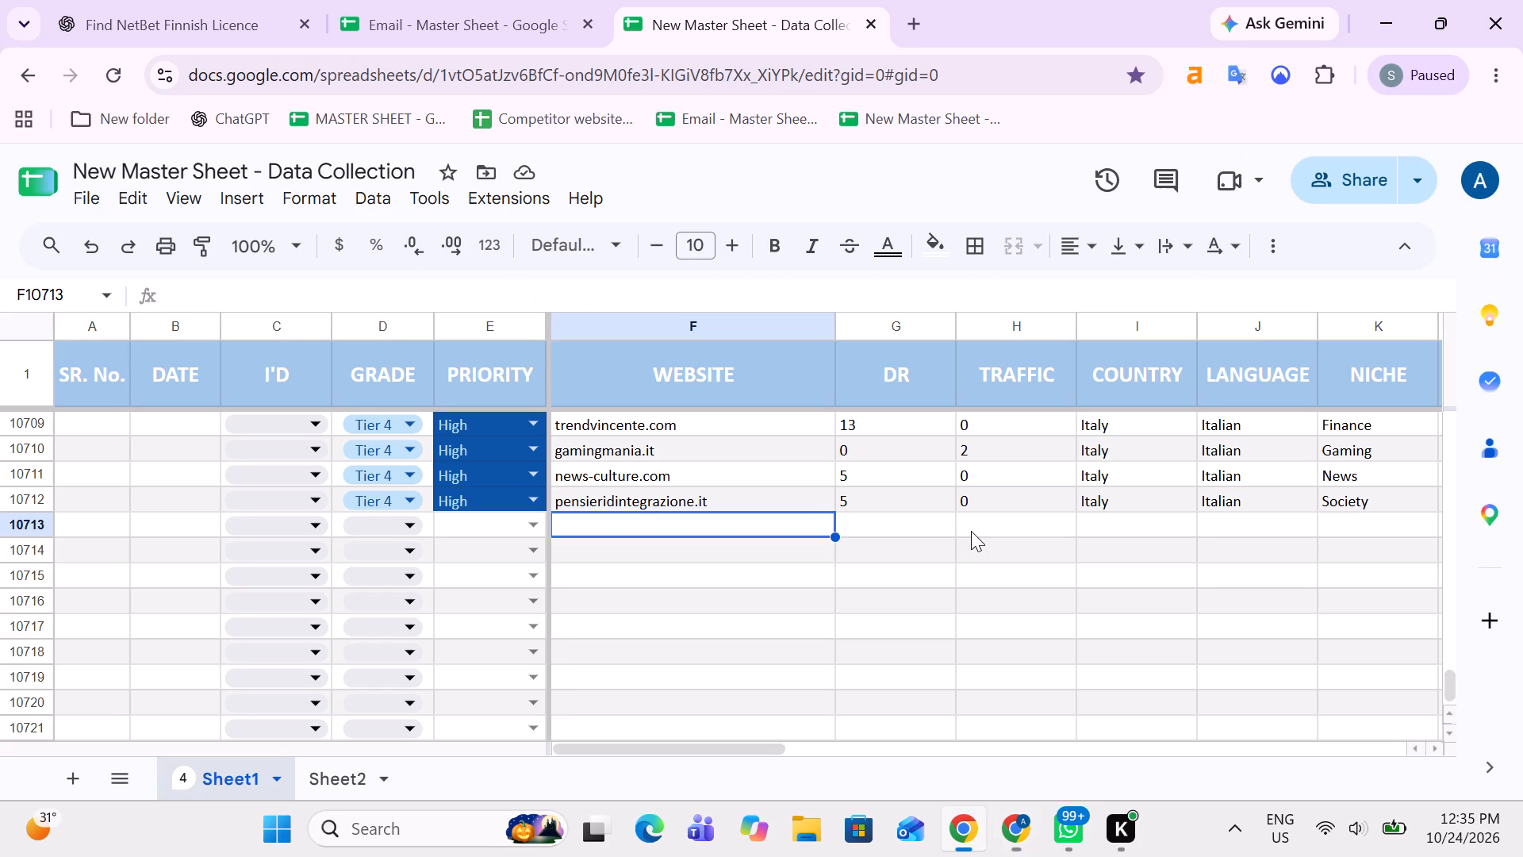
{"action": "key", "text": "Right"}
{"action": "key", "text": "Right"}
{"action": "key", "text": "Right"}
{"action": "key", "text": "Right"}
{"action": "key", "text": "Right"}
{"action": "key", "text": "Right"}
{"action": "key", "text": "Right"}
{"action": "key", "text": "Right"}
{"action": "key", "text": "Right"}
{"action": "key", "text": "Right"}
{"action": "key", "text": "Right"}
{"action": "key", "text": "Right"}
{"action": "key", "text": "Right"}
{"action": "key", "text": "Right"}
{"action": "key", "text": "Right"}
{"action": "key", "text": "Left"}
{"action": "key", "text": "Left"}
{"action": "key", "text": "Left"}
{"action": "key", "text": "Left"}
{"action": "key", "text": "Left"}
{"action": "key", "text": "Left"}
{"action": "key", "text": "Left"}
{"action": "key", "text": "Left"}
{"action": "key", "text": "Left"}
{"action": "key", "text": "Left"}
{"action": "key", "text": "Left"}
{"action": "key", "text": "Left"}
{"action": "key", "text": "Left"}
{"action": "key", "text": "Left"}
{"action": "key", "text": "Left"}
{"action": "key", "text": "Left"}
{"action": "key", "text": "Left"}
{"action": "key", "text": "Left"}
{"action": "key", "text": "Left"}
{"action": "key", "text": "Left"}
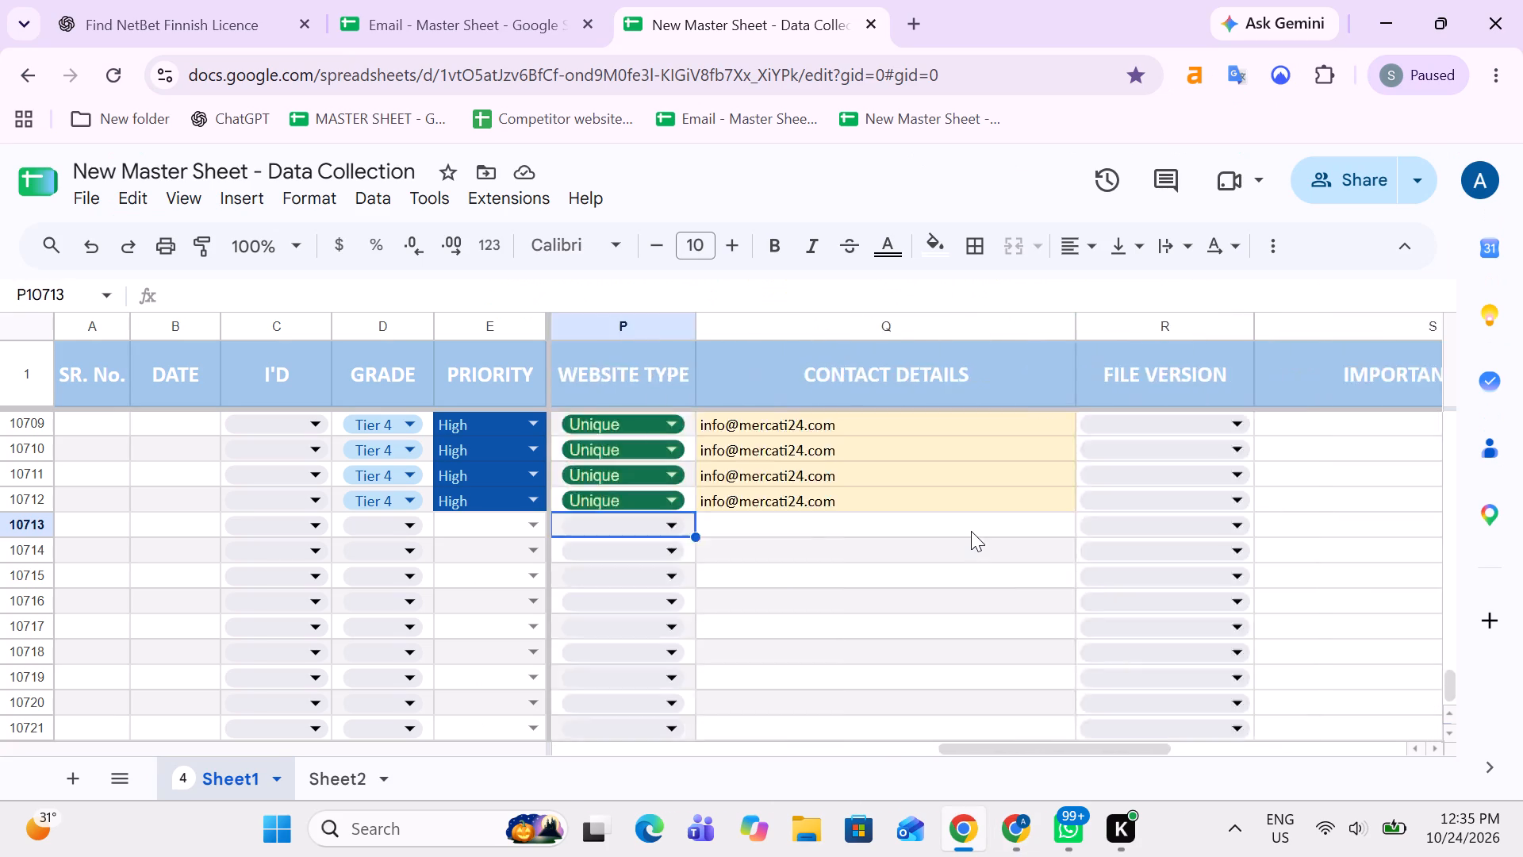
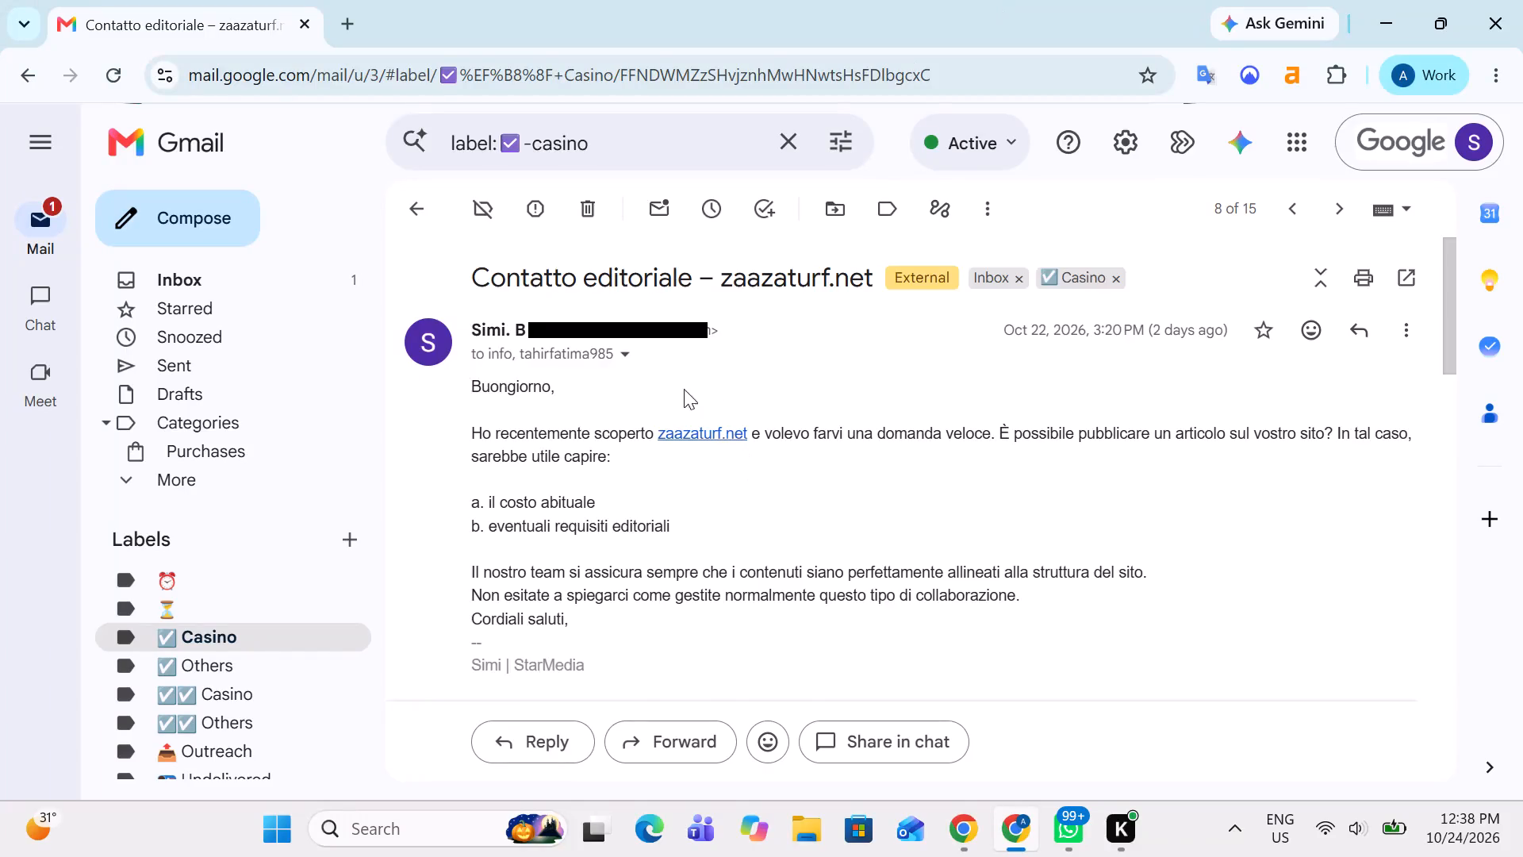
Look over the Contatto editoriale email thread and open its zaazaturf.net link.
{"action": "scroll", "coordinate": [684, 389], "scroll_direction": "down", "scroll_amount": 7}
{"action": "scroll", "coordinate": [670, 535], "scroll_direction": "up", "scroll_amount": 5}
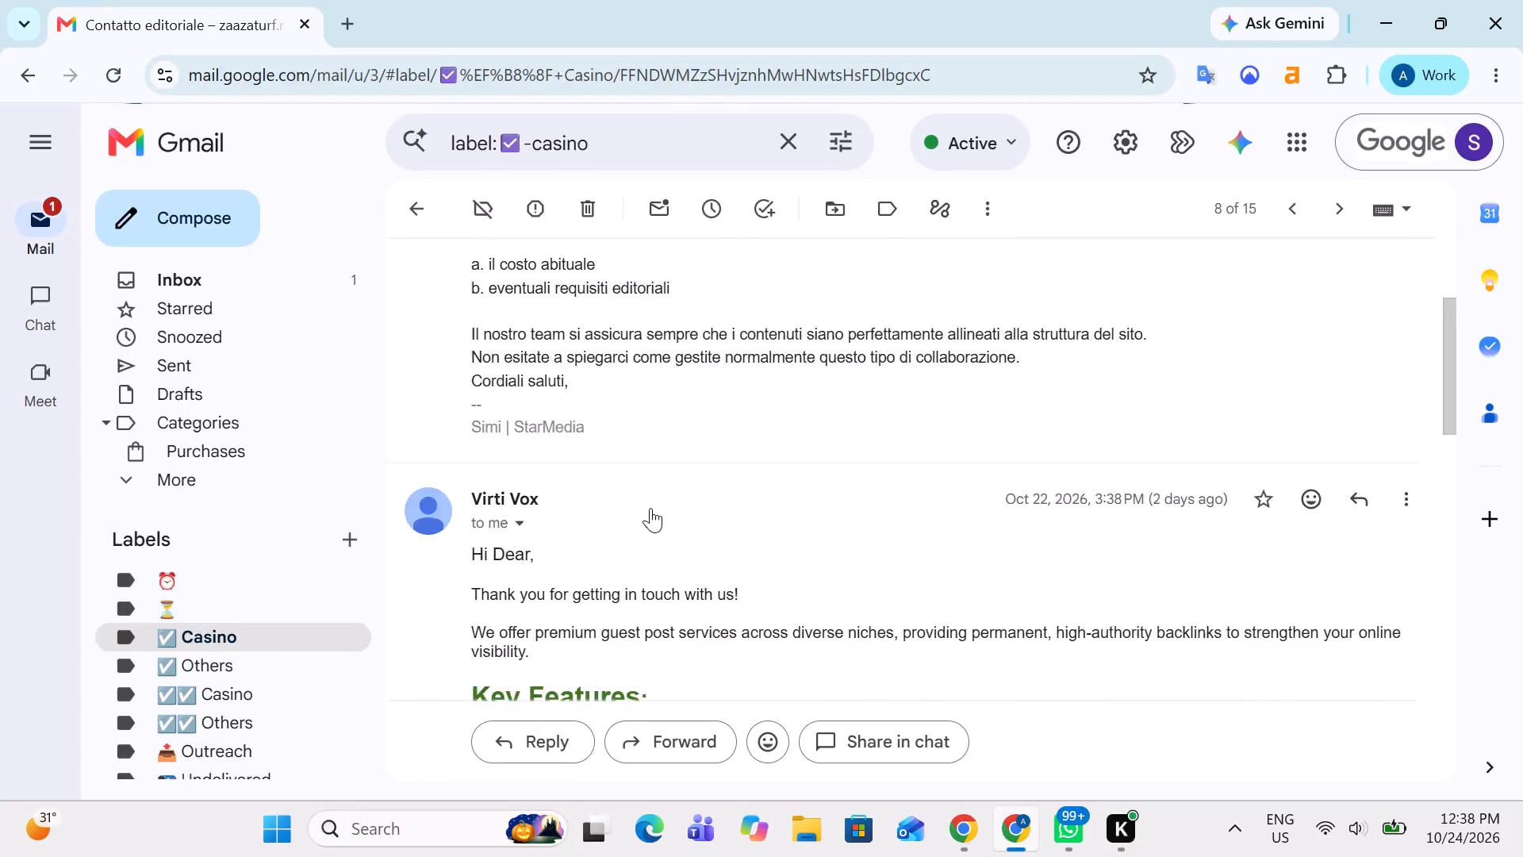
{"action": "scroll", "coordinate": [662, 525], "scroll_direction": "down", "scroll_amount": 6}
{"action": "scroll", "coordinate": [679, 553], "scroll_direction": "up", "scroll_amount": 7}
{"action": "scroll", "coordinate": [778, 439], "scroll_direction": "up", "scroll_amount": 3}
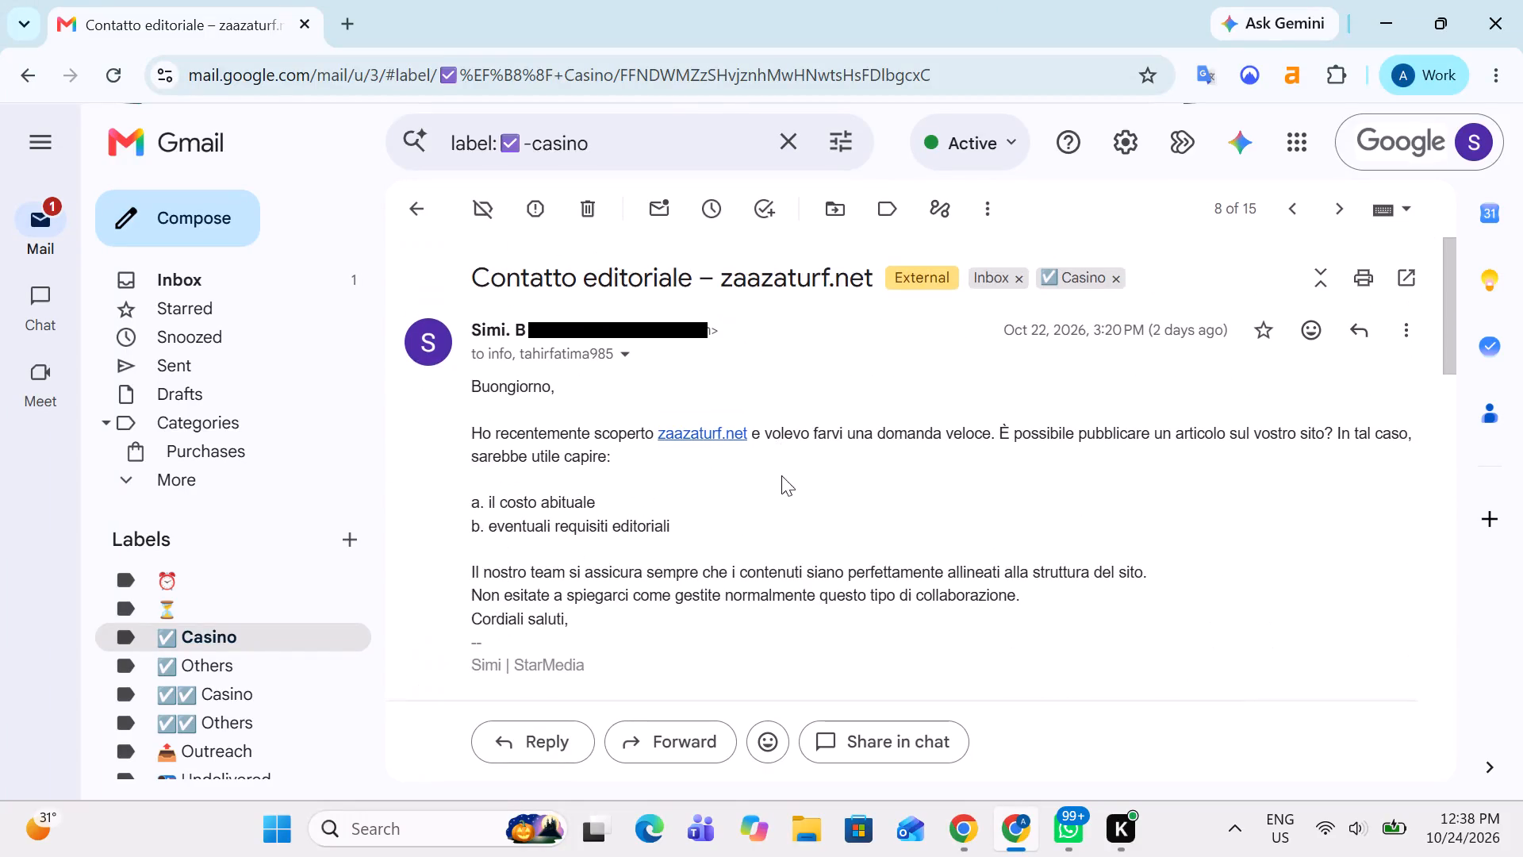
{"action": "left_click", "coordinate": [696, 429], "text": "ctrl"}
{"action": "scroll", "coordinate": [723, 561], "scroll_direction": "down", "scroll_amount": 2}
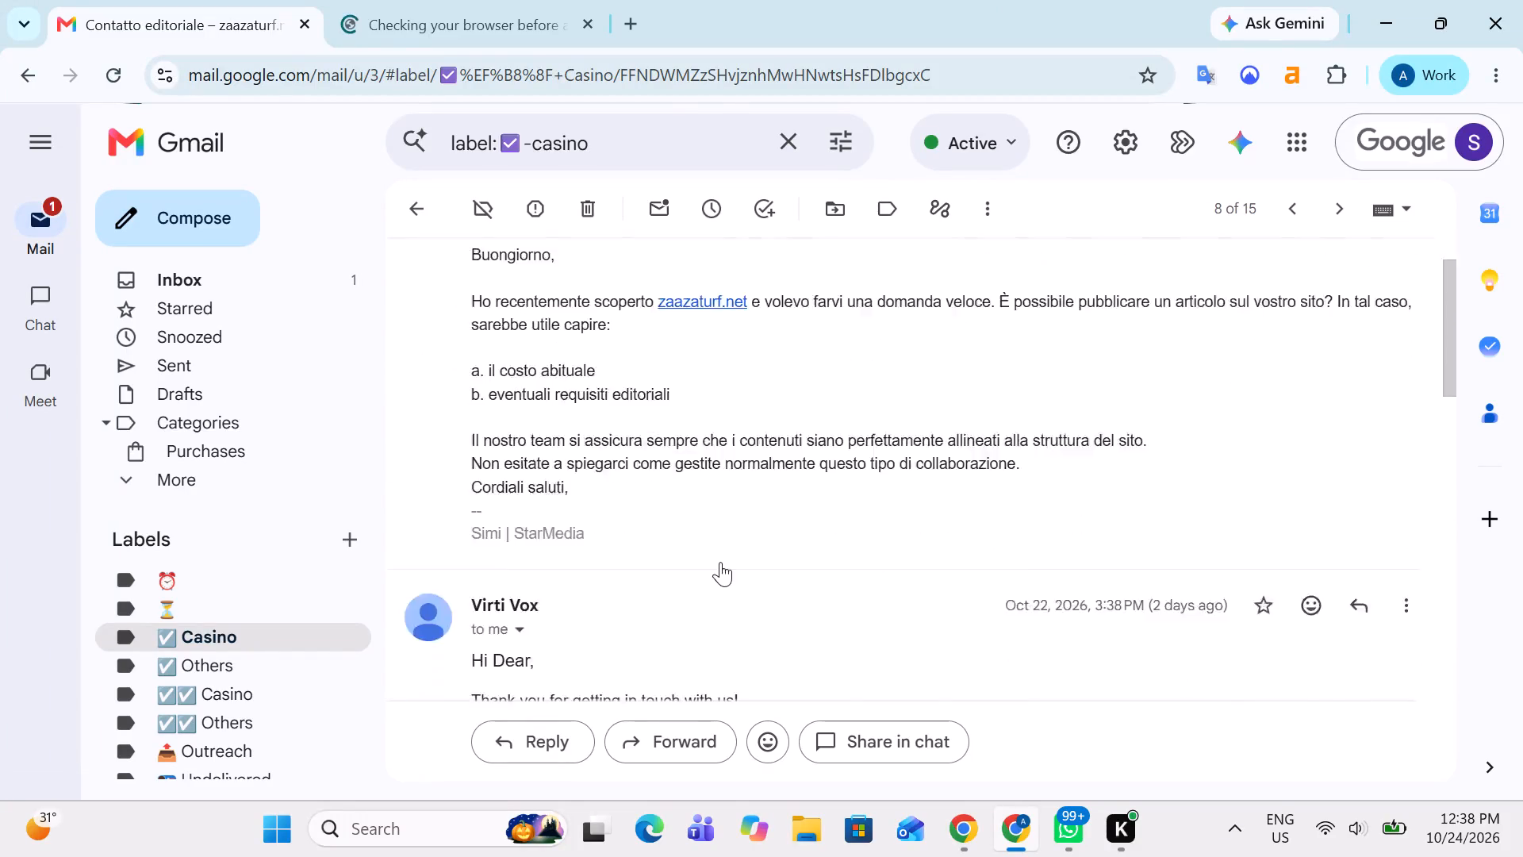
{"action": "scroll", "coordinate": [720, 562], "scroll_direction": "down", "scroll_amount": 5}
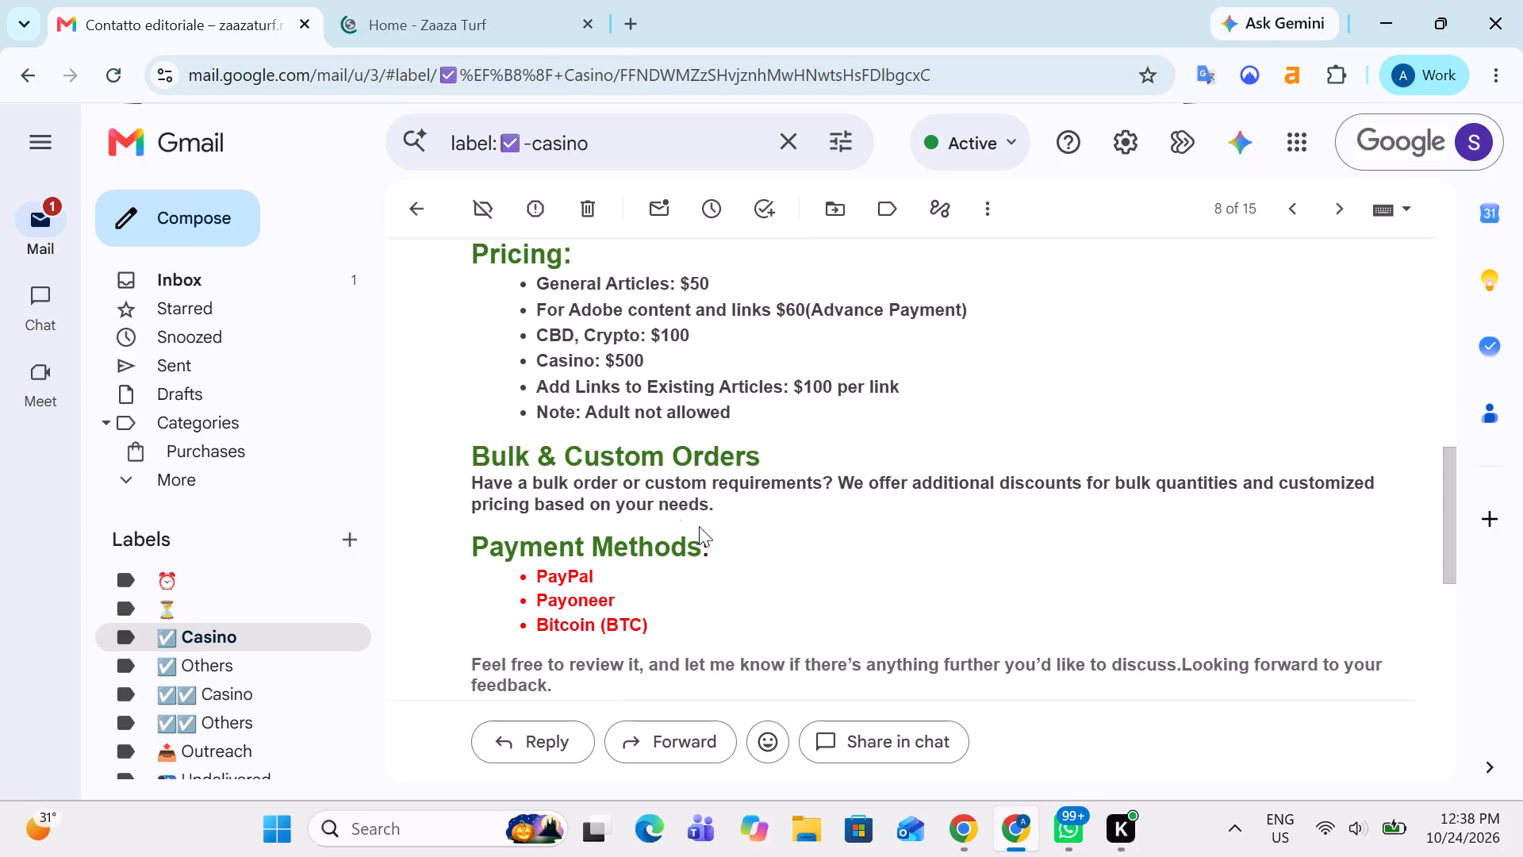
{"action": "scroll", "coordinate": [728, 536], "scroll_direction": "down", "scroll_amount": 4}
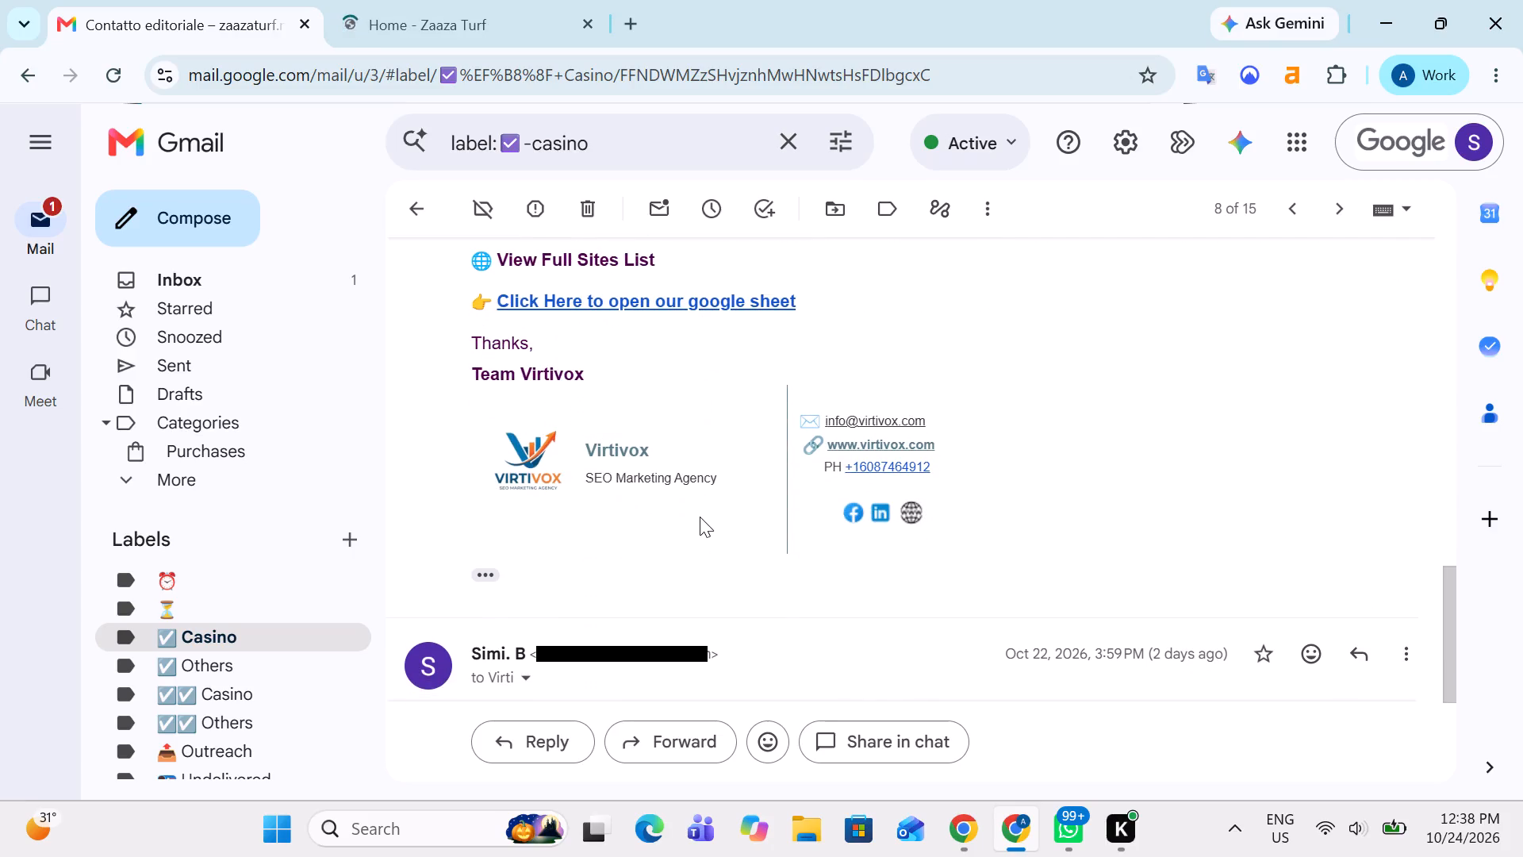
{"action": "scroll", "coordinate": [681, 502], "scroll_direction": "up", "scroll_amount": 7}
Copy the domain zaazaturf.net from the opened site into the WEBSITE cell of row 10713 in the New Master Sheet.
{"action": "left_click", "coordinate": [433, 0]}
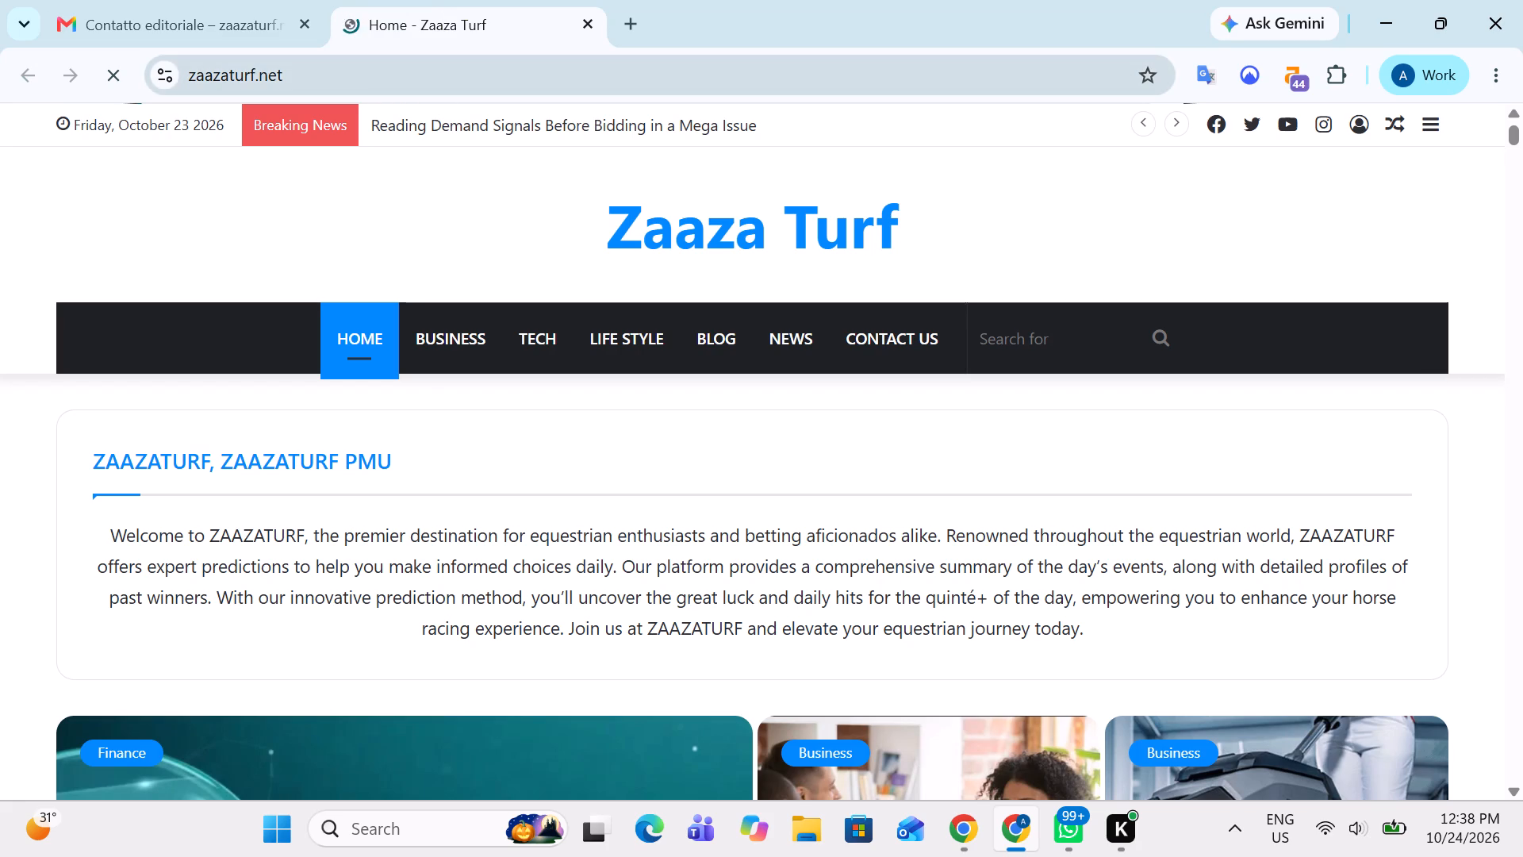
{"action": "left_click", "coordinate": [432, 77]}
{"action": "left_click_drag", "start_coordinate": [432, 77], "coordinate": [309, 79]}
{"action": "key", "text": "ctrl+c"}
{"action": "key", "text": "ctrl+c"}
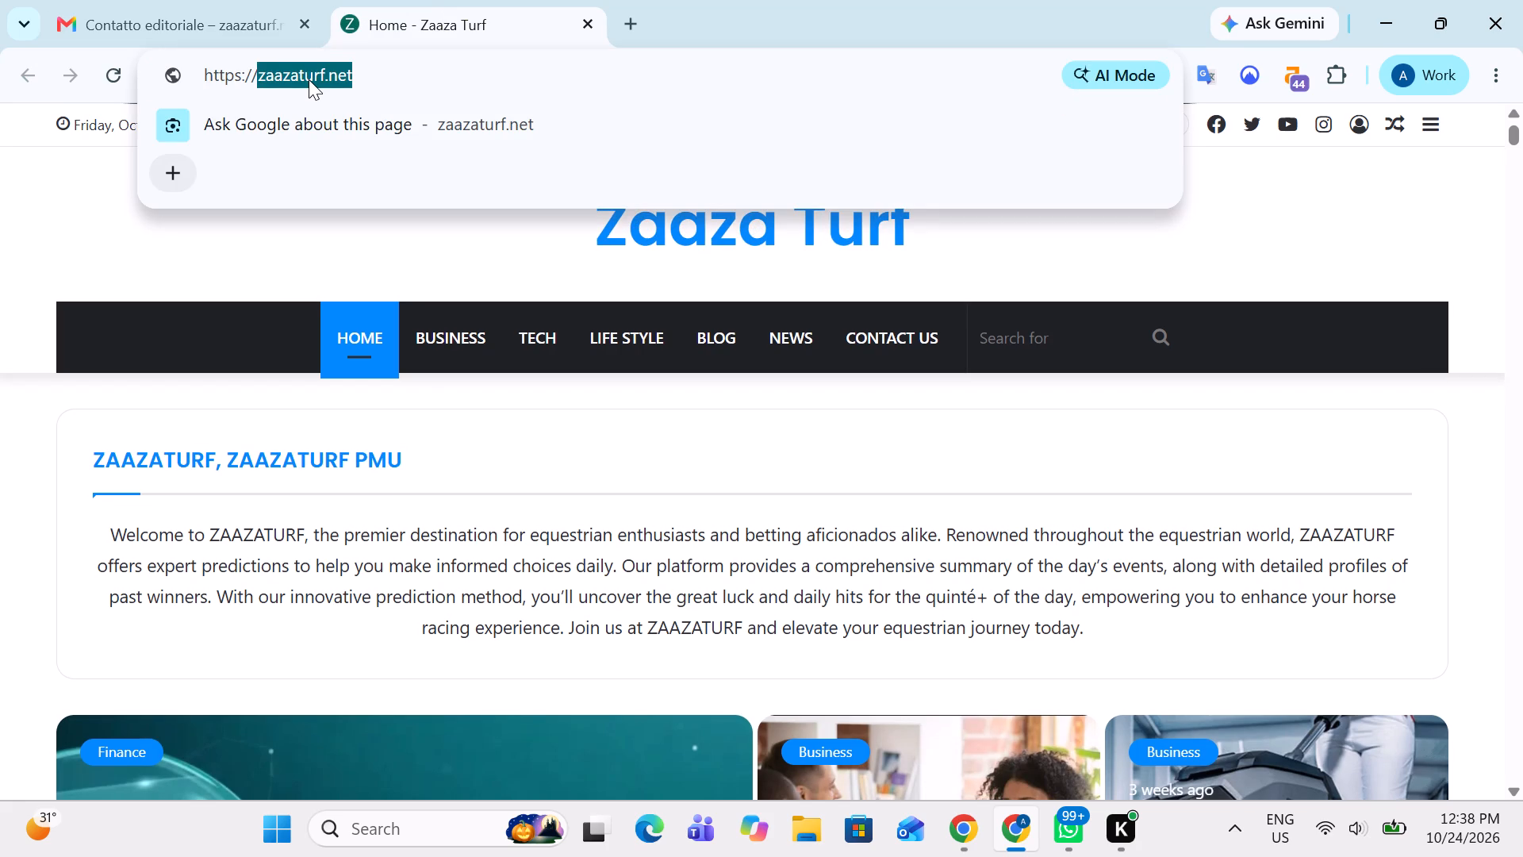
{"action": "key", "text": "ctrl+c"}
{"action": "key", "text": "alt+Tab"}
{"action": "key", "text": "ctrl+v"}
{"action": "key", "text": "Right"}
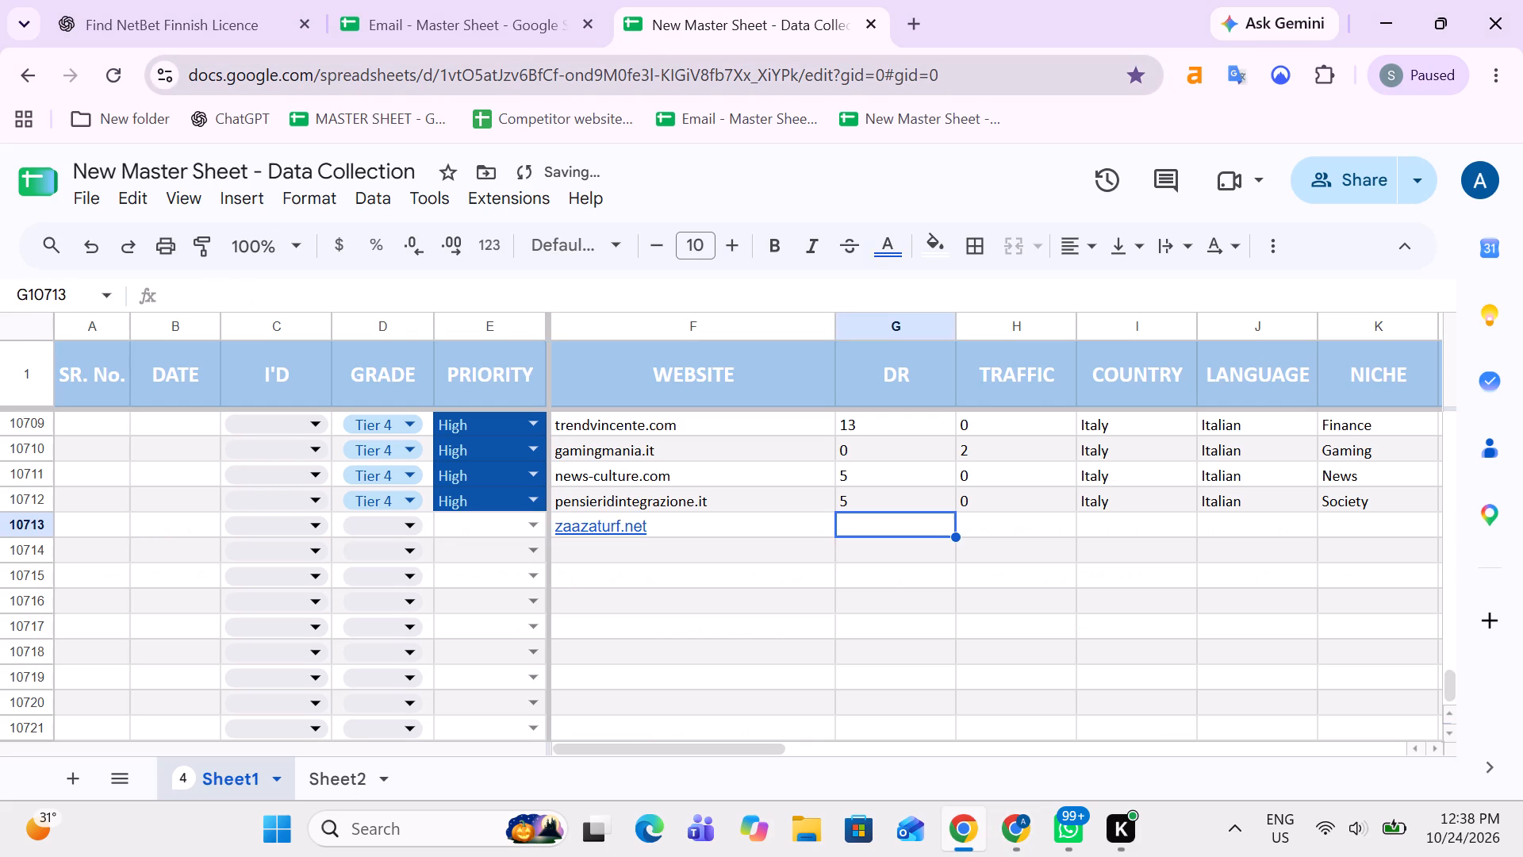
{"action": "key", "text": "Left"}
{"action": "key", "text": "BackSpace"}
{"action": "key", "text": "Return"}
{"action": "key", "text": "ctrl+v"}
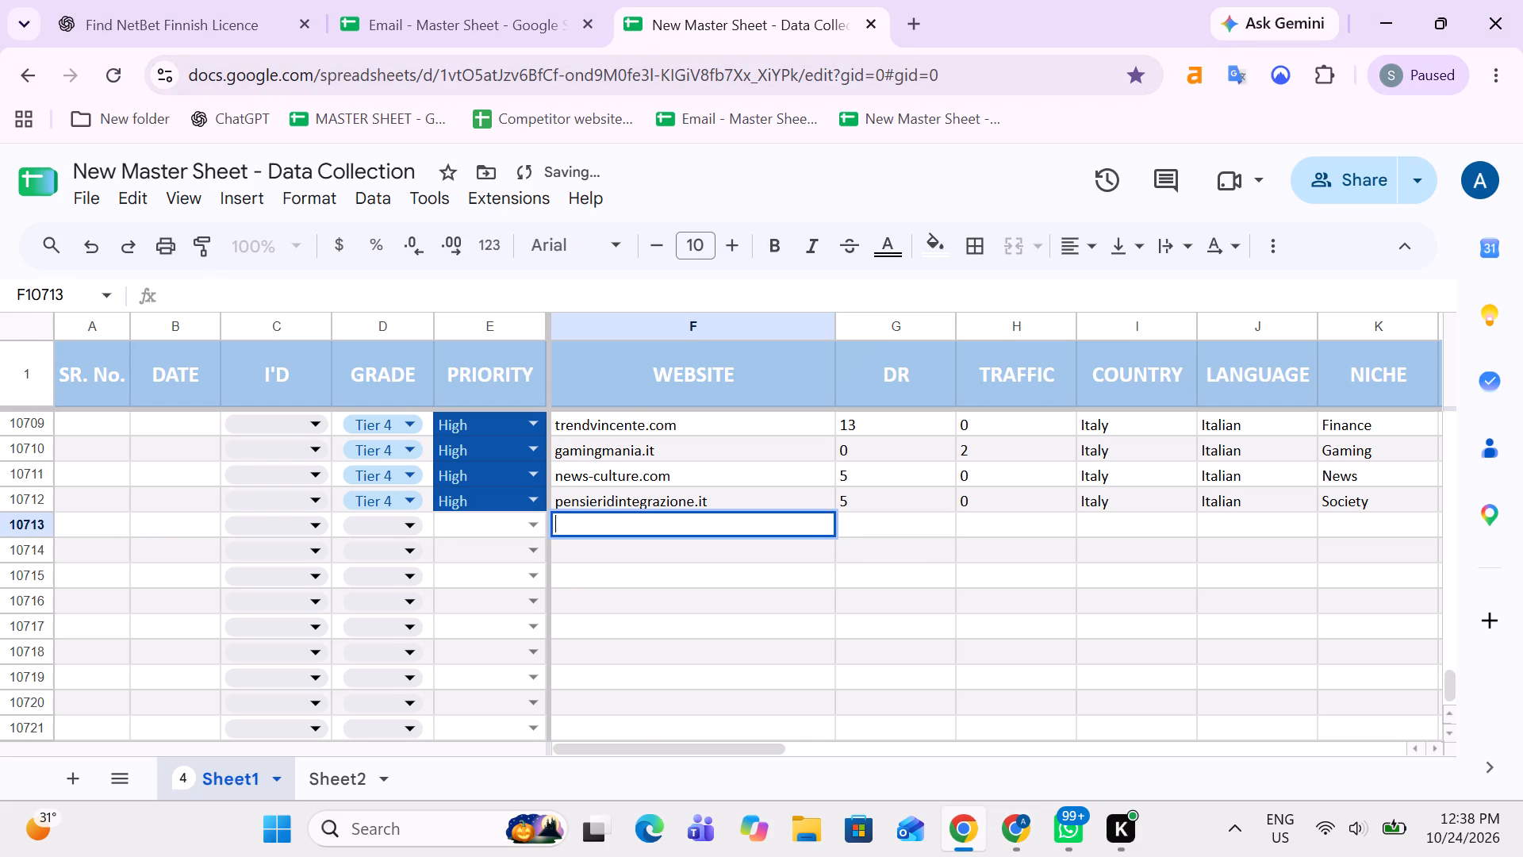
{"action": "key", "text": "Tab"}
Copy the cell formatting of pensieridintegrazione.it onto the zaazaturf.net cell below it.
{"action": "key", "text": "Left"}
{"action": "key", "text": "Up"}
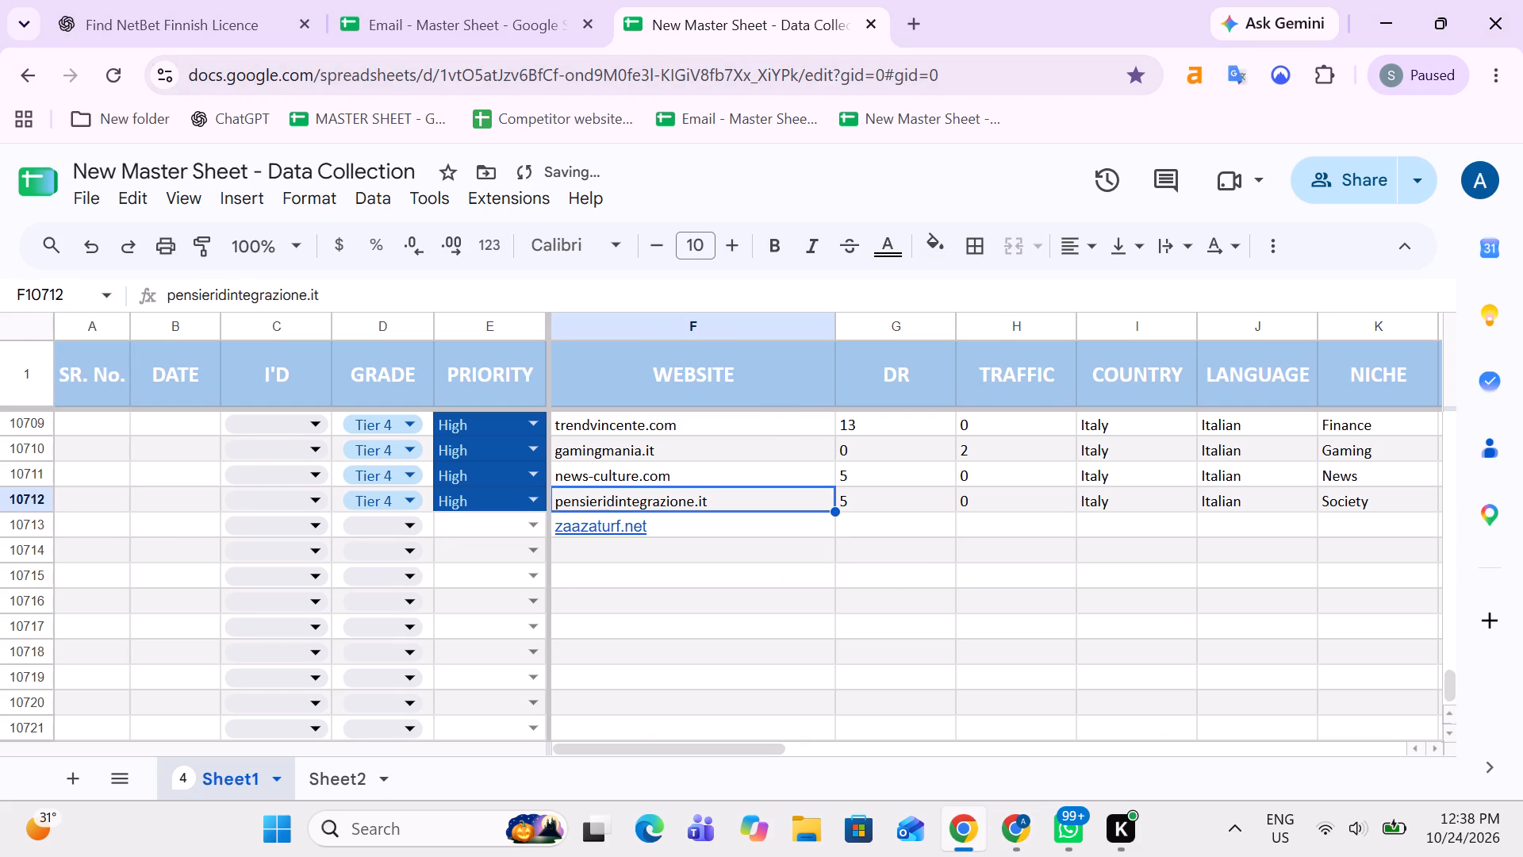
{"action": "left_click", "coordinate": [209, 251]}
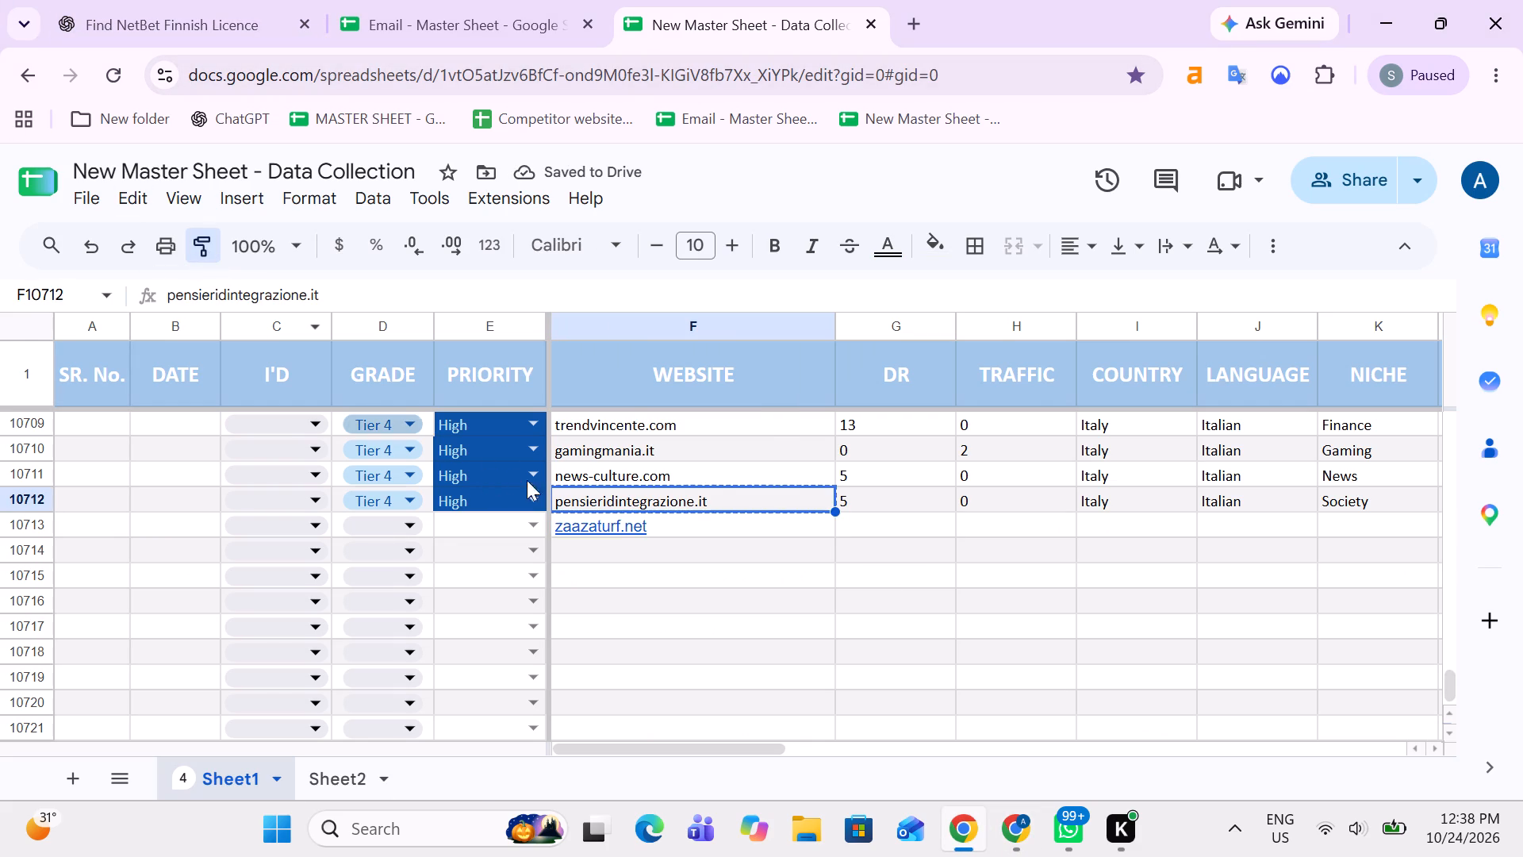
{"action": "left_click", "coordinate": [629, 529]}
Look up zaazaturf.net's Ahrefs domain metrics and enter DR 44 and TRAFFIC 105 in row 10713.
{"action": "left_click", "coordinate": [940, 528]}
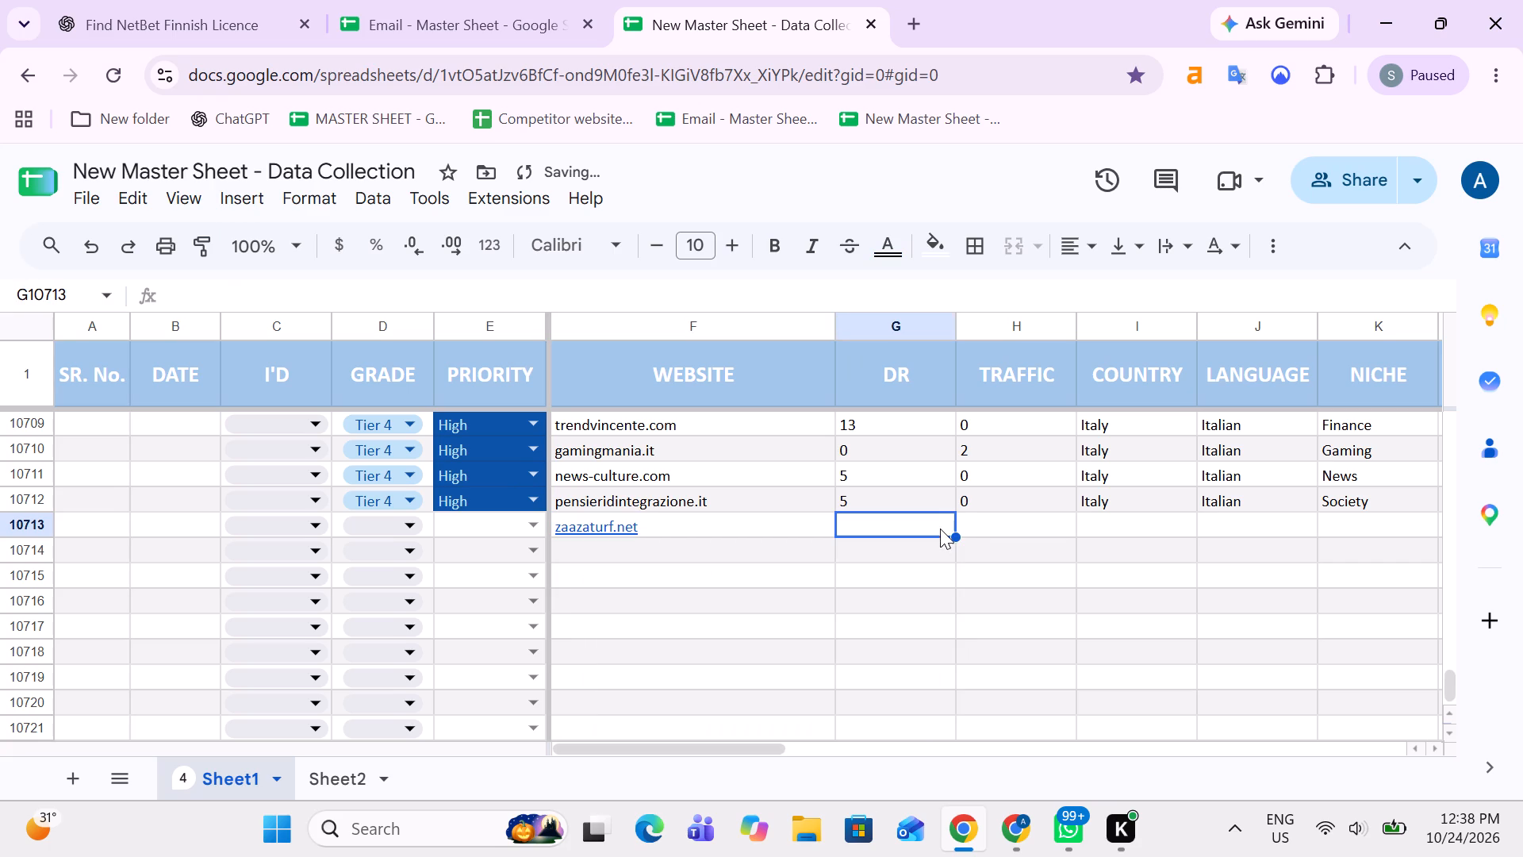
{"action": "key", "text": "alt+Tab"}
{"action": "left_click", "coordinate": [1294, 79]}
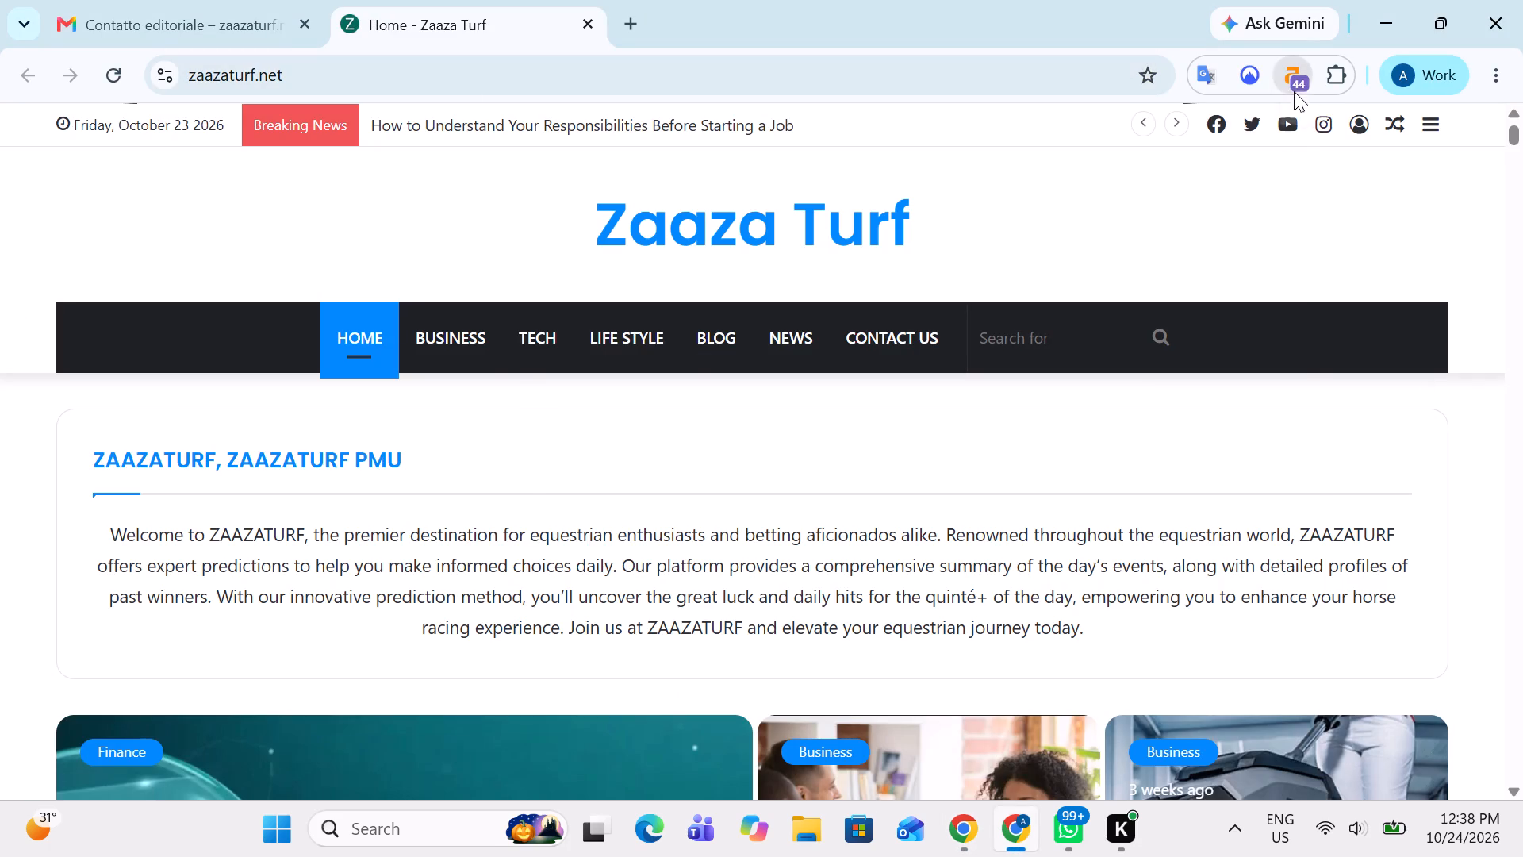
{"action": "key", "text": "alt+Tab"}
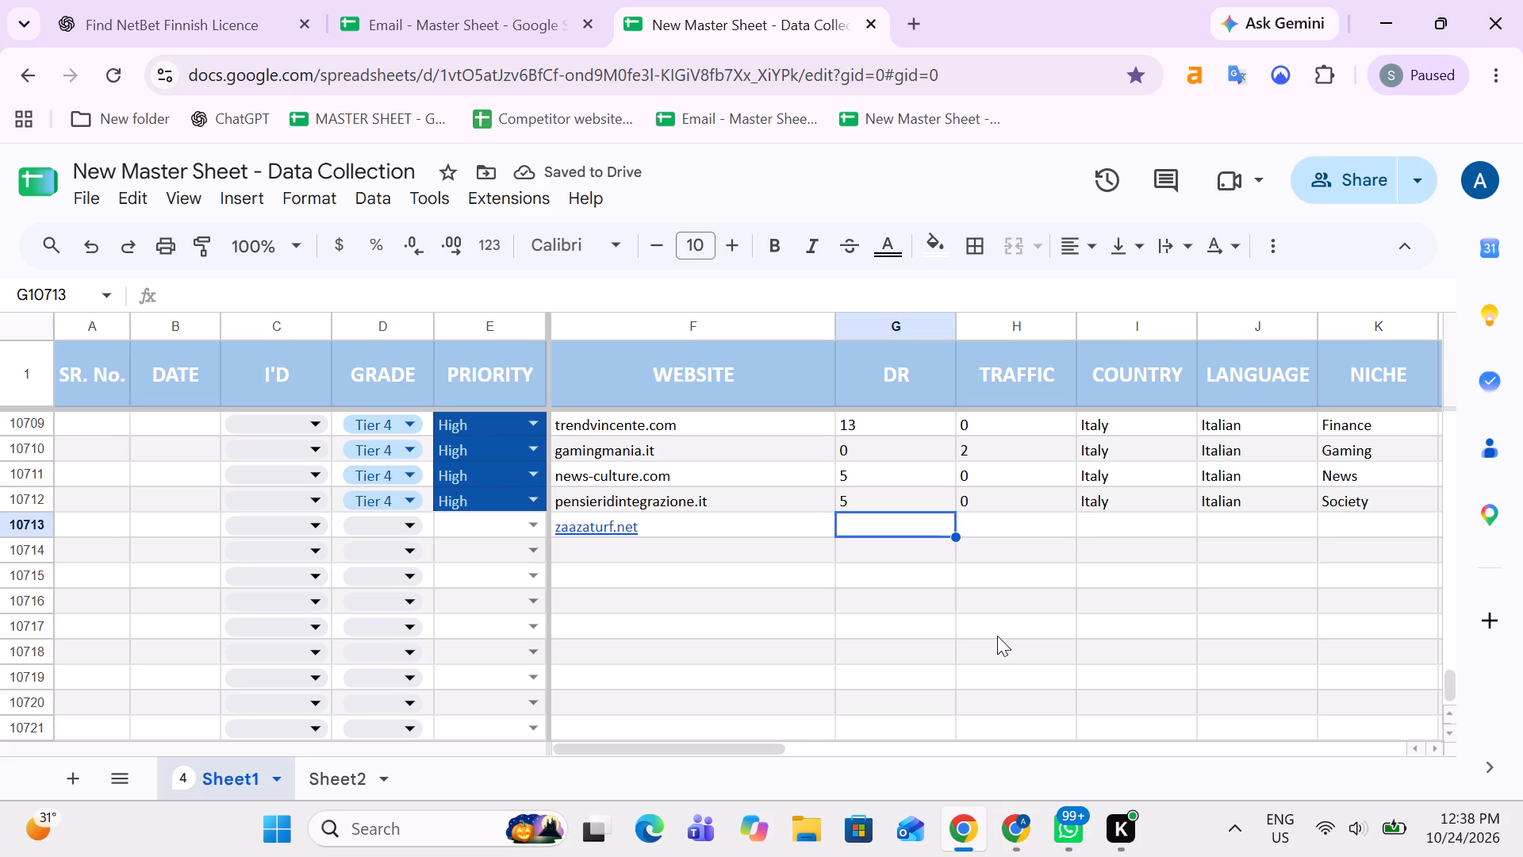
{"action": "type", "text": "44"}
{"action": "key", "text": "Right"}
{"action": "type", "text": "105"}
{"action": "key", "text": "Right"}
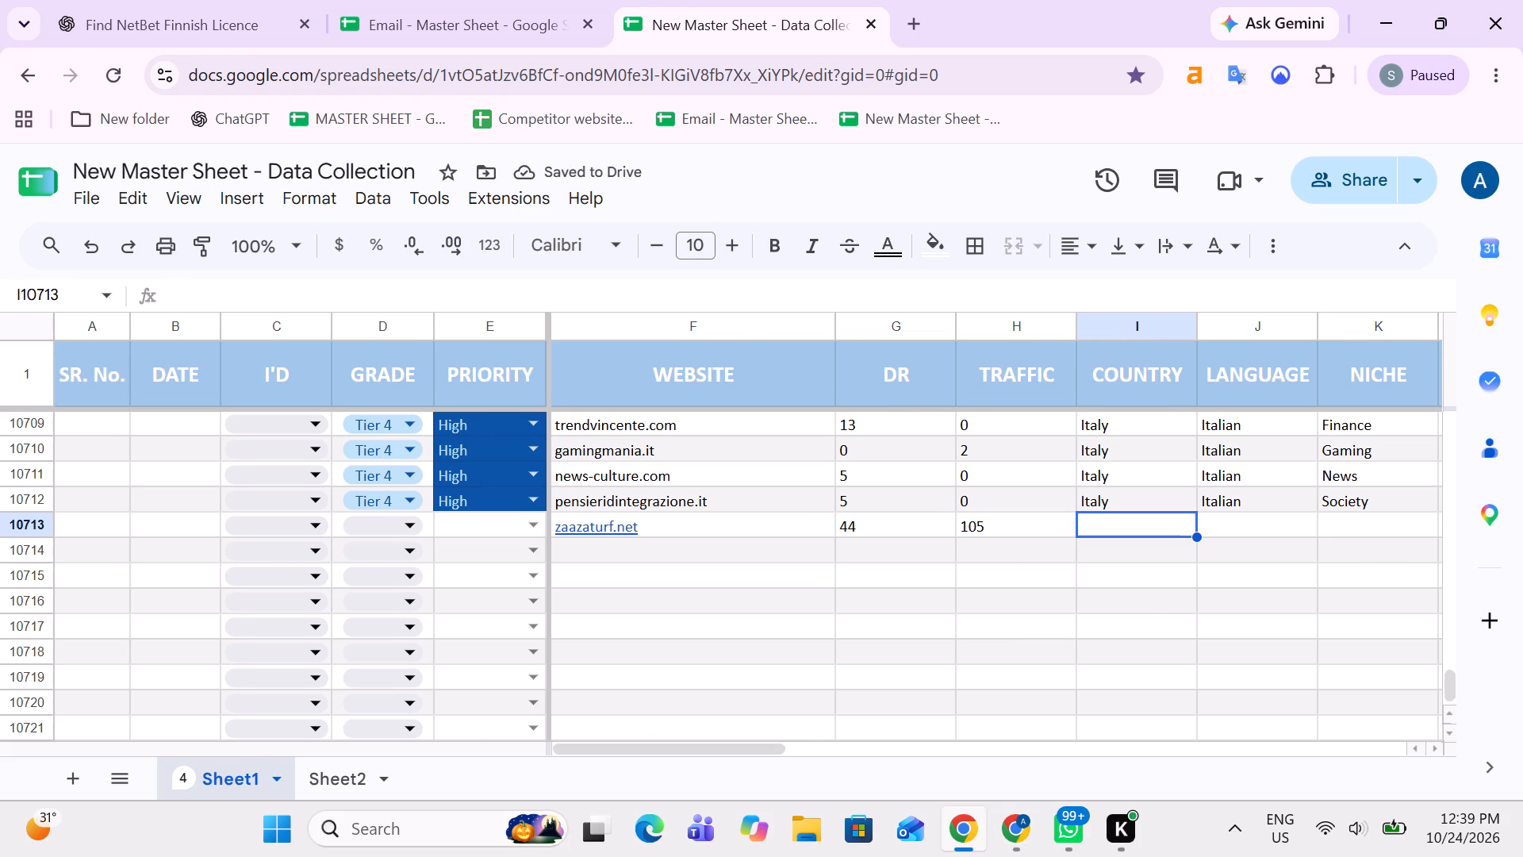
Return to the zaazaturf.net homepage, dismiss the Ahrefs metrics and examine the site for its remaining sheet details.
{"action": "key", "text": "alt+Tab"}
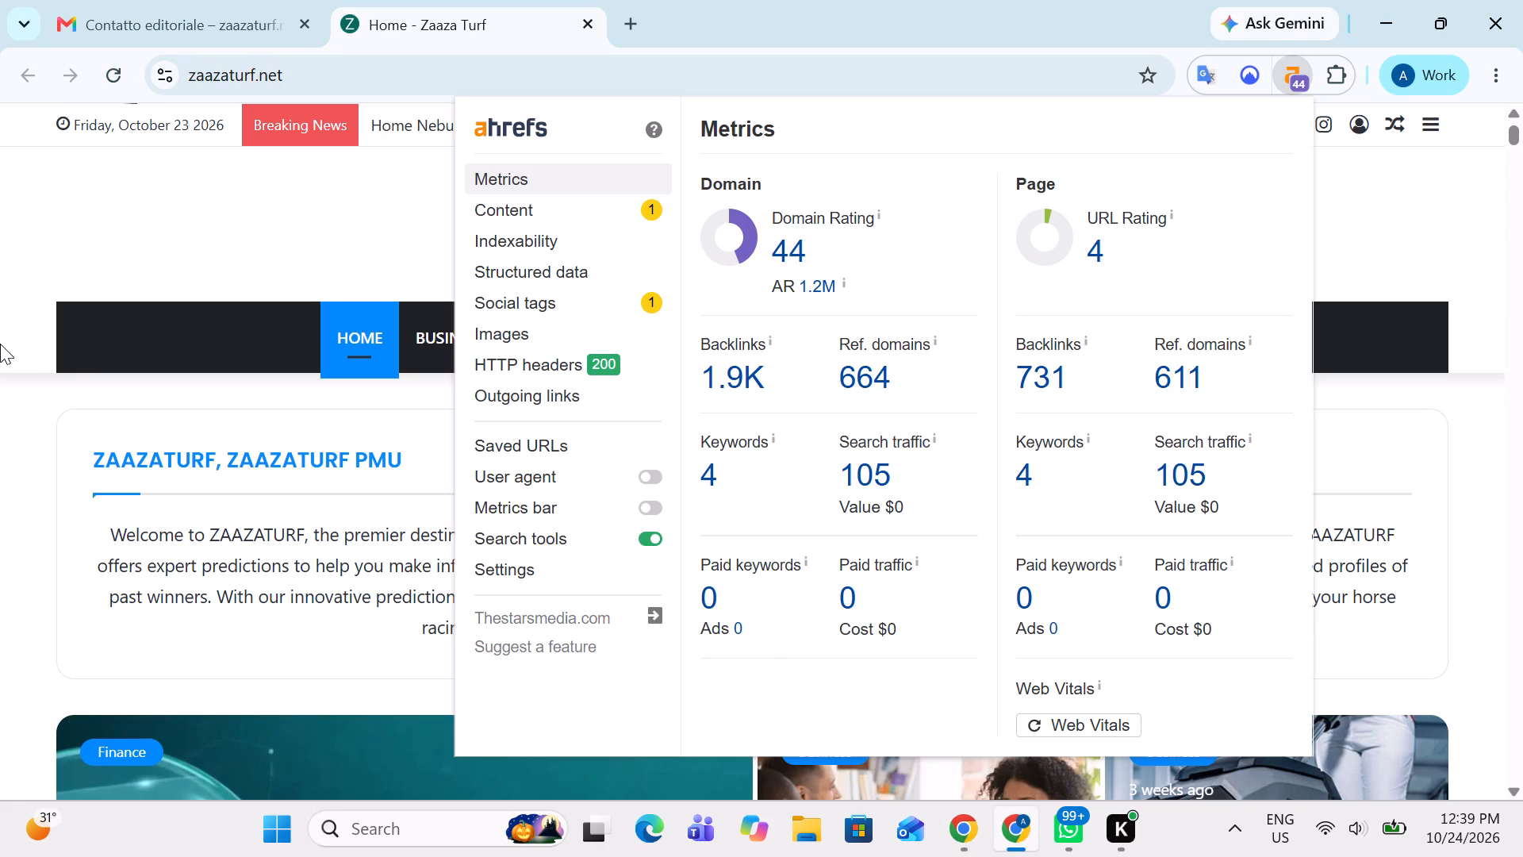
{"action": "left_click", "coordinate": [0, 400]}
{"action": "scroll", "coordinate": [738, 380], "scroll_direction": "up", "scroll_amount": 11}
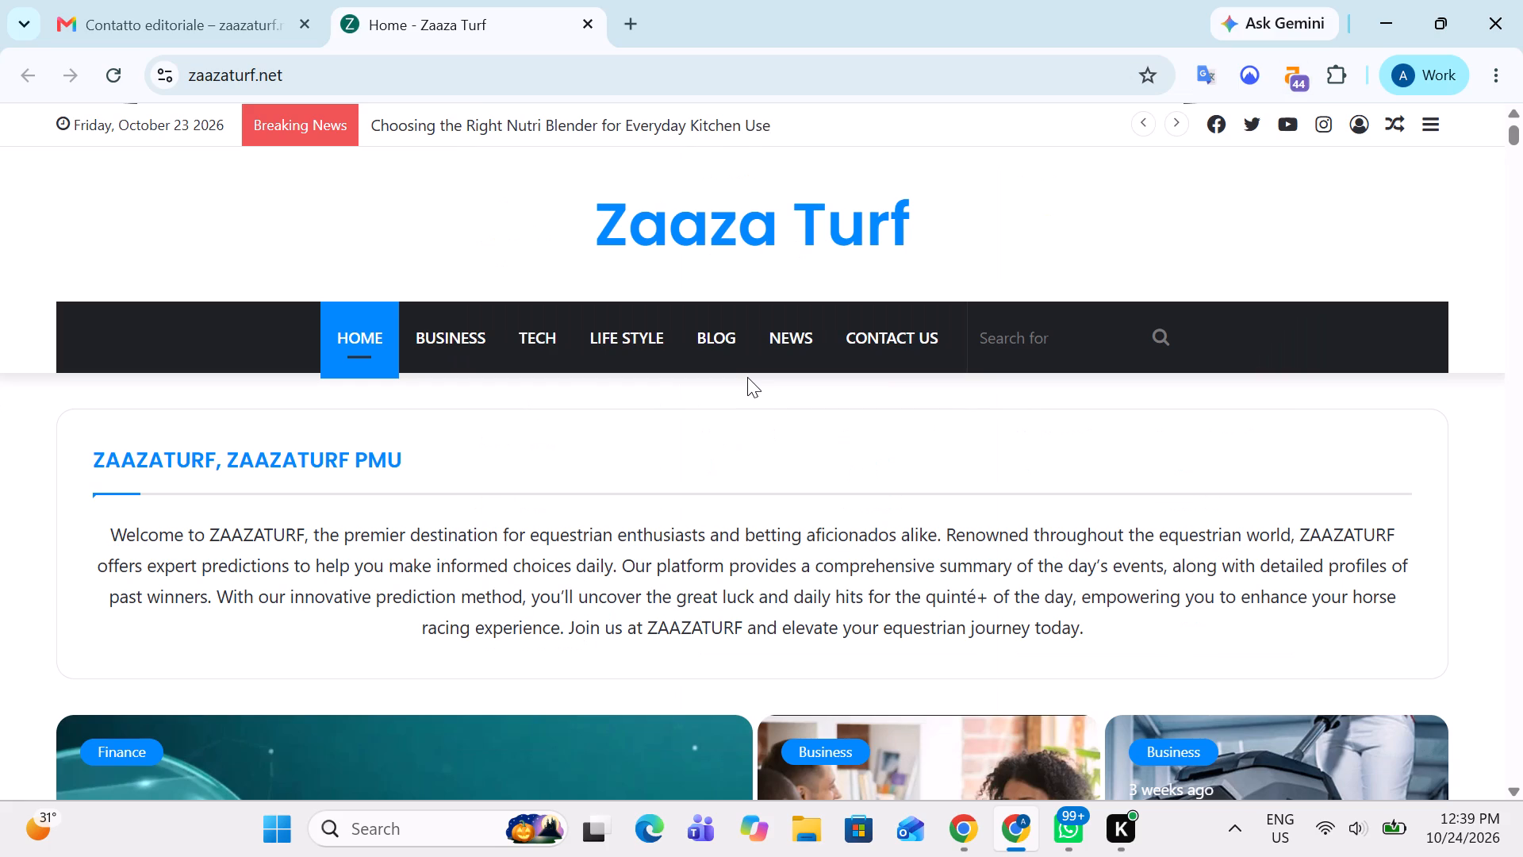
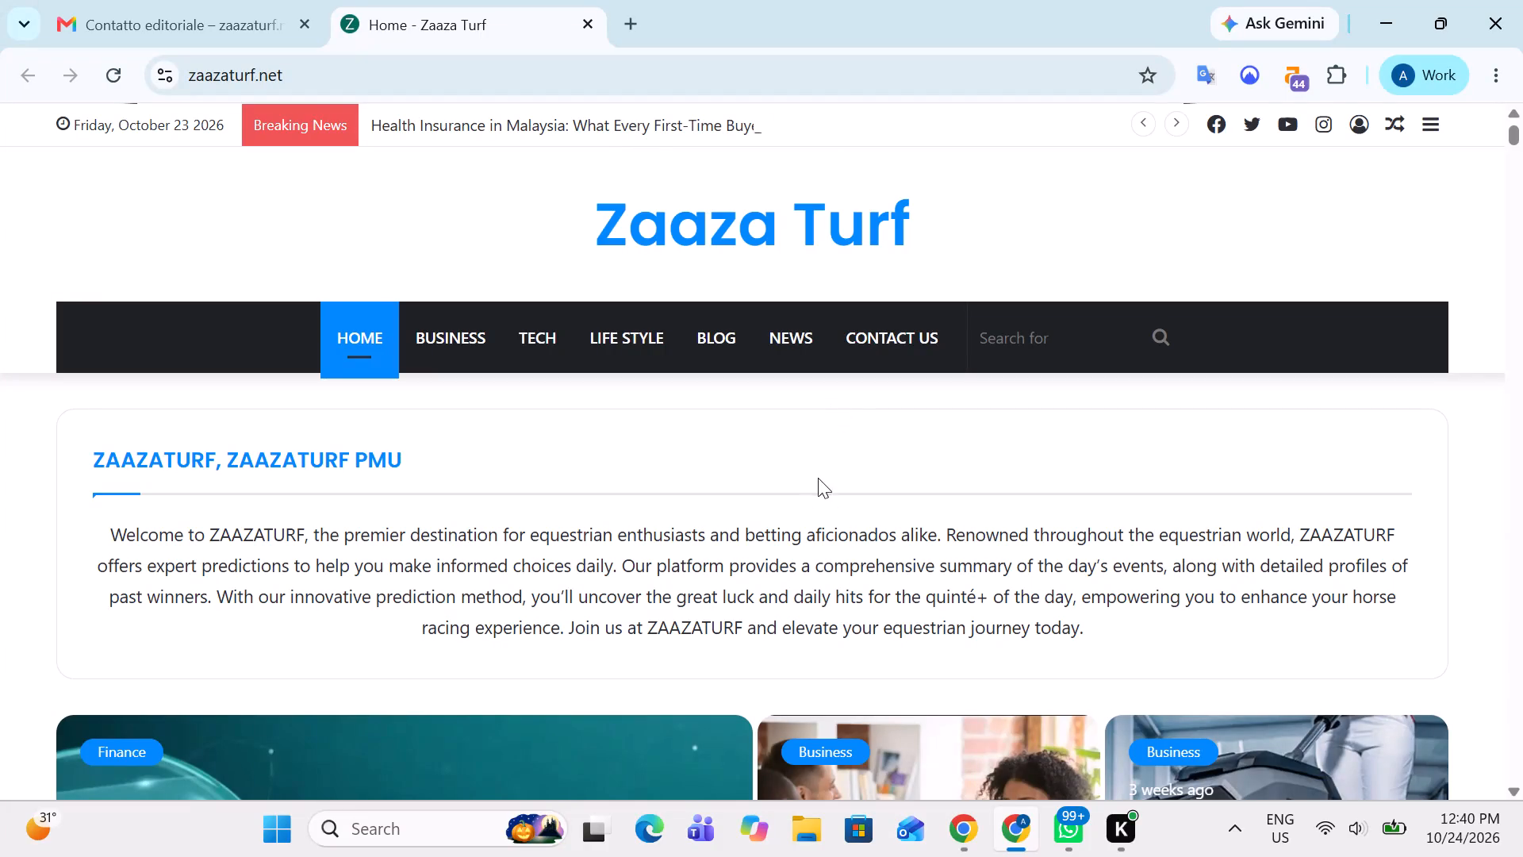
Check zaazaturf.net's homepage content, and enter COUNTRY USA and LANGUAGE English in row 10713 of the New Master Sheet.
{"action": "scroll", "coordinate": [497, 612], "scroll_direction": "down", "scroll_amount": 3}
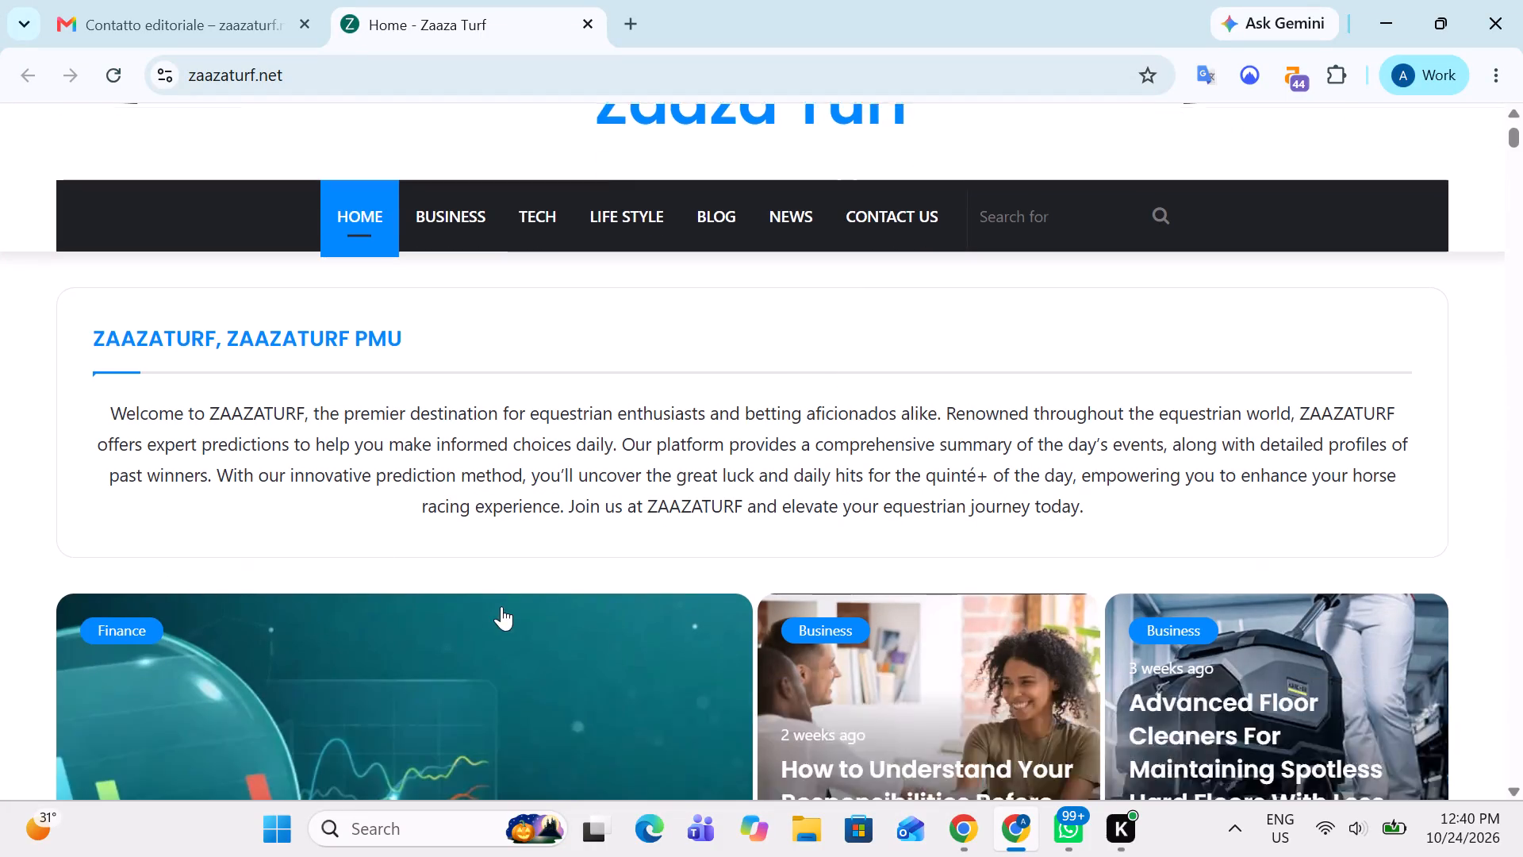
{"action": "scroll", "coordinate": [501, 606], "scroll_direction": "down", "scroll_amount": 2}
{"action": "scroll", "coordinate": [607, 570], "scroll_direction": "down", "scroll_amount": 10}
{"action": "scroll", "coordinate": [595, 668], "scroll_direction": "up", "scroll_amount": 20}
{"action": "scroll", "coordinate": [595, 668], "scroll_direction": "up", "scroll_amount": 8}
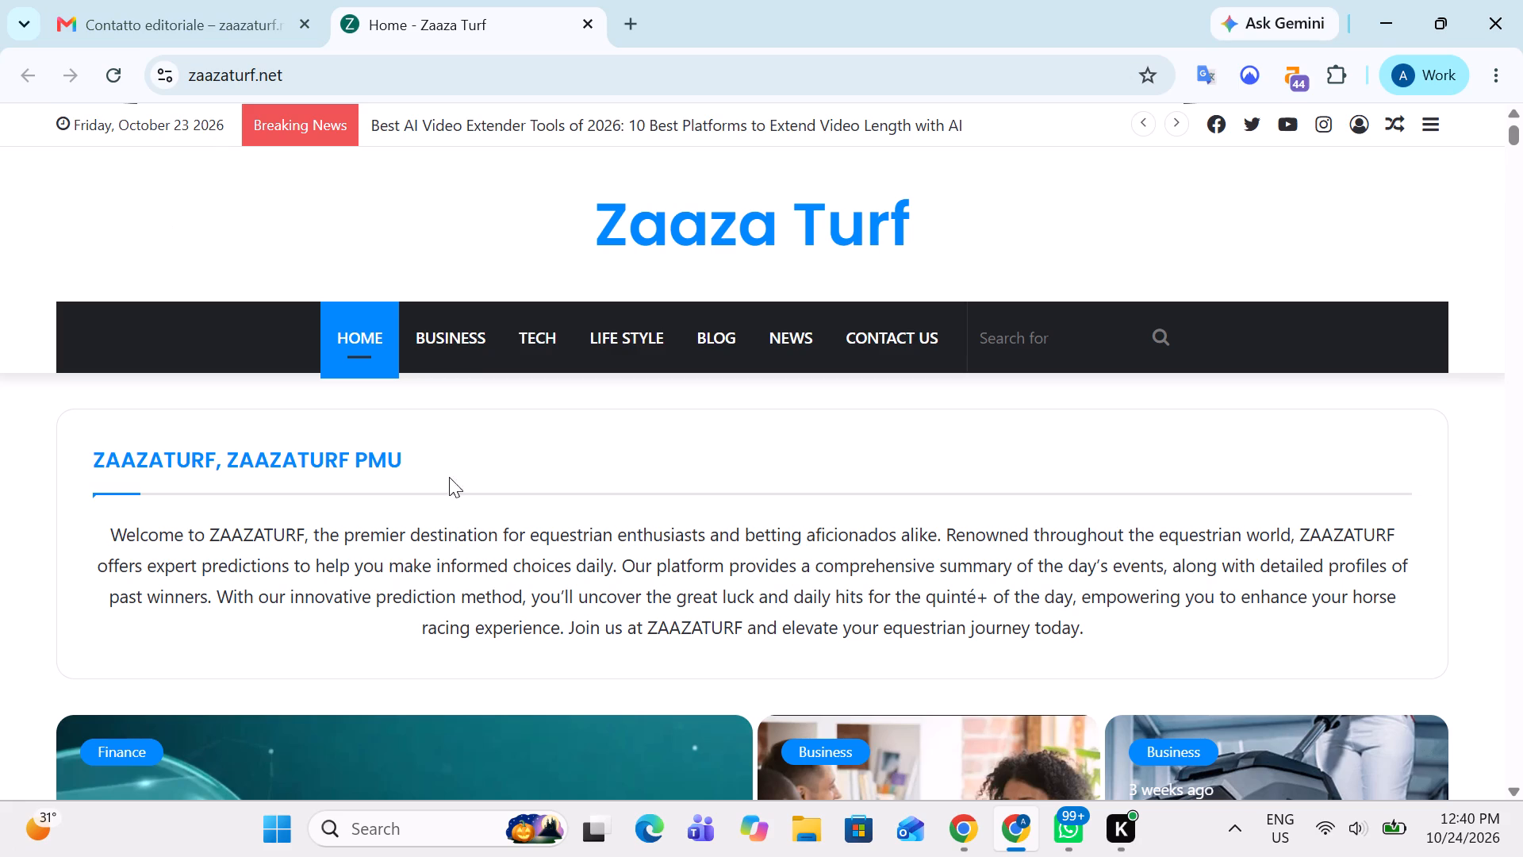
{"action": "scroll", "coordinate": [662, 447], "scroll_direction": "down", "scroll_amount": 20}
{"action": "scroll", "coordinate": [662, 447], "scroll_direction": "down", "scroll_amount": 5}
{"action": "scroll", "coordinate": [972, 428], "scroll_direction": "down", "scroll_amount": 13}
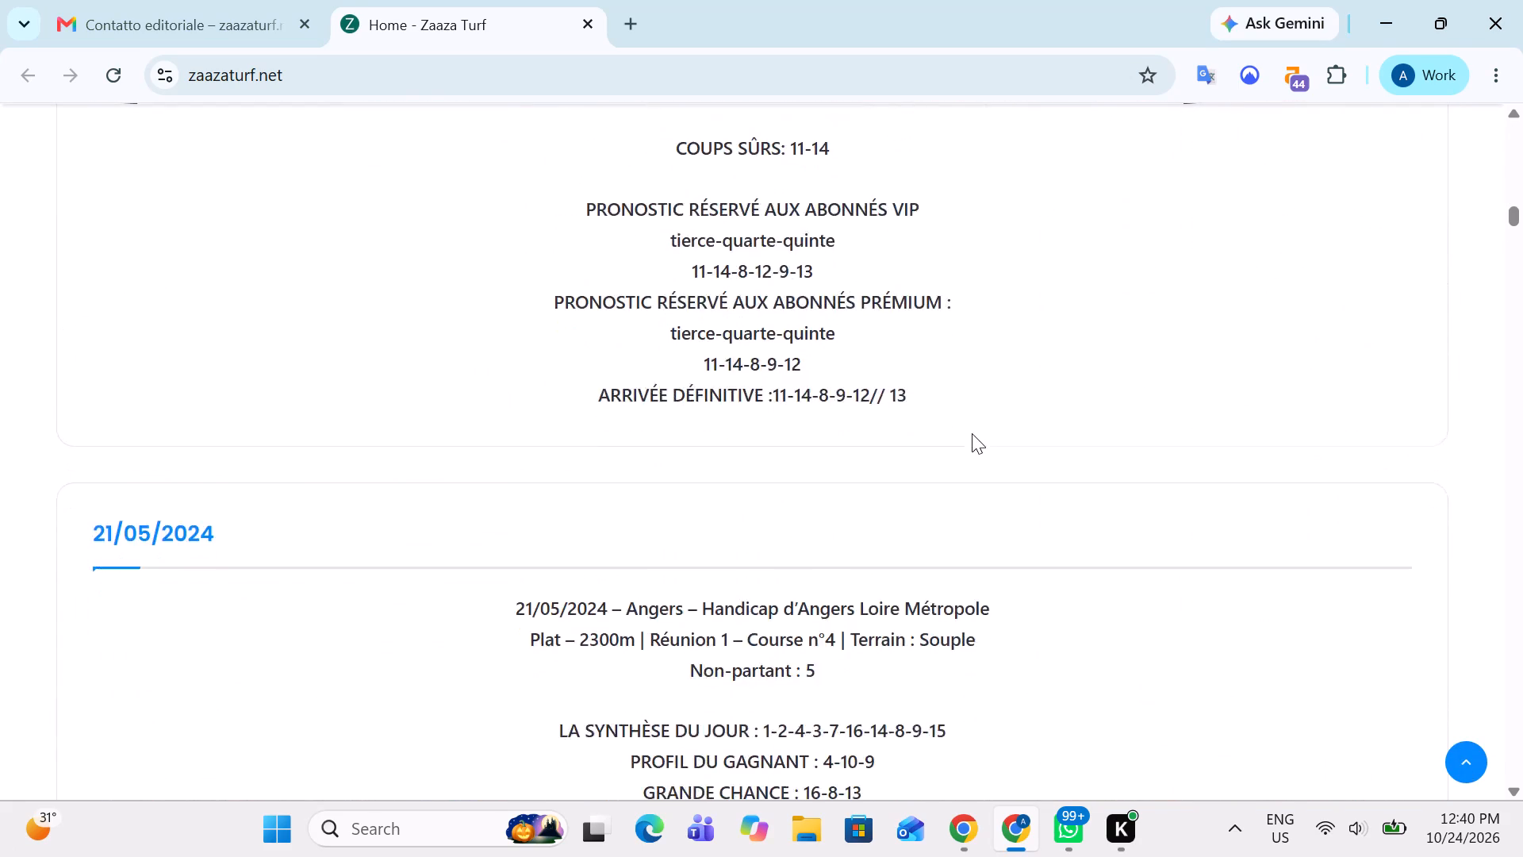
{"action": "scroll", "coordinate": [972, 433], "scroll_direction": "down", "scroll_amount": 13}
{"action": "key", "text": "alt+Tab"}
{"action": "key", "text": "Right"}
{"action": "key", "text": "Left"}
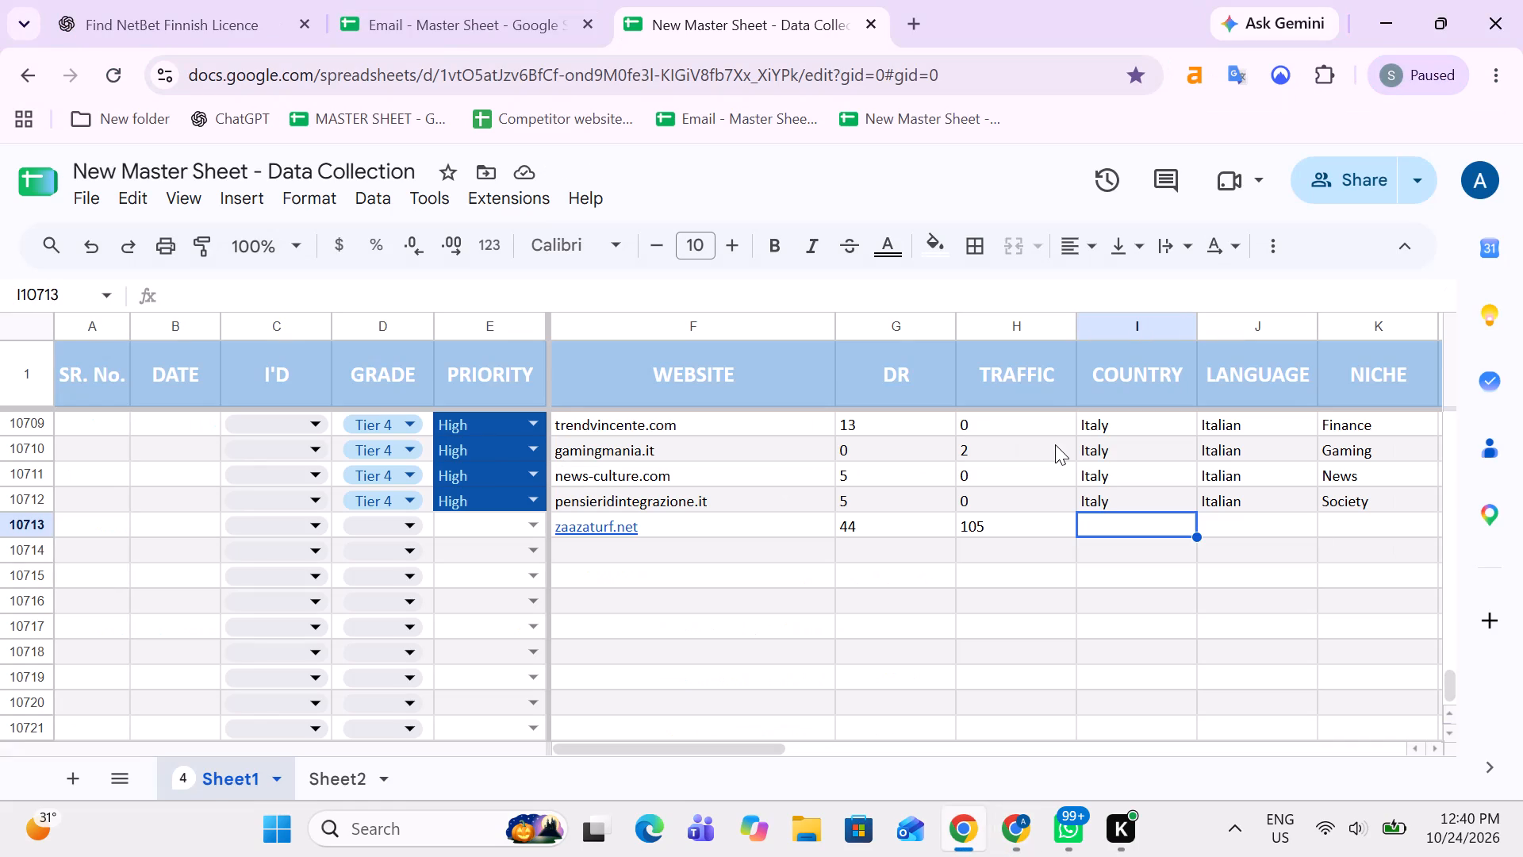
{"action": "type", "text": "US"}
{"action": "key", "text": "Right"}
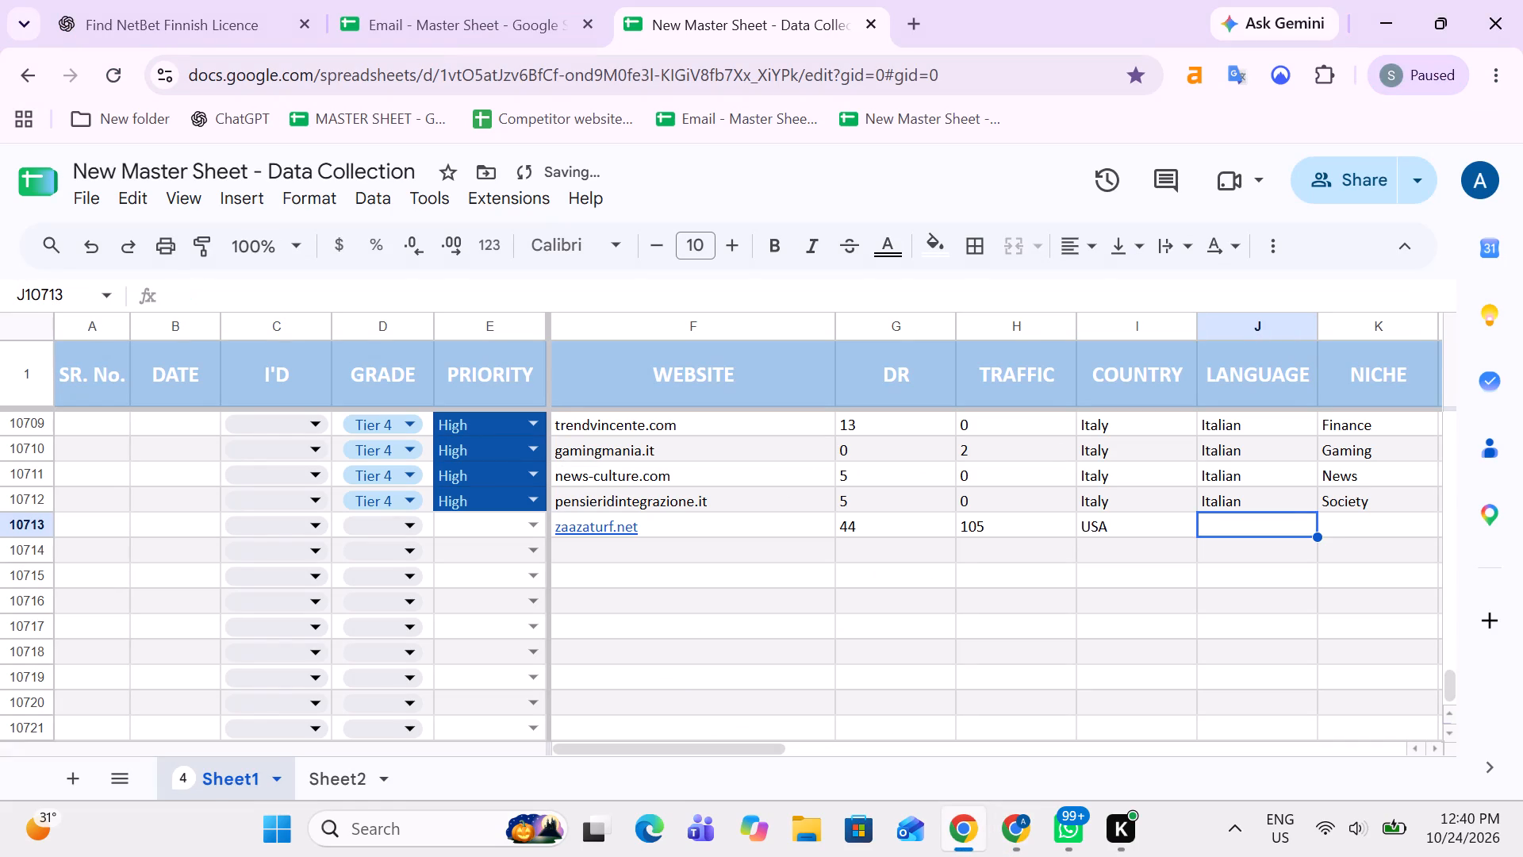
{"action": "key", "text": "shift+e"}
{"action": "key", "text": "Right"}
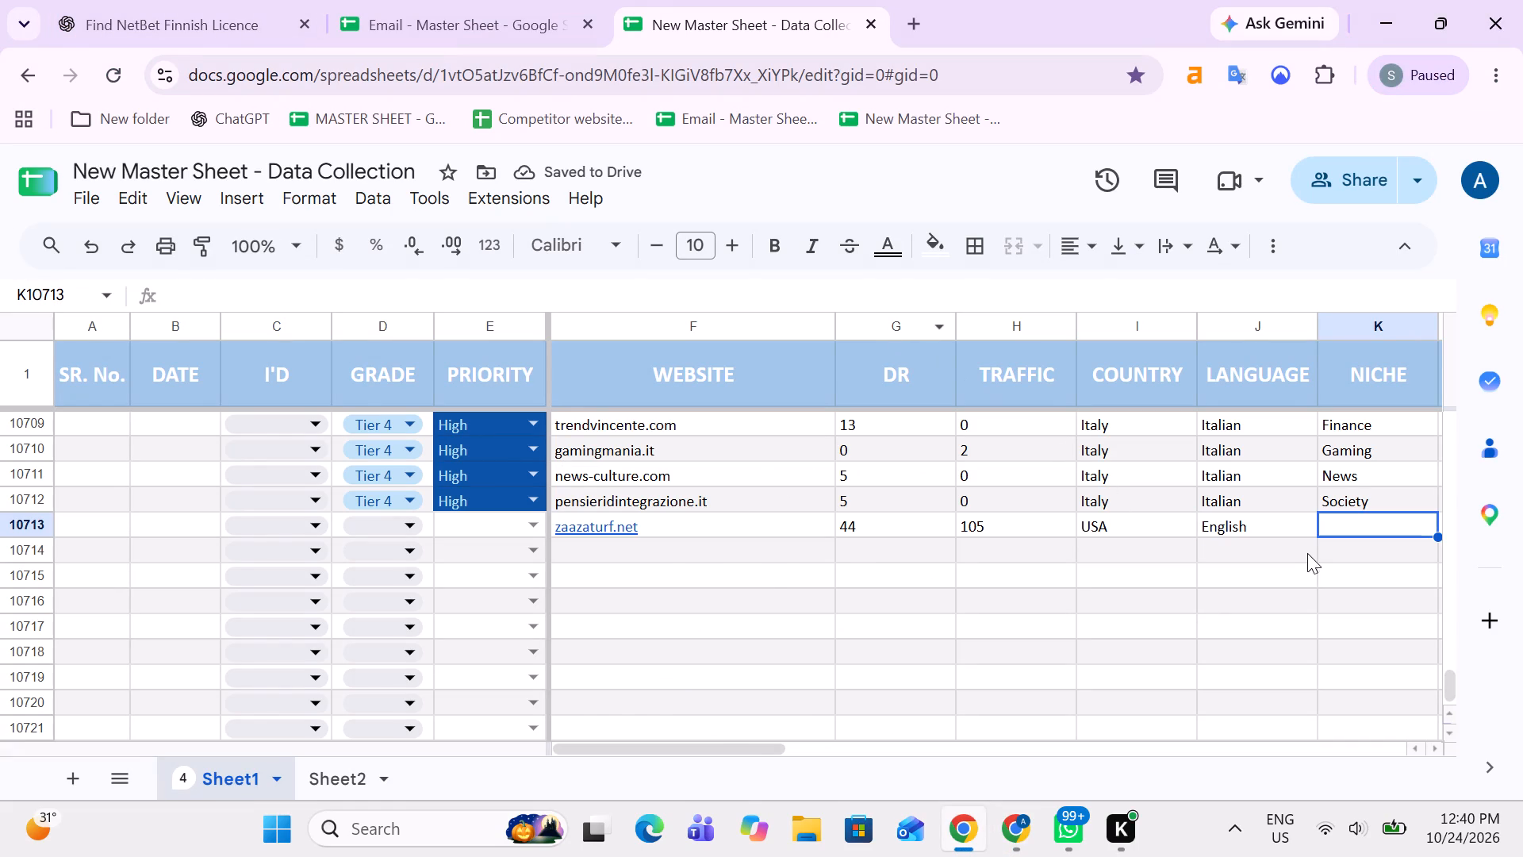
Search the zaazaturf.net site for Netbet and look through the results page.
{"action": "key", "text": "alt+Tab"}
{"action": "scroll", "coordinate": [1032, 462], "scroll_direction": "up", "scroll_amount": 20}
{"action": "scroll", "coordinate": [1032, 462], "scroll_direction": "up", "scroll_amount": 13}
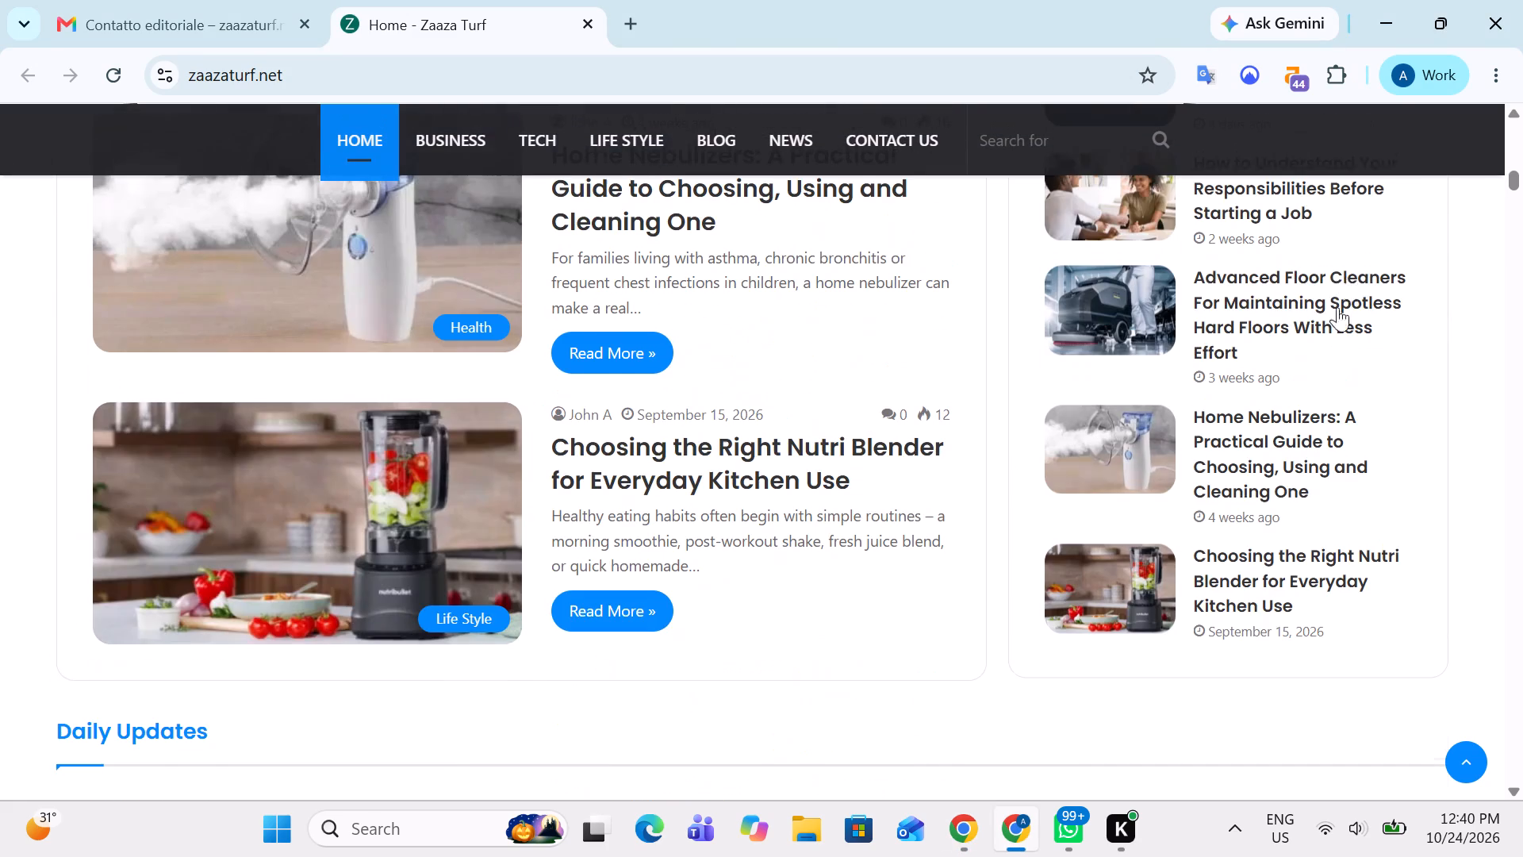
{"action": "left_click", "coordinate": [1047, 140]}
{"action": "type", "text": "Netbet"}
{"action": "key", "text": "Return"}
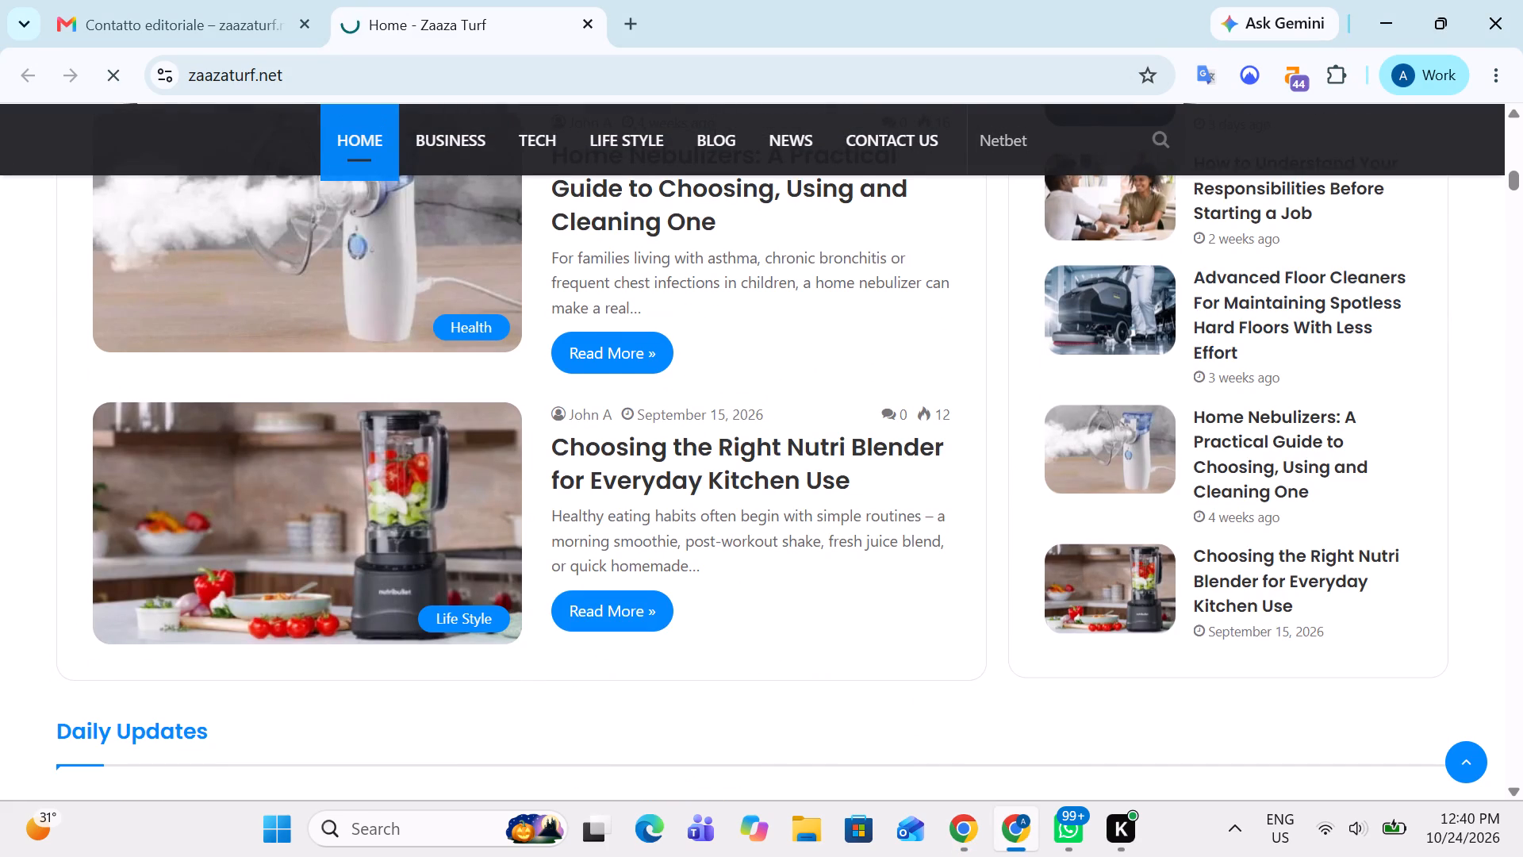
{"action": "scroll", "coordinate": [422, 435], "scroll_direction": "down", "scroll_amount": 5}
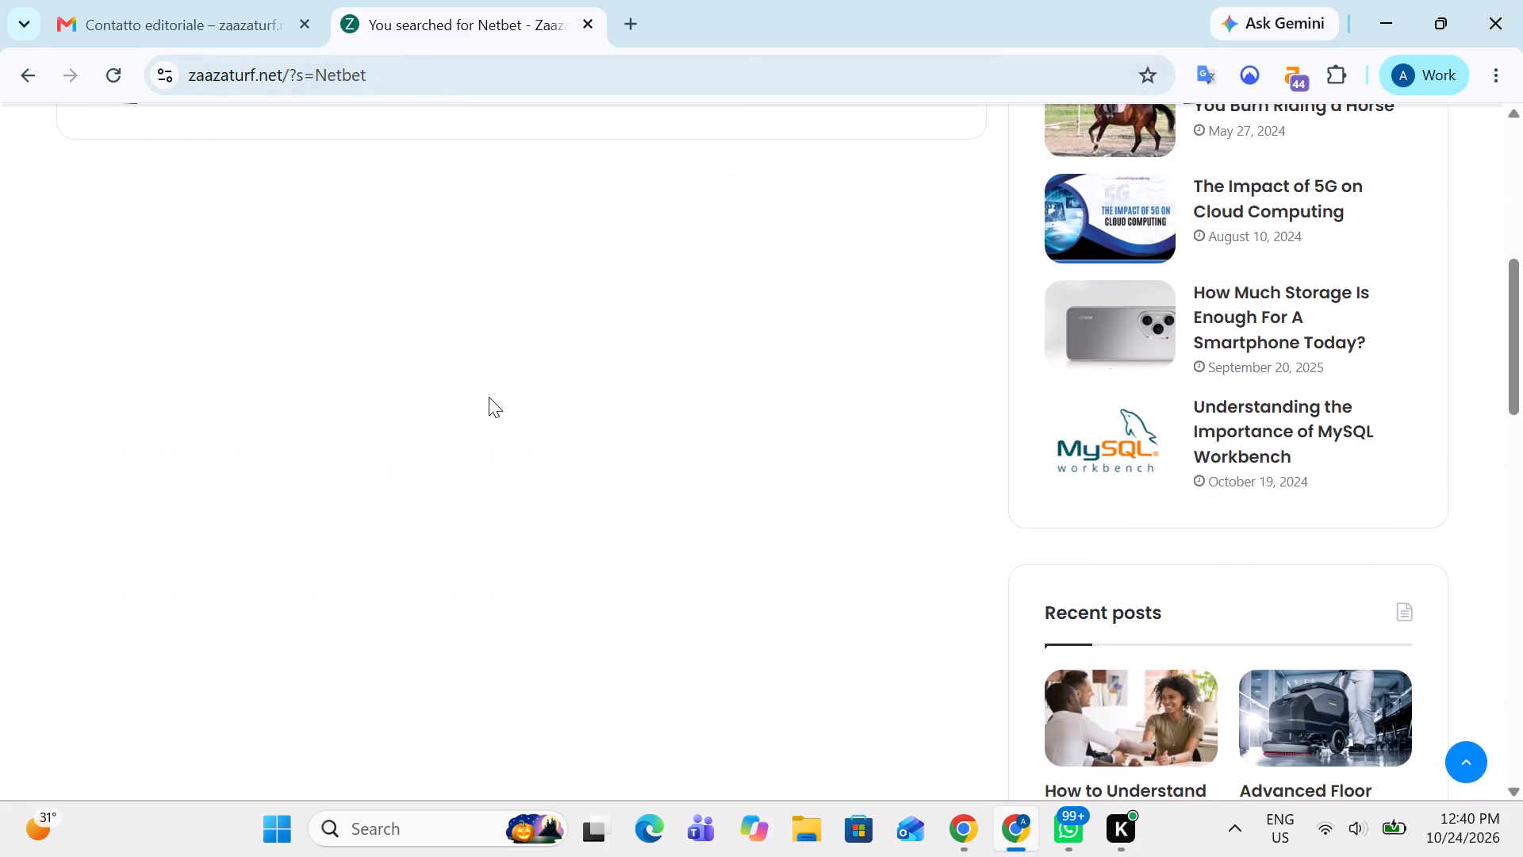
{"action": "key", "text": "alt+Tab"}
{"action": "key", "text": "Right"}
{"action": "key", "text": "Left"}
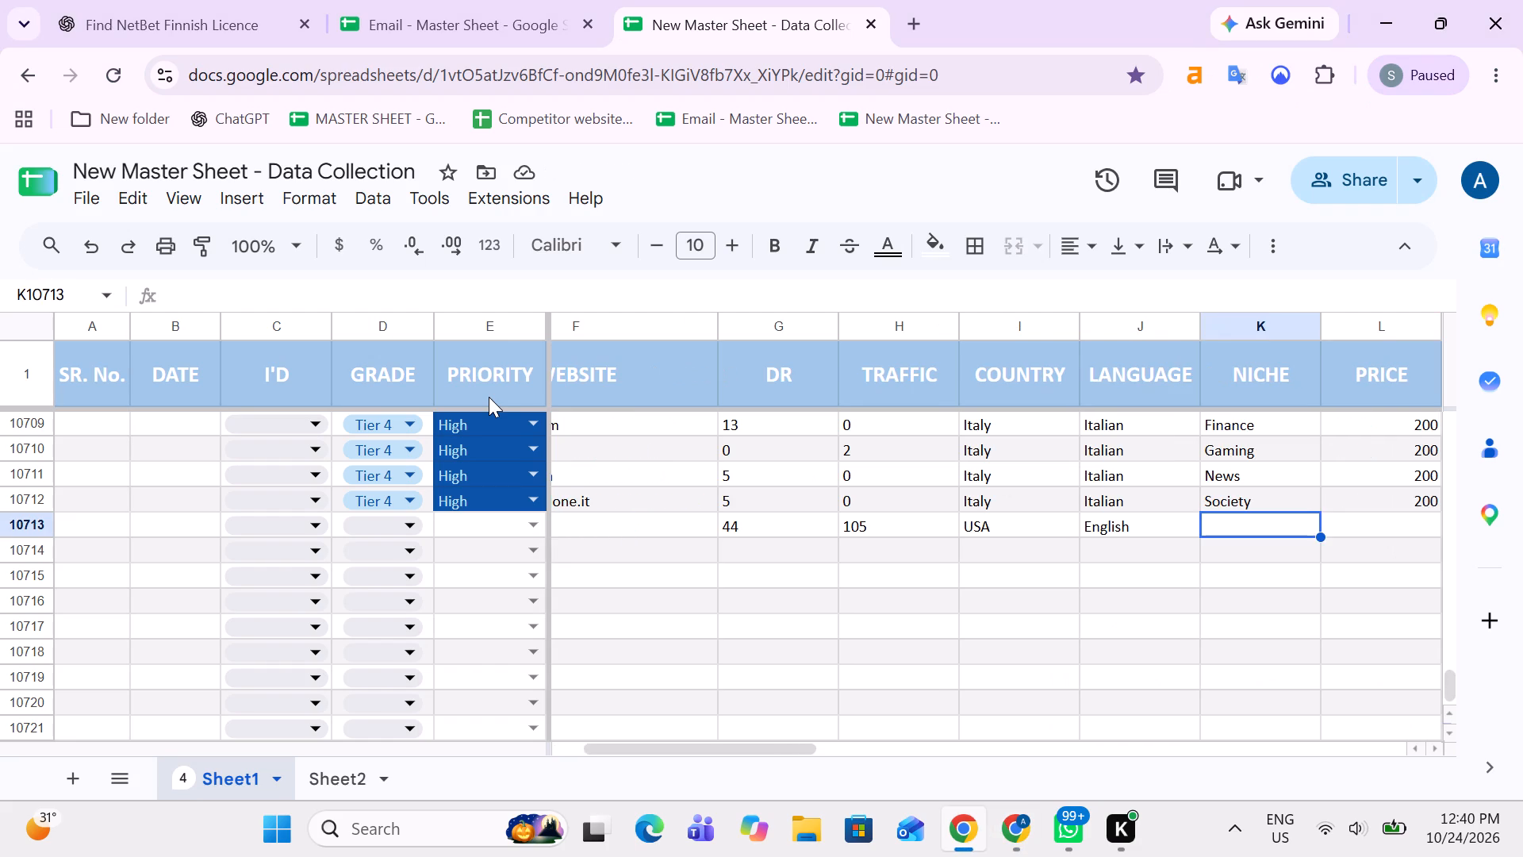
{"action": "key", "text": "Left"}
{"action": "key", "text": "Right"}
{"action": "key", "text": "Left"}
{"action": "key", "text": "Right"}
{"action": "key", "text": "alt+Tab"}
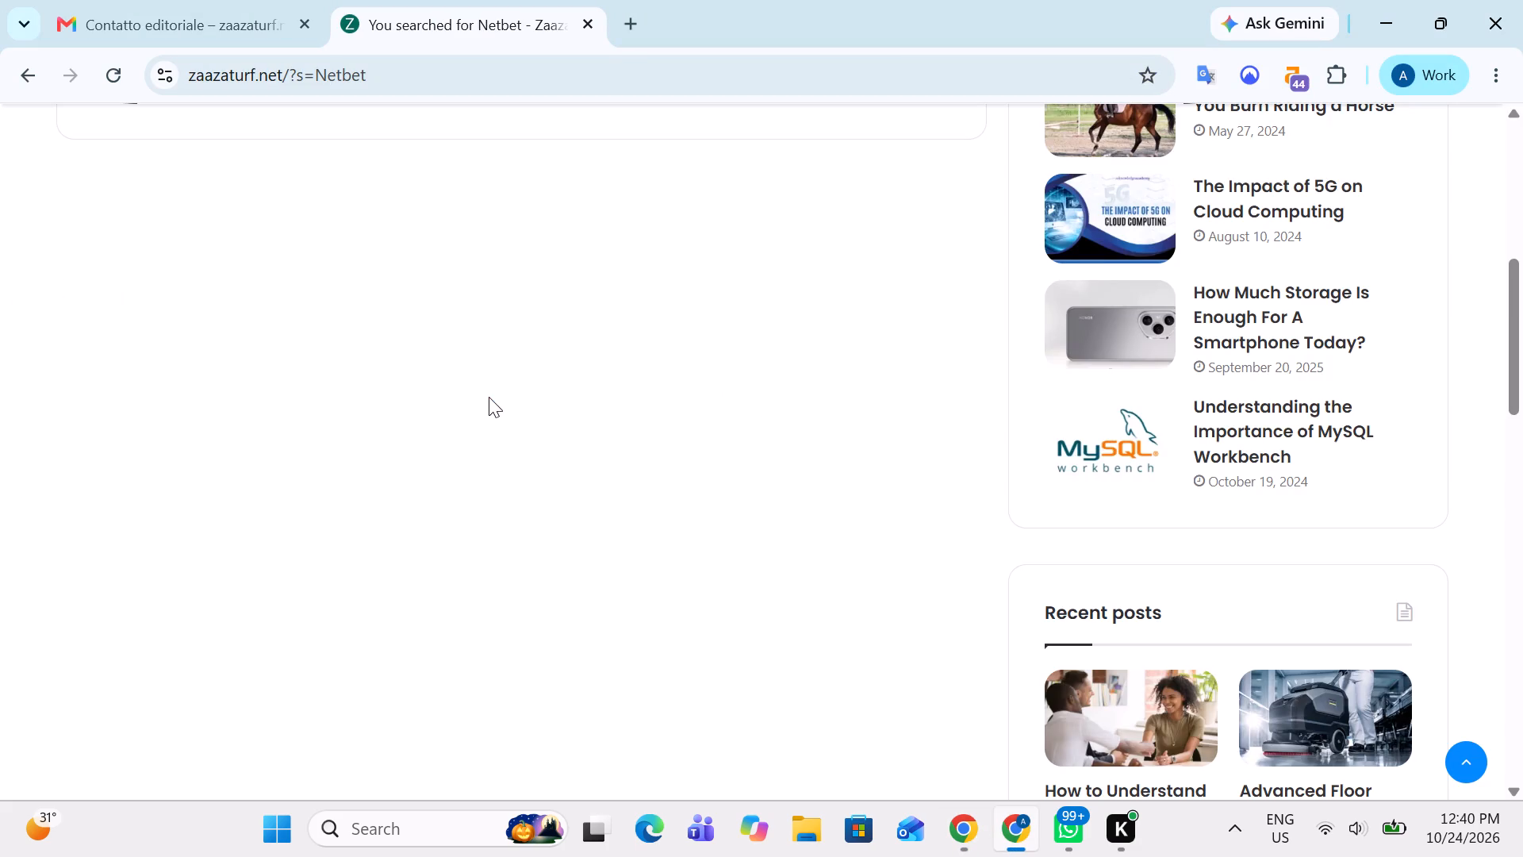
Return to the zaazaturf.net homepage and examine its articles and daily updates to judge the site's niche.
{"action": "scroll", "coordinate": [497, 394], "scroll_direction": "up", "scroll_amount": 19}
{"action": "left_click", "coordinate": [32, 79]}
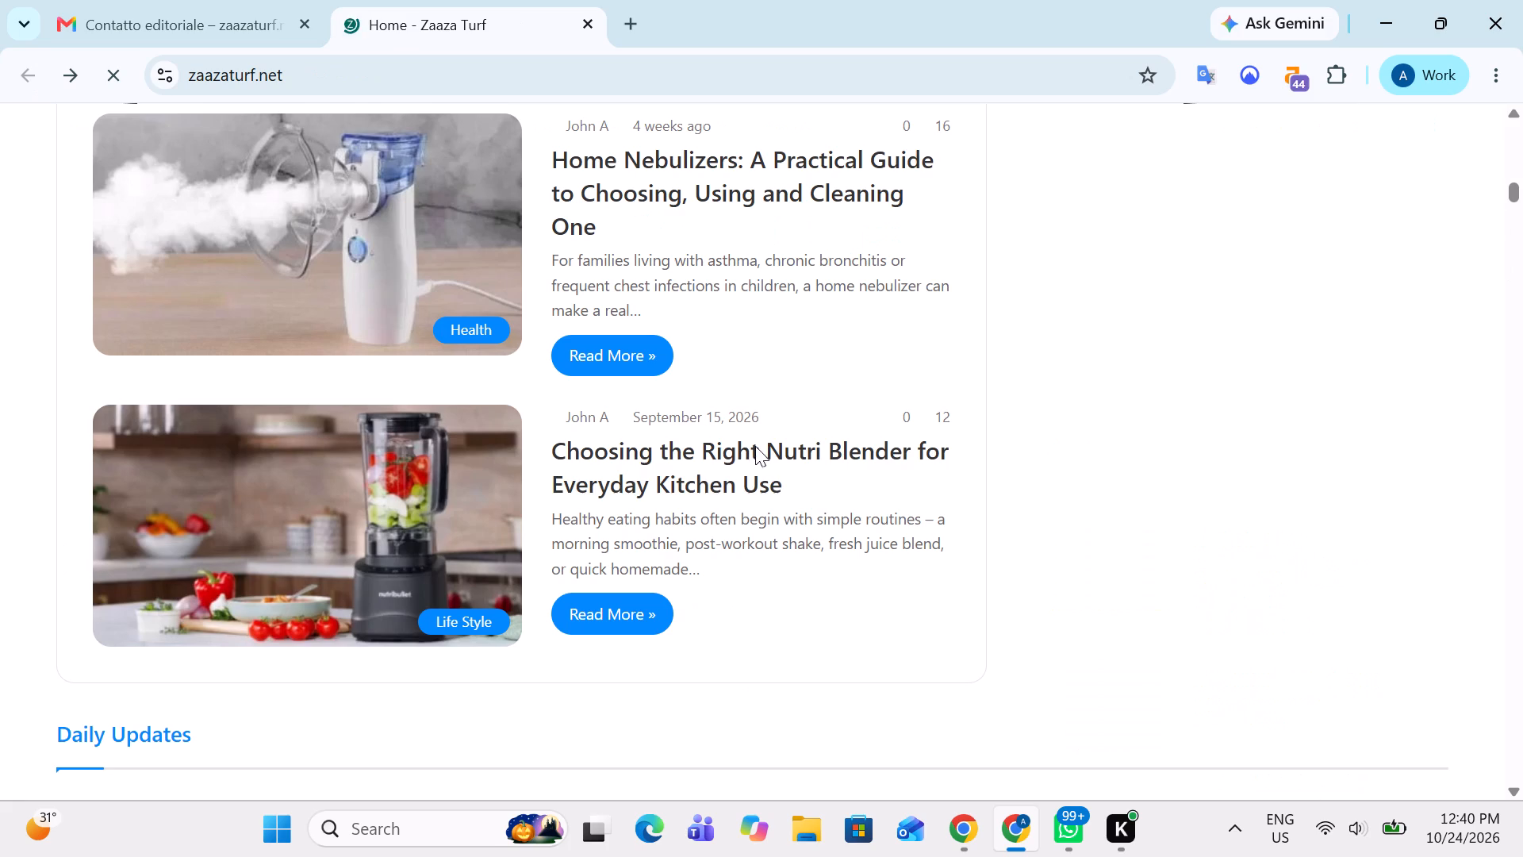
{"action": "scroll", "coordinate": [809, 512], "scroll_direction": "up", "scroll_amount": 20}
{"action": "scroll", "coordinate": [809, 512], "scroll_direction": "up", "scroll_amount": 6}
{"action": "scroll", "coordinate": [809, 510], "scroll_direction": "down", "scroll_amount": 3}
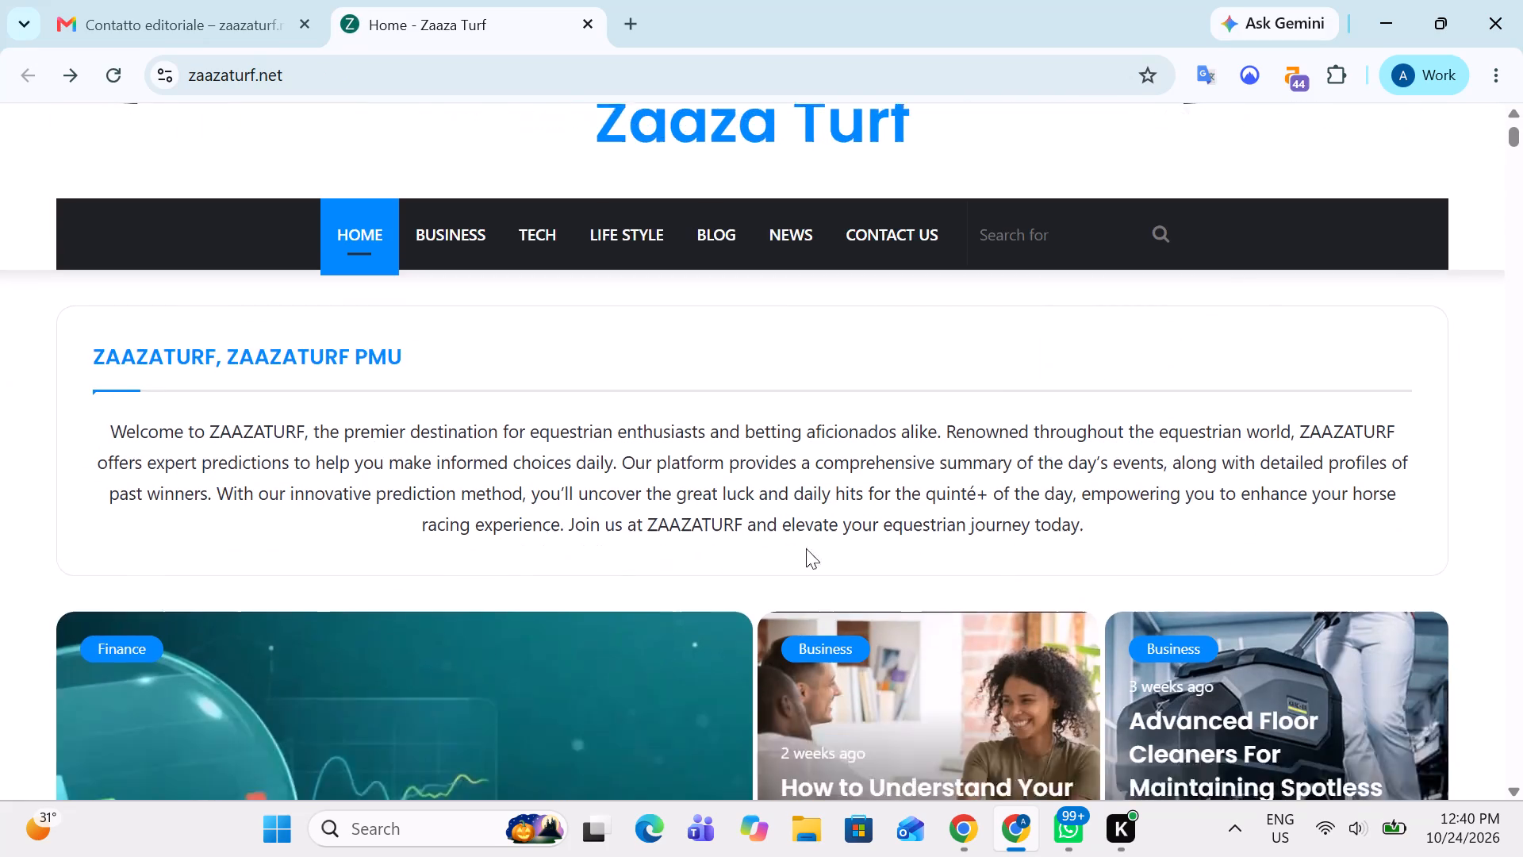
{"action": "scroll", "coordinate": [807, 555], "scroll_direction": "down", "scroll_amount": 17}
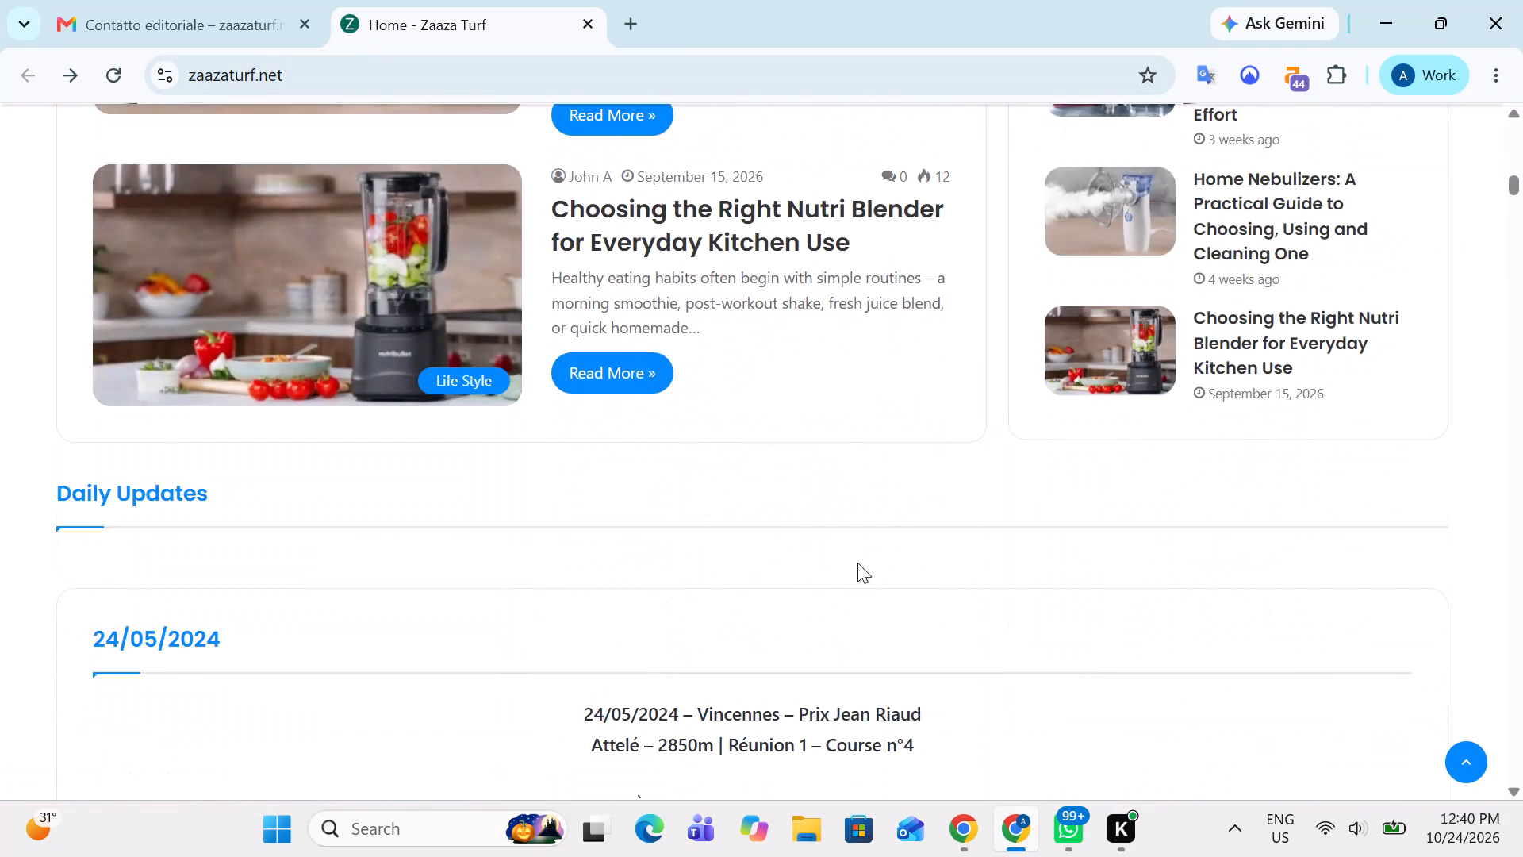
{"action": "scroll", "coordinate": [852, 560], "scroll_direction": "down", "scroll_amount": 7}
{"action": "scroll", "coordinate": [844, 571], "scroll_direction": "down", "scroll_amount": 14}
{"action": "scroll", "coordinate": [830, 578], "scroll_direction": "up", "scroll_amount": 16}
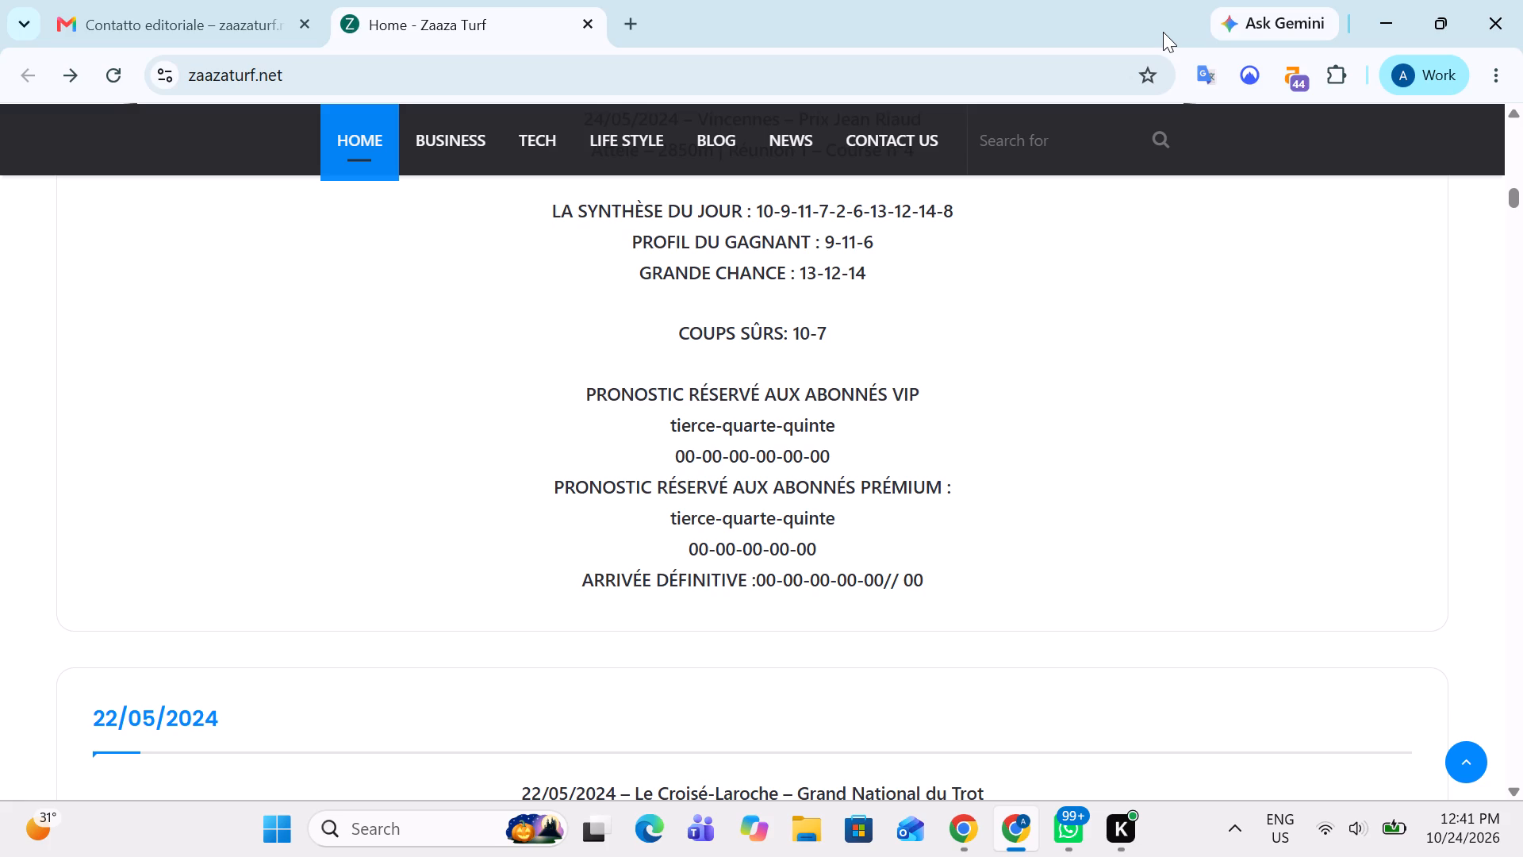
{"action": "scroll", "coordinate": [698, 509], "scroll_direction": "up", "scroll_amount": 15}
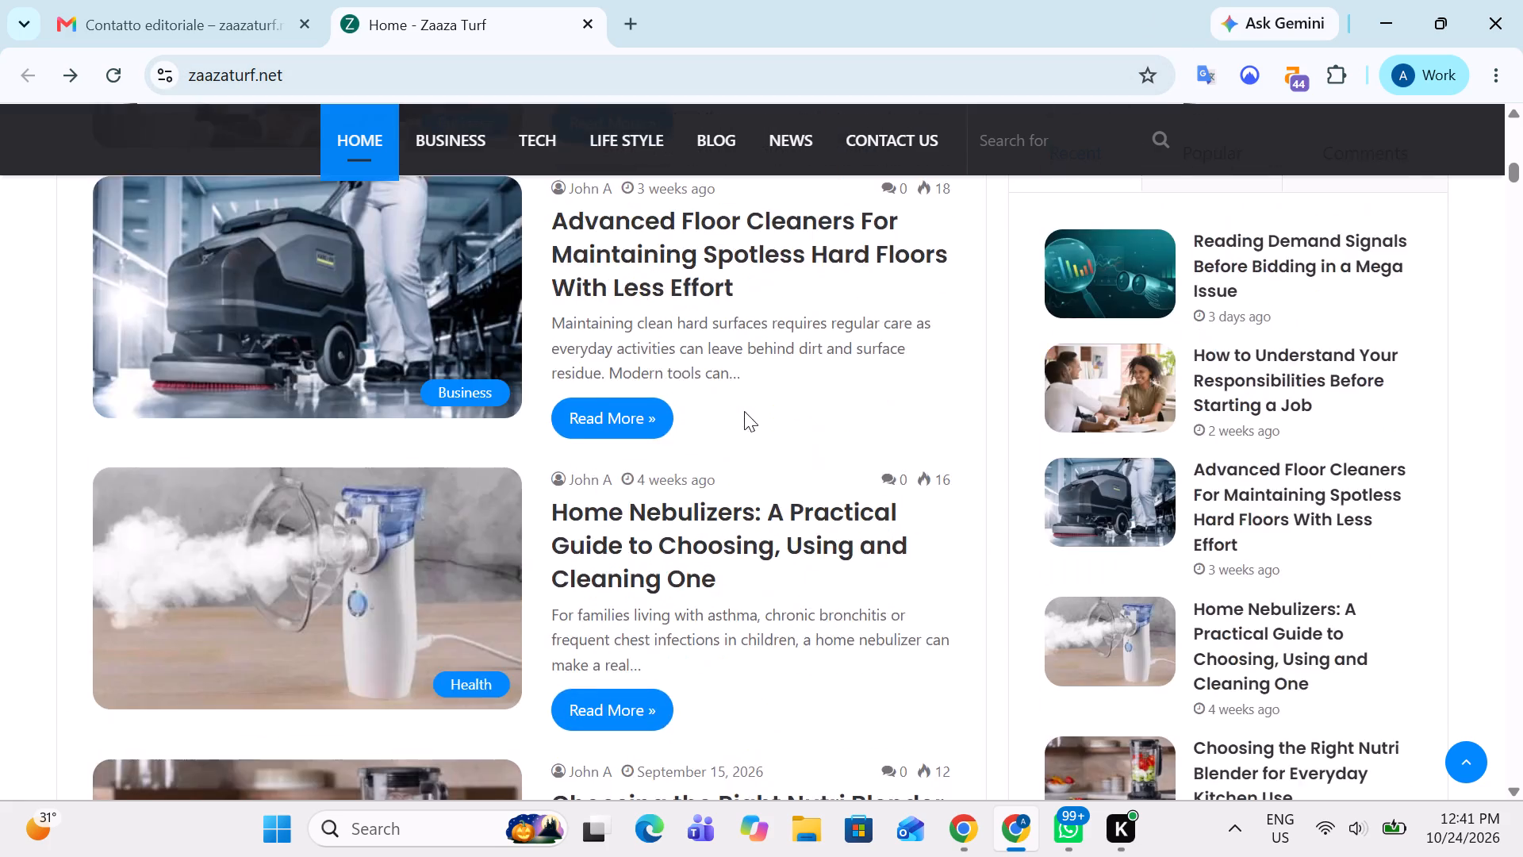
{"action": "scroll", "coordinate": [744, 411], "scroll_direction": "up", "scroll_amount": 20}
{"action": "scroll", "coordinate": [744, 411], "scroll_direction": "up", "scroll_amount": 4}
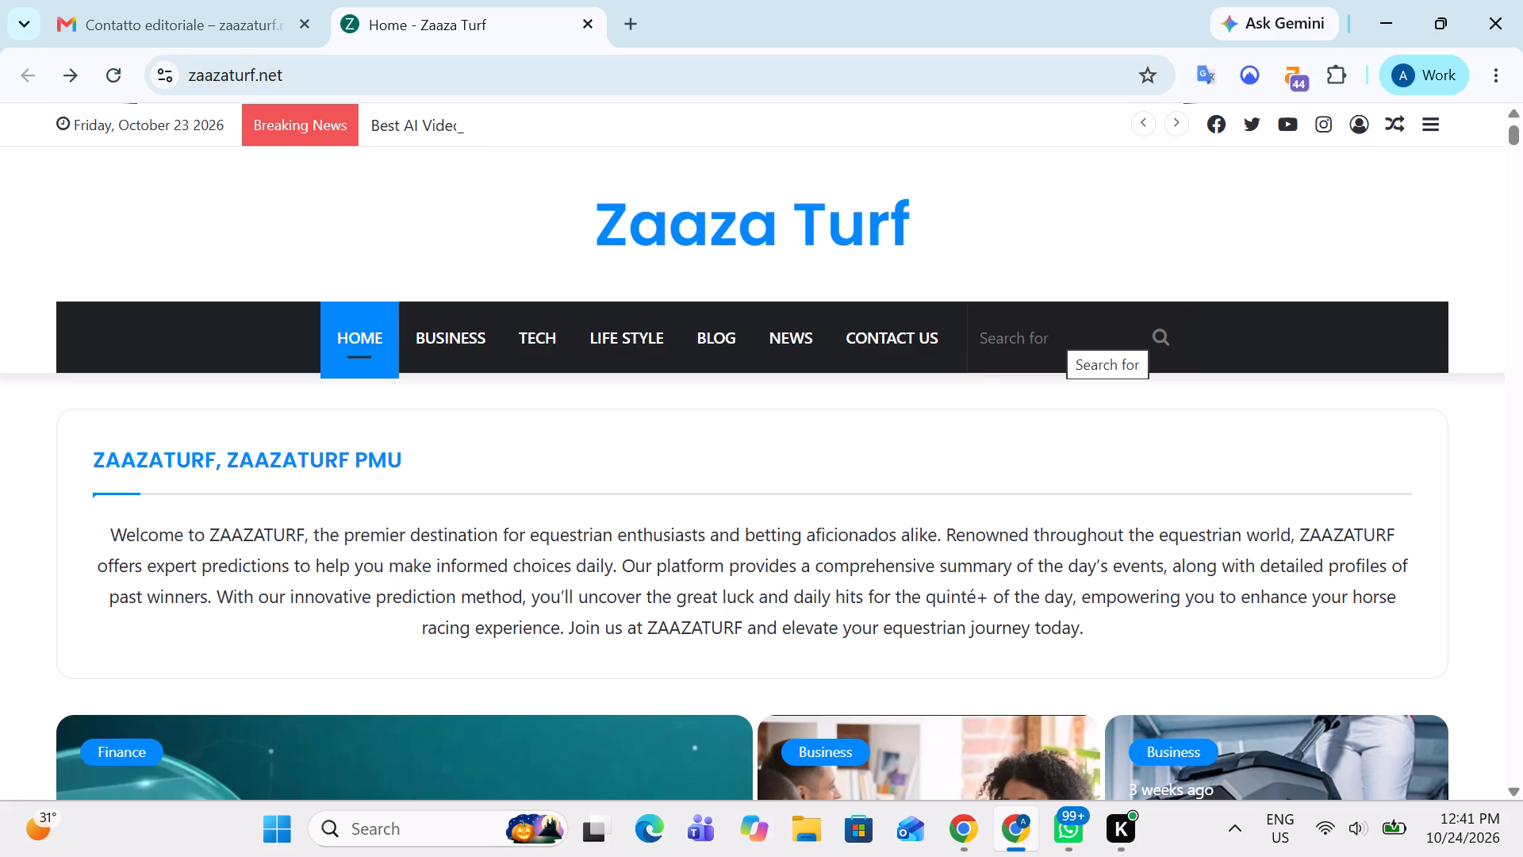
Look over the homepage's recent articles again and repeat the site search for Netbet.
{"action": "left_click", "coordinate": [1052, 338]}
{"action": "scroll", "coordinate": [129, 552], "scroll_direction": "down", "scroll_amount": 7}
{"action": "scroll", "coordinate": [699, 480], "scroll_direction": "down", "scroll_amount": 5}
{"action": "scroll", "coordinate": [1011, 523], "scroll_direction": "down", "scroll_amount": 6}
{"action": "scroll", "coordinate": [878, 509], "scroll_direction": "up", "scroll_amount": 15}
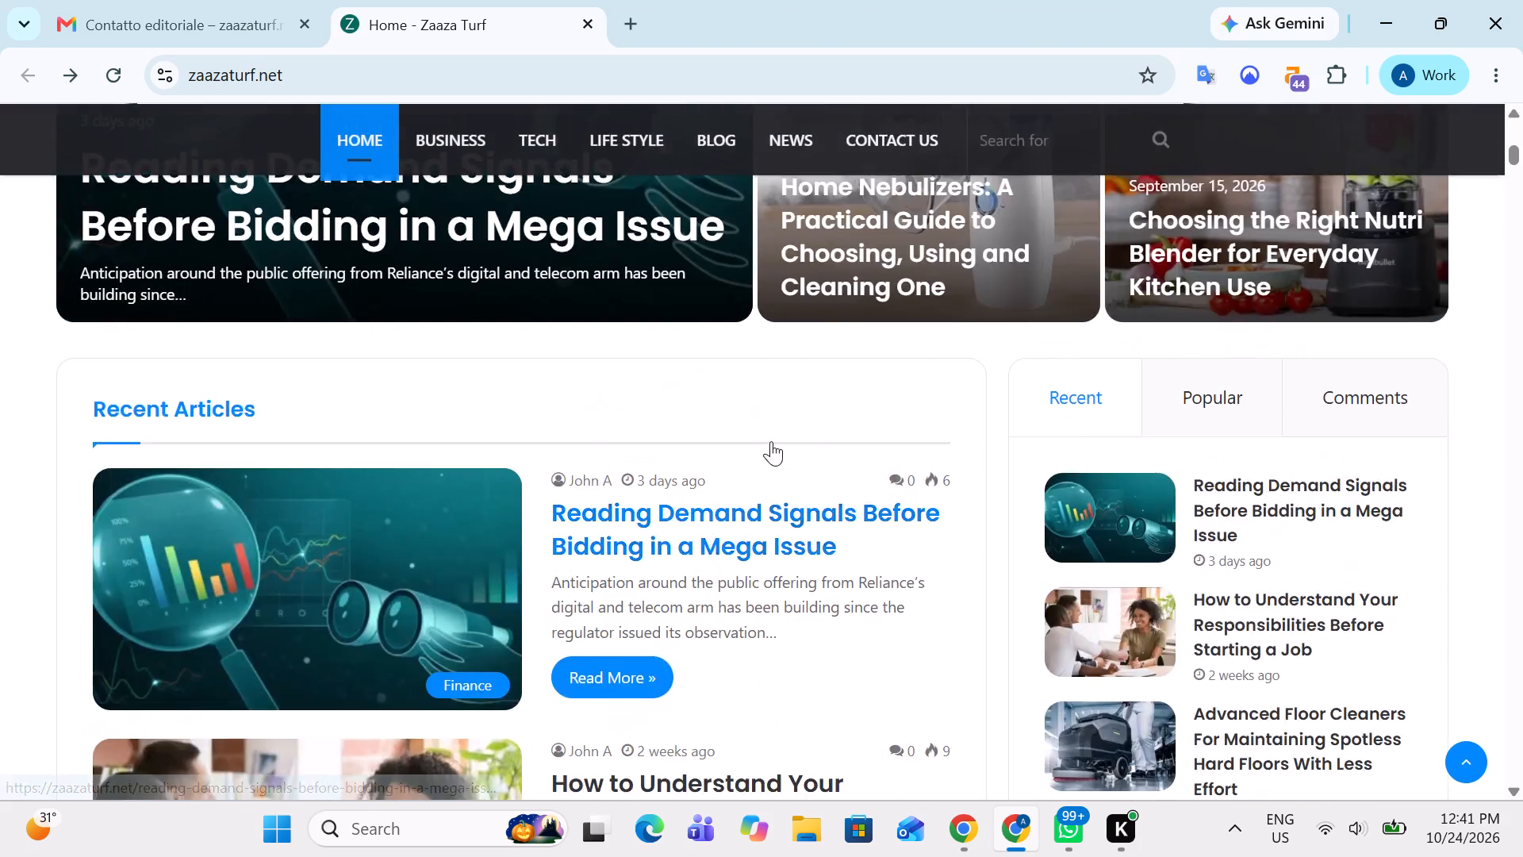
{"action": "scroll", "coordinate": [771, 441], "scroll_direction": "up", "scroll_amount": 5}
{"action": "left_click", "coordinate": [1022, 335]}
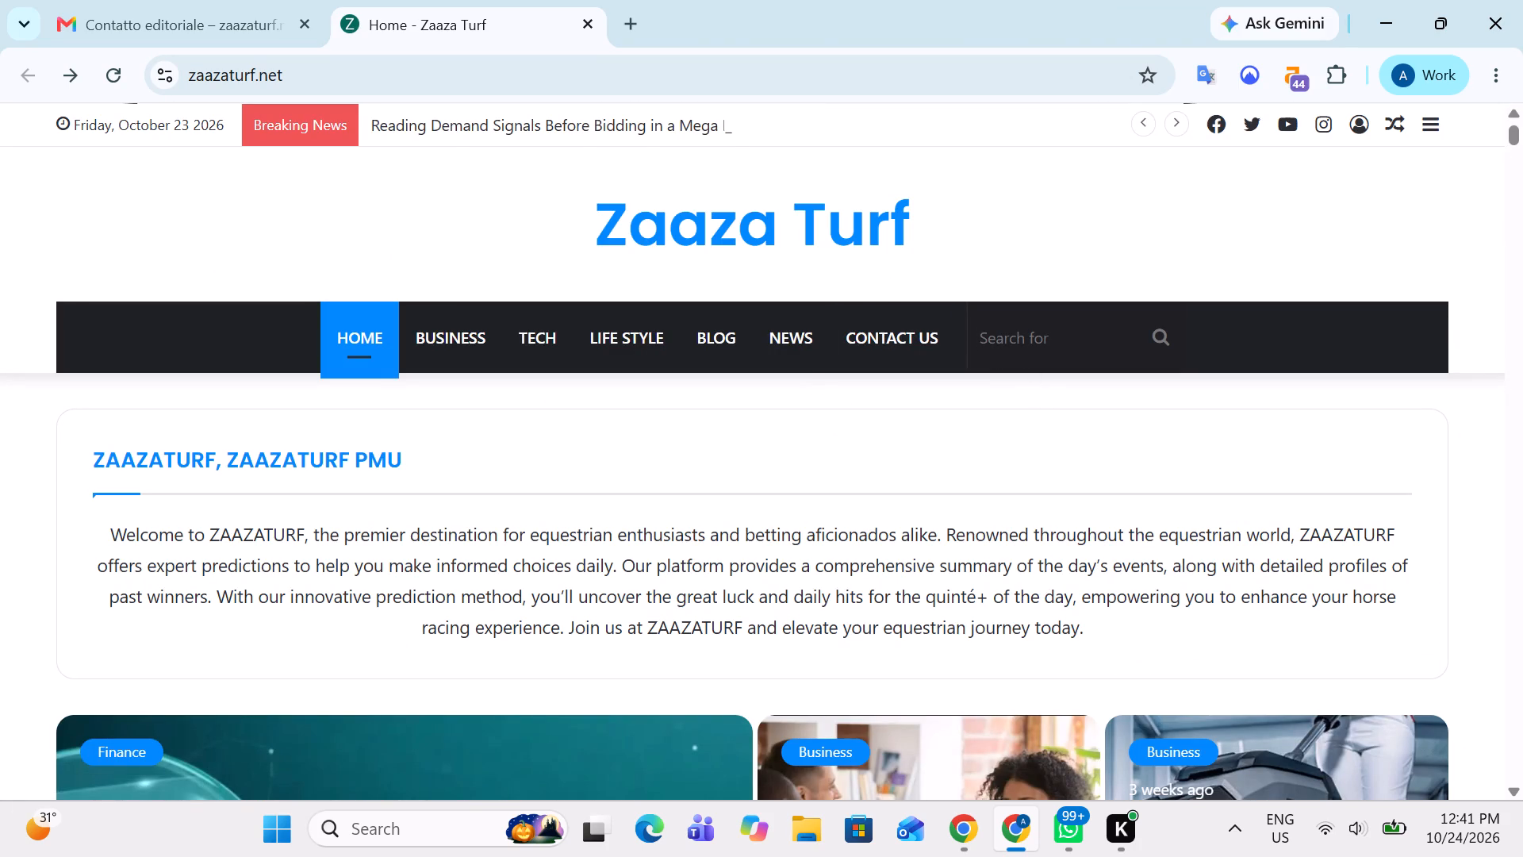
{"action": "type", "text": "Netbet"}
{"action": "key", "text": "Return"}
Enter elctroniocs as the NICHE for zaazaturf.net in row 10713 of the New Master Sheet.
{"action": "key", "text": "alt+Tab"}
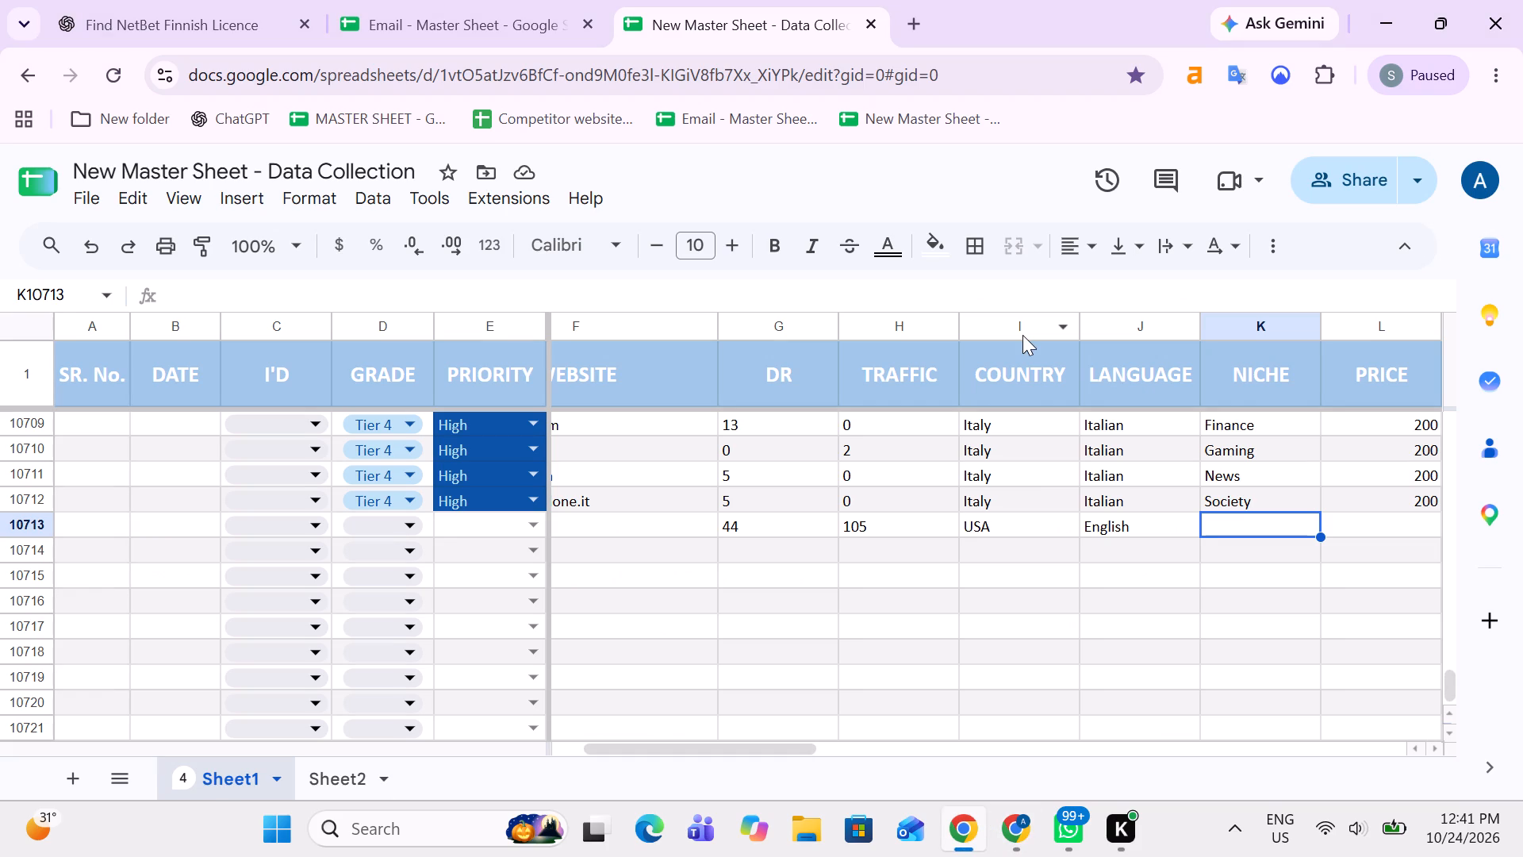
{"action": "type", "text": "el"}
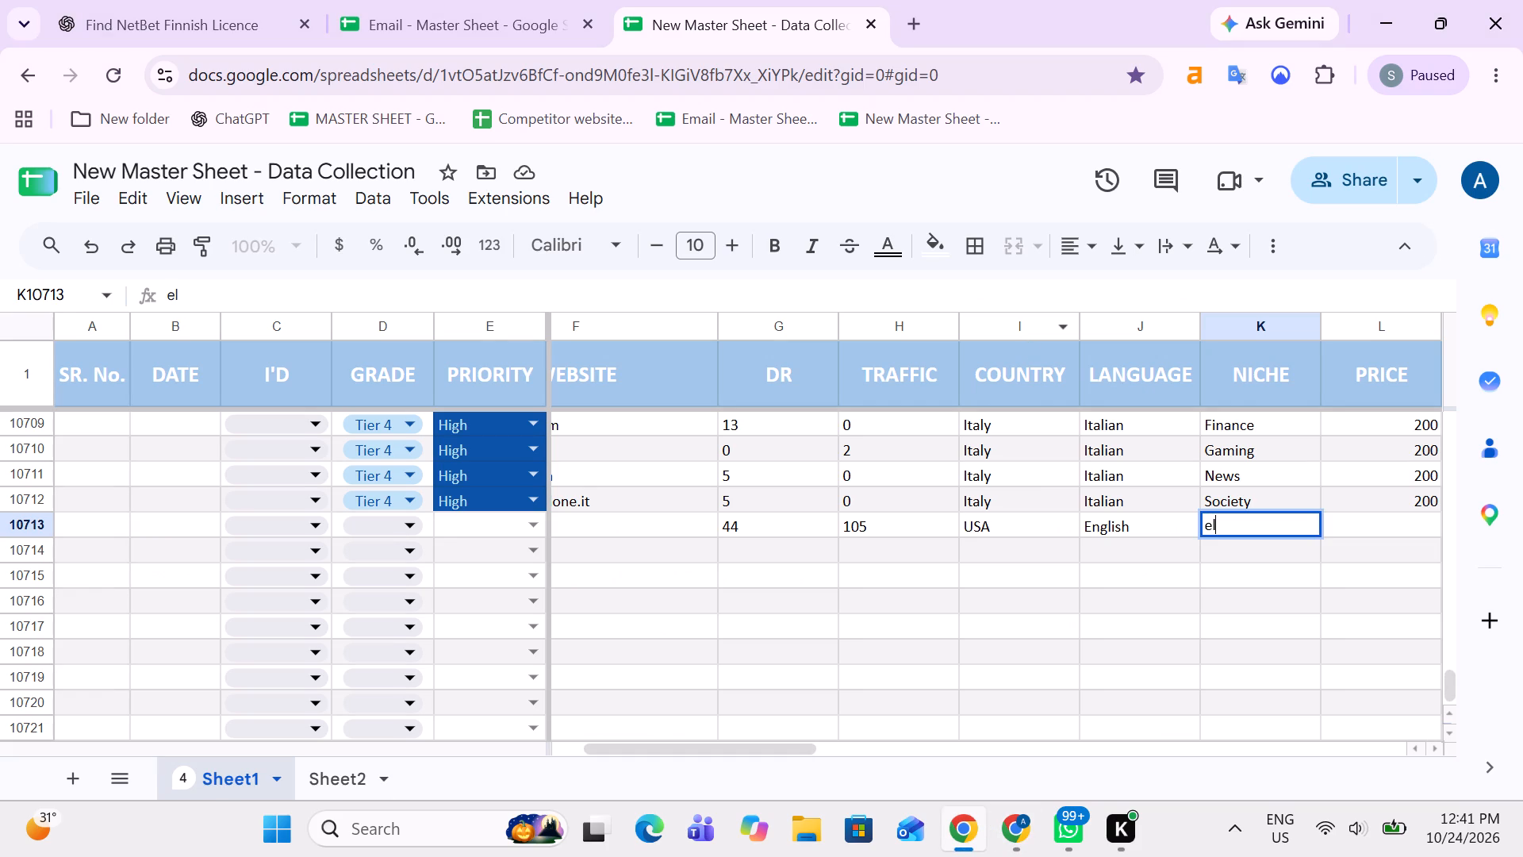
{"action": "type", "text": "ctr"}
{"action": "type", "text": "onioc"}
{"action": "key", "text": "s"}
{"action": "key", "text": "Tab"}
Correct the start of the NICHE entry in row 10713 so it reads electroniocs.
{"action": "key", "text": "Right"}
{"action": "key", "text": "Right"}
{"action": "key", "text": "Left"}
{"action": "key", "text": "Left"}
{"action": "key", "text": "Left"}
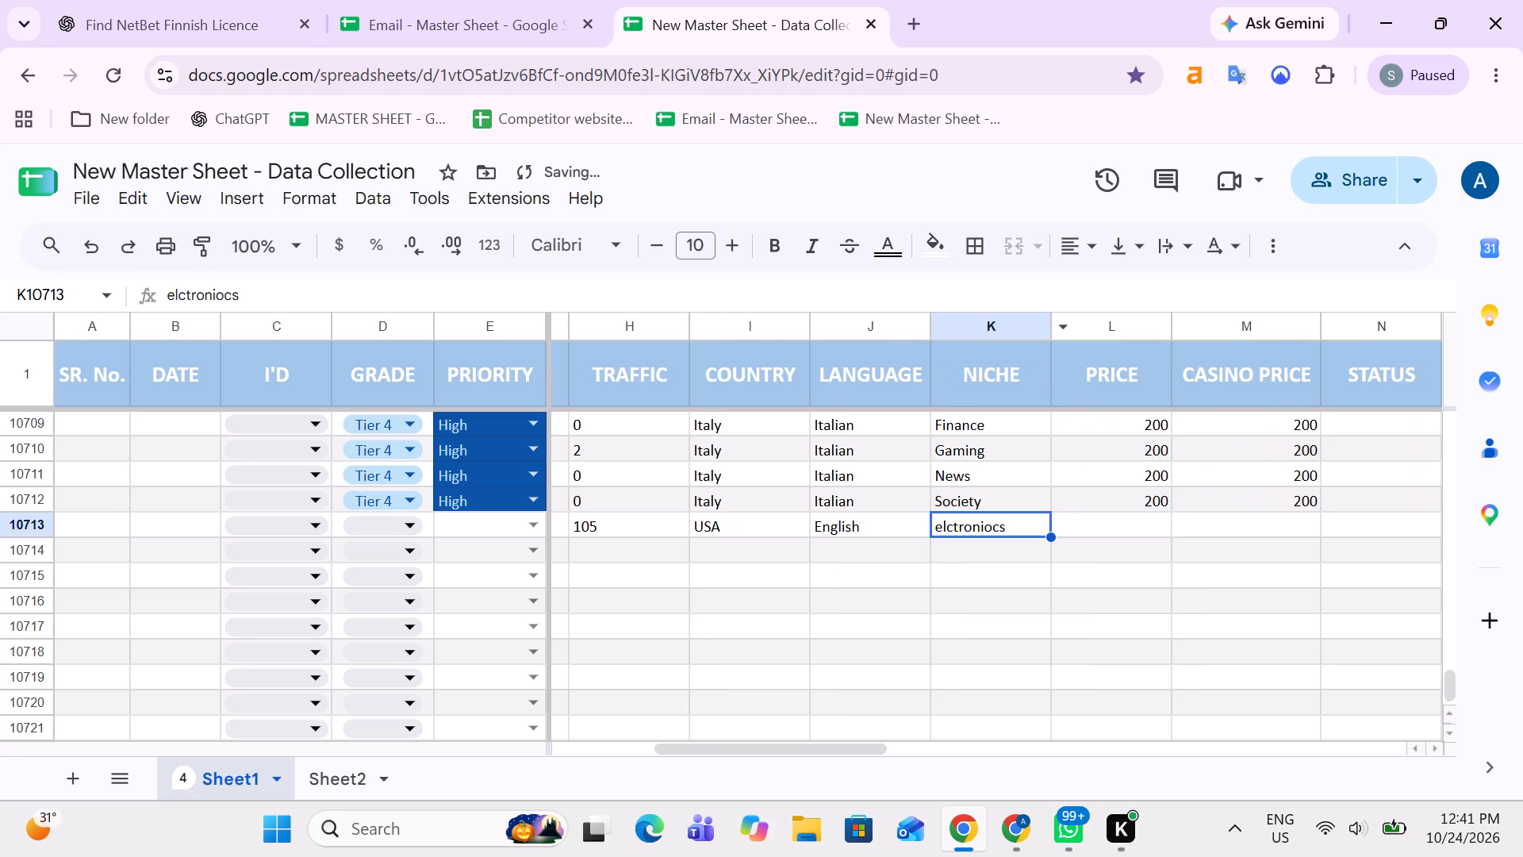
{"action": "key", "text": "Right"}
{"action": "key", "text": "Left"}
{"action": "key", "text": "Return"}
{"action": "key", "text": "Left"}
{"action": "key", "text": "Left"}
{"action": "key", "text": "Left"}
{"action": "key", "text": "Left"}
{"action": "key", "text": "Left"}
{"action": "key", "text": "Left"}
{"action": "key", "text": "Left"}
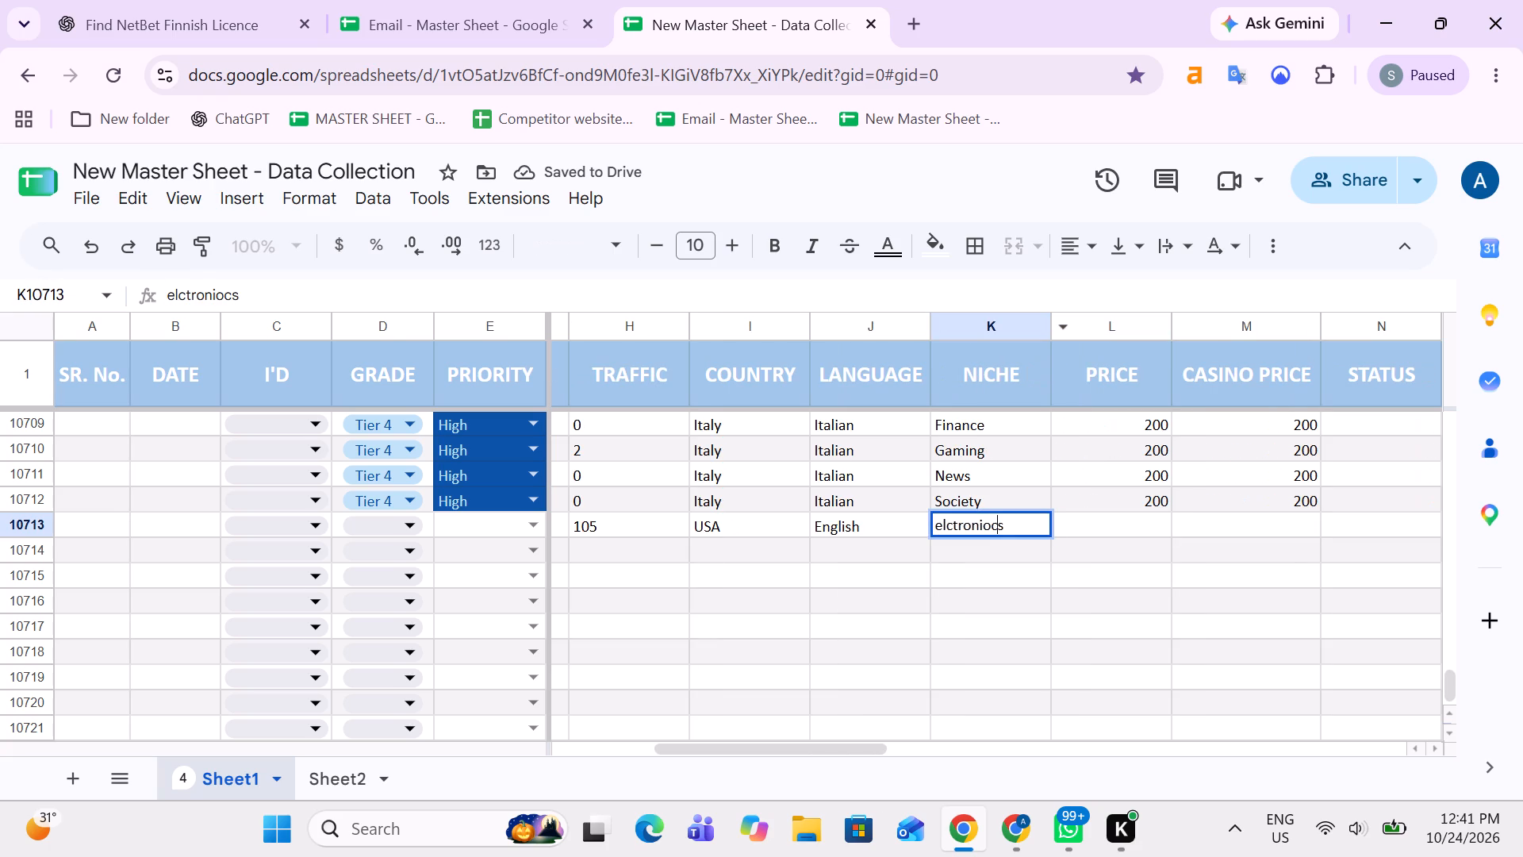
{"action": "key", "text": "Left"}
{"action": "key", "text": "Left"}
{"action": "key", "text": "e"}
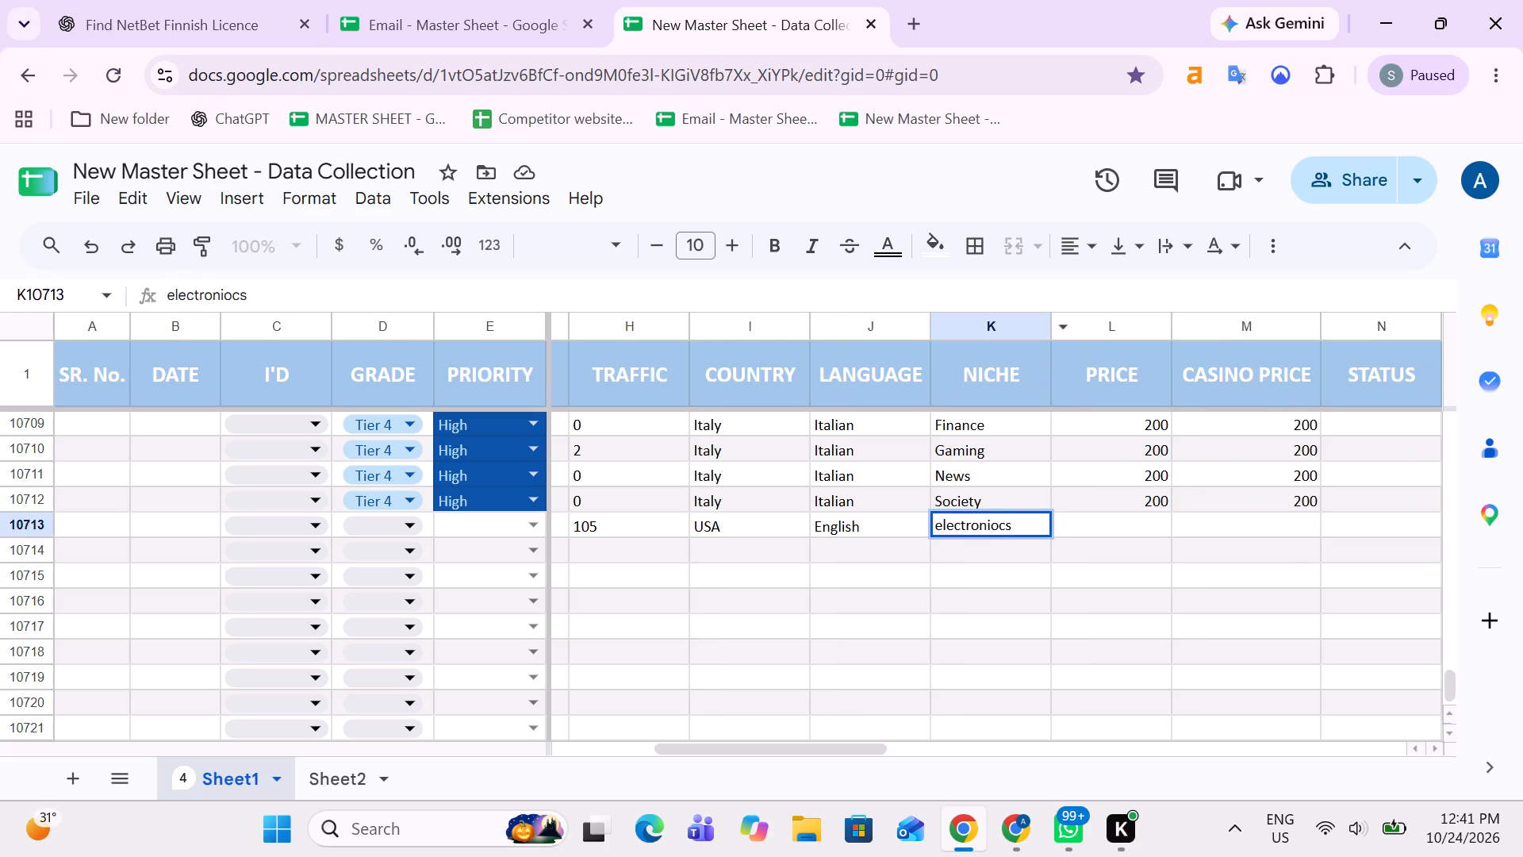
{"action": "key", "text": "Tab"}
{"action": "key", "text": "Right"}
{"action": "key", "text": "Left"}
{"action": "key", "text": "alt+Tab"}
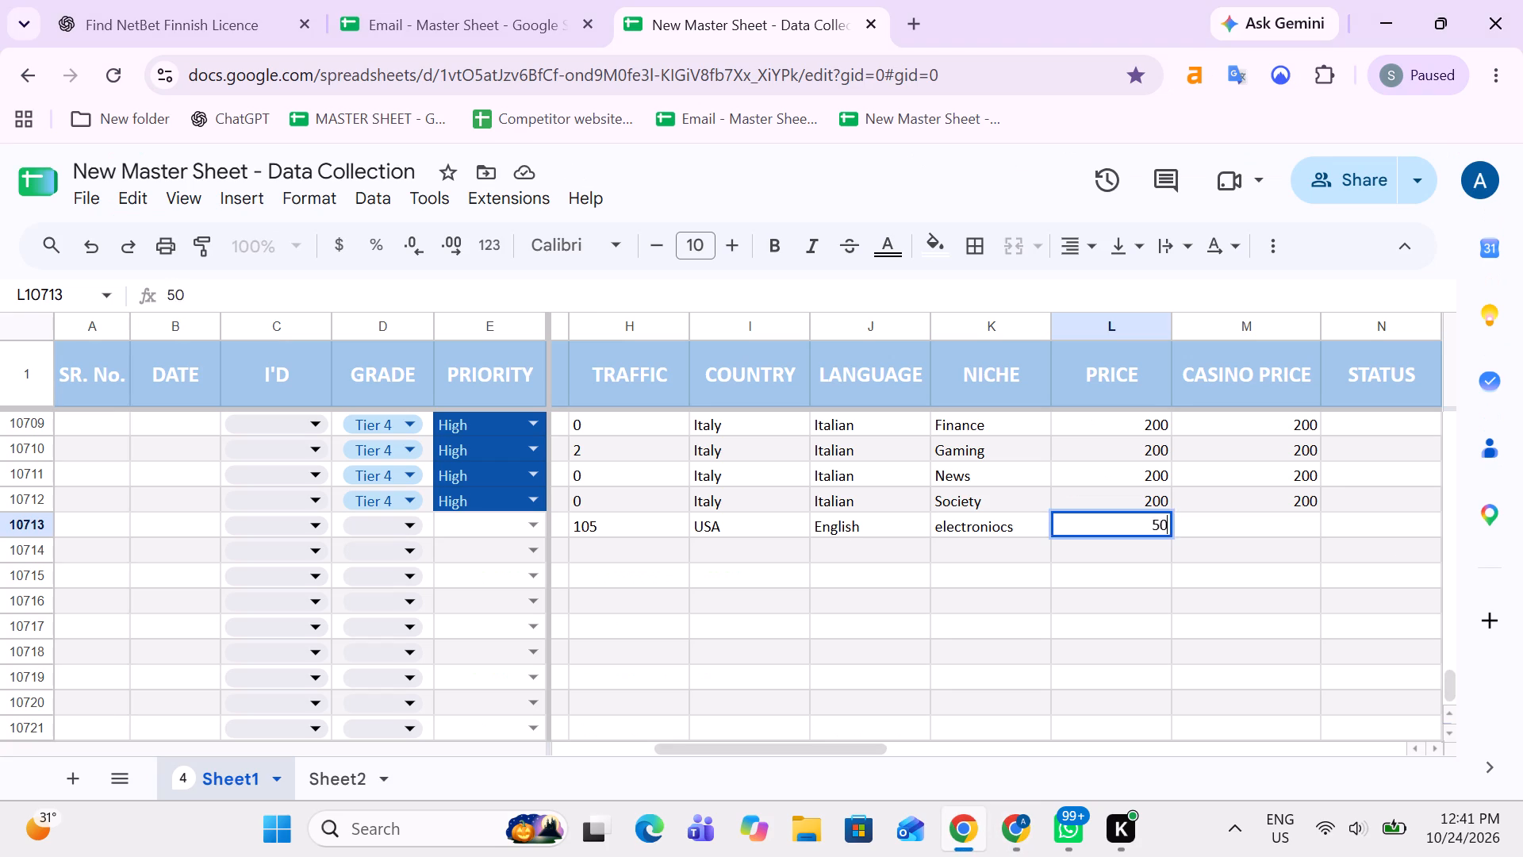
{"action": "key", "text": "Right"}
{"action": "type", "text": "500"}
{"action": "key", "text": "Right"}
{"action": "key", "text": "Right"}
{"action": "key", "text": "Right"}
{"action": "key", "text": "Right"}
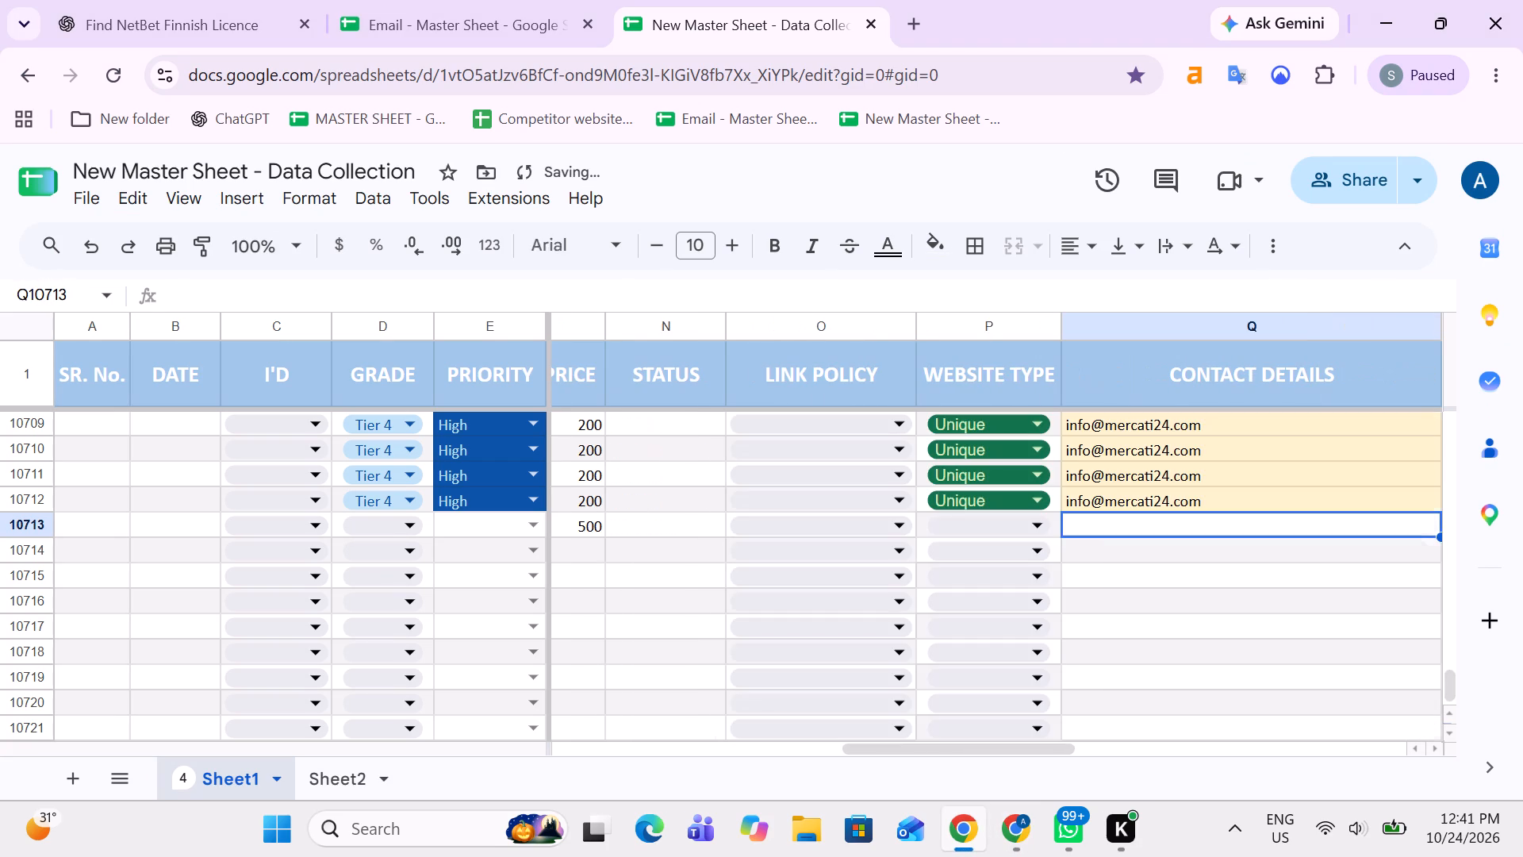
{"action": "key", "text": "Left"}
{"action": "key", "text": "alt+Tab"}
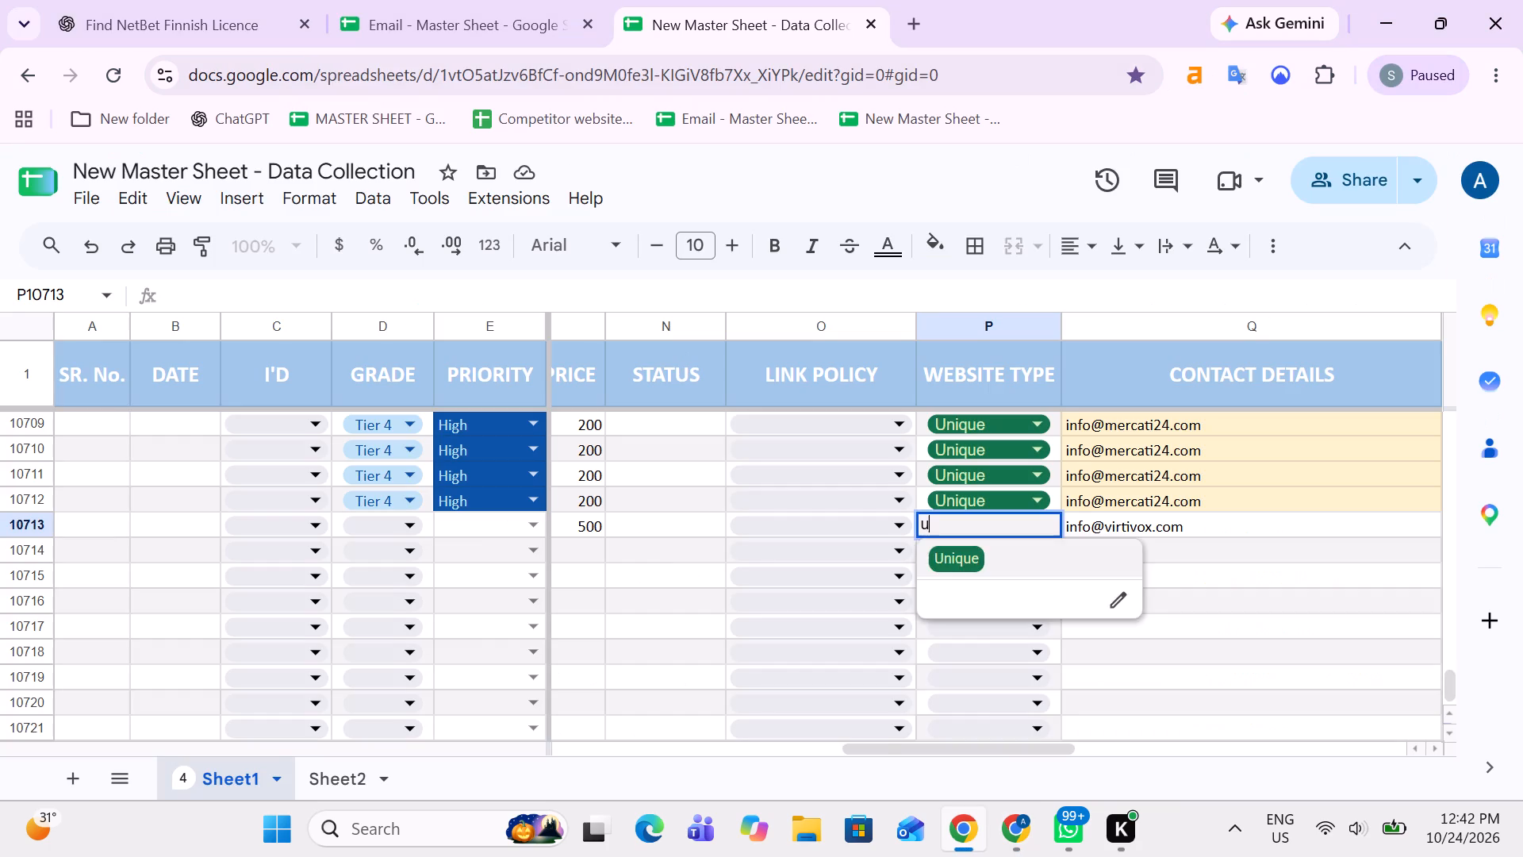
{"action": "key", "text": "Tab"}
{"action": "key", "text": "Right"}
Set the PRIORITY of zaazaturf.net in row 10713 to High.
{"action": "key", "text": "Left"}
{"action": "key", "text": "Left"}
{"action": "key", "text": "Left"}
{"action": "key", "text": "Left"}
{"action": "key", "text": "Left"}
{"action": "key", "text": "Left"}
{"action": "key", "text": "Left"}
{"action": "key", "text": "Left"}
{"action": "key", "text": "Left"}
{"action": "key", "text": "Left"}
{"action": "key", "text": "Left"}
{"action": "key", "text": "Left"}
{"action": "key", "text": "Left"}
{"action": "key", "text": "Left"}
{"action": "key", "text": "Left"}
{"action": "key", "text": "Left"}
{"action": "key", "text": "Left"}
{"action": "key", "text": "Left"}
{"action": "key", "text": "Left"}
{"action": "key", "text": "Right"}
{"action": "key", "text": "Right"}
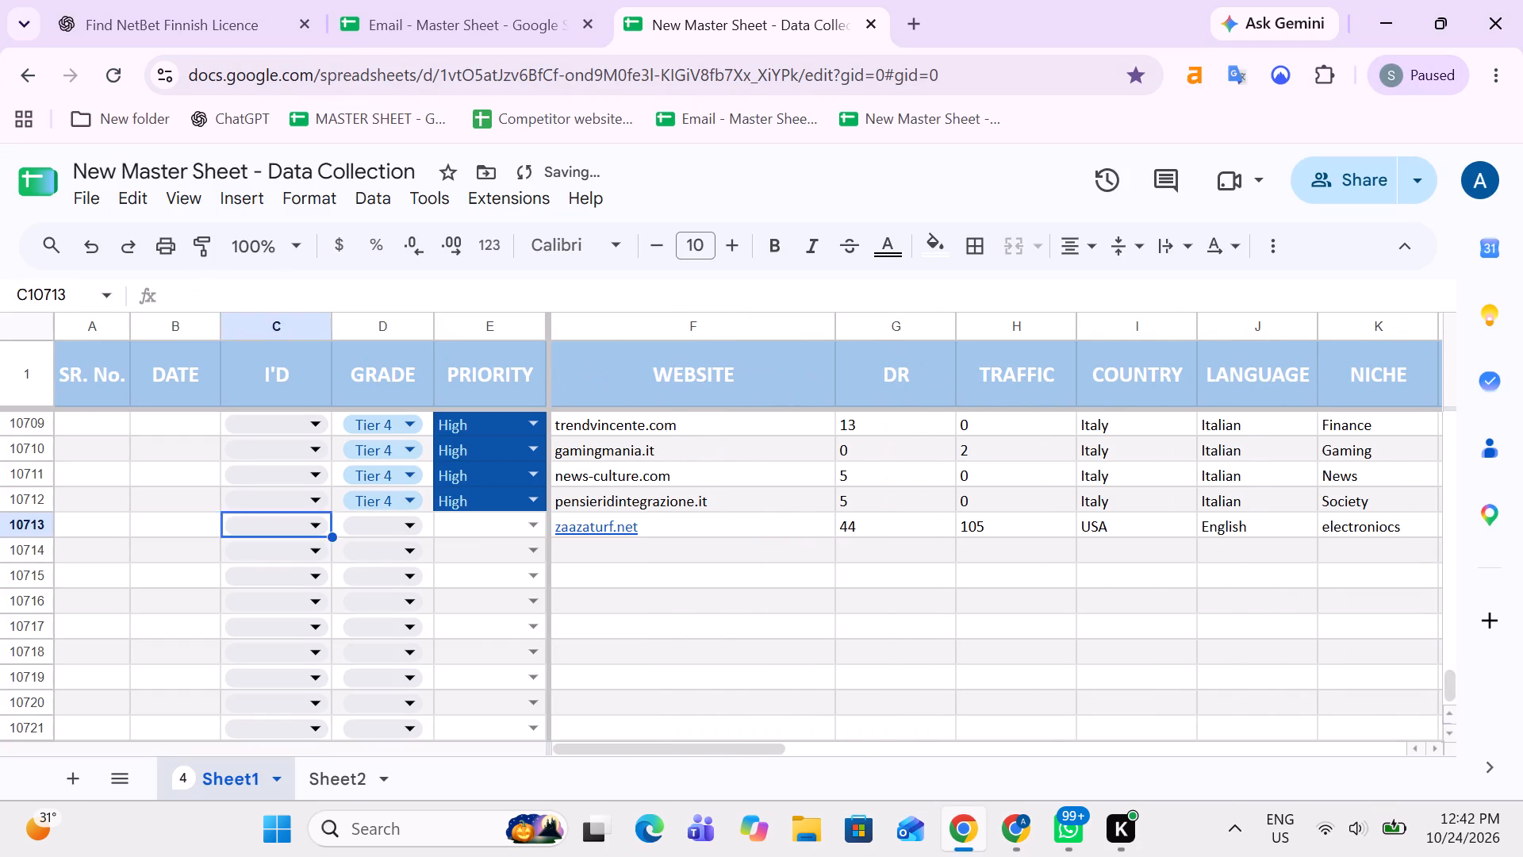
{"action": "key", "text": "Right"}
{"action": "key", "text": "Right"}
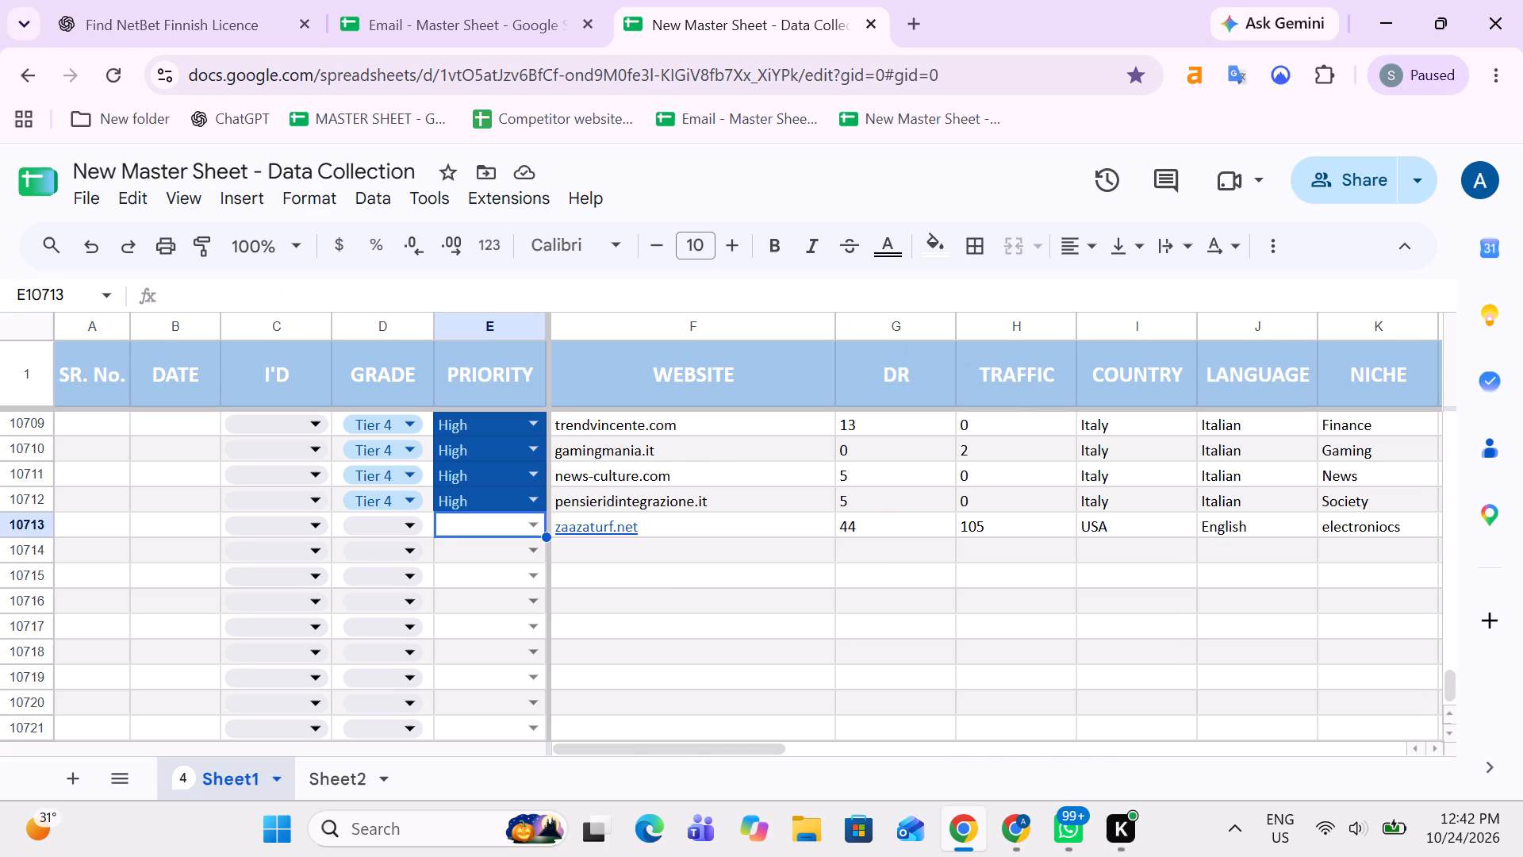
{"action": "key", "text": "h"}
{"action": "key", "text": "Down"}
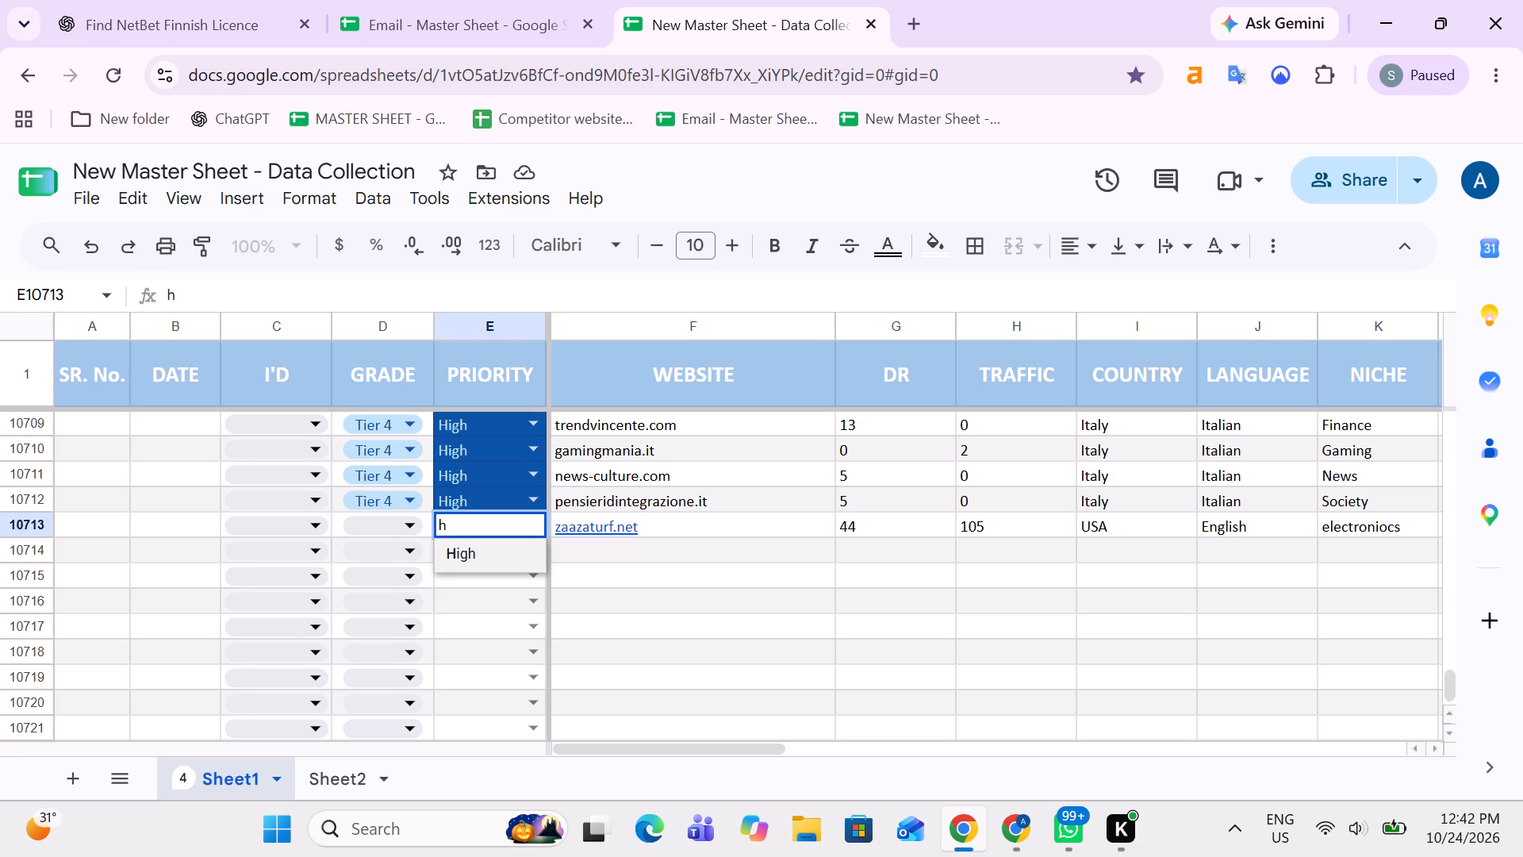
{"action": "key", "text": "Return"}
Set the GRADE of zaazaturf.net in row 10713 to Tier 3.
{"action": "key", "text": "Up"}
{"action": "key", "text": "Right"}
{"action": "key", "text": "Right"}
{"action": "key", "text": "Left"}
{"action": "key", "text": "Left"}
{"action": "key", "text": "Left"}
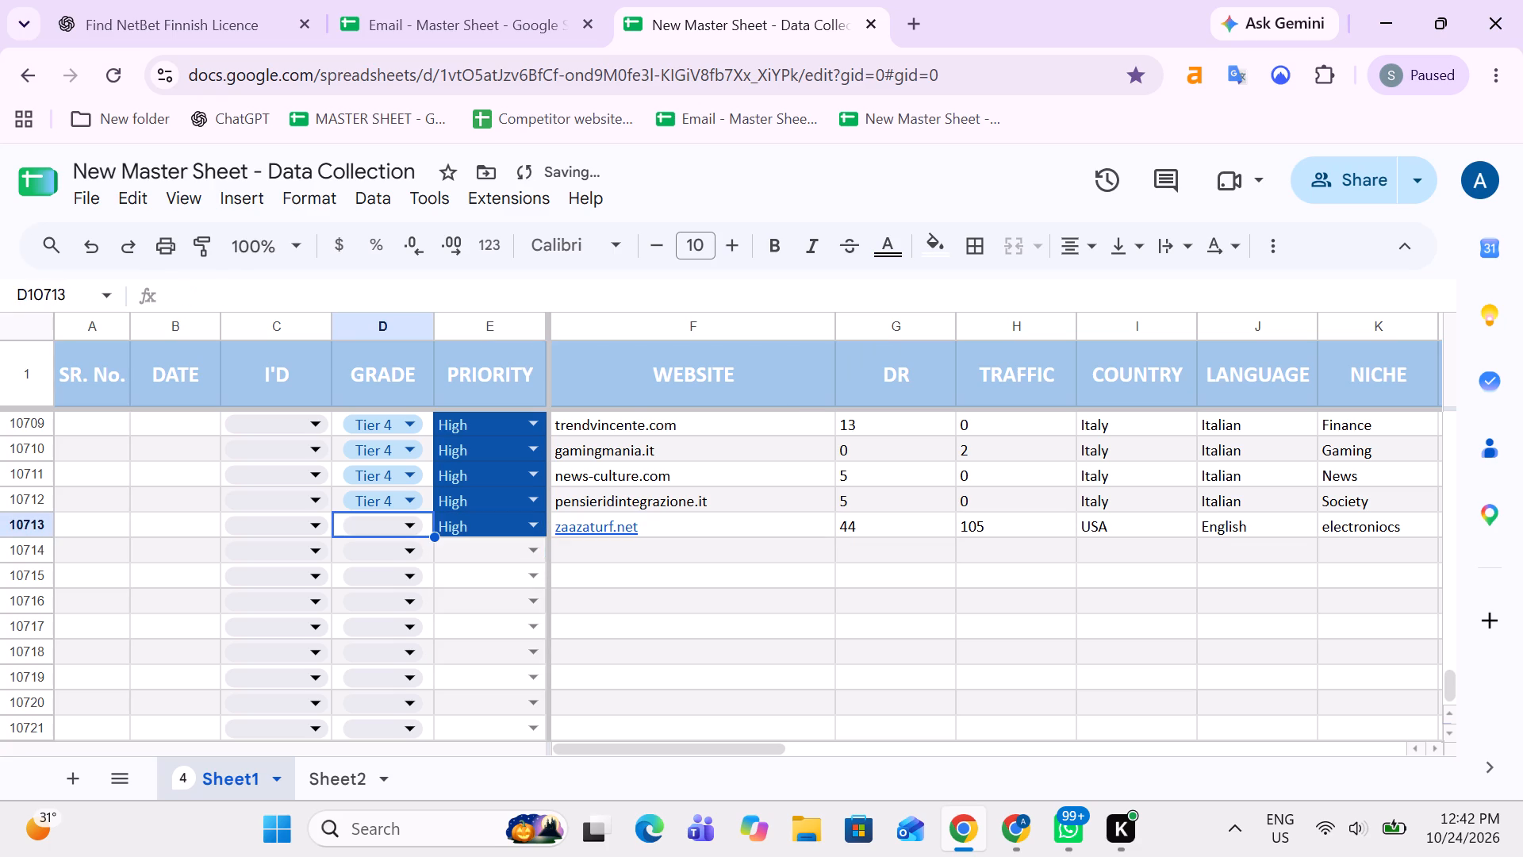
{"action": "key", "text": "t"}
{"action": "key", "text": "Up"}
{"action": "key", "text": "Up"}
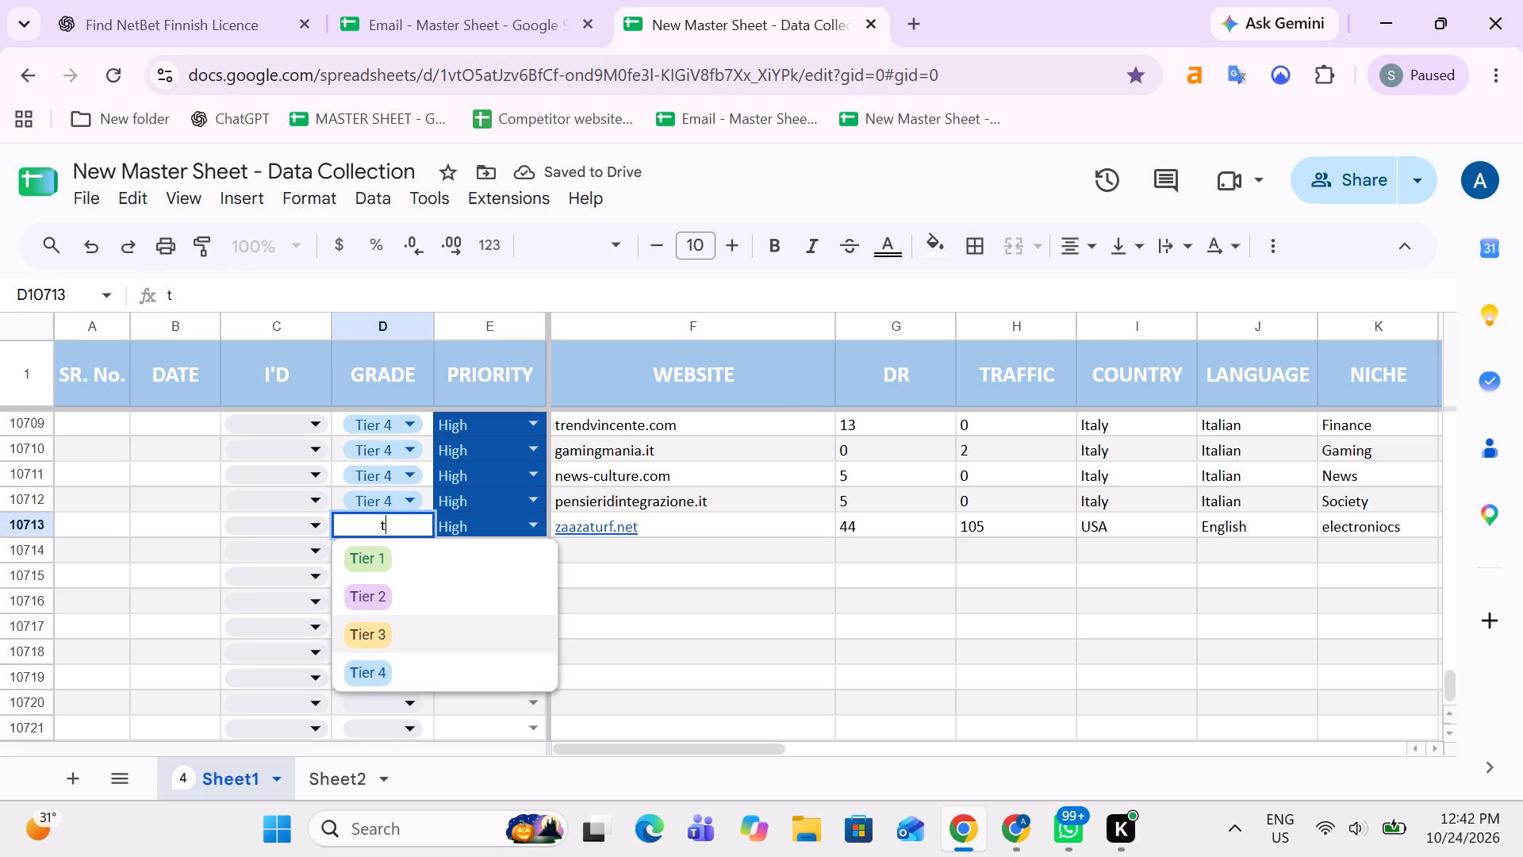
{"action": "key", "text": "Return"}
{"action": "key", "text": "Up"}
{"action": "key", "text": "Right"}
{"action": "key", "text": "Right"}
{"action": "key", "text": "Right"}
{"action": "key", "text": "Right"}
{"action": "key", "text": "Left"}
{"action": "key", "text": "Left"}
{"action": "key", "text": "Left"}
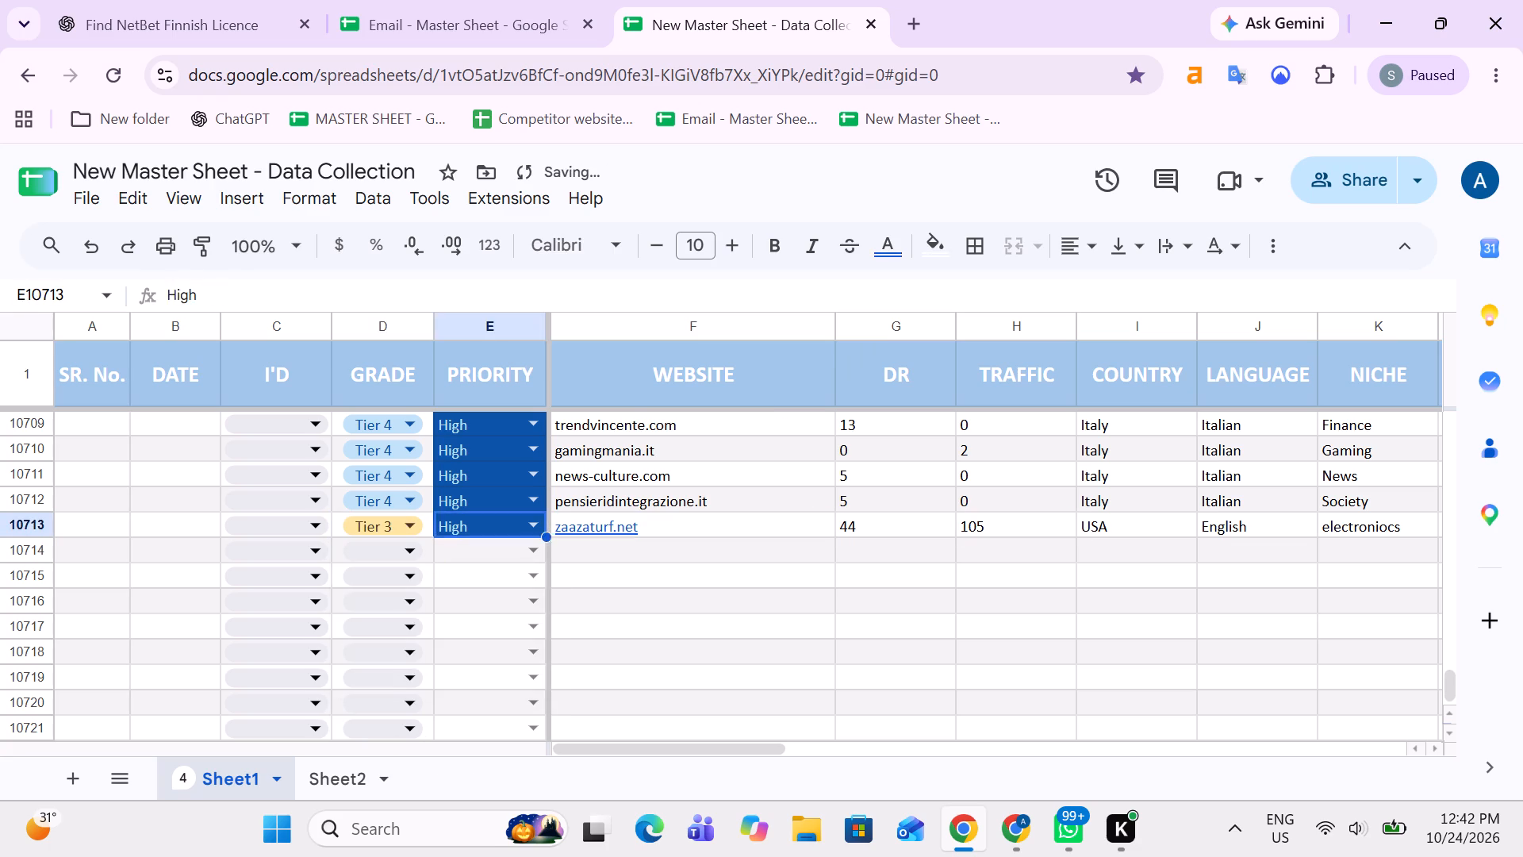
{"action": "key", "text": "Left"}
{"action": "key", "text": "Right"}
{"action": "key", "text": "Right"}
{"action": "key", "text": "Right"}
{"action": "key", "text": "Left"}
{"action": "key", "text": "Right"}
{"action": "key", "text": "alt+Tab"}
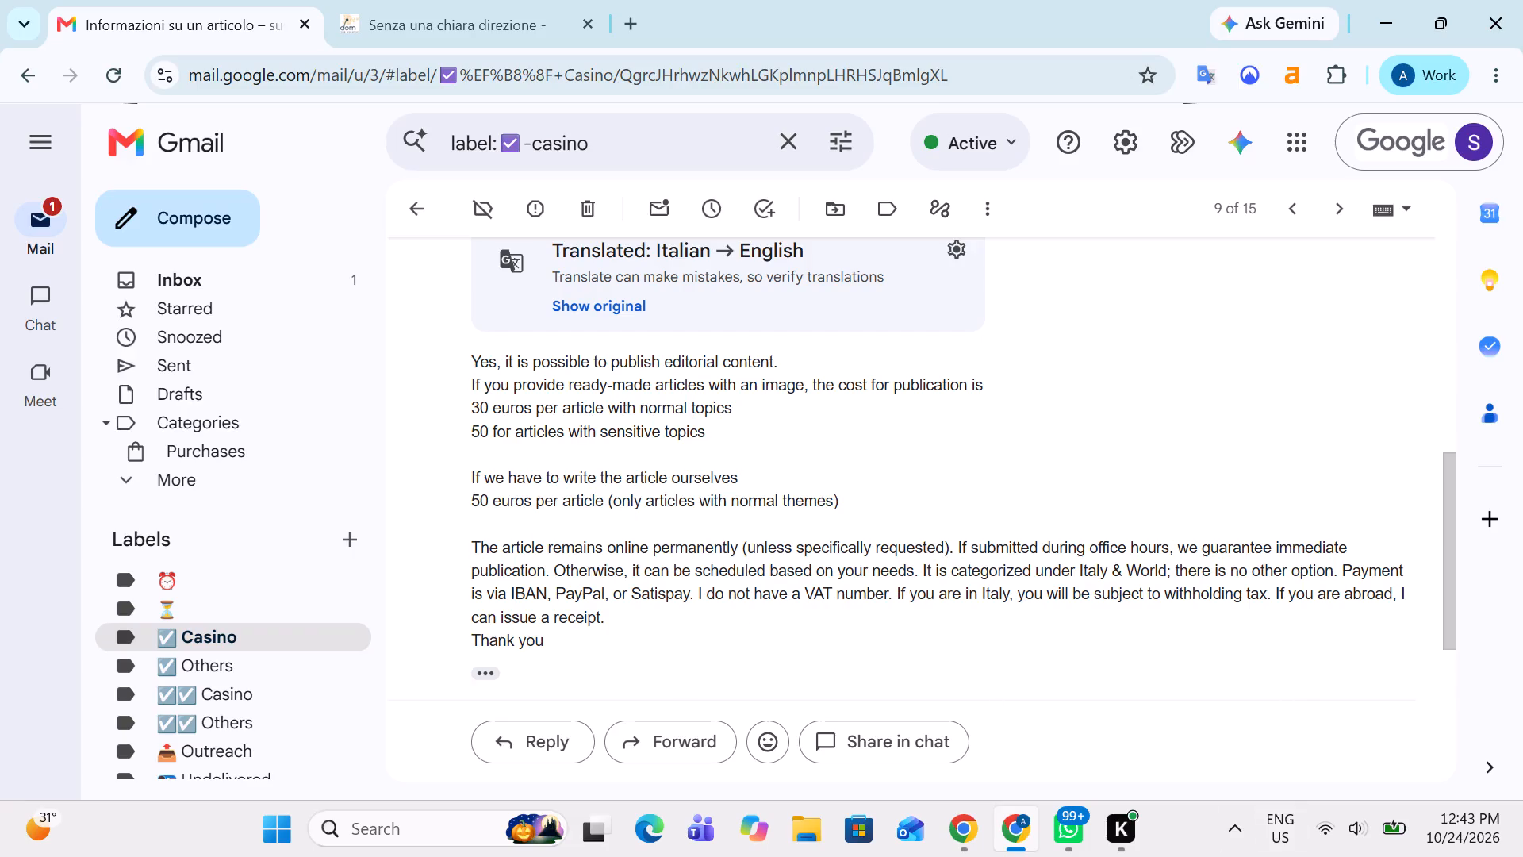
{"action": "scroll", "coordinate": [841, 569], "scroll_direction": "down", "scroll_amount": 2}
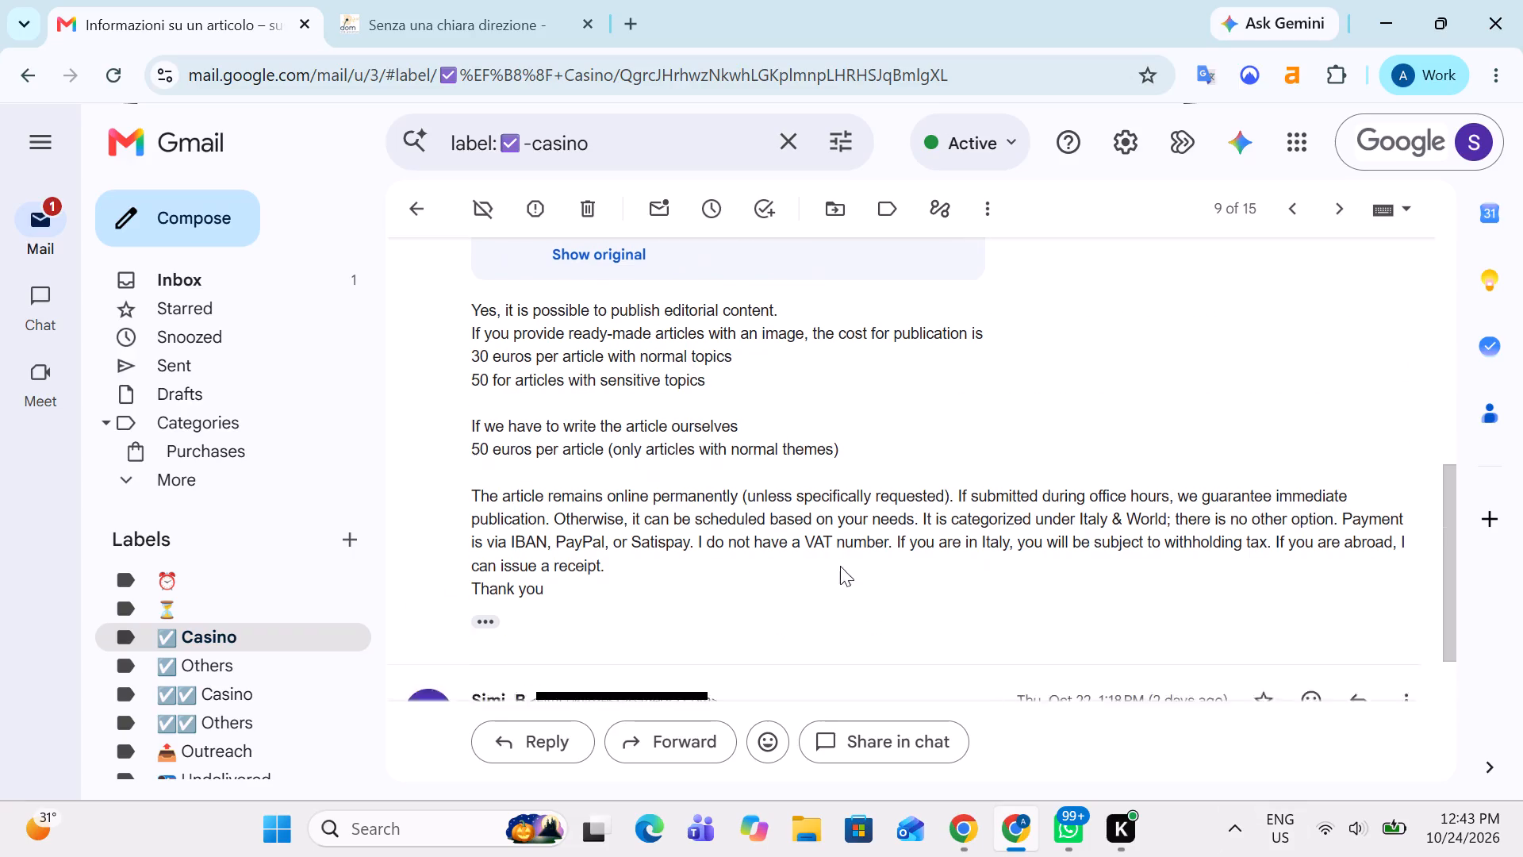
{"action": "scroll", "coordinate": [861, 524], "scroll_direction": "down", "scroll_amount": 2}
{"action": "scroll", "coordinate": [844, 532], "scroll_direction": "up", "scroll_amount": 6}
Copy the domain sussurrandom.it from the site's address and enter it as the WEBSITE in row 10714 of the New Master Sheet.
{"action": "left_click", "coordinate": [481, 0]}
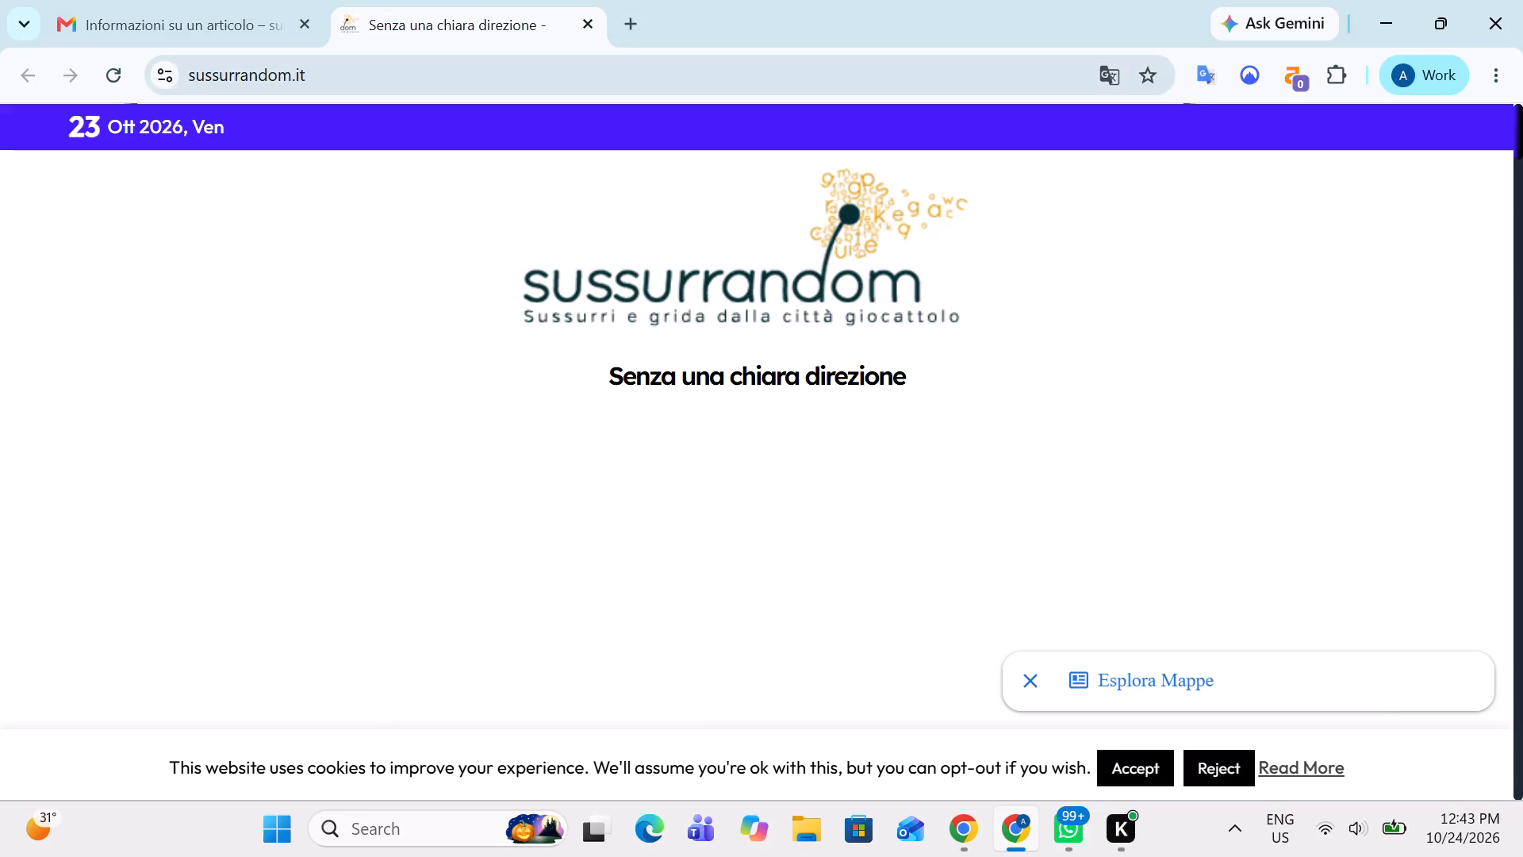
{"action": "left_click", "coordinate": [385, 76]}
{"action": "left_click_drag", "start_coordinate": [387, 76], "coordinate": [316, 79]}
{"action": "key", "text": "ctrl+c"}
{"action": "key", "text": "ctrl+c"}
{"action": "key", "text": "ctrl+c"}
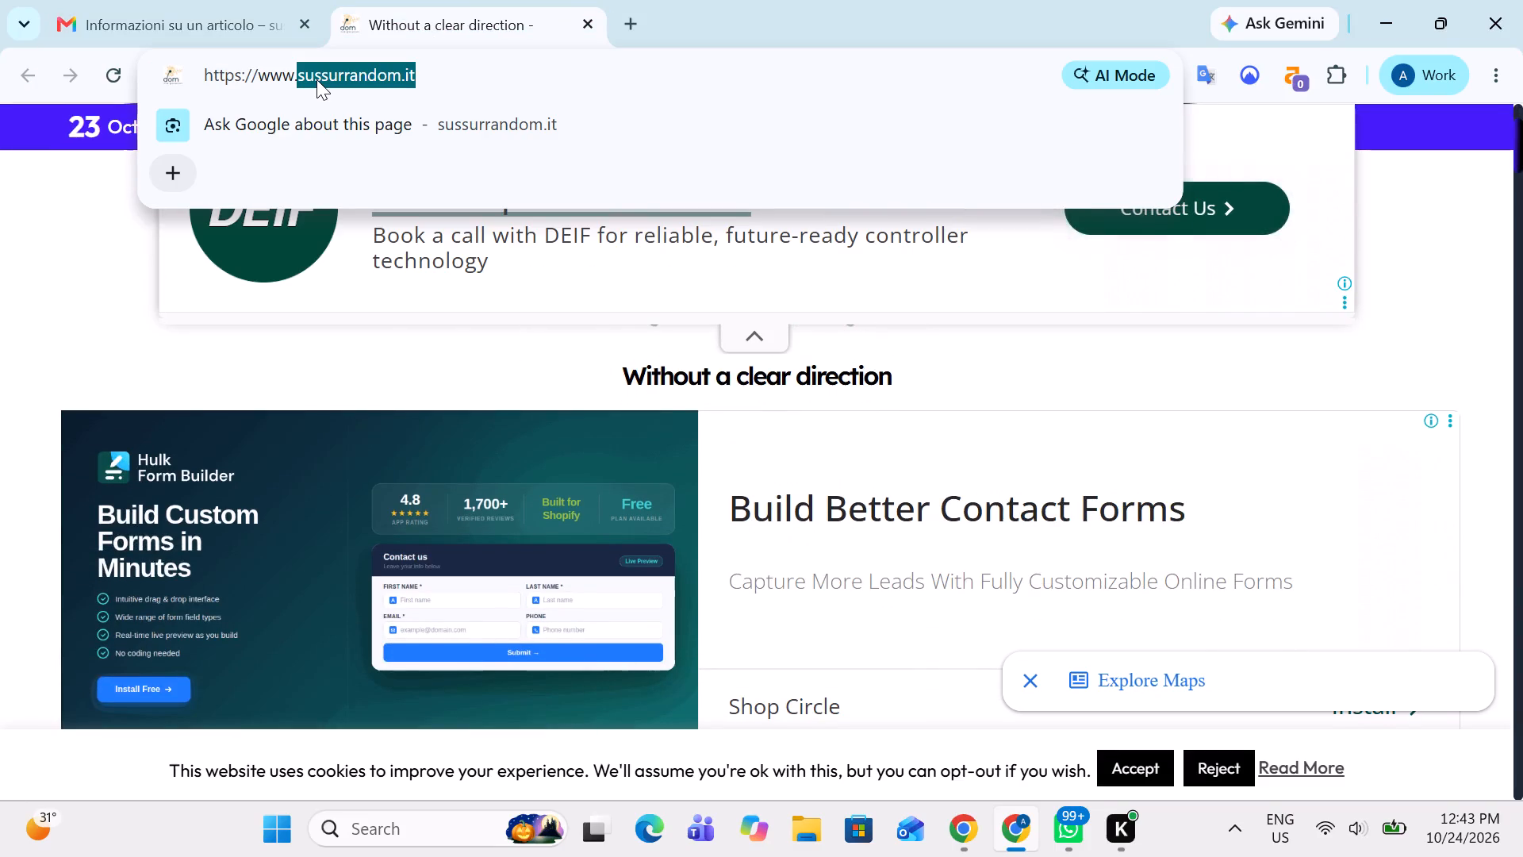
{"action": "key", "text": "alt+Tab"}
{"action": "key", "text": "Down"}
{"action": "key", "text": "Left"}
{"action": "key", "text": "Return"}
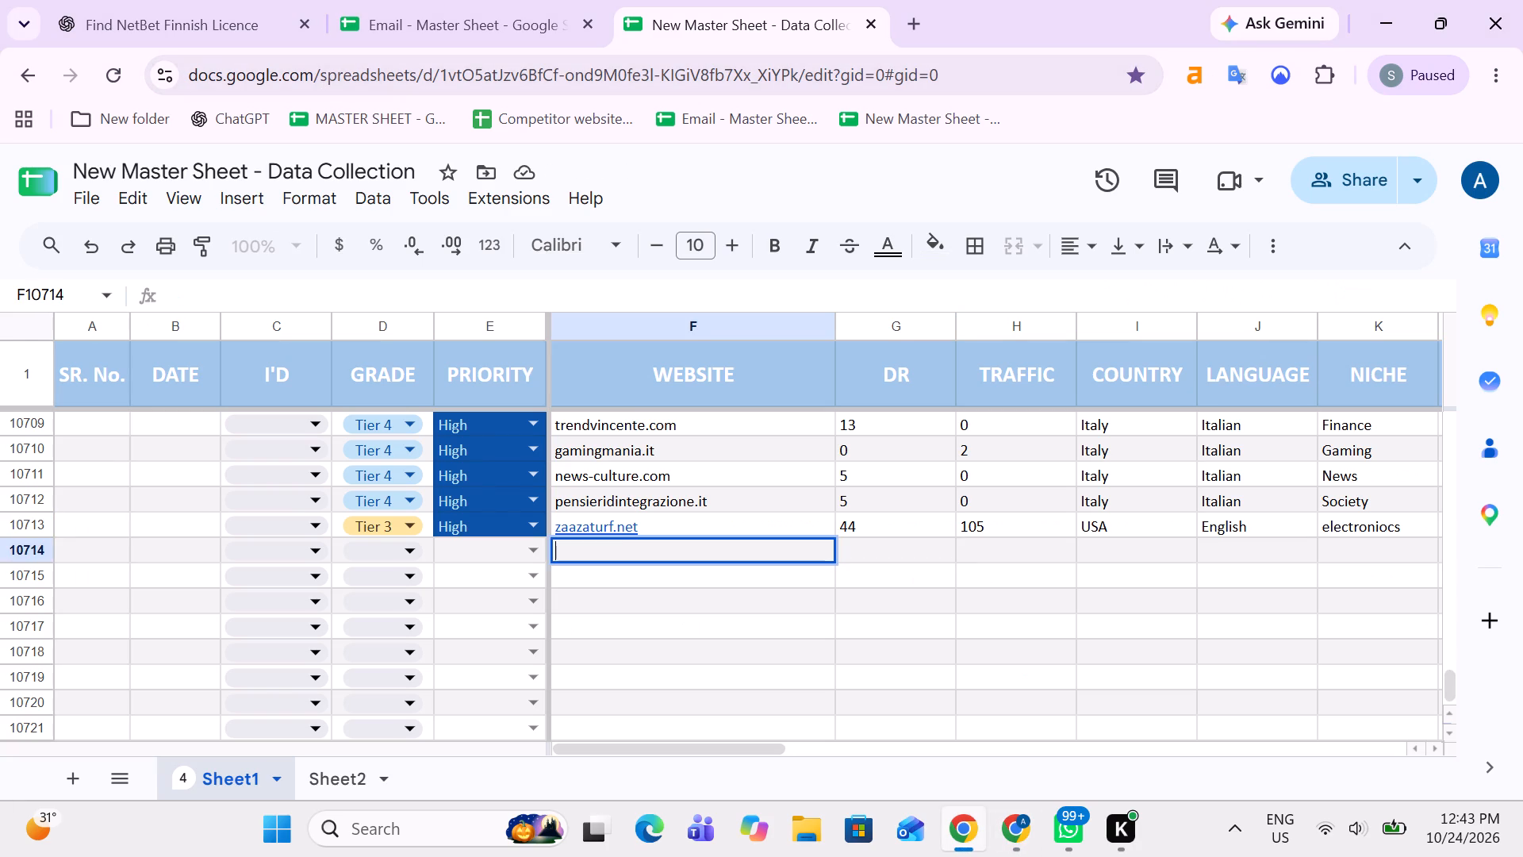
{"action": "key", "text": "ctrl+v"}
{"action": "key", "text": "Tab"}
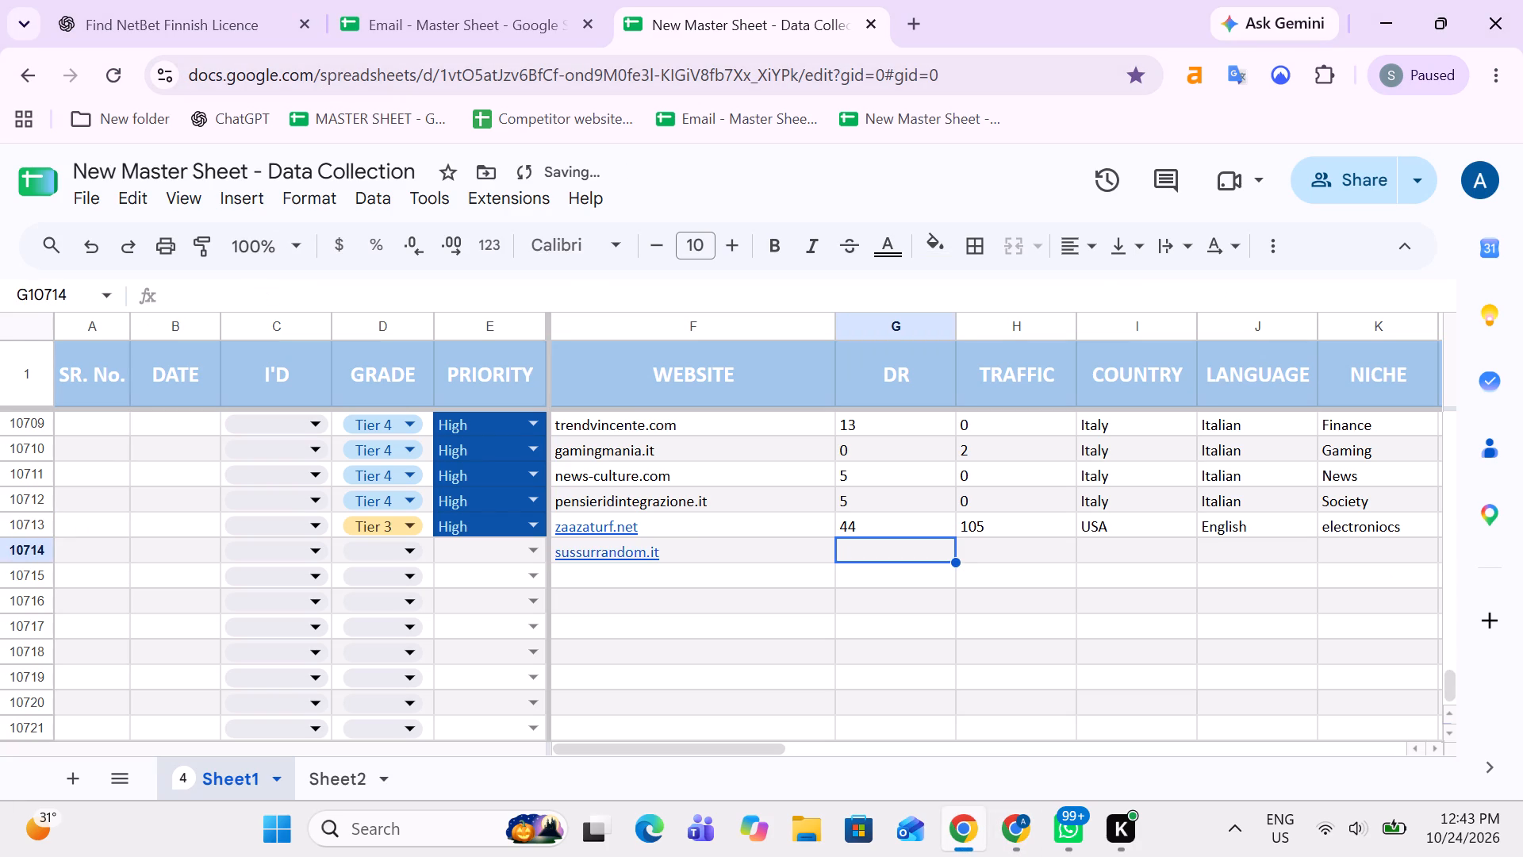
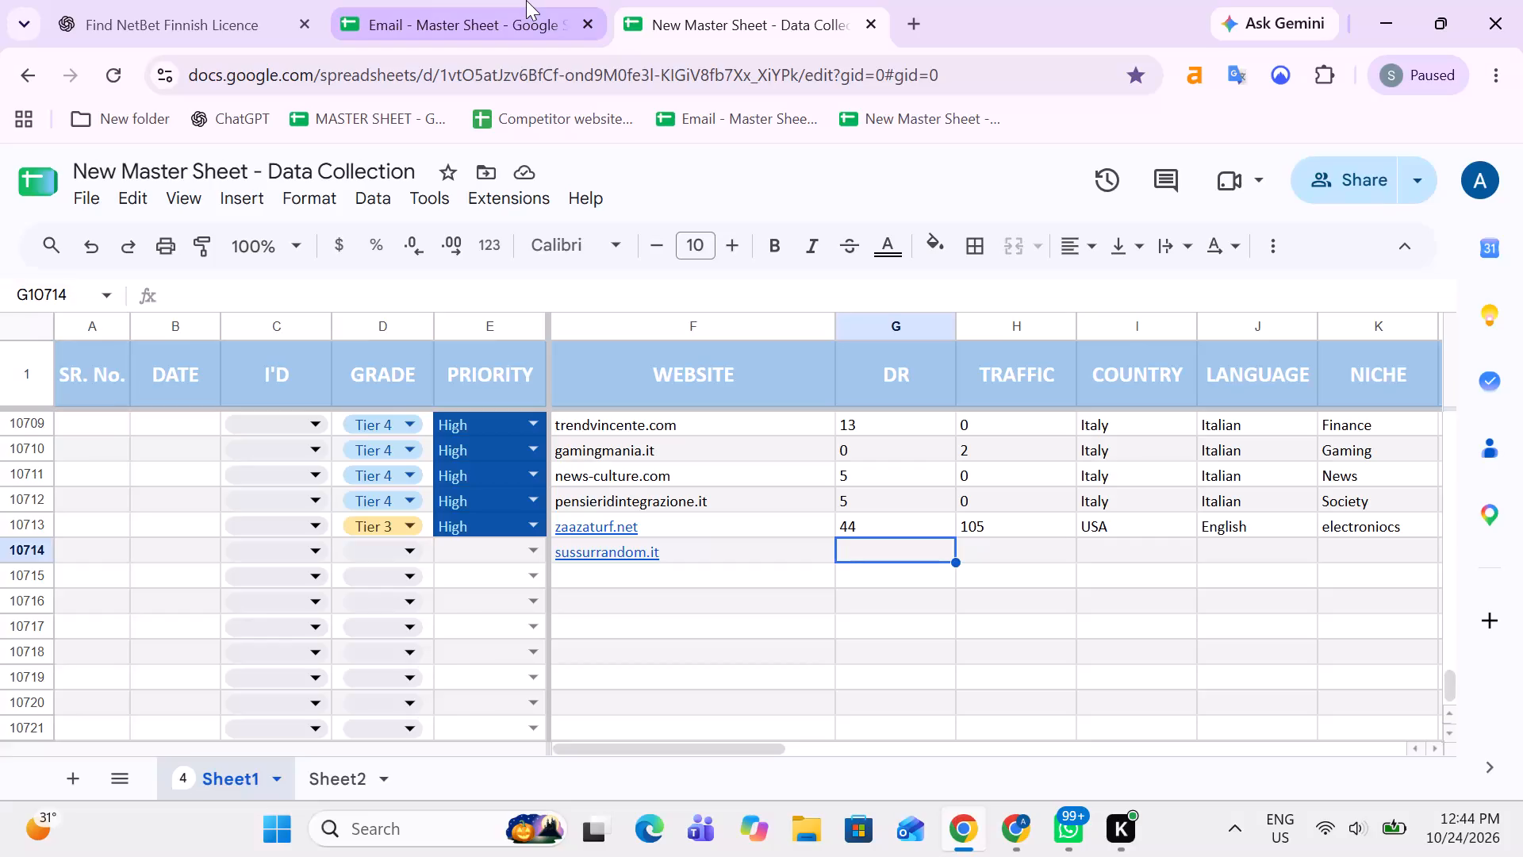
Check the metrics of sussurrandom.it on its site and enter 0 as its DR in row 10714 of the New Master Sheet.
{"action": "key", "text": "Right"}
{"action": "key", "text": "Left"}
{"action": "key", "text": "Right"}
{"action": "key", "text": "Left"}
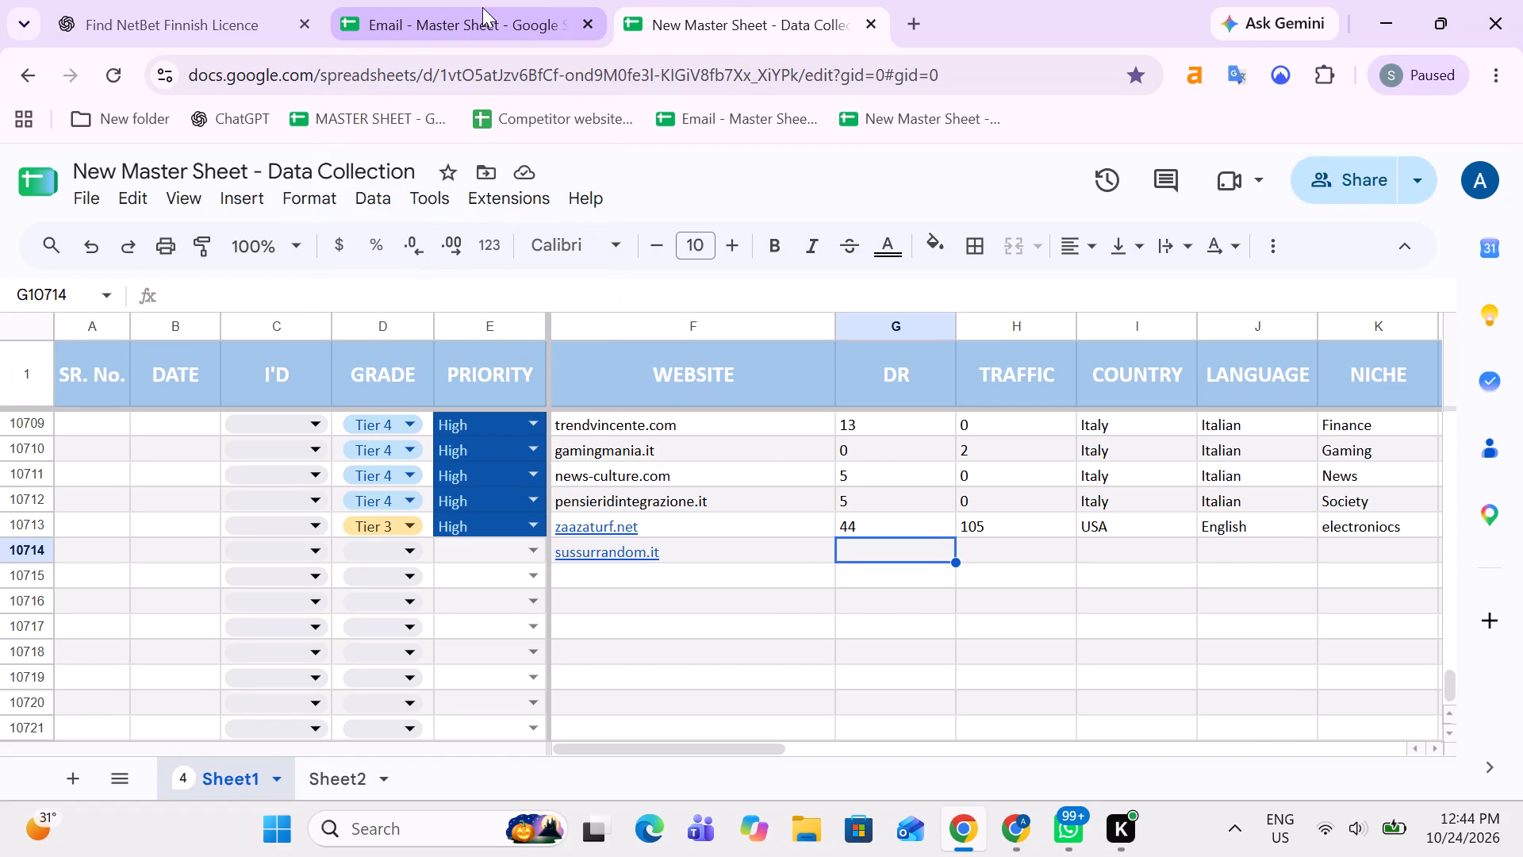
{"action": "key", "text": "alt+Tab"}
{"action": "left_click", "coordinate": [1299, 83]}
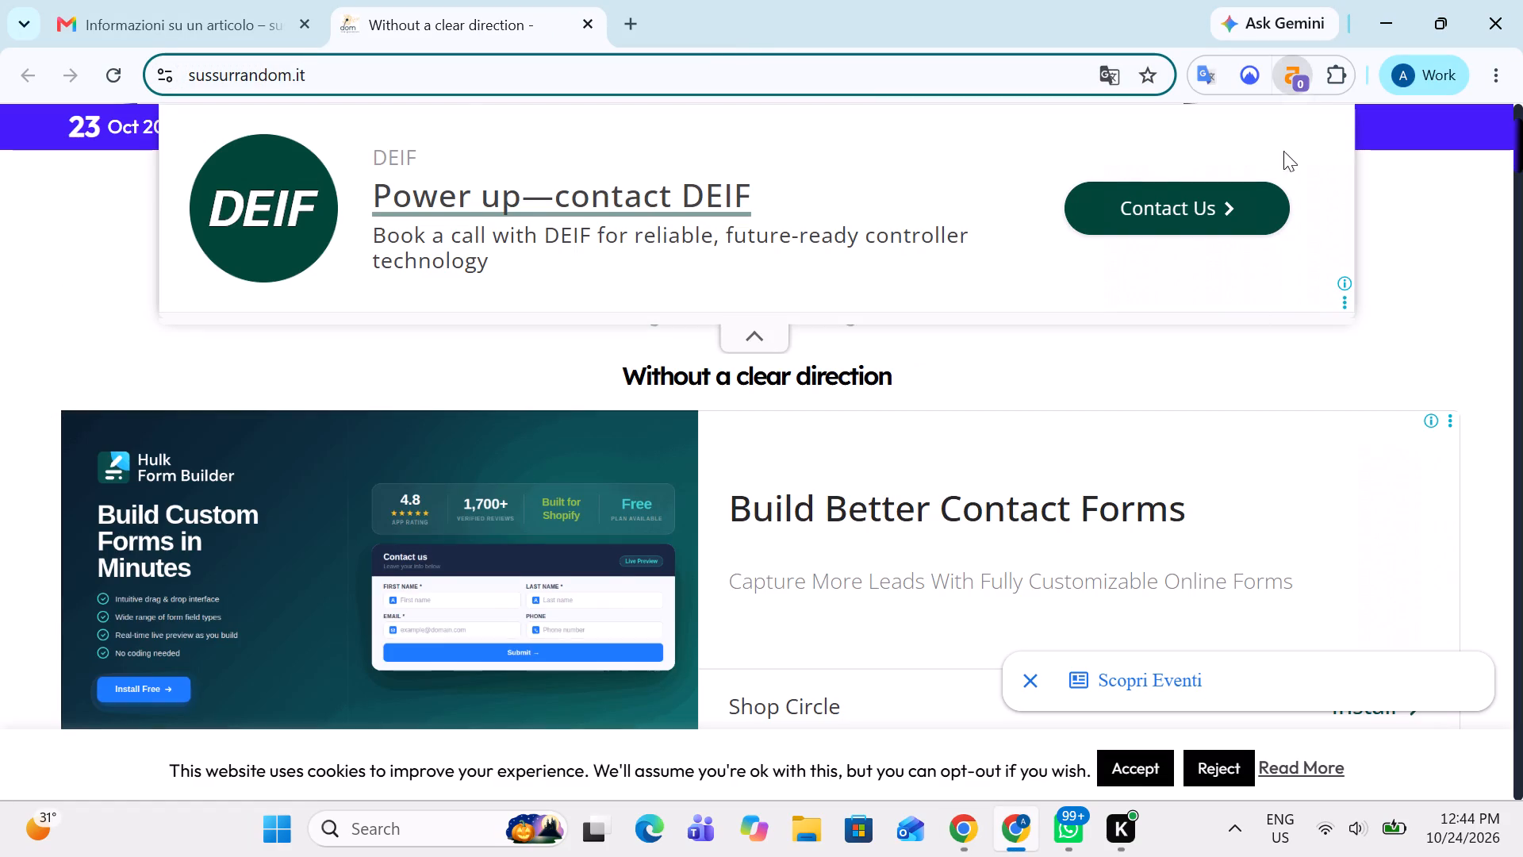
{"action": "key", "text": "alt+Tab"}
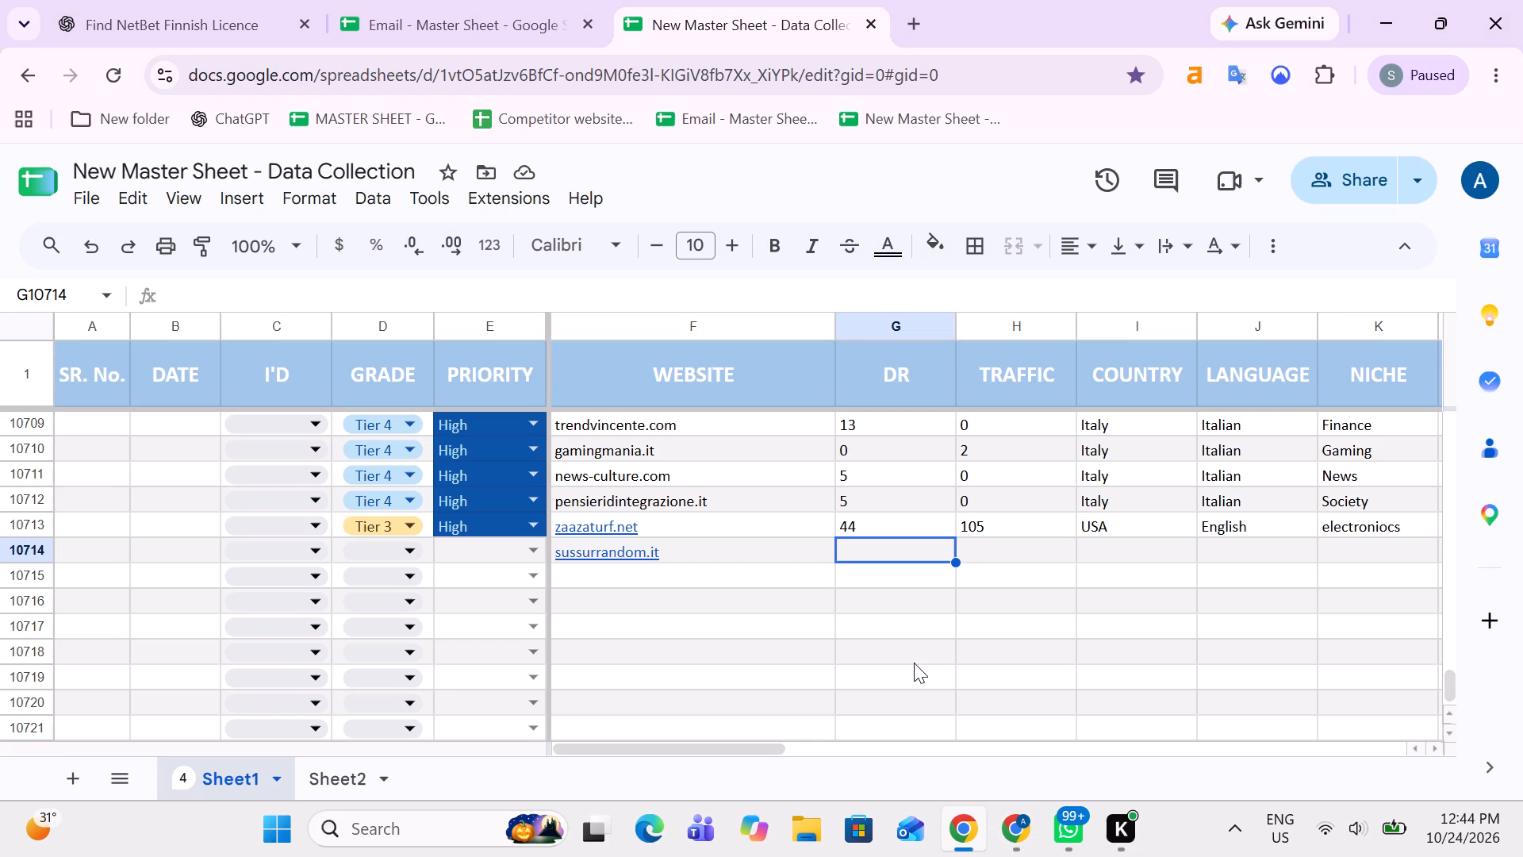
{"action": "key", "text": "0"}
{"action": "key", "text": "Right"}
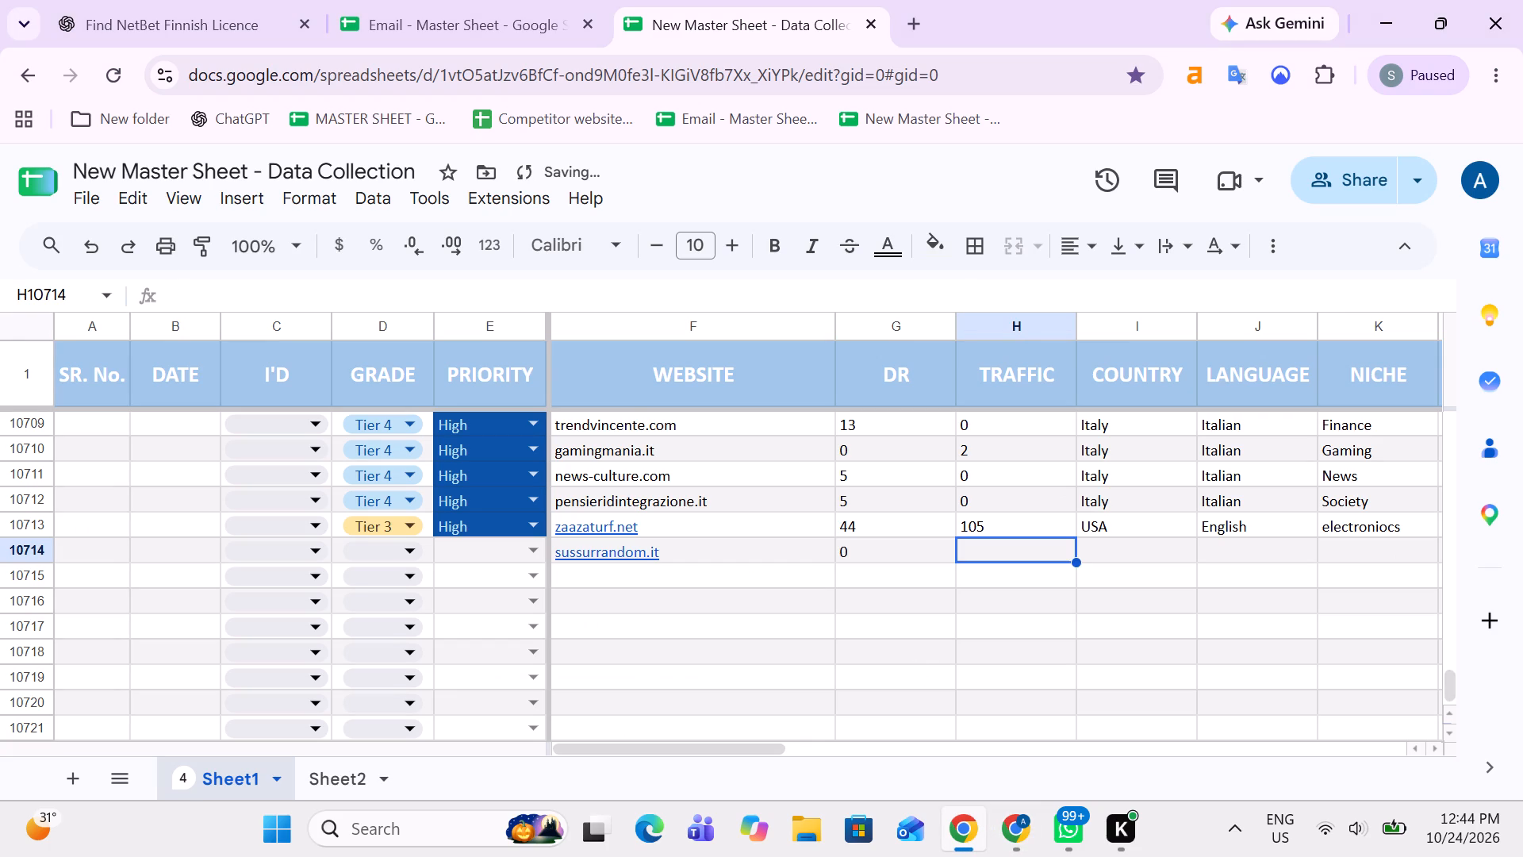
{"action": "key", "text": "alt+Tab"}
{"action": "key", "text": "alt+Tab"}
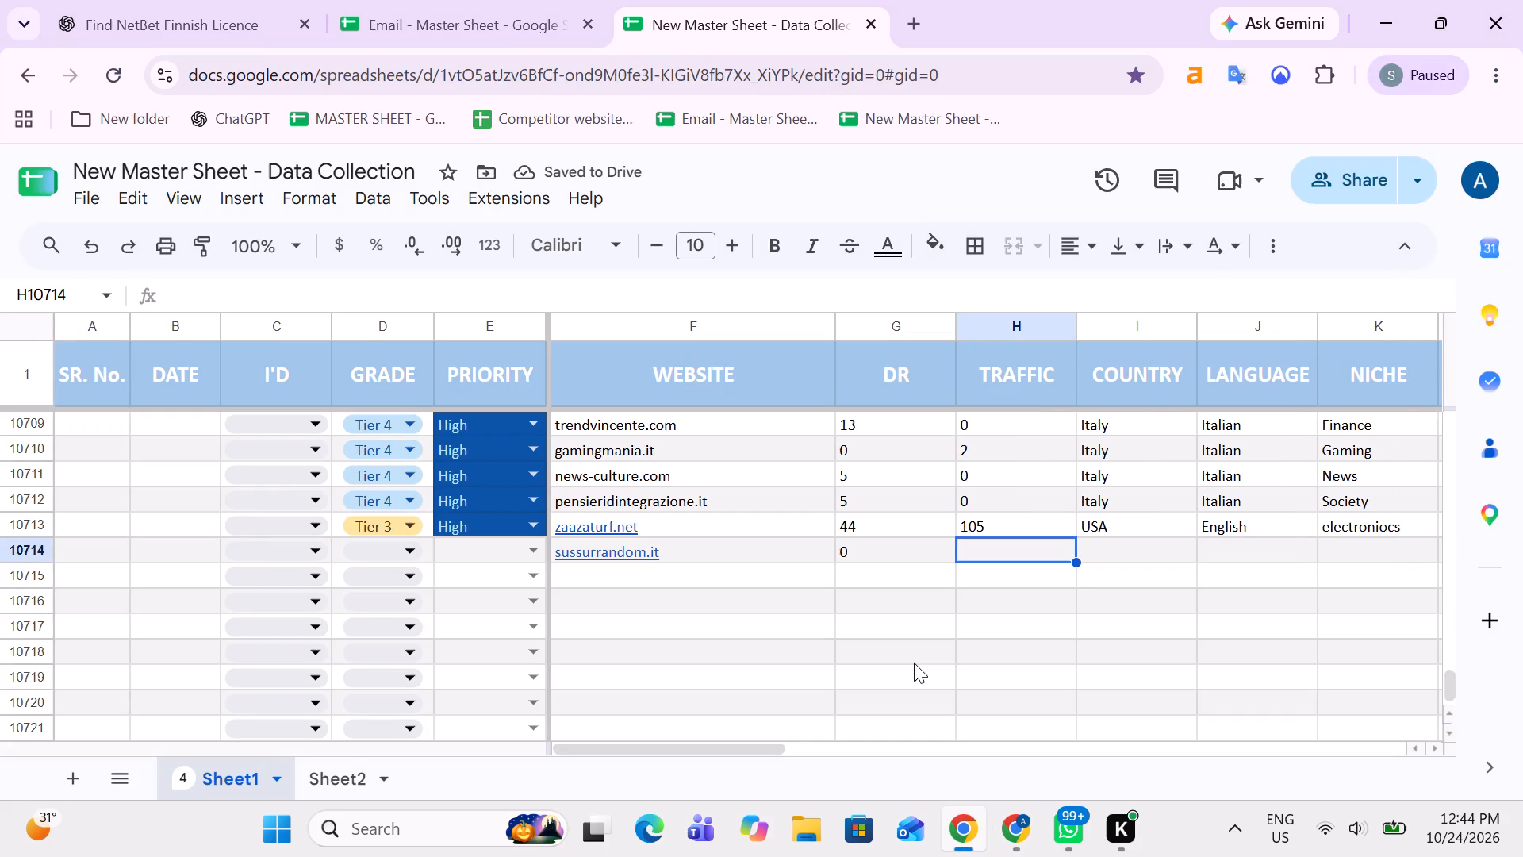
Fill in sussurrandom.it's row 10714 with traffic 85, country Italy and language Italian.
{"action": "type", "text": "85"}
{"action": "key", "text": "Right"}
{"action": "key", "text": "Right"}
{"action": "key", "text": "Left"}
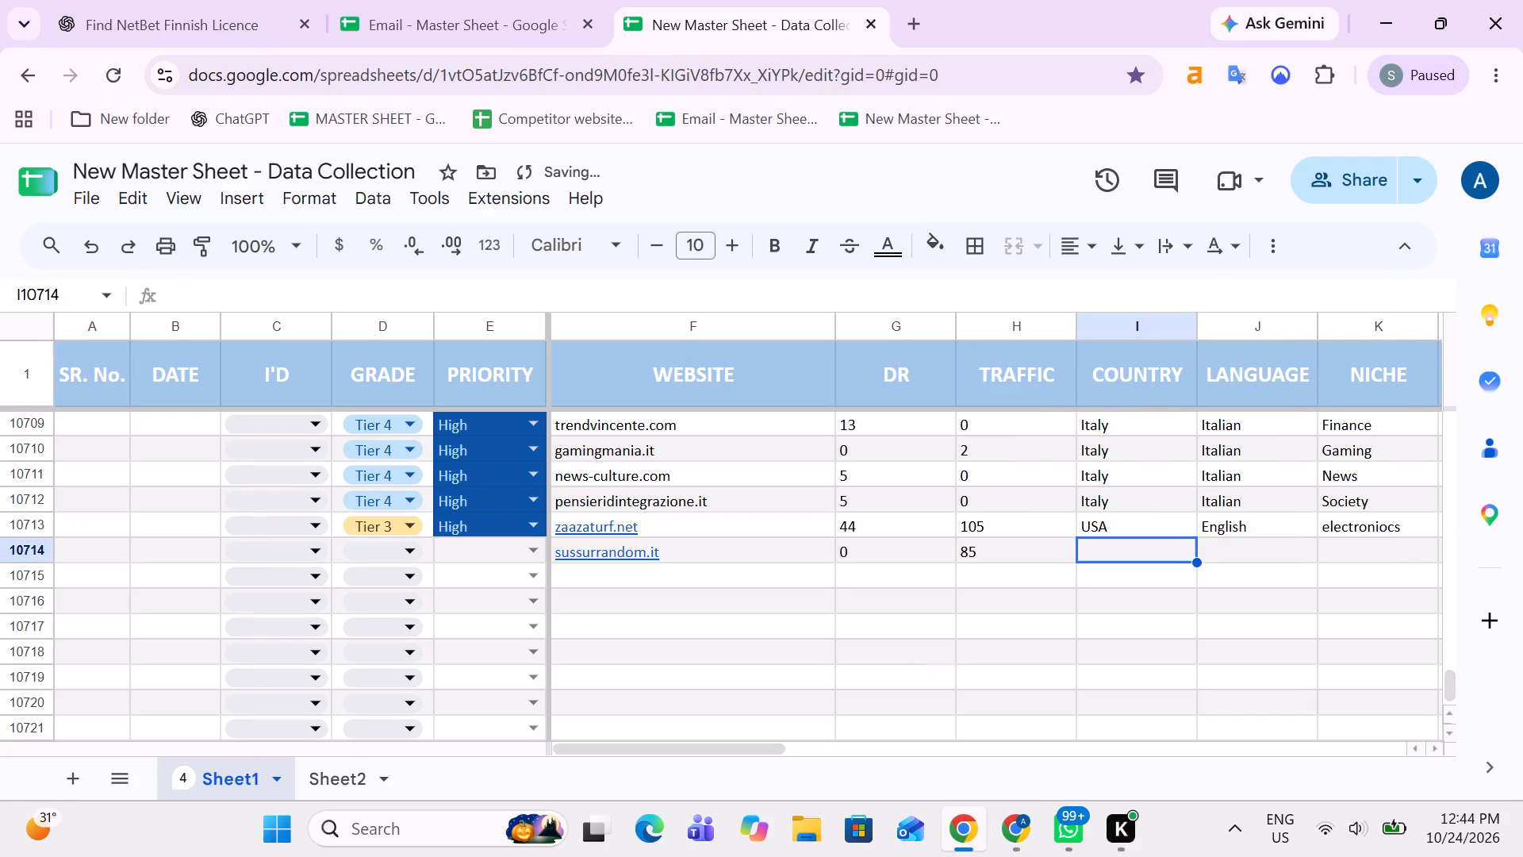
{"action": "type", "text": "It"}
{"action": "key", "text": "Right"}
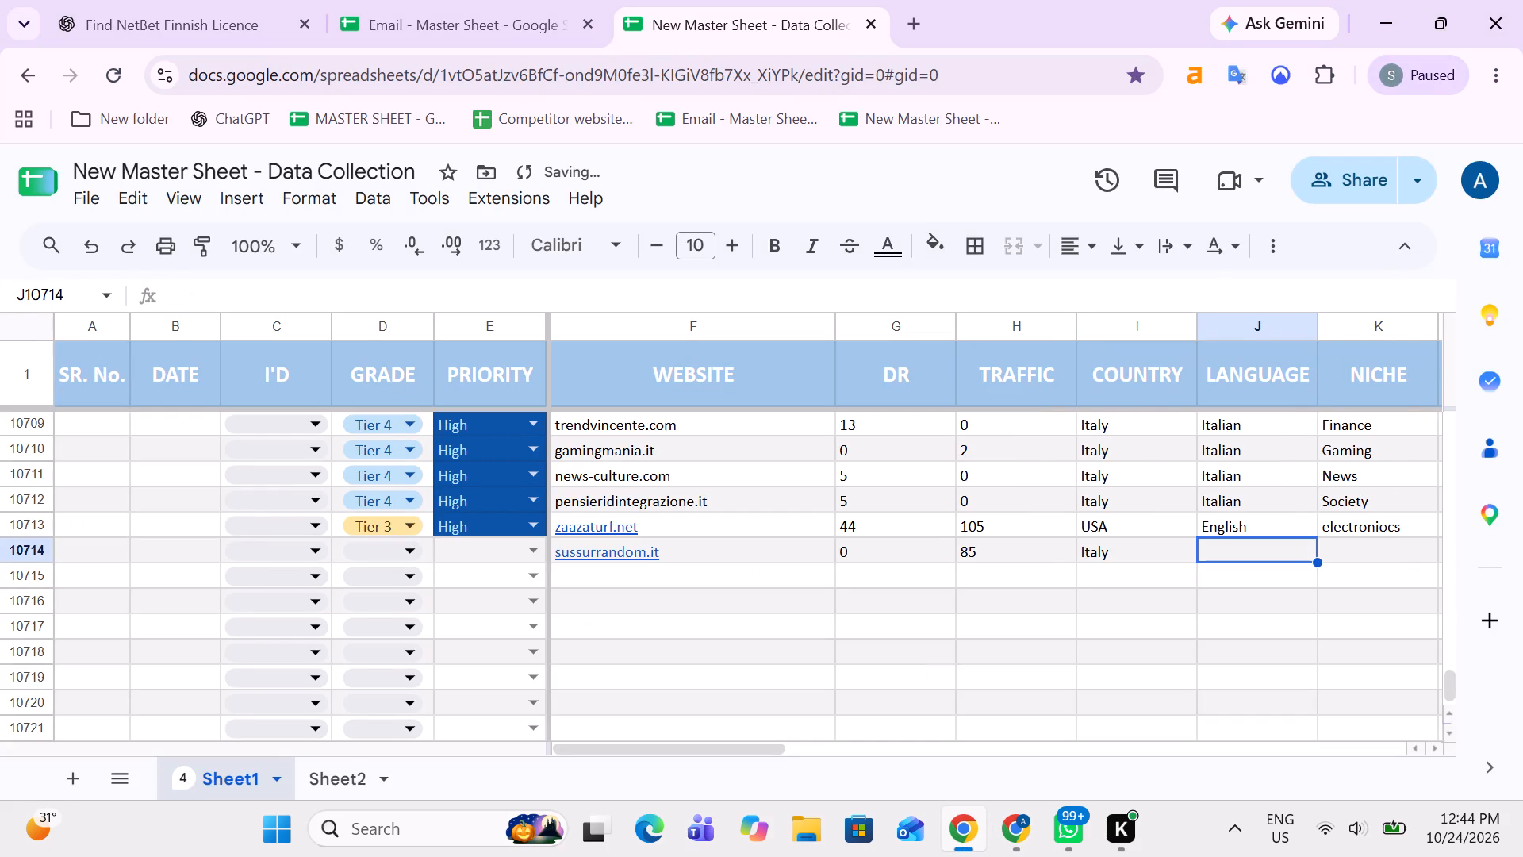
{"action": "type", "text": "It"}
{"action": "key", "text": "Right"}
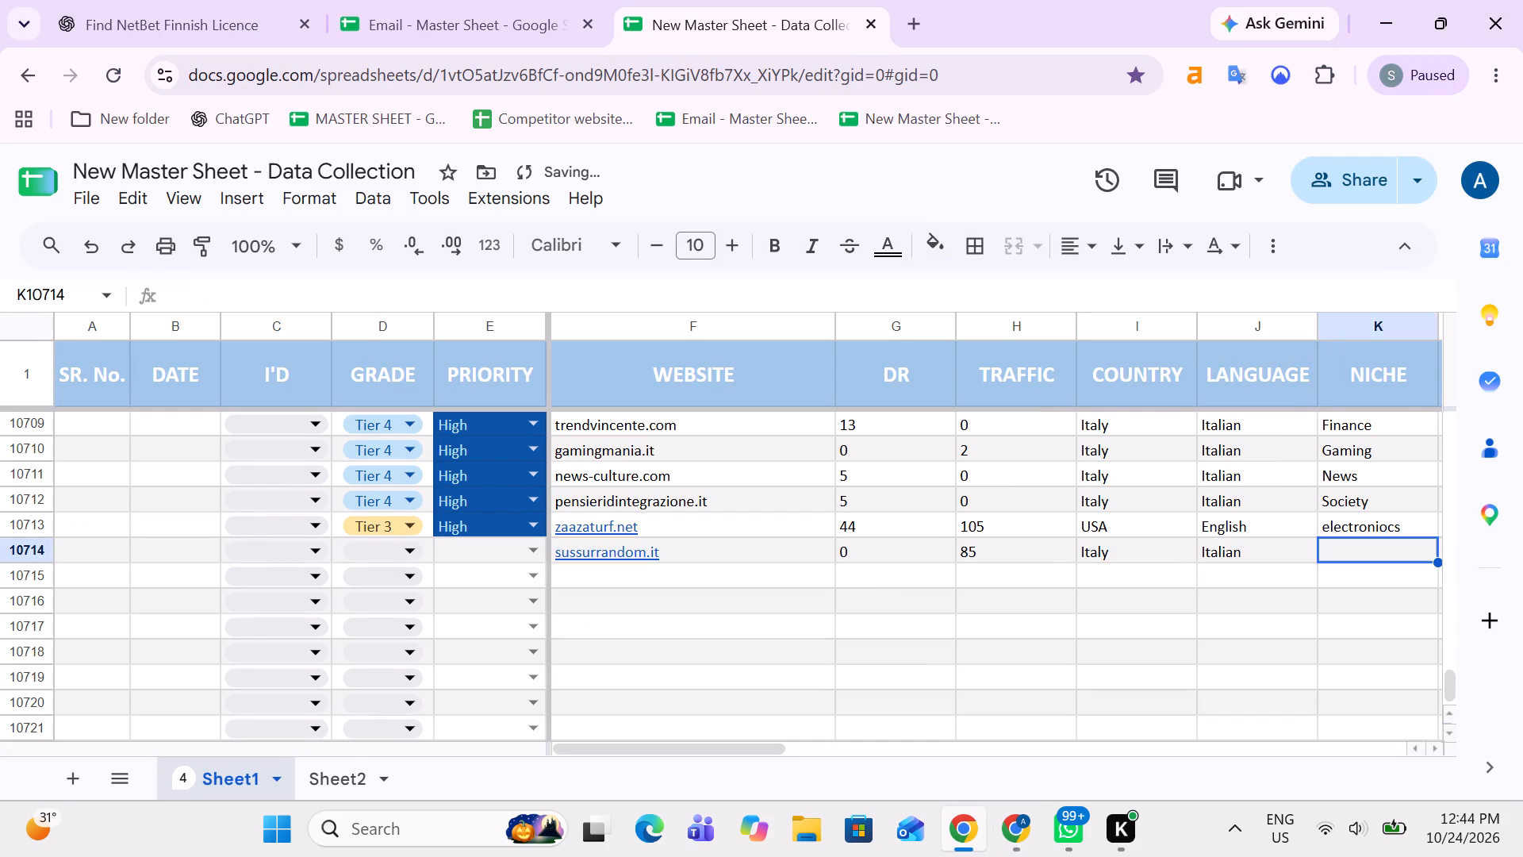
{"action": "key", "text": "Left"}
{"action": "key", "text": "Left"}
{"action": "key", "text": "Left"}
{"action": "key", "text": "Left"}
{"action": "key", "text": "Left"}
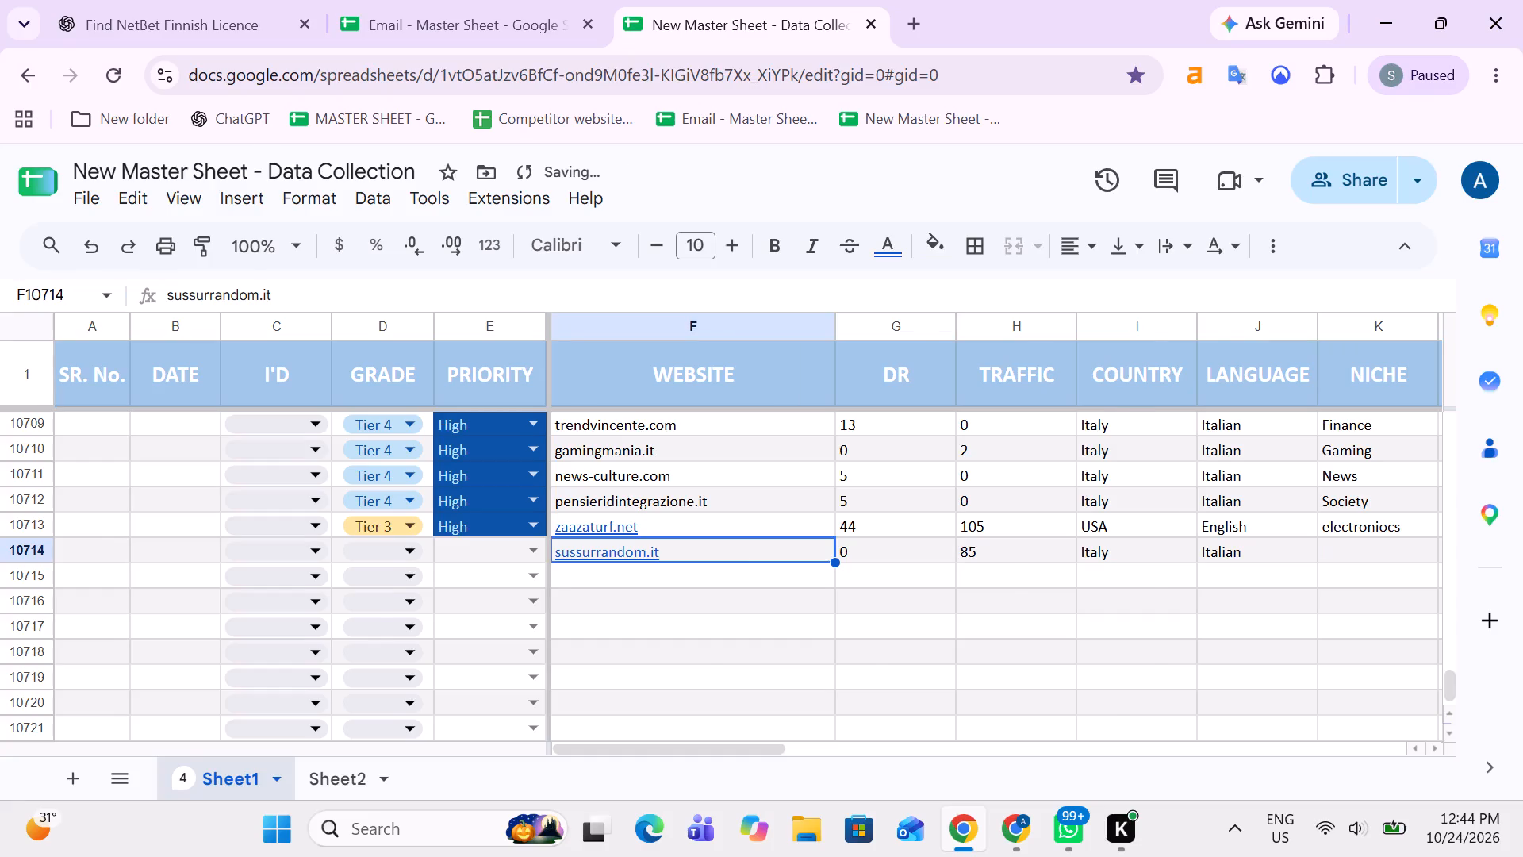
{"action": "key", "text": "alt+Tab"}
{"action": "left_click", "coordinate": [232, 0]}
{"action": "scroll", "coordinate": [800, 505], "scroll_direction": "up", "scroll_amount": 6}
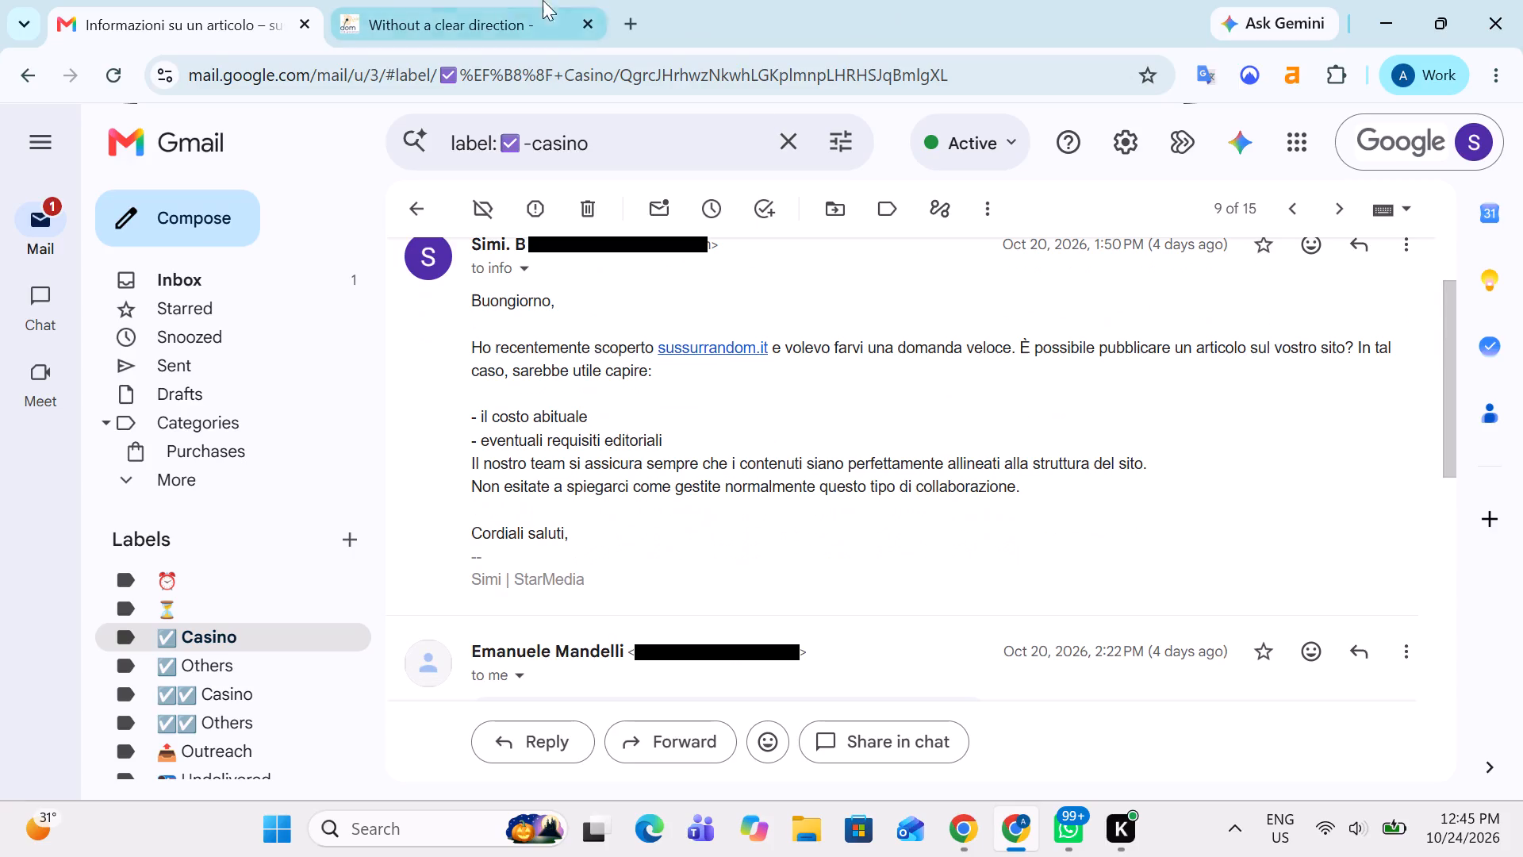
{"action": "left_click", "coordinate": [515, 0]}
{"action": "left_click", "coordinate": [256, 0]}
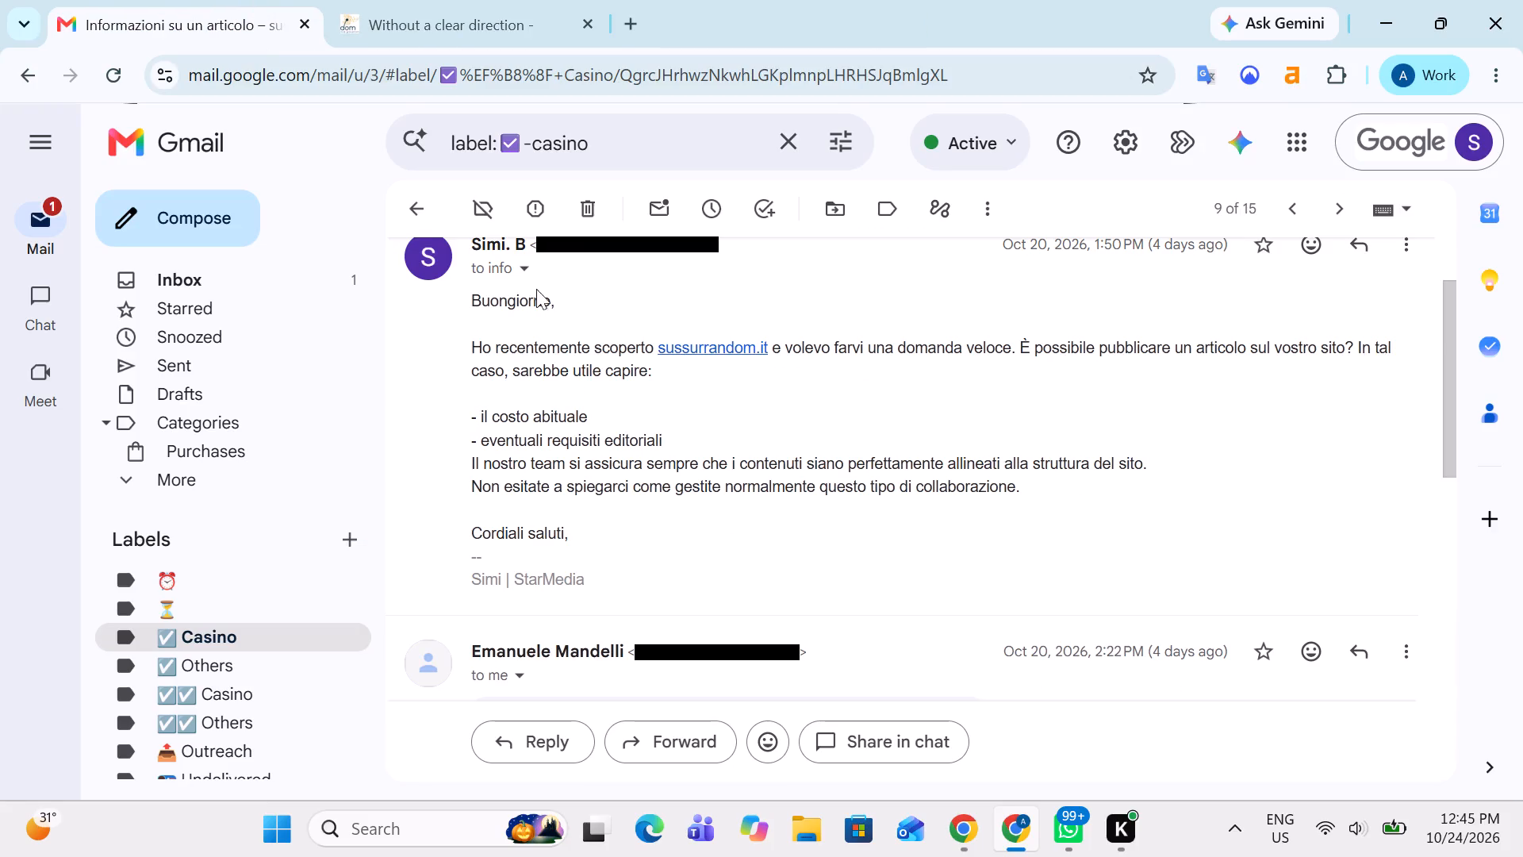
{"action": "left_click", "coordinate": [514, 0]}
Return to the New Master Sheet and examine the earlier website rows above row 10714, including their niche entries.
{"action": "key", "text": "alt+Tab"}
{"action": "left_click", "coordinate": [456, 0]}
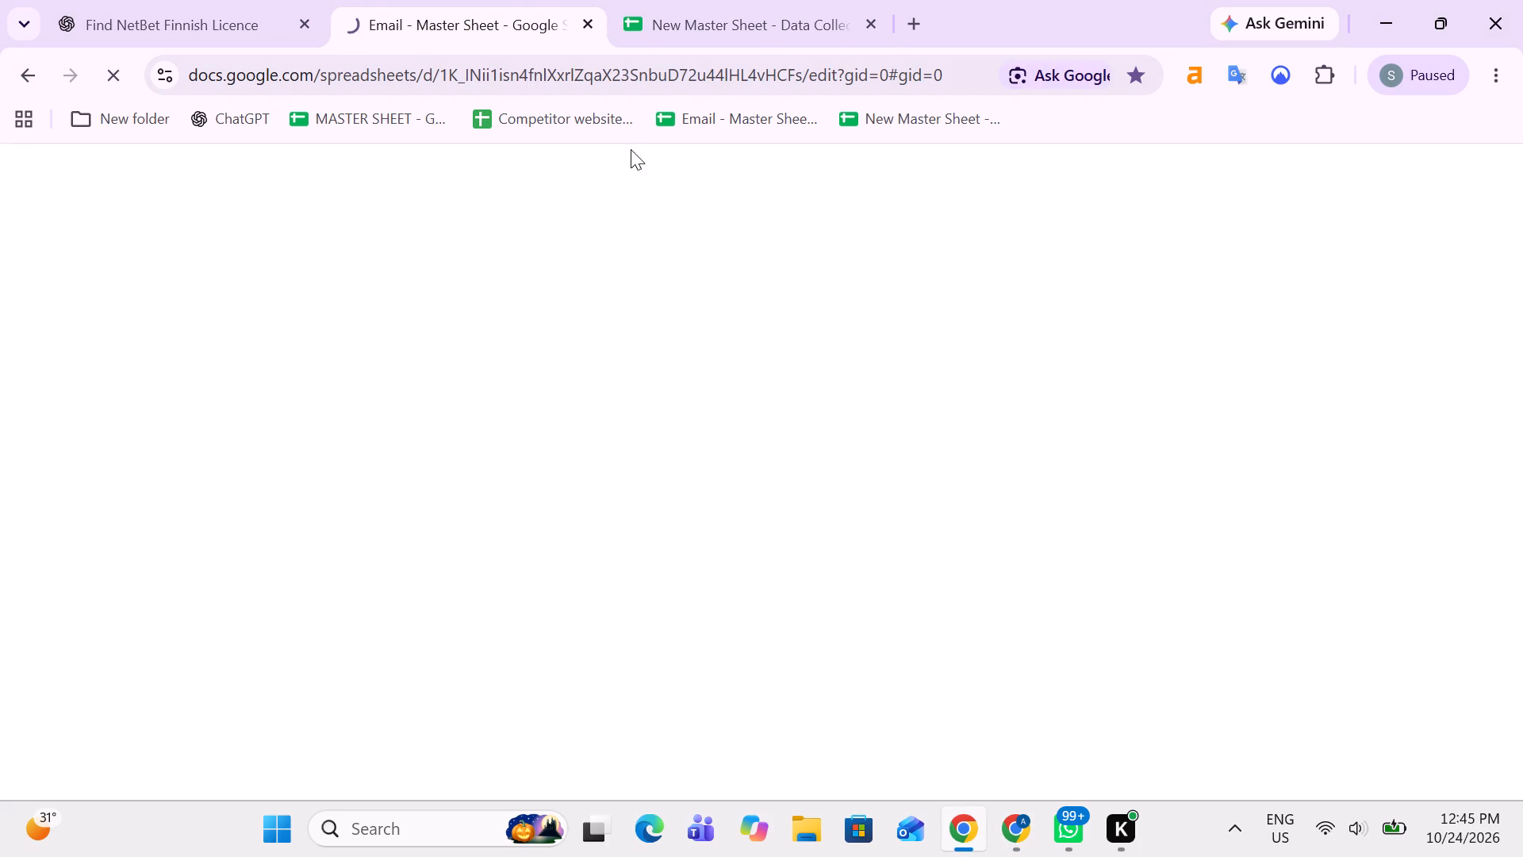
{"action": "left_click", "coordinate": [719, 0]}
{"action": "scroll", "coordinate": [896, 618], "scroll_direction": "up", "scroll_amount": 1}
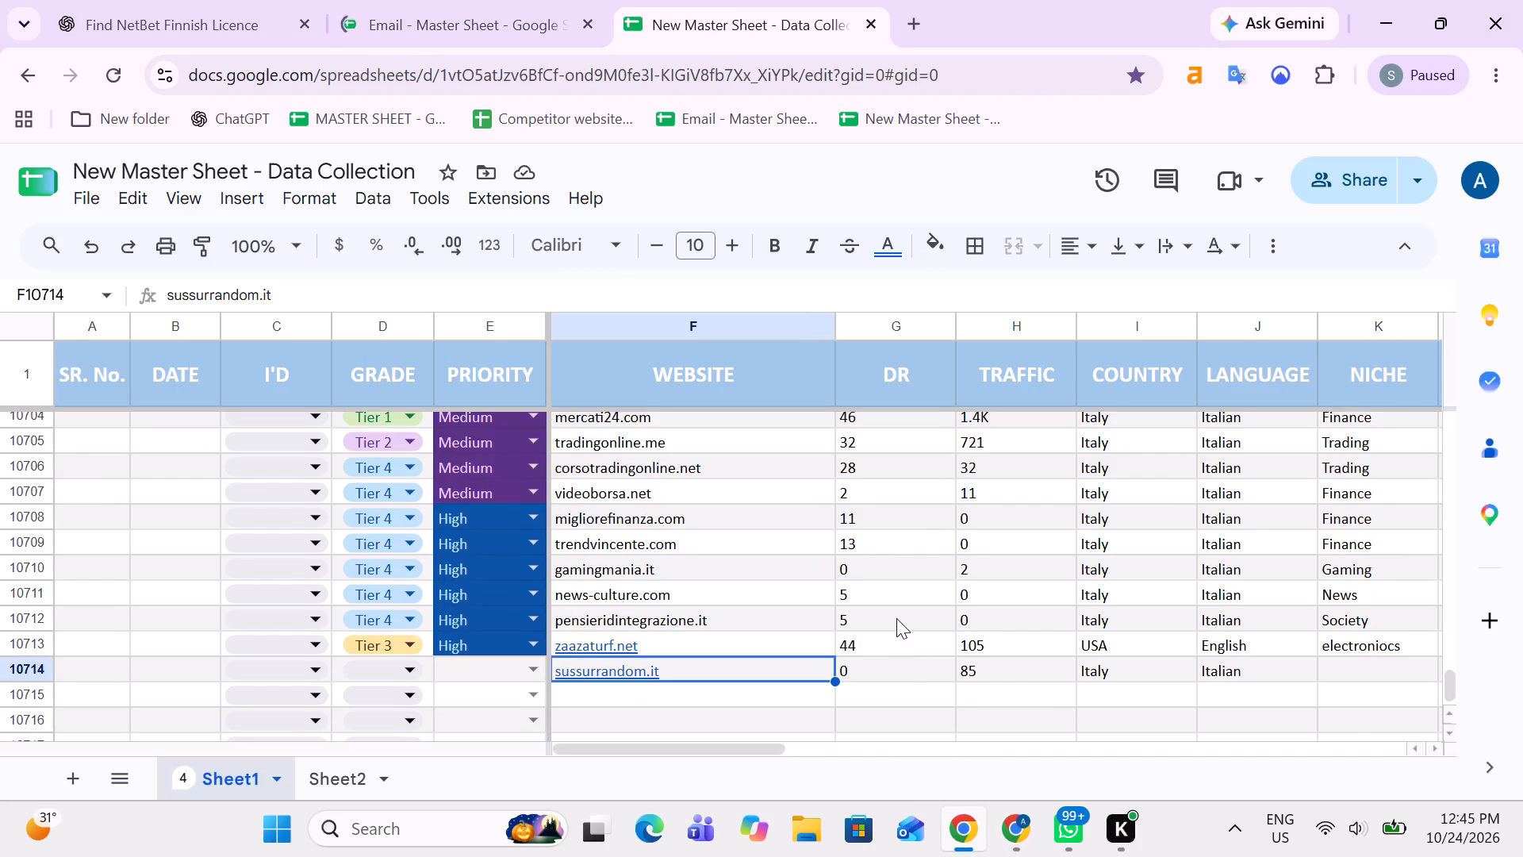
{"action": "scroll", "coordinate": [896, 618], "scroll_direction": "up", "scroll_amount": 4}
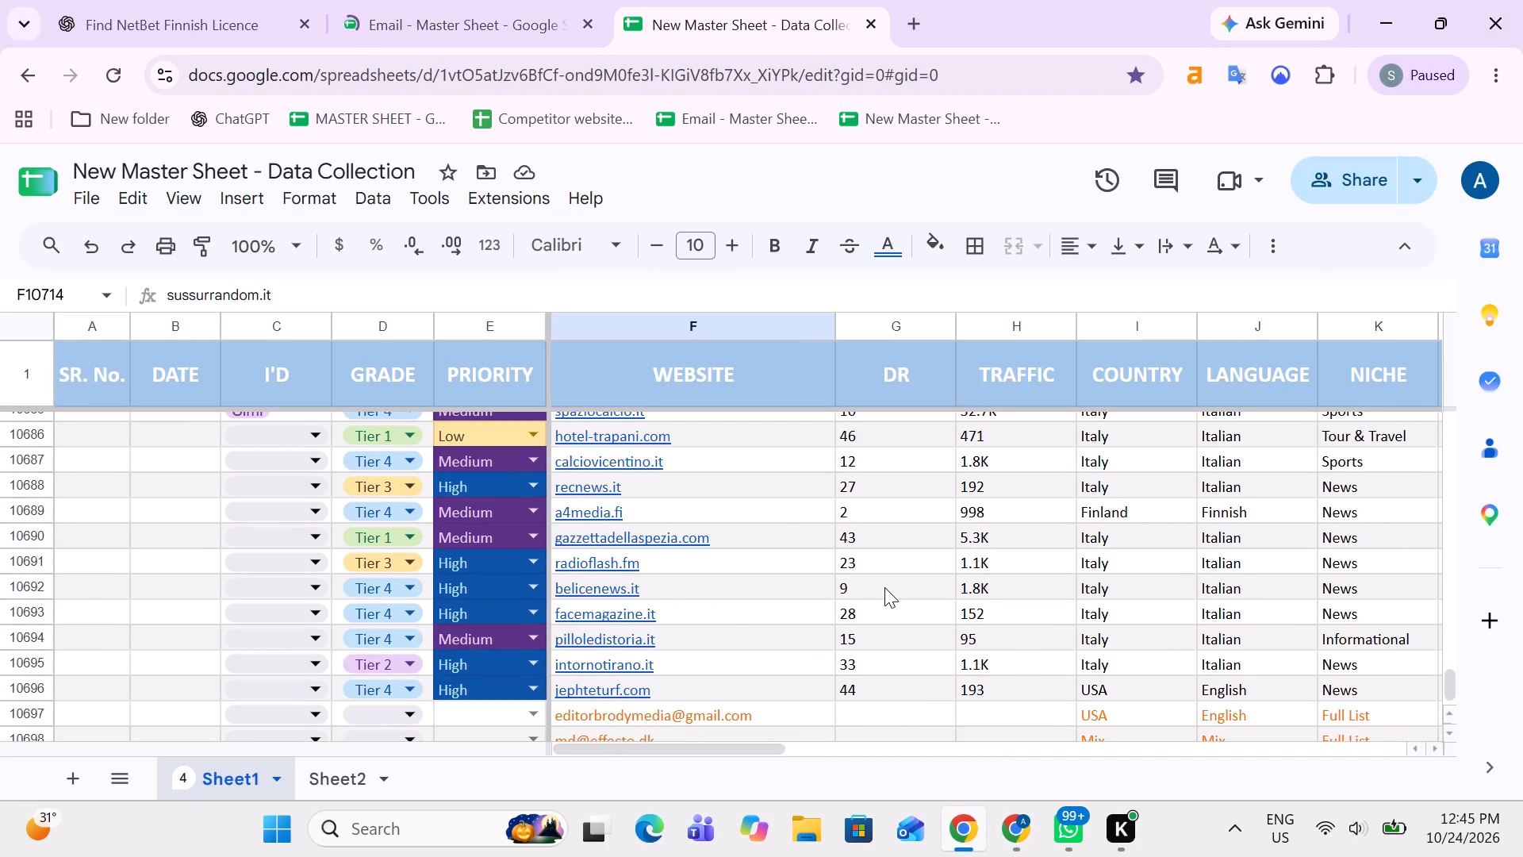
{"action": "scroll", "coordinate": [884, 587], "scroll_direction": "up", "scroll_amount": 2}
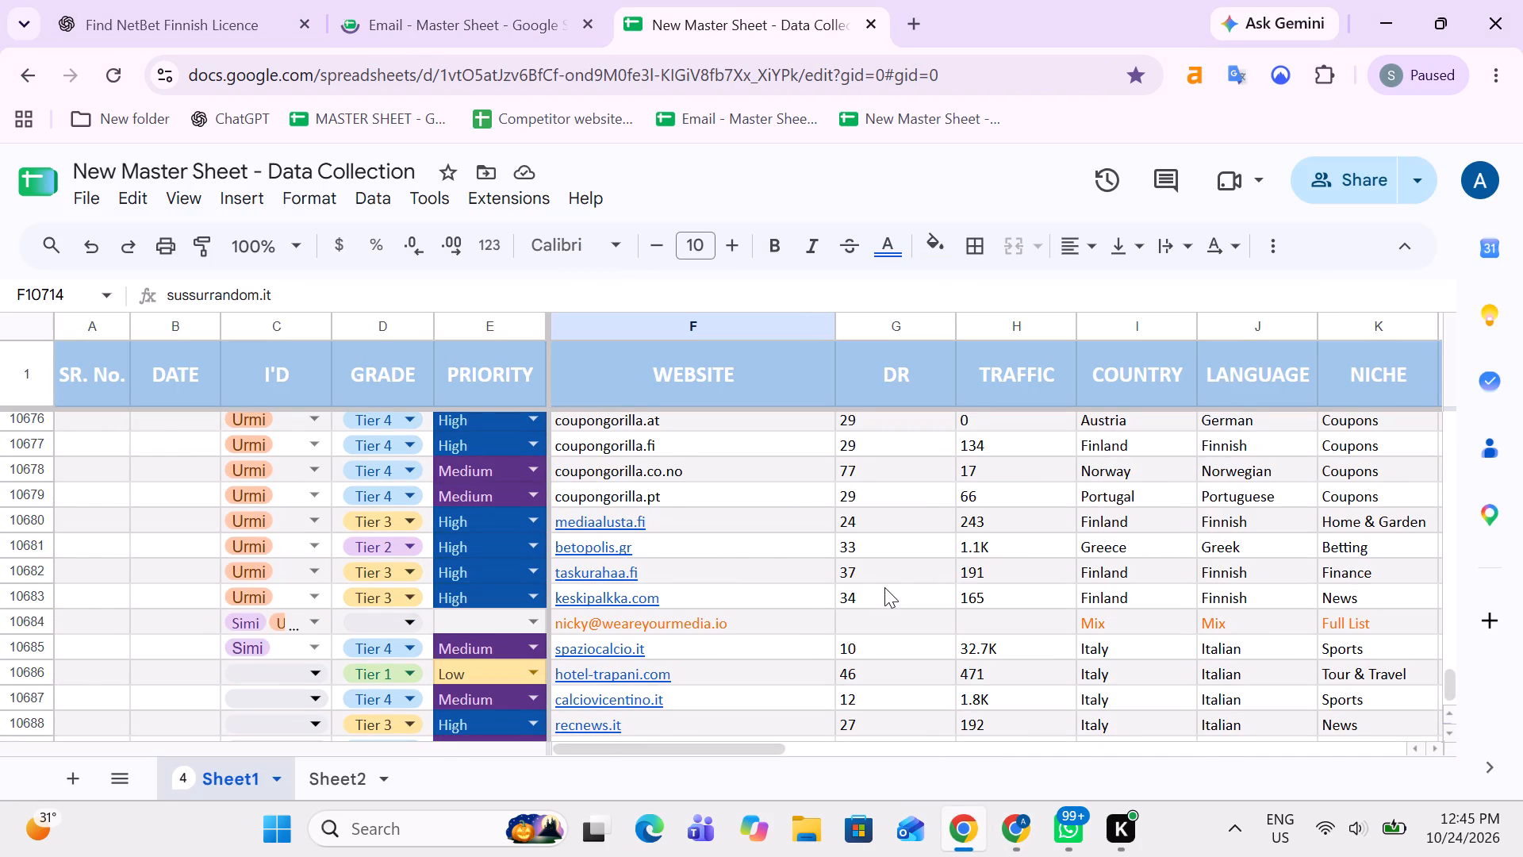
{"action": "scroll", "coordinate": [884, 587], "scroll_direction": "up", "scroll_amount": 5}
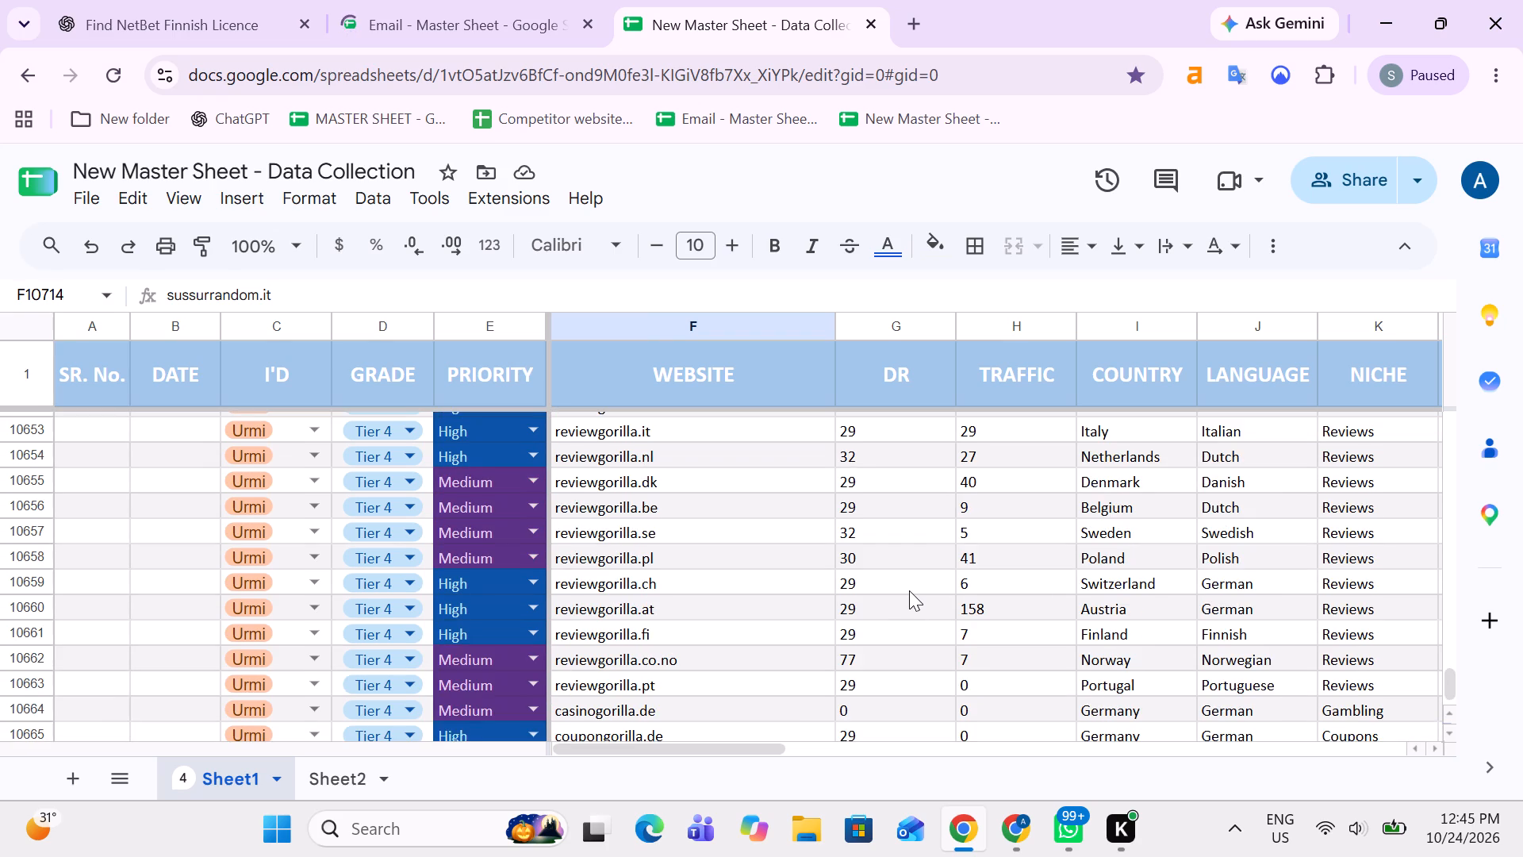
{"action": "scroll", "coordinate": [909, 590], "scroll_direction": "down", "scroll_amount": 3}
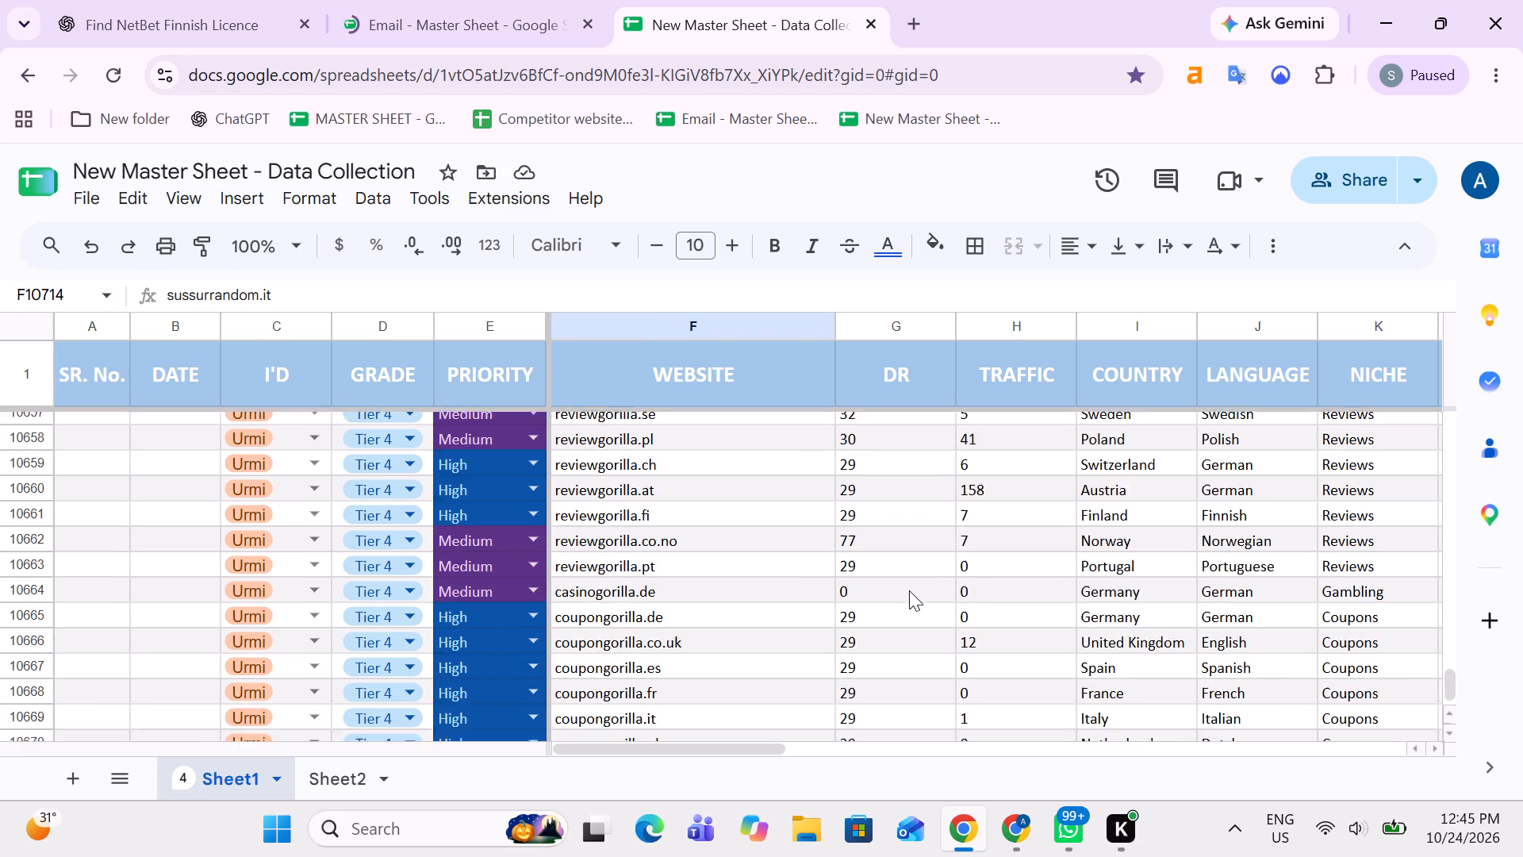
Review the earlier website records in the New Master Sheet, down to sienaclubfedelissimi.it in row 10699.
{"action": "scroll", "coordinate": [909, 620], "scroll_direction": "down", "scroll_amount": 4}
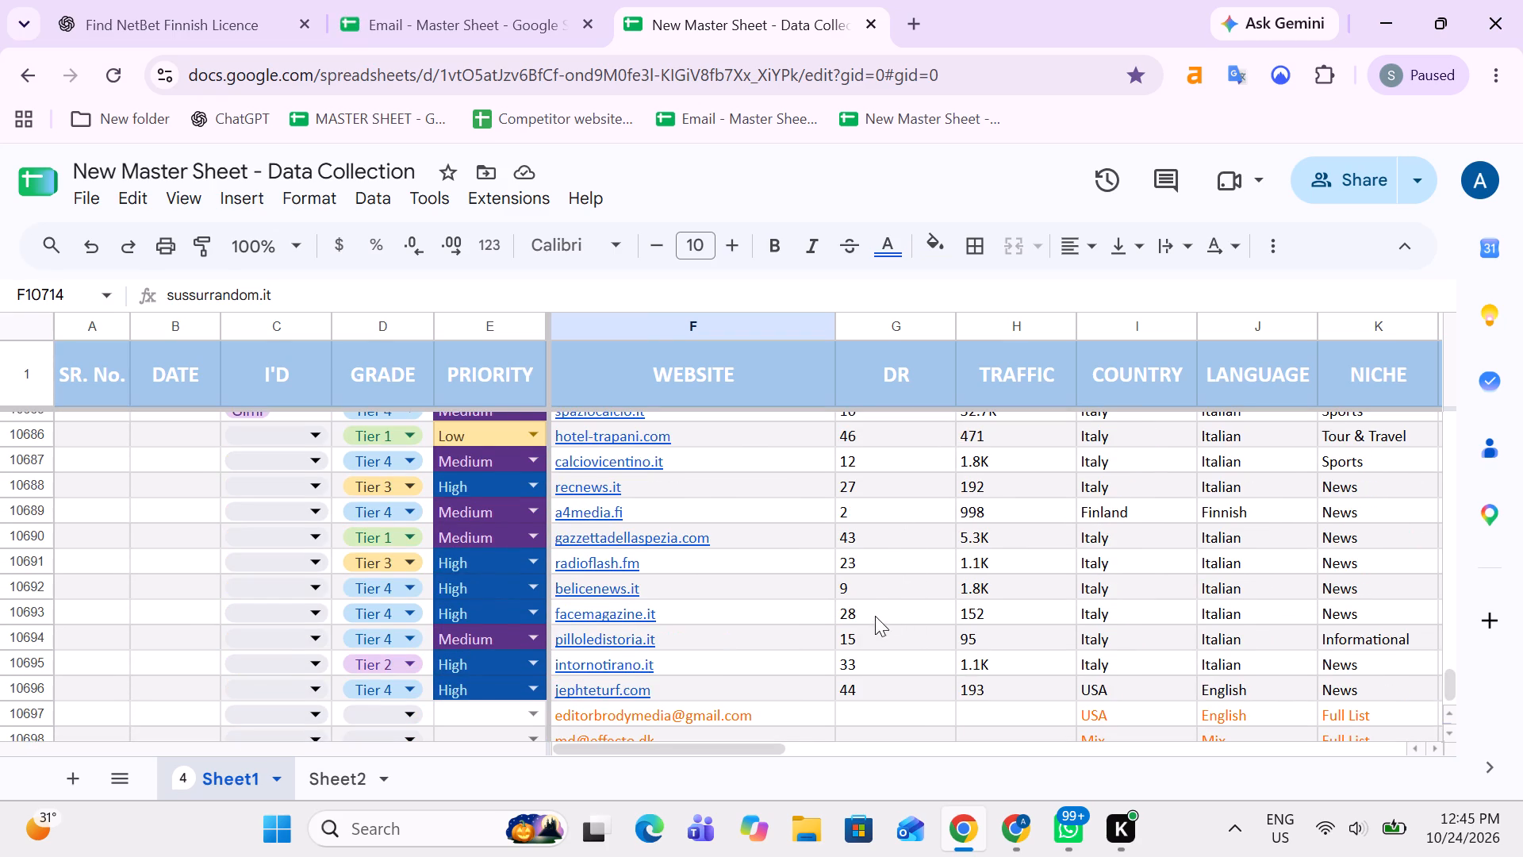
{"action": "scroll", "coordinate": [874, 618], "scroll_direction": "down", "scroll_amount": 2}
{"action": "scroll", "coordinate": [874, 618], "scroll_direction": "up", "scroll_amount": 5}
{"action": "scroll", "coordinate": [877, 624], "scroll_direction": "down", "scroll_amount": 1}
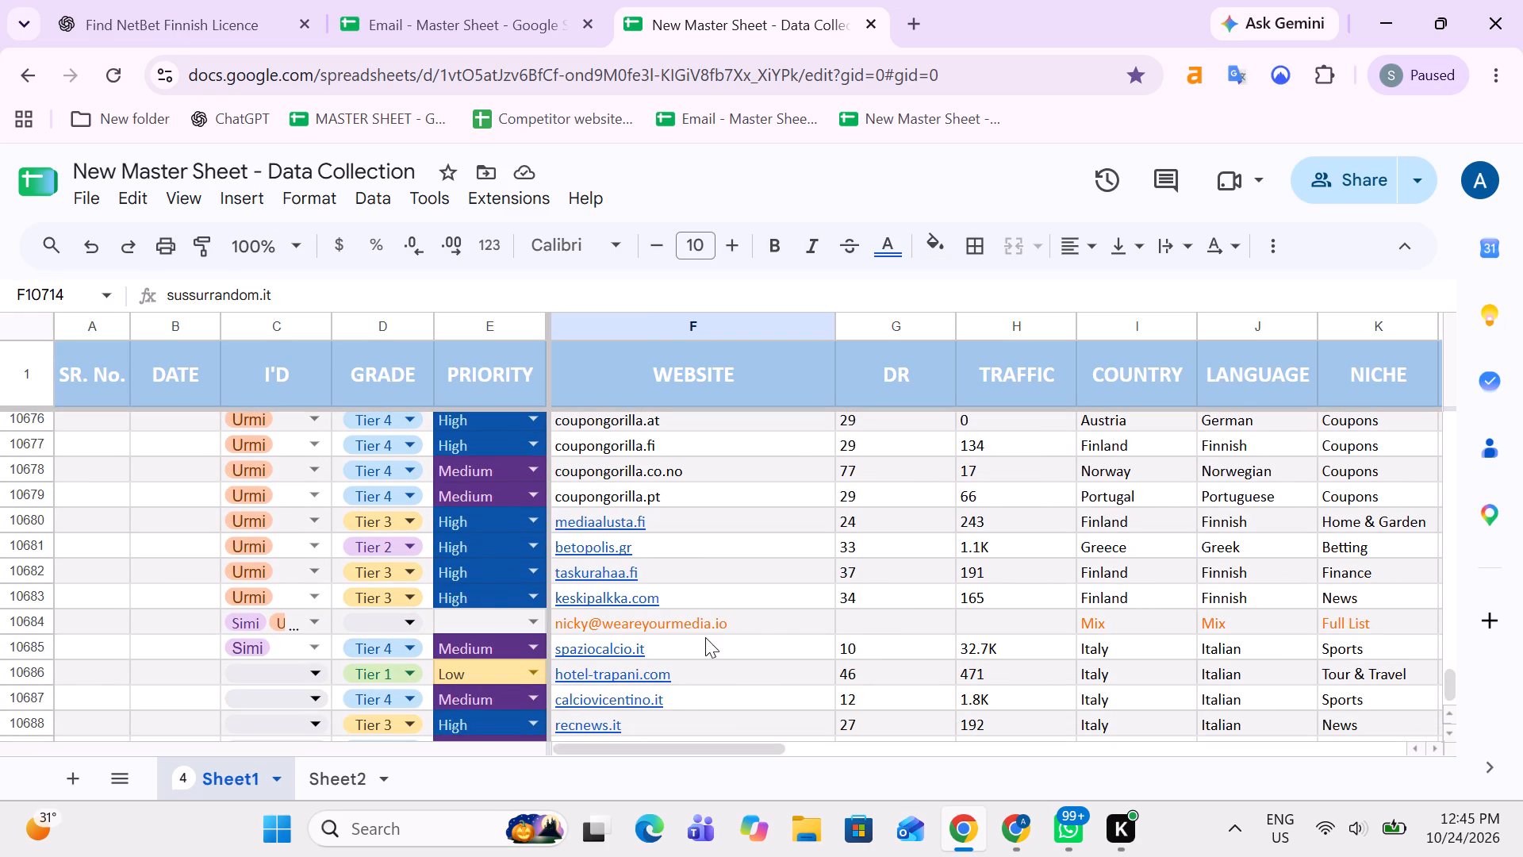
{"action": "left_click", "coordinate": [707, 638]}
{"action": "key", "text": "Right"}
{"action": "key", "text": "Down"}
{"action": "key", "text": "Down"}
{"action": "key", "text": "Down"}
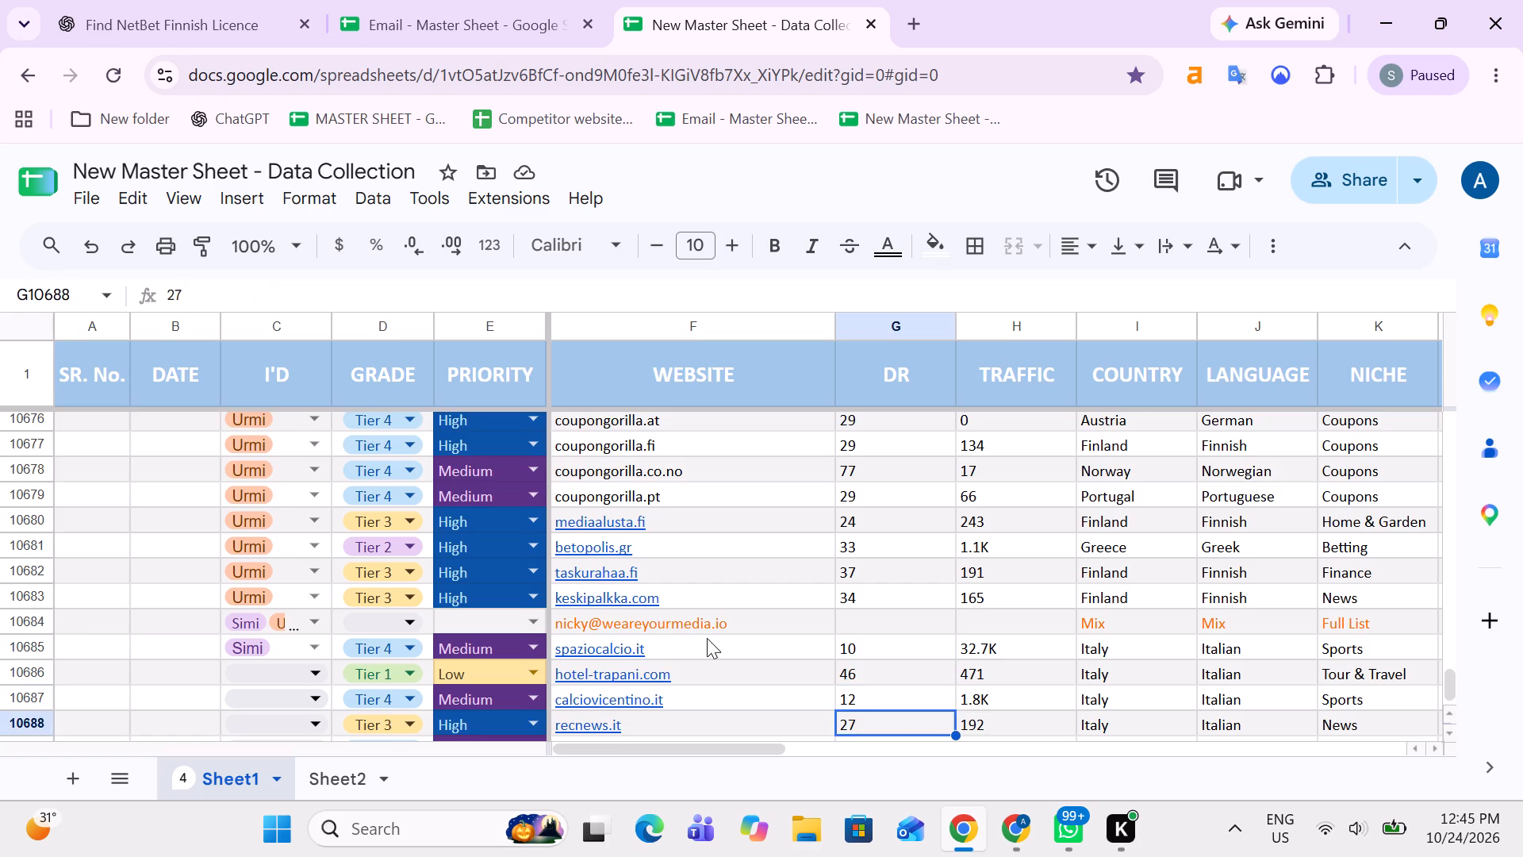
{"action": "key", "text": "Down"}
{"action": "key", "text": "Down"}
{"action": "key", "text": "Down"}
{"action": "key", "text": "Down"}
{"action": "key", "text": "Up"}
{"action": "key", "text": "Up"}
{"action": "key", "text": "Up"}
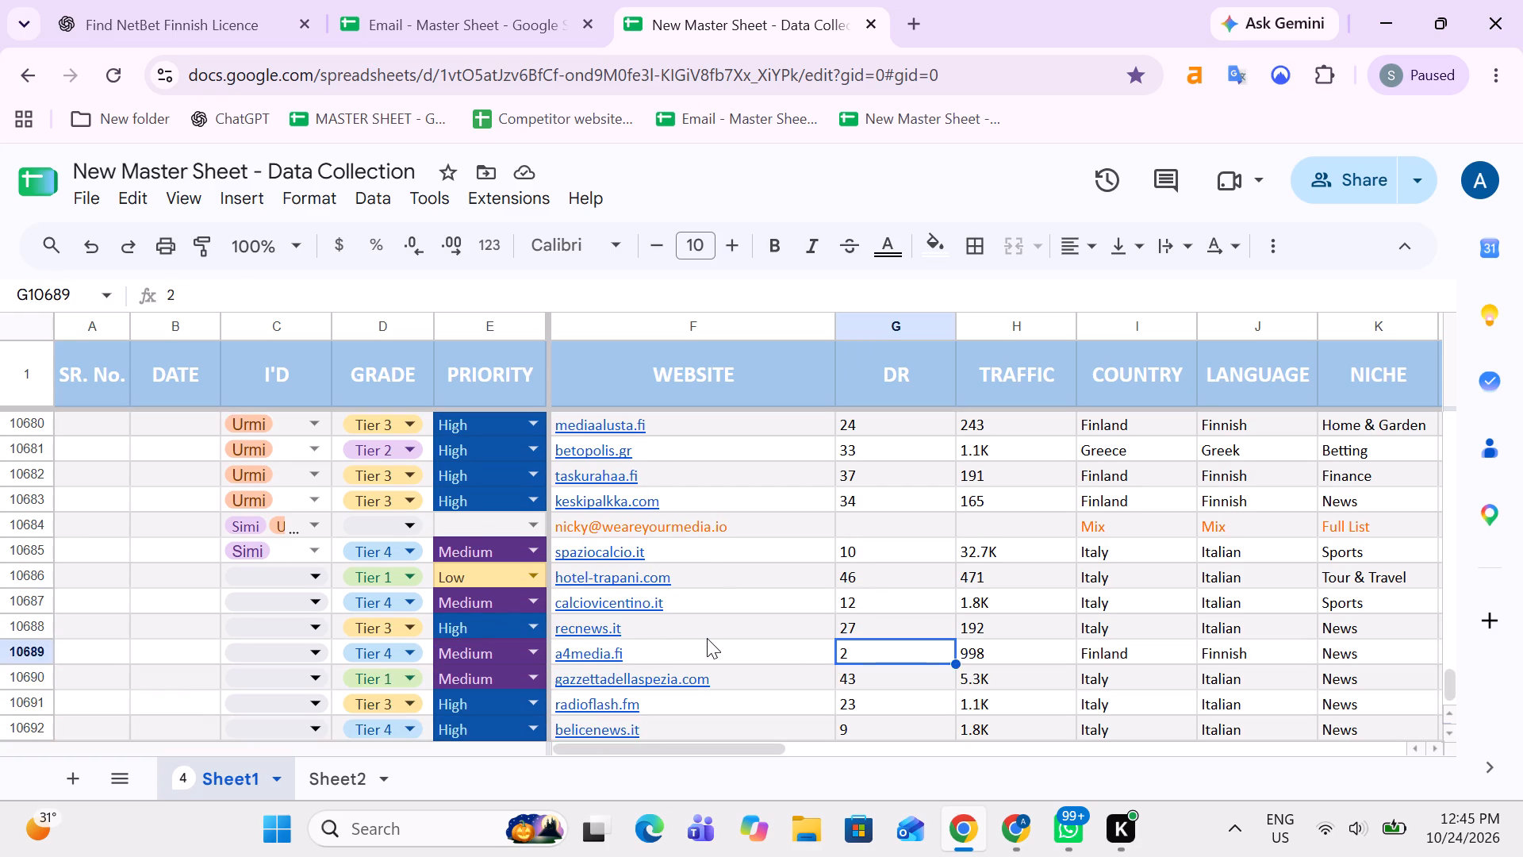
{"action": "key", "text": "Down"}
{"action": "key", "text": "Down"}
{"action": "key", "text": "Down"}
{"action": "key", "text": "Down"}
{"action": "key", "text": "Down"}
{"action": "key", "text": "Down"}
{"action": "key", "text": "Down"}
{"action": "key", "text": "Down"}
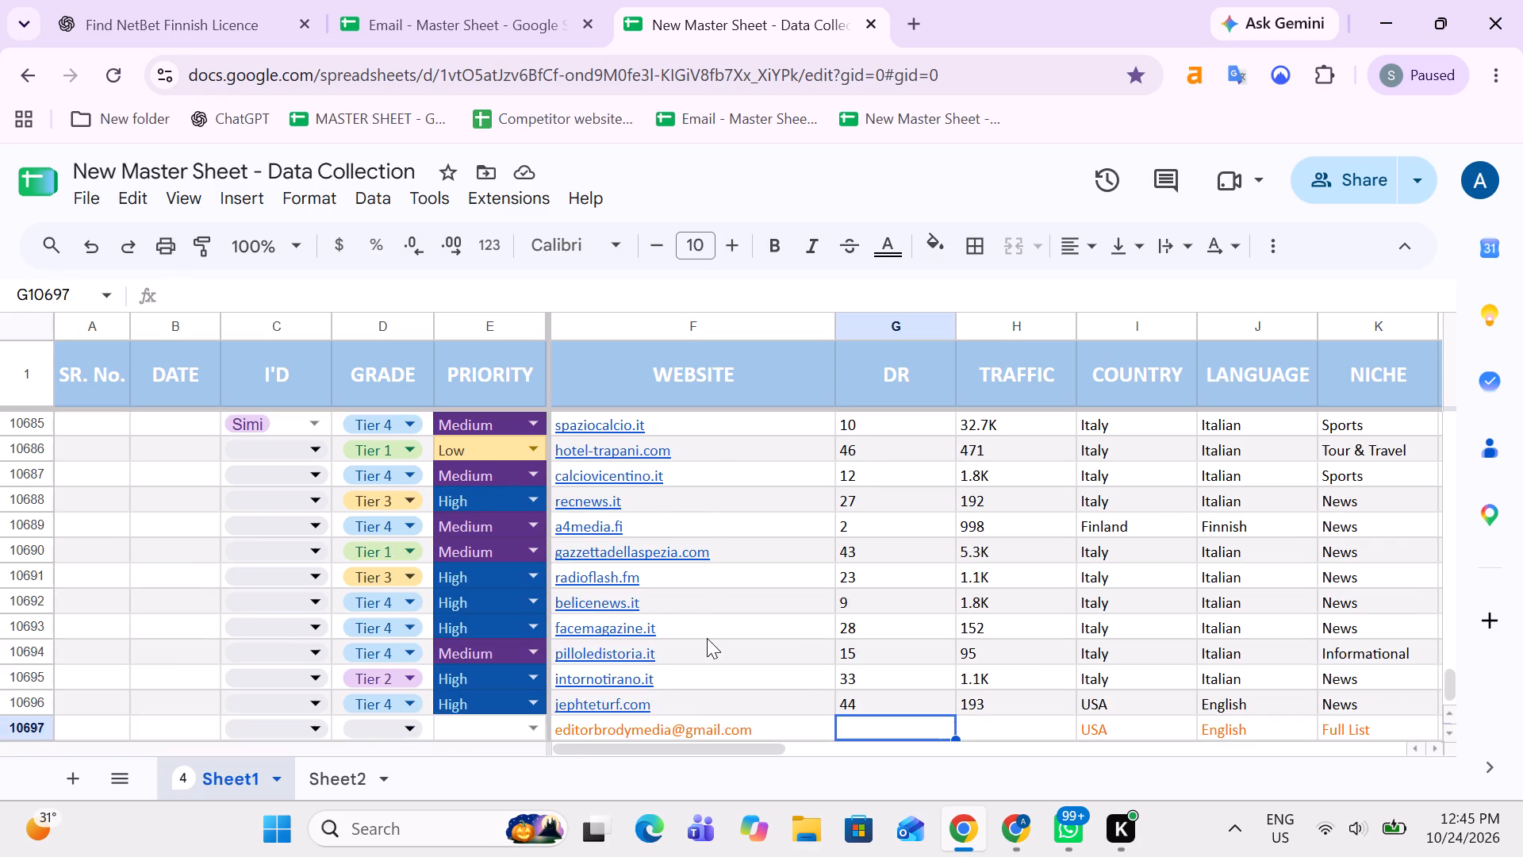
{"action": "key", "text": "Down"}
{"action": "key", "text": "Down"}
{"action": "key", "text": "Down"}
{"action": "key", "text": "Up"}
{"action": "key", "text": "Right"}
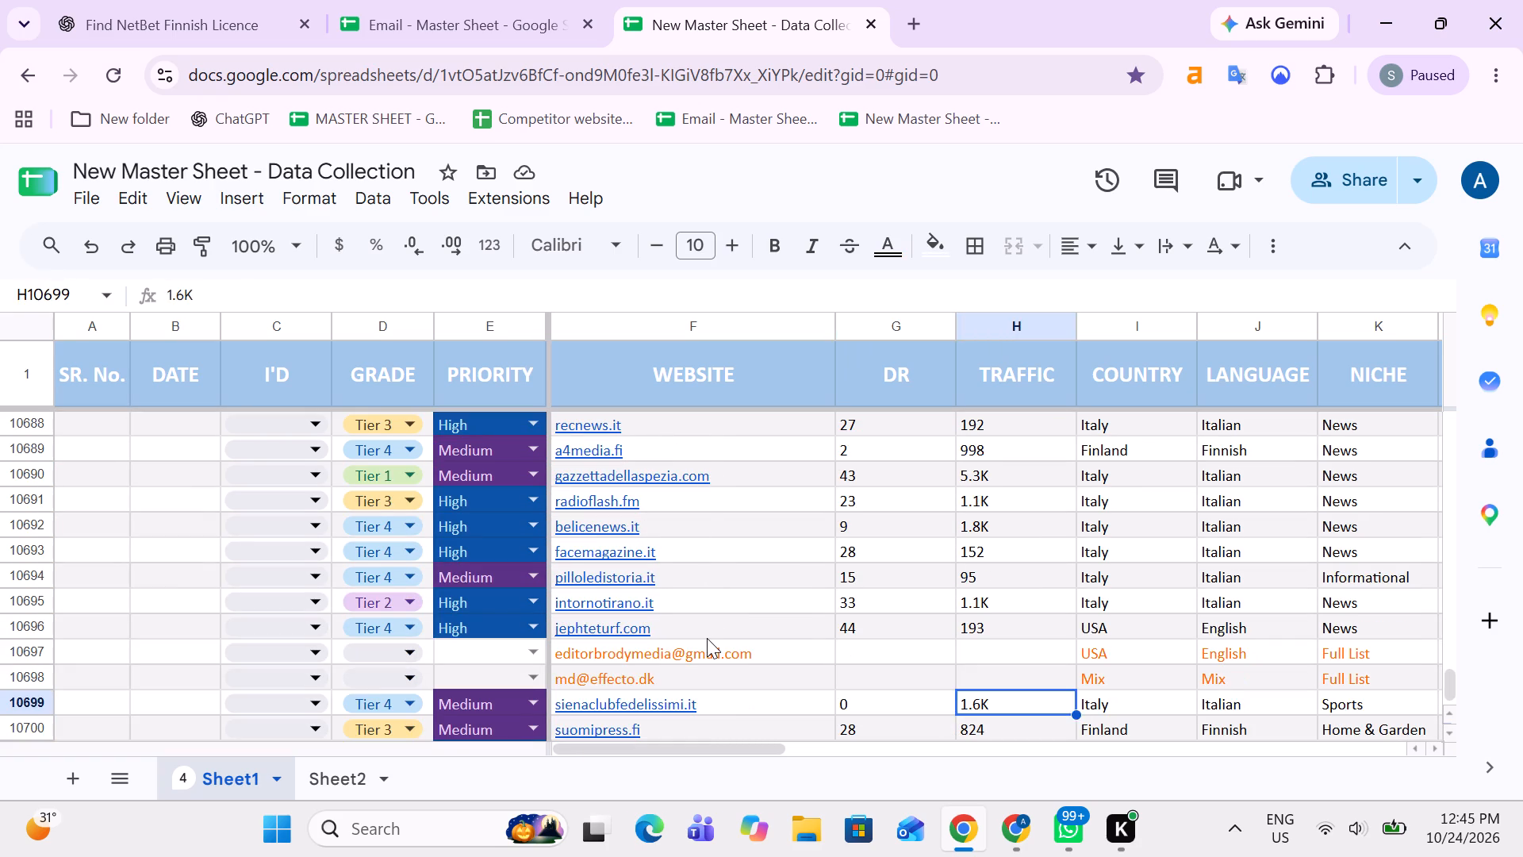
Look across all columns of row 10699, from the serial number to the link policy and beyond.
{"action": "key", "text": "Left"}
{"action": "key", "text": "Left"}
{"action": "key", "text": "Left"}
{"action": "key", "text": "Left"}
{"action": "key", "text": "Left"}
{"action": "key", "text": "Left"}
{"action": "key", "text": "Left"}
{"action": "key", "text": "Left"}
{"action": "key", "text": "Left"}
{"action": "key", "text": "Right"}
{"action": "key", "text": "Right"}
{"action": "key", "text": "Right"}
{"action": "key", "text": "Right"}
{"action": "key", "text": "Right"}
{"action": "key", "text": "Right"}
{"action": "key", "text": "Right"}
{"action": "key", "text": "Right"}
{"action": "key", "text": "Right"}
{"action": "key", "text": "Right"}
{"action": "key", "text": "Right"}
{"action": "key", "text": "Right"}
{"action": "key", "text": "Right"}
{"action": "key", "text": "Right"}
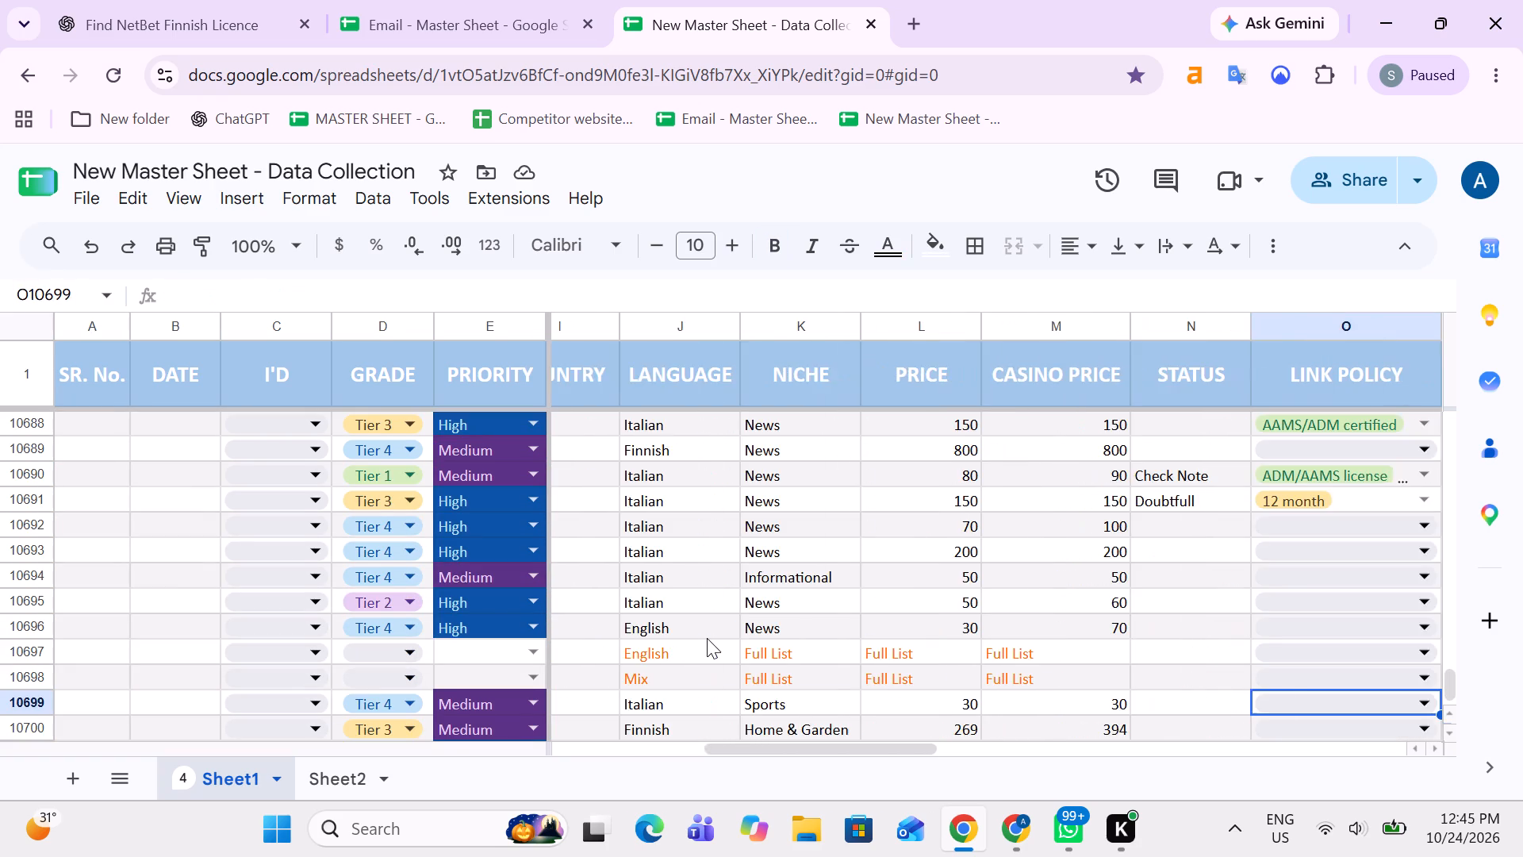
{"action": "key", "text": "Right"}
{"action": "key", "text": "Right"}
{"action": "key", "text": "Right"}
{"action": "key", "text": "Left"}
{"action": "key", "text": "Left"}
{"action": "key", "text": "Left"}
{"action": "key", "text": "Left"}
{"action": "key", "text": "Left"}
{"action": "key", "text": "Left"}
{"action": "key", "text": "Left"}
{"action": "key", "text": "Left"}
{"action": "key", "text": "Left"}
{"action": "key", "text": "Left"}
{"action": "key", "text": "Left"}
{"action": "key", "text": "Left"}
{"action": "key", "text": "Left"}
{"action": "key", "text": "Left"}
{"action": "key", "text": "Left"}
{"action": "key", "text": "Left"}
{"action": "key", "text": "Left"}
{"action": "key", "text": "Right"}
{"action": "key", "text": "Right"}
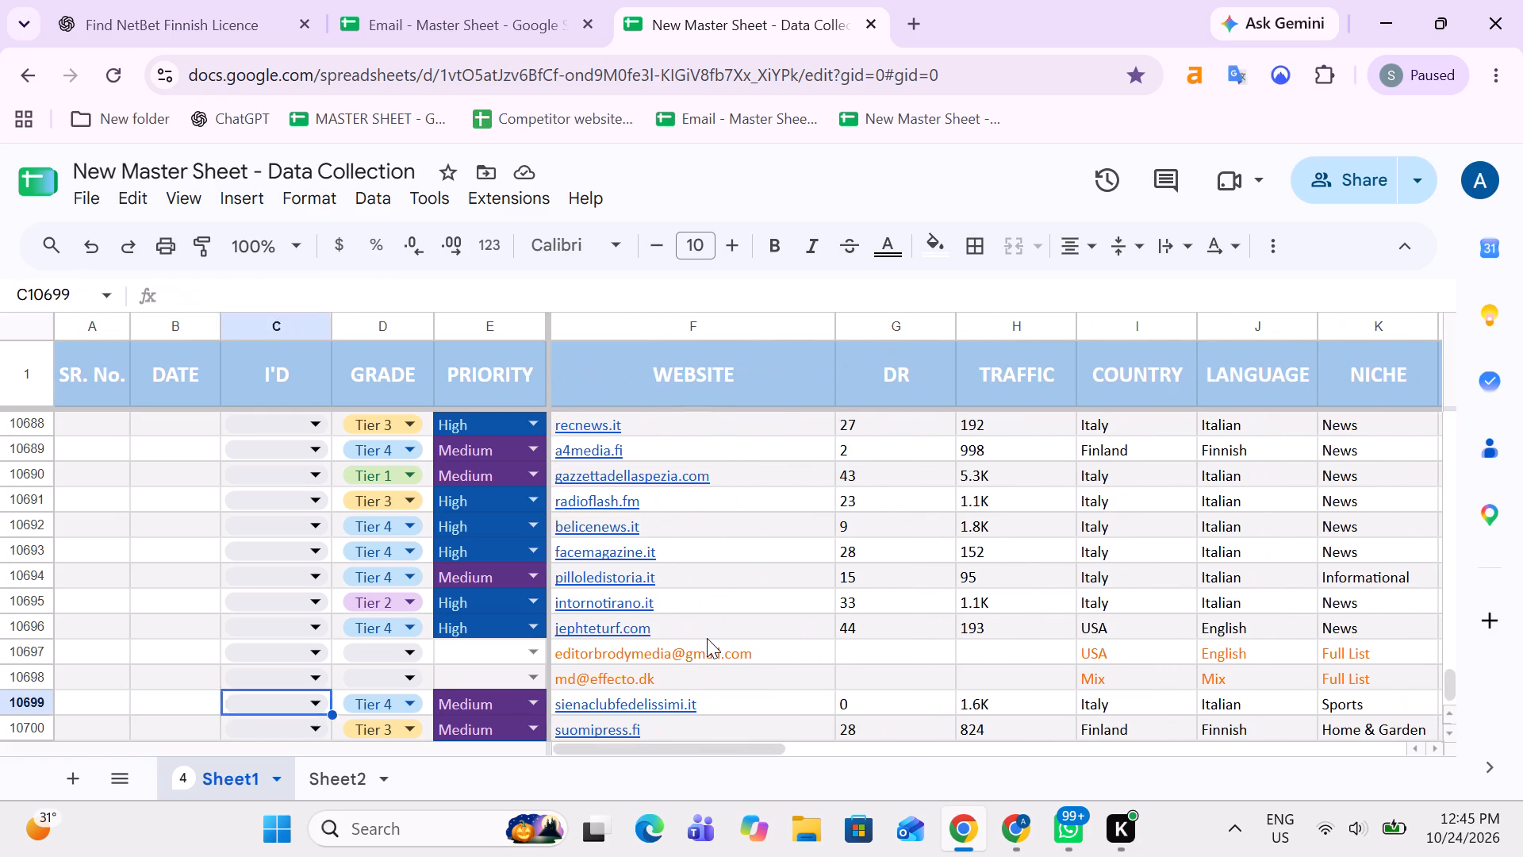
{"action": "key", "text": "Right"}
{"action": "key", "text": "Right"}
{"action": "key", "text": "Right"}
{"action": "key", "text": "Right"}
Review the remaining website records from row 10699 down to the sussurrandom.it entry in row 10714.
{"action": "key", "text": "Down"}
{"action": "key", "text": "Down"}
{"action": "key", "text": "Down"}
{"action": "key", "text": "Down"}
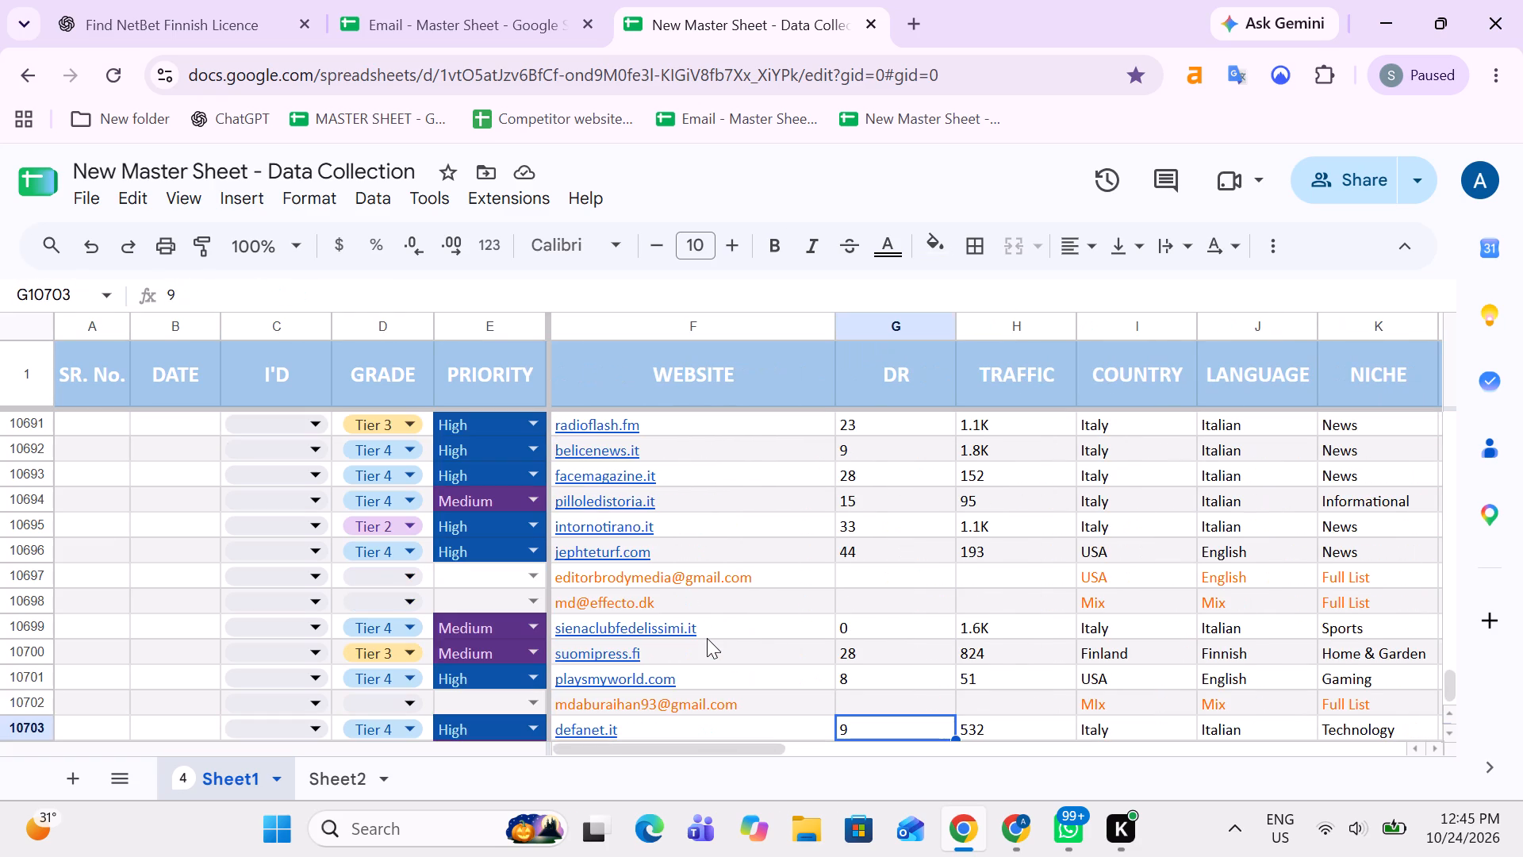
{"action": "key", "text": "Down"}
{"action": "key", "text": "Down"}
{"action": "key", "text": "Up"}
{"action": "key", "text": "Up"}
{"action": "key", "text": "Down"}
{"action": "key", "text": "Down"}
{"action": "key", "text": "Down"}
{"action": "key", "text": "Down"}
{"action": "key", "text": "Down"}
{"action": "key", "text": "Down"}
{"action": "key", "text": "Down"}
{"action": "key", "text": "Down"}
{"action": "key", "text": "Down"}
{"action": "key", "text": "Down"}
{"action": "key", "text": "Down"}
{"action": "key", "text": "Down"}
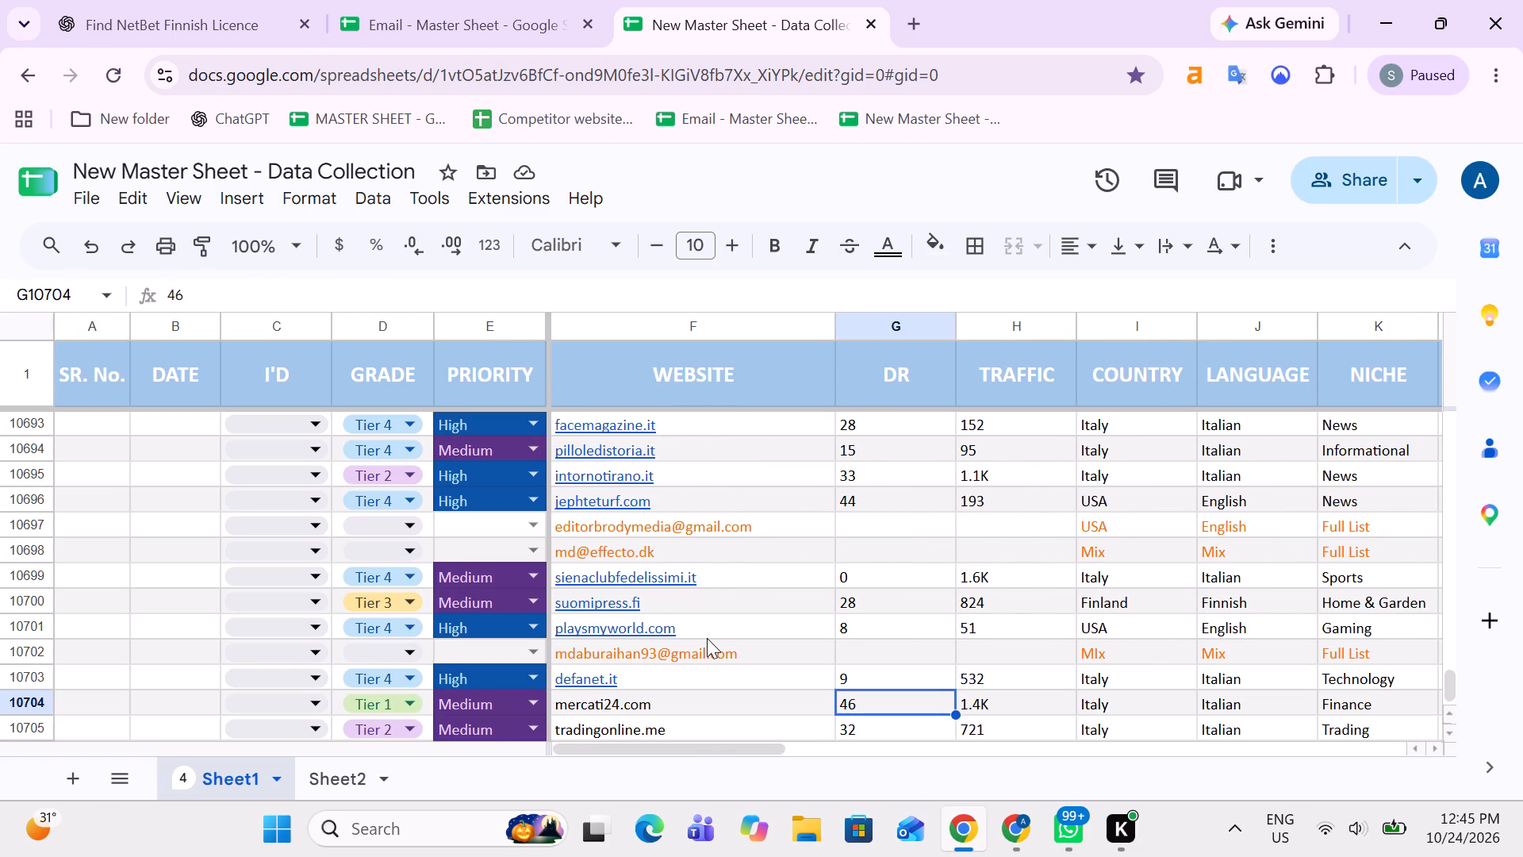
{"action": "key", "text": "Down"}
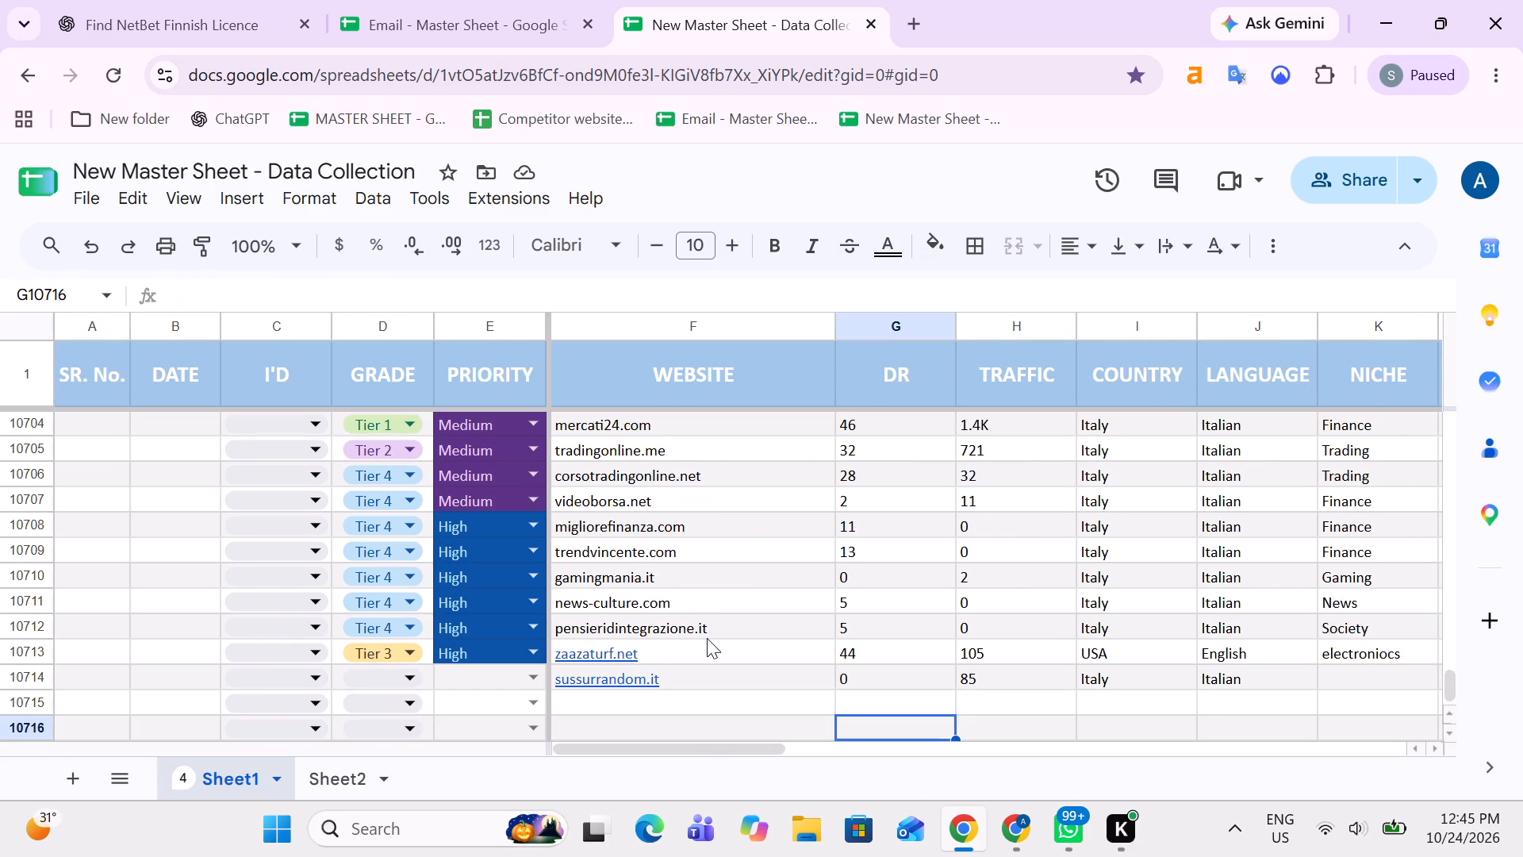
{"action": "key", "text": "Down"}
{"action": "key", "text": "Down"}
{"action": "key", "text": "Down"}
{"action": "key", "text": "Down"}
{"action": "key", "text": "Down"}
{"action": "key", "text": "Up"}
{"action": "key", "text": "Up"}
{"action": "key", "text": "Up"}
{"action": "key", "text": "Up"}
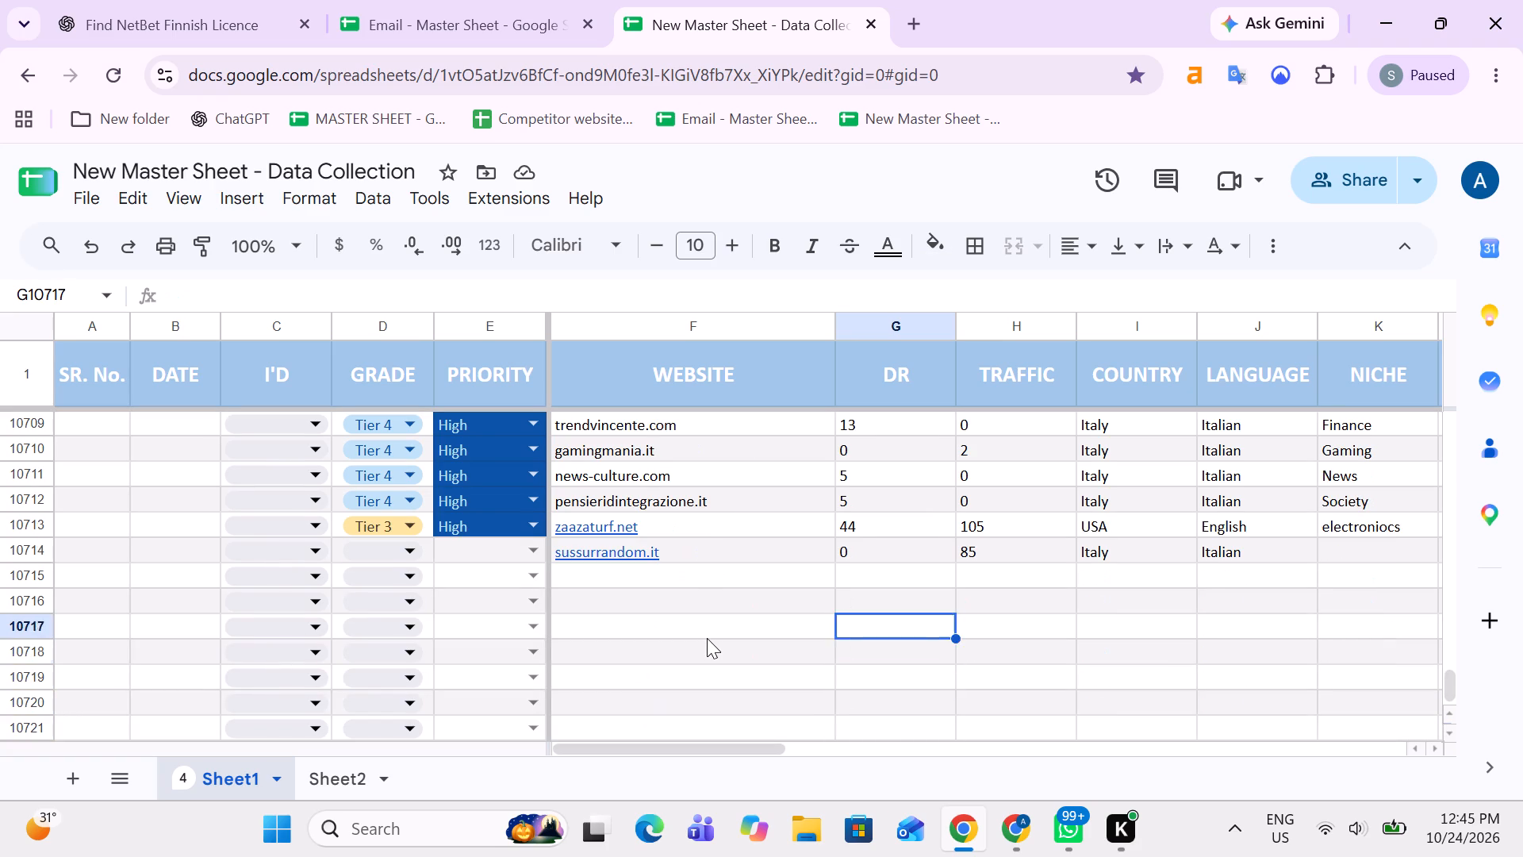
{"action": "key", "text": "Up"}
{"action": "key", "text": "Up"}
{"action": "key", "text": "Up"}
Examine the sussurrandom.it homepage, its articles and their categories to judge the niche for row 10714, and return to the sheet.
{"action": "key", "text": "Right"}
{"action": "key", "text": "Right"}
{"action": "key", "text": "Right"}
{"action": "key", "text": "Right"}
{"action": "key", "text": "Left"}
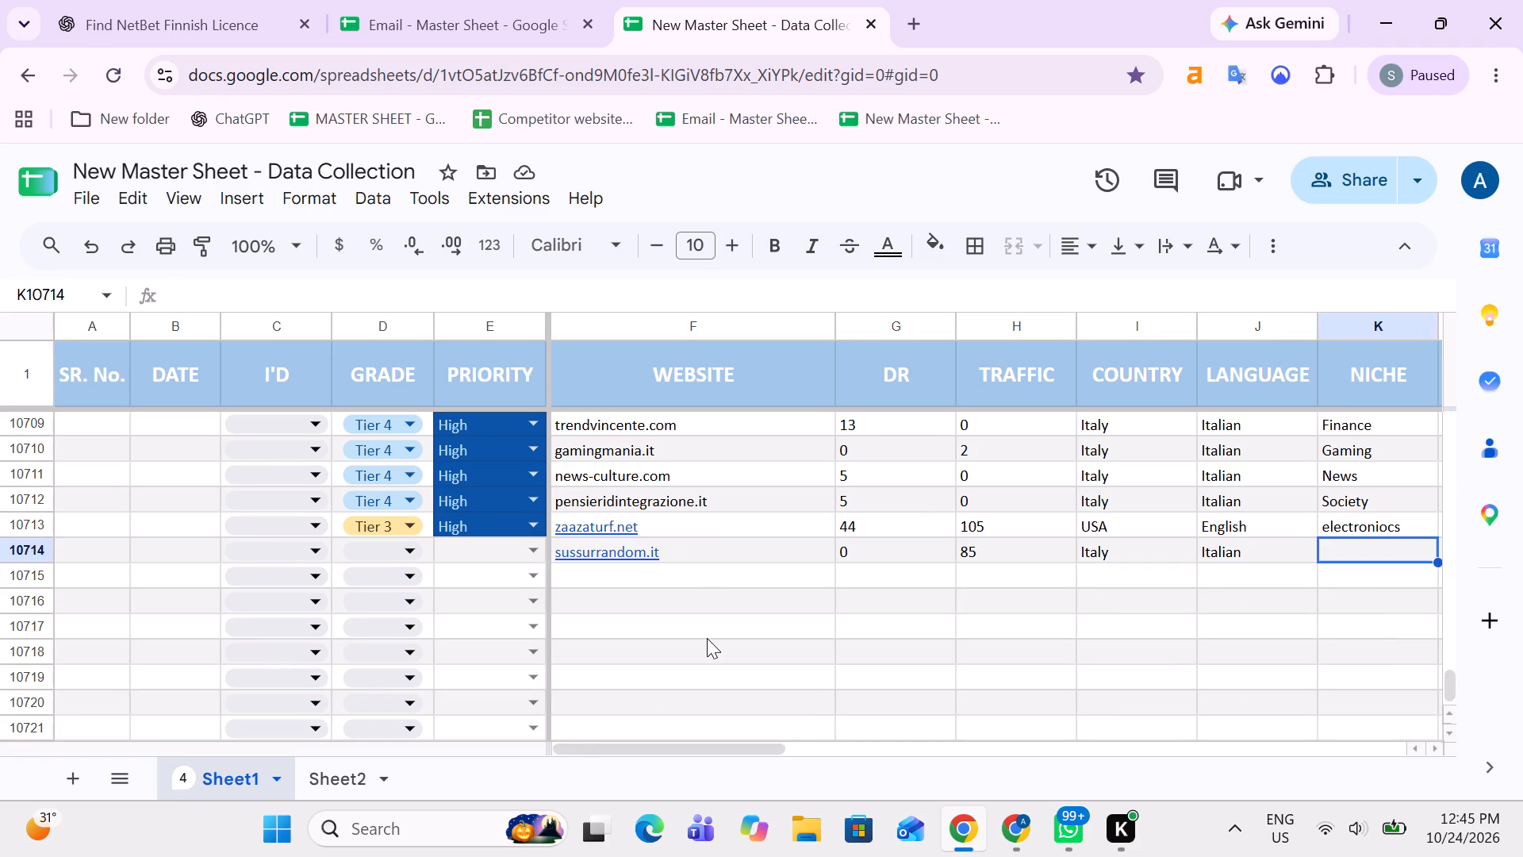
{"action": "key", "text": "Right"}
{"action": "key", "text": "Right"}
{"action": "key", "text": "Left"}
{"action": "key", "text": "alt+Tab"}
{"action": "scroll", "coordinate": [673, 732], "scroll_direction": "down", "scroll_amount": 2}
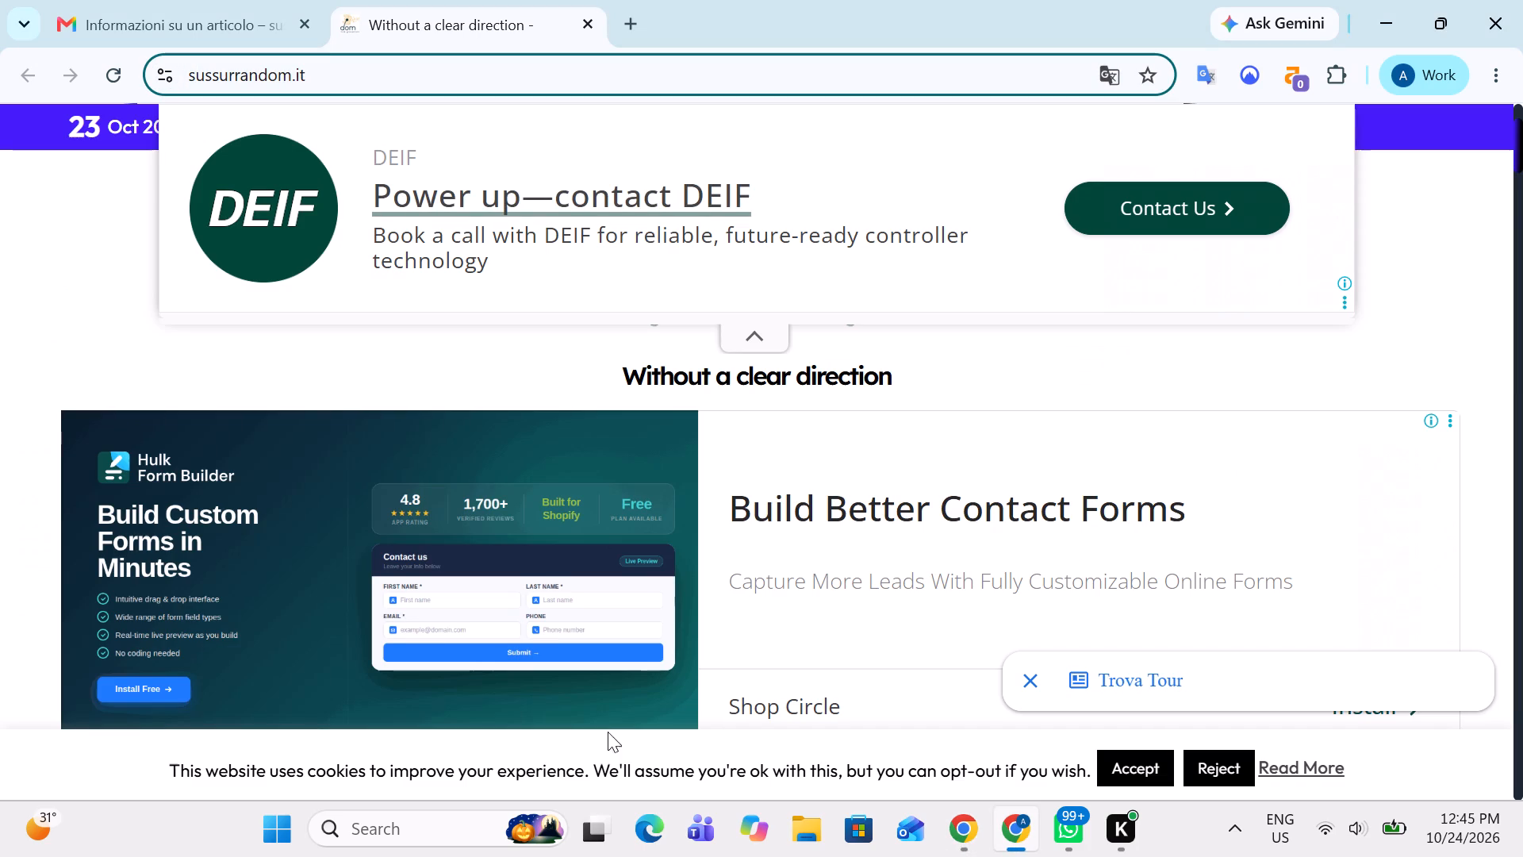
{"action": "scroll", "coordinate": [608, 732], "scroll_direction": "down", "scroll_amount": 4}
{"action": "left_click", "coordinate": [751, 332]}
{"action": "scroll", "coordinate": [833, 433], "scroll_direction": "up", "scroll_amount": 7}
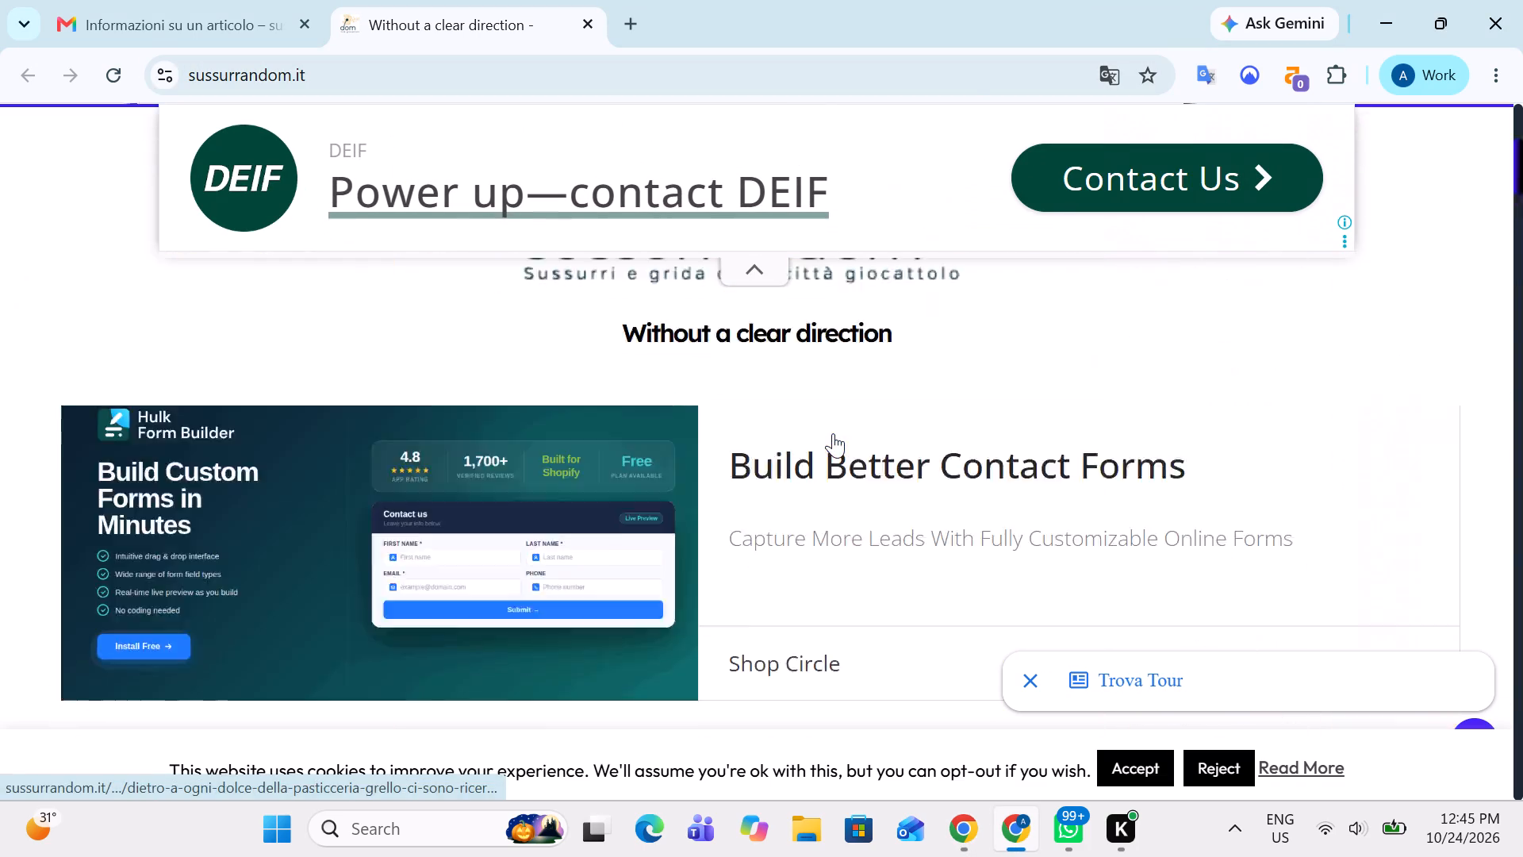
{"action": "scroll", "coordinate": [833, 433], "scroll_direction": "up", "scroll_amount": 13}
{"action": "scroll", "coordinate": [1119, 551], "scroll_direction": "down", "scroll_amount": 4}
{"action": "scroll", "coordinate": [948, 426], "scroll_direction": "down", "scroll_amount": 16}
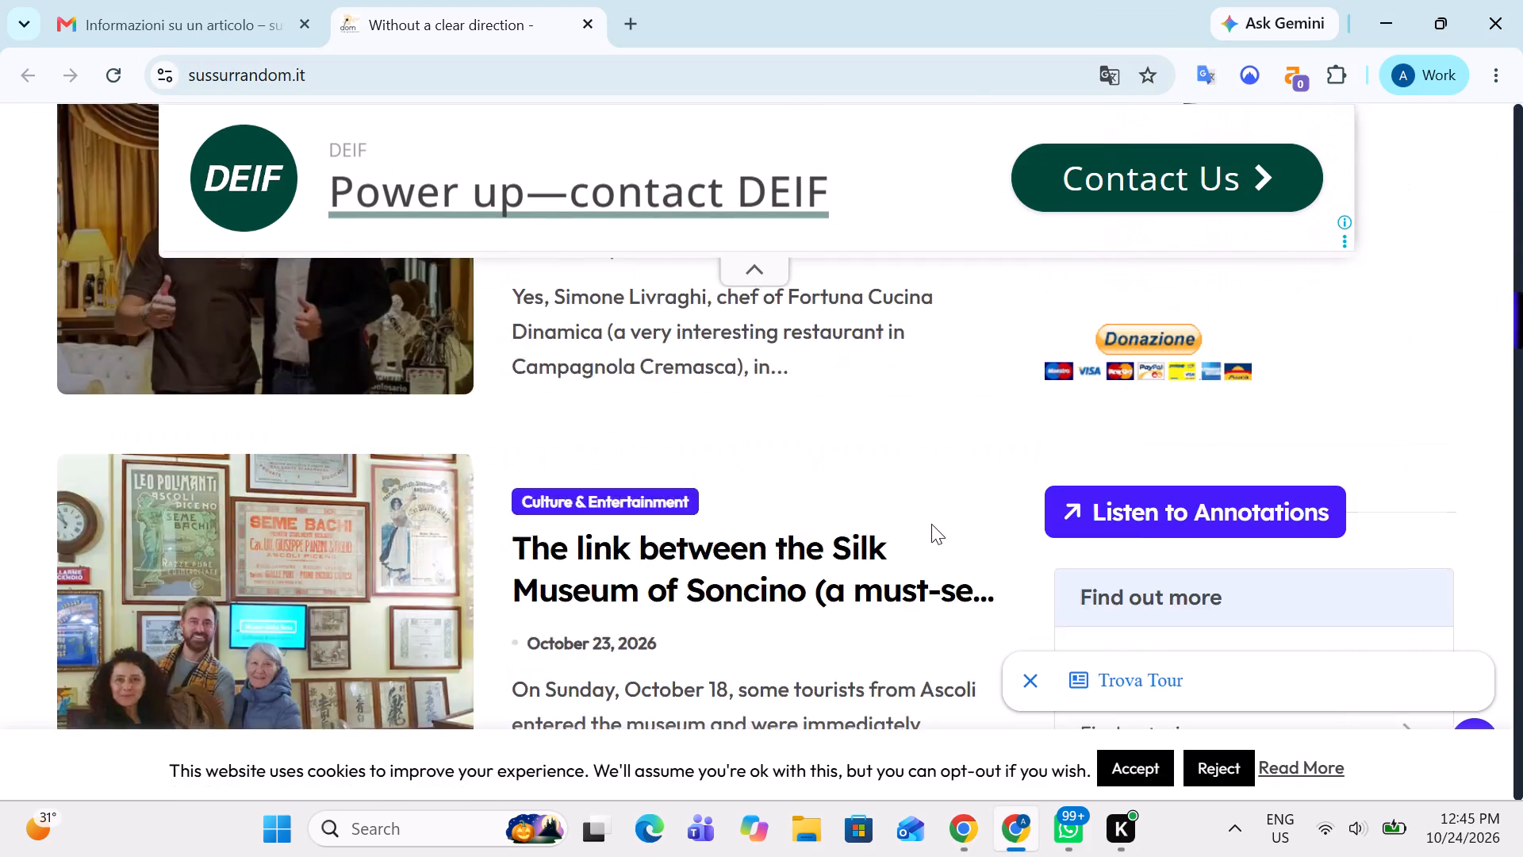
{"action": "scroll", "coordinate": [931, 524], "scroll_direction": "up", "scroll_amount": 20}
{"action": "scroll", "coordinate": [931, 524], "scroll_direction": "up", "scroll_amount": 1}
{"action": "left_click", "coordinate": [756, 284]}
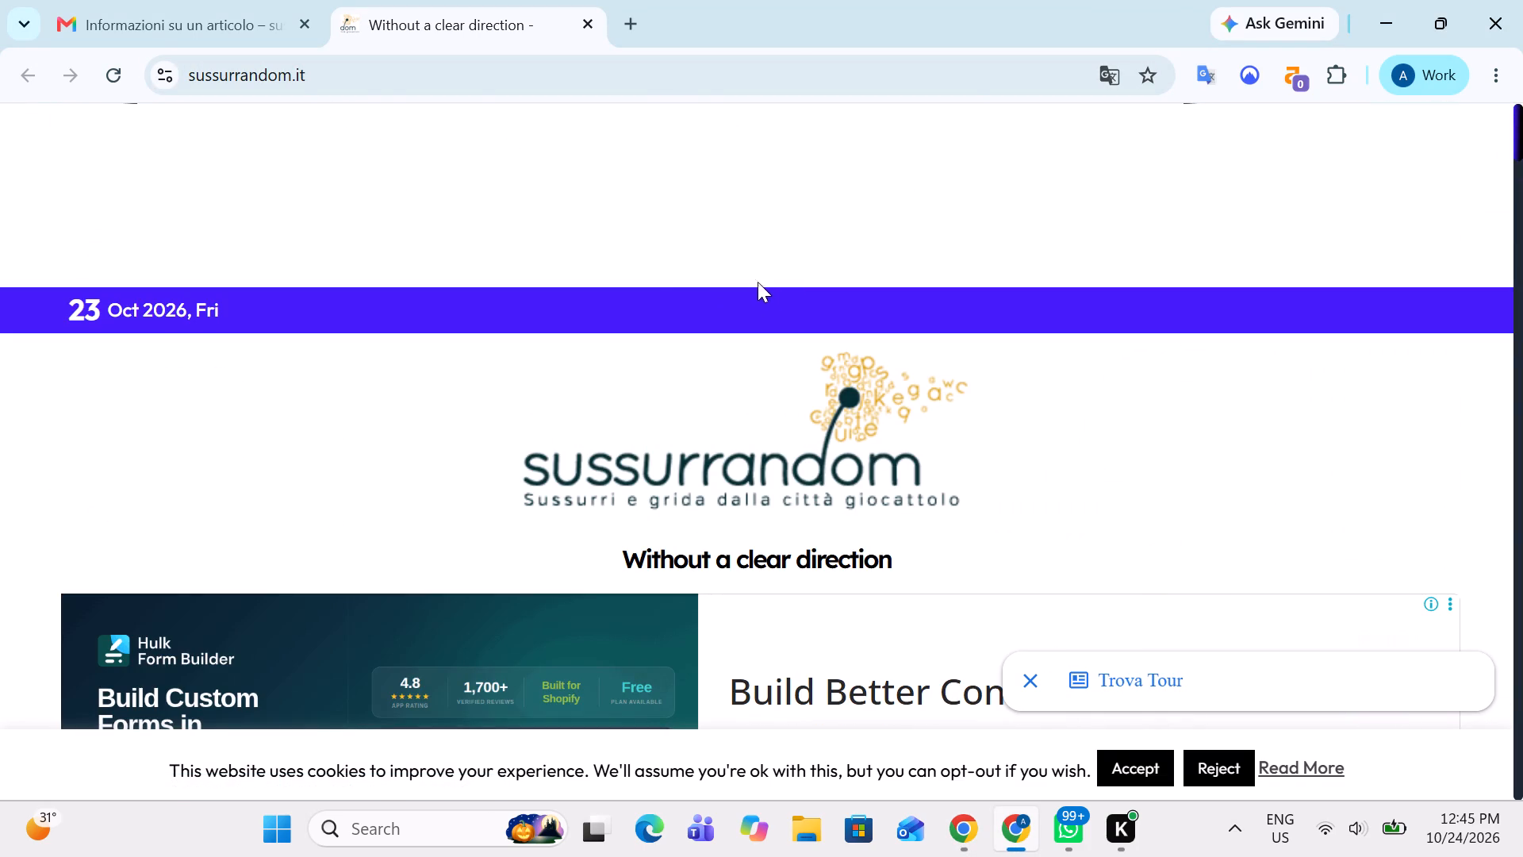
{"action": "scroll", "coordinate": [1016, 284], "scroll_direction": "up", "scroll_amount": 4}
{"action": "scroll", "coordinate": [1207, 330], "scroll_direction": "down", "scroll_amount": 1}
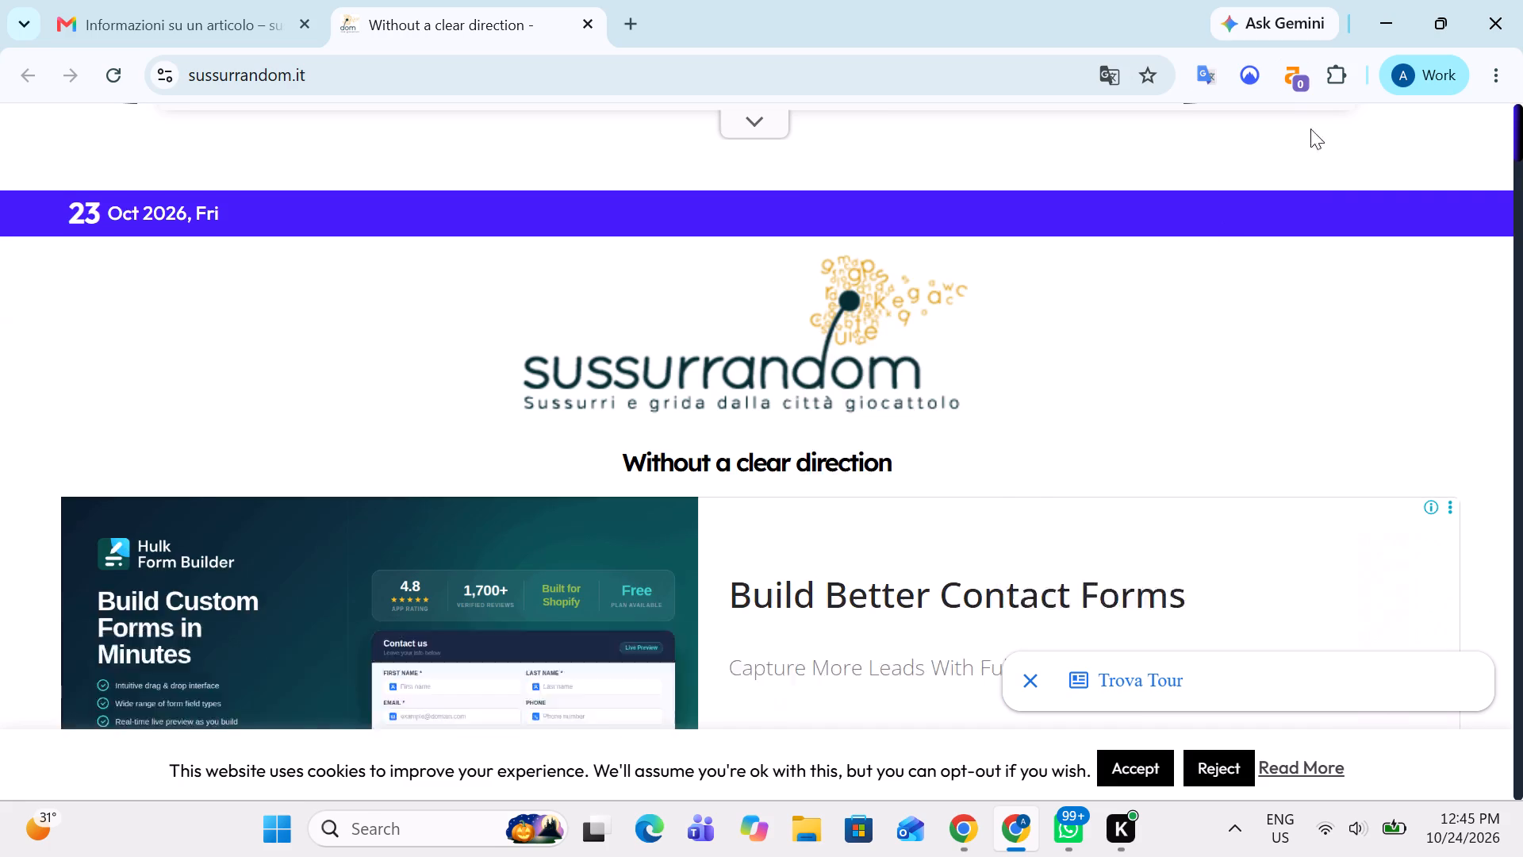
{"action": "left_click", "coordinate": [1309, 70]}
{"action": "key", "text": "alt+Tab"}
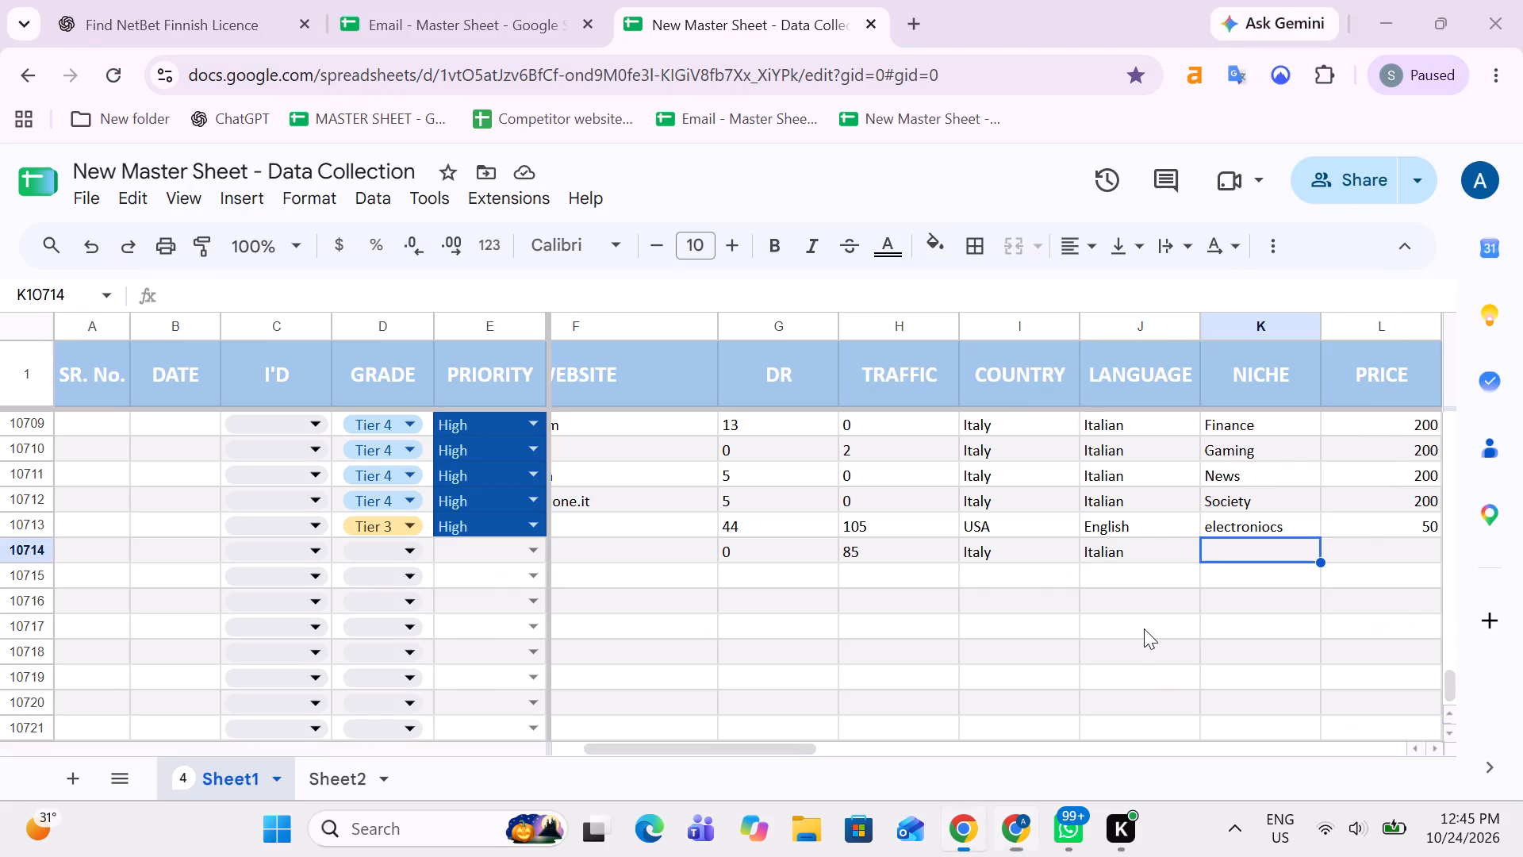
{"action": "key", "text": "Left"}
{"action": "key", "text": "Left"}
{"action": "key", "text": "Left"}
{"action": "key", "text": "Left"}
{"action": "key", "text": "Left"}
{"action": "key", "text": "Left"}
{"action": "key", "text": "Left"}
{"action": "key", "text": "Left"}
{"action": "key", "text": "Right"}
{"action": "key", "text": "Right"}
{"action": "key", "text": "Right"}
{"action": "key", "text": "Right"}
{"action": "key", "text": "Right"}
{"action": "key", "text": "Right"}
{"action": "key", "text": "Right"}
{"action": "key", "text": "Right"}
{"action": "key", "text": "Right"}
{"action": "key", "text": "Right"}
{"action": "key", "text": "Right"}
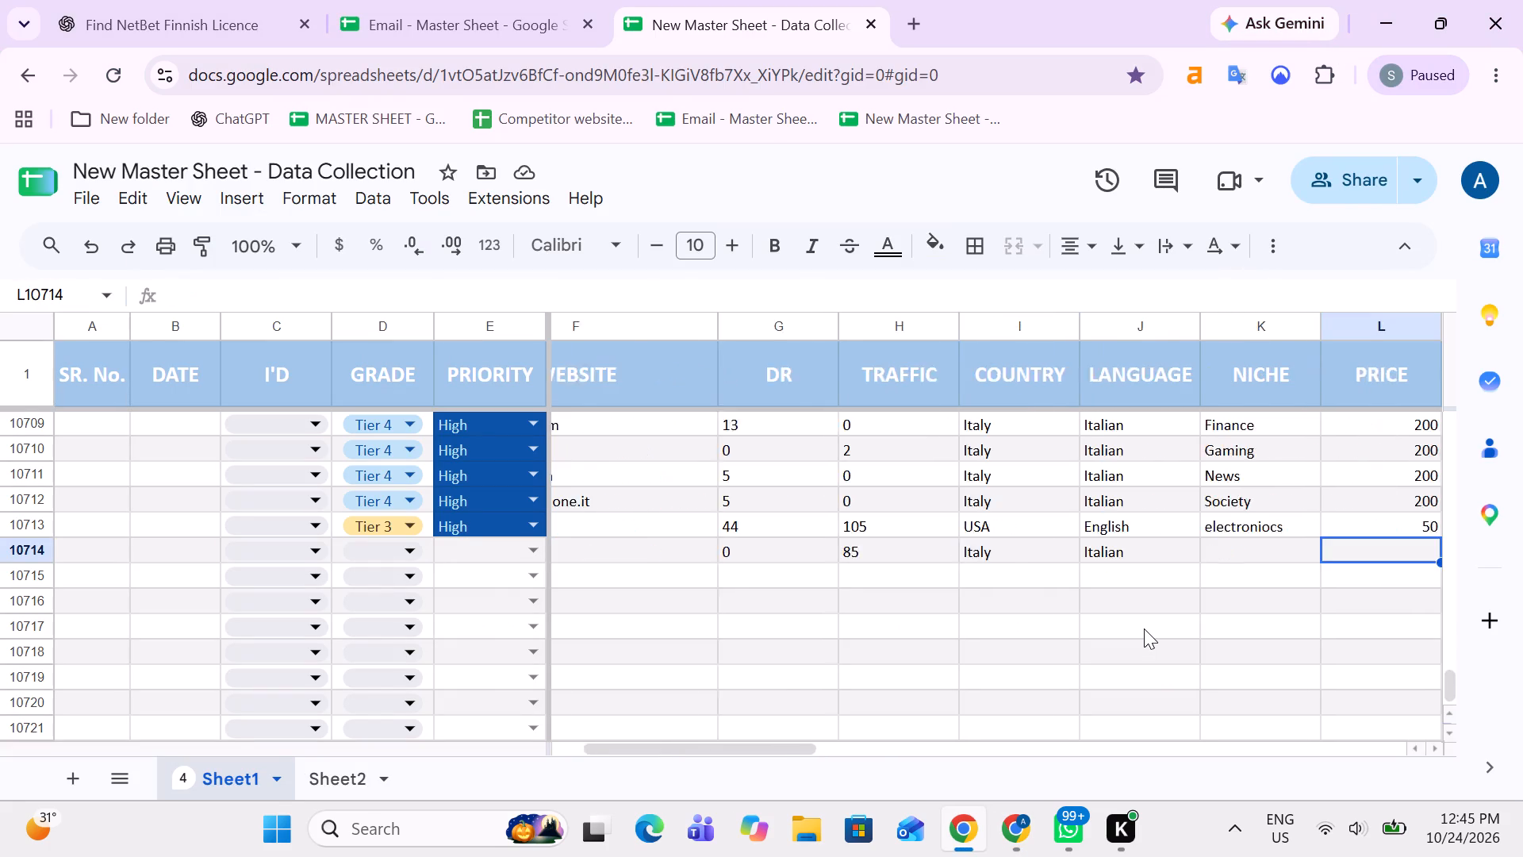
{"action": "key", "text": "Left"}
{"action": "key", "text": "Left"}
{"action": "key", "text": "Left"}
Examine more sussurrandom.it articles and their category labels to judge the site's niche.
{"action": "key", "text": "alt+Tab"}
{"action": "scroll", "coordinate": [98, 805], "scroll_direction": "down", "scroll_amount": 8}
{"action": "left_click", "coordinate": [0, 540]}
{"action": "scroll", "coordinate": [711, 548], "scroll_direction": "down", "scroll_amount": 20}
{"action": "scroll", "coordinate": [711, 548], "scroll_direction": "down", "scroll_amount": 2}
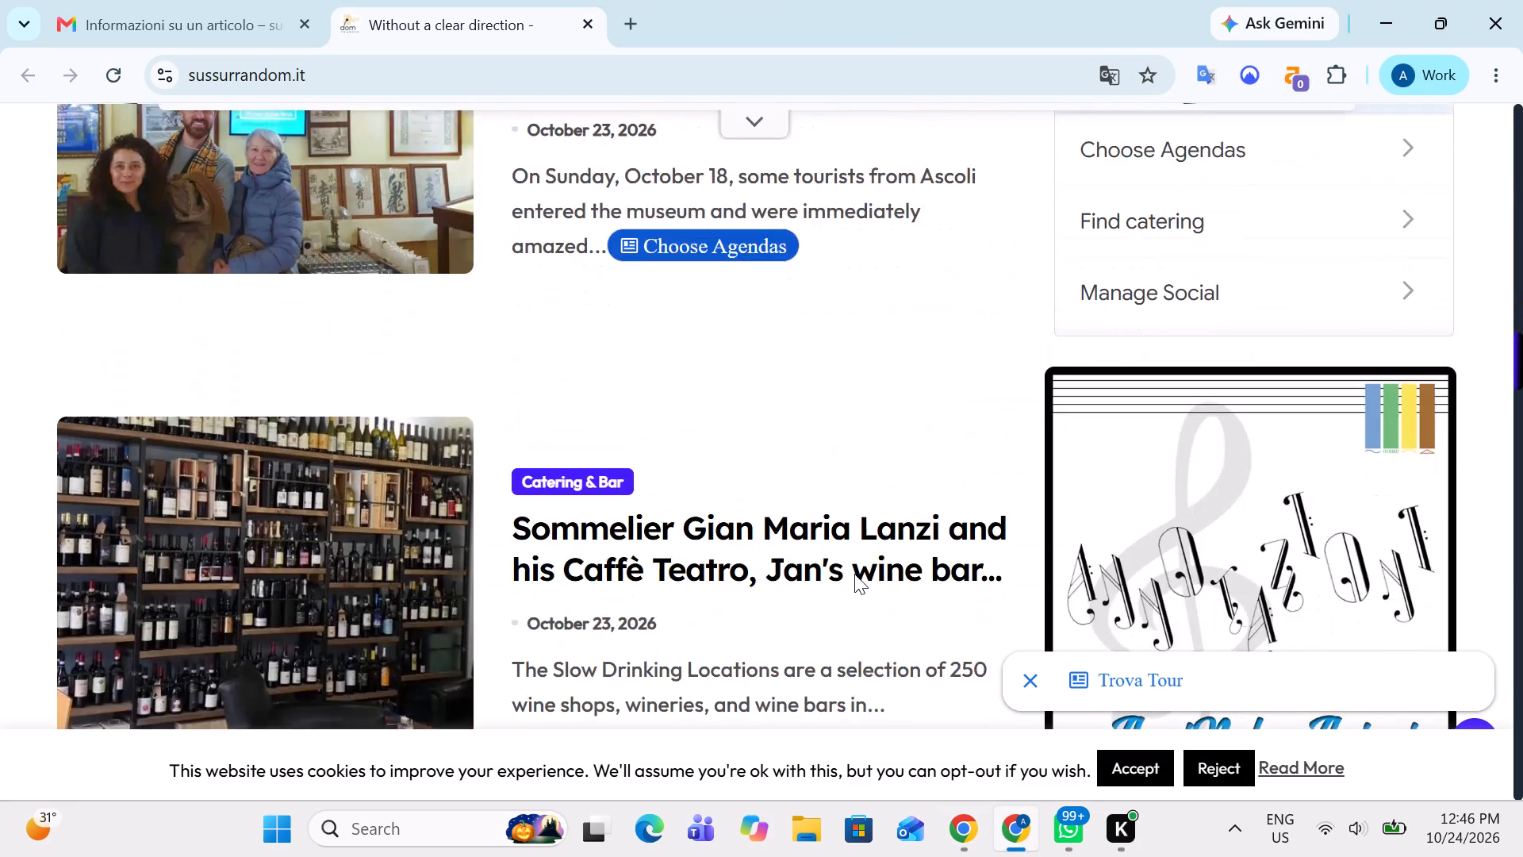
{"action": "scroll", "coordinate": [860, 571], "scroll_direction": "down", "scroll_amount": 8}
{"action": "scroll", "coordinate": [859, 577], "scroll_direction": "up", "scroll_amount": 16}
{"action": "key", "text": "alt+Tab"}
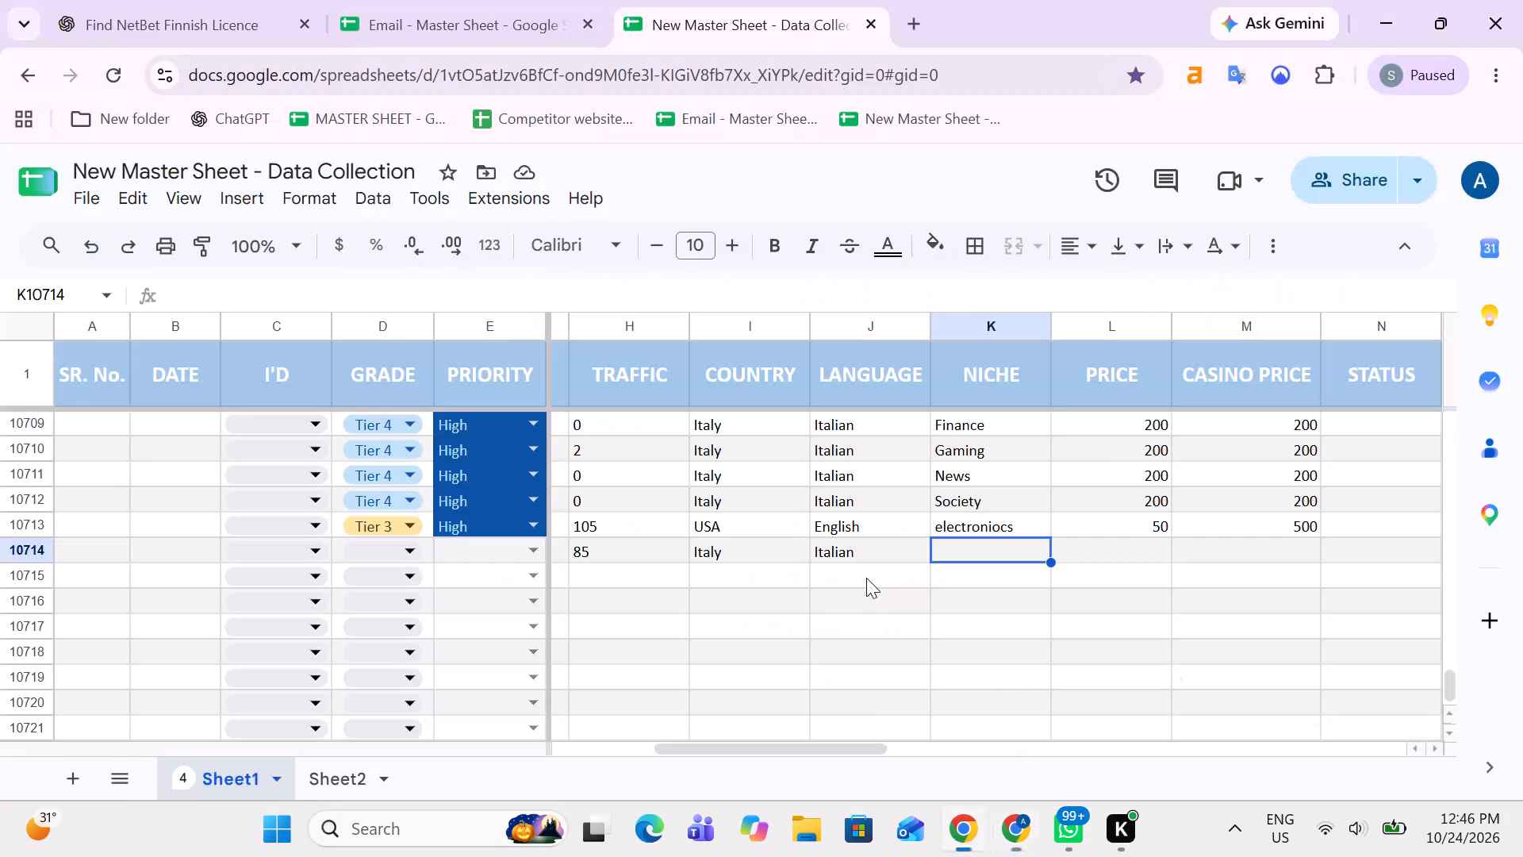
Enter Informational as the niche for sussurrandom.it in row 10714.
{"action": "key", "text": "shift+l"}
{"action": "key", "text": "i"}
{"action": "key", "text": "BackSpace"}
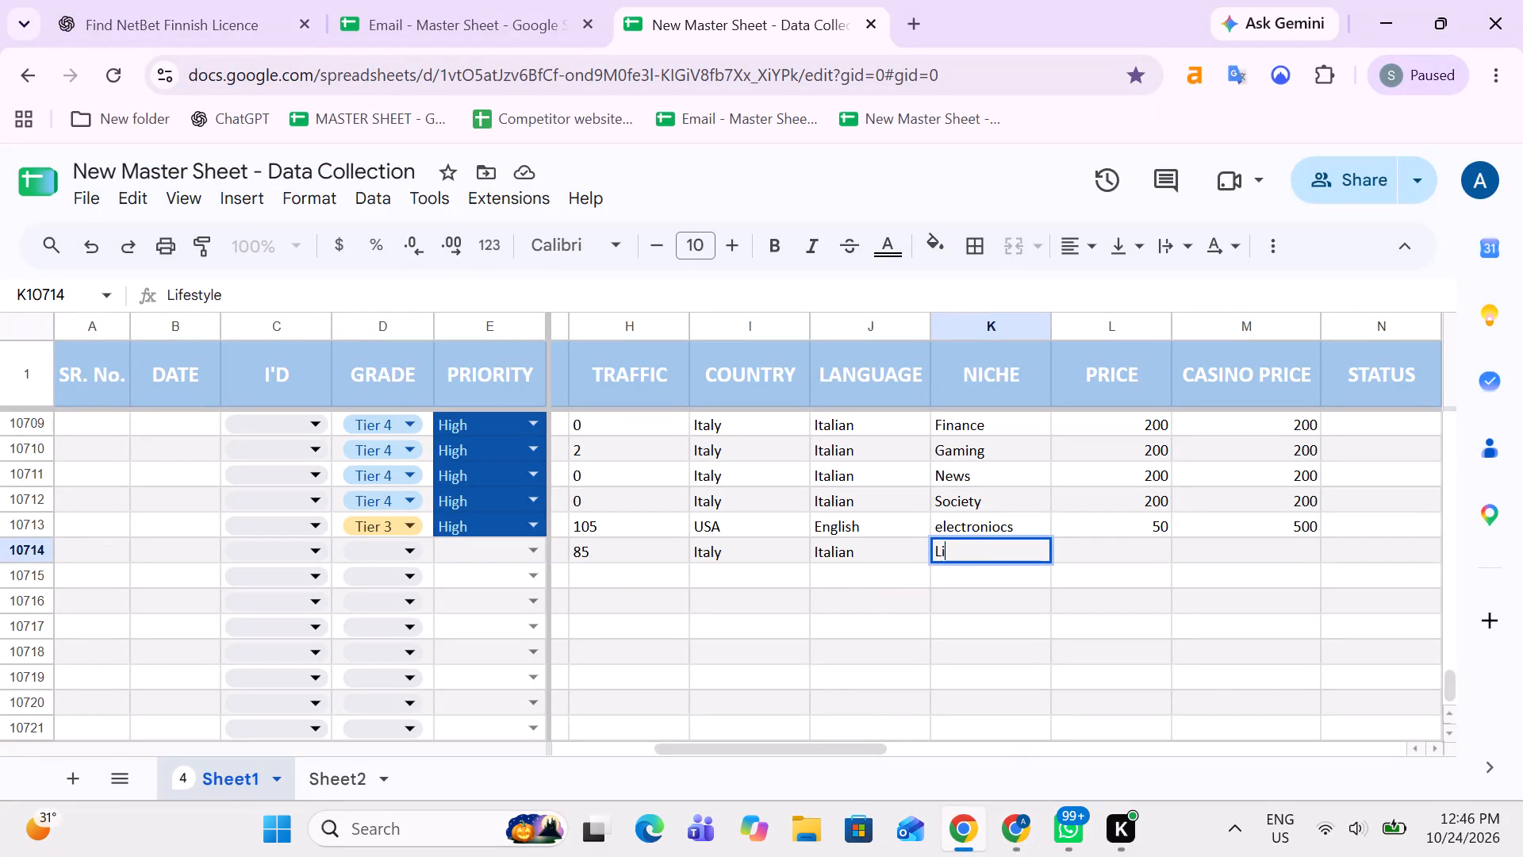
{"action": "key", "text": "BackSpace"}
{"action": "key", "text": "BackSpace"}
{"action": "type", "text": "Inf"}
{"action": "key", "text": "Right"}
Check the publisher's rates in the sussurrandom.it email and record a price of 30 and a casino price of 50 in row 10714.
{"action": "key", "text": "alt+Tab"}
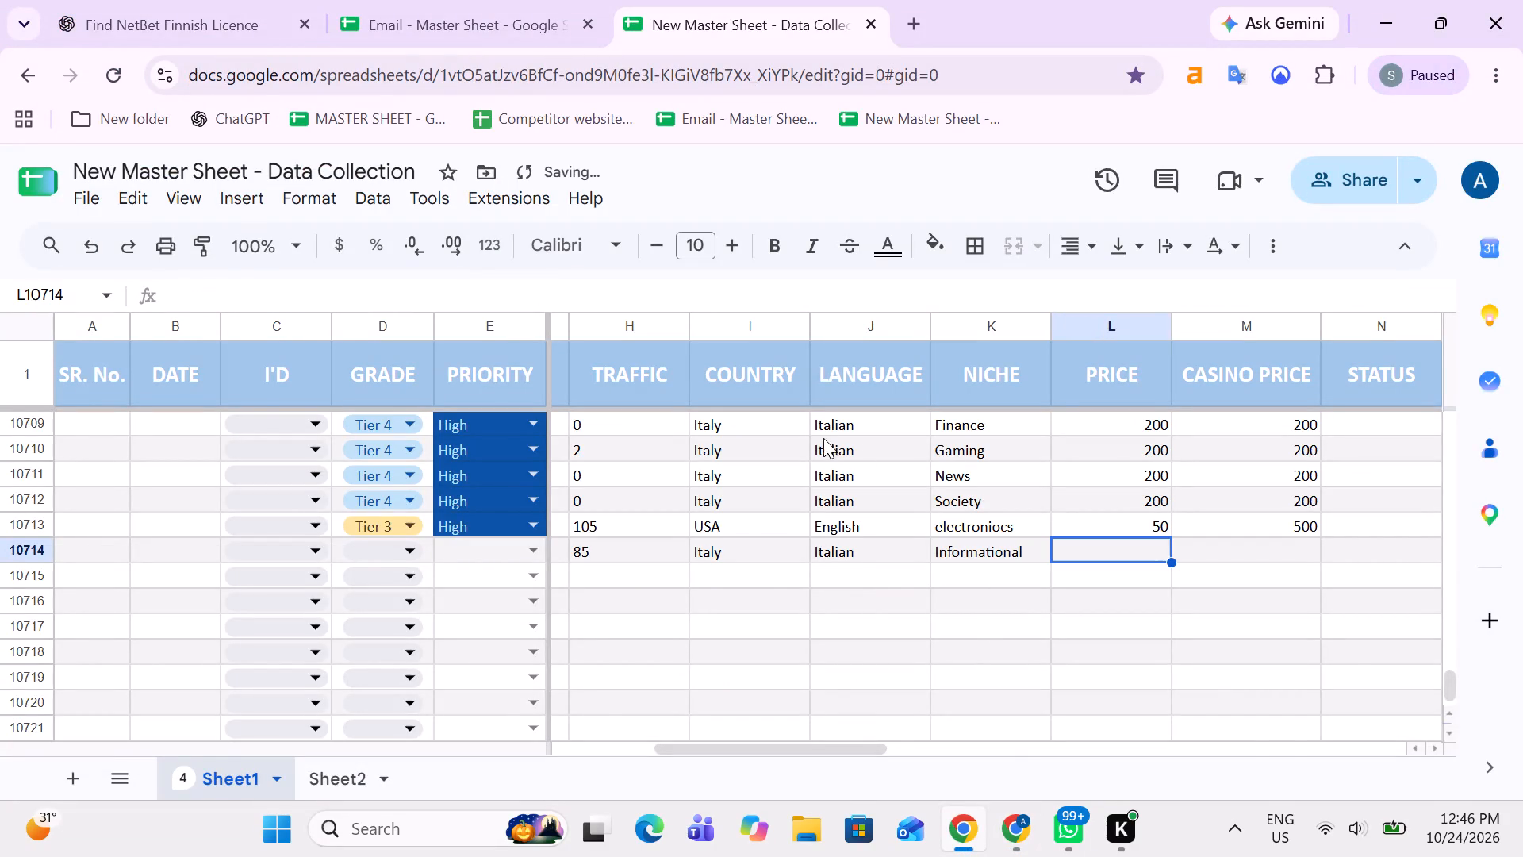
{"action": "scroll", "coordinate": [1049, 387], "scroll_direction": "up", "scroll_amount": 20}
{"action": "scroll", "coordinate": [1049, 387], "scroll_direction": "up", "scroll_amount": 6}
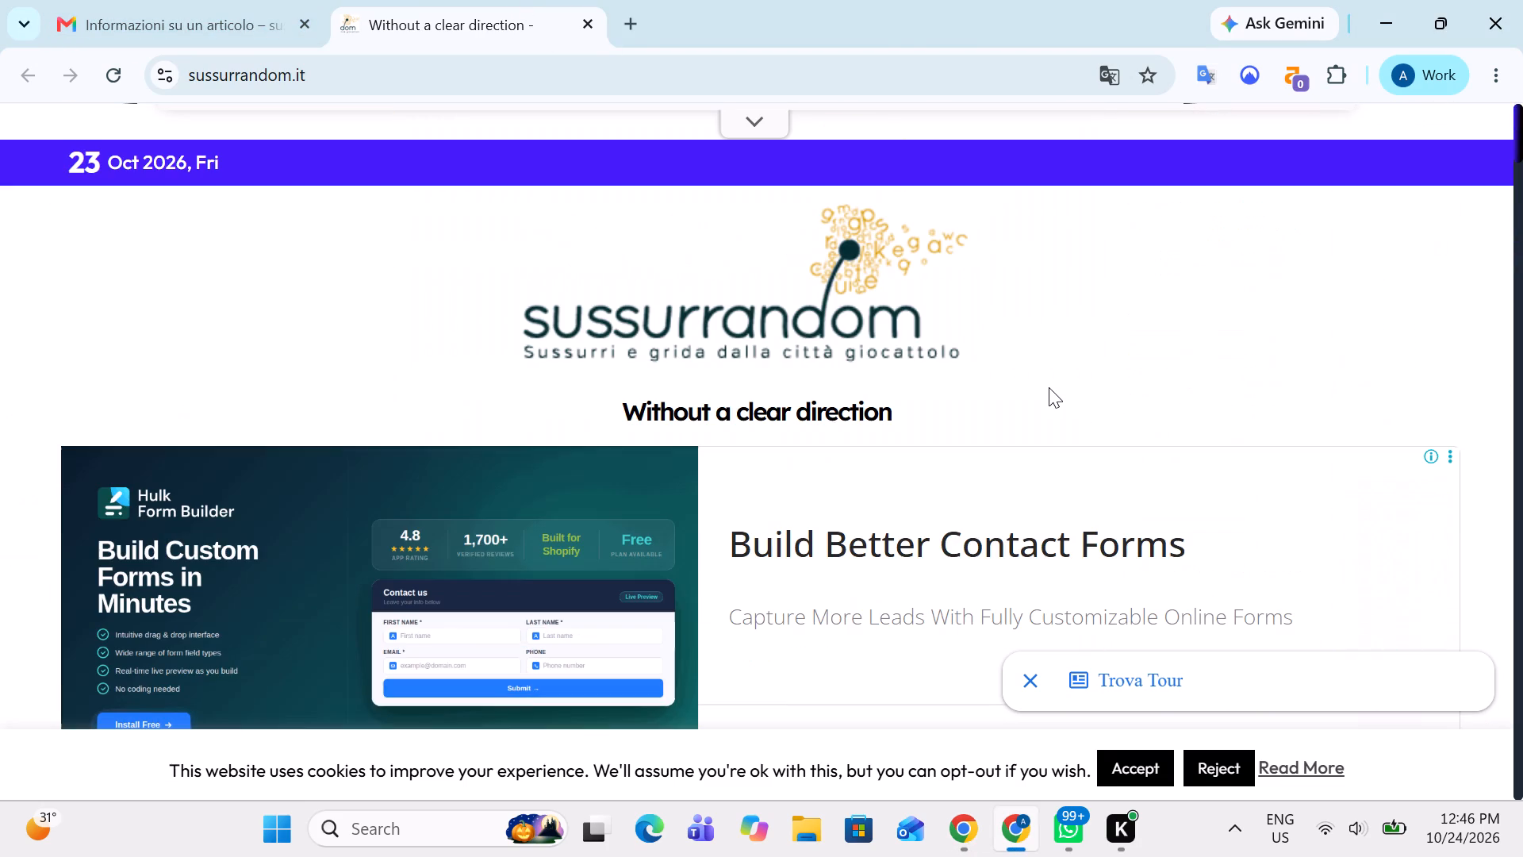
{"action": "left_click", "coordinate": [592, 22]}
{"action": "scroll", "coordinate": [787, 379], "scroll_direction": "down", "scroll_amount": 5}
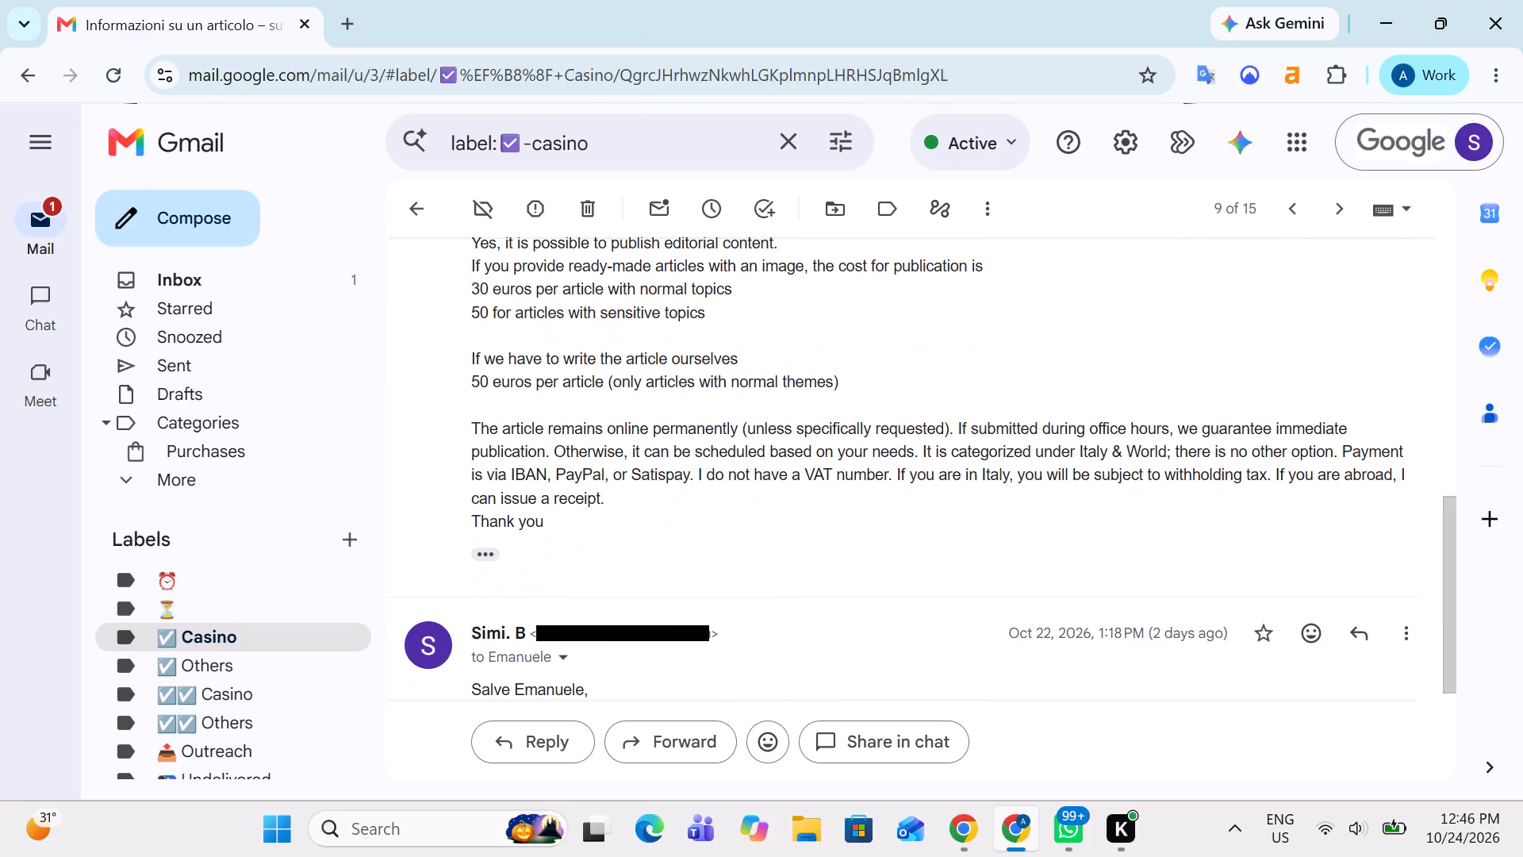
{"action": "key", "text": "alt+Tab"}
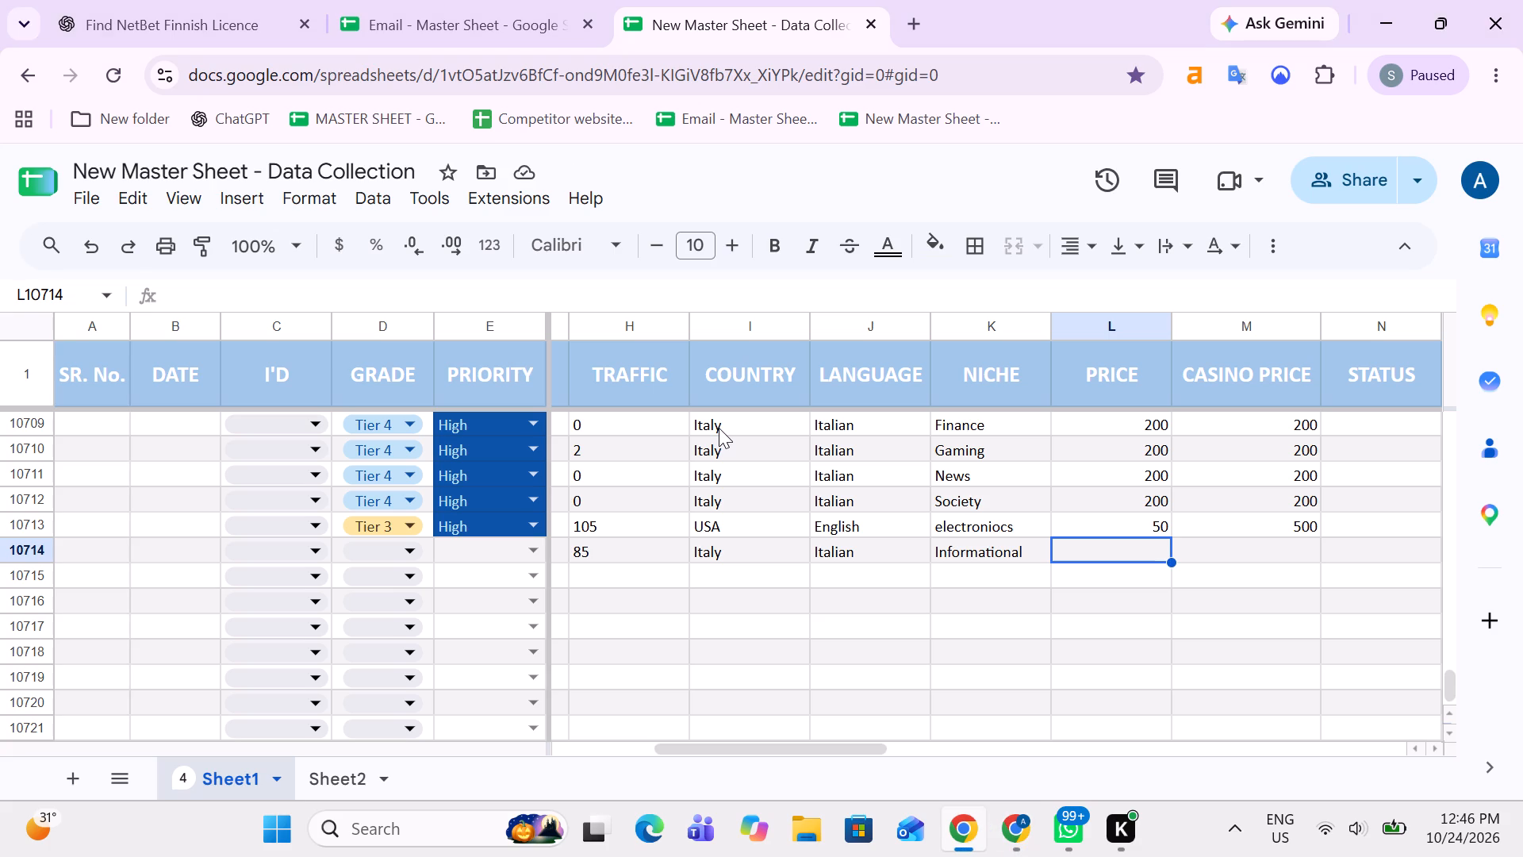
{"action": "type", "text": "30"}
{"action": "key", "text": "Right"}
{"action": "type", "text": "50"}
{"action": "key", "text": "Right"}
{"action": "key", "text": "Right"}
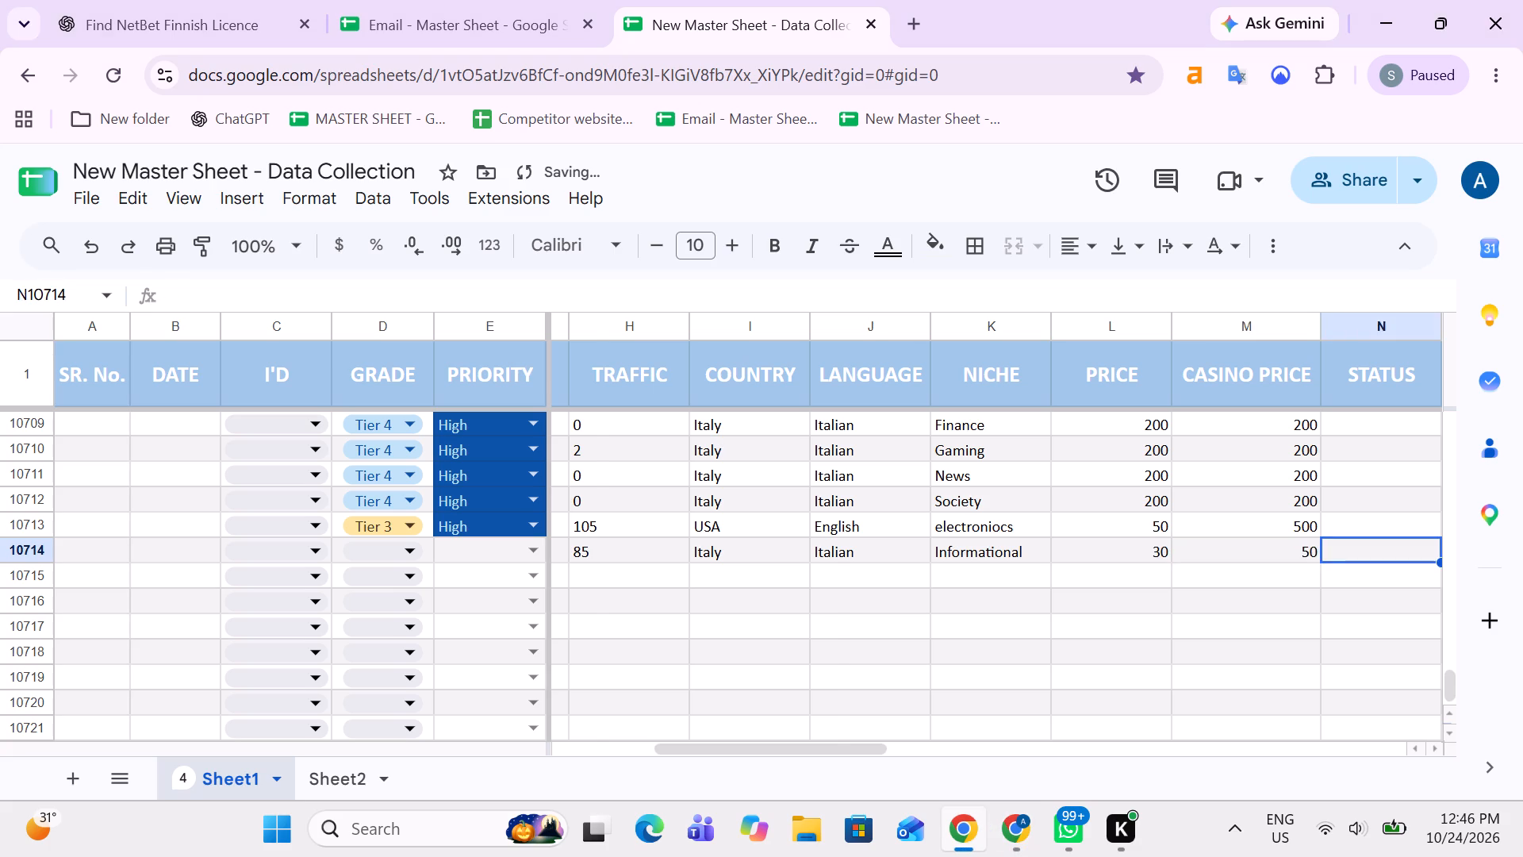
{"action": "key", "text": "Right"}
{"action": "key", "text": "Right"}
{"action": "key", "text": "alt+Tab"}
{"action": "scroll", "coordinate": [739, 455], "scroll_direction": "up", "scroll_amount": 2}
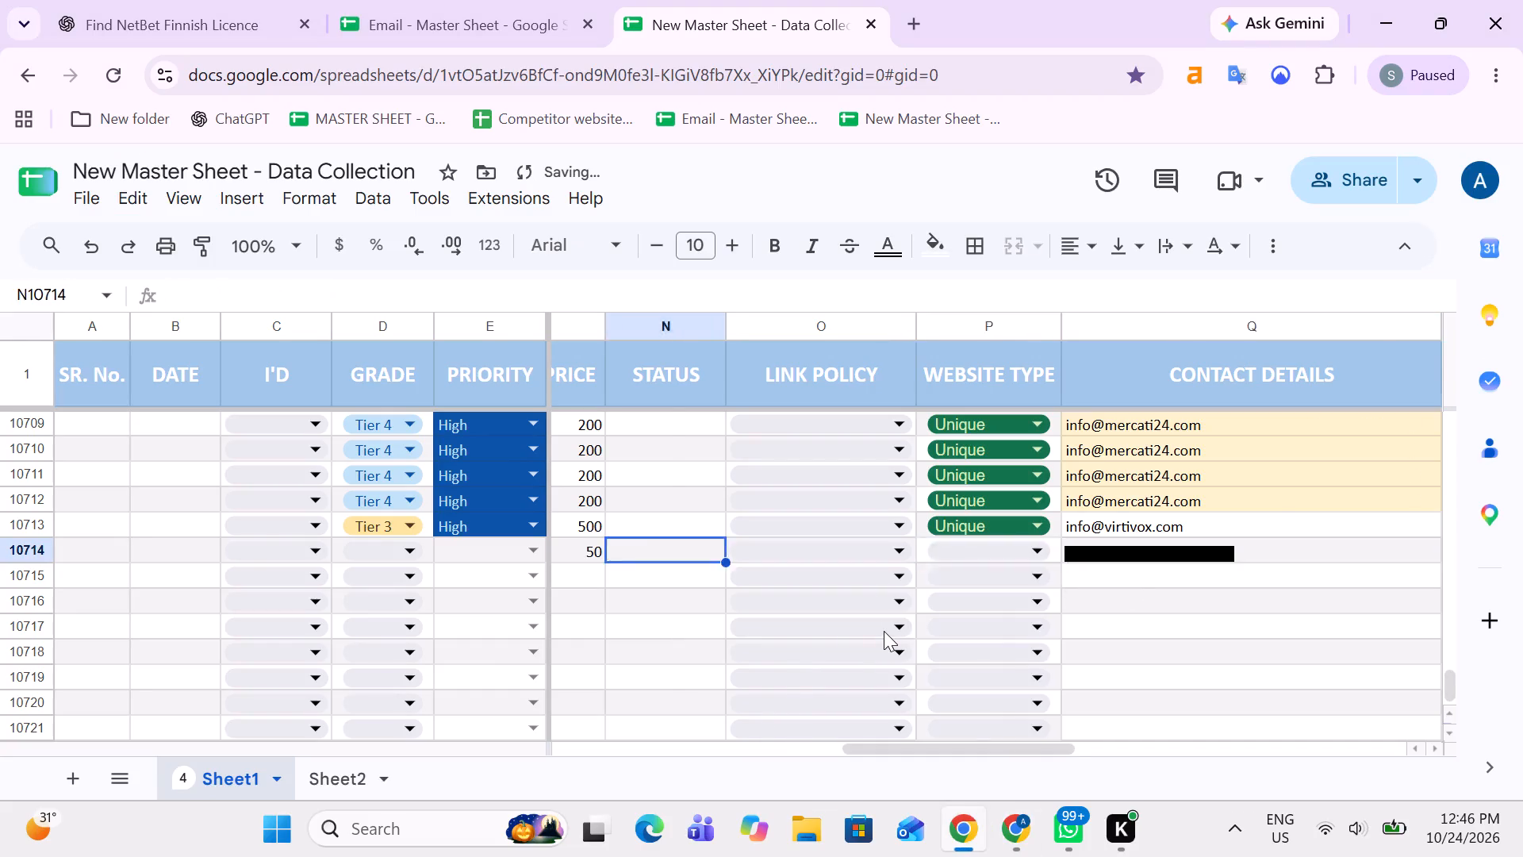
{"action": "key", "text": "Right"}
{"action": "key", "text": "Right"}
{"action": "key", "text": "Right"}
{"action": "key", "text": "Right"}
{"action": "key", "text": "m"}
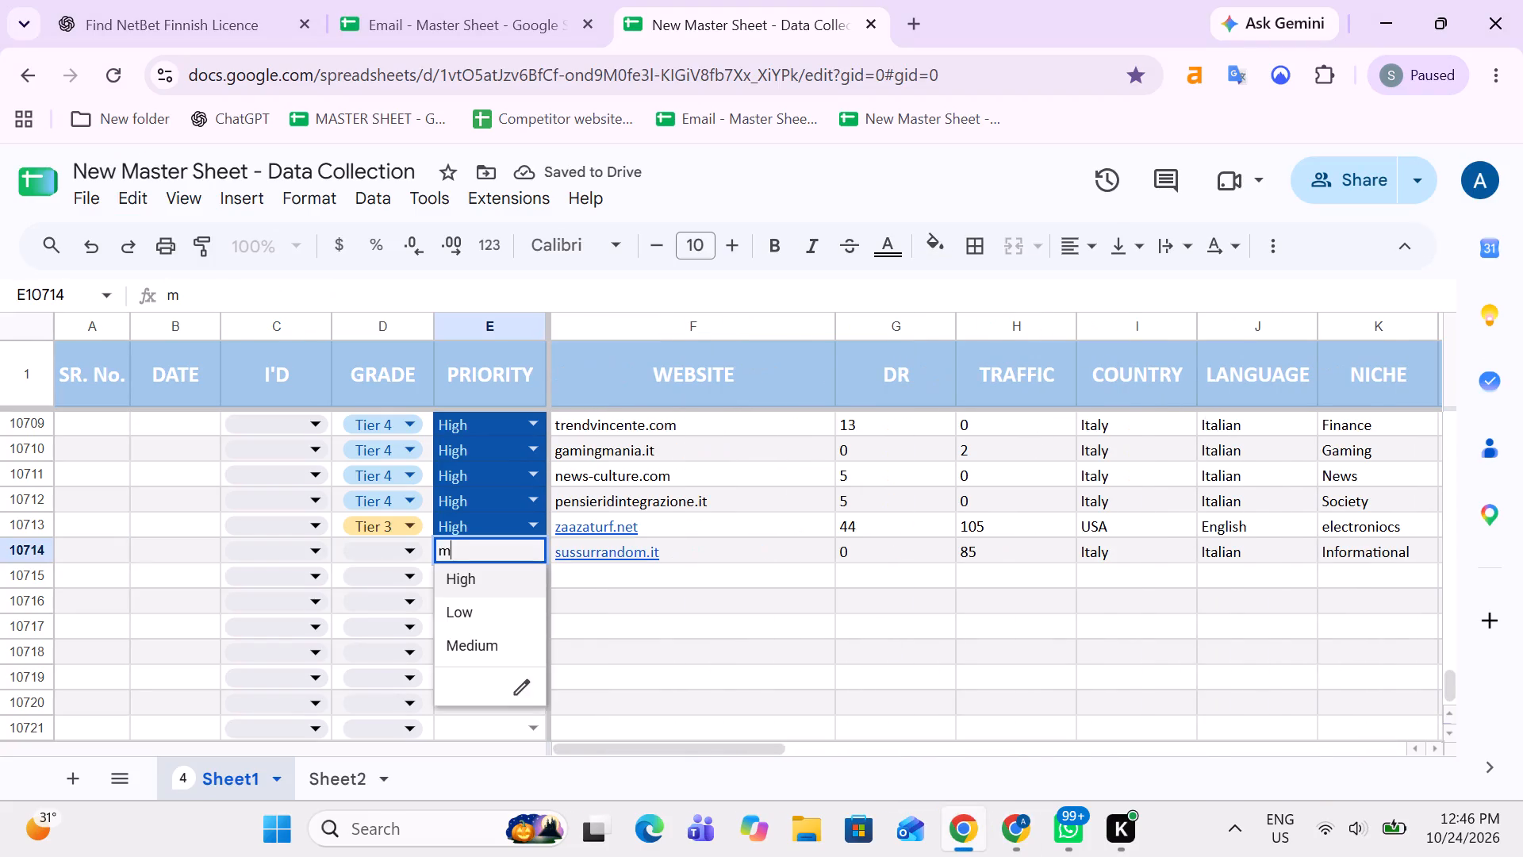
{"action": "key", "text": "BackSpace"}
Reopen the sussurrandom.it website and search it for Netbet.
{"action": "key", "text": "alt+Tab"}
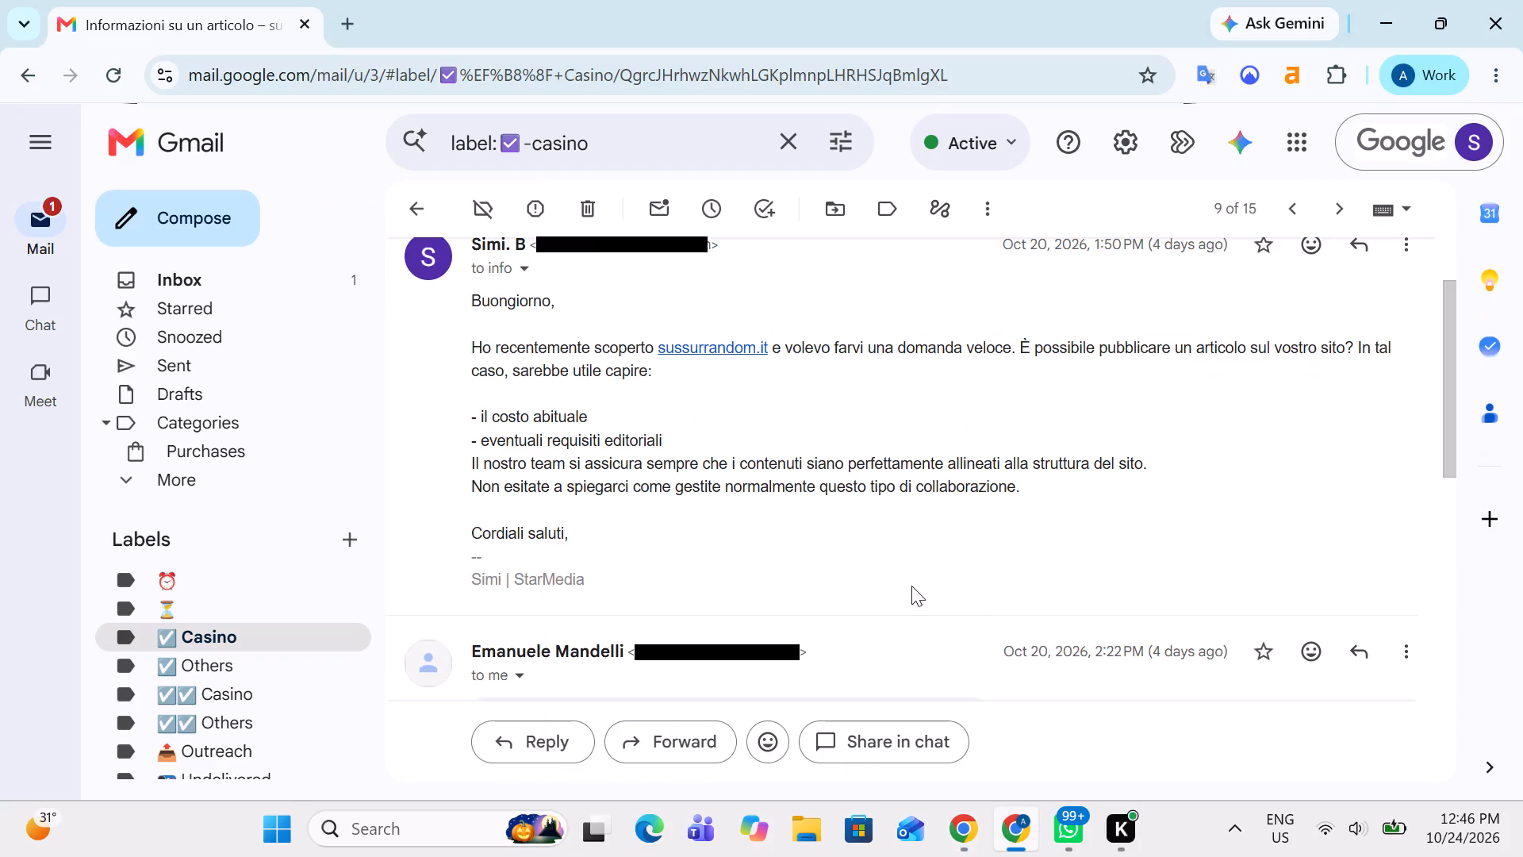
{"action": "key", "text": "ctrl+shift+t"}
{"action": "scroll", "coordinate": [1467, 818], "scroll_direction": "down", "scroll_amount": 5}
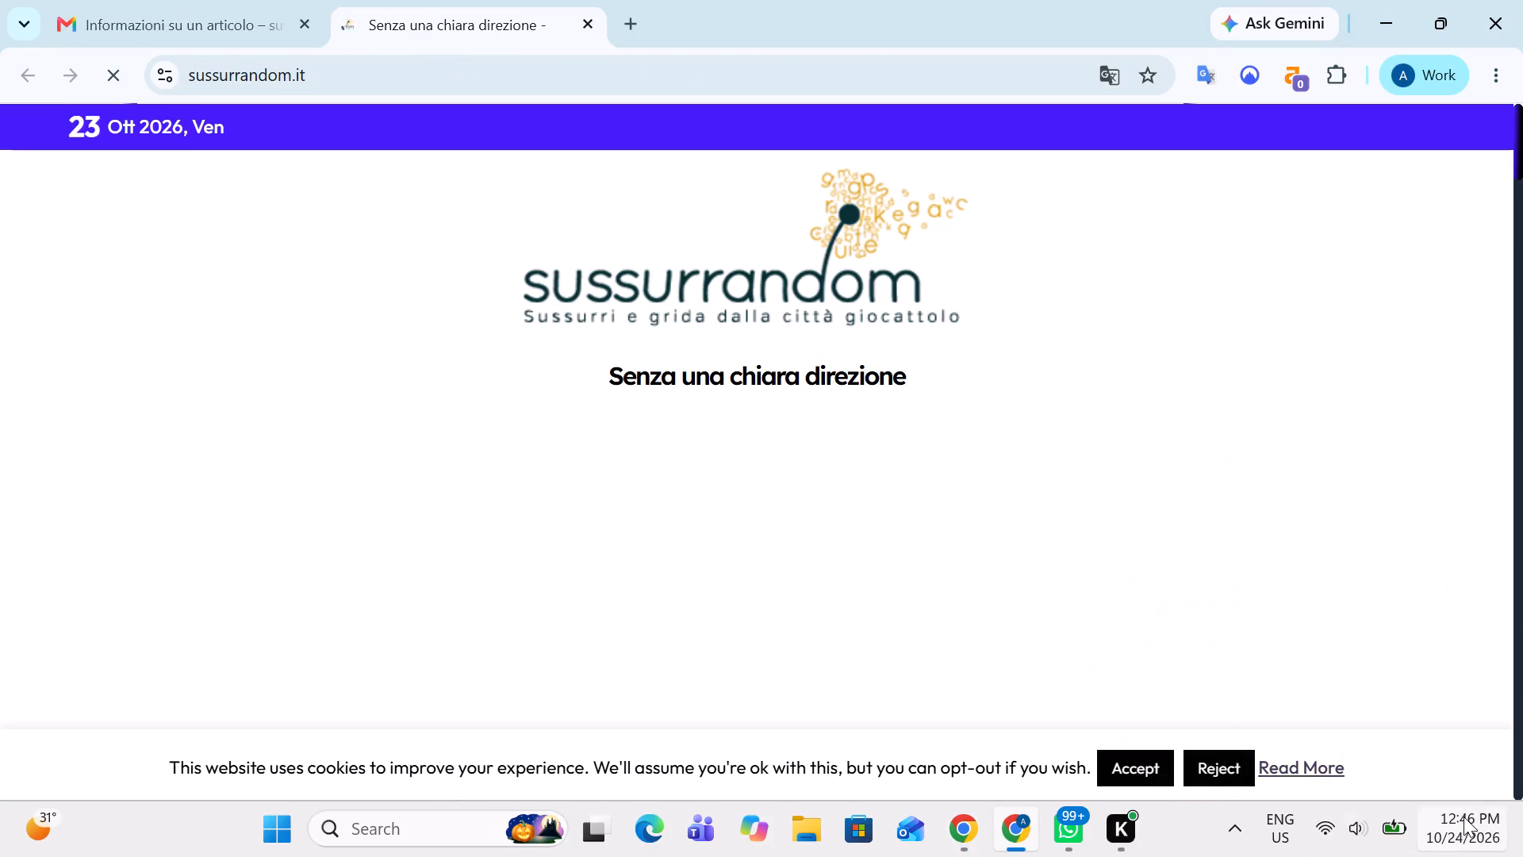
{"action": "scroll", "coordinate": [1500, 613], "scroll_direction": "down", "scroll_amount": 3}
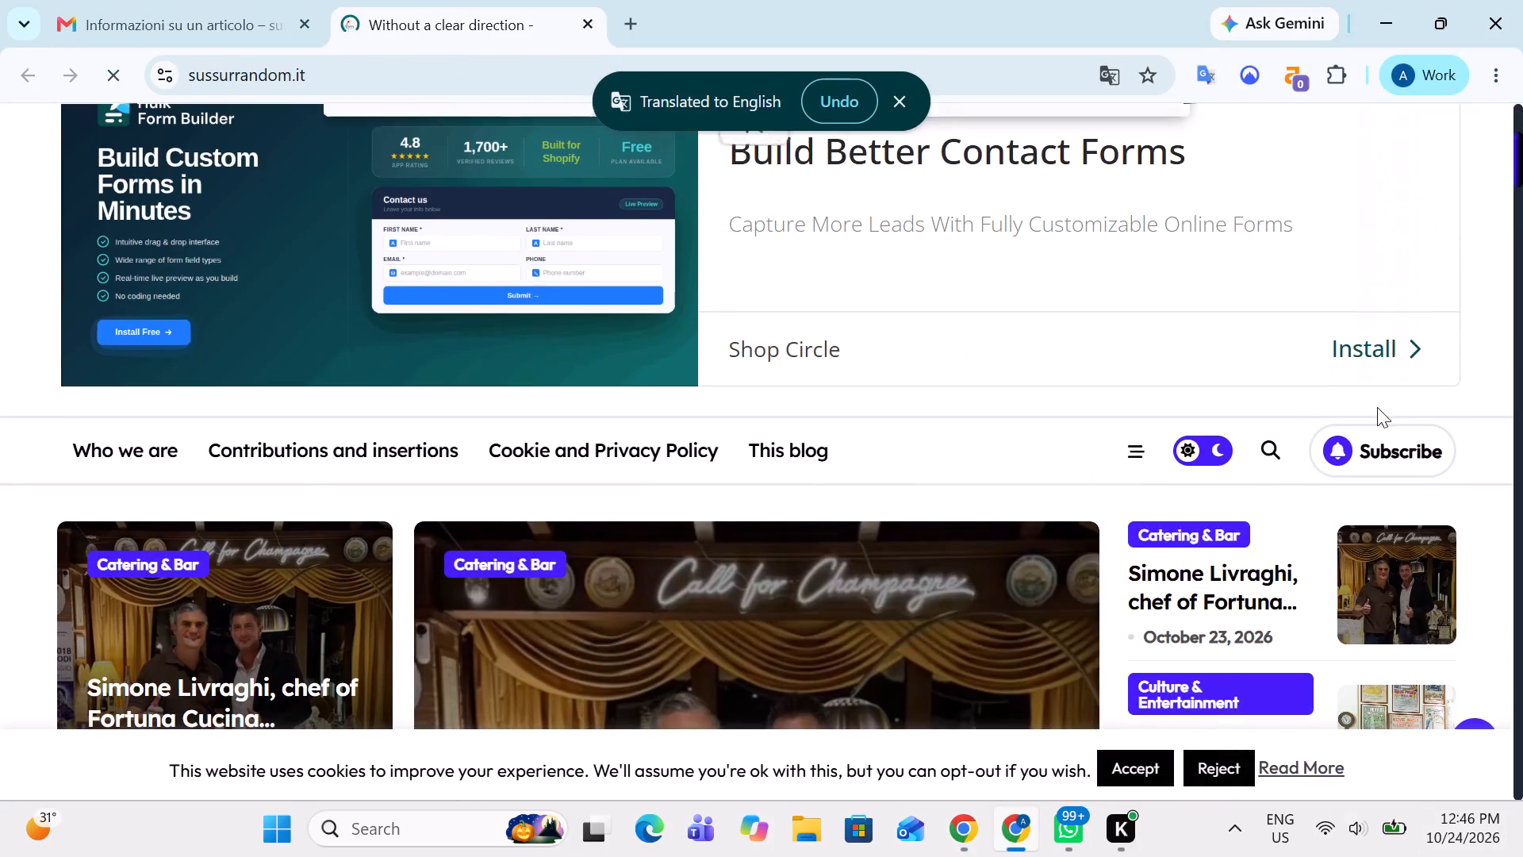
{"action": "left_click", "coordinate": [1274, 438]}
{"action": "left_click", "coordinate": [666, 400]}
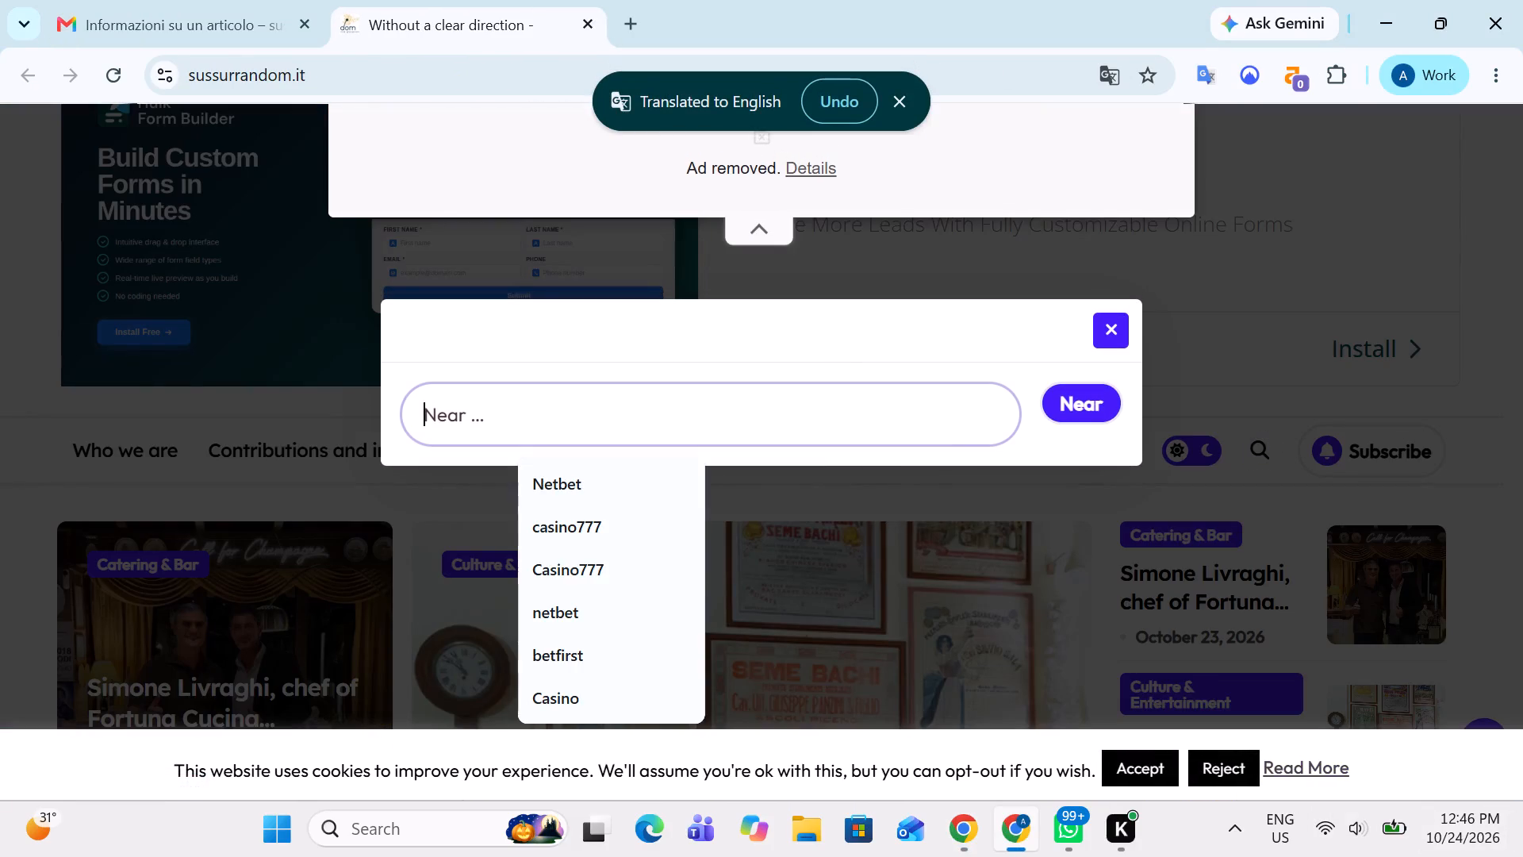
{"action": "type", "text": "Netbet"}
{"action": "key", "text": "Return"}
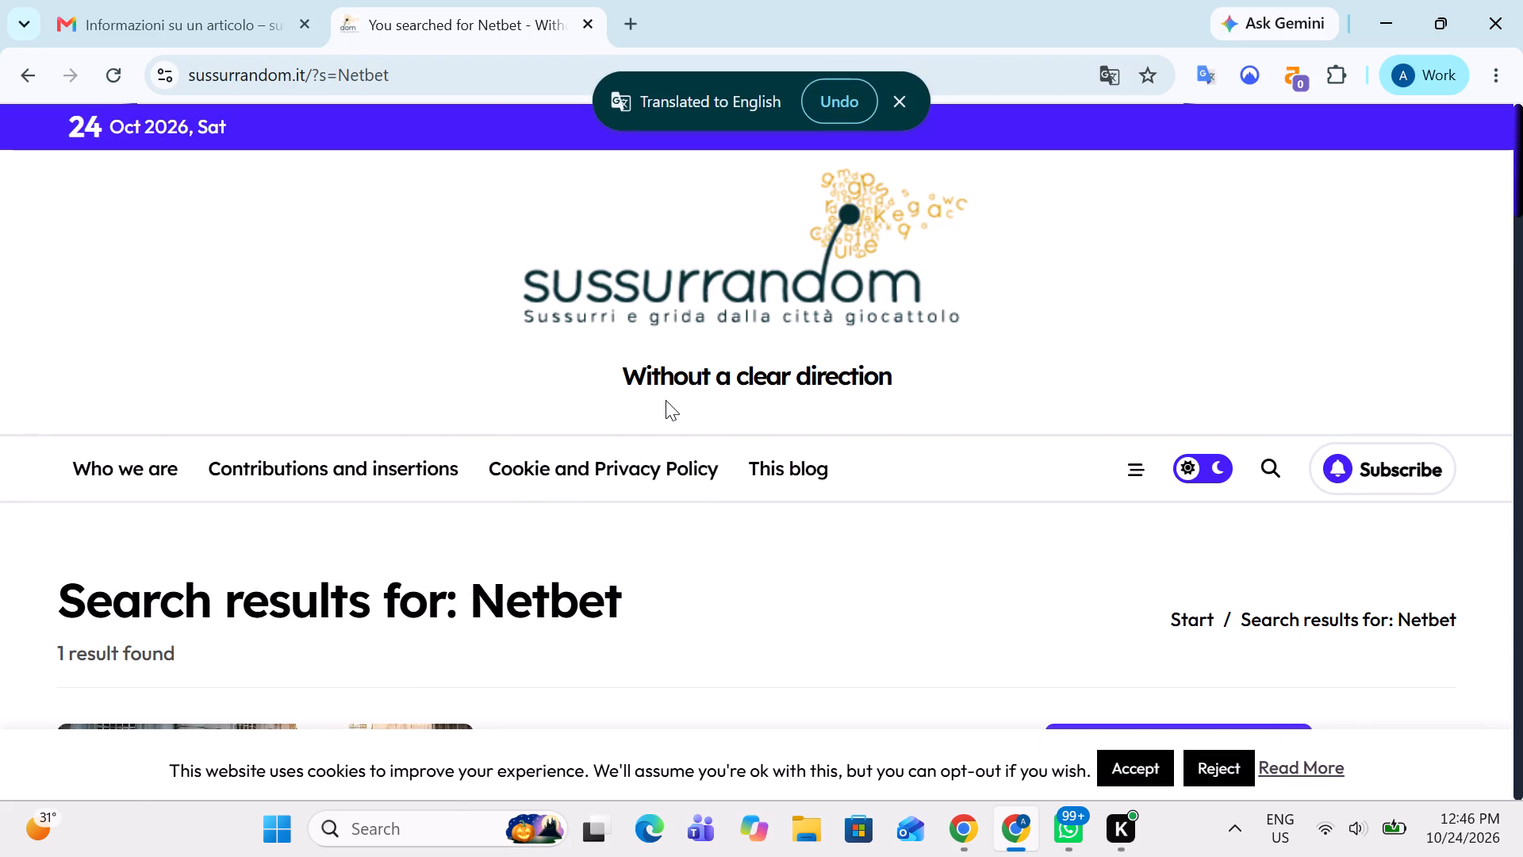
Read the Covid article from the Netbet search for gambling mentions and links, and close the sussurrandom.it pages.
{"action": "scroll", "coordinate": [666, 400], "scroll_direction": "up", "scroll_amount": 1}
{"action": "scroll", "coordinate": [348, 361], "scroll_direction": "down", "scroll_amount": 4}
{"action": "left_click", "coordinate": [671, 356], "text": "ctrl"}
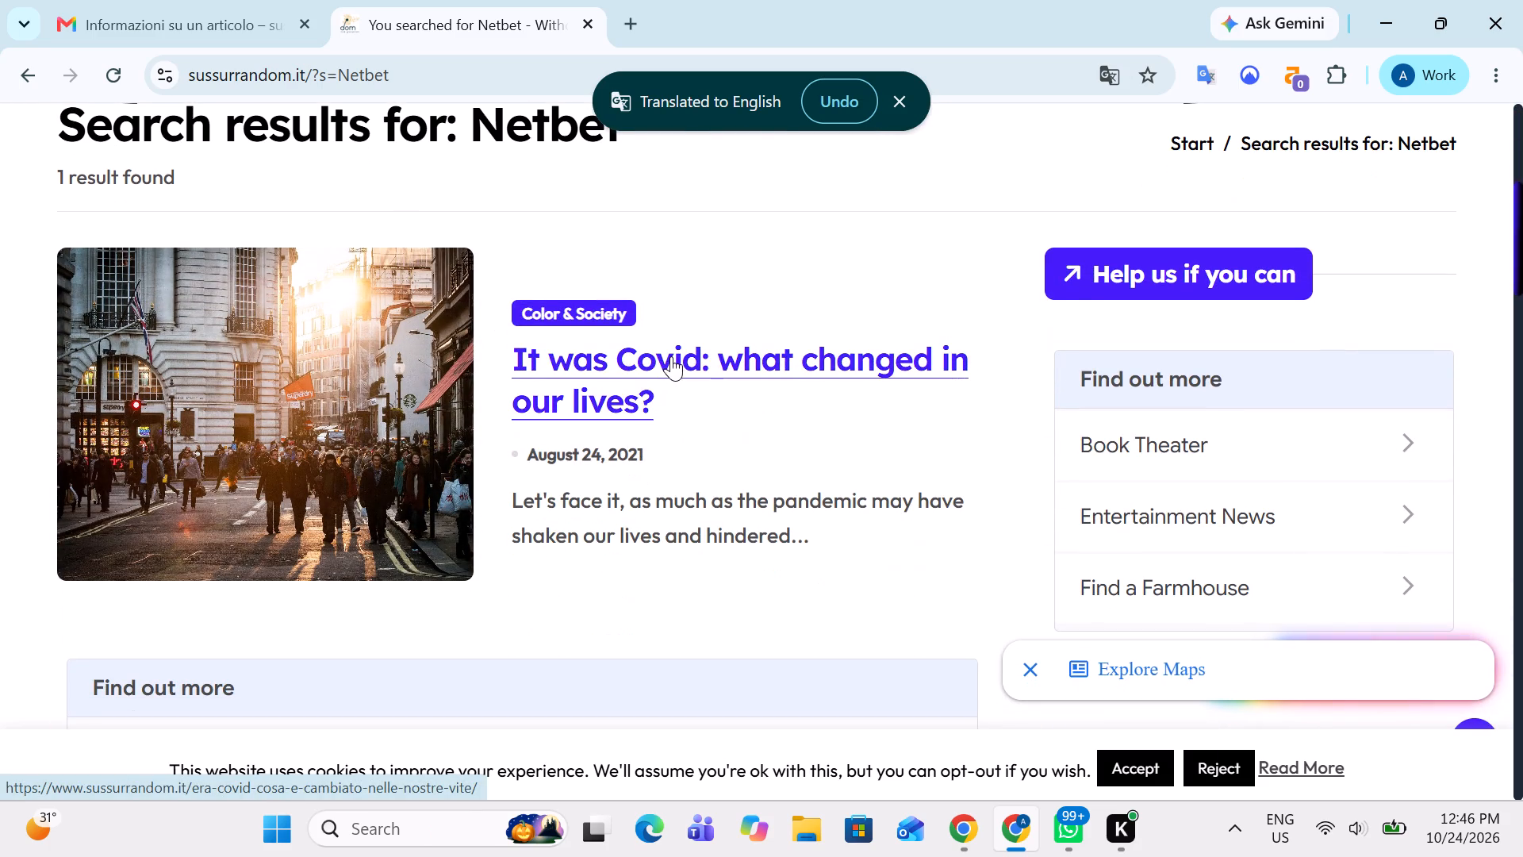
{"action": "left_click", "coordinate": [714, 0]}
{"action": "scroll", "coordinate": [690, 286], "scroll_direction": "down", "scroll_amount": 7}
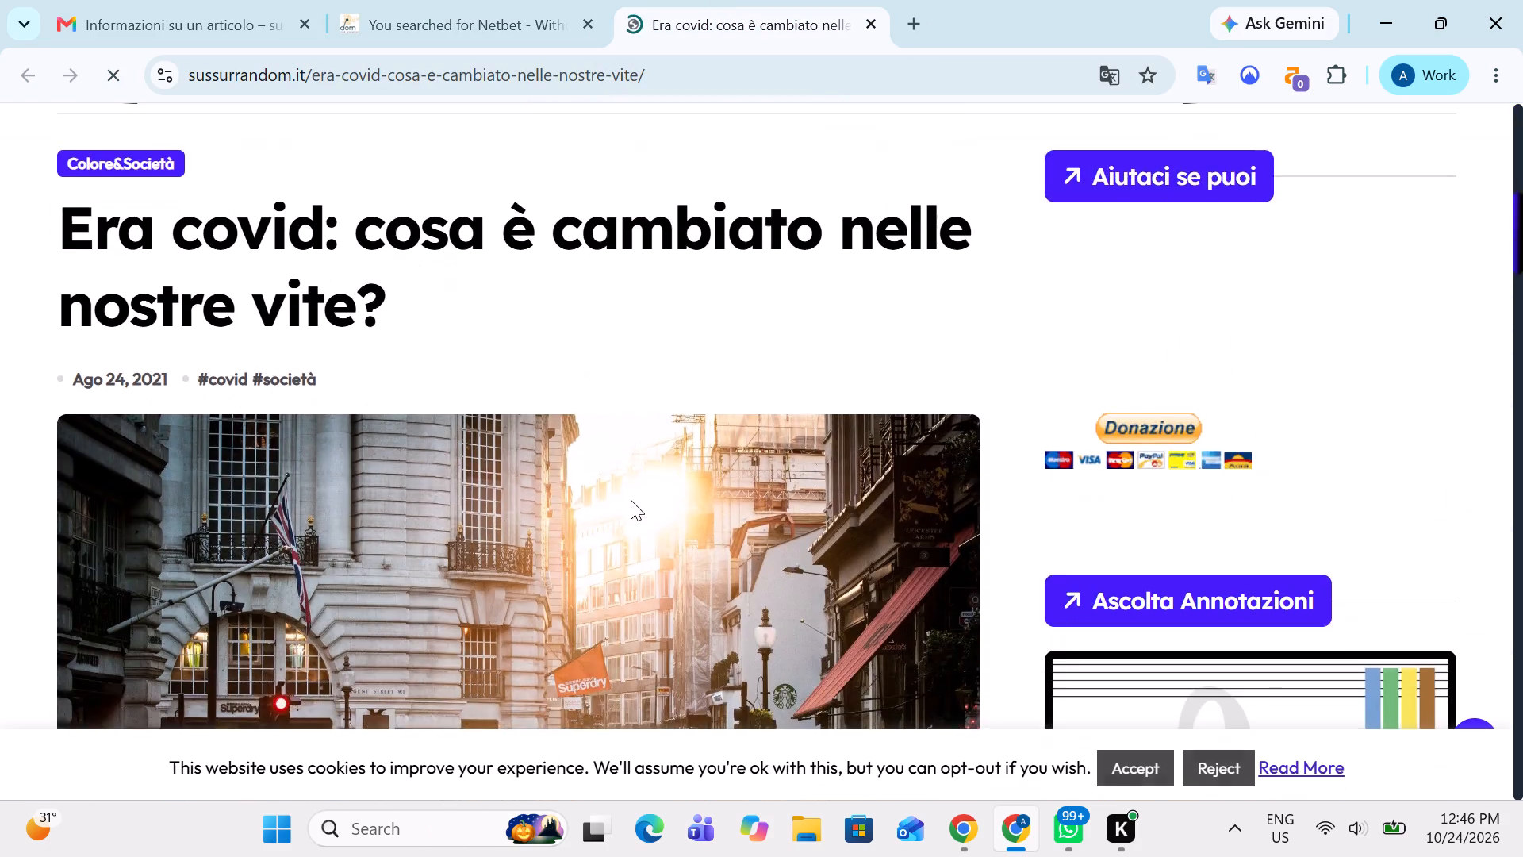
{"action": "scroll", "coordinate": [630, 501], "scroll_direction": "down", "scroll_amount": 8}
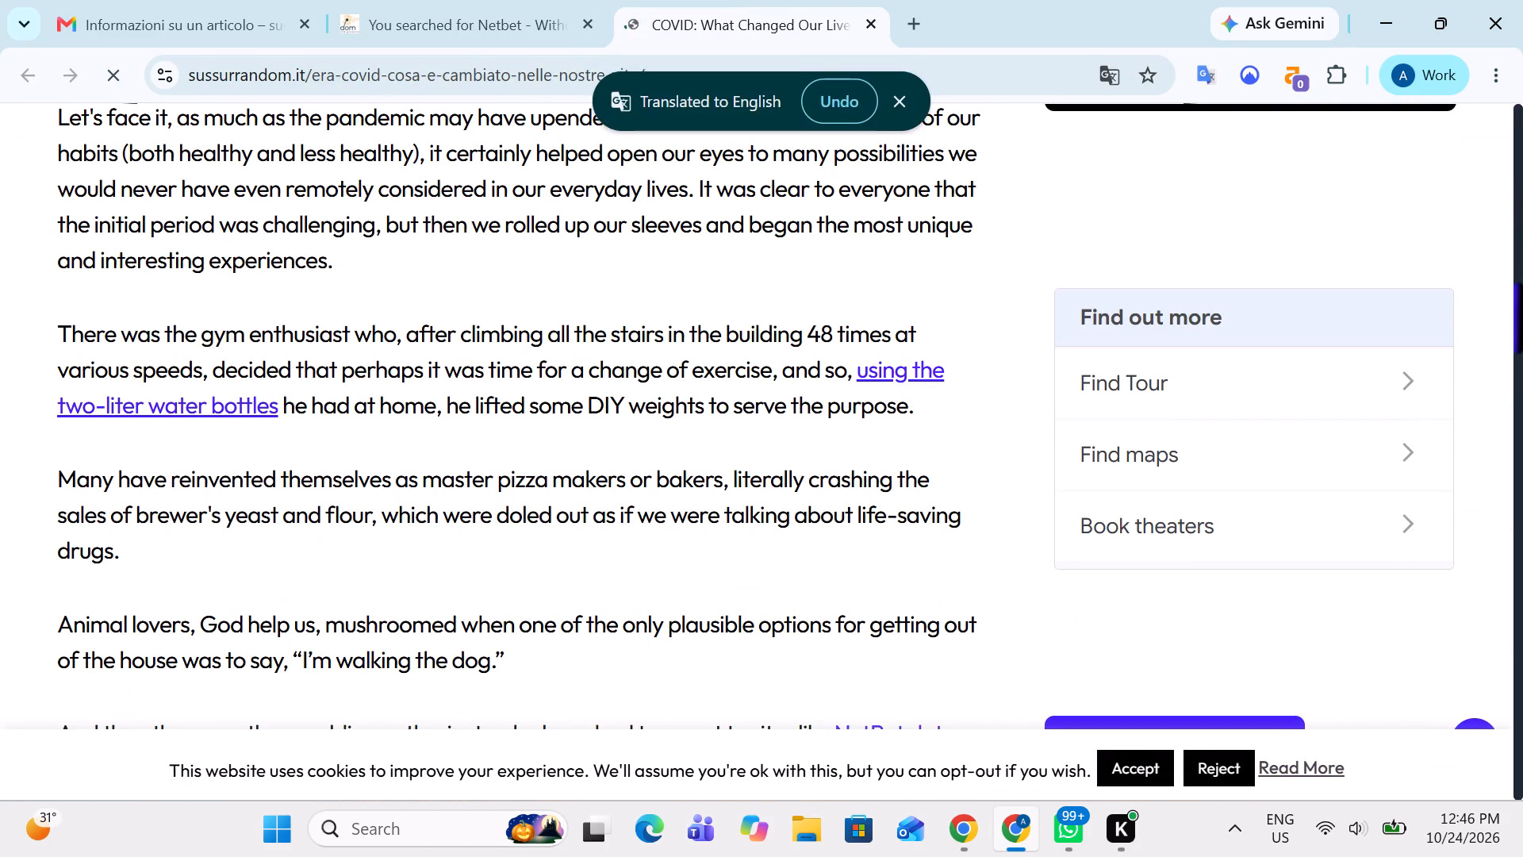
{"action": "scroll", "coordinate": [600, 459], "scroll_direction": "down", "scroll_amount": 4}
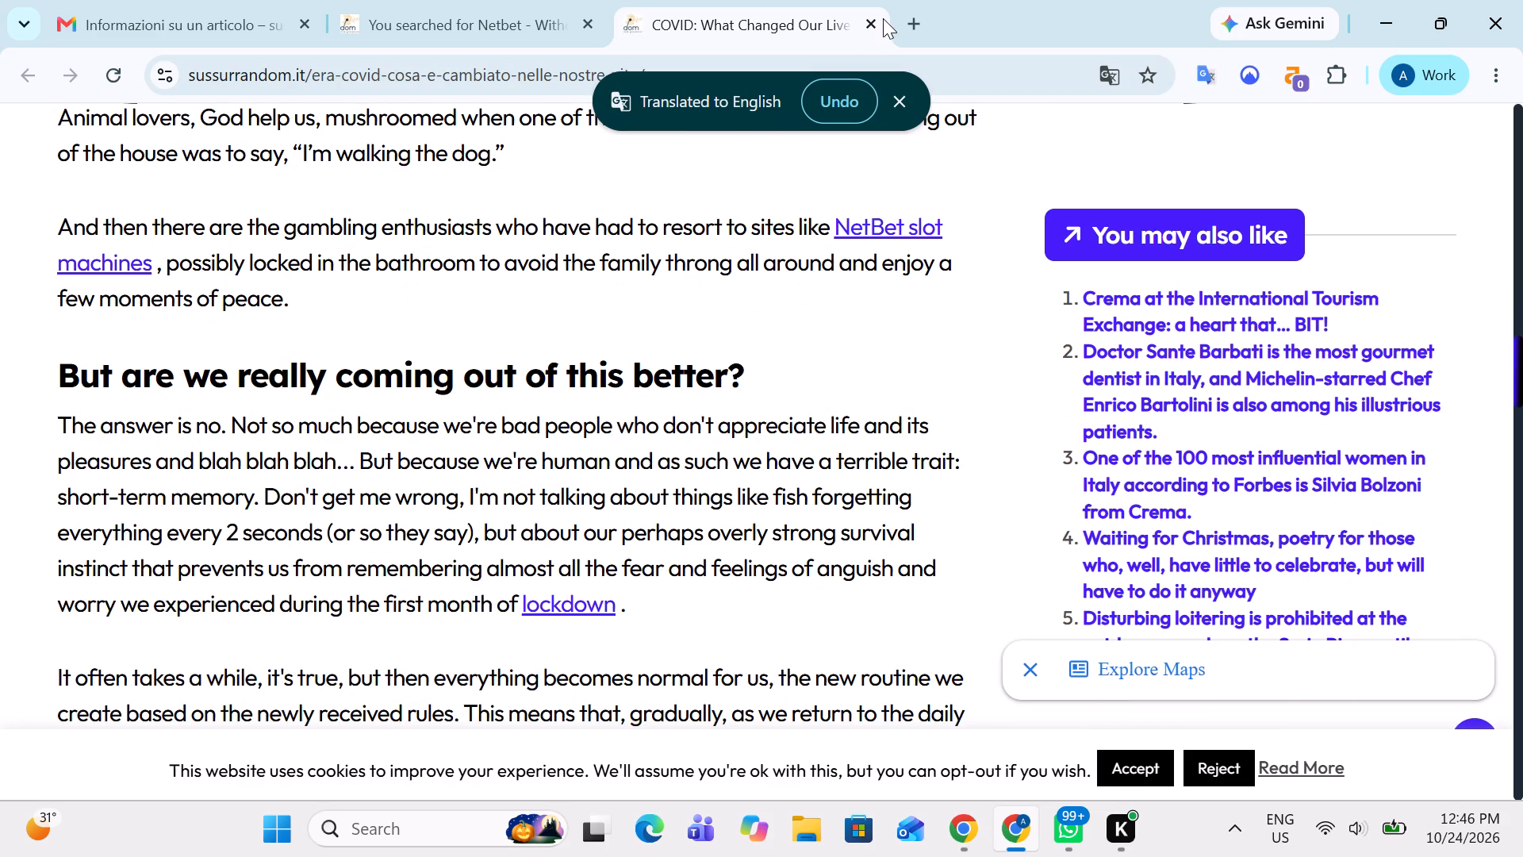
{"action": "left_click", "coordinate": [883, 18]}
{"action": "left_click", "coordinate": [870, 25]}
{"action": "left_click", "coordinate": [576, 24]}
{"action": "left_click", "coordinate": [588, 29]}
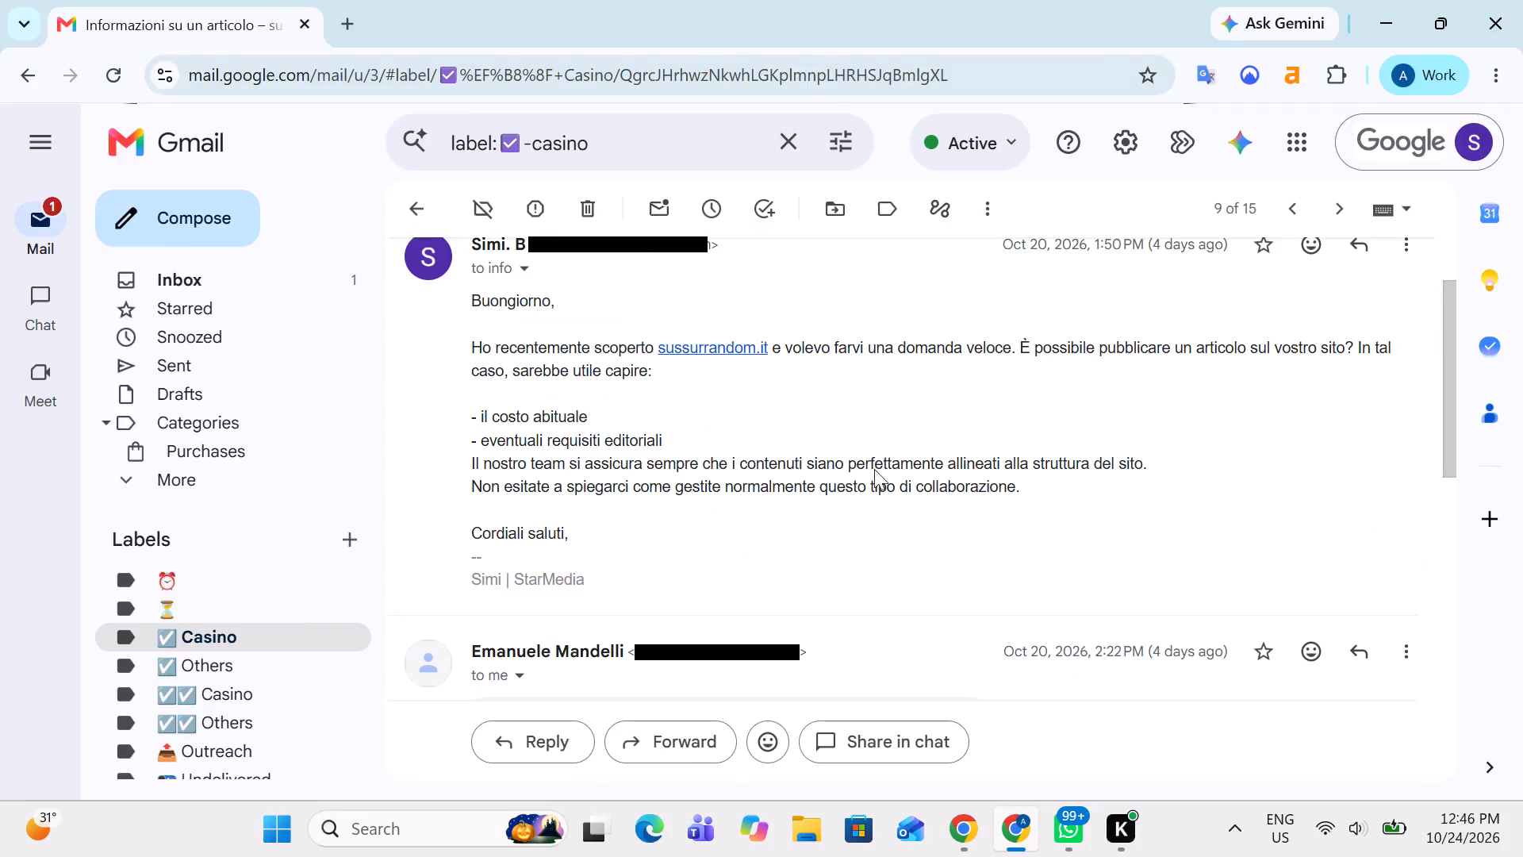
Set the priority to Medium and the grade to Tier 4 for sussurrandom.it in row 10714.
{"action": "key", "text": "alt+Tab"}
{"action": "key", "text": "Left"}
{"action": "key", "text": "Right"}
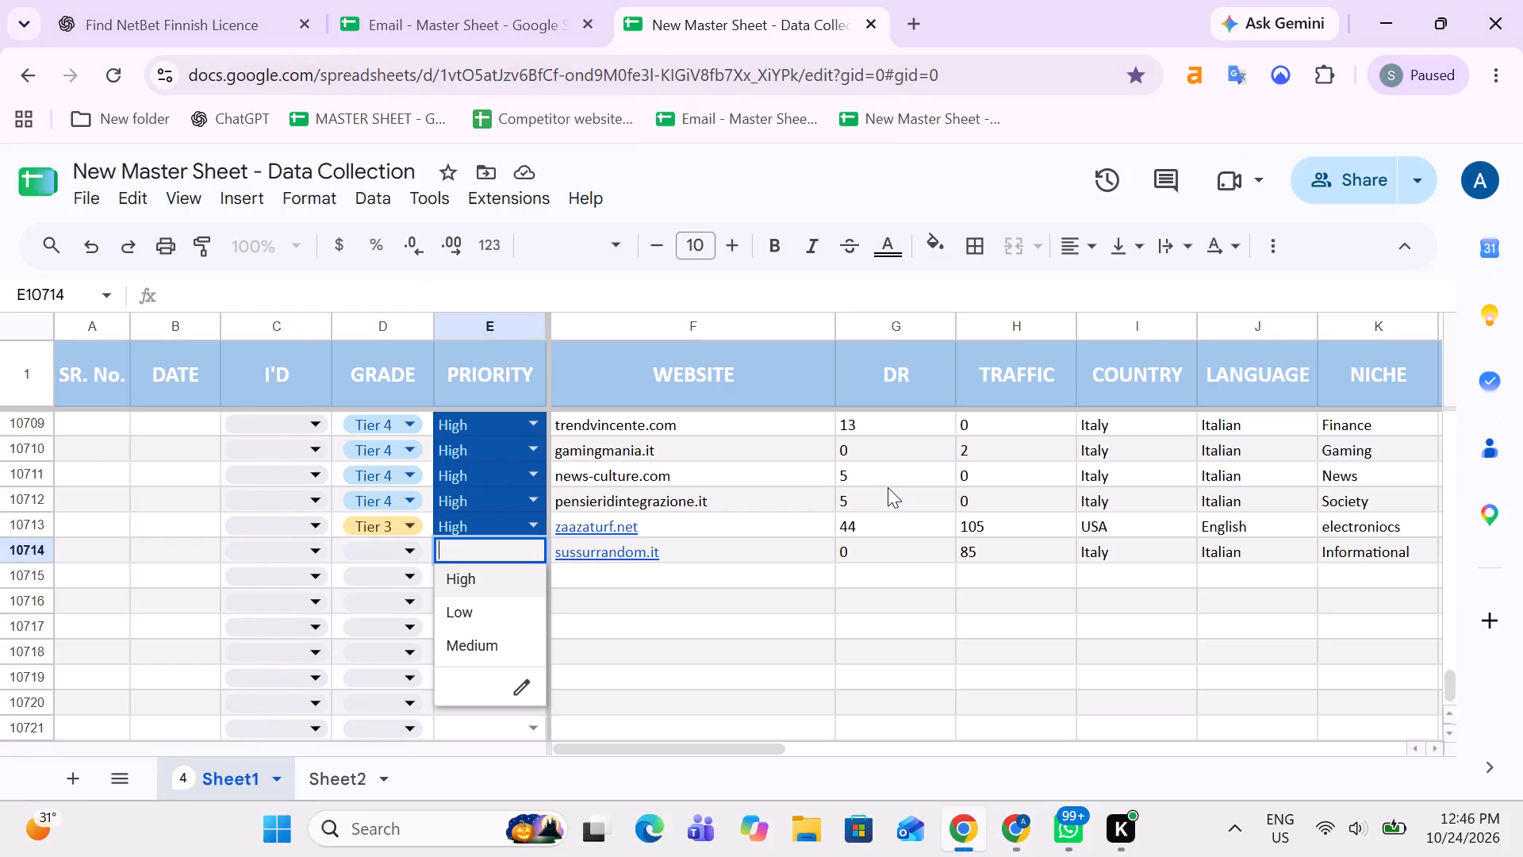
{"action": "key", "text": "Down"}
{"action": "key", "text": "Down"}
{"action": "key", "text": "Return"}
{"action": "key", "text": "Up"}
{"action": "key", "text": "Left"}
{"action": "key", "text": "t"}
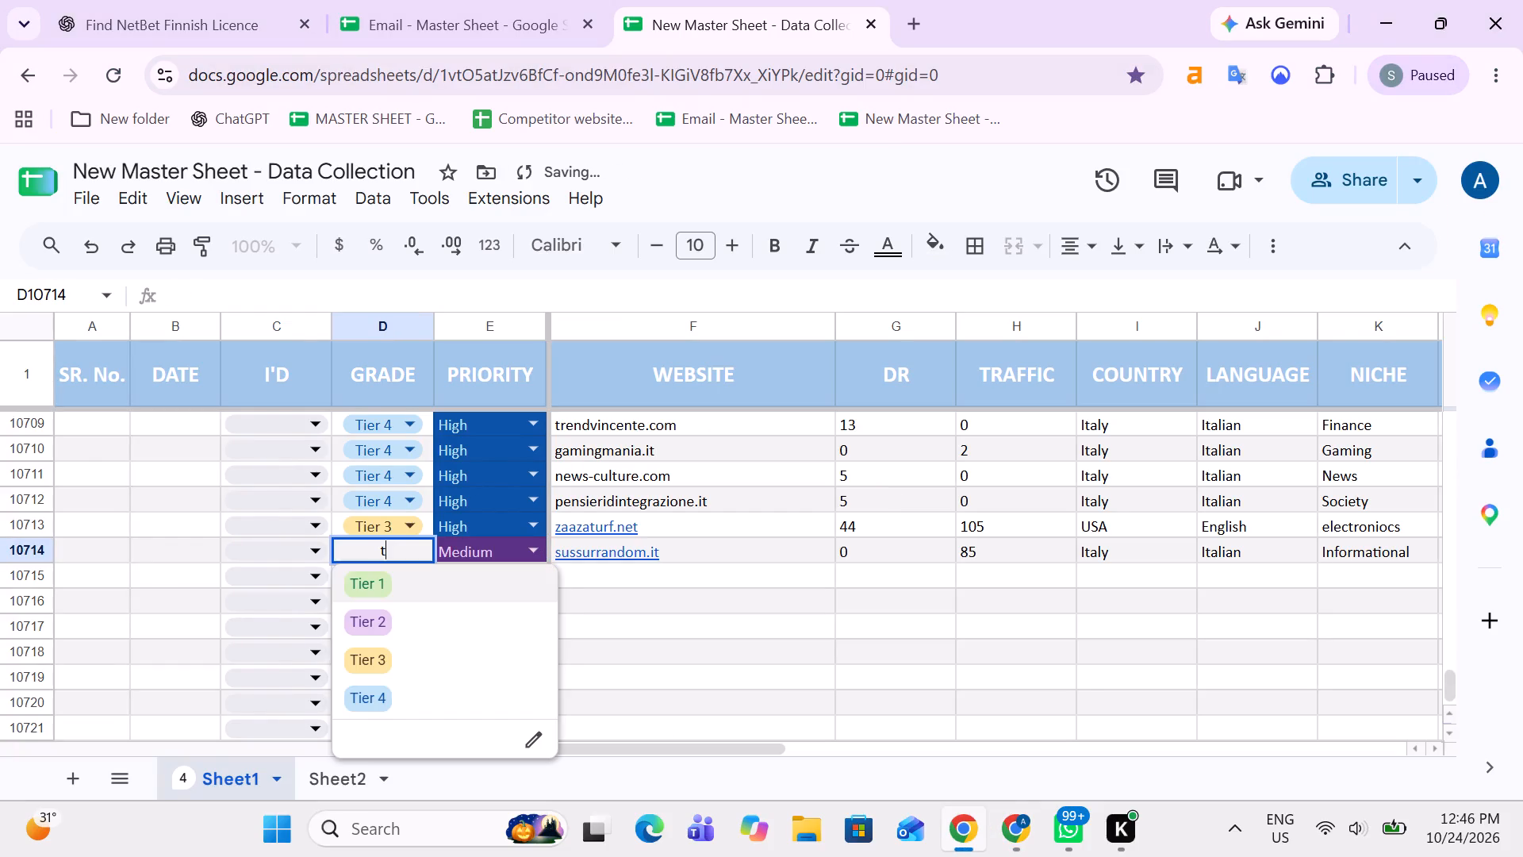
{"action": "key", "text": "Up"}
{"action": "key", "text": "Return"}
{"action": "key", "text": "Up"}
{"action": "key", "text": "Right"}
{"action": "key", "text": "Right"}
{"action": "key", "text": "Left"}
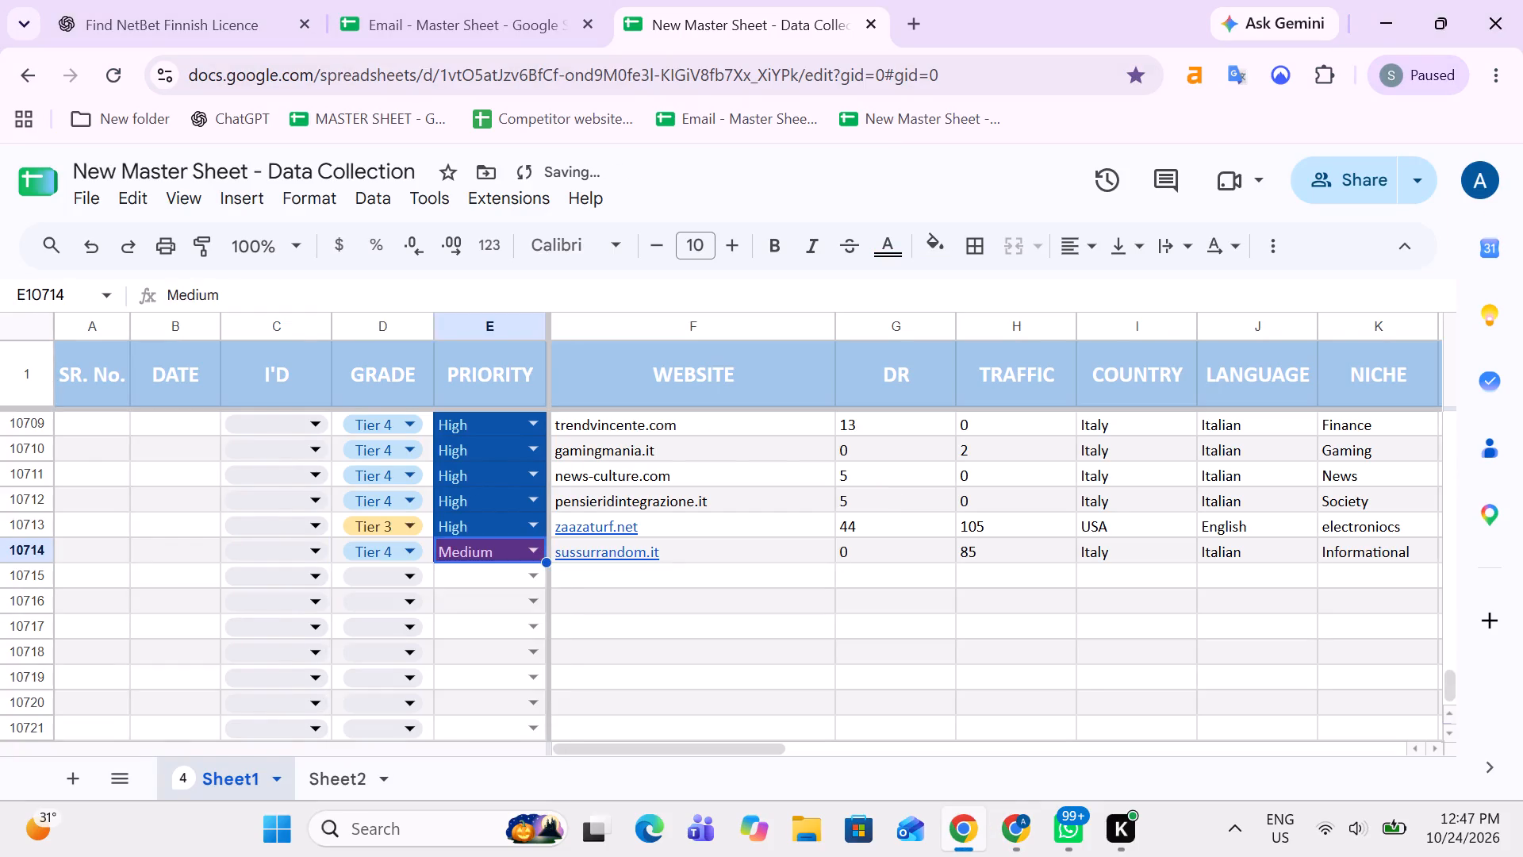
{"action": "key", "text": "Right"}
{"action": "key", "text": "alt+Tab"}
{"action": "scroll", "coordinate": [888, 488], "scroll_direction": "down", "scroll_amount": 8}
{"action": "scroll", "coordinate": [919, 484], "scroll_direction": "up", "scroll_amount": 3}
{"action": "left_click", "coordinate": [885, 213]}
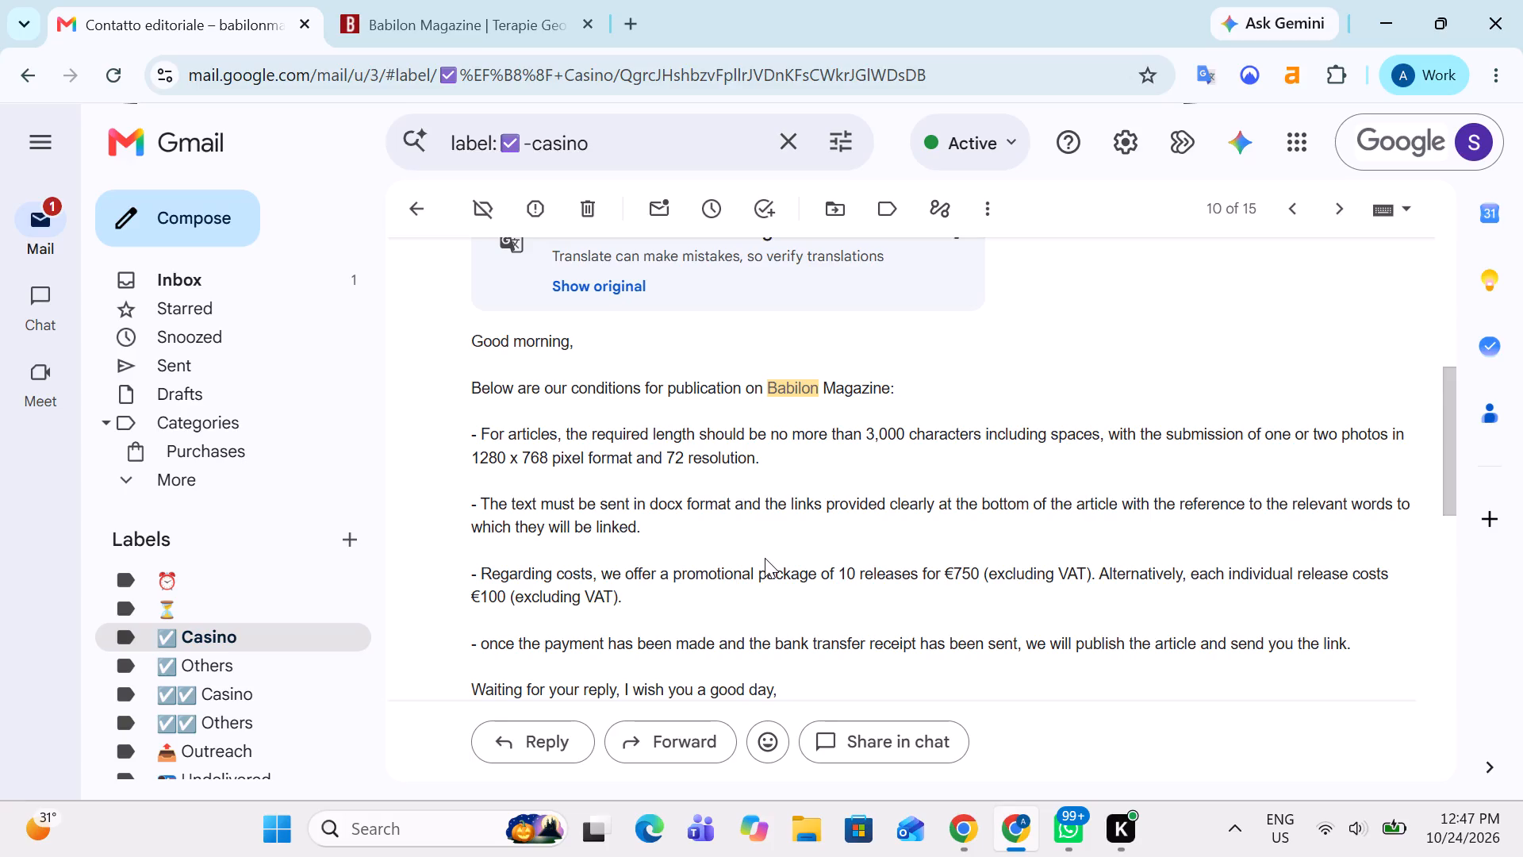
{"action": "scroll", "coordinate": [789, 454], "scroll_direction": "down", "scroll_amount": 2}
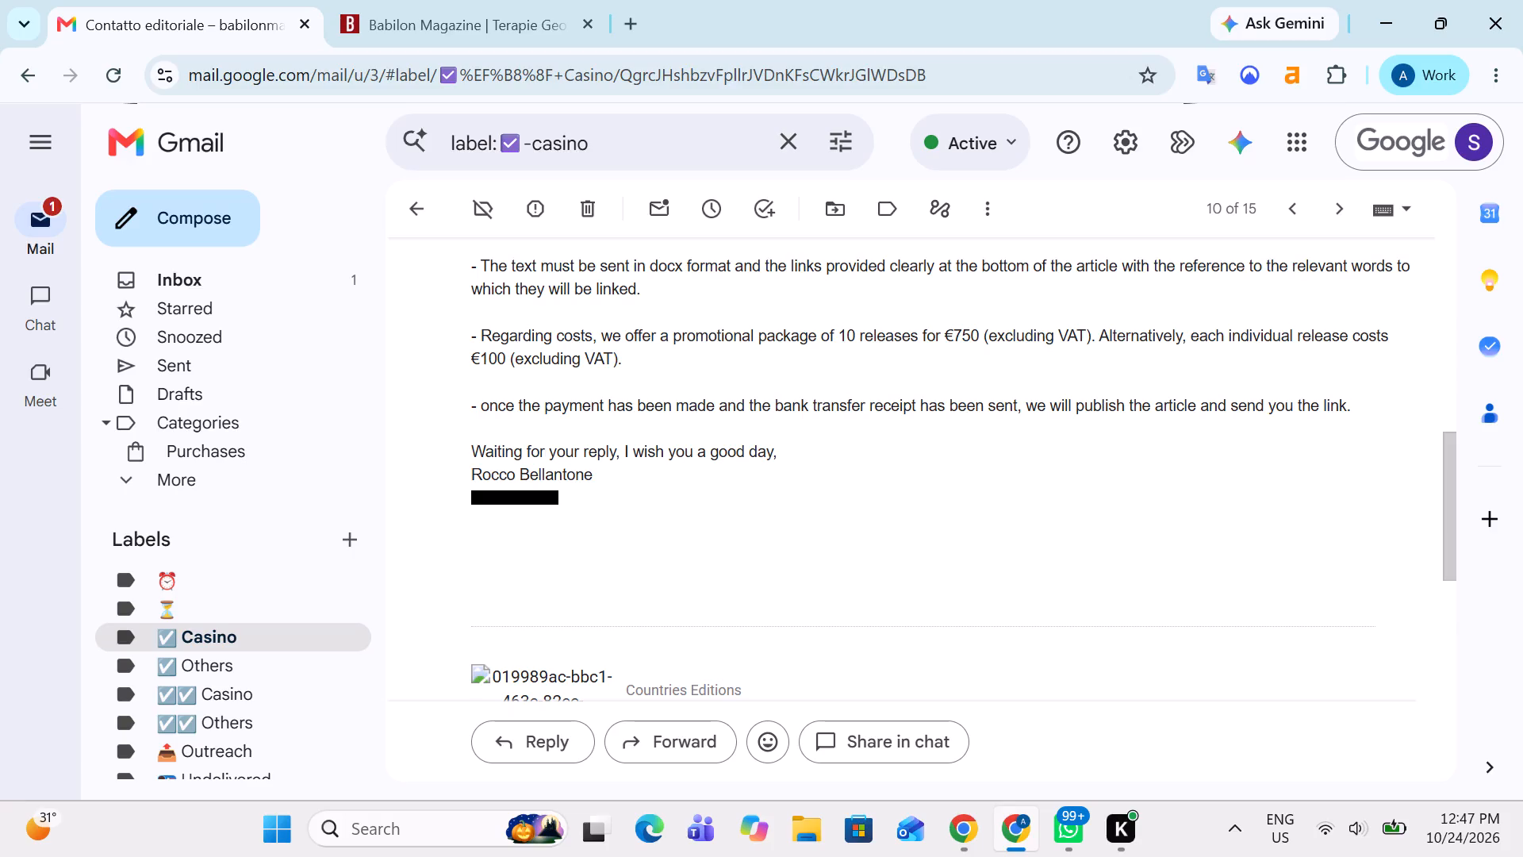
Read the babilonmagazine.it email thread, including the publication terms, costs and the later replies.
{"action": "scroll", "coordinate": [915, 418], "scroll_direction": "down", "scroll_amount": 2}
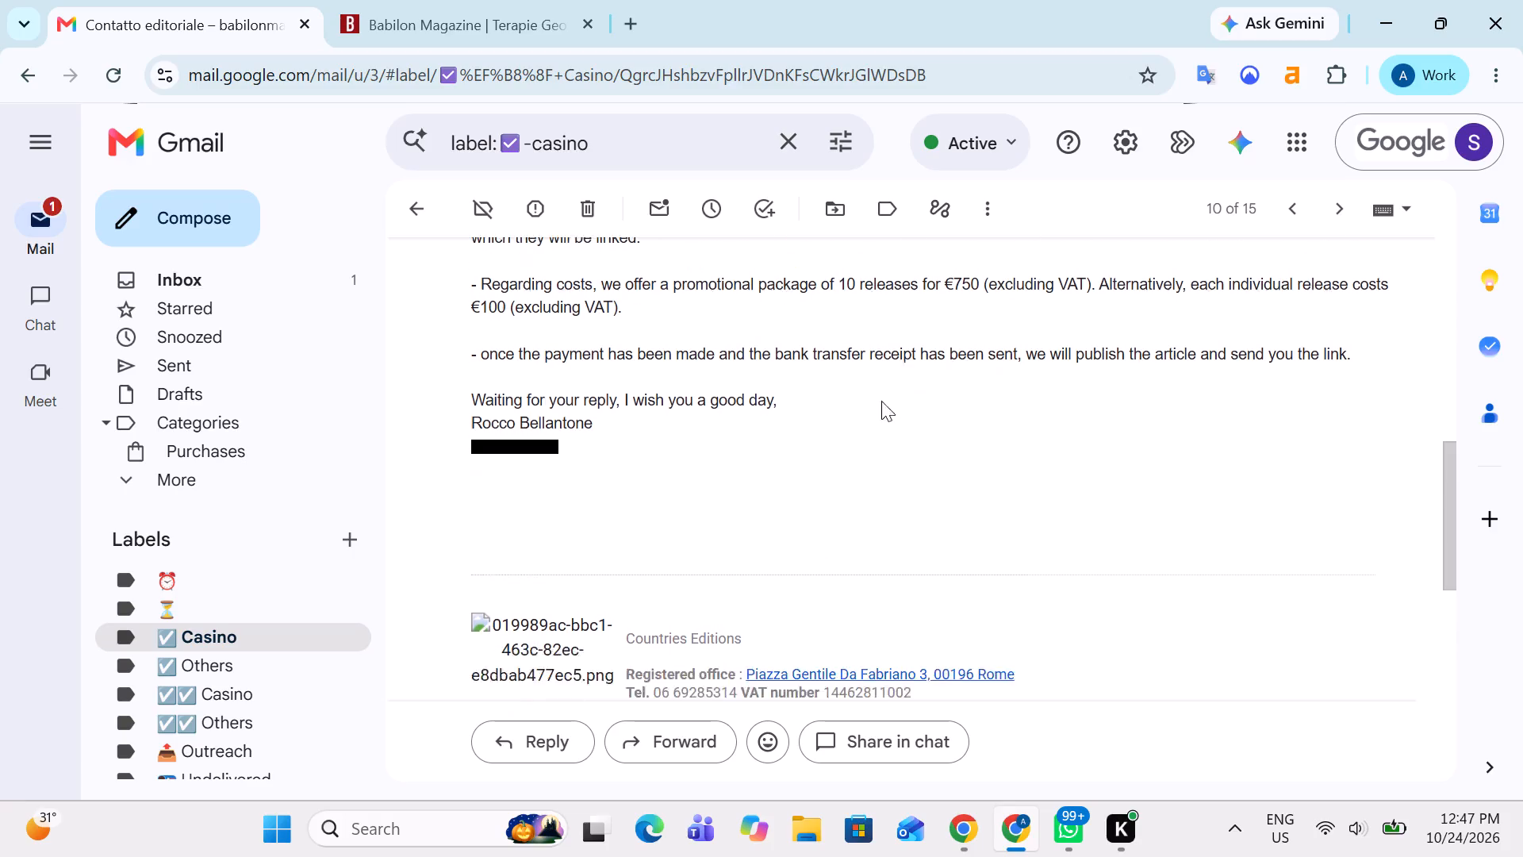
{"action": "scroll", "coordinate": [750, 482], "scroll_direction": "down", "scroll_amount": 3}
{"action": "left_click", "coordinate": [733, 363]}
{"action": "scroll", "coordinate": [857, 456], "scroll_direction": "down", "scroll_amount": 2}
{"action": "left_click", "coordinate": [693, 436]}
{"action": "left_click", "coordinate": [643, 494]}
{"action": "scroll", "coordinate": [751, 490], "scroll_direction": "down", "scroll_amount": 2}
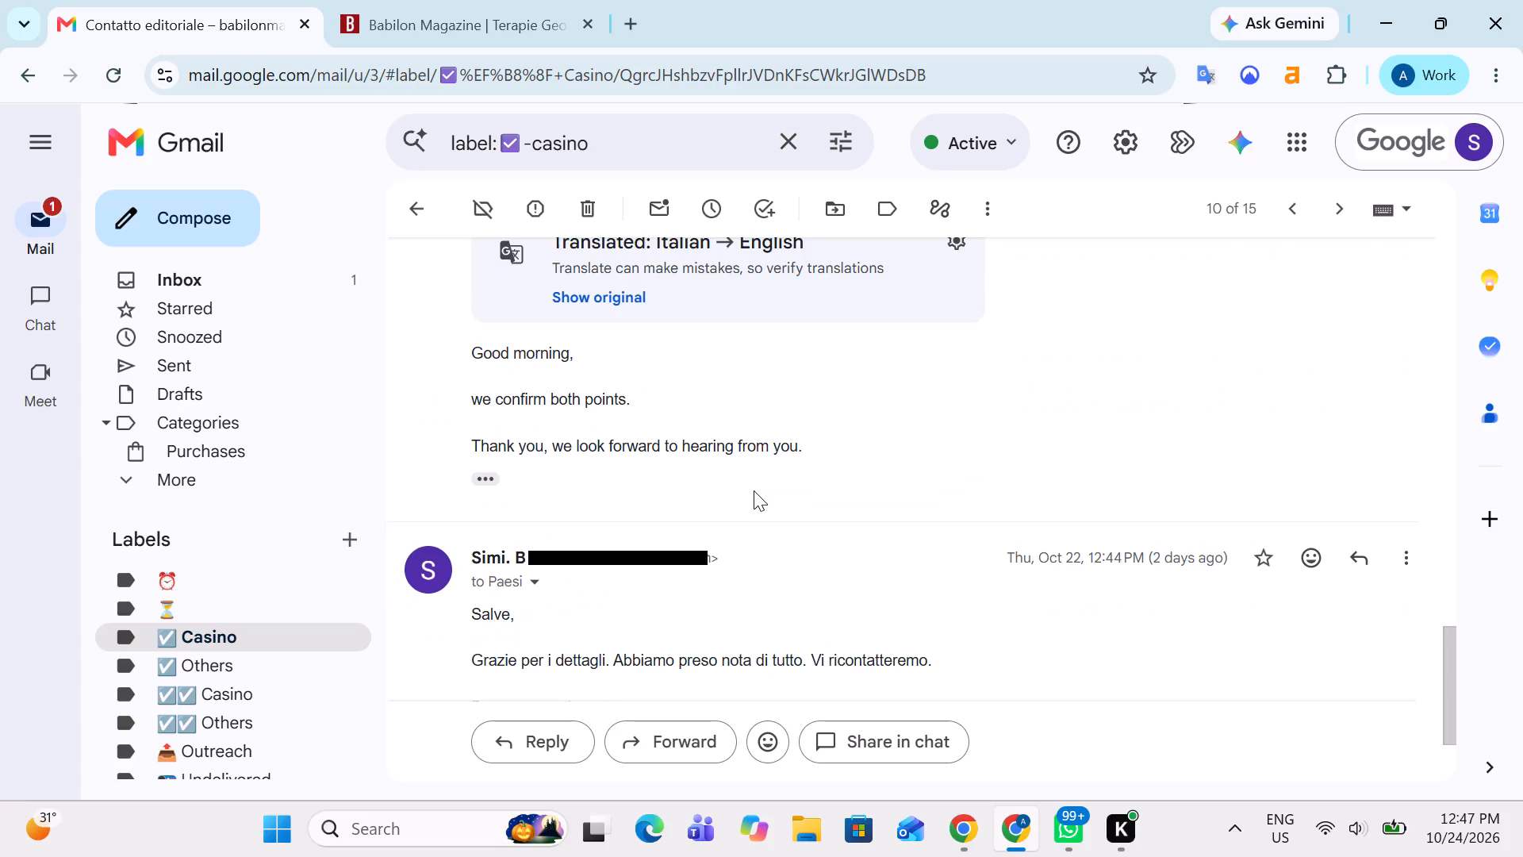
{"action": "scroll", "coordinate": [792, 505], "scroll_direction": "up", "scroll_amount": 13}
Copy the domain babilonmagazine.it from the site's address and enter it as the website in row 10715 of the New Master Sheet.
{"action": "left_click", "coordinate": [402, 0]}
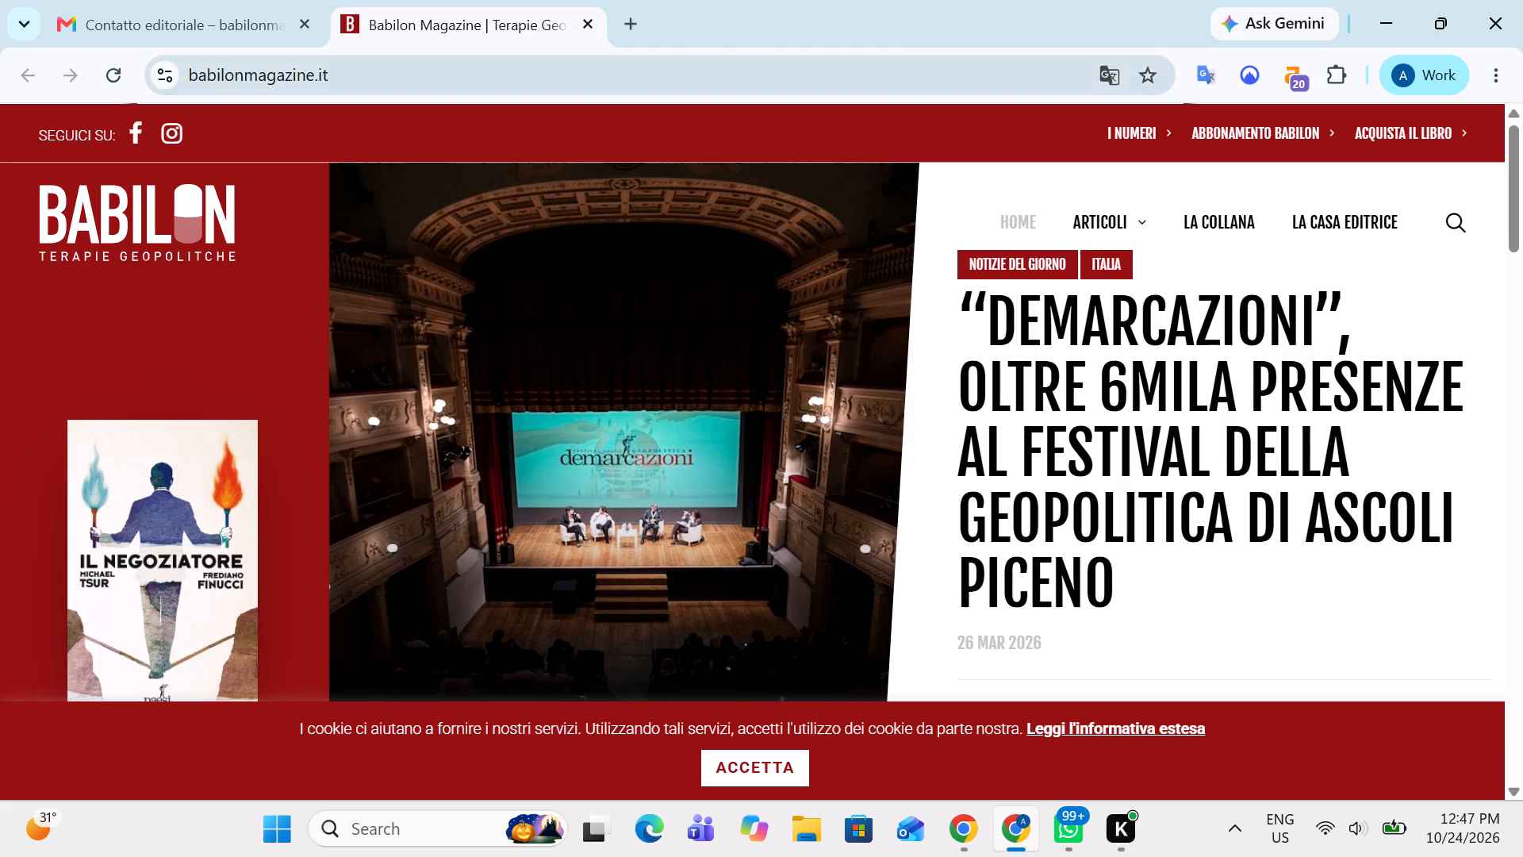
{"action": "left_click", "coordinate": [430, 70]}
{"action": "left_click_drag", "start_coordinate": [430, 70], "coordinate": [348, 79]}
{"action": "key", "text": "ctrl+c"}
{"action": "key", "text": "ctrl+c"}
{"action": "key", "text": "alt+Tab"}
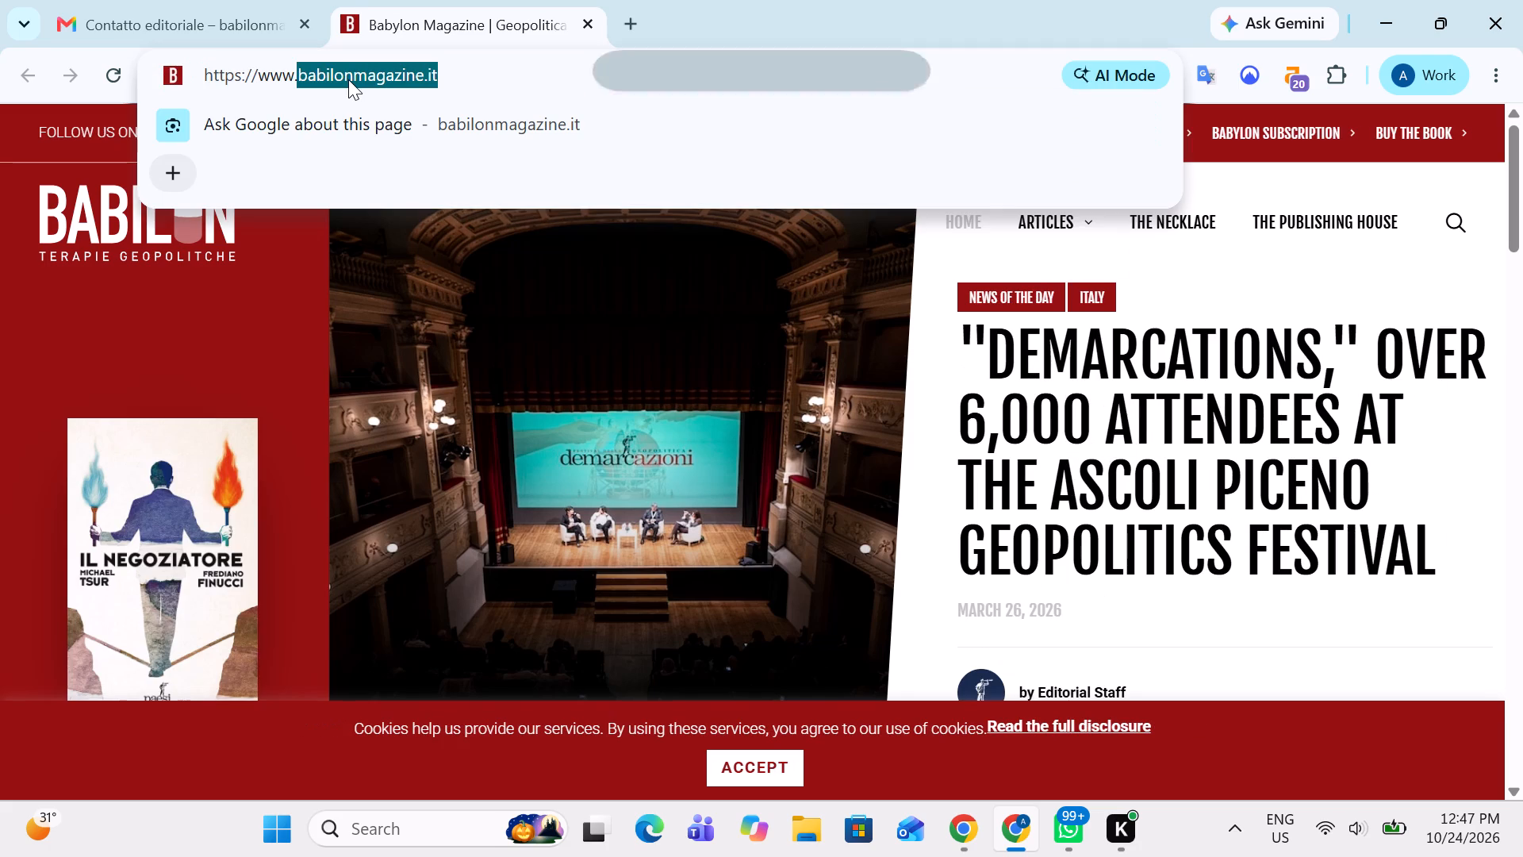
{"action": "key", "text": "Down"}
{"action": "key", "text": "Return"}
{"action": "key", "text": "ctrl+v"}
{"action": "key", "text": "Tab"}
{"action": "key", "text": "Right"}
{"action": "key", "text": "Left"}
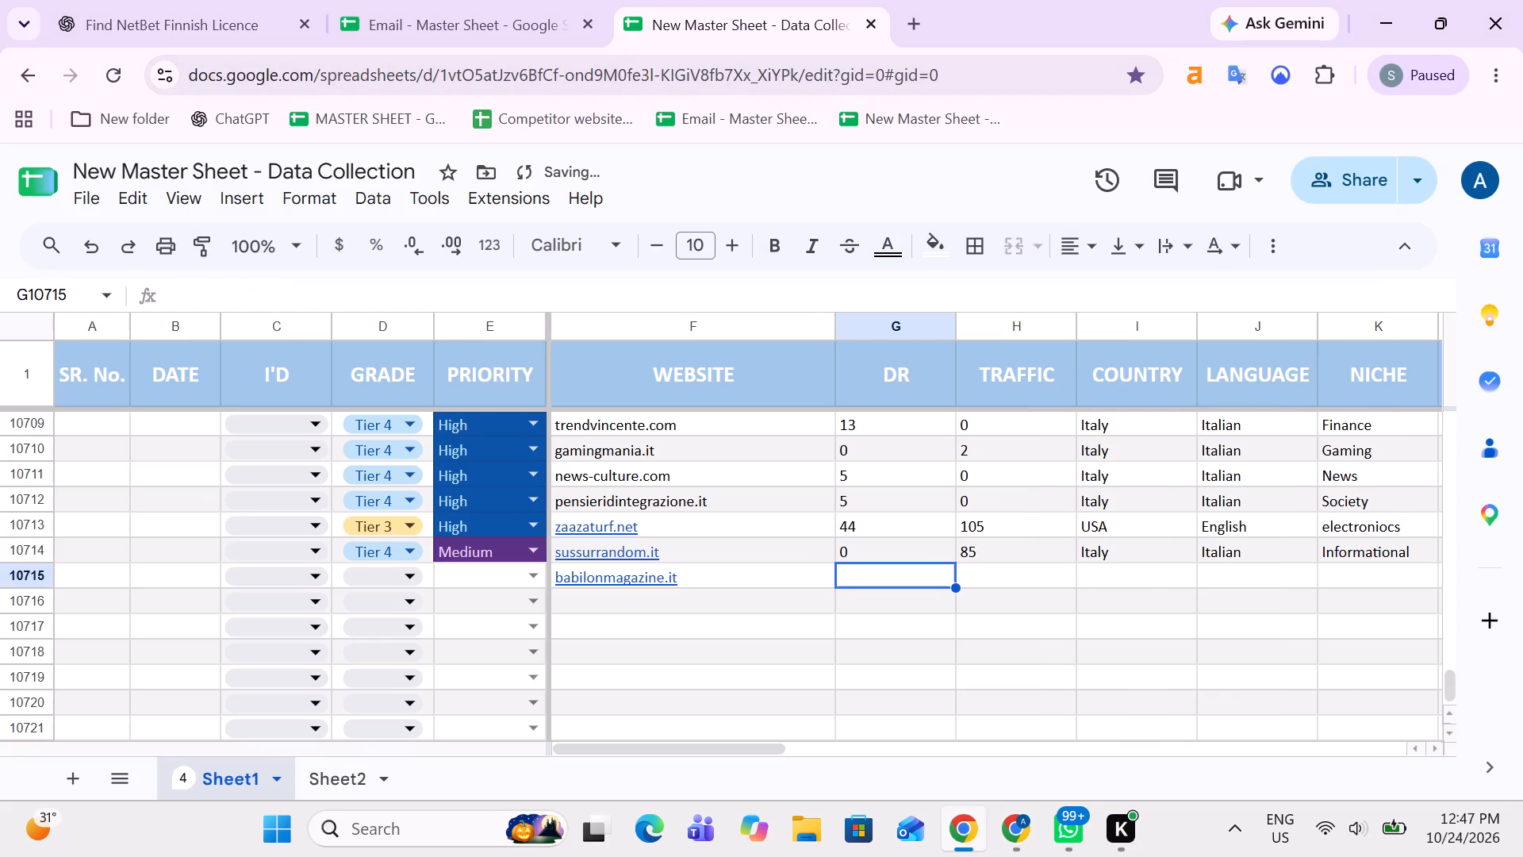
Look over the babilonmagazine.it homepage, accept its cookies, and search the site for Netbet.
{"action": "key", "text": "alt+Tab"}
{"action": "scroll", "coordinate": [390, 460], "scroll_direction": "down", "scroll_amount": 6}
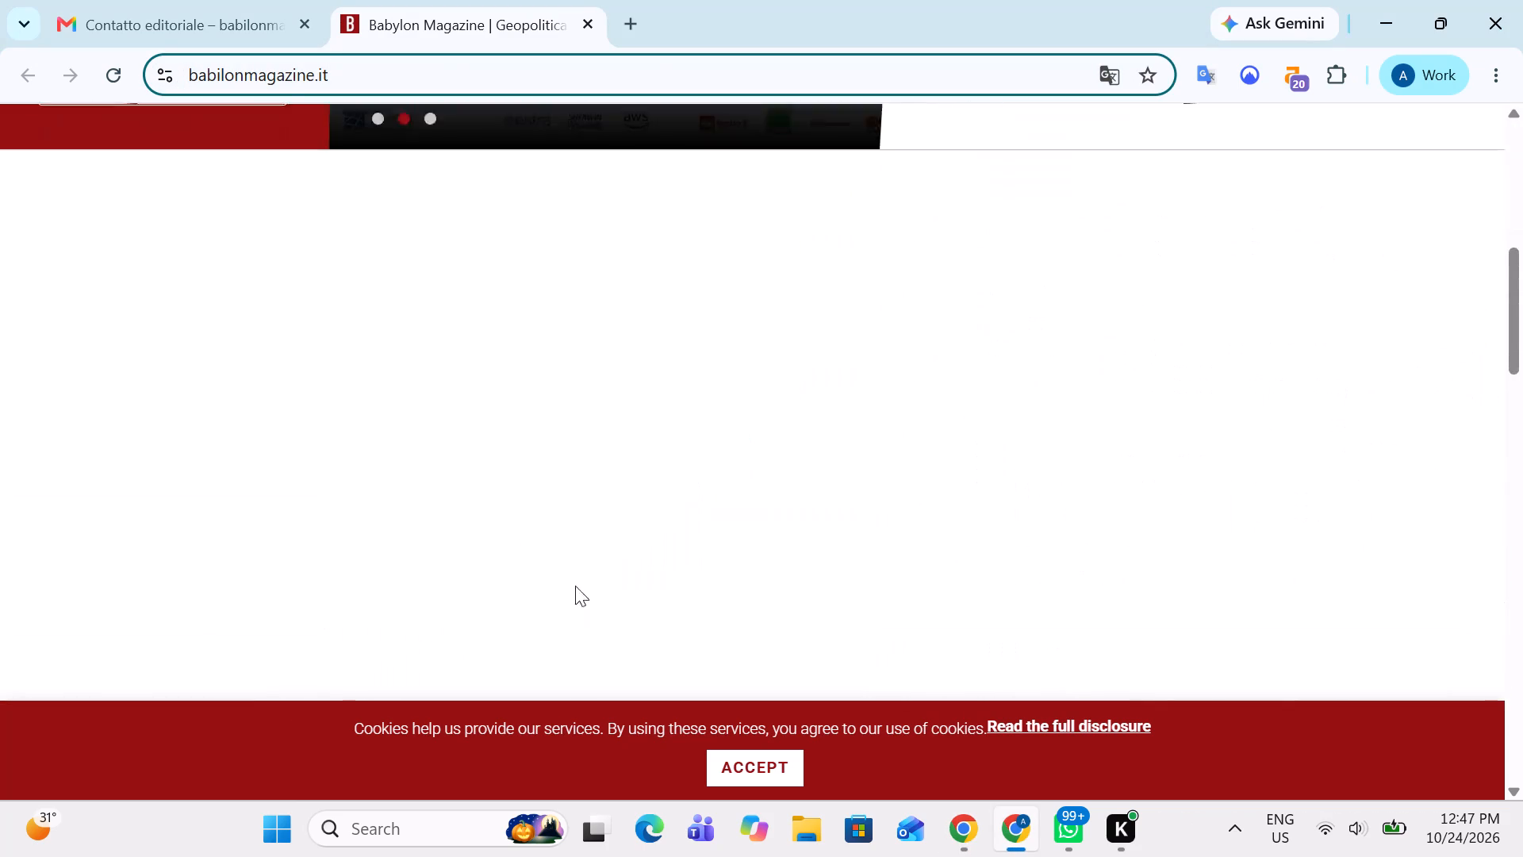
{"action": "left_click", "coordinate": [732, 756]}
{"action": "scroll", "coordinate": [807, 589], "scroll_direction": "down", "scroll_amount": 8}
{"action": "scroll", "coordinate": [808, 548], "scroll_direction": "up", "scroll_amount": 19}
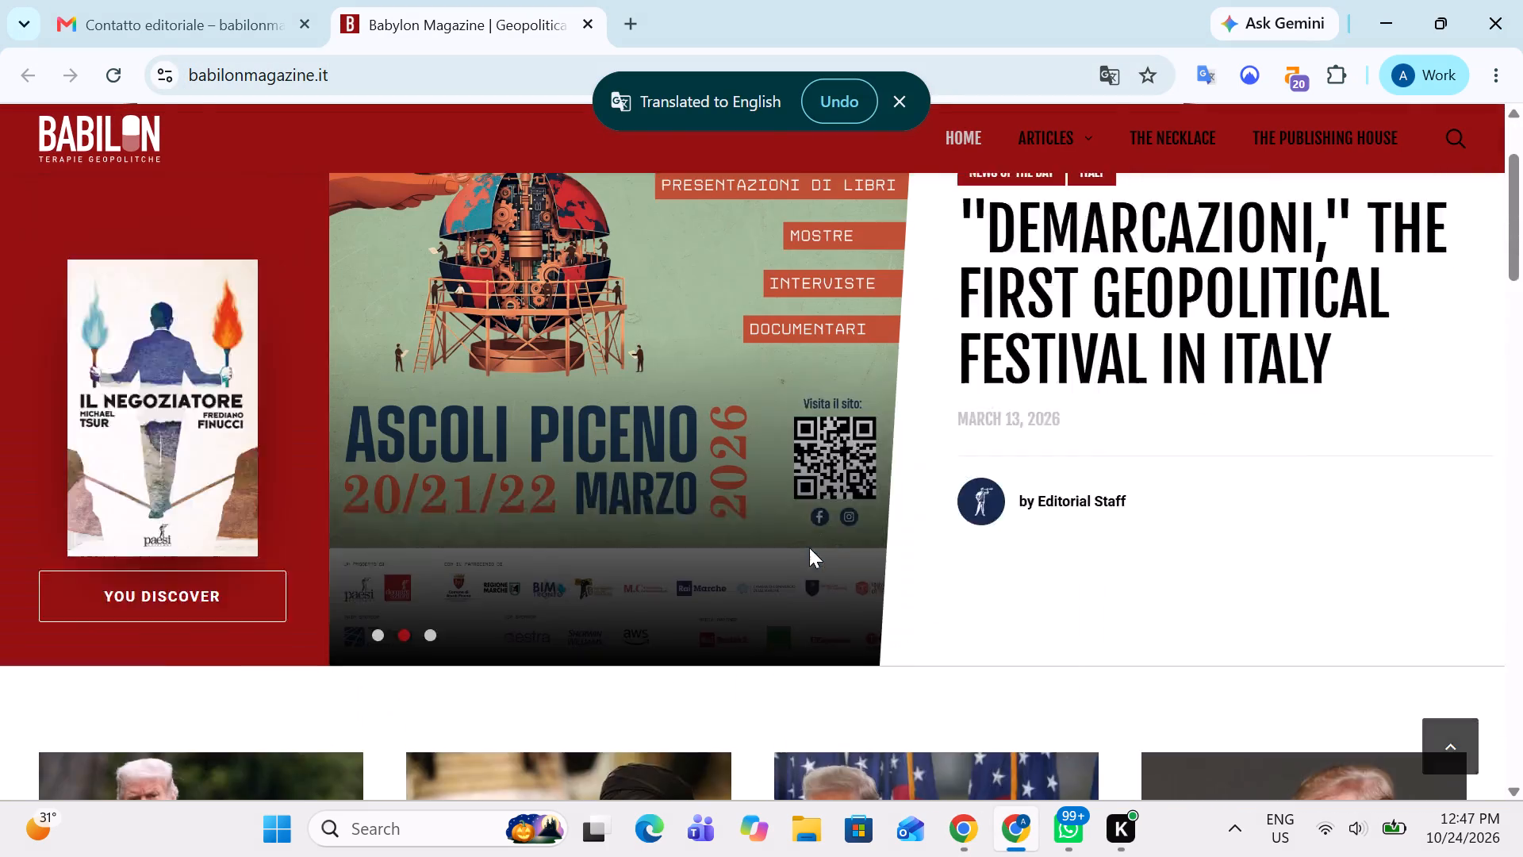
{"action": "scroll", "coordinate": [809, 548], "scroll_direction": "up", "scroll_amount": 9}
{"action": "left_click", "coordinate": [1465, 221]}
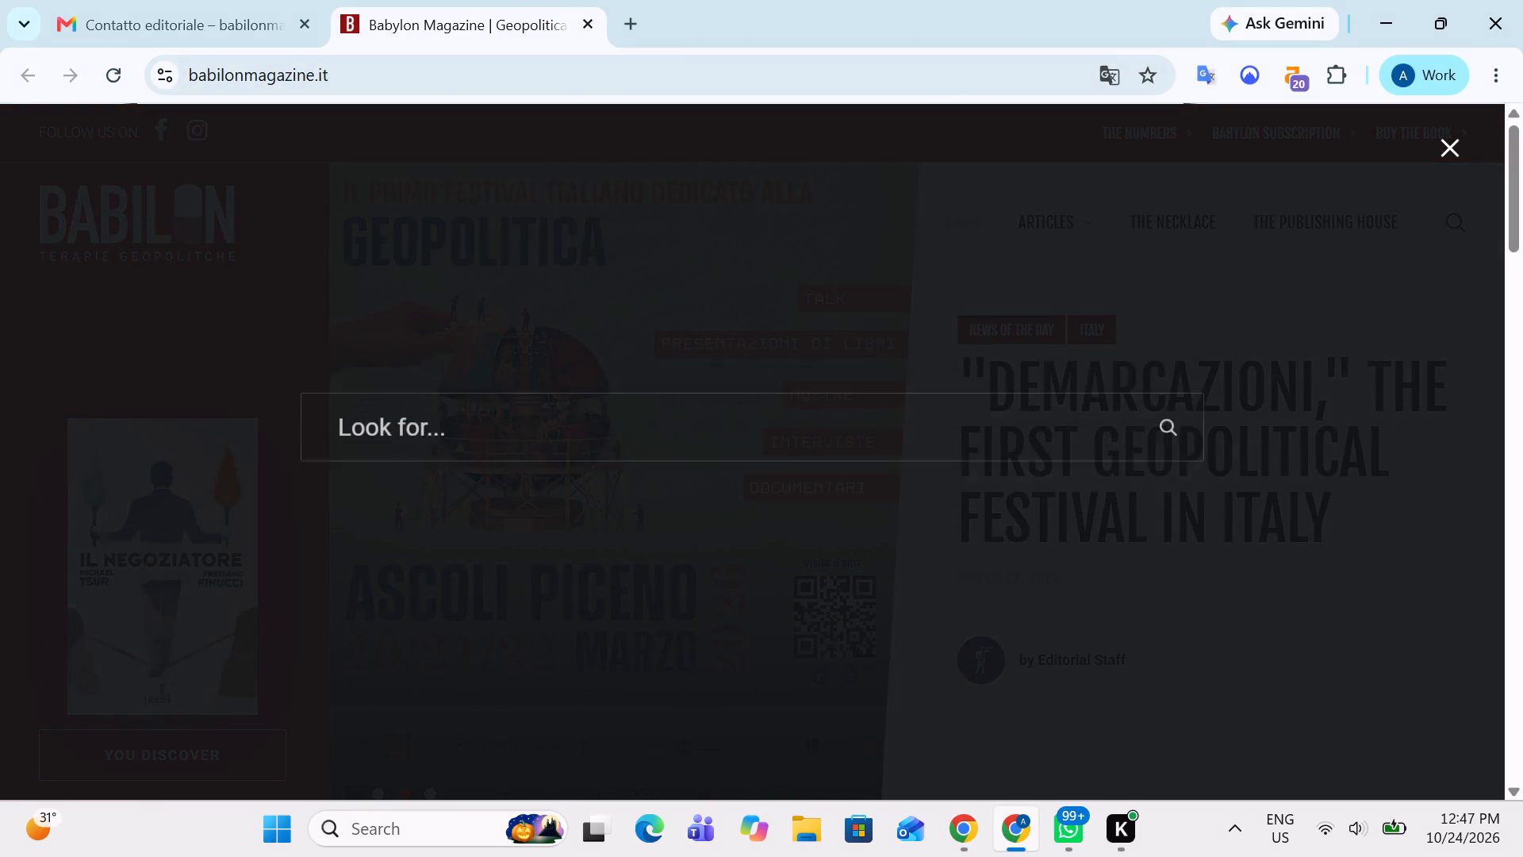
{"action": "type", "text": "Netbet"}
{"action": "key", "text": "Return"}
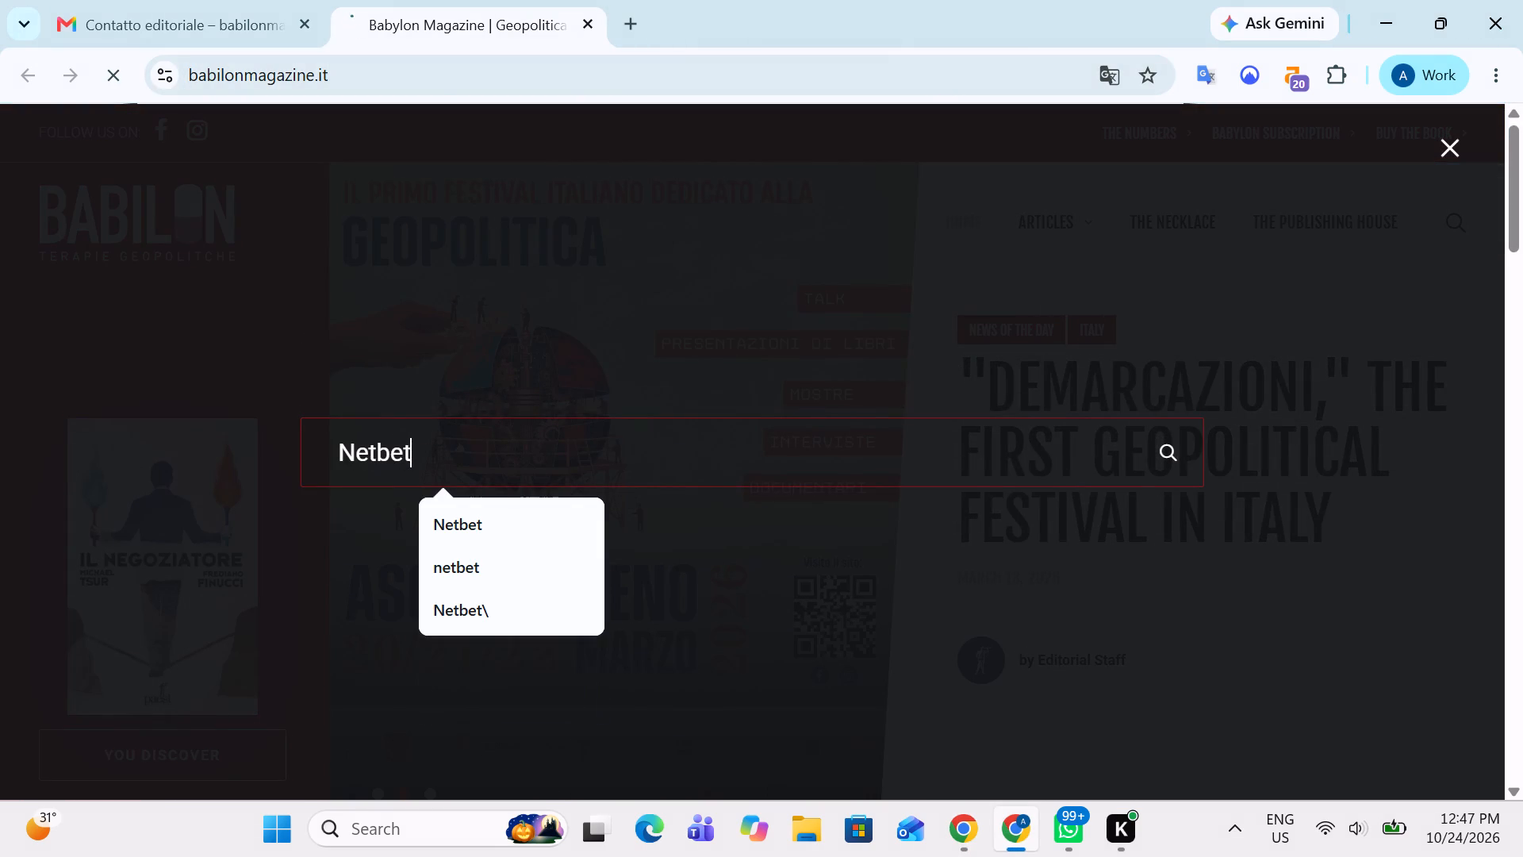
Check the Ahrefs metrics for babilonmagazine.it and enter a DR of 20 in row 10715.
{"action": "left_click", "coordinate": [1295, 79]}
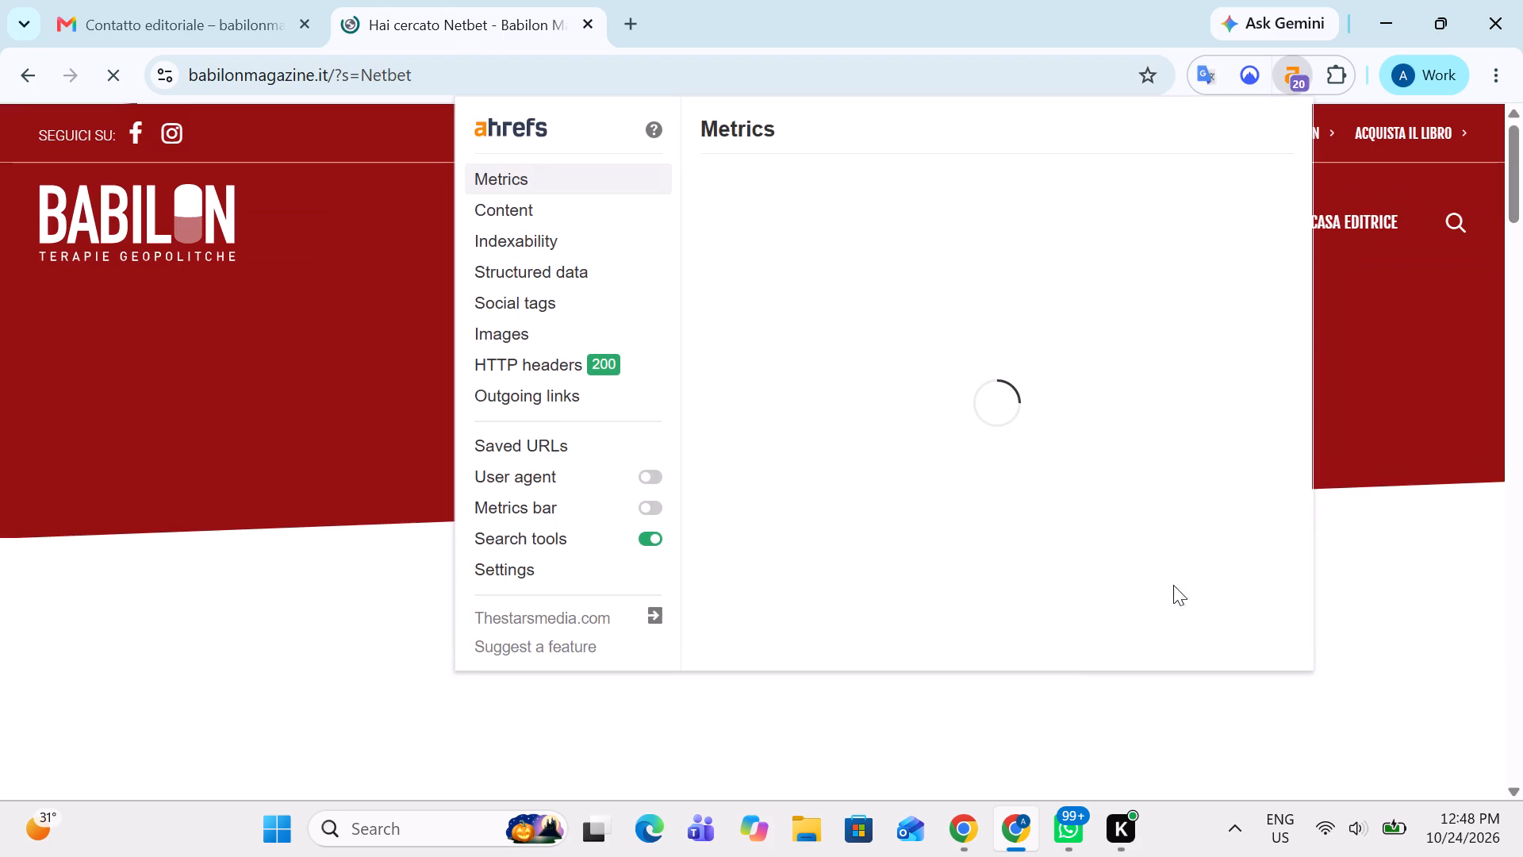
{"action": "key", "text": "alt+Tab"}
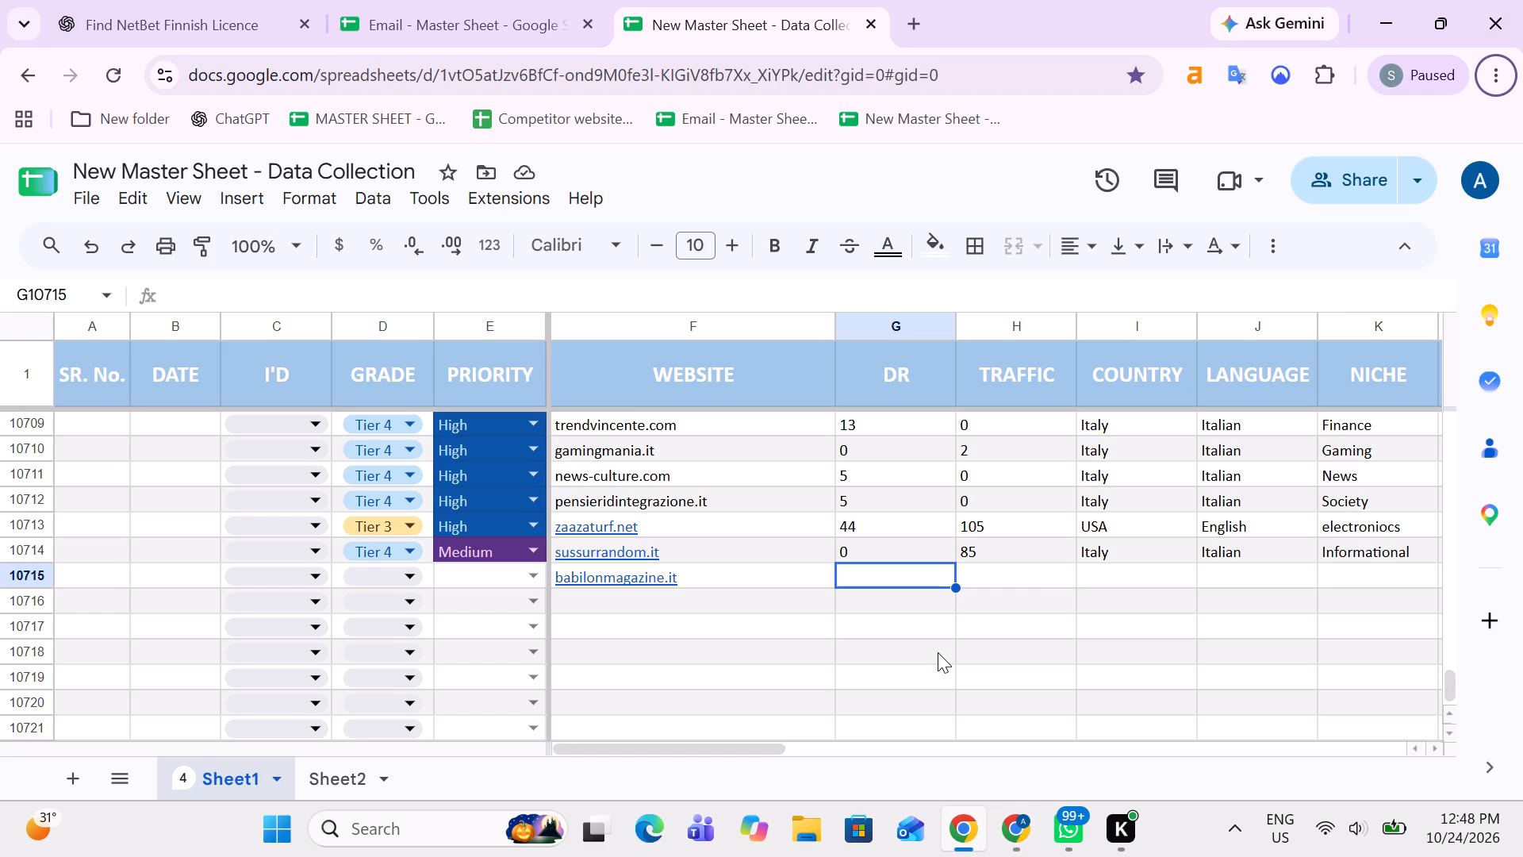
{"action": "type", "text": "20"}
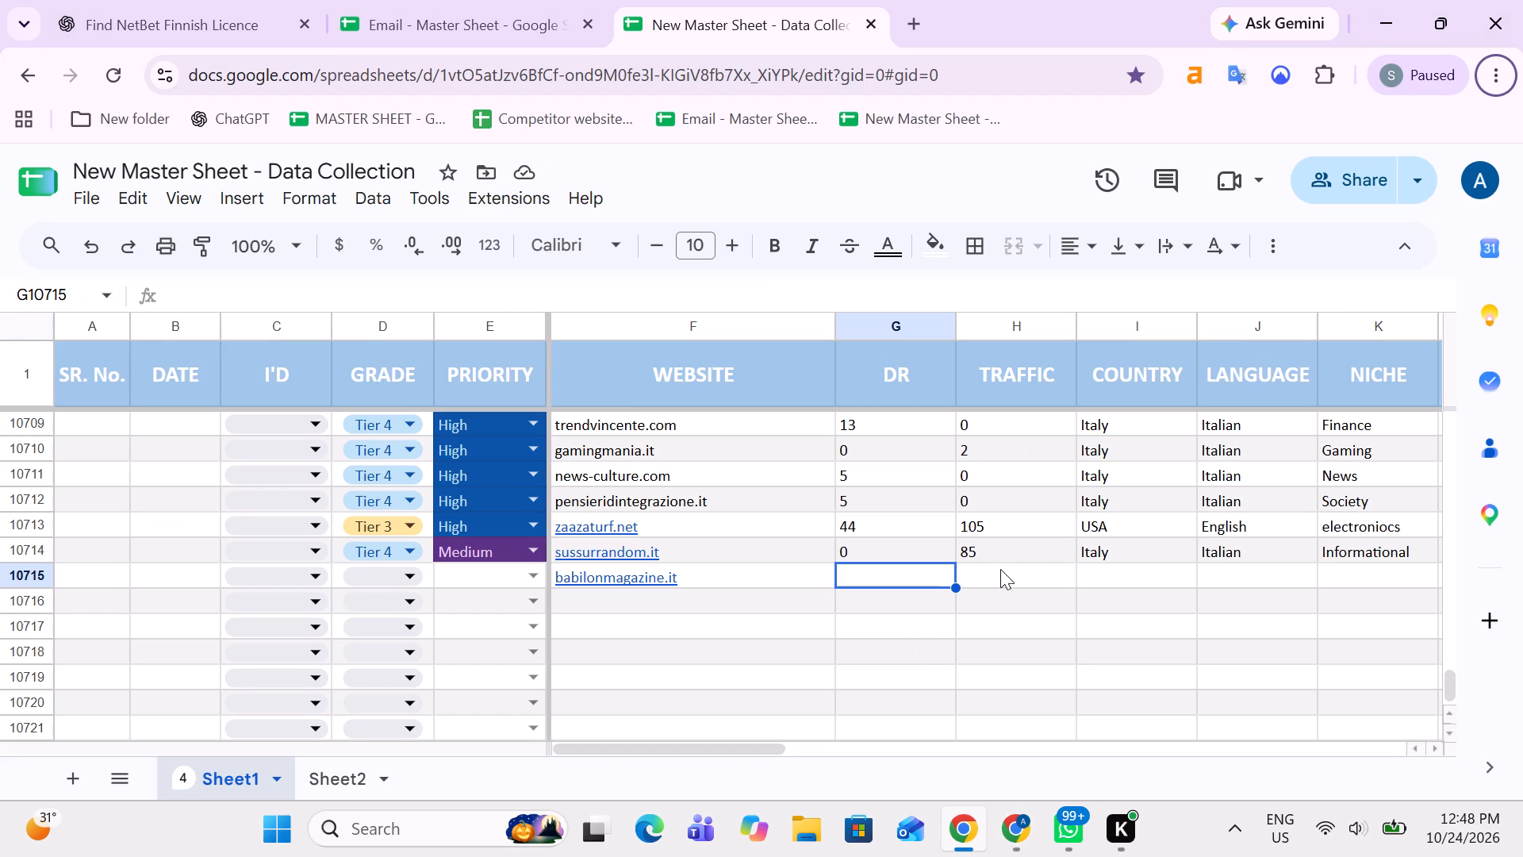
{"action": "left_click", "coordinate": [999, 569]}
{"action": "key", "text": "Left"}
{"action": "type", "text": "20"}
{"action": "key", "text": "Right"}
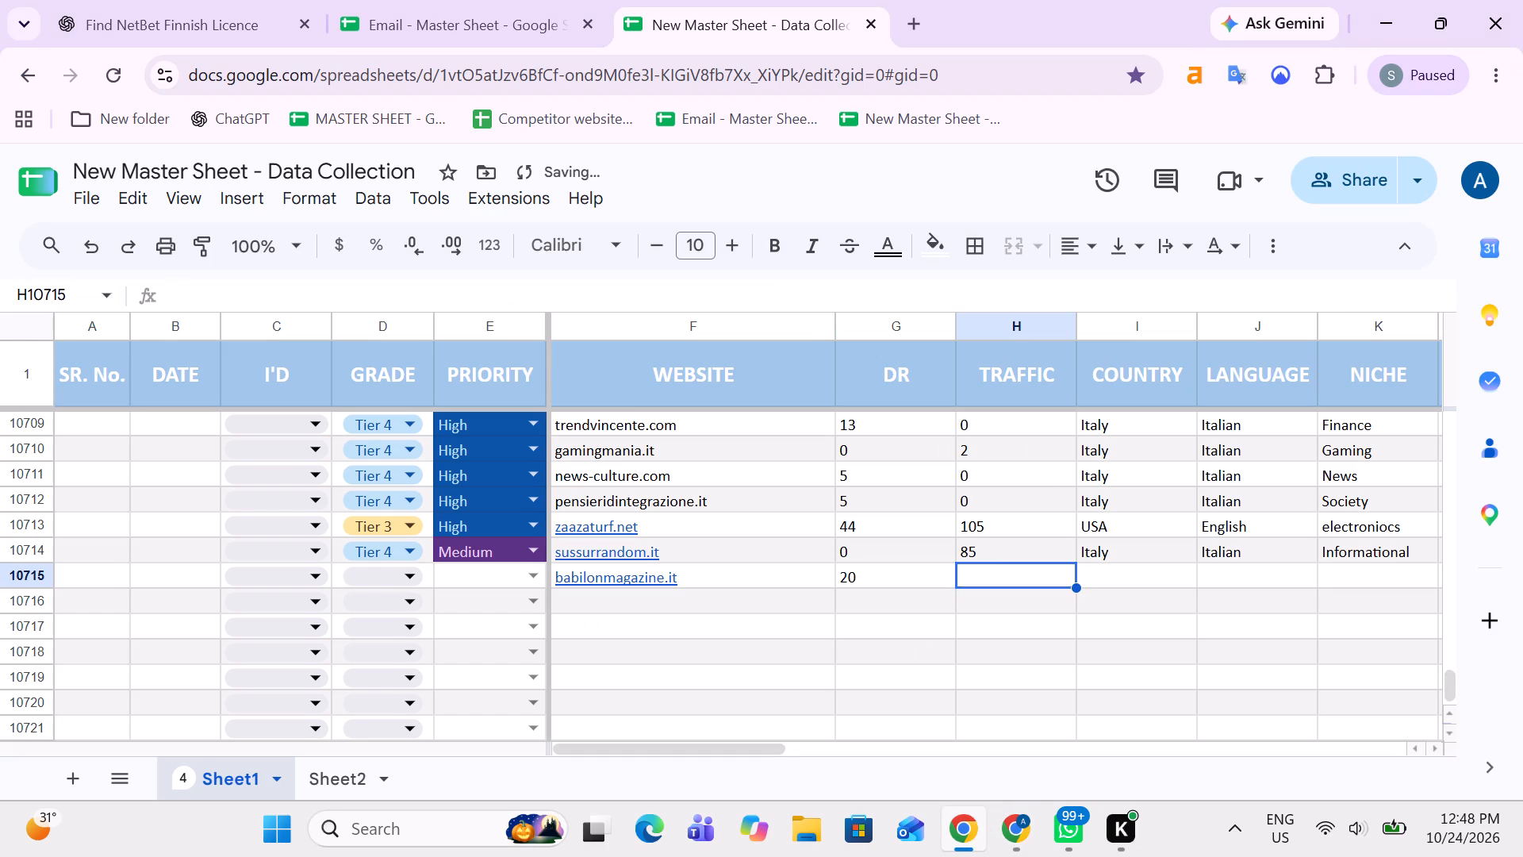
Complete row 10715 with traffic 80, country Italy, language Italian and niche News.
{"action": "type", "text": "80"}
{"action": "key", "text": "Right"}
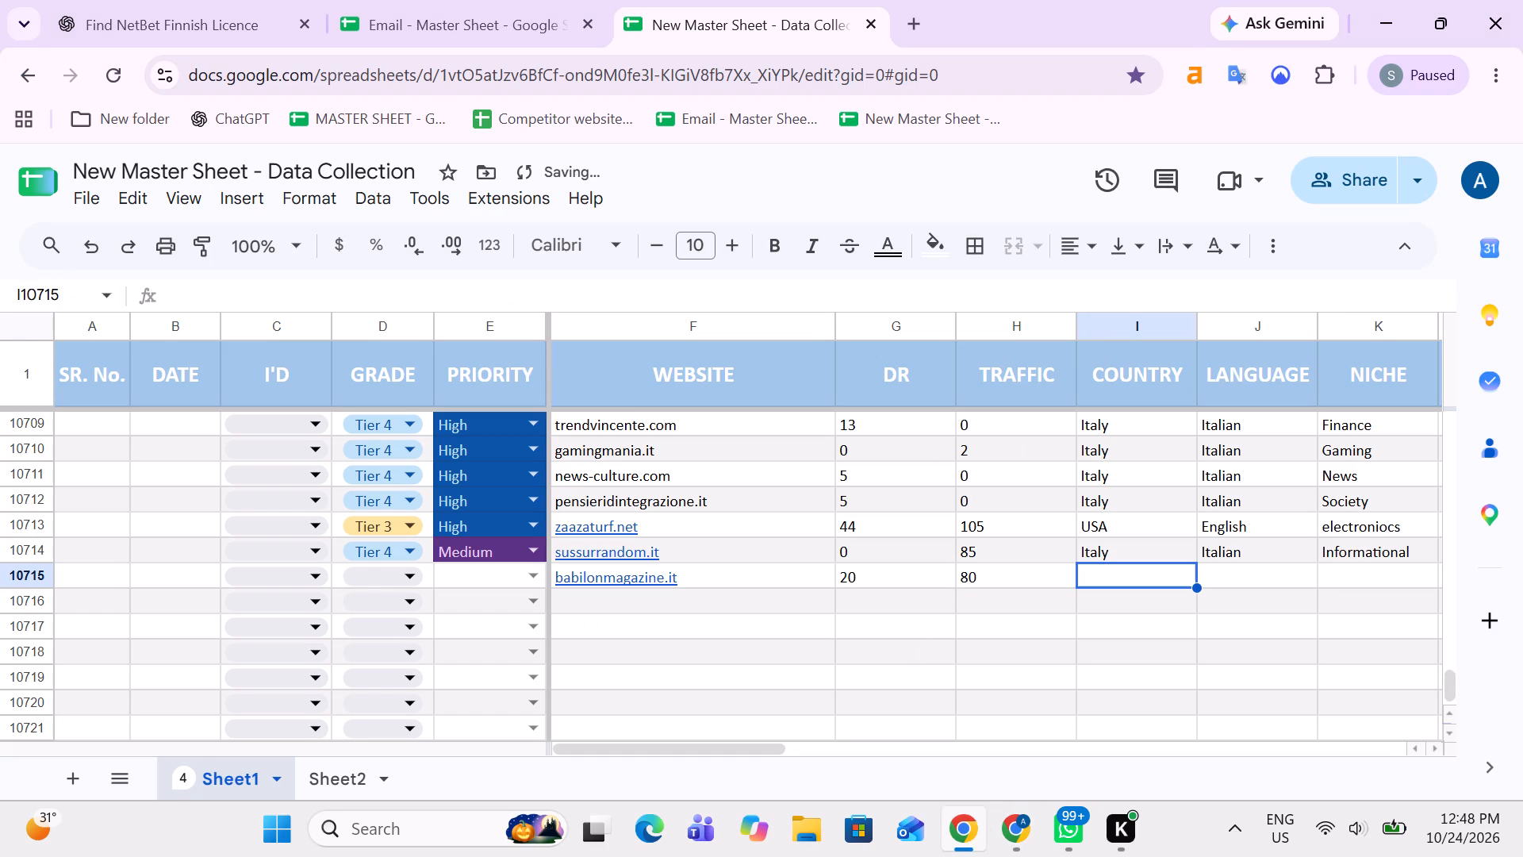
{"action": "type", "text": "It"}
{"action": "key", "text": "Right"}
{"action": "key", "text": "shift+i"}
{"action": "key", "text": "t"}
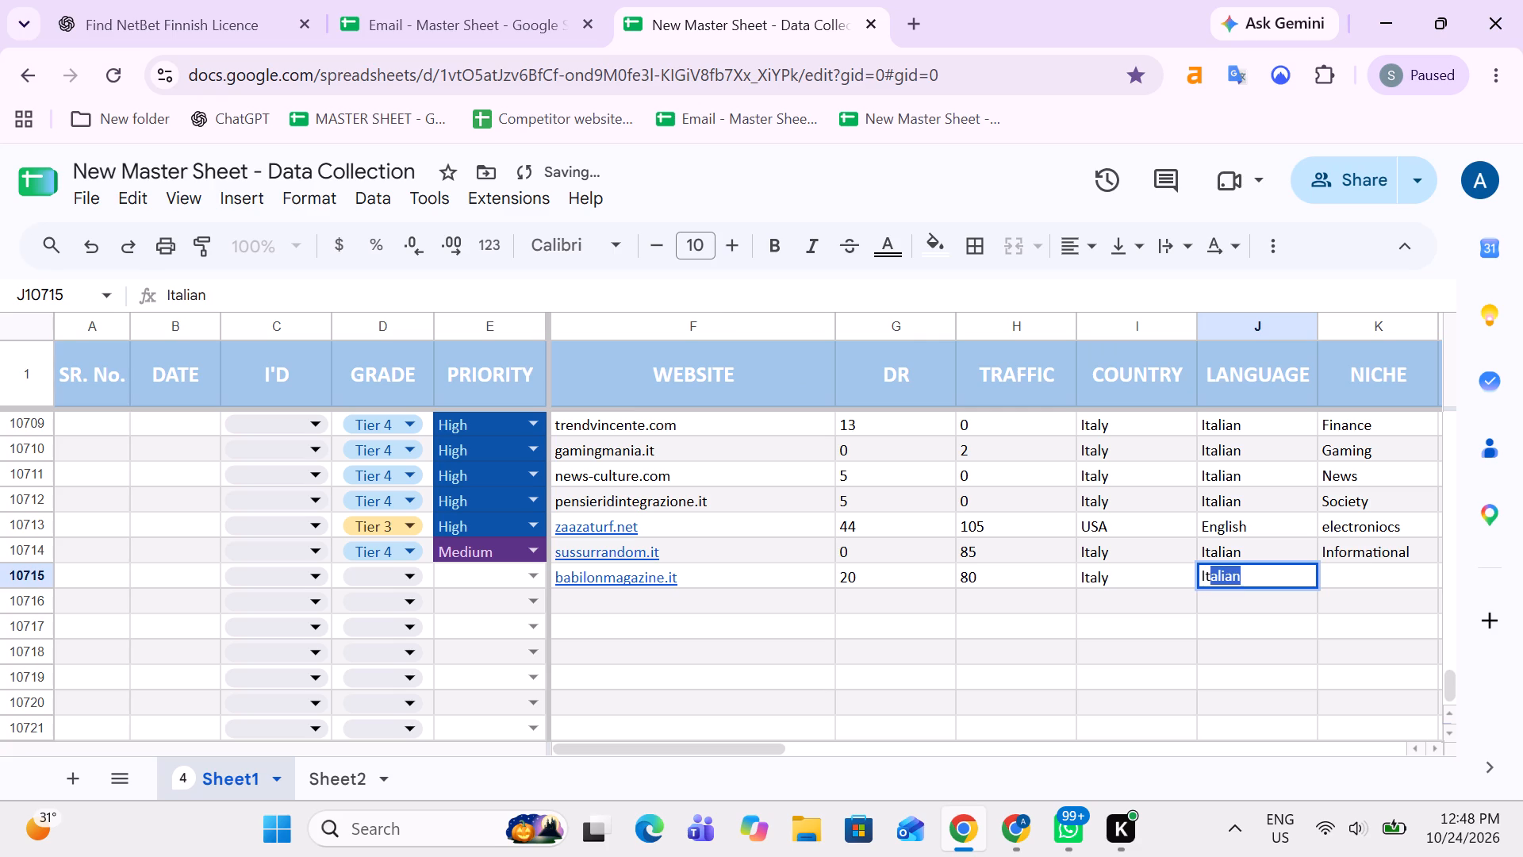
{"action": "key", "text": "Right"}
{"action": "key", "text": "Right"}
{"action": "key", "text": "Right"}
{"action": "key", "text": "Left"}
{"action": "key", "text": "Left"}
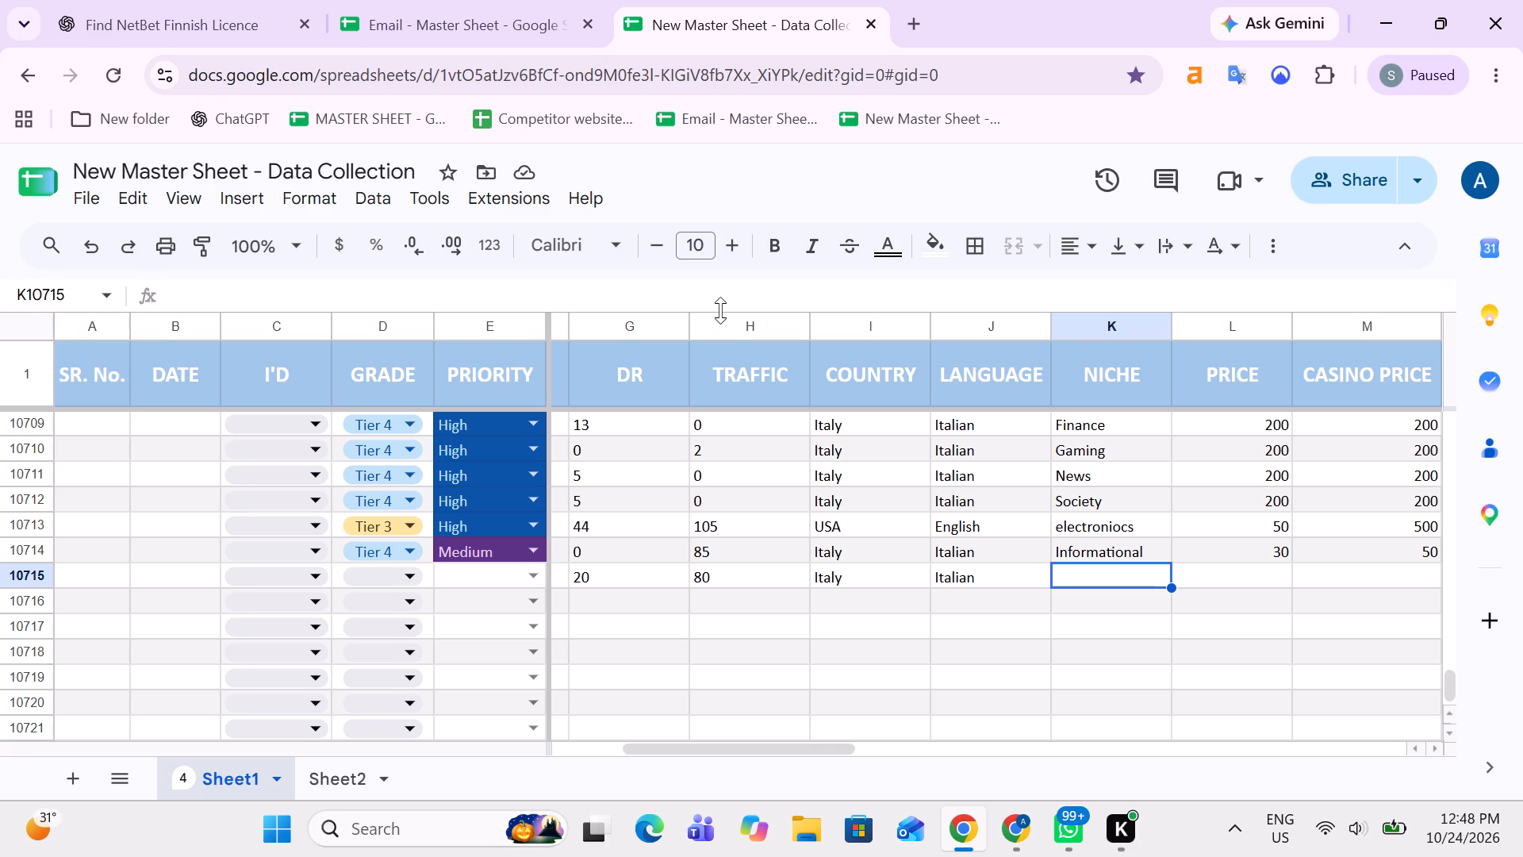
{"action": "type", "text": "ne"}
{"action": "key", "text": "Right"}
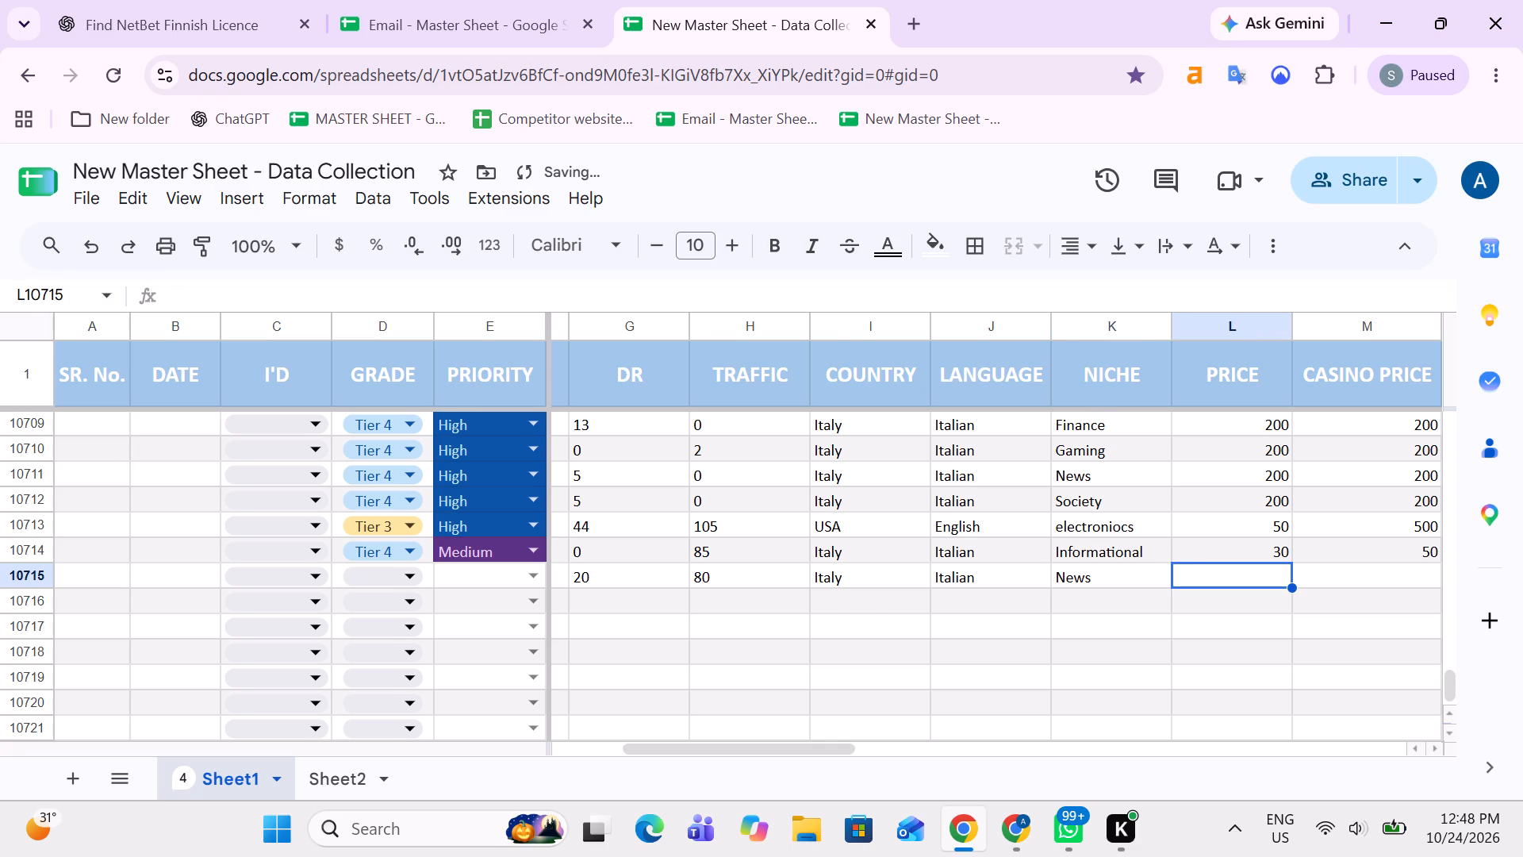
Examine the Netbet search results on babilonmagazine.it and the Ukraine-Russia article for a NetBet link, then close both pages.
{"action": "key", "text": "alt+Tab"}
{"action": "left_click", "coordinate": [0, 558]}
{"action": "scroll", "coordinate": [397, 532], "scroll_direction": "down", "scroll_amount": 1}
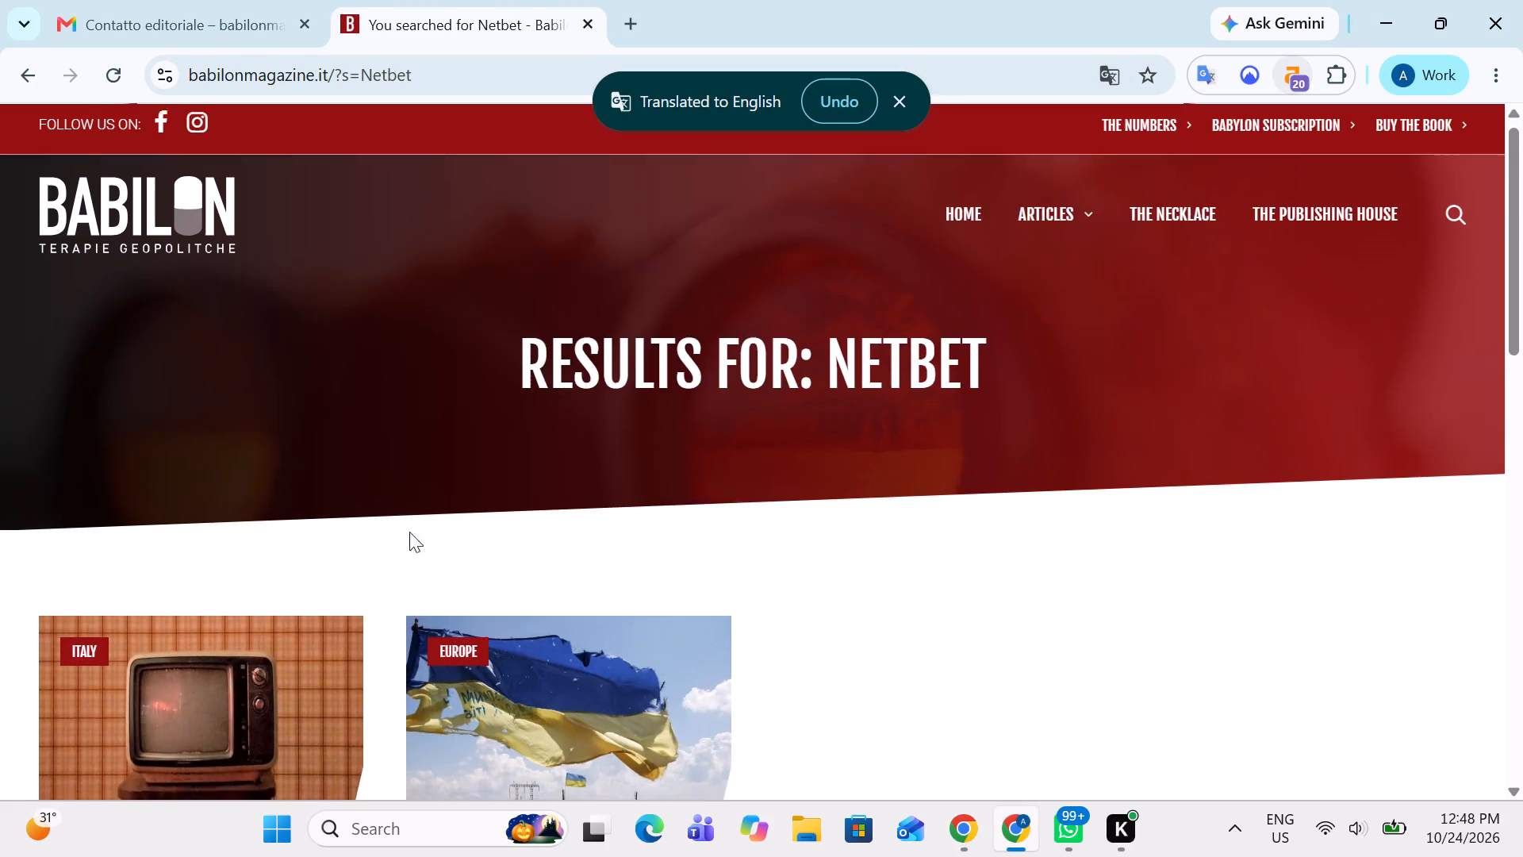
{"action": "scroll", "coordinate": [409, 532], "scroll_direction": "down", "scroll_amount": 1}
{"action": "scroll", "coordinate": [573, 680], "scroll_direction": "down", "scroll_amount": 3}
{"action": "left_click", "coordinate": [558, 447], "text": "ctrl"}
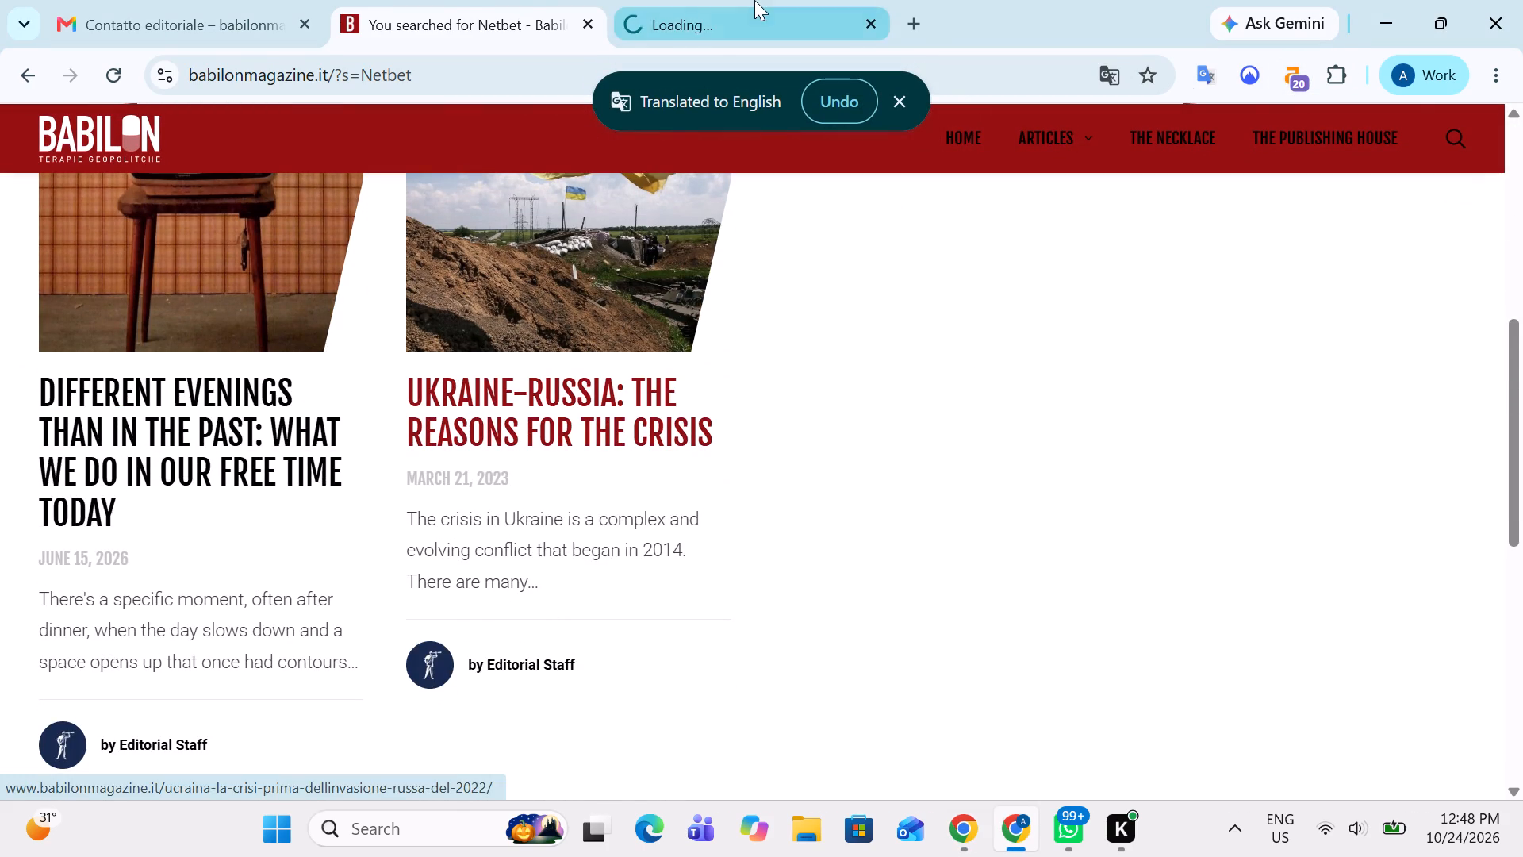
{"action": "left_click", "coordinate": [755, 0]}
{"action": "scroll", "coordinate": [754, 502], "scroll_direction": "down", "scroll_amount": 6}
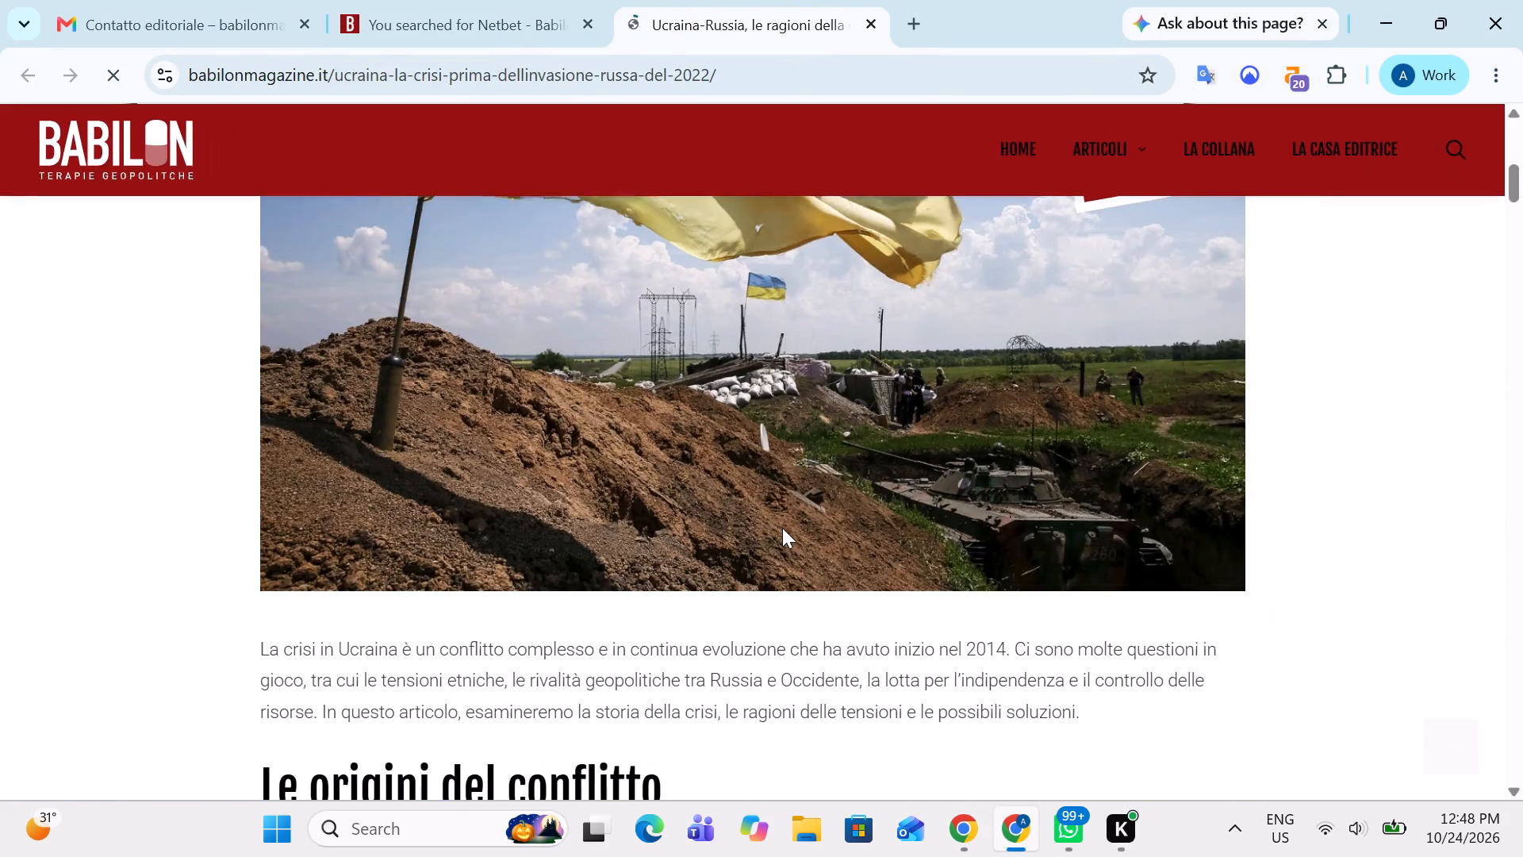
{"action": "scroll", "coordinate": [782, 528], "scroll_direction": "down", "scroll_amount": 5}
{"action": "scroll", "coordinate": [643, 391], "scroll_direction": "down", "scroll_amount": 4}
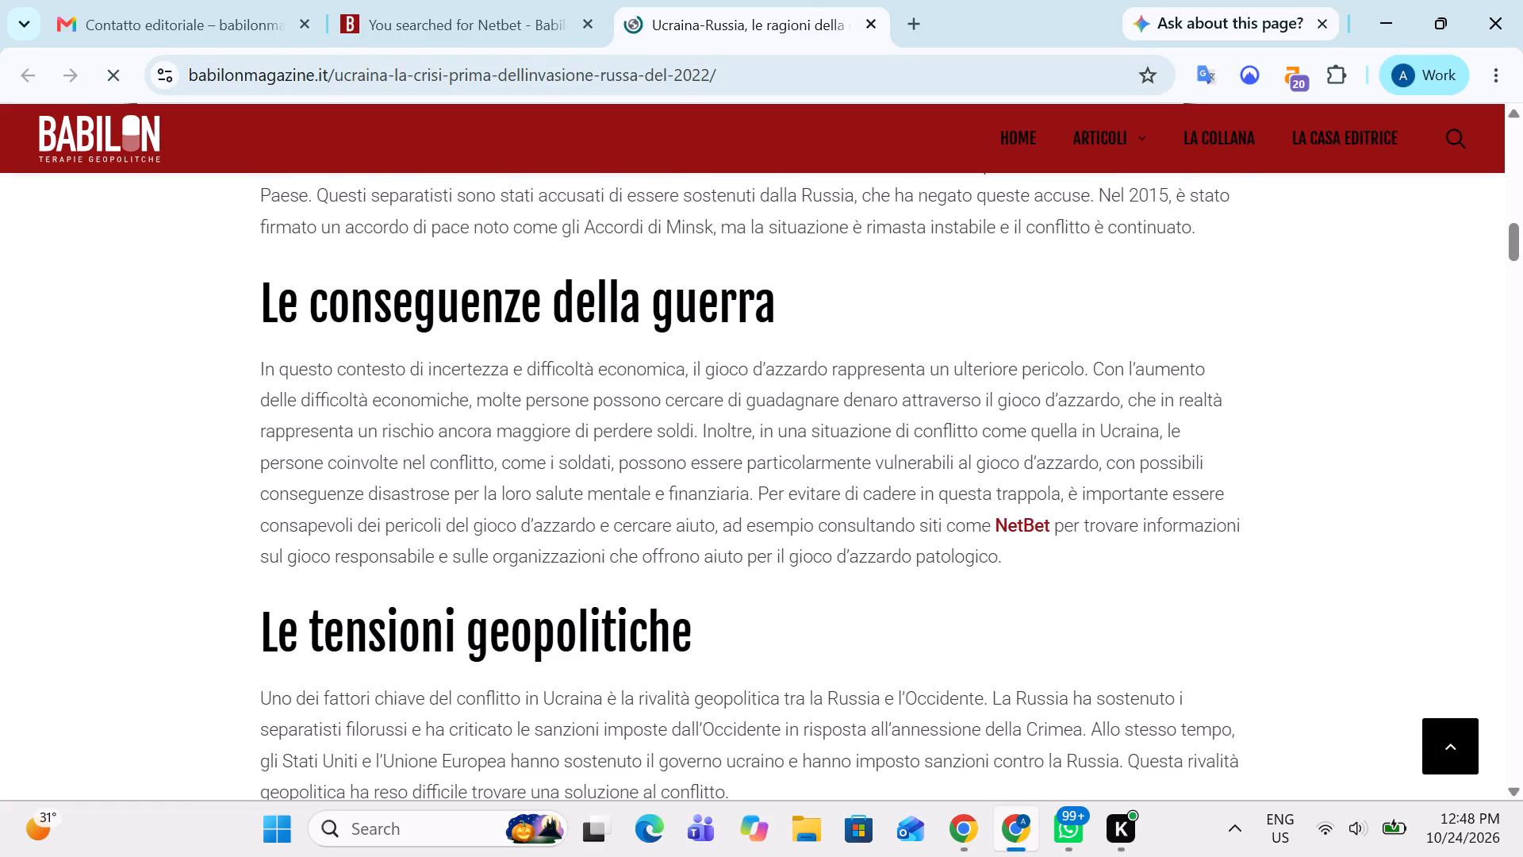
{"action": "left_click", "coordinate": [875, 32]}
{"action": "left_click", "coordinate": [593, 24]}
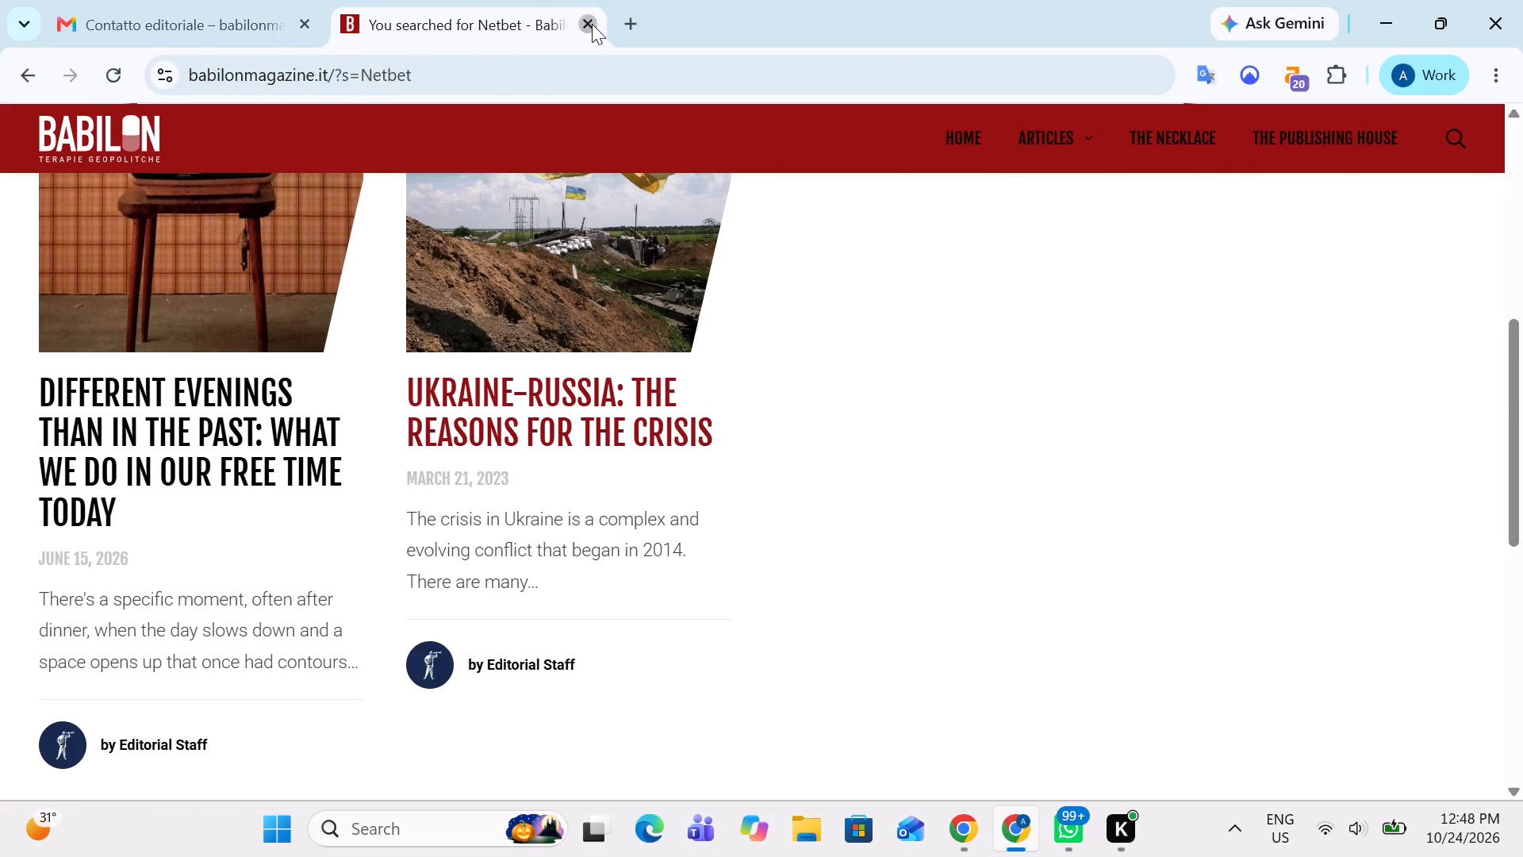
Check the single-release cost in the babilonmagazine.it email and enter a price of 100 in row 10715.
{"action": "scroll", "coordinate": [865, 574], "scroll_direction": "down", "scroll_amount": 4}
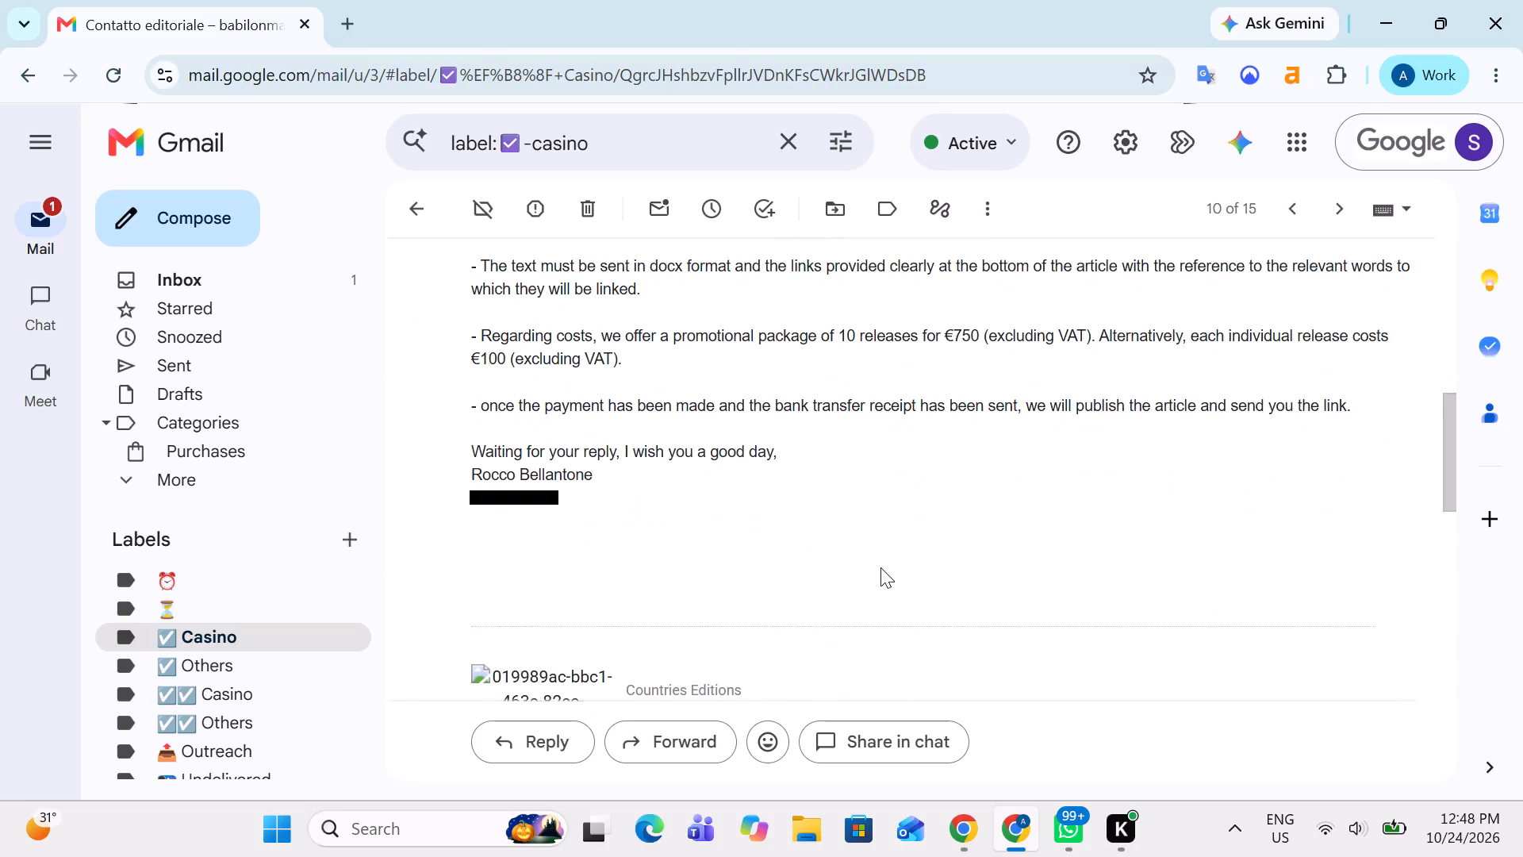
{"action": "scroll", "coordinate": [914, 536], "scroll_direction": "down", "scroll_amount": 2}
{"action": "key", "text": "alt+Tab"}
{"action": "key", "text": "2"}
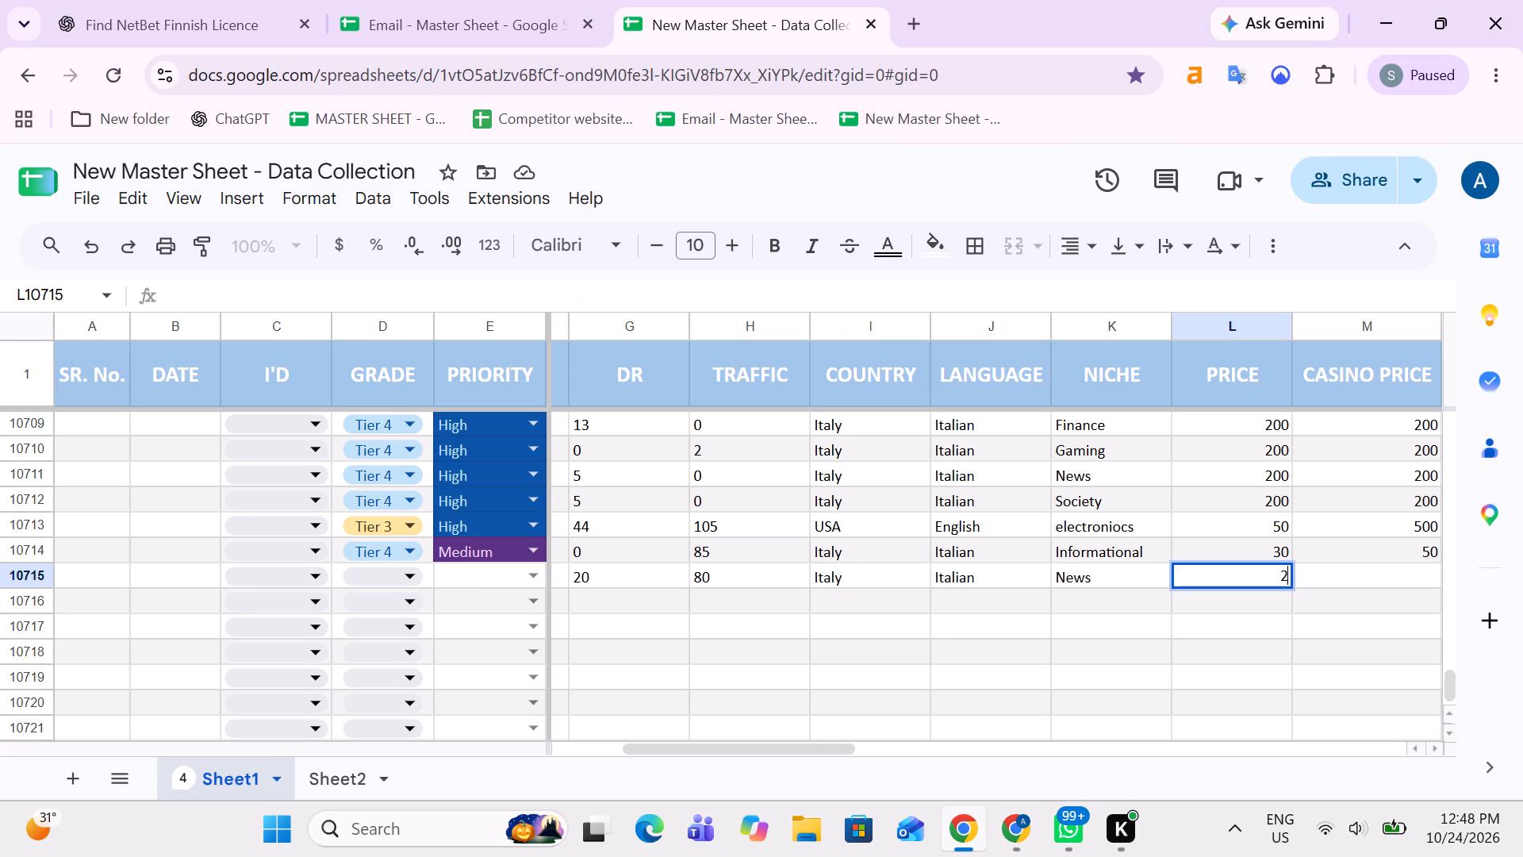
{"action": "key", "text": "BackSpace"}
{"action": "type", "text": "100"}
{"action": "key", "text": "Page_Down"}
Return to the babilonmagazine.it row and copy its price of 100 into the casino price.
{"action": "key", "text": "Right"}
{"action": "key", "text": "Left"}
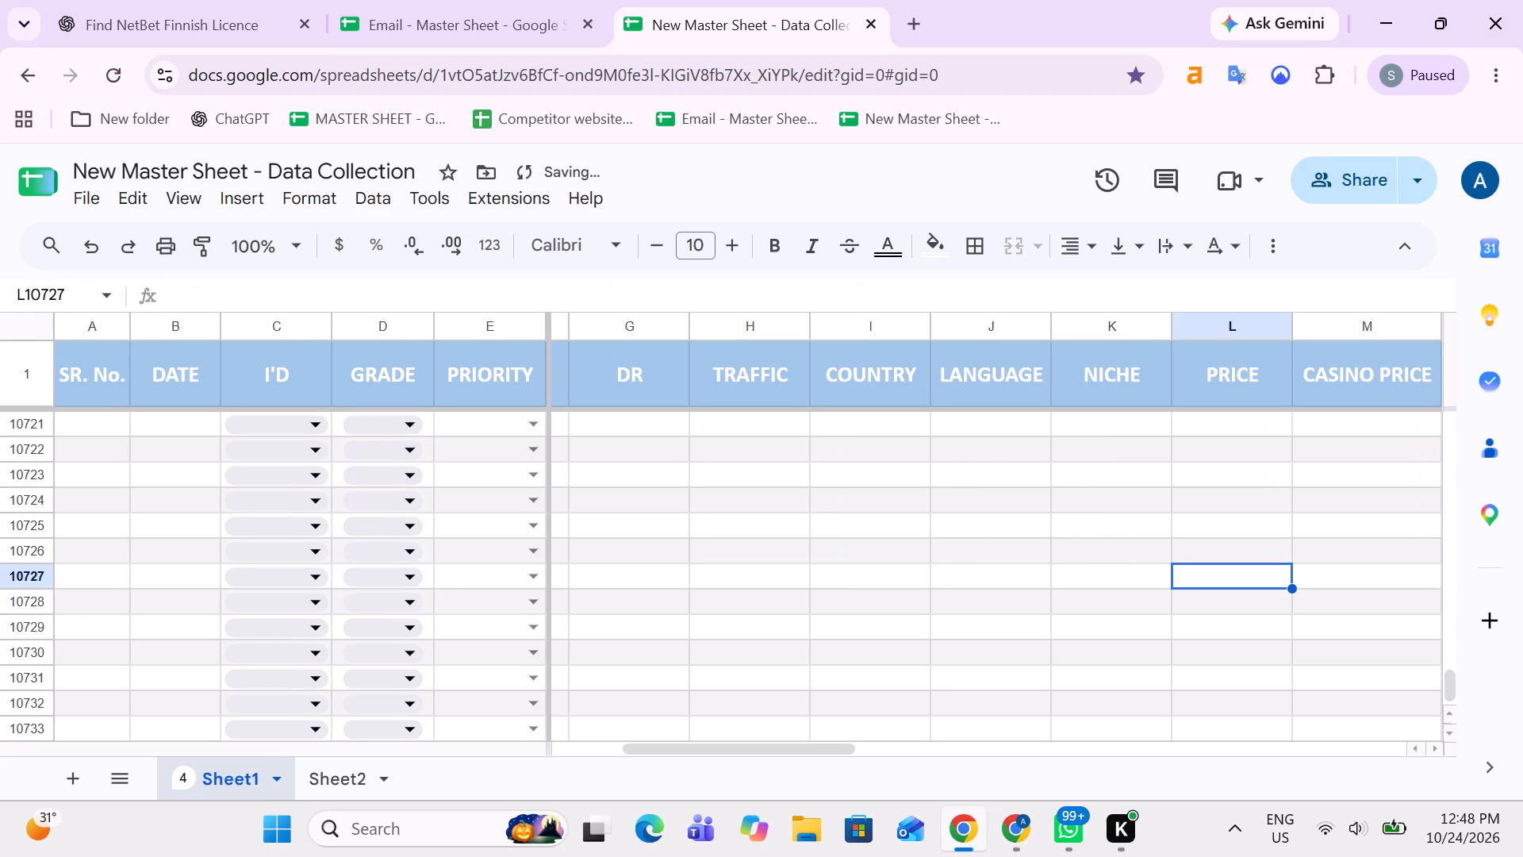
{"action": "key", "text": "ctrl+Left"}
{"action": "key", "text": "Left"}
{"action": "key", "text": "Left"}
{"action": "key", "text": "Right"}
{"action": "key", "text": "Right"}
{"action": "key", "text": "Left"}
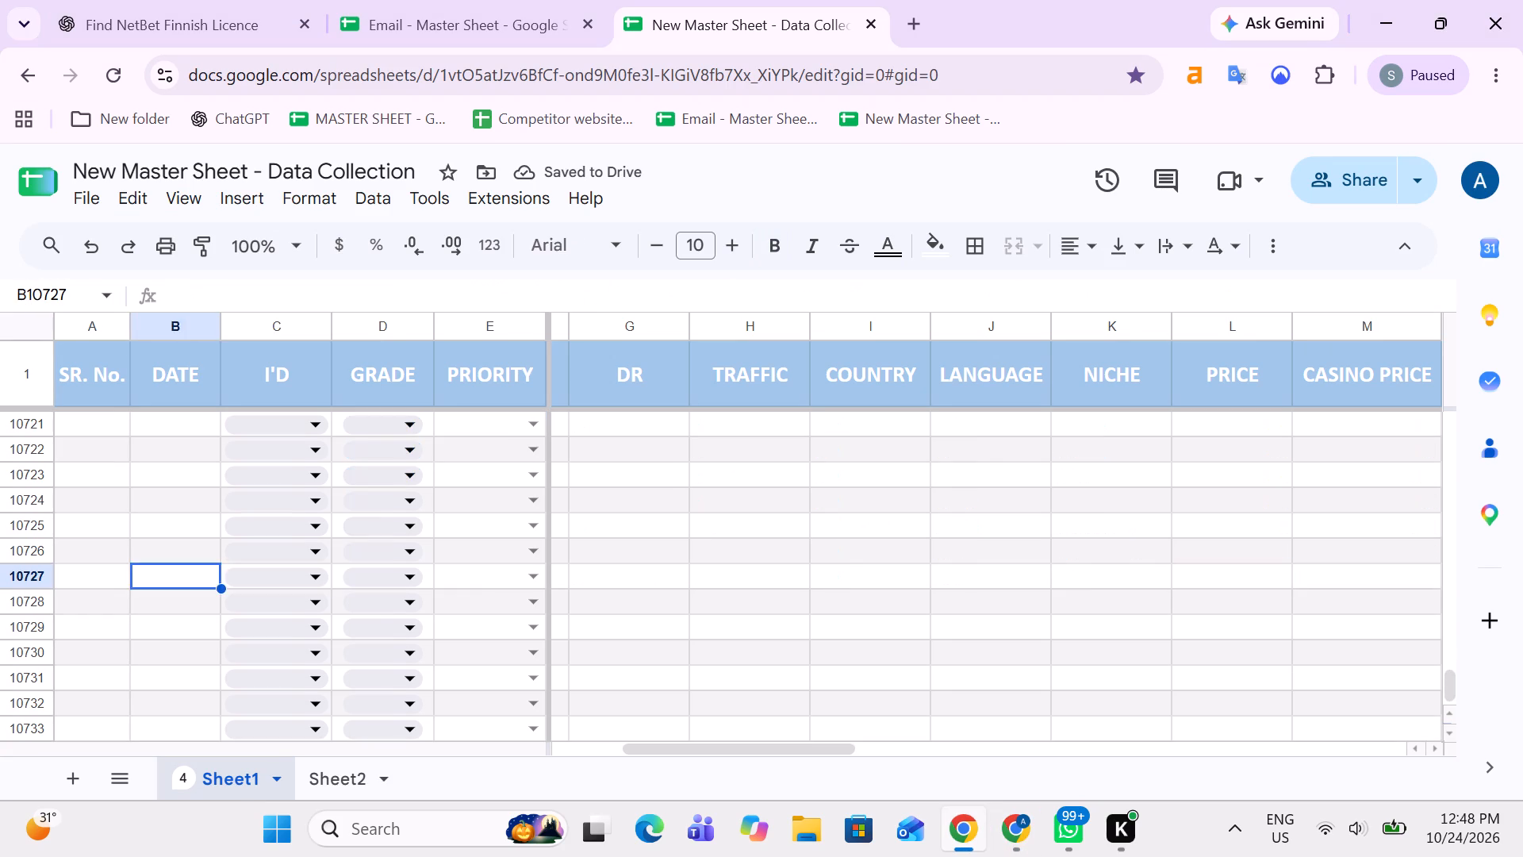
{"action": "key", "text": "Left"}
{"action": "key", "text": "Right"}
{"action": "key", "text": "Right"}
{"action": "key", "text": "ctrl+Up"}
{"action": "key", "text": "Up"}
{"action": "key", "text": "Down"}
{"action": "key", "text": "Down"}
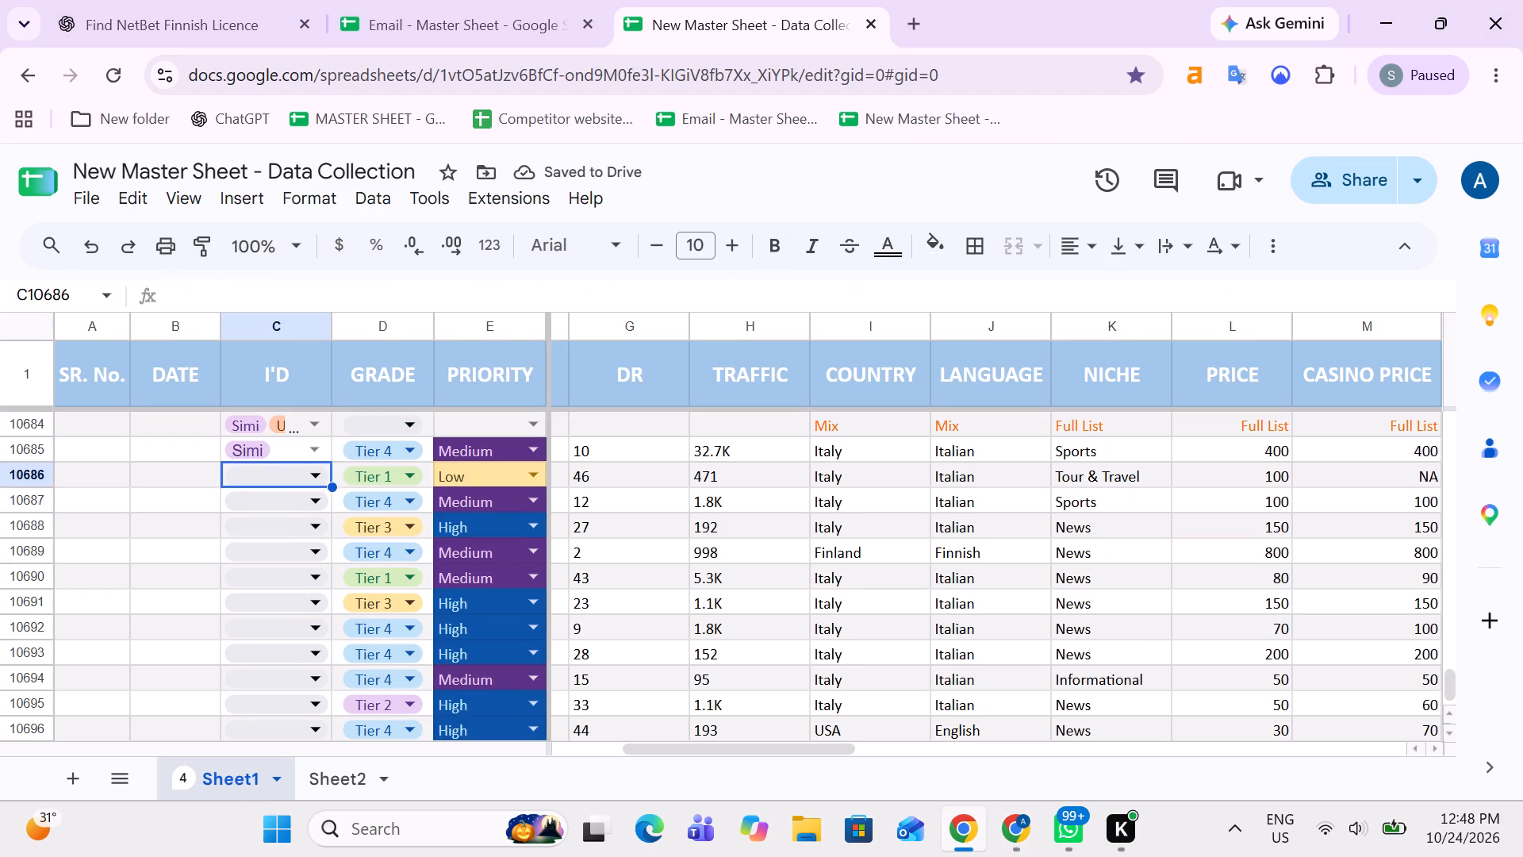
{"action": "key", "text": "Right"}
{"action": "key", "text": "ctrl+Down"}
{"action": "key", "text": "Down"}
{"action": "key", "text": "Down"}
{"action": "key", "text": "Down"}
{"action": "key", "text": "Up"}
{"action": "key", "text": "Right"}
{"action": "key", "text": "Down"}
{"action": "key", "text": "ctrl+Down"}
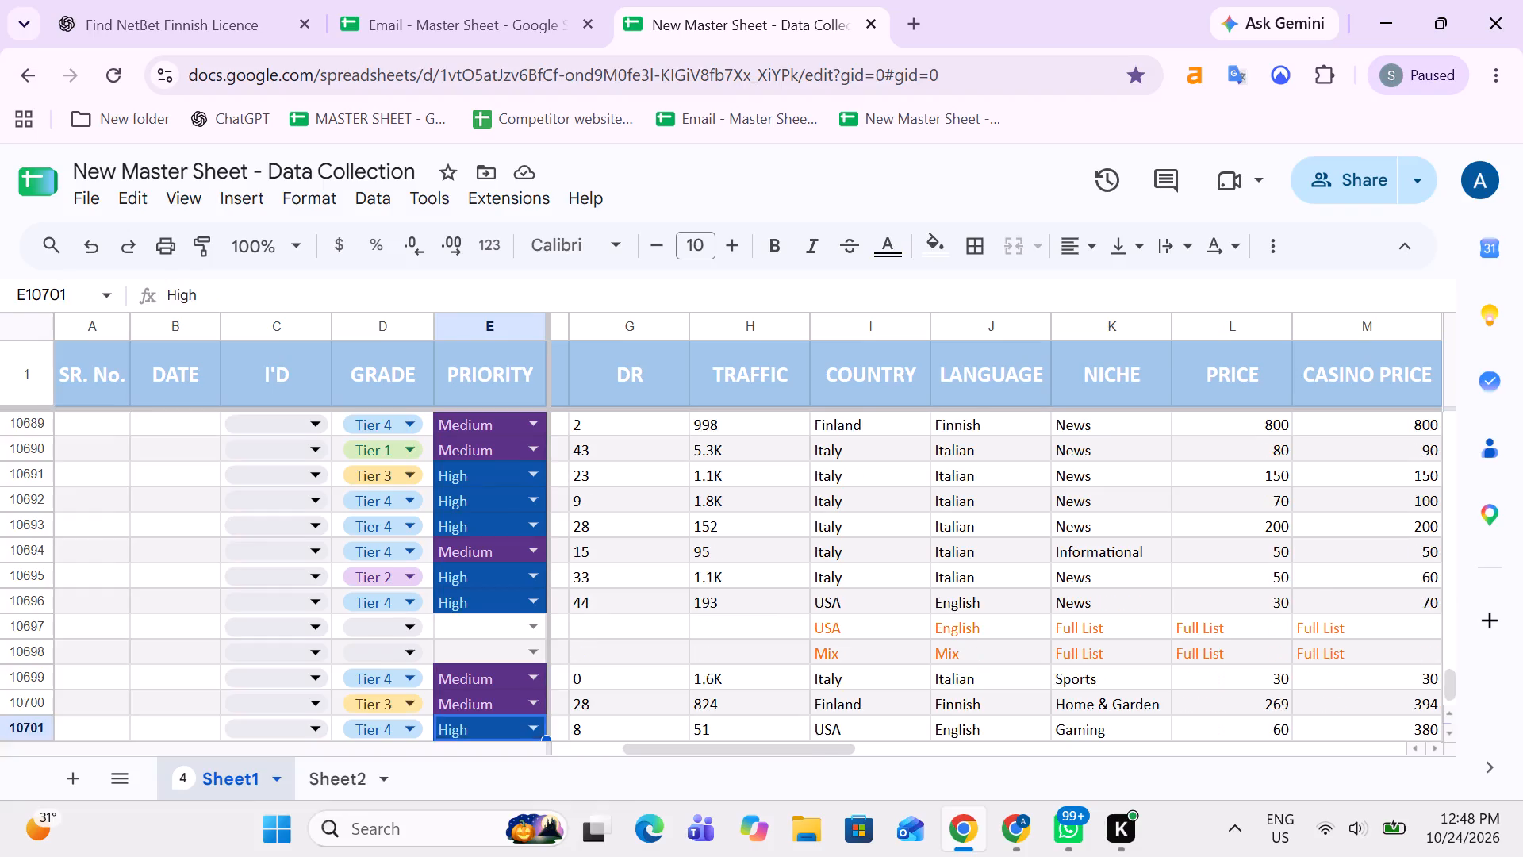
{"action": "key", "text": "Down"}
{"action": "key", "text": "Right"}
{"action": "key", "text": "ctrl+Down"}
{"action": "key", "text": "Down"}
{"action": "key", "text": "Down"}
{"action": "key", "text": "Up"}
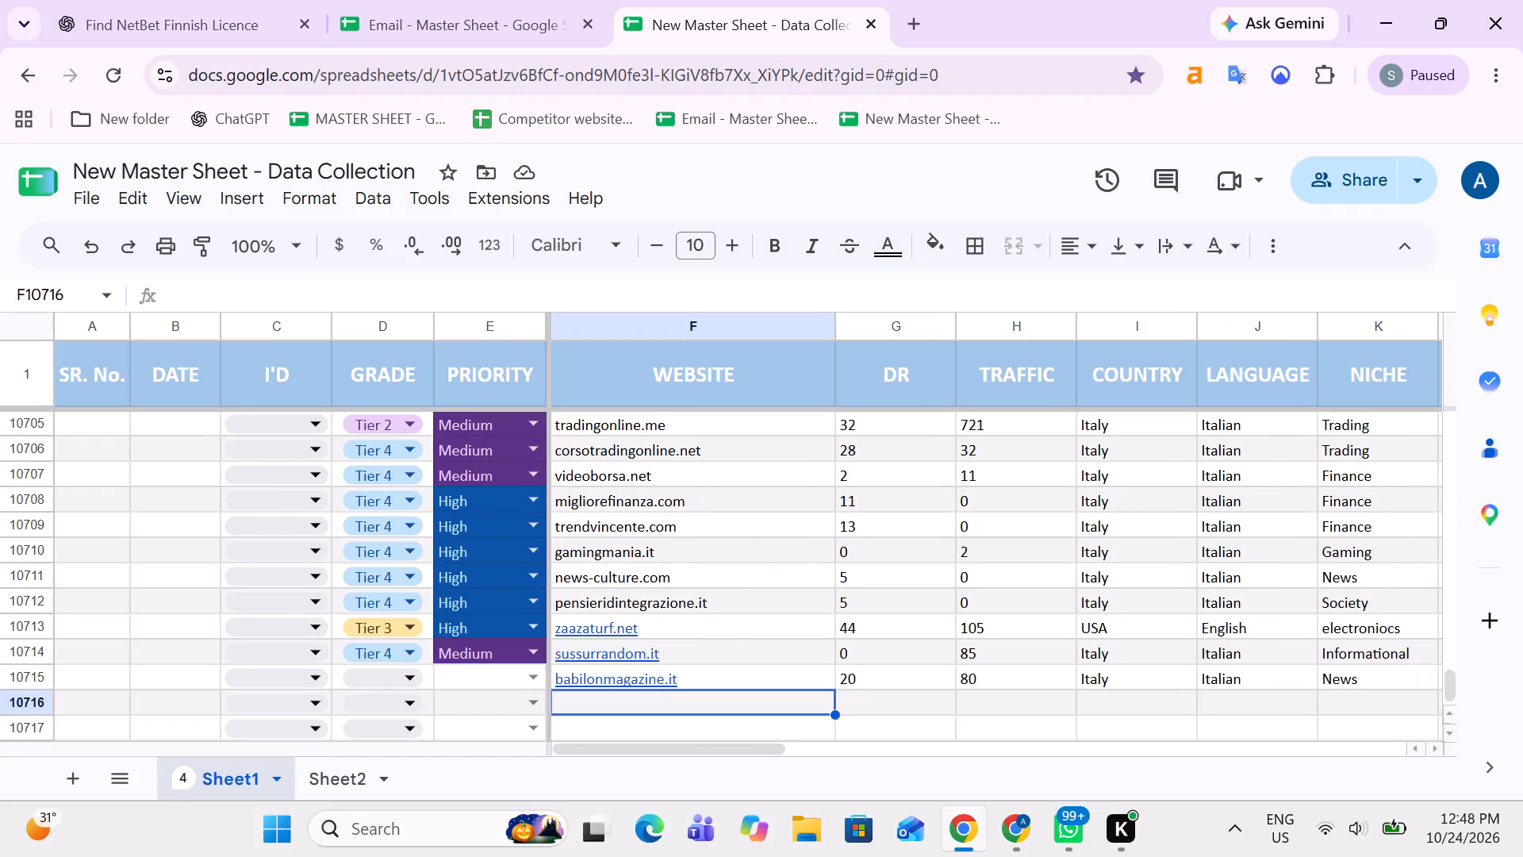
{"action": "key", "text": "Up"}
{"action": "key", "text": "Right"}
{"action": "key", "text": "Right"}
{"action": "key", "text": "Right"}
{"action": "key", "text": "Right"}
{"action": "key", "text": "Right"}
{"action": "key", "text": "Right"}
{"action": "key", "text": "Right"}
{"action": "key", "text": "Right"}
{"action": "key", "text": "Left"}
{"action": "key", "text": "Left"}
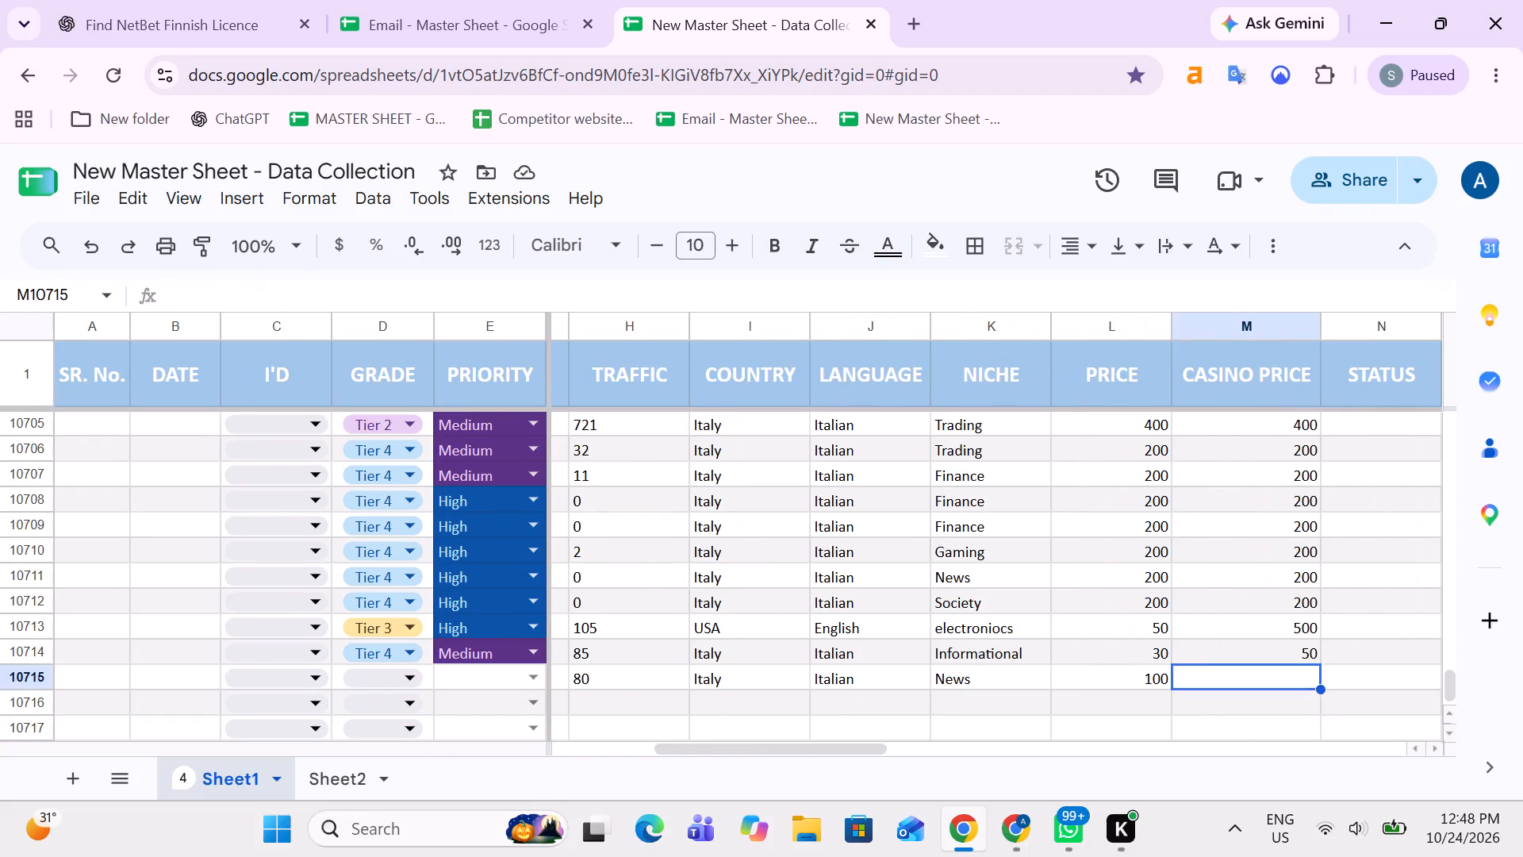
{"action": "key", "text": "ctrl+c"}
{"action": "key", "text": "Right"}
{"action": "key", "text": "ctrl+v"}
Copy the Paesi Edizioni sender's email address from the Gmail thread into the contact details of row 10715.
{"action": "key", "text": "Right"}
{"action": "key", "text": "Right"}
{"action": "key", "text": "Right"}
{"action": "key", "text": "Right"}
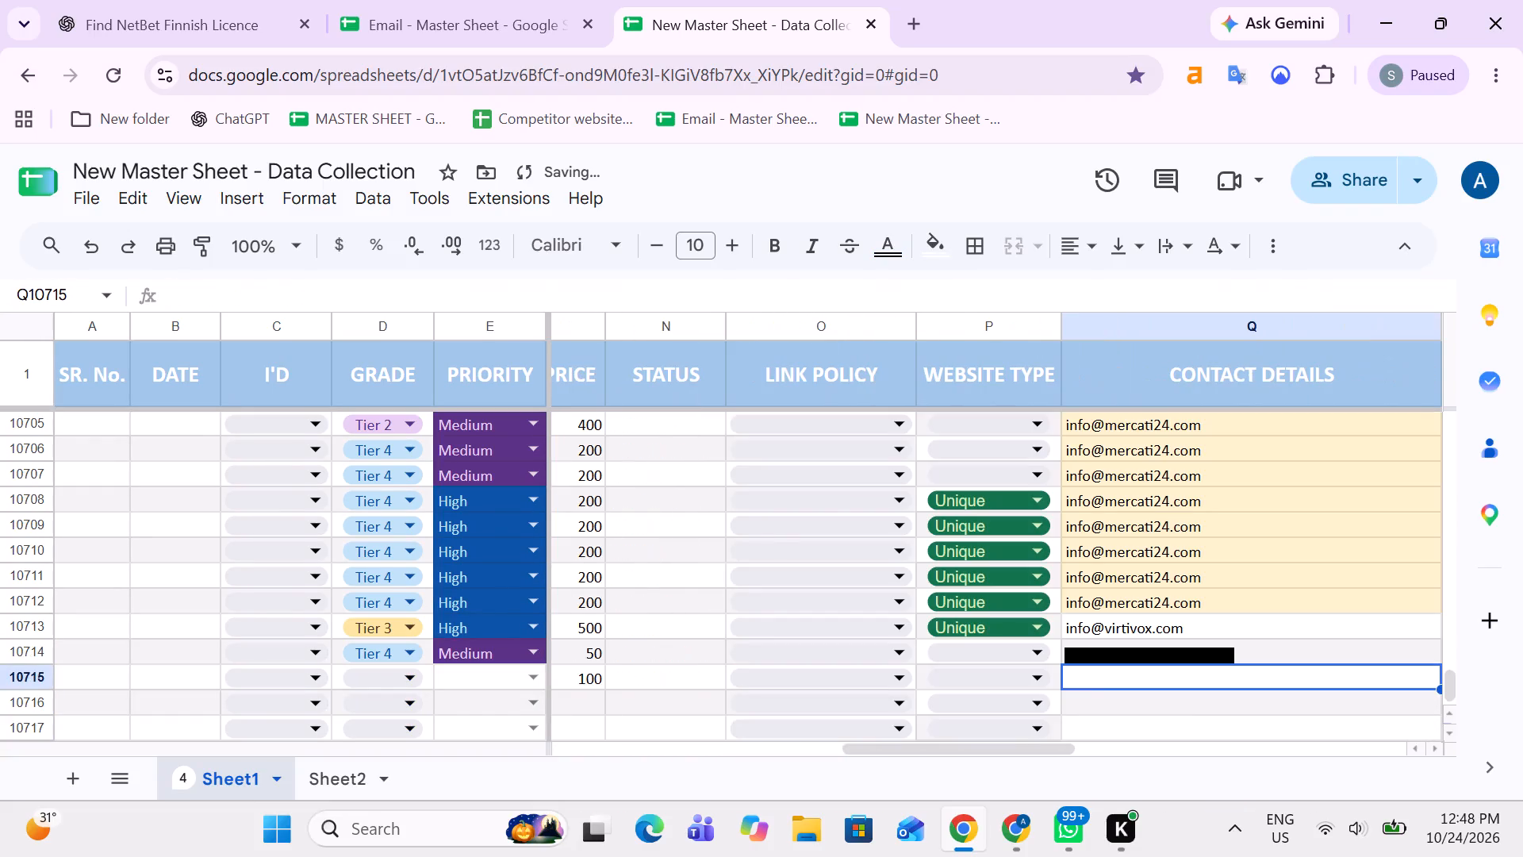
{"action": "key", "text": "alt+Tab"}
{"action": "scroll", "coordinate": [688, 547], "scroll_direction": "up", "scroll_amount": 5}
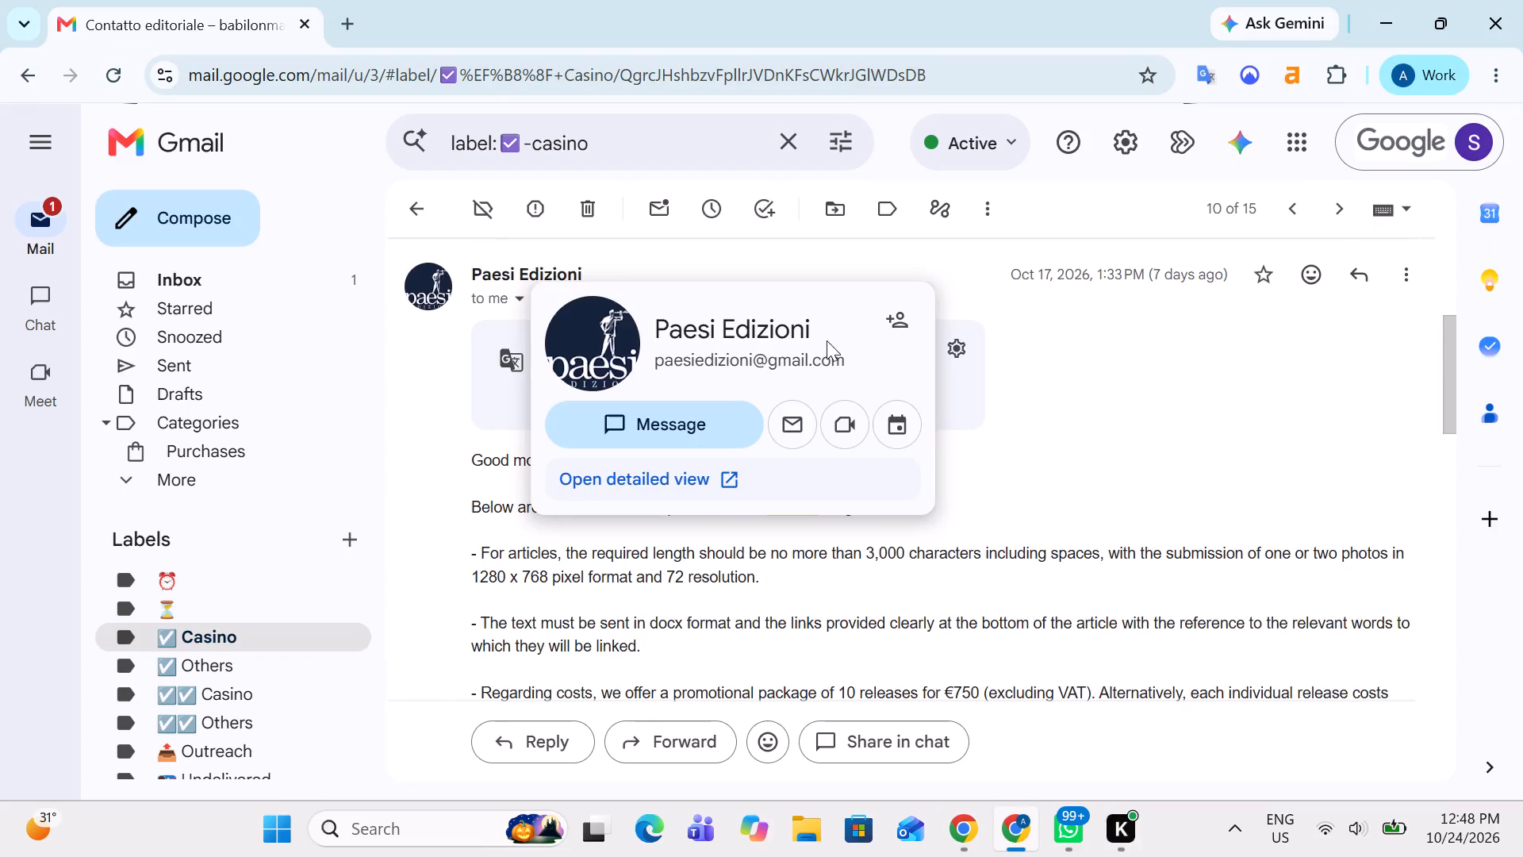
{"action": "left_click", "coordinate": [840, 362]}
{"action": "key", "text": "alt+Tab"}
{"action": "key", "text": "ctrl+v"}
Set the priority of the babilonmagazine.it row to Medium.
{"action": "key", "text": "Left"}
{"action": "key", "text": "Left"}
{"action": "key", "text": "Left"}
{"action": "key", "text": "Left"}
{"action": "key", "text": "Left"}
{"action": "key", "text": "Left"}
{"action": "key", "text": "Left"}
{"action": "key", "text": "Left"}
{"action": "key", "text": "Left"}
{"action": "key", "text": "Left"}
{"action": "key", "text": "Left"}
{"action": "key", "text": "Left"}
{"action": "key", "text": "Left"}
{"action": "key", "text": "Left"}
{"action": "key", "text": "Left"}
{"action": "key", "text": "Left"}
{"action": "key", "text": "Left"}
{"action": "key", "text": "Left"}
{"action": "key", "text": "Left"}
{"action": "key", "text": "Left"}
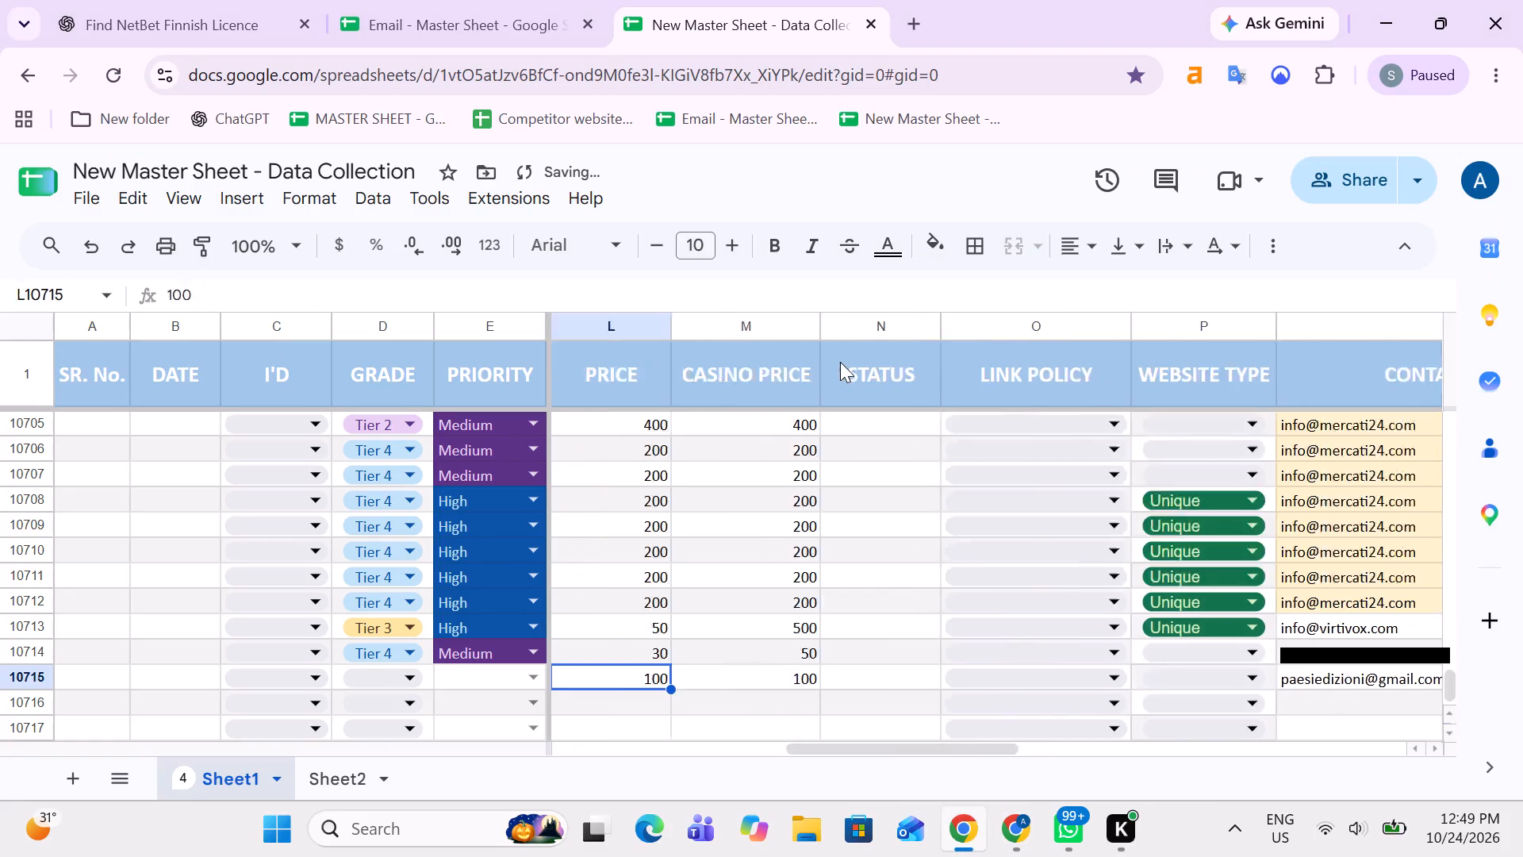
{"action": "key", "text": "Right"}
{"action": "key", "text": "Right"}
{"action": "key", "text": "Right"}
{"action": "key", "text": "Right"}
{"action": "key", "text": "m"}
{"action": "key", "text": "Down"}
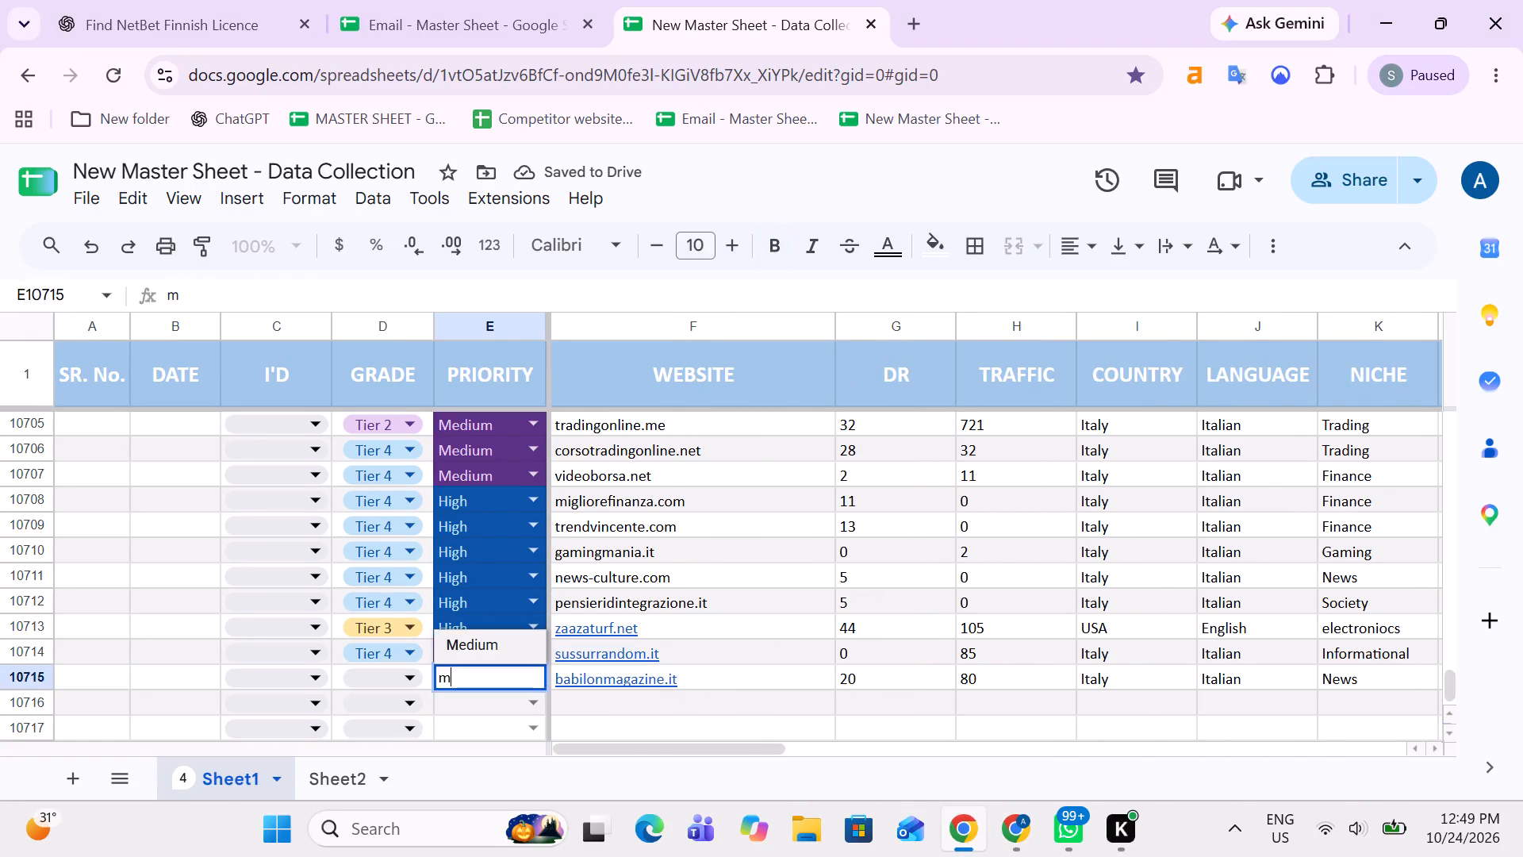
{"action": "key", "text": "Return"}
Set the grade of the babilonmagazine.it row to Tier 4.
{"action": "key", "text": "Up"}
{"action": "key", "text": "Left"}
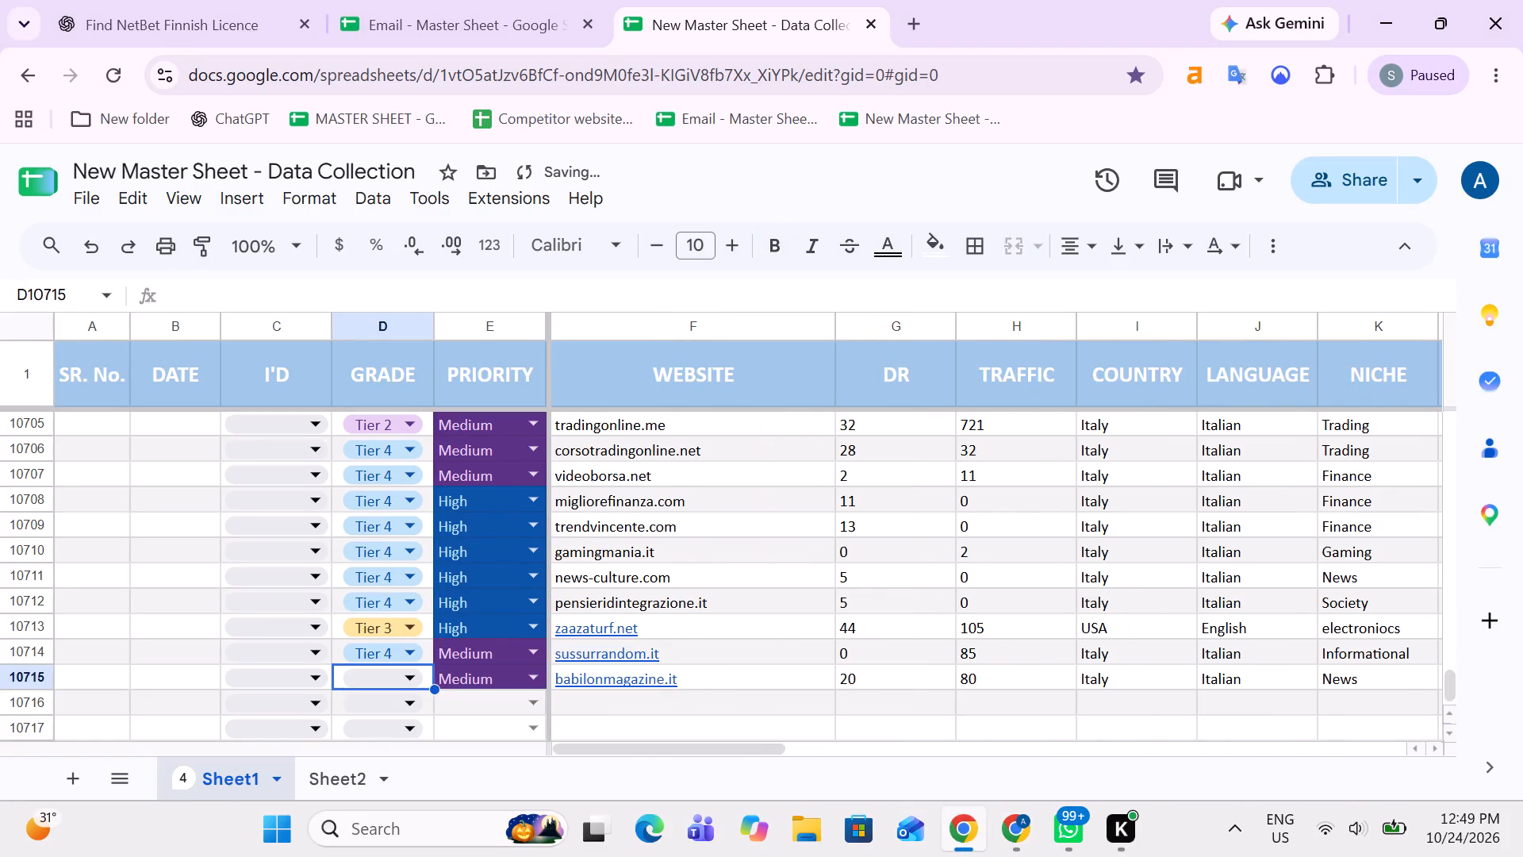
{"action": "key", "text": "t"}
{"action": "key", "text": "Up"}
{"action": "key", "text": "Return"}
{"action": "key", "text": "Right"}
{"action": "key", "text": "Right"}
{"action": "key", "text": "Up"}
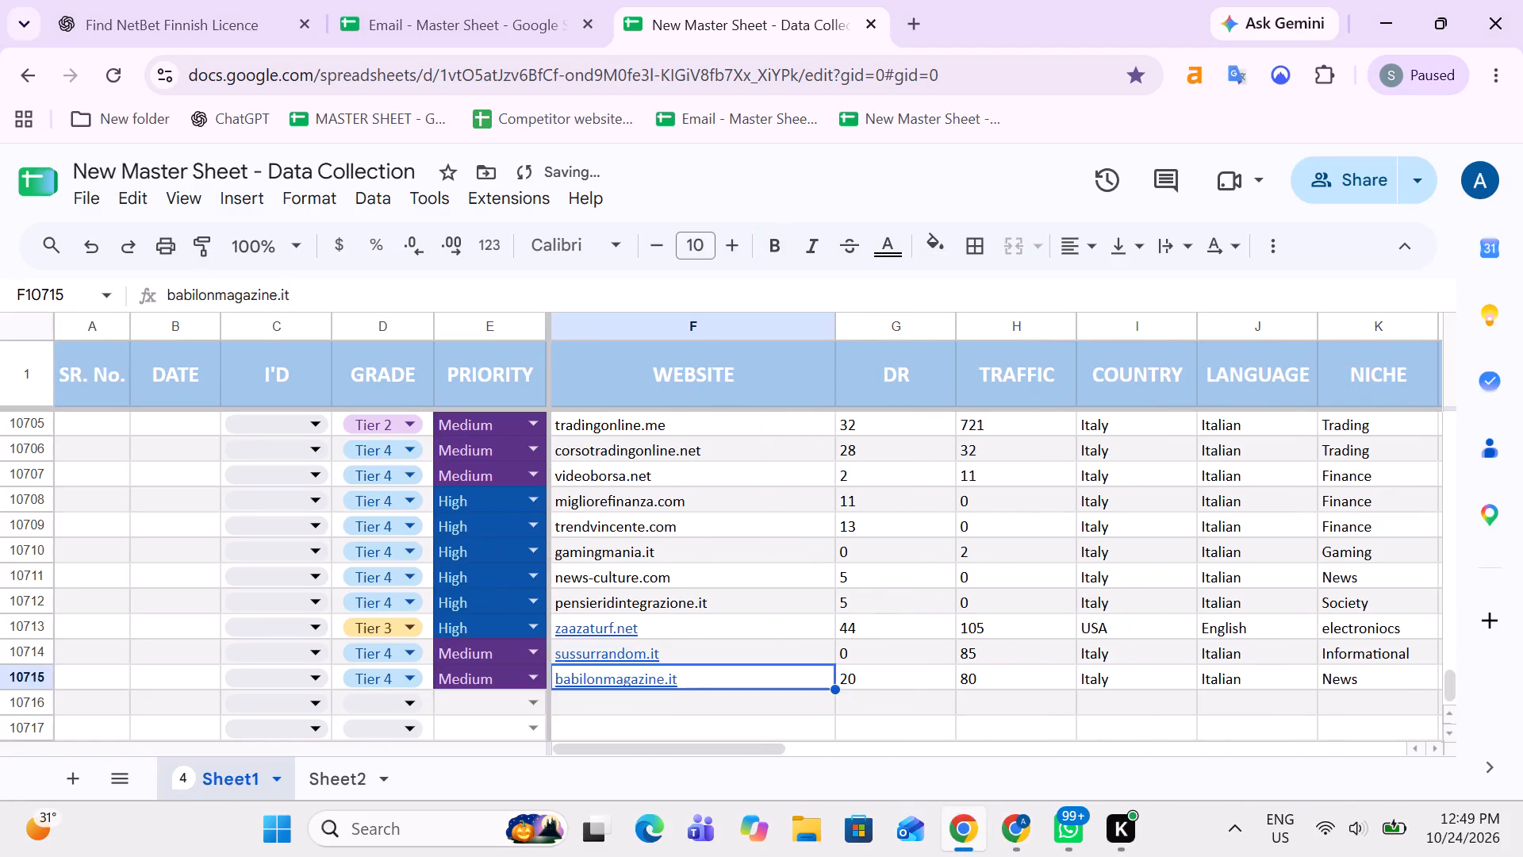
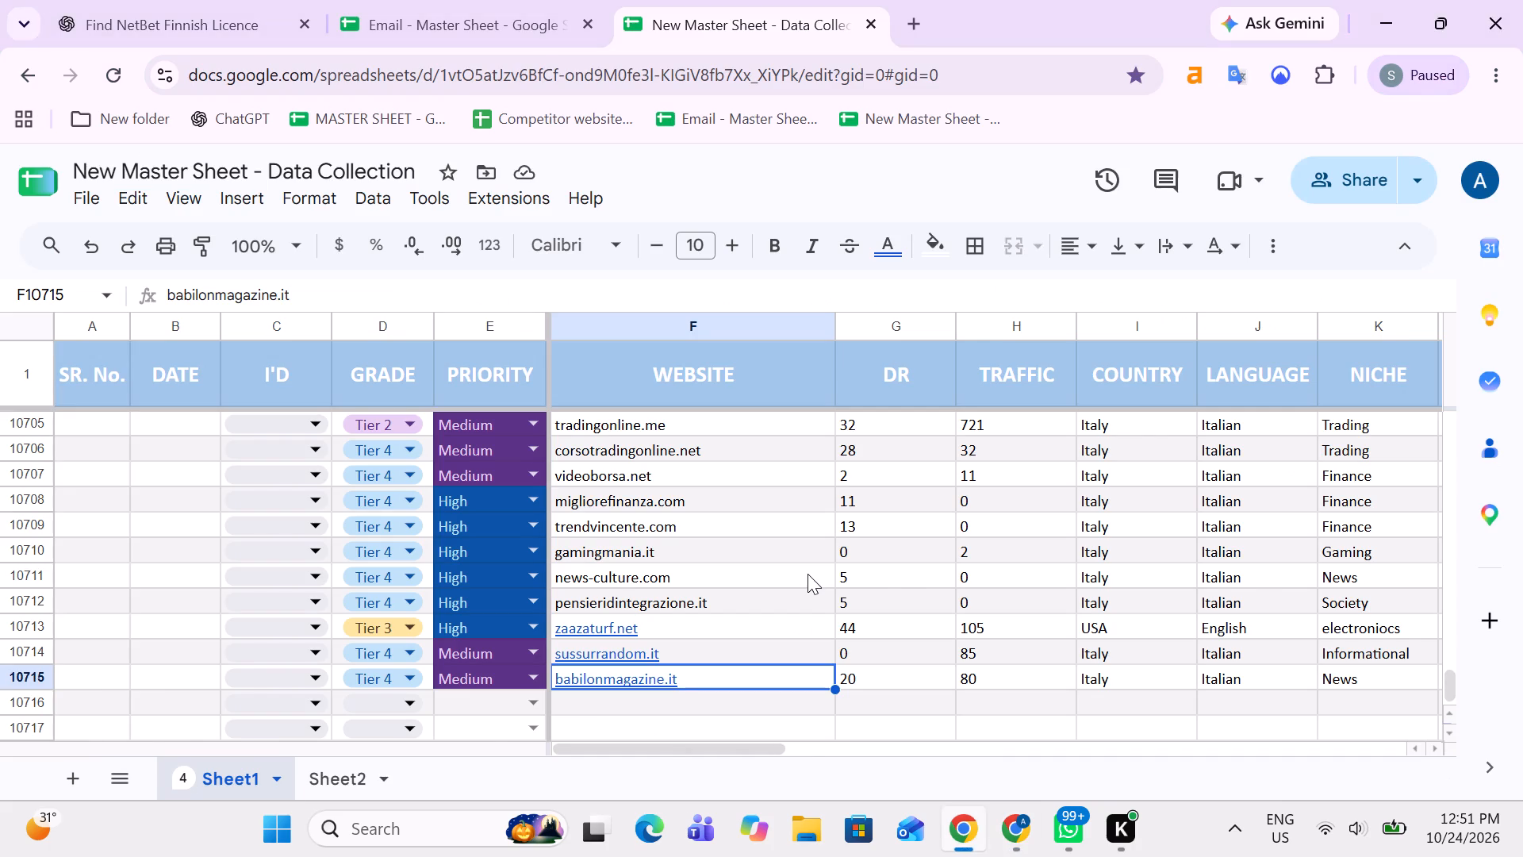
{"action": "key", "text": "alt+Tab"}
{"action": "scroll", "coordinate": [895, 575], "scroll_direction": "up", "scroll_amount": 1}
{"action": "key", "text": "alt+Tab"}
{"action": "key", "text": "Right"}
{"action": "key", "text": "Right"}
{"action": "key", "text": "Right"}
{"action": "key", "text": "Right"}
{"action": "key", "text": "Right"}
{"action": "key", "text": "Right"}
{"action": "key", "text": "Right"}
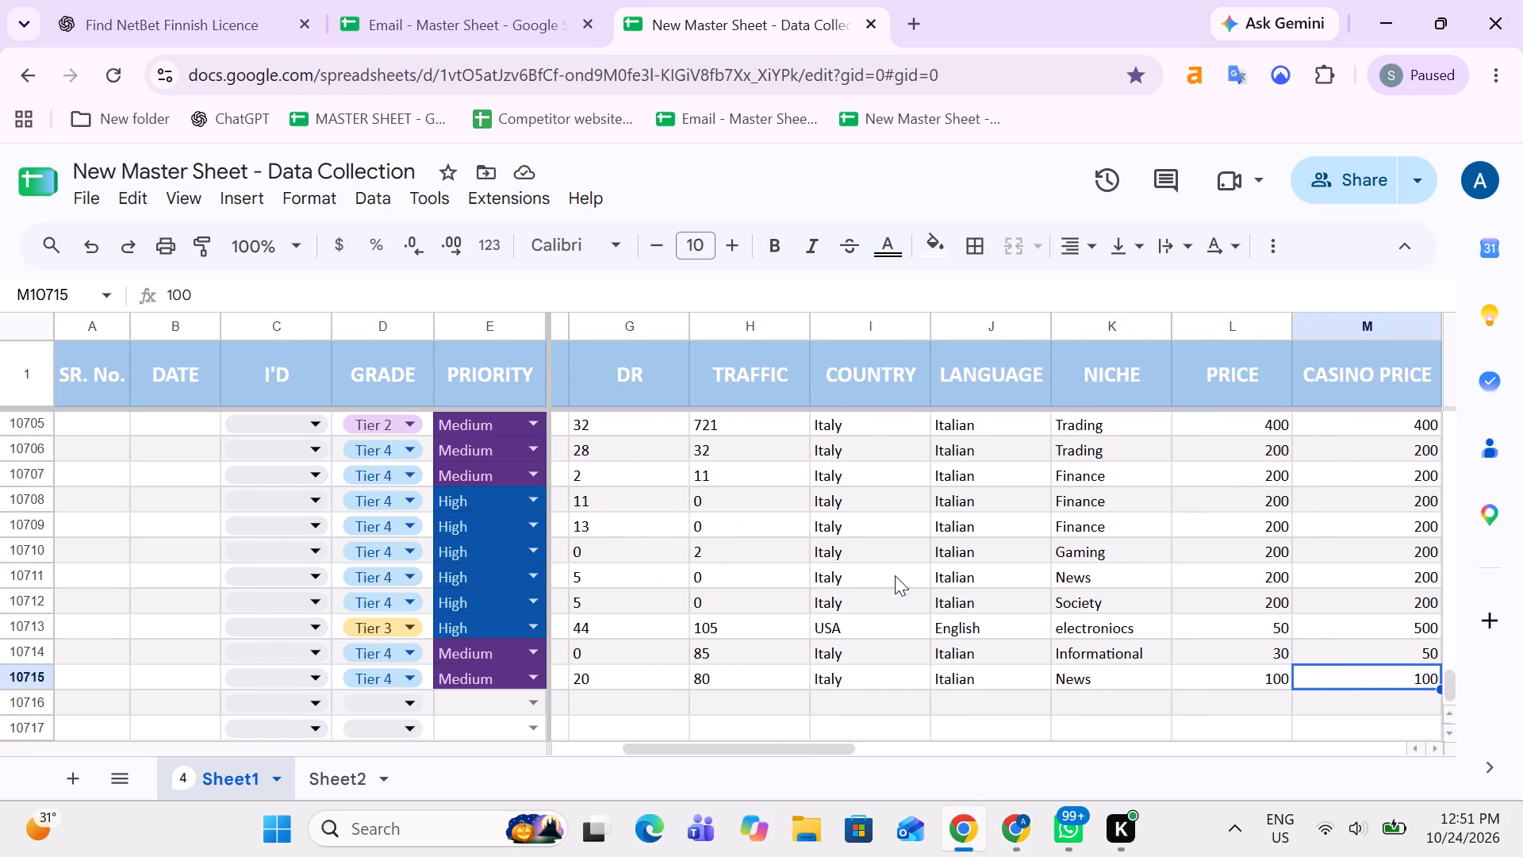
{"action": "key", "text": "Right"}
{"action": "key", "text": "Right"}
Start a record for donnapop.it at the website cell of row 10716, returning to the Gmail thread for the domain.
{"action": "key", "text": "Left"}
{"action": "key", "text": "Left"}
{"action": "key", "text": "Left"}
{"action": "key", "text": "Left"}
{"action": "key", "text": "Left"}
{"action": "key", "text": "Left"}
{"action": "key", "text": "Left"}
{"action": "key", "text": "Left"}
{"action": "key", "text": "Left"}
{"action": "key", "text": "Left"}
{"action": "key", "text": "Left"}
{"action": "key", "text": "Left"}
{"action": "key", "text": "Left"}
{"action": "key", "text": "Left"}
{"action": "key", "text": "Left"}
{"action": "key", "text": "Left"}
{"action": "key", "text": "Left"}
{"action": "key", "text": "Left"}
{"action": "key", "text": "Down"}
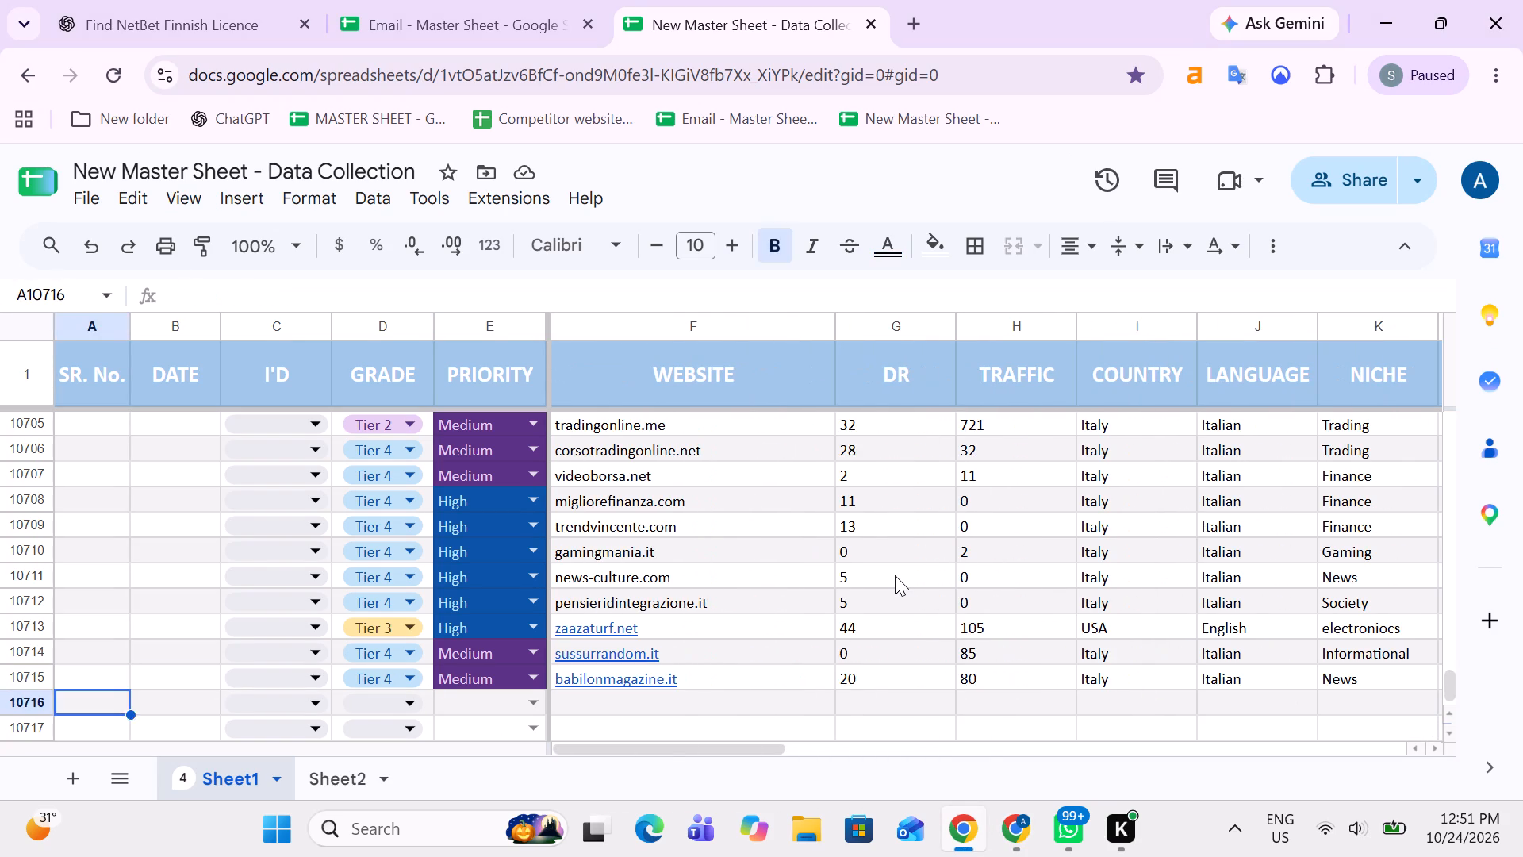
{"action": "key", "text": "Right"}
{"action": "key", "text": "Right"}
{"action": "key", "text": "Right"}
{"action": "key", "text": "Right"}
{"action": "key", "text": "Right"}
{"action": "key", "text": "alt+Tab"}
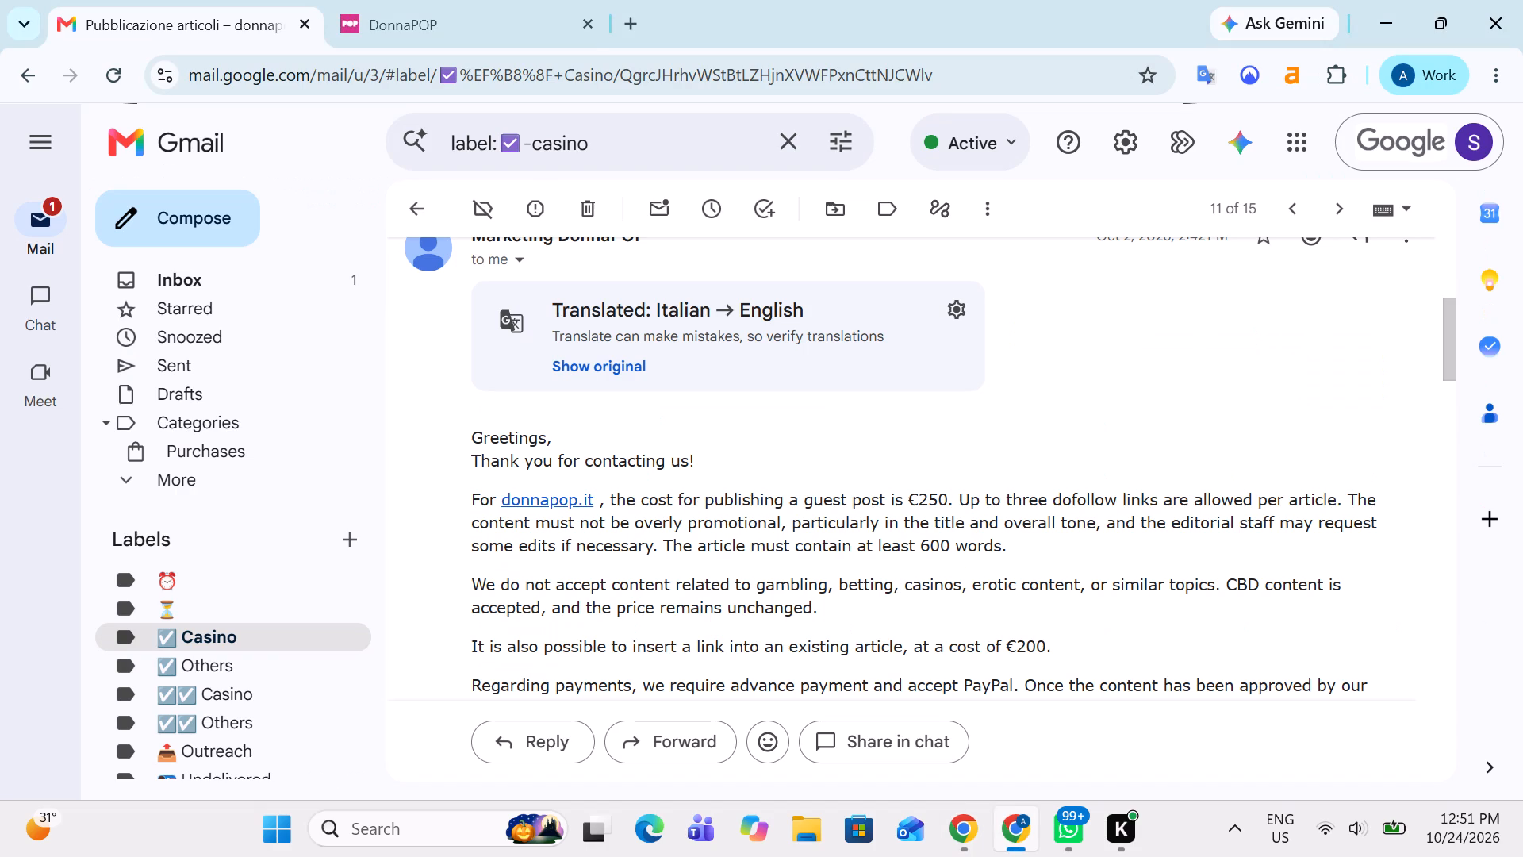
Copy the domain donnapop.it from the site's address and enter it as the website in row 10716 of the New Master Sheet.
{"action": "left_click", "coordinate": [485, 0]}
{"action": "left_click", "coordinate": [353, 71]}
{"action": "left_click_drag", "start_coordinate": [353, 71], "coordinate": [307, 81]}
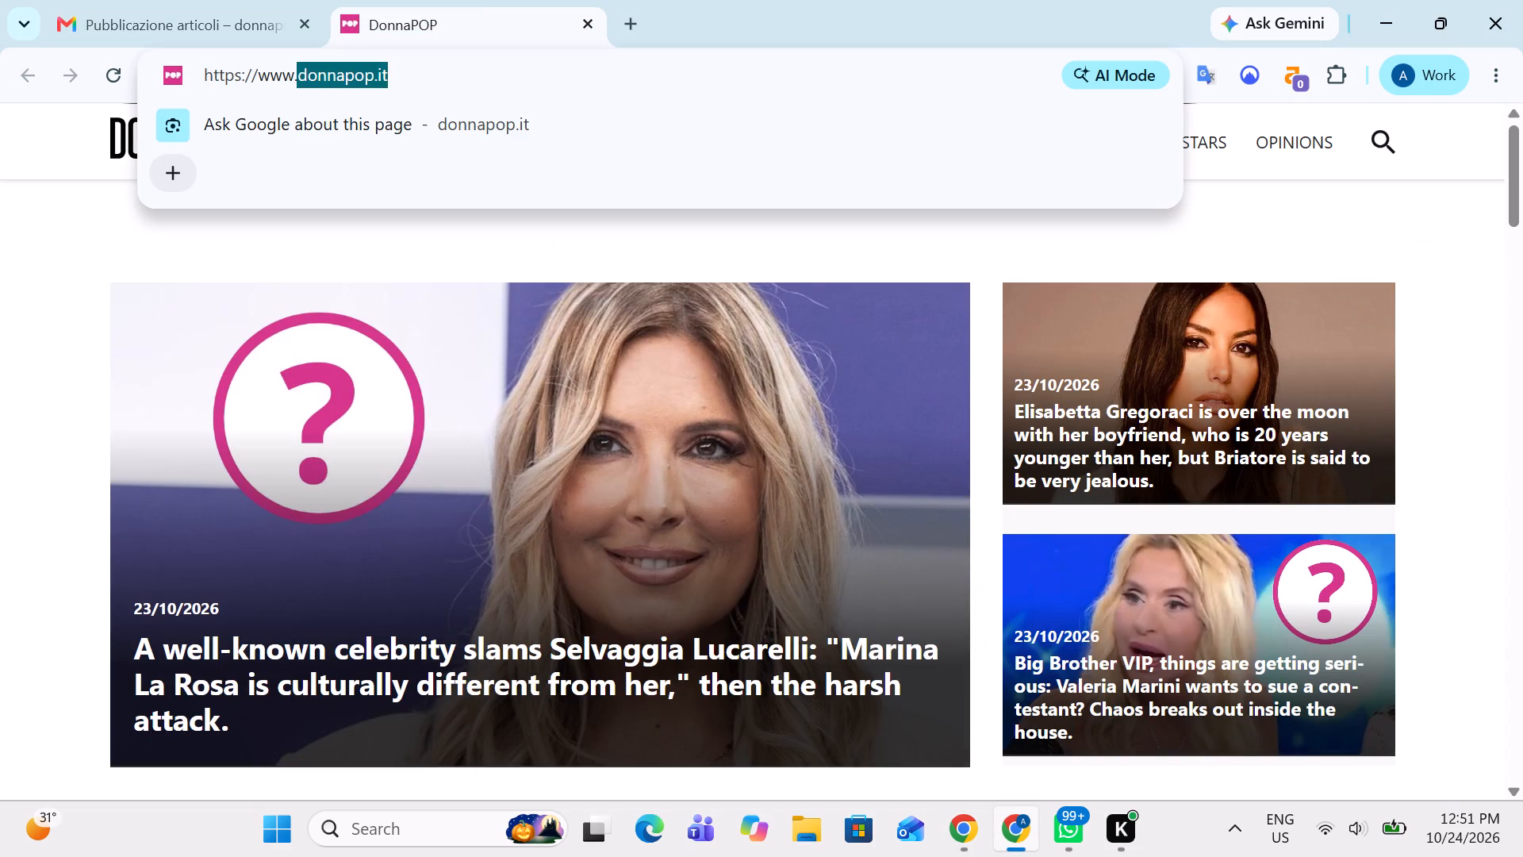
{"action": "left_click_drag", "start_coordinate": [307, 81], "coordinate": [306, 81]}
{"action": "key", "text": "ctrl+c"}
{"action": "key", "text": "ctrl+c"}
{"action": "scroll", "coordinate": [529, 307], "scroll_direction": "down", "scroll_amount": 19}
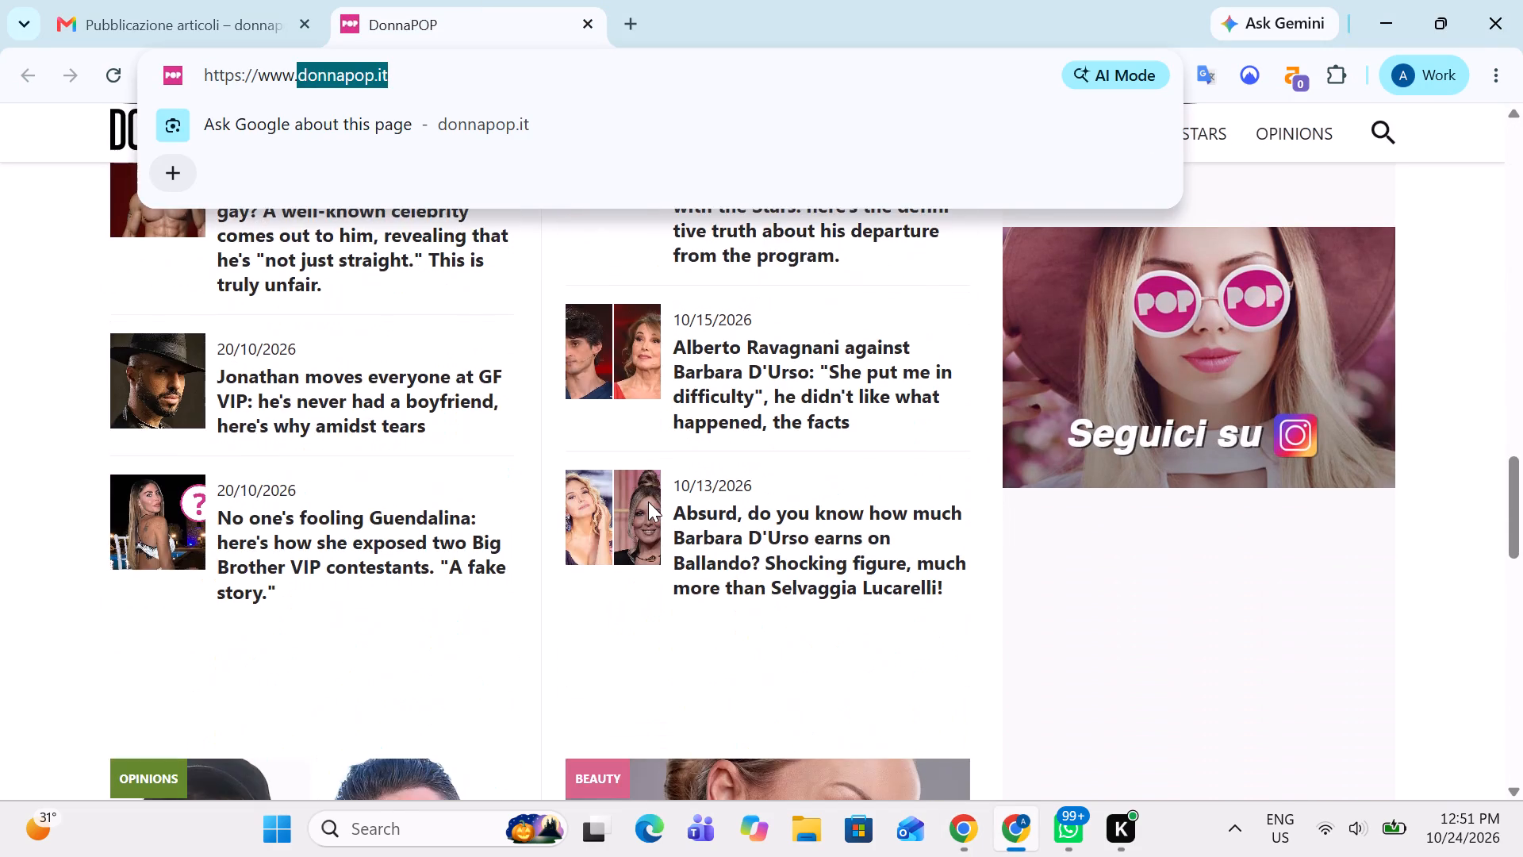
{"action": "key", "text": "alt+Tab"}
{"action": "key", "text": "Return"}
{"action": "key", "text": "ctrl+v"}
{"action": "key", "text": "Tab"}
{"action": "key", "text": "Right"}
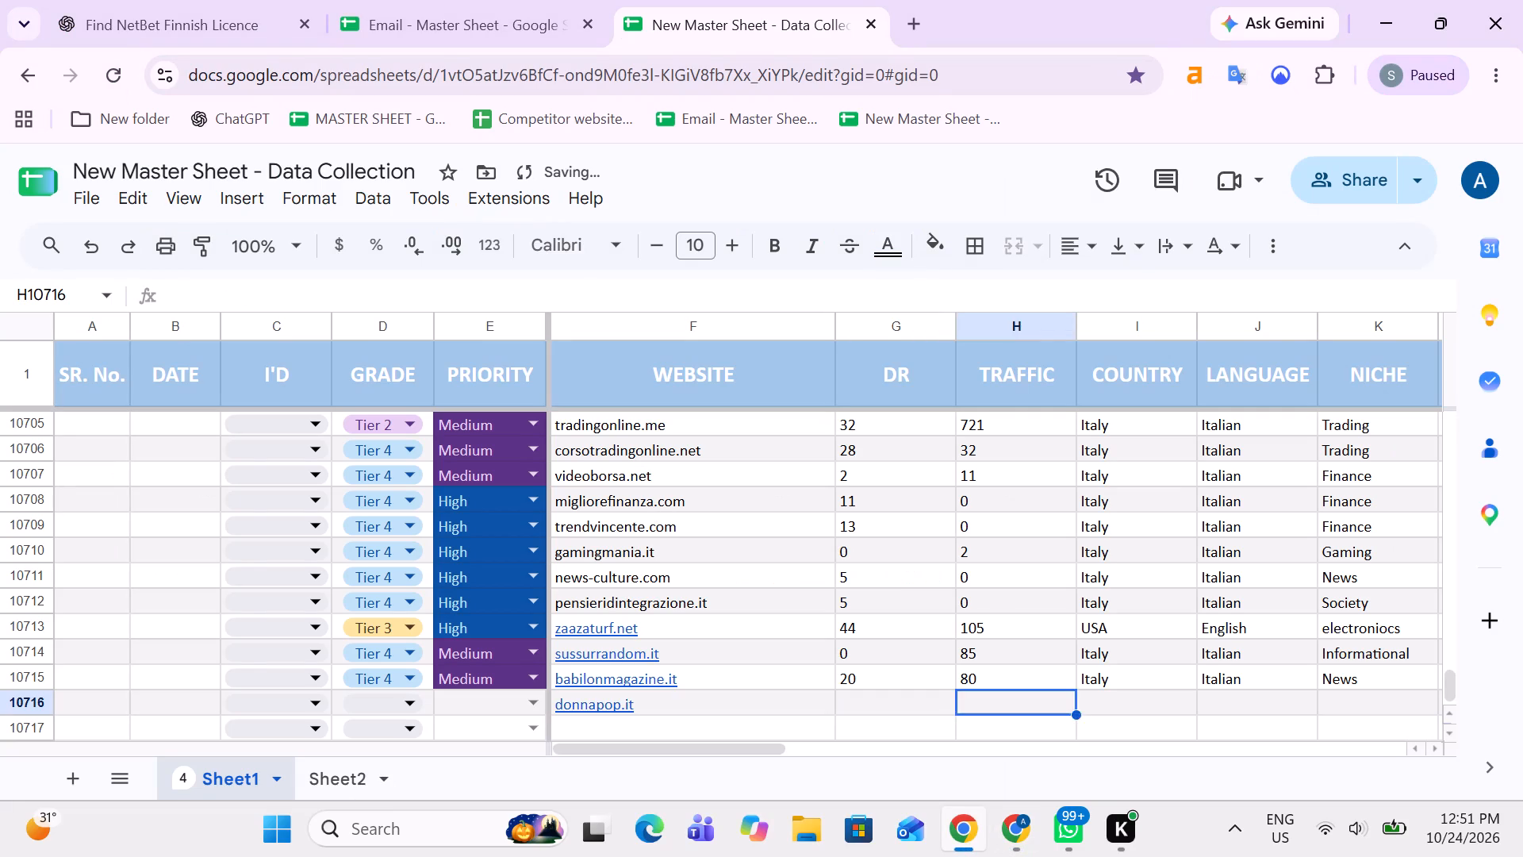
Check the Ahrefs metrics for donnapop.it and enter a DR of 0 and traffic of 6.7K in row 10716.
{"action": "key", "text": "Left"}
{"action": "key", "text": "alt+Tab"}
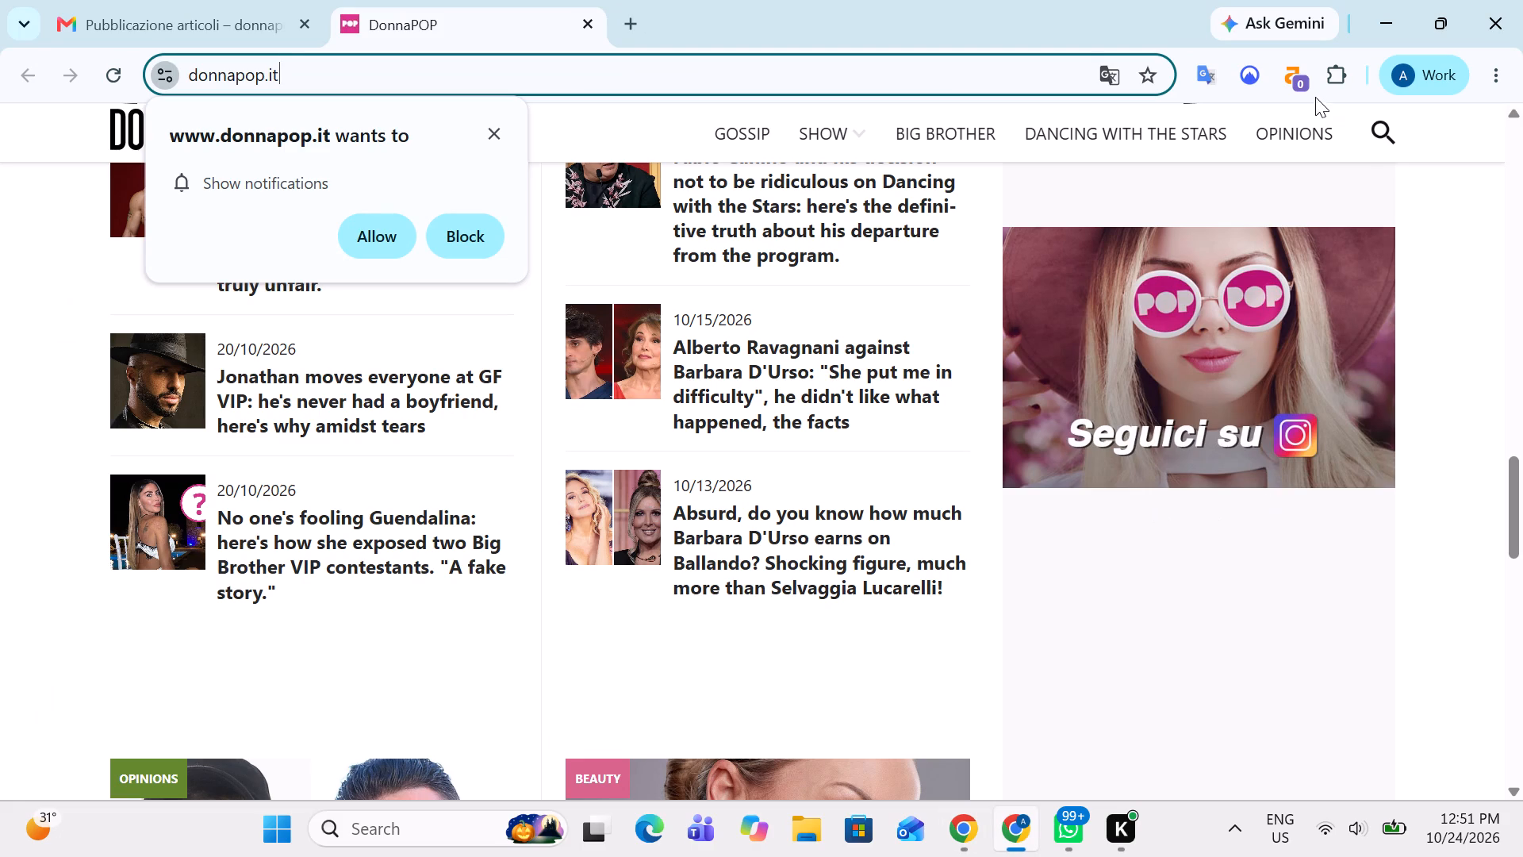
{"action": "left_click", "coordinate": [1305, 88]}
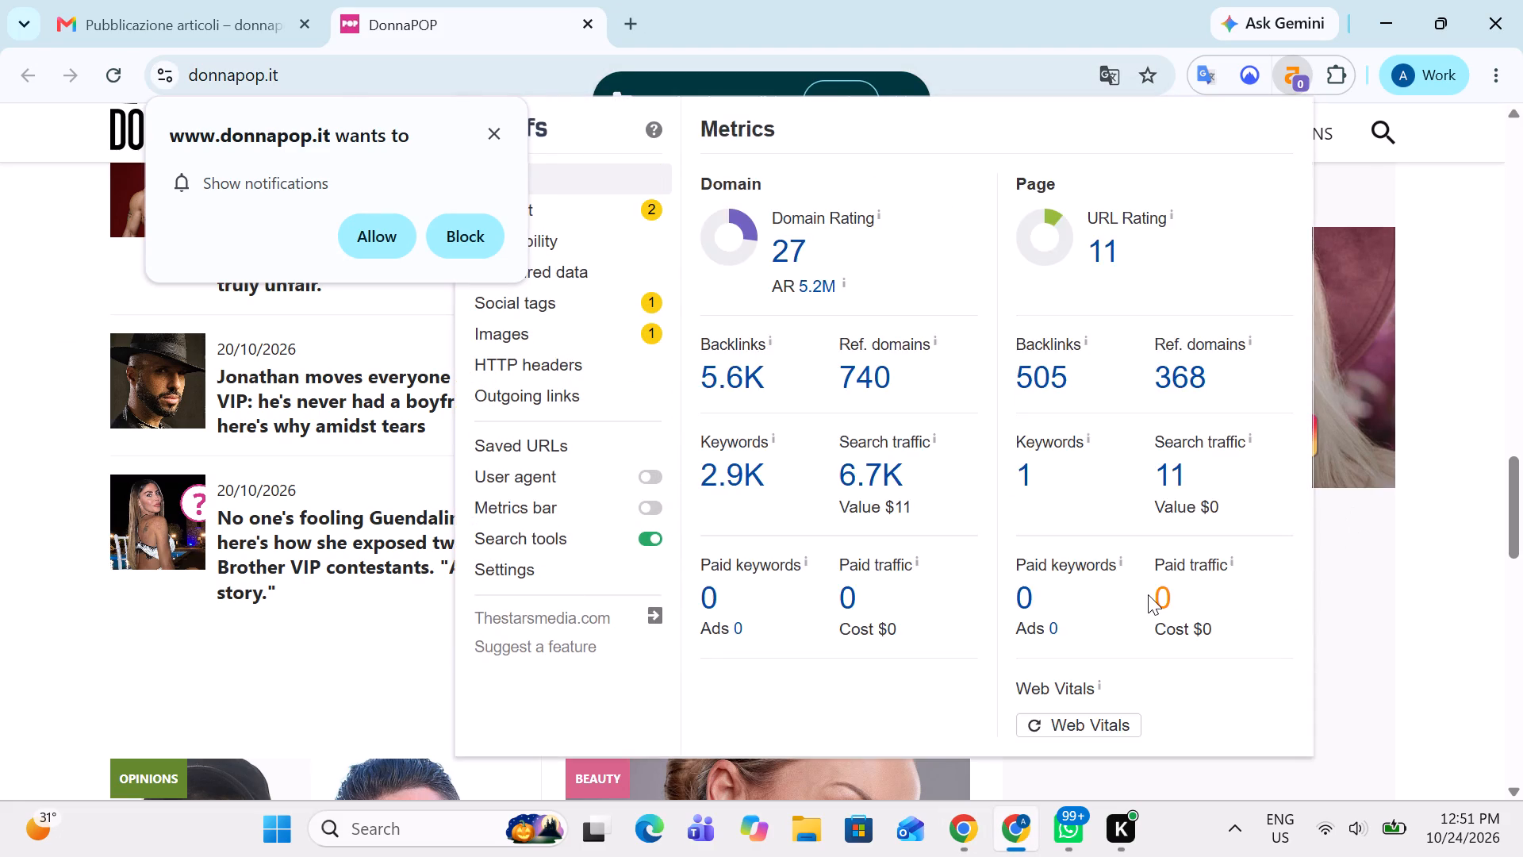
{"action": "key", "text": "alt+Tab"}
{"action": "key", "text": "0"}
{"action": "key", "text": "Right"}
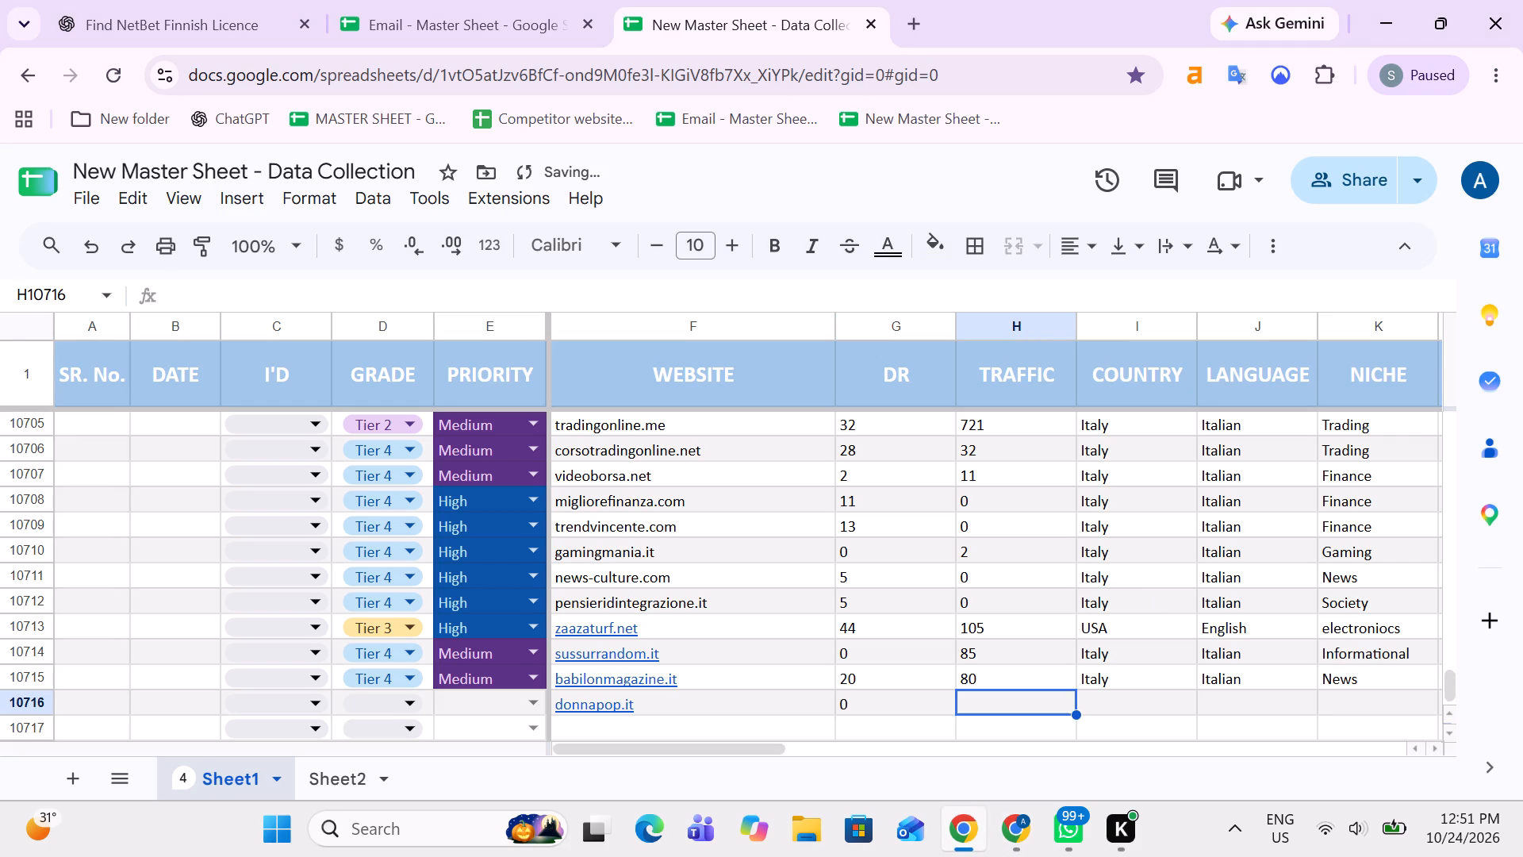
{"action": "type", "text": "6.7K"}
{"action": "key", "text": "Right"}
Fill in row 10716 with the country Italy, the language Italian and the niche News.
{"action": "type", "text": "It"}
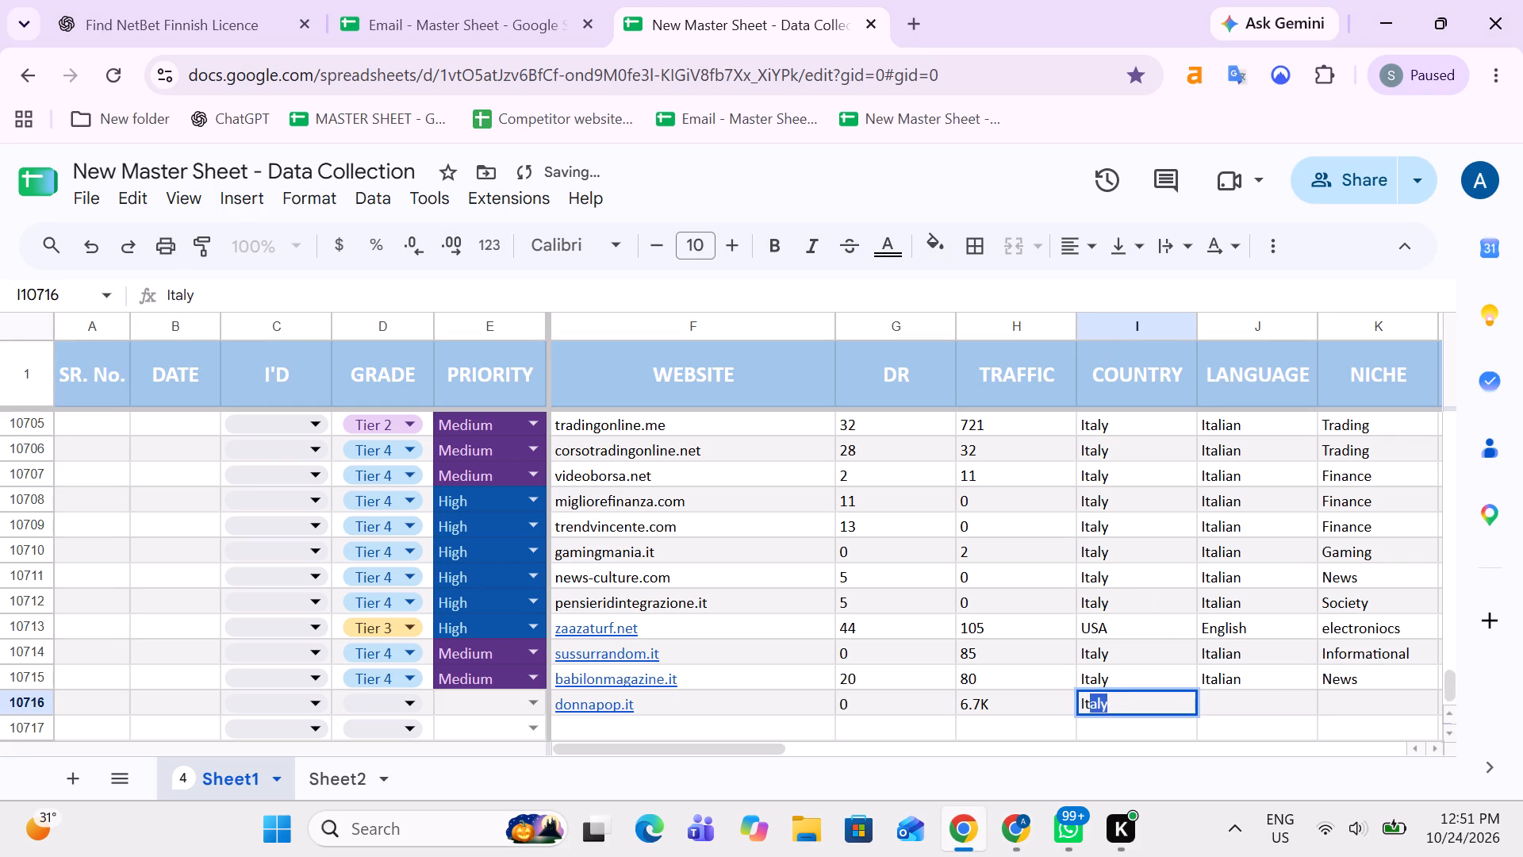
{"action": "key", "text": "Right"}
{"action": "key", "text": "Left"}
{"action": "key", "text": "Left"}
{"action": "key", "text": "Left"}
{"action": "key", "text": "Right"}
{"action": "key", "text": "Right"}
{"action": "key", "text": "Right"}
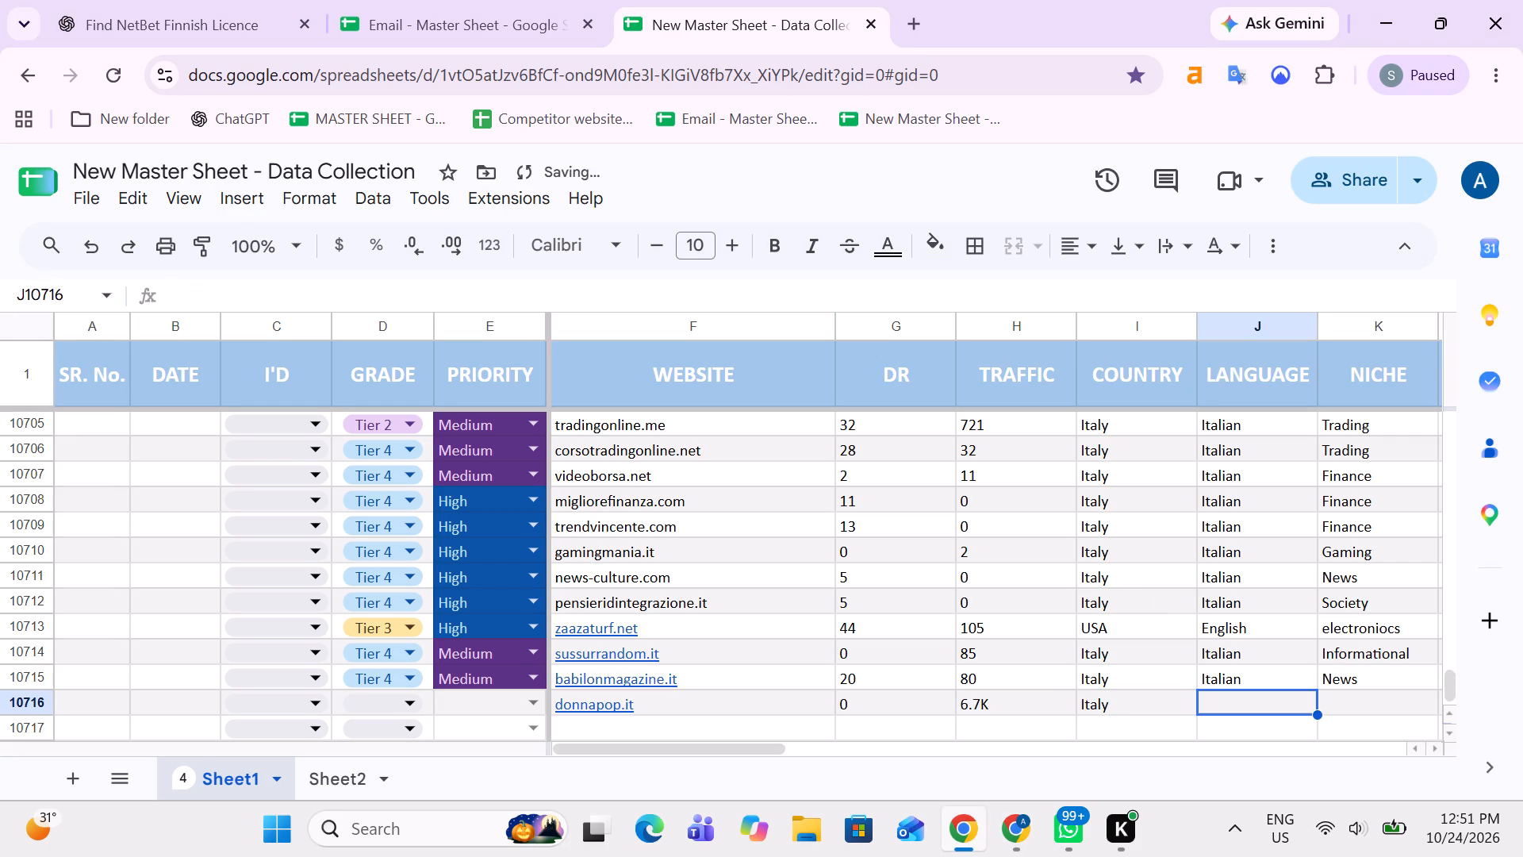
{"action": "type", "text": "It"}
{"action": "key", "text": "Right"}
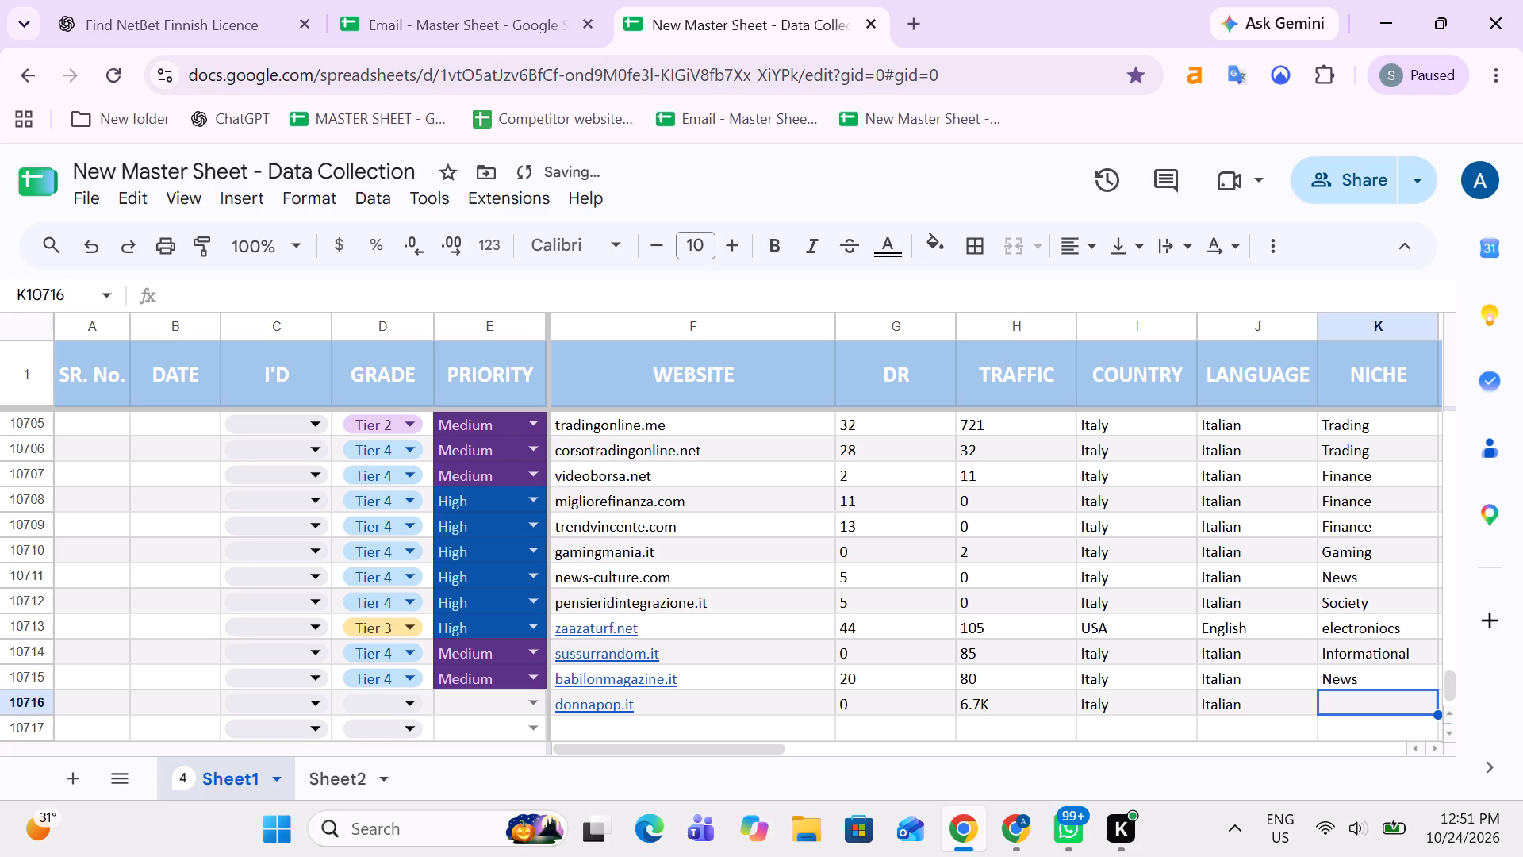
{"action": "type", "text": "Ne"}
{"action": "key", "text": "Right"}
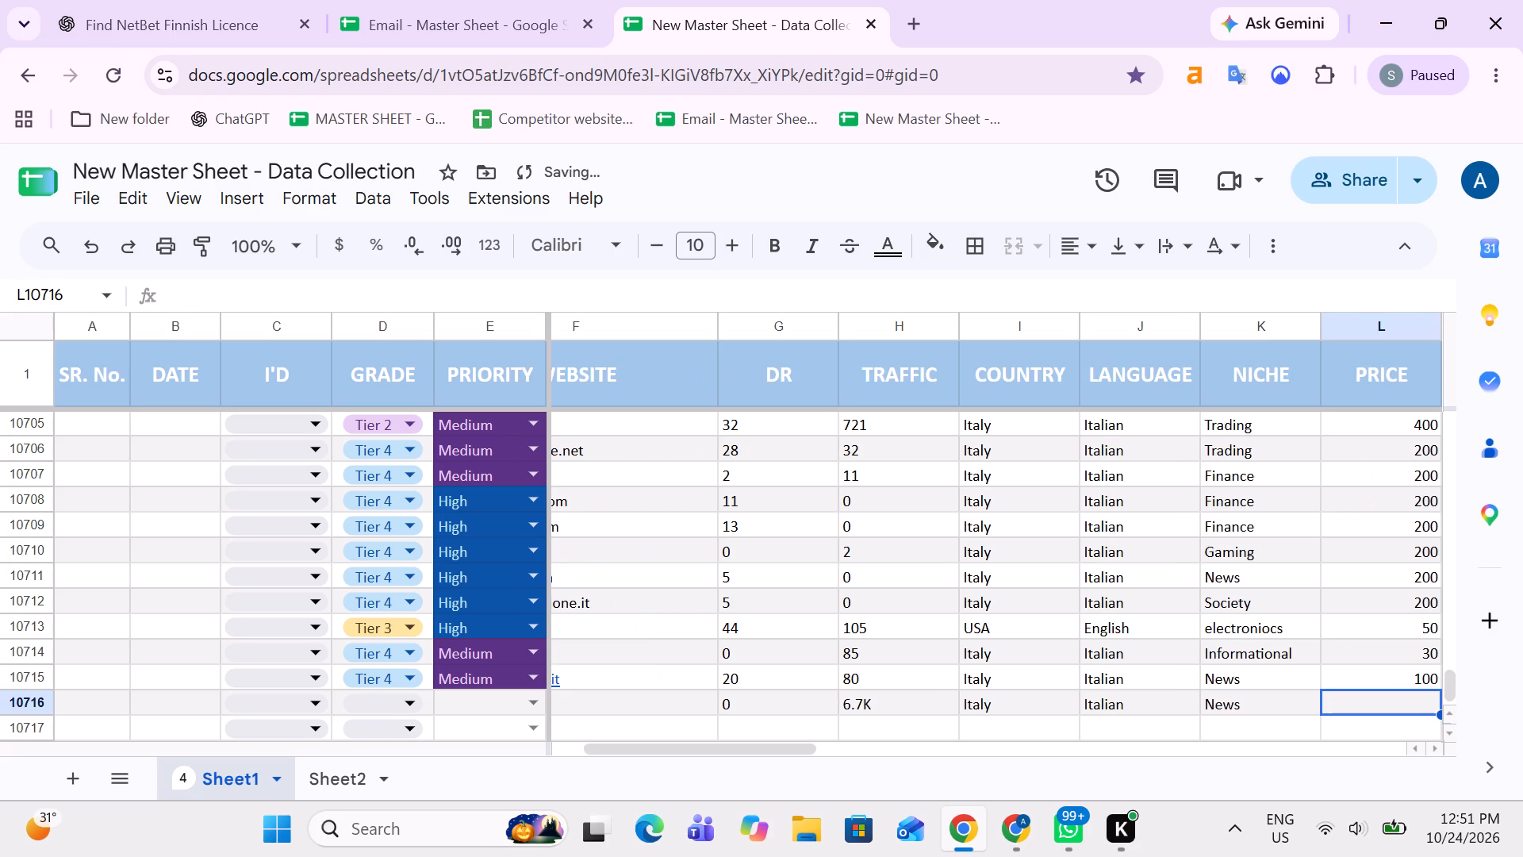
Enter a price of 250 for donnapop.it in row 10716 and 300 in the adjacent price column.
{"action": "type", "text": "250"}
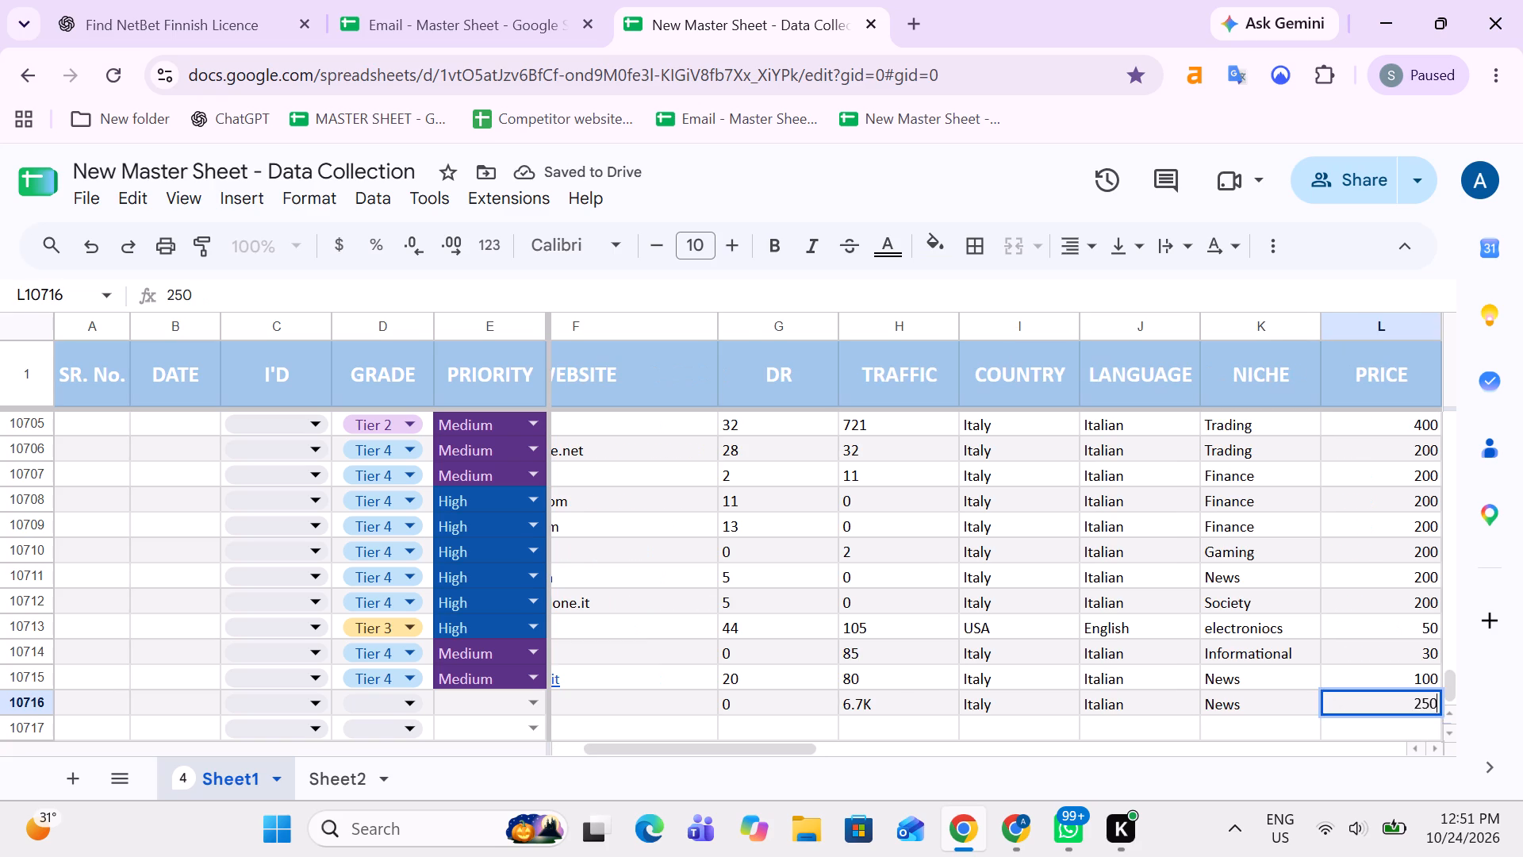
{"action": "key", "text": "Right"}
{"action": "type", "text": "300"}
{"action": "key", "text": "Right"}
{"action": "key", "text": "Right"}
{"action": "key", "text": "Right"}
{"action": "key", "text": "Right"}
{"action": "key", "text": "Left"}
{"action": "key", "text": "Left"}
{"action": "key", "text": "Right"}
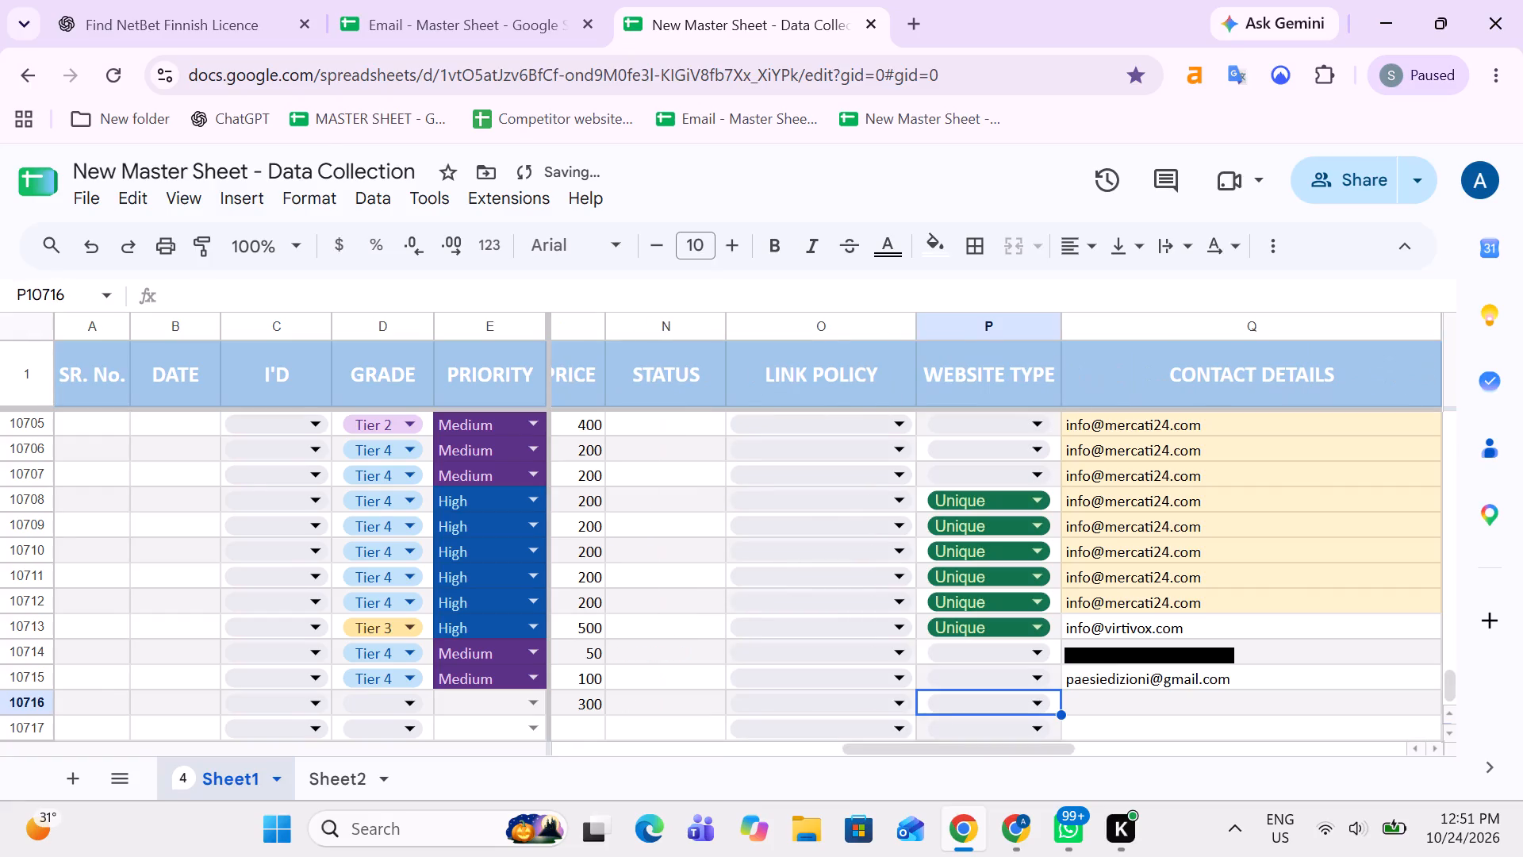
Search the donnapop.it site for Netbet and look over the results page.
{"action": "key", "text": "alt+Tab"}
{"action": "left_click", "coordinate": [1383, 135]}
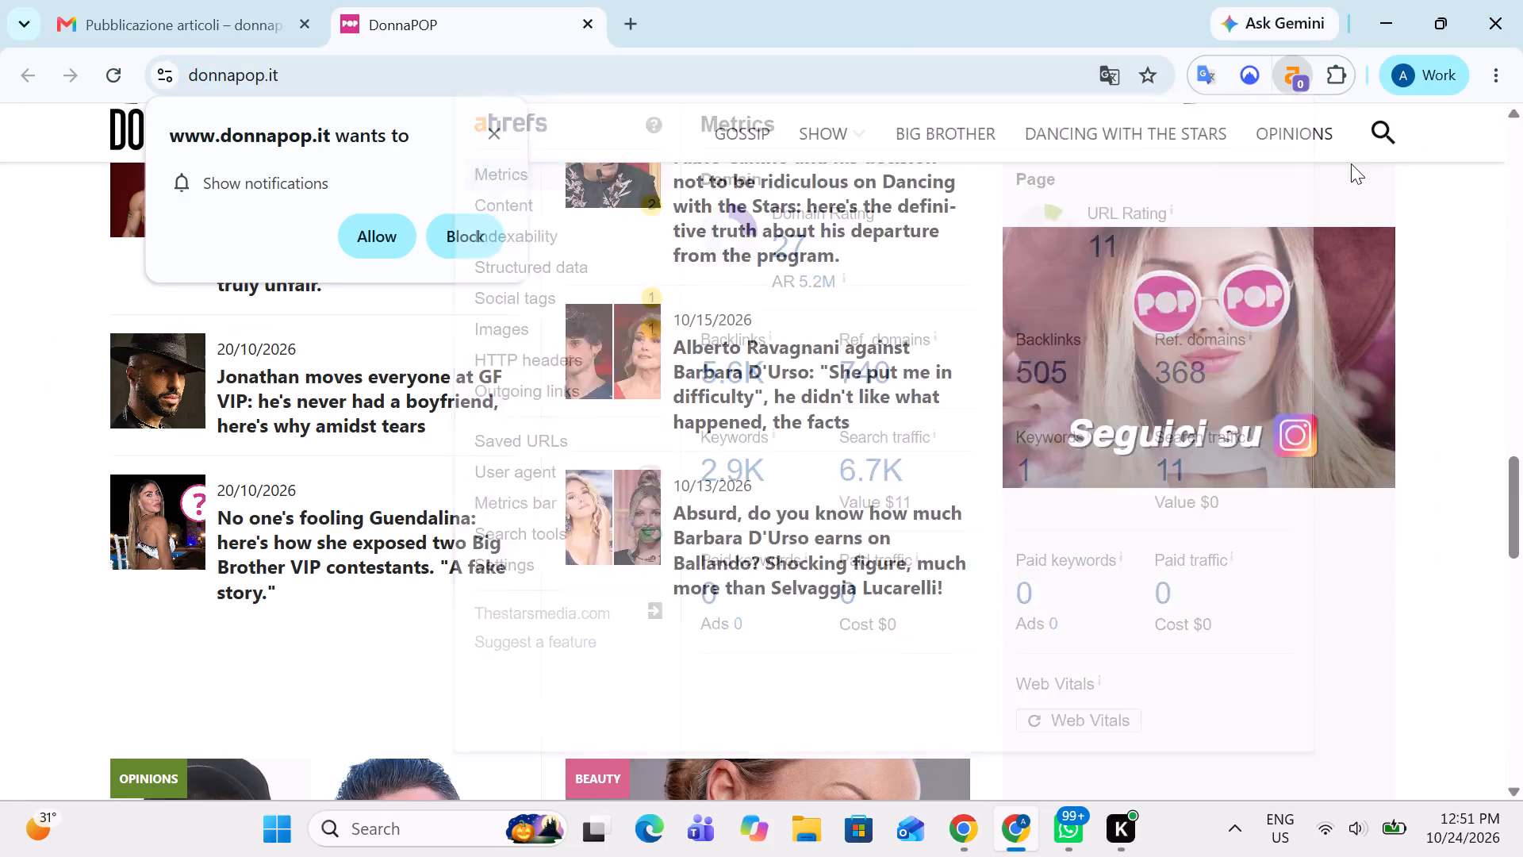
{"action": "left_click", "coordinate": [384, 417]}
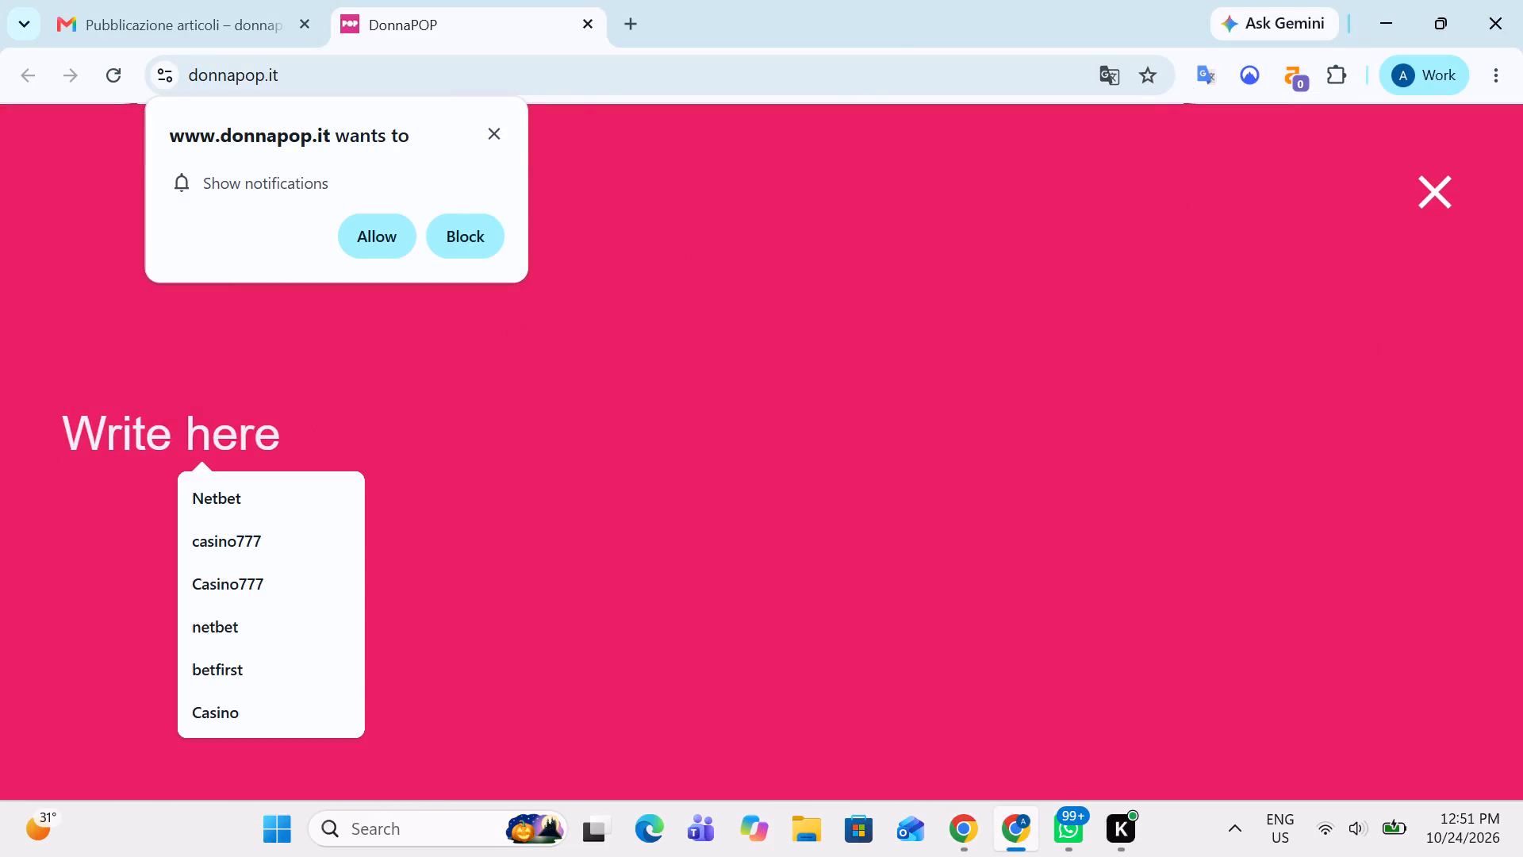
{"action": "type", "text": "Netbet"}
{"action": "key", "text": "Return"}
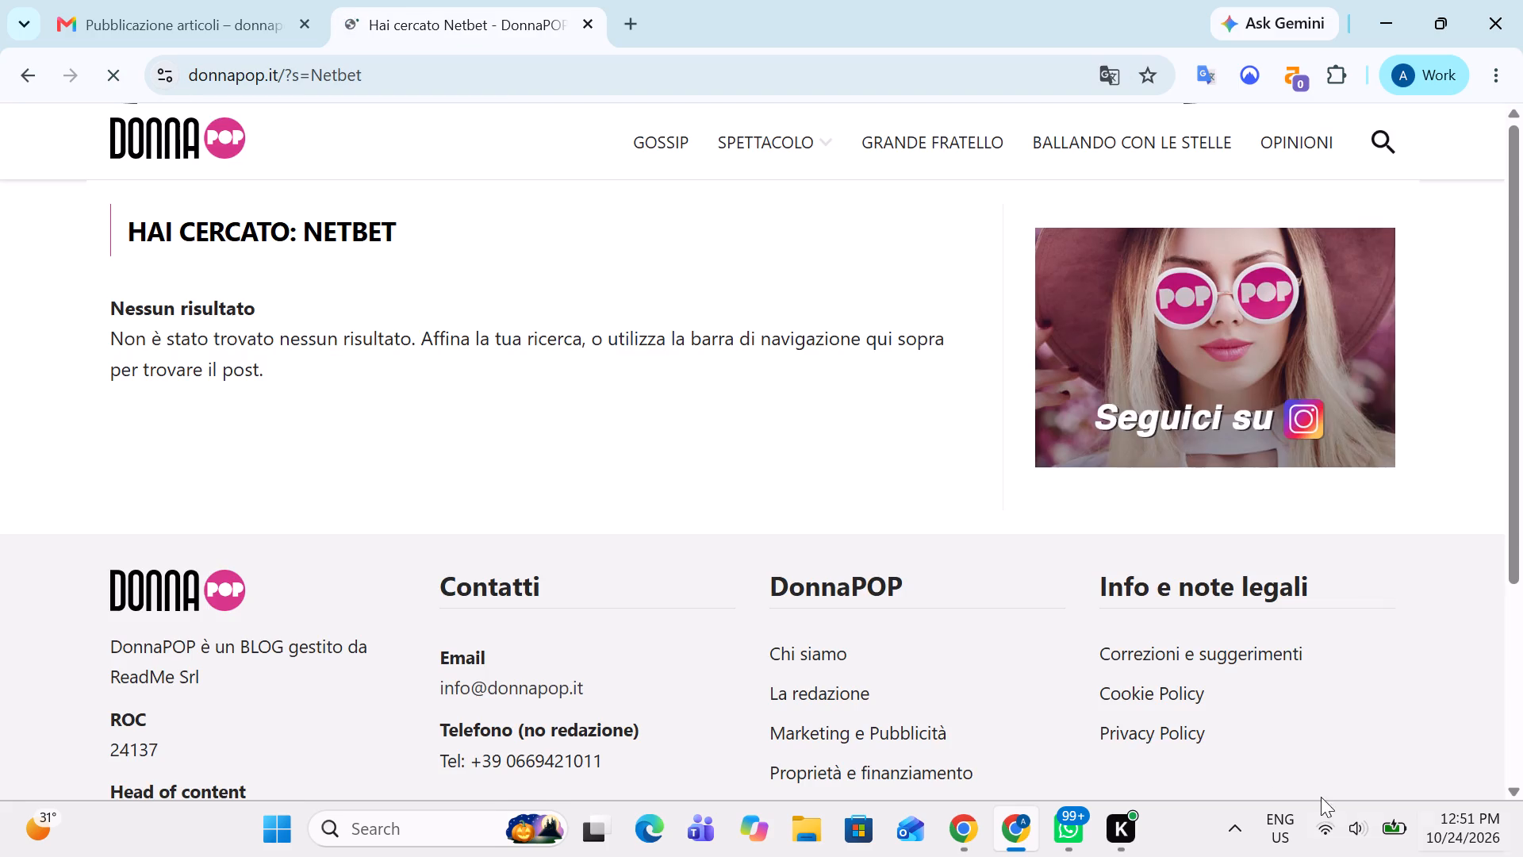
{"action": "scroll", "coordinate": [1009, 720], "scroll_direction": "down", "scroll_amount": 2}
{"action": "scroll", "coordinate": [654, 465], "scroll_direction": "up", "scroll_amount": 2}
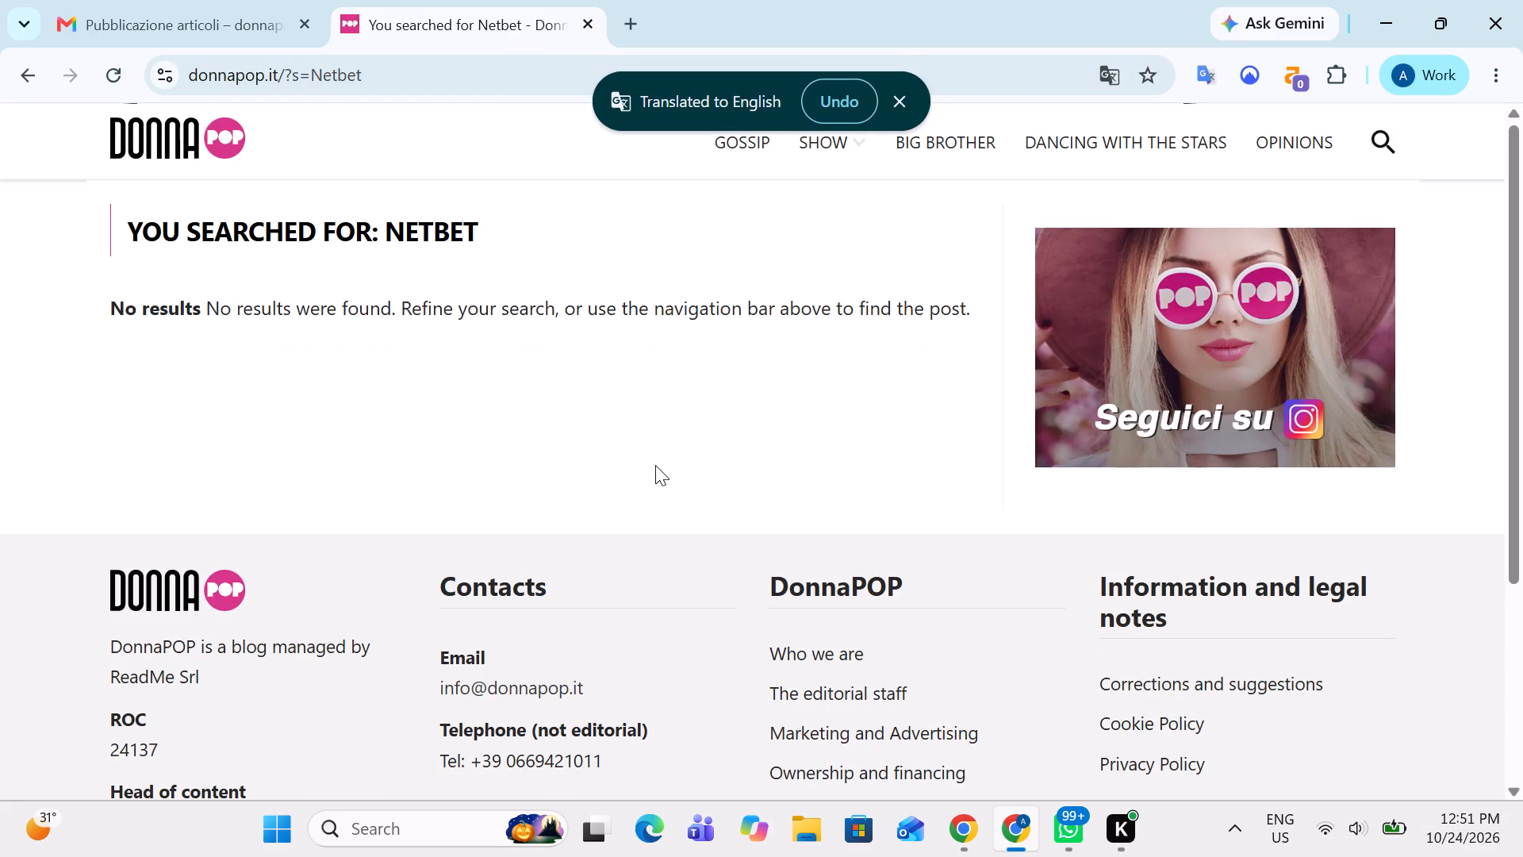
{"action": "scroll", "coordinate": [655, 465], "scroll_direction": "up", "scroll_amount": 9}
{"action": "scroll", "coordinate": [788, 433], "scroll_direction": "up", "scroll_amount": 7}
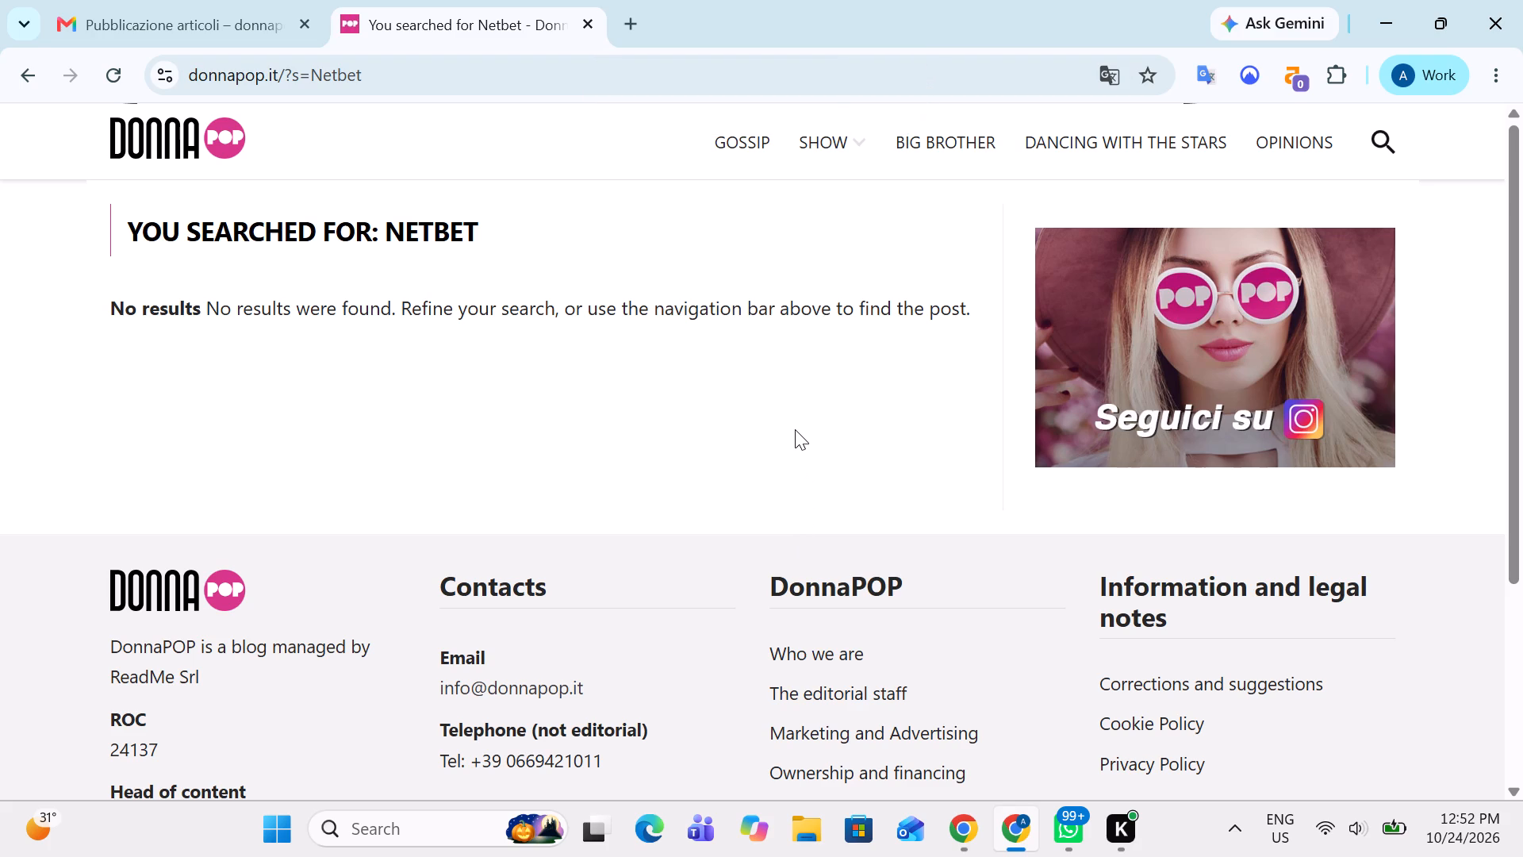
{"action": "key", "text": "alt+Tab"}
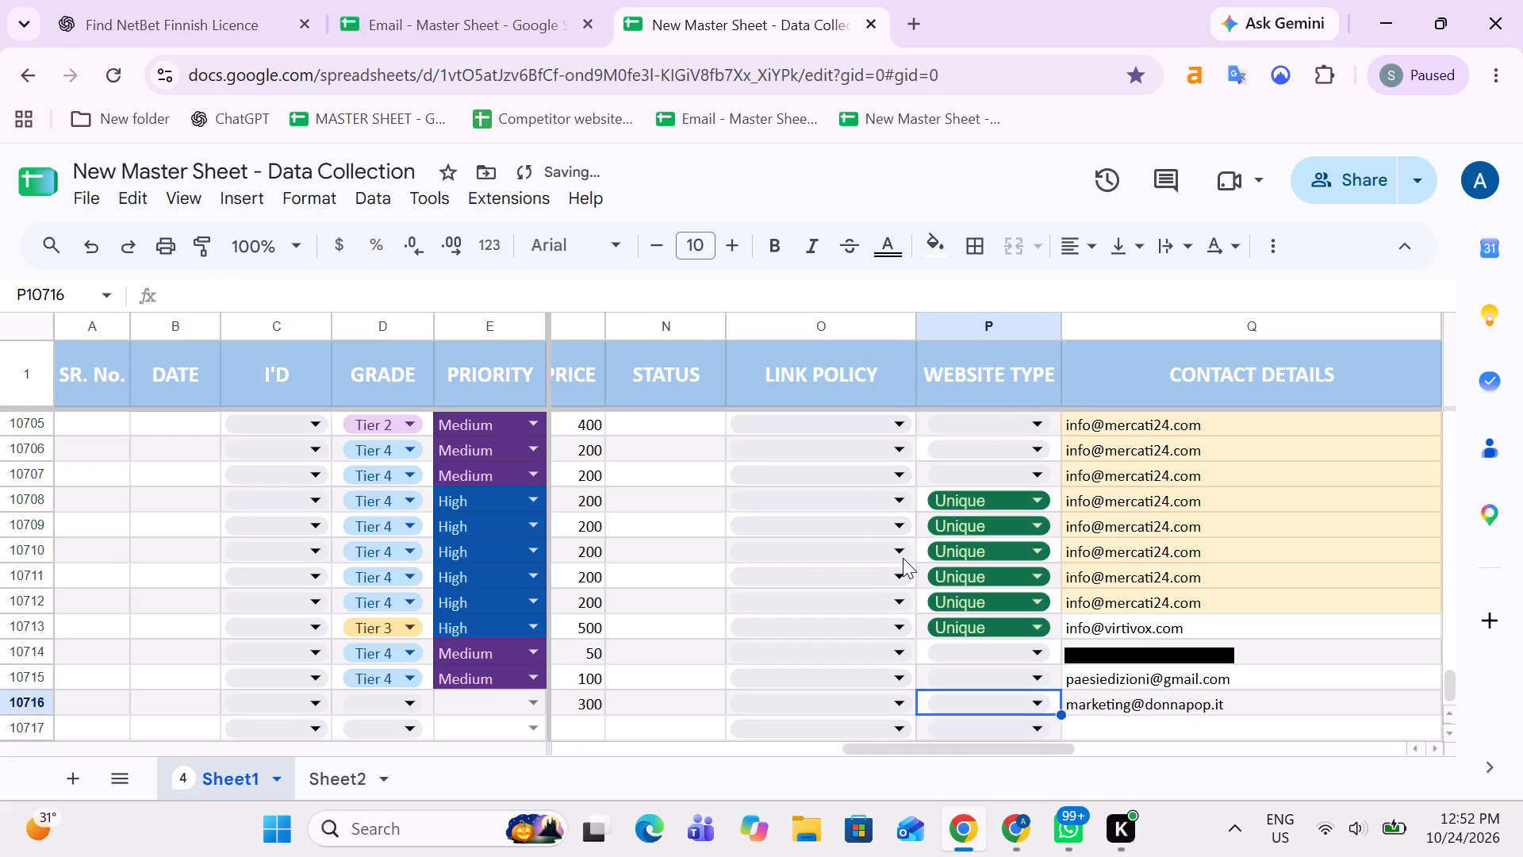
{"action": "key", "text": "Left"}
{"action": "key", "text": "Left"}
{"action": "key", "text": "Left"}
{"action": "key", "text": "Right"}
{"action": "key", "text": "Right"}
{"action": "key", "text": "Right"}
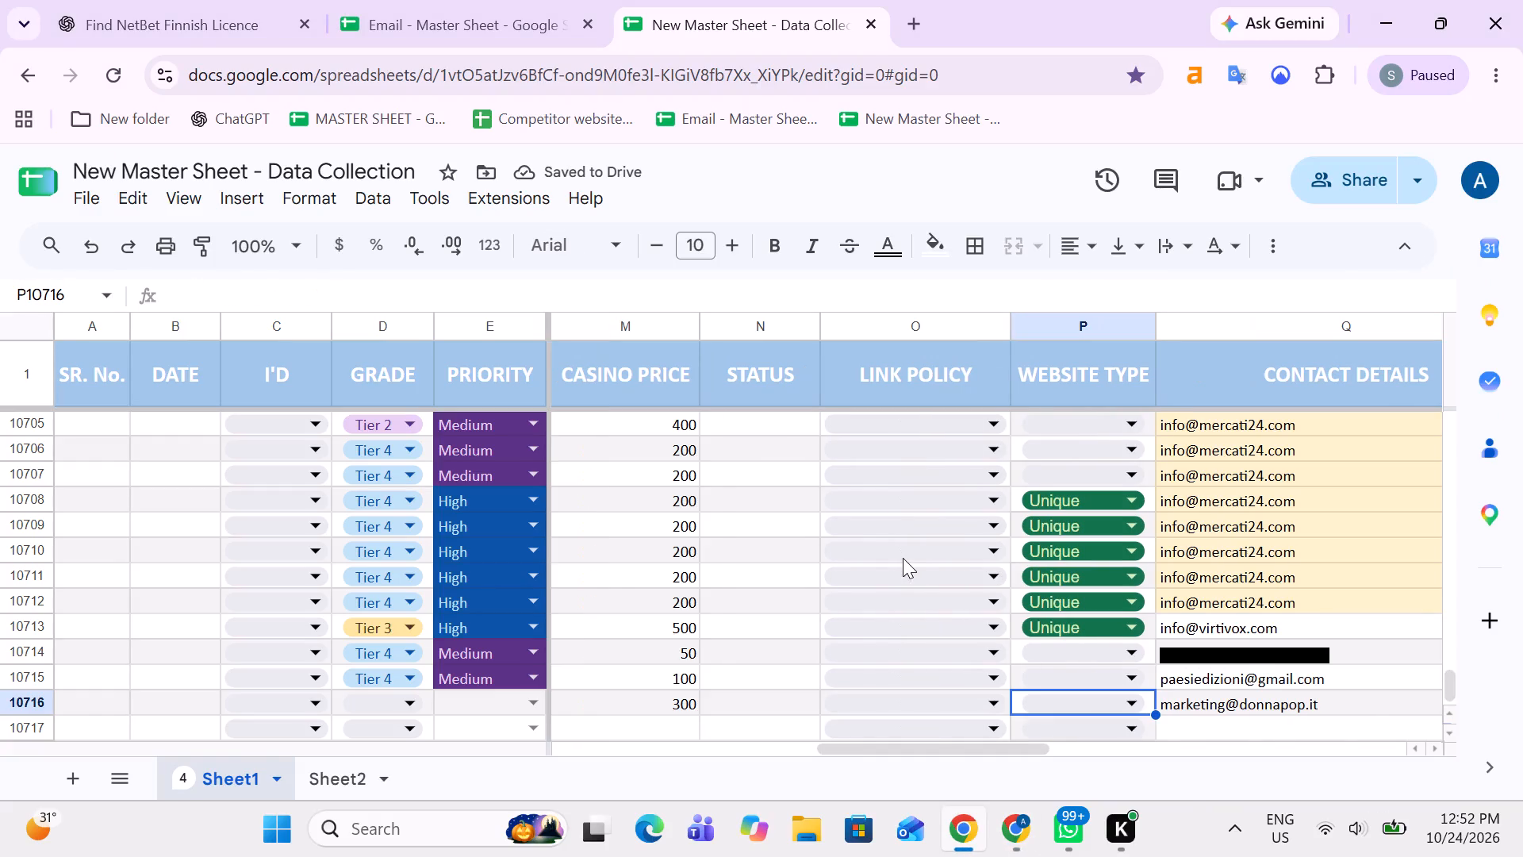
{"action": "key", "text": "alt+Tab"}
{"action": "key", "text": "ctrl+shift+t"}
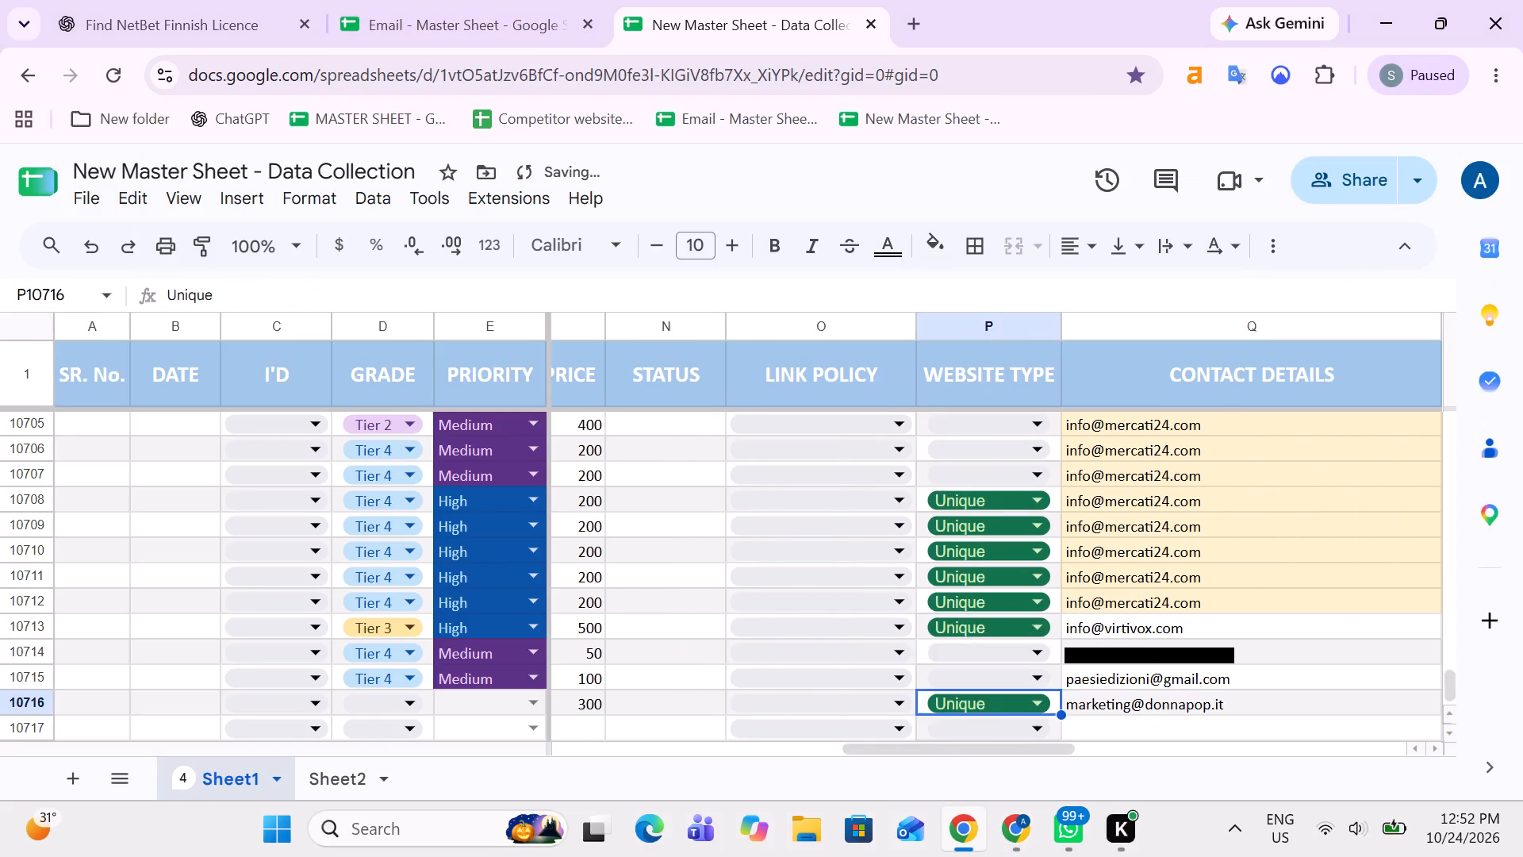
{"action": "key", "text": "Right"}
{"action": "key", "text": "Right"}
{"action": "key", "text": "Right"}
{"action": "key", "text": "Right"}
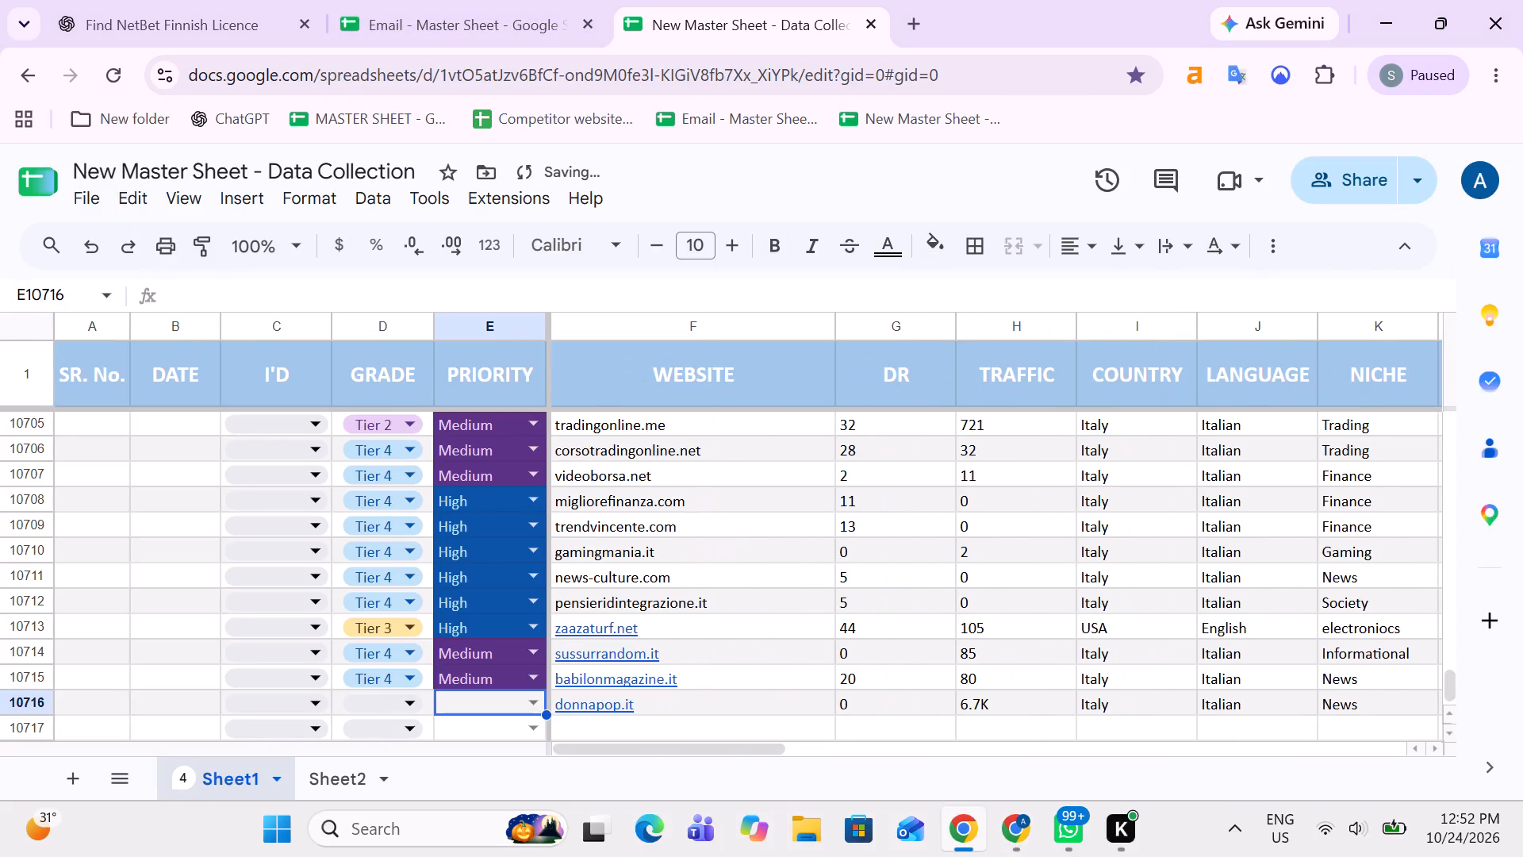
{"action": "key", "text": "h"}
{"action": "key", "text": "Down"}
{"action": "key", "text": "Return"}
Set the grade of donnapop.it in row 10716 to Tier 4.
{"action": "key", "text": "Up"}
{"action": "key", "text": "Left"}
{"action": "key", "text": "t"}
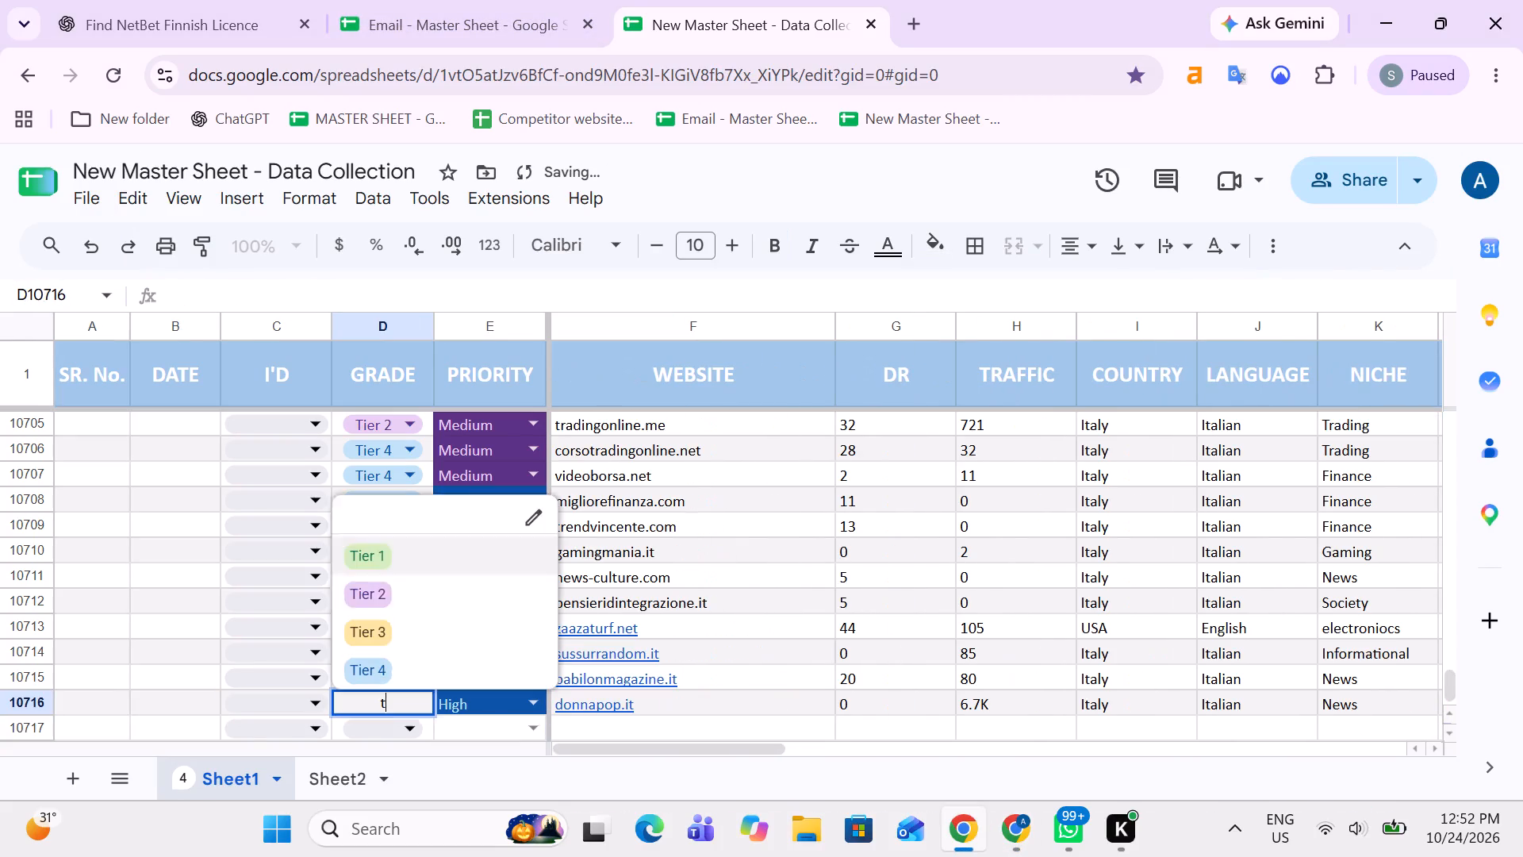
{"action": "key", "text": "Up"}
{"action": "key", "text": "Return"}
{"action": "key", "text": "Up"}
{"action": "key", "text": "Right"}
{"action": "key", "text": "Right"}
{"action": "key", "text": "Right"}
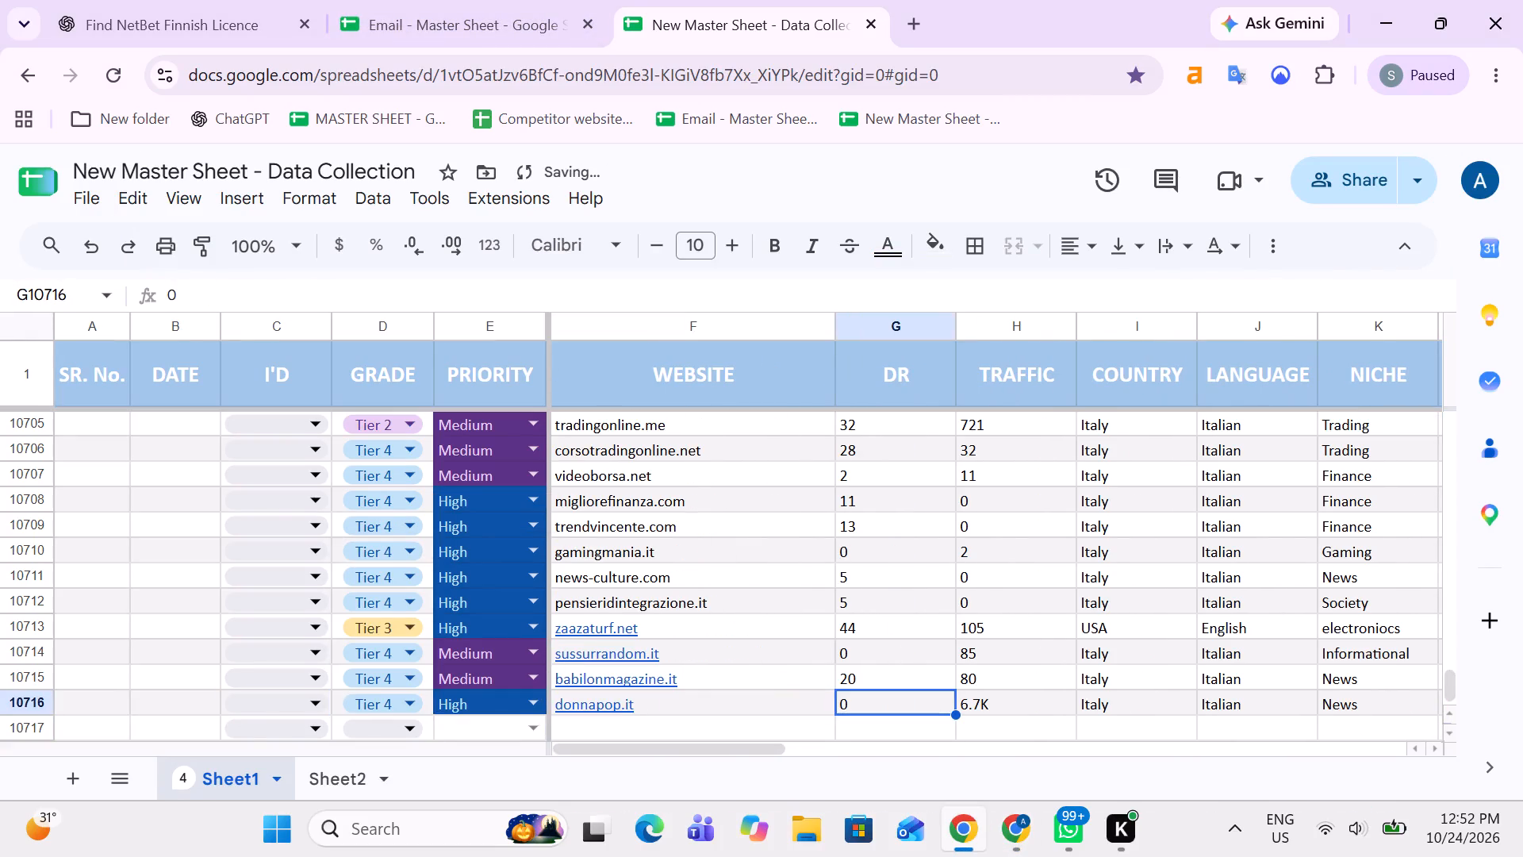
{"action": "key", "text": "alt+Tab"}
{"action": "scroll", "coordinate": [519, 58], "scroll_direction": "up", "scroll_amount": 6}
{"action": "left_click", "coordinate": [895, 212]}
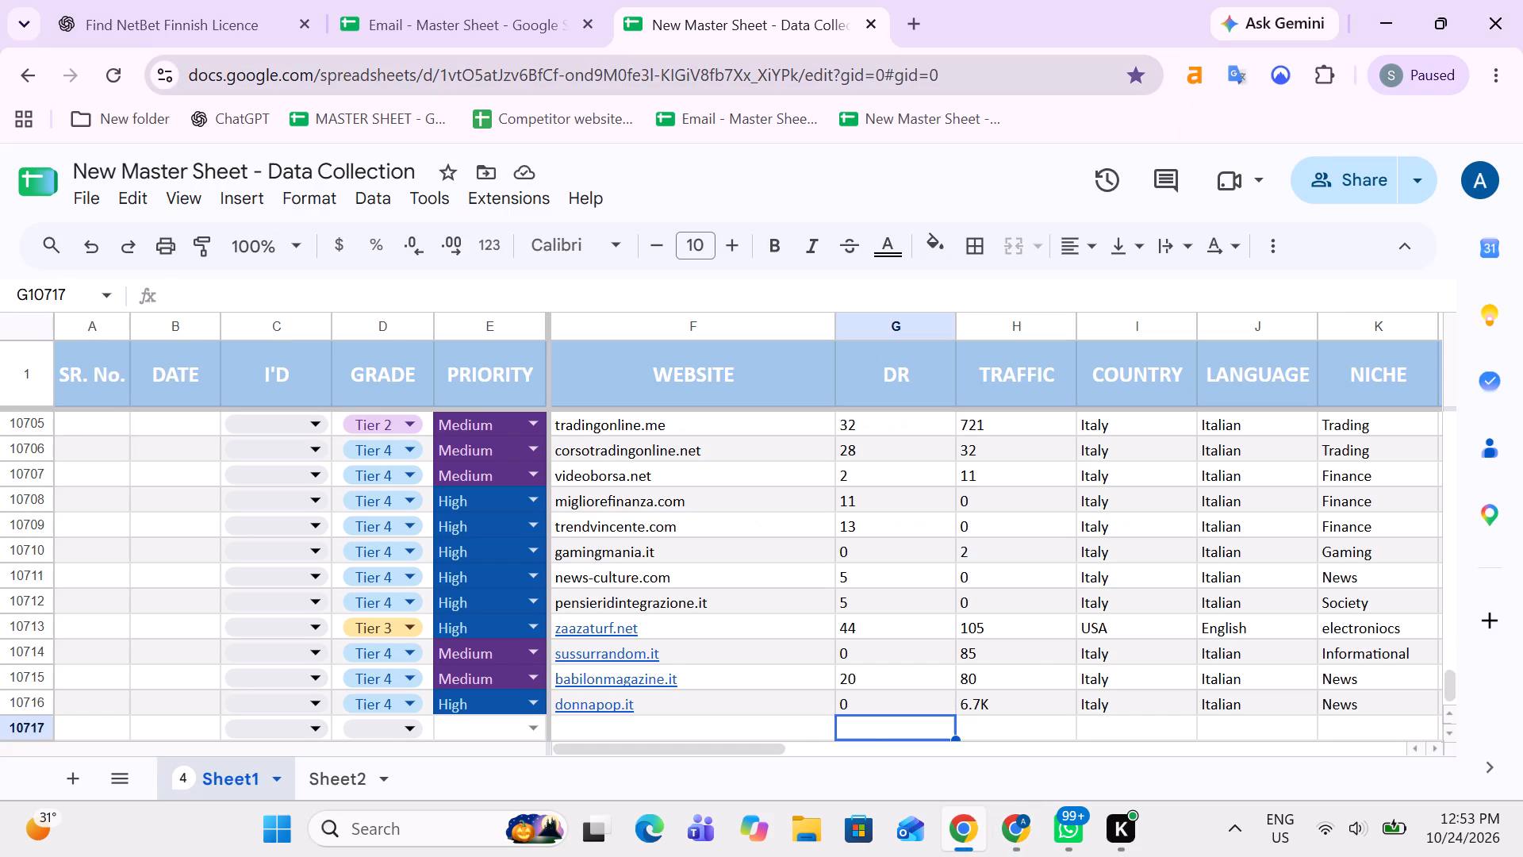
{"action": "key", "text": "Down"}
{"action": "key", "text": "Down"}
{"action": "key", "text": "Down"}
{"action": "key", "text": "Left"}
{"action": "key", "text": "Up"}
{"action": "key", "text": "Up"}
{"action": "key", "text": "Up"}
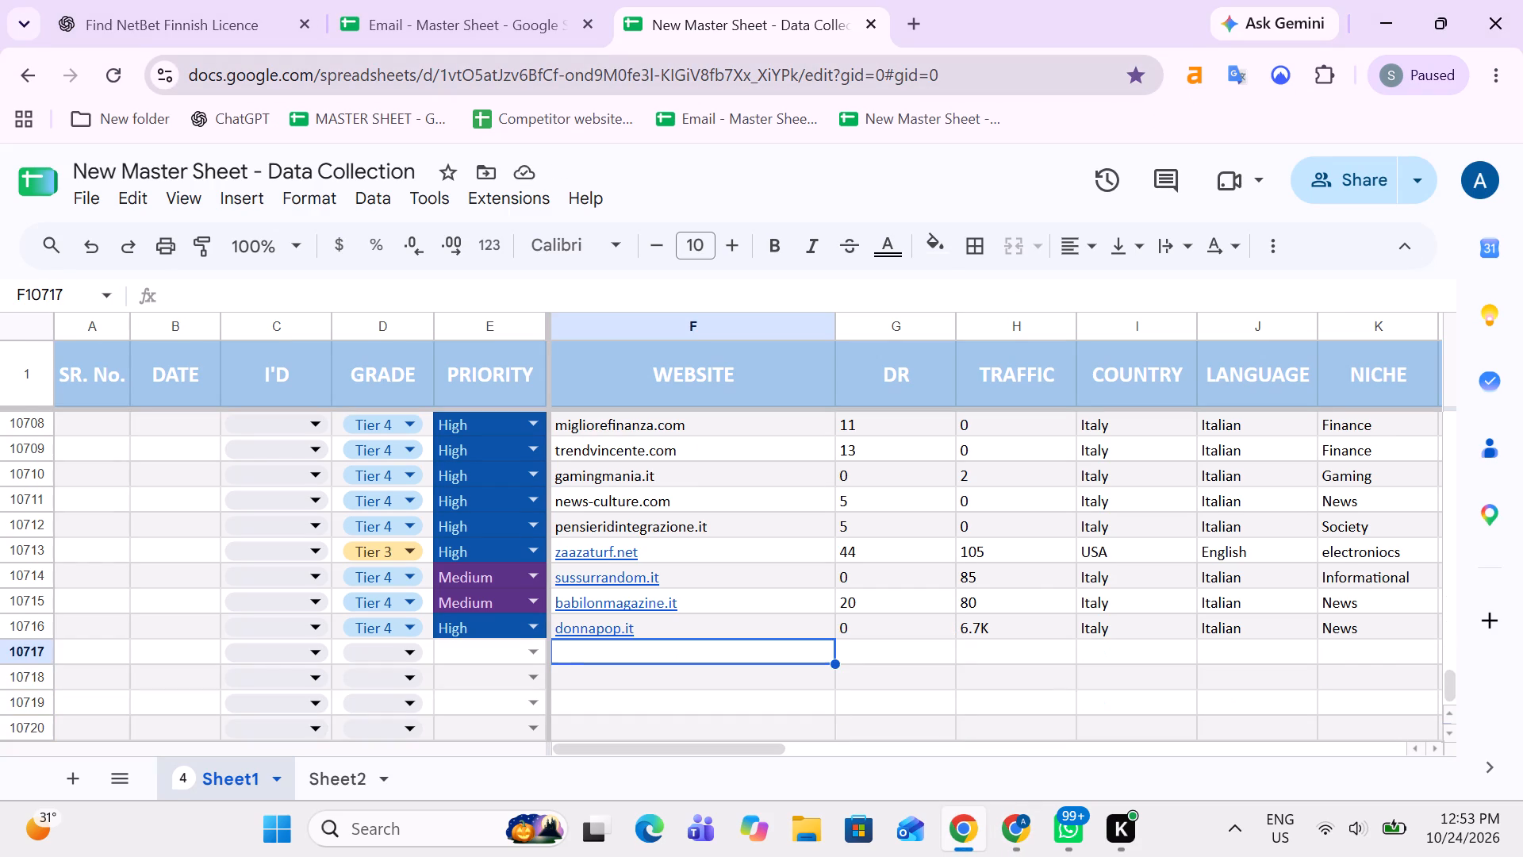
{"action": "key", "text": "Return"}
{"action": "key", "text": "ctrl+v"}
{"action": "key", "text": "Tab"}
{"action": "key", "text": "alt+Tab"}
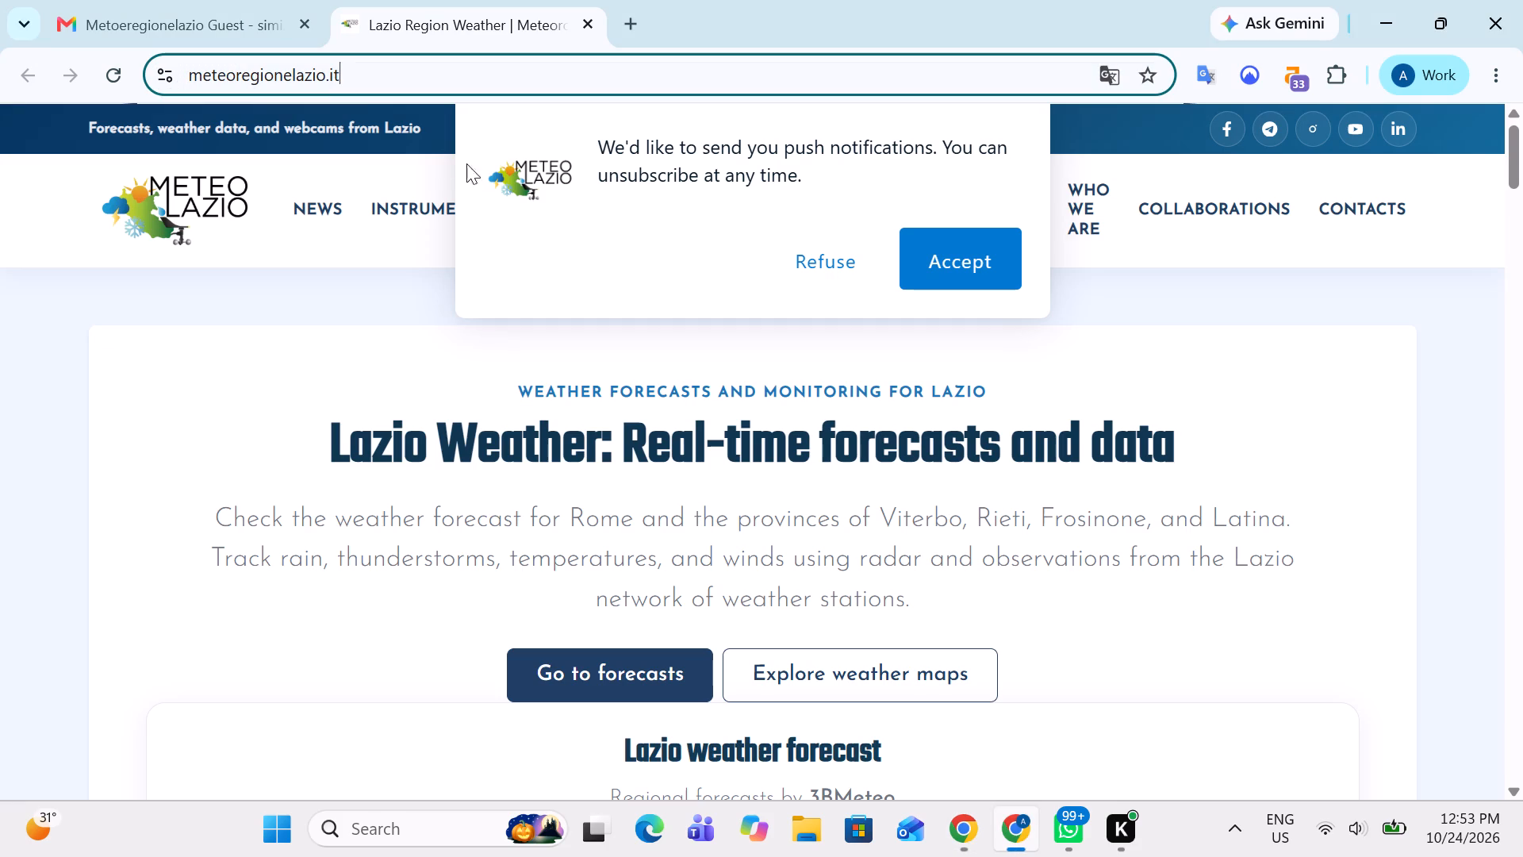
Refuse the push notifications on meteoregionelazio.it and look over its homepage.
{"action": "left_click", "coordinate": [823, 256]}
{"action": "scroll", "coordinate": [765, 541], "scroll_direction": "down", "scroll_amount": 6}
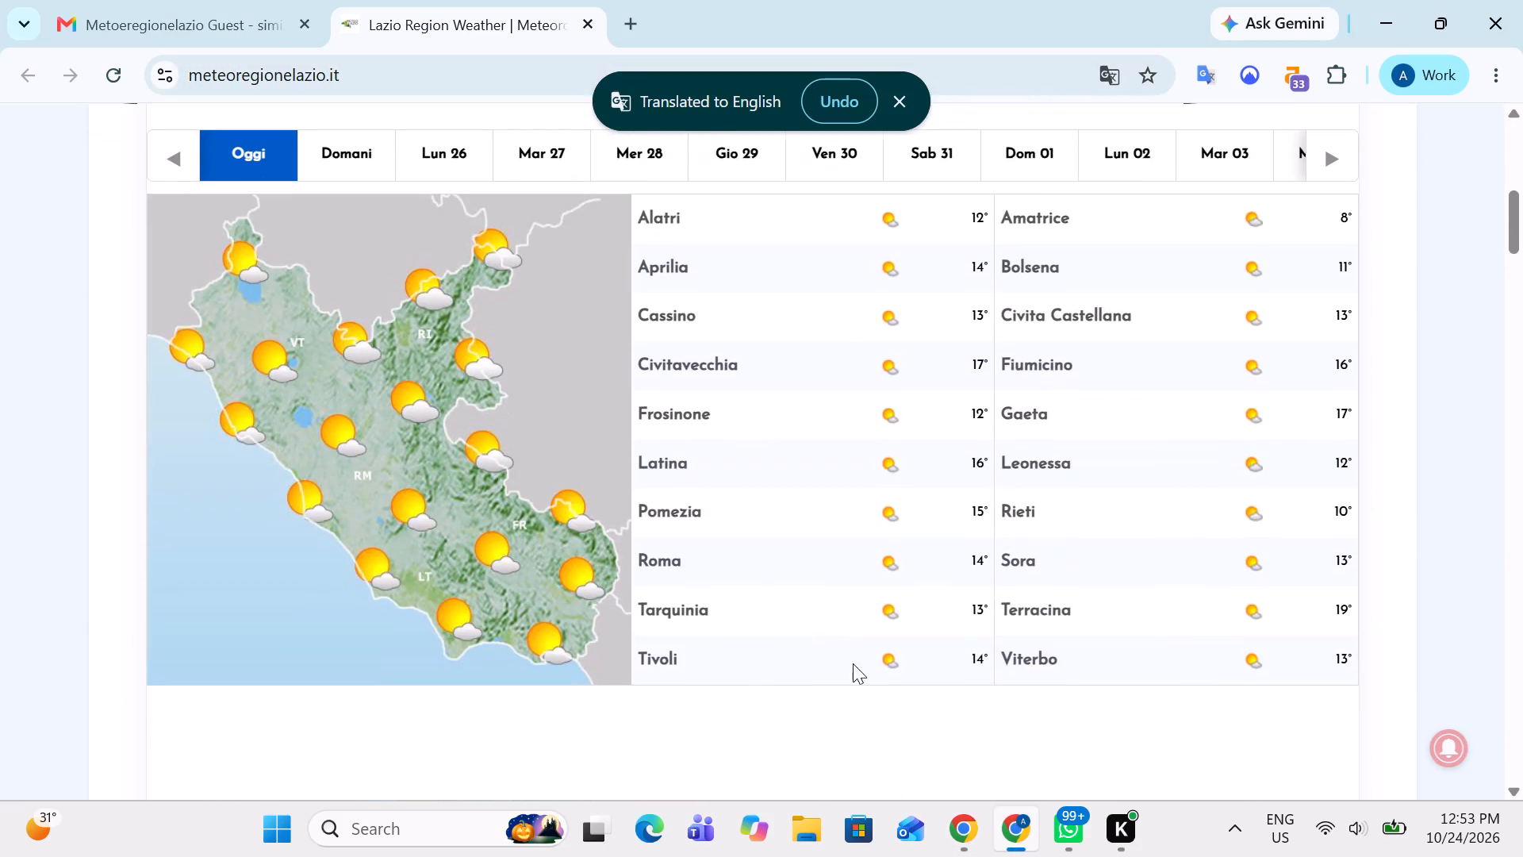
{"action": "scroll", "coordinate": [828, 510], "scroll_direction": "down", "scroll_amount": 17}
{"action": "scroll", "coordinate": [828, 510], "scroll_direction": "up", "scroll_amount": 20}
{"action": "scroll", "coordinate": [828, 510], "scroll_direction": "up", "scroll_amount": 4}
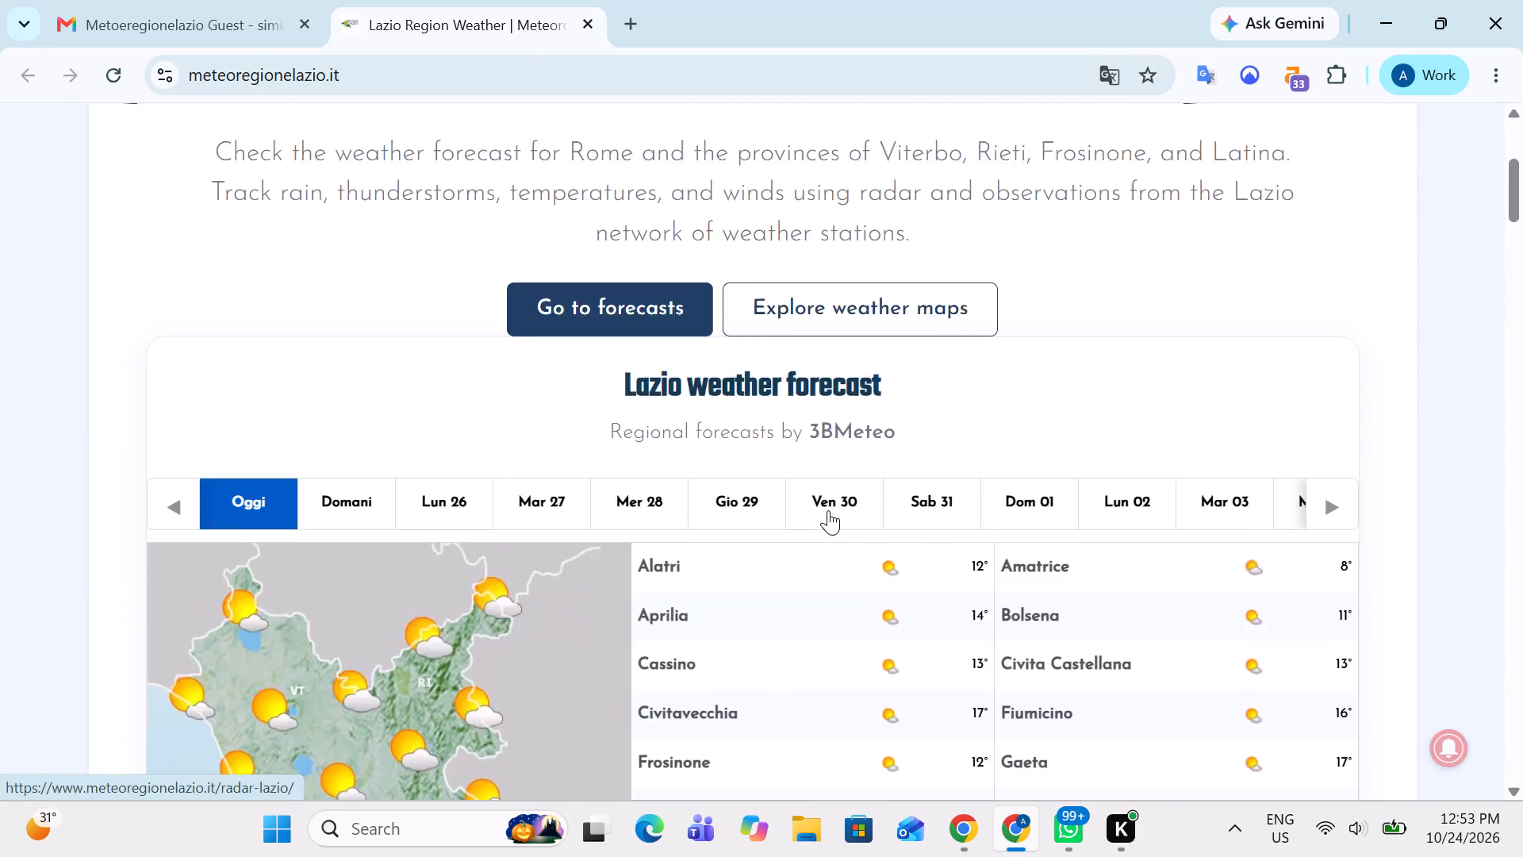
{"action": "scroll", "coordinate": [828, 510], "scroll_direction": "up", "scroll_amount": 14}
Check the Ahrefs metrics for meteoregionelazio.it, enter a DR of 33 in row 10717 and begin its traffic figure with 11.
{"action": "left_click", "coordinate": [1304, 73]}
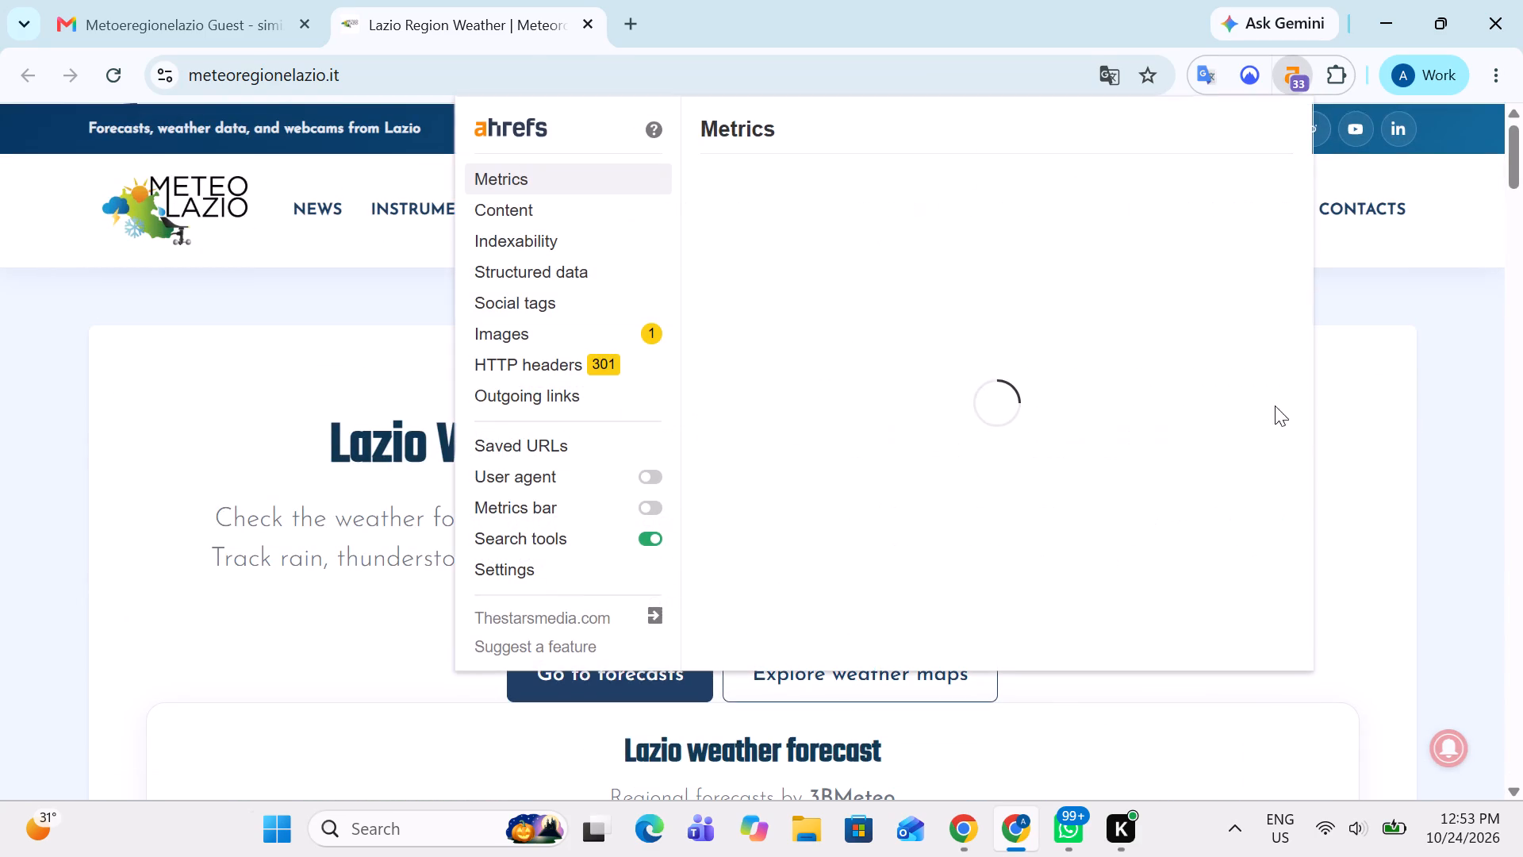
{"action": "key", "text": "alt+Tab"}
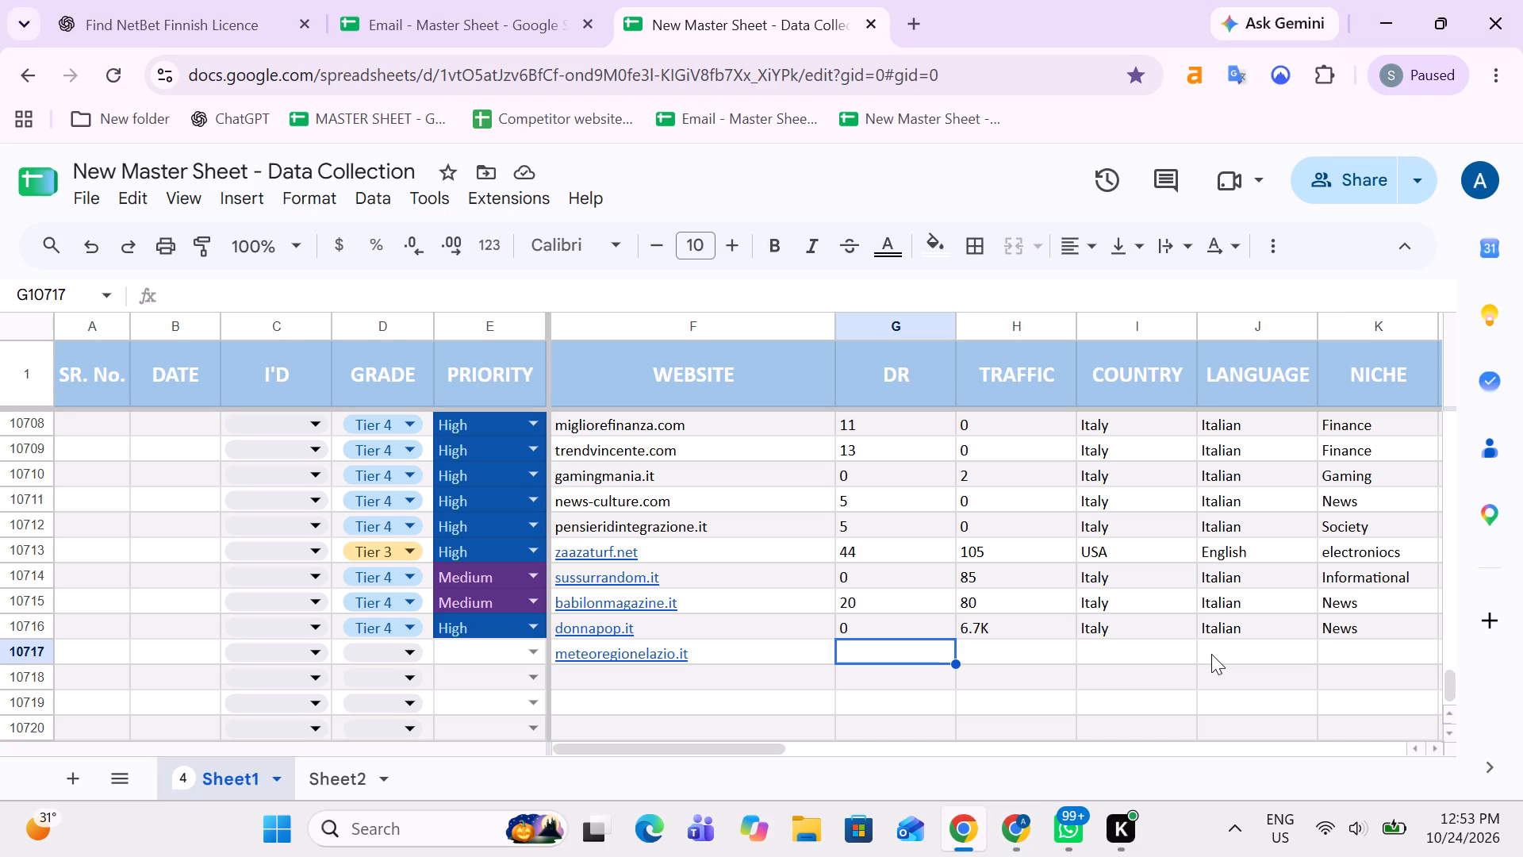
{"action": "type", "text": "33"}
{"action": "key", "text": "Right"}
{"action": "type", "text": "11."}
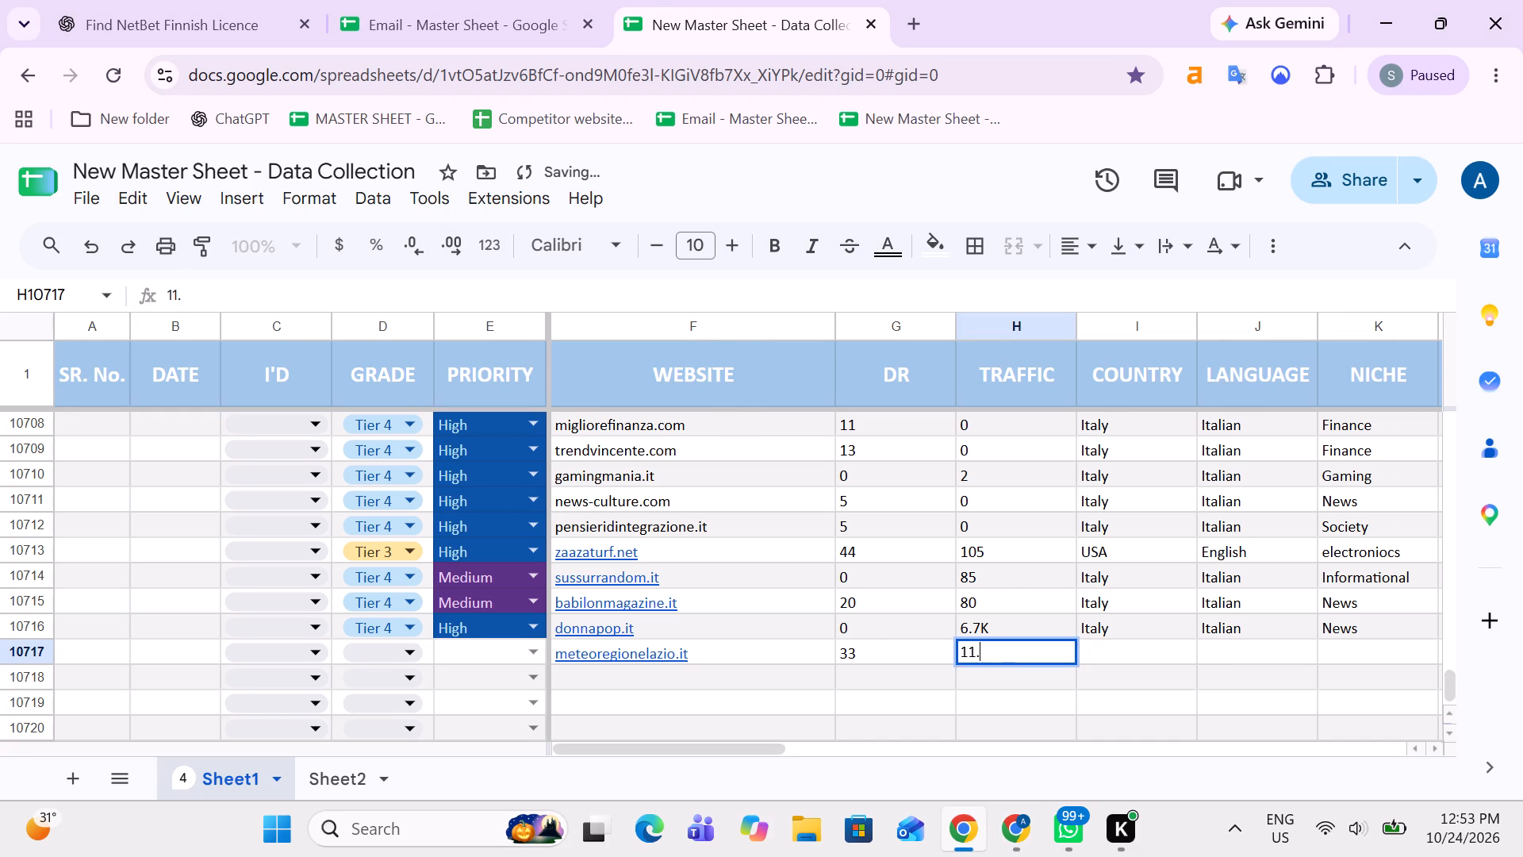
Complete the traffic for meteoregionelazio.it in row 10717 as 11.5K, and enter country Italy, language Italian and niche Weather Forcast.
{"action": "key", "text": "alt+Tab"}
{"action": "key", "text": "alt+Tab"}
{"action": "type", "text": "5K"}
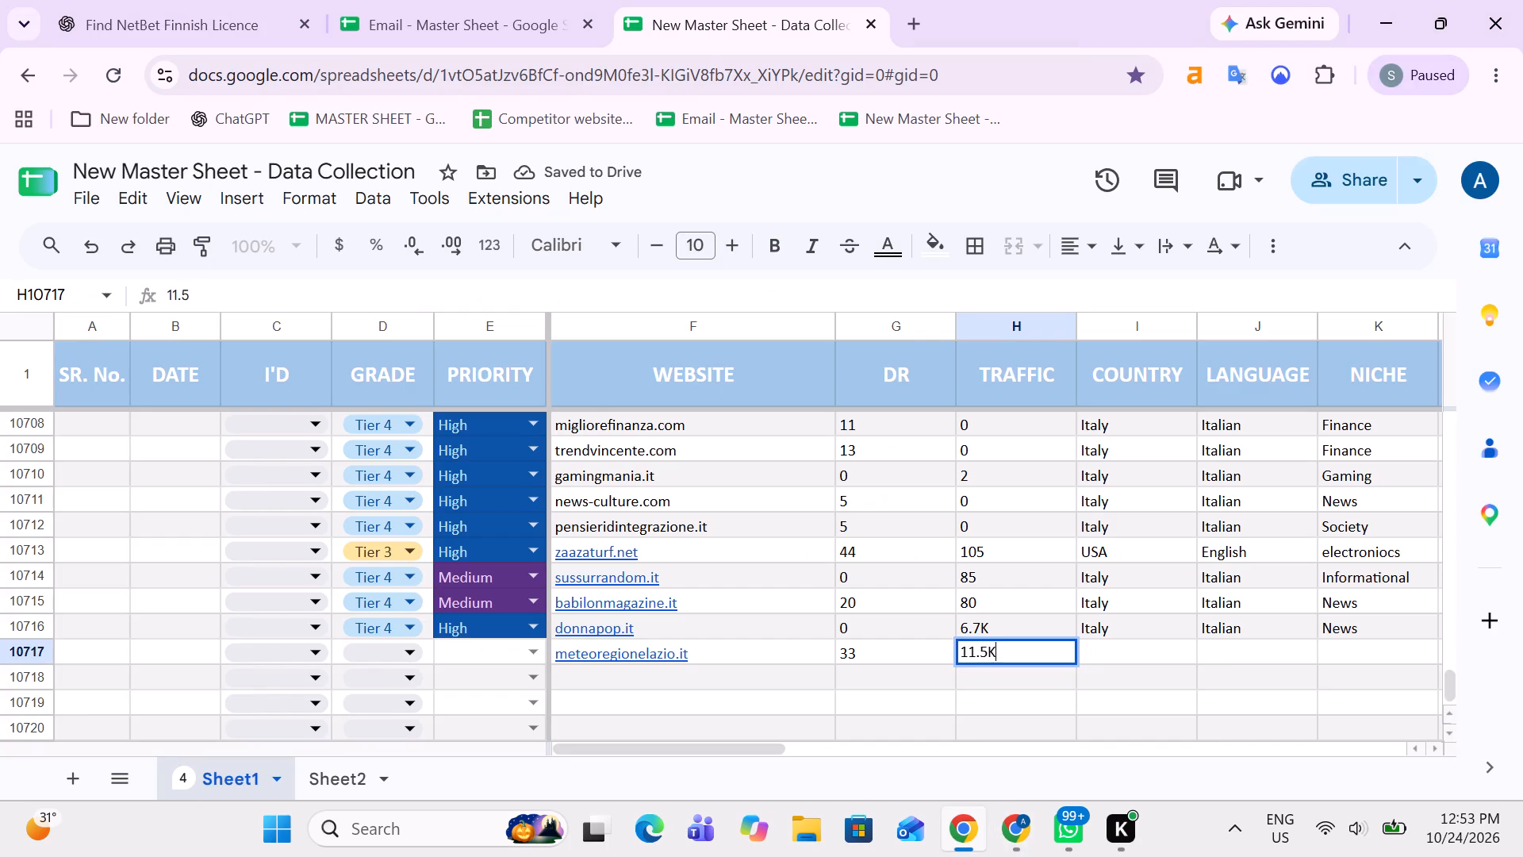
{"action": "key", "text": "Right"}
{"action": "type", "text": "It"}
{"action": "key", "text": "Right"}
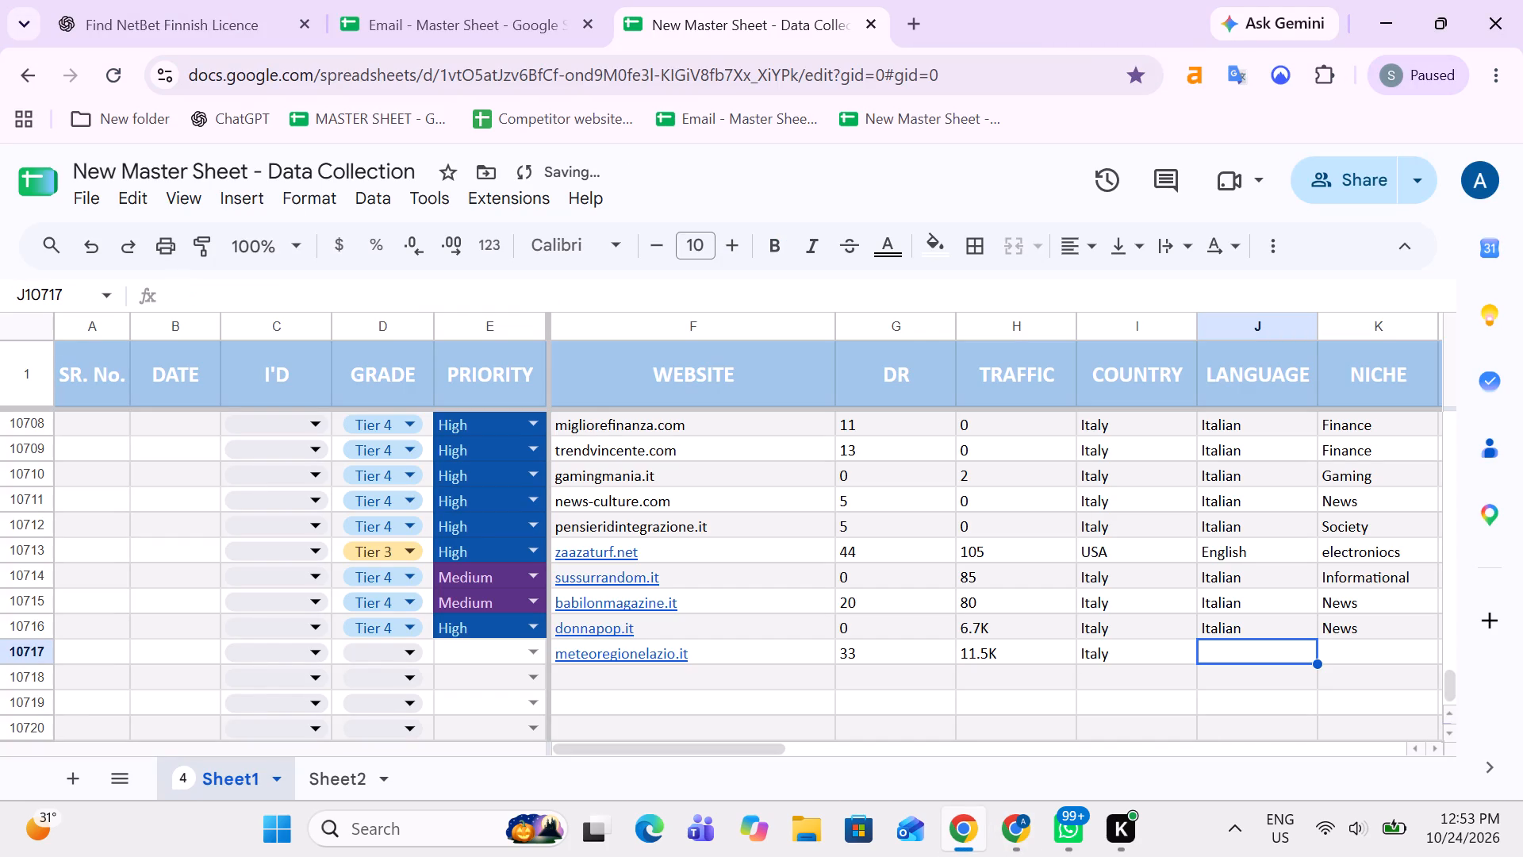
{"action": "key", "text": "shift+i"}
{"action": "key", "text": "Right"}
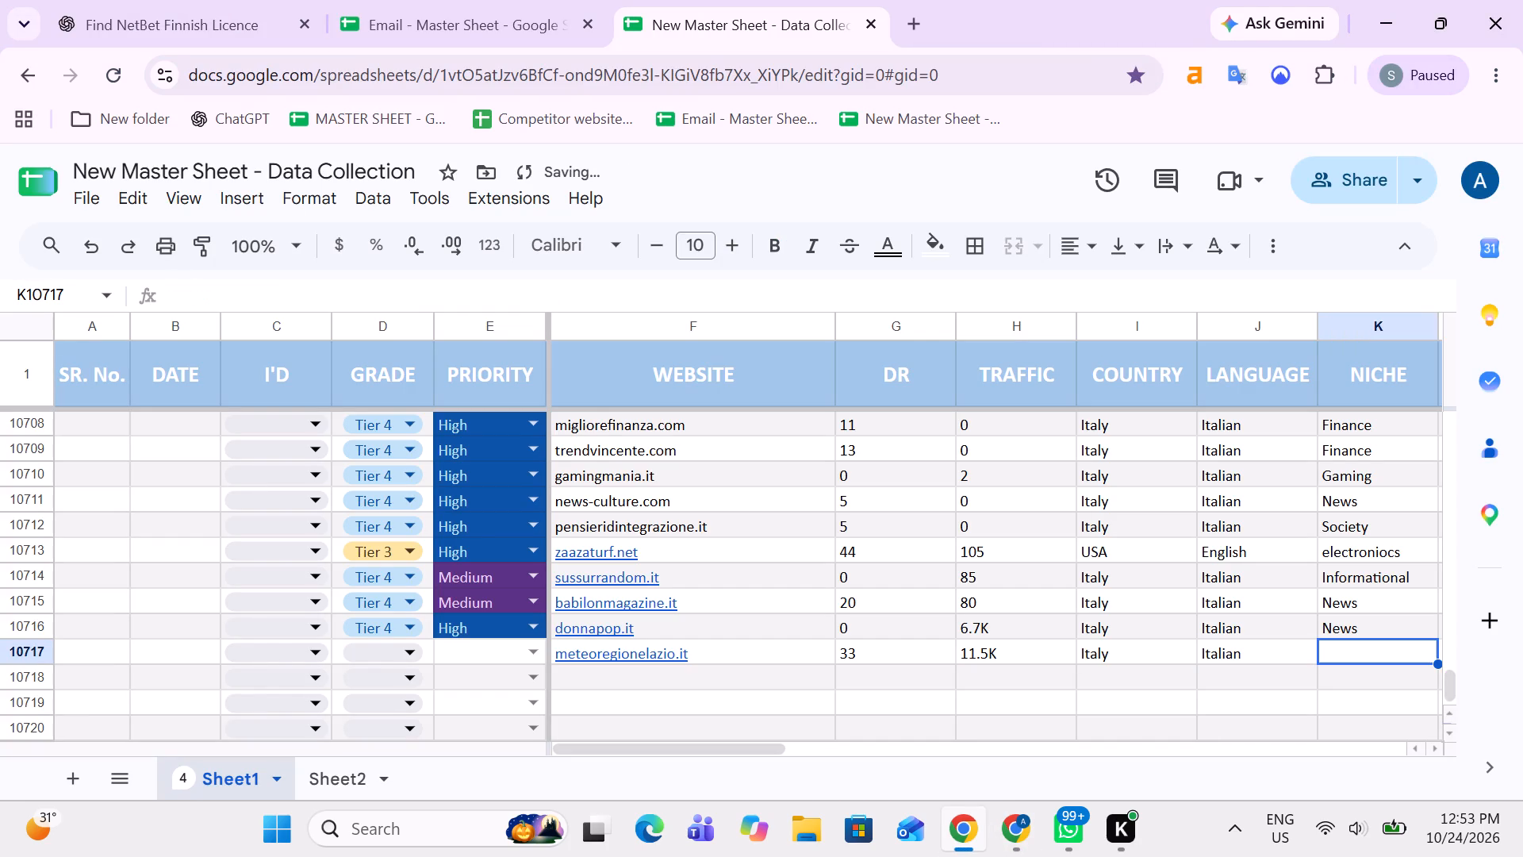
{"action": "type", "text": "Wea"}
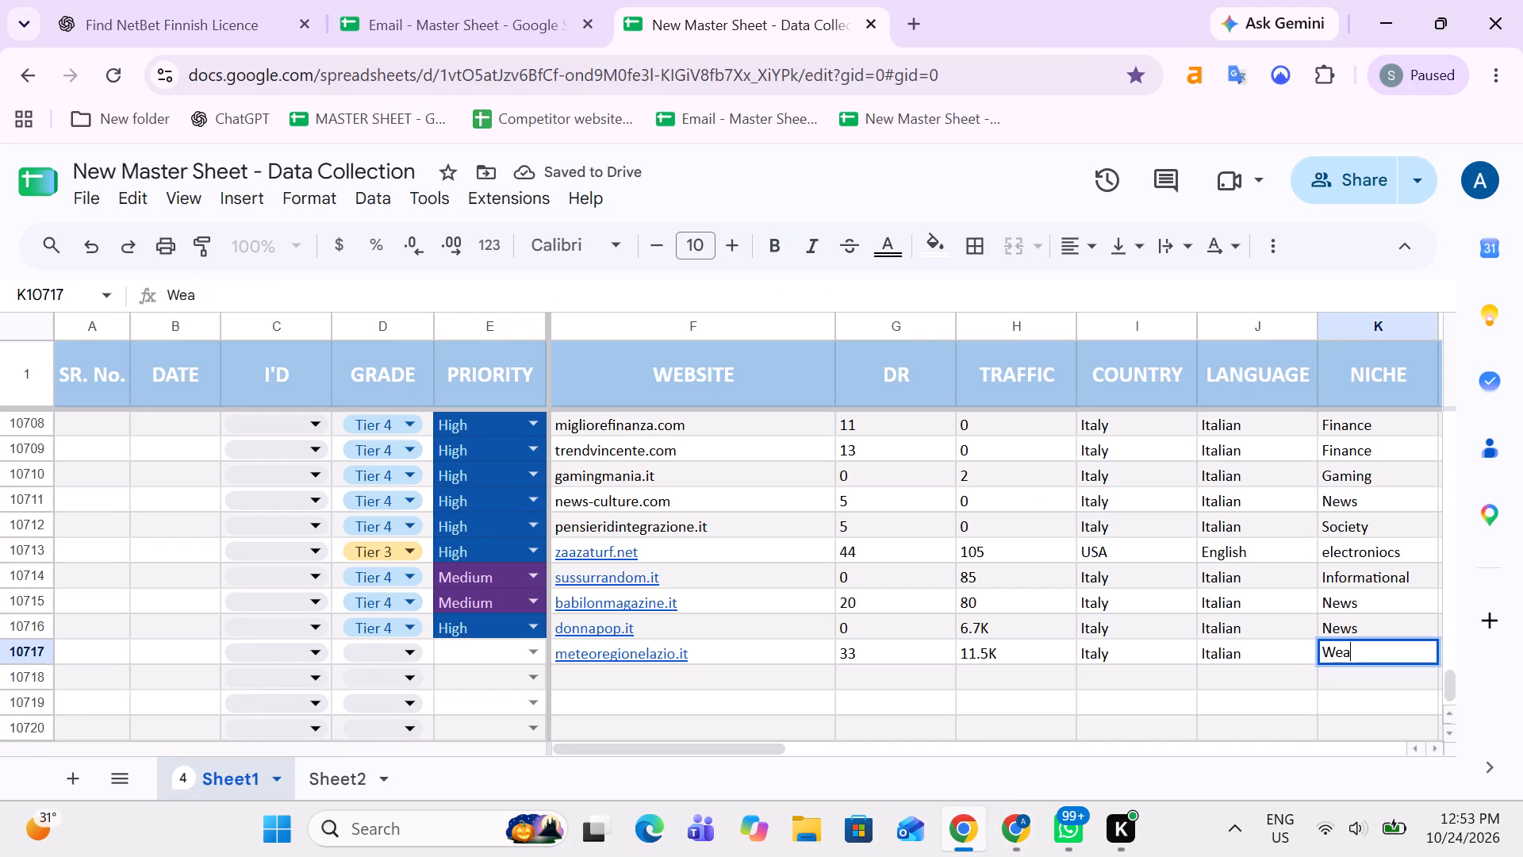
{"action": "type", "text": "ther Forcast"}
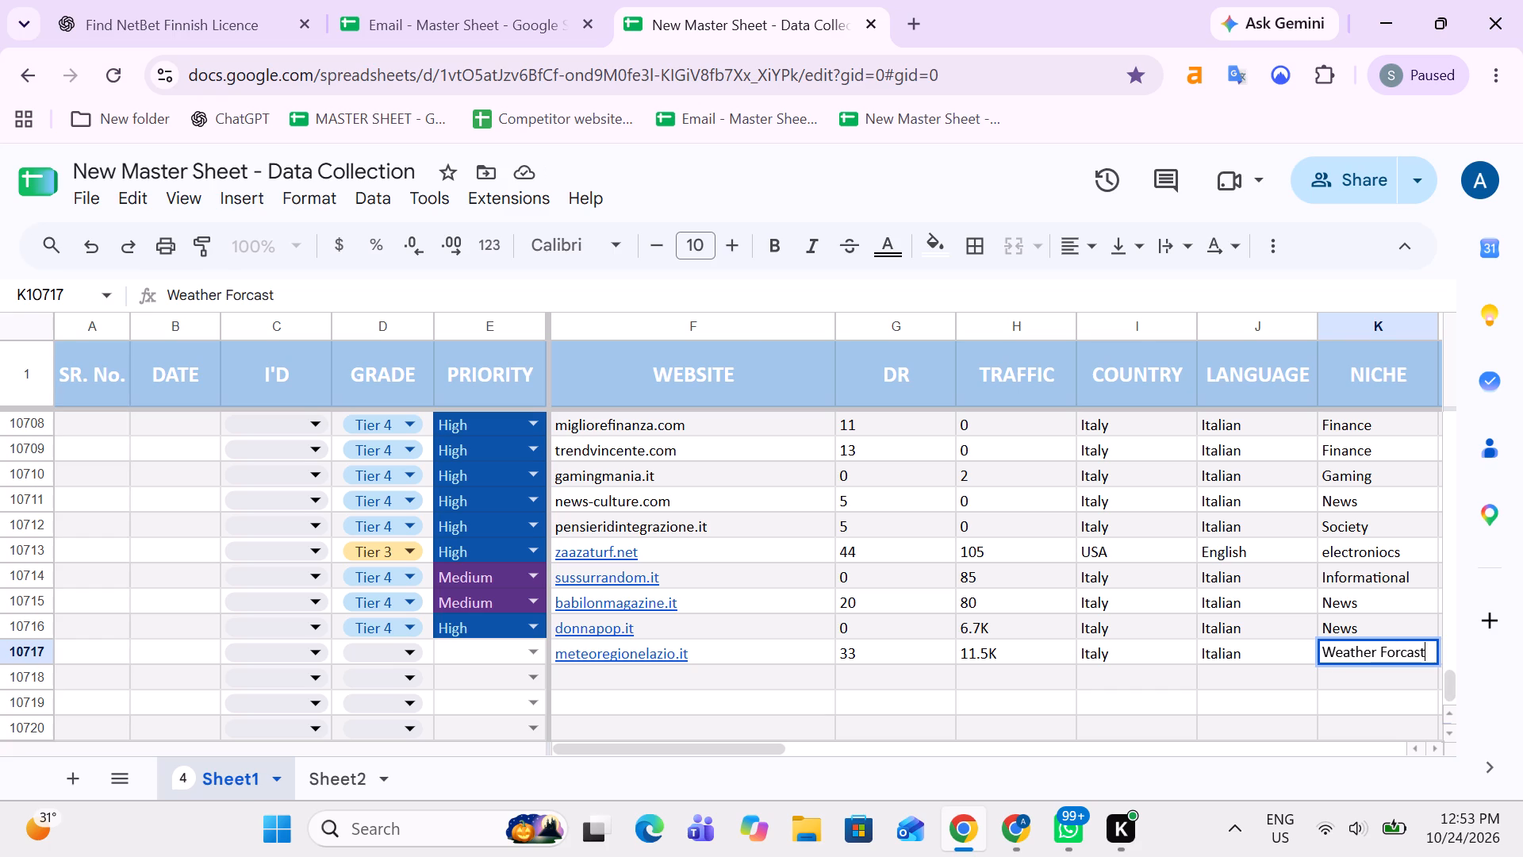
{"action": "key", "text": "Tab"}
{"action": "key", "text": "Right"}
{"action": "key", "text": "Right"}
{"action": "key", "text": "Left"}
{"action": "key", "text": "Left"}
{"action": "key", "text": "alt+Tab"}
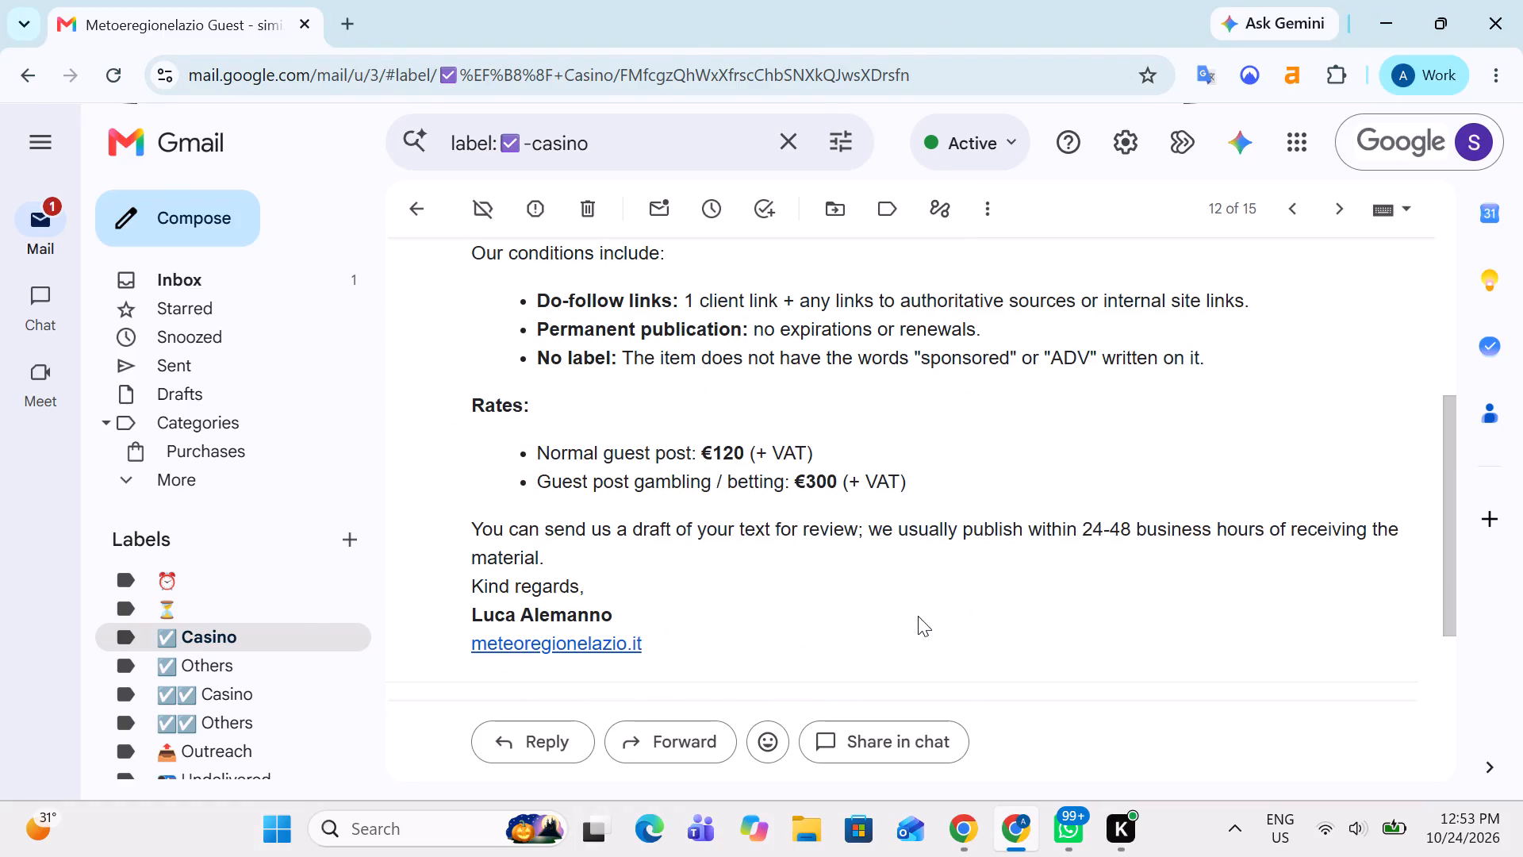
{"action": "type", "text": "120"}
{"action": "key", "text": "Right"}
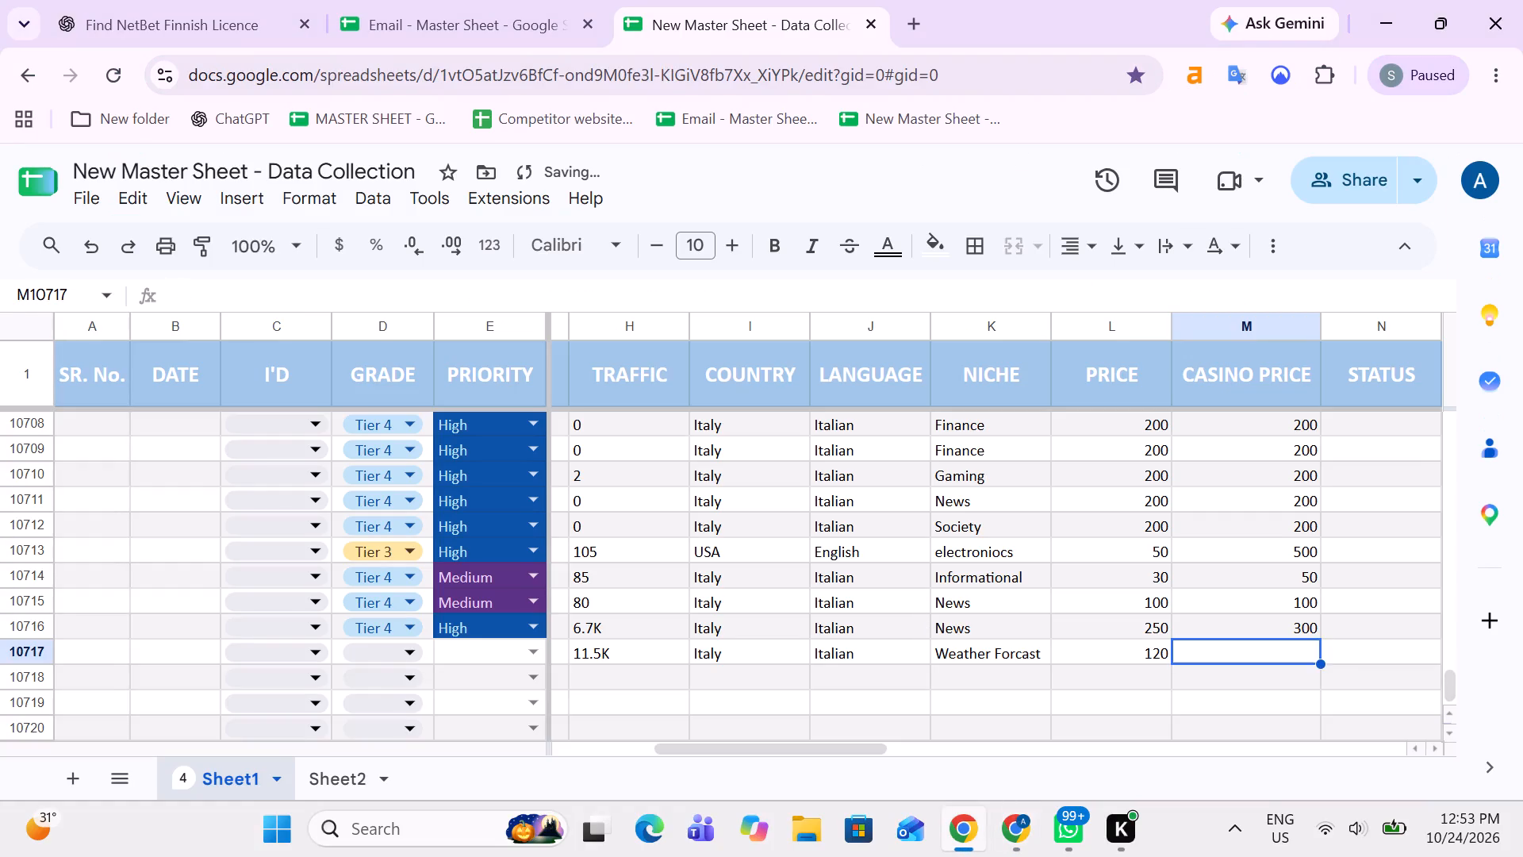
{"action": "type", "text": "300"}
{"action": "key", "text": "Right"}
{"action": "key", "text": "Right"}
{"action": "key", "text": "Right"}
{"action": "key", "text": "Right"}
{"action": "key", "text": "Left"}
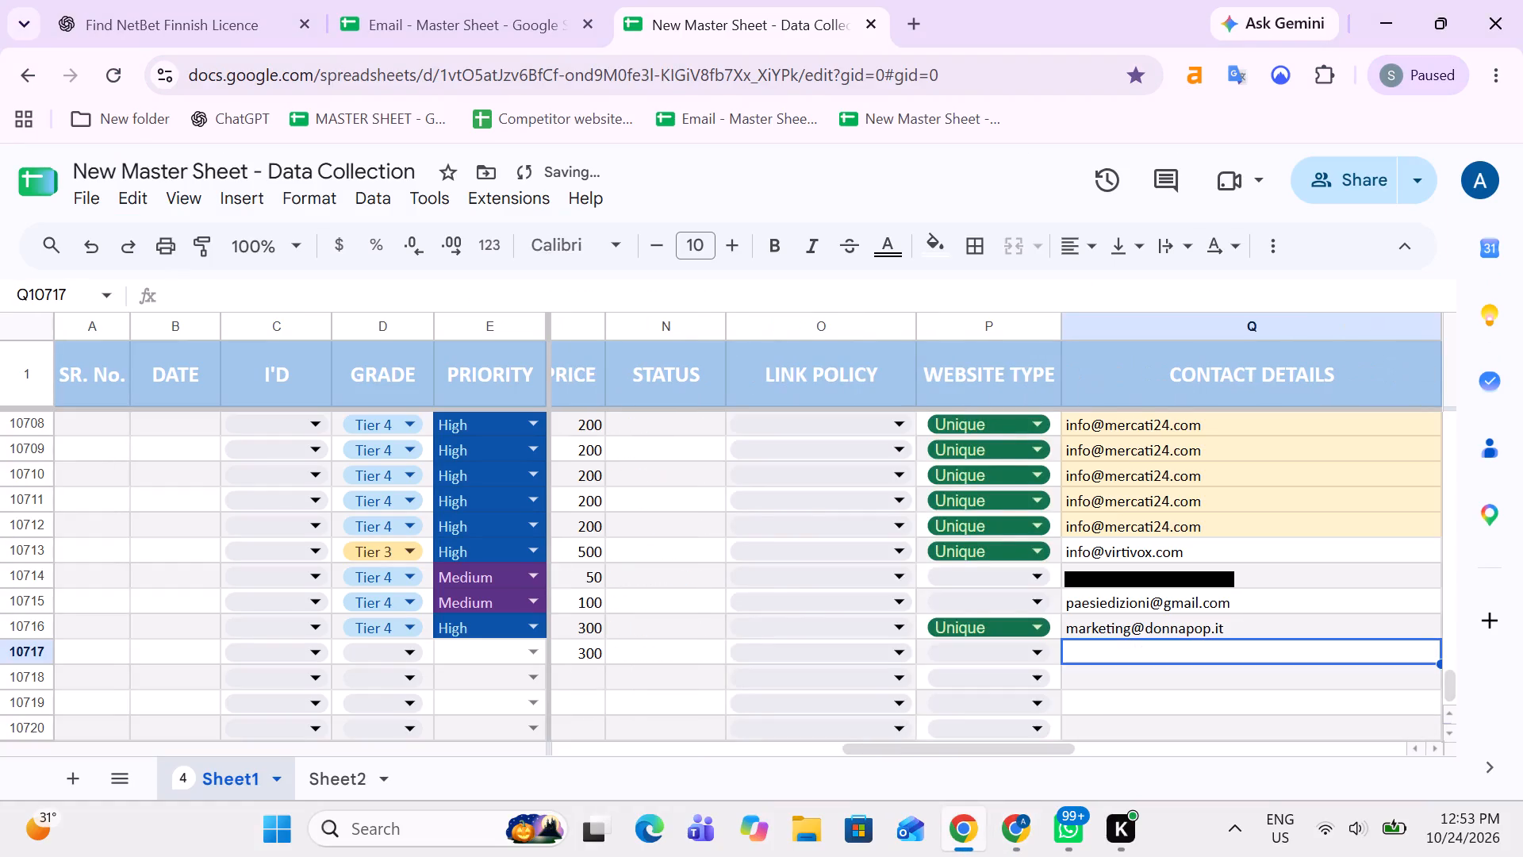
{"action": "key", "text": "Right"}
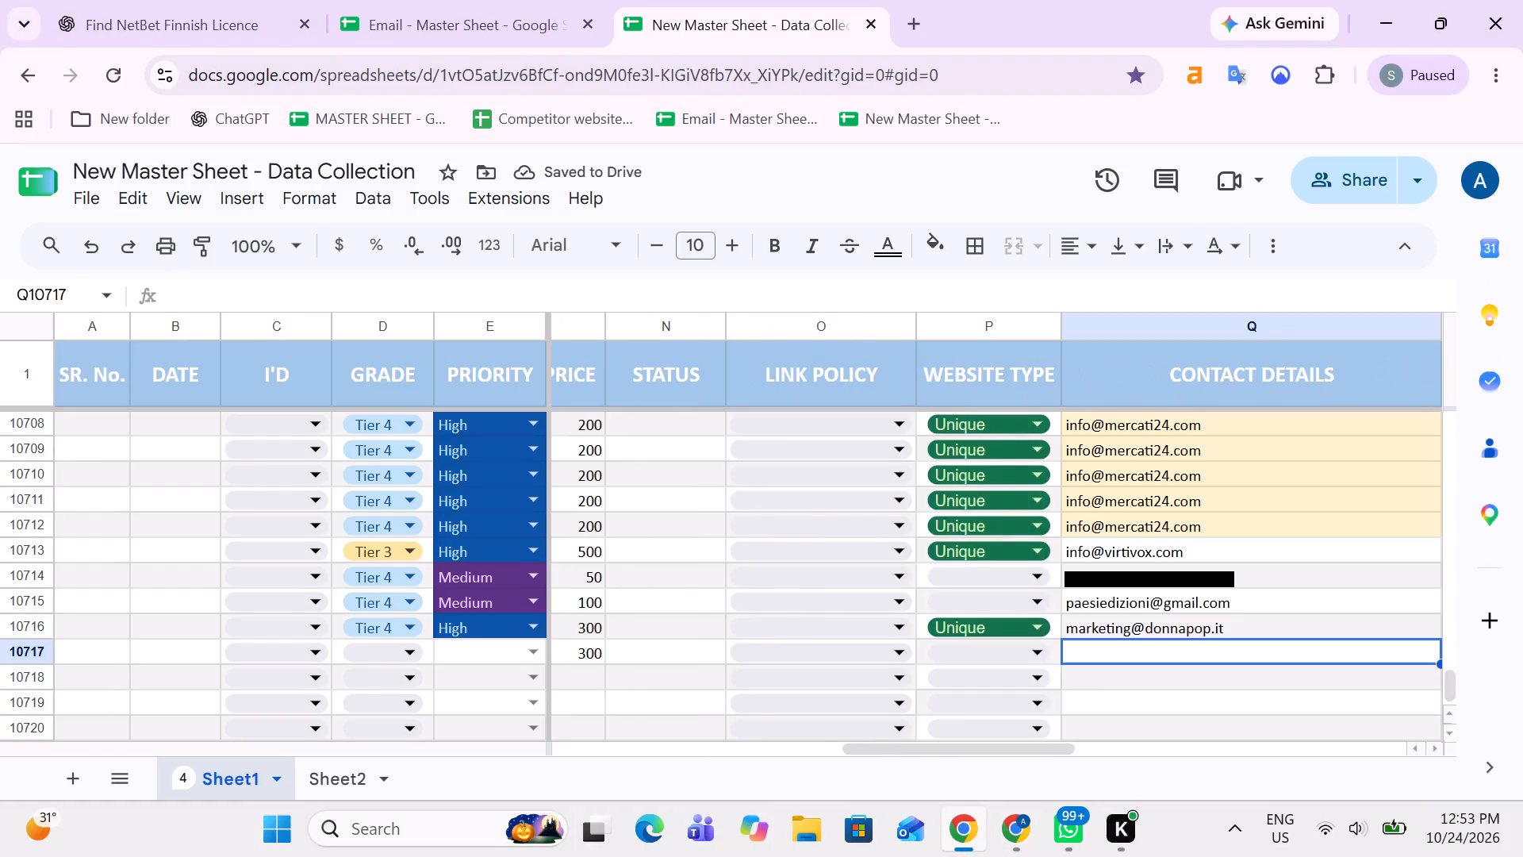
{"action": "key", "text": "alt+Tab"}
{"action": "scroll", "coordinate": [732, 495], "scroll_direction": "up", "scroll_amount": 4}
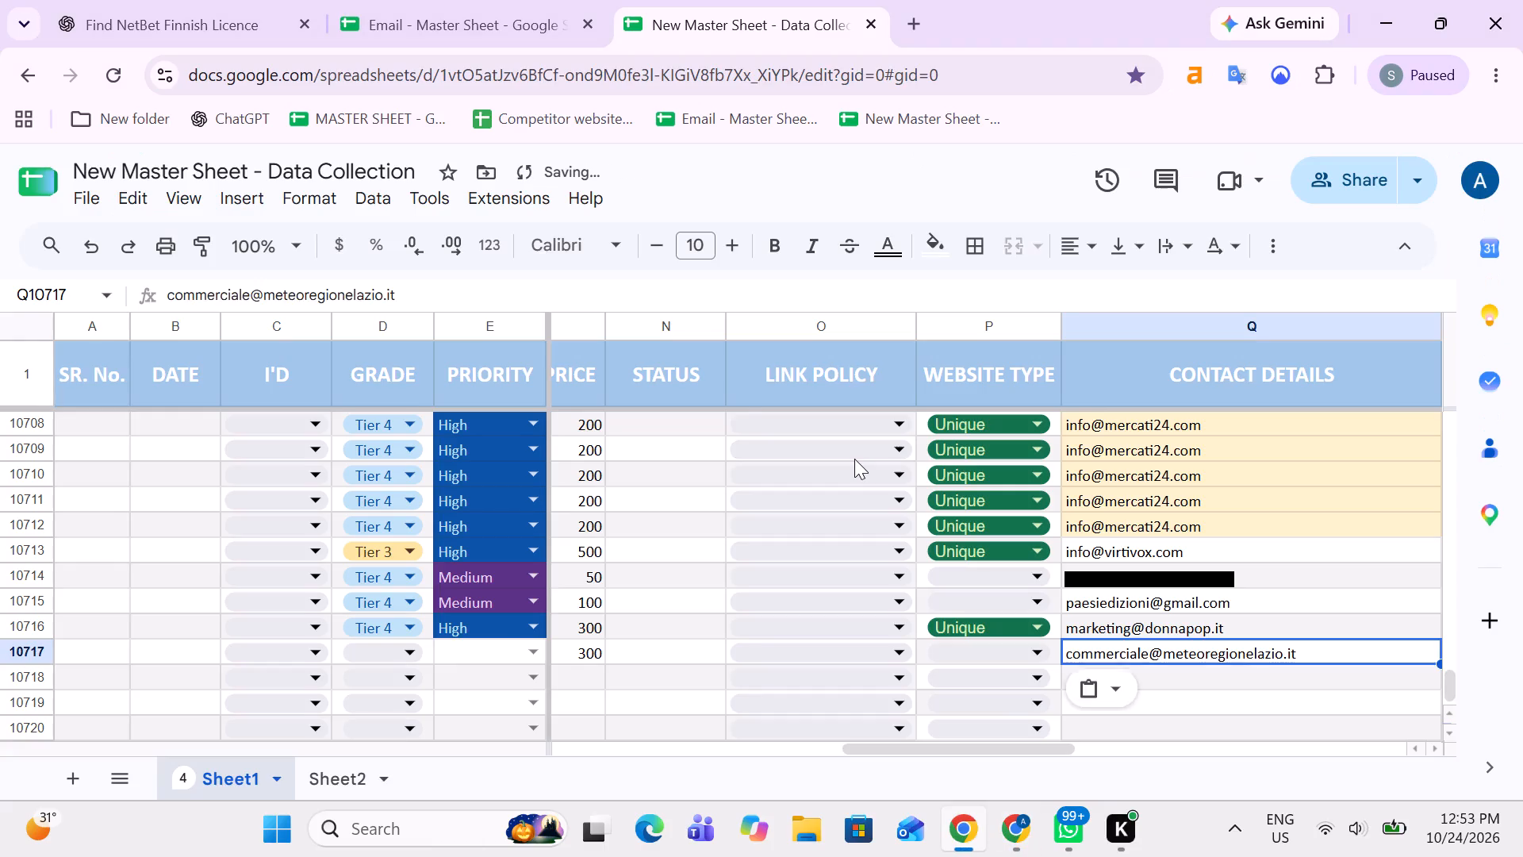
Set the website type in row 10717 to Unique.
{"action": "key", "text": "Left"}
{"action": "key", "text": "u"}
{"action": "key", "text": "Tab"}
Set the priority of meteoregionelazio.it in row 10717 to High and its grade to Tier 2.
{"action": "key", "text": "Right"}
{"action": "key", "text": "Left"}
{"action": "key", "text": "Left"}
{"action": "key", "text": "Left"}
{"action": "key", "text": "Left"}
{"action": "key", "text": "Left"}
{"action": "key", "text": "Left"}
{"action": "key", "text": "Left"}
{"action": "key", "text": "Left"}
{"action": "key", "text": "Left"}
{"action": "key", "text": "Left"}
{"action": "key", "text": "Left"}
{"action": "key", "text": "Left"}
{"action": "key", "text": "Left"}
{"action": "key", "text": "Left"}
{"action": "key", "text": "Left"}
{"action": "key", "text": "Left"}
{"action": "key", "text": "Left"}
{"action": "key", "text": "Left"}
{"action": "key", "text": "Left"}
{"action": "key", "text": "Left"}
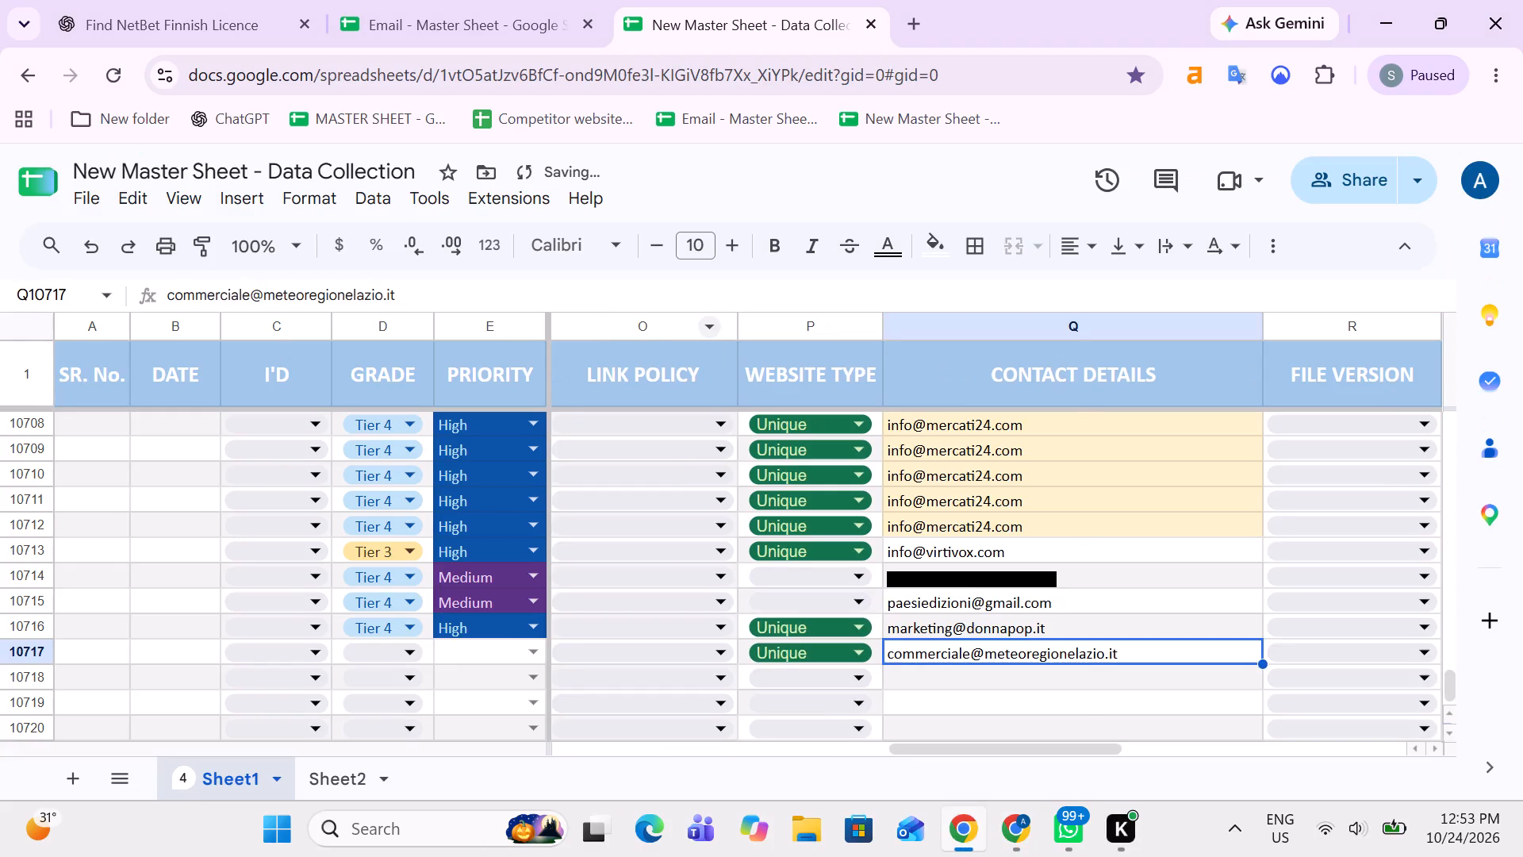
{"action": "key", "text": "Right"}
{"action": "key", "text": "Right"}
{"action": "key", "text": "Right"}
{"action": "key", "text": "Right"}
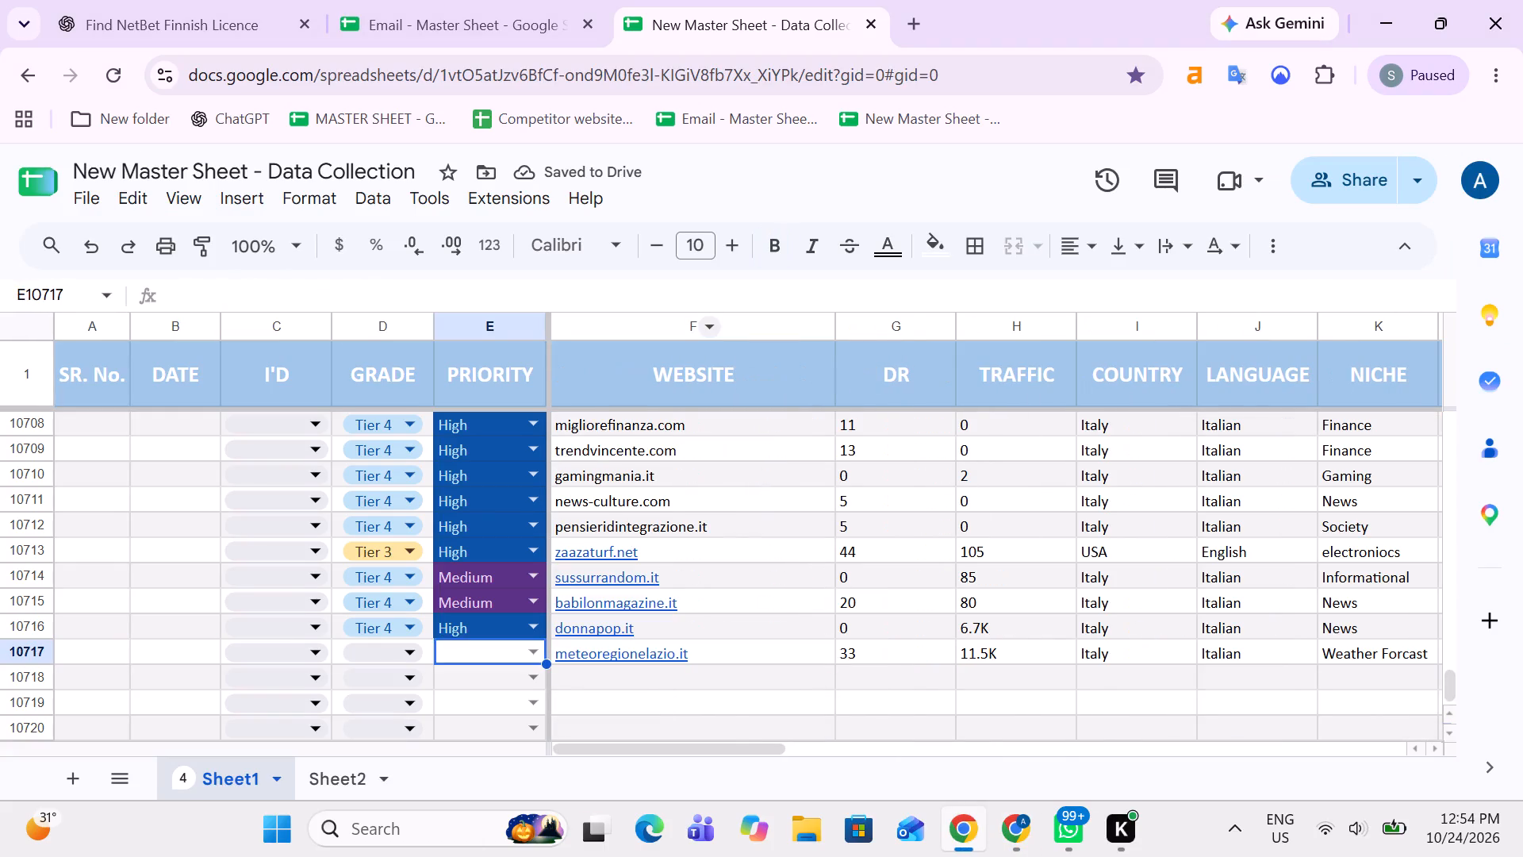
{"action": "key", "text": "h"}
{"action": "key", "text": "Down"}
{"action": "key", "text": "Return"}
{"action": "key", "text": "Up"}
{"action": "key", "text": "Left"}
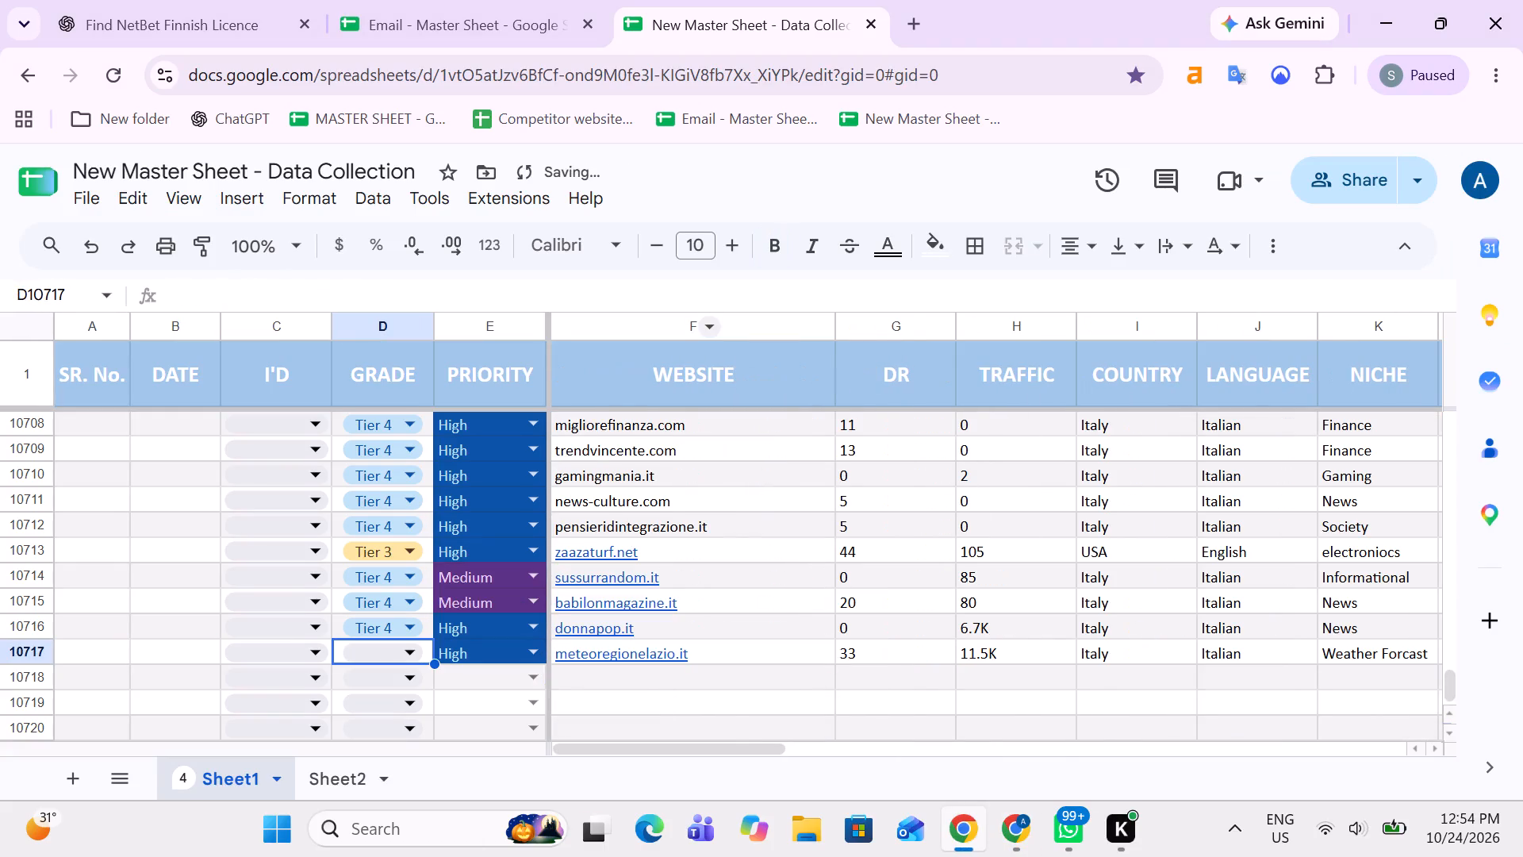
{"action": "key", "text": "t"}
{"action": "key", "text": "Up"}
{"action": "key", "text": "Up"}
{"action": "key", "text": "Up"}
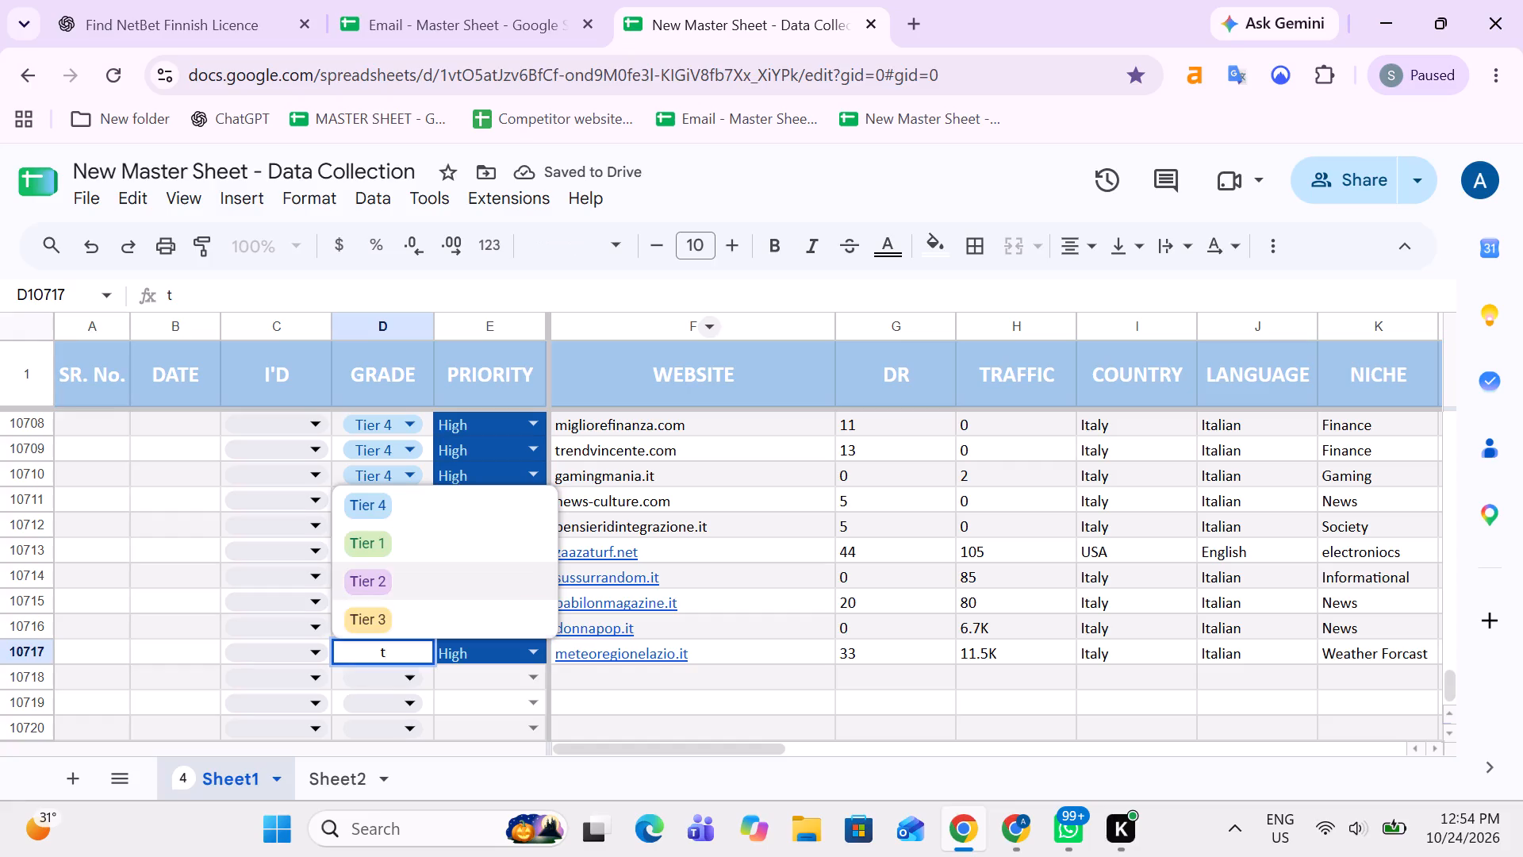
{"action": "key", "text": "Return"}
{"action": "key", "text": "Up"}
{"action": "key", "text": "Right"}
{"action": "key", "text": "Right"}
{"action": "key", "text": "alt+Tab"}
{"action": "scroll", "coordinate": [800, 320], "scroll_direction": "down", "scroll_amount": 4}
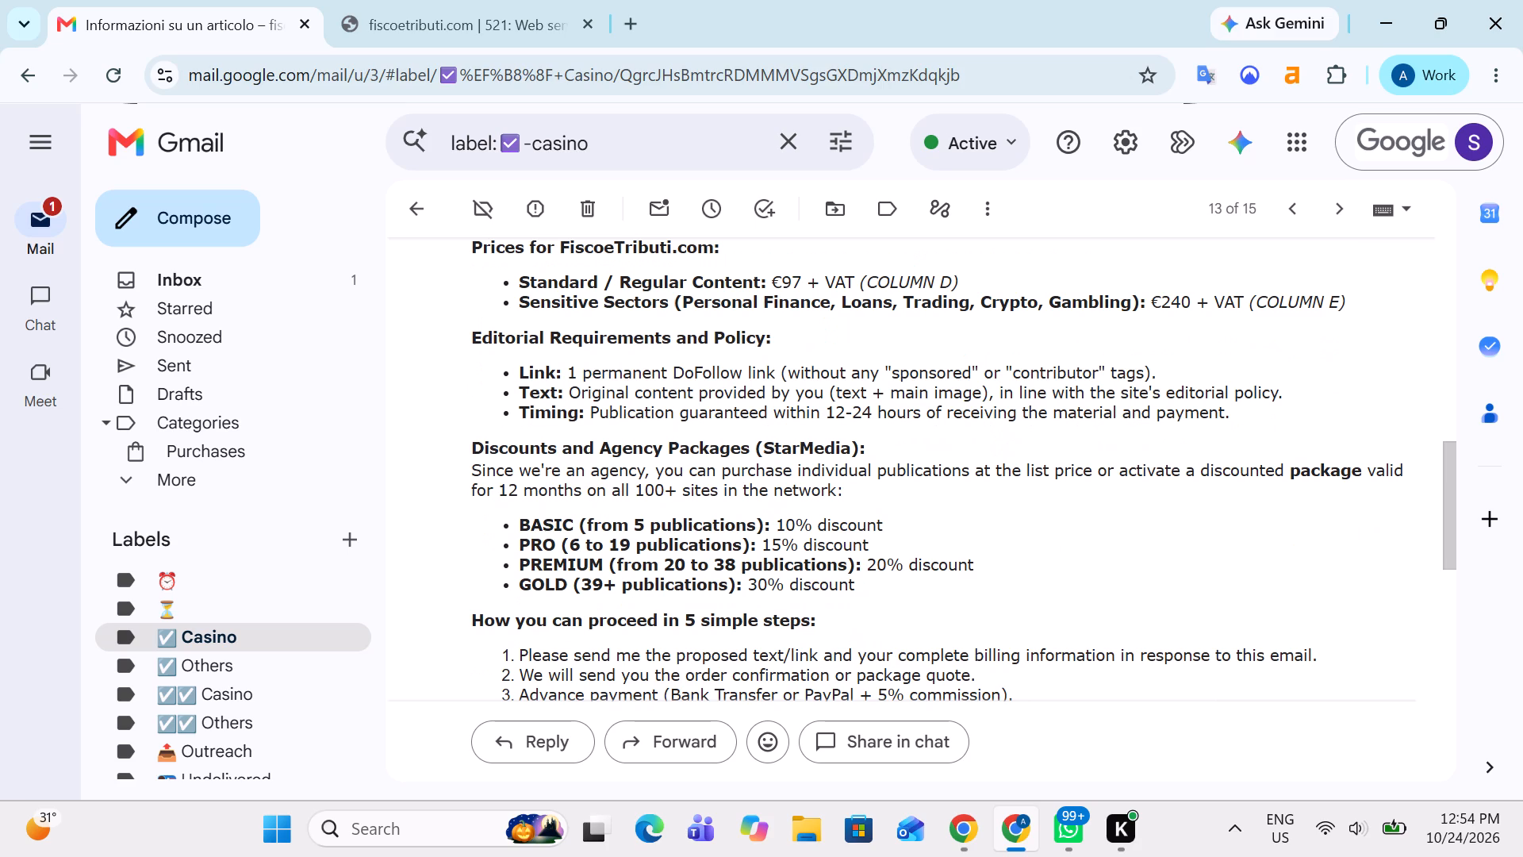
{"action": "scroll", "coordinate": [736, 581], "scroll_direction": "down", "scroll_amount": 1}
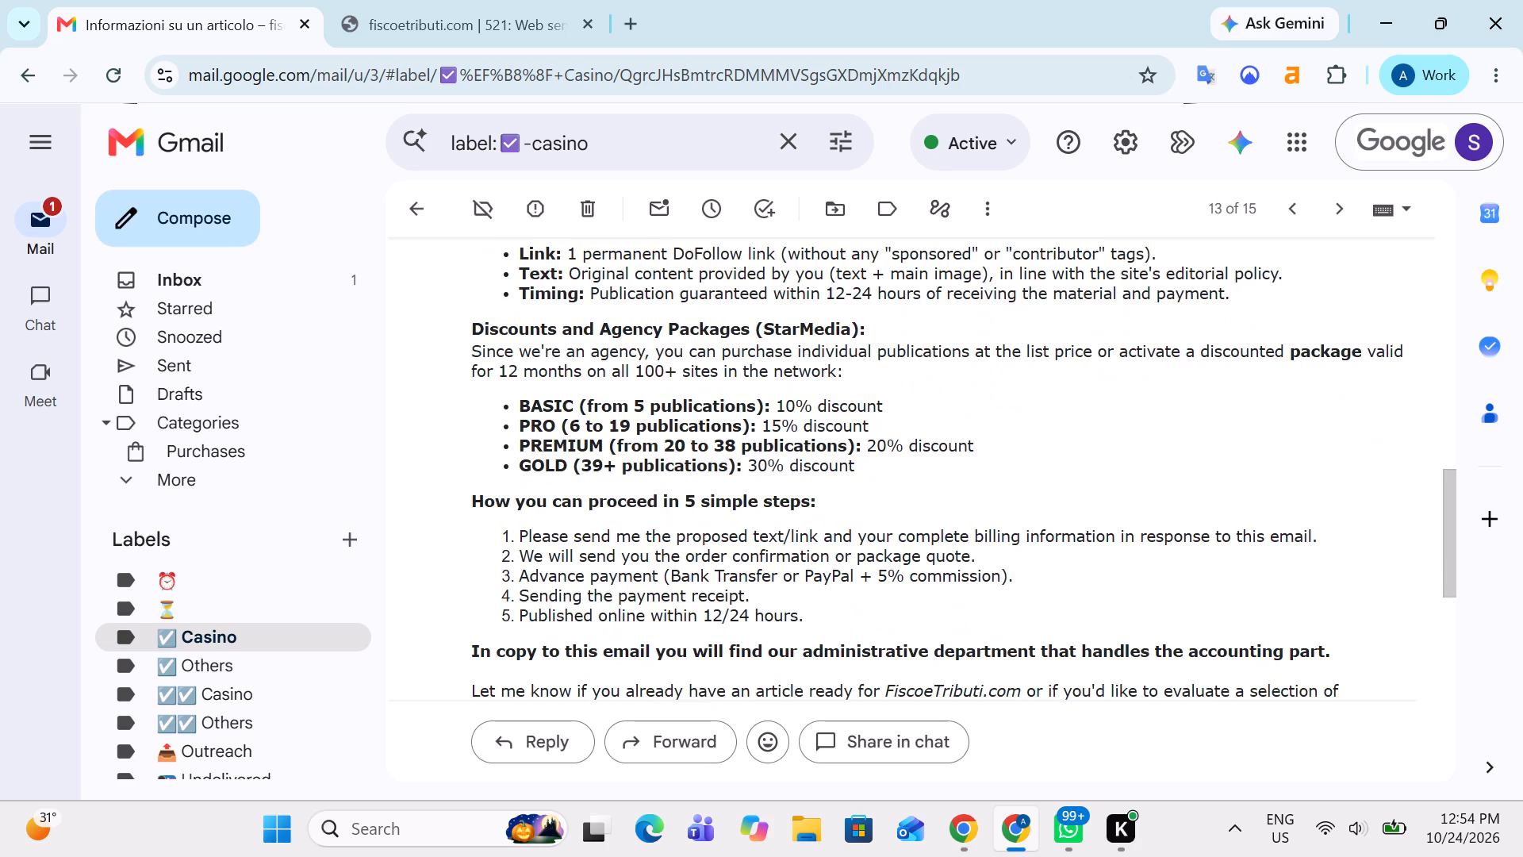
{"action": "scroll", "coordinate": [736, 581], "scroll_direction": "down", "scroll_amount": 2}
{"action": "scroll", "coordinate": [738, 581], "scroll_direction": "up", "scroll_amount": 5}
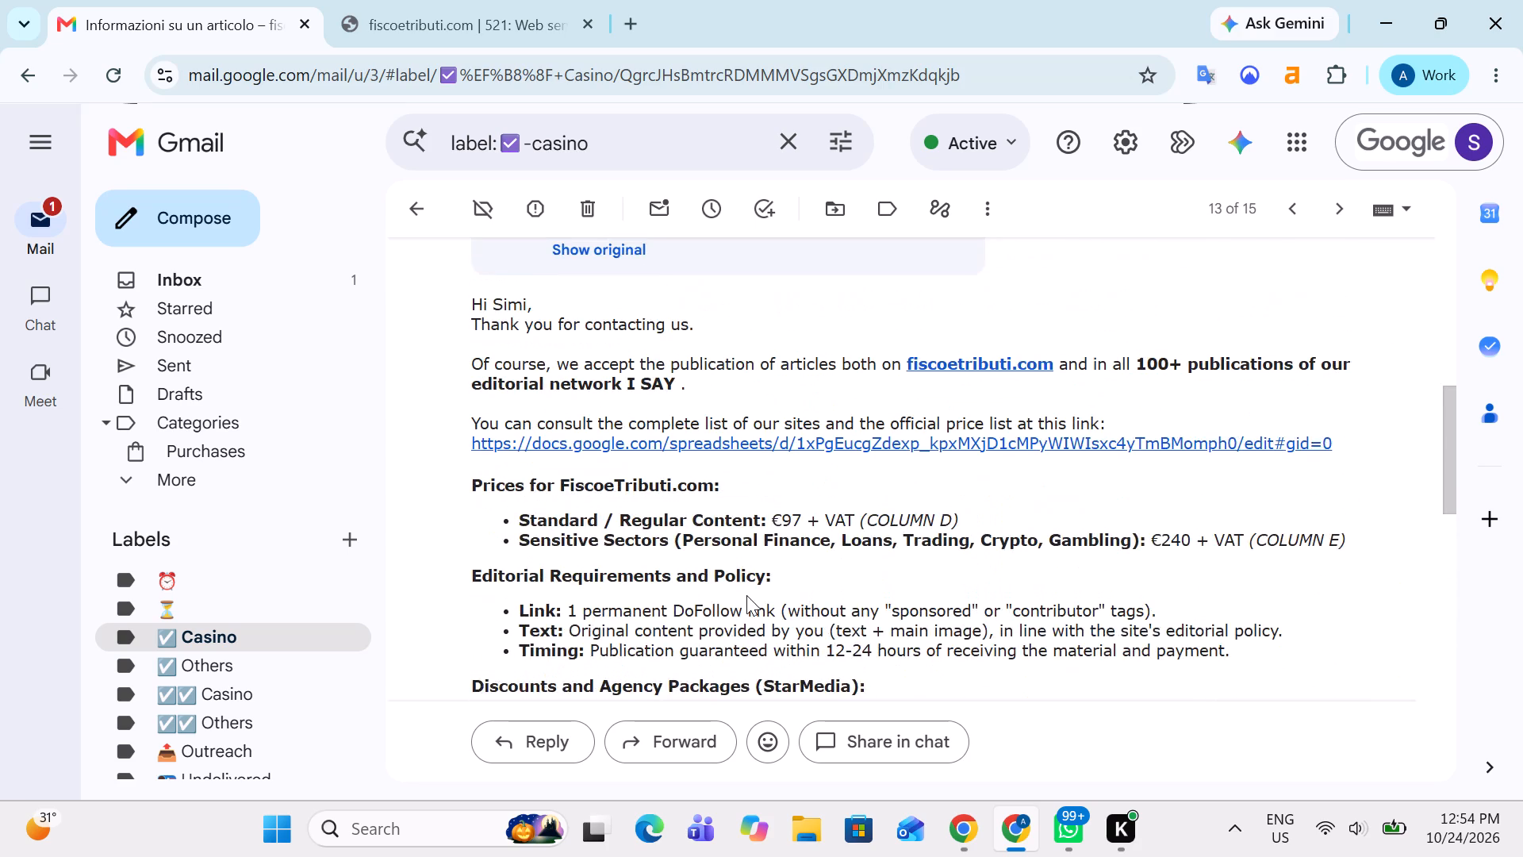
Copy the domain fiscoetributi.com from the opened site's address into the Website cell of row 10718 in the New Master Sheet.
{"action": "scroll", "coordinate": [746, 599], "scroll_direction": "up", "scroll_amount": 2}
{"action": "left_click", "coordinate": [428, 0]}
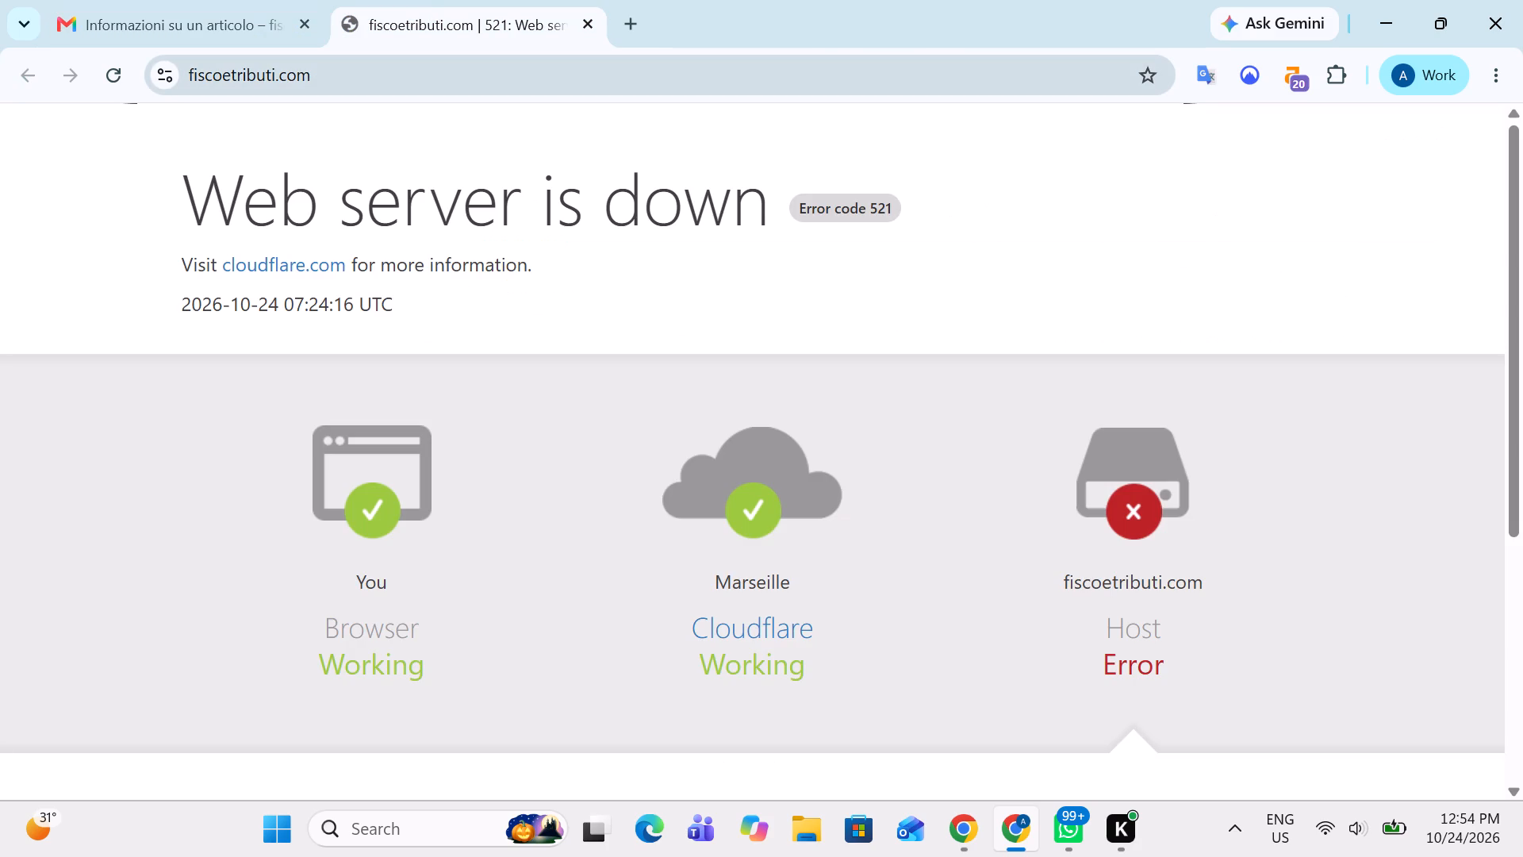
{"action": "left_click", "coordinate": [392, 71]}
{"action": "left_click_drag", "start_coordinate": [392, 71], "coordinate": [311, 76]}
{"action": "key", "text": "ctrl+c"}
{"action": "key", "text": "ctrl+c"}
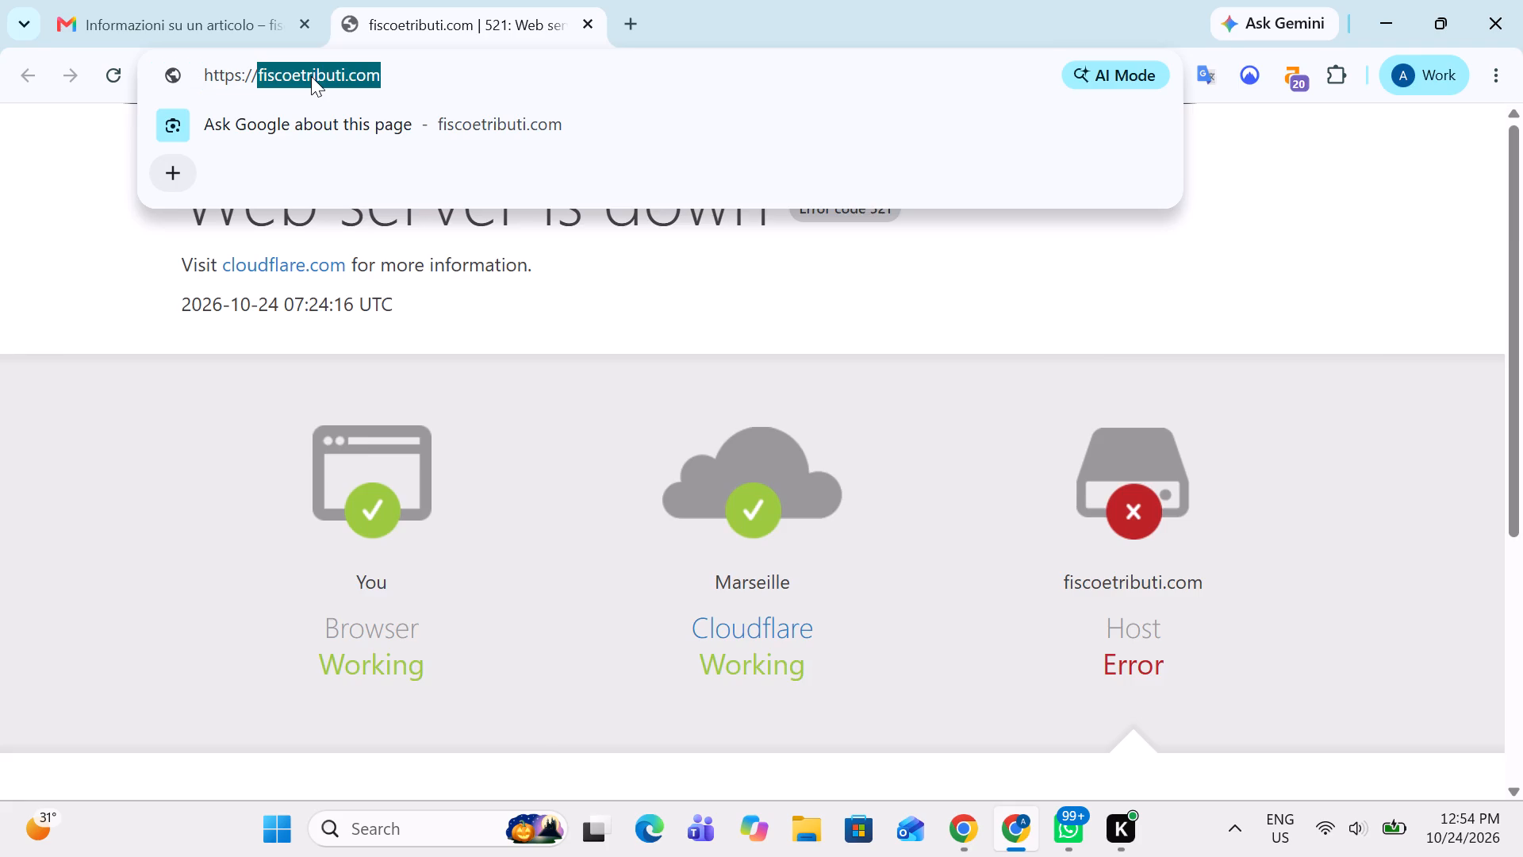
{"action": "key", "text": "alt+Tab"}
{"action": "key", "text": "Down"}
{"action": "key", "text": "Return"}
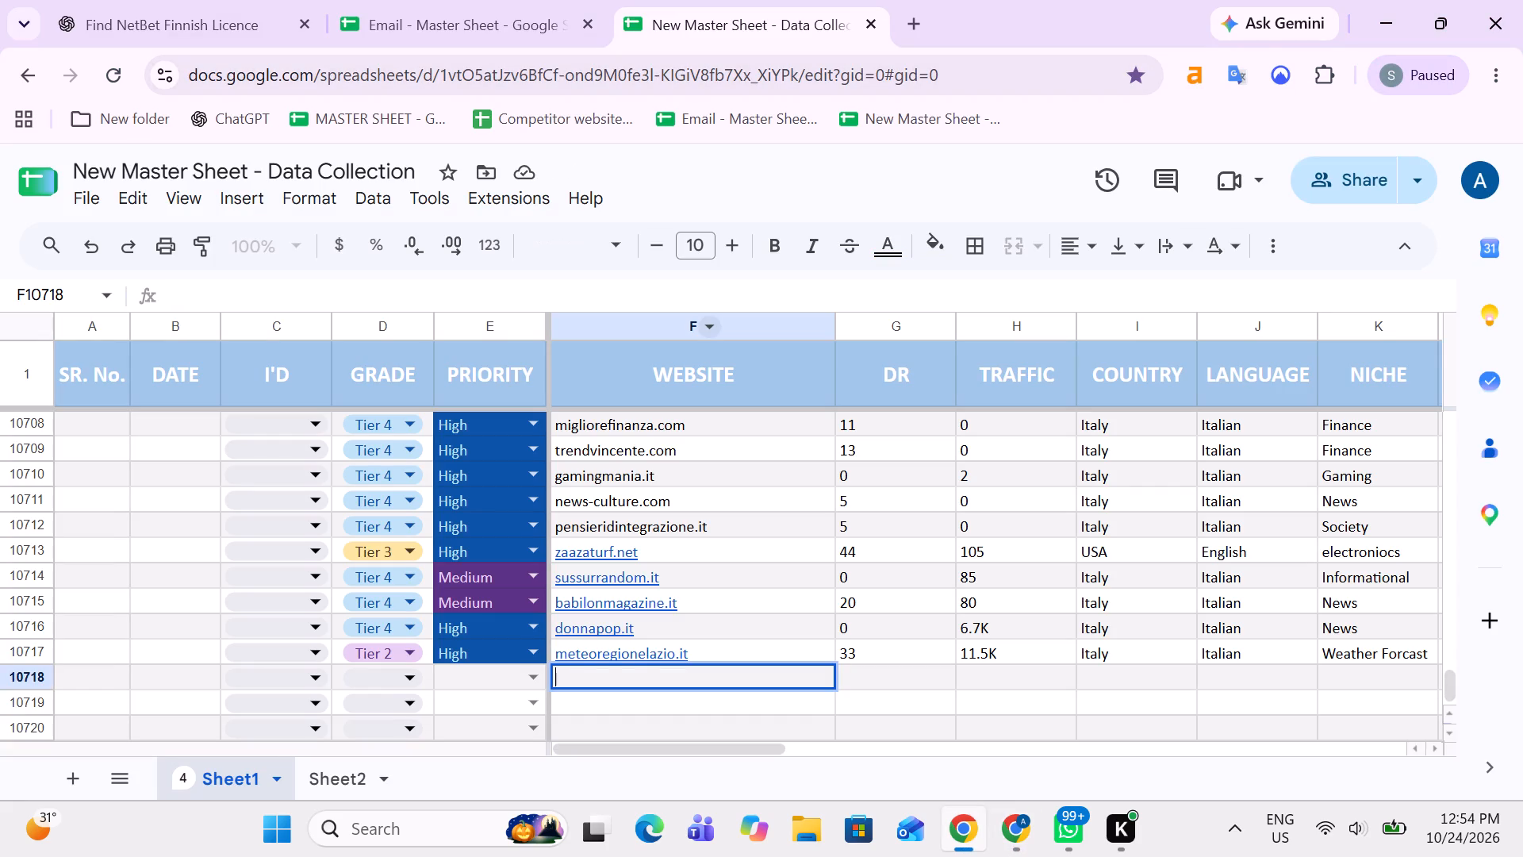
{"action": "key", "text": "ctrl+v"}
{"action": "key", "text": "Tab"}
Look up fiscoetributi.com's domain metrics in Ahrefs and enter DR 20 and traffic 50 in row 10718.
{"action": "key", "text": "alt+Tab"}
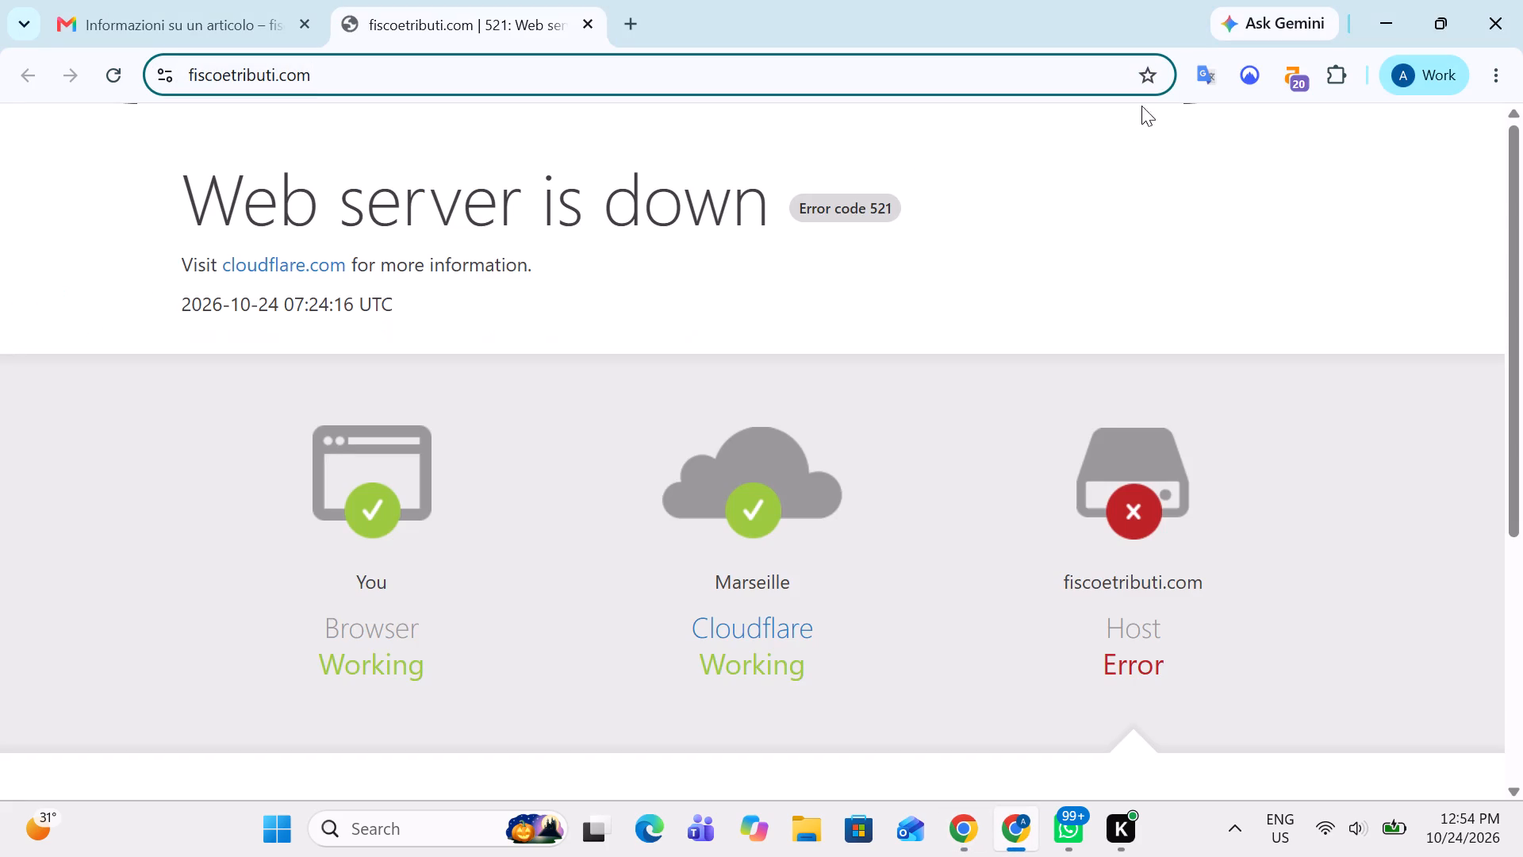
{"action": "left_click", "coordinate": [1309, 75]}
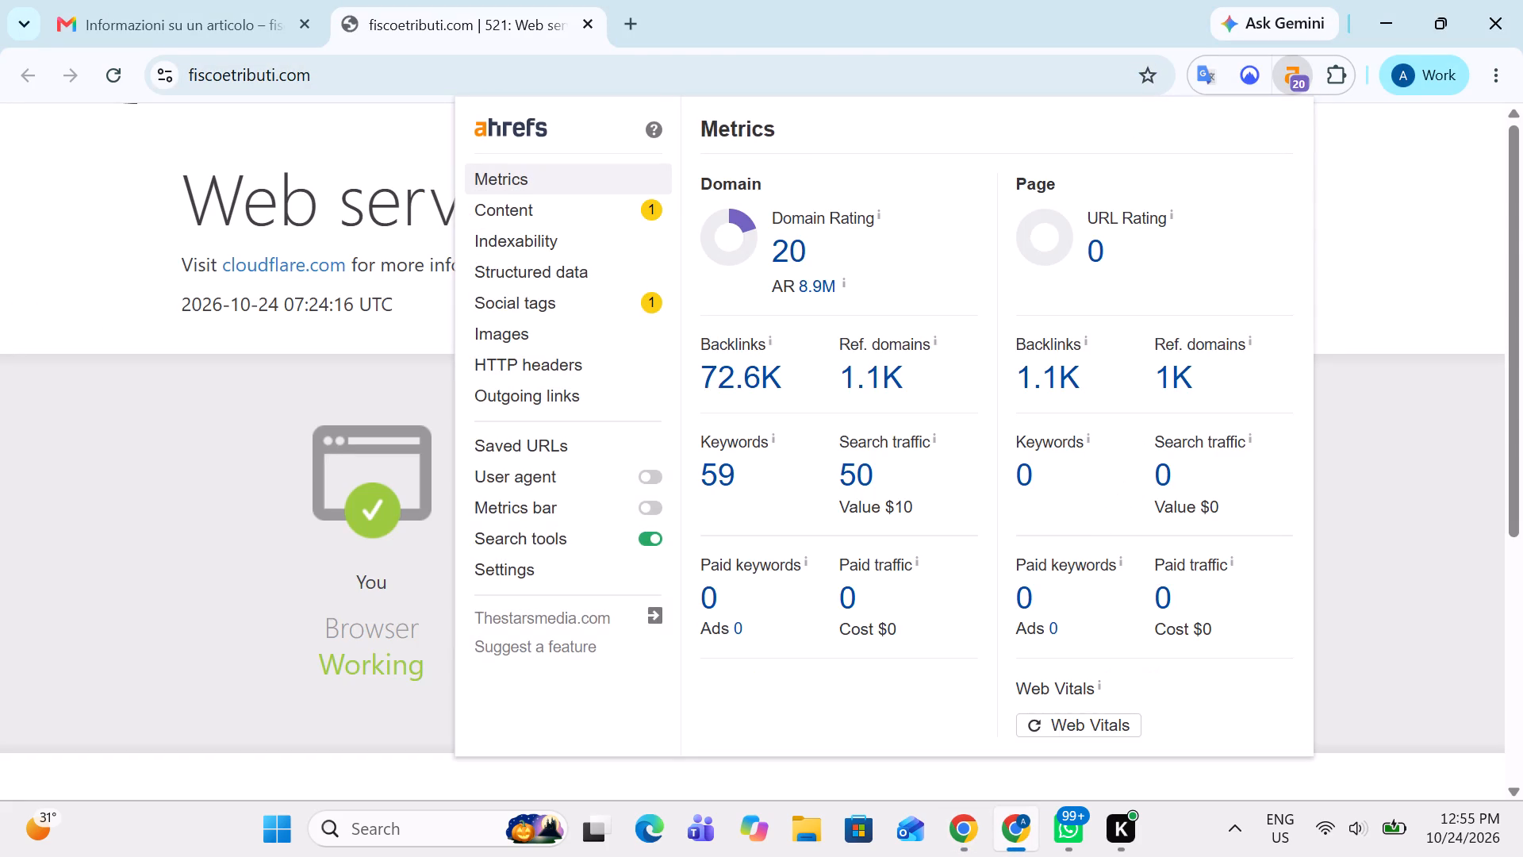
{"action": "key", "text": "alt+Tab"}
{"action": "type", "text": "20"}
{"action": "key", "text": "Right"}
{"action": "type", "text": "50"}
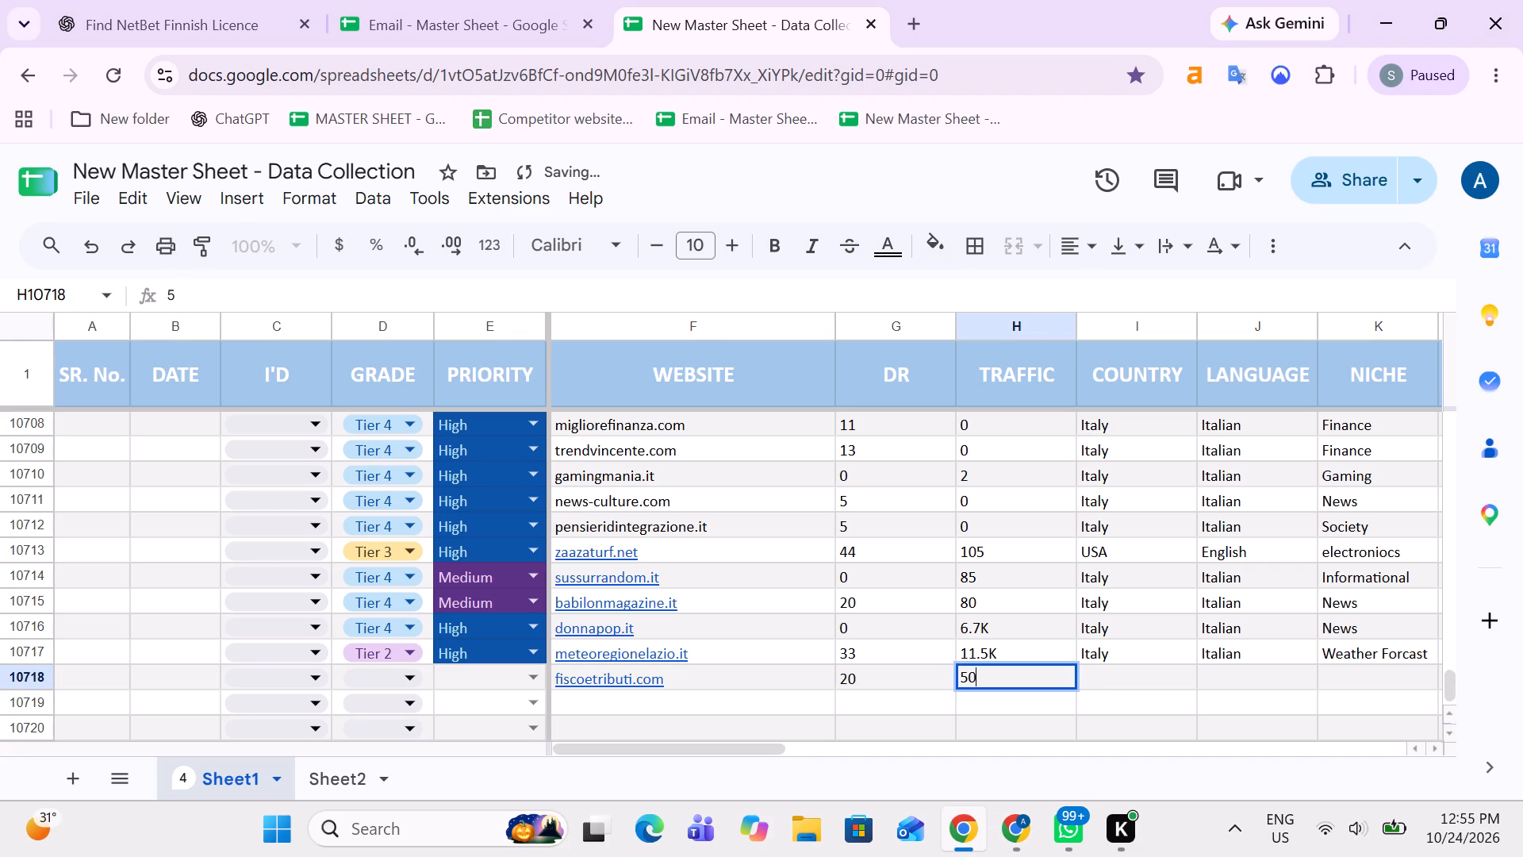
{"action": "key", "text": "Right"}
Fill in row 10718 with country Italy, language Italian and niche News.
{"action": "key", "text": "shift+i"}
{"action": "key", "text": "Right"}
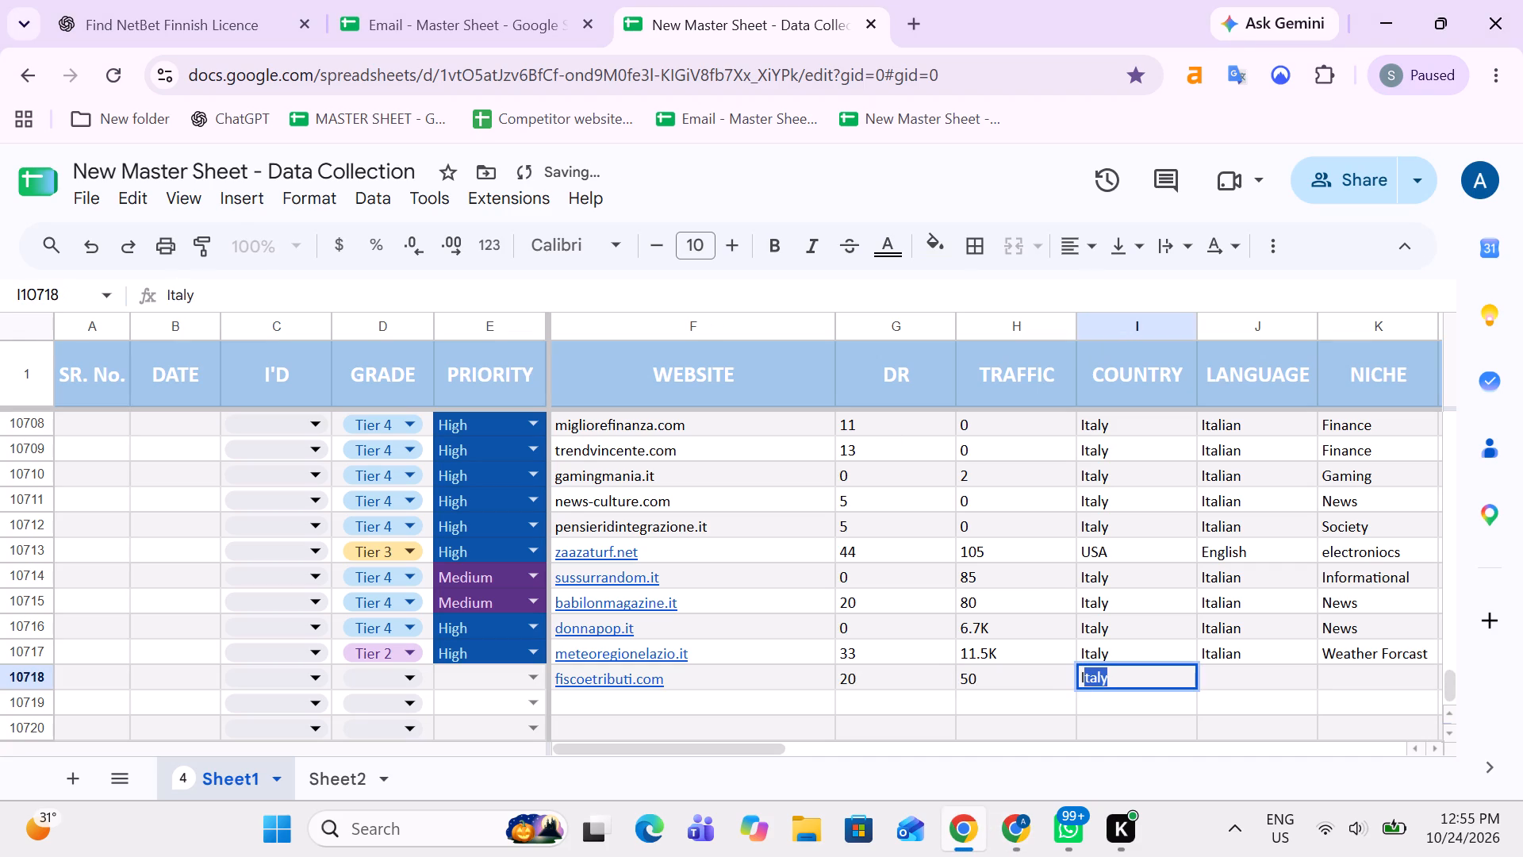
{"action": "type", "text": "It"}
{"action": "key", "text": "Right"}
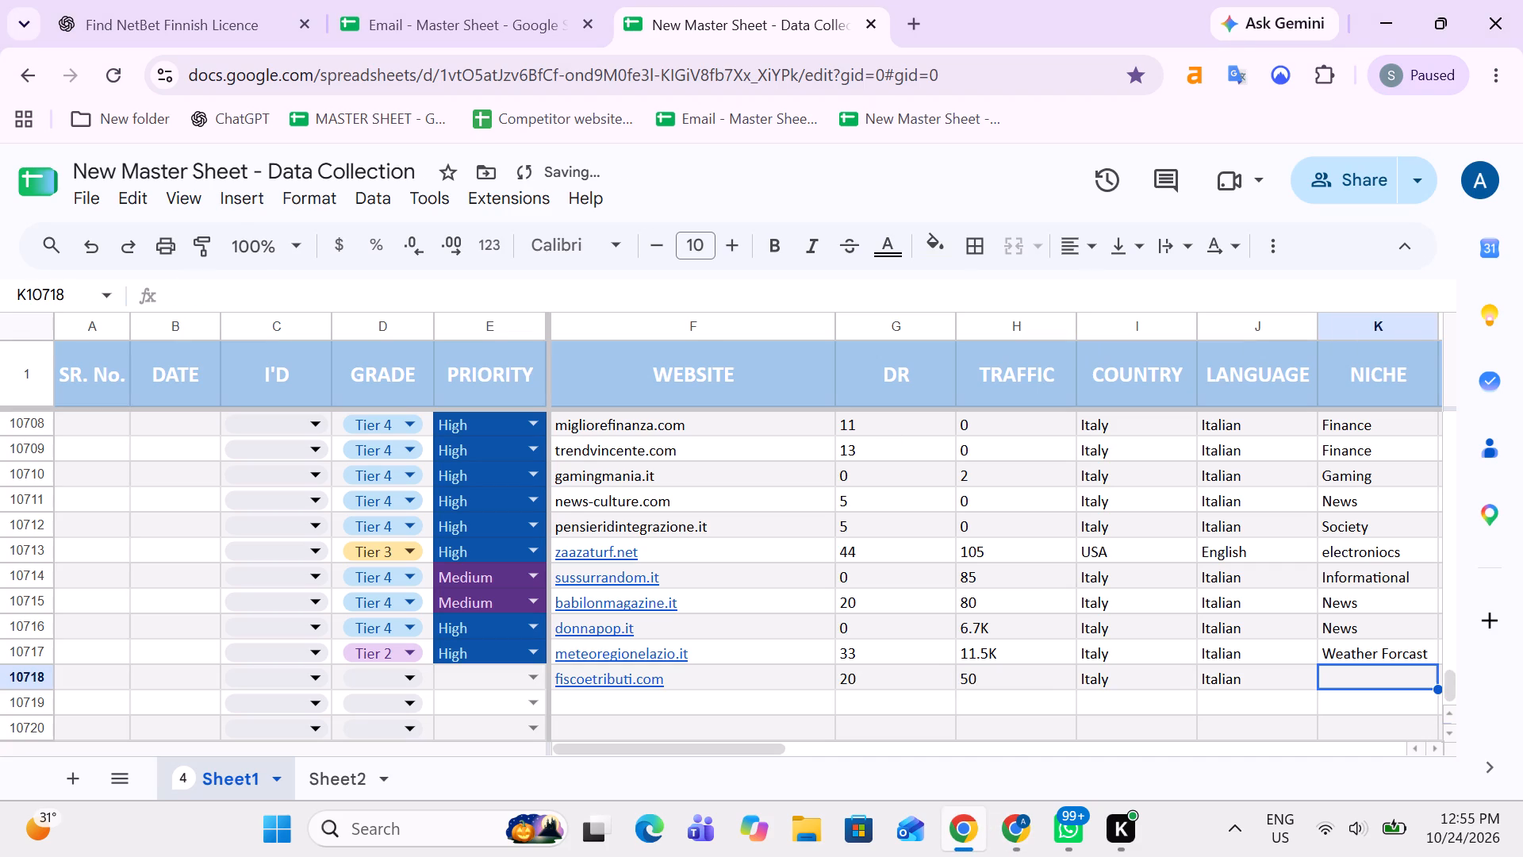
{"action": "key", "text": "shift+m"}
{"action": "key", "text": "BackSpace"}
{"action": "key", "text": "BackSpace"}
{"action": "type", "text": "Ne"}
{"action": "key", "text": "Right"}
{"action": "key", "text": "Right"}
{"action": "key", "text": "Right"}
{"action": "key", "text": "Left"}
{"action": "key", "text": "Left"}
Close the fiscoetributi.com site, recheck the publisher's emailed prices and enter 97 as the standard price in row 10718.
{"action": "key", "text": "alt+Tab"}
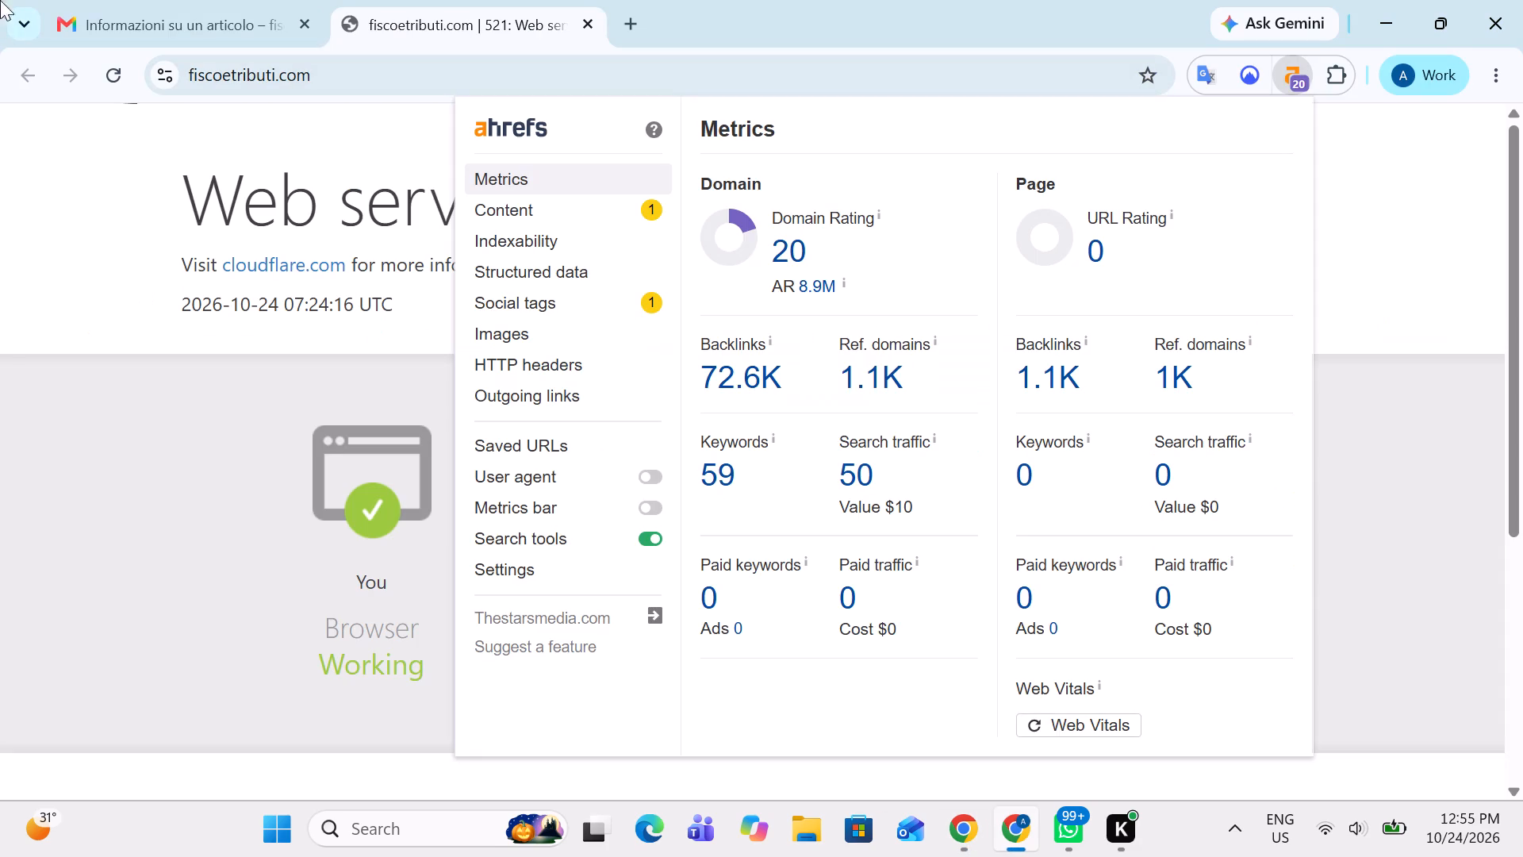
{"action": "left_click", "coordinate": [0, 309]}
{"action": "scroll", "coordinate": [381, 259], "scroll_direction": "up", "scroll_amount": 5}
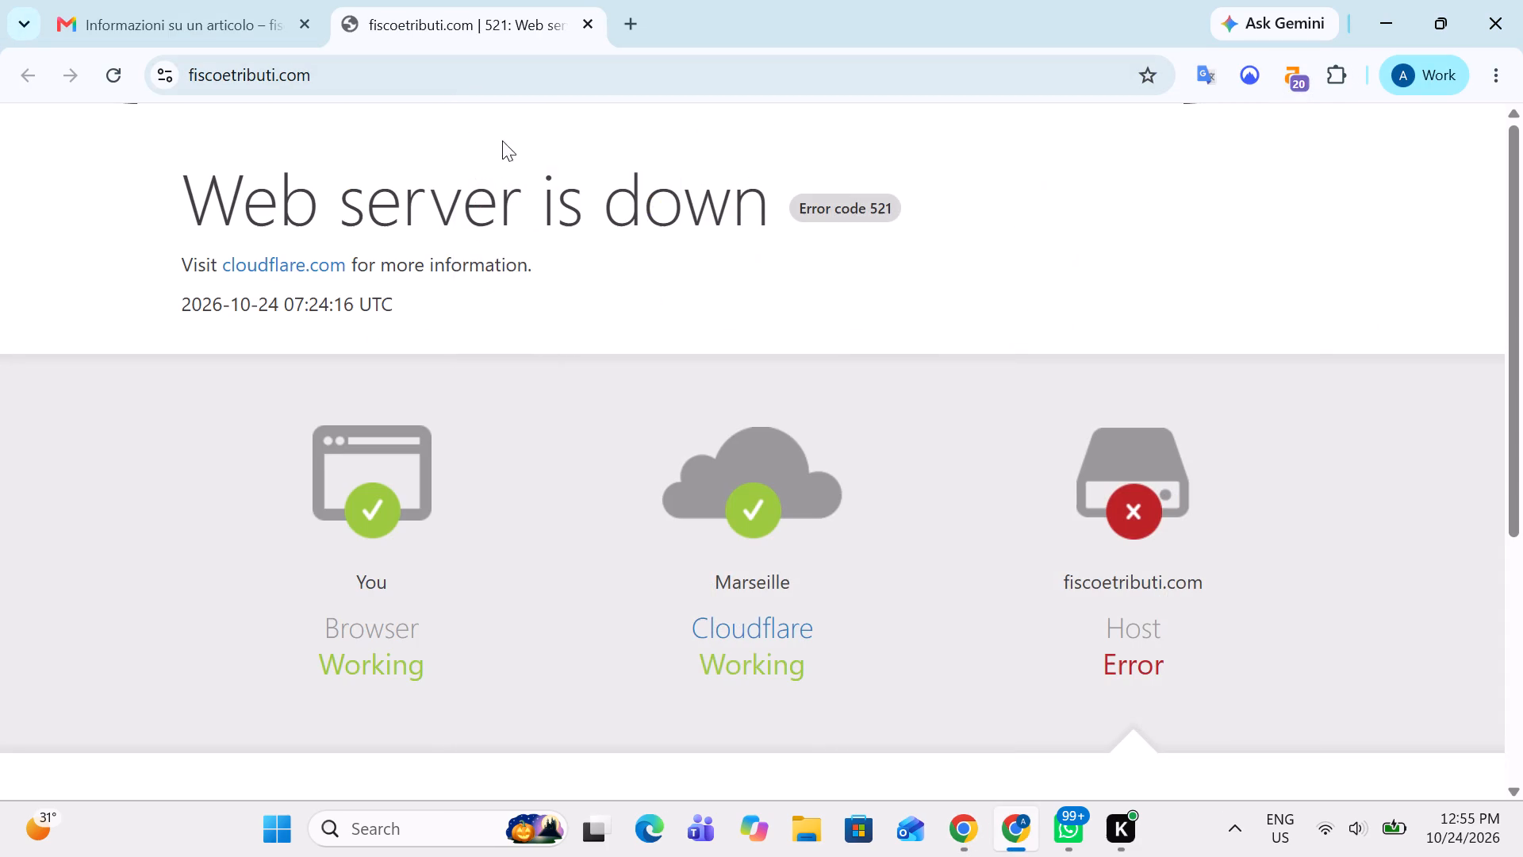
{"action": "left_click", "coordinate": [596, 21]}
{"action": "scroll", "coordinate": [857, 497], "scroll_direction": "down", "scroll_amount": 1}
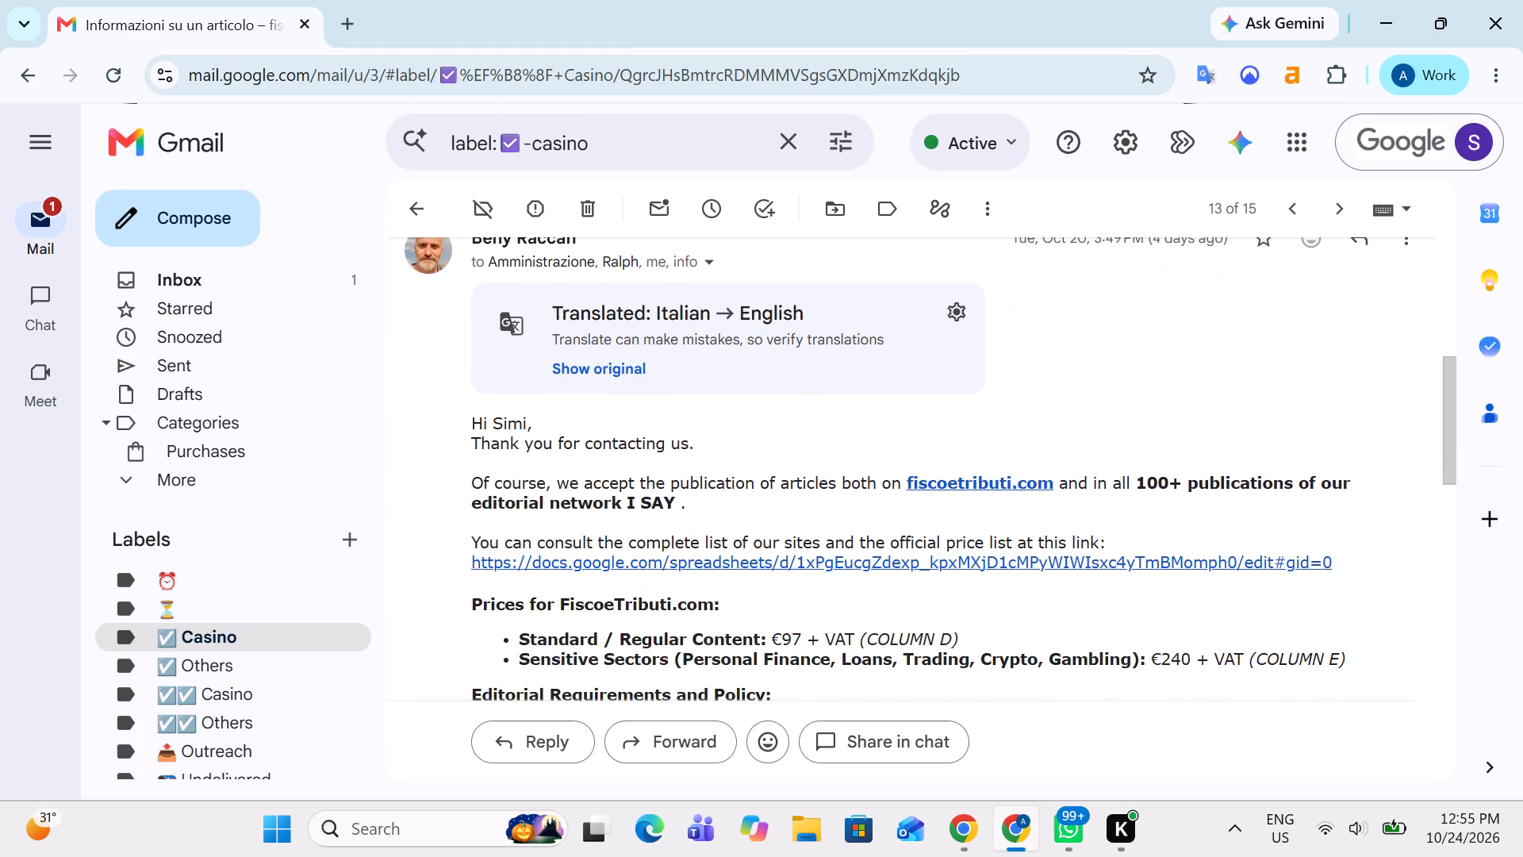
{"action": "scroll", "coordinate": [891, 551], "scroll_direction": "down", "scroll_amount": 1}
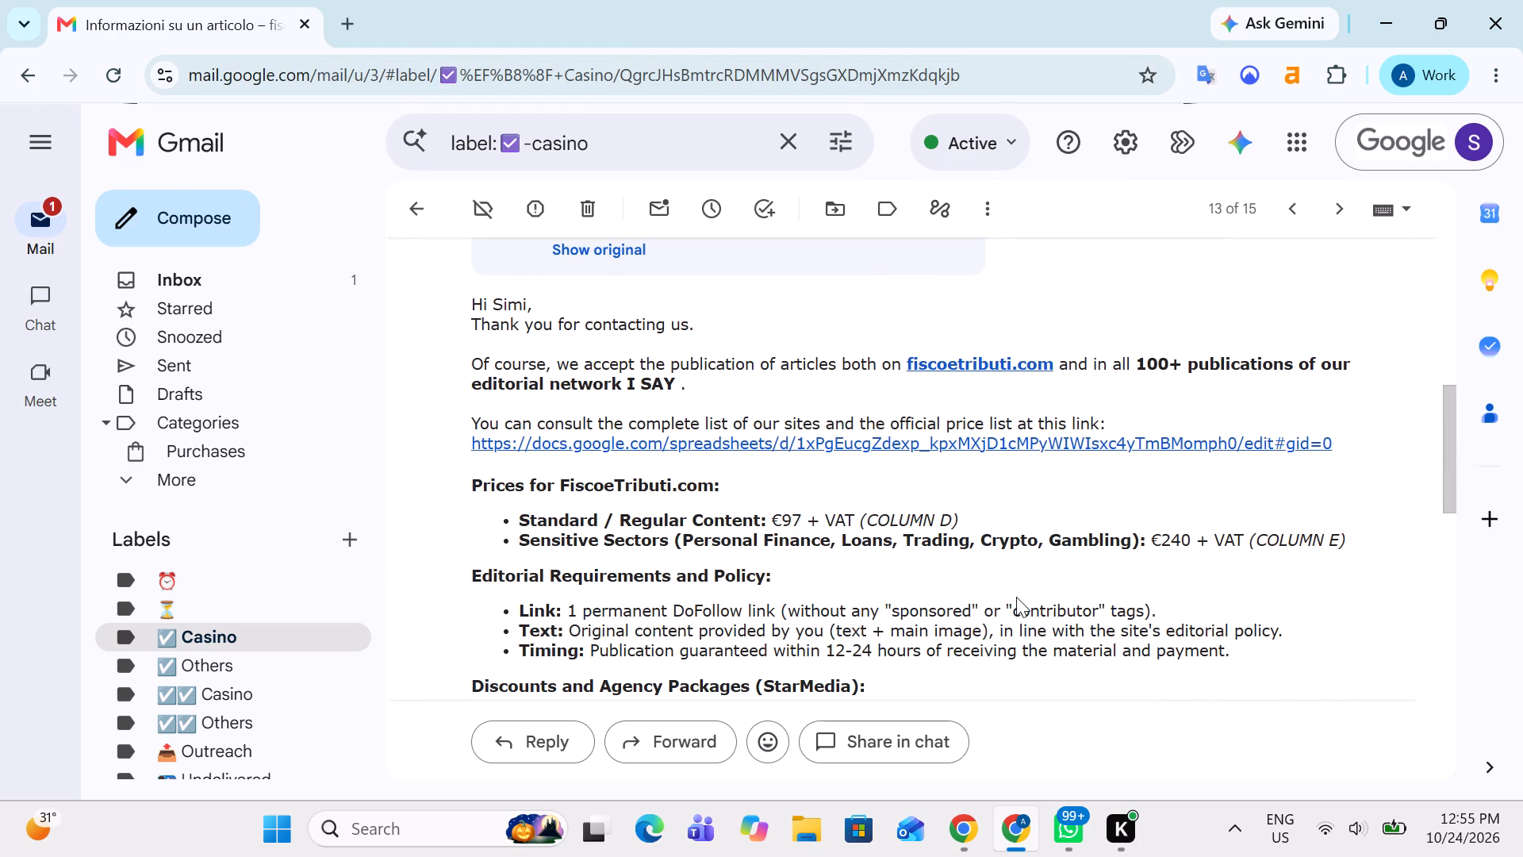
{"action": "key", "text": "alt+Tab"}
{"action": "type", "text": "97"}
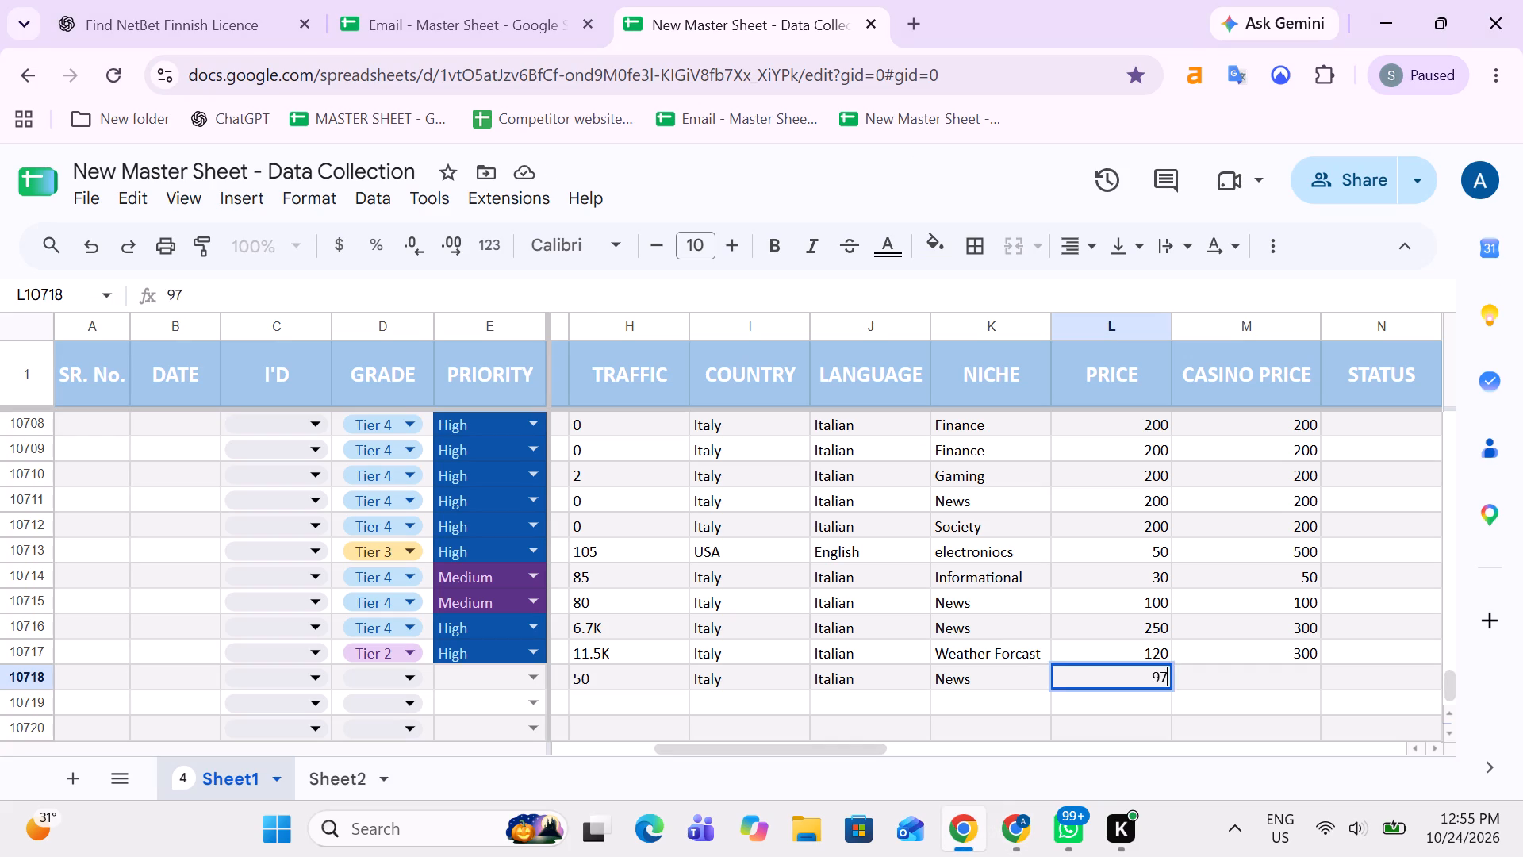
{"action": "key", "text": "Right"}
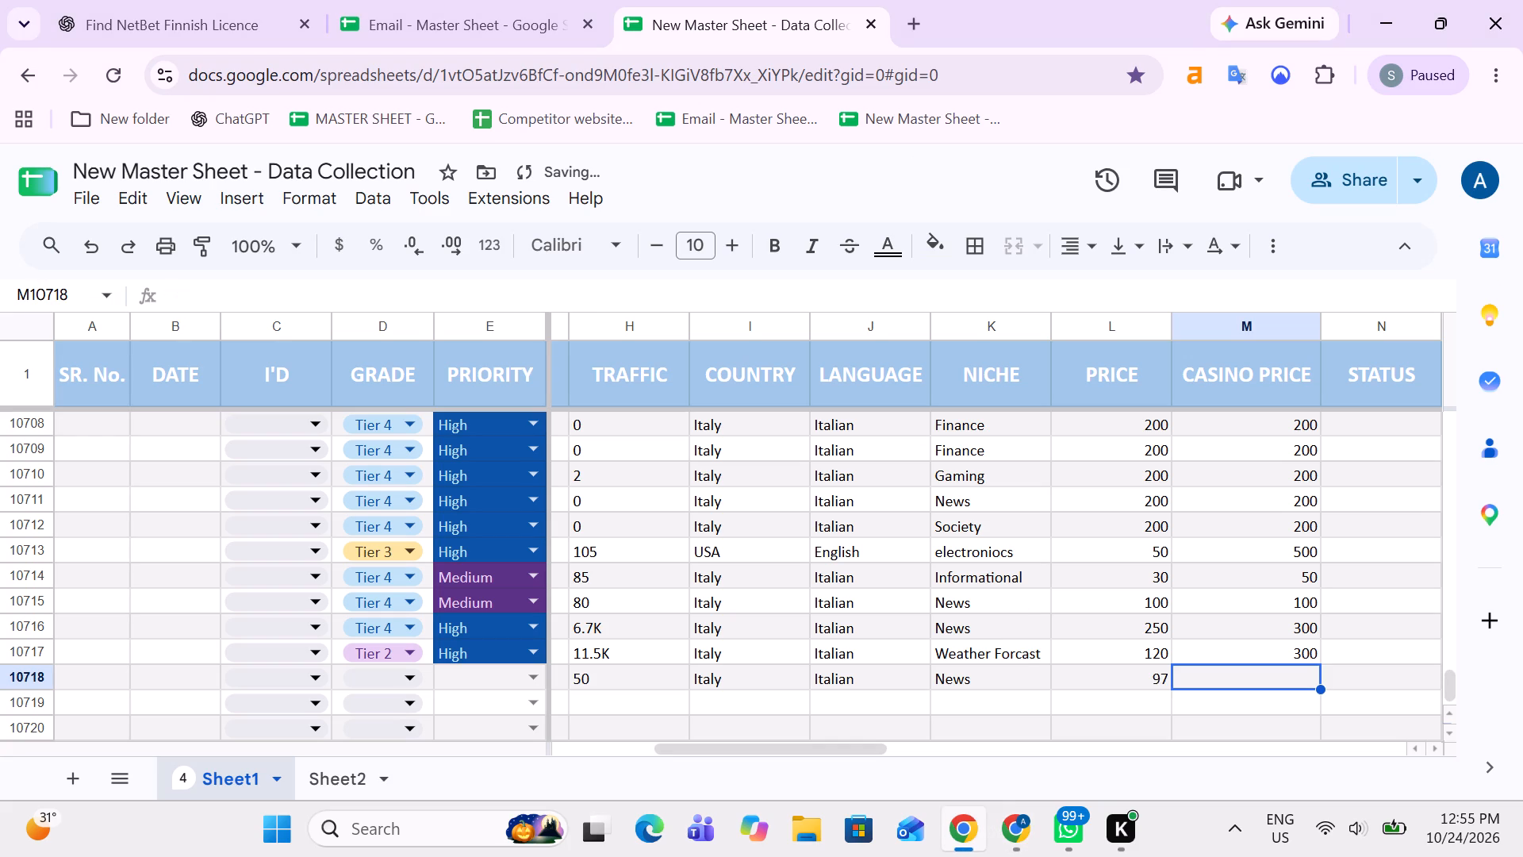
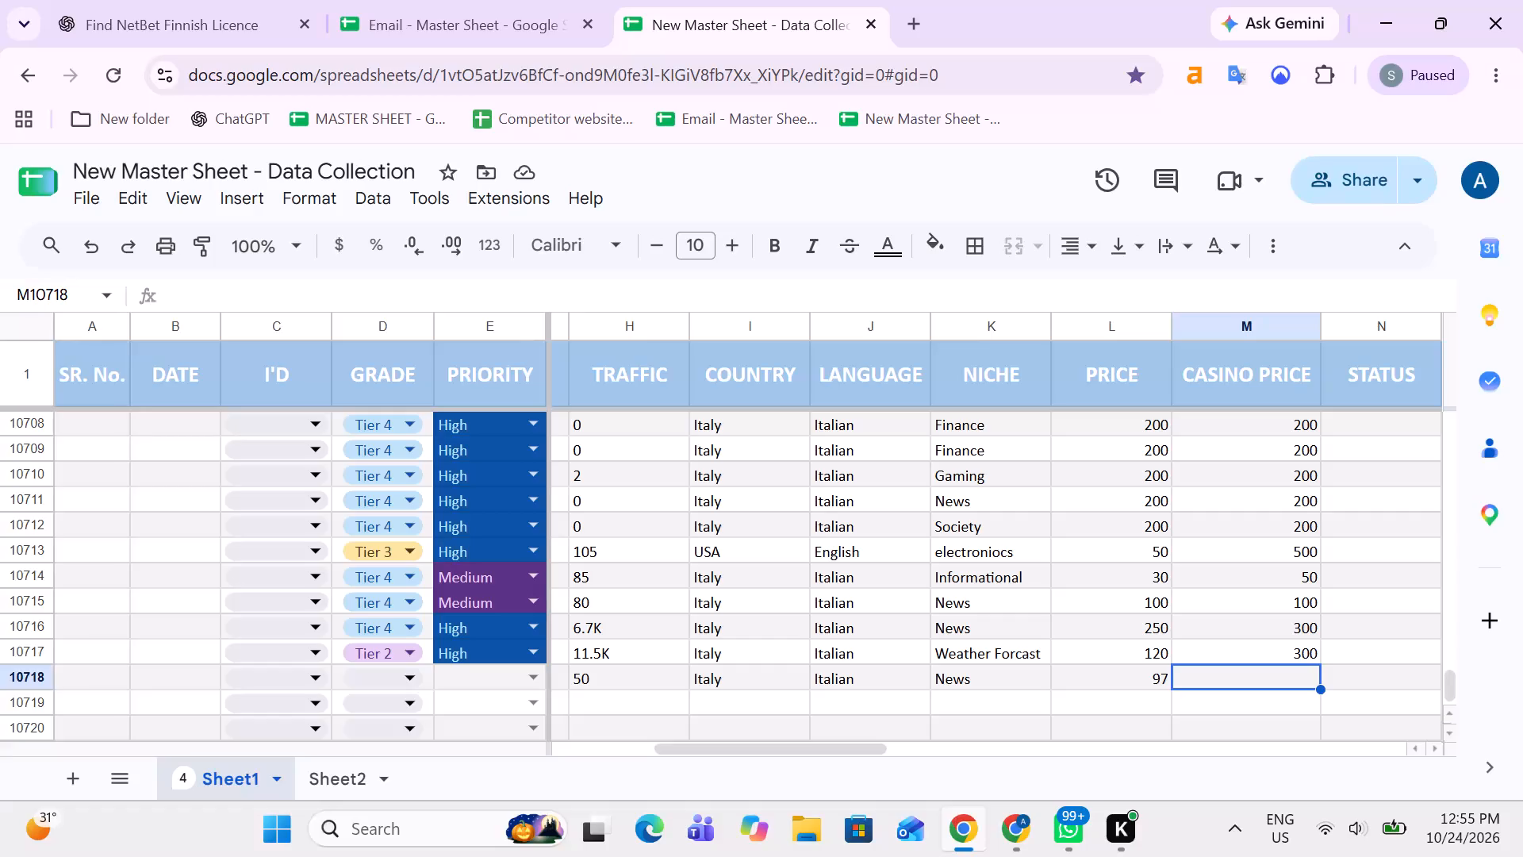
Enter a casino price of 240 for fiscoetributi.com in row 10718.
{"action": "key", "text": "alt+Tab"}
{"action": "key", "text": "alt+Tab"}
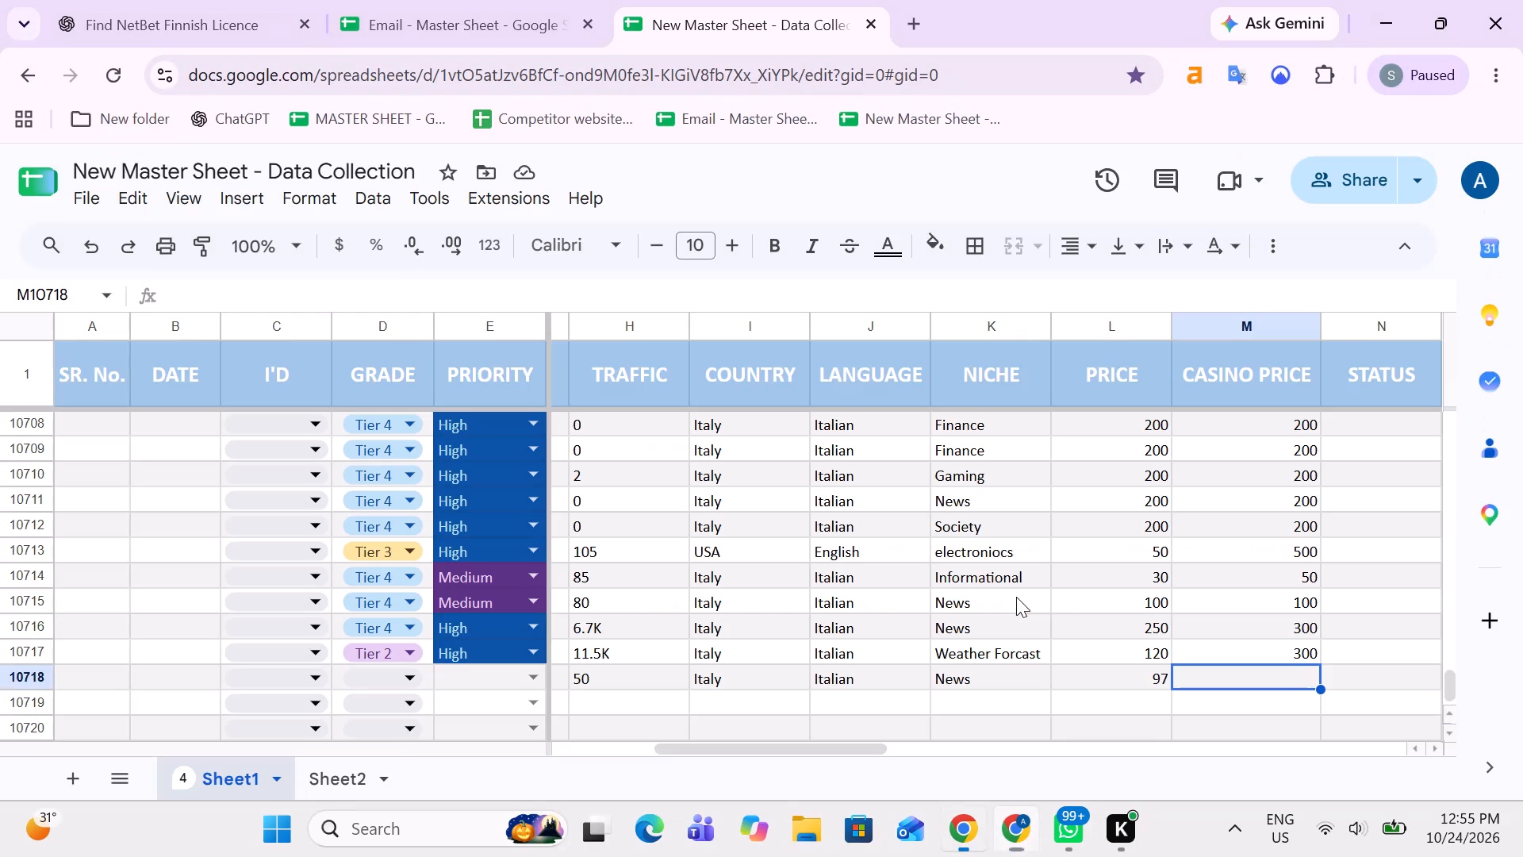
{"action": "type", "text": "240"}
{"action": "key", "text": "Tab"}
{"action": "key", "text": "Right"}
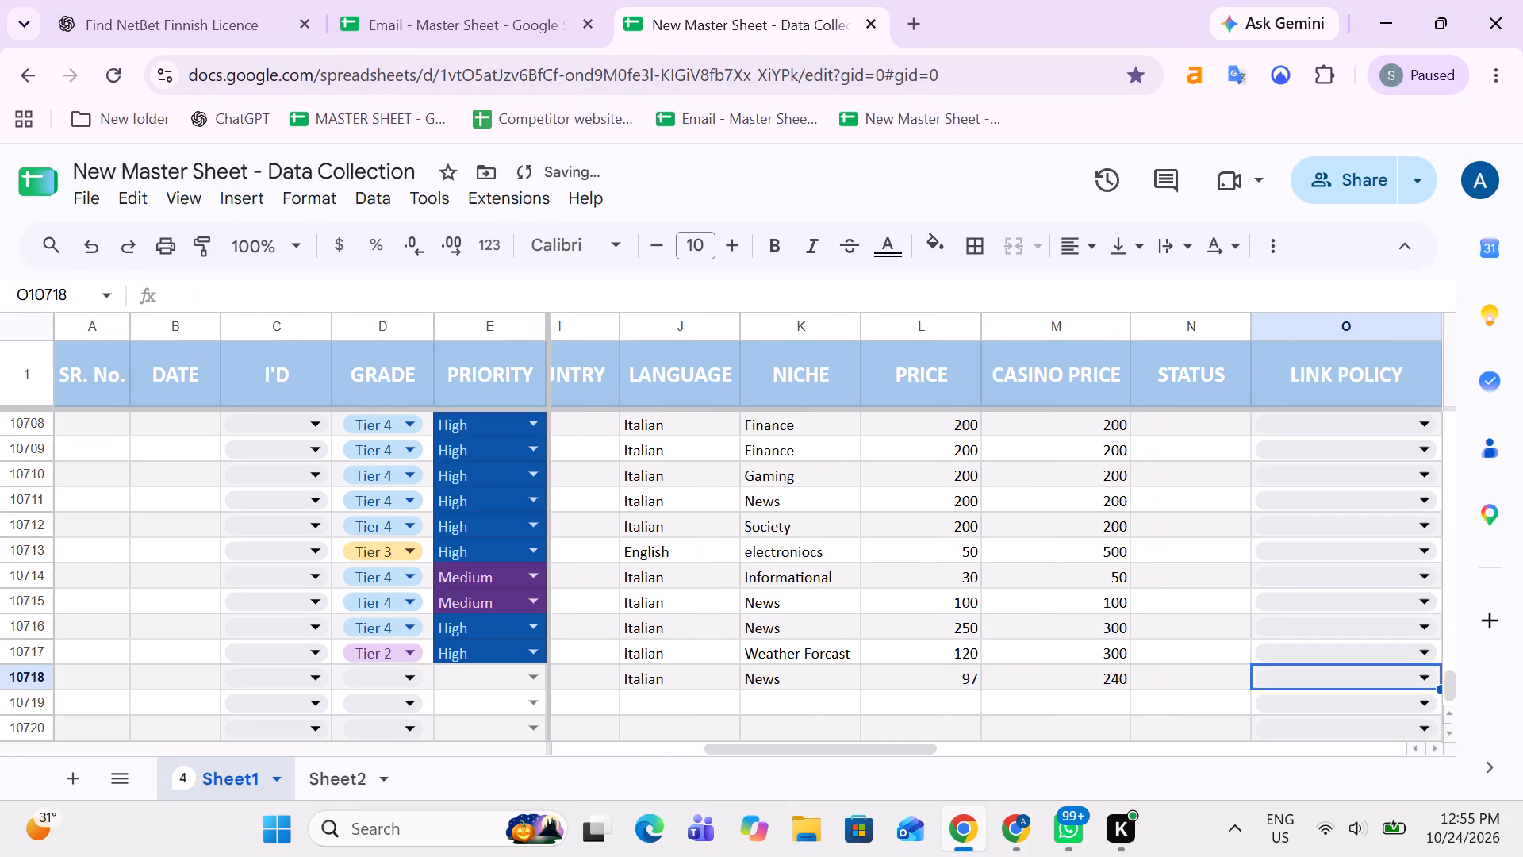
Set the priority of fiscoetributi.com in row 10718 to Medium.
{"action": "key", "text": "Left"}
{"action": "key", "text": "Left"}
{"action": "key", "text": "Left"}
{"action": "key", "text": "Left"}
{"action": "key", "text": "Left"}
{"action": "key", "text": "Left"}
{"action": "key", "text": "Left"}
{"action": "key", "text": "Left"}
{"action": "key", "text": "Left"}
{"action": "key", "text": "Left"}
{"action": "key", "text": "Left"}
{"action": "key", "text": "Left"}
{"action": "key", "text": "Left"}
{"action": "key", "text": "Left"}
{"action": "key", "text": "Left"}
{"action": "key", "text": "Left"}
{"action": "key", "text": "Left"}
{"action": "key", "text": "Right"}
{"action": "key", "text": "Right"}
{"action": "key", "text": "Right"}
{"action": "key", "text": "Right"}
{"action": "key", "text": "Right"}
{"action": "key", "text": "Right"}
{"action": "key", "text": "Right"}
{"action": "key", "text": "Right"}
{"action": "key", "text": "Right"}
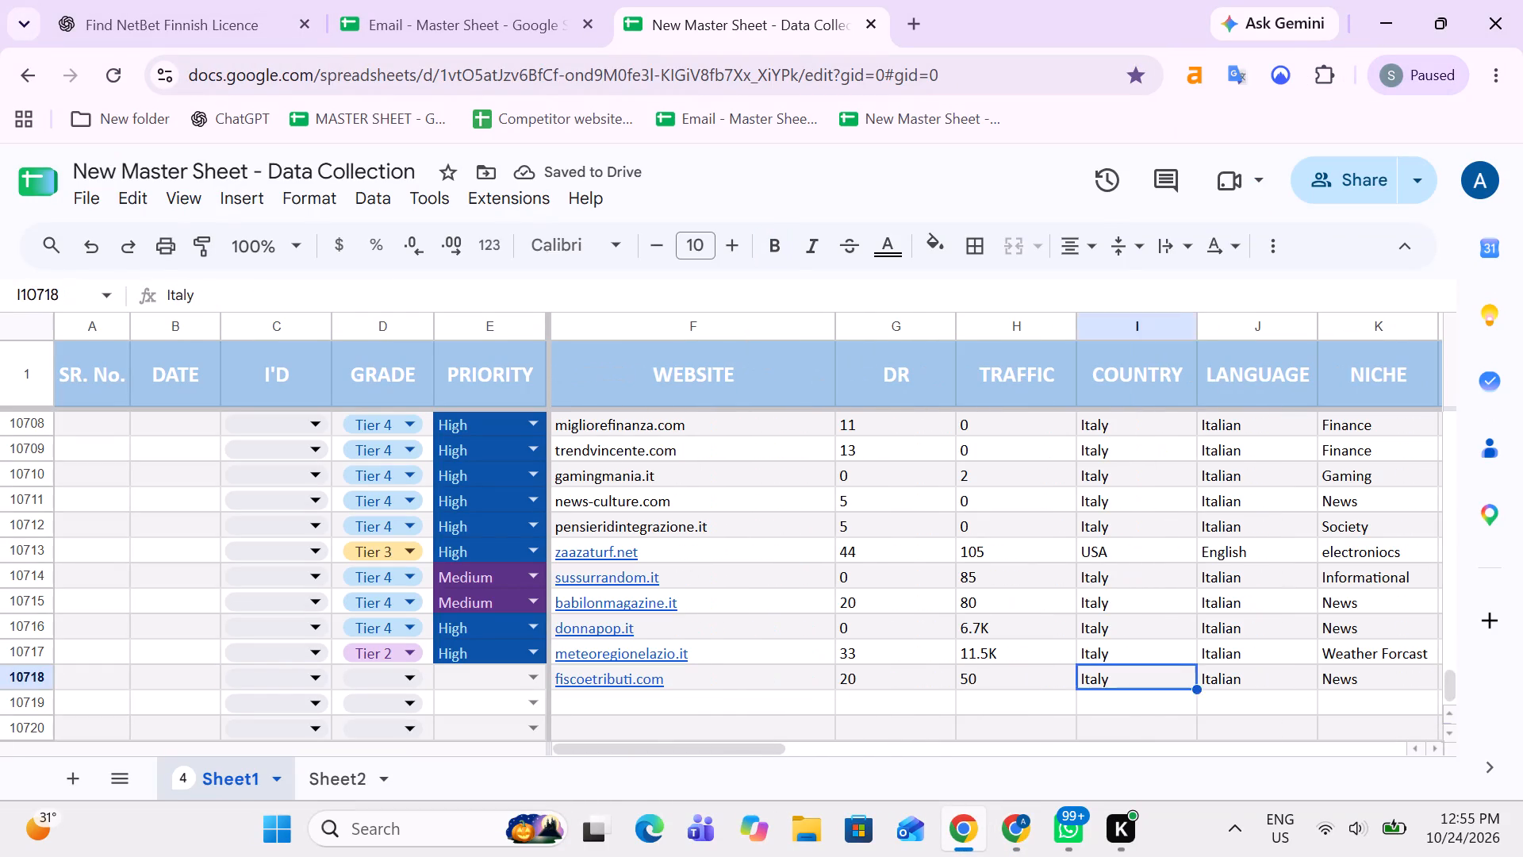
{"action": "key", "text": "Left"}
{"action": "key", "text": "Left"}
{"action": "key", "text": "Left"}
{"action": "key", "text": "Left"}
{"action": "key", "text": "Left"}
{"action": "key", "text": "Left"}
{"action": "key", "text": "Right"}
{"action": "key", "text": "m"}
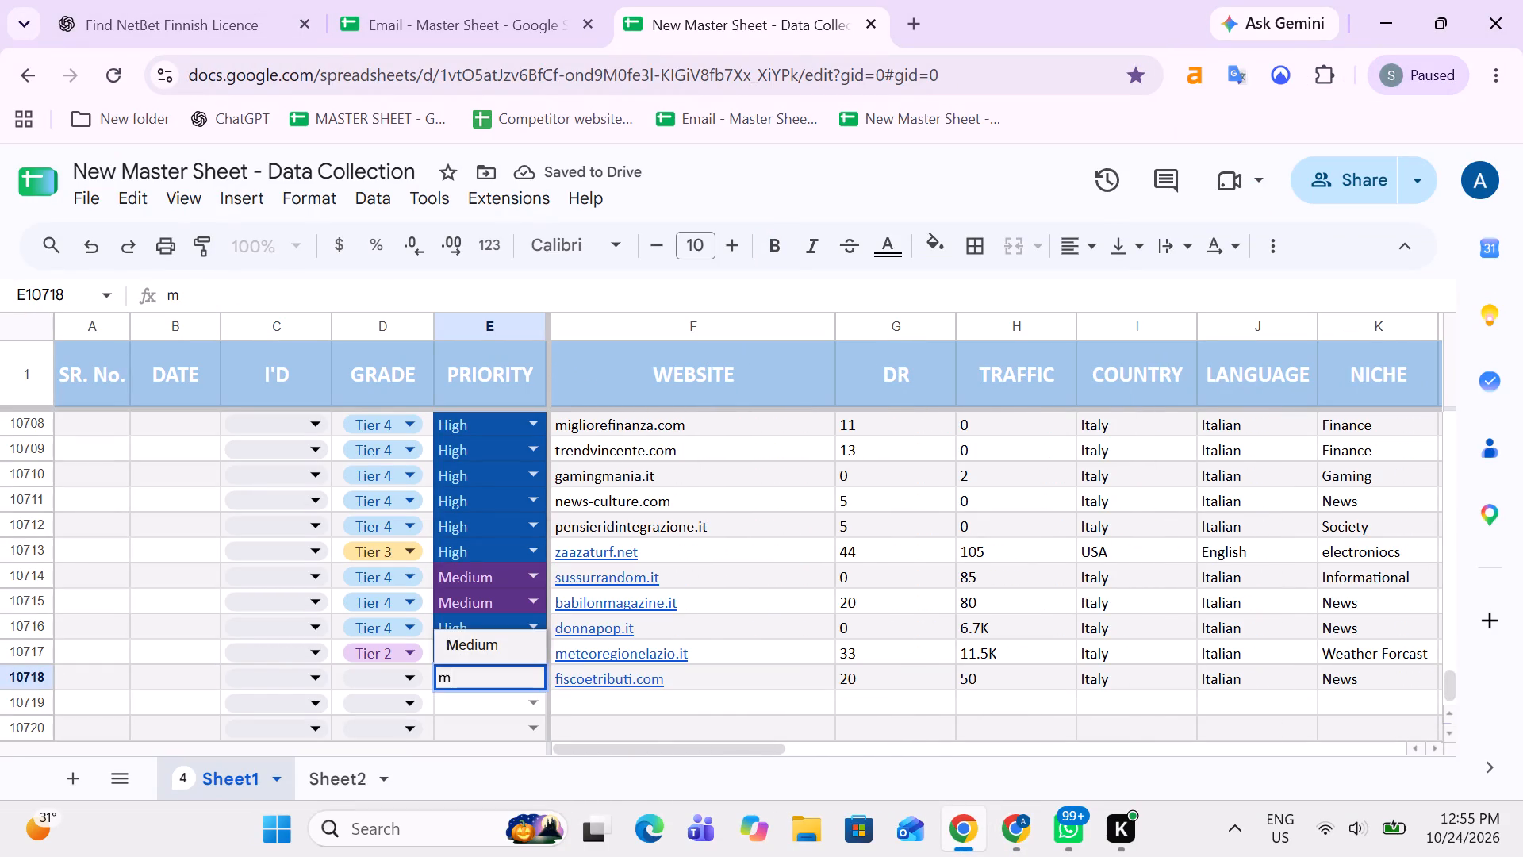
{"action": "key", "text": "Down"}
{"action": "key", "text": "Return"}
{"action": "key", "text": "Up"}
Set the grade of fiscoetributi.com in row 10718 to Tier 4.
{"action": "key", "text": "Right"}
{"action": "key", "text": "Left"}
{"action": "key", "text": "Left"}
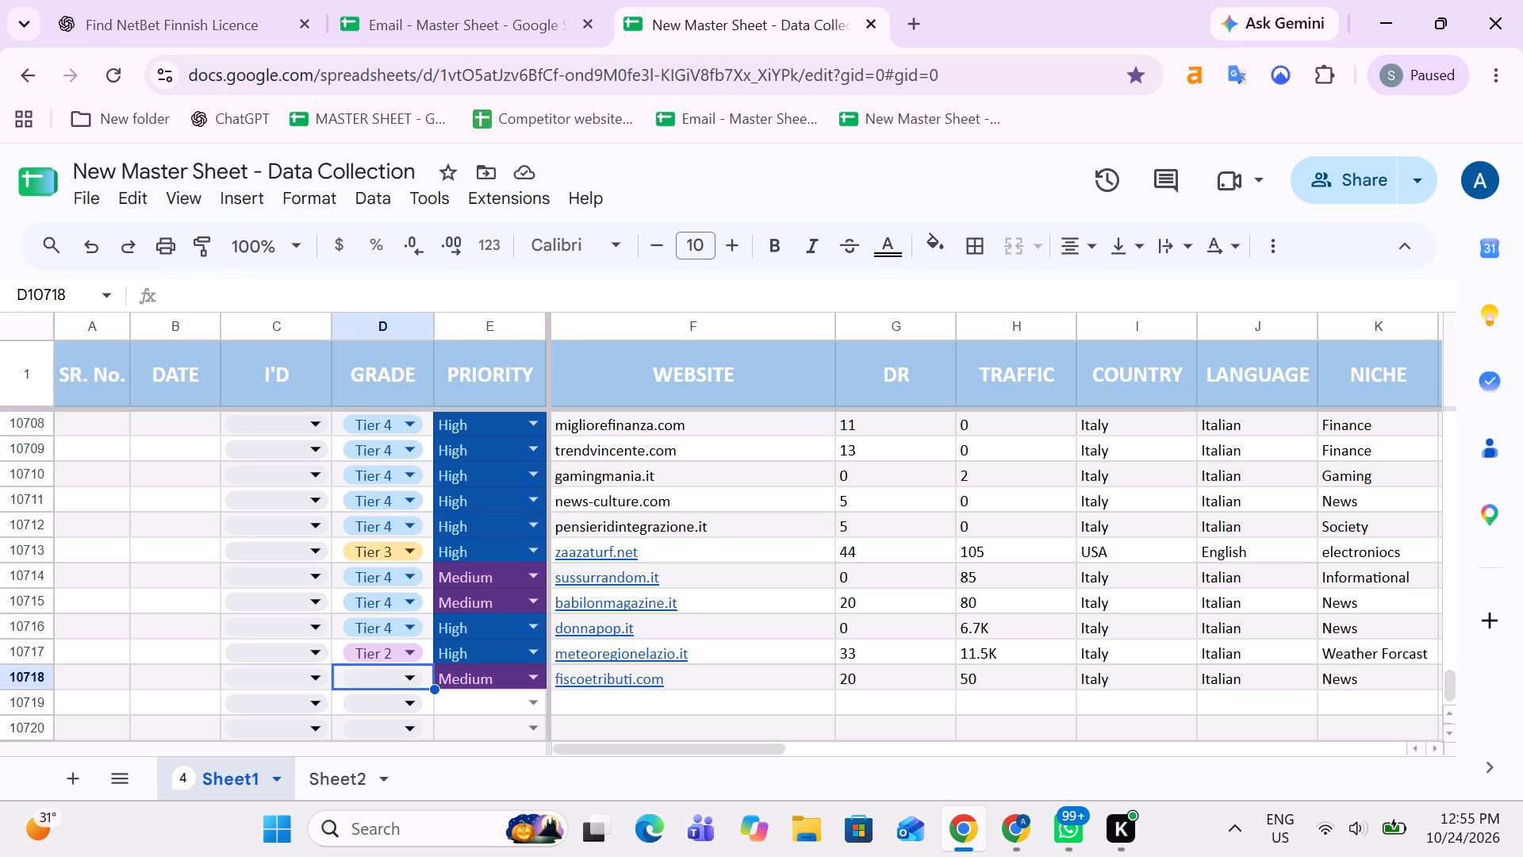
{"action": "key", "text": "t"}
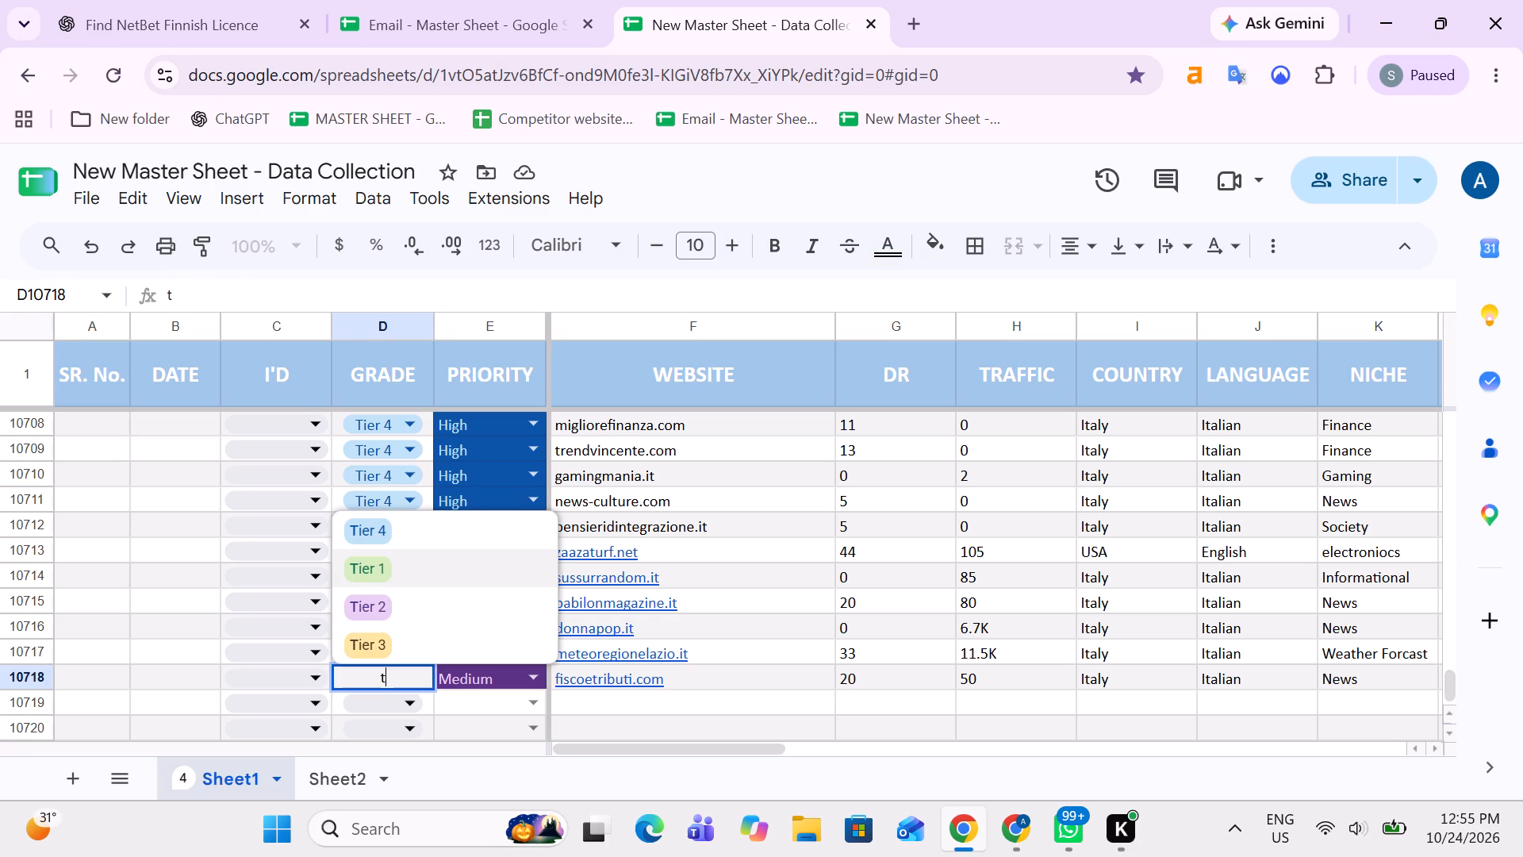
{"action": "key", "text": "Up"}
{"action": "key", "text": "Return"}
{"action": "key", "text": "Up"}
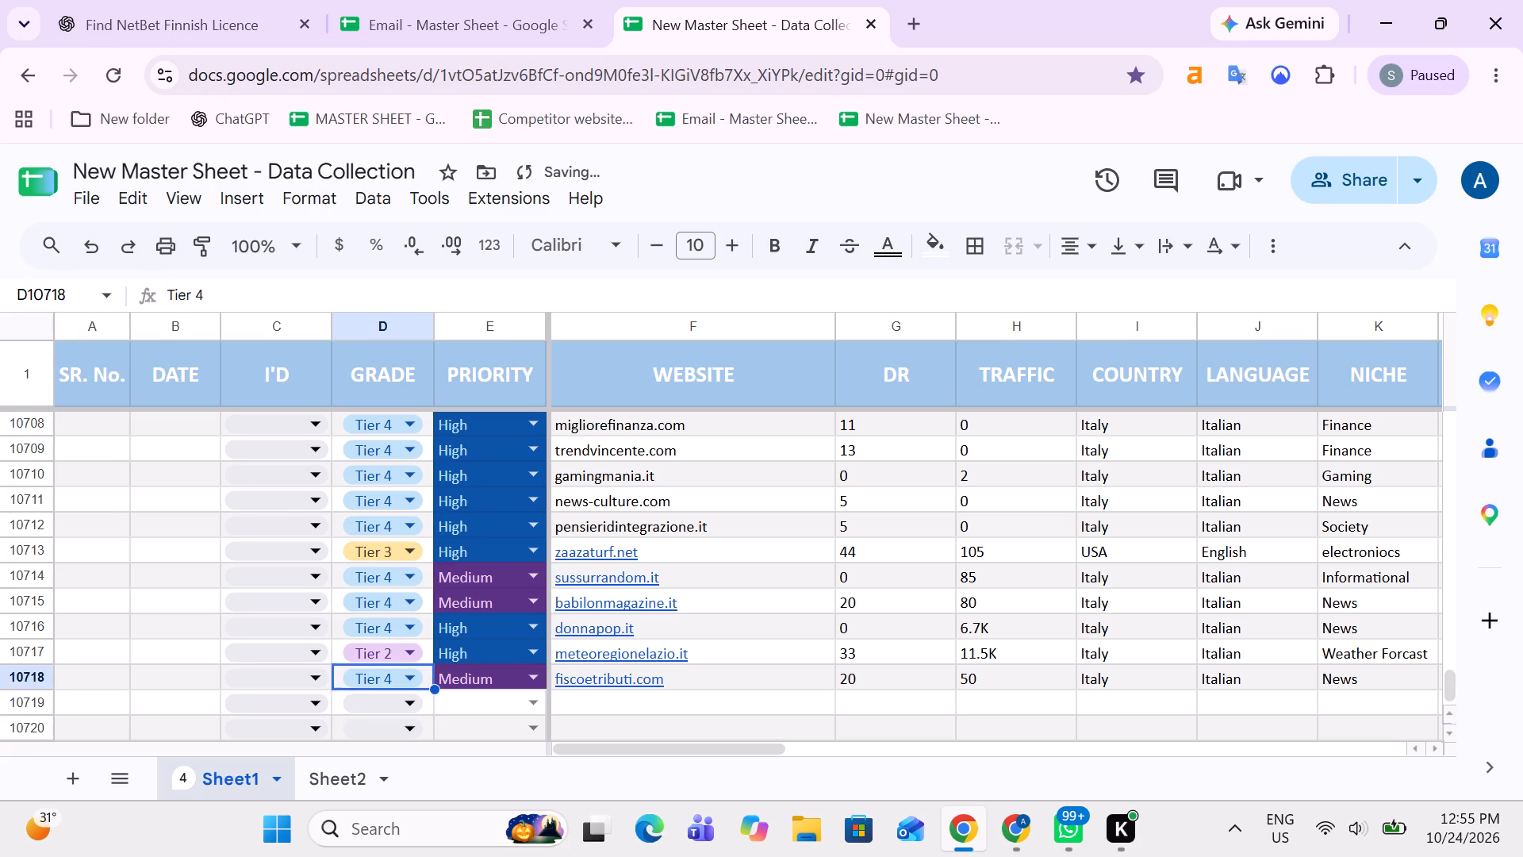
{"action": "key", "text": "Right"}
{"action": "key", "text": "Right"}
Open the price list linked in the fiscoetributi.com email and examine its sites, prices and translated sensitive-topics column heading.
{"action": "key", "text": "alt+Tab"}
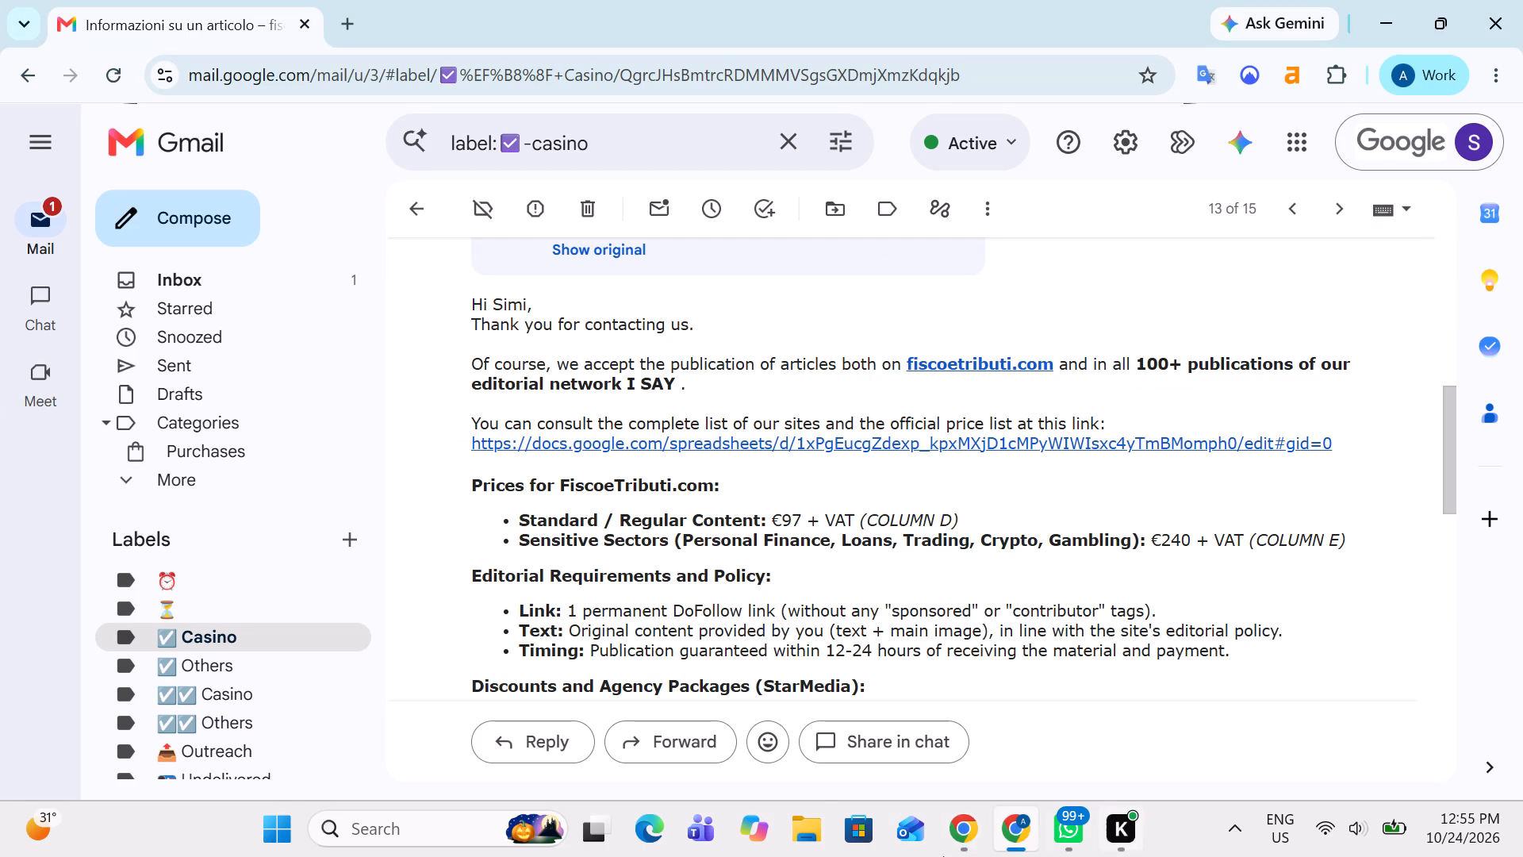
{"action": "left_click", "coordinate": [1066, 457]}
{"action": "left_click", "coordinate": [1066, 448]}
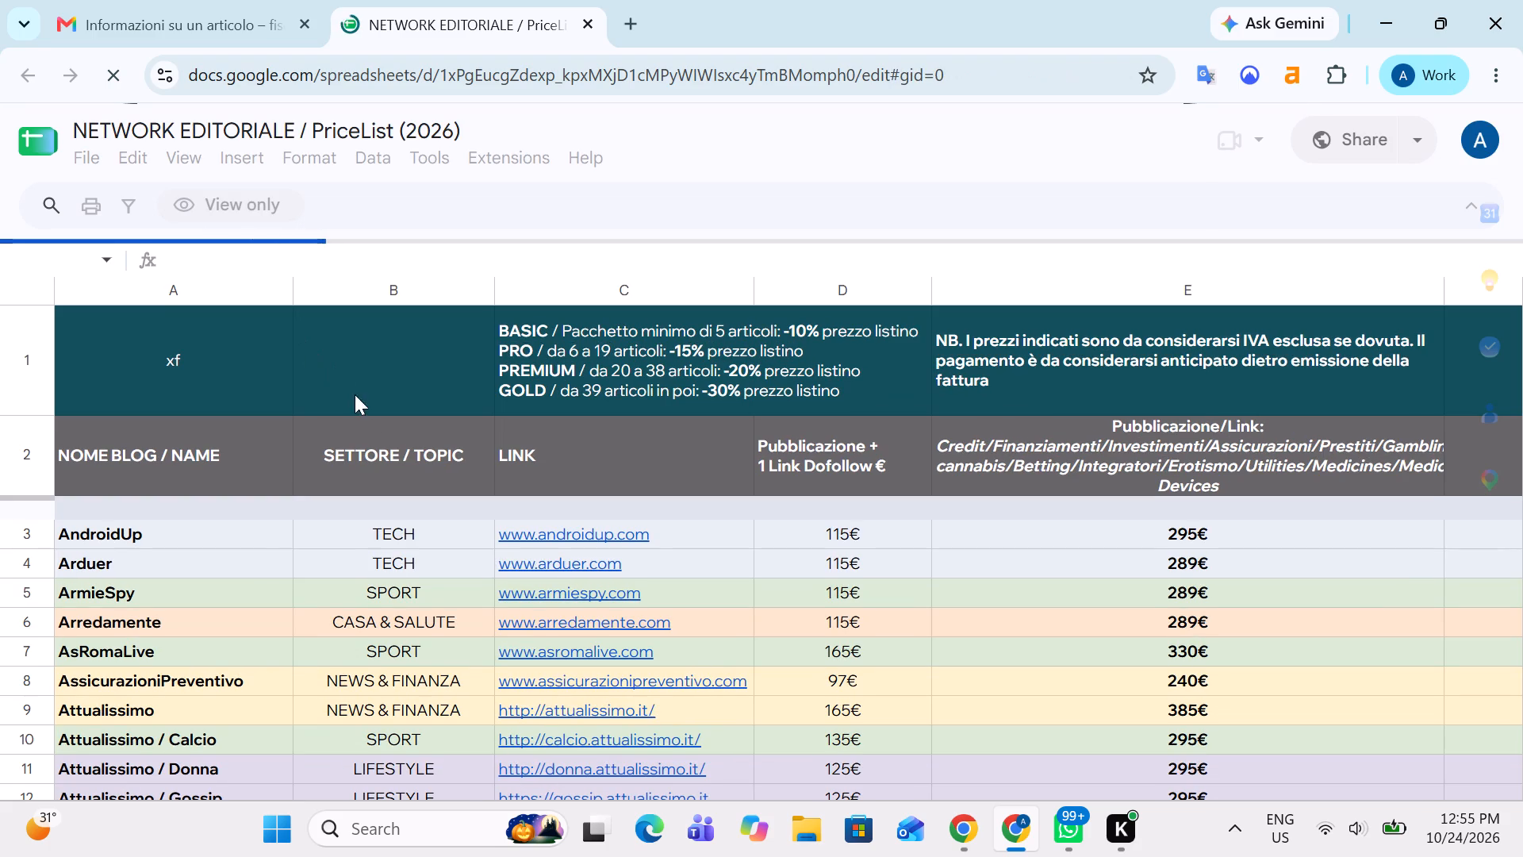
{"action": "scroll", "coordinate": [597, 563], "scroll_direction": "down", "scroll_amount": 3}
{"action": "scroll", "coordinate": [598, 655], "scroll_direction": "down", "scroll_amount": 2}
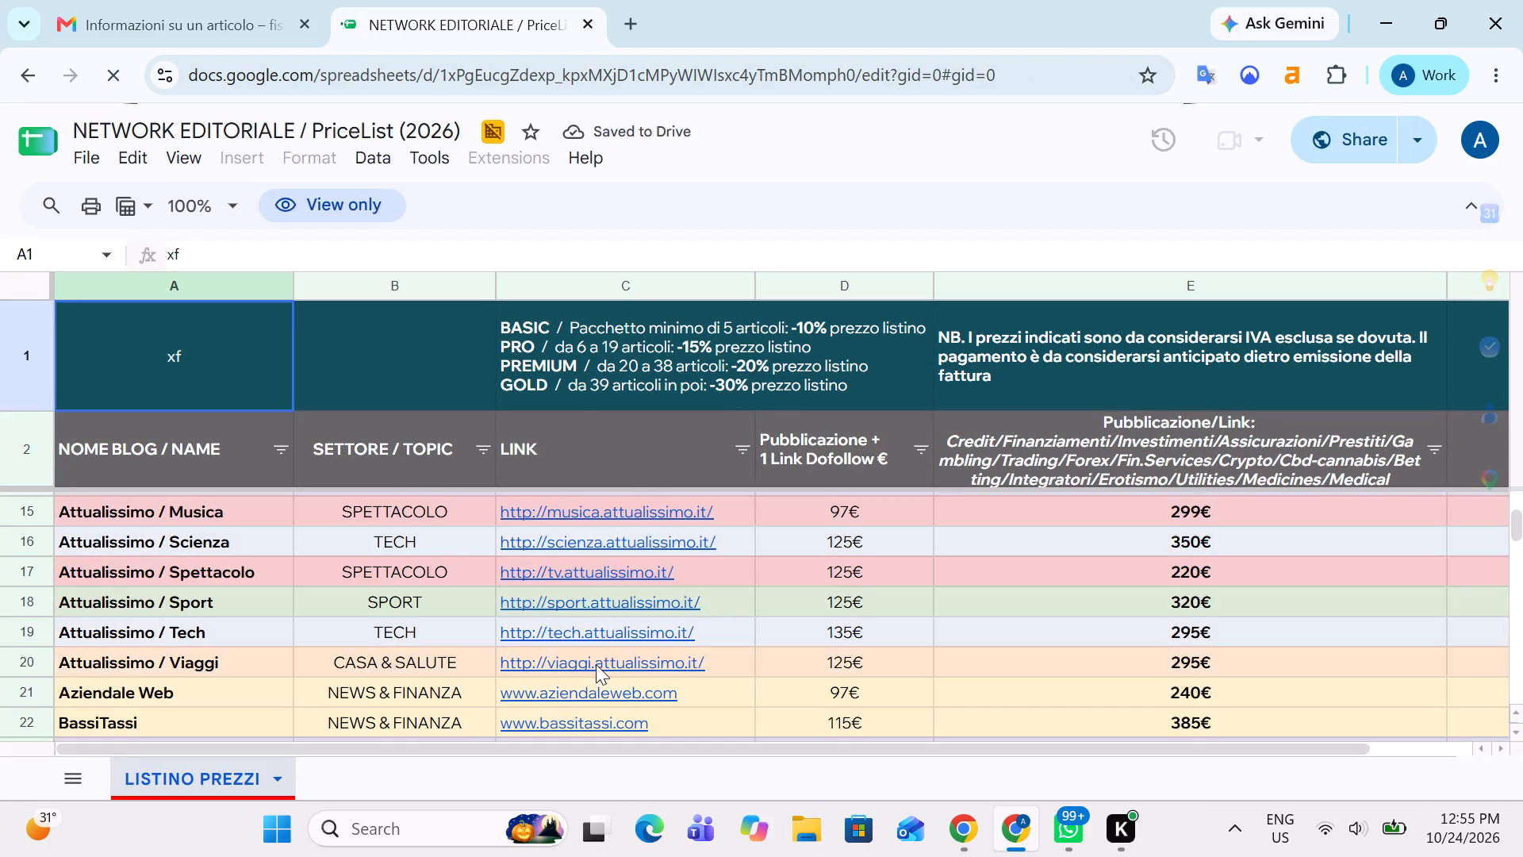
{"action": "scroll", "coordinate": [596, 664], "scroll_direction": "down", "scroll_amount": 3}
{"action": "scroll", "coordinate": [616, 638], "scroll_direction": "down", "scroll_amount": 20}
{"action": "scroll", "coordinate": [616, 638], "scroll_direction": "down", "scroll_amount": 18}
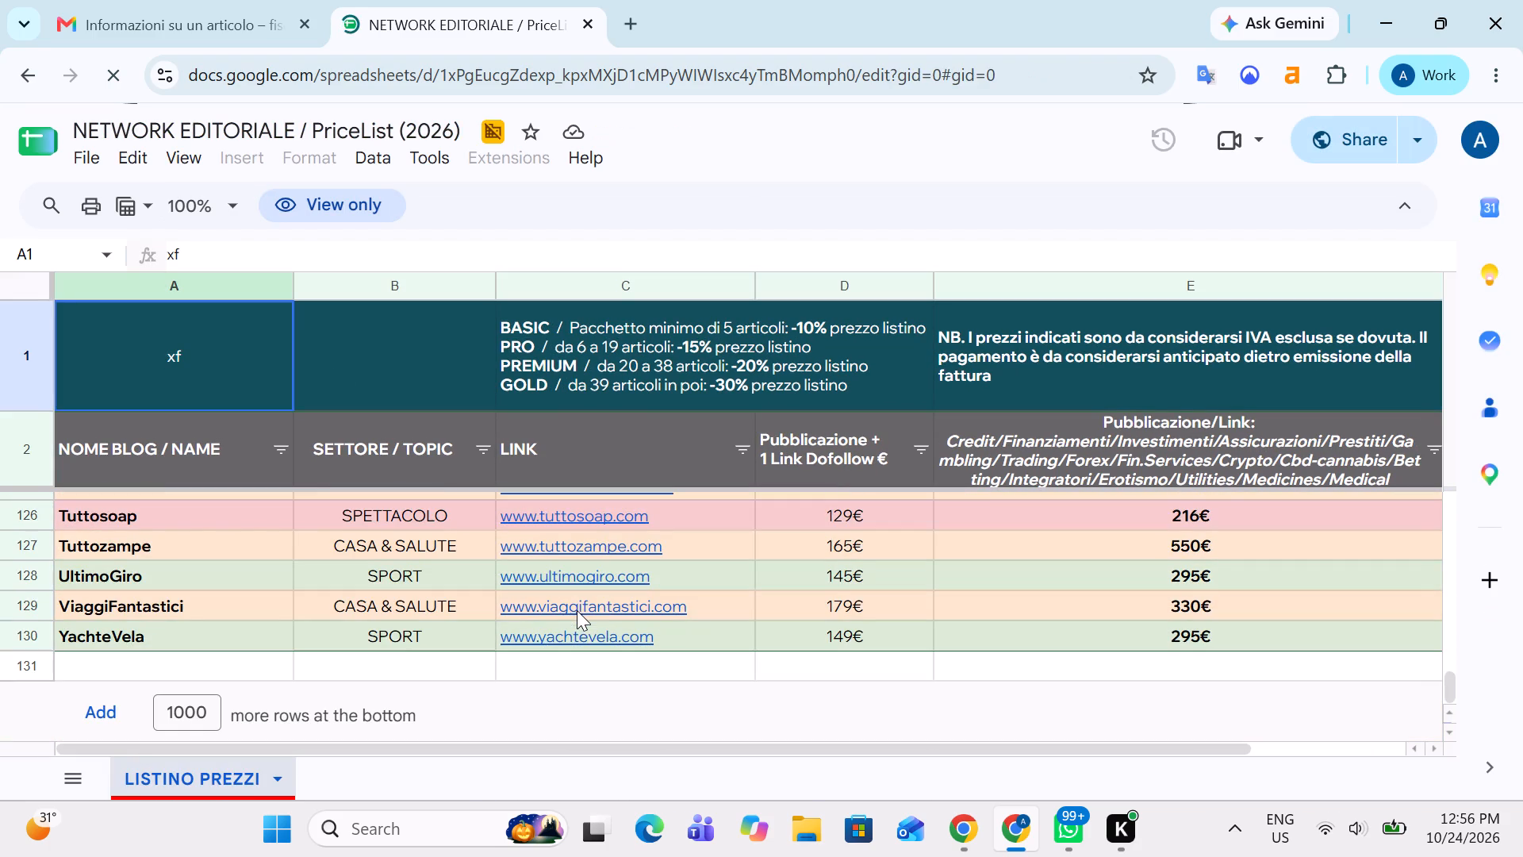
{"action": "scroll", "coordinate": [432, 615], "scroll_direction": "up", "scroll_amount": 20}
{"action": "scroll", "coordinate": [432, 615], "scroll_direction": "up", "scroll_amount": 20}
{"action": "scroll", "coordinate": [432, 615], "scroll_direction": "up", "scroll_amount": 2}
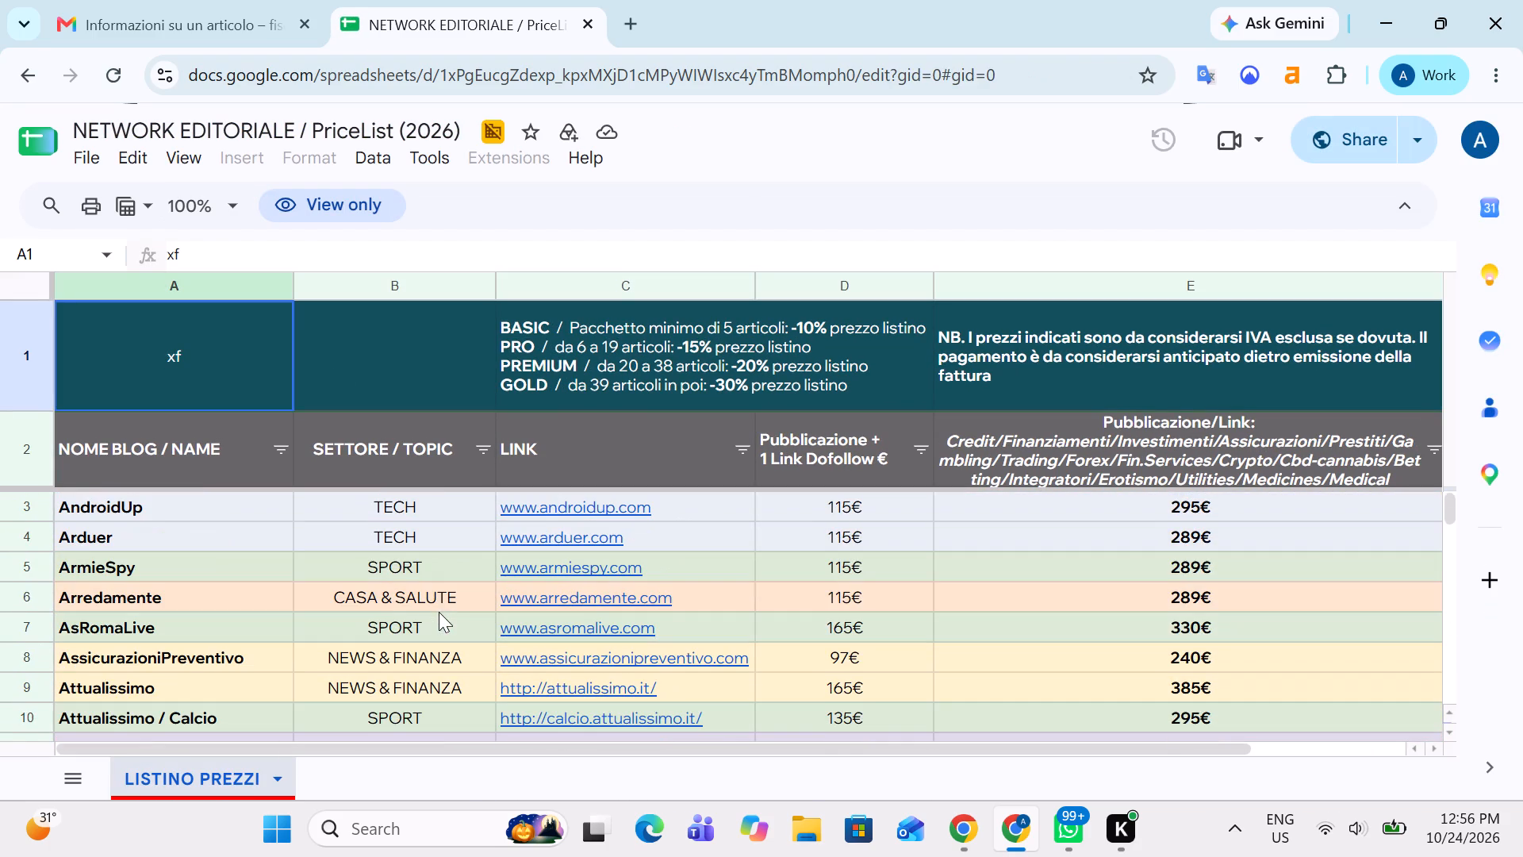
{"action": "left_click", "coordinate": [994, 438]}
{"action": "triple_click", "coordinate": [1009, 459]}
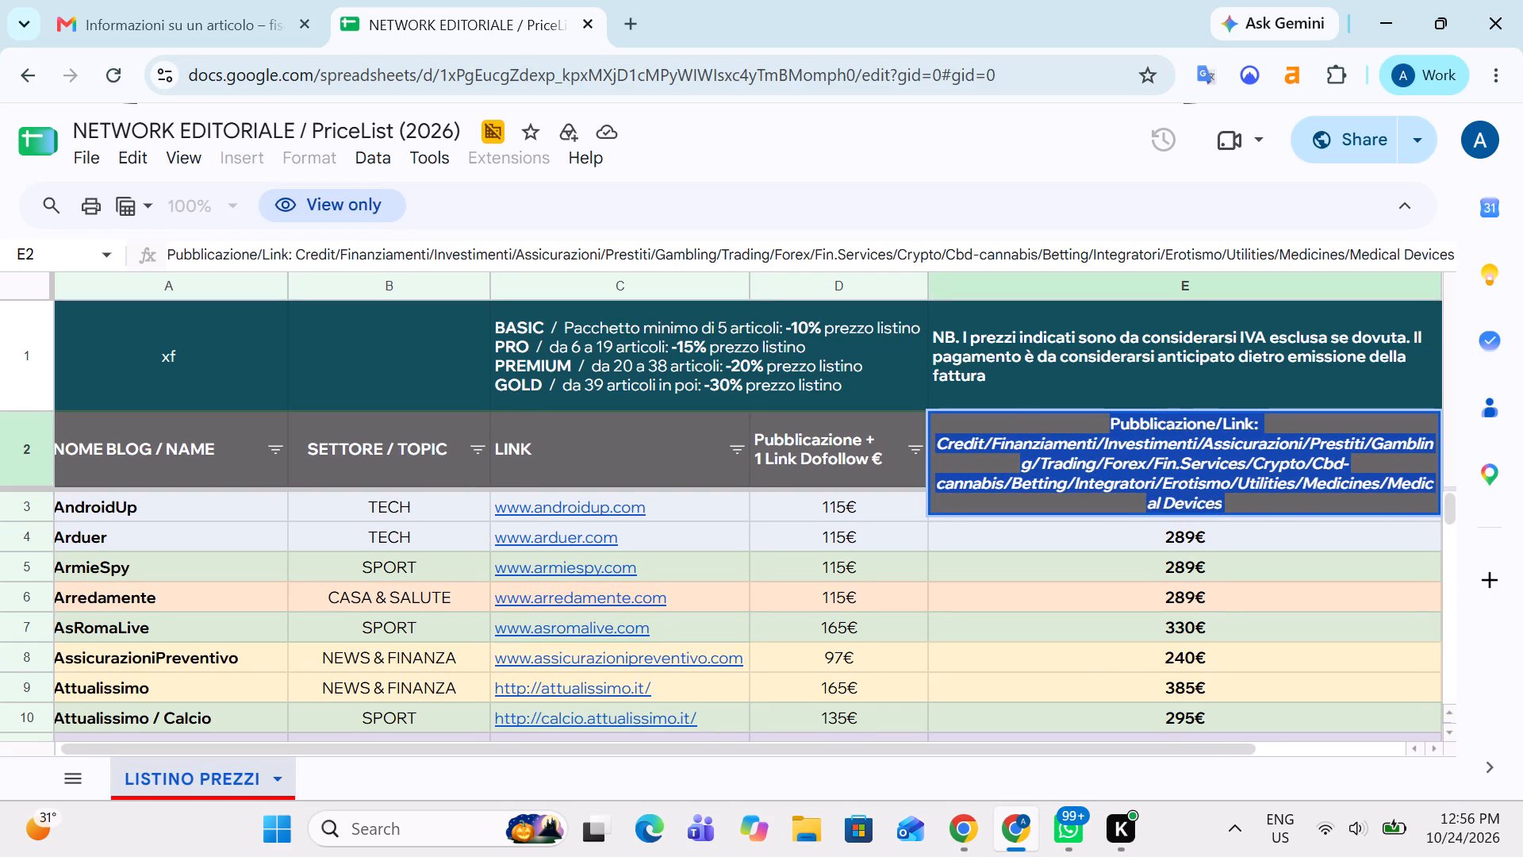
{"action": "left_click", "coordinate": [1004, 405]}
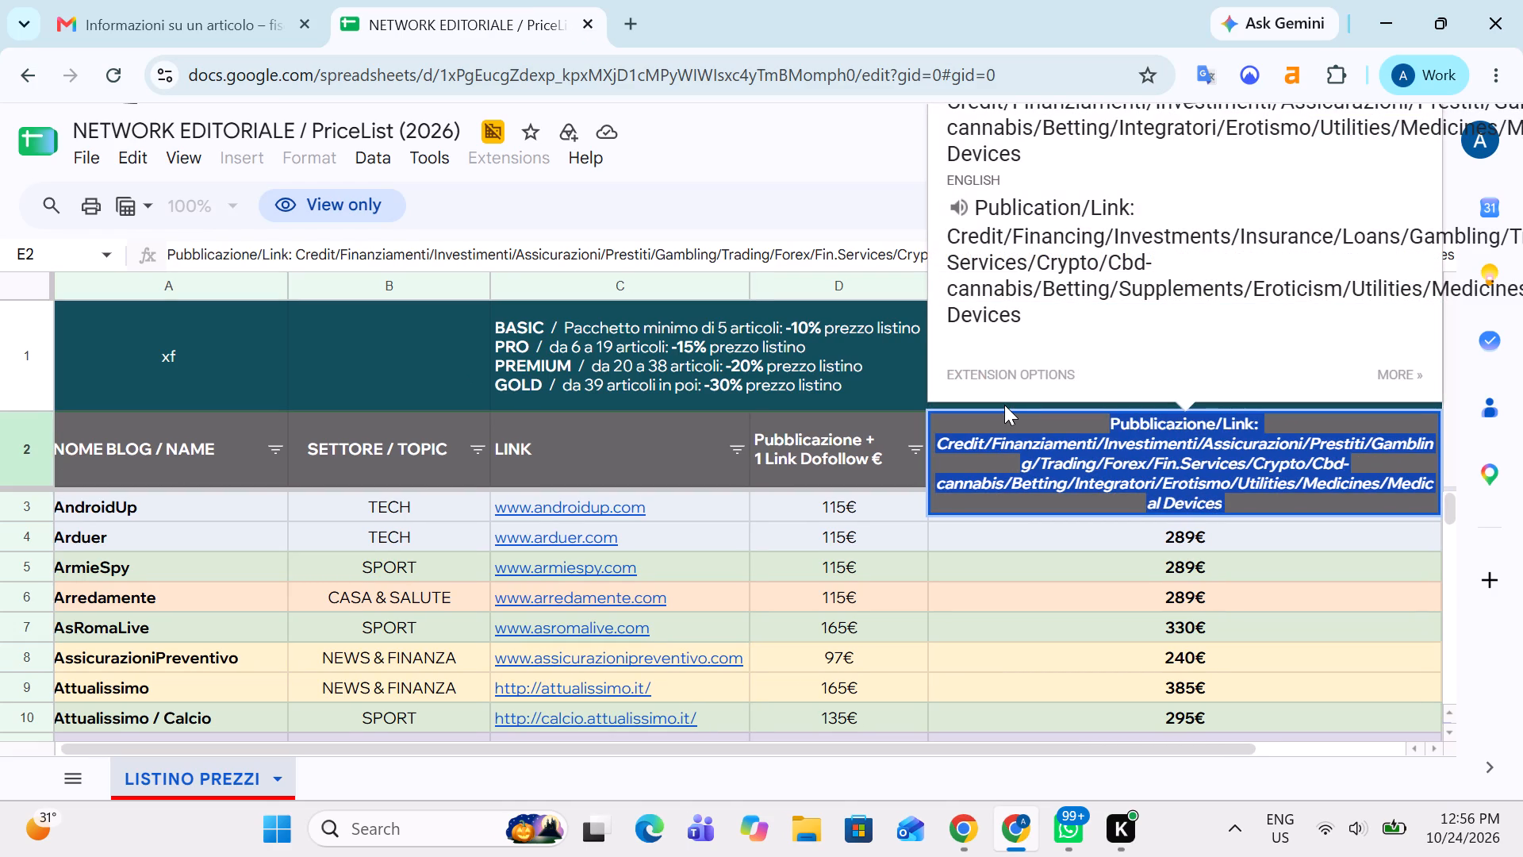
{"action": "left_click", "coordinate": [1053, 575]}
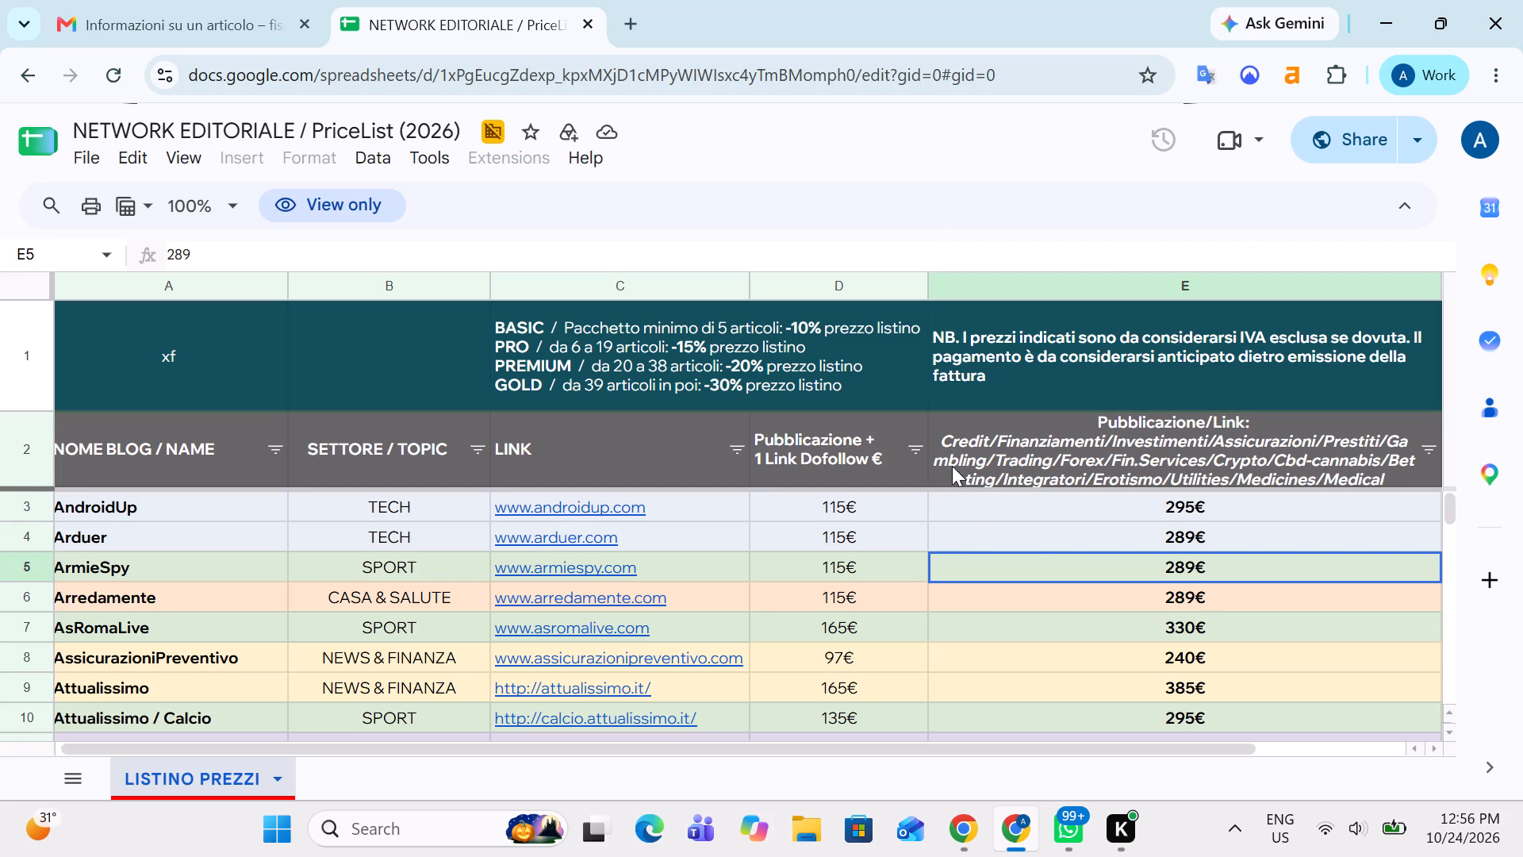
{"action": "left_click", "coordinate": [764, 452]}
{"action": "key", "text": "Right"}
{"action": "key", "text": "Right"}
{"action": "key", "text": "Right"}
{"action": "key", "text": "Right"}
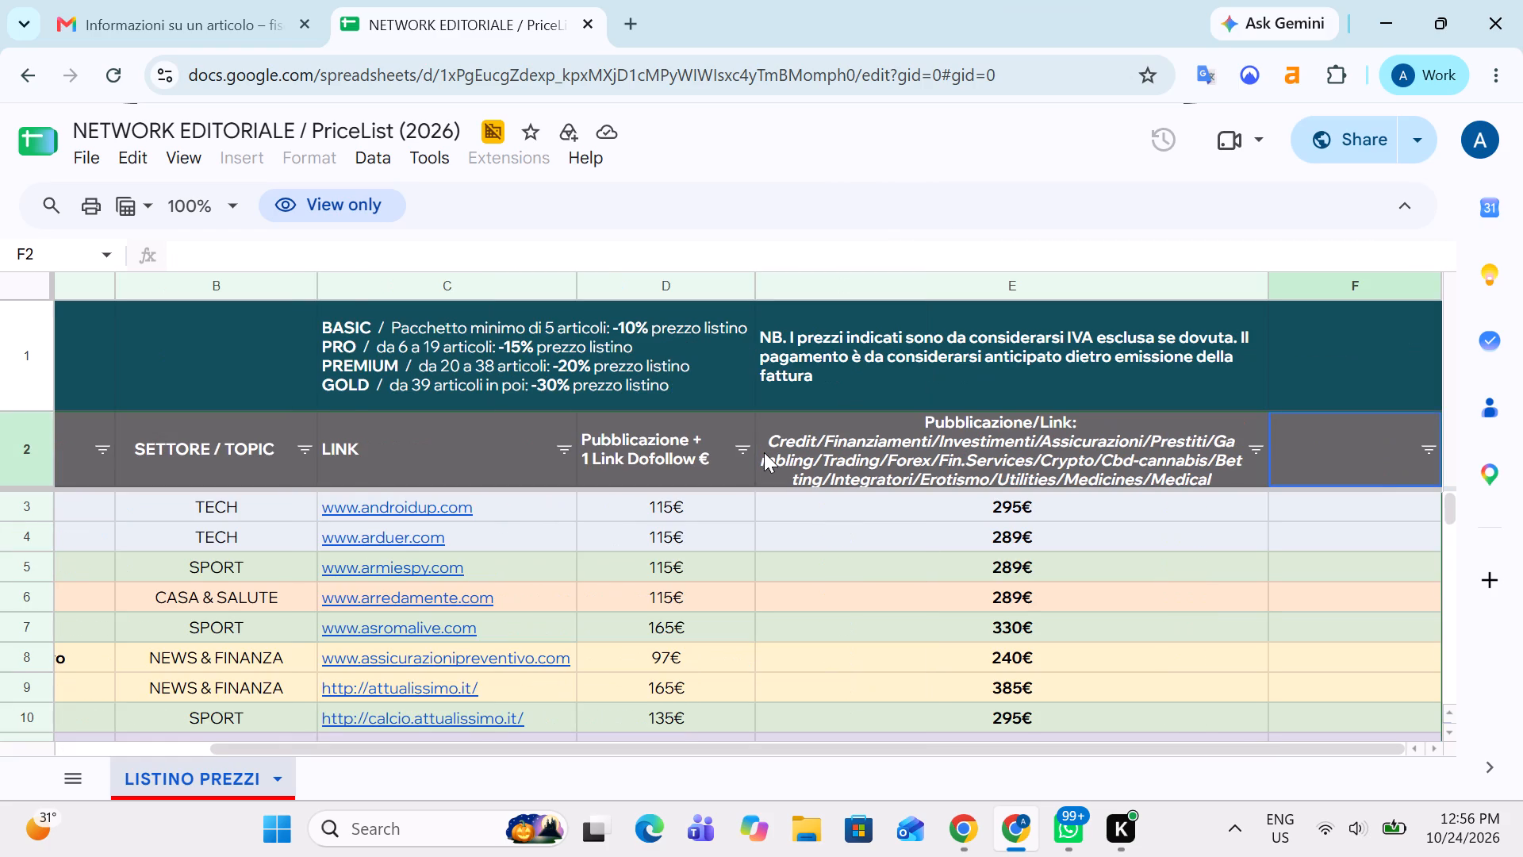
Copy the email address of the fiscoetributi.com reply's sender and search the New Master Sheet for it.
{"action": "left_click", "coordinate": [99, 0]}
{"action": "scroll", "coordinate": [800, 464], "scroll_direction": "up", "scroll_amount": 2}
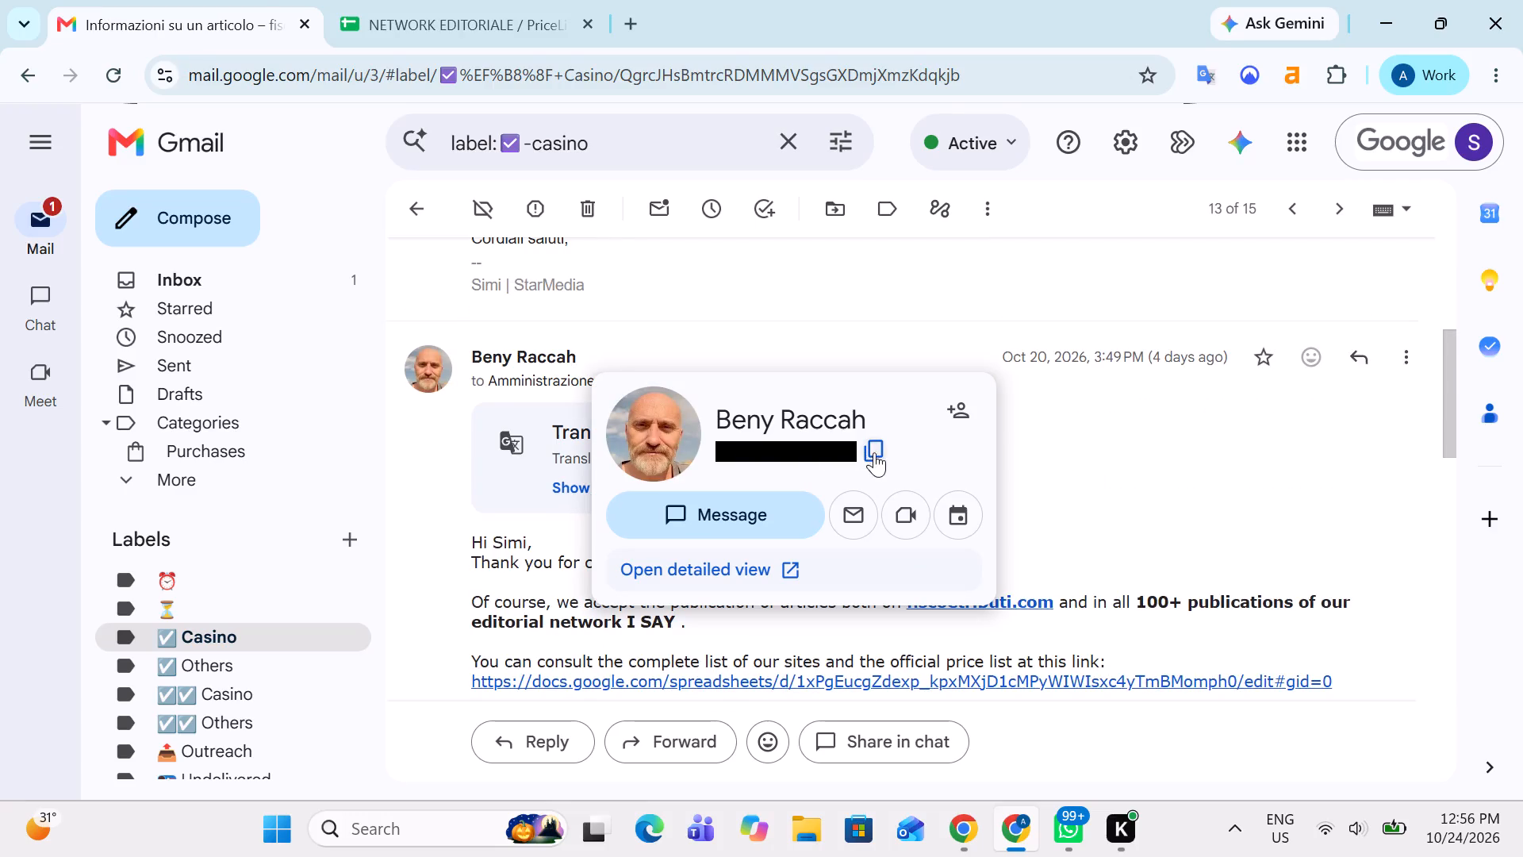
{"action": "left_click", "coordinate": [874, 452]}
{"action": "key", "text": "alt+Tab"}
{"action": "key", "text": "Down"}
{"action": "key", "text": "ctrl+v"}
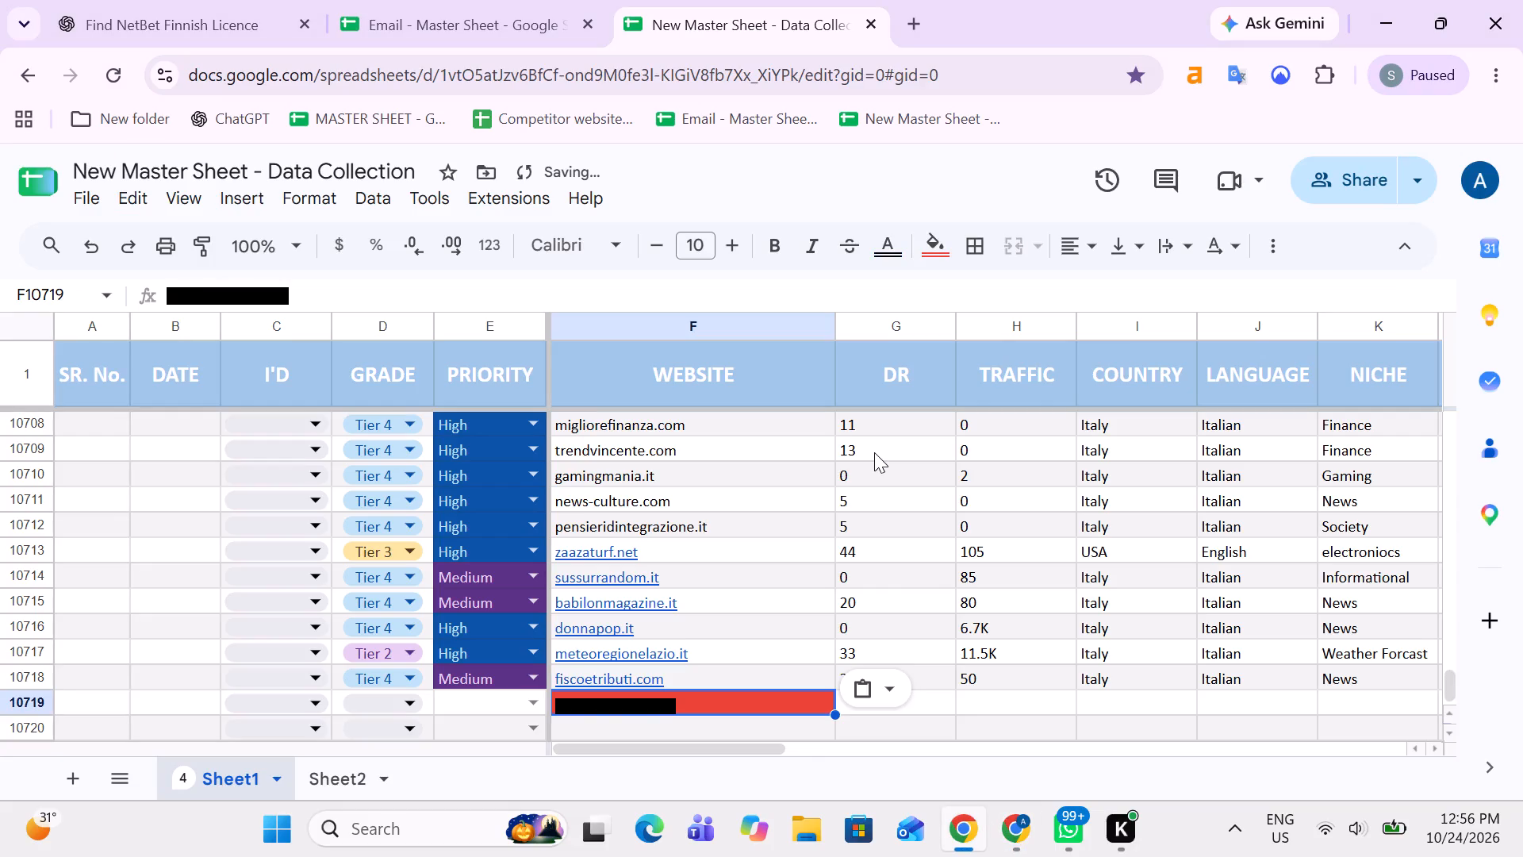
{"action": "key", "text": "BackSpace"}
{"action": "key", "text": "ctrl+f"}
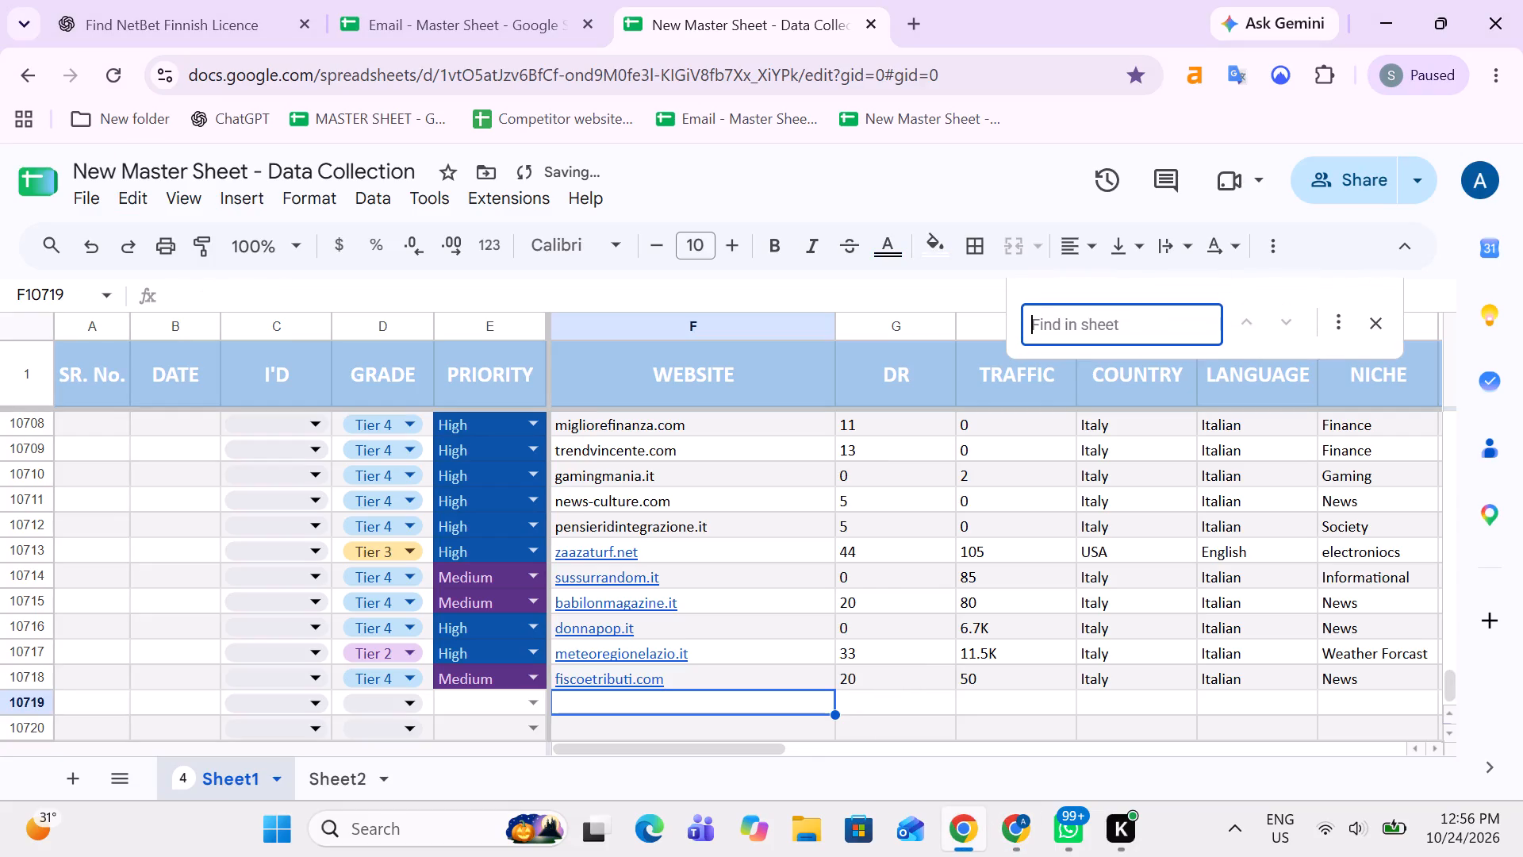
{"action": "key", "text": "ctrl+v"}
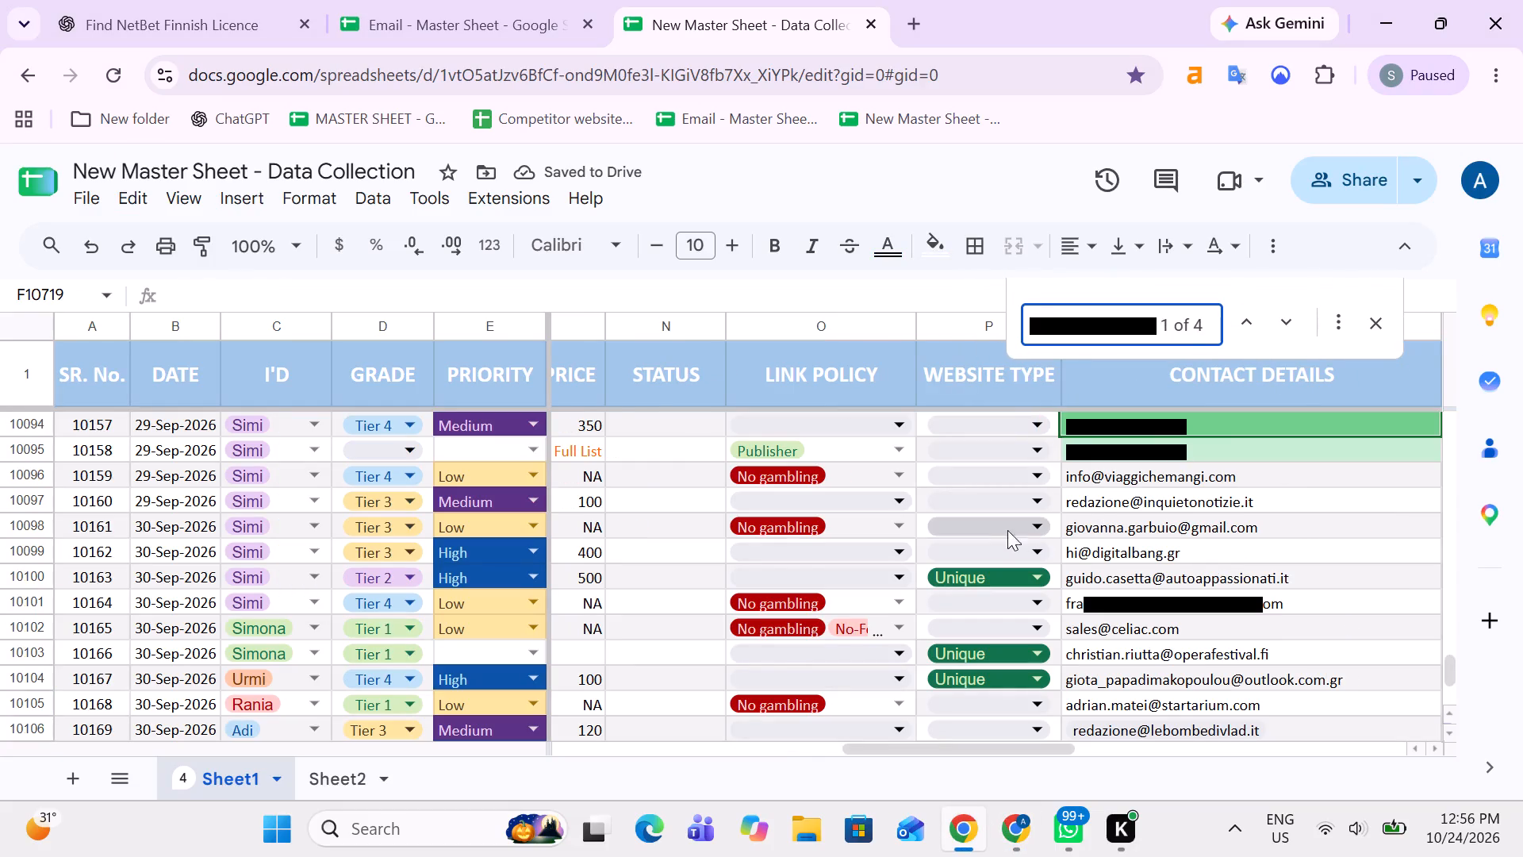
Examine the publisher's existing Full List entry in row 10095, including its website, niche, file version and important notes.
{"action": "left_click", "coordinate": [685, 452]}
{"action": "key", "text": "Left"}
{"action": "key", "text": "Left"}
{"action": "key", "text": "Left"}
{"action": "key", "text": "Left"}
{"action": "key", "text": "Left"}
{"action": "key", "text": "Left"}
{"action": "key", "text": "Left"}
{"action": "key", "text": "Left"}
{"action": "key", "text": "Left"}
{"action": "key", "text": "Left"}
{"action": "key", "text": "Left"}
{"action": "key", "text": "Left"}
{"action": "key", "text": "Left"}
{"action": "key", "text": "Left"}
{"action": "key", "text": "Left"}
{"action": "key", "text": "Left"}
{"action": "key", "text": "Left"}
{"action": "key", "text": "Left"}
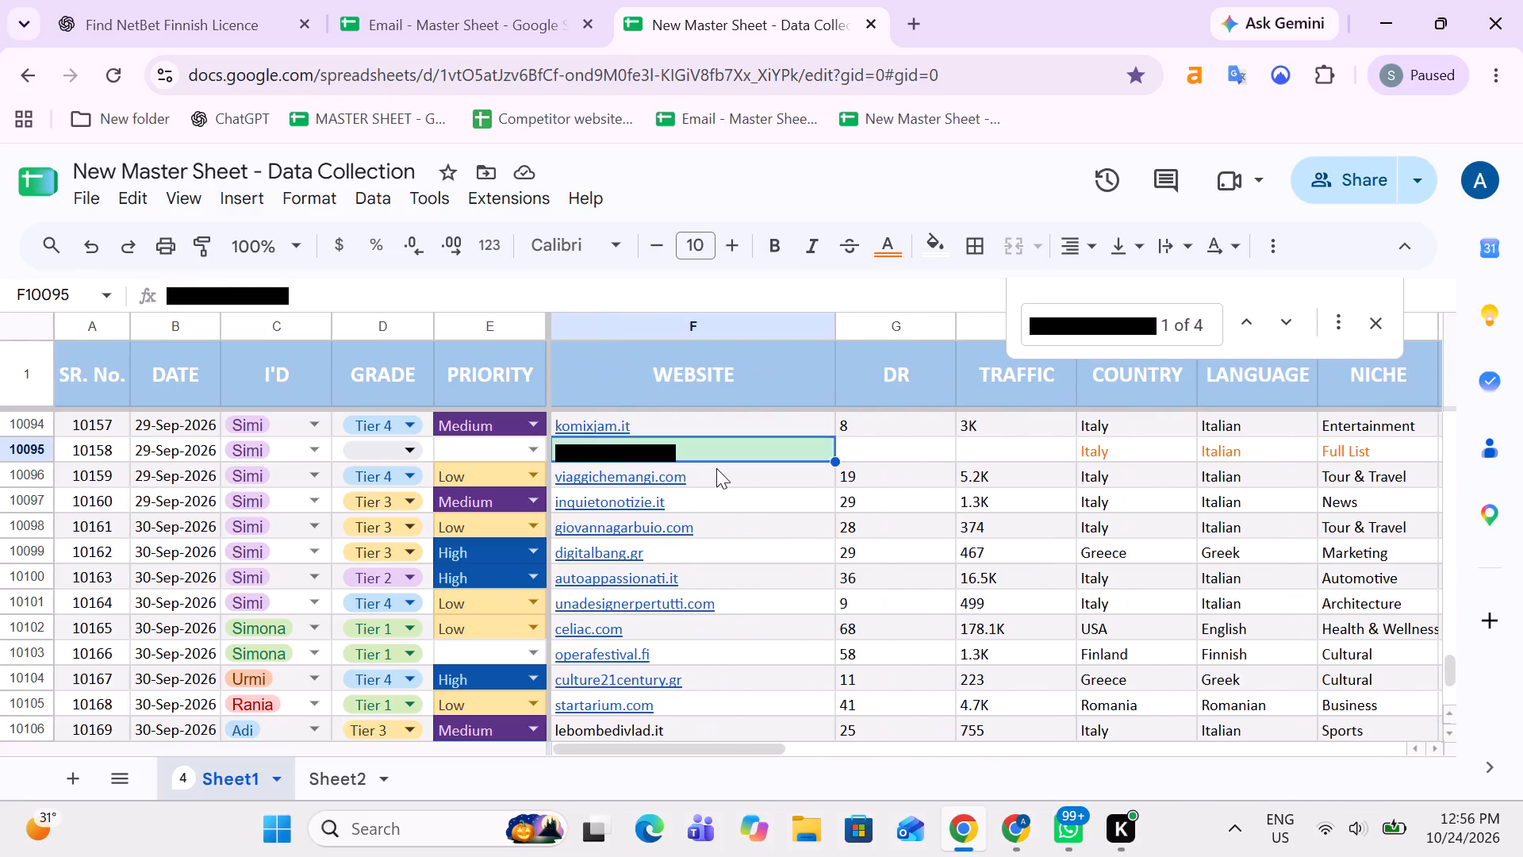
{"action": "key", "text": "Right"}
{"action": "key", "text": "Right"}
{"action": "key", "text": "Right"}
{"action": "key", "text": "Right"}
{"action": "key", "text": "Right"}
{"action": "key", "text": "Right"}
{"action": "key", "text": "Right"}
{"action": "key", "text": "Right"}
{"action": "key", "text": "Right"}
{"action": "key", "text": "Right"}
{"action": "key", "text": "Right"}
{"action": "key", "text": "Right"}
{"action": "key", "text": "Right"}
{"action": "key", "text": "Right"}
{"action": "key", "text": "Right"}
{"action": "key", "text": "Right"}
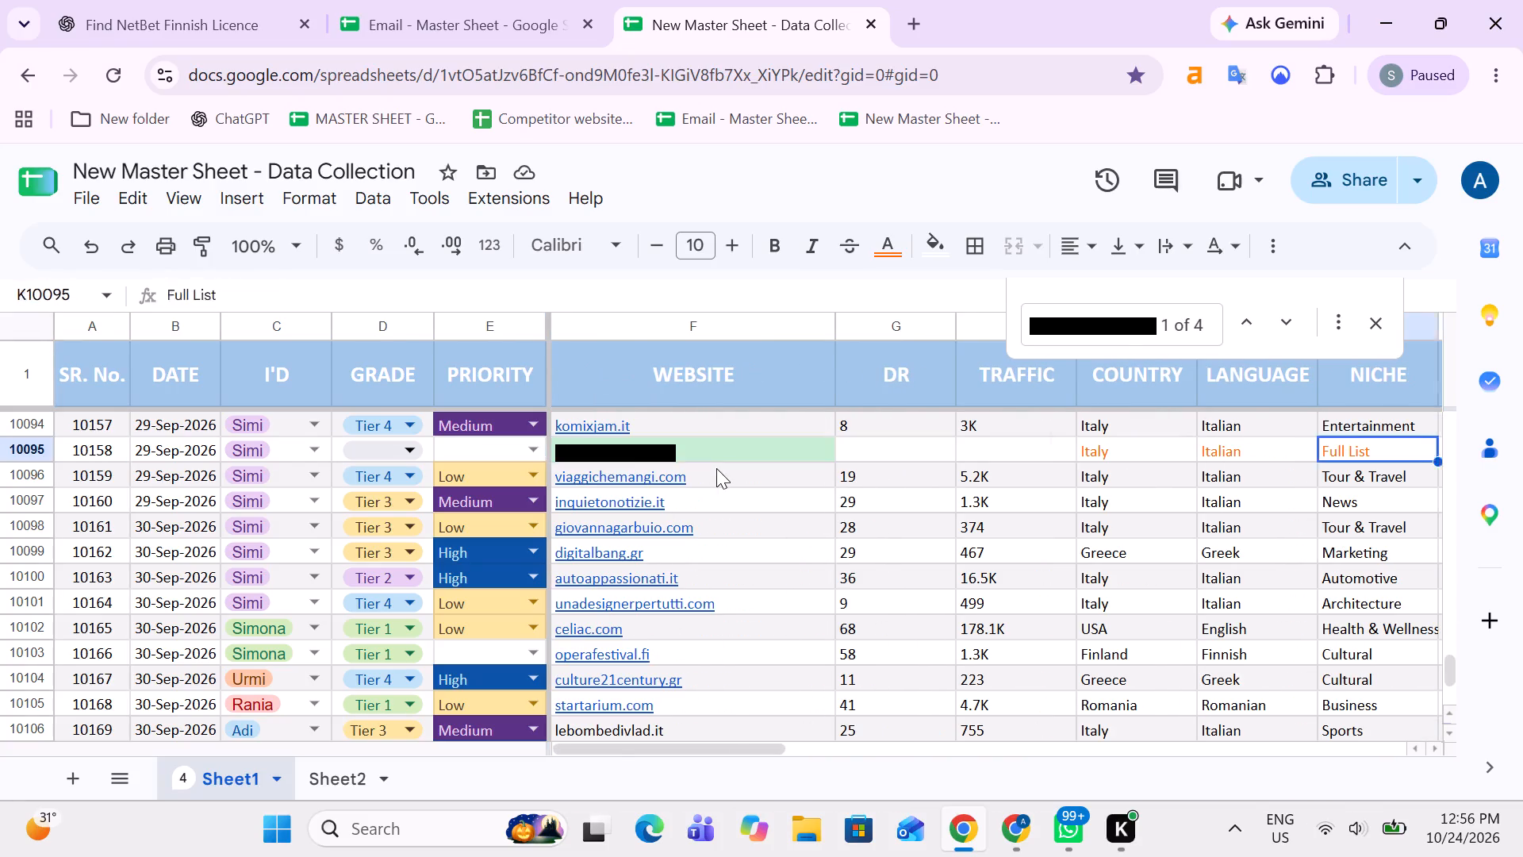
{"action": "key", "text": "Right"}
{"action": "key", "text": "Right"}
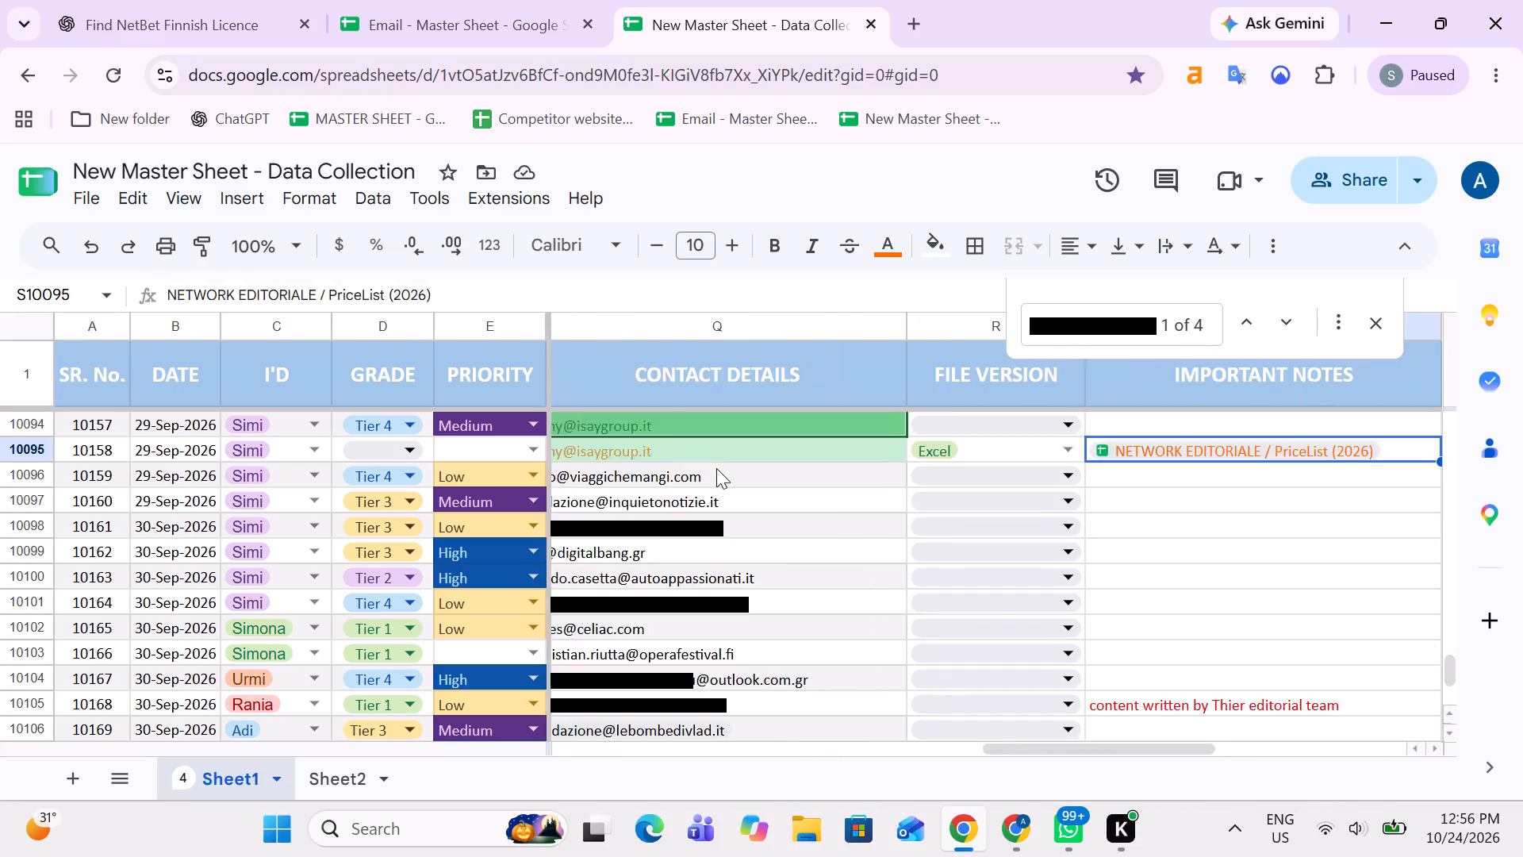
{"action": "key", "text": "Right"}
{"action": "key", "text": "Right"}
{"action": "key", "text": "Left"}
{"action": "key", "text": "Left"}
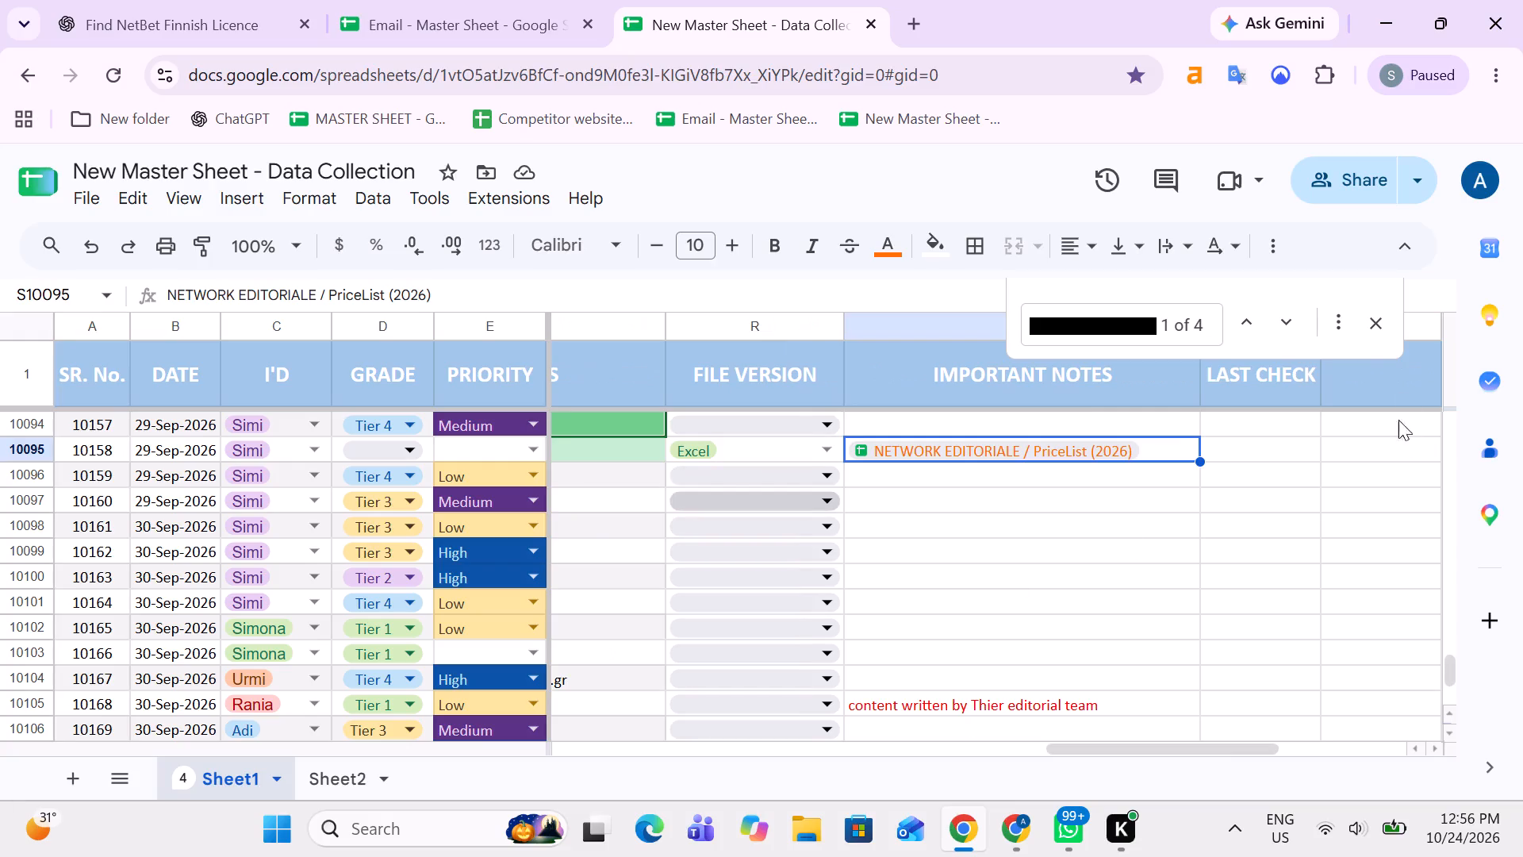
{"action": "left_click", "coordinate": [1379, 324]}
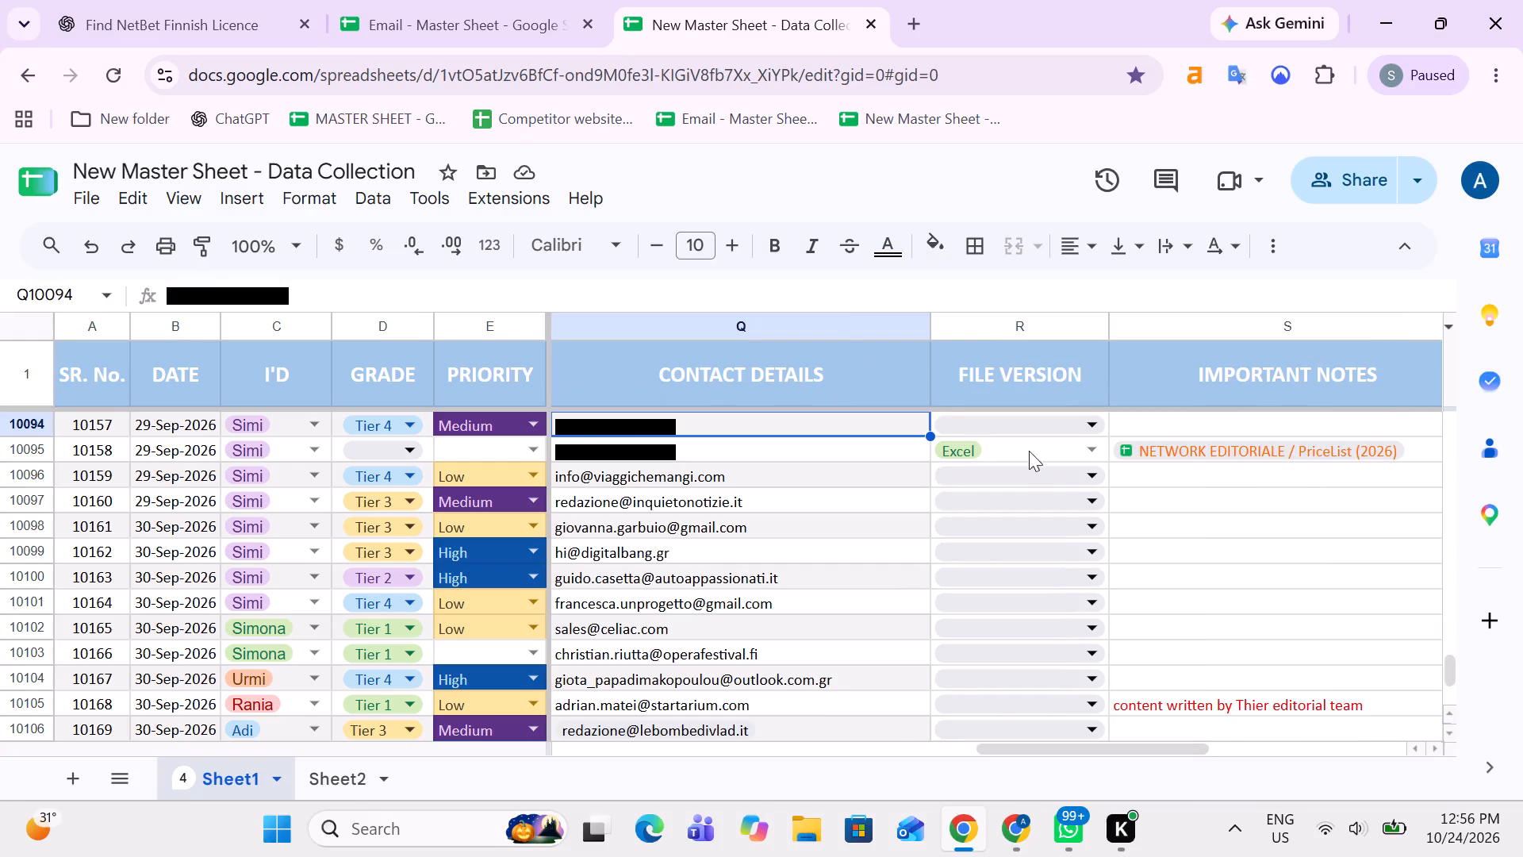
{"action": "key", "text": "alt+Tab"}
{"action": "left_click", "coordinate": [469, 0]}
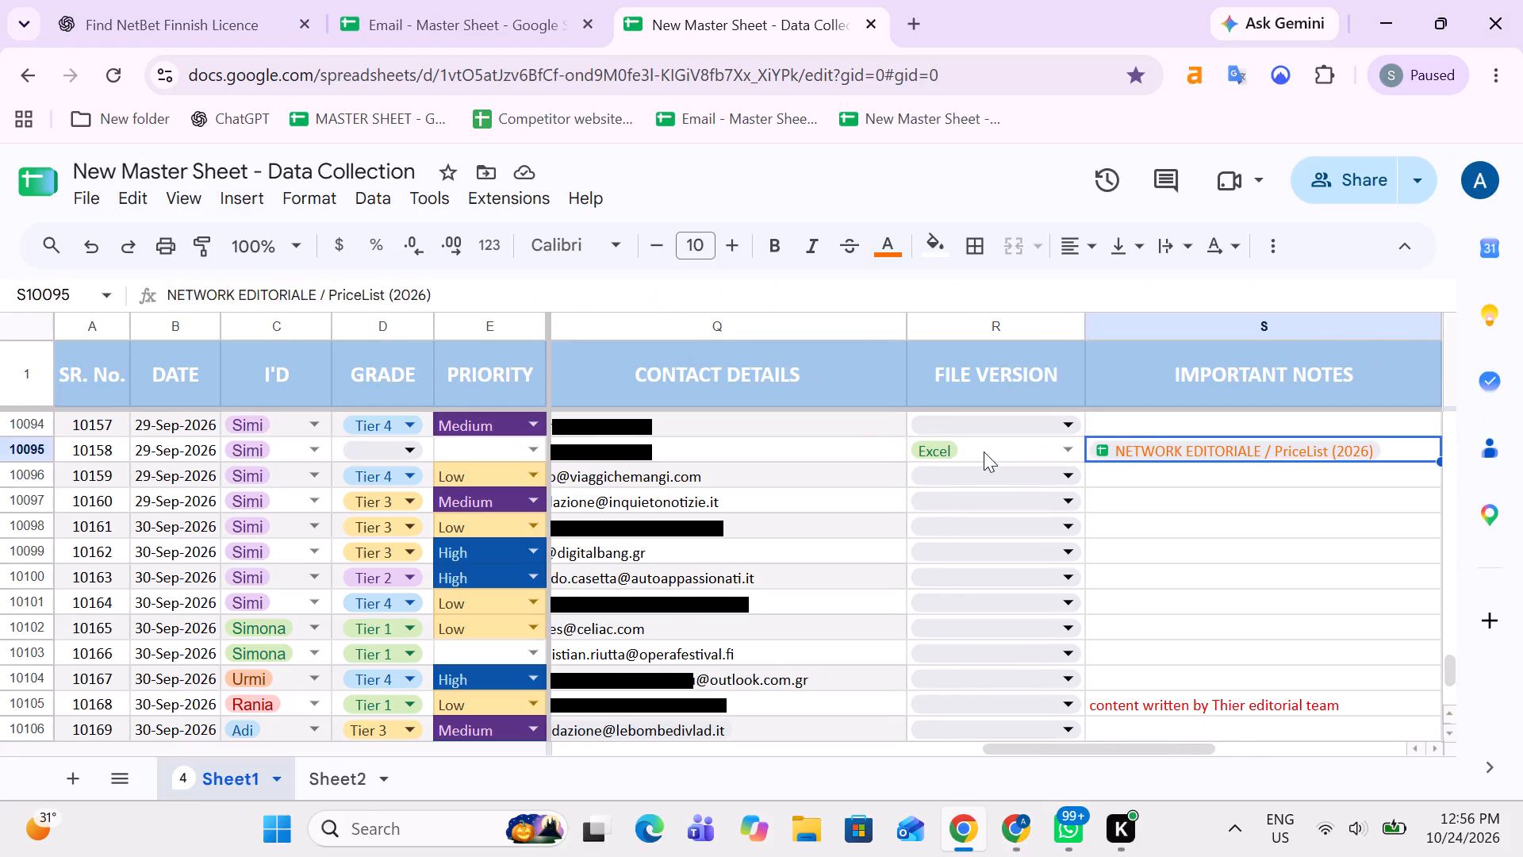
{"action": "key", "text": "Right"}
{"action": "key", "text": "Left"}
{"action": "key", "text": "Left"}
{"action": "key", "text": "Left"}
{"action": "key", "text": "Left"}
{"action": "key", "text": "Left"}
{"action": "key", "text": "Left"}
{"action": "key", "text": "Left"}
{"action": "key", "text": "Left"}
{"action": "key", "text": "Left"}
{"action": "key", "text": "Left"}
{"action": "key", "text": "Left"}
{"action": "key", "text": "Left"}
{"action": "key", "text": "Left"}
{"action": "key", "text": "Left"}
{"action": "key", "text": "Left"}
{"action": "key", "text": "Left"}
{"action": "key", "text": "Left"}
{"action": "key", "text": "Left"}
{"action": "key", "text": "Left"}
{"action": "key", "text": "Left"}
{"action": "key", "text": "Right"}
{"action": "key", "text": "Right"}
{"action": "key", "text": "Right"}
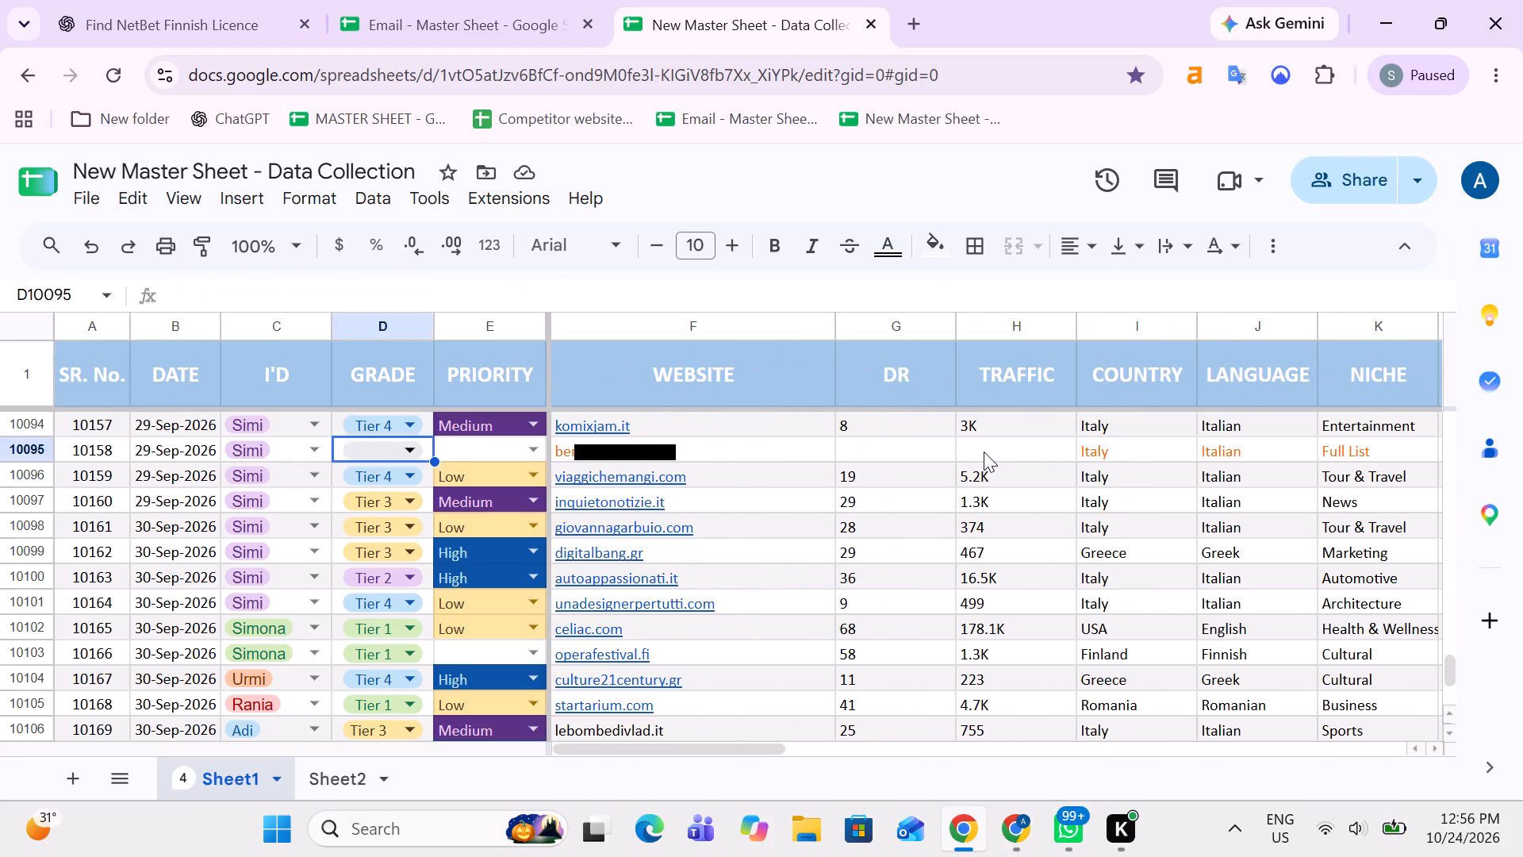
{"action": "key", "text": "Right"}
{"action": "key", "text": "Right"}
Go to the last filled row of the New Master Sheet's website column, the fiscoetributi.com entry.
{"action": "key", "text": "ctrl+Down"}
{"action": "key", "text": "Down"}
{"action": "key", "text": "Down"}
{"action": "key", "text": "Down"}
{"action": "key", "text": "Up"}
{"action": "key", "text": "Up"}
{"action": "key", "text": "Up"}
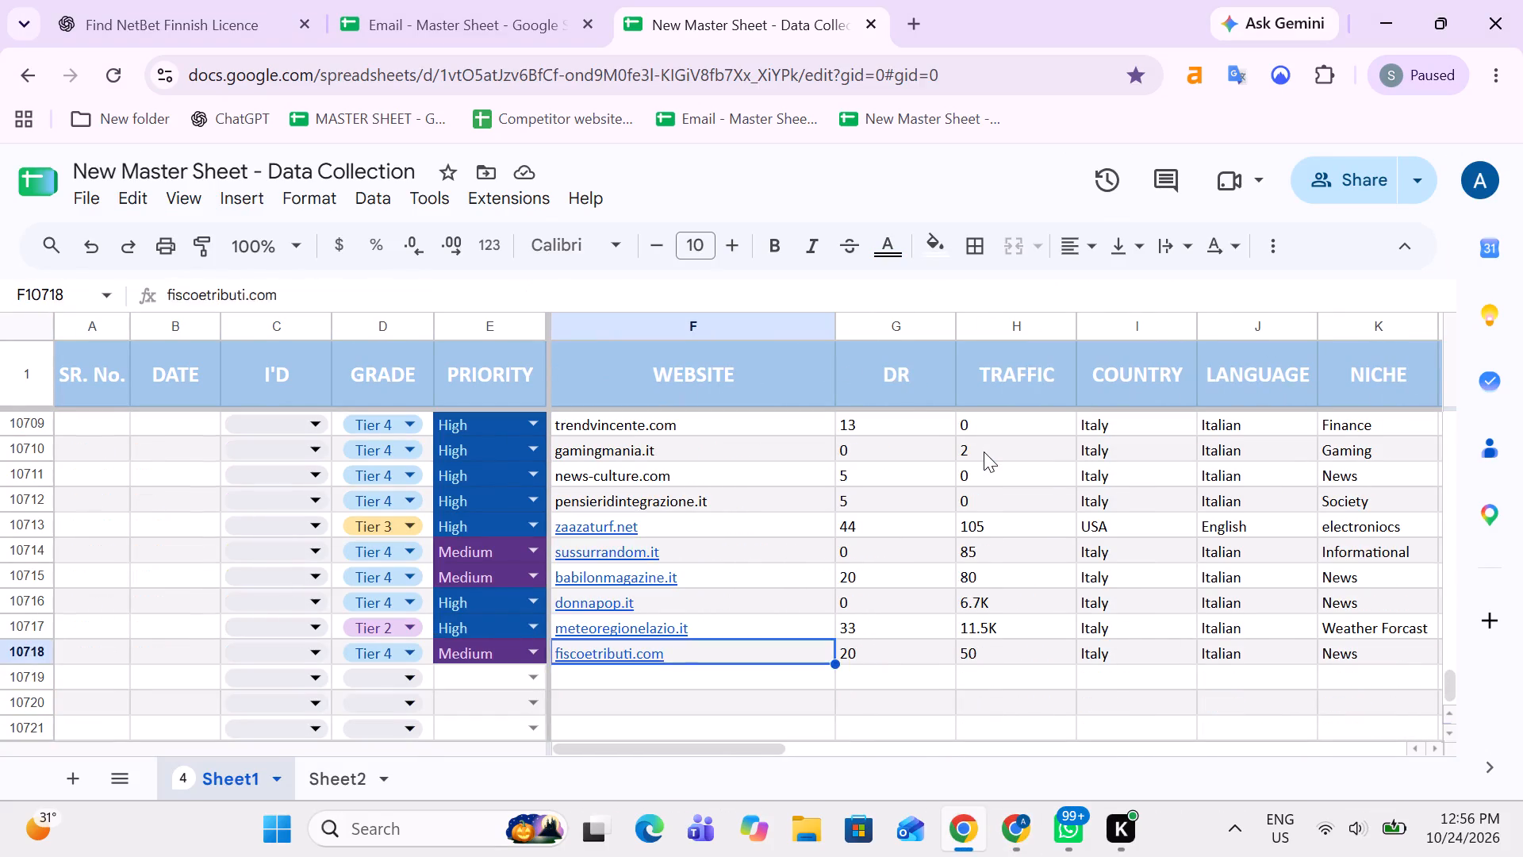
{"action": "key", "text": "Right"}
{"action": "key", "text": "Left"}
{"action": "key", "text": "alt+Tab"}
{"action": "scroll", "coordinate": [1108, 635], "scroll_direction": "down", "scroll_amount": 8}
{"action": "scroll", "coordinate": [1072, 623], "scroll_direction": "up", "scroll_amount": 10}
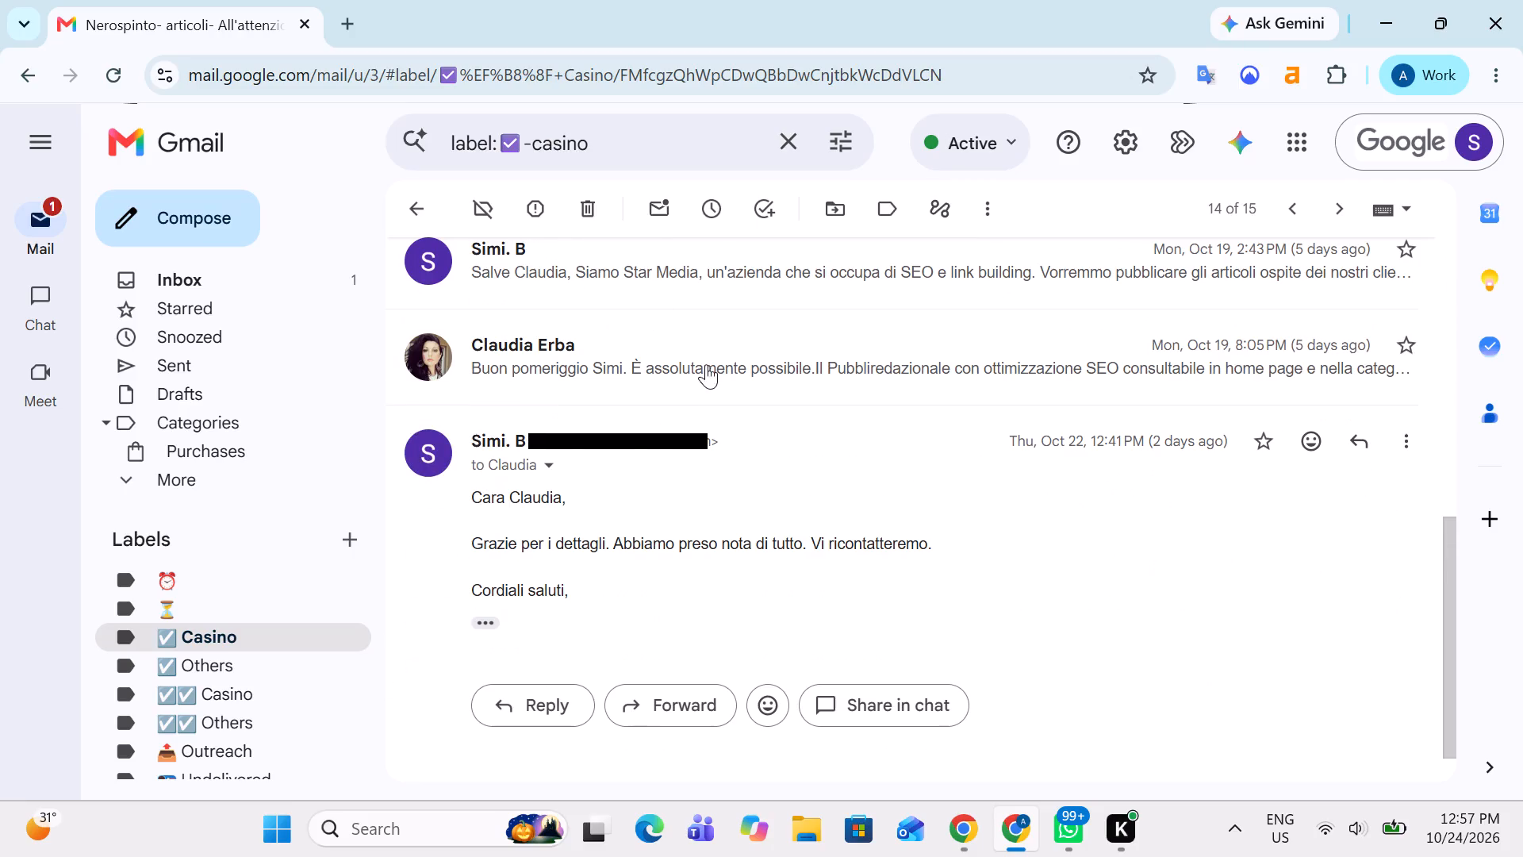
Expand both Oct 19 messages in the Nerospinto thread and read the editorial director's price reply translated to English.
{"action": "left_click", "coordinate": [706, 364]}
{"action": "scroll", "coordinate": [724, 355], "scroll_direction": "up", "scroll_amount": 1}
{"action": "left_click", "coordinate": [705, 334]}
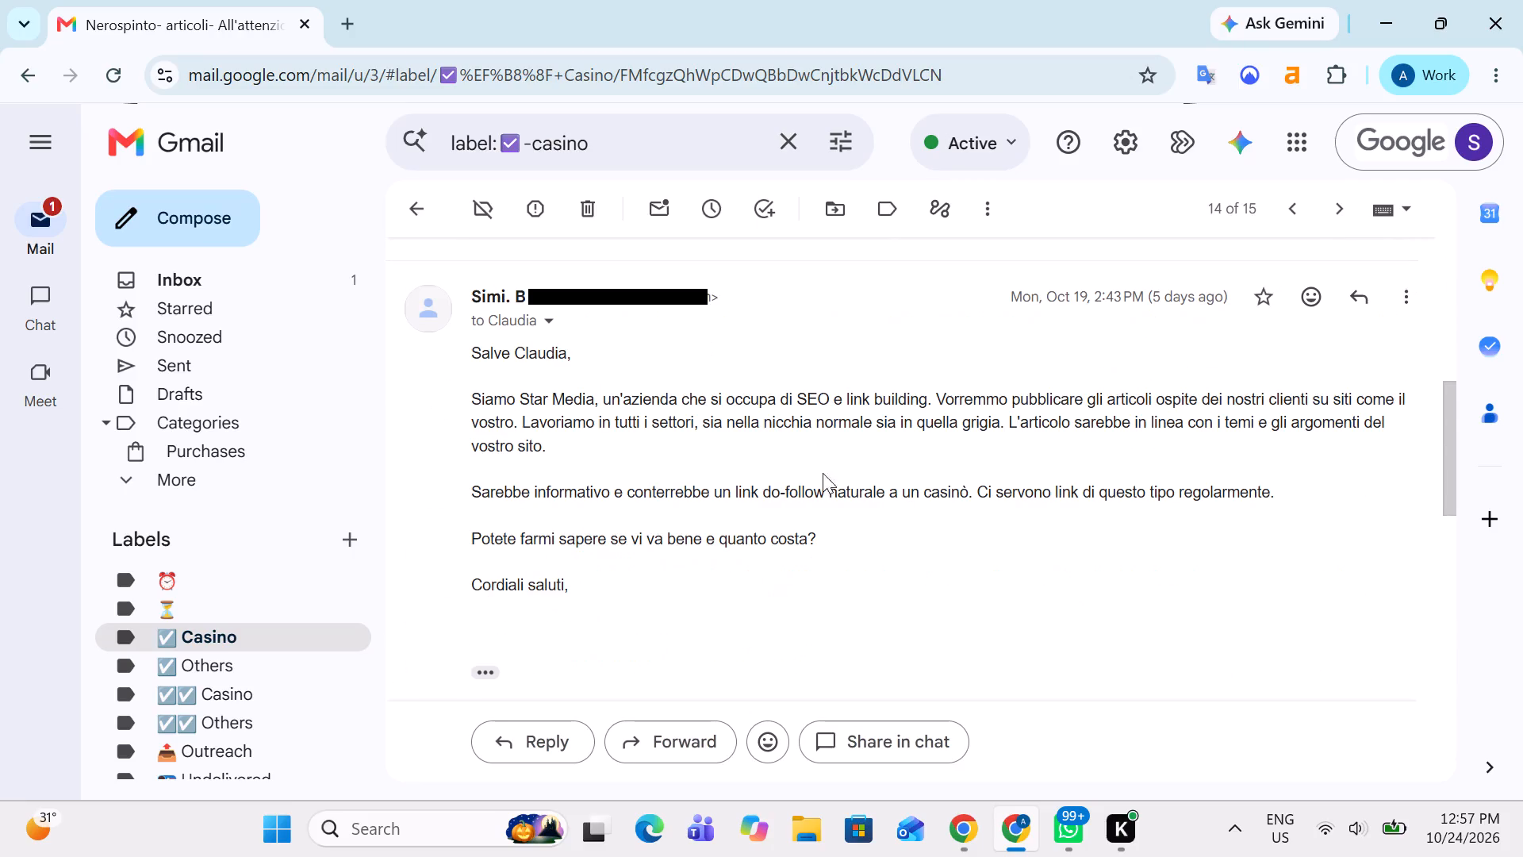
{"action": "scroll", "coordinate": [896, 471], "scroll_direction": "down", "scroll_amount": 4}
{"action": "left_click", "coordinate": [600, 387]}
{"action": "scroll", "coordinate": [686, 452], "scroll_direction": "down", "scroll_amount": 1}
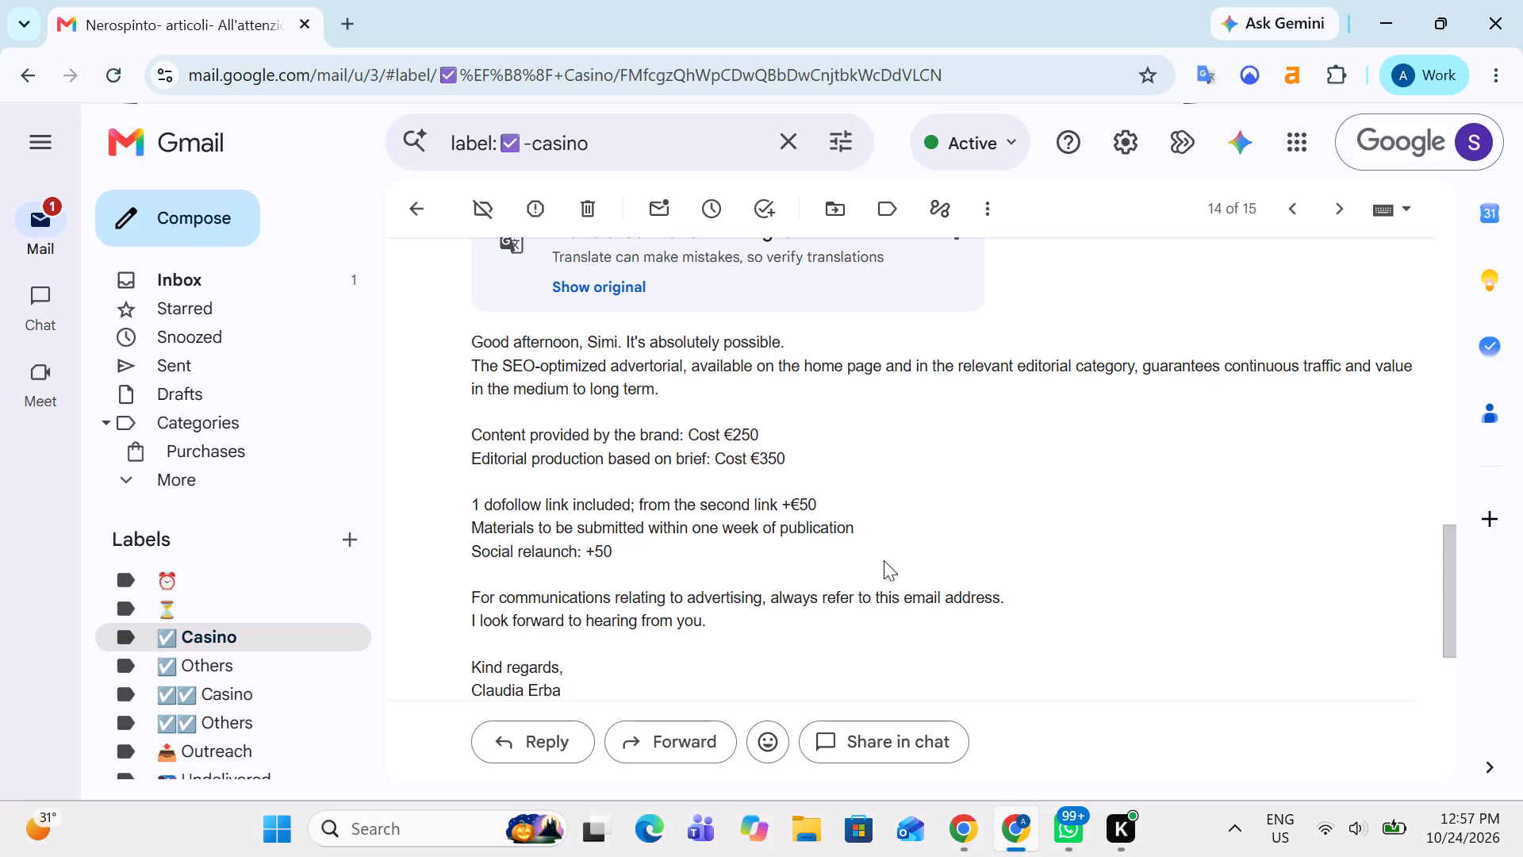
{"action": "scroll", "coordinate": [801, 445], "scroll_direction": "down", "scroll_amount": 1}
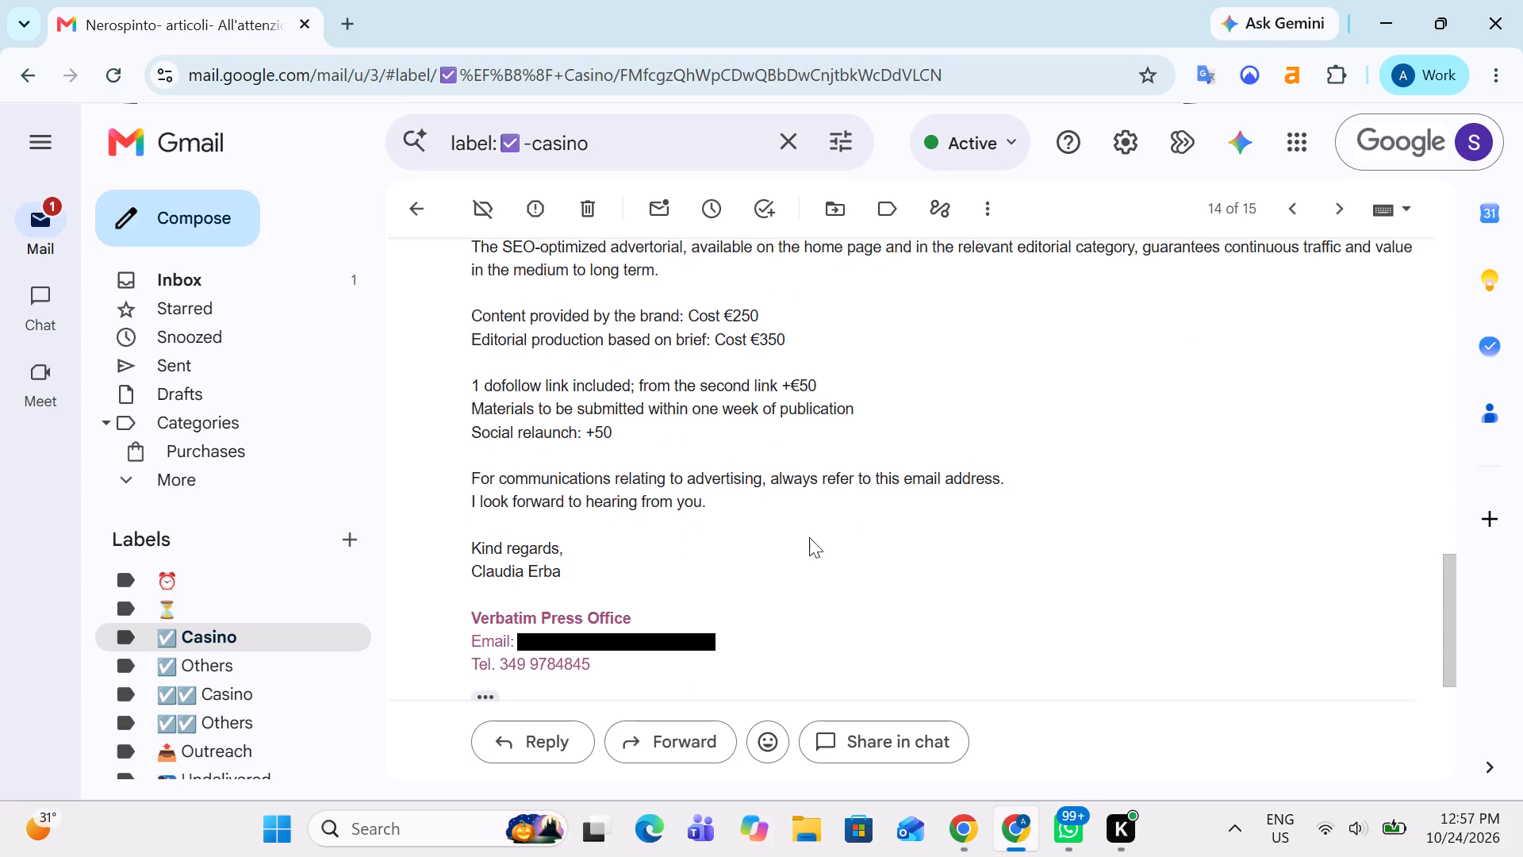
{"action": "scroll", "coordinate": [722, 449], "scroll_direction": "down", "scroll_amount": 4}
{"action": "scroll", "coordinate": [773, 506], "scroll_direction": "up", "scroll_amount": 7}
{"action": "scroll", "coordinate": [786, 428], "scroll_direction": "up", "scroll_amount": 3}
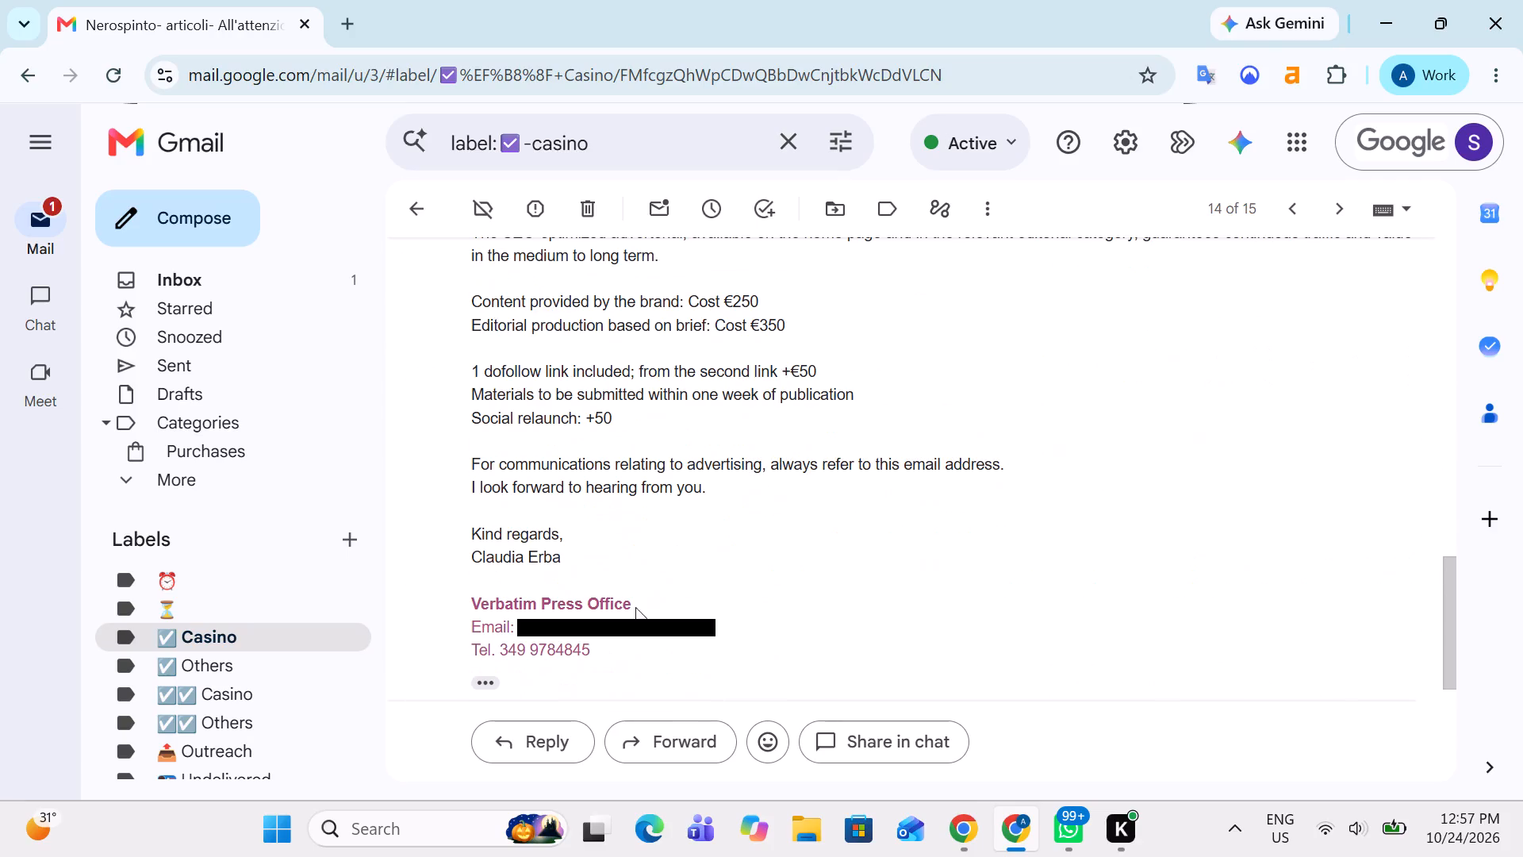
{"action": "scroll", "coordinate": [600, 609], "scroll_direction": "up", "scroll_amount": 2}
{"action": "scroll", "coordinate": [525, 463], "scroll_direction": "up", "scroll_amount": 3}
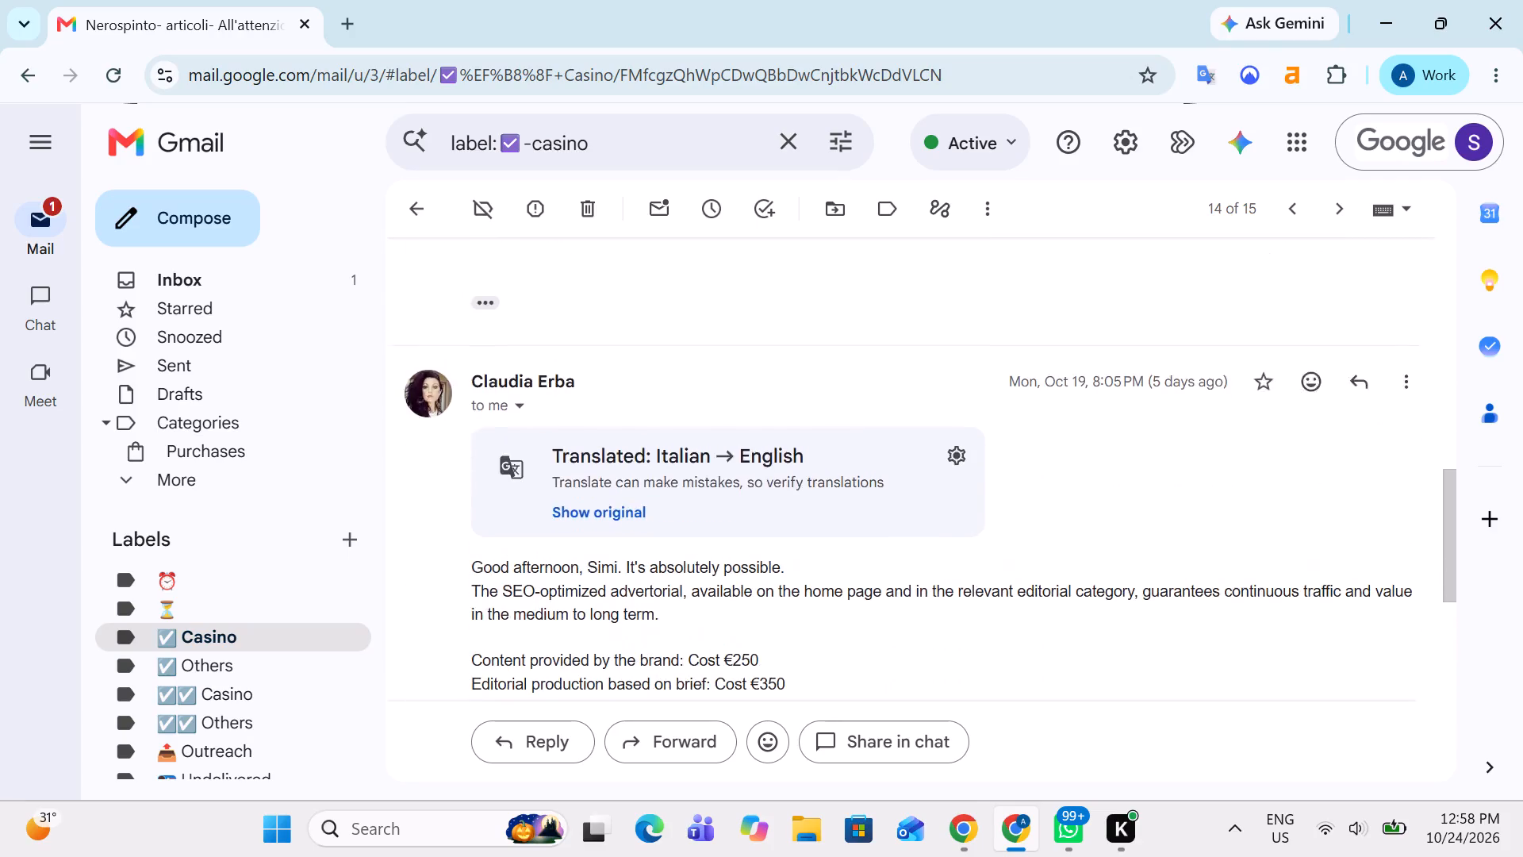
{"action": "scroll", "coordinate": [525, 463], "scroll_direction": "up", "scroll_amount": 4}
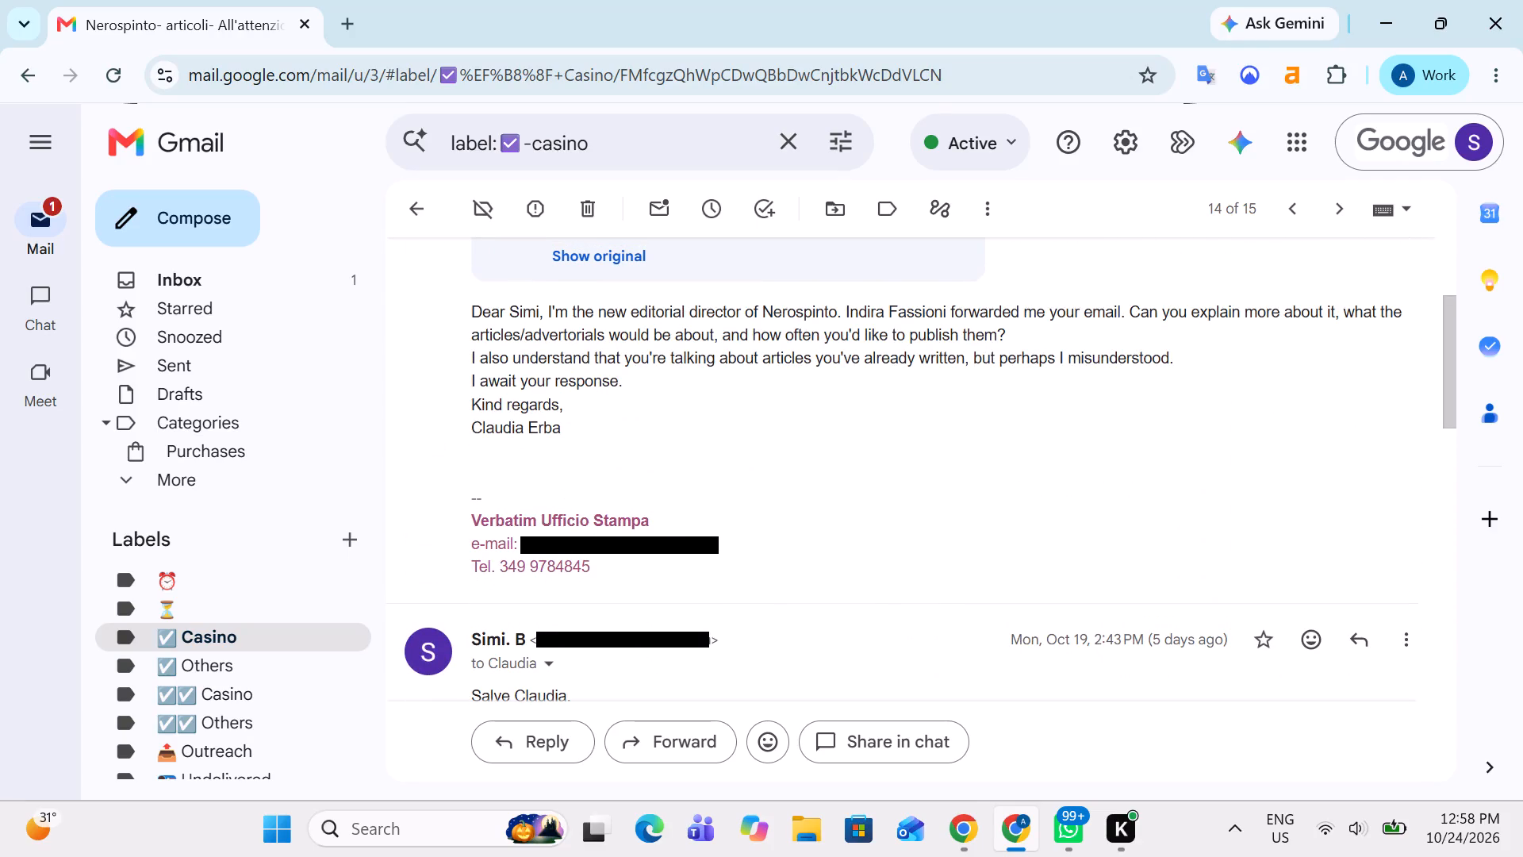
{"action": "scroll", "coordinate": [557, 530], "scroll_direction": "up", "scroll_amount": 4}
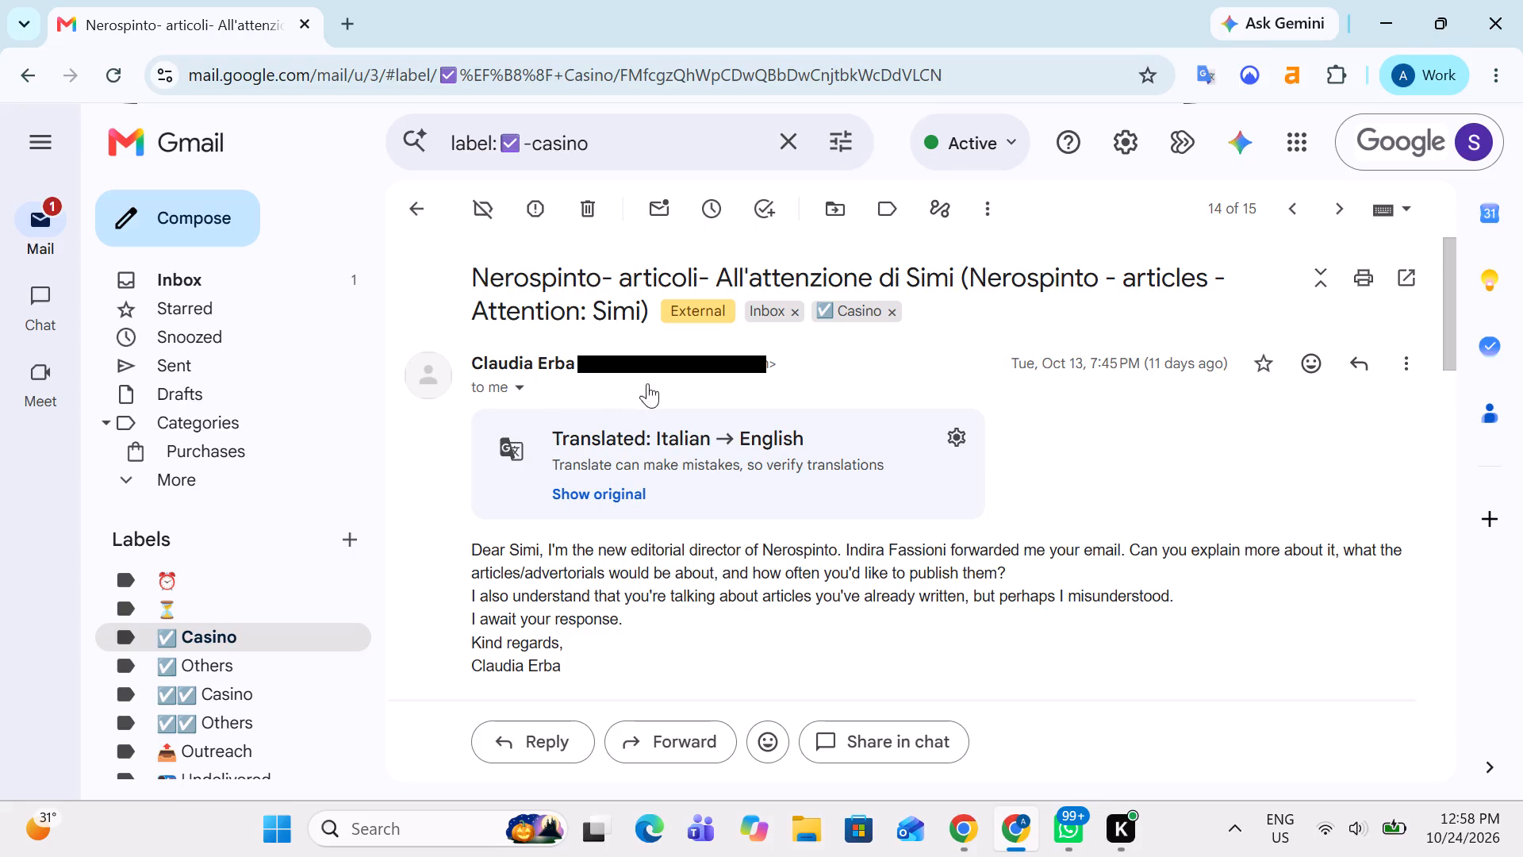
Copy the name Nerospinto from the email and search Google for "Nerospinto website" in a new tab.
{"action": "left_click", "coordinate": [982, 274]}
{"action": "left_click_drag", "start_coordinate": [982, 274], "coordinate": [1003, 277]}
{"action": "key", "text": "ctrl+c"}
{"action": "key", "text": "ctrl+c"}
{"action": "left_click", "coordinate": [336, 21]}
{"action": "key", "text": "ctrl+v"}
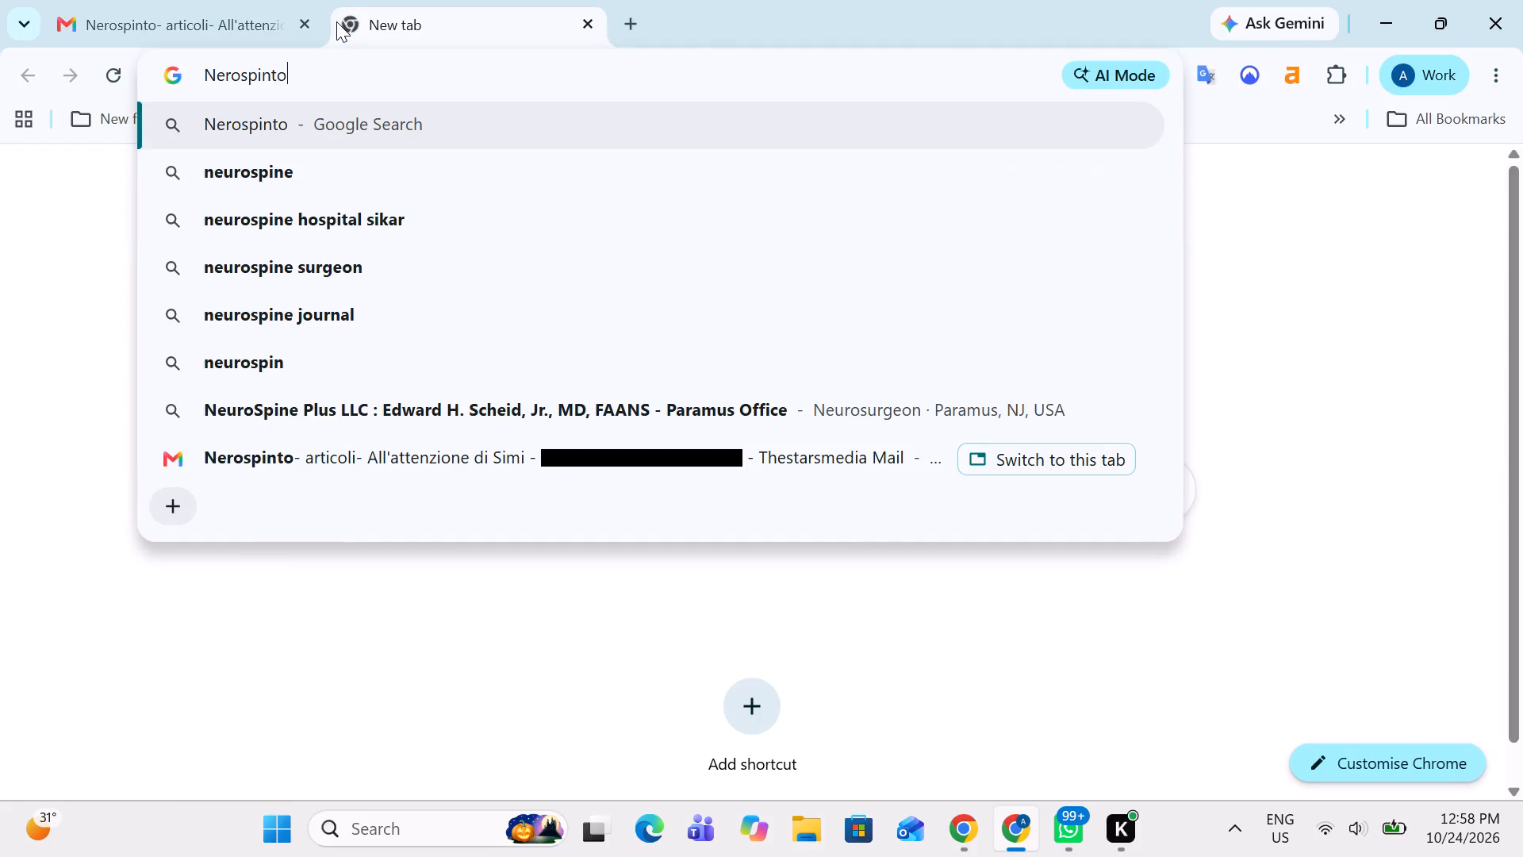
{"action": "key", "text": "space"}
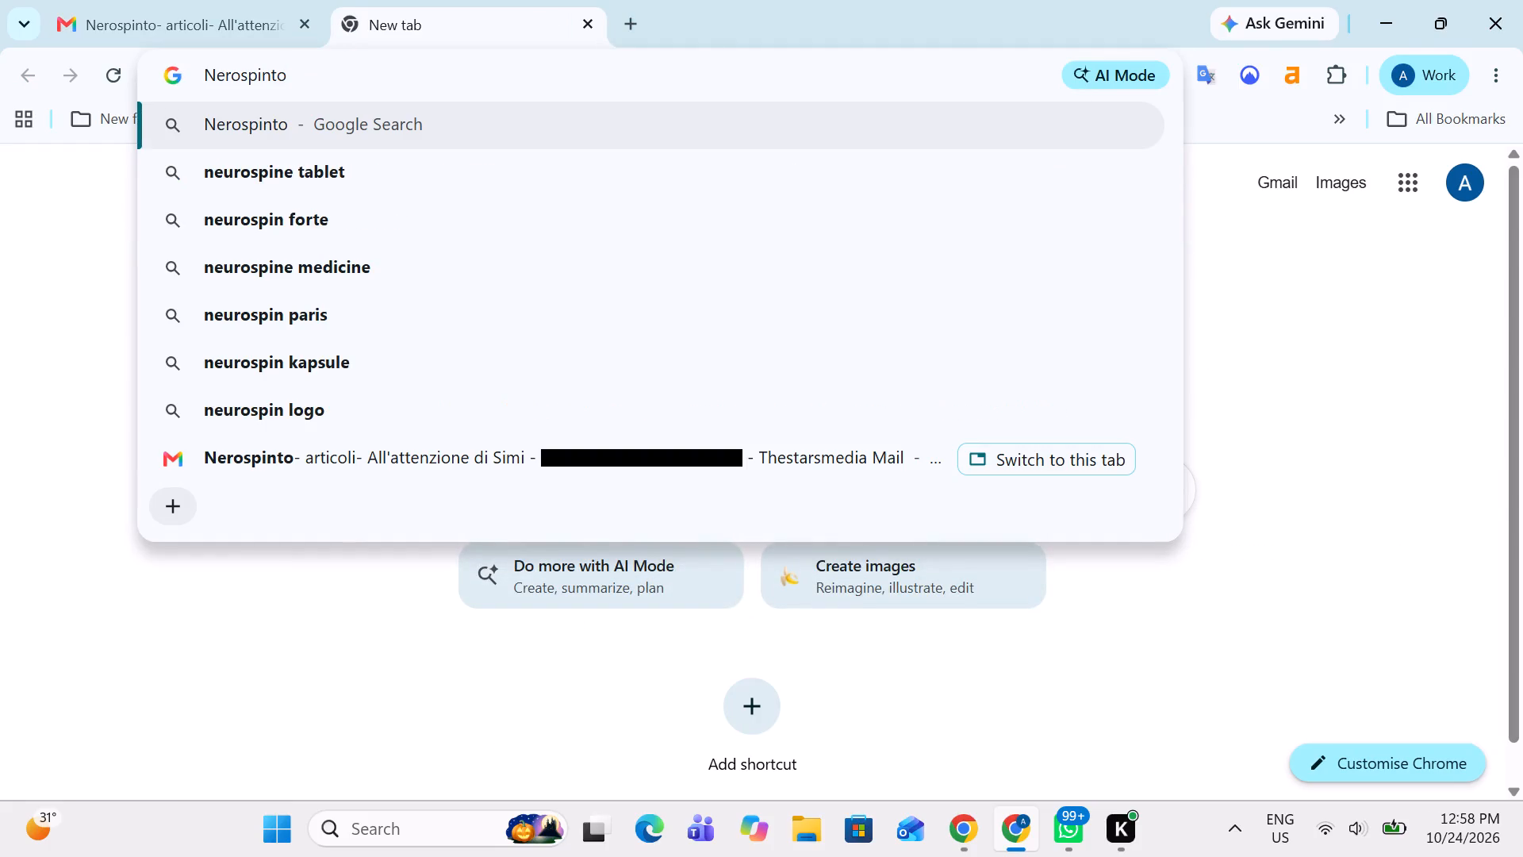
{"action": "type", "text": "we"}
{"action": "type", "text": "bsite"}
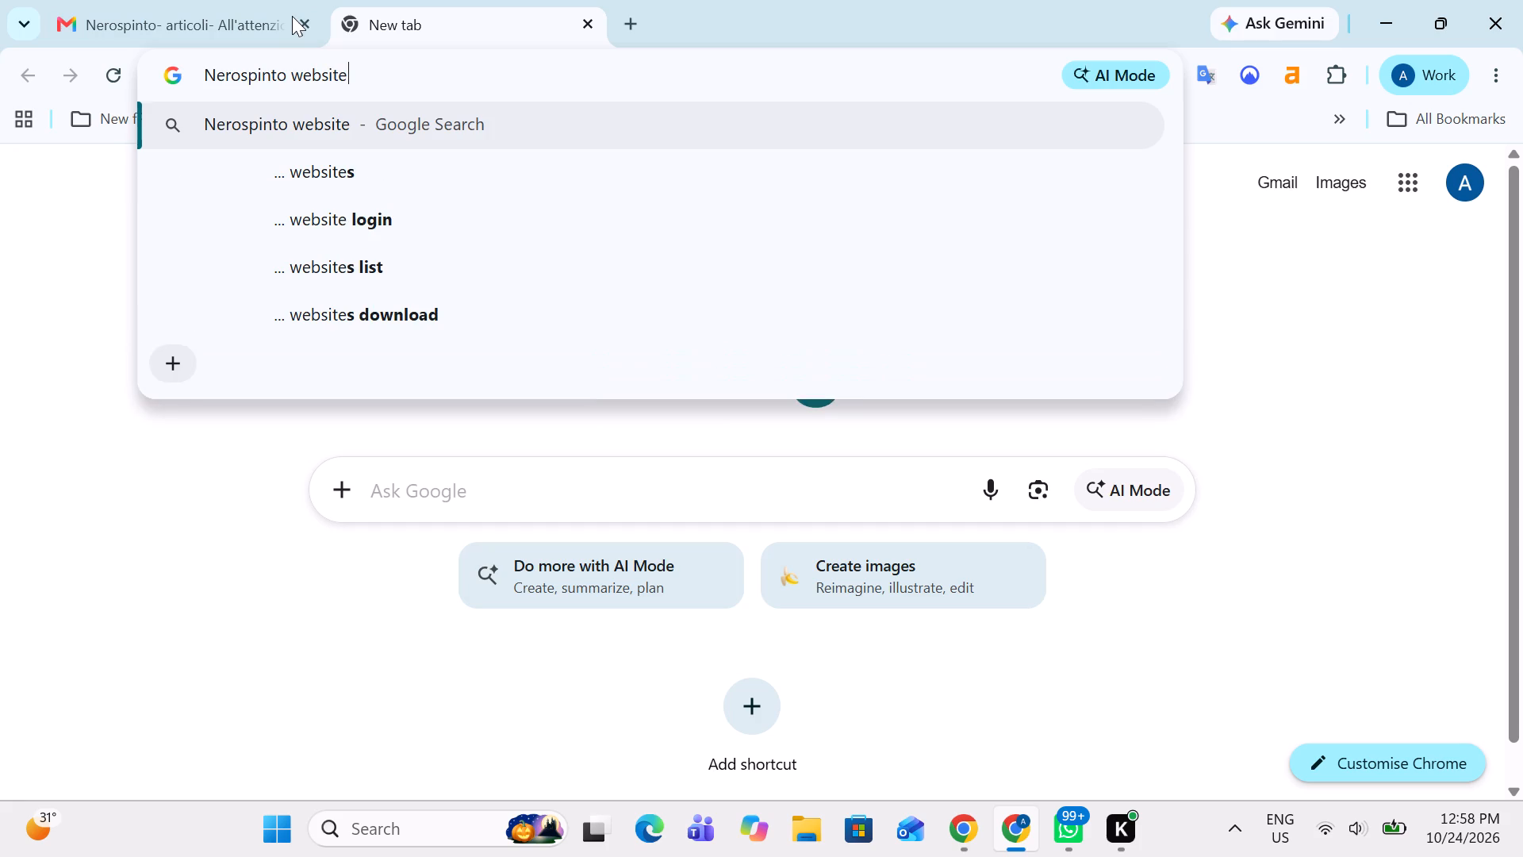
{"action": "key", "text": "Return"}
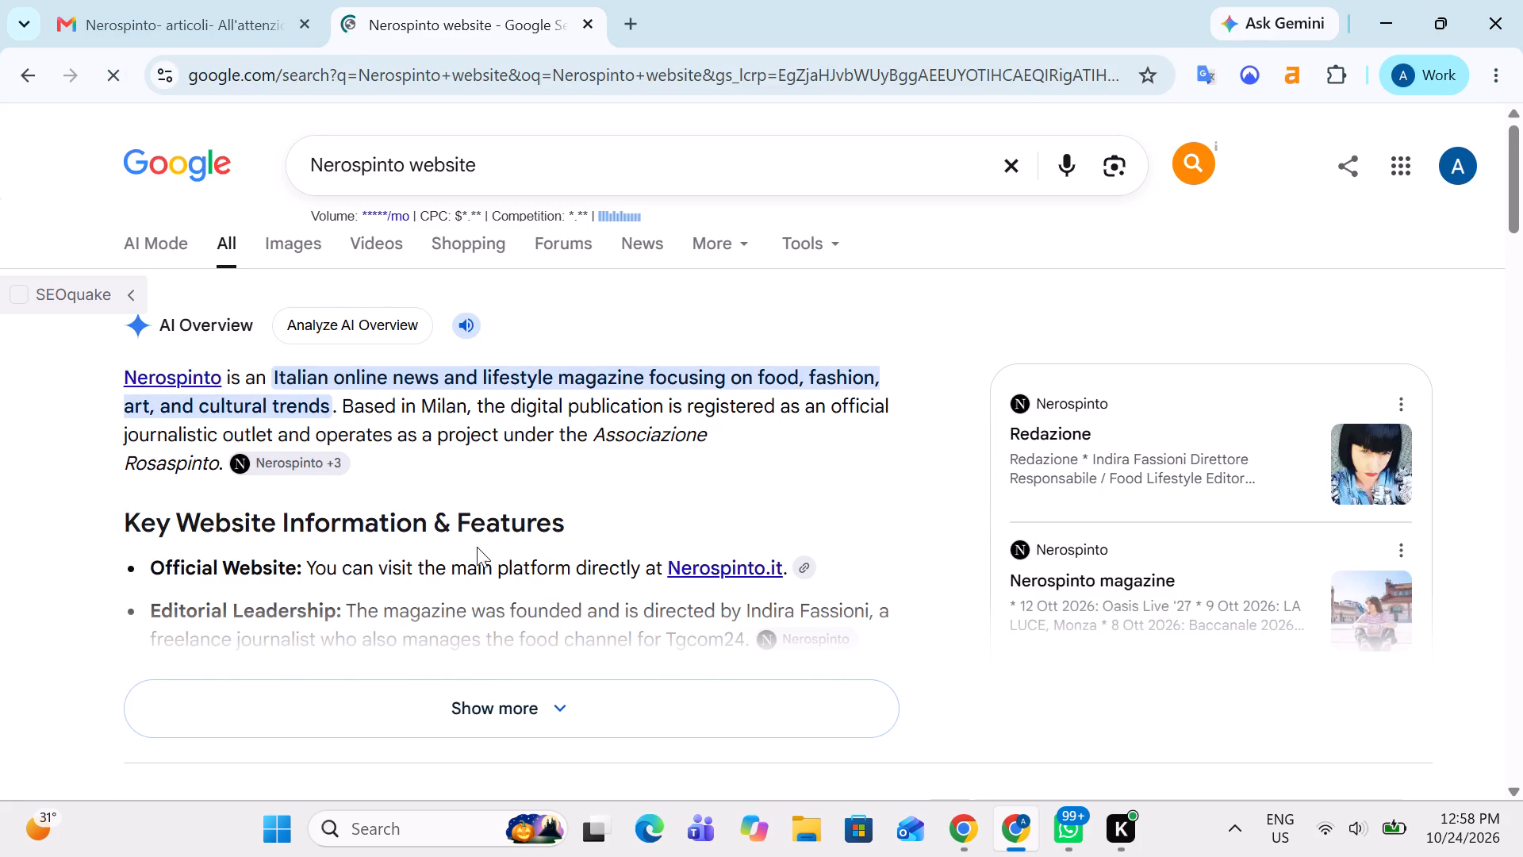
Open the official Nerospinto.it site from the search results and close the results tab.
{"action": "scroll", "coordinate": [683, 536], "scroll_direction": "down", "scroll_amount": 2}
{"action": "left_click", "coordinate": [713, 326]}
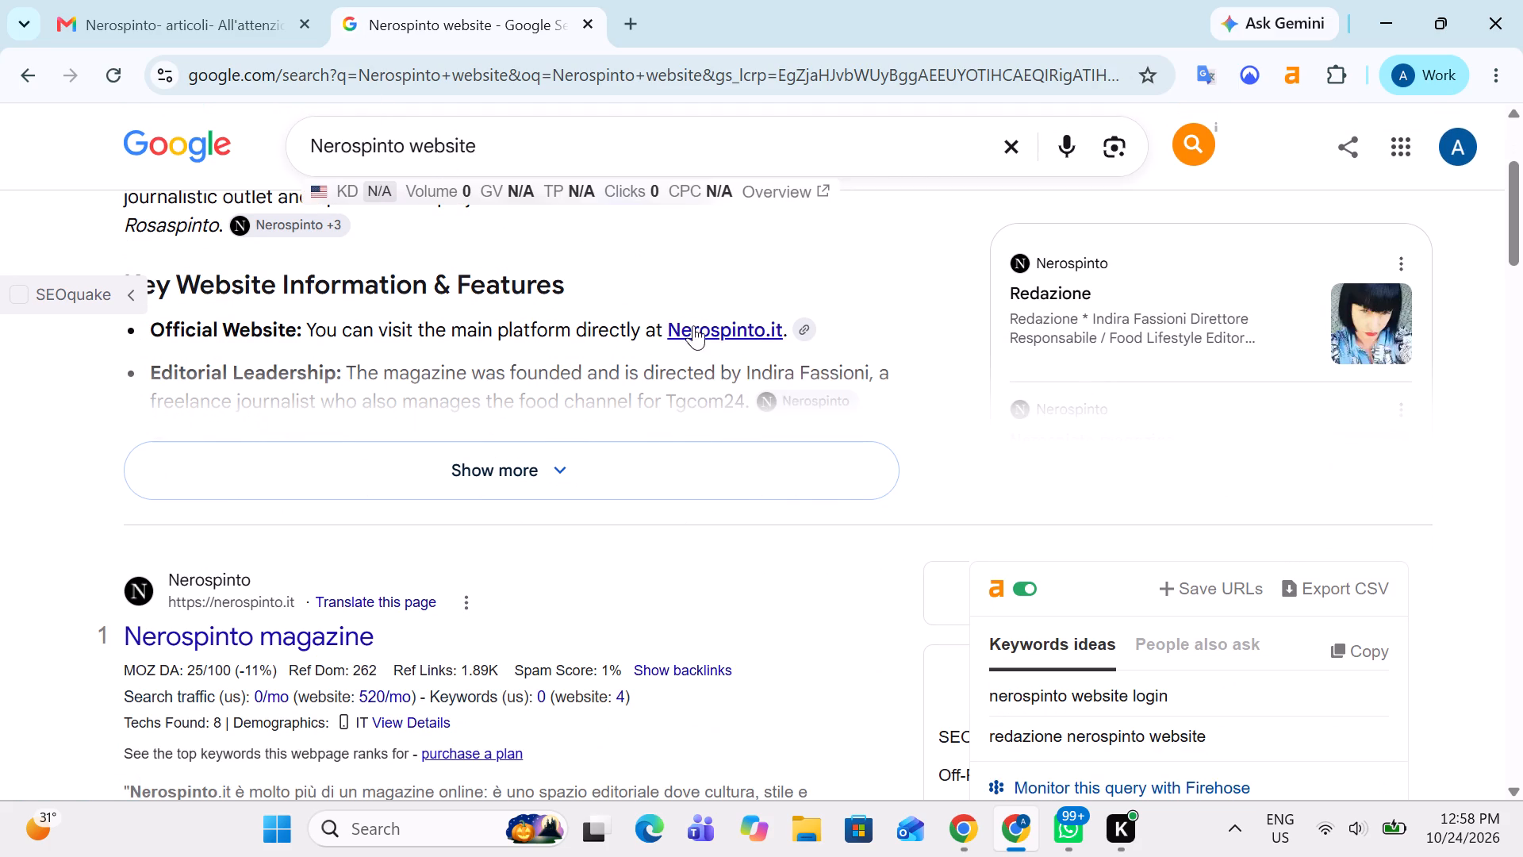
{"action": "left_click", "coordinate": [702, 332]}
{"action": "left_click", "coordinate": [583, 21]}
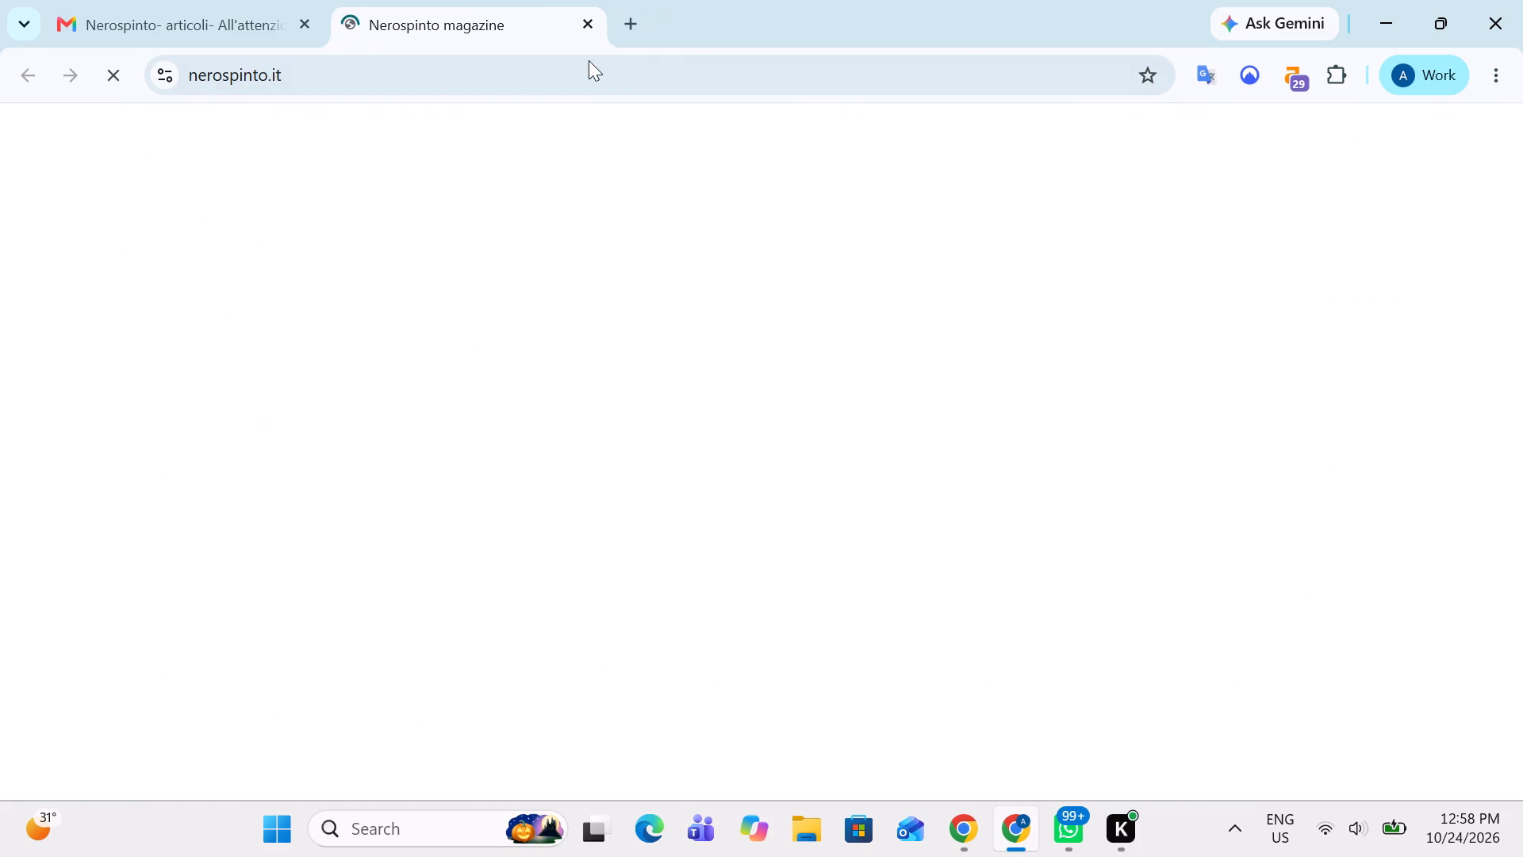
Copy the nerospinto.it web address and switch to the New Master Sheet.
{"action": "left_click", "coordinate": [432, 68]}
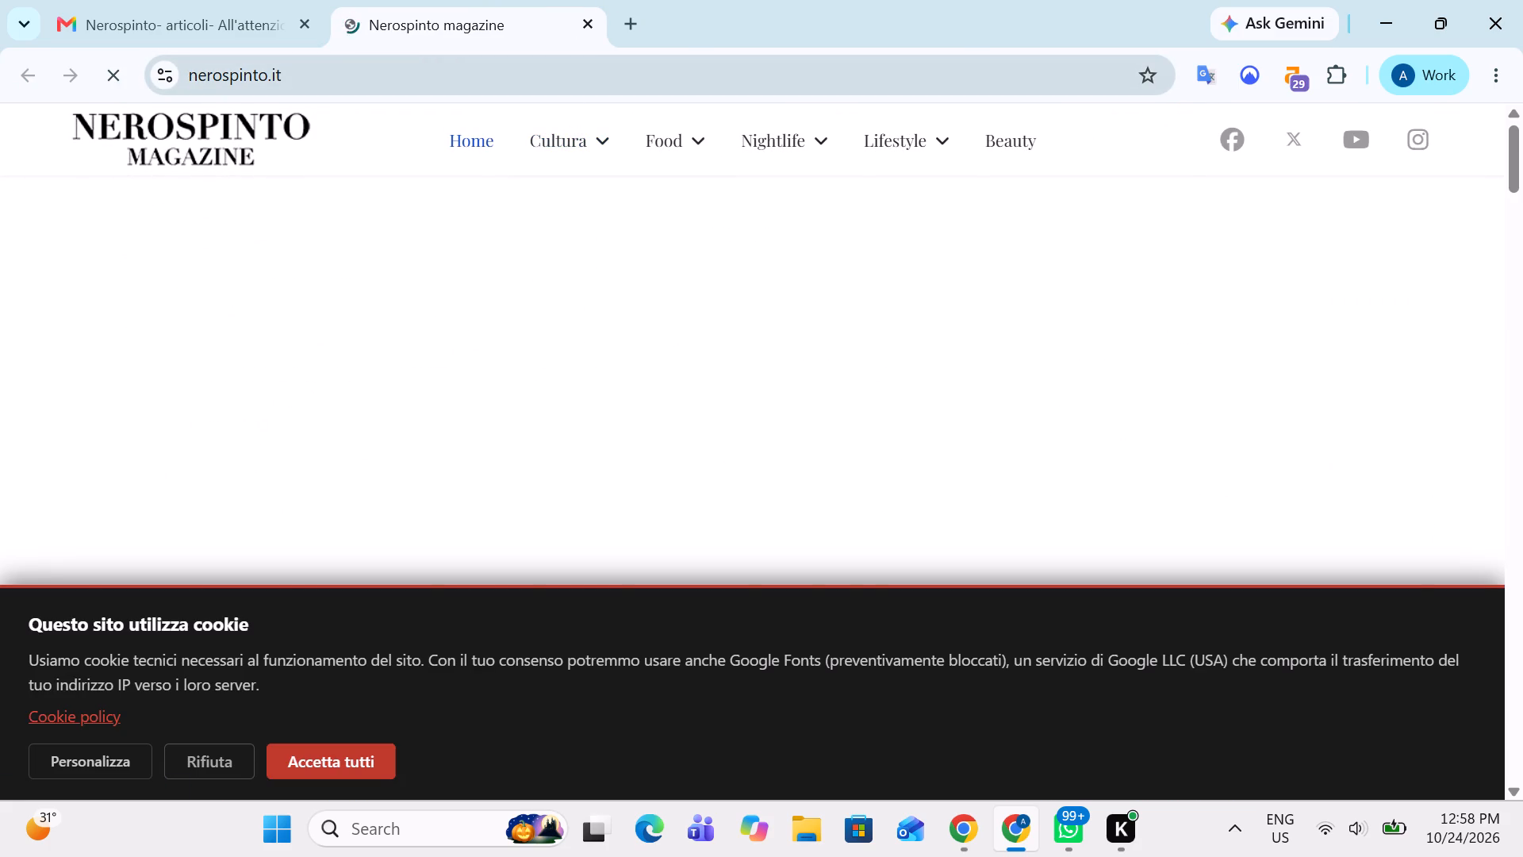
{"action": "left_click_drag", "start_coordinate": [432, 68], "coordinate": [303, 70]}
{"action": "key", "text": "ctrl+c"}
{"action": "key", "text": "ctrl+c"}
{"action": "key", "text": "alt+Tab"}
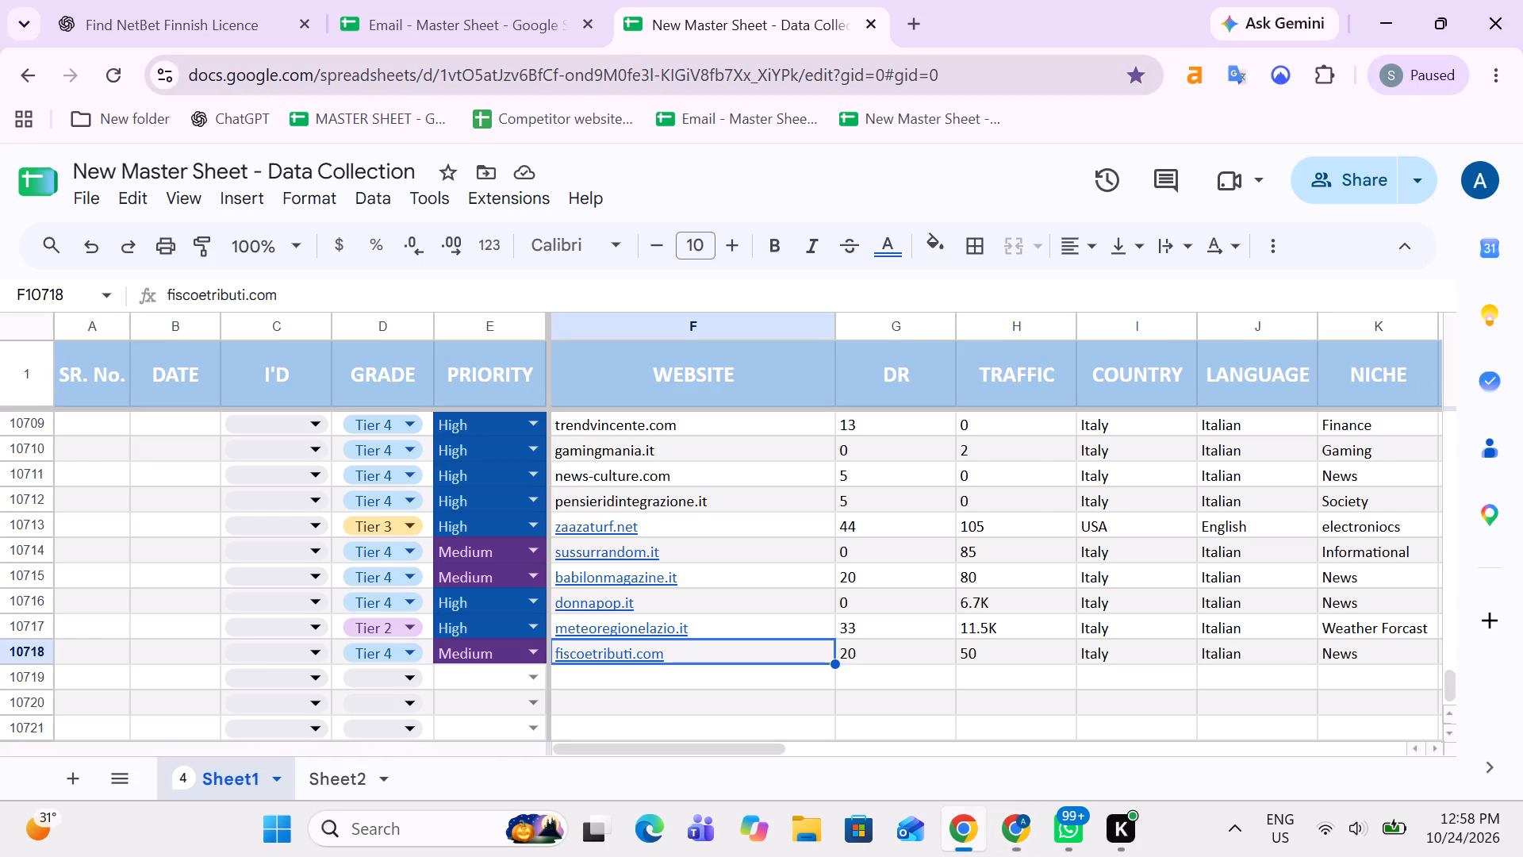
Enter nerospinto.it as the website in row 10719 of the New Master Sheet.
{"action": "key", "text": "Down"}
{"action": "key", "text": "Return"}
{"action": "key", "text": "ctrl+v"}
{"action": "key", "text": "Tab"}
Look over the nerospinto.it homepage and its articles to judge the site's language and niche.
{"action": "key", "text": "alt+Tab"}
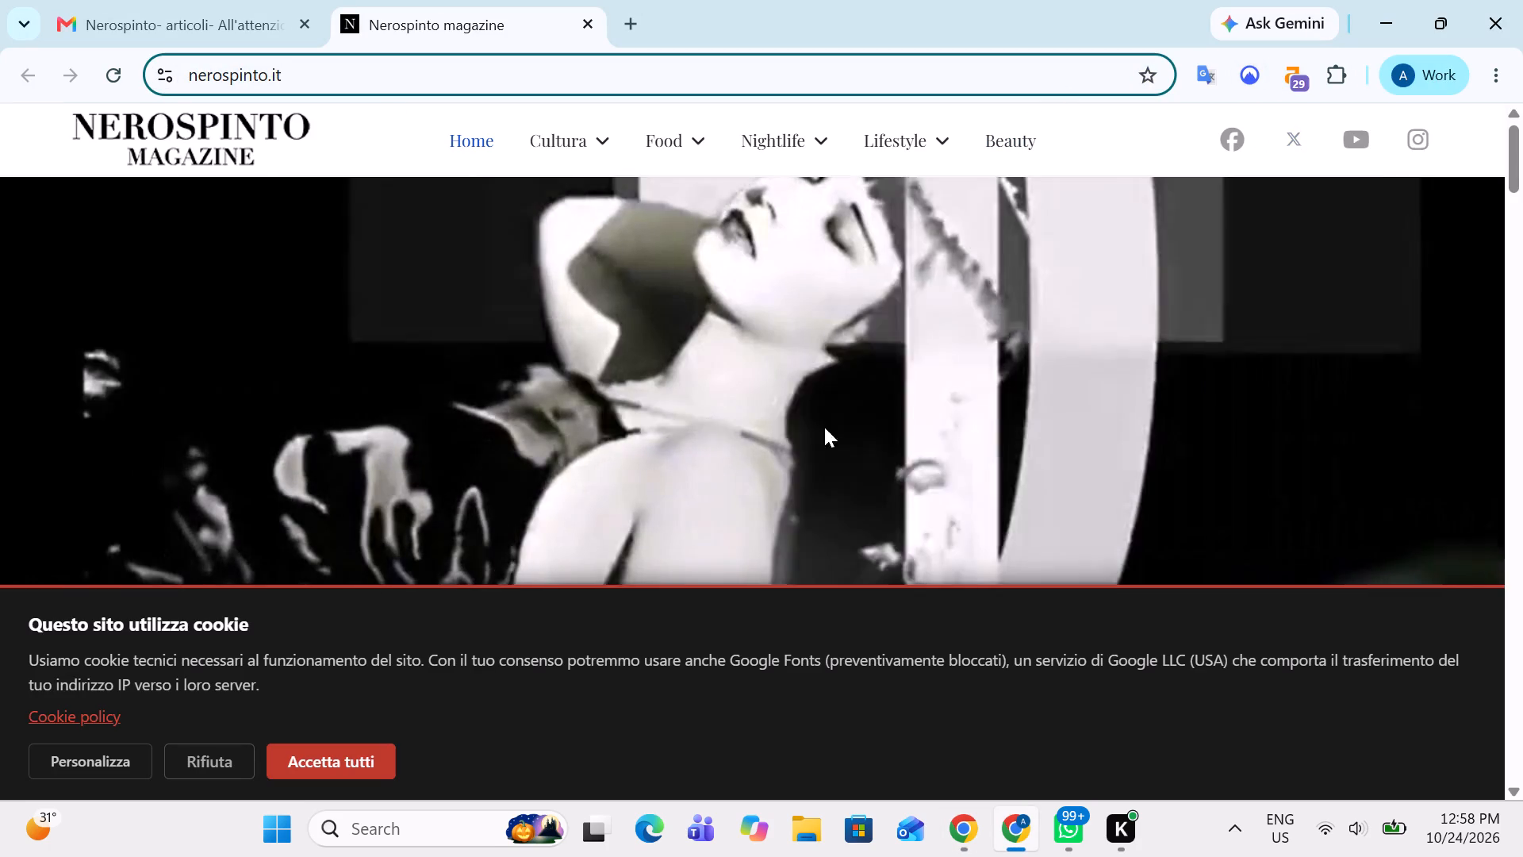
{"action": "scroll", "coordinate": [727, 590], "scroll_direction": "down", "scroll_amount": 4}
{"action": "scroll", "coordinate": [711, 401], "scroll_direction": "down", "scroll_amount": 2}
{"action": "scroll", "coordinate": [711, 401], "scroll_direction": "up", "scroll_amount": 3}
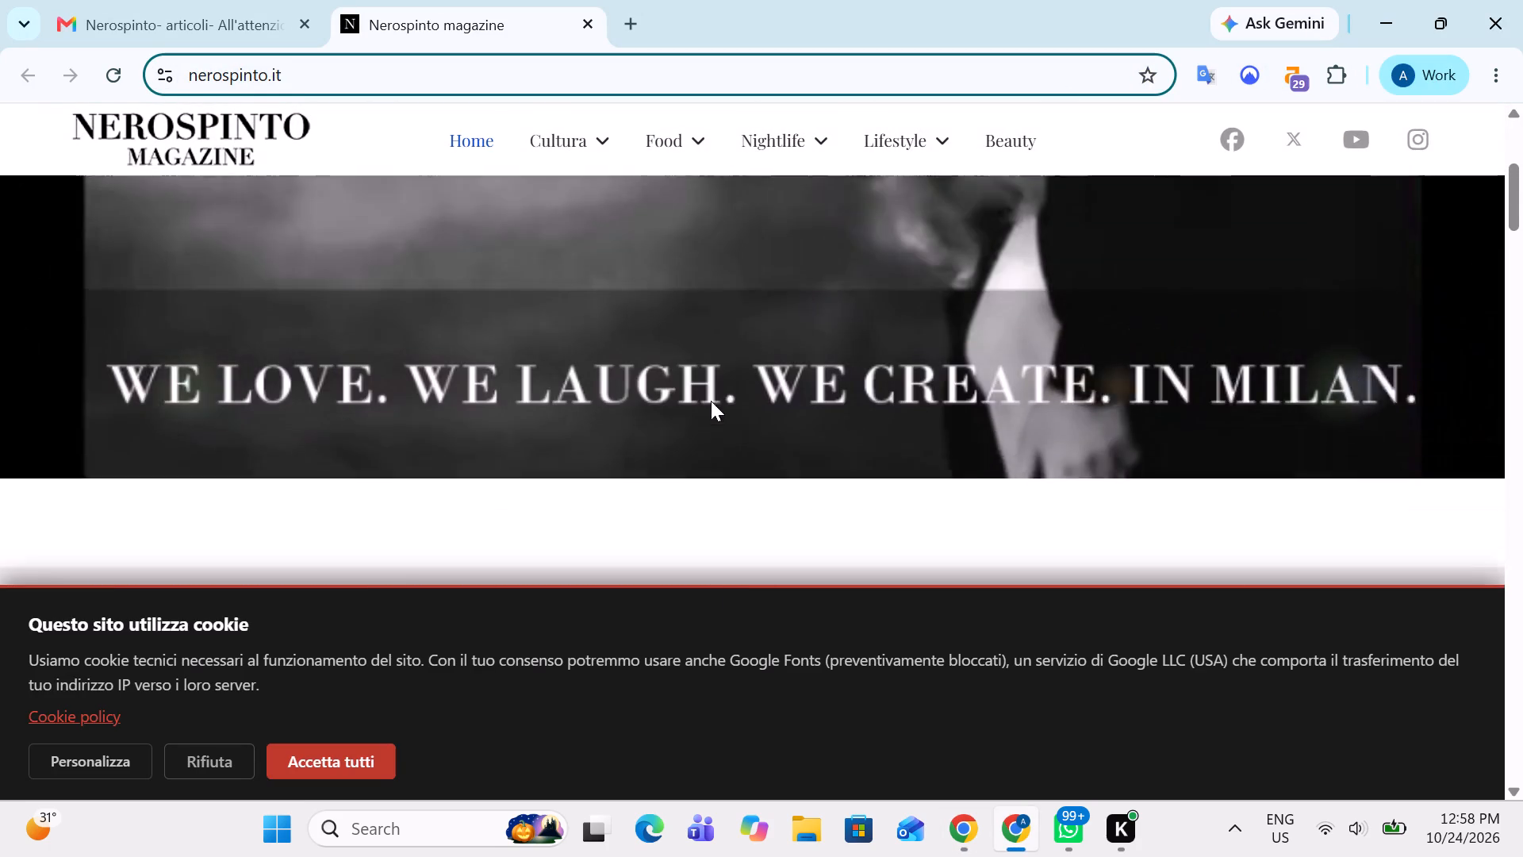
{"action": "scroll", "coordinate": [711, 401], "scroll_direction": "up", "scroll_amount": 3}
{"action": "scroll", "coordinate": [774, 418], "scroll_direction": "up", "scroll_amount": 2}
{"action": "scroll", "coordinate": [770, 420], "scroll_direction": "down", "scroll_amount": 2}
{"action": "scroll", "coordinate": [768, 422], "scroll_direction": "up", "scroll_amount": 3}
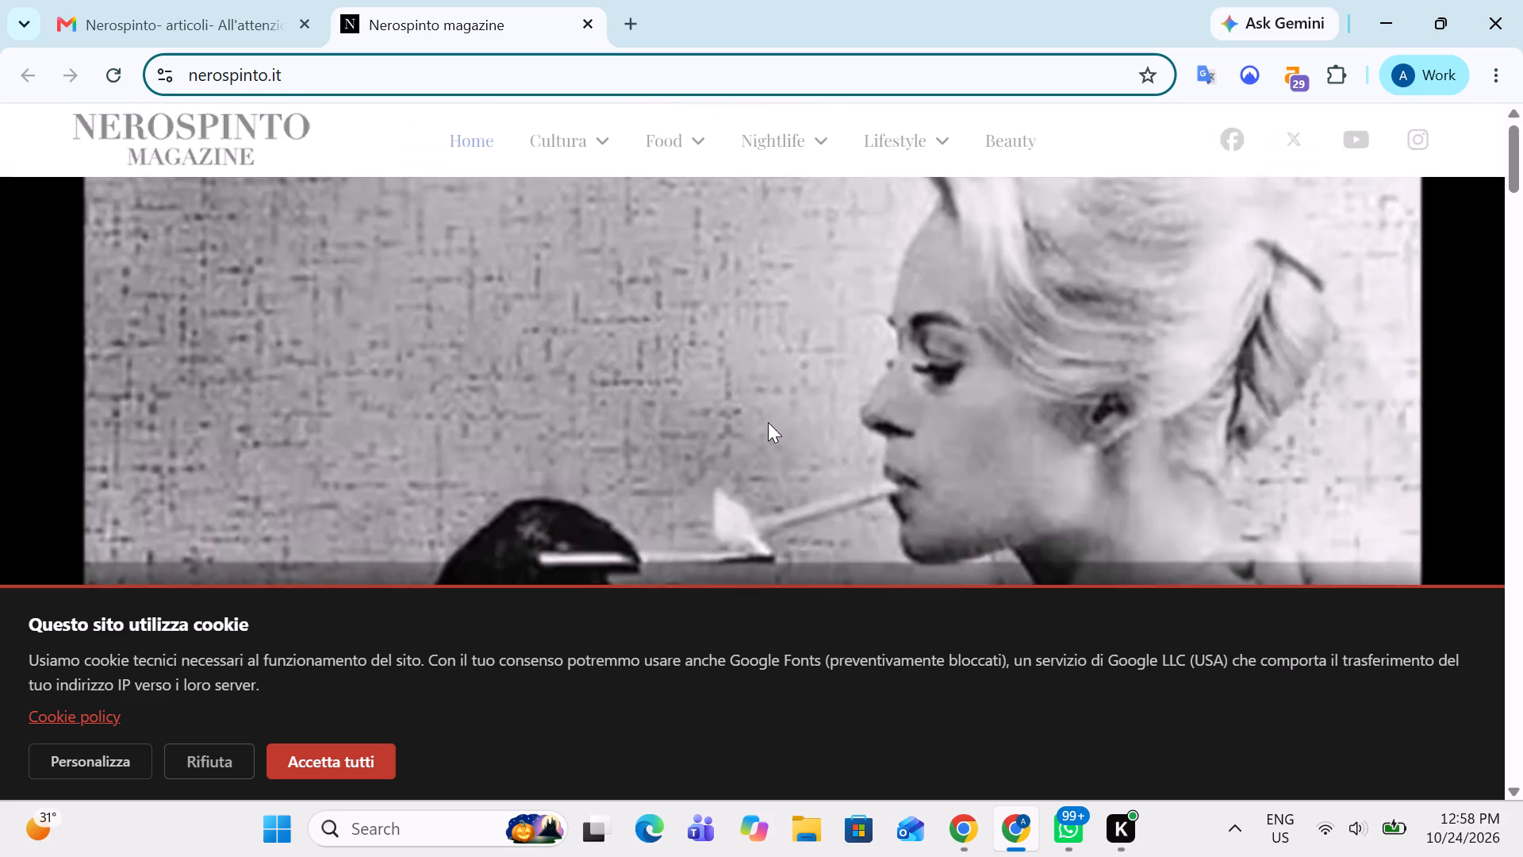
{"action": "scroll", "coordinate": [768, 422], "scroll_direction": "down", "scroll_amount": 13}
{"action": "scroll", "coordinate": [816, 412], "scroll_direction": "up", "scroll_amount": 10}
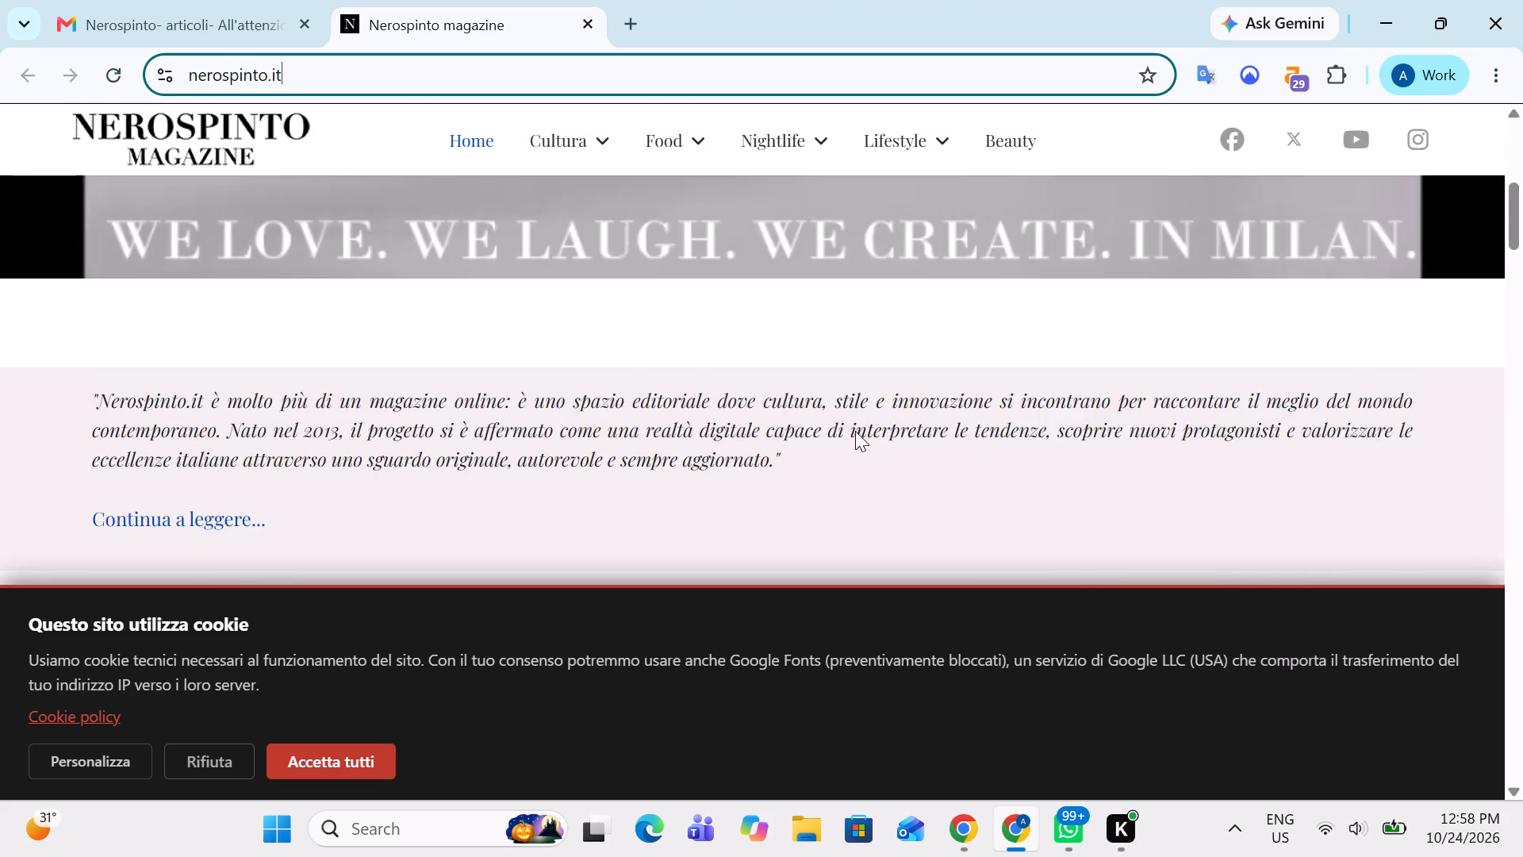
{"action": "scroll", "coordinate": [855, 431], "scroll_direction": "up", "scroll_amount": 2}
{"action": "scroll", "coordinate": [864, 443], "scroll_direction": "down", "scroll_amount": 2}
{"action": "scroll", "coordinate": [862, 443], "scroll_direction": "up", "scroll_amount": 2}
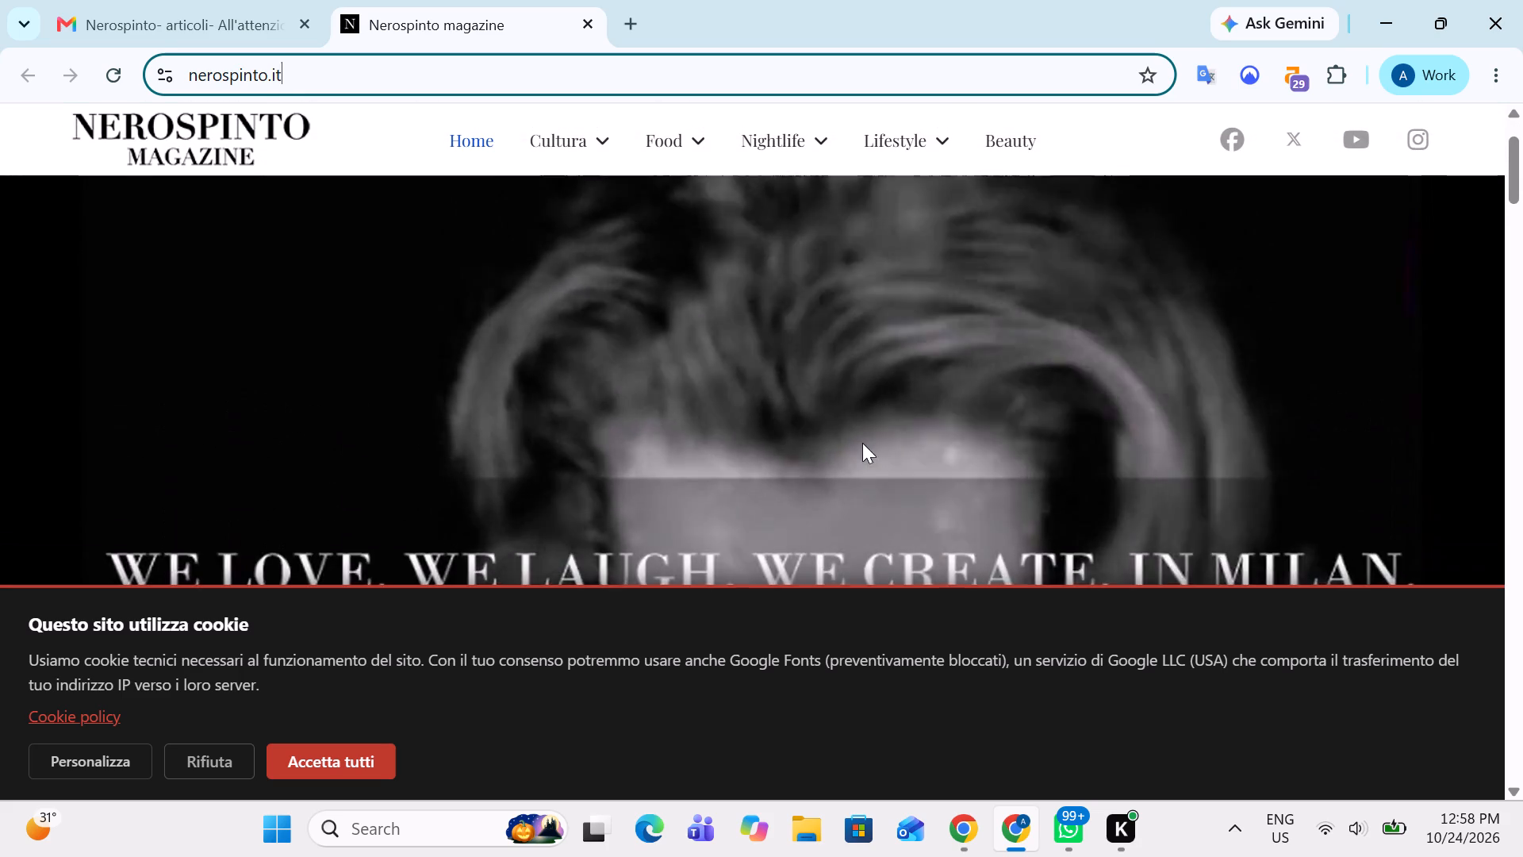
{"action": "scroll", "coordinate": [862, 443], "scroll_direction": "down", "scroll_amount": 5}
{"action": "scroll", "coordinate": [860, 443], "scroll_direction": "up", "scroll_amount": 4}
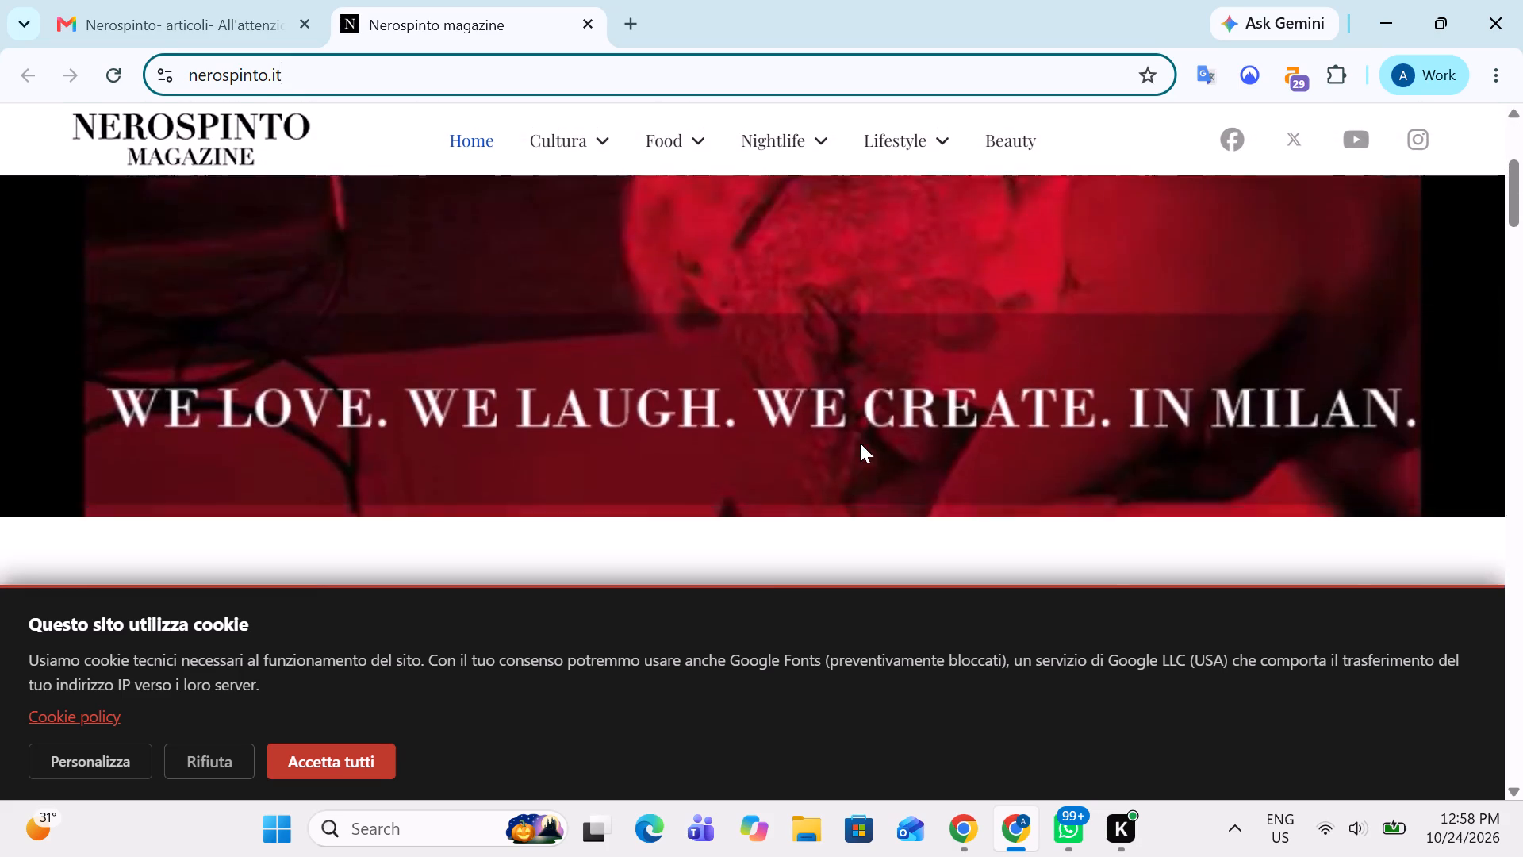
{"action": "scroll", "coordinate": [860, 443], "scroll_direction": "up", "scroll_amount": 3}
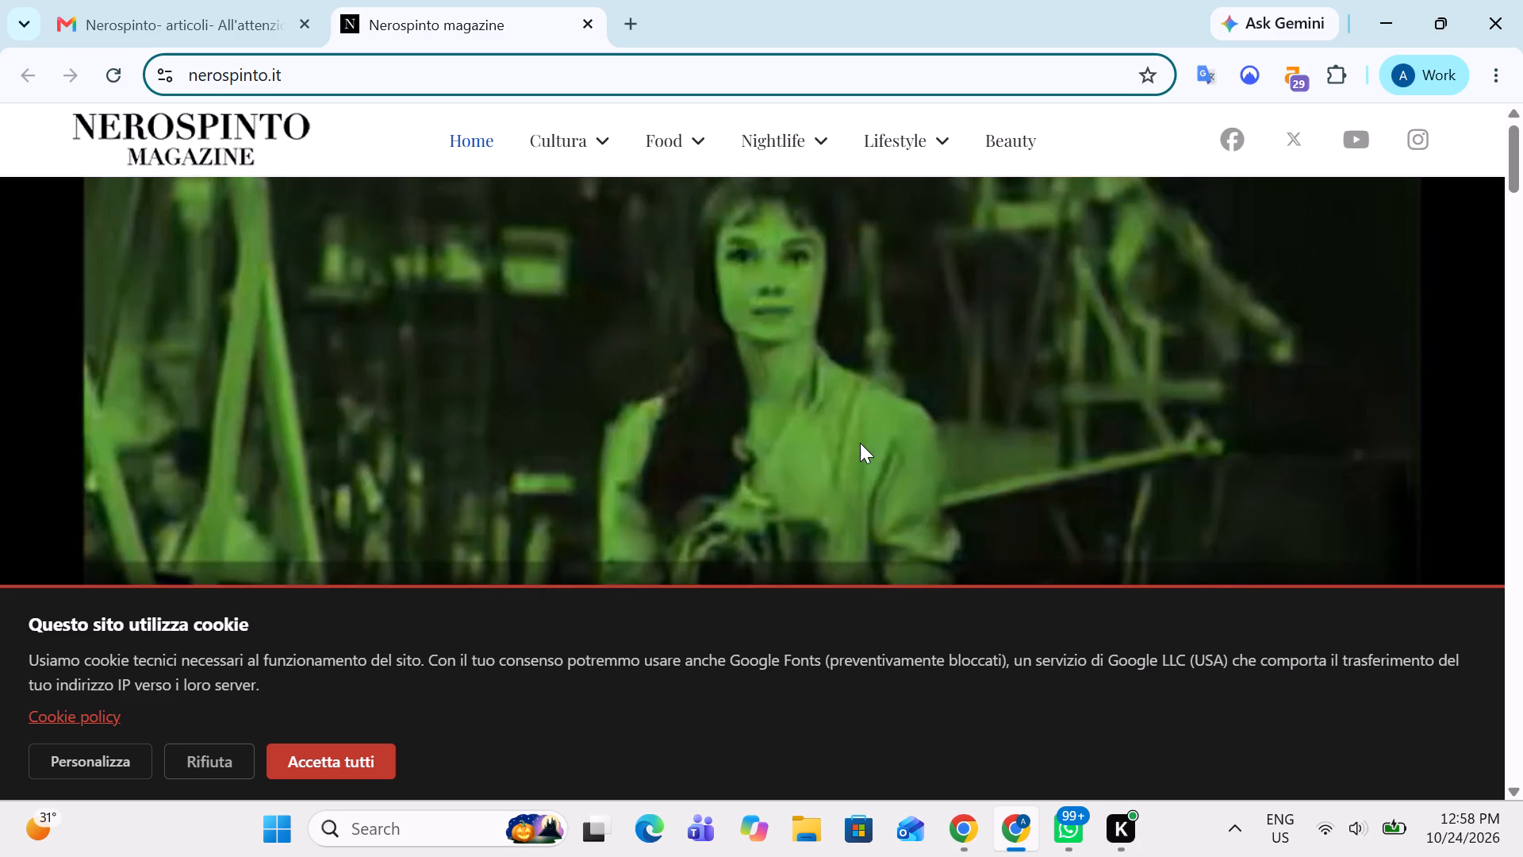
{"action": "scroll", "coordinate": [860, 443], "scroll_direction": "down", "scroll_amount": 14}
{"action": "scroll", "coordinate": [857, 443], "scroll_direction": "down", "scroll_amount": 7}
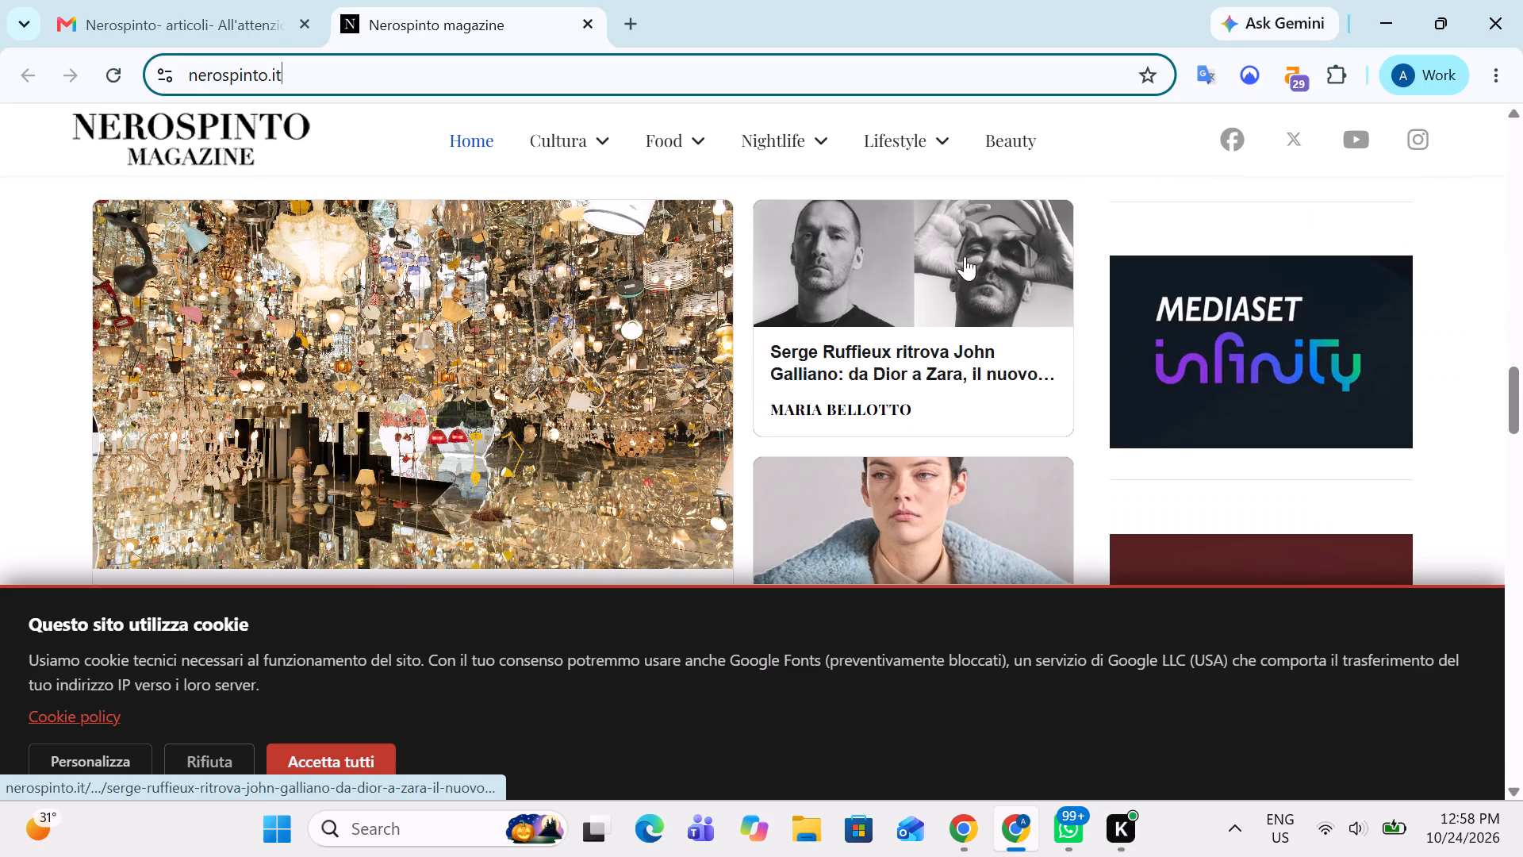
Check the Ahrefs metrics for nerospinto.it and enter a DR of 29 and traffic of 191 in row 10719.
{"action": "left_click", "coordinate": [1294, 83]}
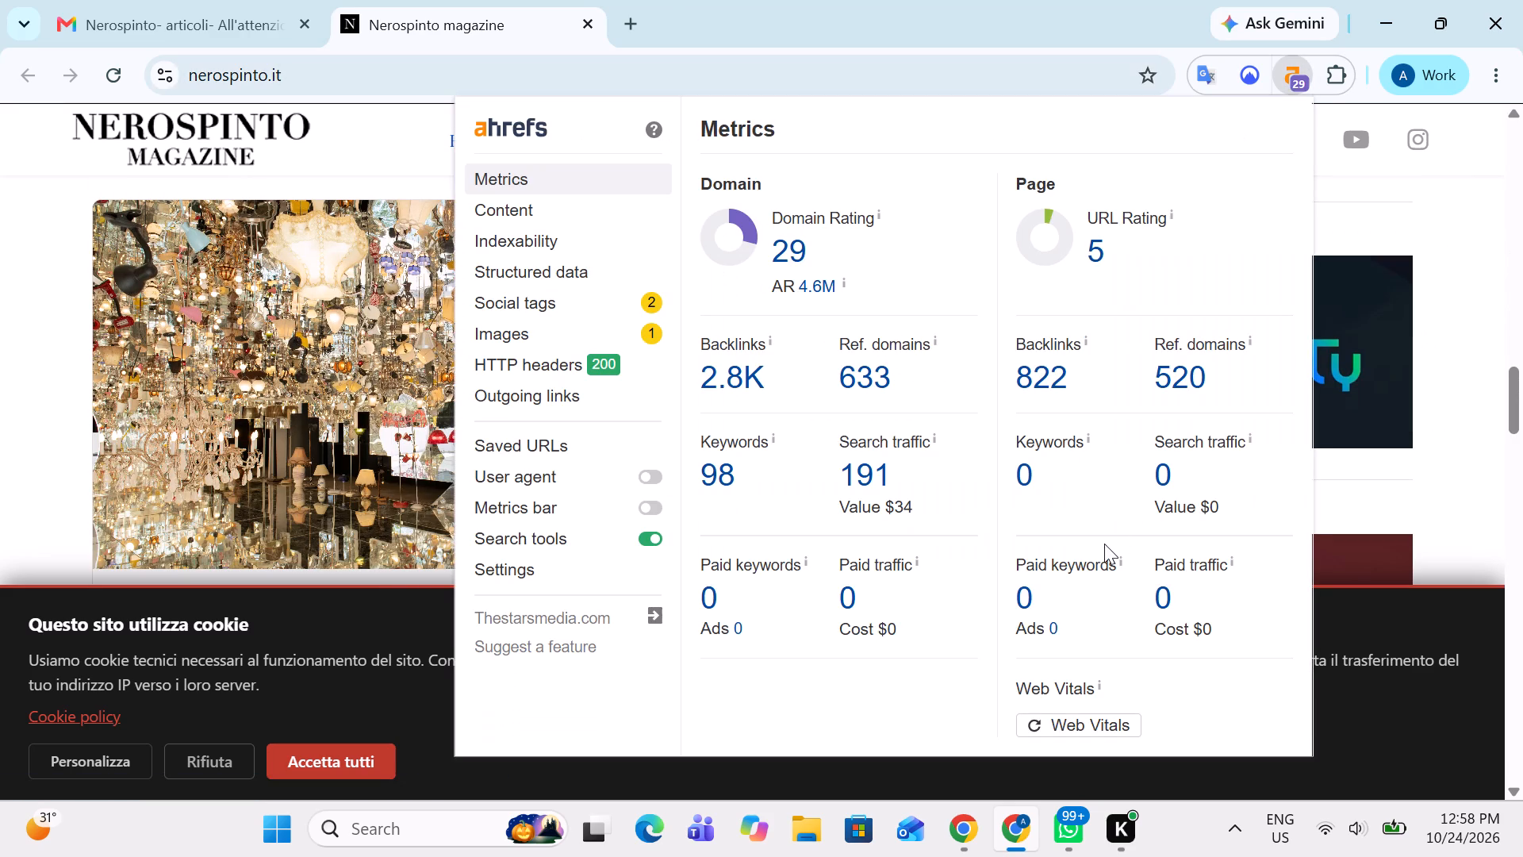
{"action": "key", "text": "alt+Tab"}
{"action": "type", "text": "29"}
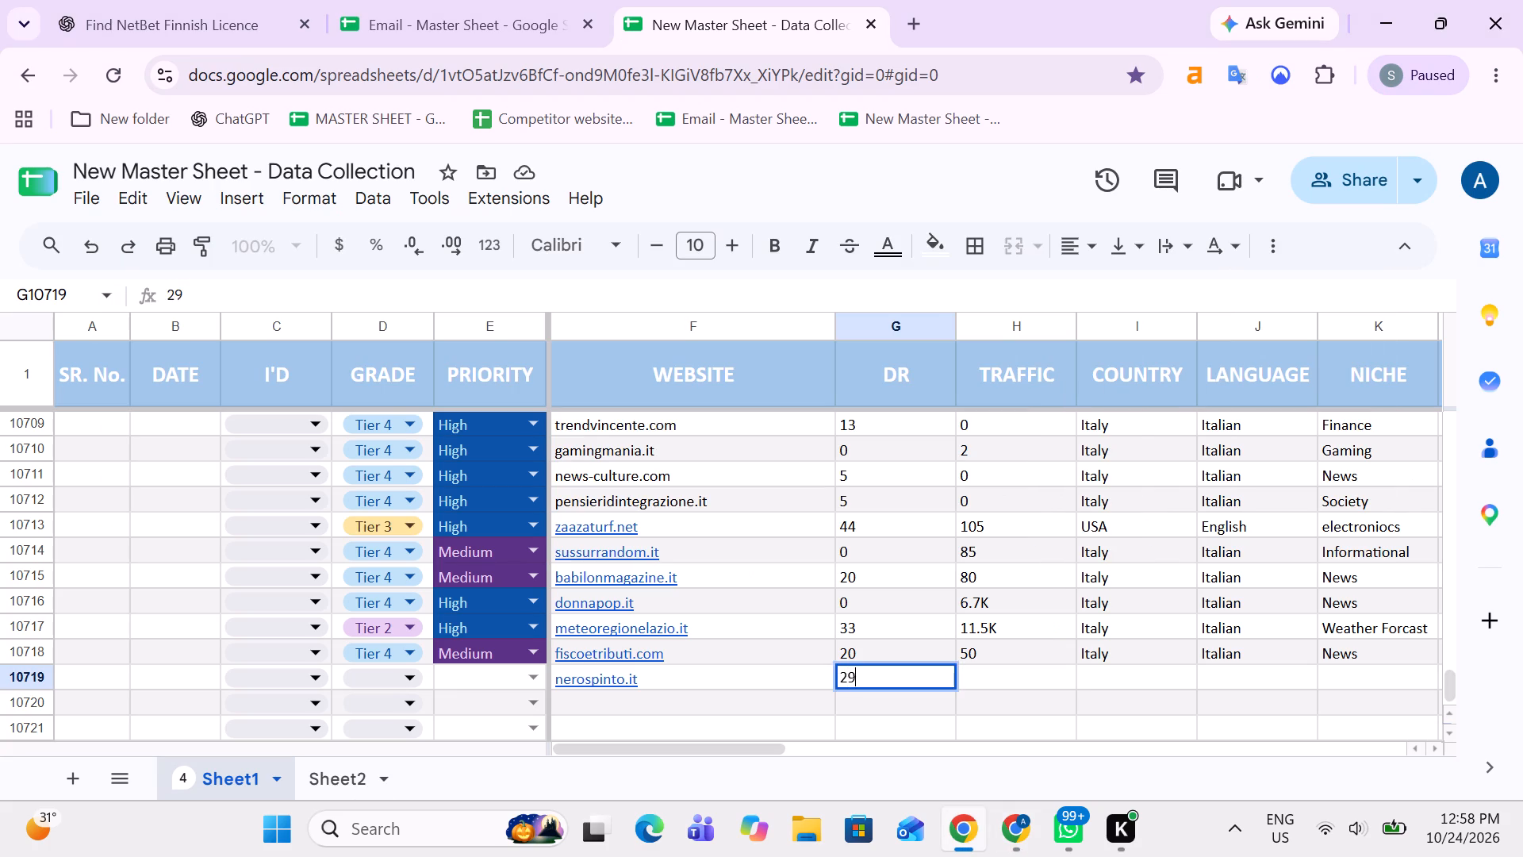
{"action": "key", "text": "Right"}
{"action": "type", "text": "191"}
Enter Italy as the country, Italian as the language and Entertainment as the niche for nerospinto.it in row 10719.
{"action": "key", "text": "Right"}
{"action": "type", "text": "It"}
{"action": "key", "text": "Right"}
{"action": "type", "text": "It"}
{"action": "key", "text": "Right"}
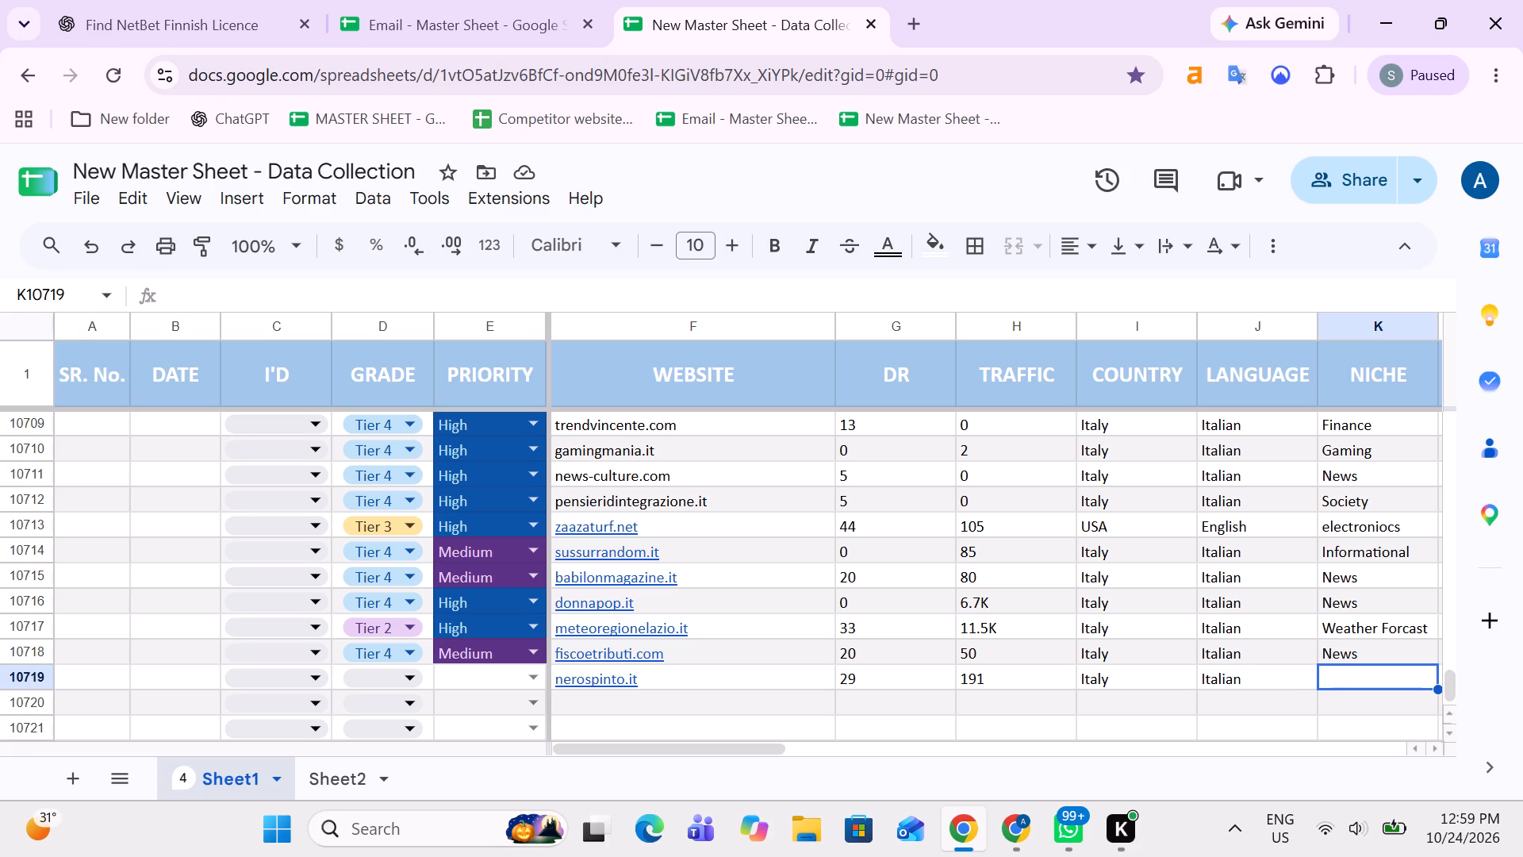
{"action": "type", "text": "Ent"}
{"action": "key", "text": "Right"}
{"action": "key", "text": "Right"}
{"action": "key", "text": "Right"}
{"action": "key", "text": "Left"}
{"action": "key", "text": "Left"}
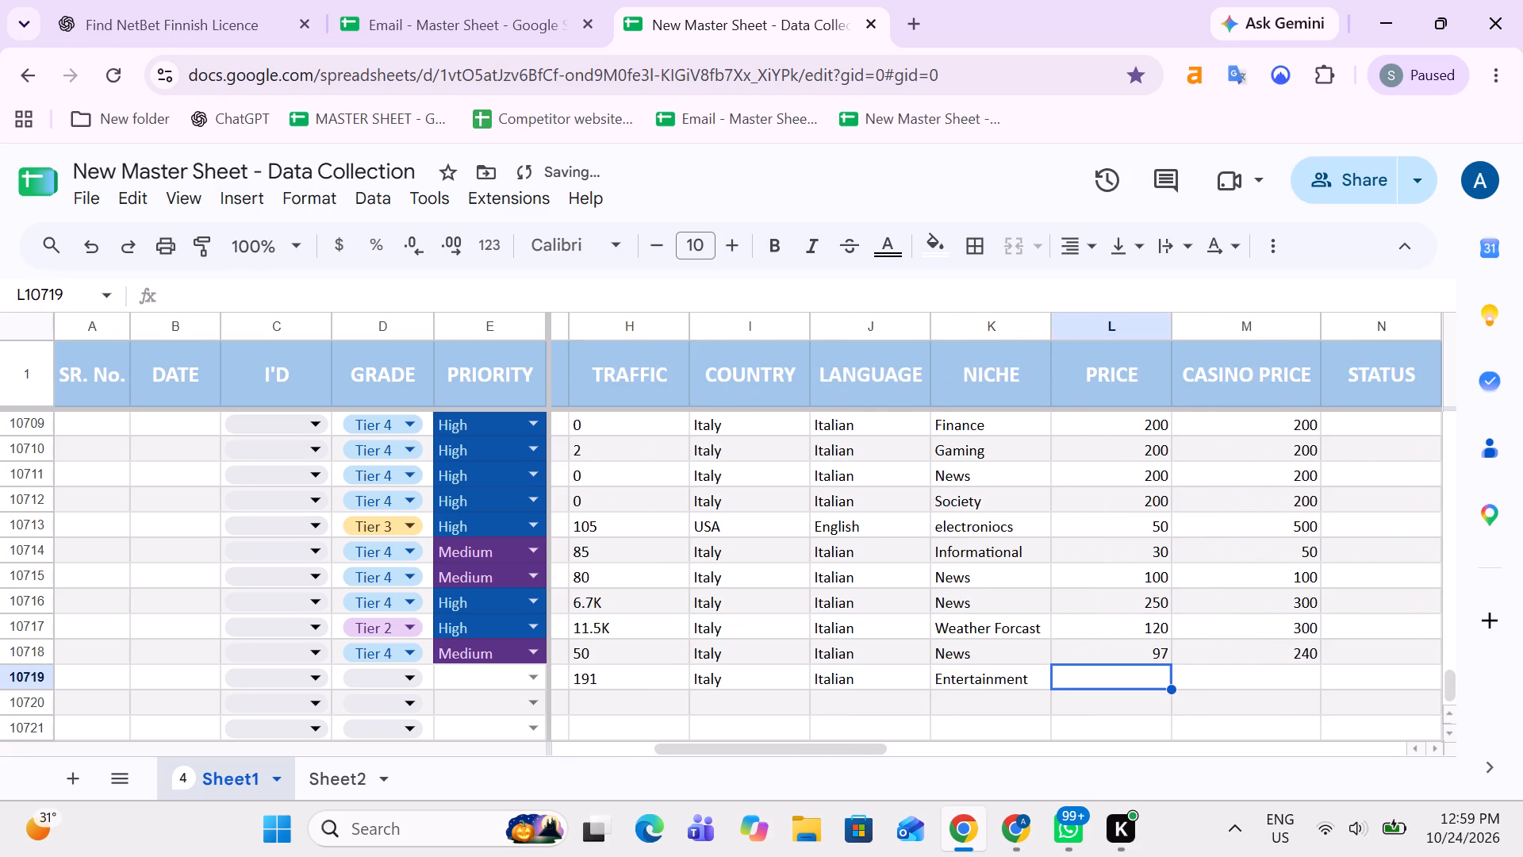
Search the nerospinto.it site for Netbet, close the site and glance back over the Nerospinto email thread.
{"action": "key", "text": "alt+Tab"}
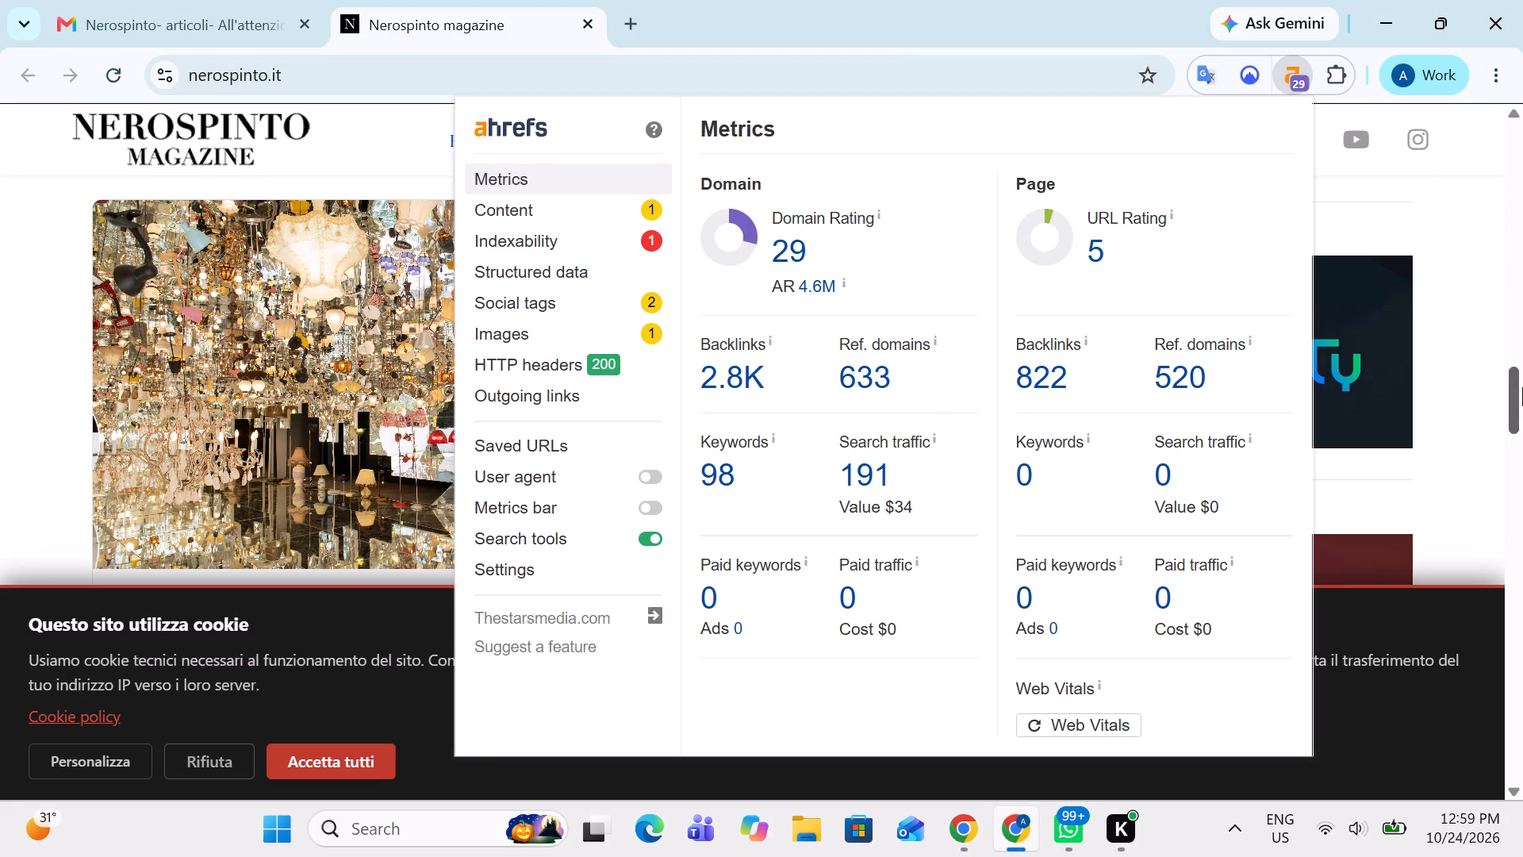
{"action": "left_click_drag", "start_coordinate": [1522, 408], "coordinate": [1482, 159]}
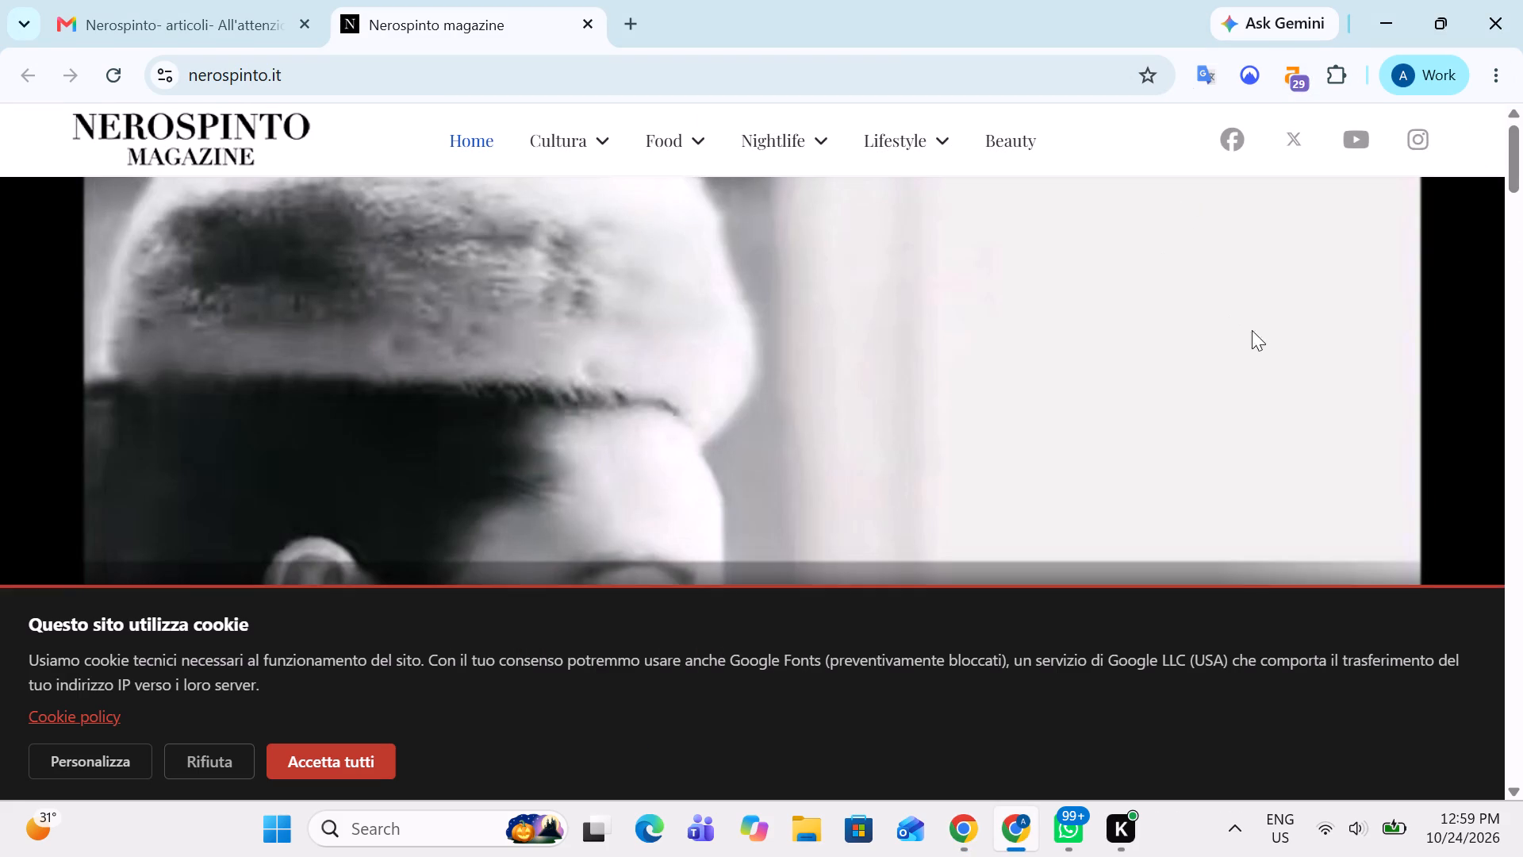
{"action": "scroll", "coordinate": [1403, 296], "scroll_direction": "down", "scroll_amount": 7}
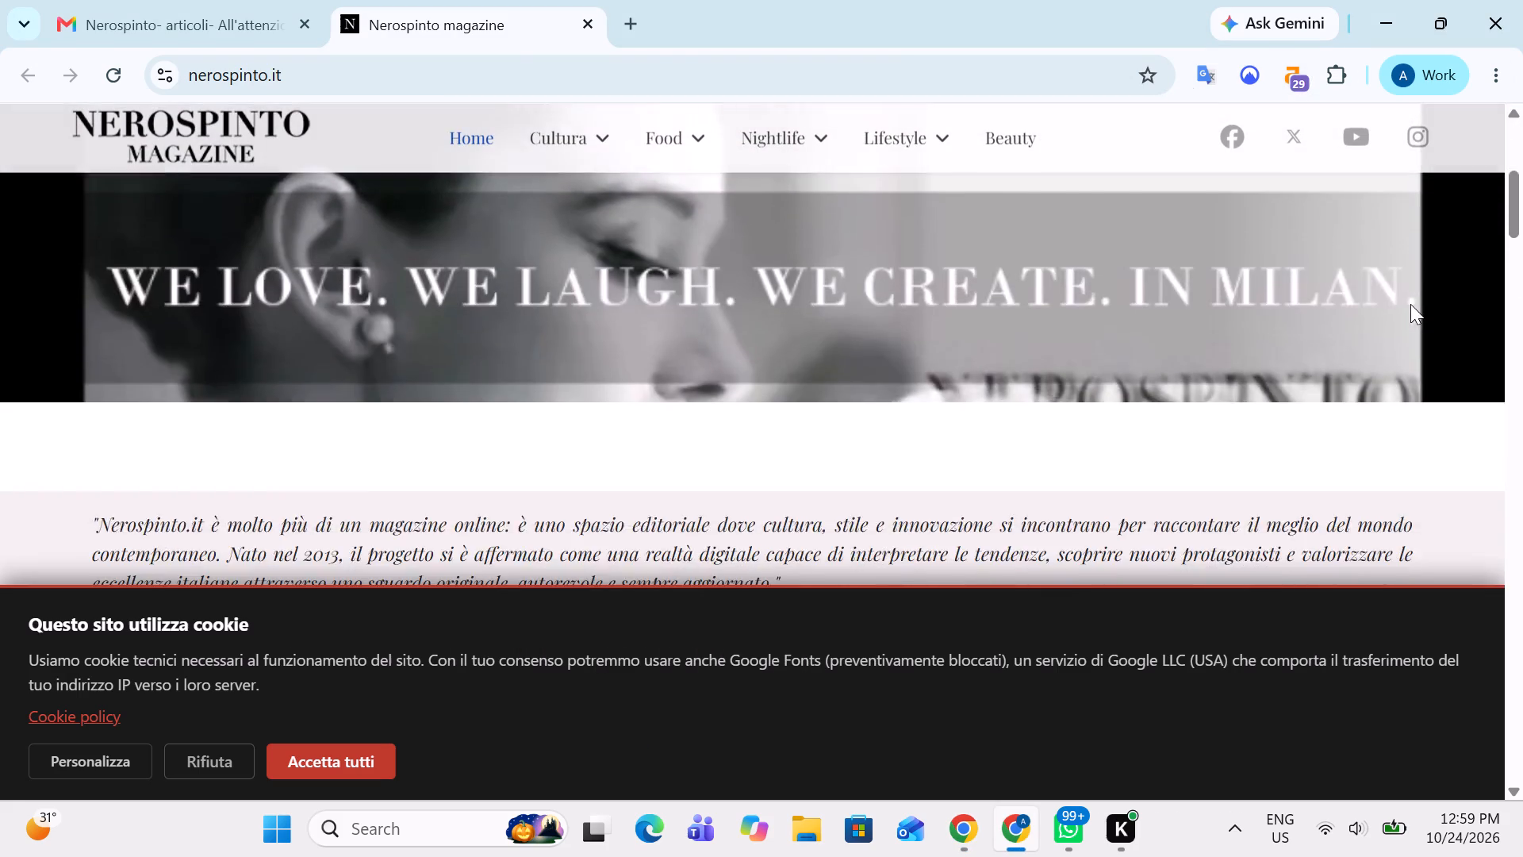
{"action": "left_click", "coordinate": [1243, 449]}
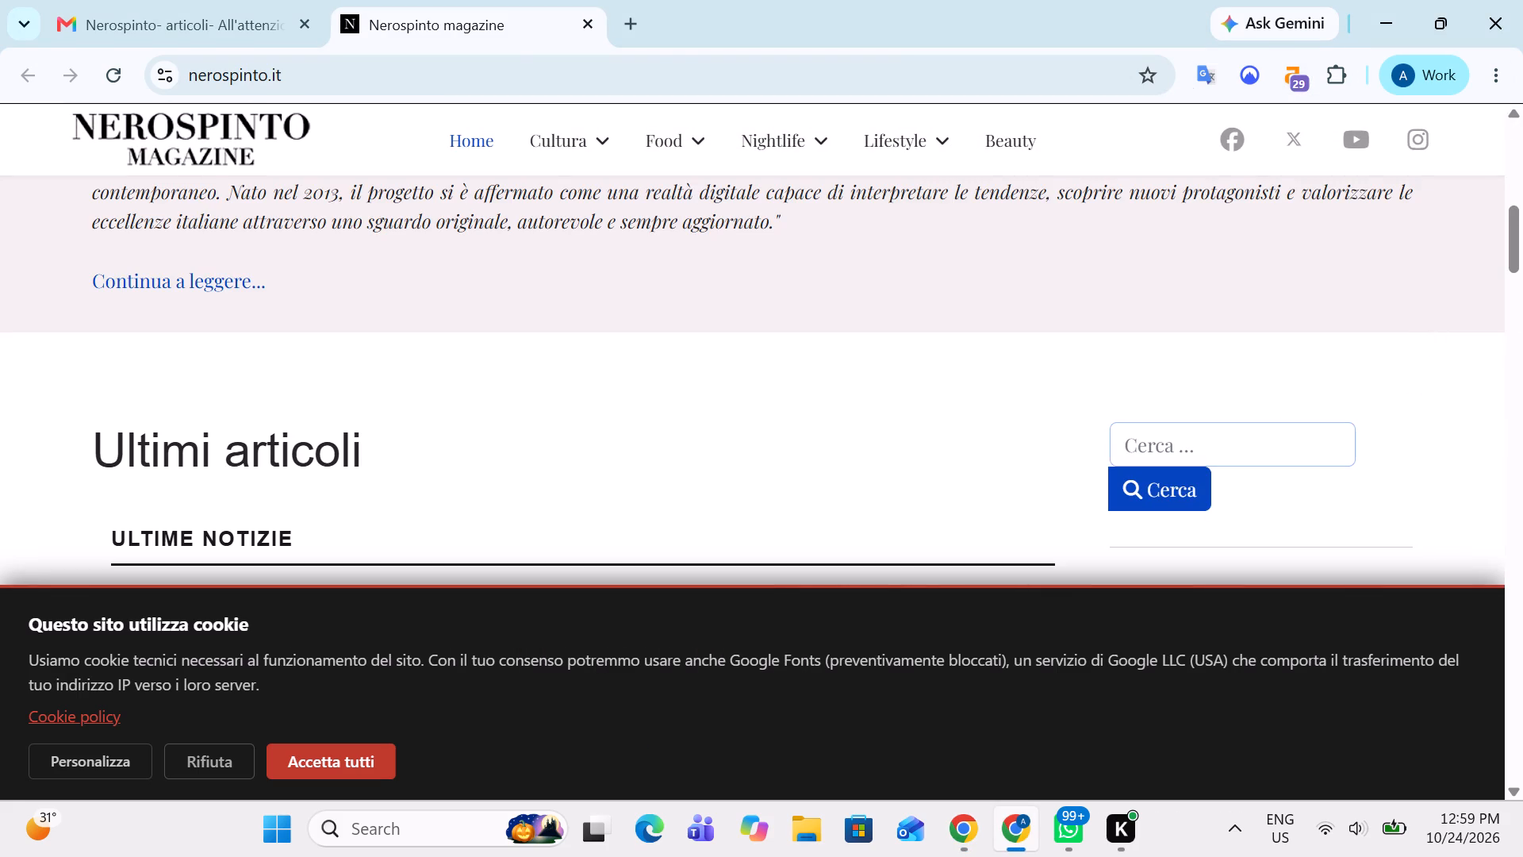
{"action": "type", "text": "Netbet"}
{"action": "key", "text": "Return"}
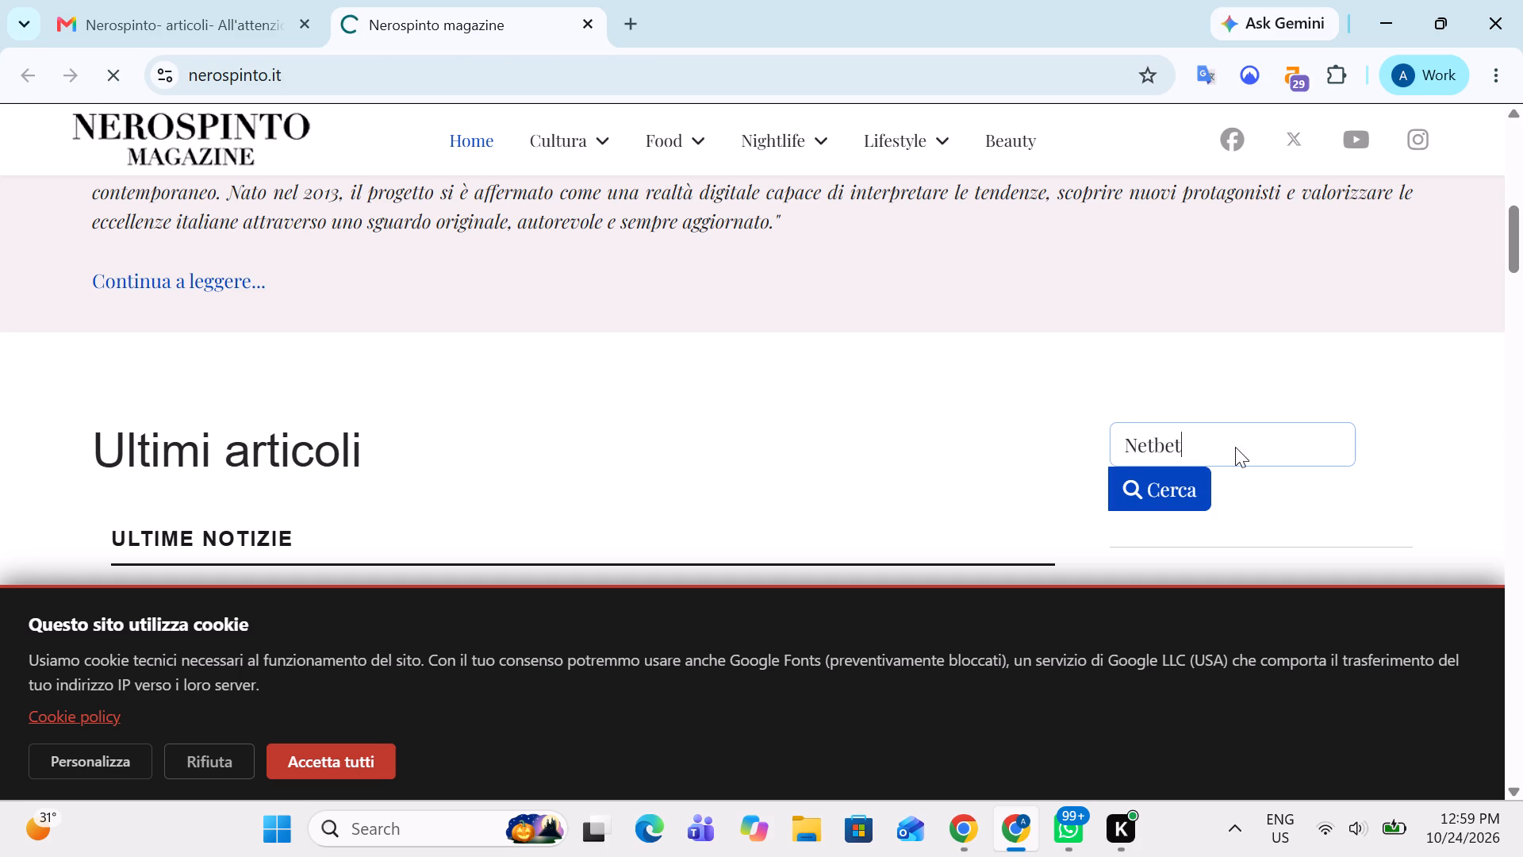
{"action": "scroll", "coordinate": [553, 517], "scroll_direction": "down", "scroll_amount": 3}
{"action": "scroll", "coordinate": [470, 311], "scroll_direction": "up", "scroll_amount": 2}
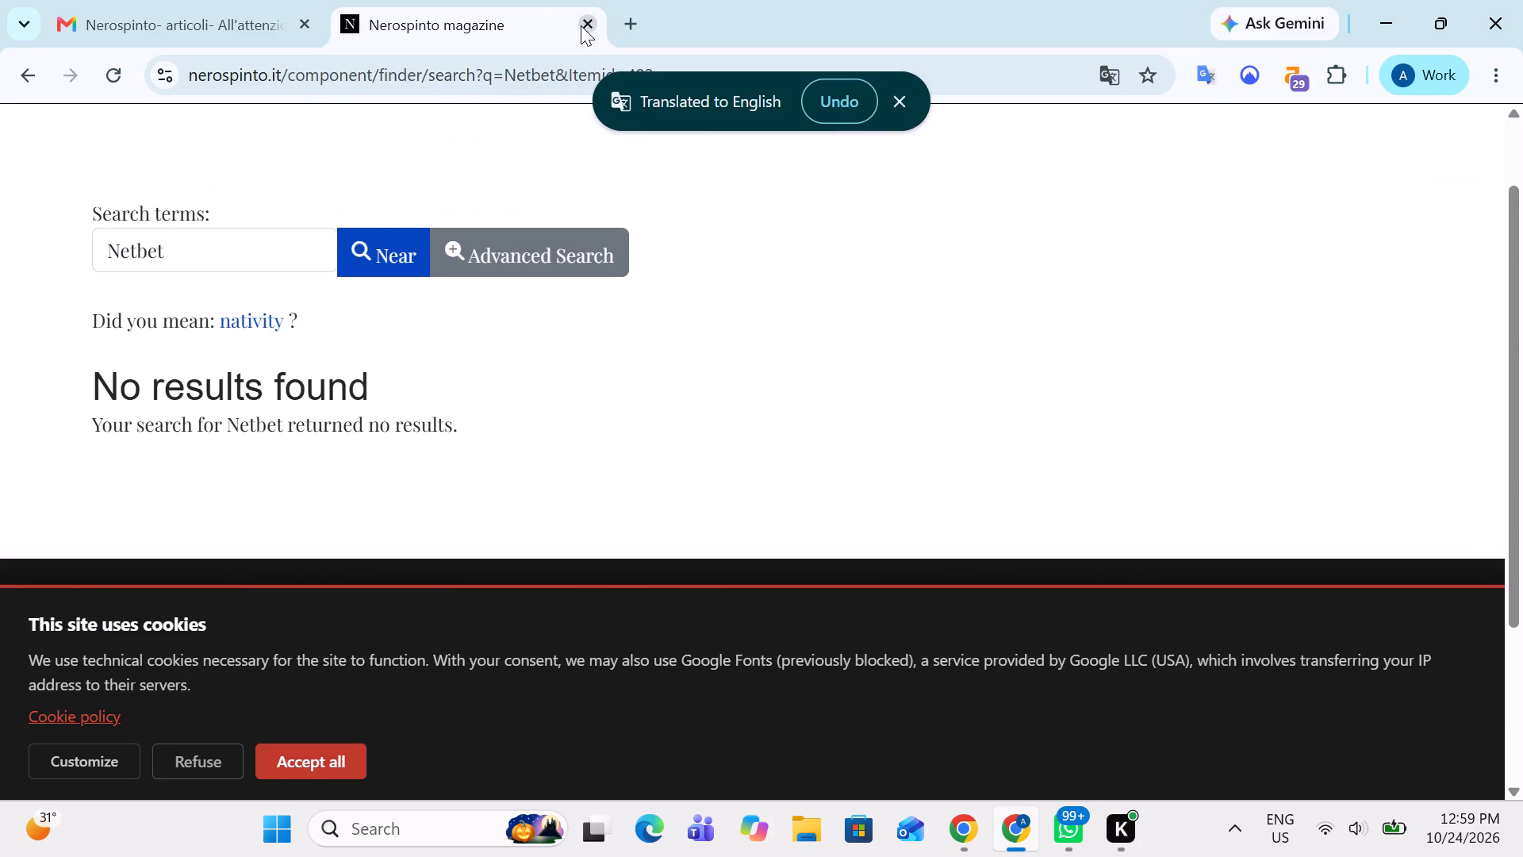
{"action": "left_click", "coordinate": [585, 27]}
{"action": "key", "text": "Left"}
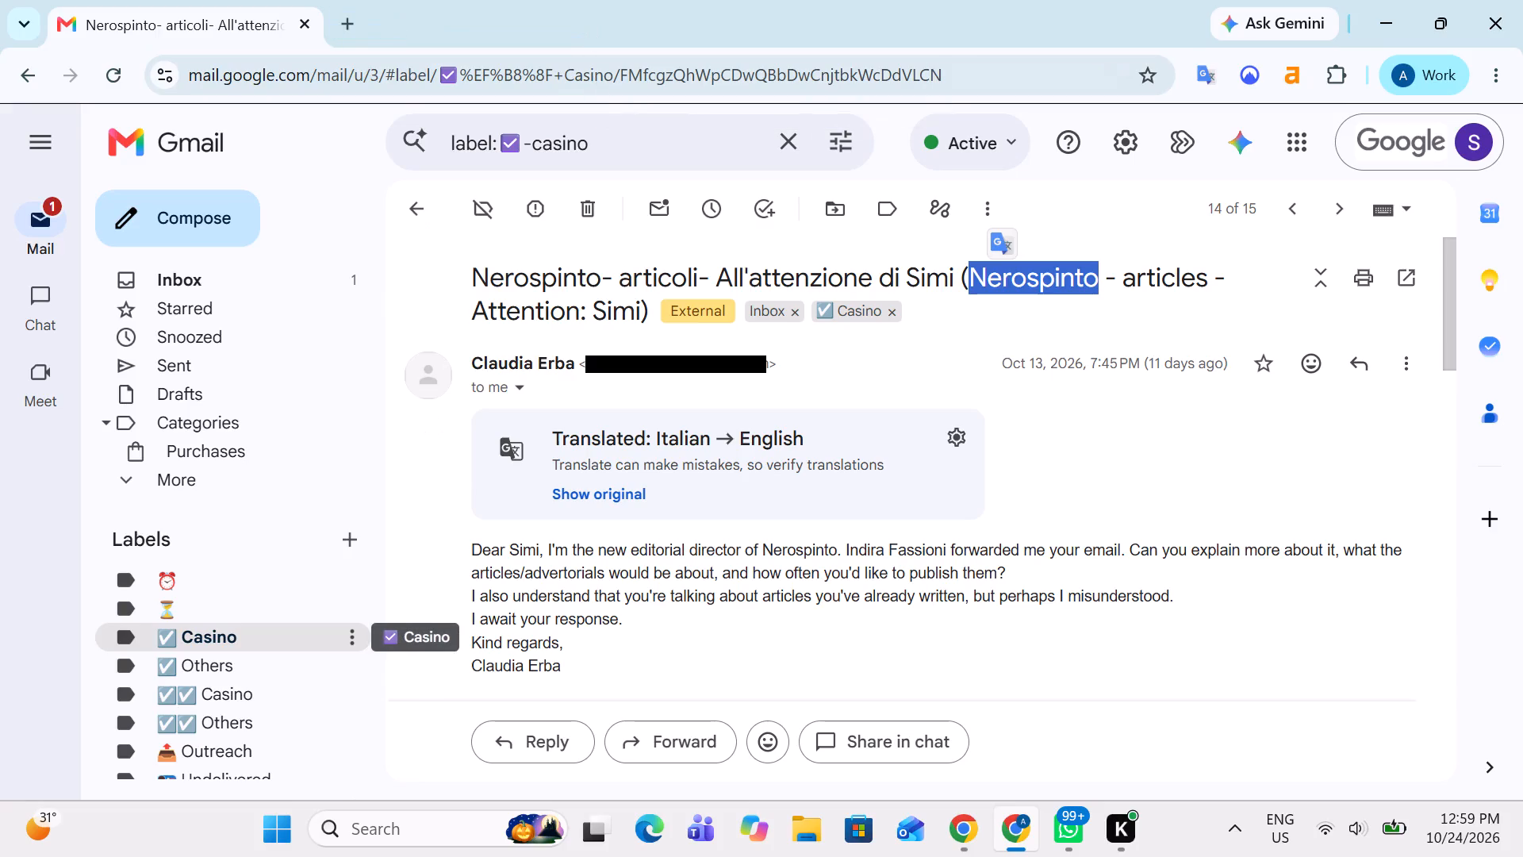
{"action": "scroll", "coordinate": [692, 159], "scroll_direction": "down", "scroll_amount": 20}
{"action": "scroll", "coordinate": [520, 479], "scroll_direction": "up", "scroll_amount": 8}
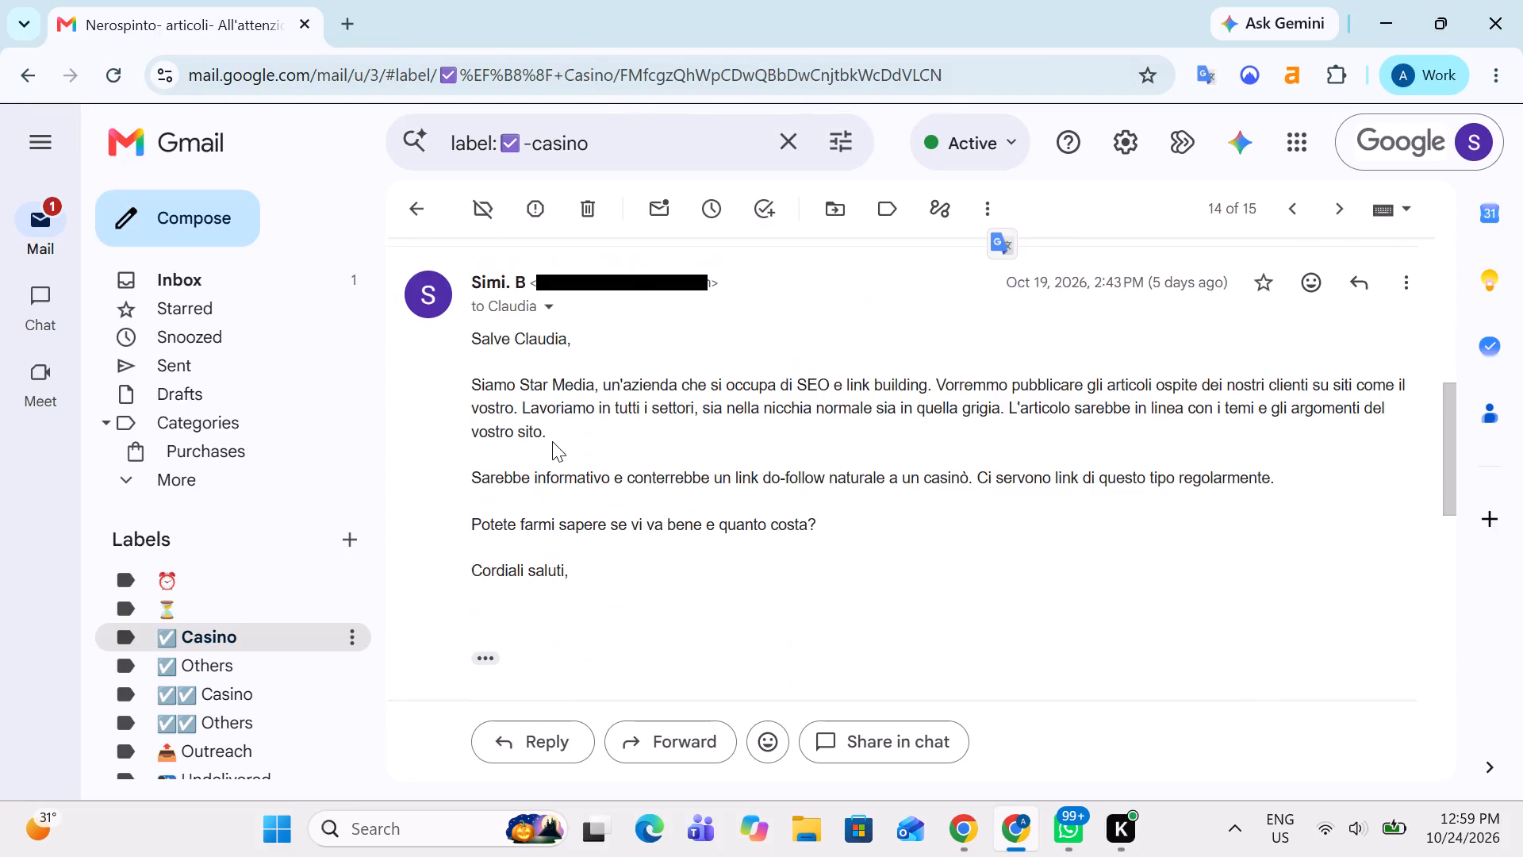
Copy the nerospinto.it website entry from row 10719 of the New Master Sheet.
{"action": "key", "text": "alt+Tab"}
{"action": "key", "text": "Left"}
{"action": "key", "text": "Left"}
{"action": "key", "text": "Left"}
{"action": "key", "text": "Left"}
{"action": "key", "text": "Left"}
{"action": "key", "text": "Left"}
{"action": "key", "text": "Left"}
{"action": "key", "text": "Left"}
{"action": "key", "text": "Left"}
{"action": "key", "text": "Left"}
{"action": "key", "text": "Left"}
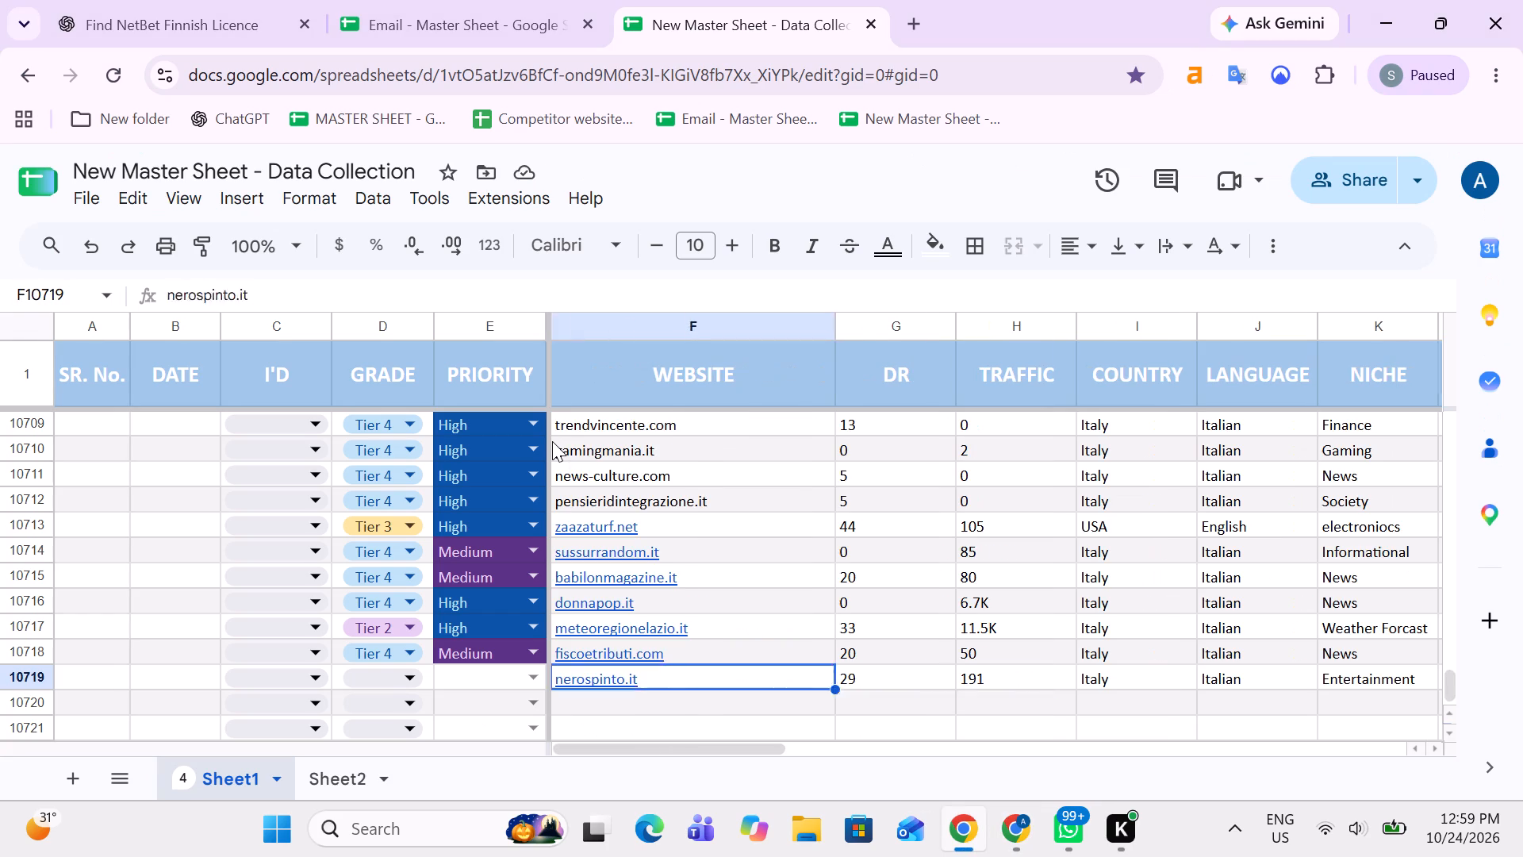
{"action": "key", "text": "Right"}
{"action": "key", "text": "Right"}
{"action": "key", "text": "Right"}
{"action": "key", "text": "Right"}
{"action": "key", "text": "Right"}
{"action": "key", "text": "ctrl+c"}
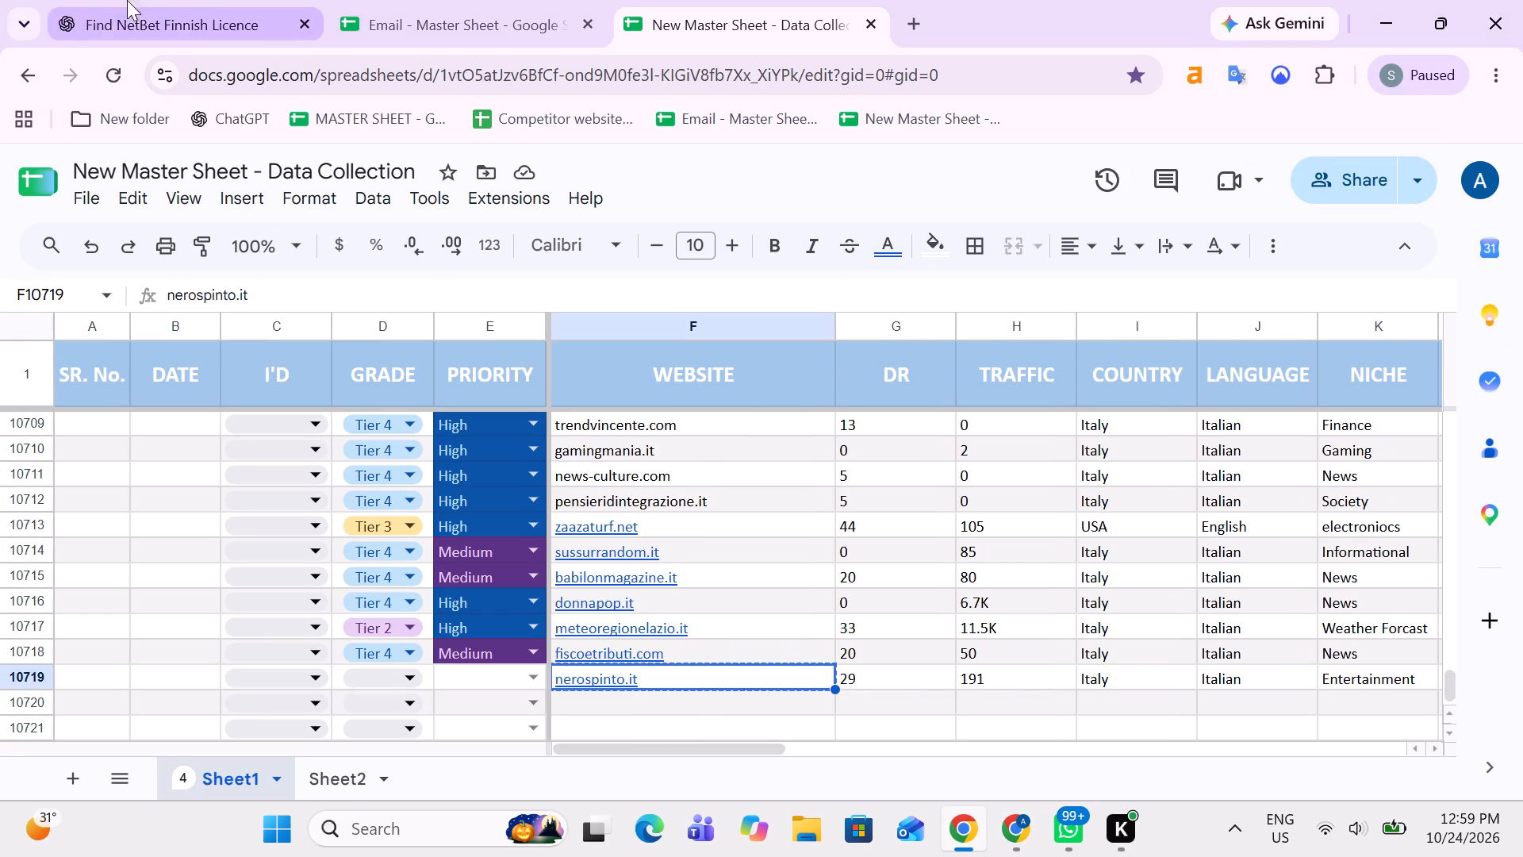
Create a filter view for the table on the Italy sheet of the Email - Master Sheet.
{"action": "left_click", "coordinate": [207, 0]}
{"action": "left_click", "coordinate": [465, 0]}
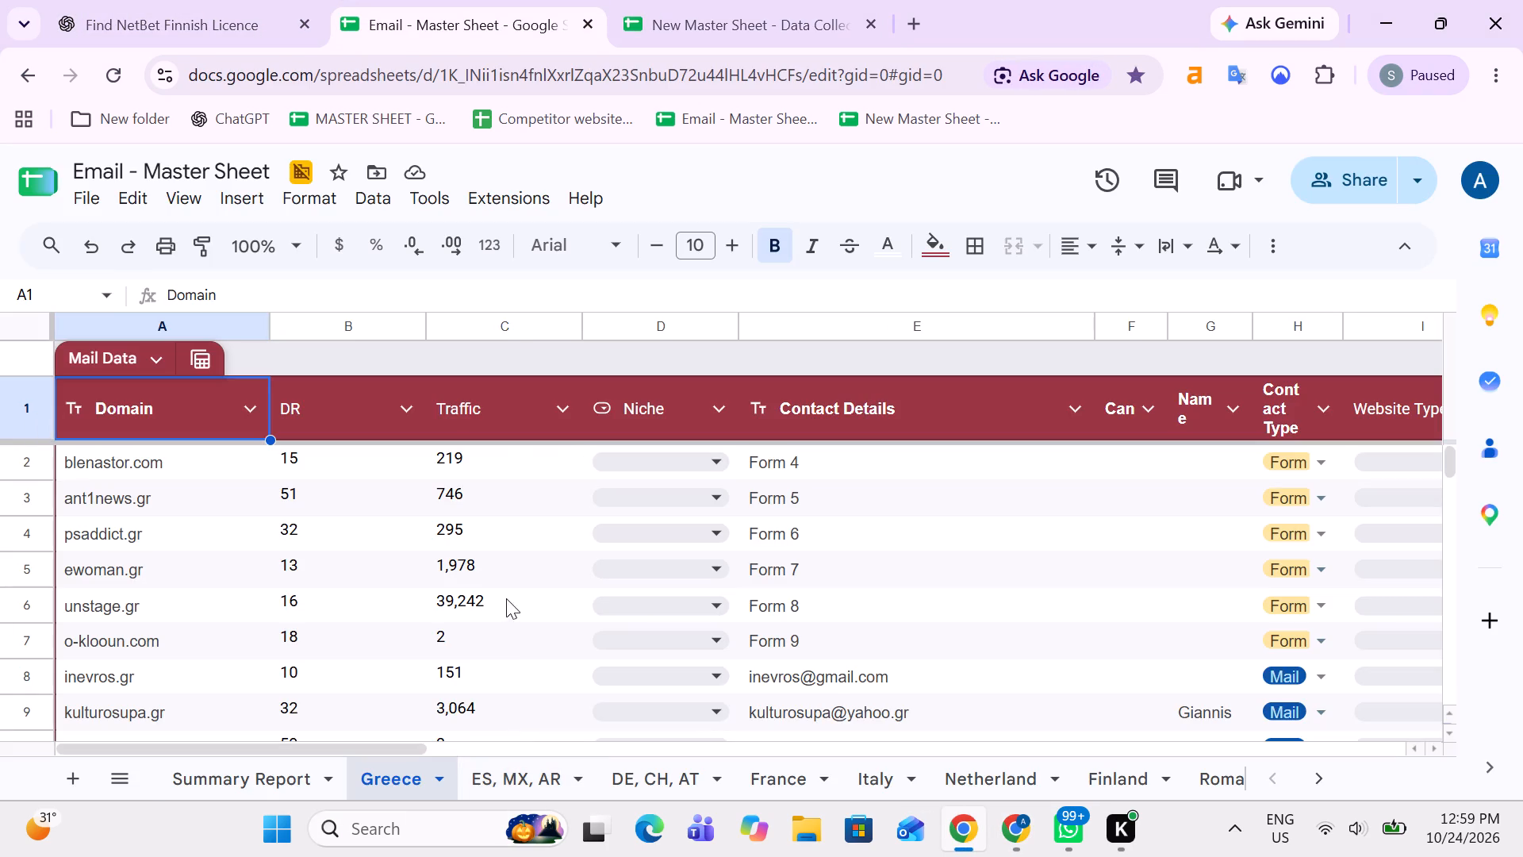
{"action": "left_click", "coordinate": [884, 779]}
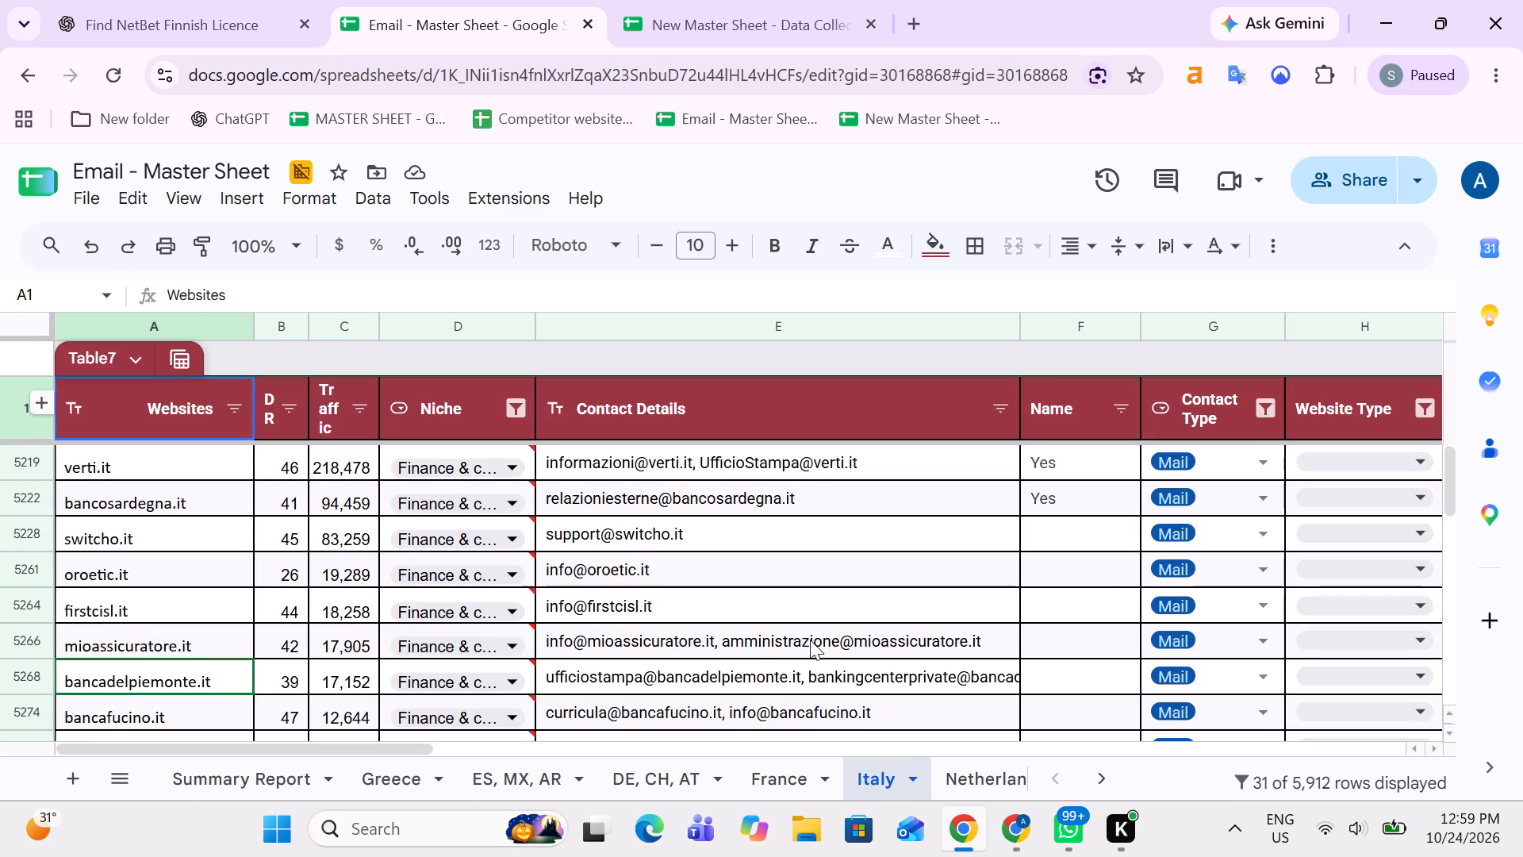
{"action": "left_click", "coordinate": [177, 368]}
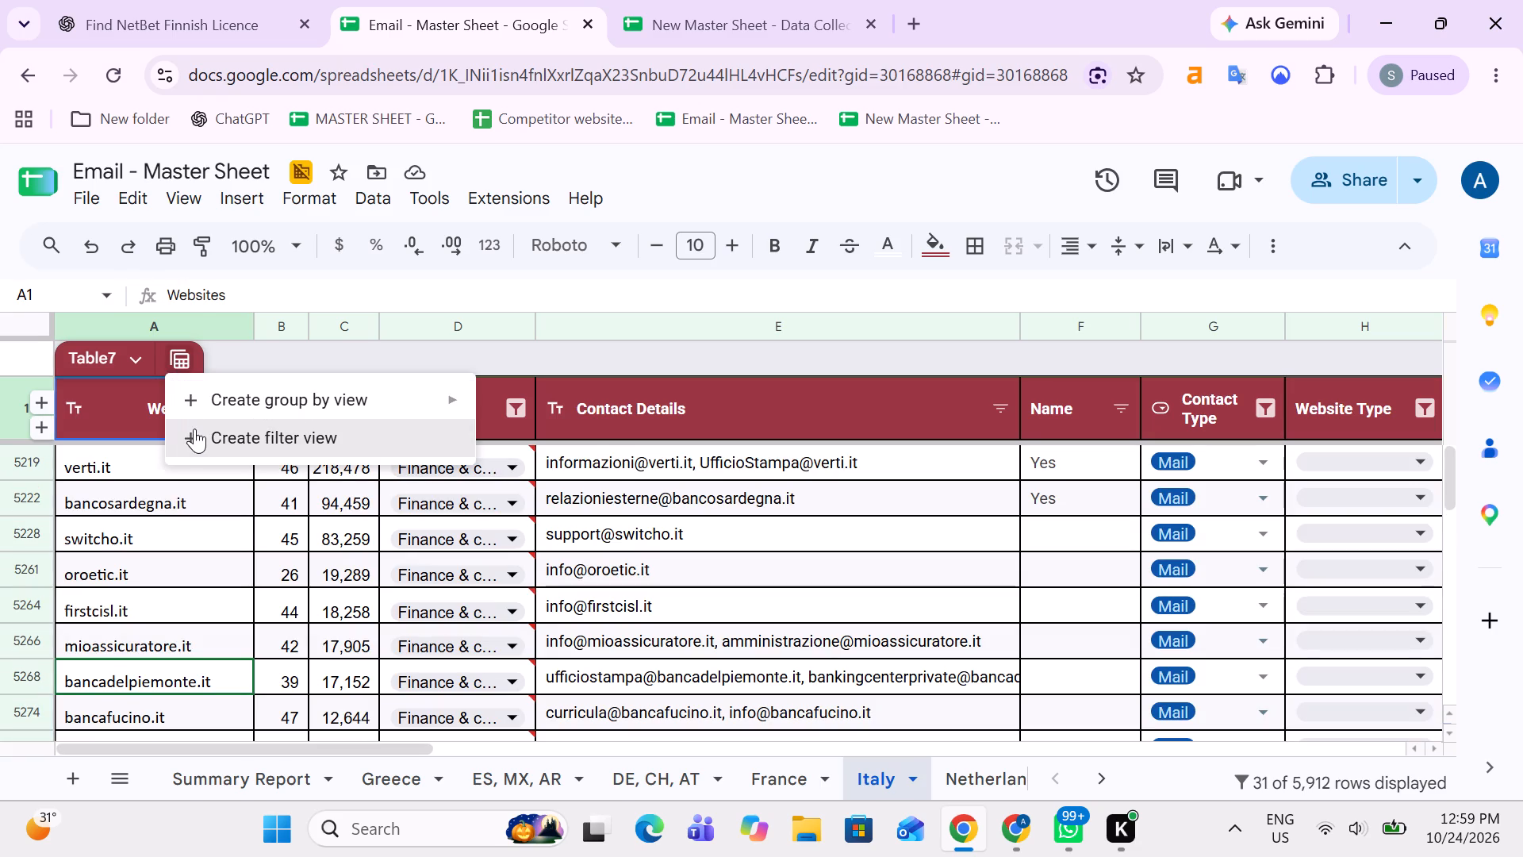
{"action": "left_click", "coordinate": [197, 431]}
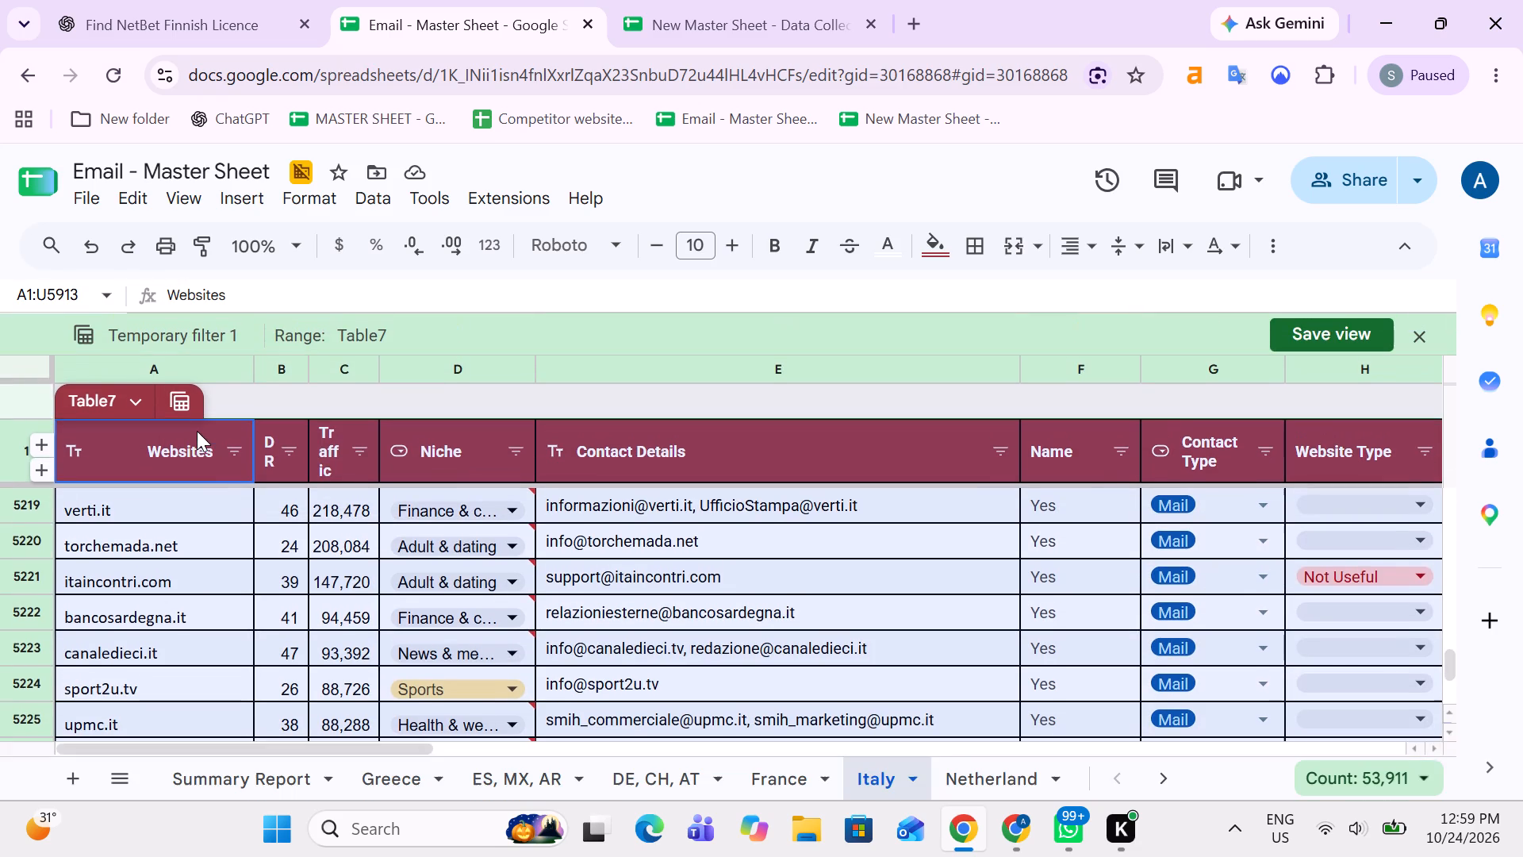
Search the Italy sheet for nerospinto.it and examine the further columns of its row.
{"action": "key", "text": "ctrl+f"}
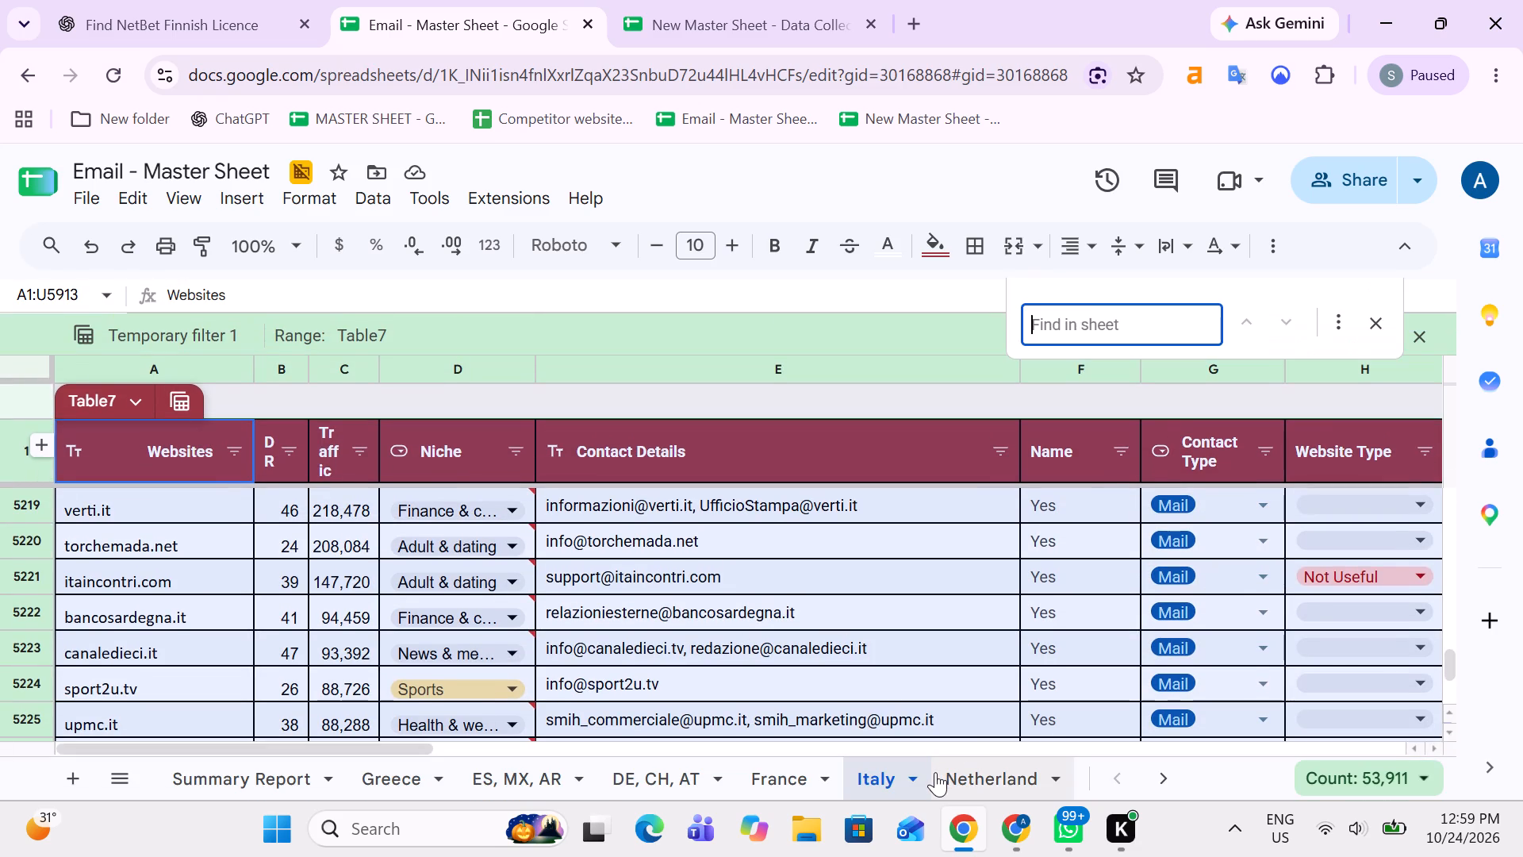
{"action": "key", "text": "ctrl+v"}
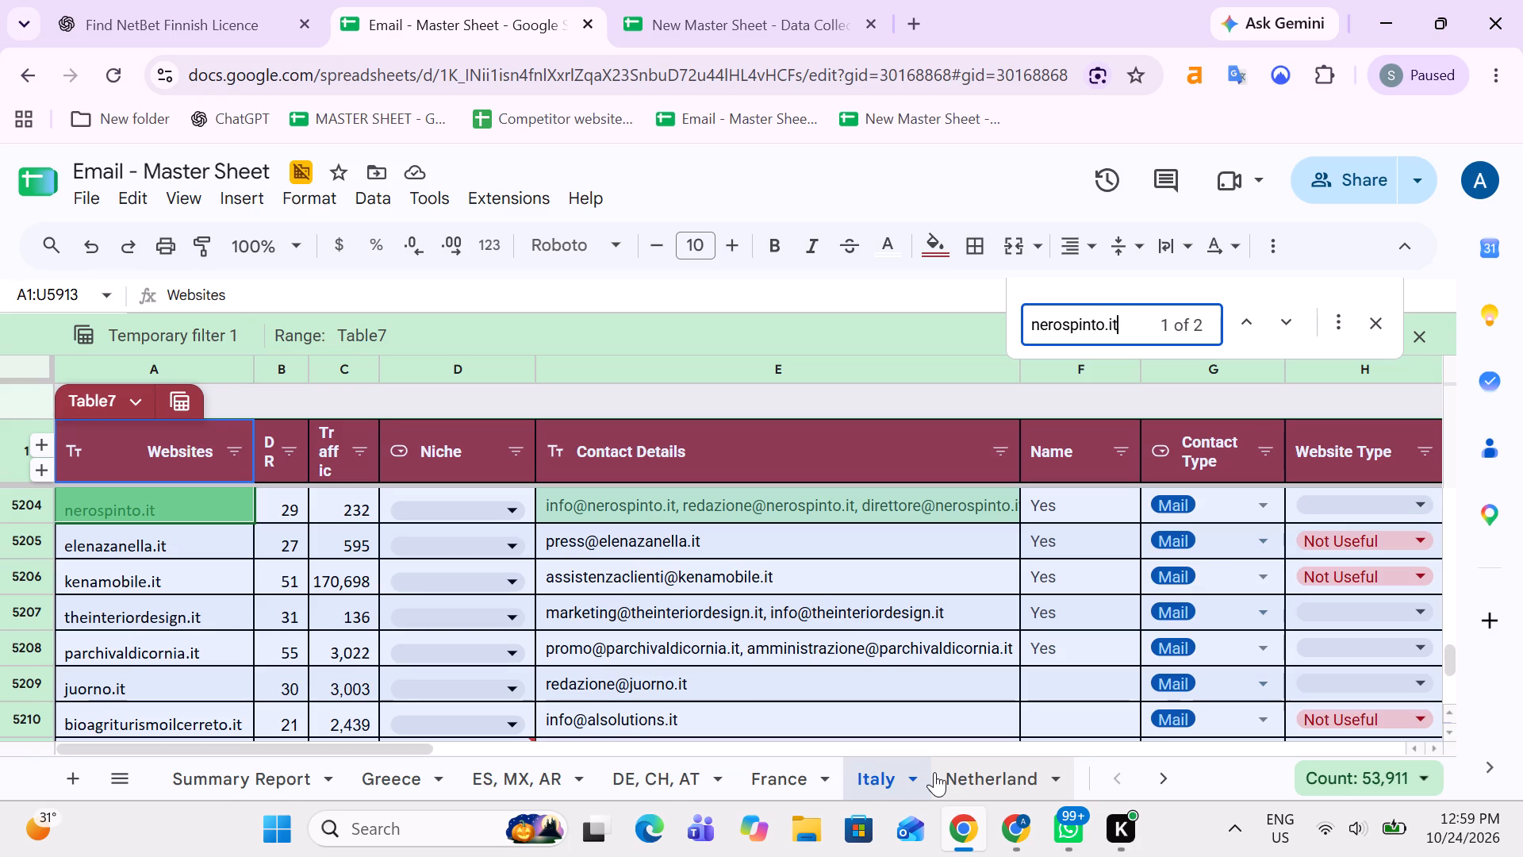
{"action": "left_click", "coordinate": [1041, 494]}
{"action": "key", "text": "Right"}
{"action": "key", "text": "Right"}
{"action": "key", "text": "Right"}
{"action": "key", "text": "Right"}
{"action": "key", "text": "Right"}
{"action": "key", "text": "Right"}
{"action": "key", "text": "Right"}
{"action": "key", "text": "Right"}
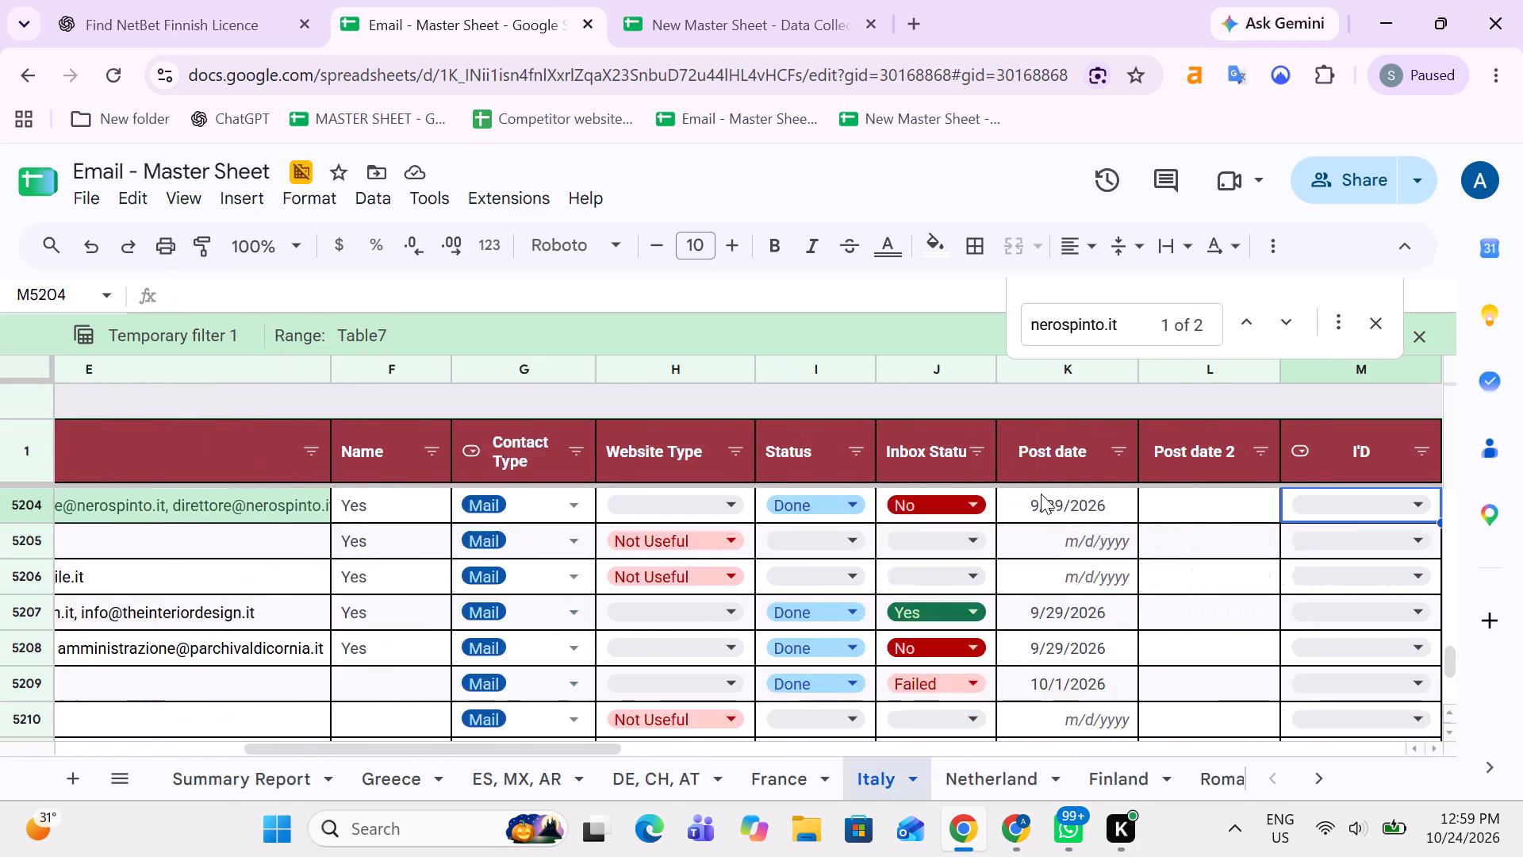
Check the nerospinto.it row's post date on the Italy sheet, then close the search and exit the temporary filter view.
{"action": "key", "text": "Left"}
{"action": "key", "text": "Left"}
{"action": "key", "text": "Left"}
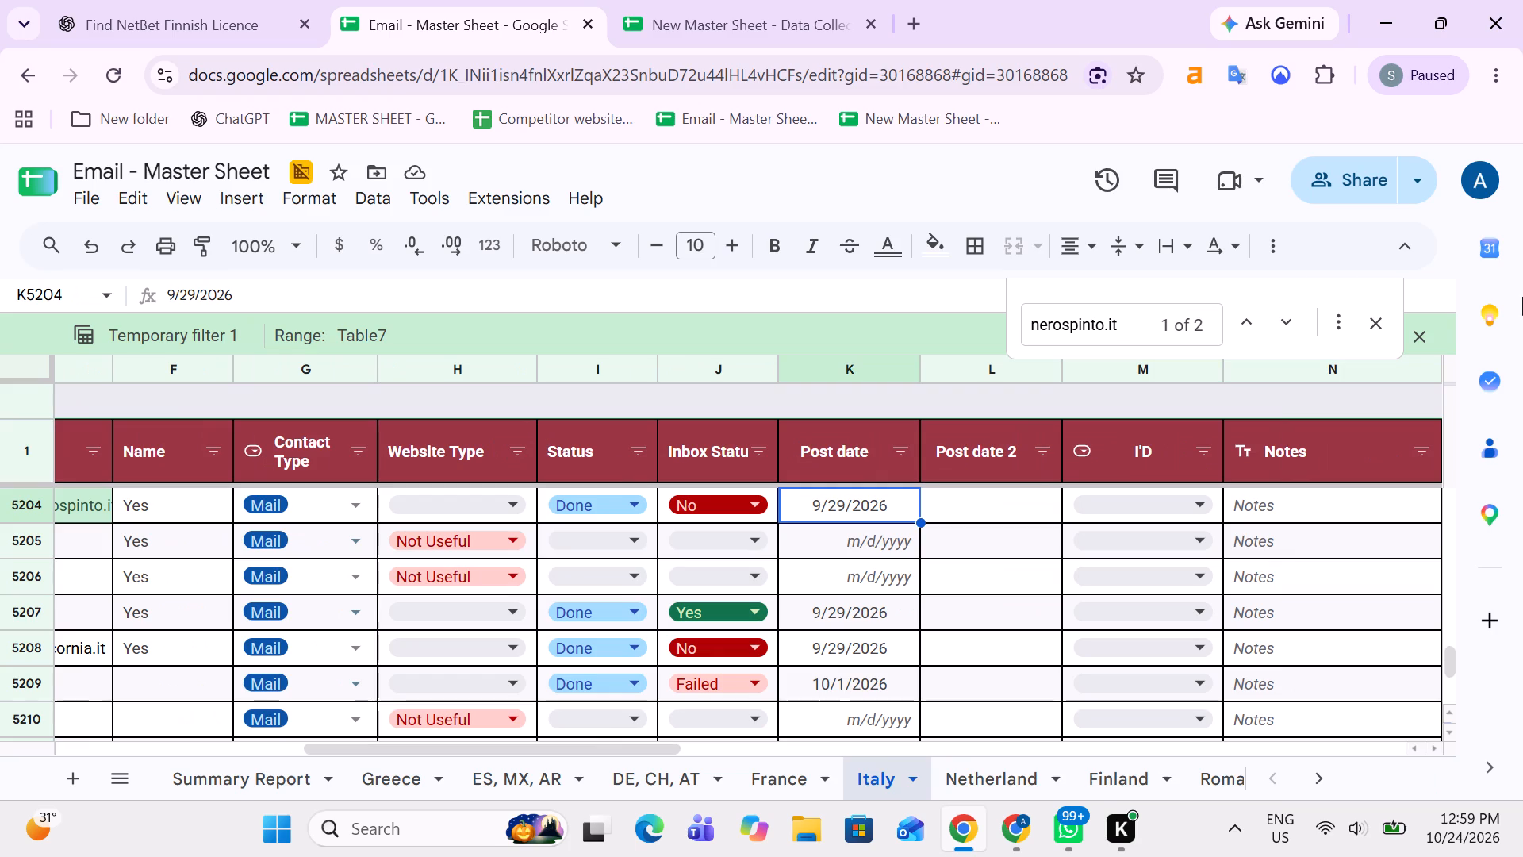
{"action": "left_click", "coordinate": [1379, 318]}
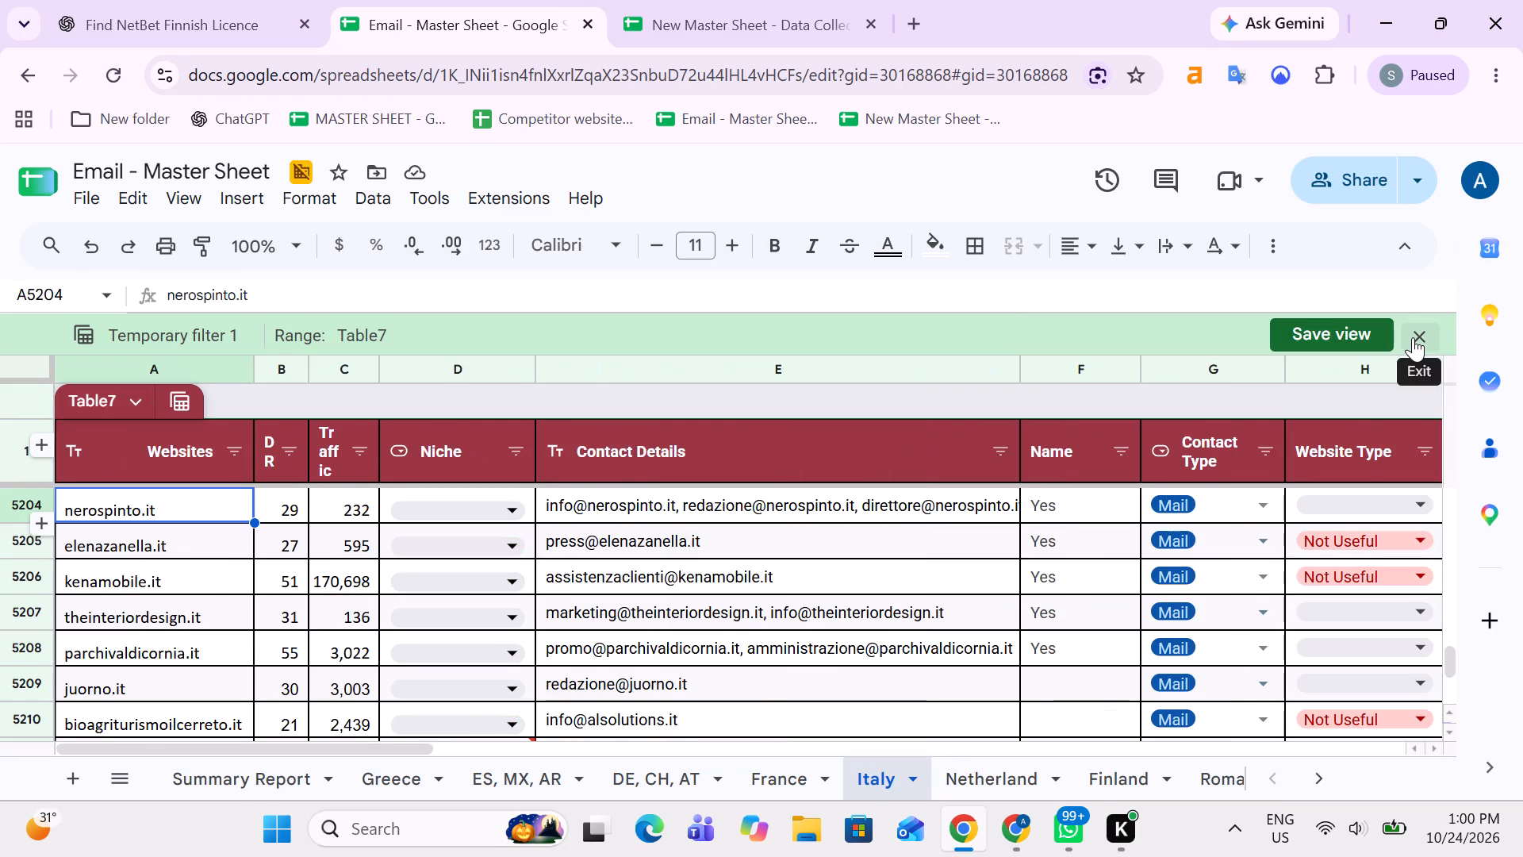
{"action": "left_click", "coordinate": [1413, 337]}
{"action": "left_click", "coordinate": [823, 615]}
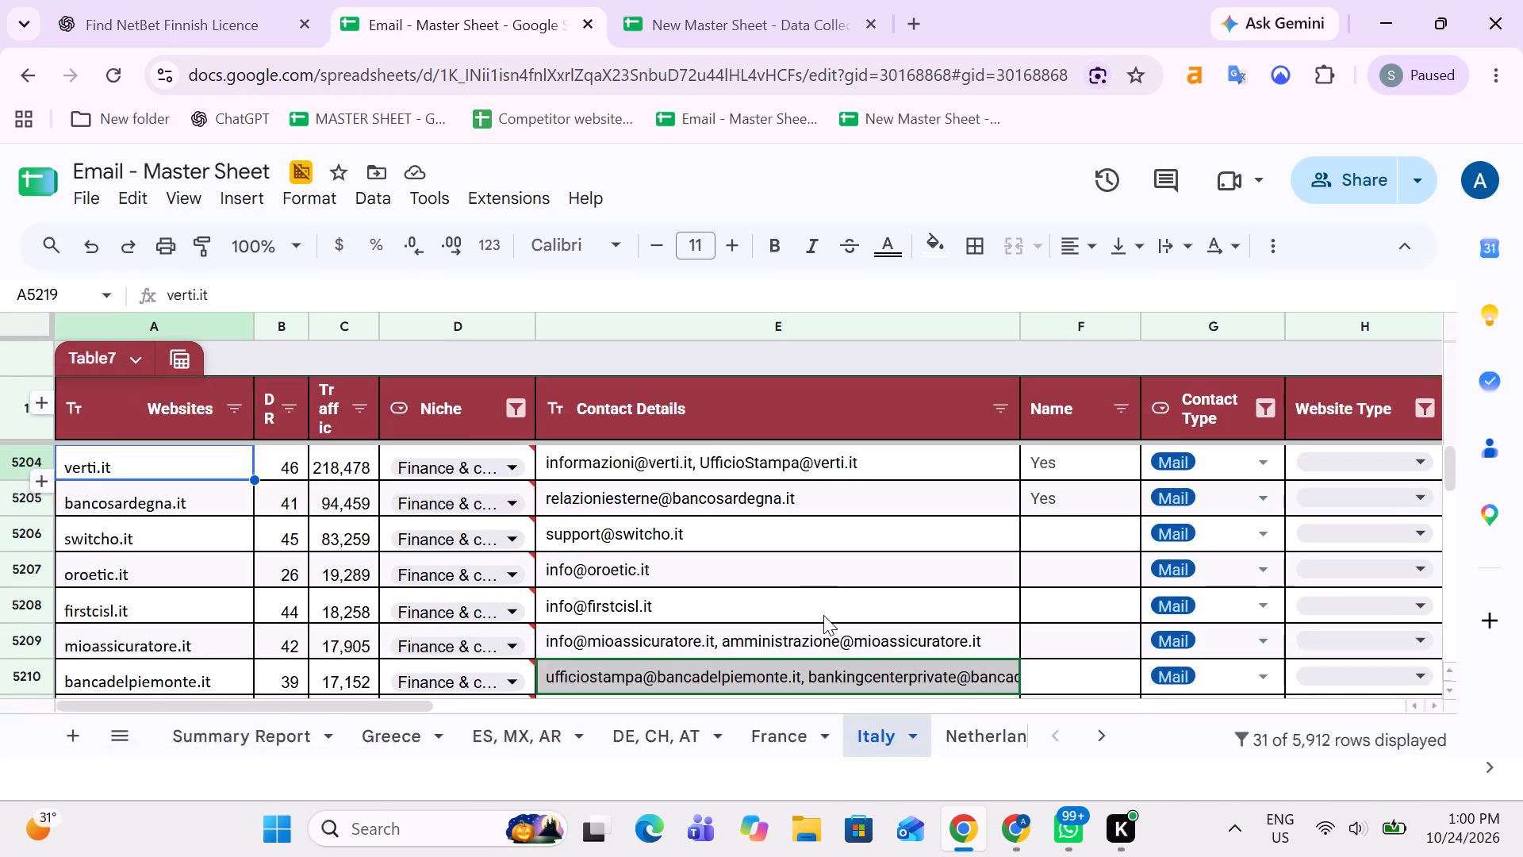
{"action": "key", "text": "alt+Tab"}
{"action": "scroll", "coordinate": [653, 465], "scroll_direction": "down", "scroll_amount": 7}
{"action": "scroll", "coordinate": [716, 502], "scroll_direction": "down", "scroll_amount": 4}
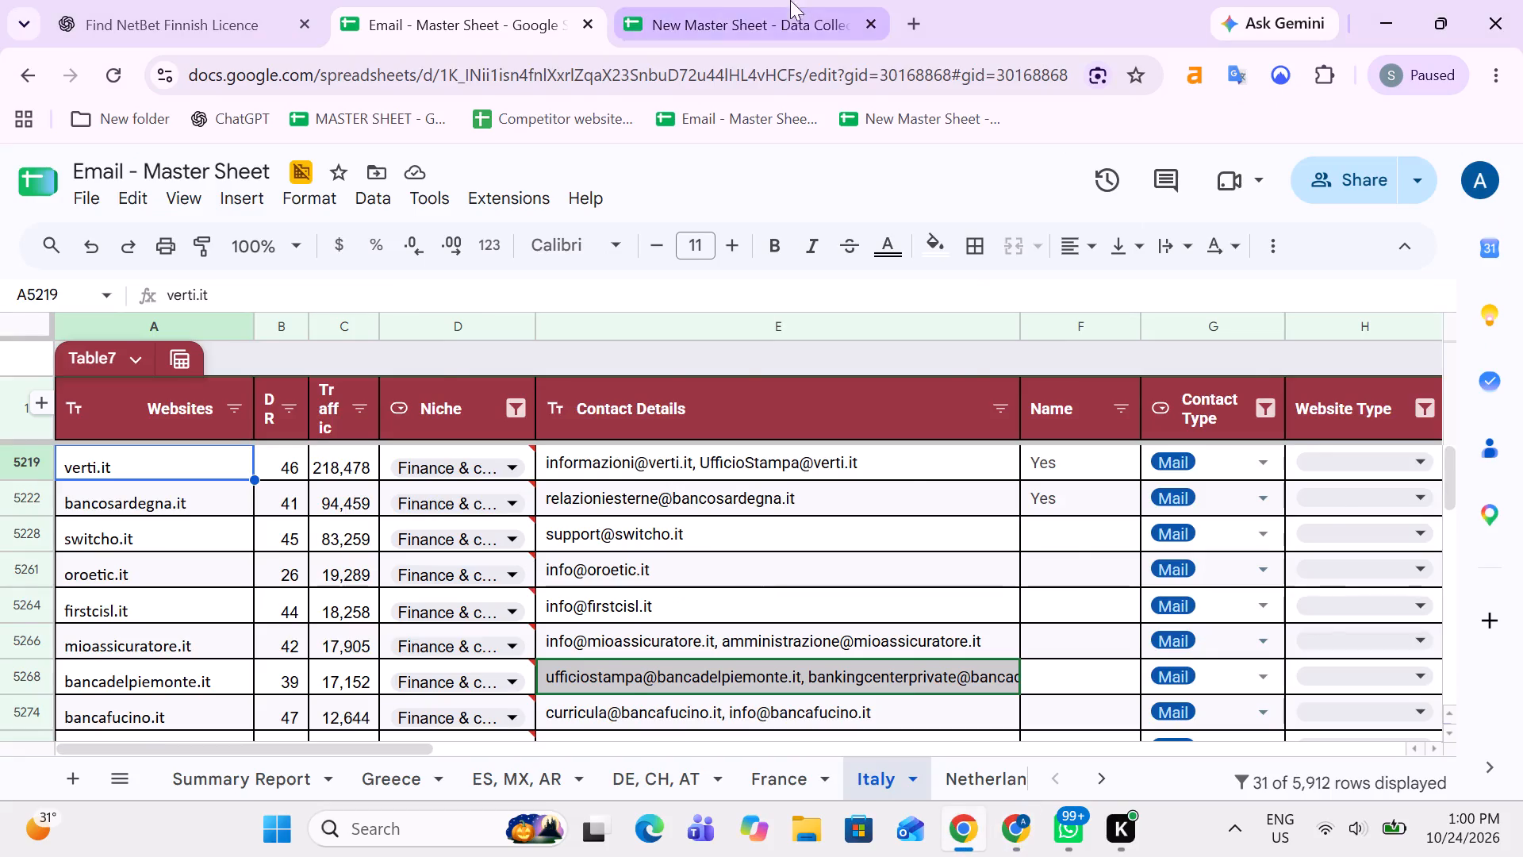
{"action": "left_click", "coordinate": [713, 0]}
{"action": "key", "text": "Right"}
{"action": "key", "text": "Right"}
{"action": "key", "text": "Right"}
{"action": "key", "text": "Right"}
{"action": "key", "text": "Right"}
{"action": "key", "text": "Right"}
{"action": "key", "text": "Right"}
{"action": "key", "text": "Right"}
{"action": "key", "text": "Left"}
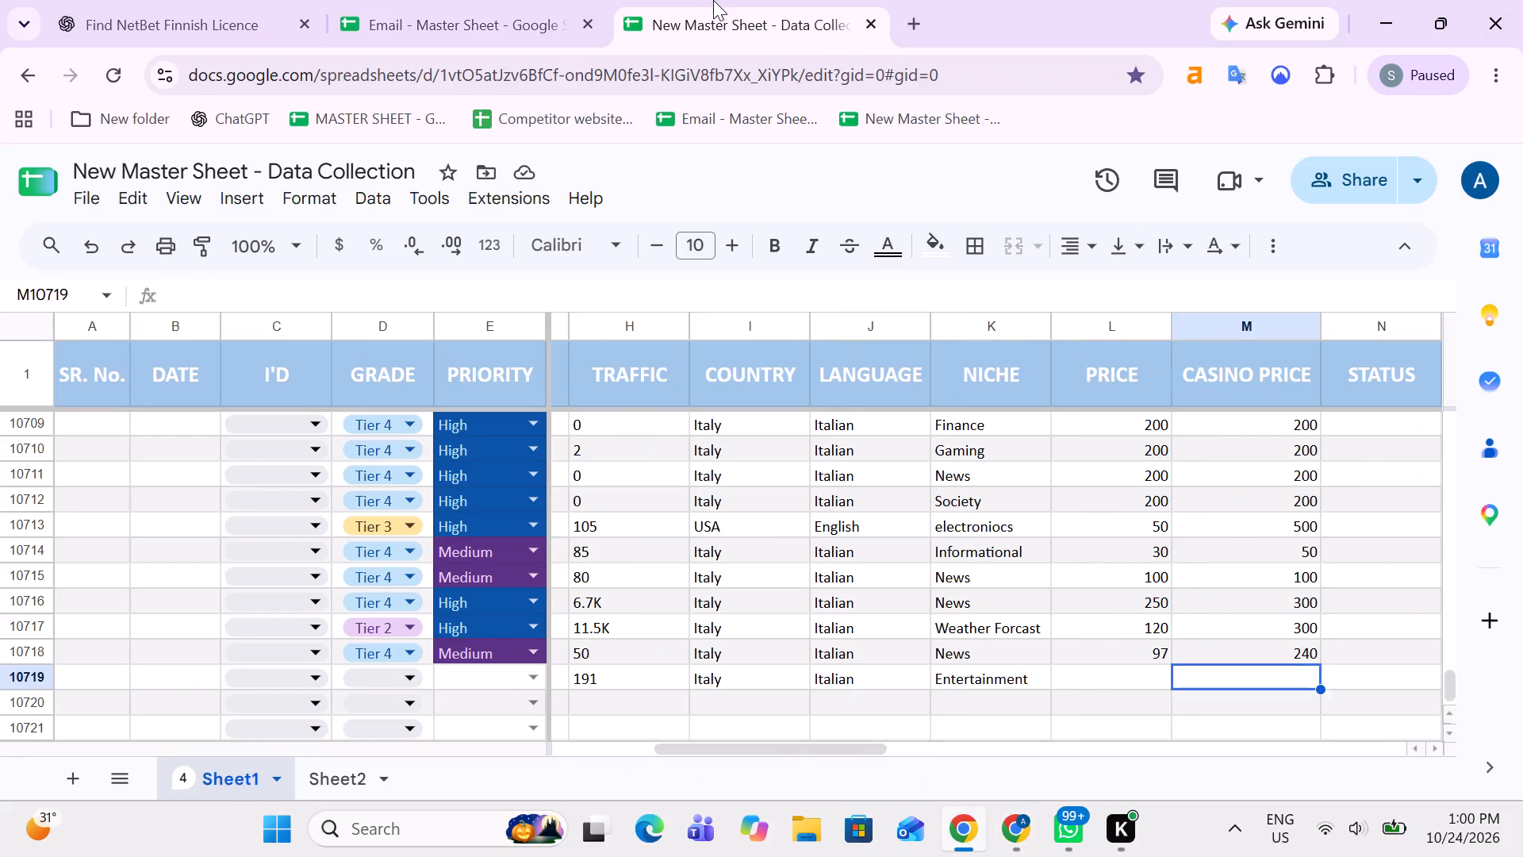
{"action": "key", "text": "Left"}
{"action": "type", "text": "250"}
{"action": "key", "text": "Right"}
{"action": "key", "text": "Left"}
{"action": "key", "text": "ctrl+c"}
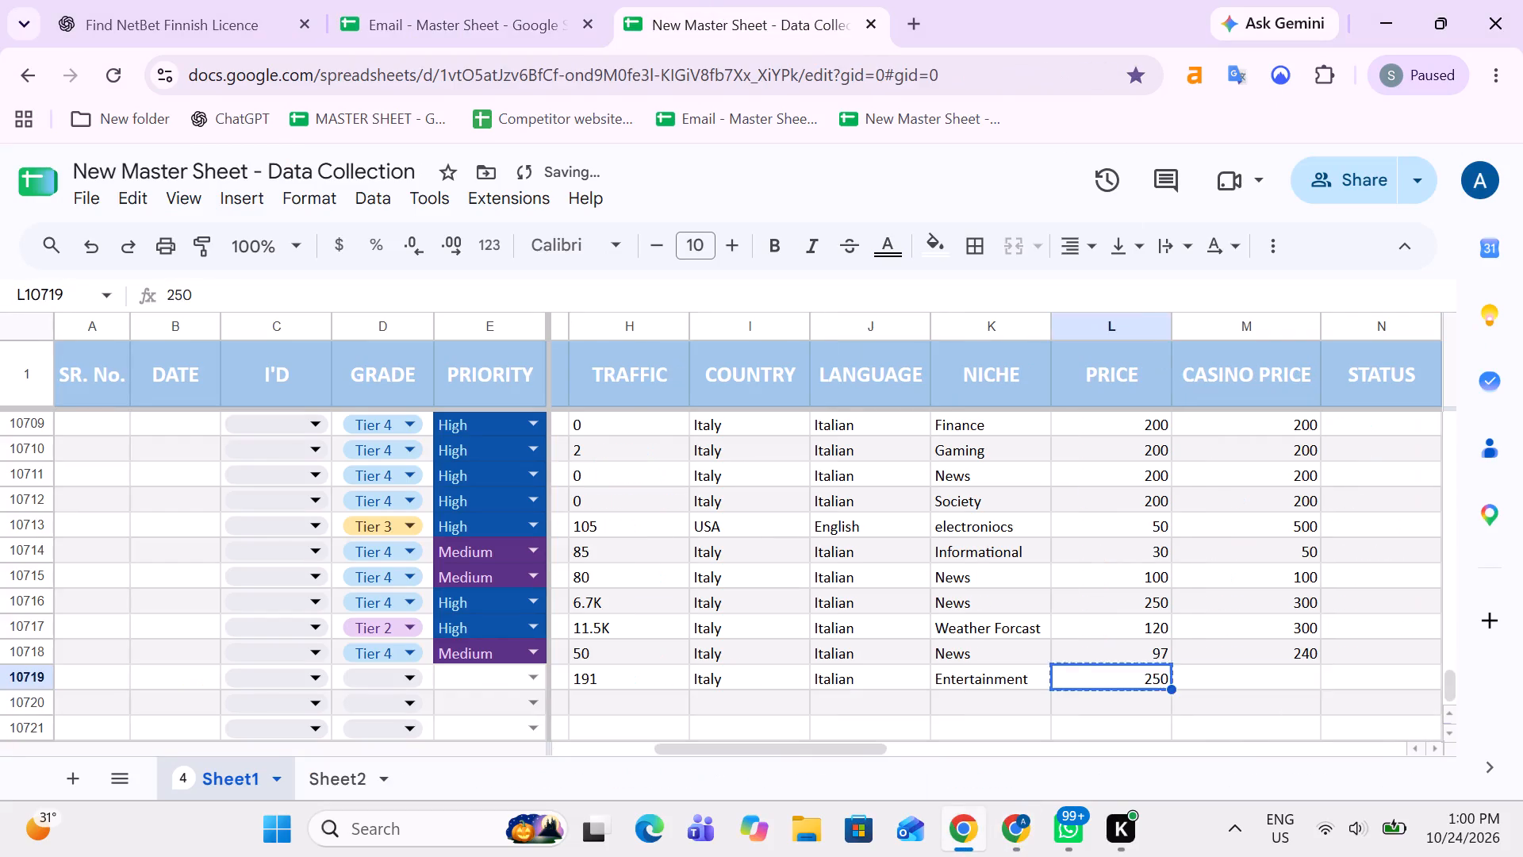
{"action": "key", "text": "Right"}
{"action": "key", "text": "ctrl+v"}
Set the website type of the nerospinto.it row to Unique.
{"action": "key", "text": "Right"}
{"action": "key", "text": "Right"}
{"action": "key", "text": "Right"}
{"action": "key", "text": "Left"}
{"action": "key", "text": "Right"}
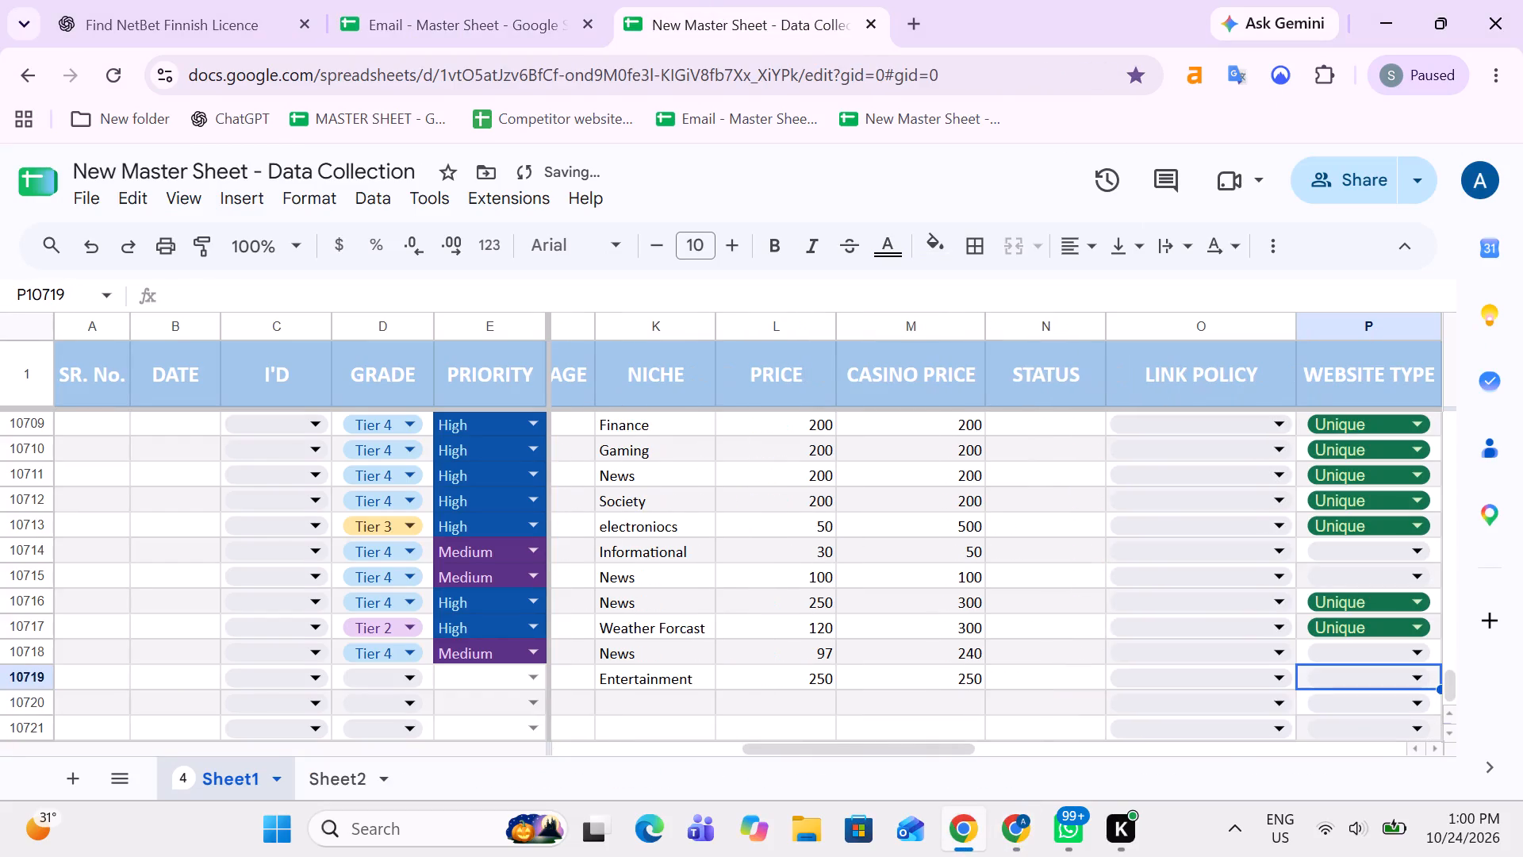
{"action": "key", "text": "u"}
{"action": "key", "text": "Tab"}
Copy the Nerospinto contact's email address from the Gmail thread into the contact details of row 10719.
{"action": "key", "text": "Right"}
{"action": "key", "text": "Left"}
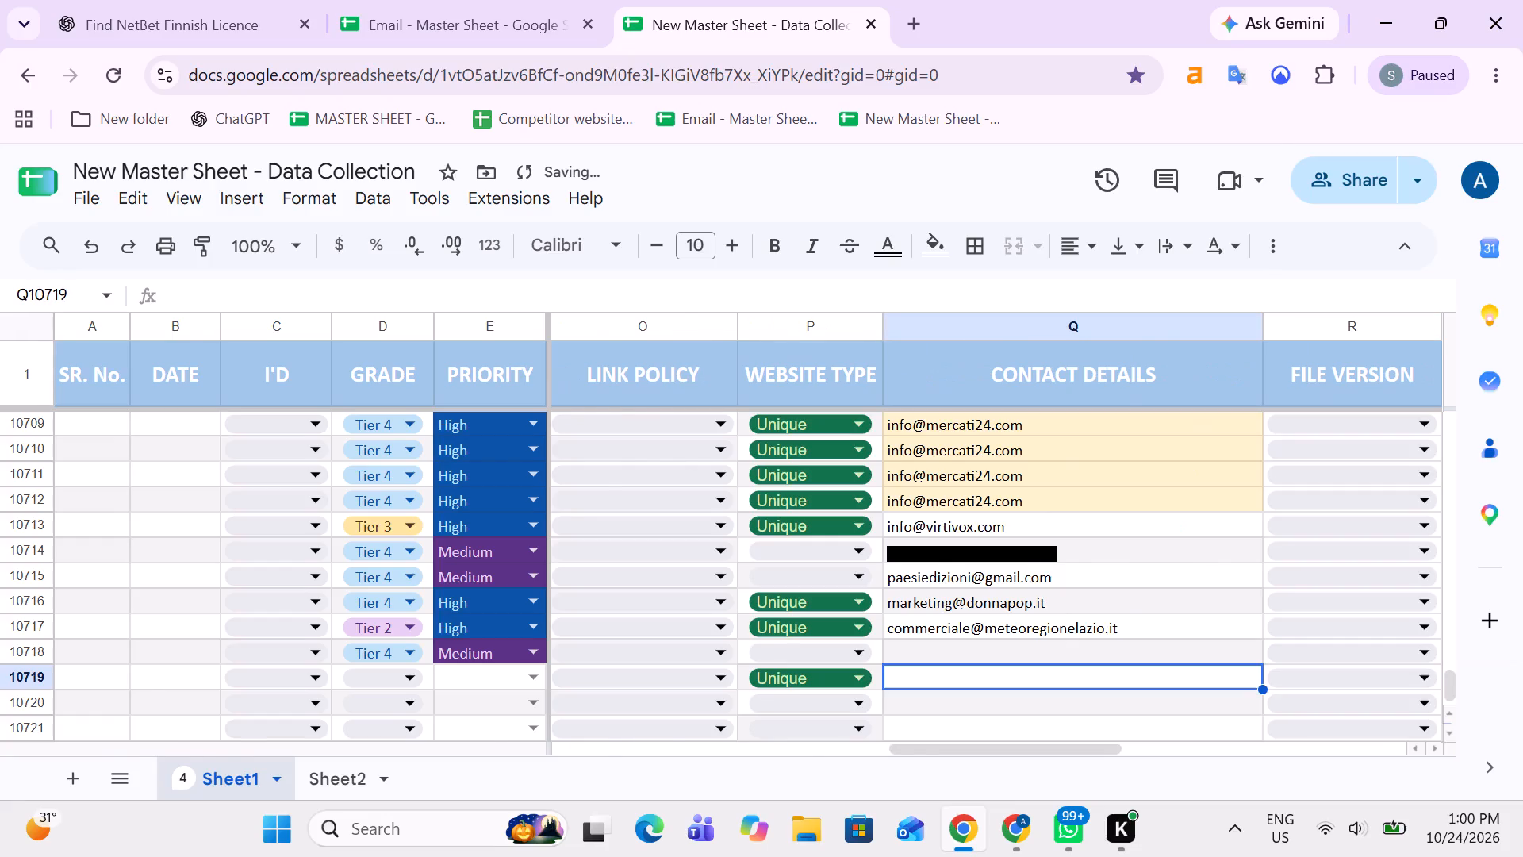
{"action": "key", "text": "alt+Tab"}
{"action": "scroll", "coordinate": [620, 336], "scroll_direction": "up", "scroll_amount": 2}
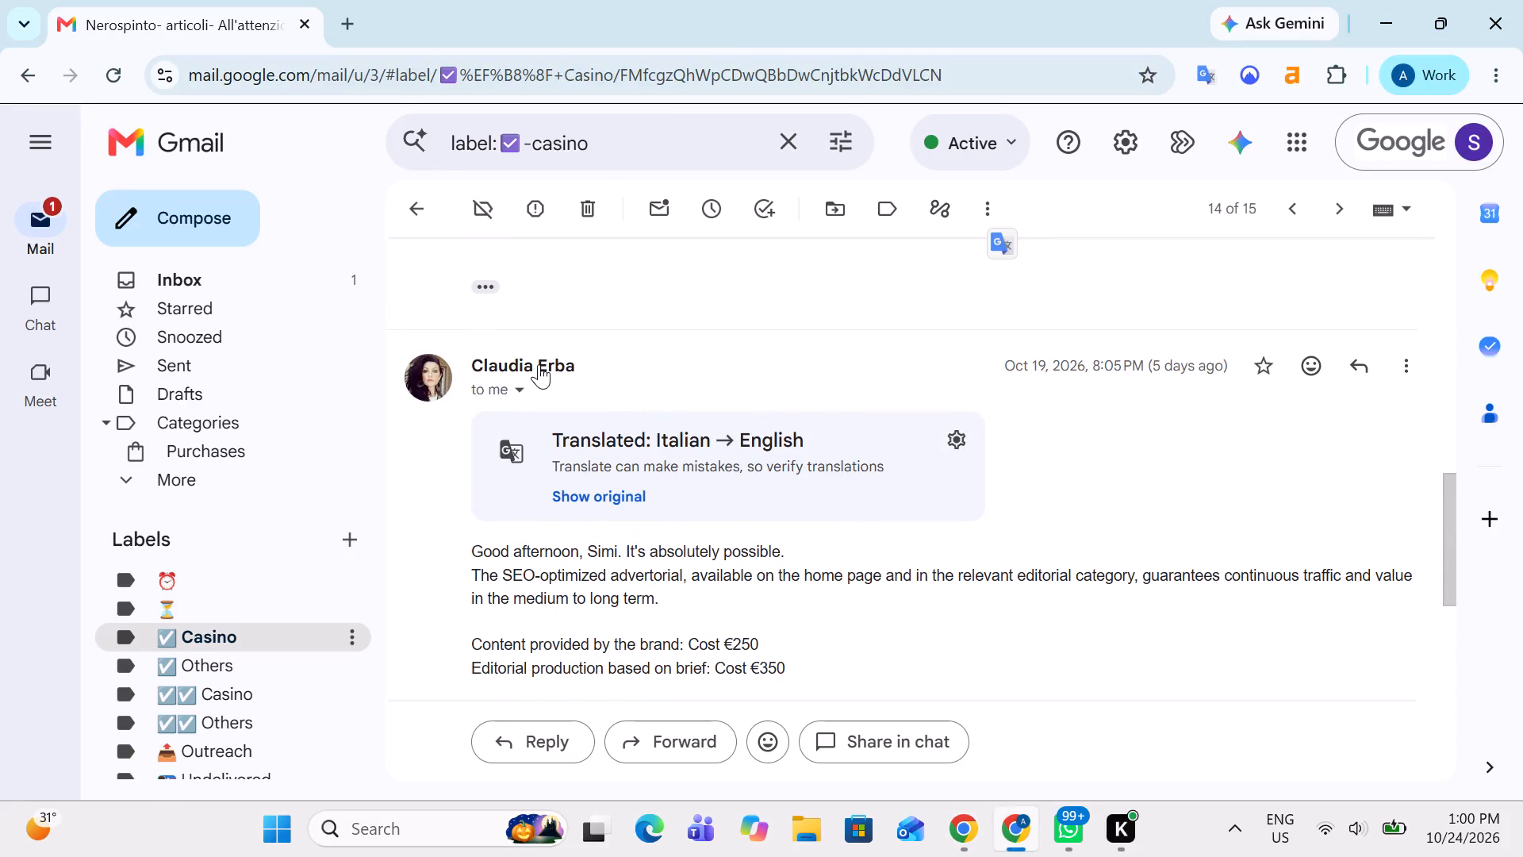
{"action": "left_click", "coordinate": [900, 458]}
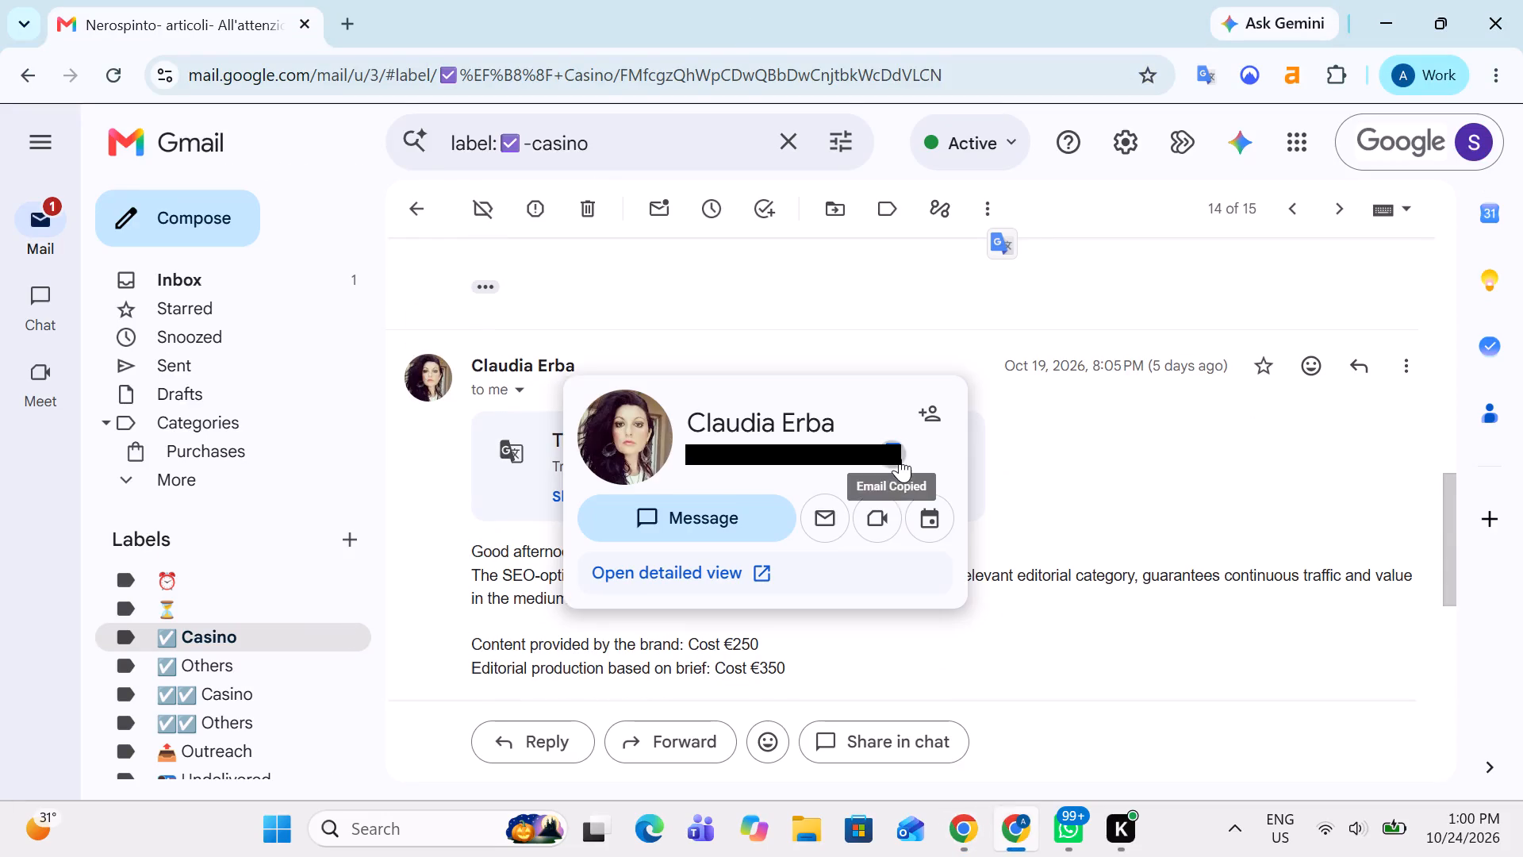
{"action": "key", "text": "alt+Tab"}
{"action": "key", "text": "Return"}
{"action": "key", "text": "ctrl+v"}
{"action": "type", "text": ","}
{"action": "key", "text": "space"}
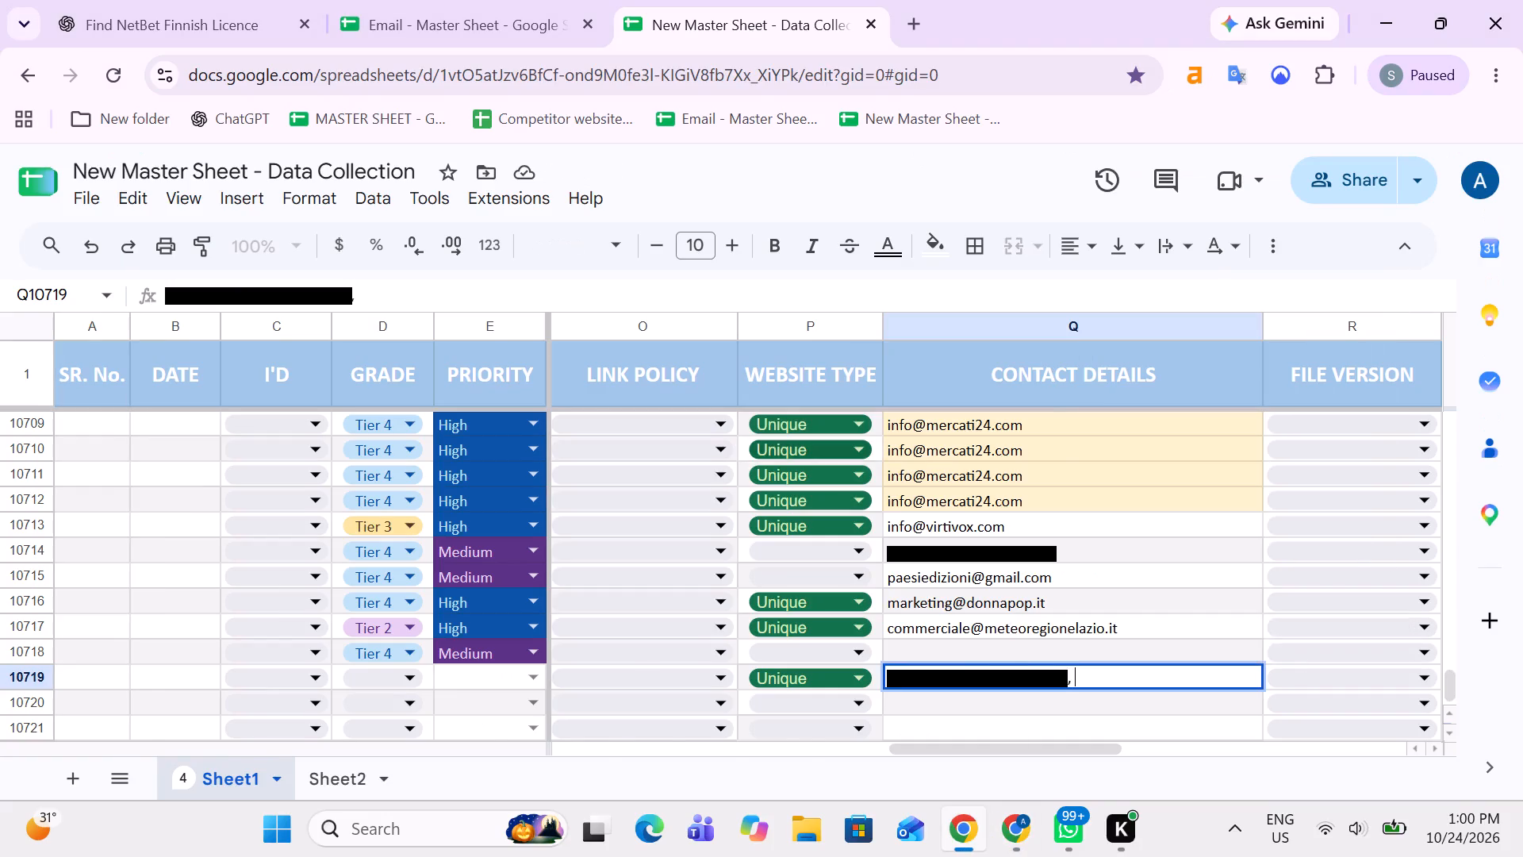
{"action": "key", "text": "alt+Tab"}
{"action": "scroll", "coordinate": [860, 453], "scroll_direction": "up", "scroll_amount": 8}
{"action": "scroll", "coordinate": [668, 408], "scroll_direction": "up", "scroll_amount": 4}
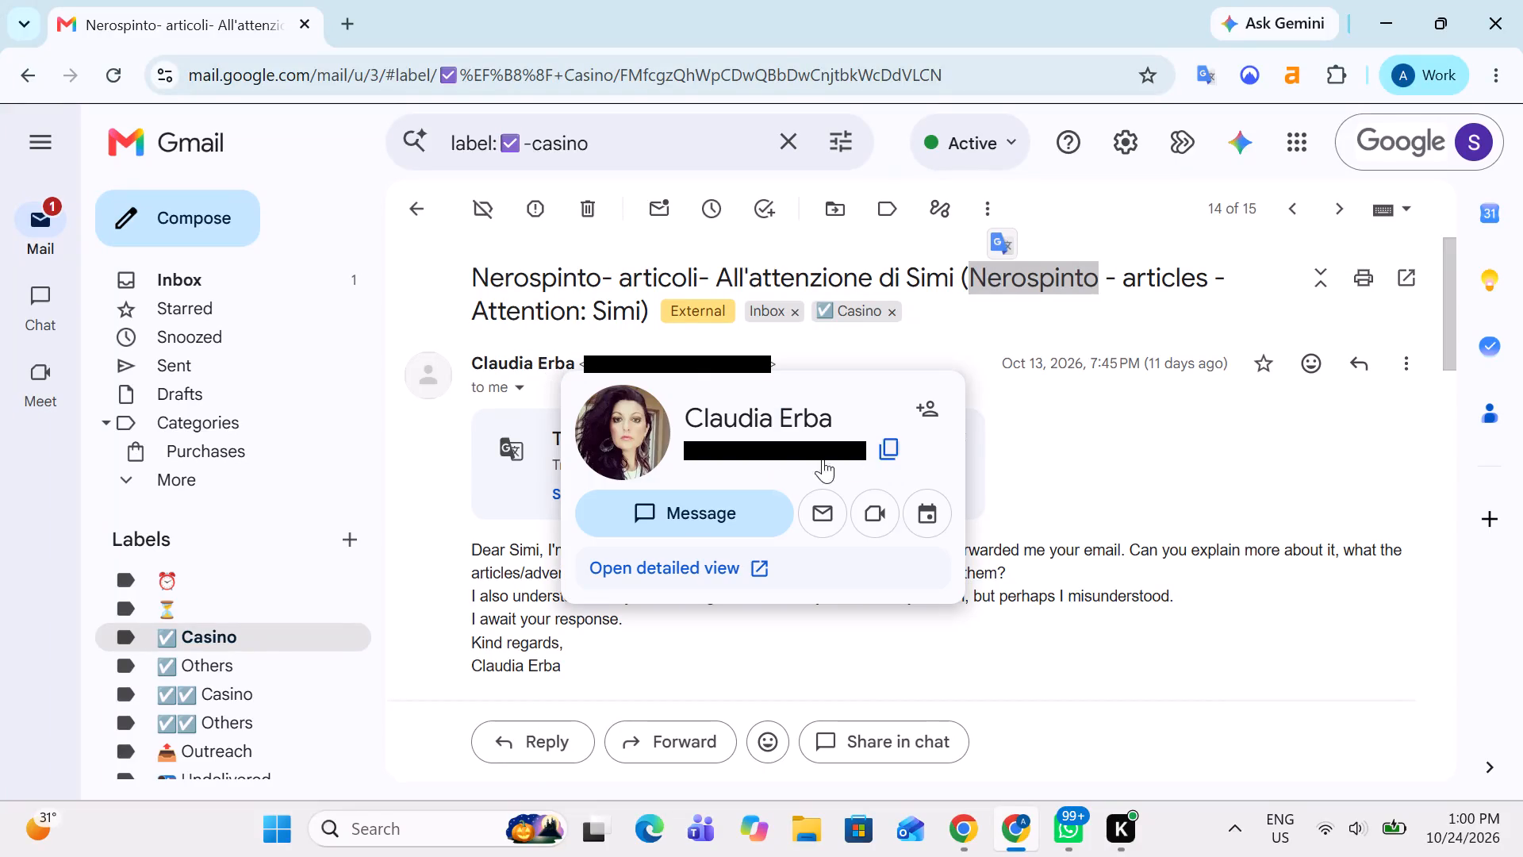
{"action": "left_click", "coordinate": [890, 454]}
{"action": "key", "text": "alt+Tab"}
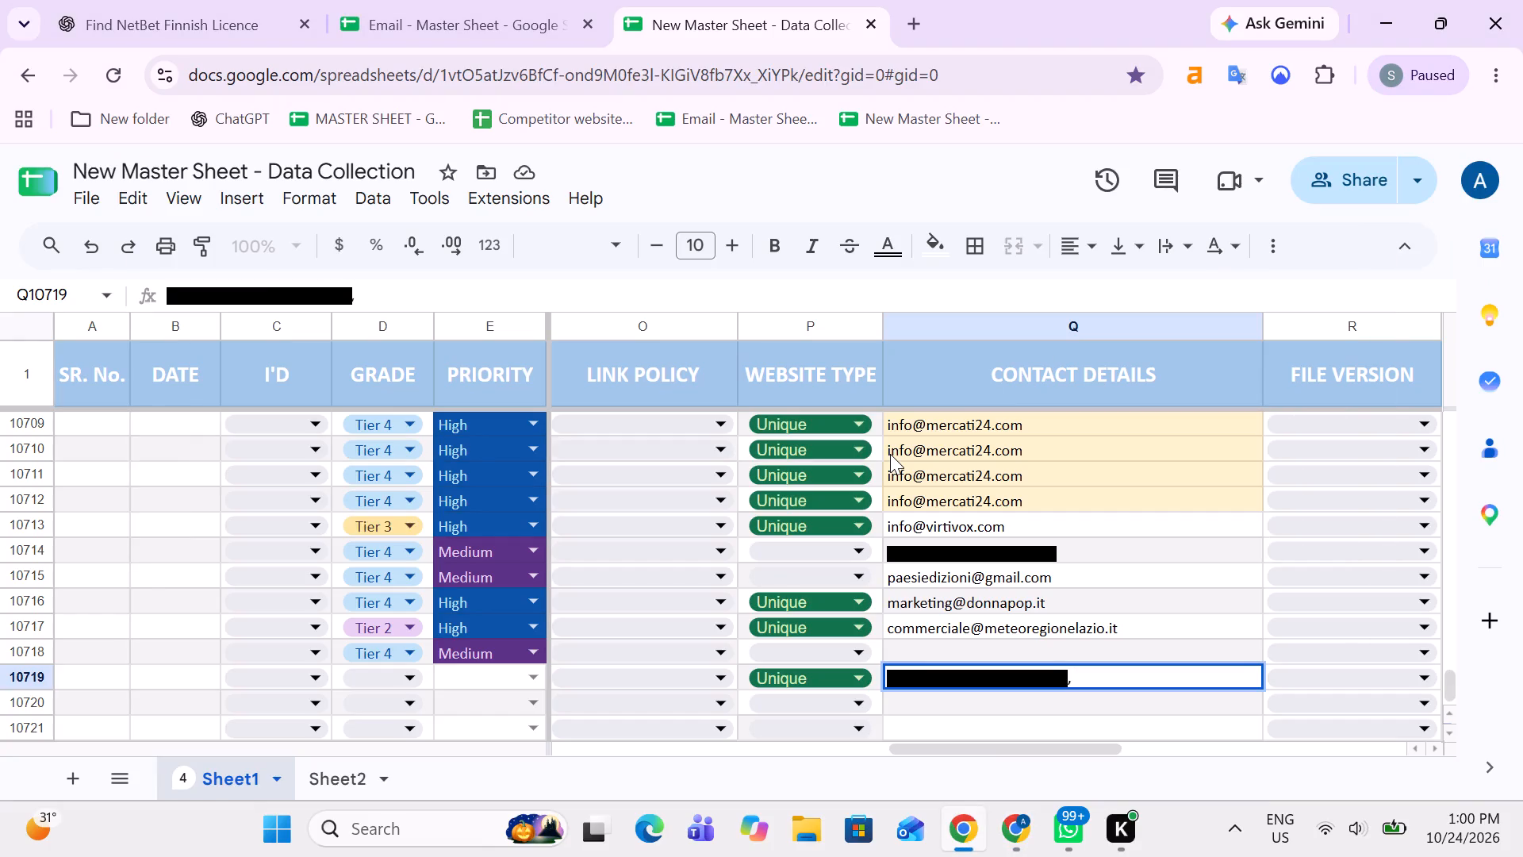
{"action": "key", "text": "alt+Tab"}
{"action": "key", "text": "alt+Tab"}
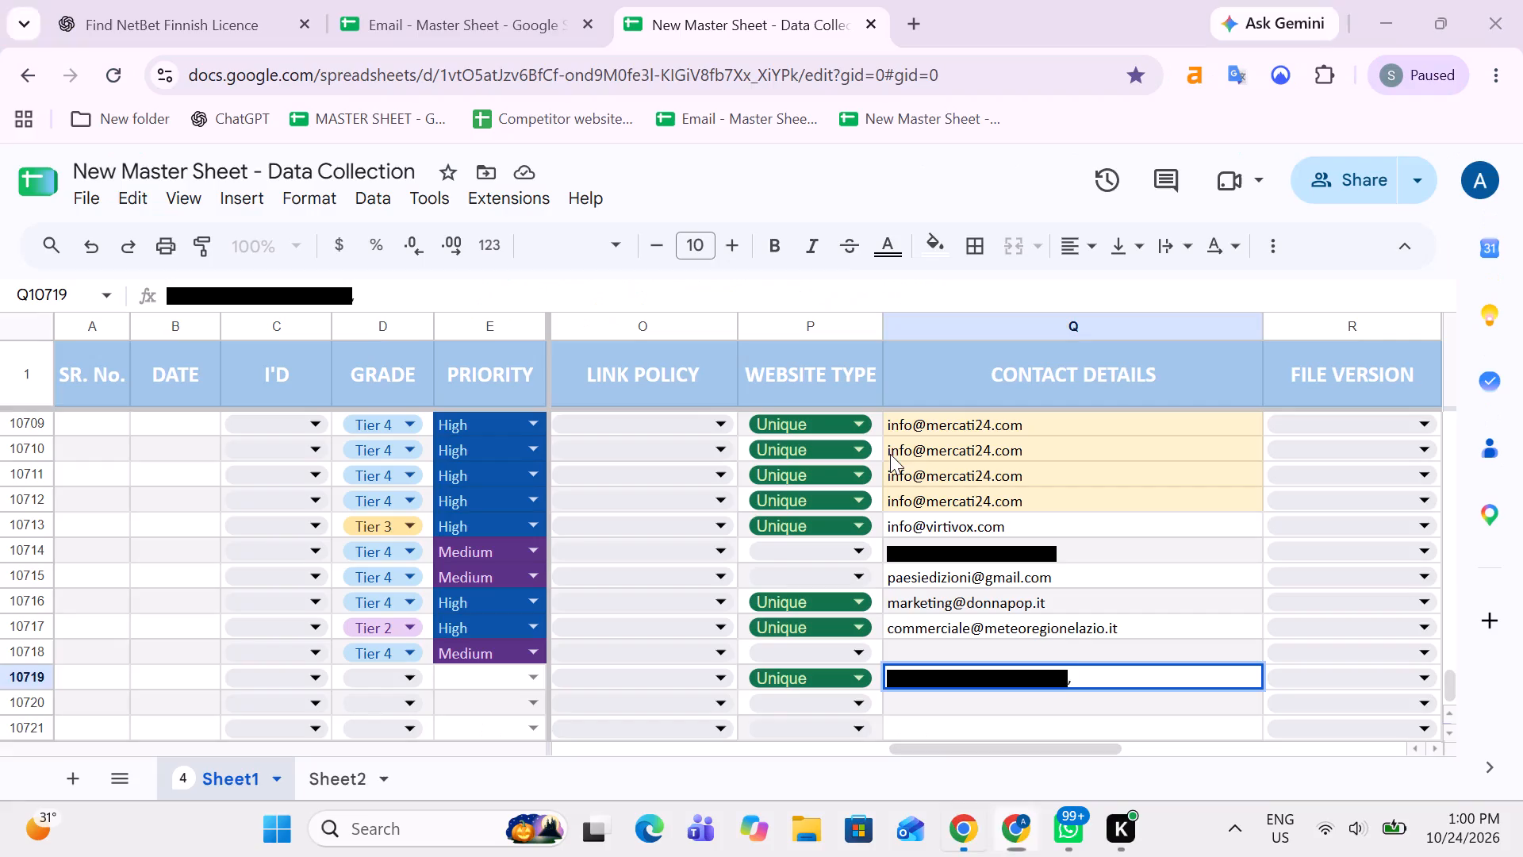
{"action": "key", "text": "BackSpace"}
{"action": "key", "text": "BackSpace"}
Commit the contact details and set the priority of the nerospinto.it row to High.
{"action": "key", "text": "Tab"}
{"action": "key", "text": "Left"}
{"action": "key", "text": "Left"}
{"action": "key", "text": "Left"}
{"action": "key", "text": "Left"}
{"action": "key", "text": "Left"}
{"action": "key", "text": "Left"}
{"action": "key", "text": "Left"}
{"action": "key", "text": "Left"}
{"action": "key", "text": "Left"}
{"action": "key", "text": "Left"}
{"action": "key", "text": "Left"}
{"action": "key", "text": "Left"}
{"action": "key", "text": "Left"}
{"action": "key", "text": "Left"}
{"action": "key", "text": "Left"}
{"action": "key", "text": "Left"}
{"action": "key", "text": "Left"}
{"action": "key", "text": "Left"}
{"action": "key", "text": "Left"}
{"action": "key", "text": "Left"}
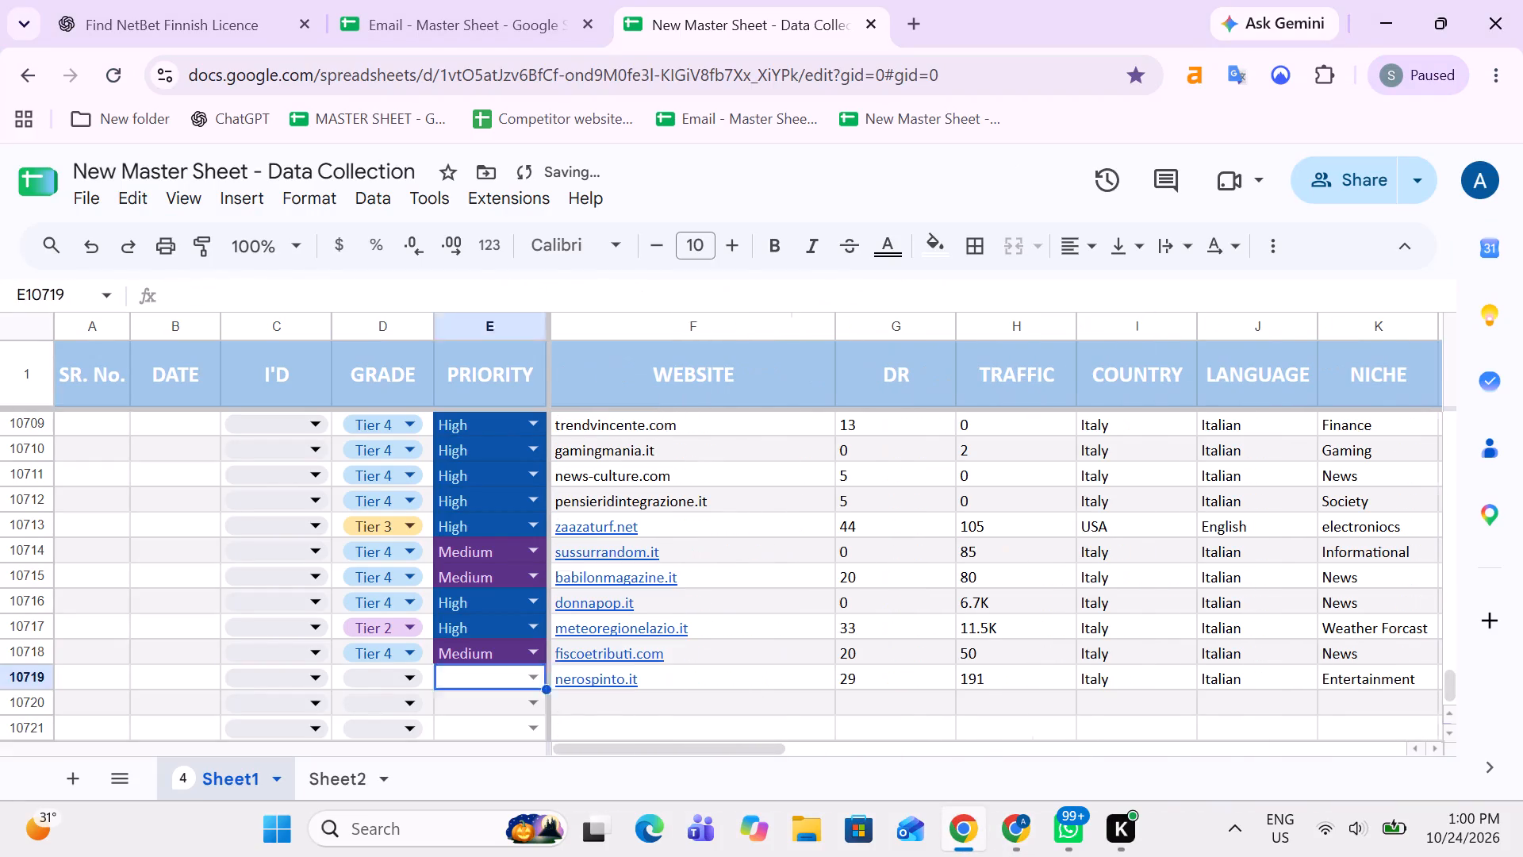
{"action": "key", "text": "Right"}
{"action": "key", "text": "Right"}
{"action": "key", "text": "Right"}
{"action": "key", "text": "Right"}
{"action": "key", "text": "Right"}
{"action": "key", "text": "Left"}
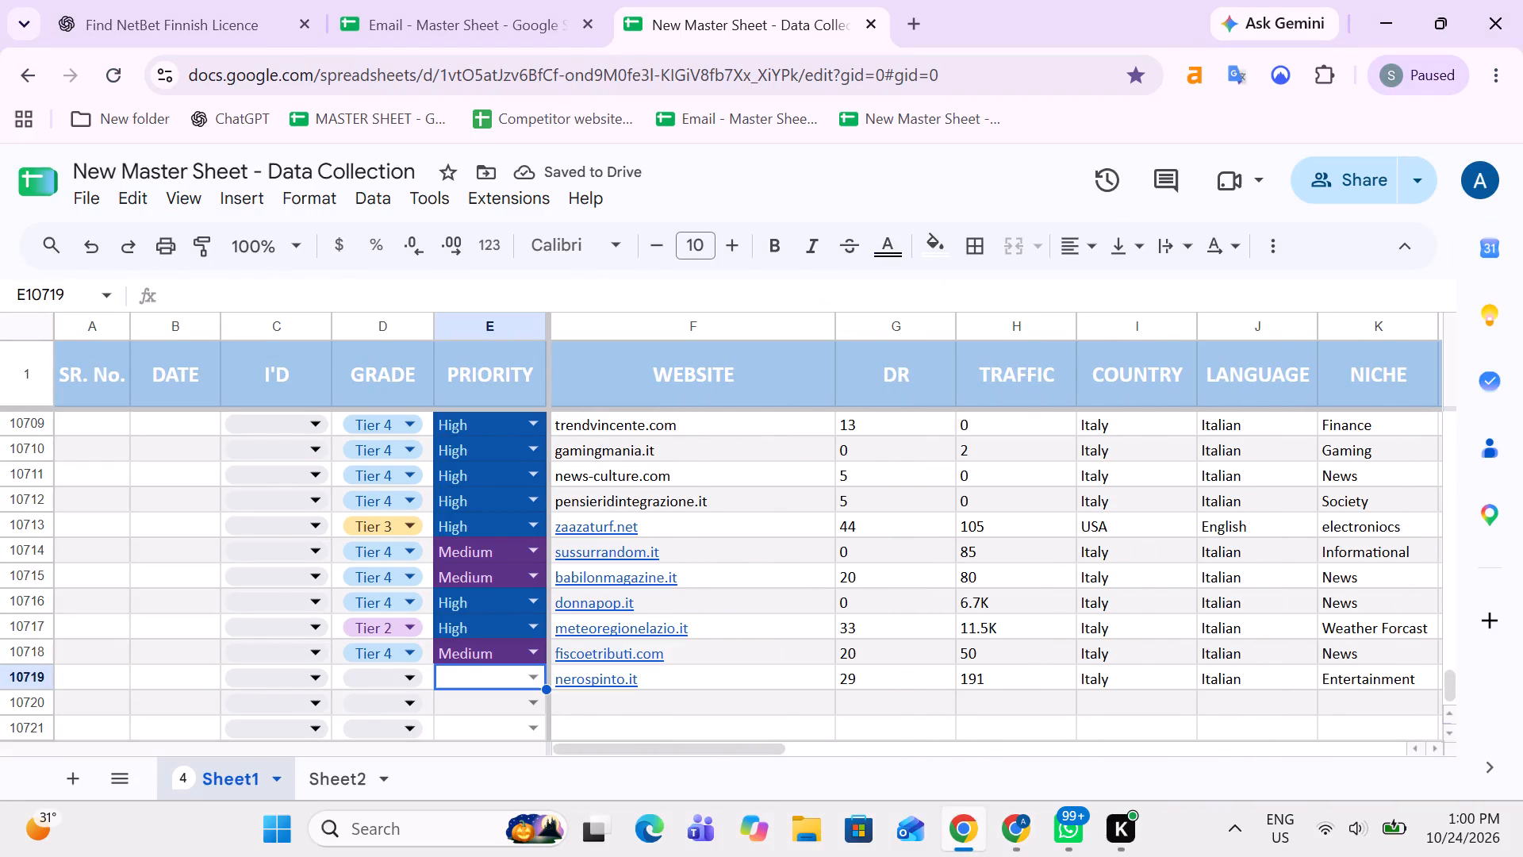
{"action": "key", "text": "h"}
{"action": "key", "text": "Down"}
{"action": "key", "text": "Return"}
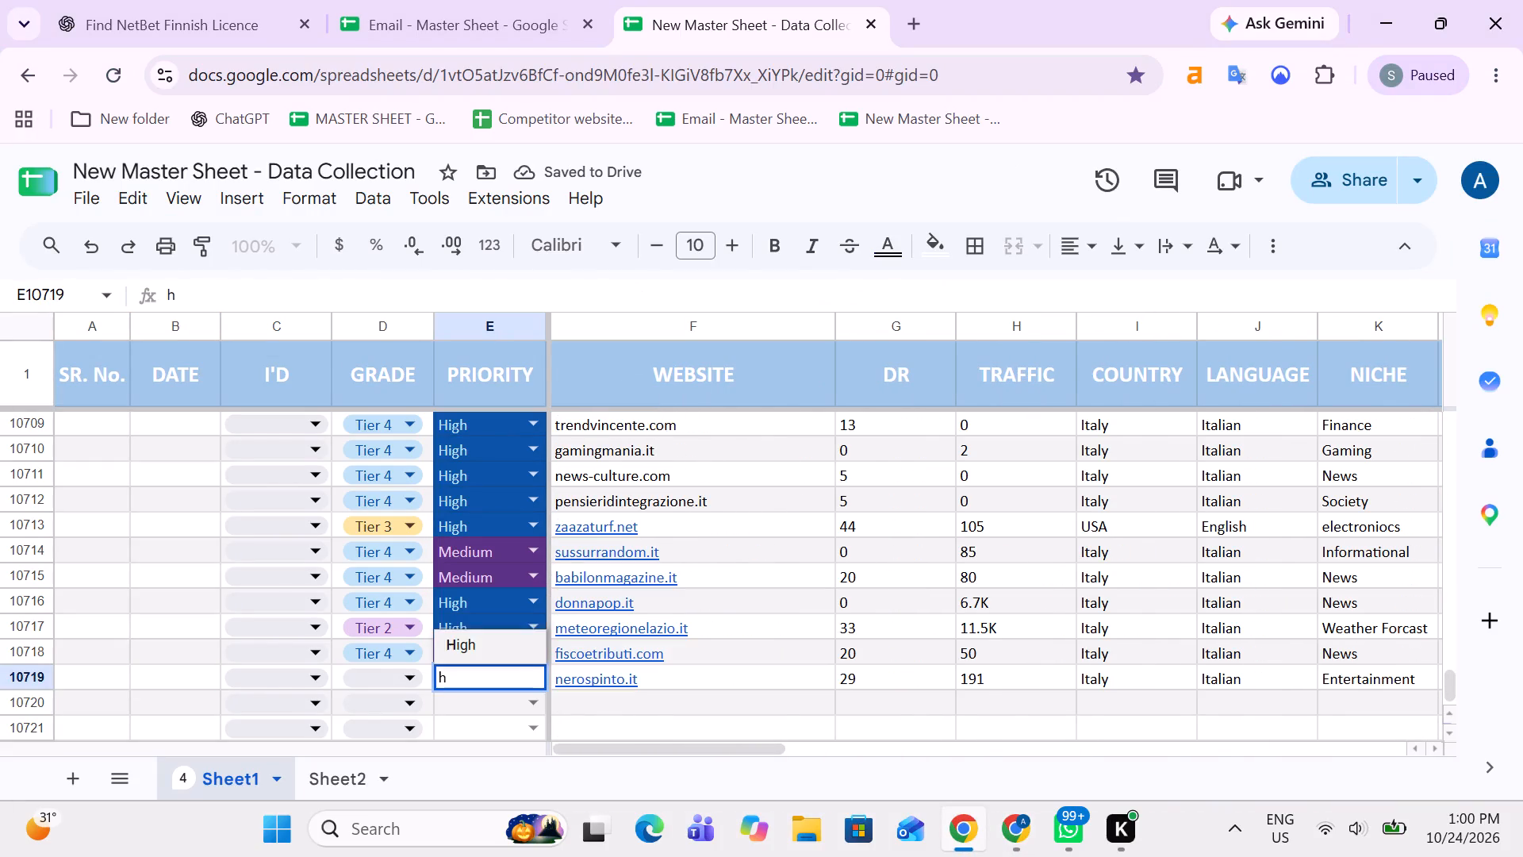
{"action": "key", "text": "Up"}
Set the grade of the nerospinto.it row to Tier 3.
{"action": "key", "text": "Right"}
{"action": "key", "text": "Left"}
{"action": "key", "text": "Left"}
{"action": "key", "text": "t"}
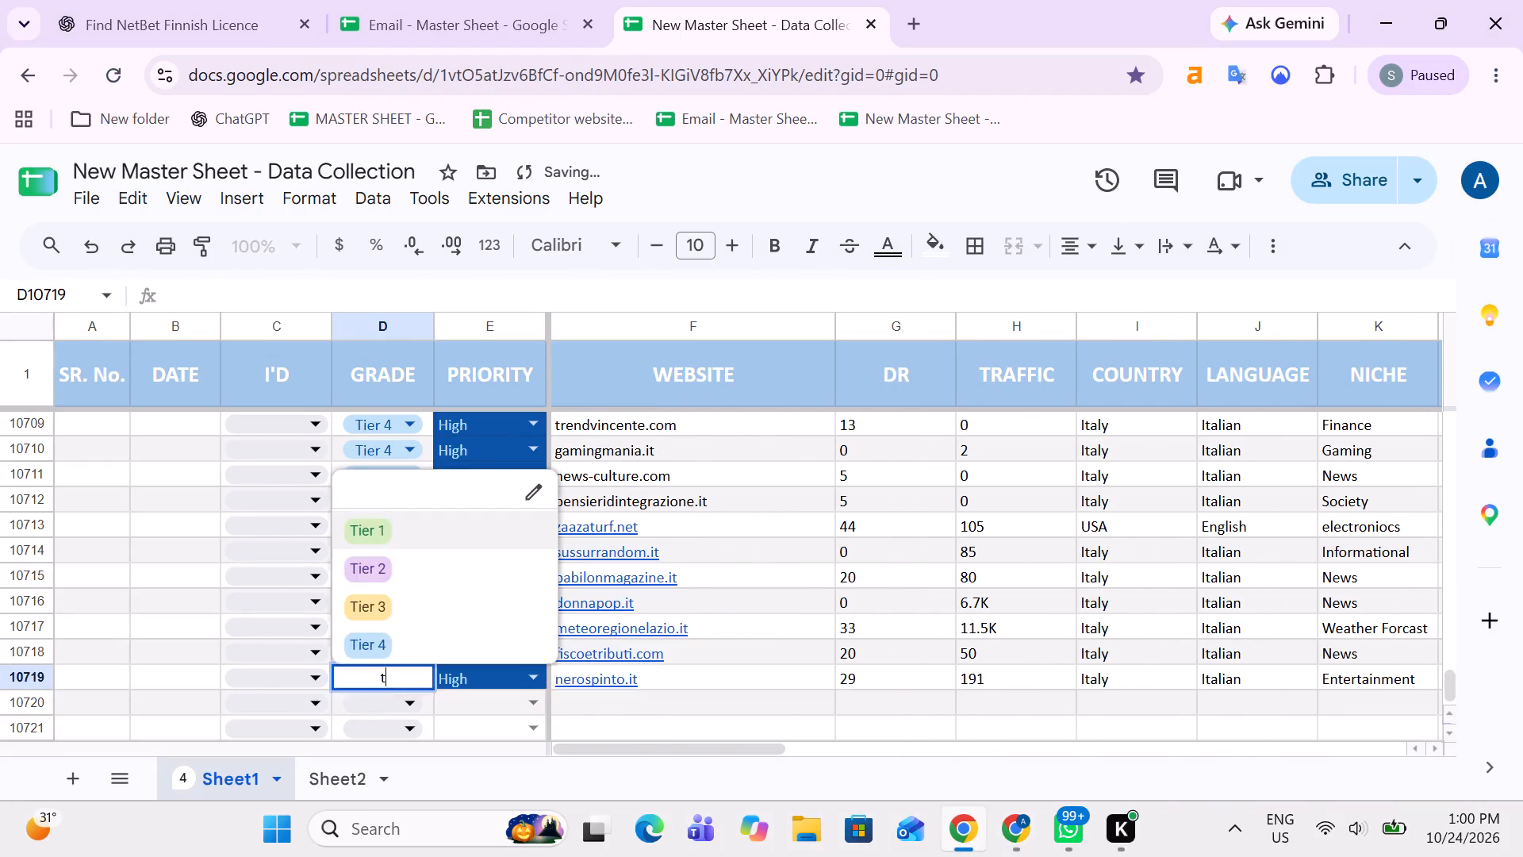
{"action": "key", "text": "Up"}
{"action": "key", "text": "Up"}
{"action": "key", "text": "Return"}
{"action": "key", "text": "Up"}
{"action": "key", "text": "Right"}
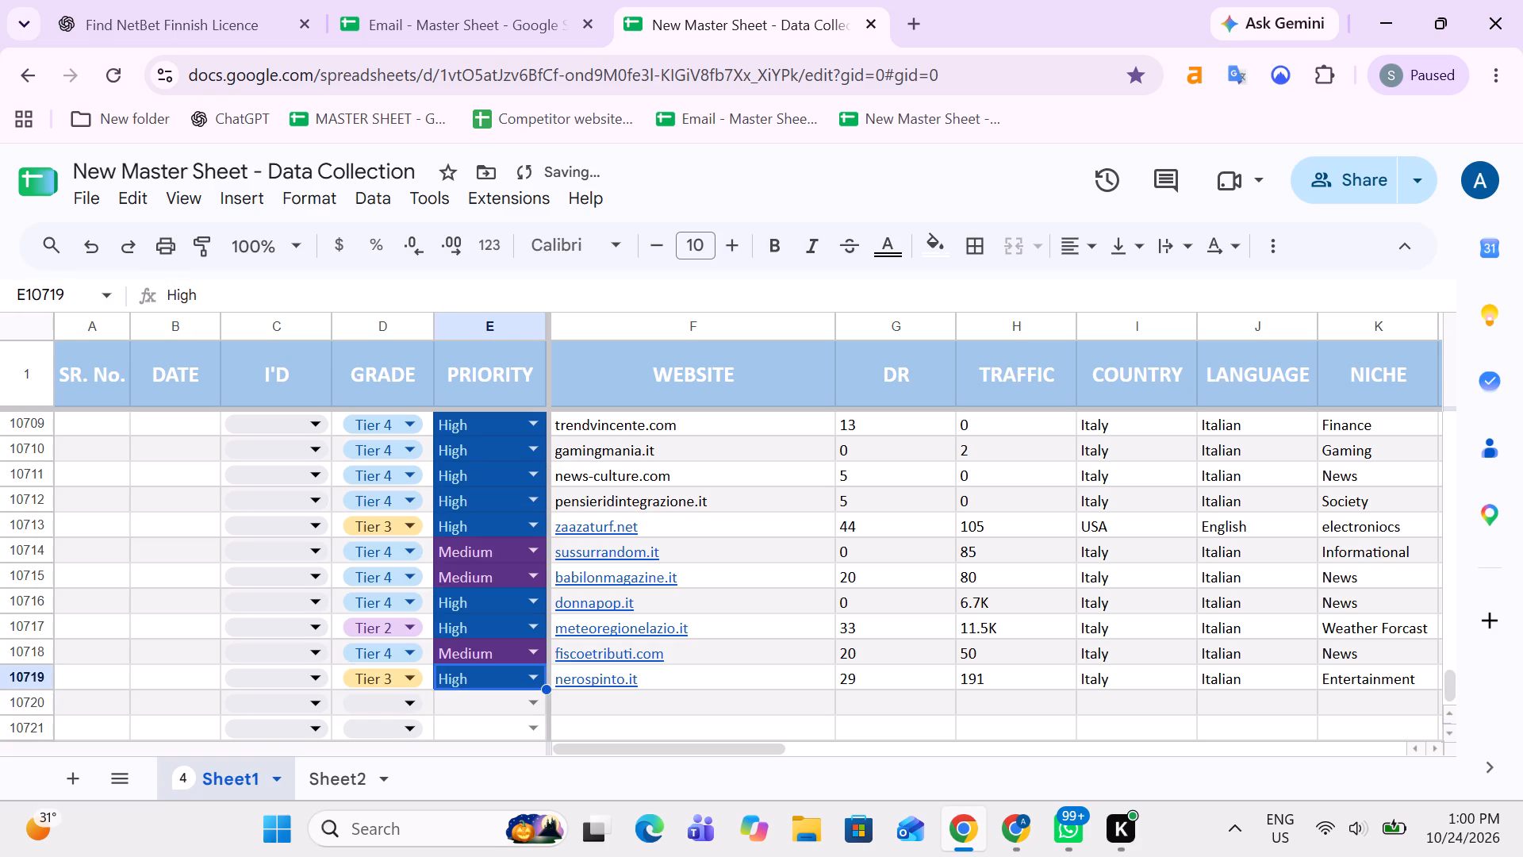
Recheck the Nerospinto thread in Gmail and replace its single-check Casino label with the double-check Casino label.
{"action": "key", "text": "alt+Tab"}
{"action": "scroll", "coordinate": [827, 505], "scroll_direction": "down", "scroll_amount": 17}
{"action": "scroll", "coordinate": [849, 476], "scroll_direction": "up", "scroll_amount": 6}
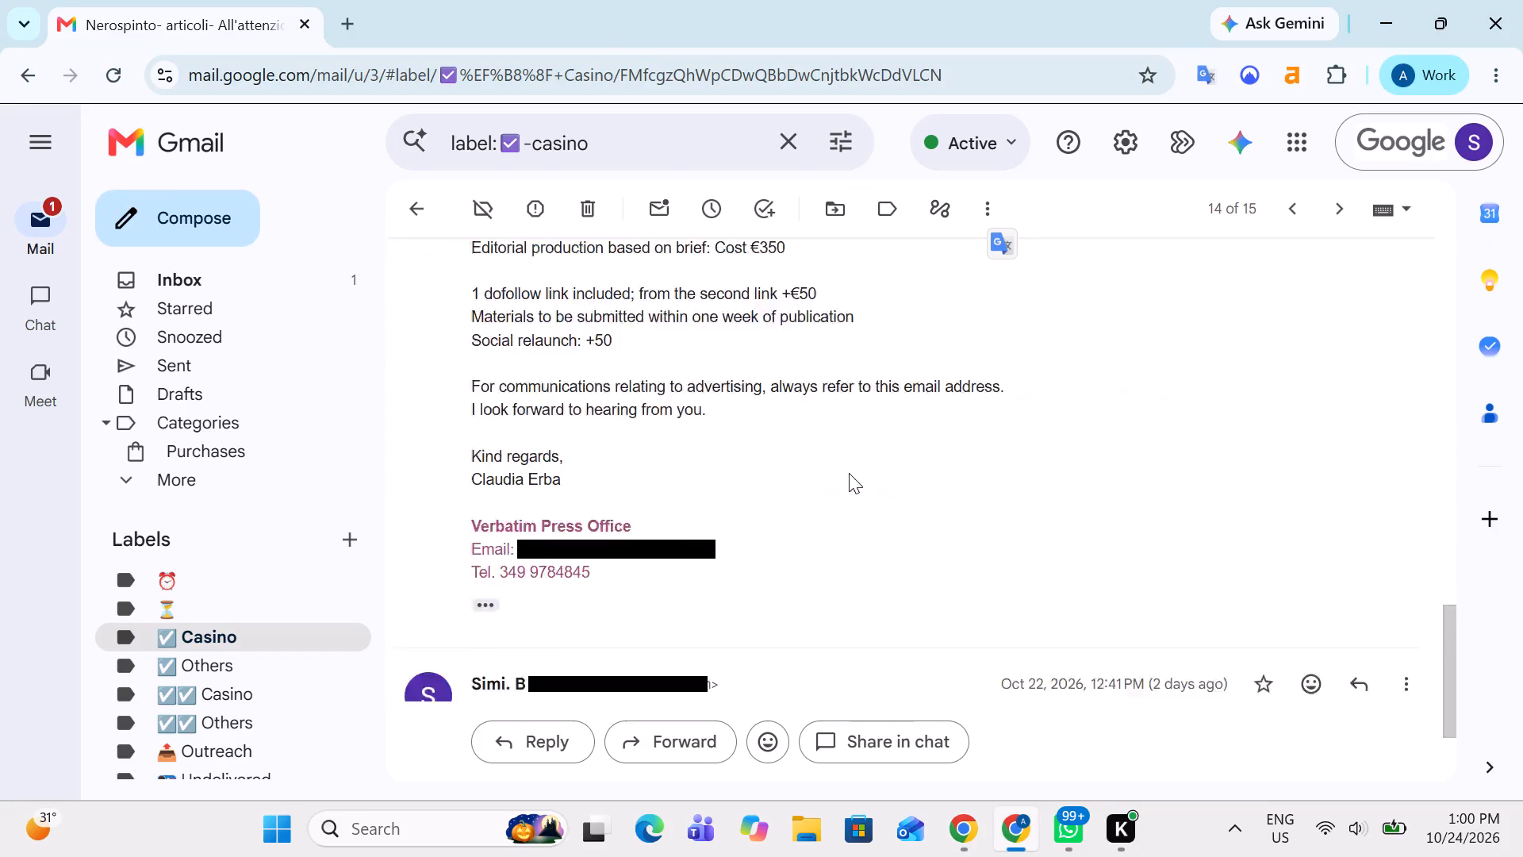
{"action": "scroll", "coordinate": [849, 473], "scroll_direction": "up", "scroll_amount": 1}
{"action": "scroll", "coordinate": [947, 536], "scroll_direction": "down", "scroll_amount": 6}
{"action": "scroll", "coordinate": [955, 551], "scroll_direction": "up", "scroll_amount": 8}
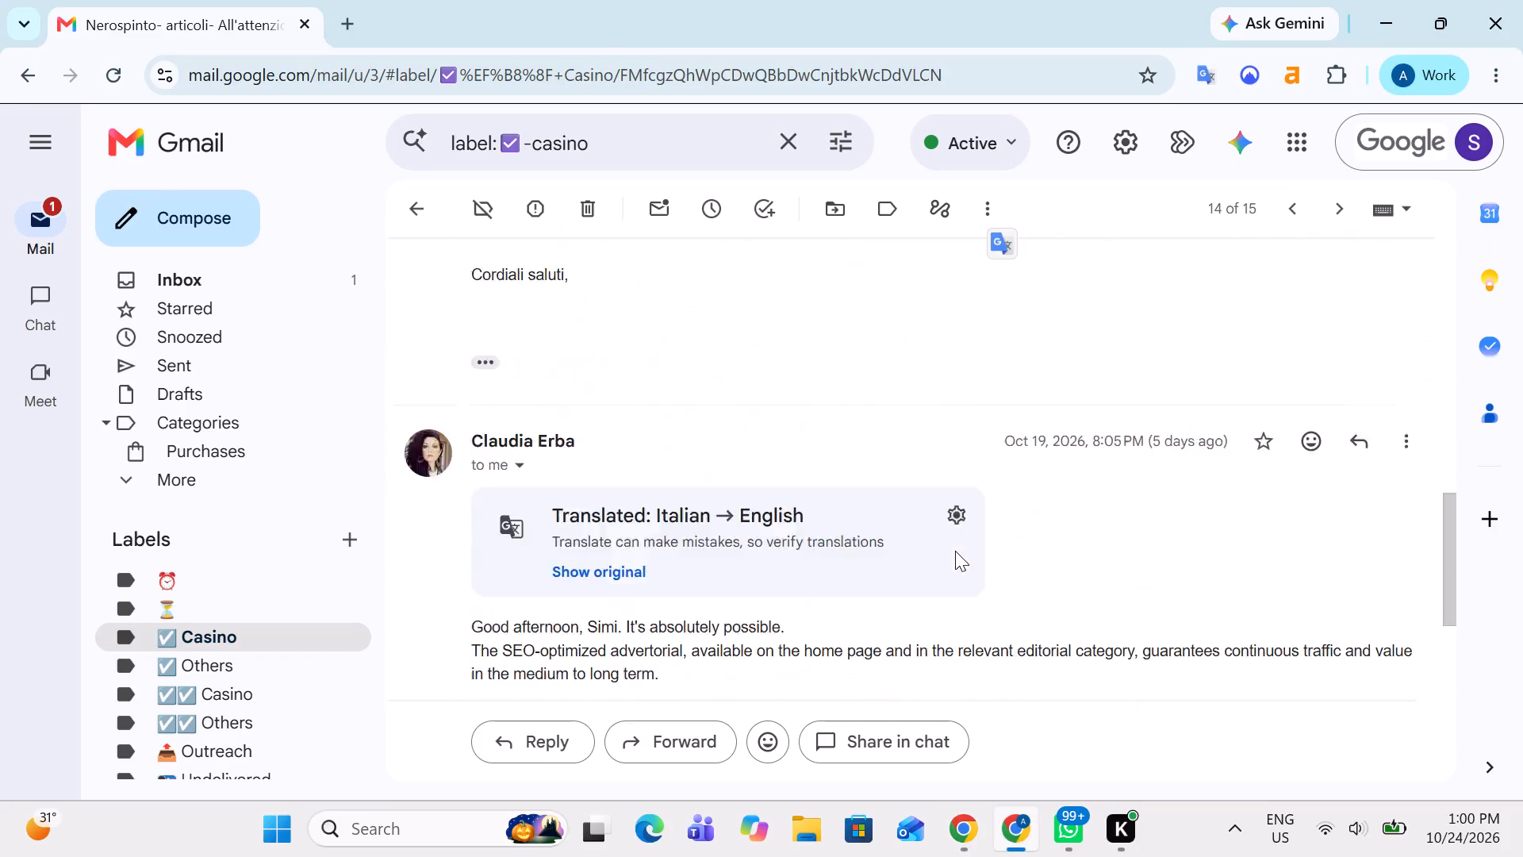
{"action": "scroll", "coordinate": [1190, 475], "scroll_direction": "up", "scroll_amount": 7}
{"action": "left_click", "coordinate": [892, 203]}
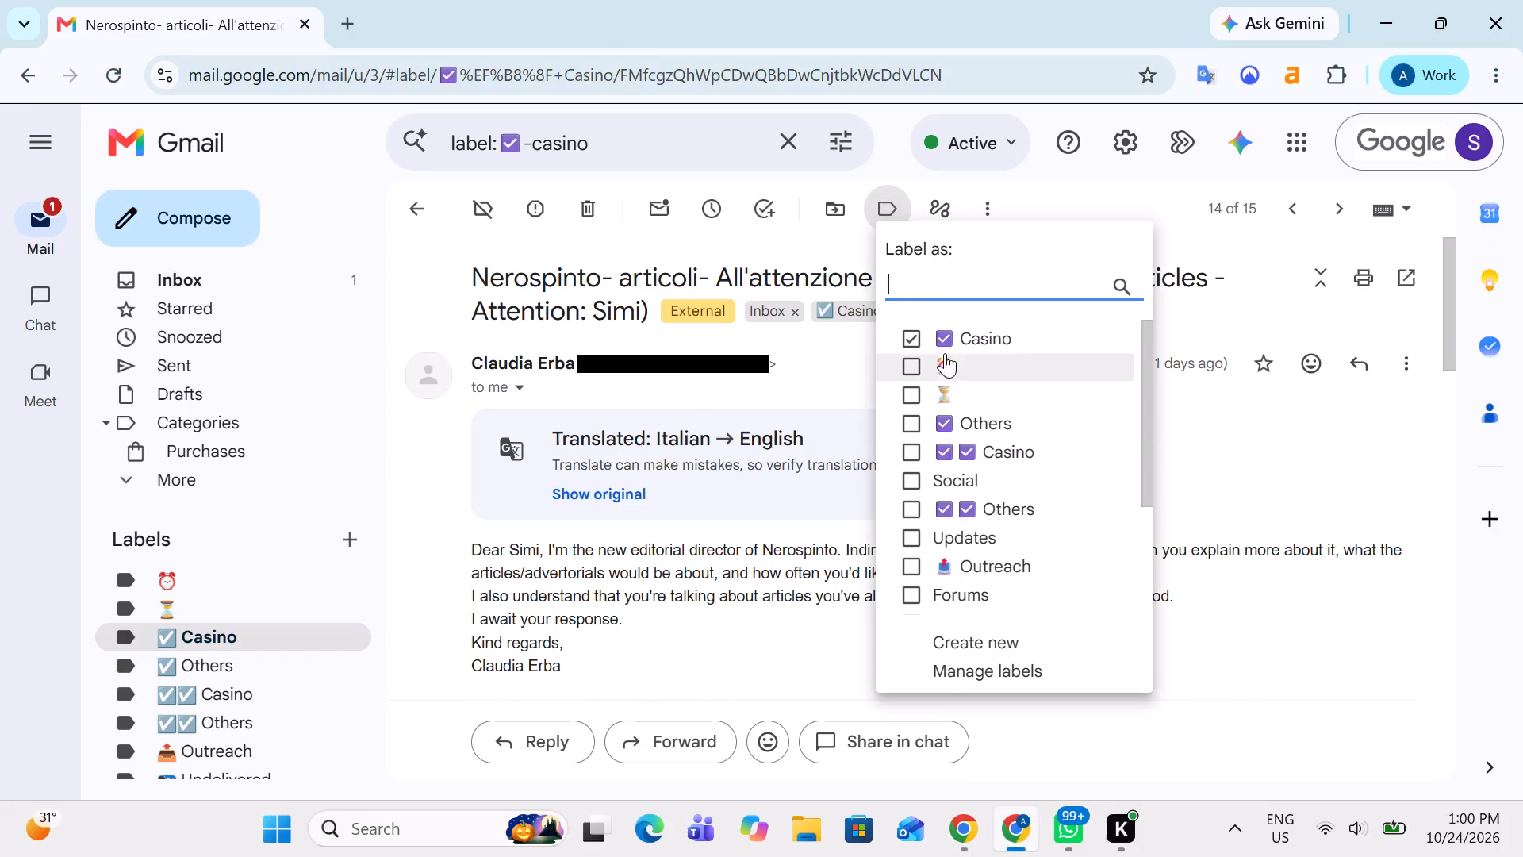
{"action": "left_click", "coordinate": [915, 329]}
{"action": "left_click", "coordinate": [1000, 446]}
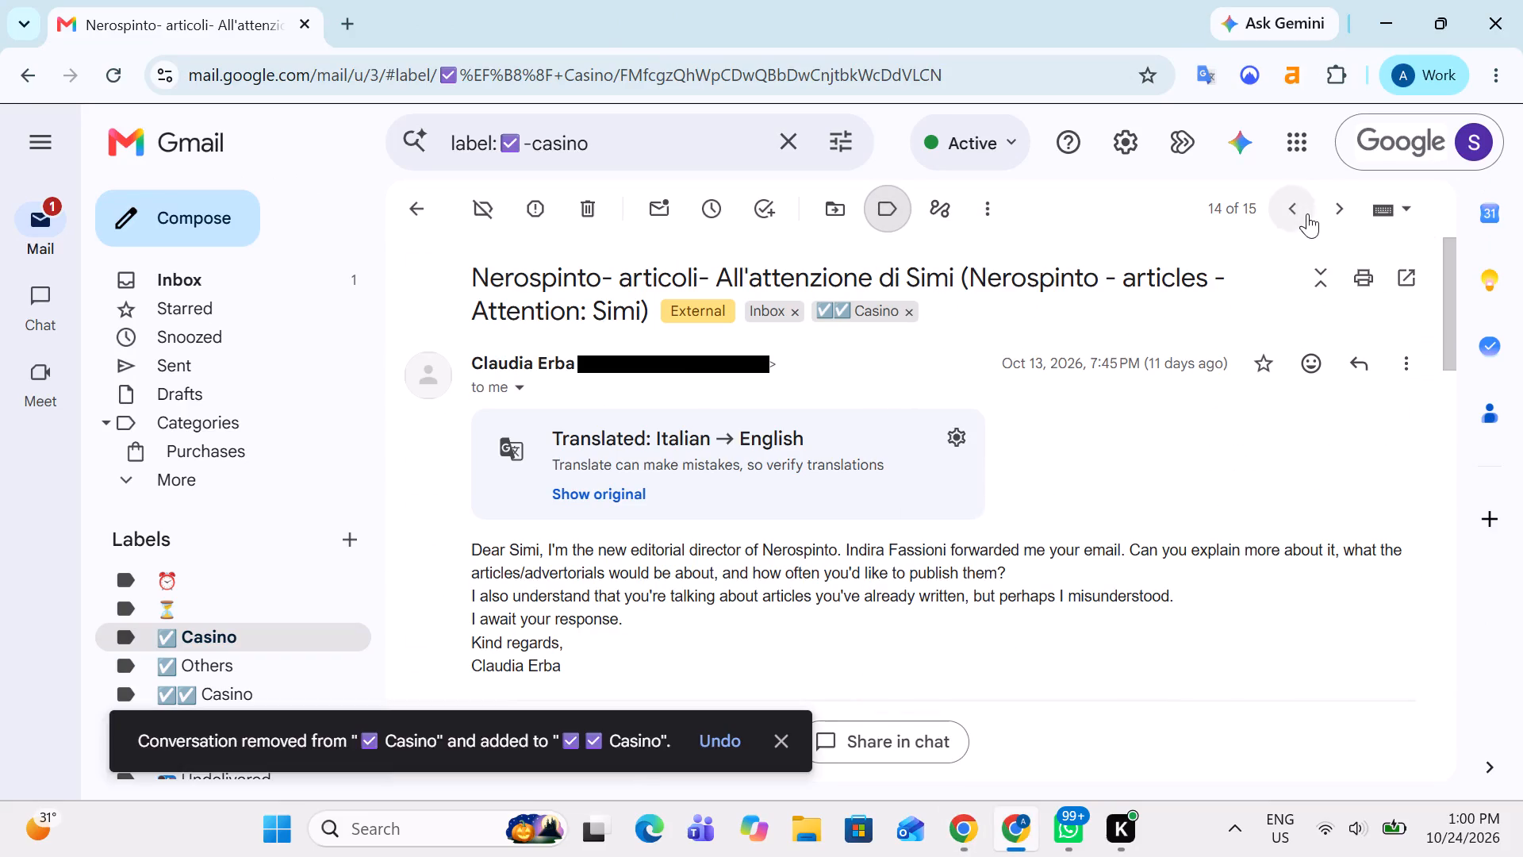
Copy the publisher's email address from the fiscoetributi.com thread into the contact details of row 10718 in the New Master Sheet.
{"action": "left_click", "coordinate": [1307, 213]}
{"action": "scroll", "coordinate": [724, 603], "scroll_direction": "down", "scroll_amount": 3}
{"action": "scroll", "coordinate": [716, 596], "scroll_direction": "up", "scroll_amount": 3}
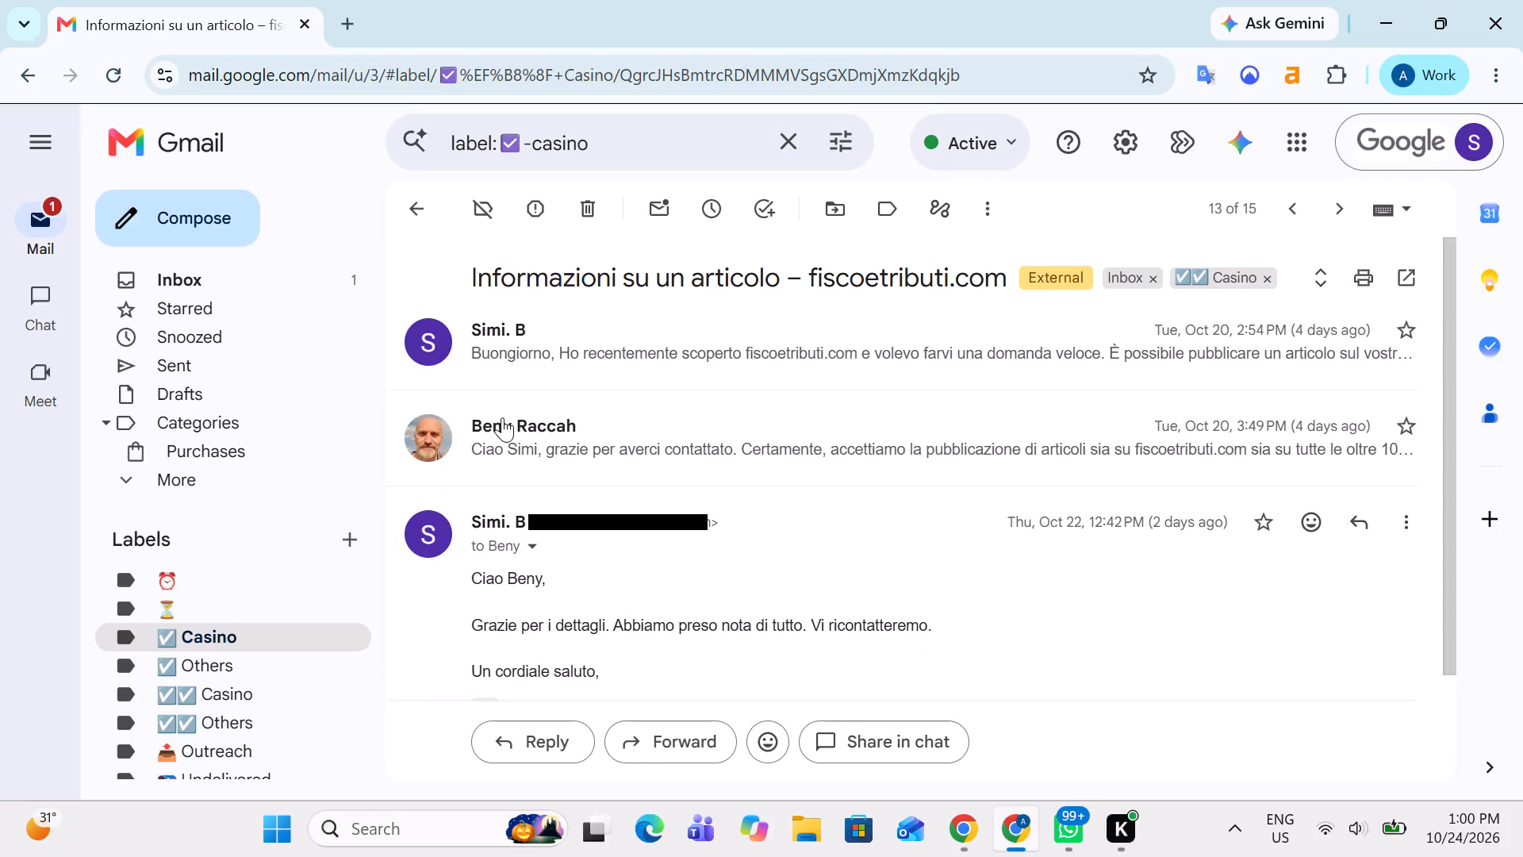
{"action": "left_click", "coordinate": [796, 536]}
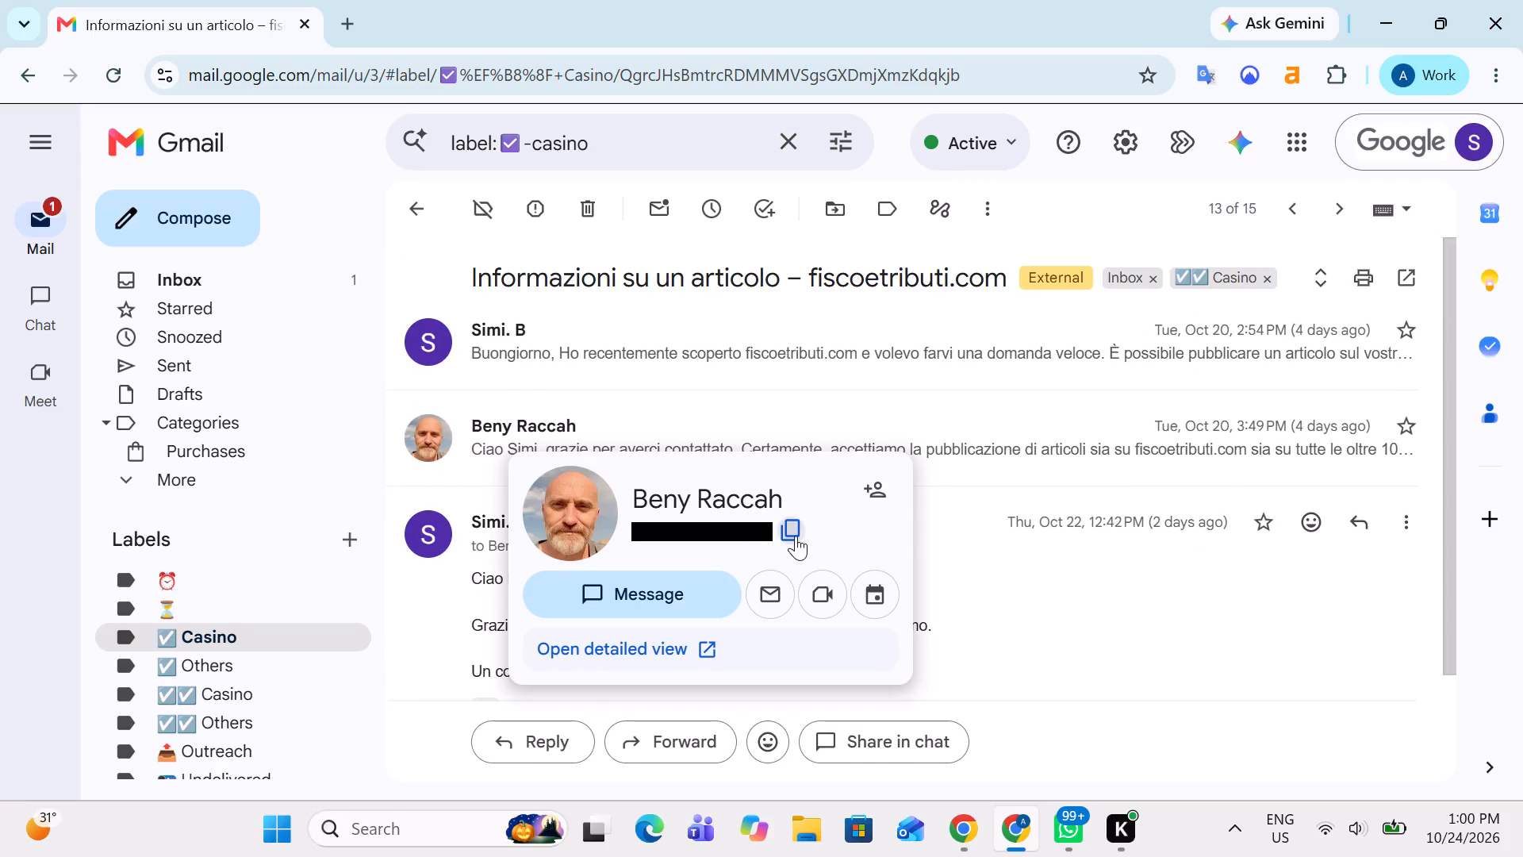
{"action": "key", "text": "alt+Tab"}
{"action": "key", "text": "Right"}
{"action": "key", "text": "Up"}
{"action": "key", "text": "Right"}
{"action": "key", "text": "Right"}
{"action": "key", "text": "Right"}
{"action": "key", "text": "Right"}
{"action": "key", "text": "Right"}
{"action": "key", "text": "Right"}
{"action": "key", "text": "Right"}
{"action": "key", "text": "Right"}
{"action": "key", "text": "Right"}
{"action": "key", "text": "Right"}
{"action": "key", "text": "Right"}
{"action": "key", "text": "Right"}
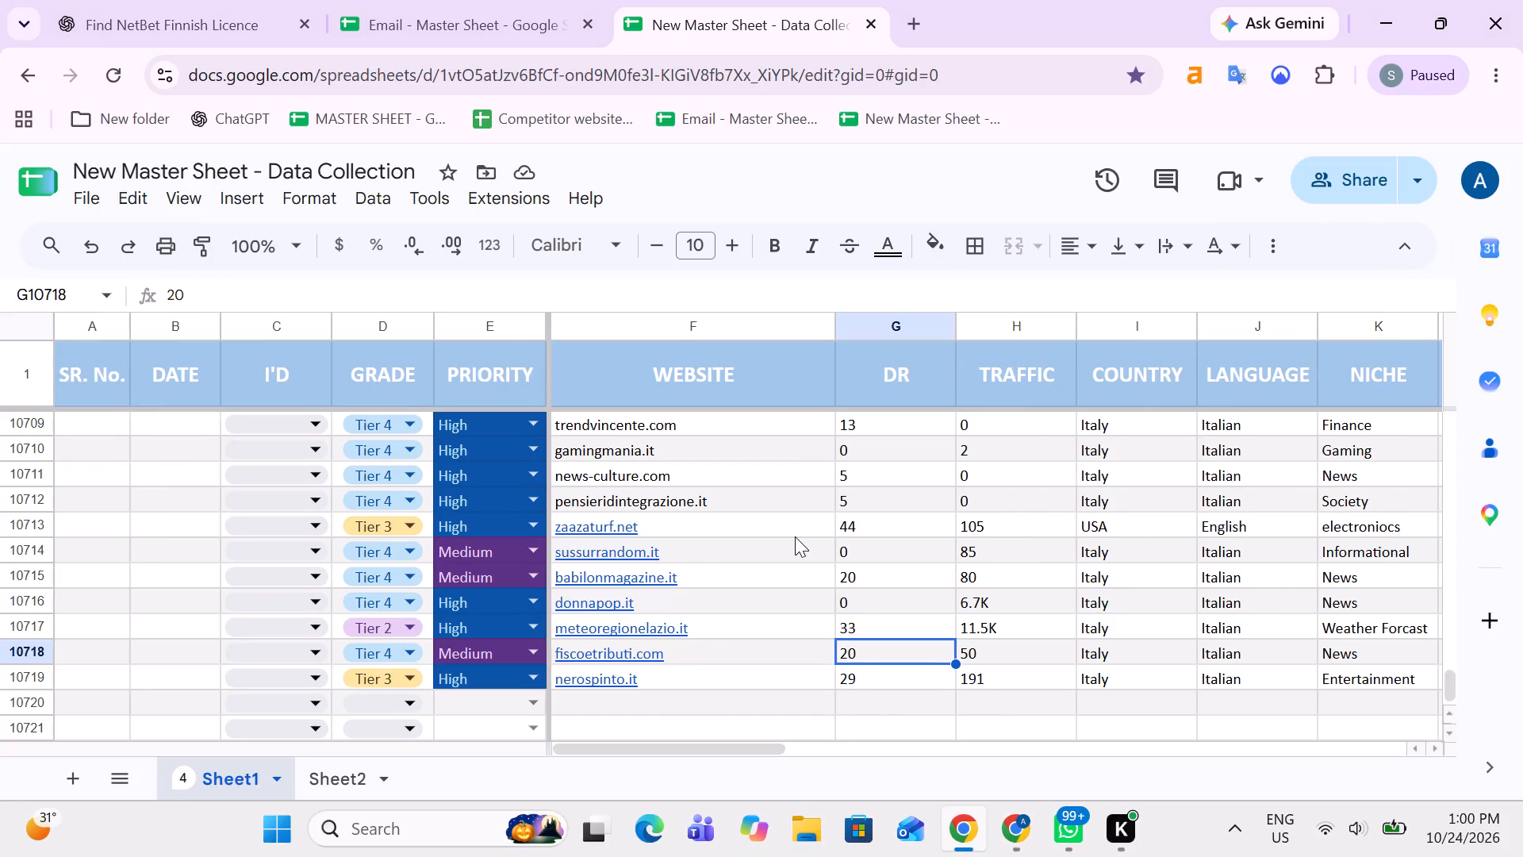
{"action": "key", "text": "Left"}
{"action": "key", "text": "Return"}
{"action": "key", "text": "ctrl+v"}
{"action": "key", "text": "Tab"}
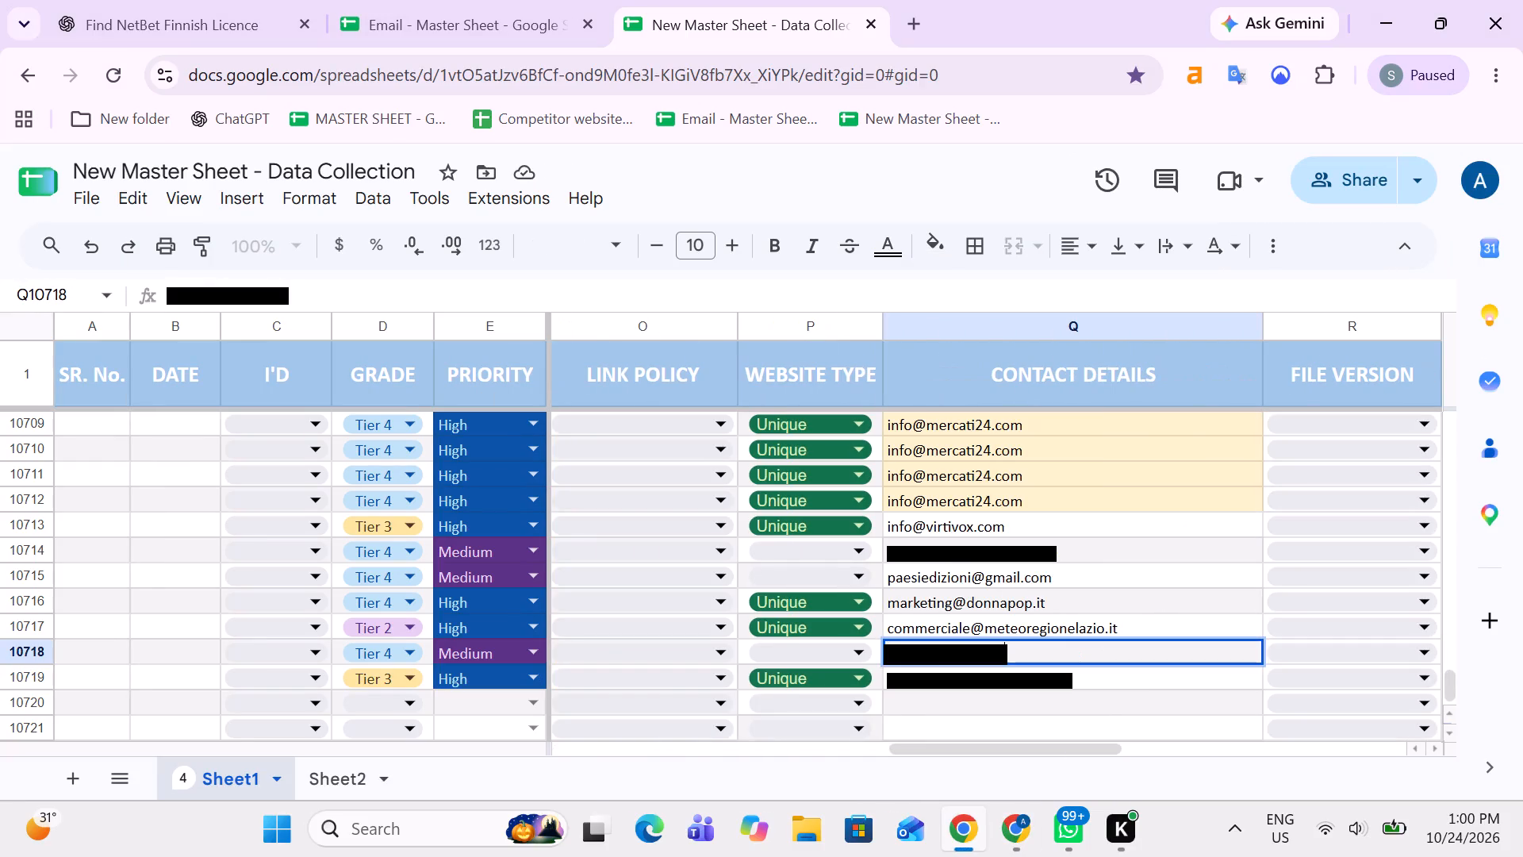
Select the empty website cell in row 10720, below the nerospinto.it entry.
{"action": "key", "text": "Down"}
{"action": "key", "text": "Left"}
{"action": "key", "text": "Left"}
{"action": "key", "text": "Left"}
{"action": "key", "text": "Left"}
{"action": "key", "text": "Left"}
{"action": "key", "text": "Left"}
{"action": "key", "text": "Left"}
{"action": "key", "text": "Left"}
{"action": "key", "text": "Left"}
{"action": "key", "text": "Left"}
{"action": "key", "text": "Left"}
{"action": "key", "text": "Left"}
{"action": "key", "text": "Left"}
{"action": "key", "text": "Left"}
{"action": "key", "text": "Left"}
{"action": "key", "text": "Left"}
{"action": "key", "text": "Left"}
{"action": "key", "text": "Left"}
{"action": "key", "text": "Left"}
{"action": "key", "text": "Right"}
{"action": "key", "text": "Right"}
{"action": "key", "text": "Right"}
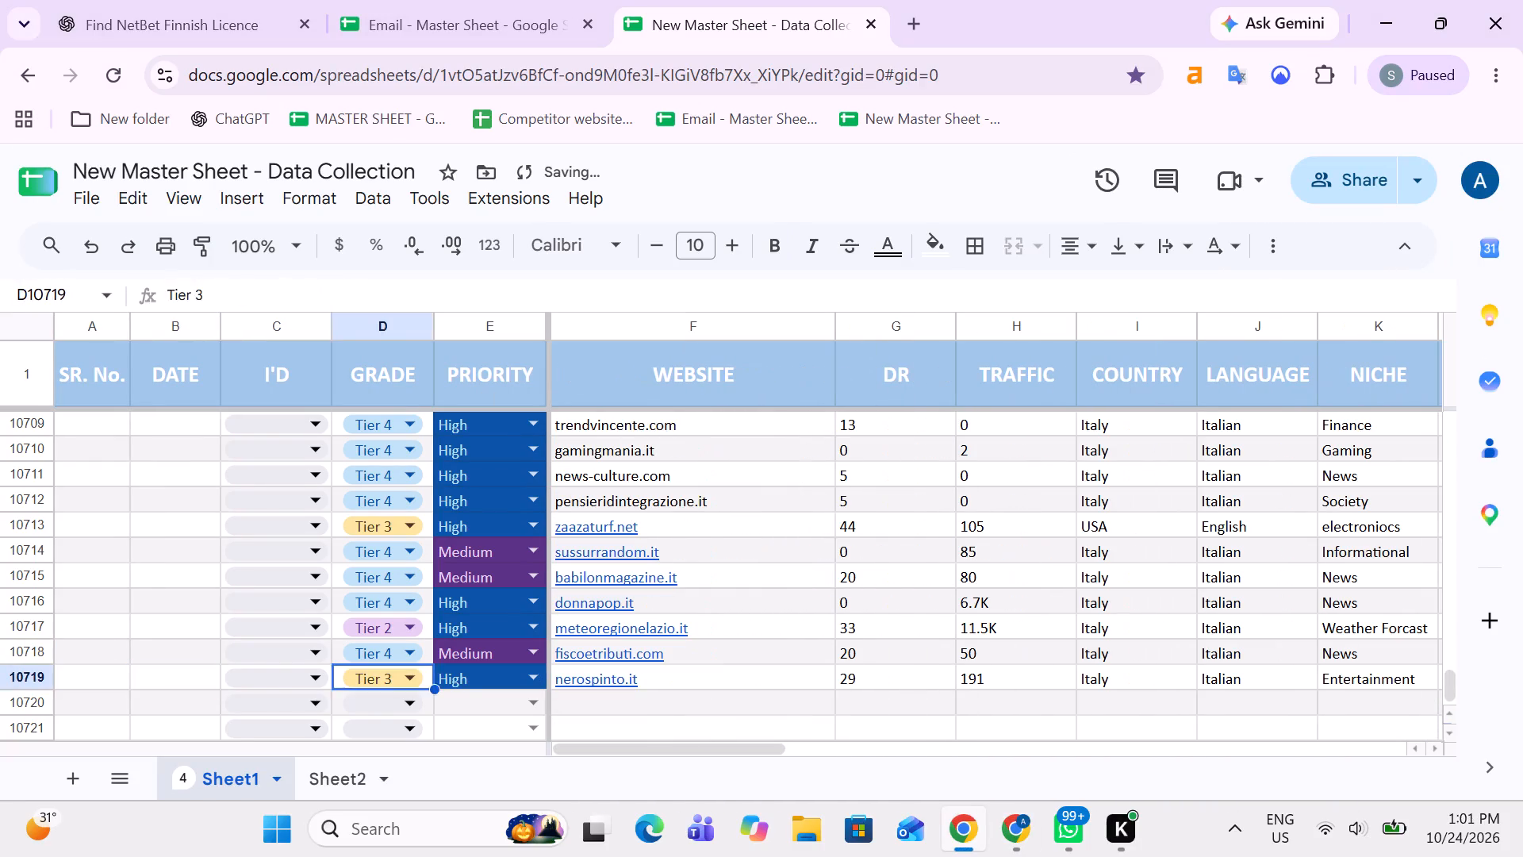
{"action": "key", "text": "Right"}
{"action": "key", "text": "Right"}
{"action": "key", "text": "Down"}
{"action": "key", "text": "alt+Tab"}
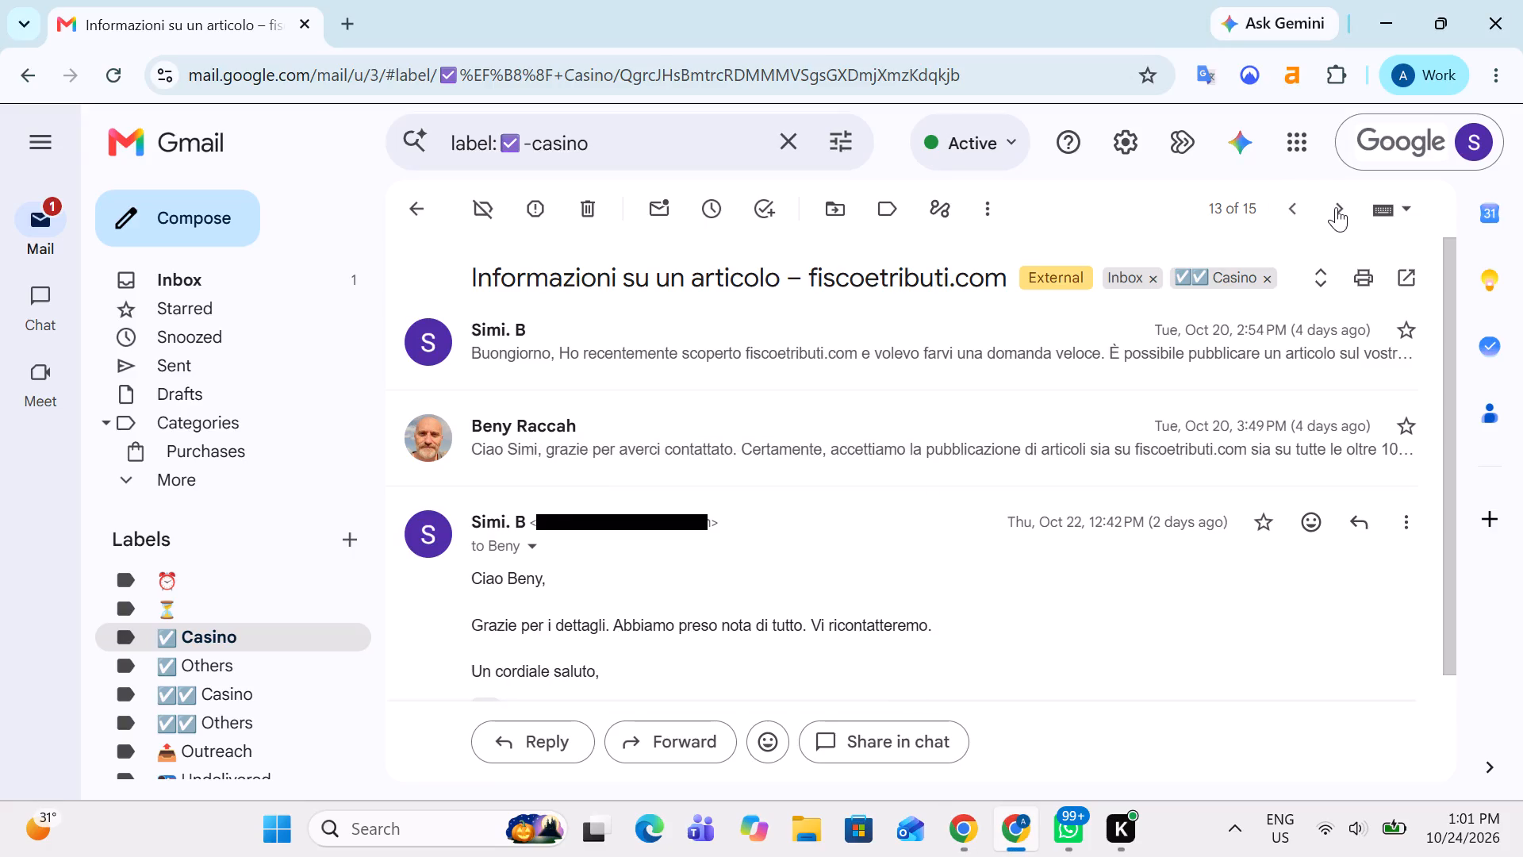
{"action": "left_click", "coordinate": [1337, 202]}
{"action": "left_click", "coordinate": [1337, 202]}
{"action": "scroll", "coordinate": [794, 417], "scroll_direction": "down", "scroll_amount": 2}
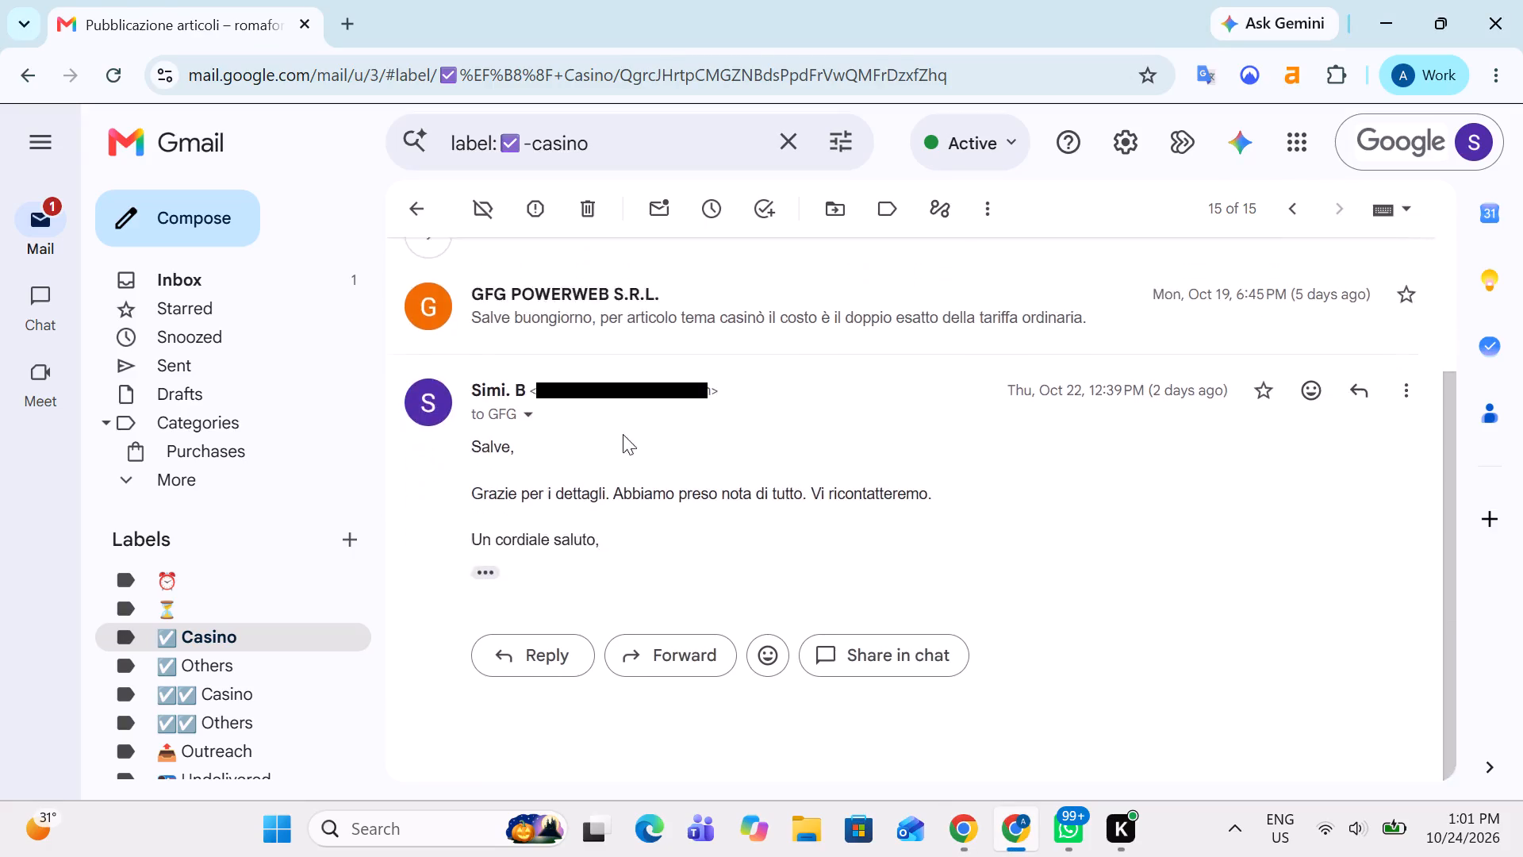
{"action": "scroll", "coordinate": [622, 434], "scroll_direction": "up", "scroll_amount": 2}
{"action": "left_click", "coordinate": [420, 411]}
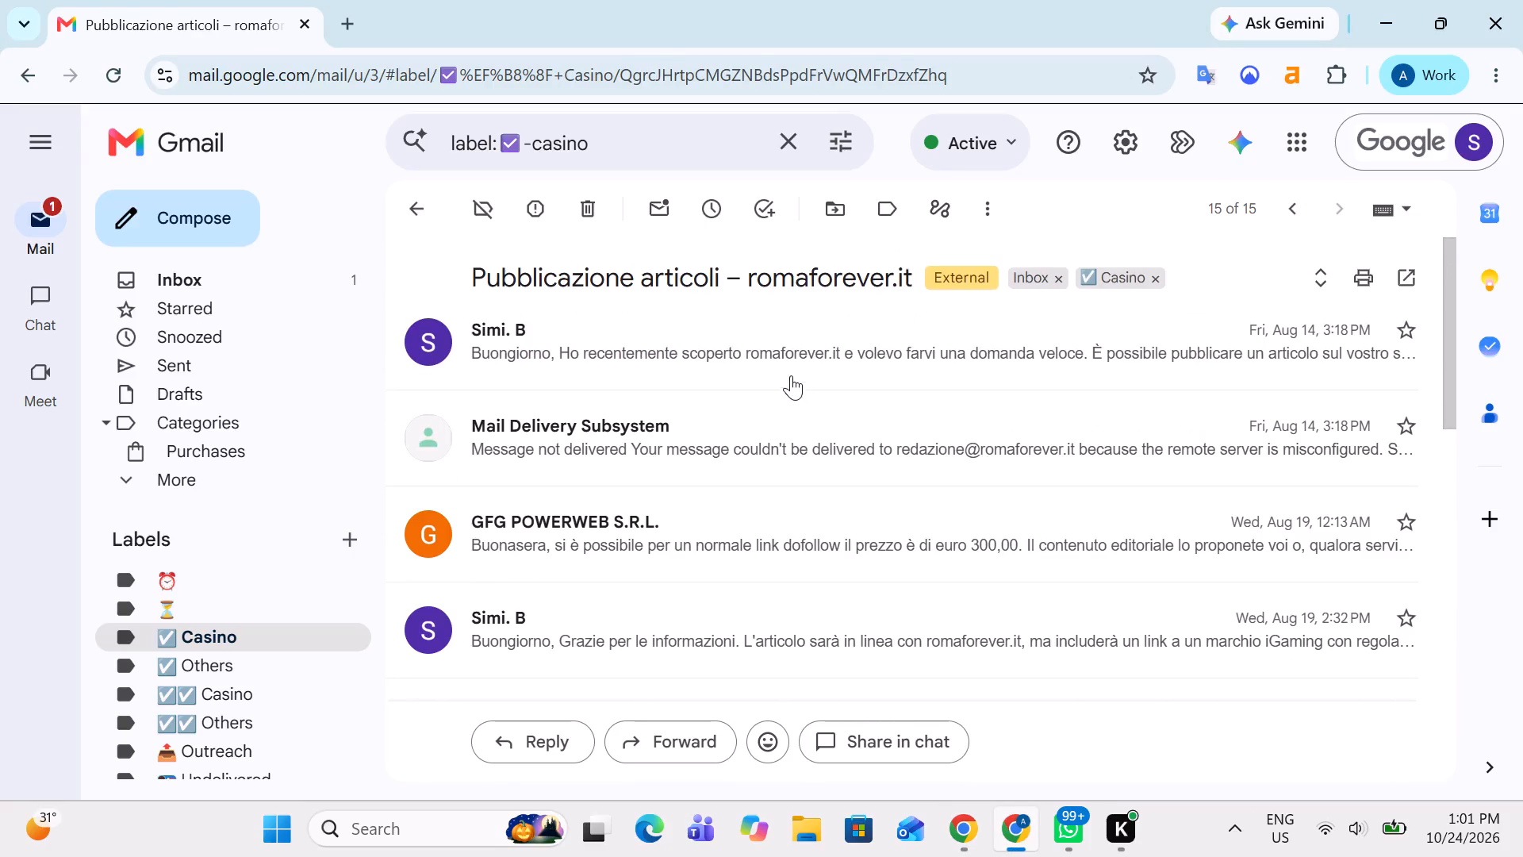
{"action": "left_click", "coordinate": [623, 548]}
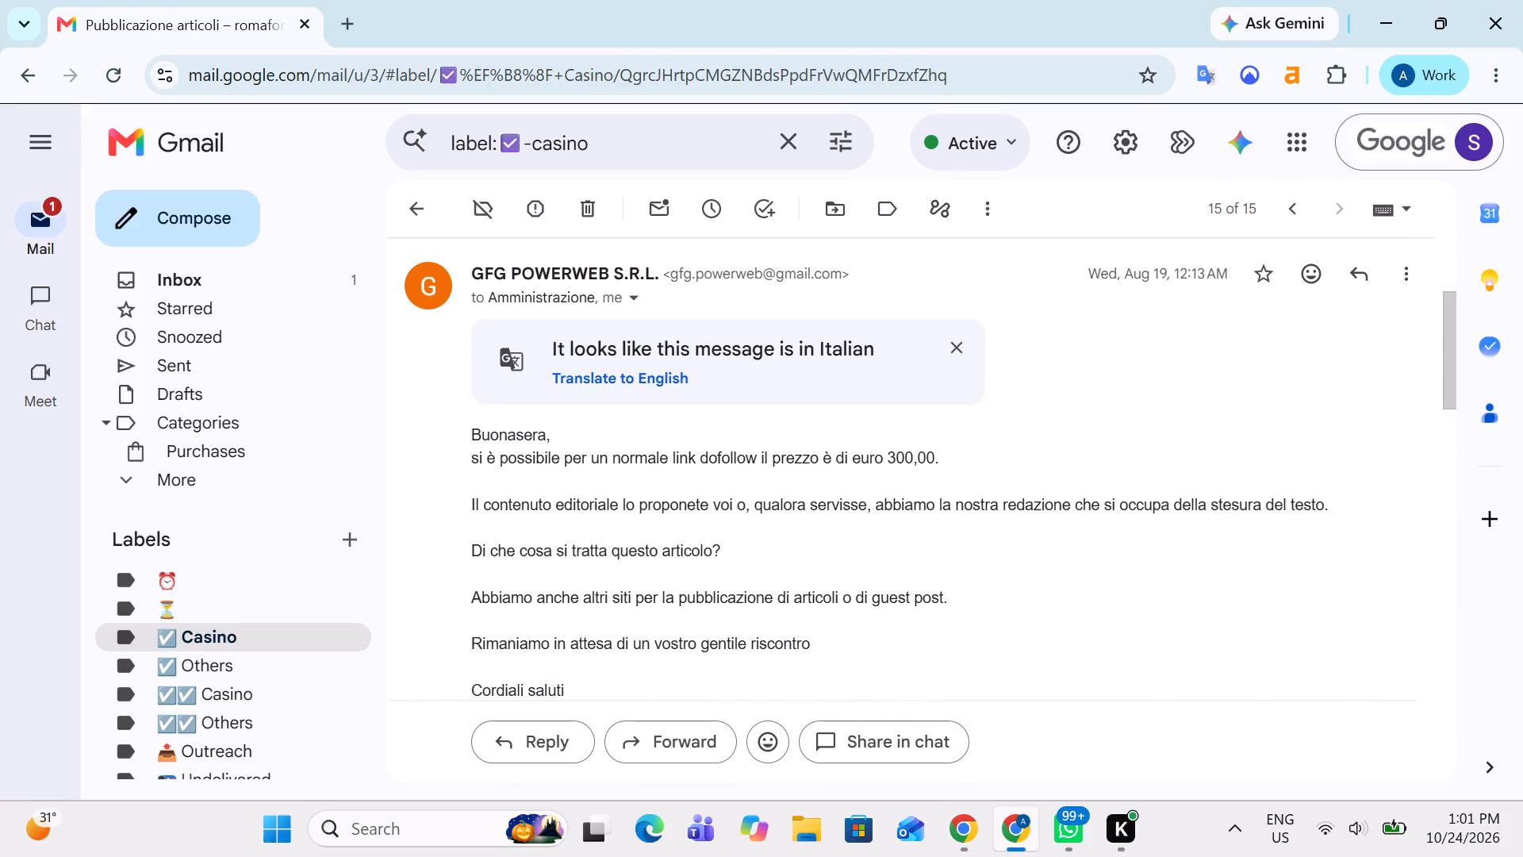
{"action": "left_click", "coordinate": [623, 375]}
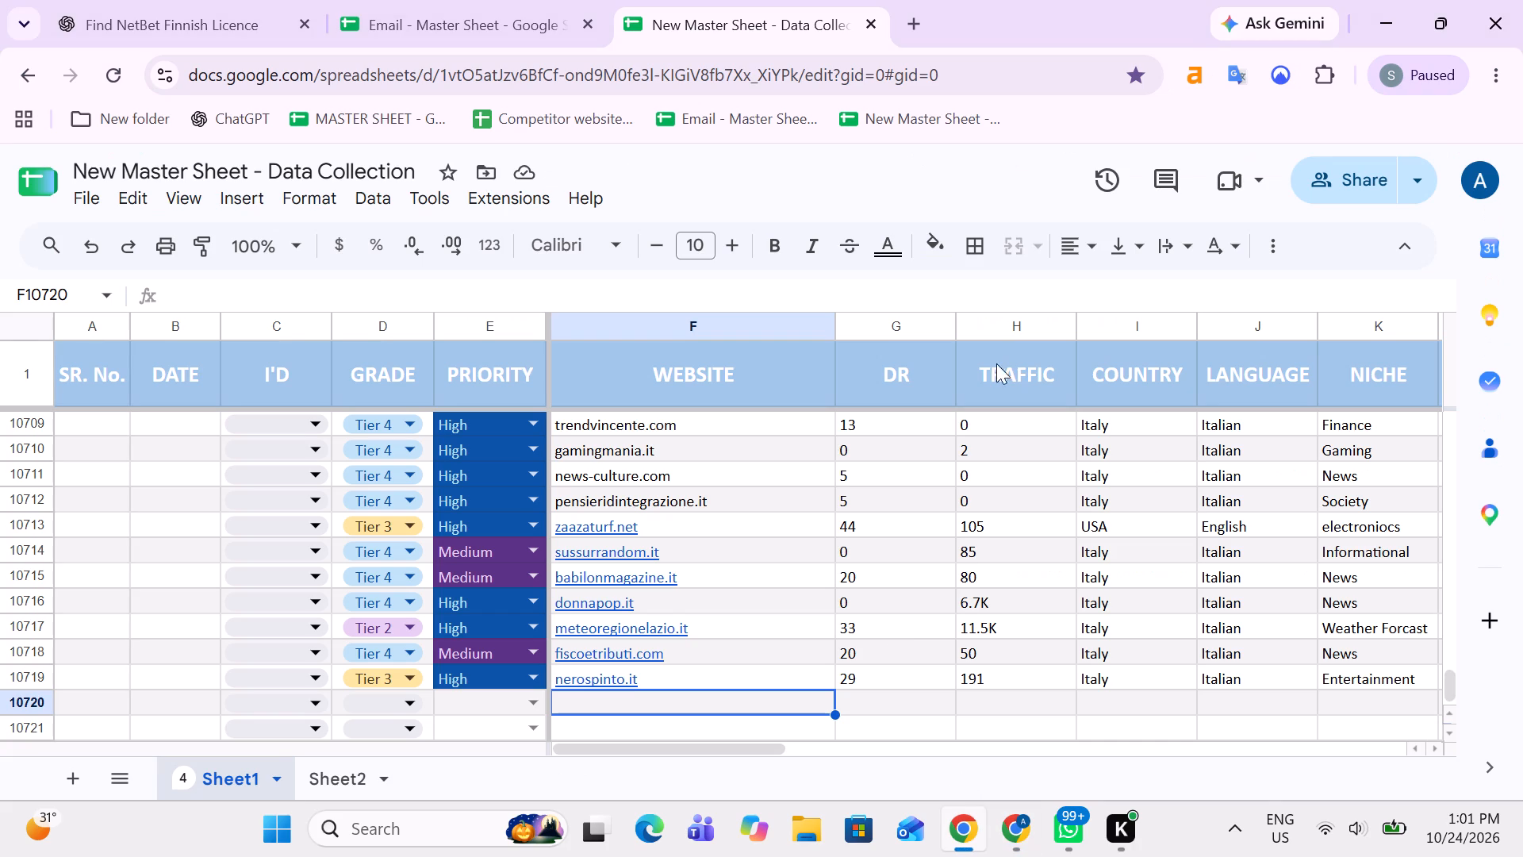
{"action": "key", "text": "ctrl+f"}
{"action": "key", "text": "ctrl+v"}
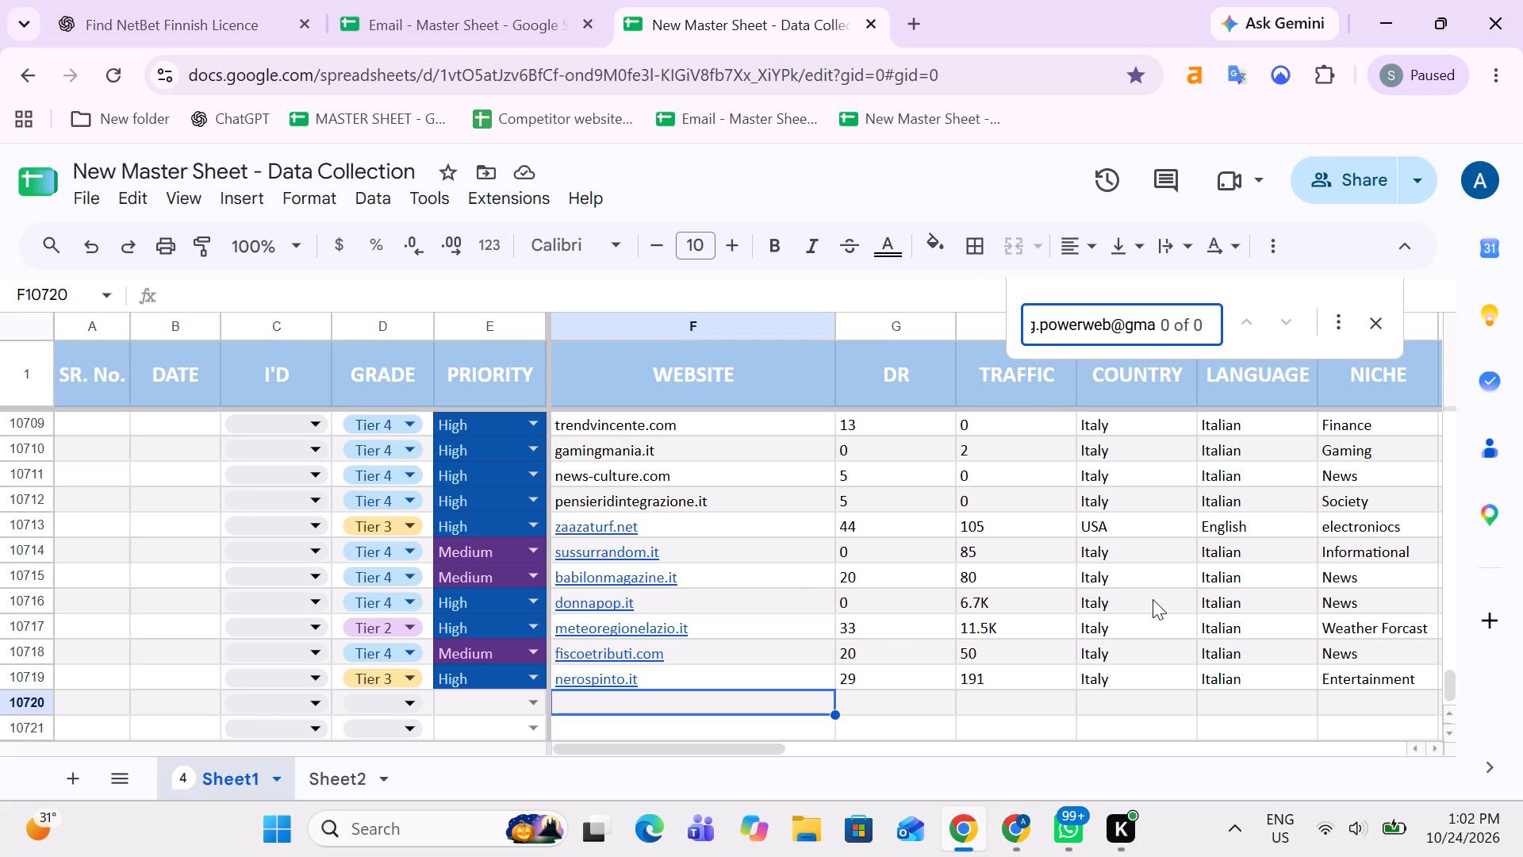
{"action": "scroll", "coordinate": [1161, 588], "scroll_direction": "up", "scroll_amount": 1}
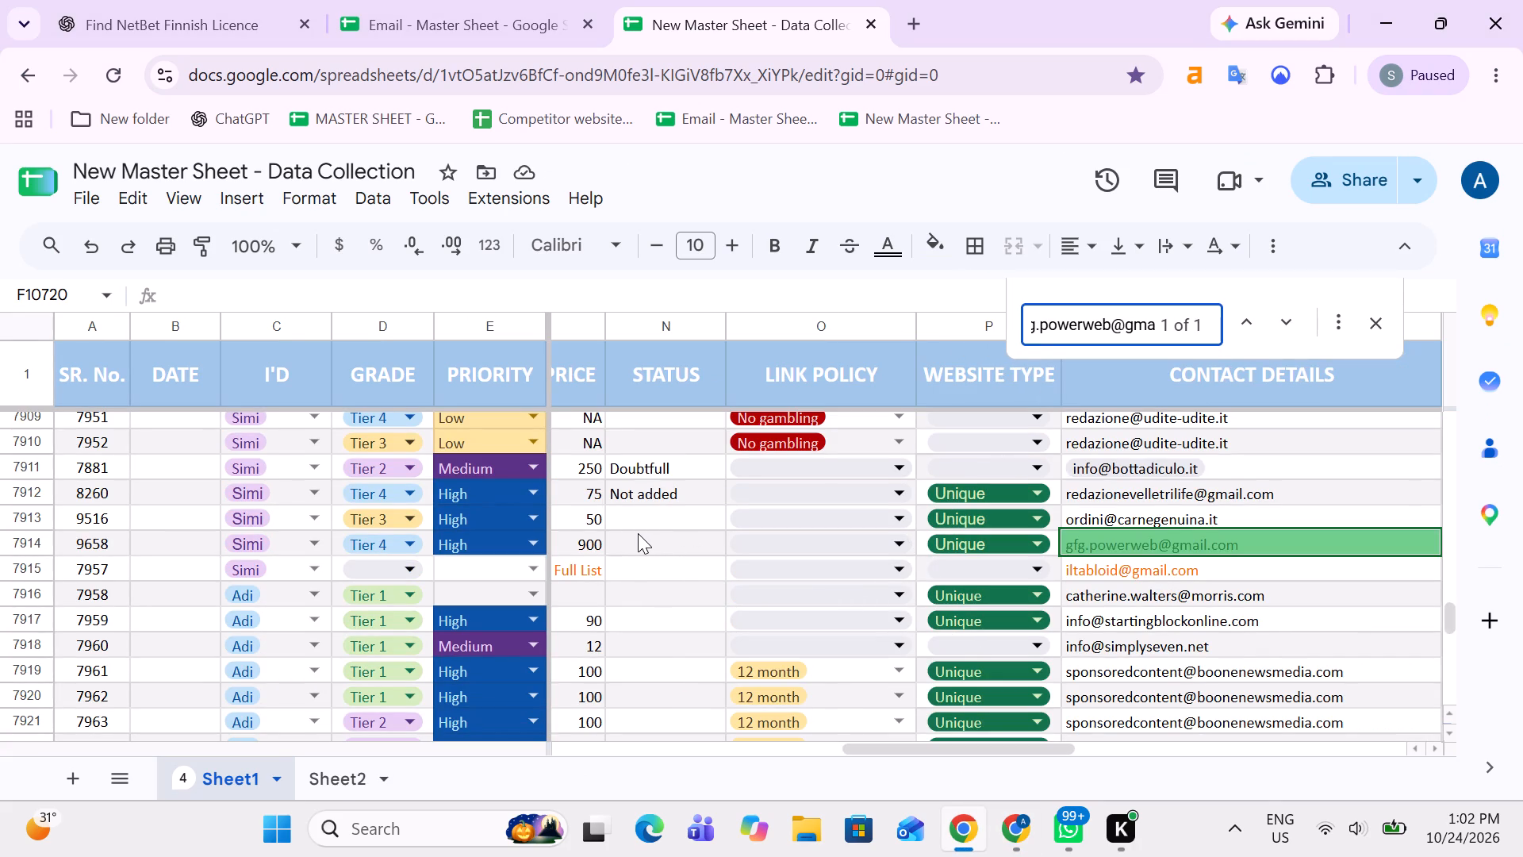
Examine the matching publisher row from its price cells across to its website cell, and close the sheet search.
{"action": "left_click", "coordinate": [712, 548]}
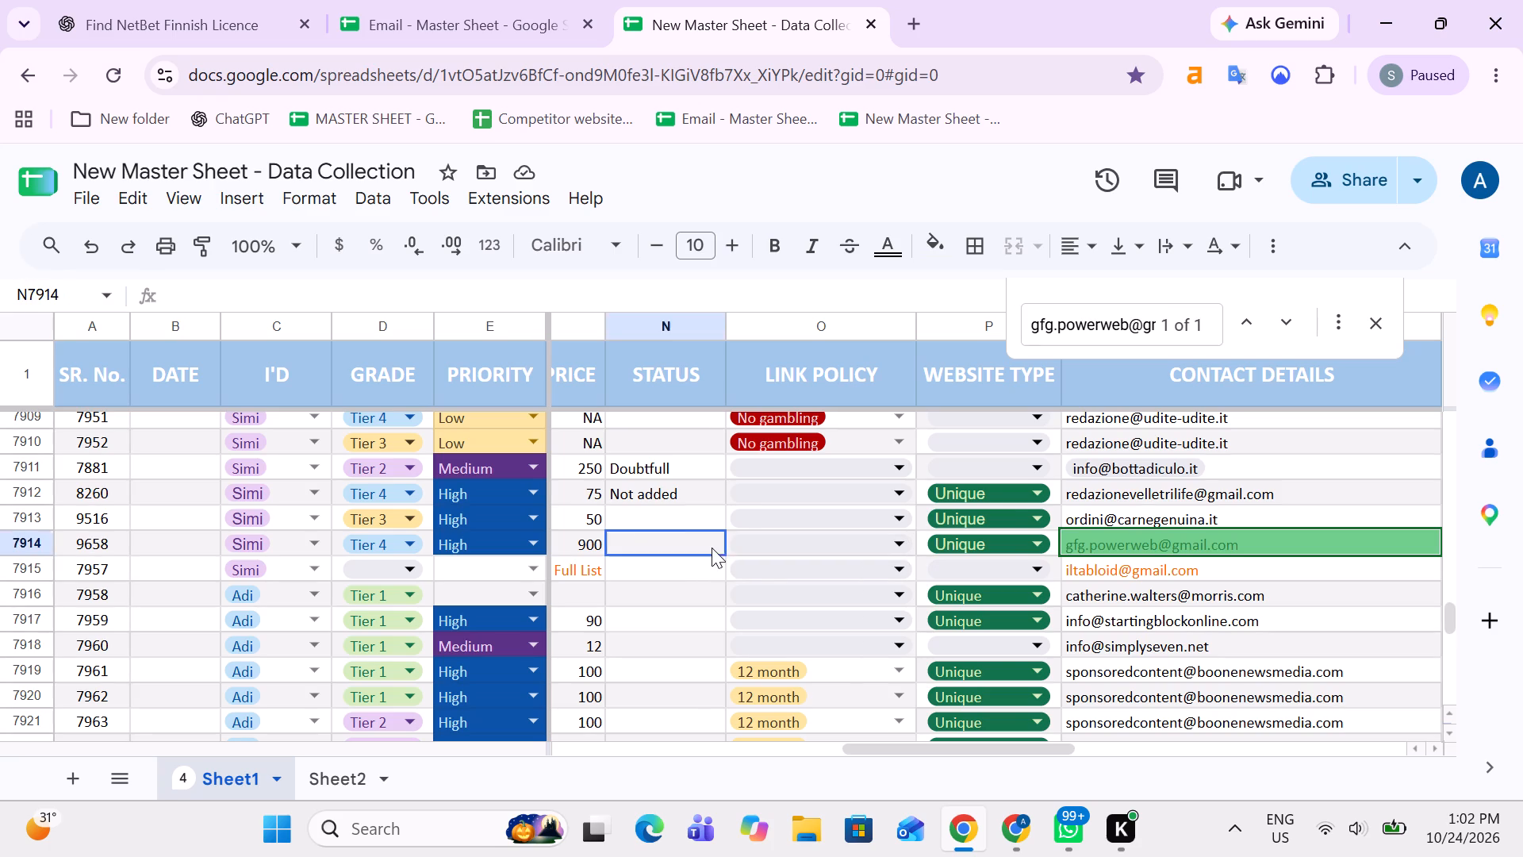
{"action": "key", "text": "Left"}
{"action": "key", "text": "Left"}
{"action": "key", "text": "Left"}
{"action": "key", "text": "Left"}
{"action": "key", "text": "Right"}
{"action": "key", "text": "Right"}
{"action": "key", "text": "Right"}
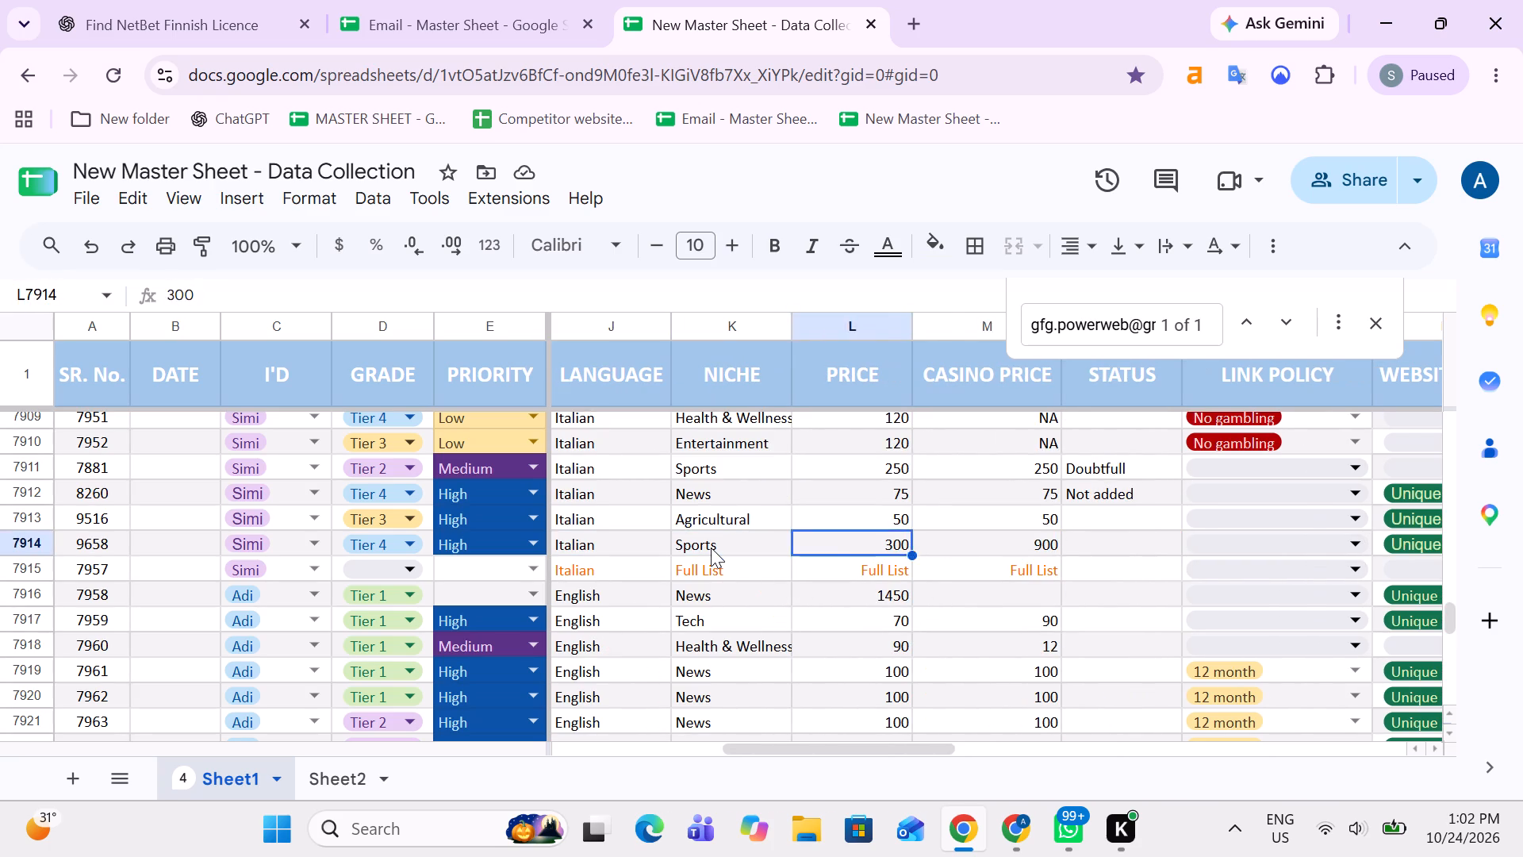
{"action": "key", "text": "Left"}
{"action": "key", "text": "Left"}
{"action": "key", "text": "Left"}
{"action": "key", "text": "Left"}
{"action": "key", "text": "Left"}
{"action": "key", "text": "Left"}
{"action": "key", "text": "Left"}
{"action": "key", "text": "Left"}
{"action": "key", "text": "Left"}
{"action": "key", "text": "Left"}
{"action": "key", "text": "Left"}
{"action": "key", "text": "Left"}
{"action": "key", "text": "Left"}
{"action": "key", "text": "Left"}
{"action": "key", "text": "Left"}
{"action": "key", "text": "Left"}
{"action": "key", "text": "Right"}
{"action": "key", "text": "Right"}
{"action": "key", "text": "Right"}
{"action": "key", "text": "Right"}
{"action": "key", "text": "Right"}
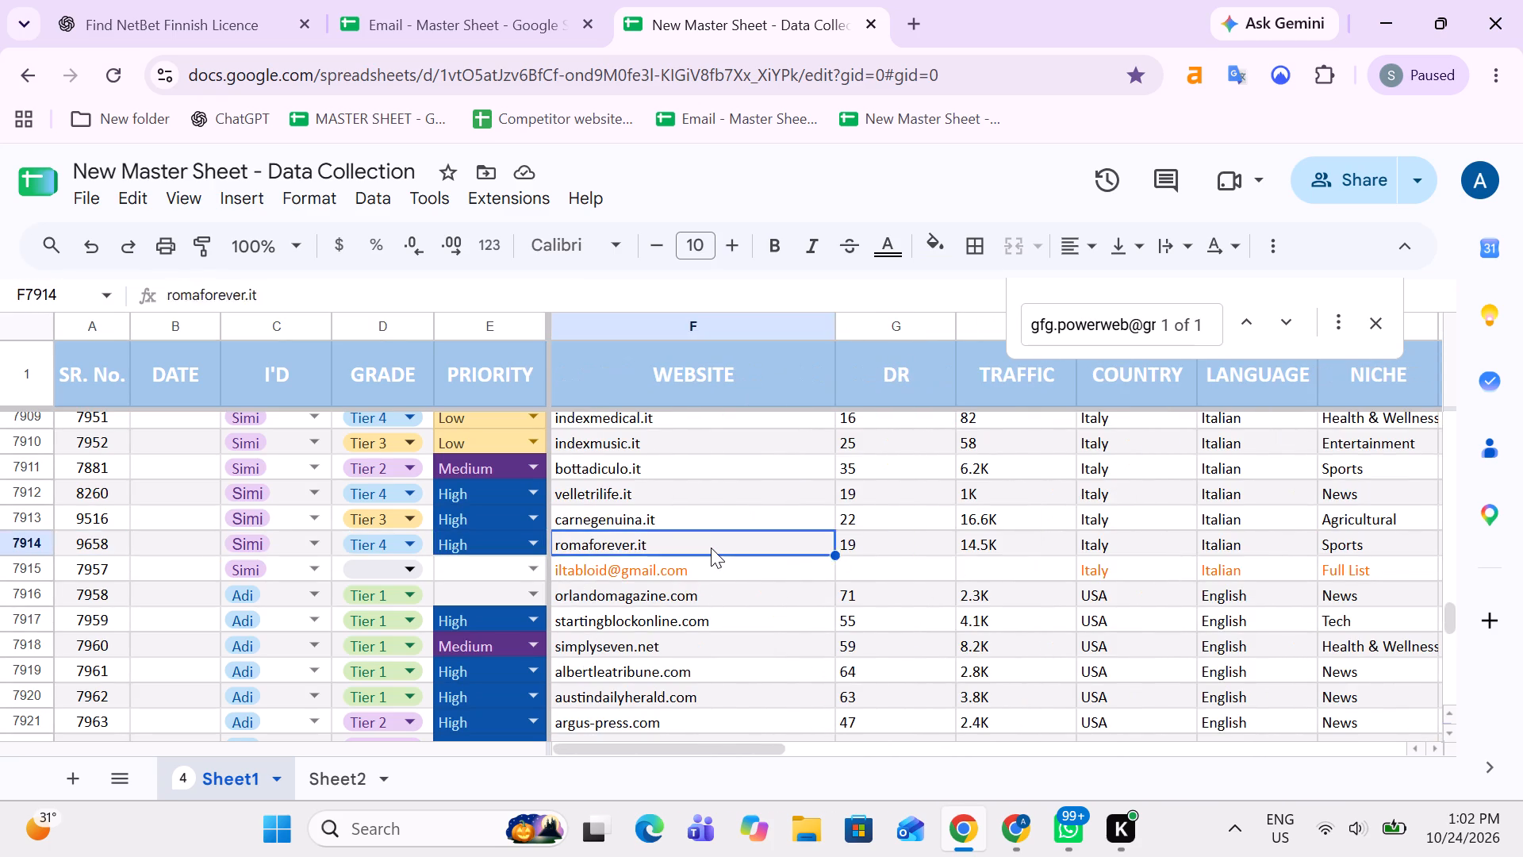
{"action": "key", "text": "Right"}
{"action": "key", "text": "Left"}
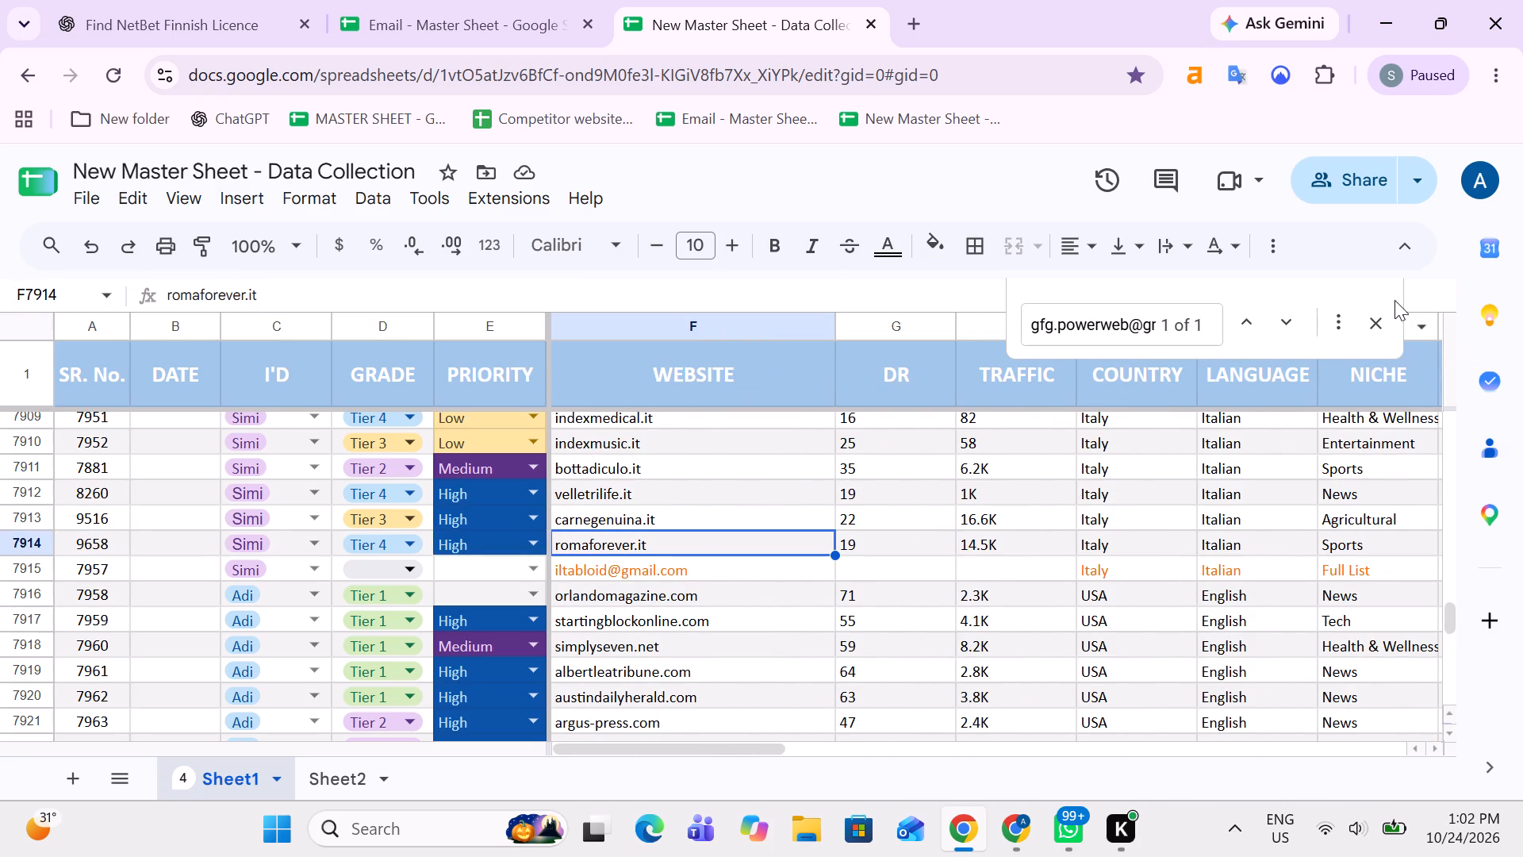
{"action": "left_click", "coordinate": [1370, 332]}
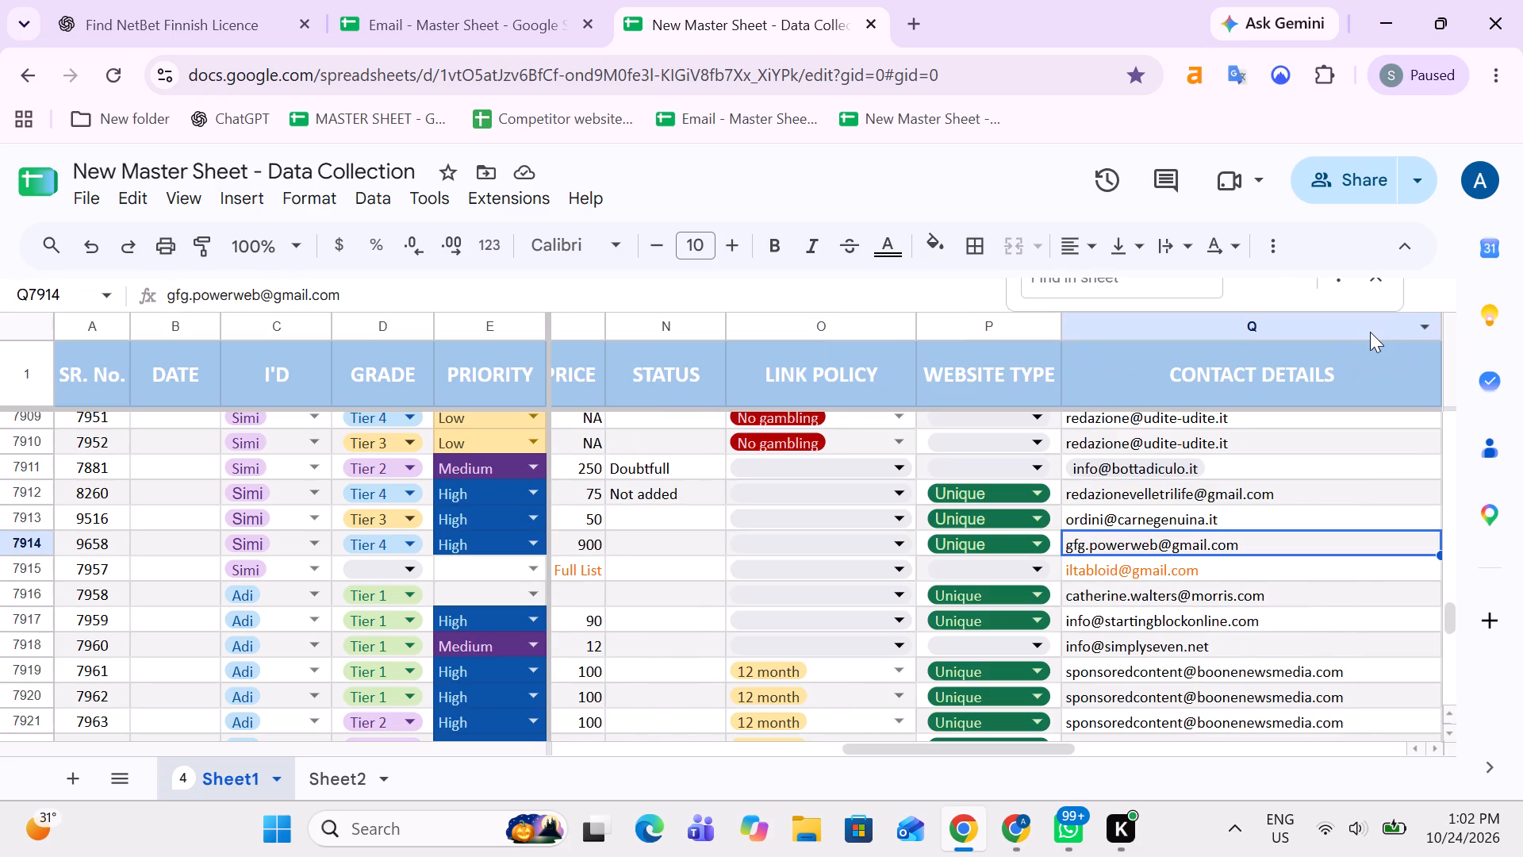
Go back from the contact details to the website cell in the existing romaforever.it row to recheck the entry.
{"action": "key", "text": "Left"}
{"action": "key", "text": "Left"}
{"action": "key", "text": "Left"}
{"action": "key", "text": "Left"}
{"action": "key", "text": "Left"}
{"action": "key", "text": "Left"}
{"action": "key", "text": "Left"}
{"action": "key", "text": "Left"}
{"action": "key", "text": "Left"}
{"action": "key", "text": "Left"}
{"action": "key", "text": "Left"}
{"action": "key", "text": "Left"}
{"action": "key", "text": "Left"}
{"action": "key", "text": "Left"}
{"action": "key", "text": "Left"}
{"action": "key", "text": "Left"}
{"action": "key", "text": "Right"}
{"action": "key", "text": "Right"}
{"action": "key", "text": "Right"}
{"action": "key", "text": "Right"}
{"action": "key", "text": "Right"}
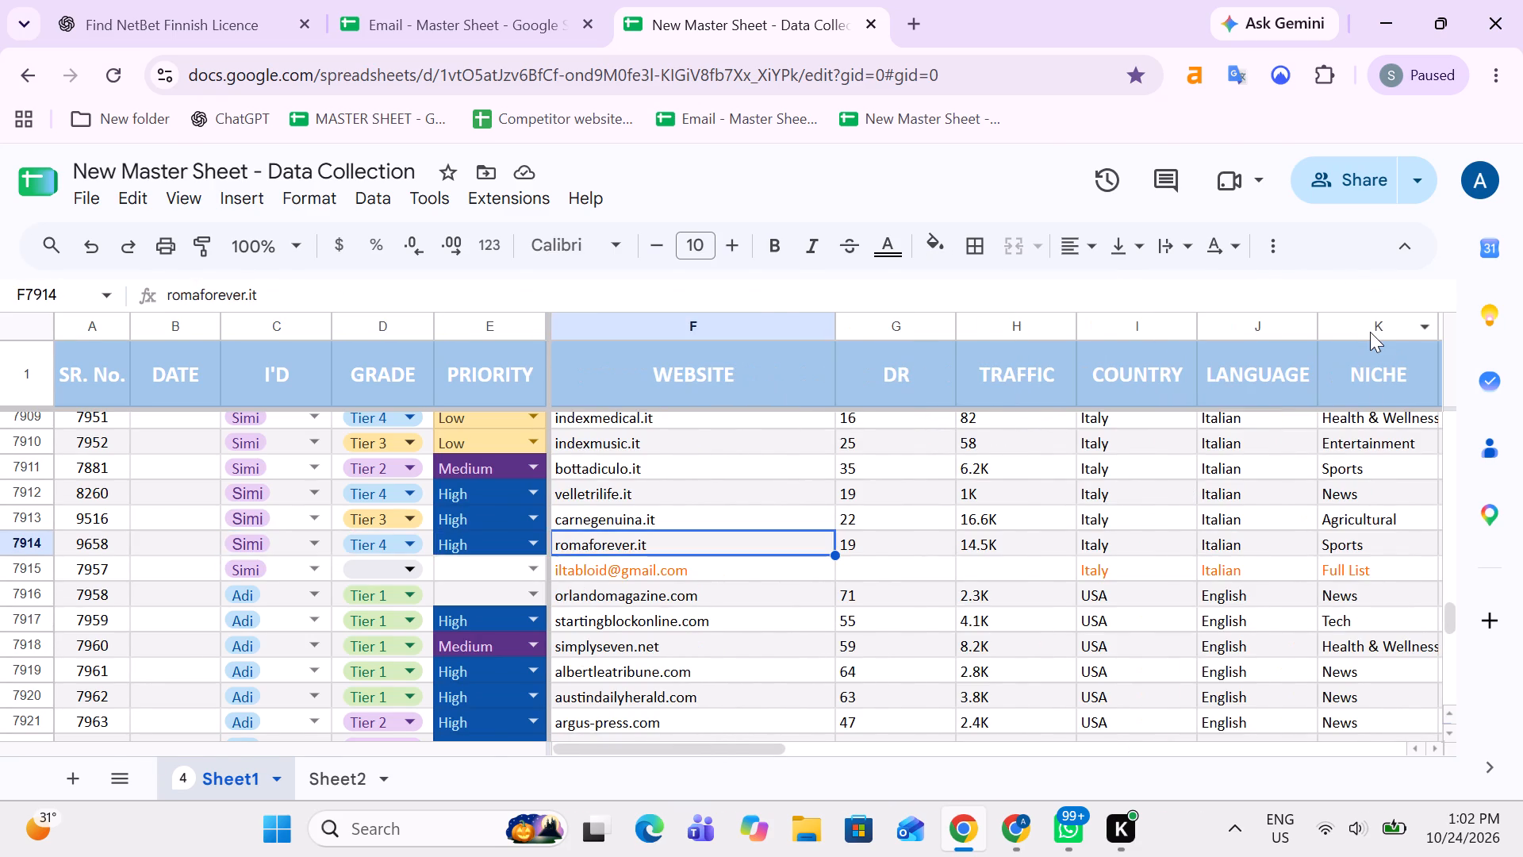
{"action": "key", "text": "alt+Tab"}
{"action": "scroll", "coordinate": [1181, 456], "scroll_direction": "up", "scroll_amount": 20}
{"action": "scroll", "coordinate": [1181, 456], "scroll_direction": "up", "scroll_amount": 11}
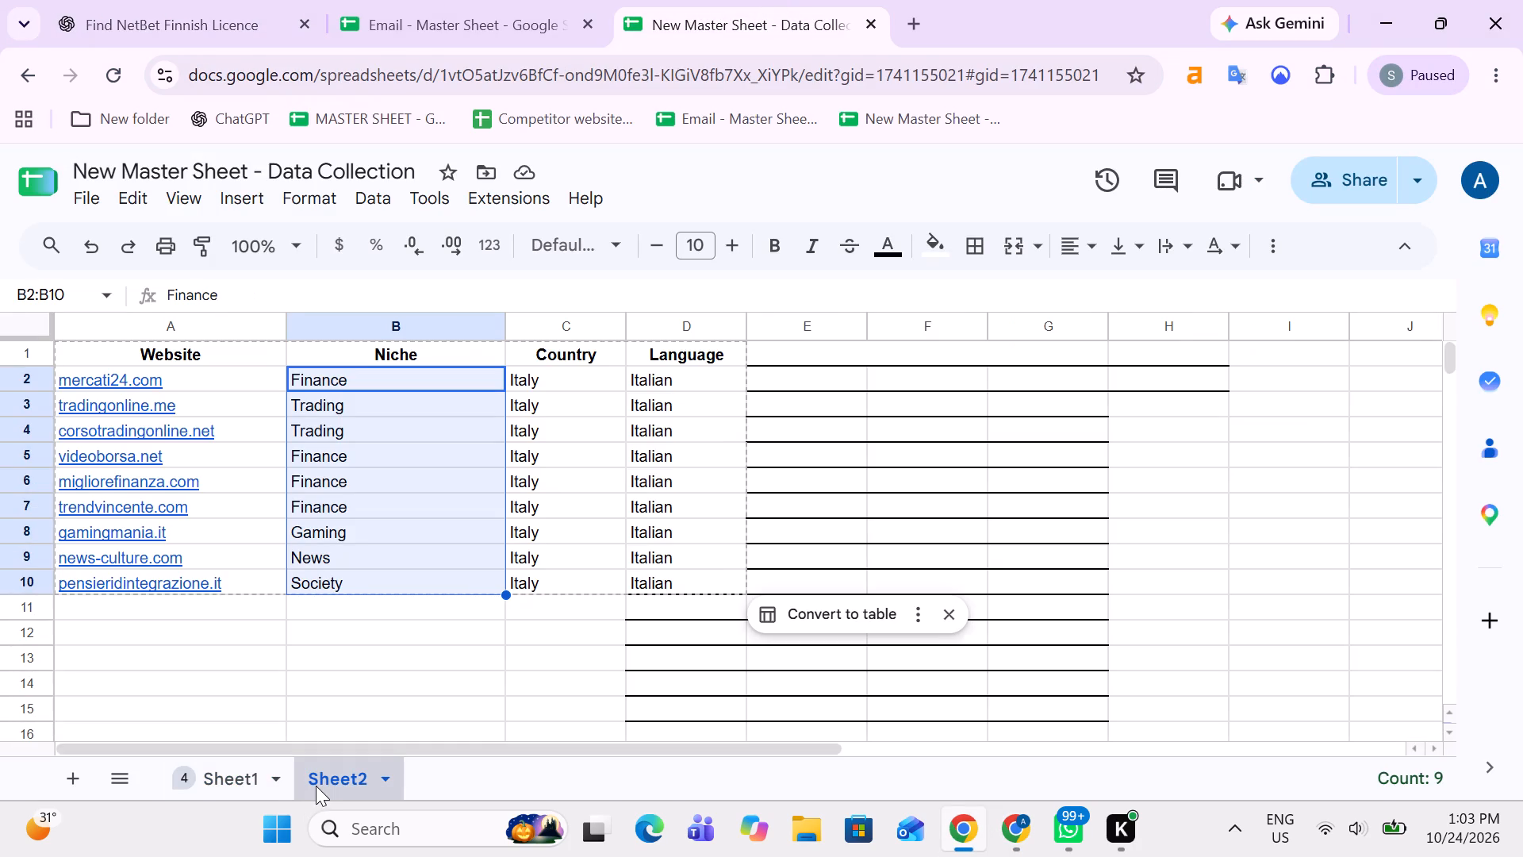
{"action": "key", "text": "ctrl+a"}
{"action": "key", "text": "Delete"}
Paste the copied table of websites, prices, niches, countries and languages into Sheet2 starting at cell A1.
{"action": "key", "text": "Left"}
{"action": "key", "text": "Left"}
{"action": "key", "text": "Up"}
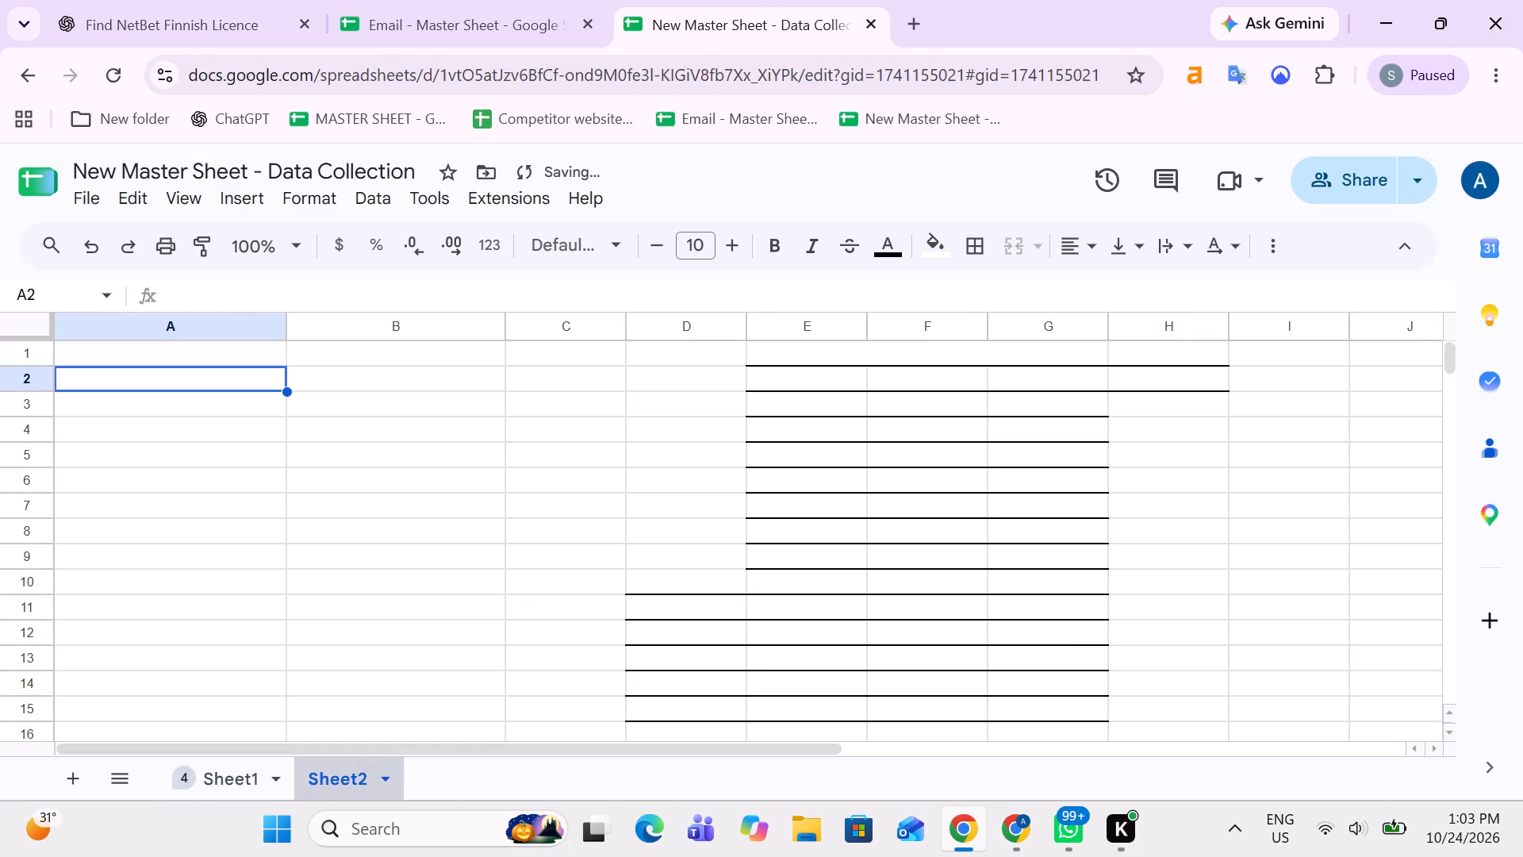
{"action": "key", "text": "ctrl+v"}
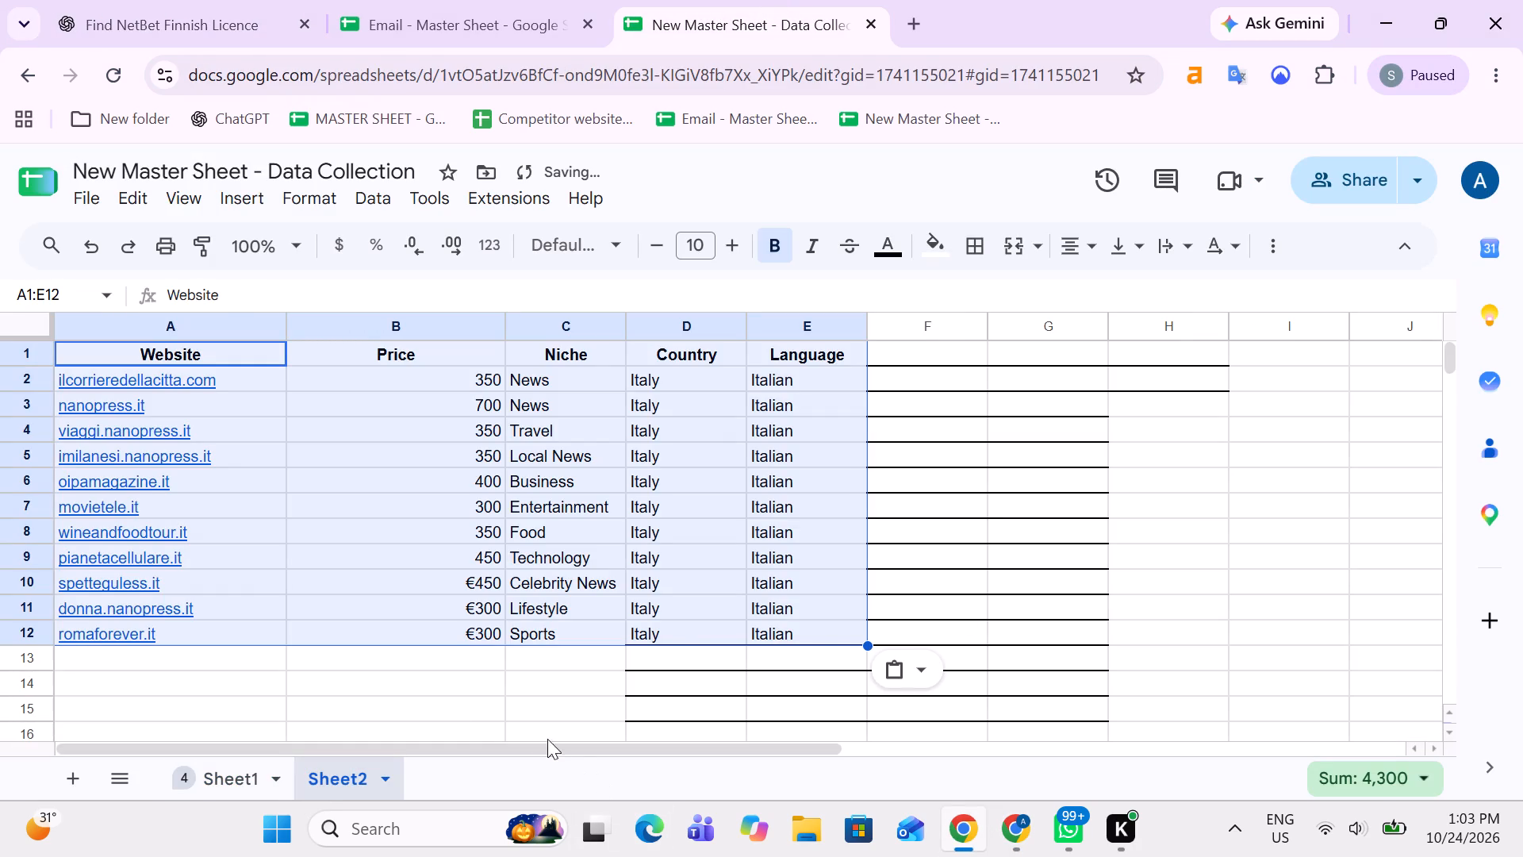
{"action": "left_click", "coordinate": [325, 599]}
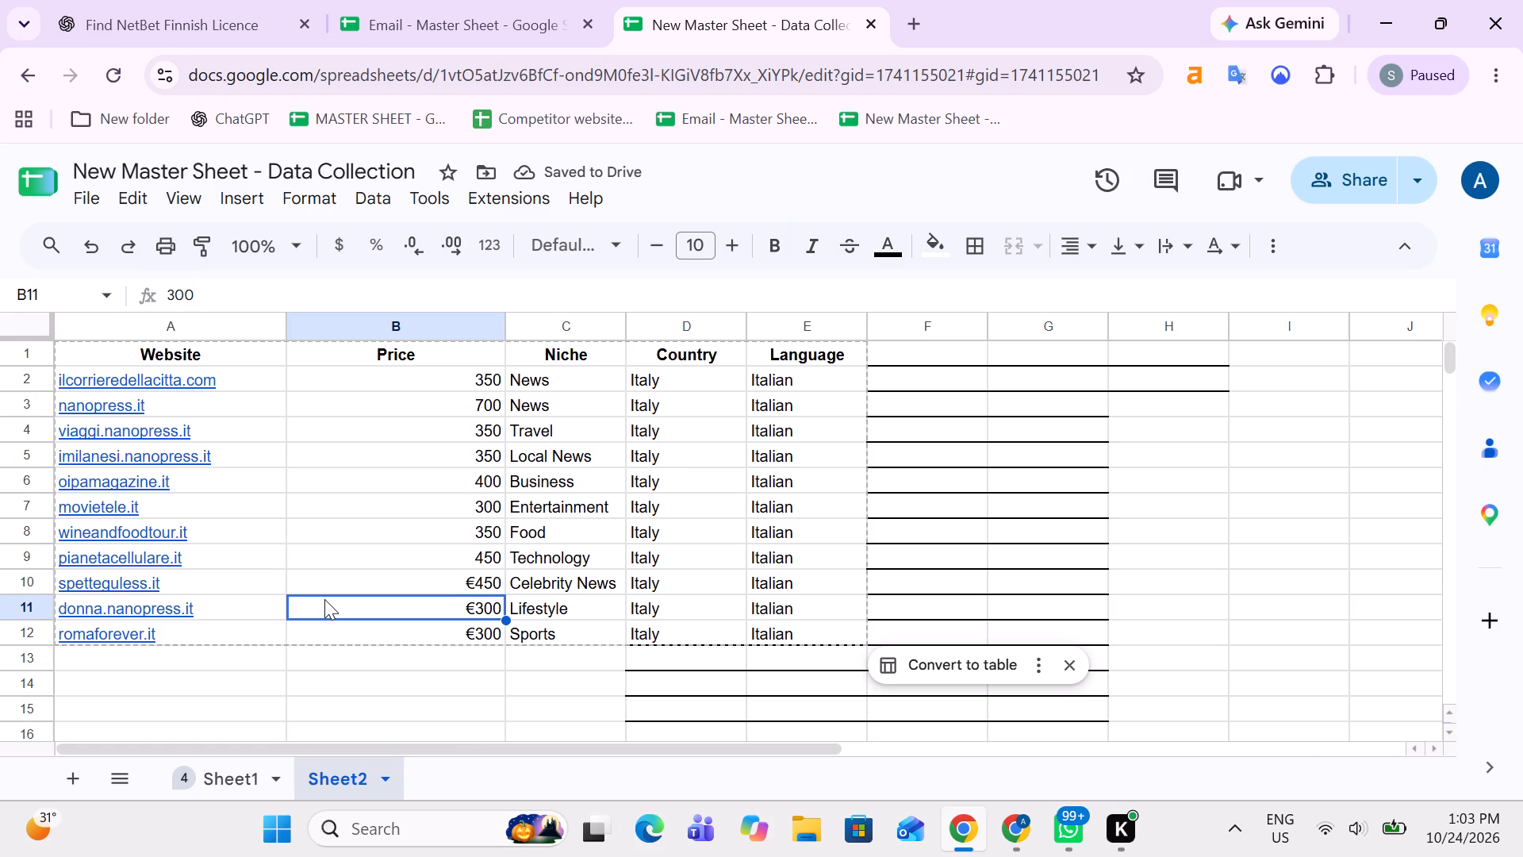
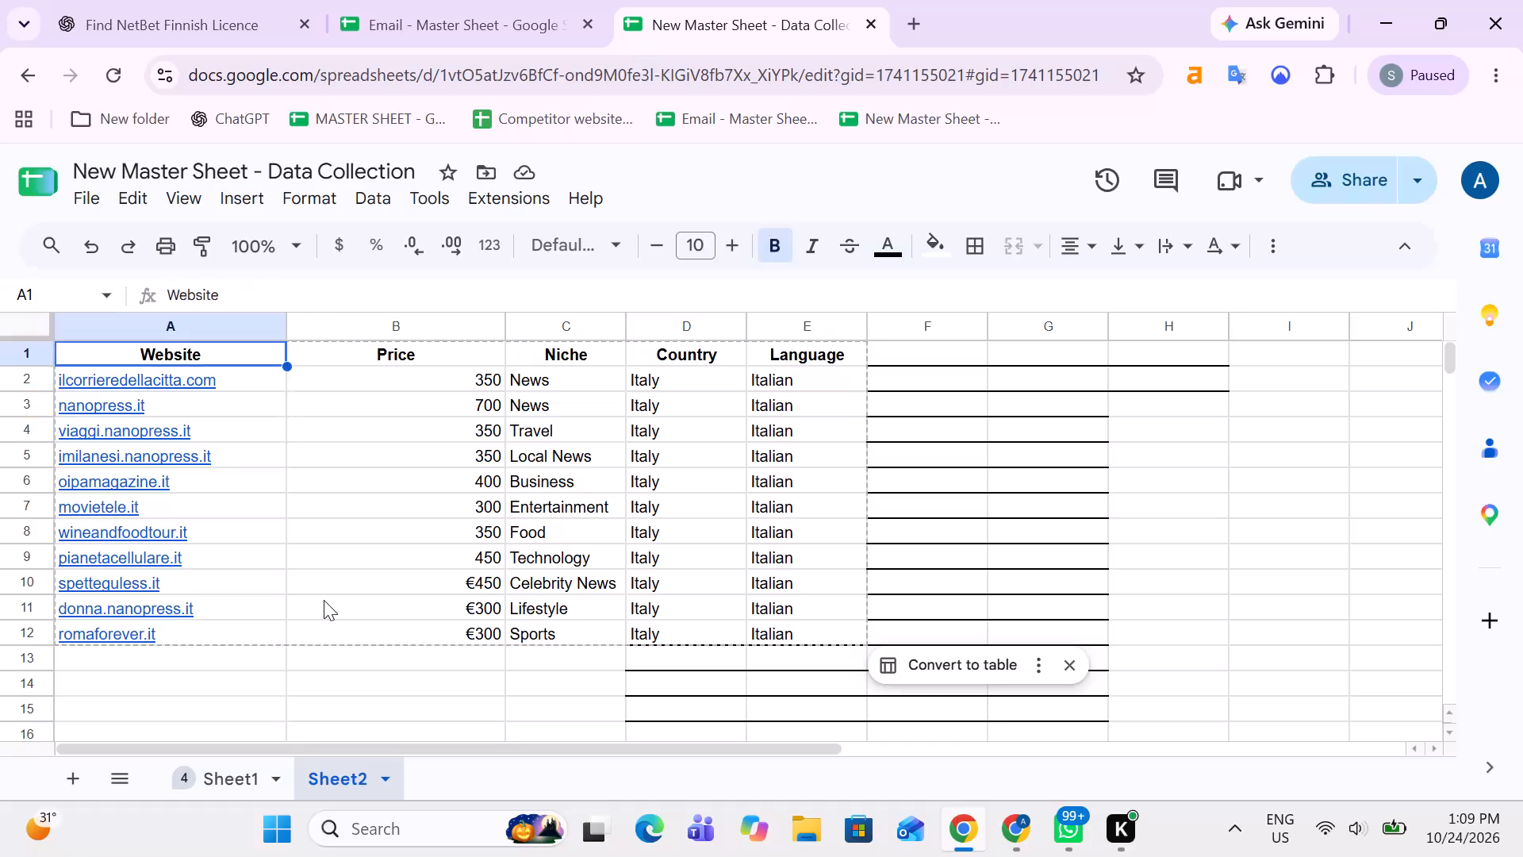
Copy the website names in Sheet2 cells A2:A12 into Sheet1's WEBSITE column from row 10720, as values only.
{"action": "key", "text": "Down"}
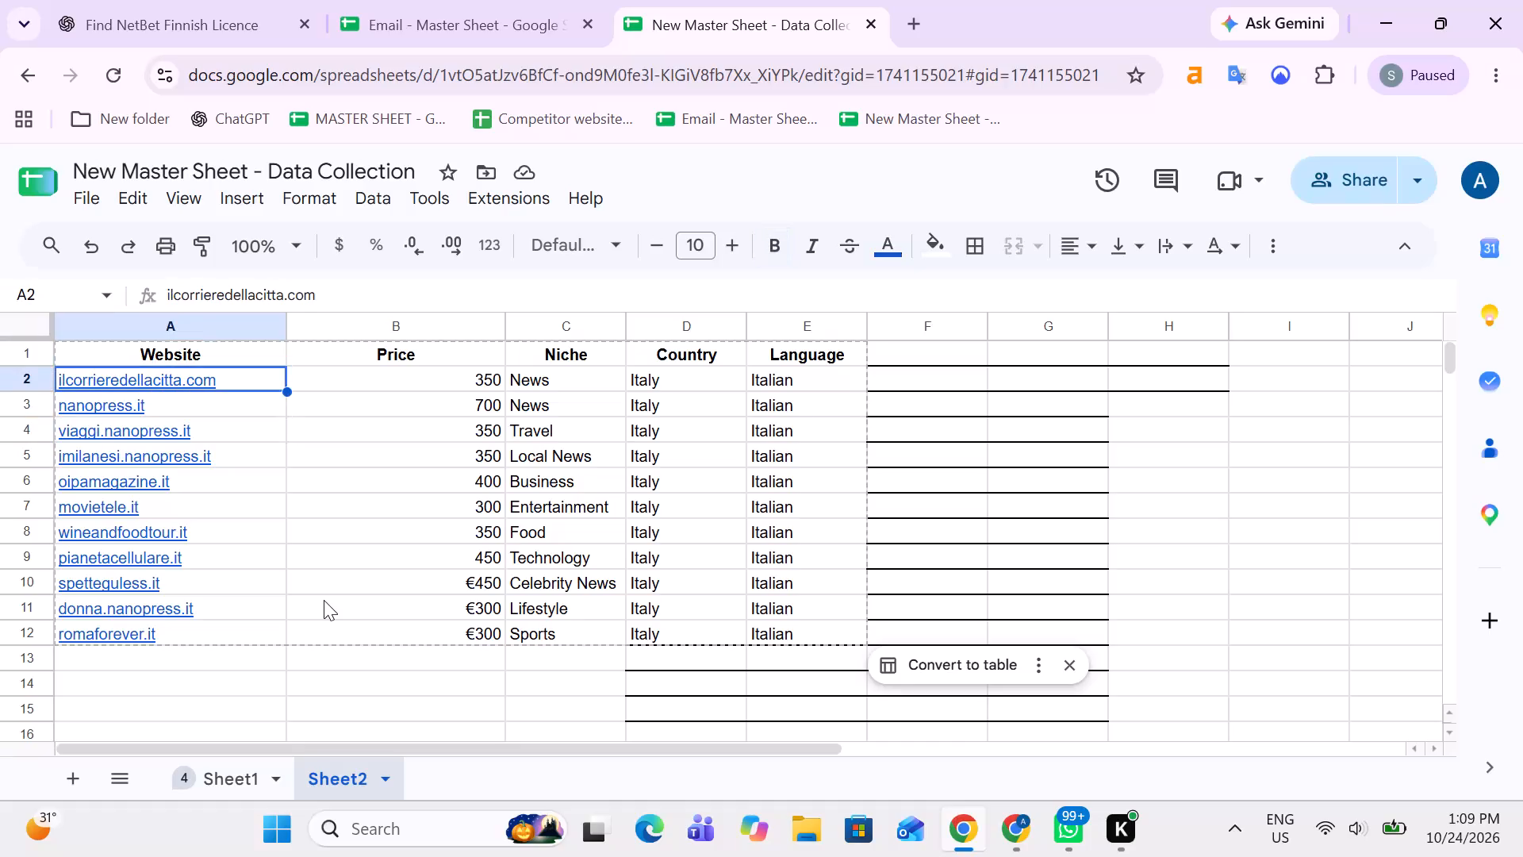
{"action": "key", "text": "ctrl+shift+Down"}
{"action": "key", "text": "ctrl+c"}
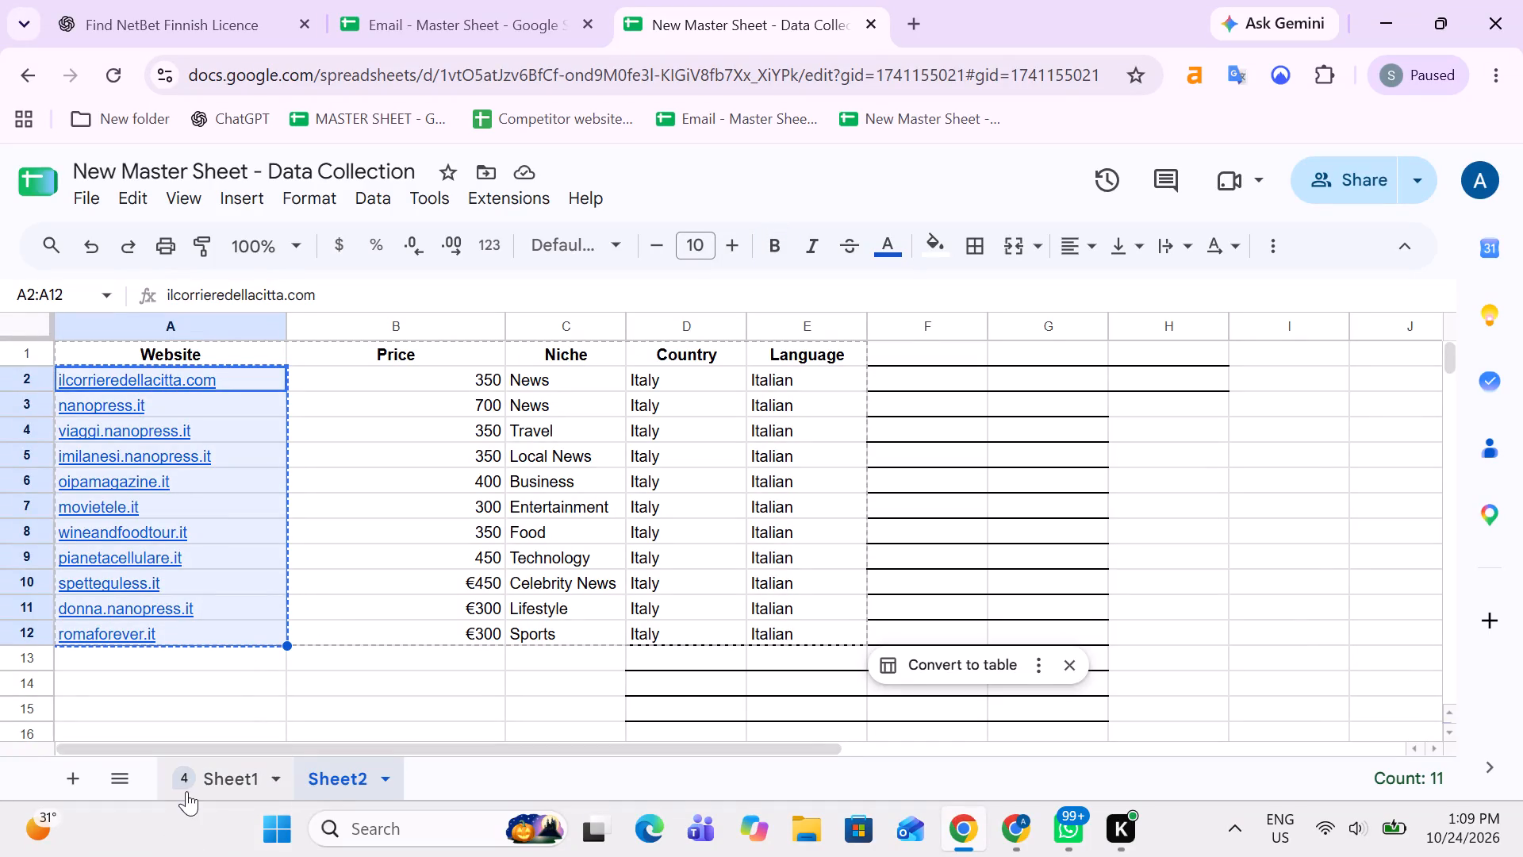
{"action": "left_click", "coordinate": [245, 782]}
{"action": "key", "text": "Down"}
{"action": "key", "text": "Down"}
{"action": "key", "text": "ctrl+Down"}
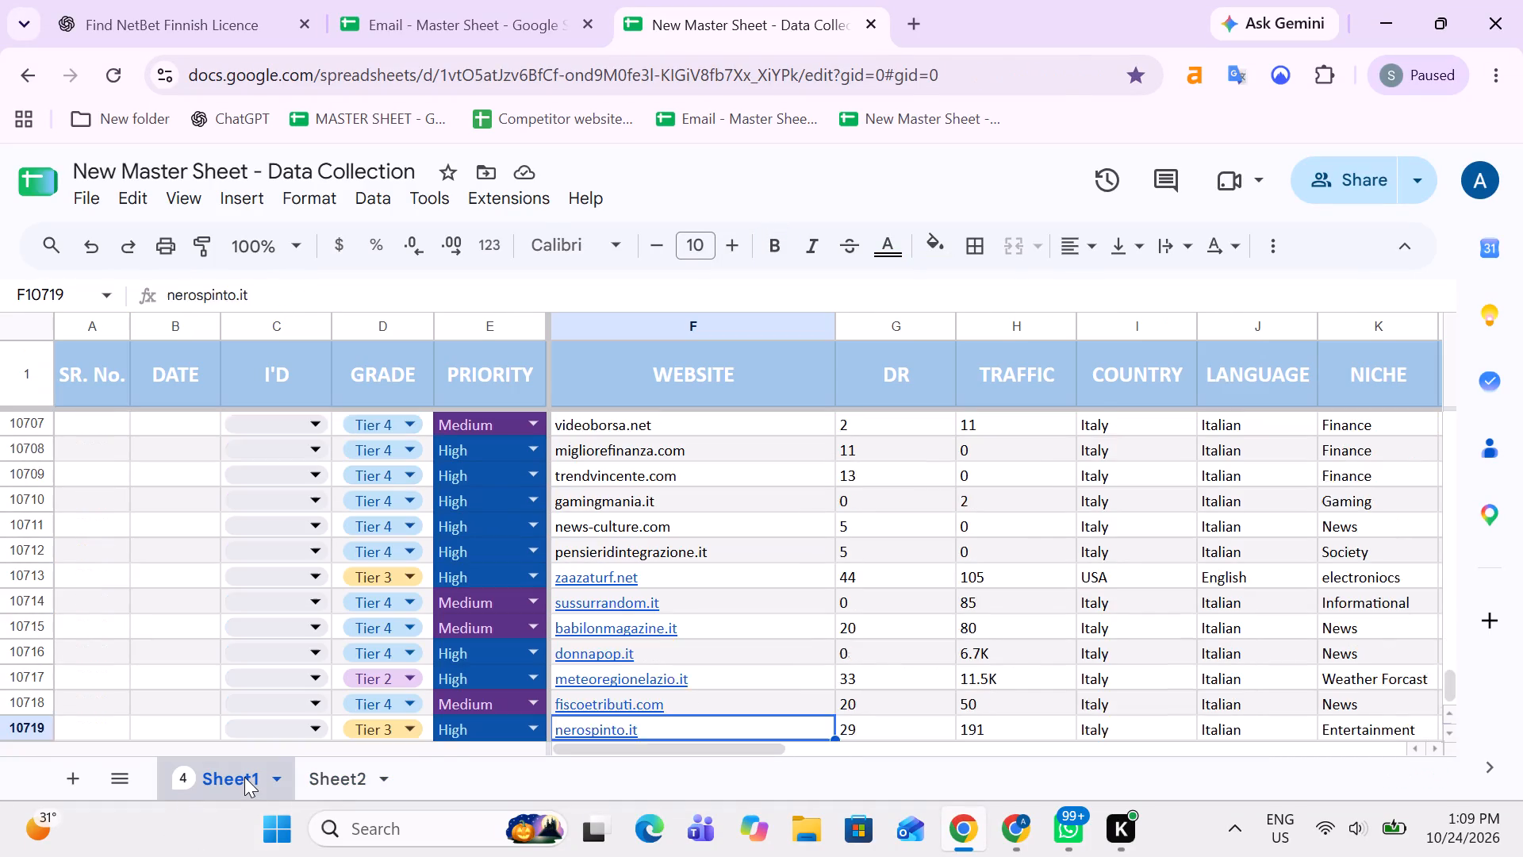
{"action": "key", "text": "Down"}
{"action": "key", "text": "Down"}
{"action": "key", "text": "Down"}
{"action": "key", "text": "Up"}
{"action": "key", "text": "Up"}
{"action": "key", "text": "ctrl+v"}
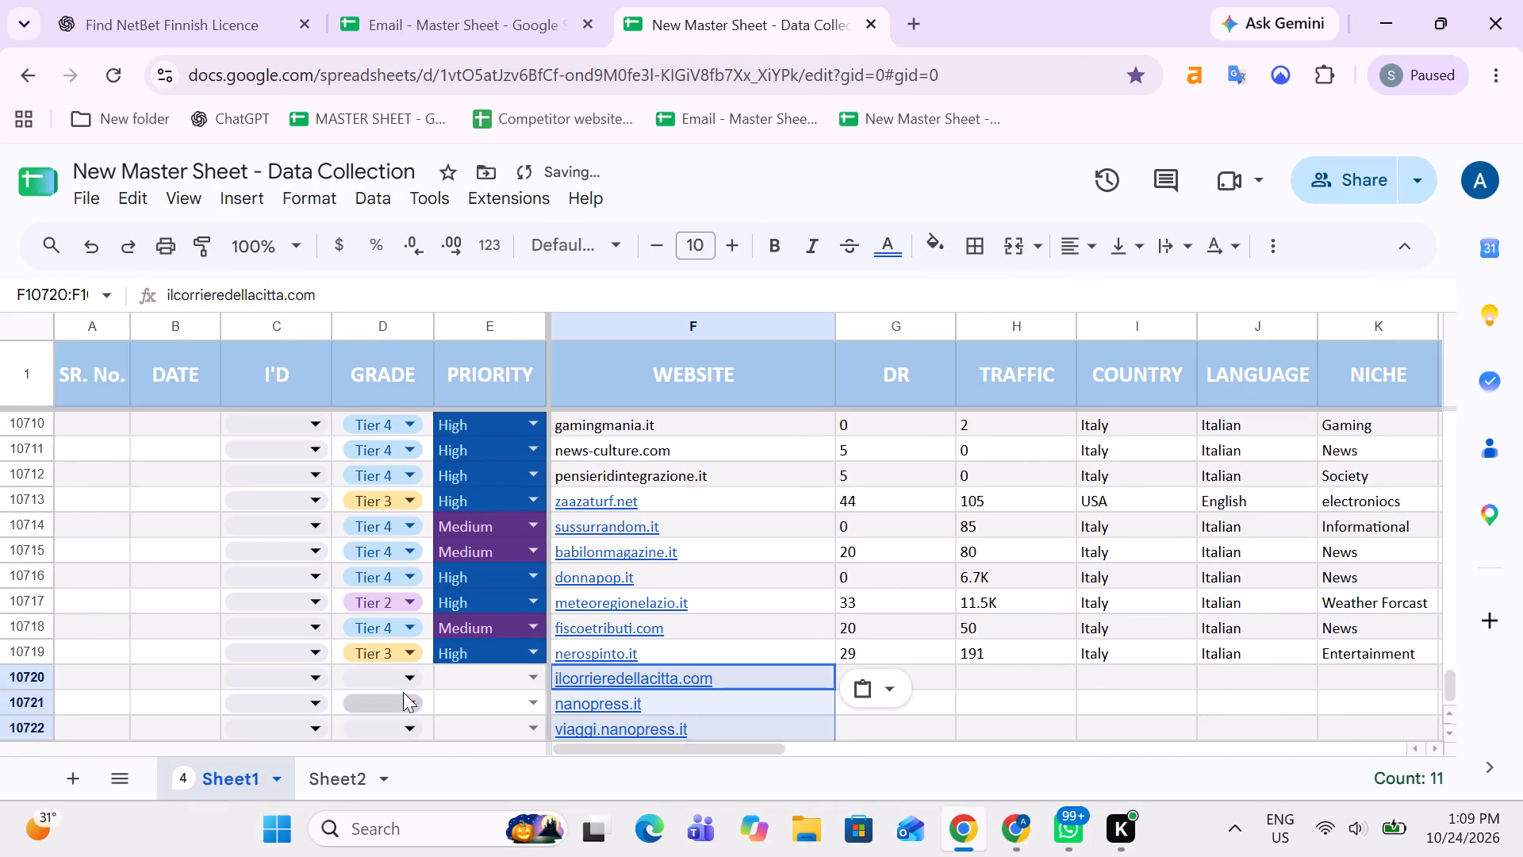
{"action": "scroll", "coordinate": [562, 642], "scroll_direction": "down", "scroll_amount": 1}
{"action": "left_click", "coordinate": [879, 563]}
{"action": "left_click", "coordinate": [898, 603]}
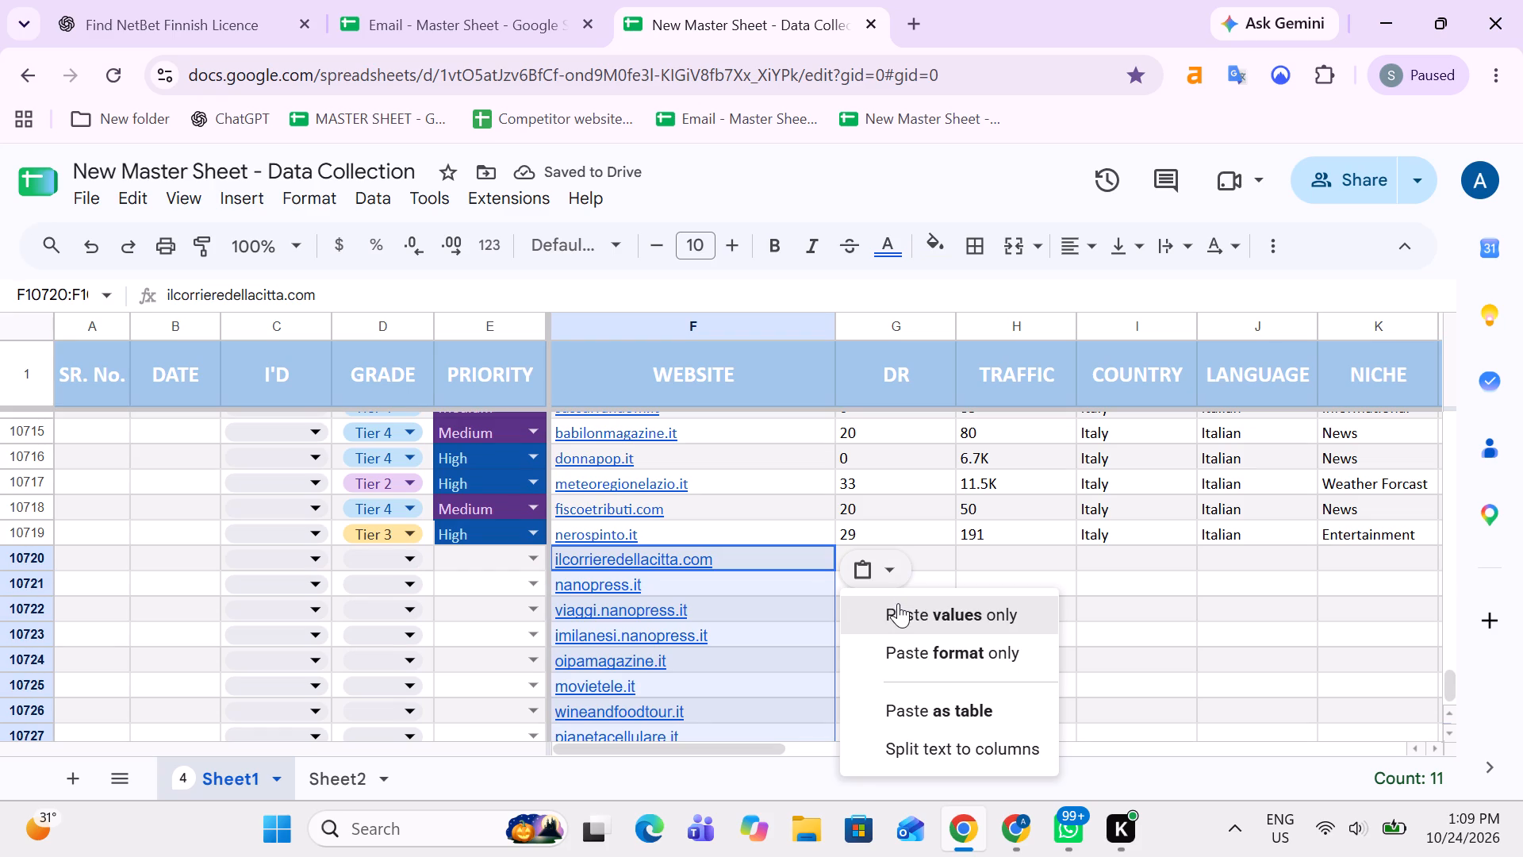
{"action": "scroll", "coordinate": [898, 603], "scroll_direction": "down", "scroll_amount": 1}
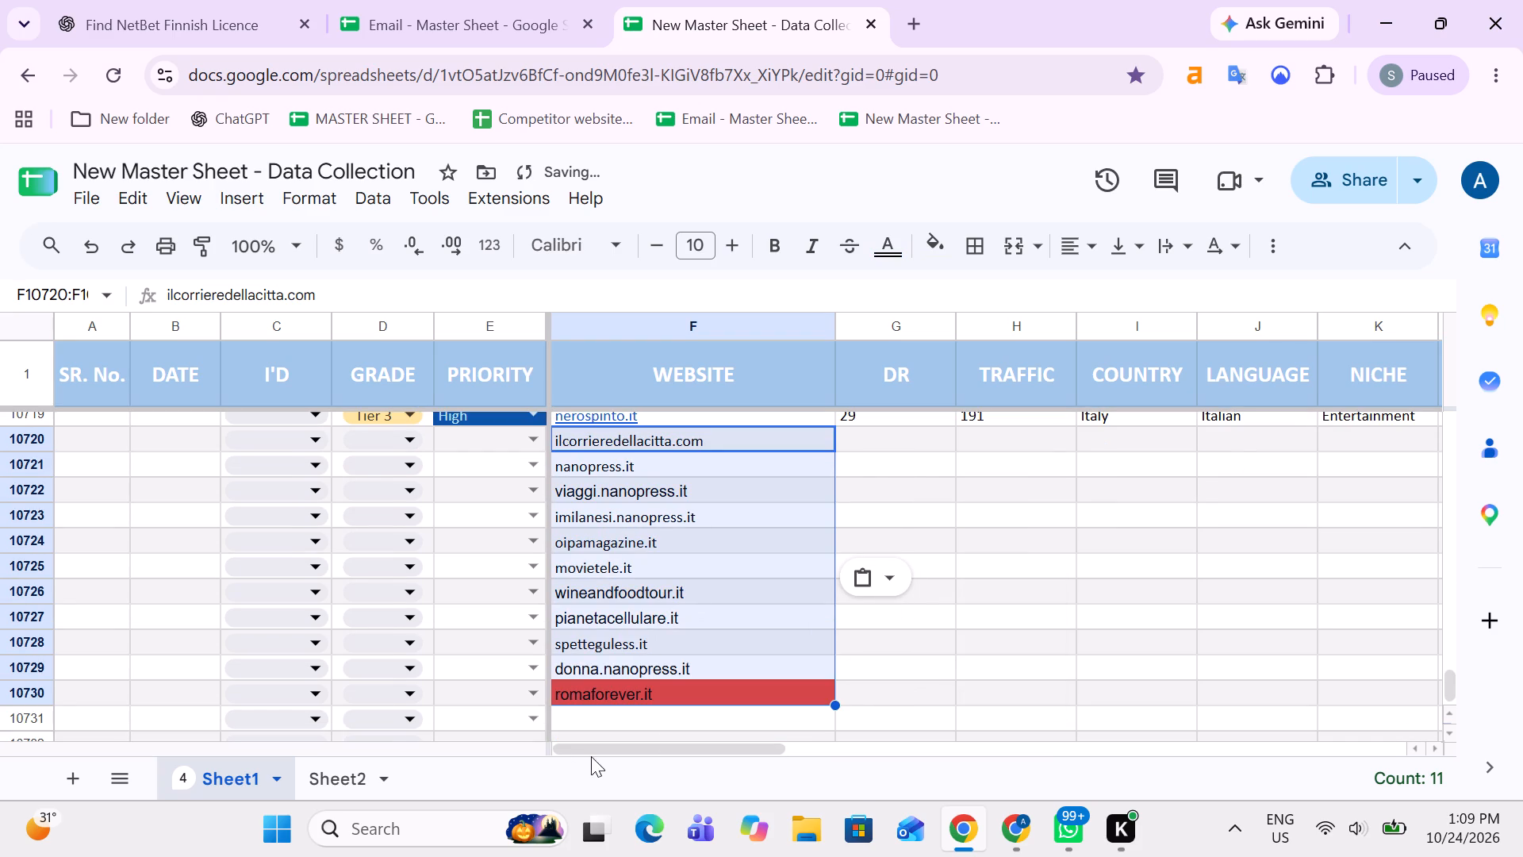
Format the prices in Sheet2 cells B2:B12 as plain numbers without decimal places.
{"action": "left_click", "coordinate": [359, 766]}
{"action": "key", "text": "Up"}
{"action": "key", "text": "Down"}
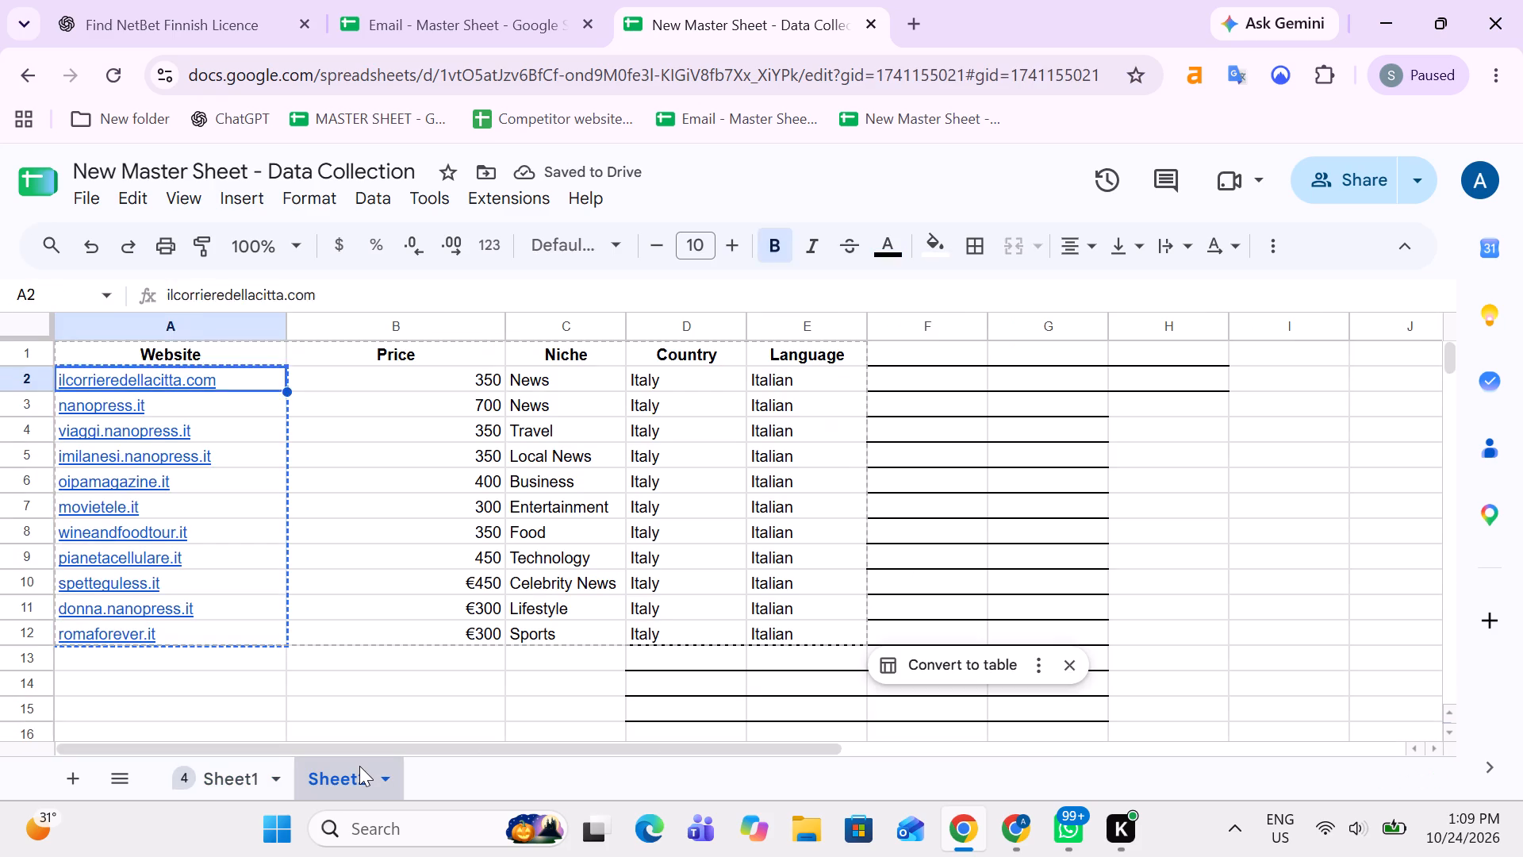
{"action": "key", "text": "Right"}
{"action": "key", "text": "Right"}
{"action": "key", "text": "Left"}
{"action": "key", "text": "ctrl+shift+Down"}
{"action": "key", "text": "ctrl+c"}
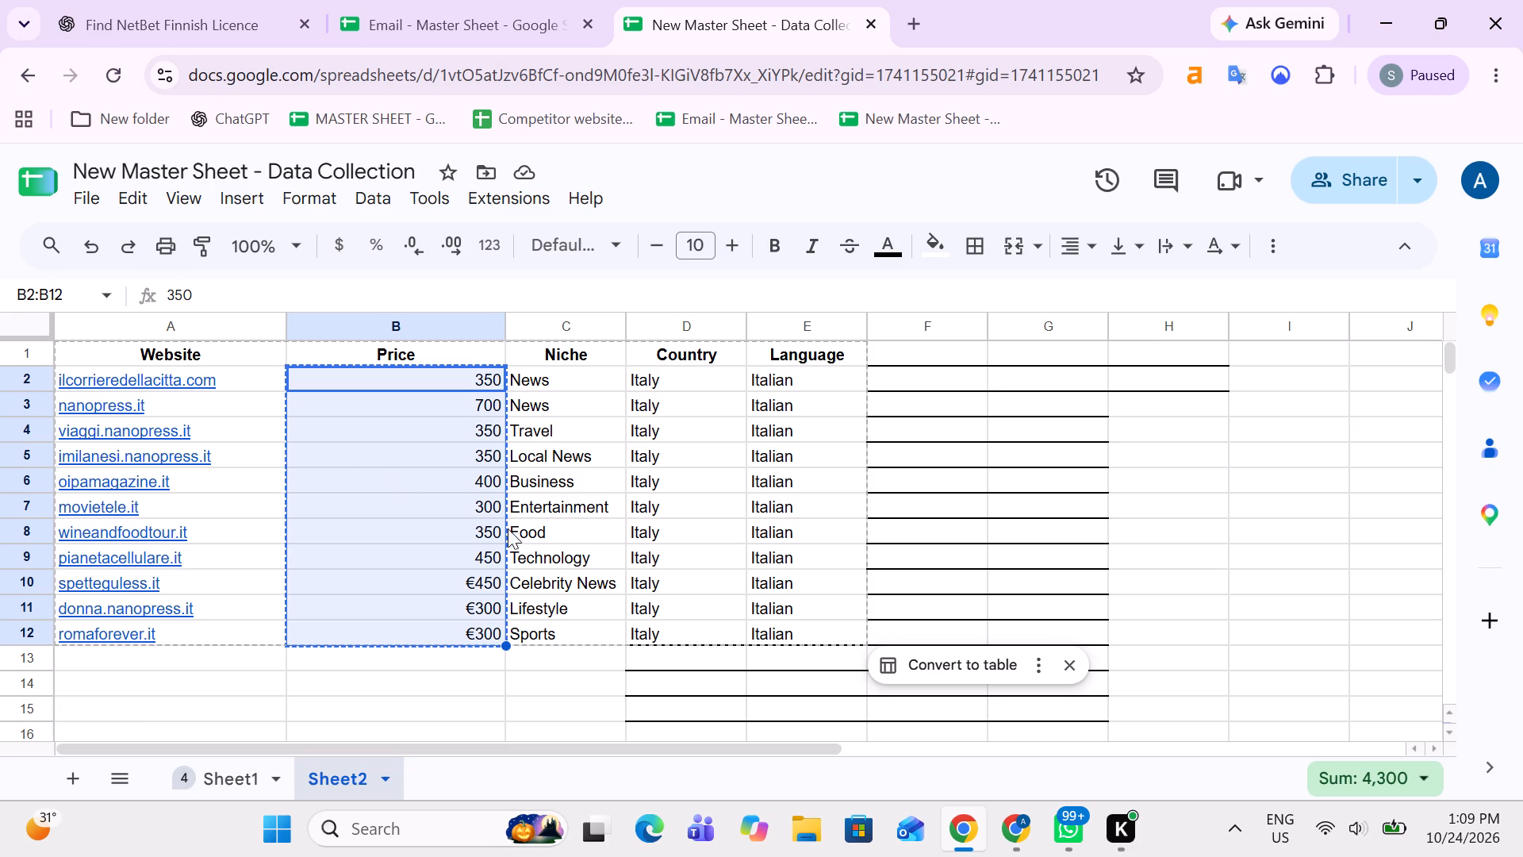
{"action": "left_click", "coordinate": [132, 182]}
{"action": "left_click", "coordinate": [130, 197]}
{"action": "left_click", "coordinate": [209, 600]}
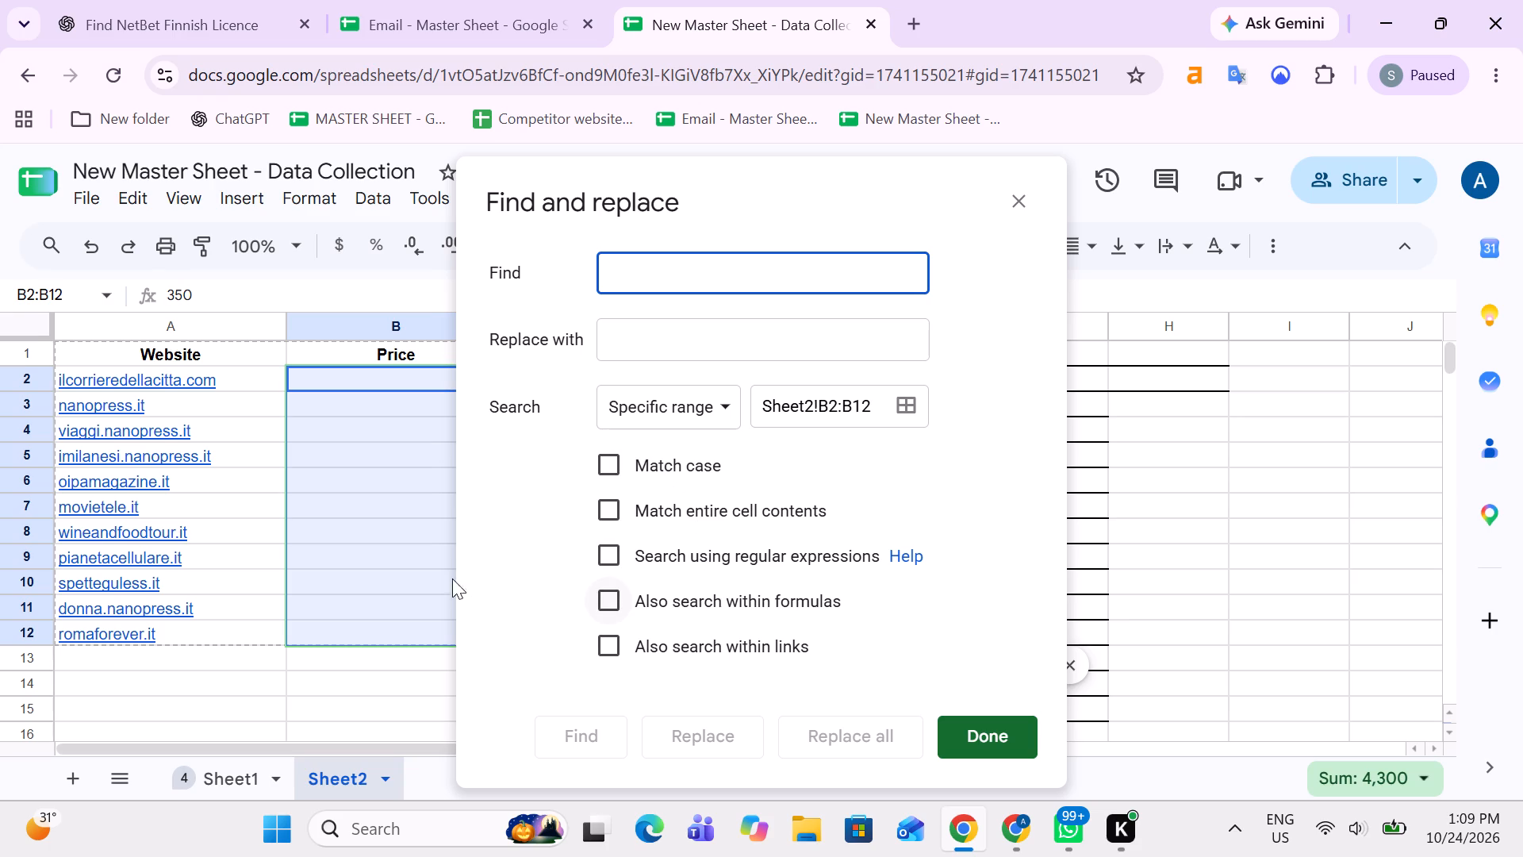
{"action": "left_click", "coordinate": [326, 196]}
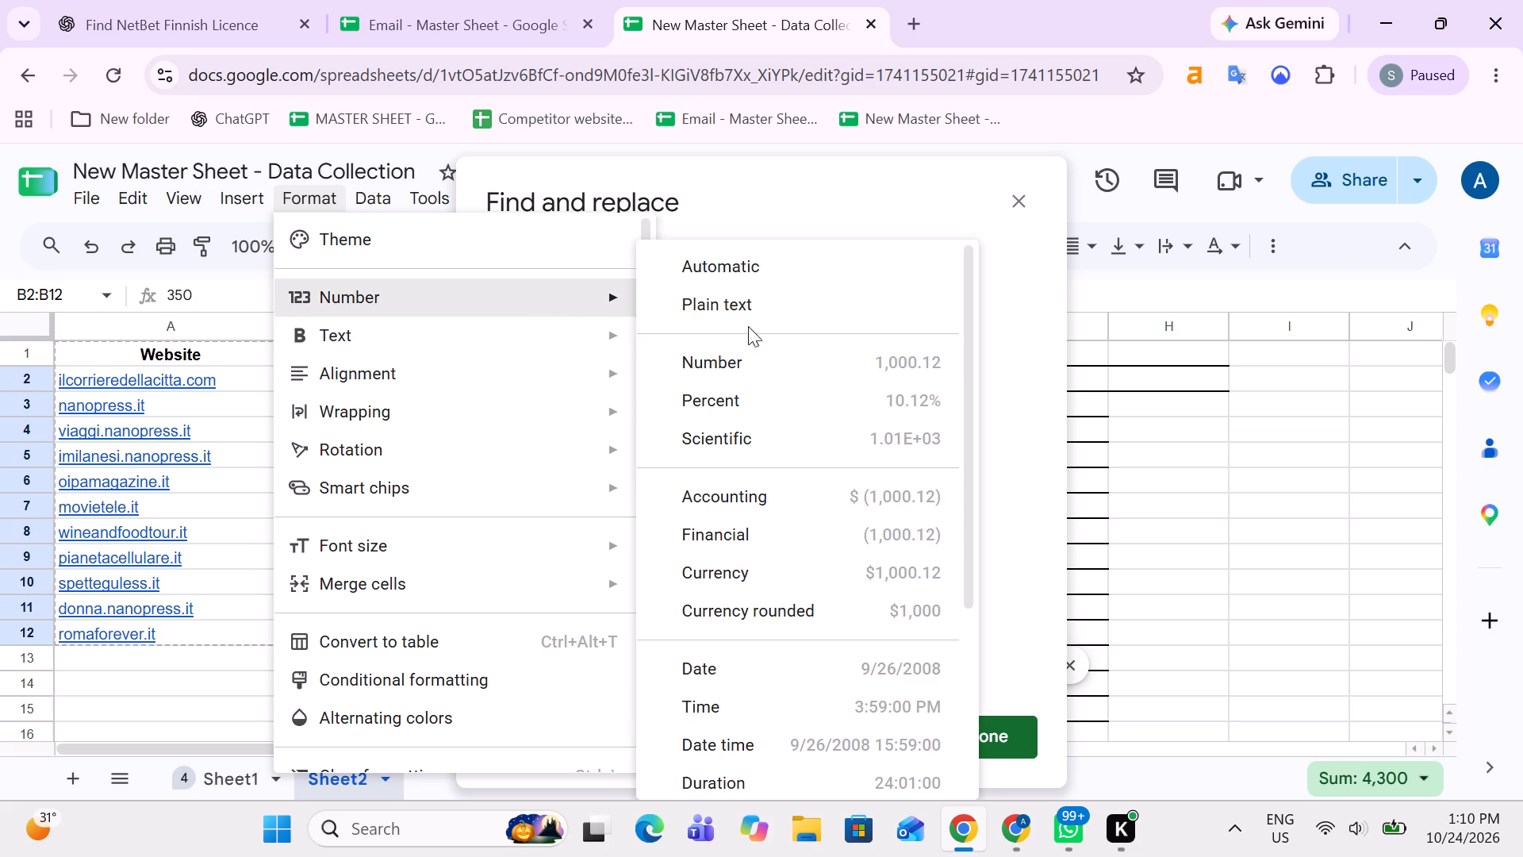
{"action": "left_click", "coordinate": [720, 366]}
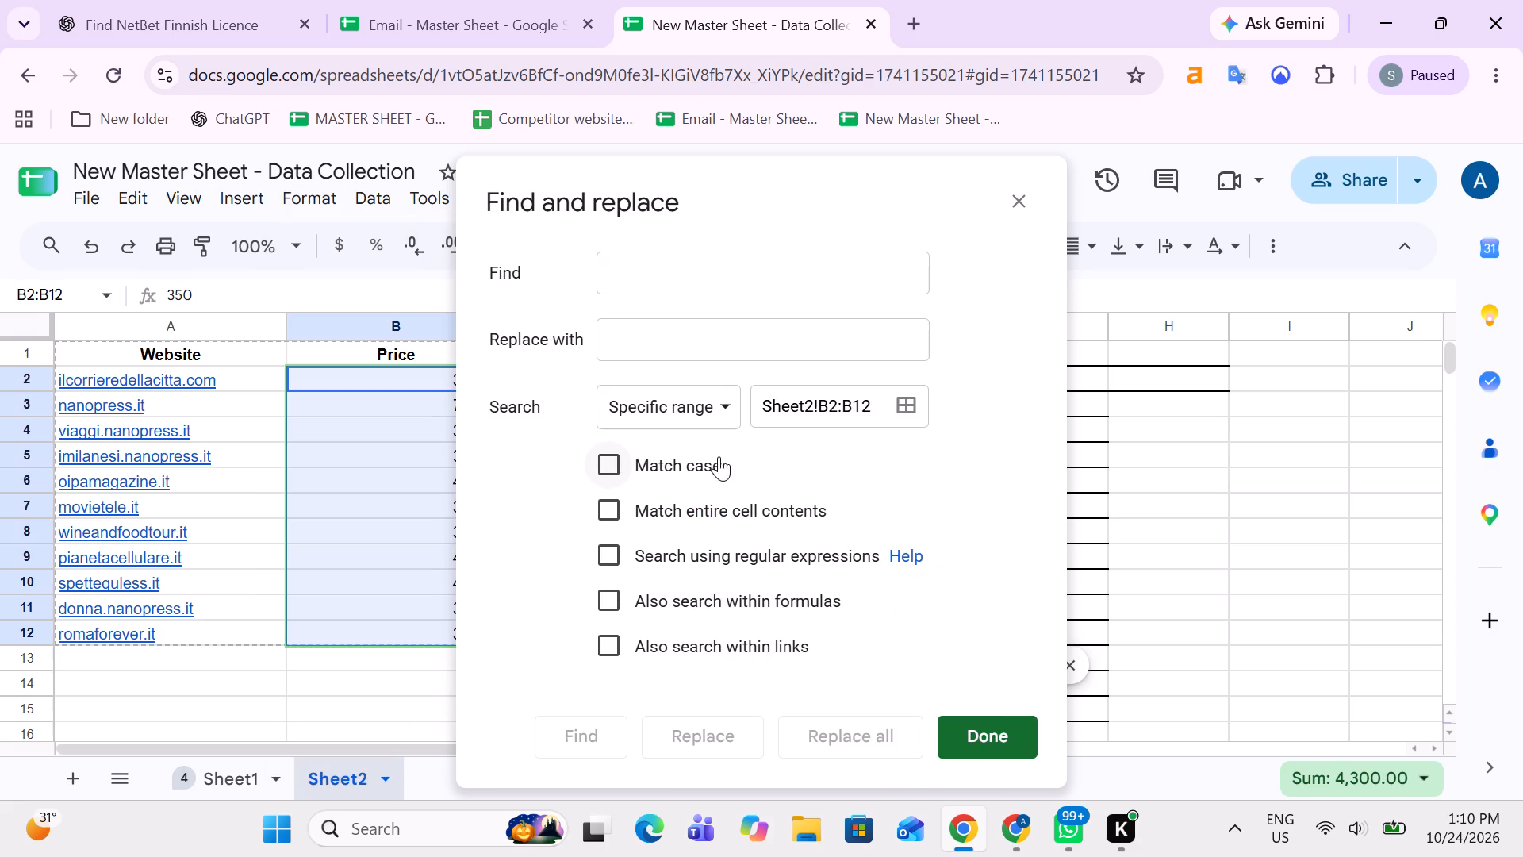
{"action": "left_click", "coordinate": [1011, 208]}
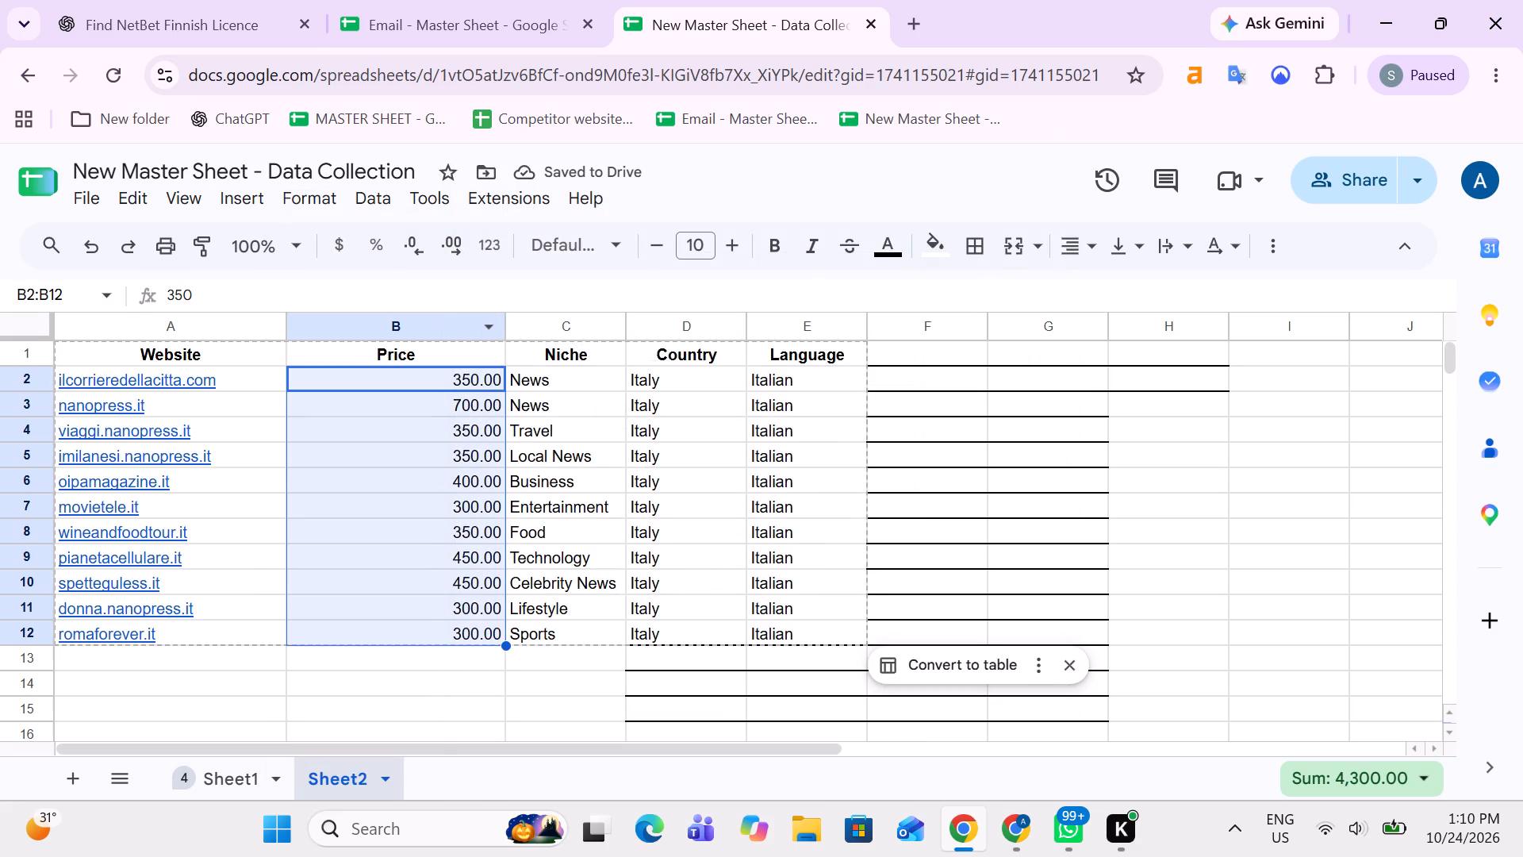
{"action": "triple_click", "coordinate": [412, 250]}
{"action": "left_click", "coordinate": [412, 250]}
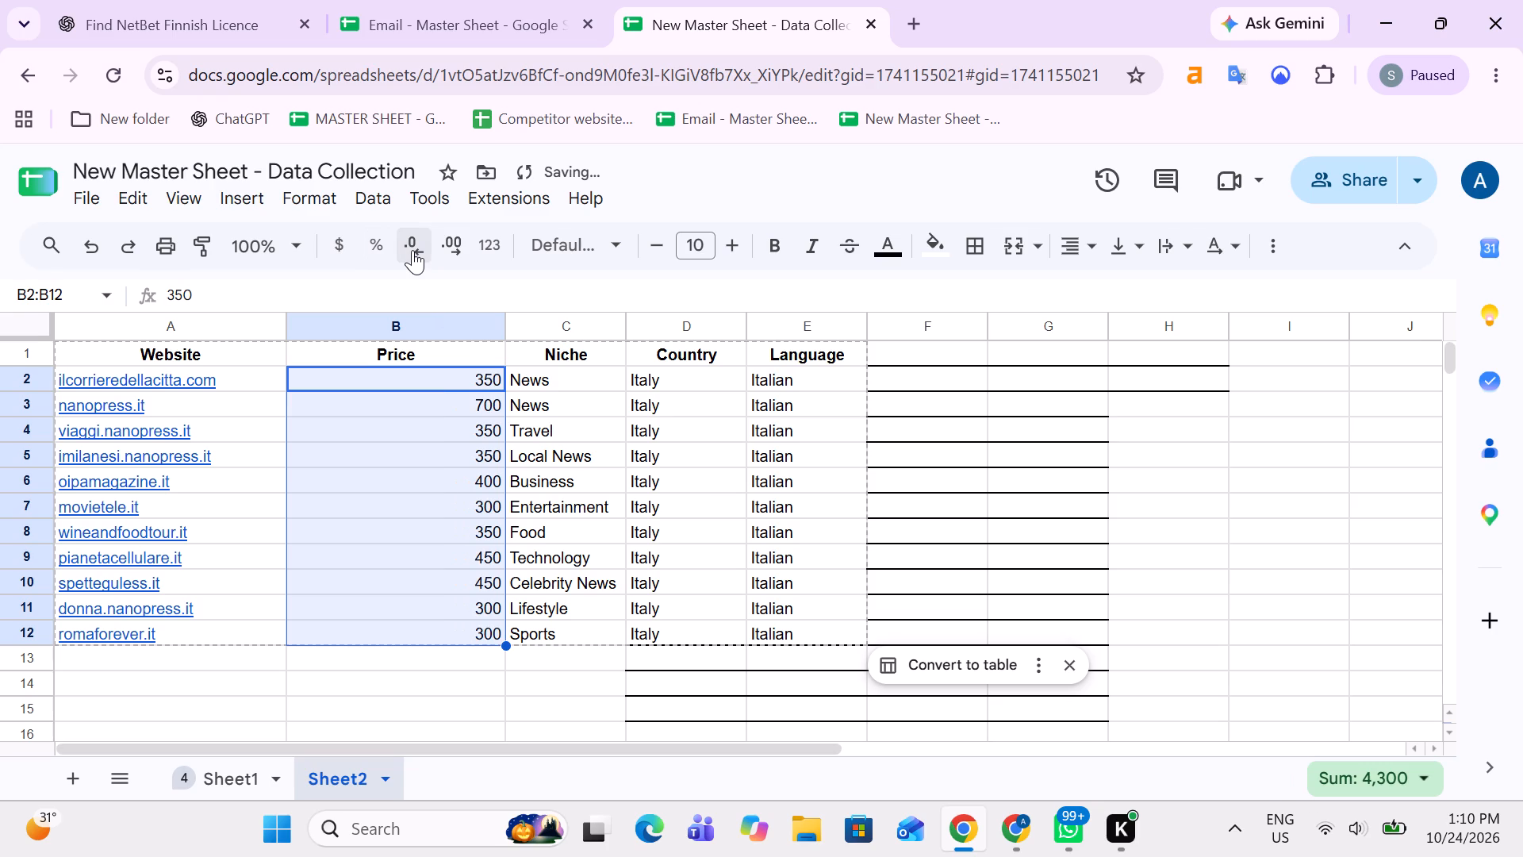
Copy the formatted prices from Sheet2 into Sheet1's PRICE column from row 10720, as values only.
{"action": "key", "text": "Right"}
{"action": "key", "text": "Left"}
{"action": "key", "text": "ctrl+shift+Down"}
{"action": "key", "text": "ctrl+c"}
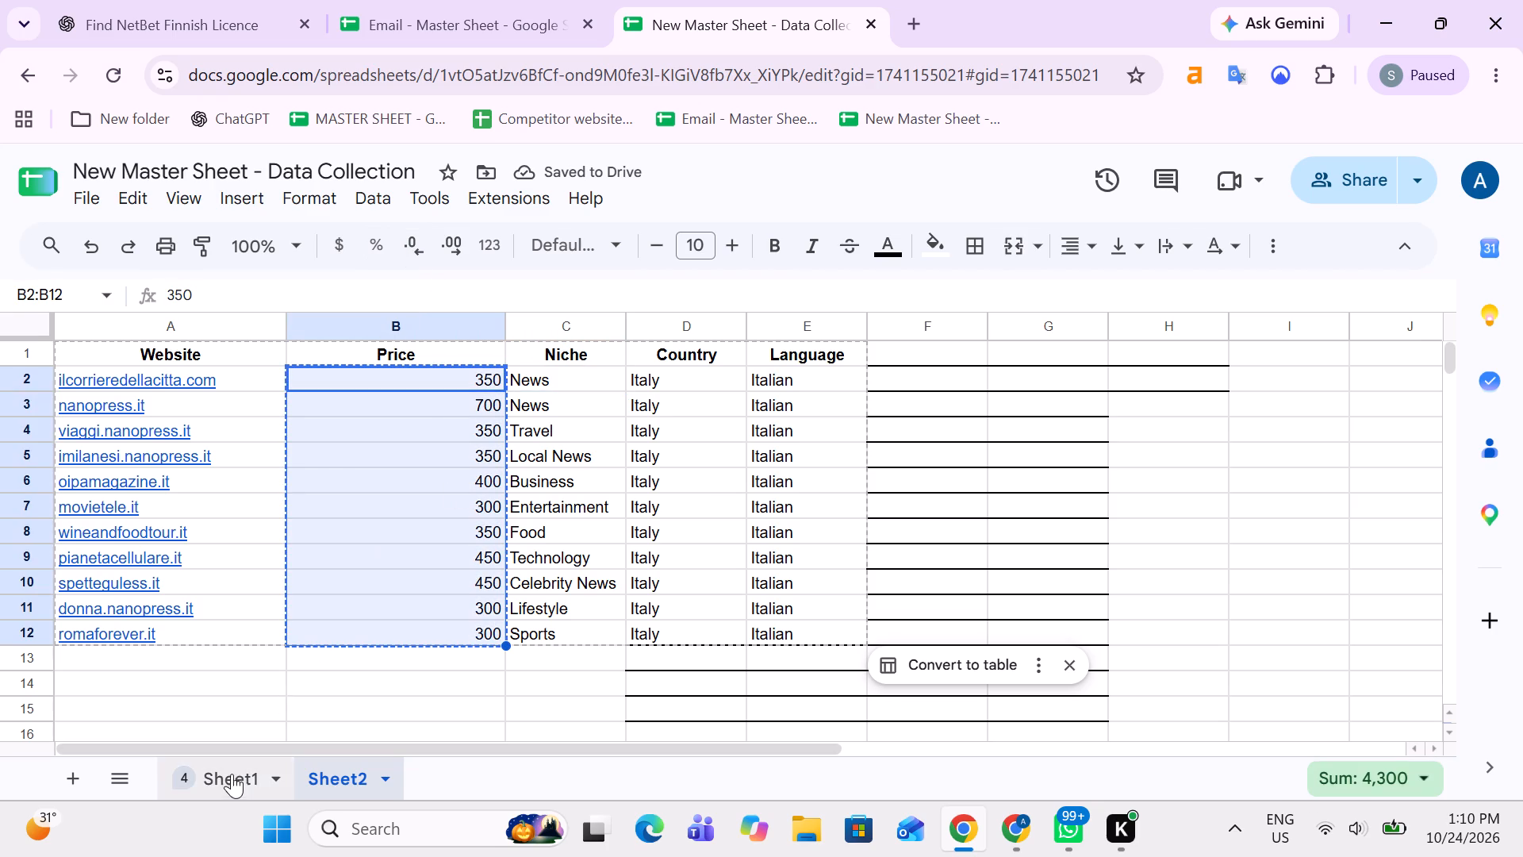
{"action": "left_click", "coordinate": [230, 774]}
{"action": "key", "text": "Right"}
{"action": "key", "text": "Left"}
{"action": "key", "text": "Left"}
{"action": "key", "text": "Right"}
{"action": "key", "text": "Right"}
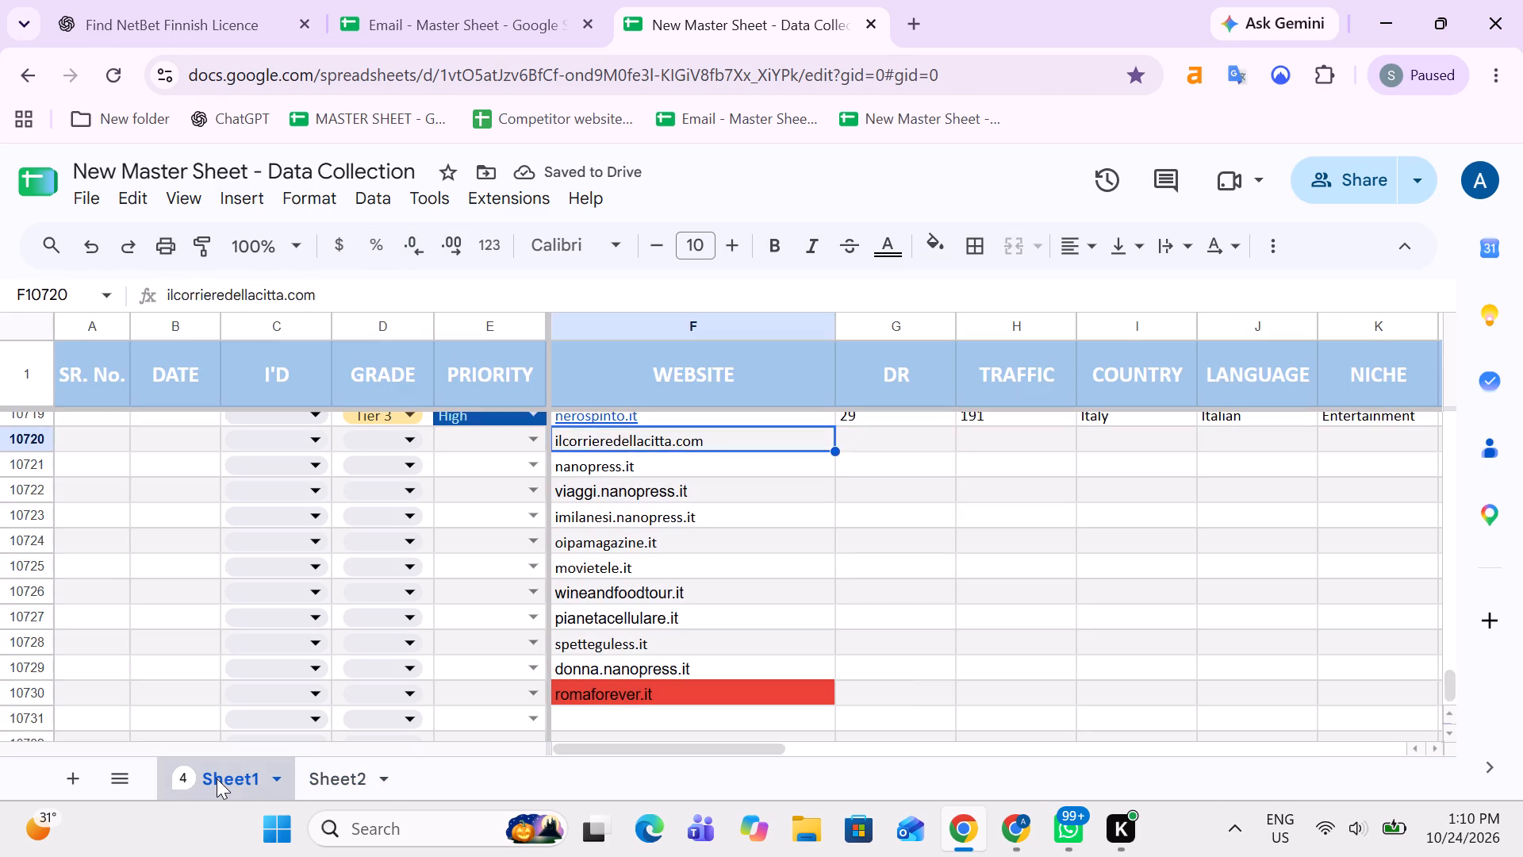
{"action": "key", "text": "Right"}
{"action": "key", "text": "Right"}
{"action": "key", "text": "Right"}
{"action": "key", "text": "Right"}
{"action": "key", "text": "Right"}
{"action": "key", "text": "Right"}
{"action": "key", "text": "Left"}
{"action": "key", "text": "Left"}
{"action": "key", "text": "Right"}
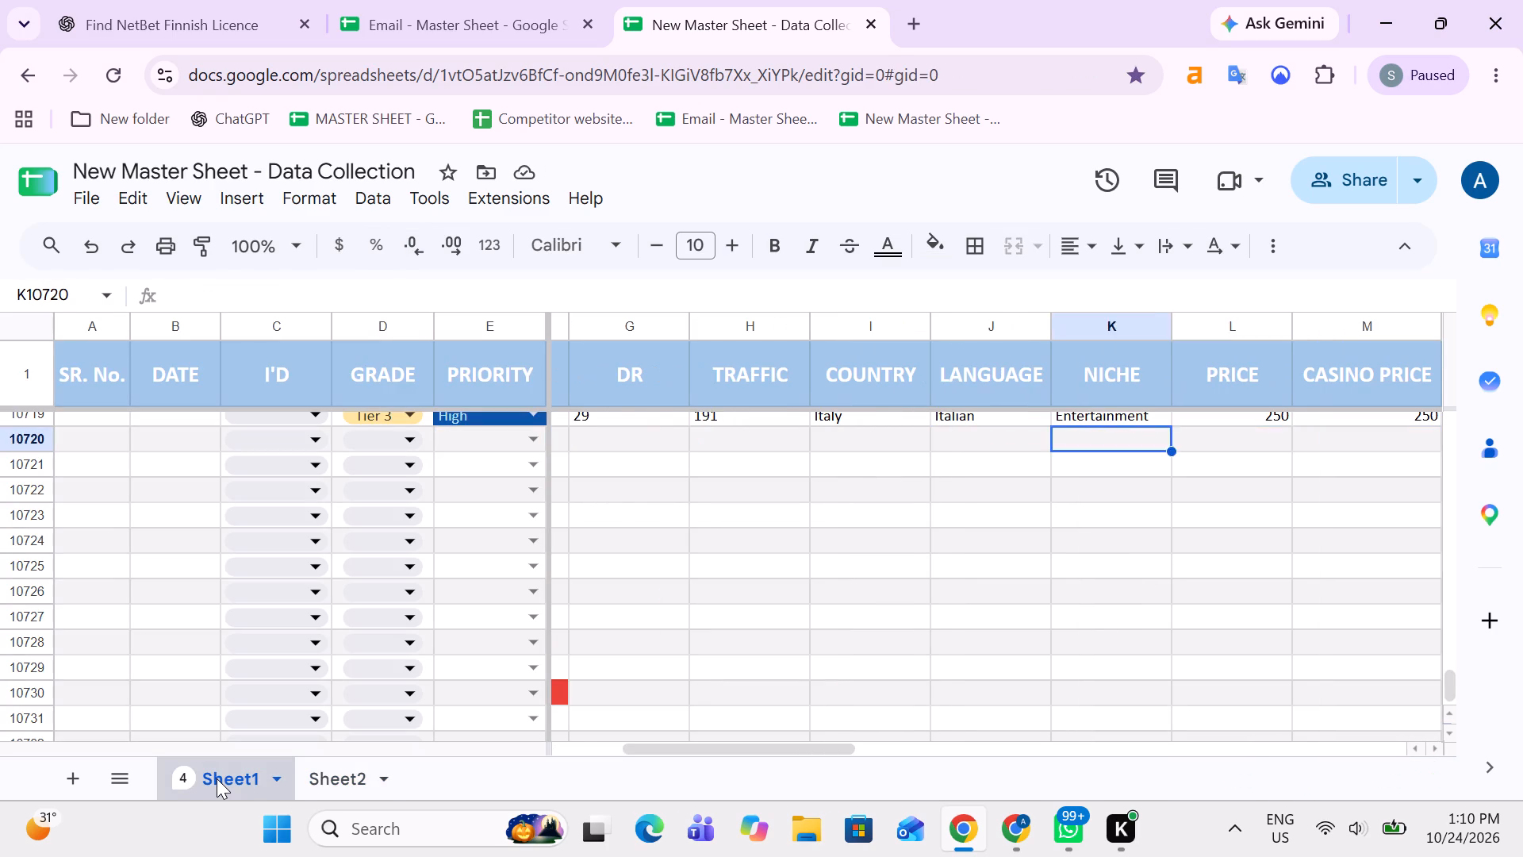
{"action": "key", "text": "ctrl+v"}
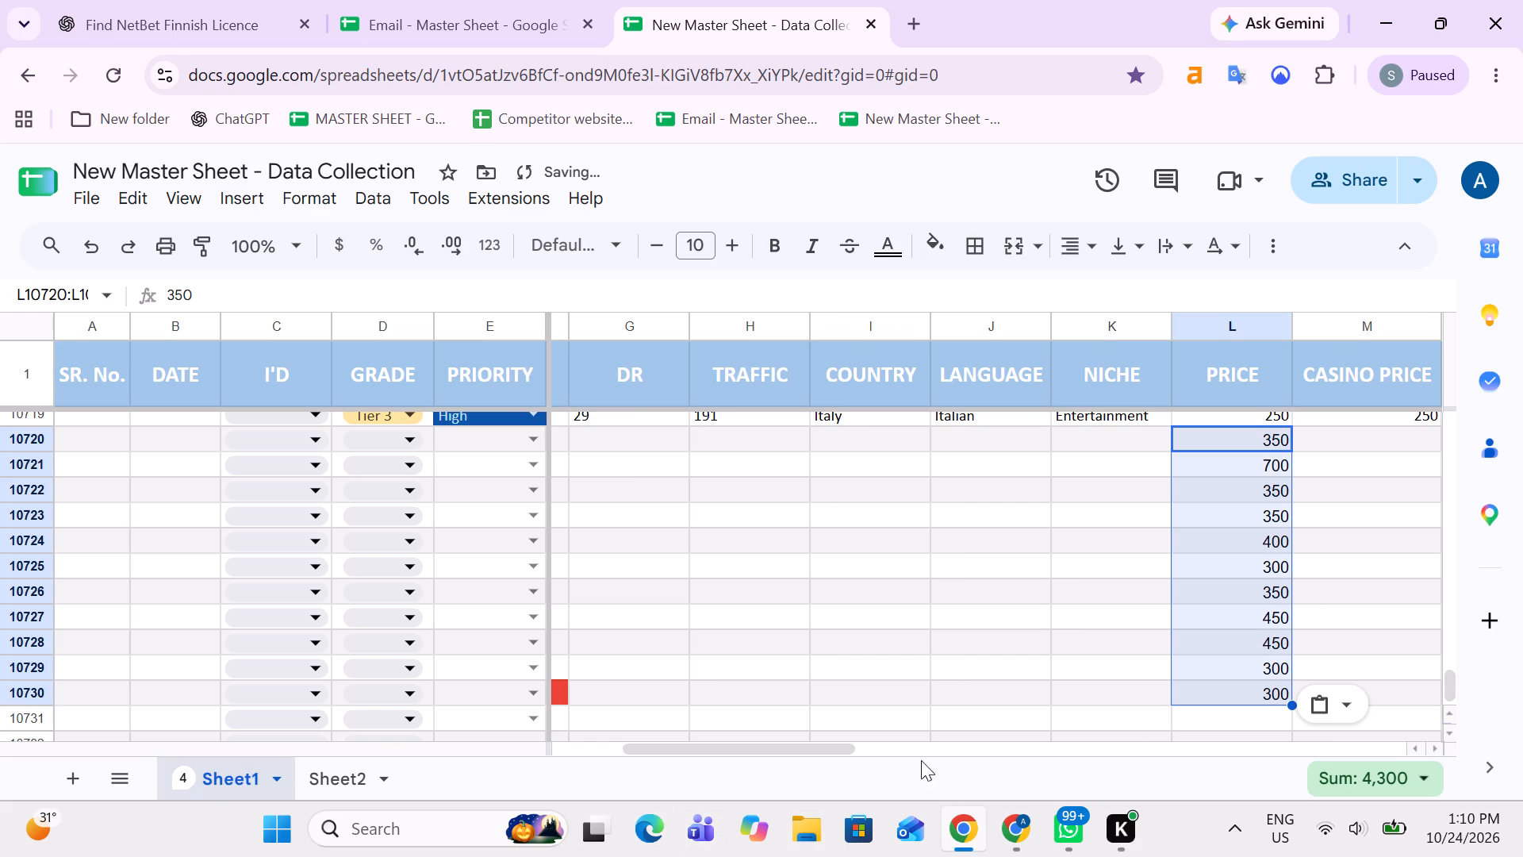
{"action": "left_click", "coordinate": [1317, 700]}
{"action": "left_click", "coordinate": [1350, 532]}
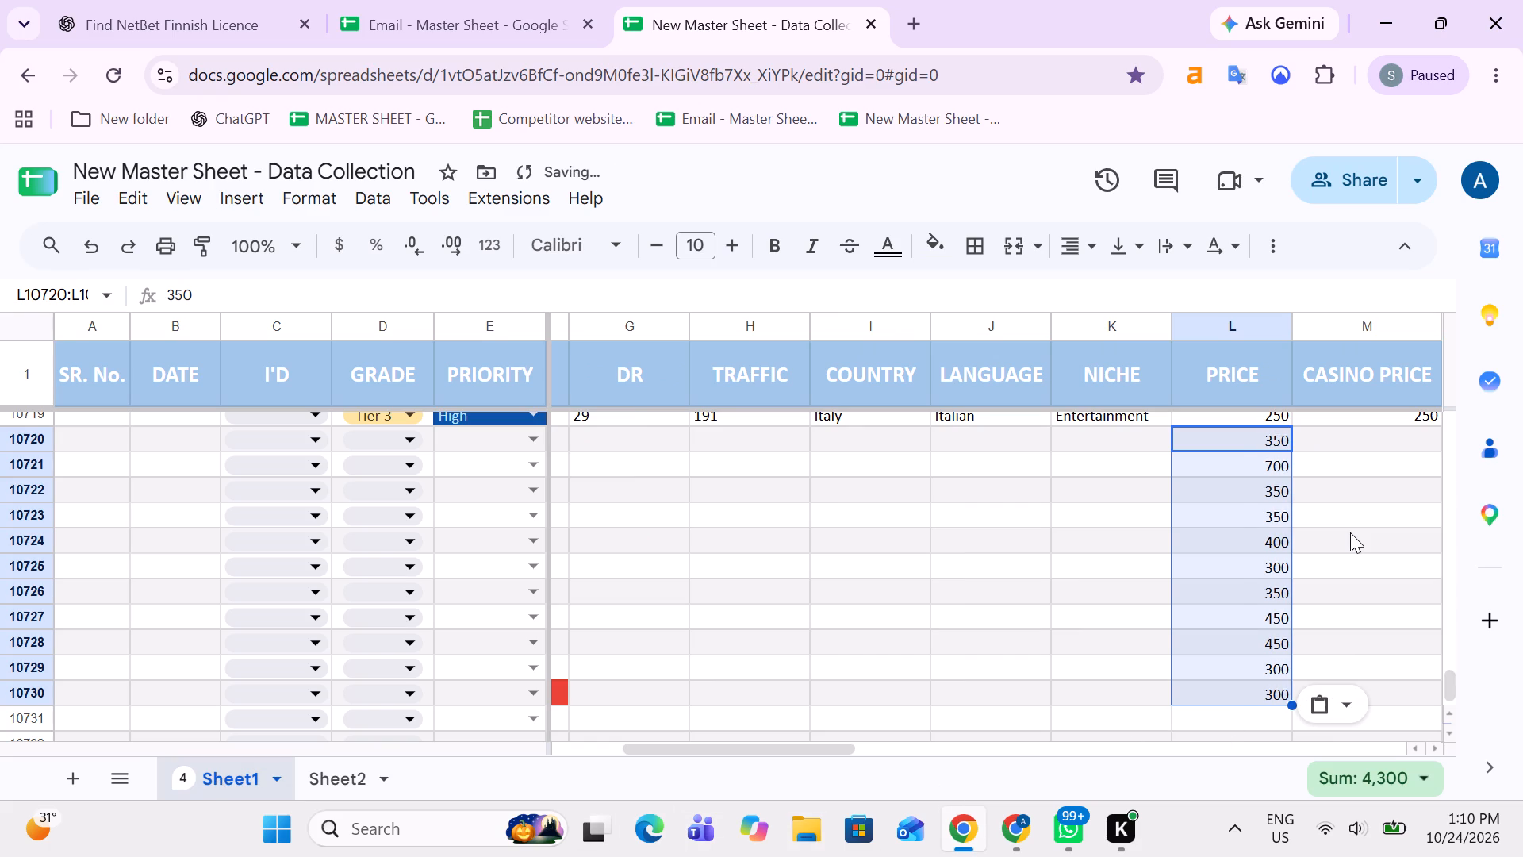
Paste the same prices into the CASINO PRICE column from row 10720, as values only.
{"action": "key", "text": "Right"}
{"action": "key", "text": "ctrl+v"}
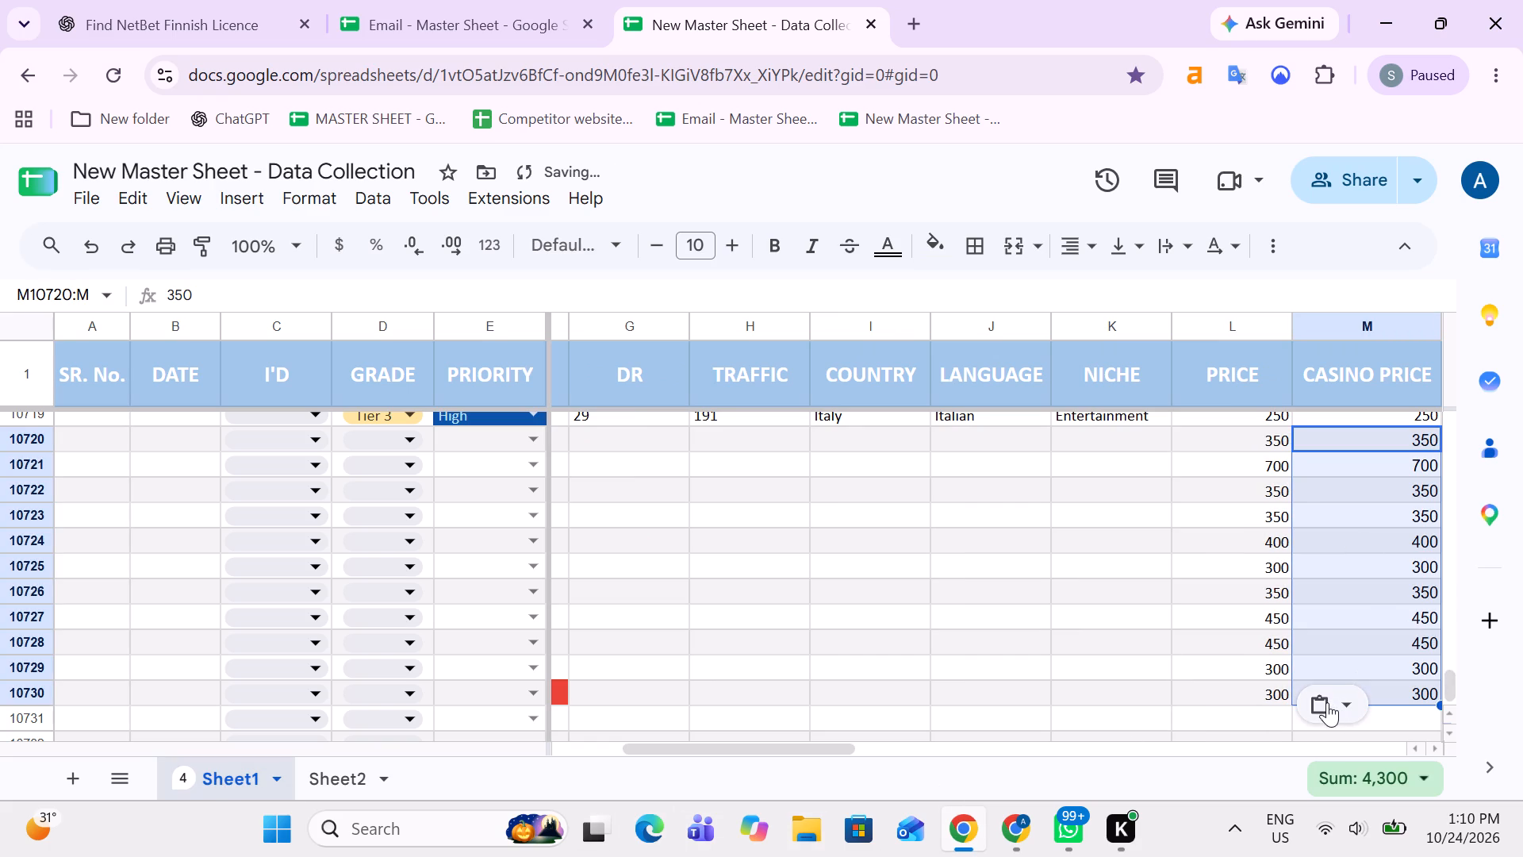
{"action": "left_click", "coordinate": [1327, 702]}
{"action": "left_click", "coordinate": [1341, 525]}
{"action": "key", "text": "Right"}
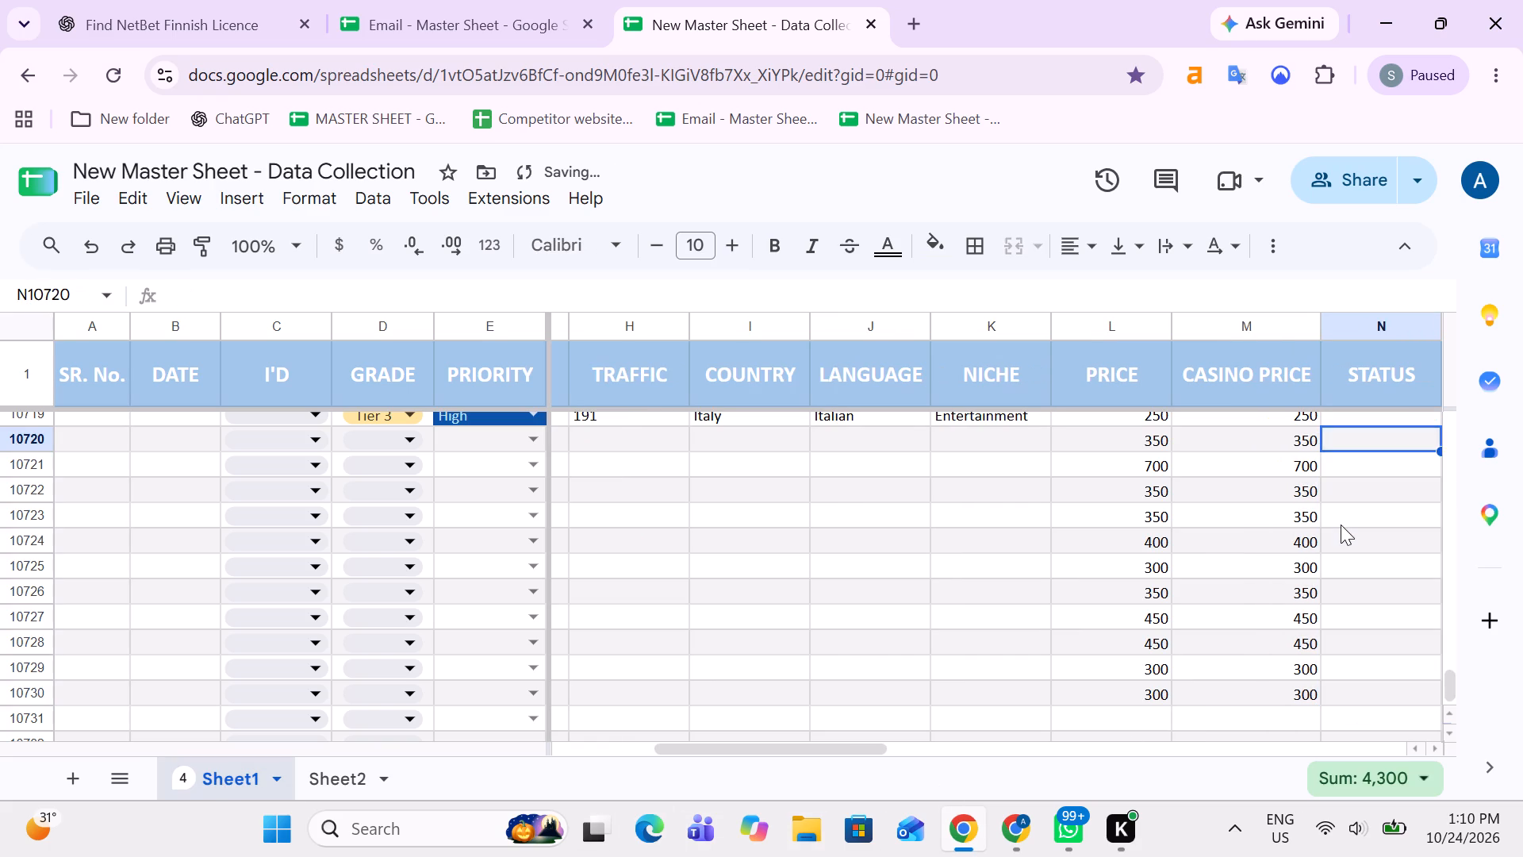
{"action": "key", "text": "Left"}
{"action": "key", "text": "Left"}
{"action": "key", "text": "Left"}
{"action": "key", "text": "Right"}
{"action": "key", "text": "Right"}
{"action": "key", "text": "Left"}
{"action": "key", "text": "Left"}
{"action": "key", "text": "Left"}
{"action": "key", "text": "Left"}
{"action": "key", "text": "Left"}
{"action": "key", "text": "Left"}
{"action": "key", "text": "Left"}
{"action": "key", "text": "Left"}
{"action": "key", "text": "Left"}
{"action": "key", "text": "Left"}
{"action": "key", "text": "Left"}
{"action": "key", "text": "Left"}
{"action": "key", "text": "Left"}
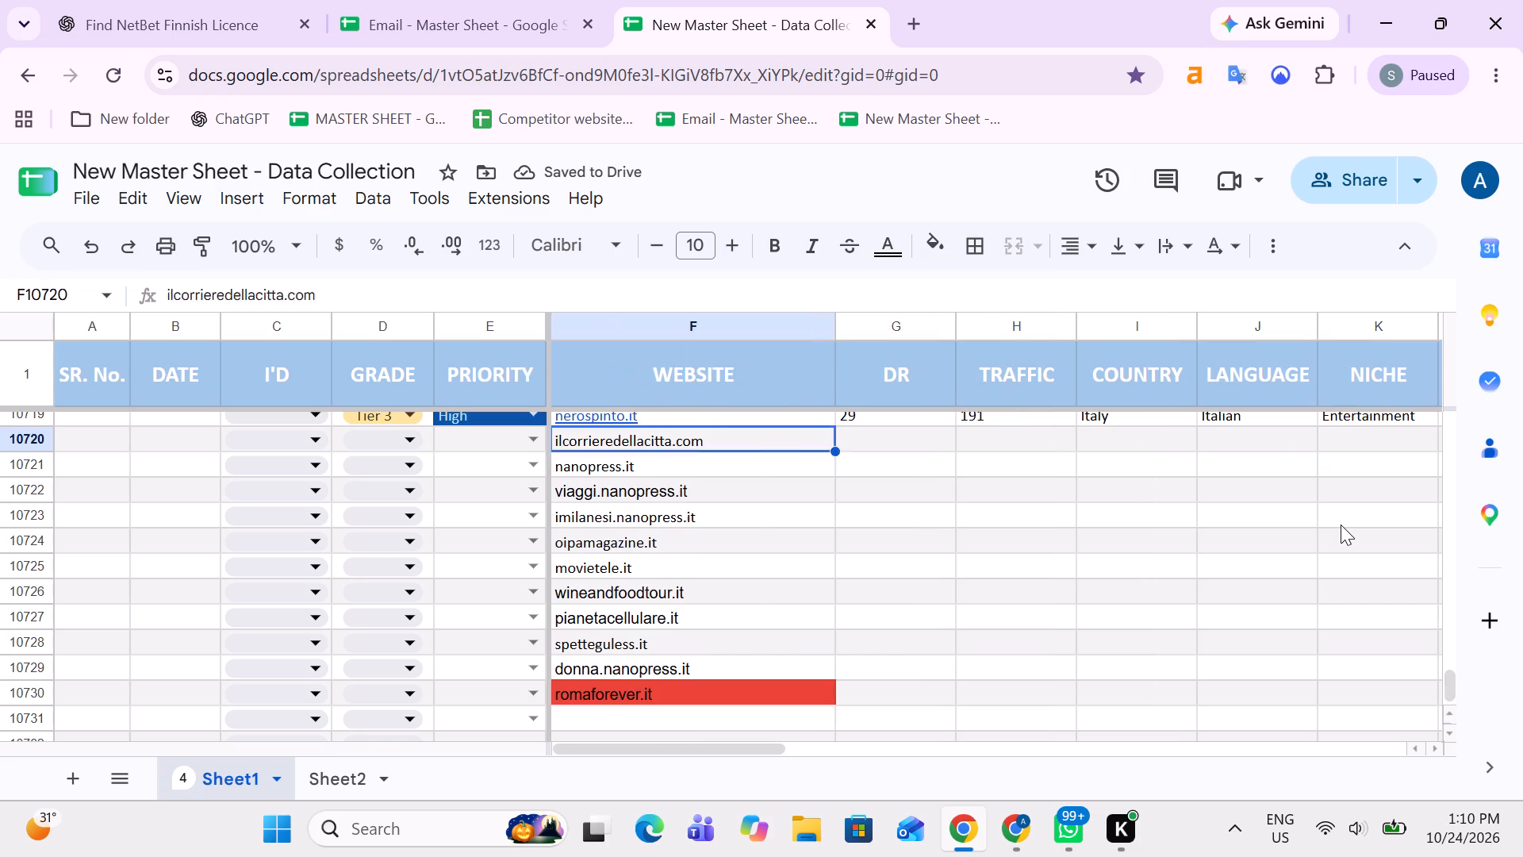
Copy the countries and languages in Sheet2 cells D2:E12 into Sheet1's COUNTRY and LANGUAGE columns from row 10720, as values only.
{"action": "key", "text": "Right"}
{"action": "key", "text": "Right"}
{"action": "key", "text": "Right"}
{"action": "key", "text": "Right"}
{"action": "key", "text": "Right"}
{"action": "key", "text": "Right"}
{"action": "key", "text": "Right"}
{"action": "key", "text": "Right"}
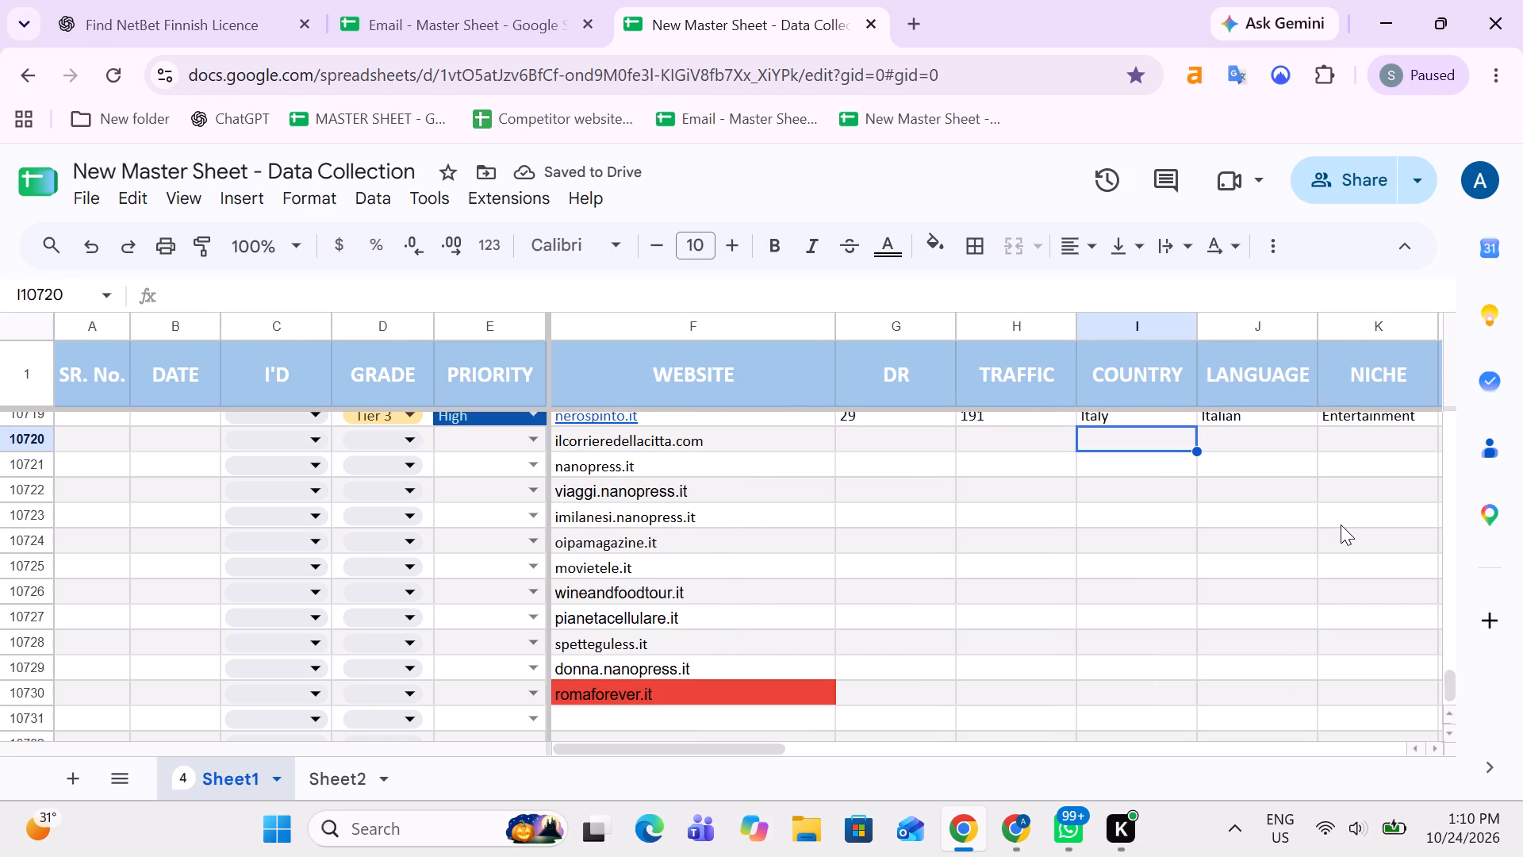
{"action": "left_click", "coordinate": [345, 778]}
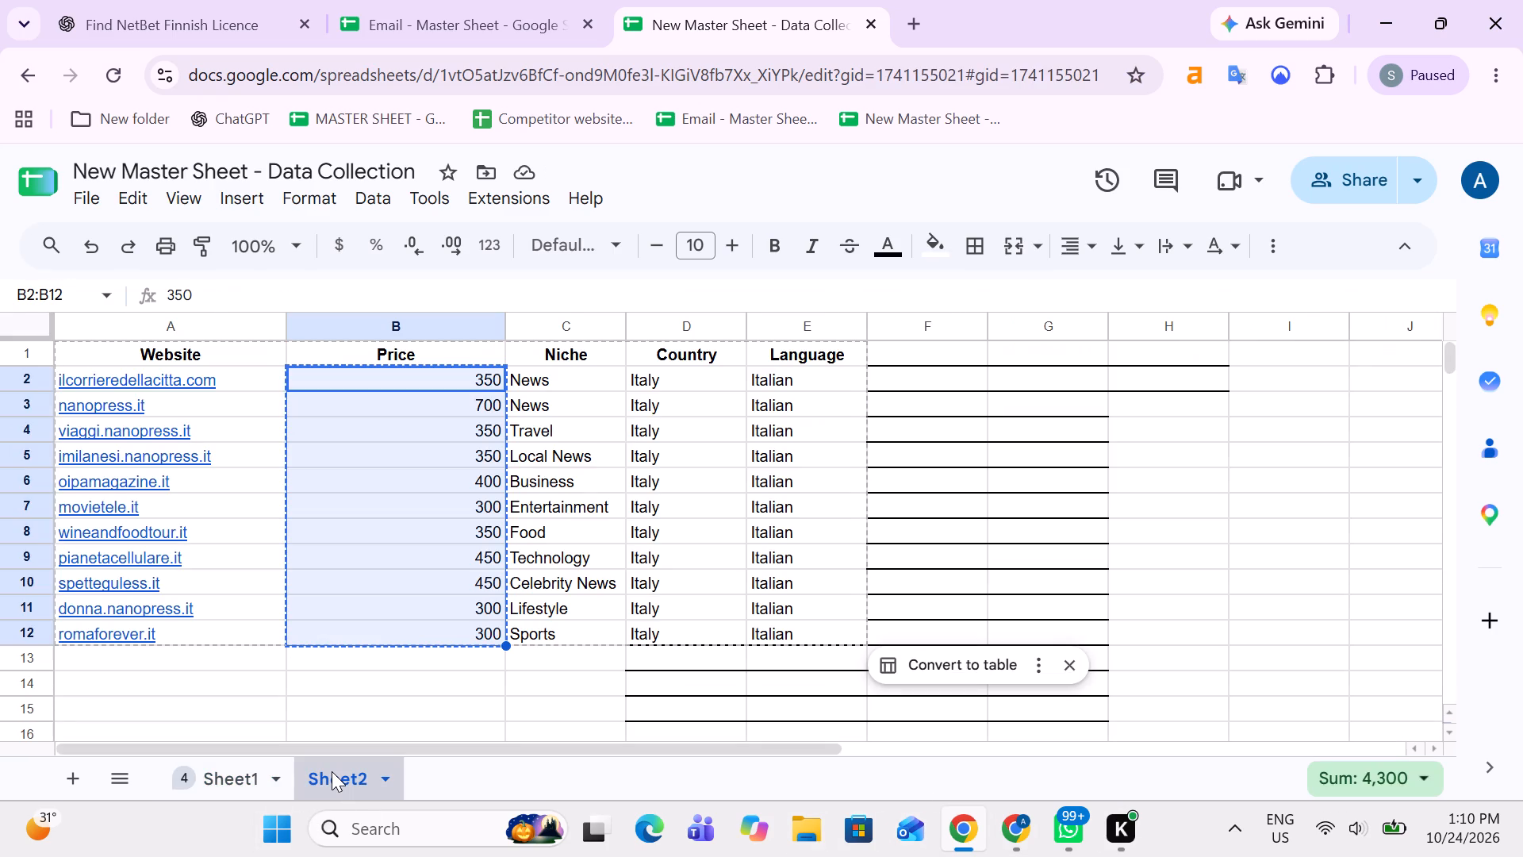
{"action": "key", "text": "Up"}
{"action": "key", "text": "Down"}
{"action": "key", "text": "Right"}
{"action": "key", "text": "Right"}
{"action": "key", "text": "Up"}
{"action": "key", "text": "Down"}
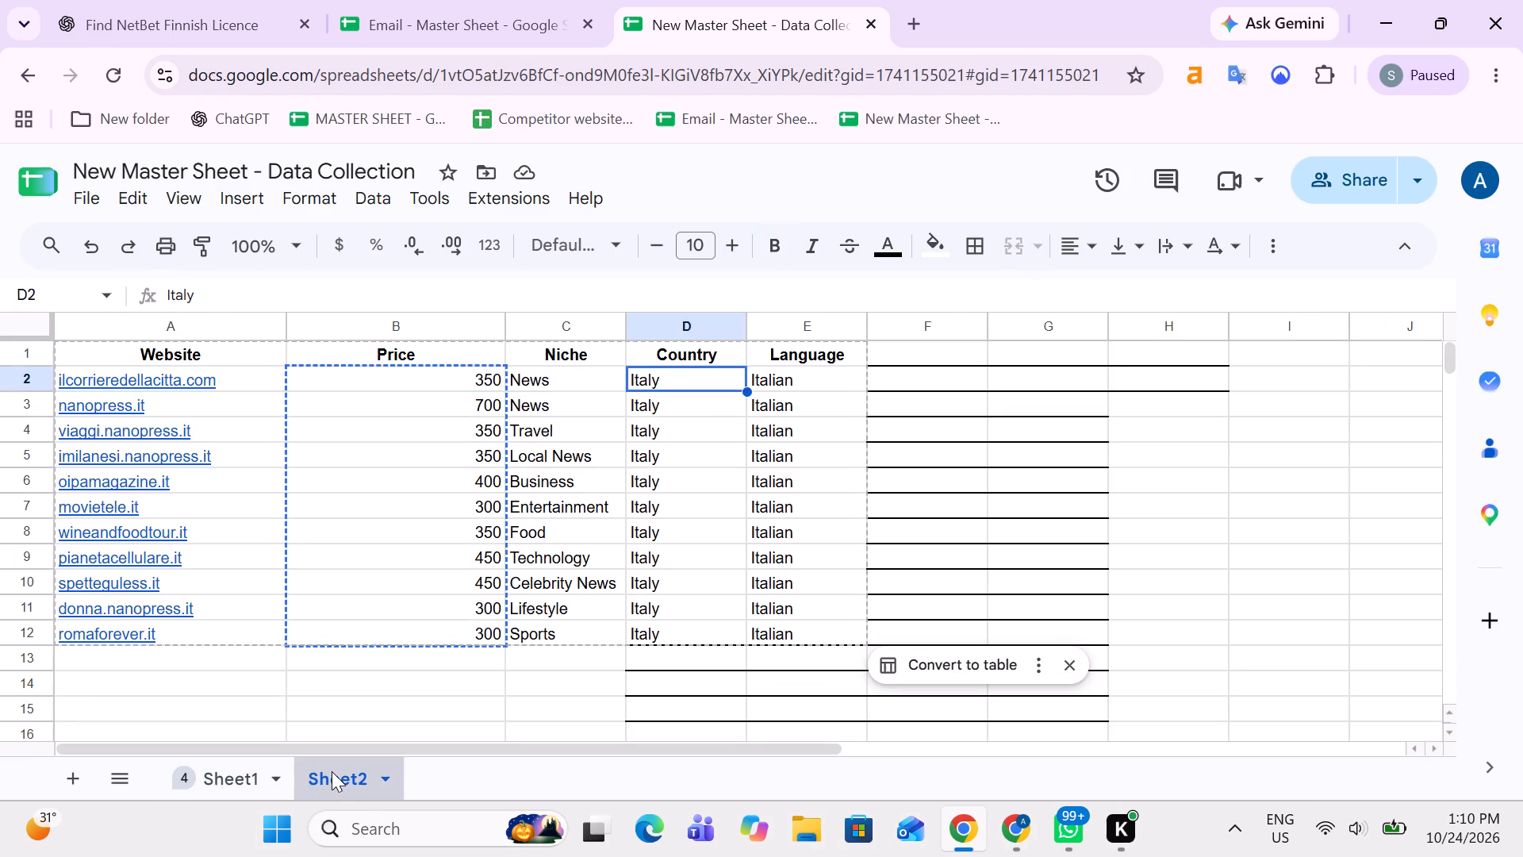
{"action": "key", "text": "shift+Right"}
{"action": "key", "text": "ctrl+shift+Down"}
{"action": "key", "text": "ctrl+c"}
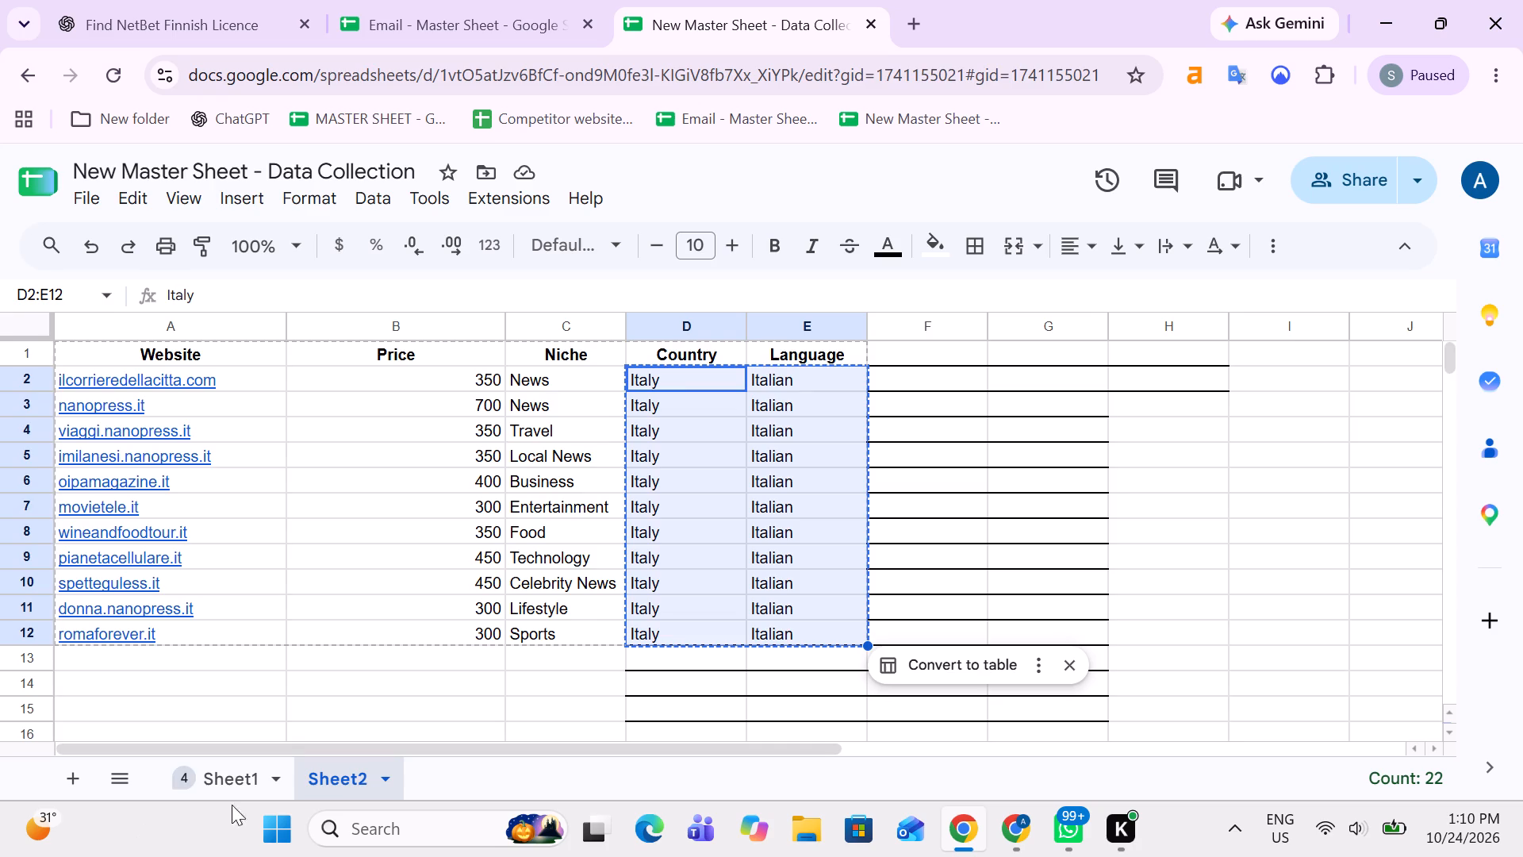
{"action": "left_click", "coordinate": [238, 772]}
{"action": "key", "text": "Left"}
{"action": "key", "text": "Right"}
{"action": "key", "text": "ctrl+v"}
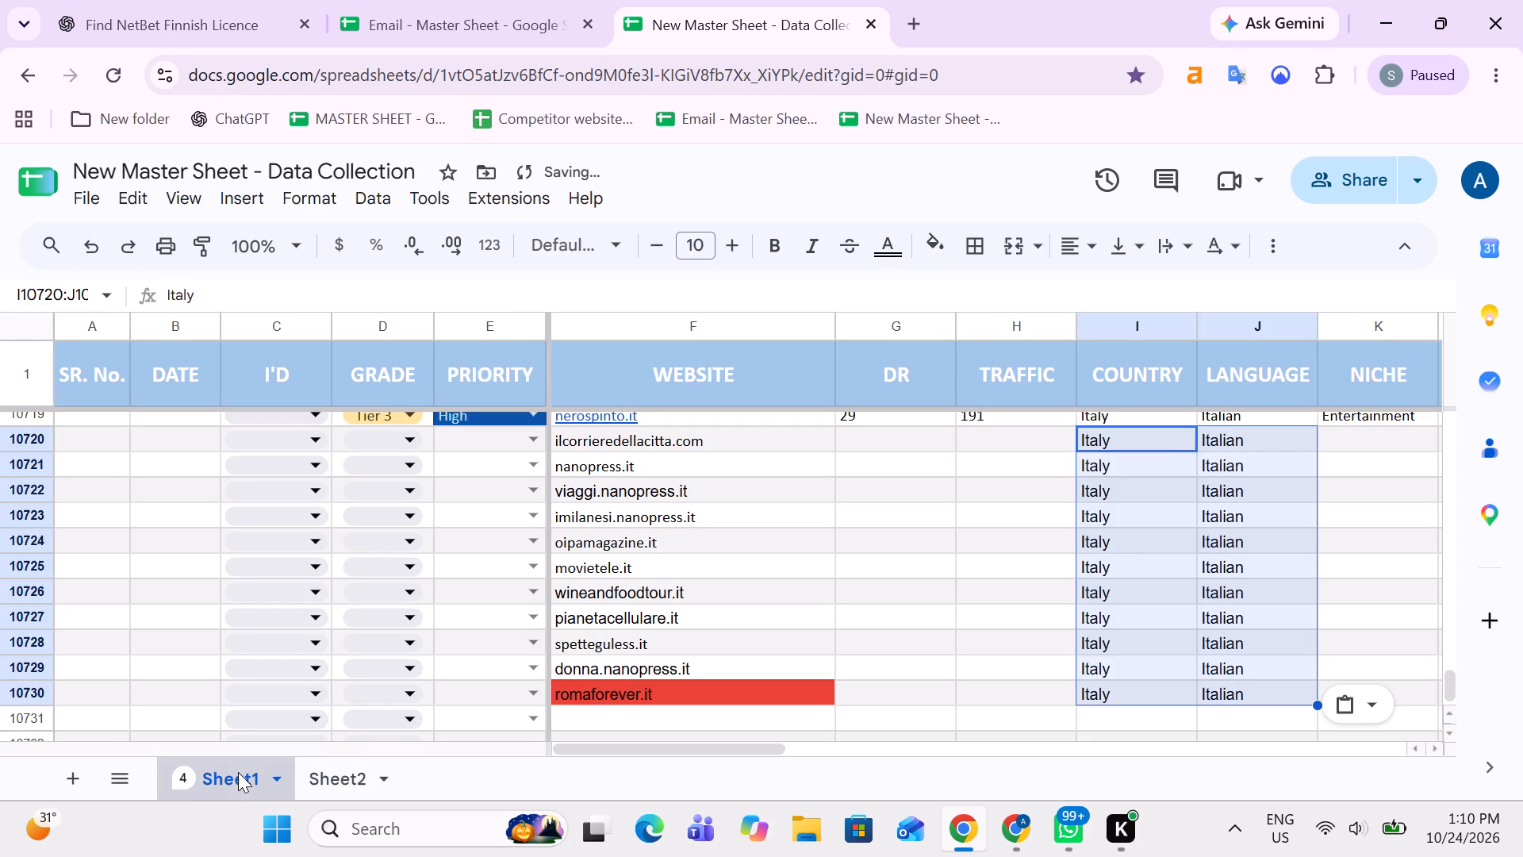
{"action": "left_click", "coordinate": [1360, 701]}
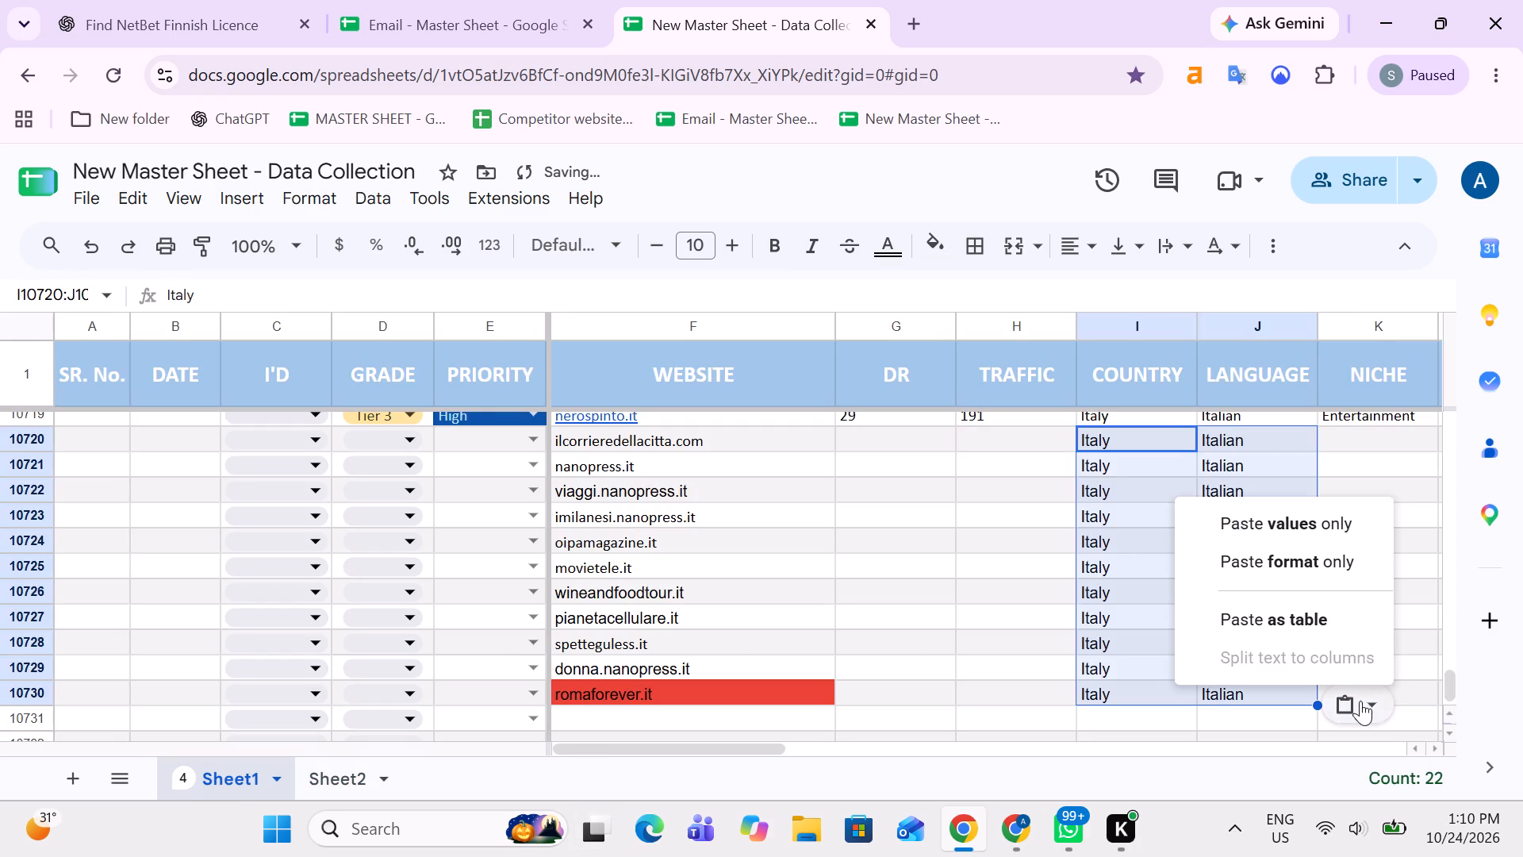
{"action": "left_click", "coordinate": [1287, 524]}
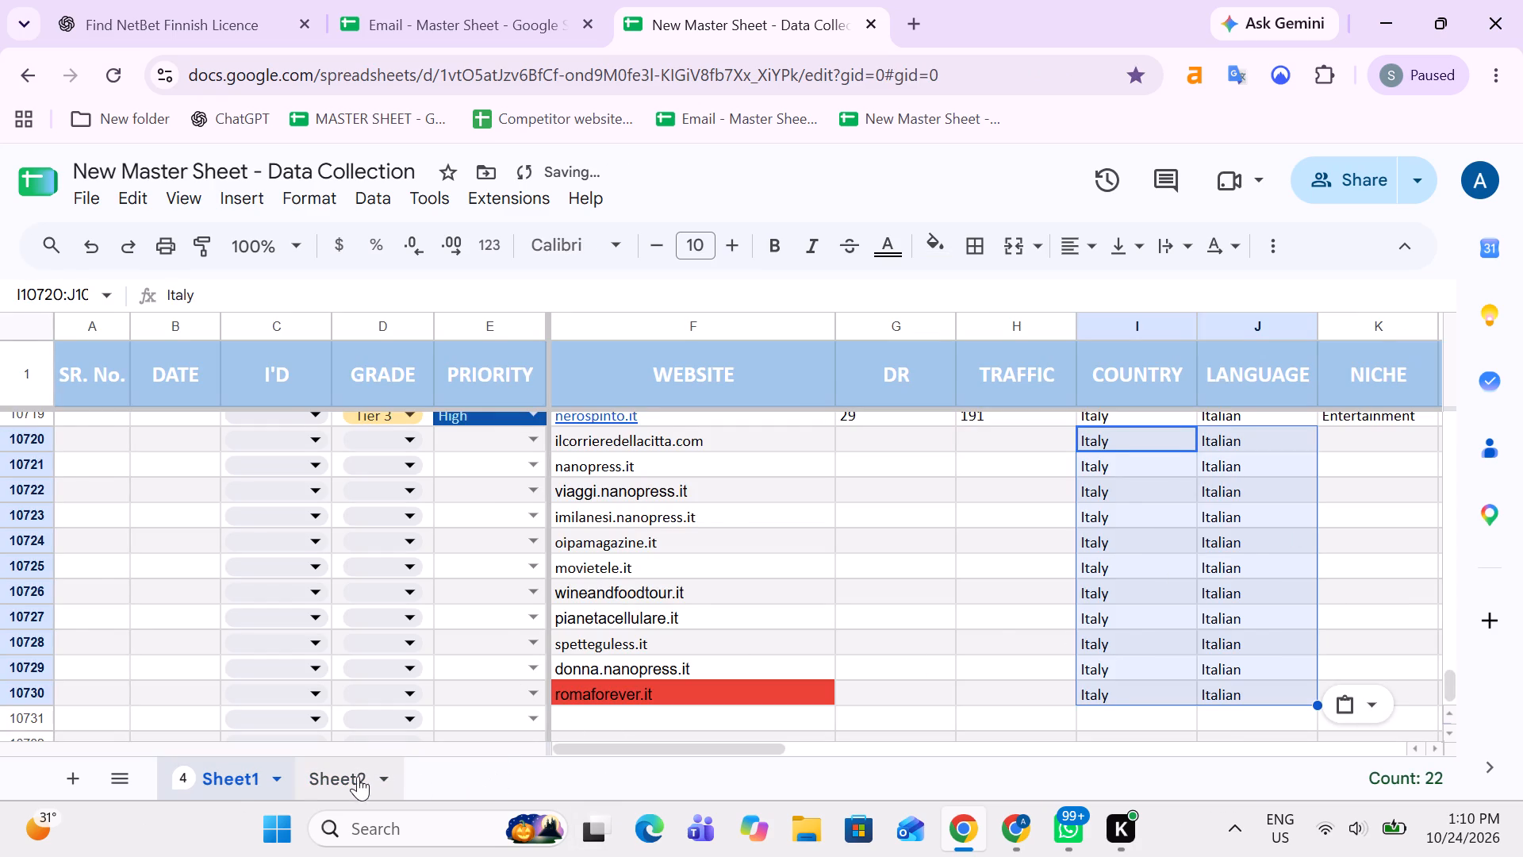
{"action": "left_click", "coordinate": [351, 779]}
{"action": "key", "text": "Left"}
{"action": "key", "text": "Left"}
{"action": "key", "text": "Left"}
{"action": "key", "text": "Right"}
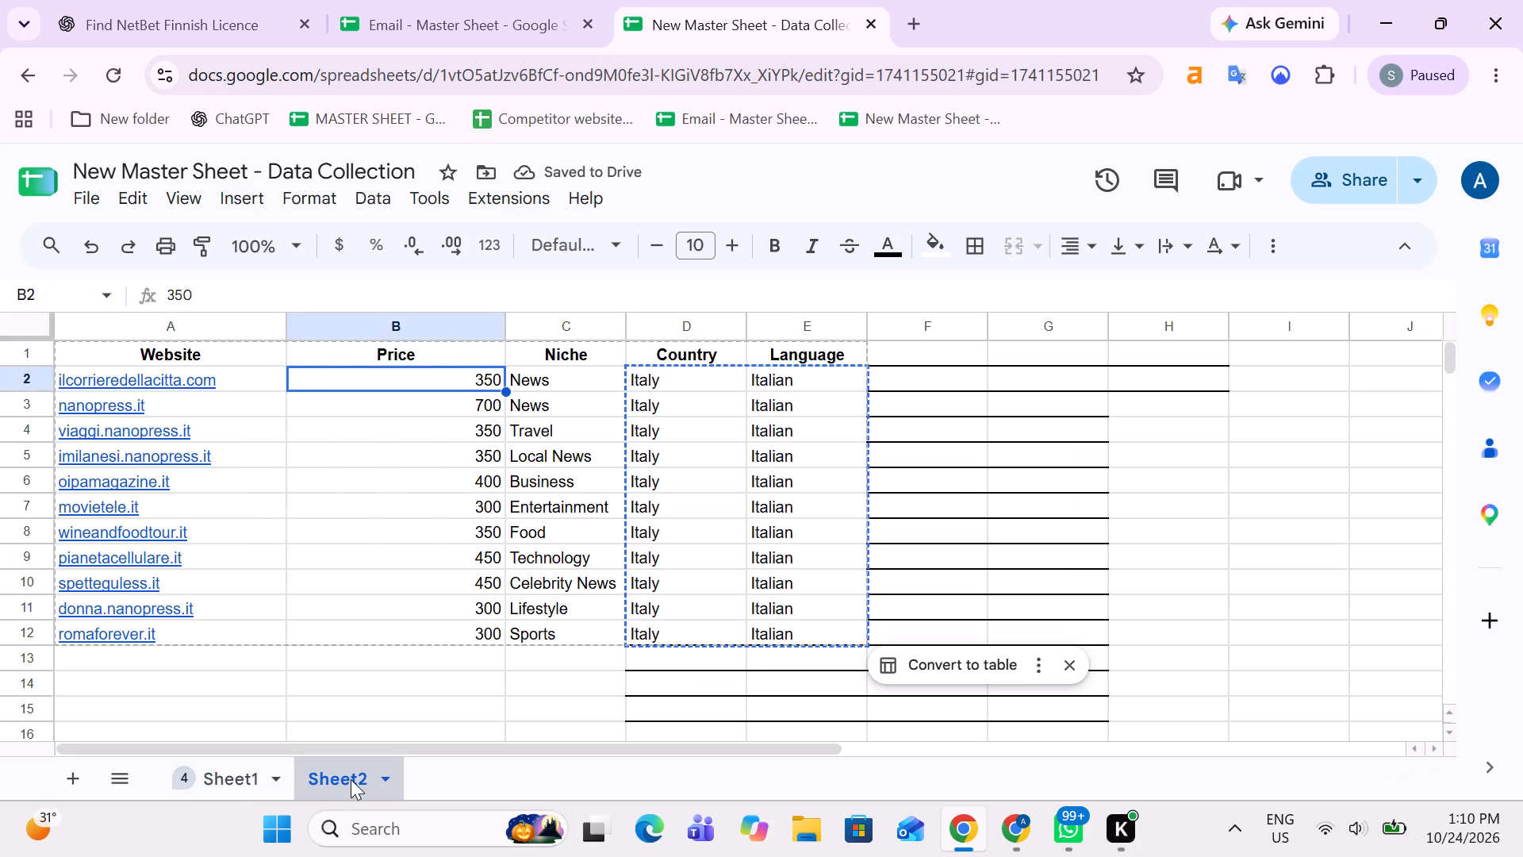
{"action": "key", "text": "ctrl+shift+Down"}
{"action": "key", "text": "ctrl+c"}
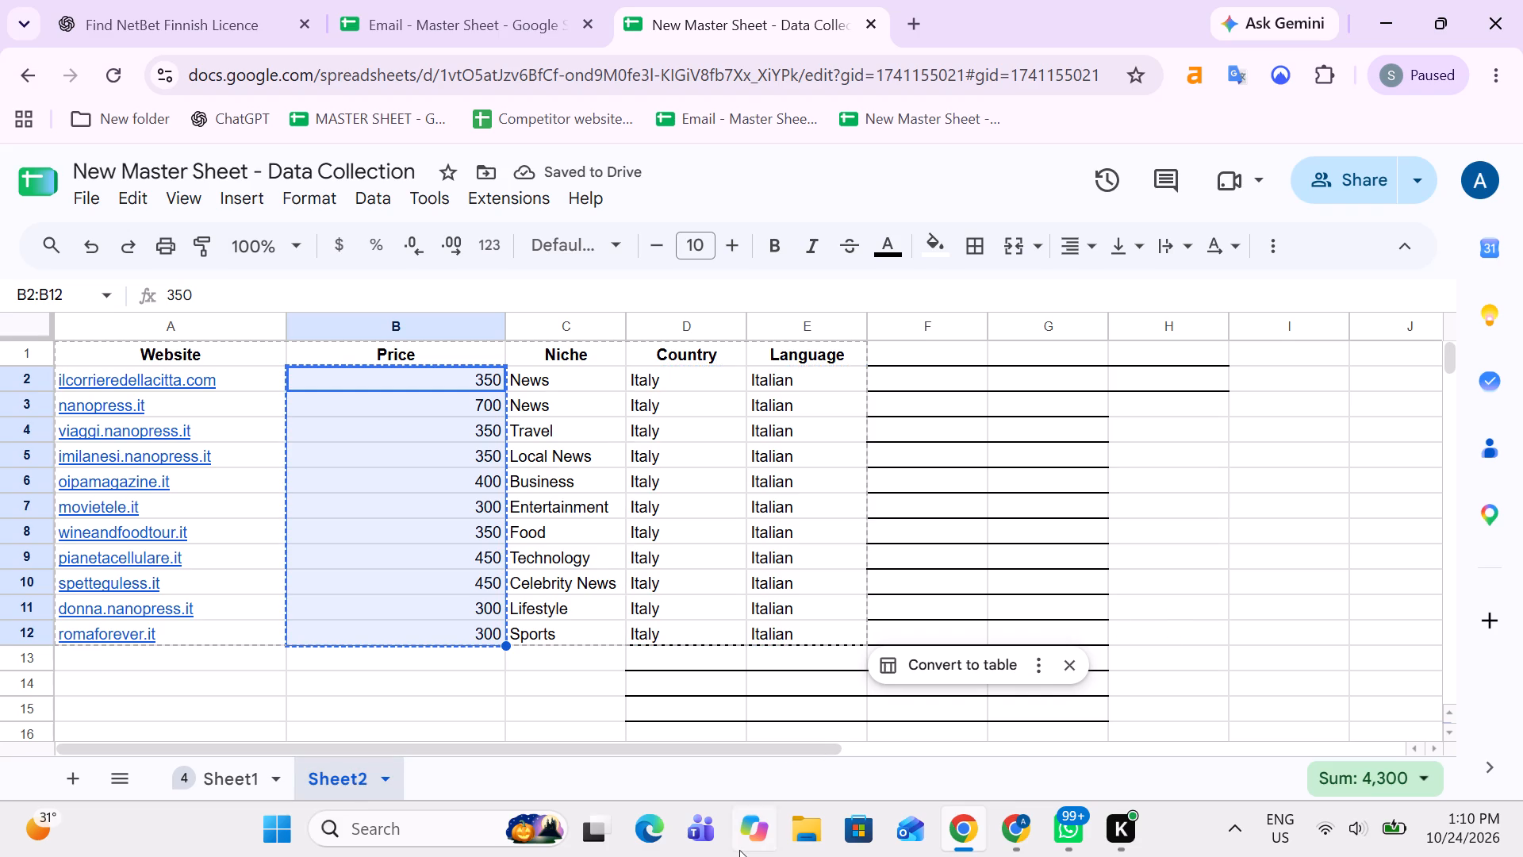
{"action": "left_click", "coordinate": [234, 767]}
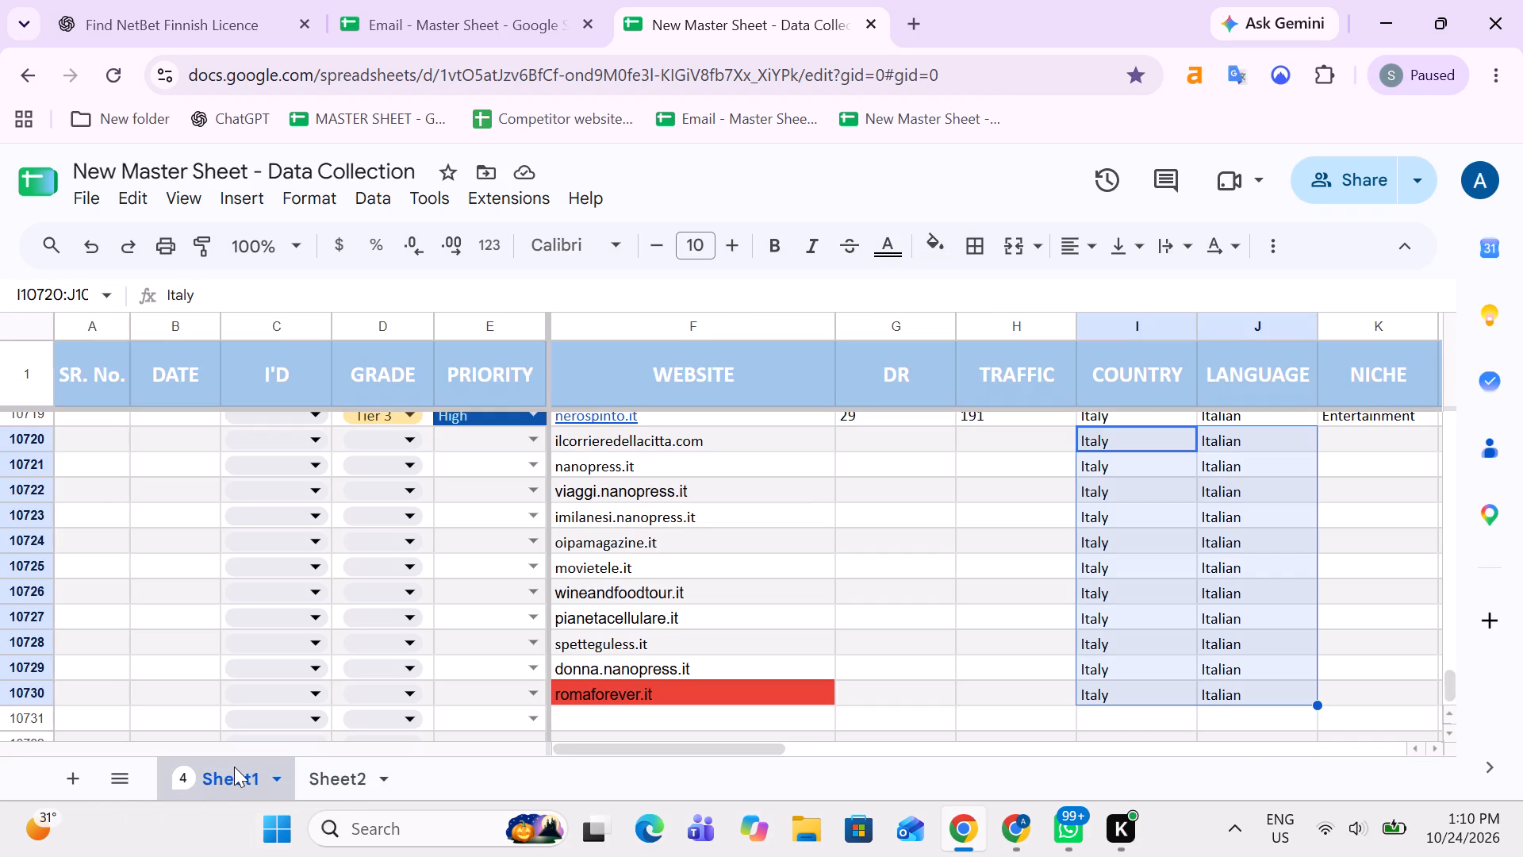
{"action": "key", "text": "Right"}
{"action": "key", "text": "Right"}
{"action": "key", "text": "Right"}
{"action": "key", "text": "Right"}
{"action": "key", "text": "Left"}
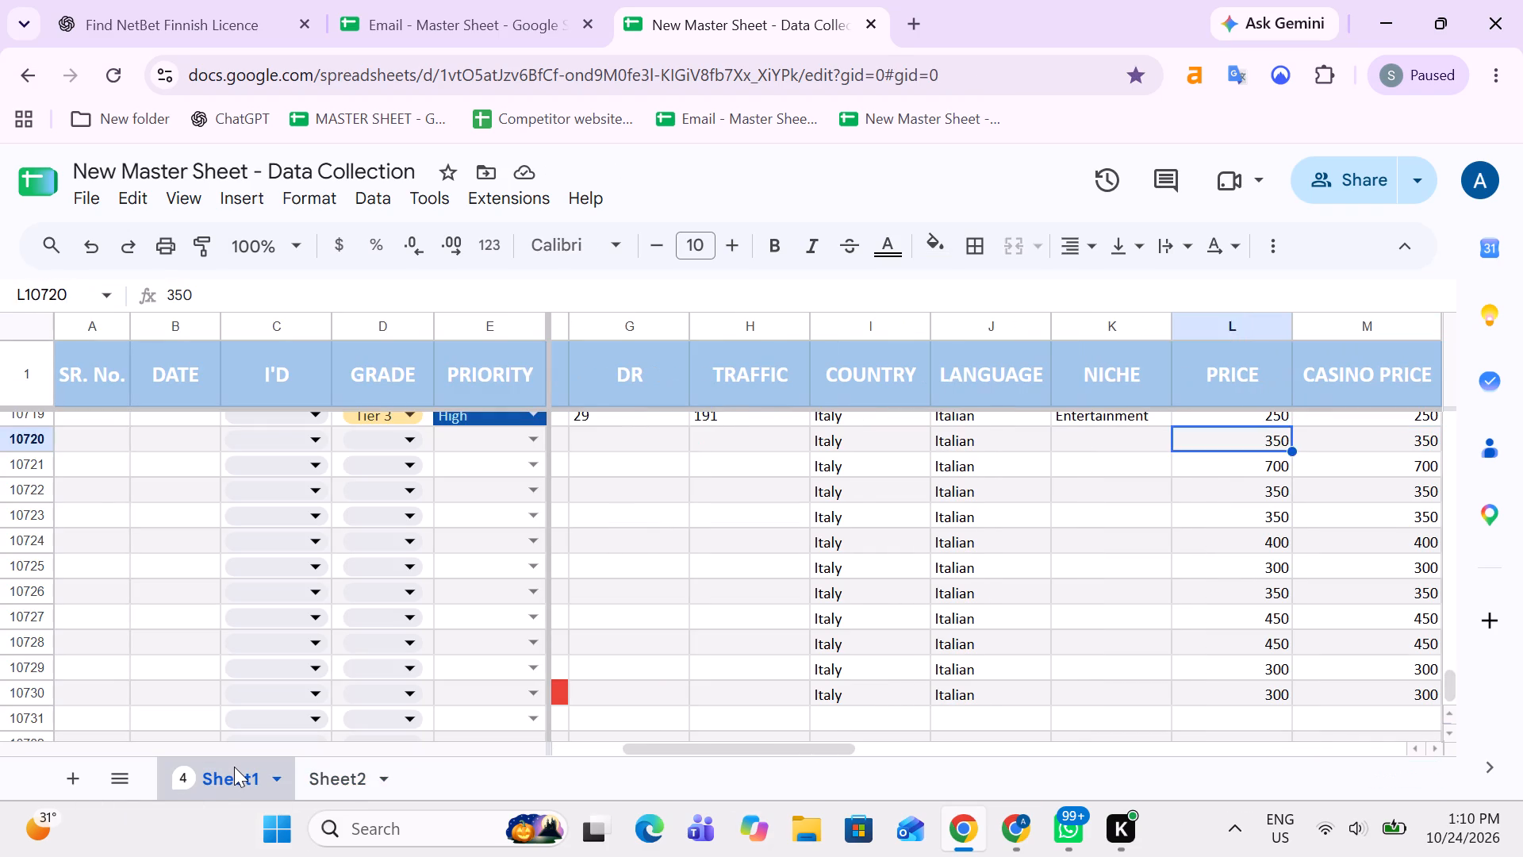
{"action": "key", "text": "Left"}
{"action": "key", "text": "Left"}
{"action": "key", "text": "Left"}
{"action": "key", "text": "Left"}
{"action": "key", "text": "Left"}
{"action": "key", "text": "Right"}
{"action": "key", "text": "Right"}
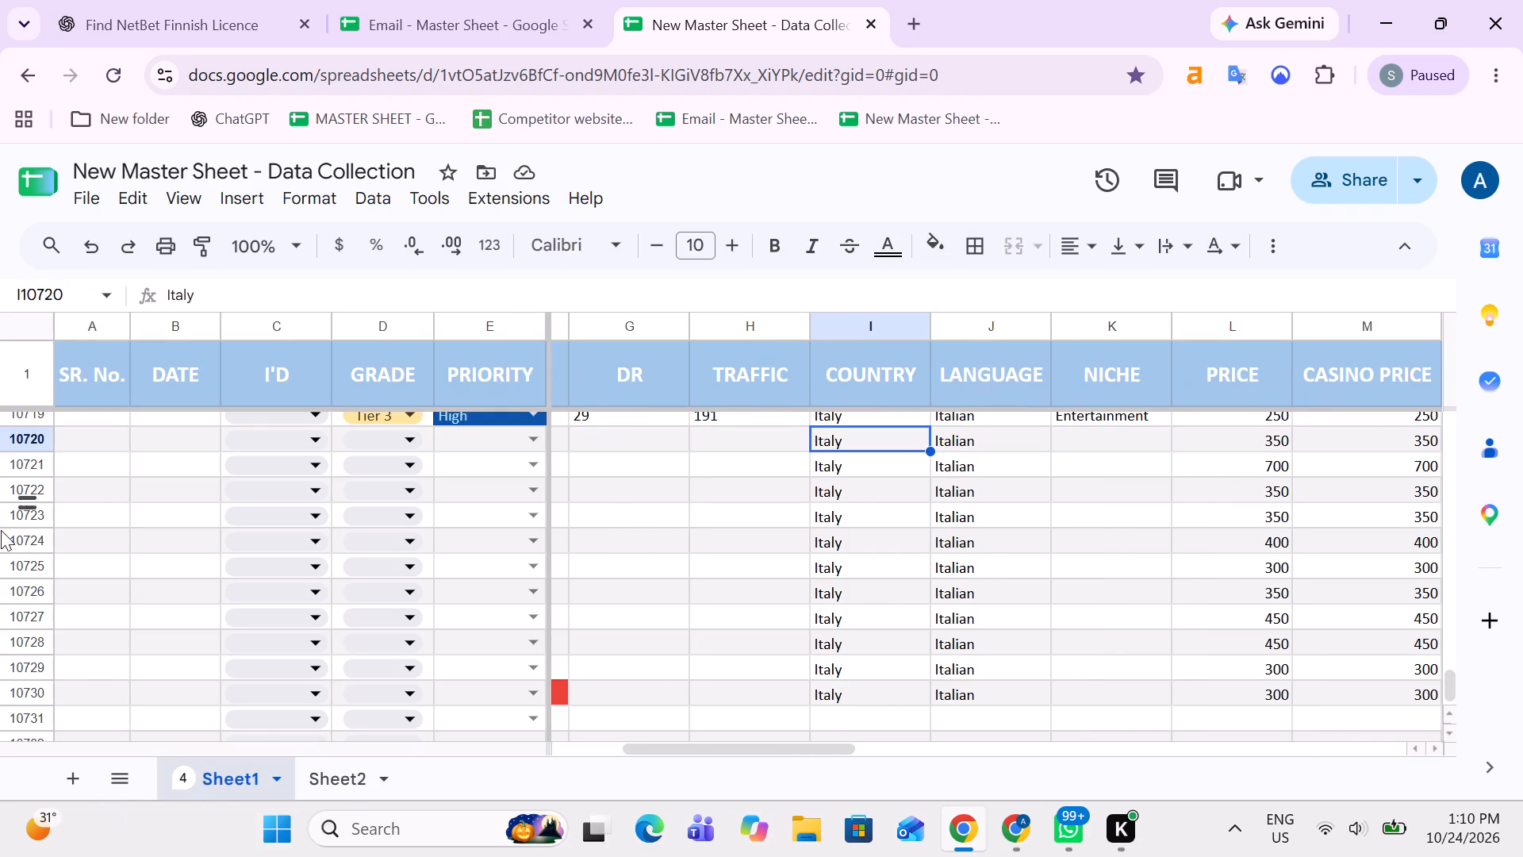
Copy the niches in Sheet2 cells C2:C12 into Sheet1's NICHE column from row 10720, as values only.
{"action": "left_click", "coordinate": [338, 782]}
{"action": "key", "text": "Right"}
{"action": "key", "text": "ctrl+shift+Down"}
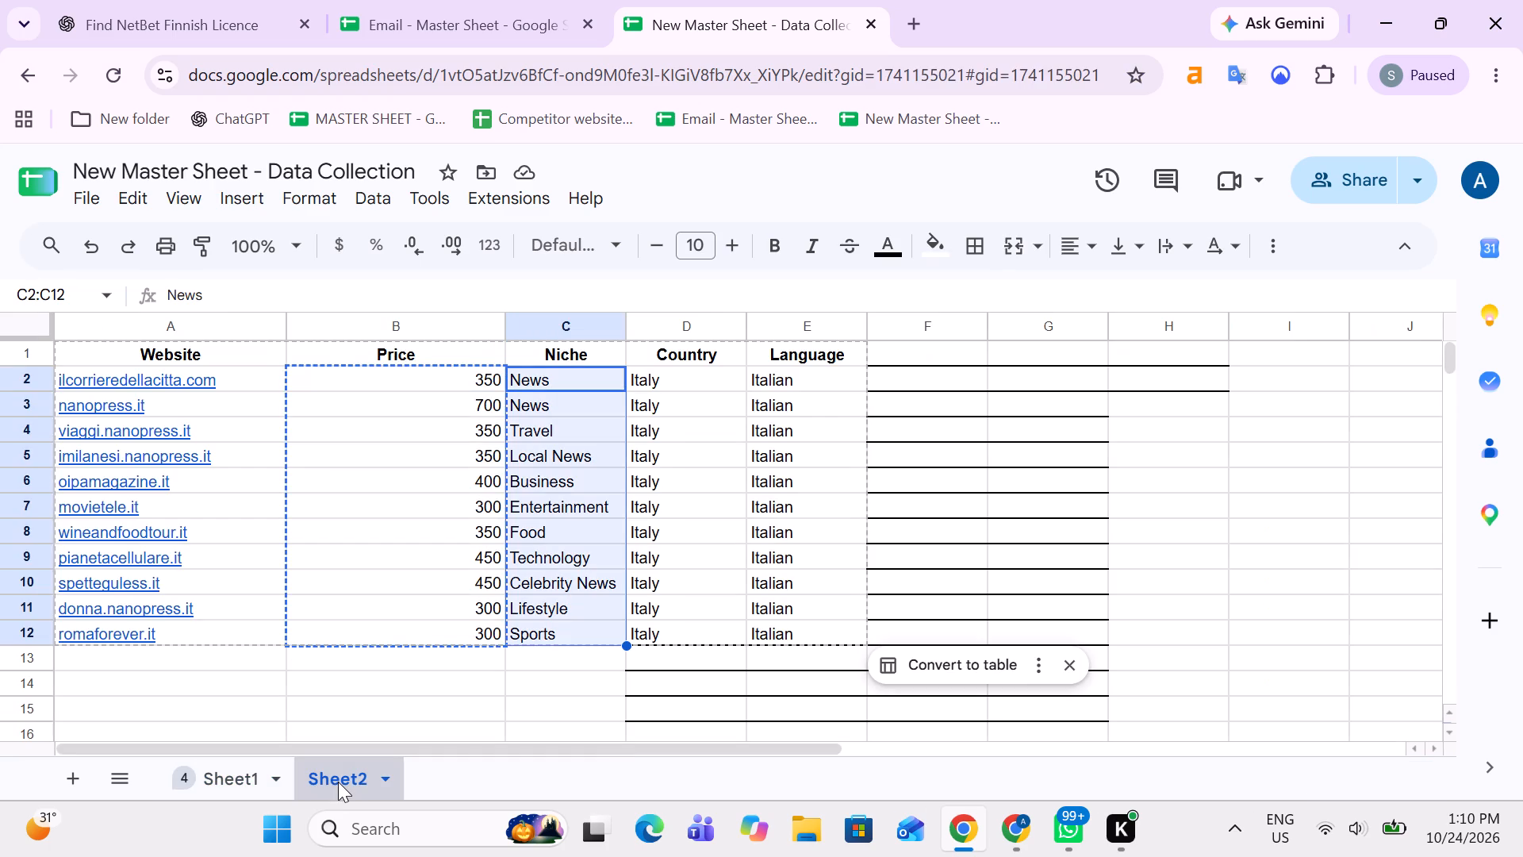
{"action": "key", "text": "ctrl+c"}
{"action": "left_click", "coordinate": [255, 766]}
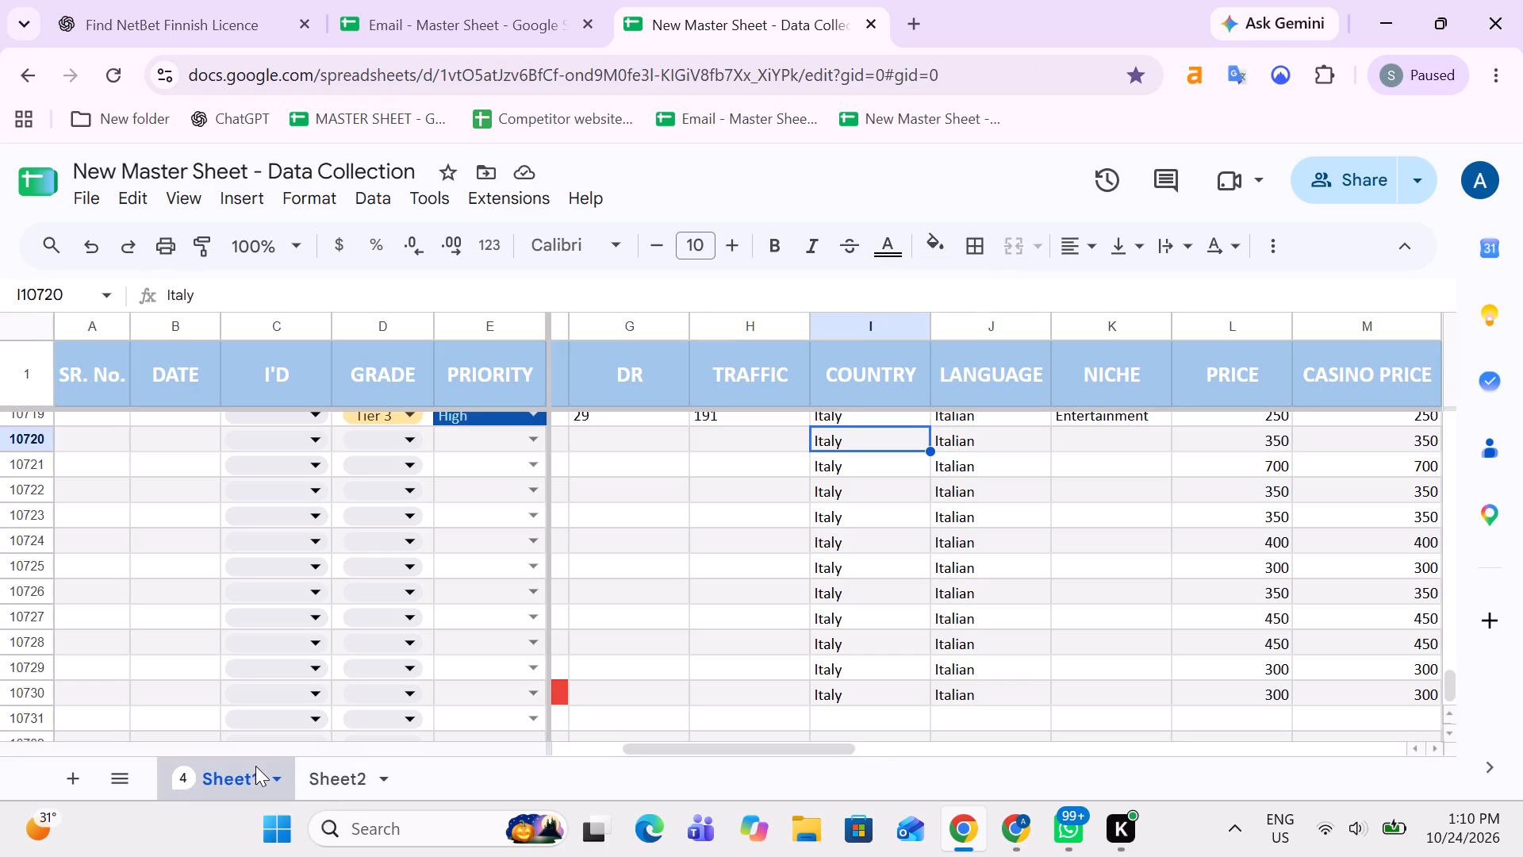
{"action": "key", "text": "Right"}
{"action": "key", "text": "Right"}
{"action": "key", "text": "ctrl+v"}
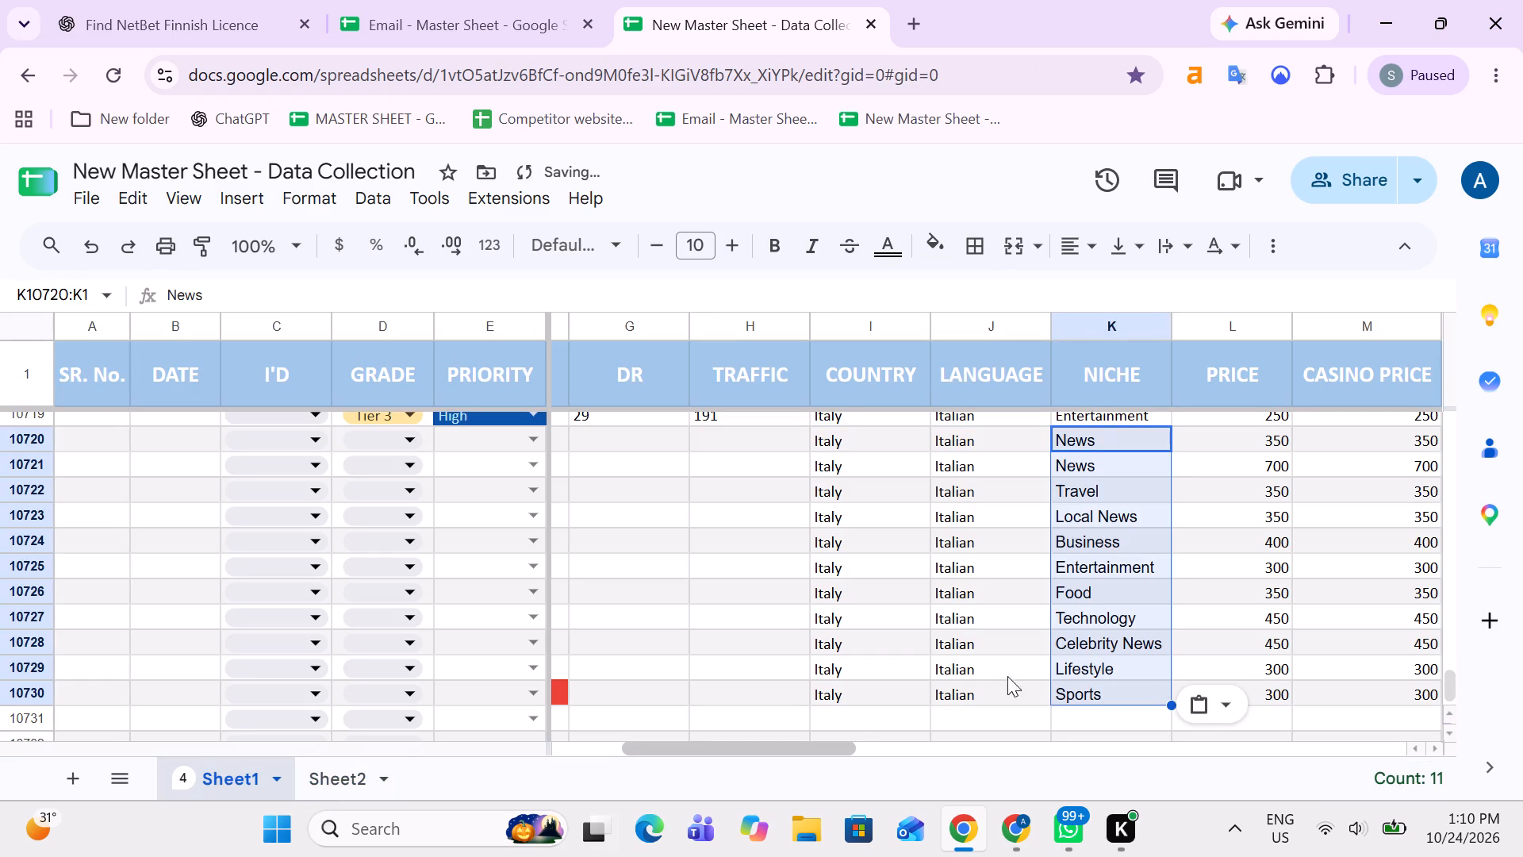
{"action": "left_click", "coordinate": [1221, 709]}
{"action": "left_click", "coordinate": [1233, 526]}
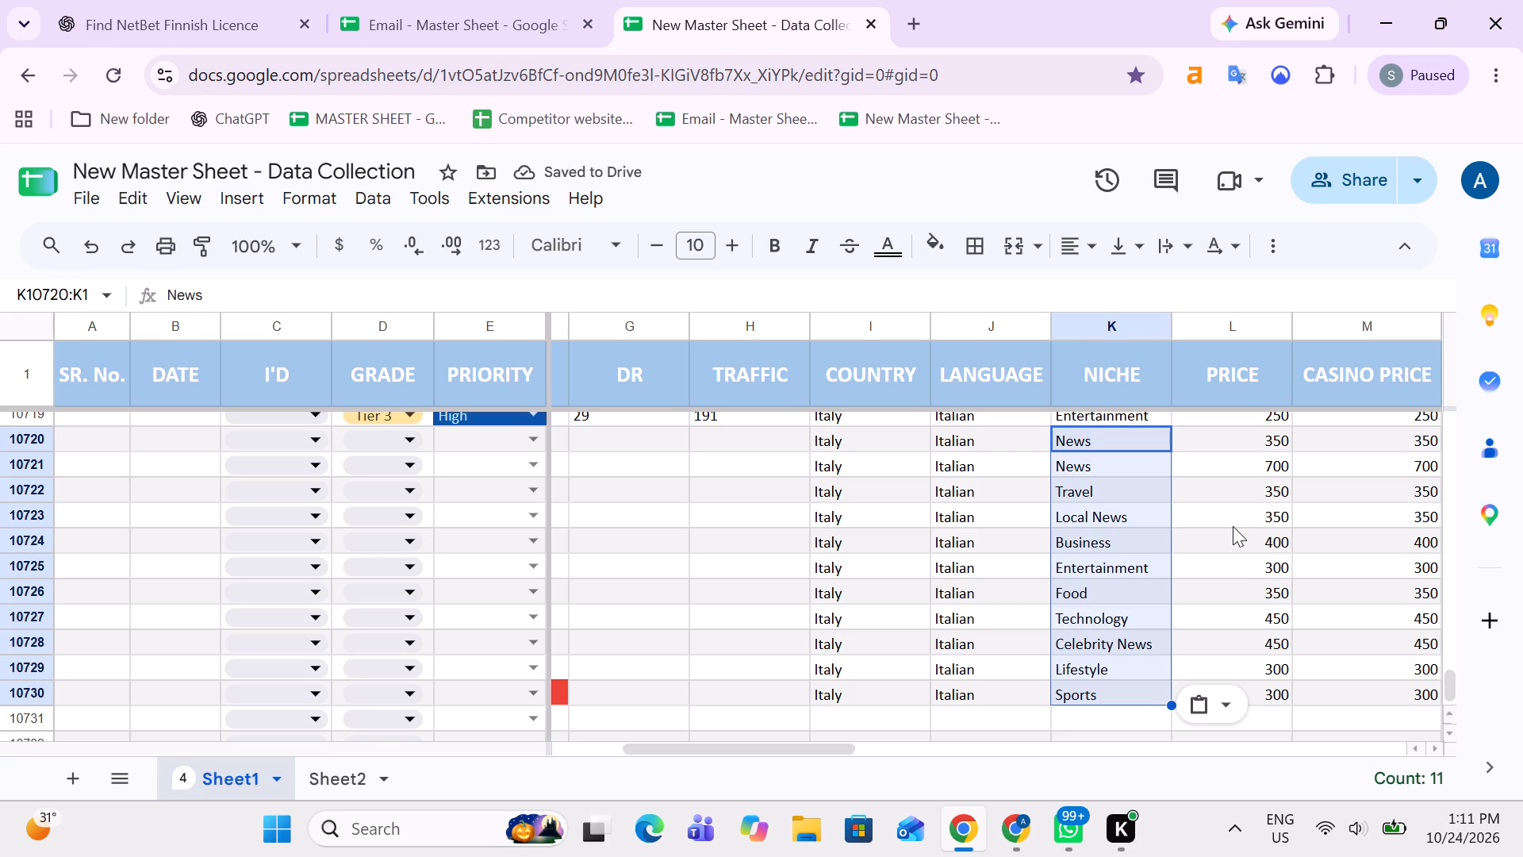
Review the transferred Italian entries across row 10720 and down the WEBSITE column to the red-highlighted romaforever.it.
{"action": "key", "text": "Right"}
{"action": "key", "text": "Right"}
{"action": "key", "text": "Right"}
{"action": "key", "text": "Right"}
{"action": "key", "text": "Right"}
{"action": "key", "text": "Left"}
{"action": "key", "text": "Left"}
{"action": "key", "text": "Left"}
{"action": "key", "text": "Left"}
{"action": "key", "text": "Left"}
{"action": "key", "text": "Left"}
{"action": "key", "text": "Left"}
{"action": "key", "text": "Left"}
{"action": "key", "text": "Left"}
{"action": "key", "text": "Left"}
{"action": "key", "text": "Left"}
{"action": "key", "text": "Left"}
{"action": "key", "text": "Left"}
{"action": "key", "text": "Left"}
{"action": "key", "text": "Left"}
{"action": "key", "text": "Left"}
{"action": "key", "text": "Left"}
{"action": "key", "text": "Left"}
{"action": "key", "text": "Left"}
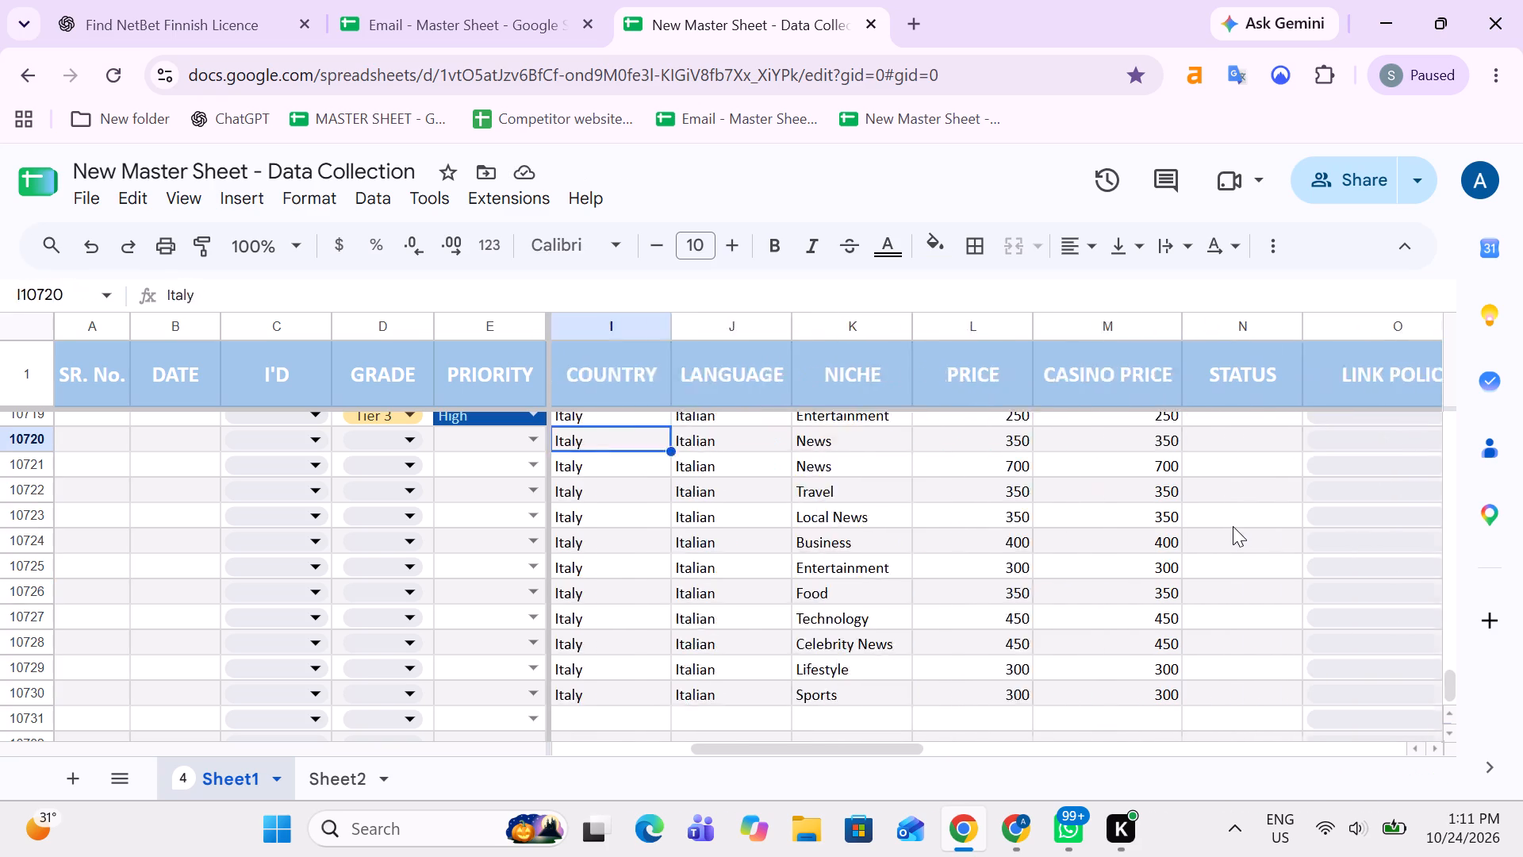
{"action": "key", "text": "Right"}
{"action": "key", "text": "Right"}
{"action": "key", "text": "Right"}
{"action": "key", "text": "Right"}
{"action": "key", "text": "Right"}
{"action": "key", "text": "Right"}
{"action": "key", "text": "Left"}
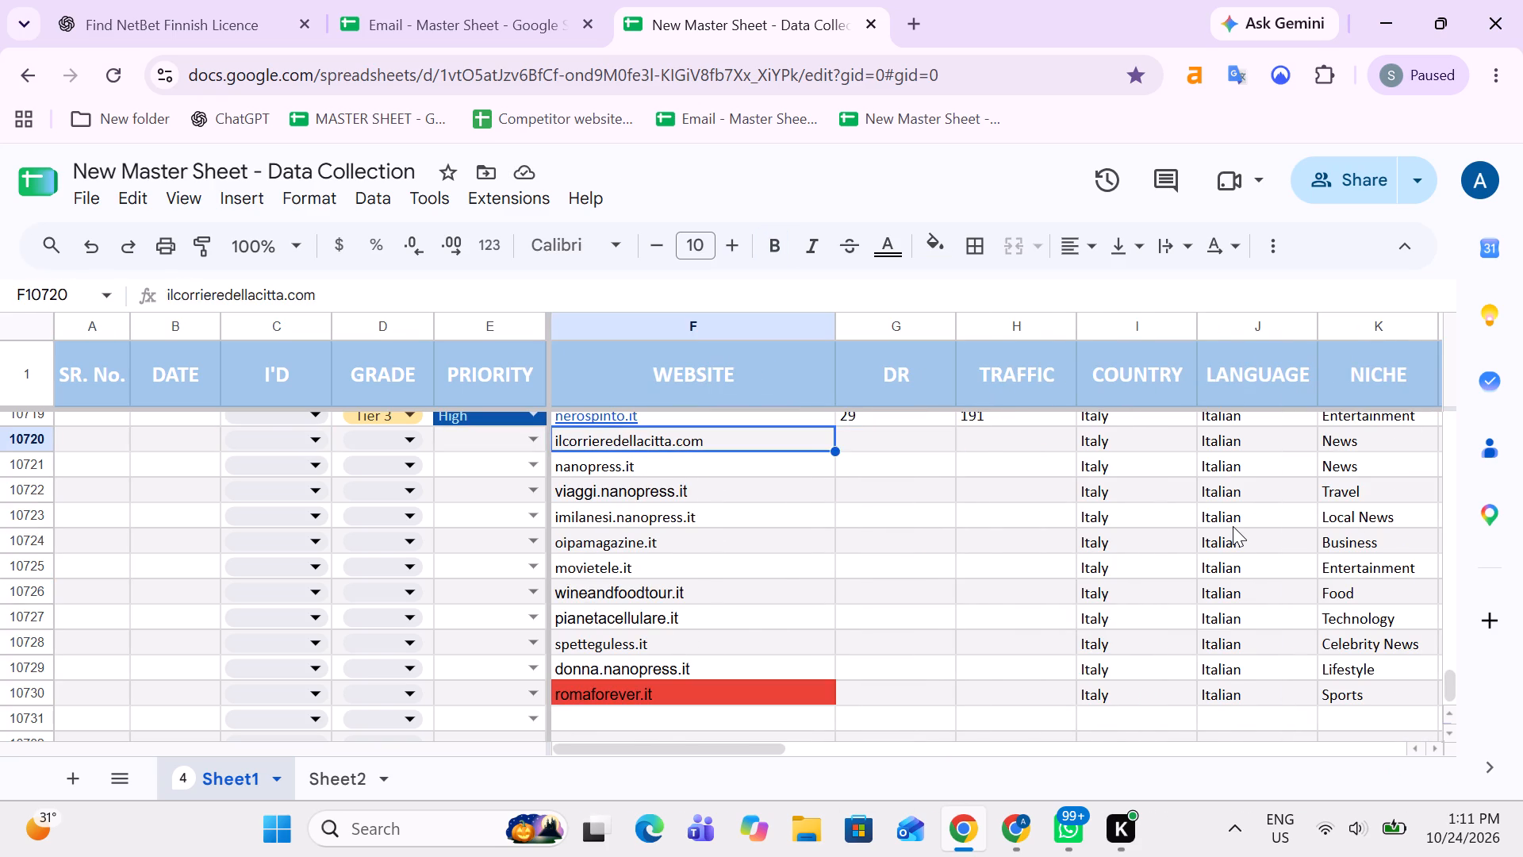
{"action": "key", "text": "Down"}
{"action": "key", "text": "Down"}
{"action": "key", "text": "Down"}
{"action": "key", "text": "Down"}
{"action": "key", "text": "Down"}
{"action": "key", "text": "Down"}
{"action": "key", "text": "Down"}
{"action": "key", "text": "Down"}
{"action": "key", "text": "Down"}
{"action": "key", "text": "Down"}
{"action": "key", "text": "Down"}
{"action": "key", "text": "Up"}
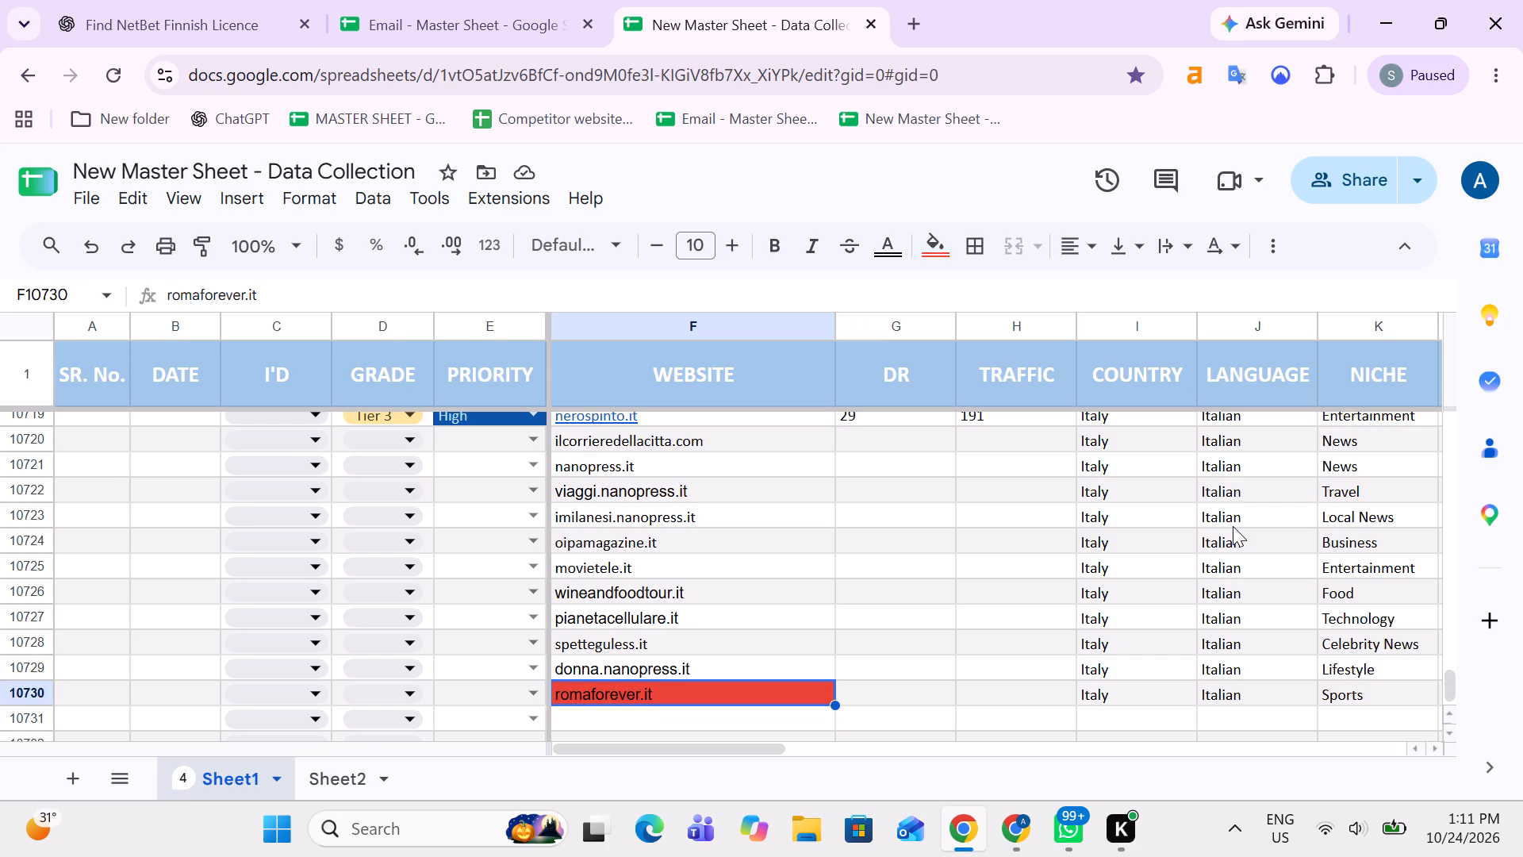
Delete row 10730, which holds the red-highlighted romaforever.it entry, from Sheet1.
{"action": "left_click", "coordinate": [0, 698]}
{"action": "right_click", "coordinate": [0, 695]}
{"action": "left_click", "coordinate": [79, 520]}
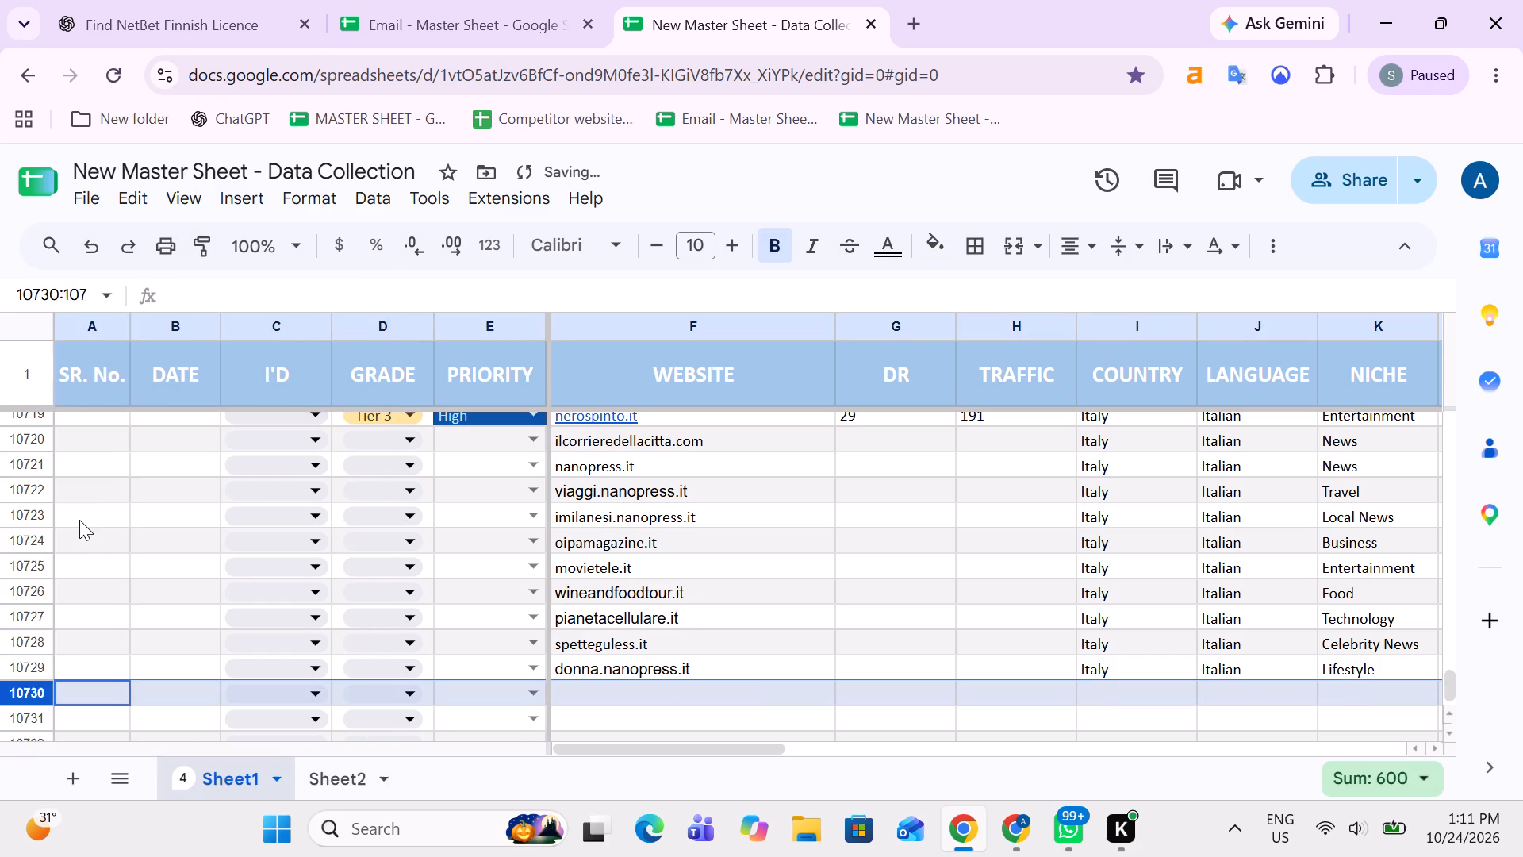
Clear the CASINO PRICE values for the newly added Italian sites in cells M10720 to M10729.
{"action": "key", "text": "Right"}
{"action": "key", "text": "Right"}
{"action": "key", "text": "Right"}
{"action": "key", "text": "Right"}
{"action": "key", "text": "Right"}
{"action": "key", "text": "Right"}
{"action": "key", "text": "Right"}
{"action": "key", "text": "Right"}
{"action": "key", "text": "Right"}
{"action": "key", "text": "Right"}
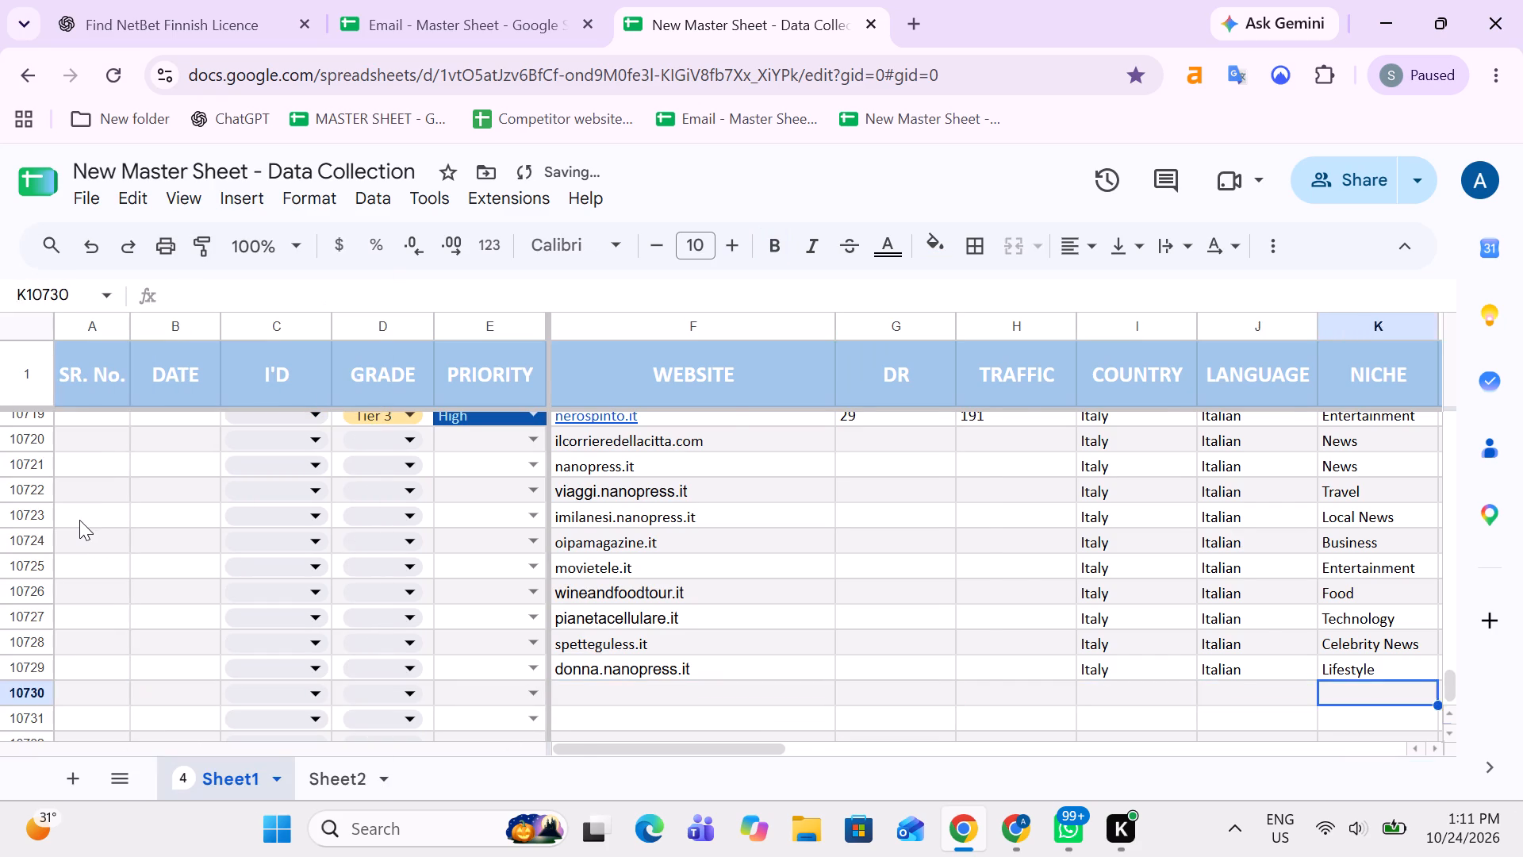
{"action": "key", "text": "Right"}
{"action": "key", "text": "Right"}
{"action": "key", "text": "Right"}
{"action": "key", "text": "Up"}
{"action": "key", "text": "Up"}
{"action": "key", "text": "Up"}
{"action": "key", "text": "Up"}
{"action": "key", "text": "Up"}
{"action": "key", "text": "Up"}
{"action": "key", "text": "Up"}
{"action": "key", "text": "Up"}
{"action": "key", "text": "Up"}
{"action": "key", "text": "Up"}
{"action": "key", "text": "Up"}
{"action": "key", "text": "Up"}
{"action": "key", "text": "Up"}
{"action": "key", "text": "Up"}
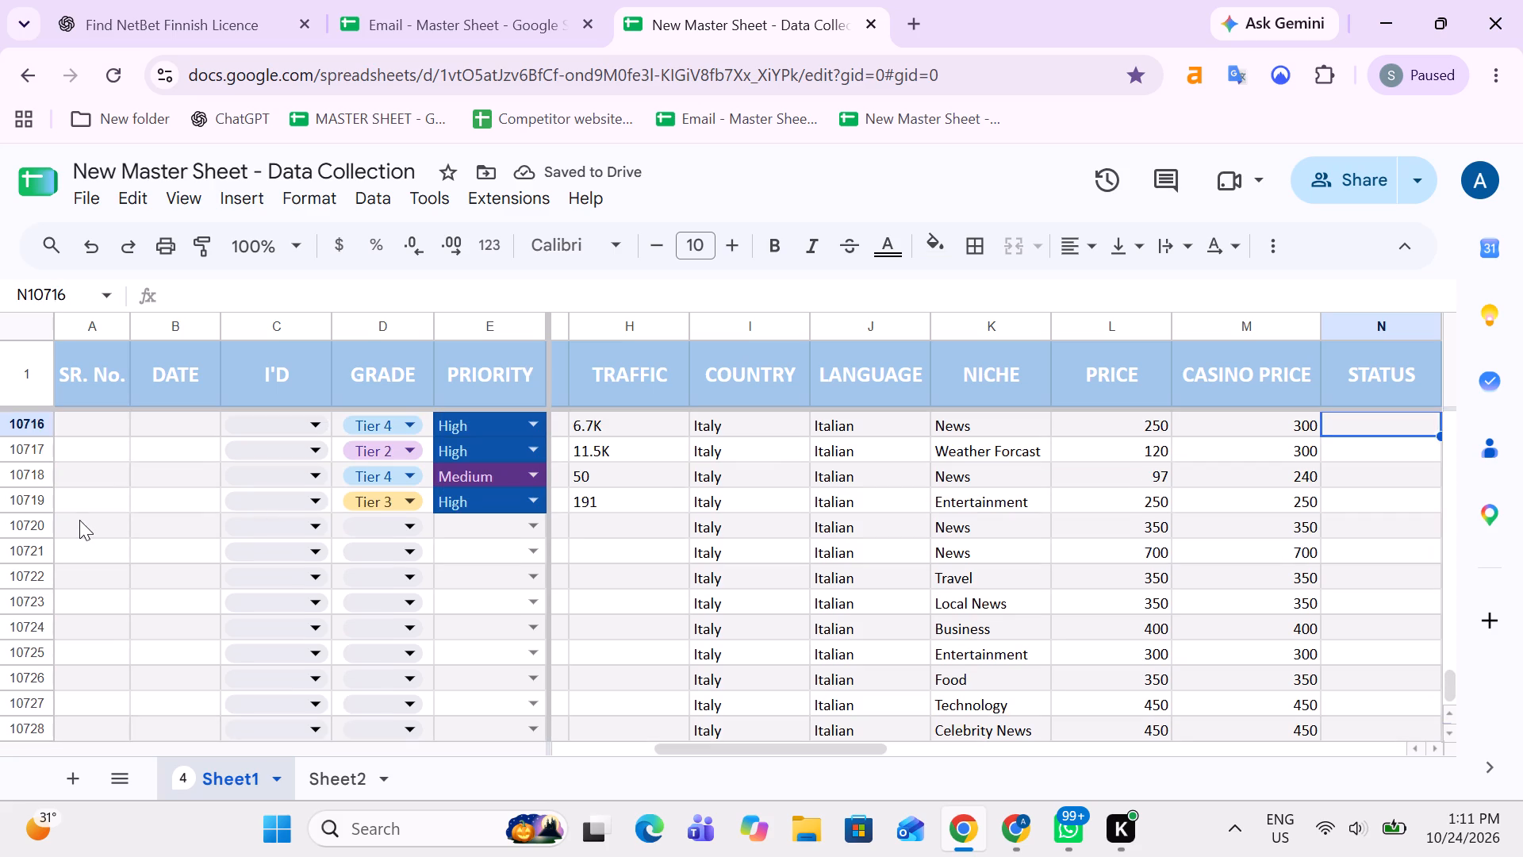
{"action": "key", "text": "Down"}
{"action": "key", "text": "Down"}
{"action": "key", "text": "Down"}
{"action": "key", "text": "Left"}
{"action": "key", "text": "Left"}
{"action": "key", "text": "Left"}
{"action": "key", "text": "Left"}
{"action": "key", "text": "Left"}
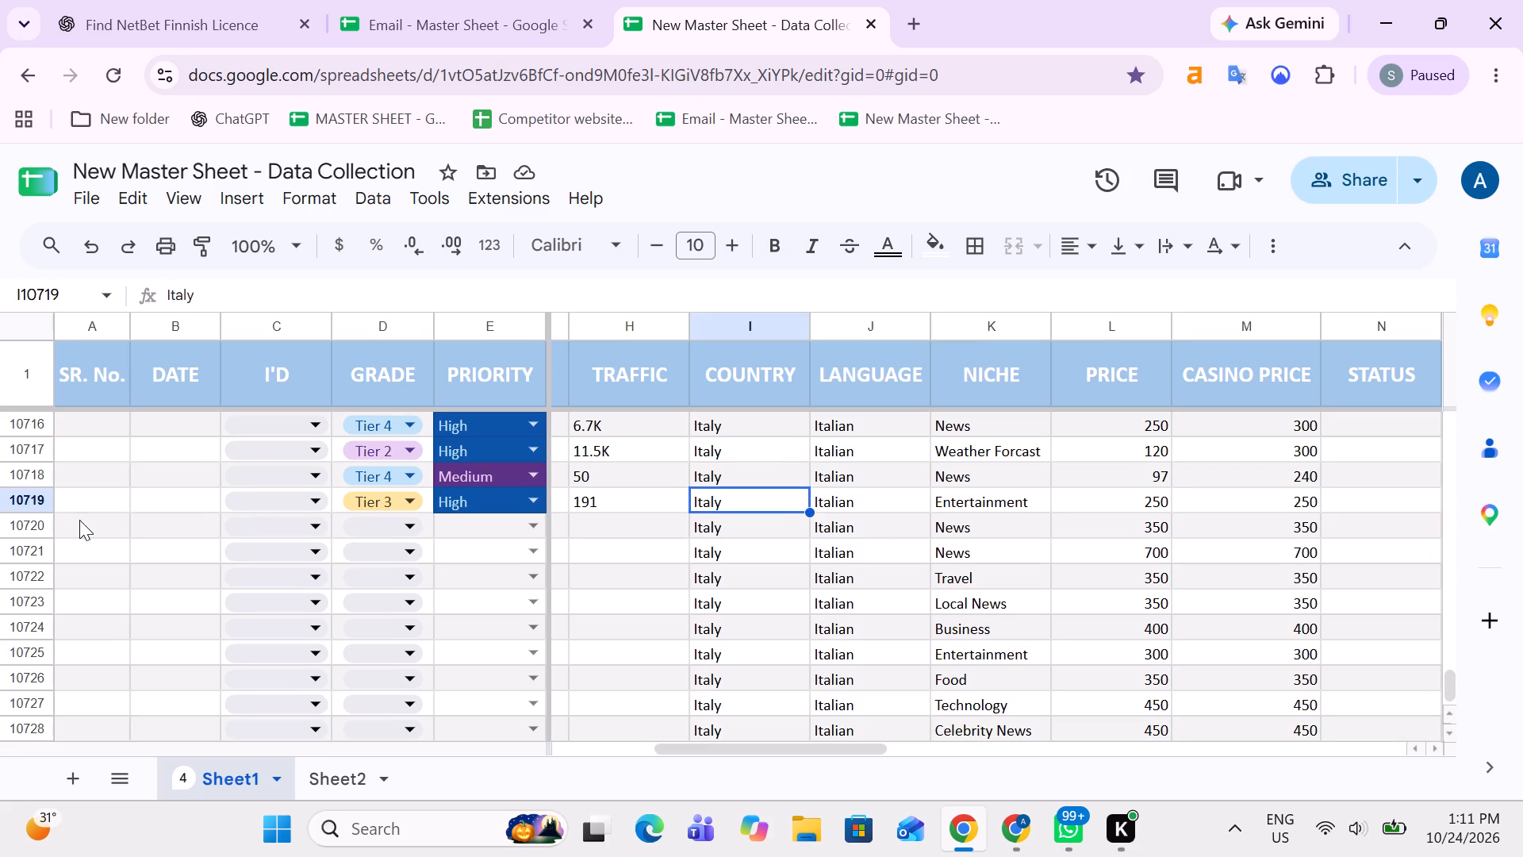
{"action": "key", "text": "Down"}
{"action": "key", "text": "Right"}
{"action": "key", "text": "Right"}
{"action": "key", "text": "Right"}
{"action": "key", "text": "Right"}
{"action": "key", "text": "ctrl+shift+Down"}
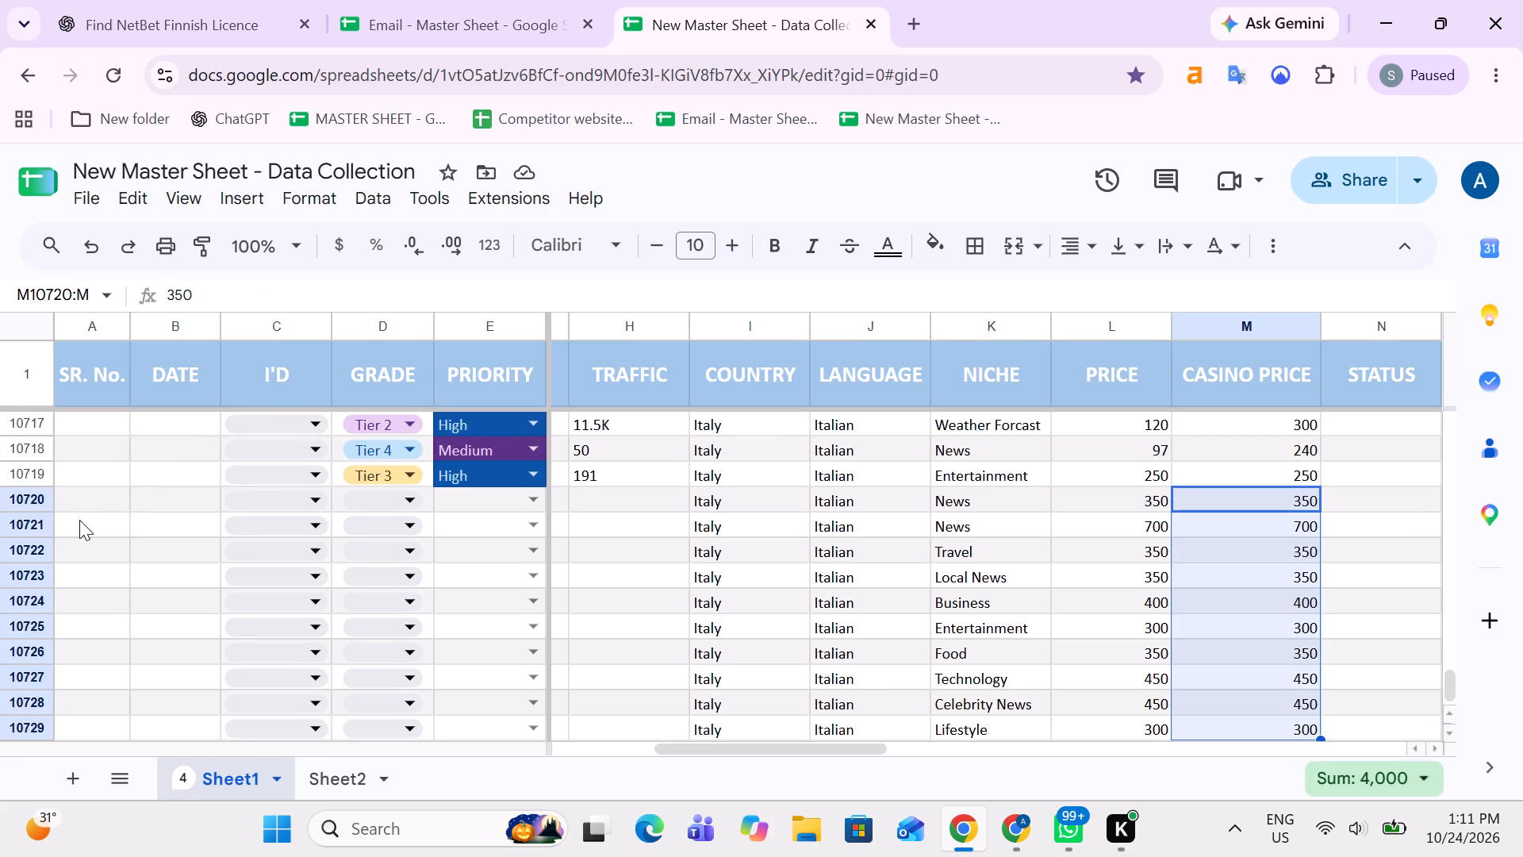
{"action": "key", "text": "Delete"}
{"action": "key", "text": "Left"}
{"action": "key", "text": "Right"}
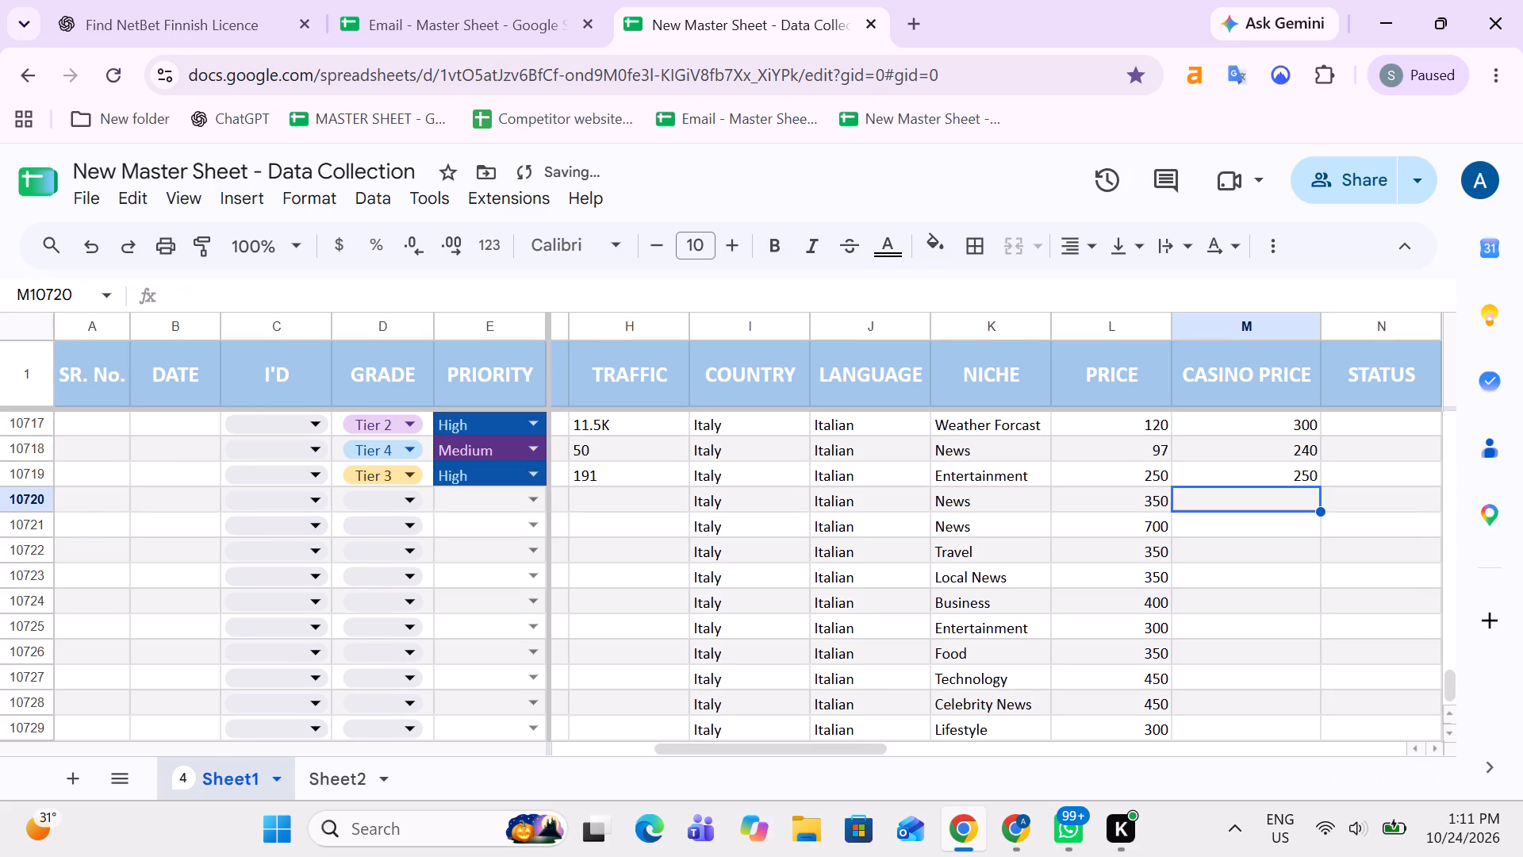
{"action": "key", "text": "alt+Tab"}
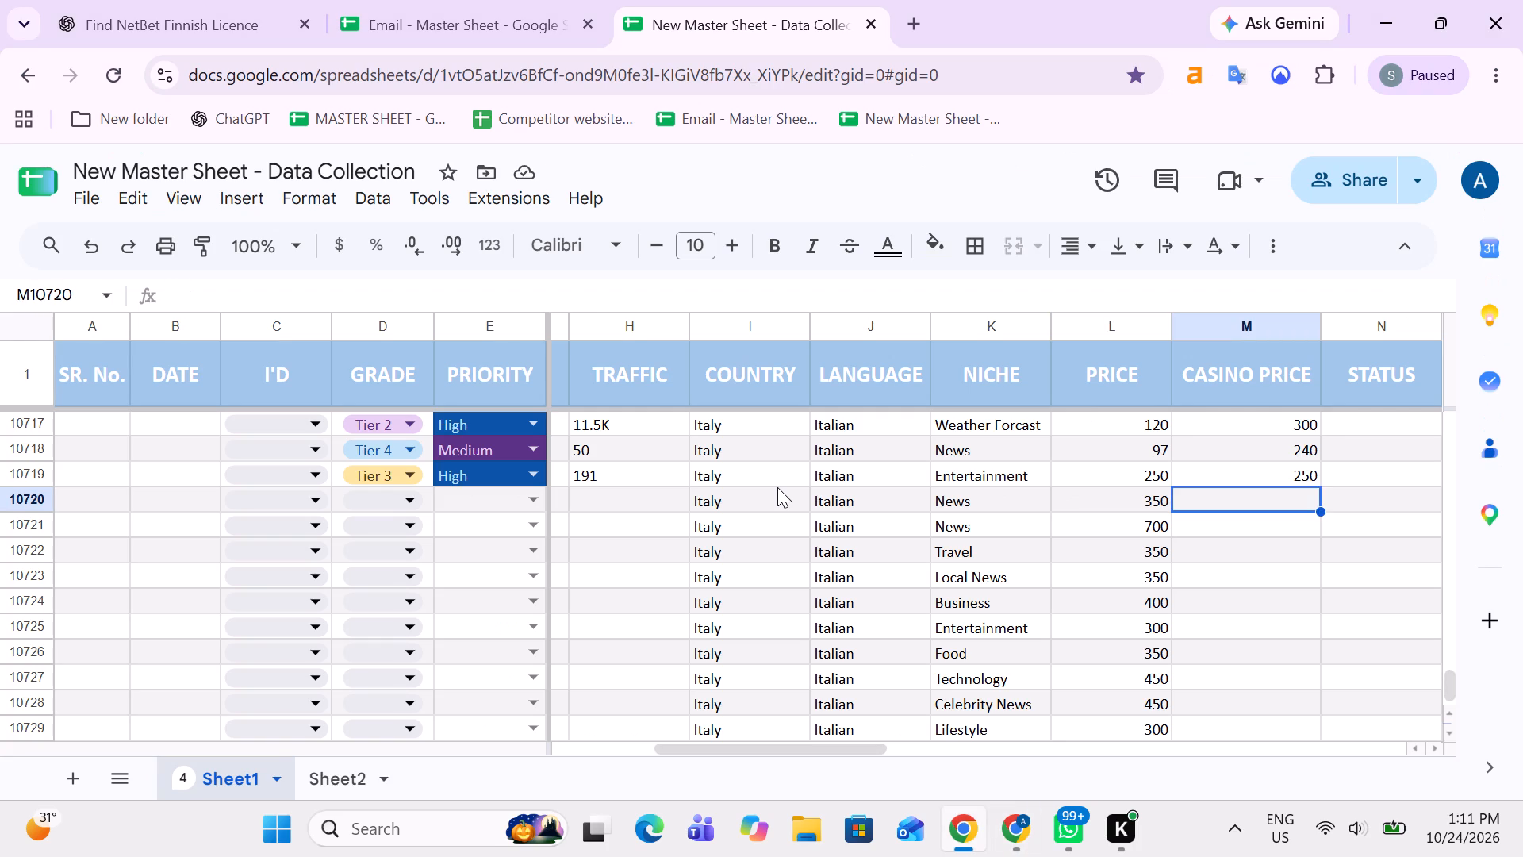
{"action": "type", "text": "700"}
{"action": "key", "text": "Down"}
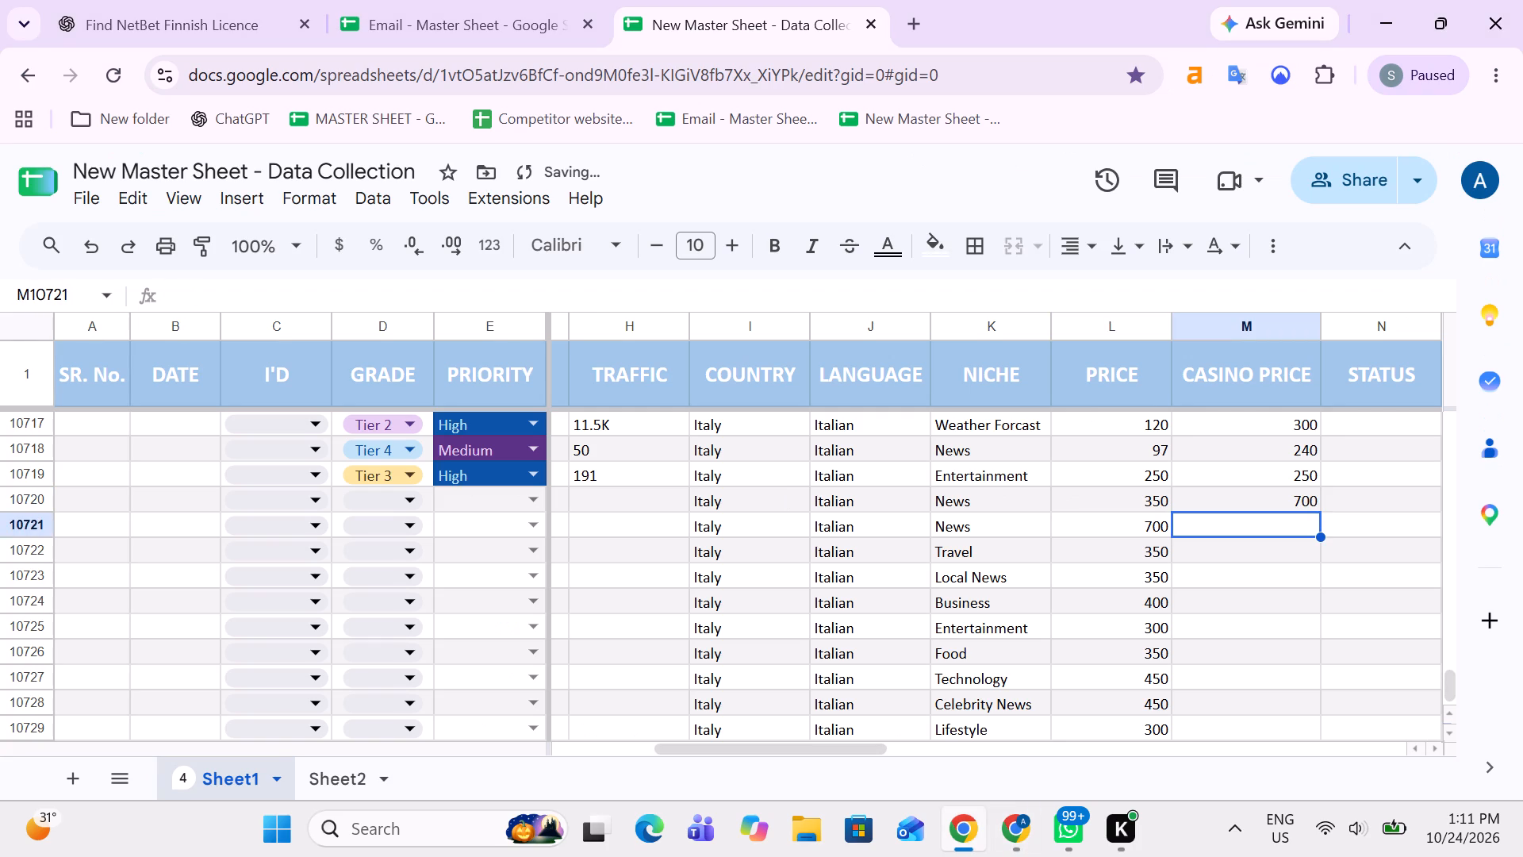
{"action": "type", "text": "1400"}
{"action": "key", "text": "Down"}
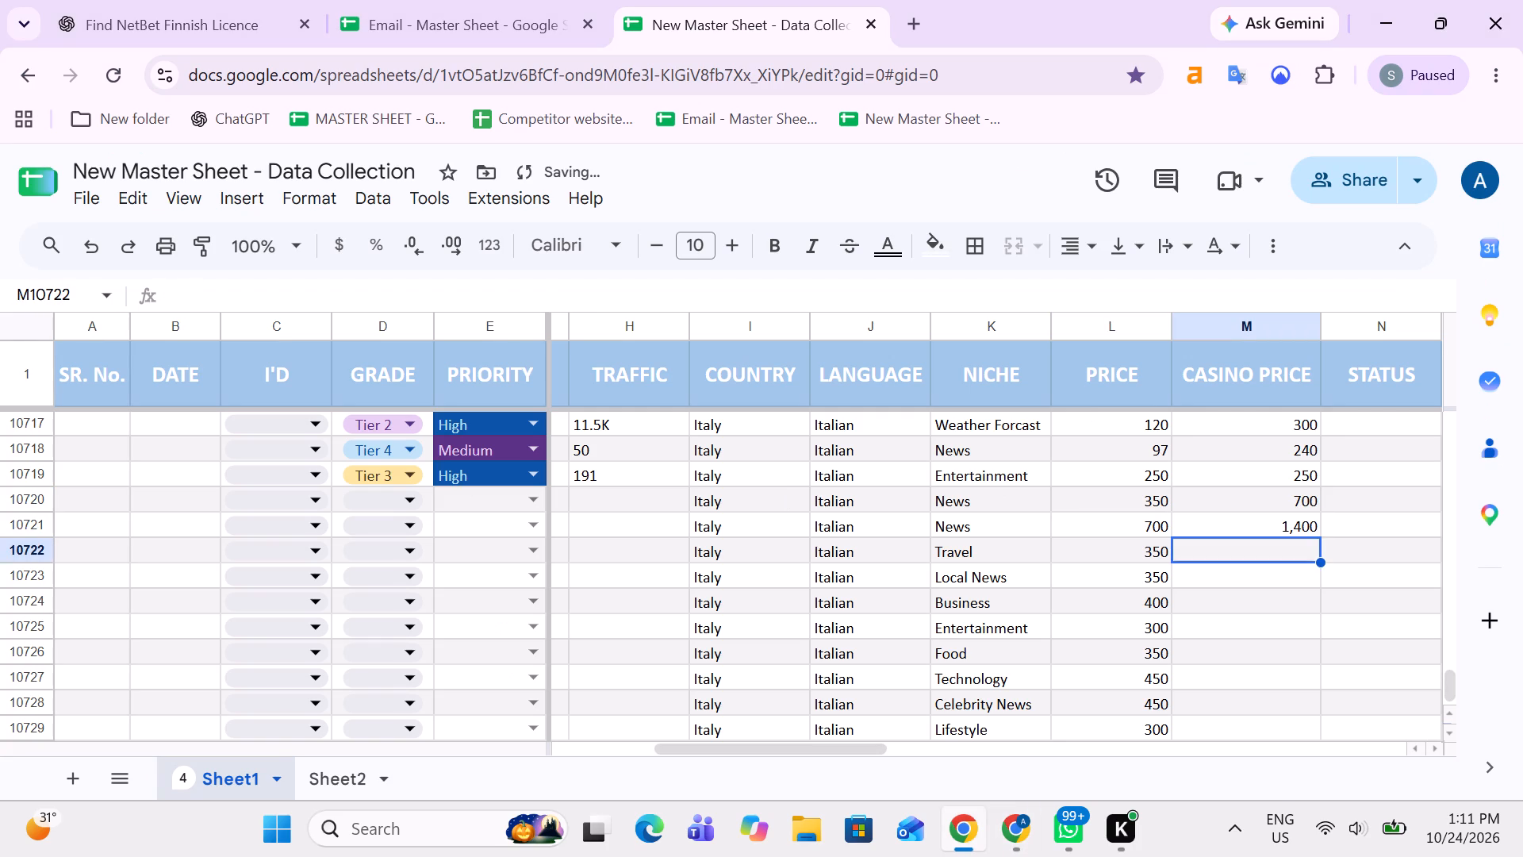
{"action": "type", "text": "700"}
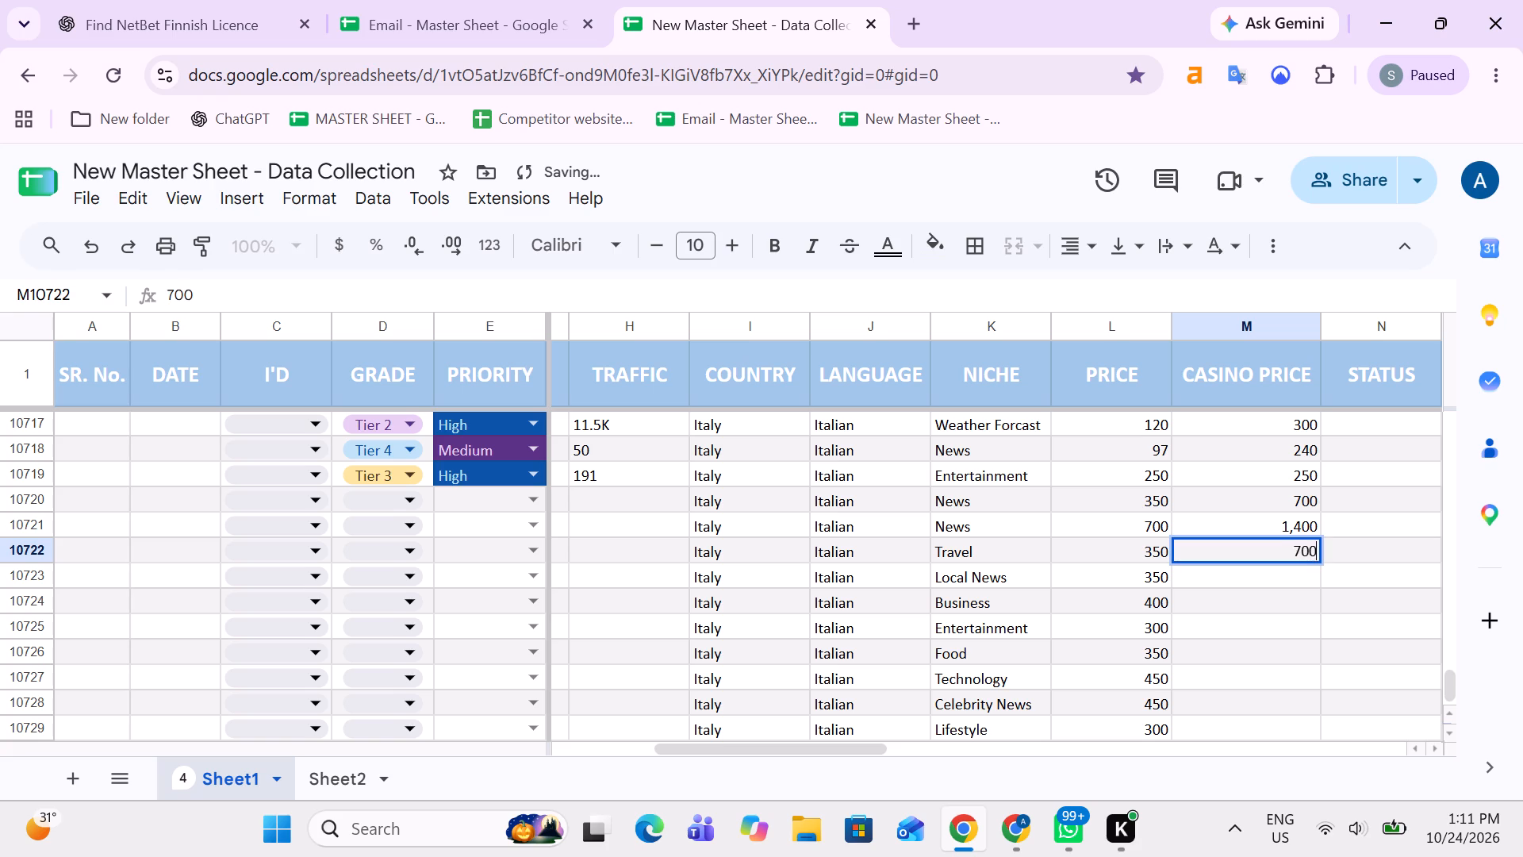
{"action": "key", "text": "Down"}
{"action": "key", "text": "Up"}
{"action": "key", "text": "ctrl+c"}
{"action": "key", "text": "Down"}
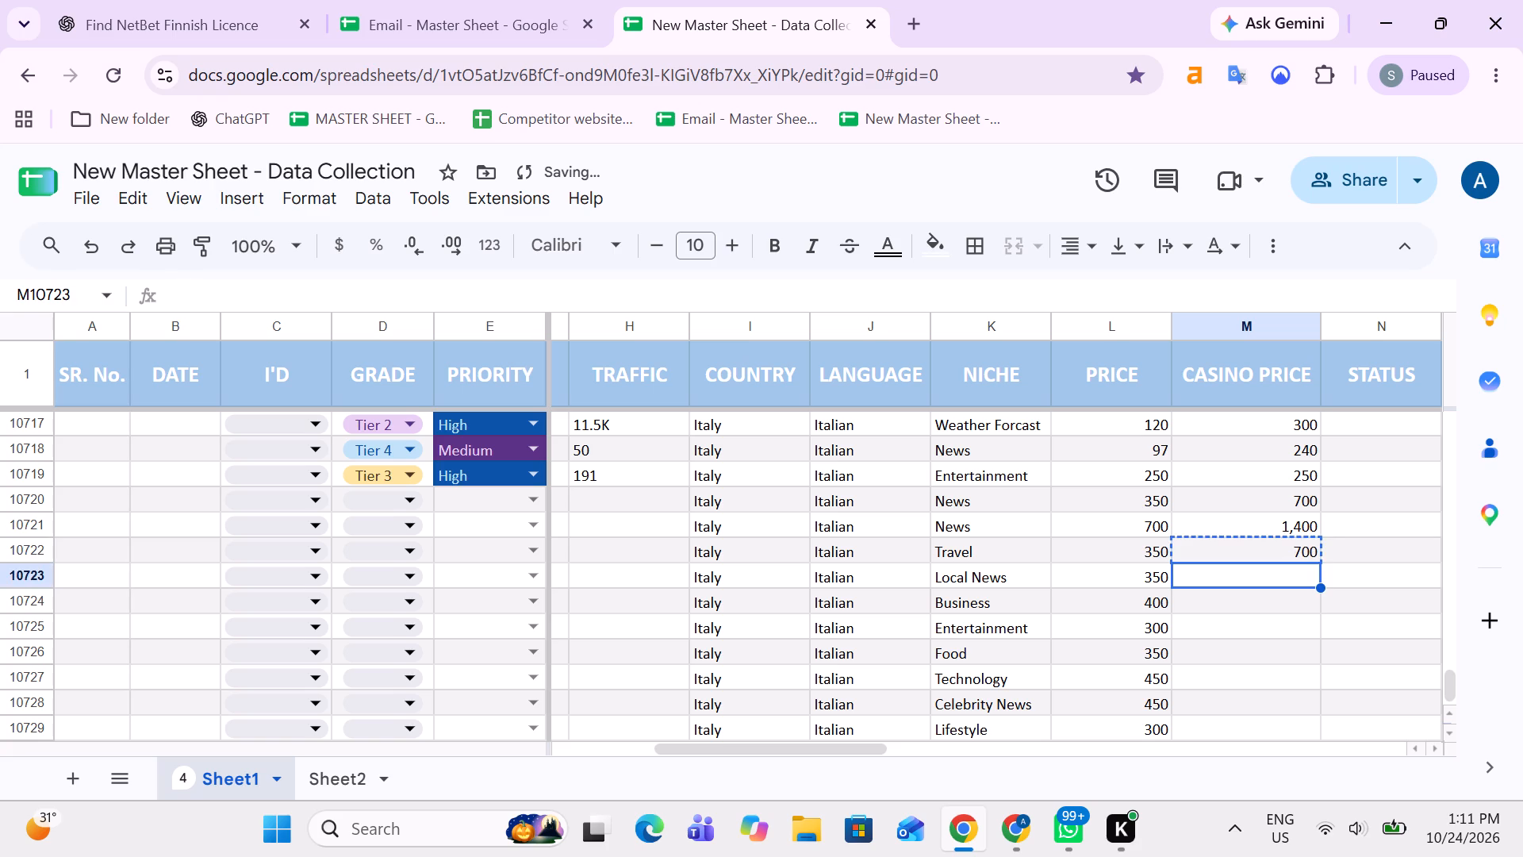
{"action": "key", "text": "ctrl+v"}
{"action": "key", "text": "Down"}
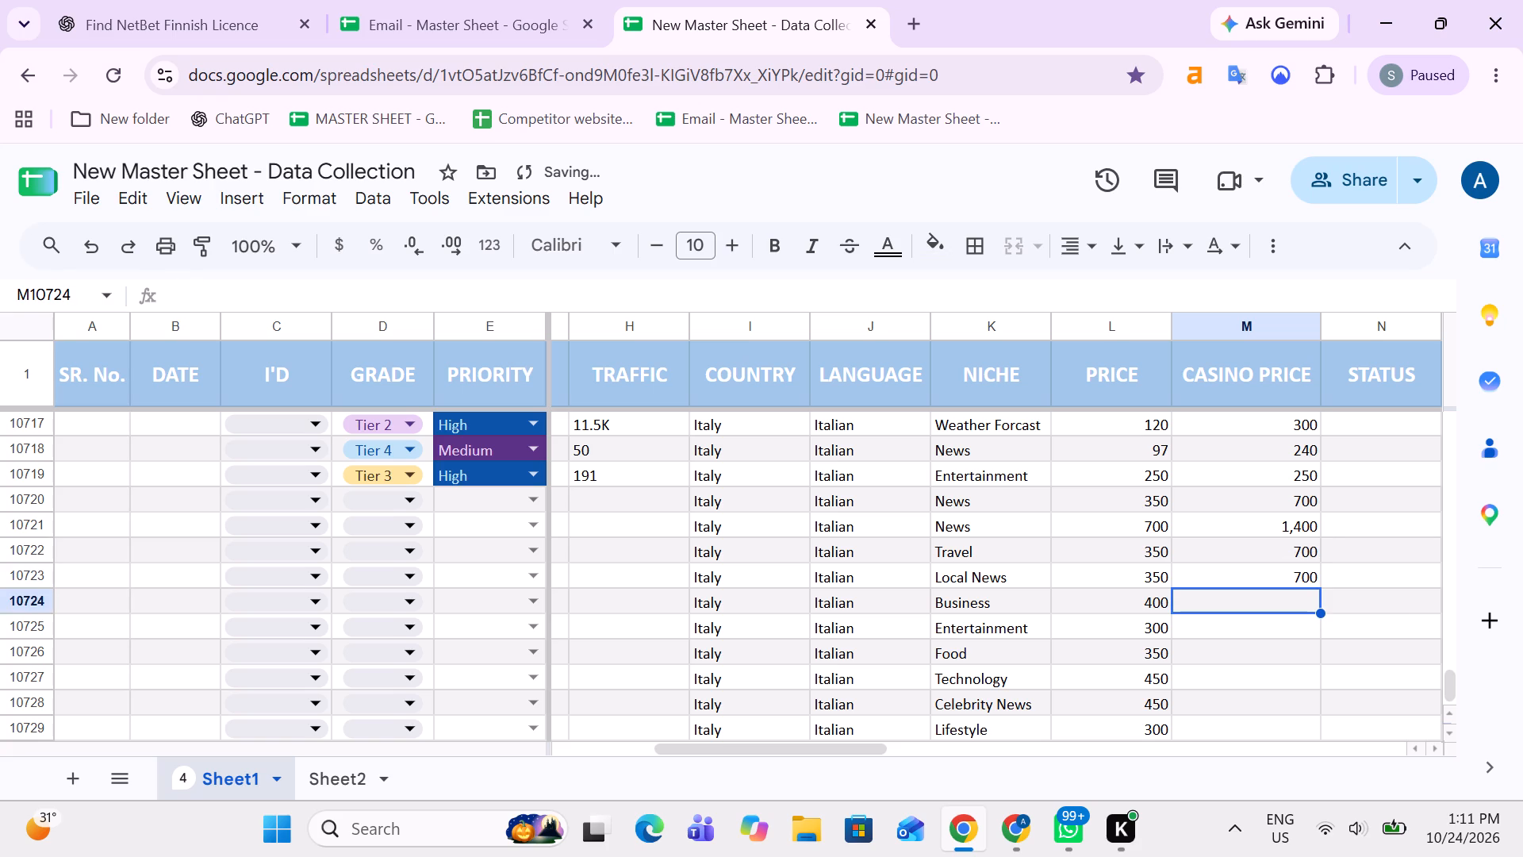
Enter CASINO PRICE values of 800 in row 10724 and 600 in row 10725.
{"action": "type", "text": "800"}
{"action": "key", "text": "Down"}
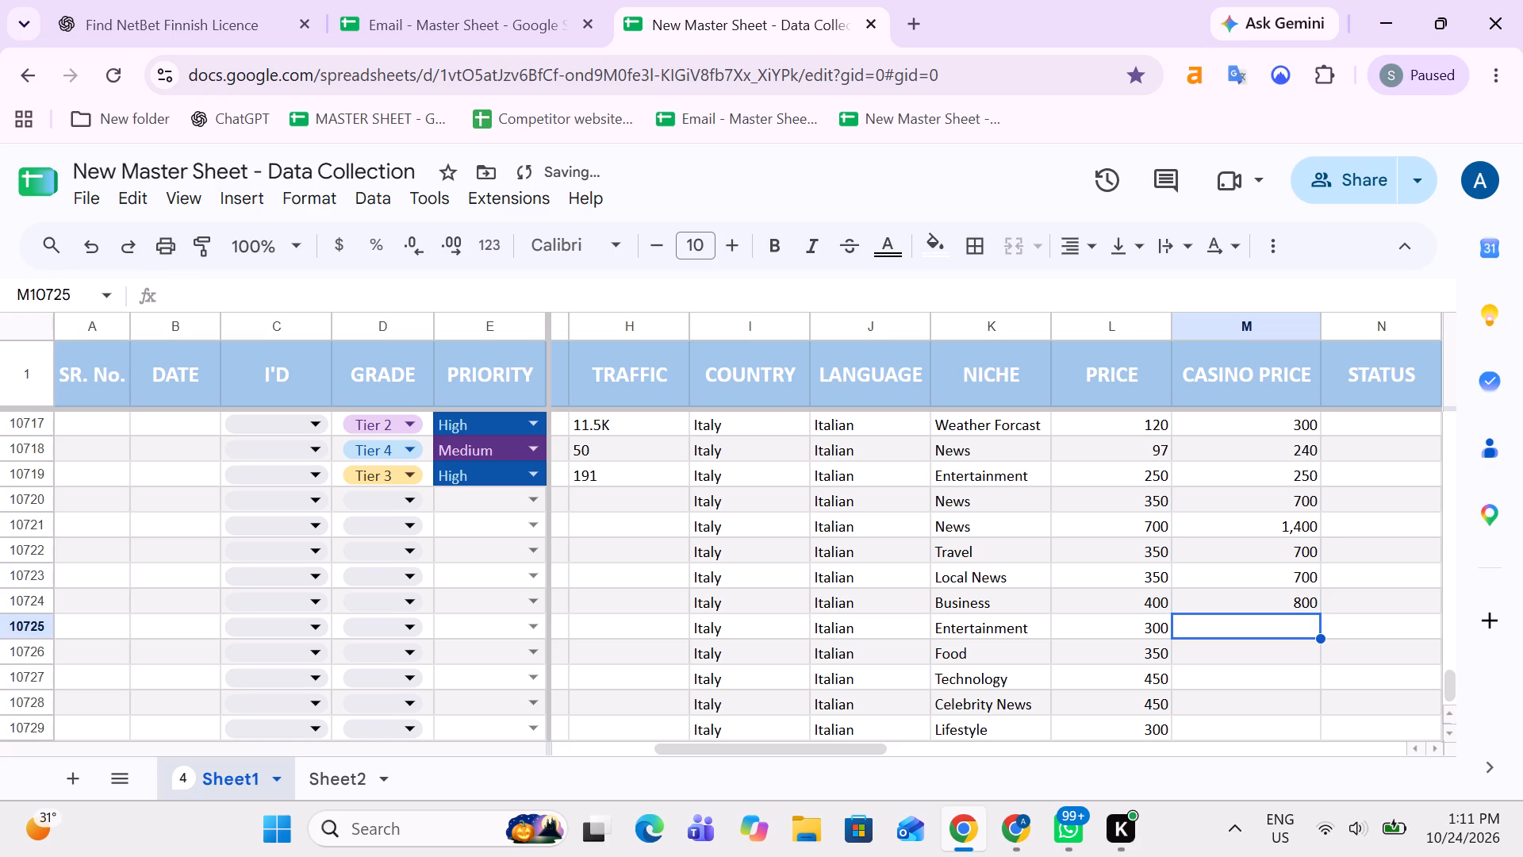
{"action": "type", "text": "600"}
{"action": "key", "text": "Down"}
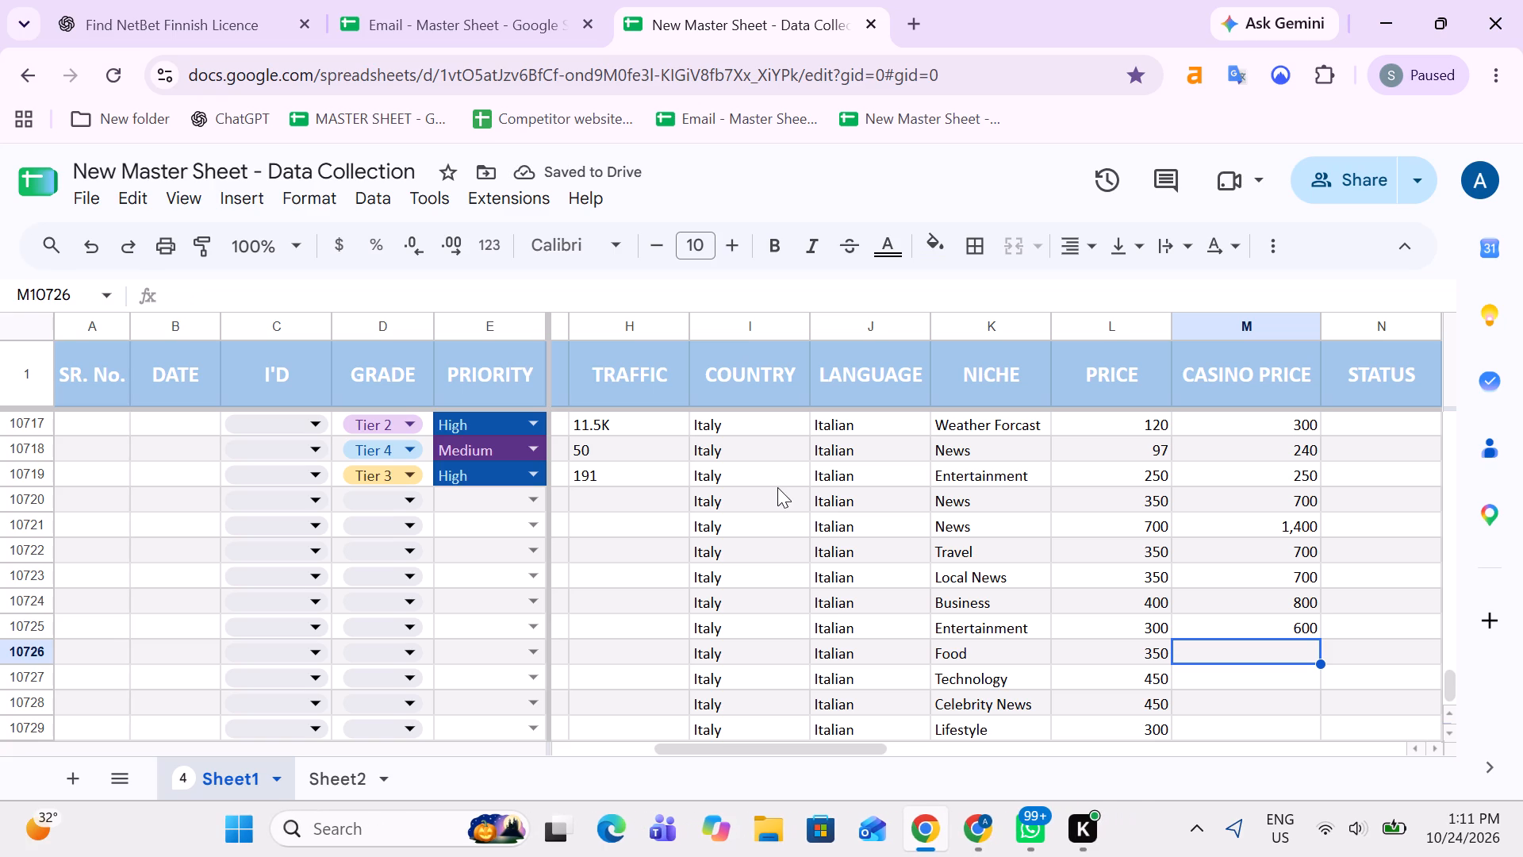
{"action": "key", "text": "3"}
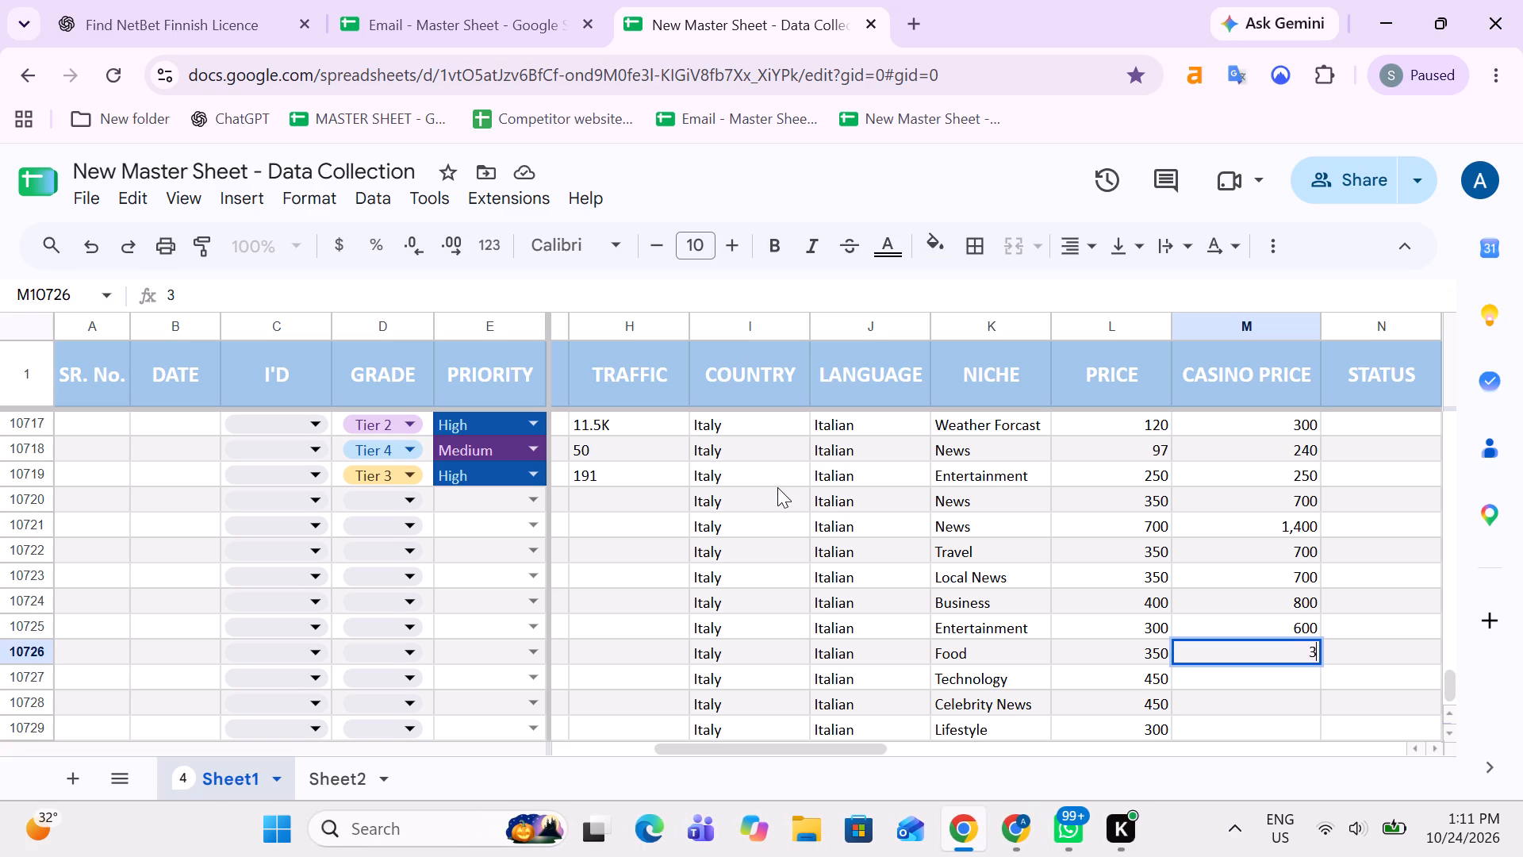
Enter CASINO PRICE values of 700 in row 10726 and 900 in row 10727.
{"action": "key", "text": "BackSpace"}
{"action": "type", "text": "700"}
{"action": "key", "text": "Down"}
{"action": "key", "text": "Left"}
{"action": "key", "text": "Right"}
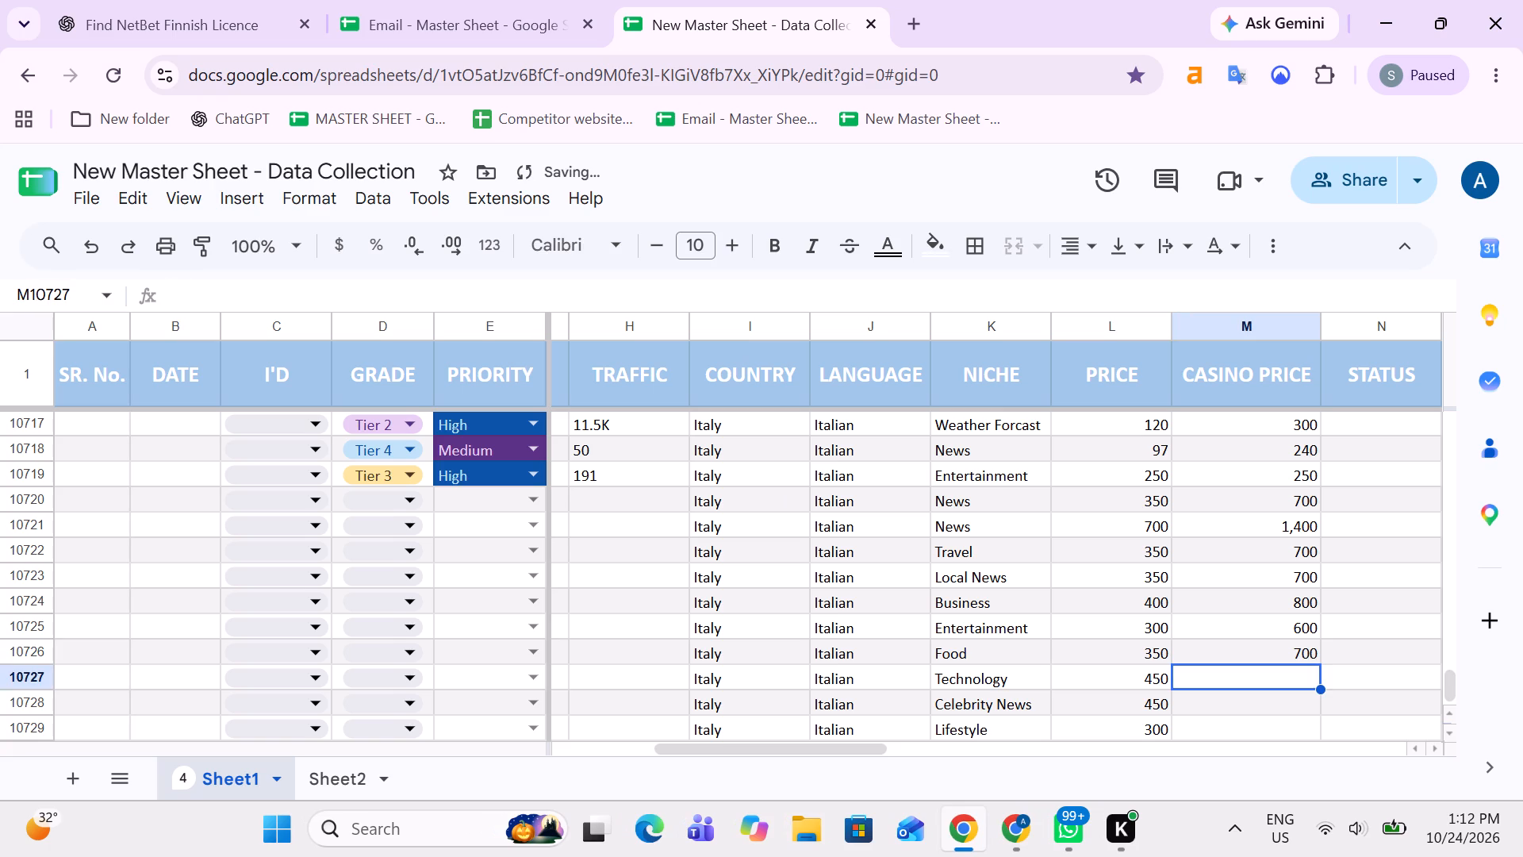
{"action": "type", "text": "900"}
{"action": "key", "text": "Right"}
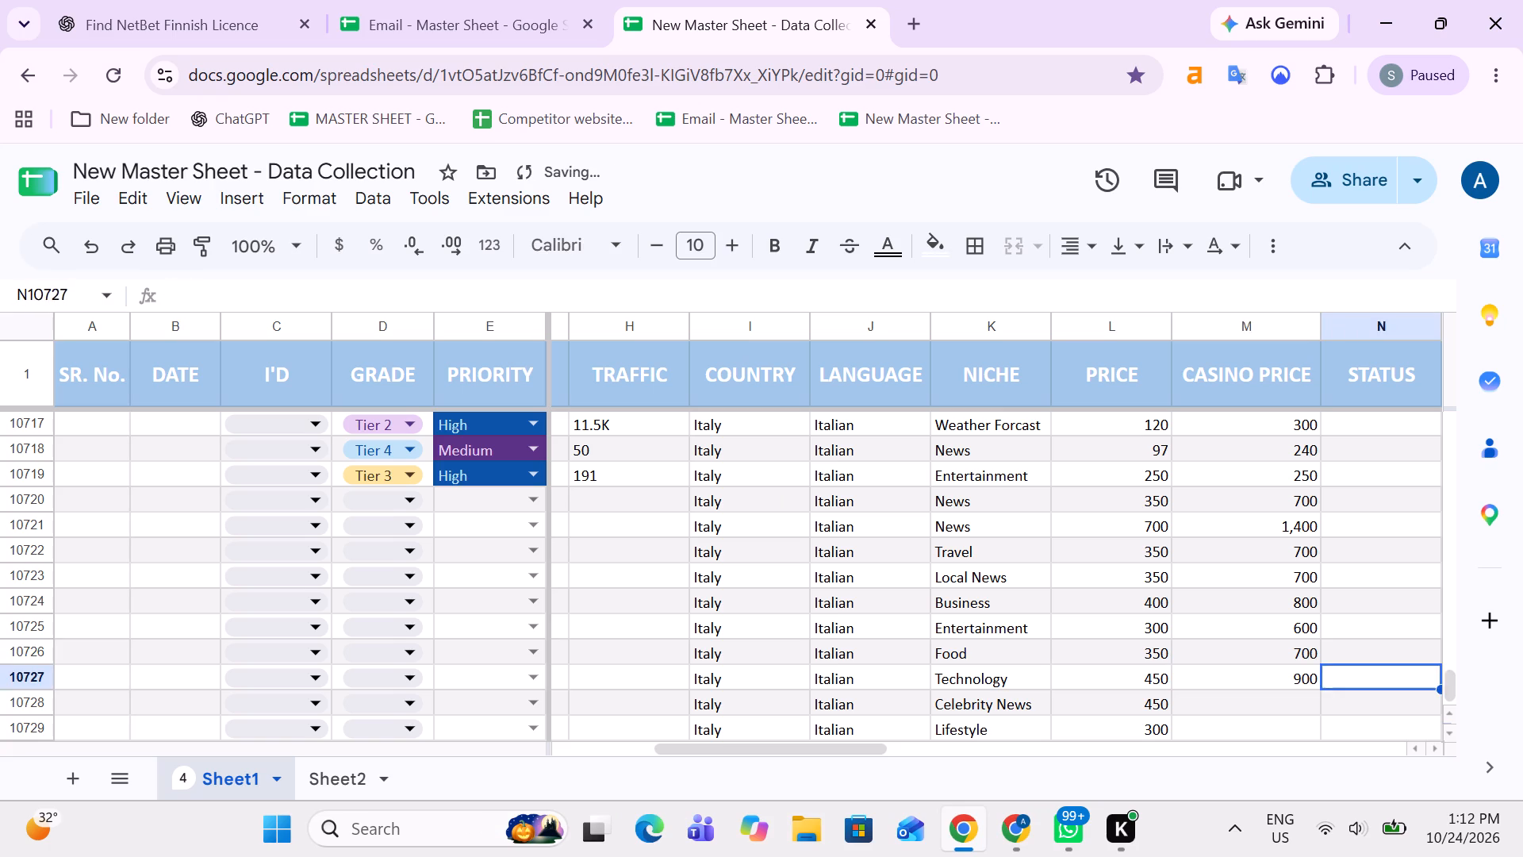
Copy the 900 casino price from row 10727 into row 10728, and enter 600 in row 10729.
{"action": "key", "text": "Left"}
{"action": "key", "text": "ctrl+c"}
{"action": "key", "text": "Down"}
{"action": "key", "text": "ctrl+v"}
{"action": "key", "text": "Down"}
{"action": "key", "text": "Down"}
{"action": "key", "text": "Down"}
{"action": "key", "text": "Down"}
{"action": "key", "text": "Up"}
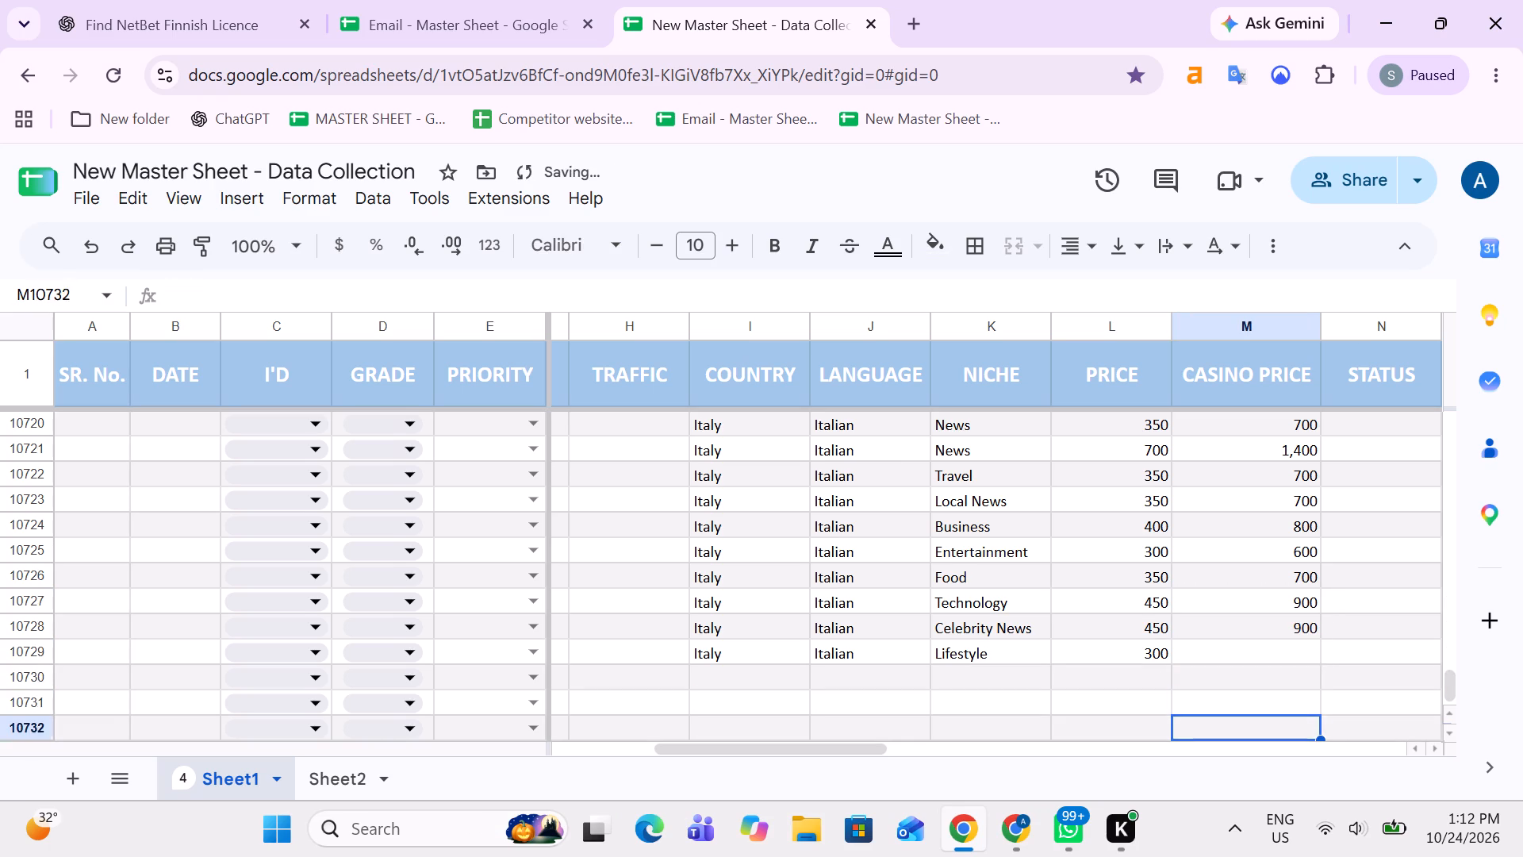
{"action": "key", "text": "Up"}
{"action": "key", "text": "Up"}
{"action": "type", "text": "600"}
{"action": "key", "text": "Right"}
Copy ilcorrieredellacitta.com from the WEBSITE cell in row 10720 and open the site in a new tab in the Gmail browser window.
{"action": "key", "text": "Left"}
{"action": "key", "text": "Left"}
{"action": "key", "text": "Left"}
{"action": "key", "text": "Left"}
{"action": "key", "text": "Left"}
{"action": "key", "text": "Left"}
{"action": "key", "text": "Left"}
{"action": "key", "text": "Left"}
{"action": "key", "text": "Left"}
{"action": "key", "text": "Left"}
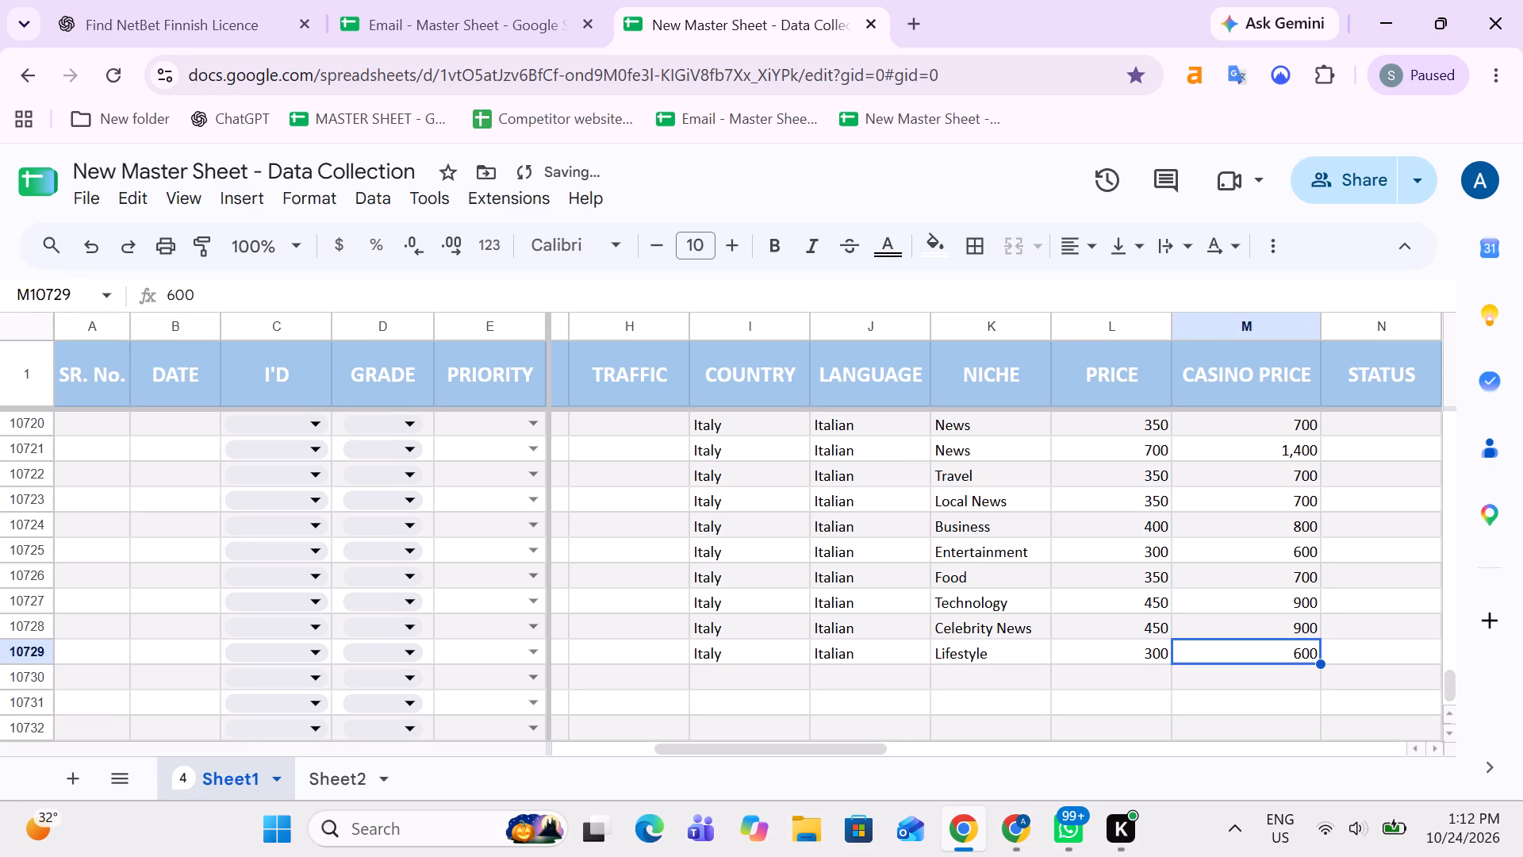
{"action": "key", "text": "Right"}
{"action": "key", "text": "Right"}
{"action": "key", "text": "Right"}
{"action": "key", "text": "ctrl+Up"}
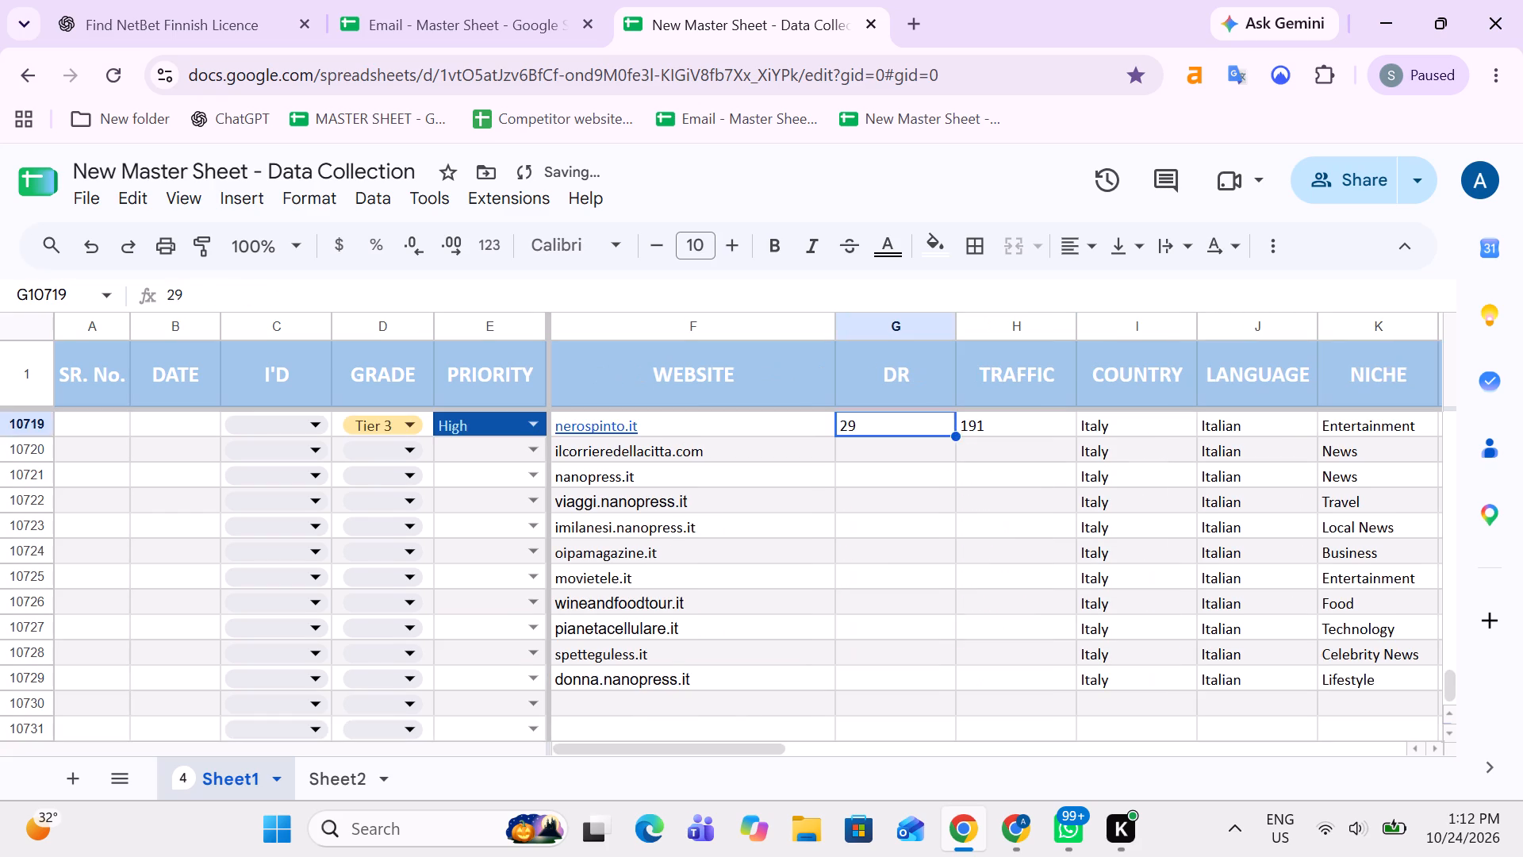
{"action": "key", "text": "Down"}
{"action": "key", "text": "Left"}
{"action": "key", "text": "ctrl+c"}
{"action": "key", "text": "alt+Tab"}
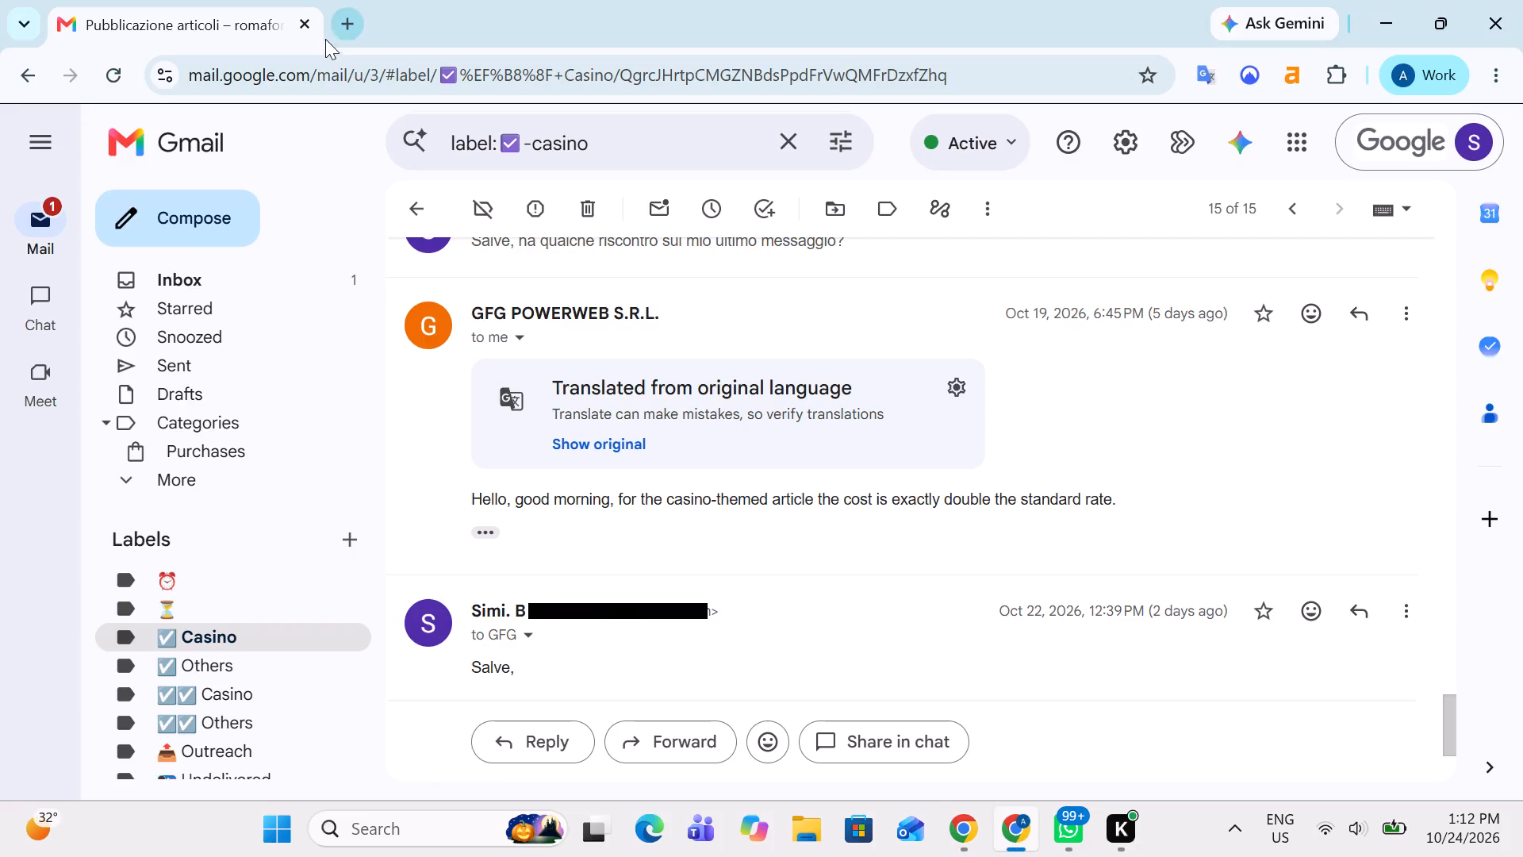
{"action": "left_click", "coordinate": [333, 14]}
{"action": "key", "text": "ctrl+v"}
{"action": "key", "text": "Return"}
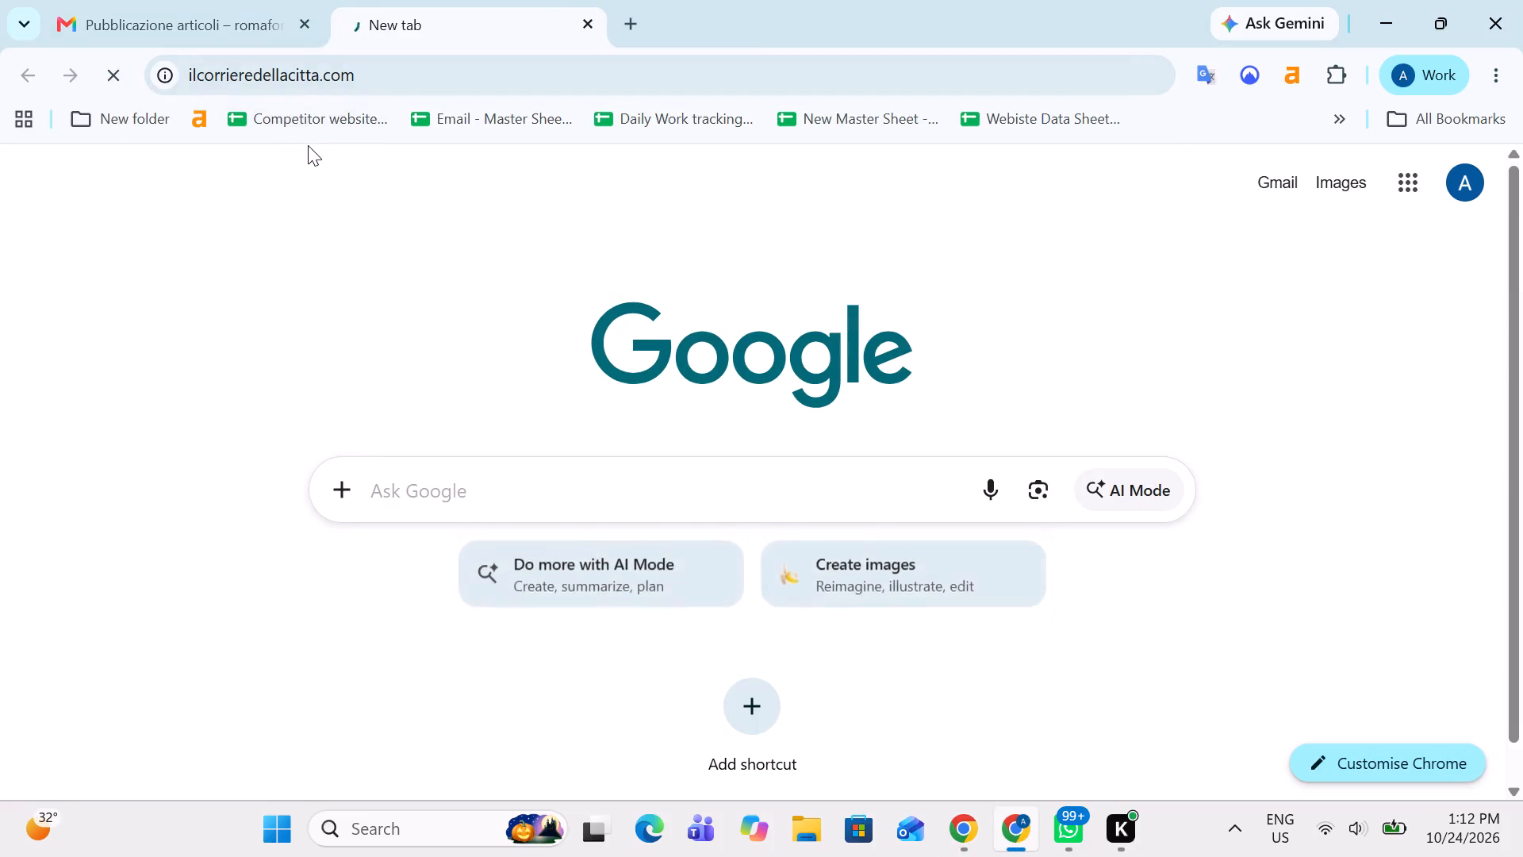
Look over the ilcorrieredellacitta.com homepage, dismiss its notification request, and display the site's Ahrefs domain metrics.
{"action": "scroll", "coordinate": [627, 386], "scroll_direction": "down", "scroll_amount": 4}
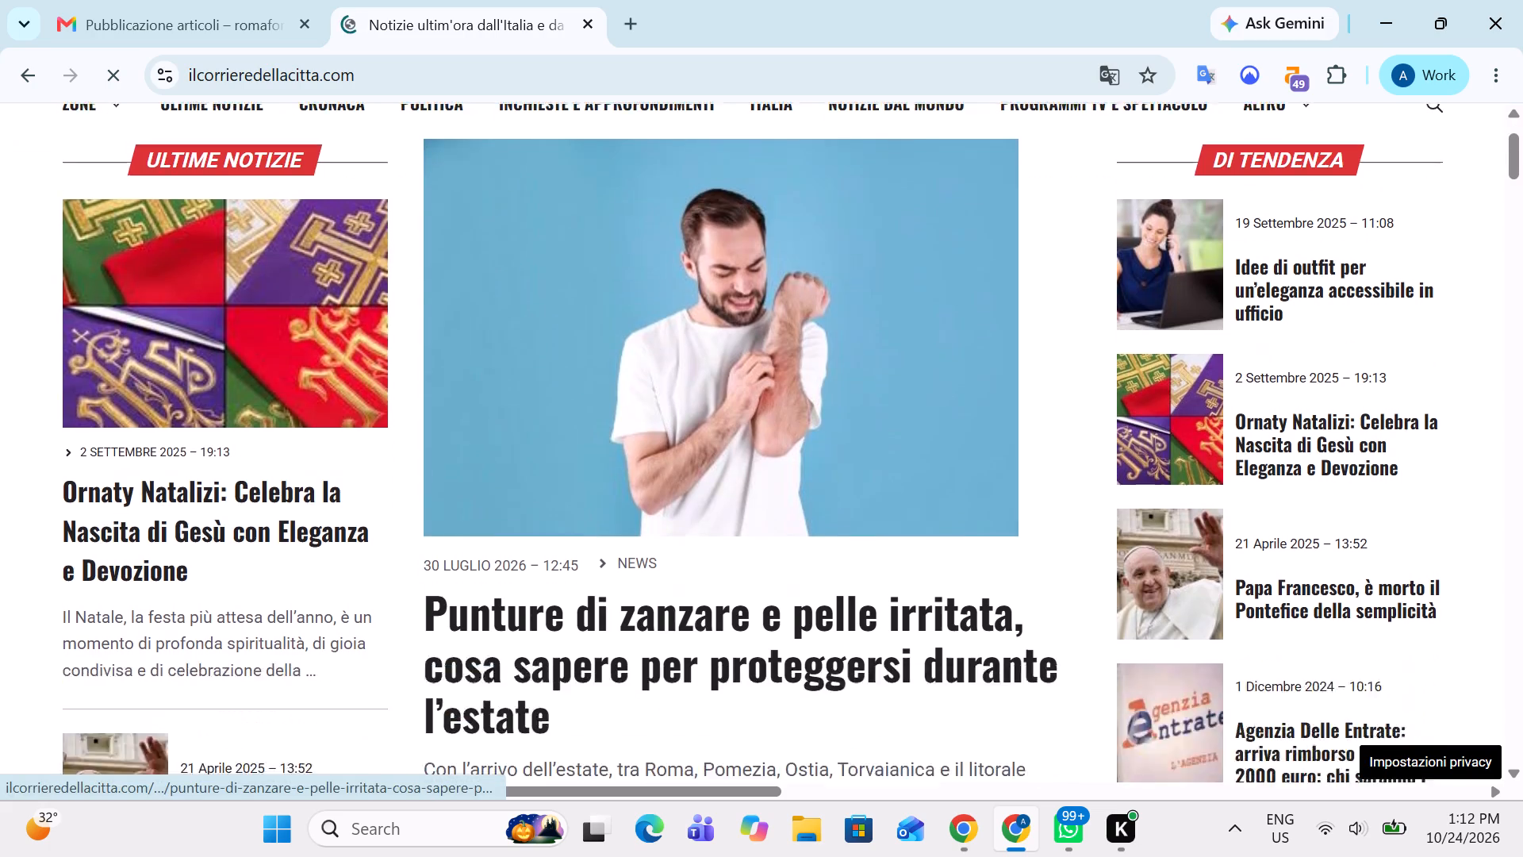
{"action": "scroll", "coordinate": [651, 403], "scroll_direction": "down", "scroll_amount": 5}
{"action": "left_click", "coordinate": [1304, 86]}
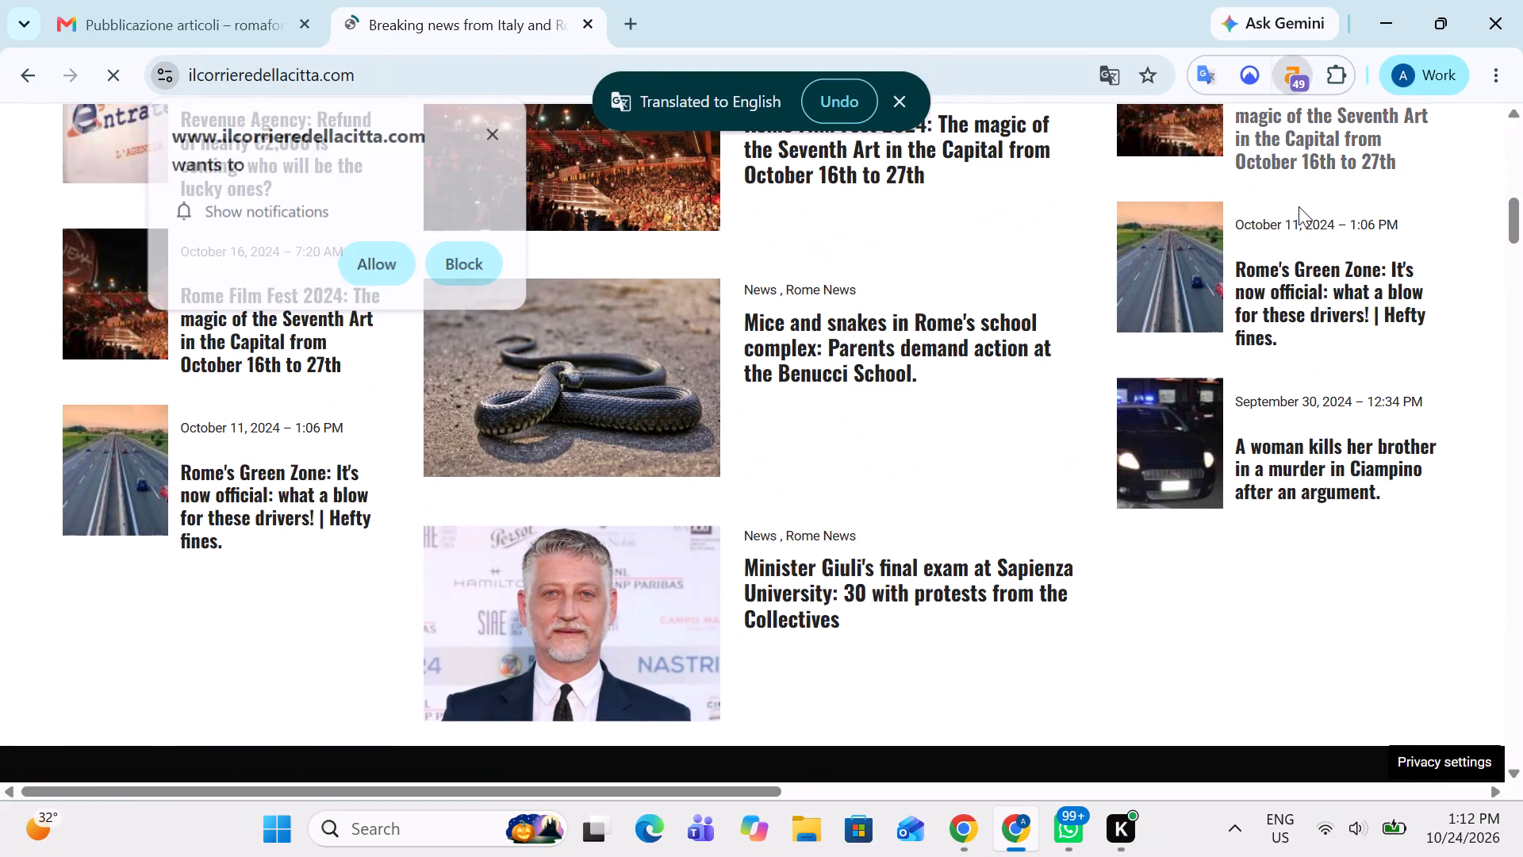
{"action": "left_click", "coordinate": [484, 131]}
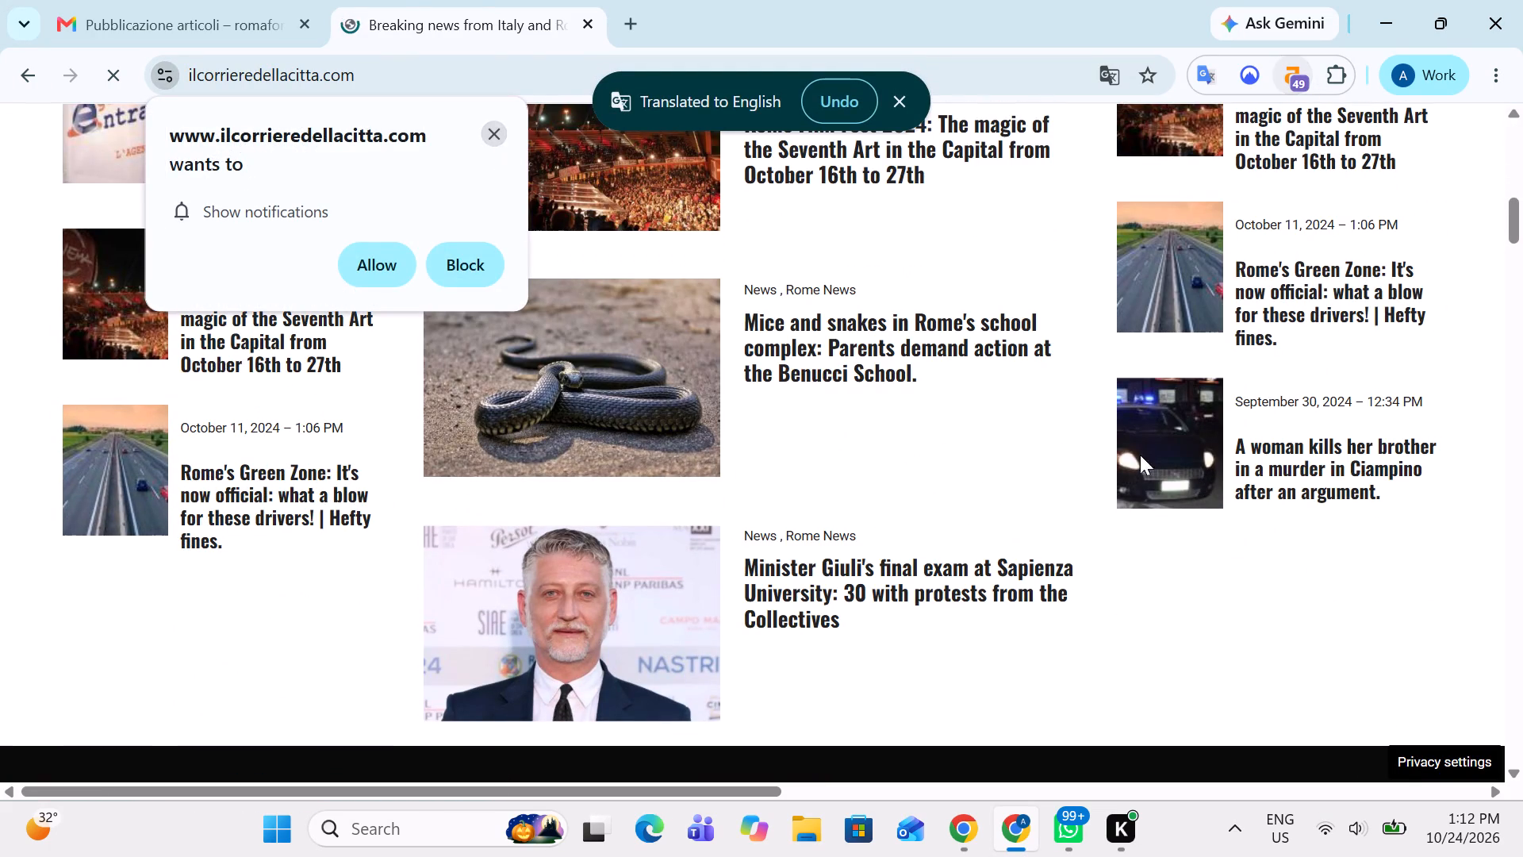
{"action": "left_click", "coordinate": [493, 133]}
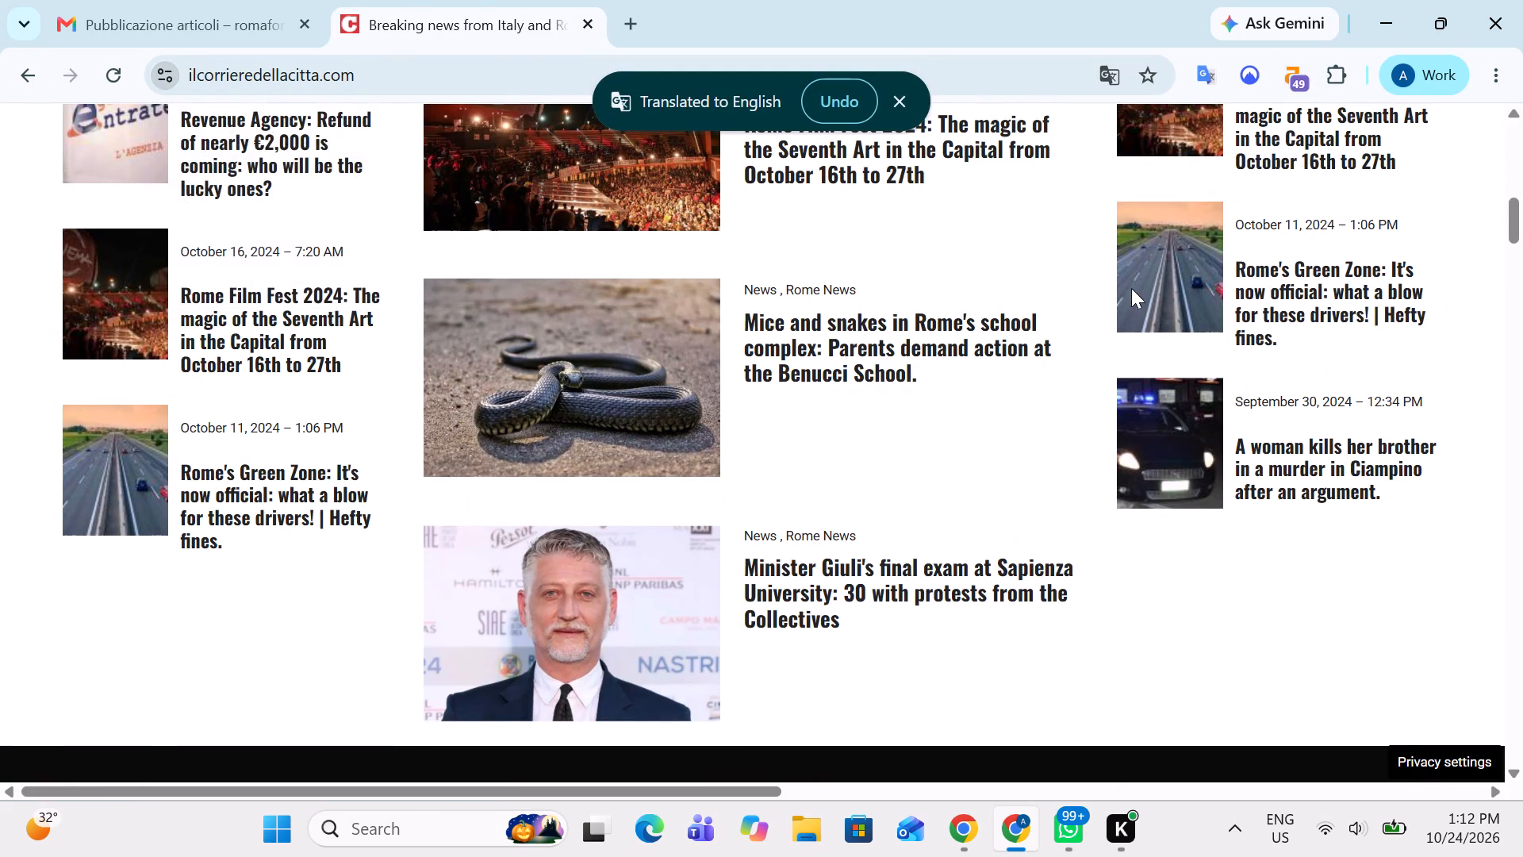
{"action": "scroll", "coordinate": [1132, 288], "scroll_direction": "up", "scroll_amount": 4}
{"action": "left_click", "coordinate": [1302, 85]}
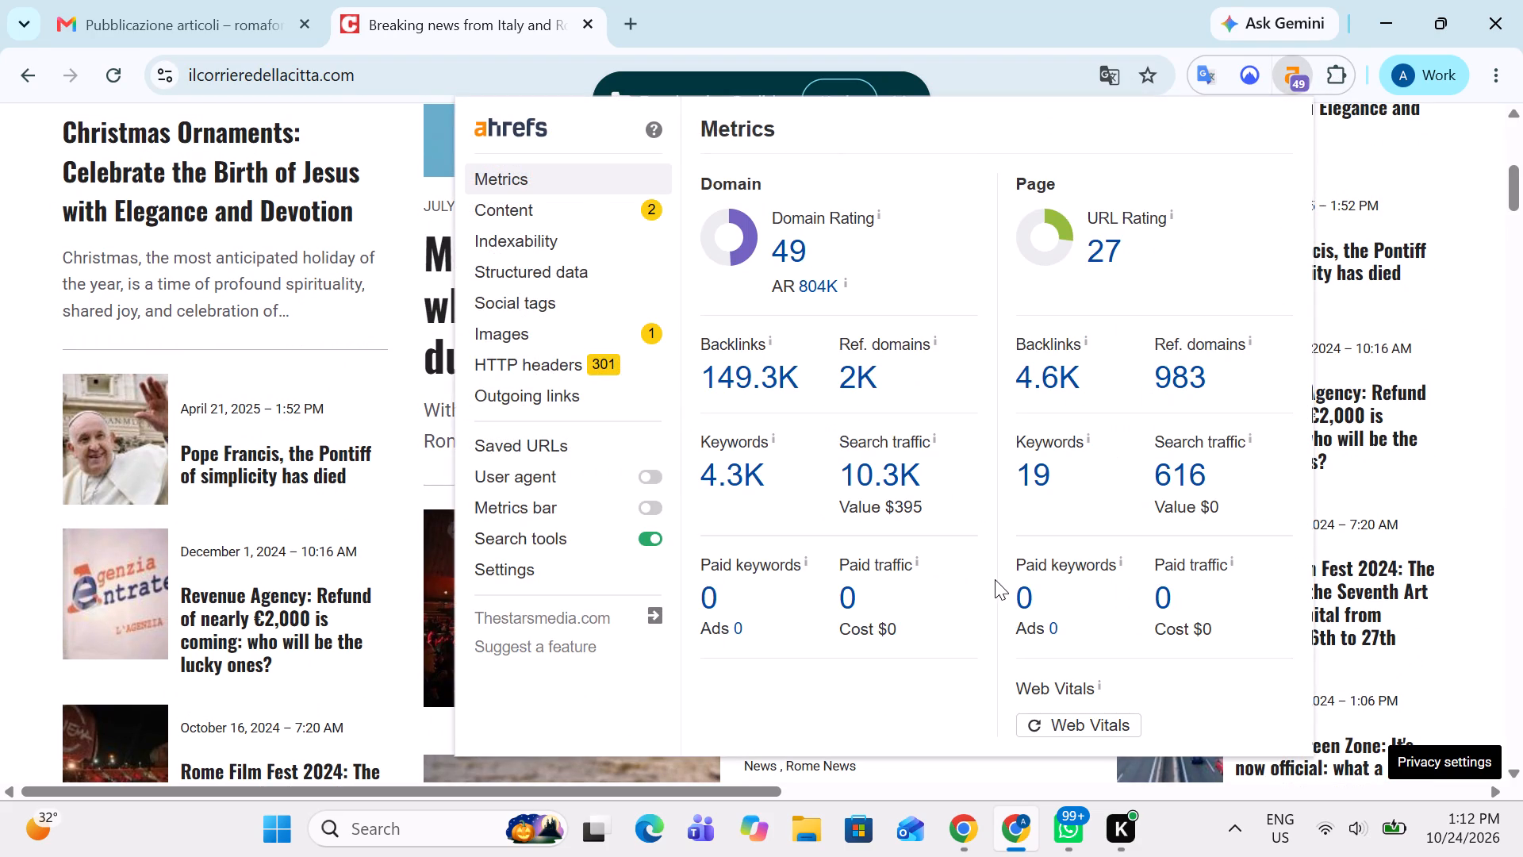
Record ilcorrieredellacitta.com's Ahrefs domain metrics in row 10720 of Sheet1: DR 49 and TRAFFIC 10.3K.
{"action": "key", "text": "alt+Tab"}
{"action": "key", "text": "Right"}
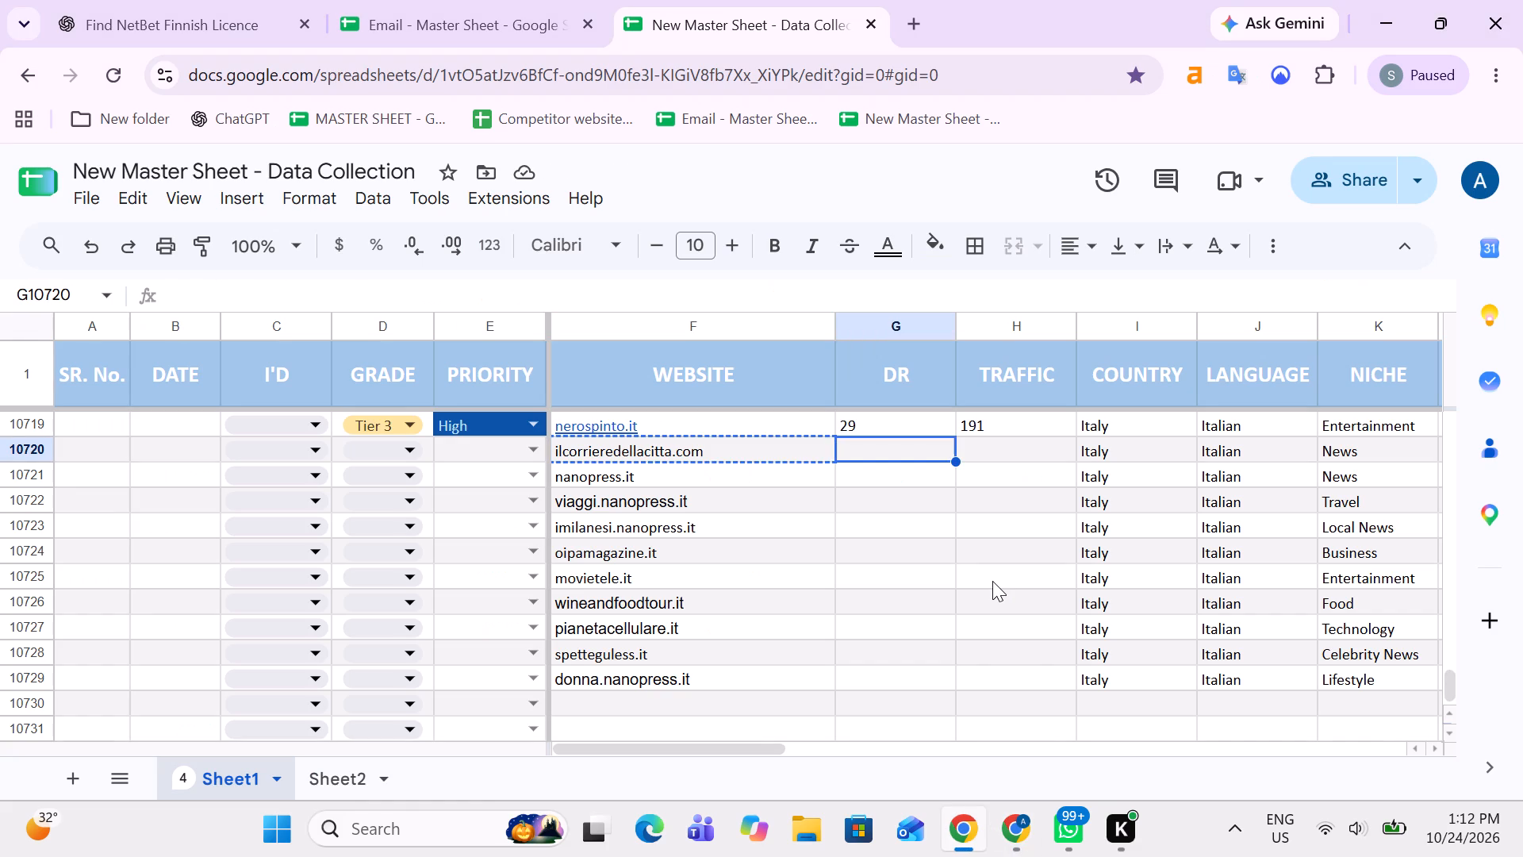
{"action": "type", "text": "49"}
{"action": "key", "text": "Right"}
{"action": "type", "text": "10"}
{"action": "key", "text": "period"}
{"action": "key", "text": "alt+Tab"}
{"action": "key", "text": "alt+Tab"}
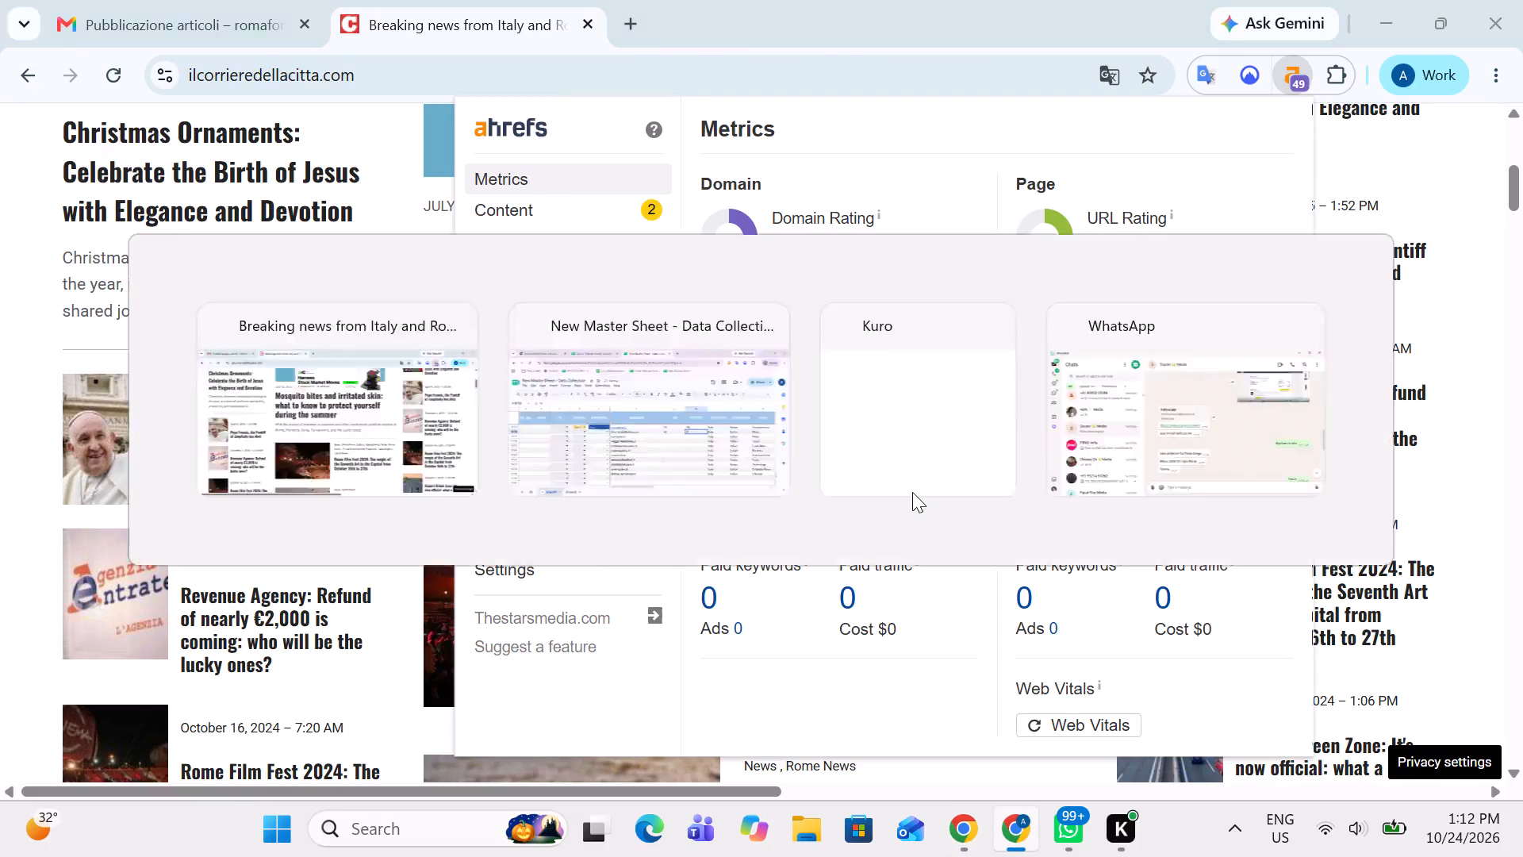
{"action": "type", "text": "3K"}
Search the ilcorrieredellacitta.com website for Netbet.
{"action": "key", "text": "Right"}
{"action": "key", "text": "Right"}
{"action": "key", "text": "Right"}
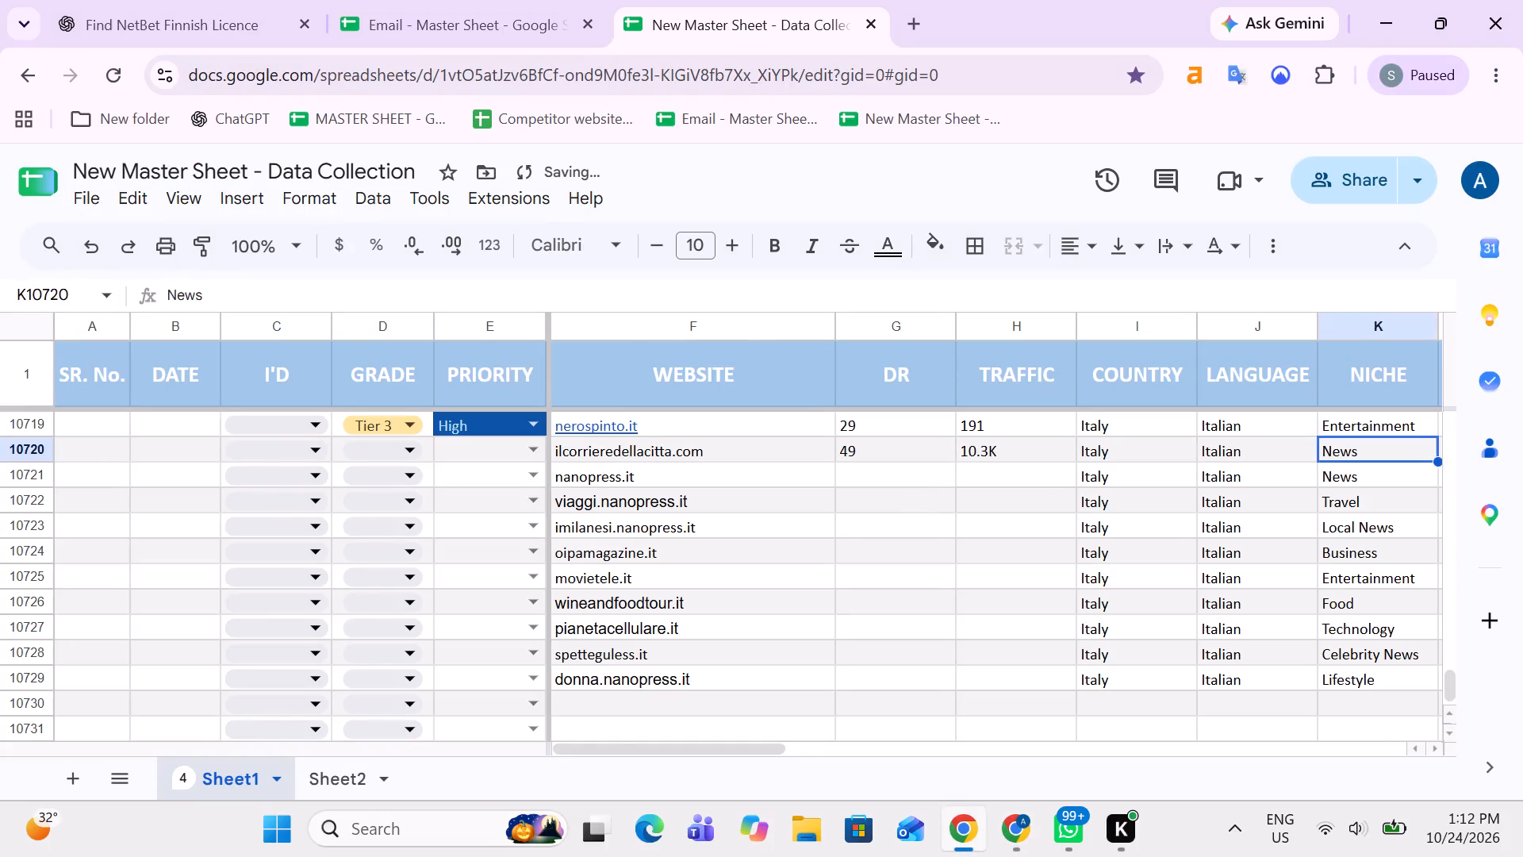
{"action": "key", "text": "Right"}
{"action": "key", "text": "Right"}
{"action": "key", "text": "Right"}
{"action": "key", "text": "Right"}
{"action": "key", "text": "Right"}
{"action": "key", "text": "Right"}
{"action": "key", "text": "Left"}
{"action": "key", "text": "alt+Tab"}
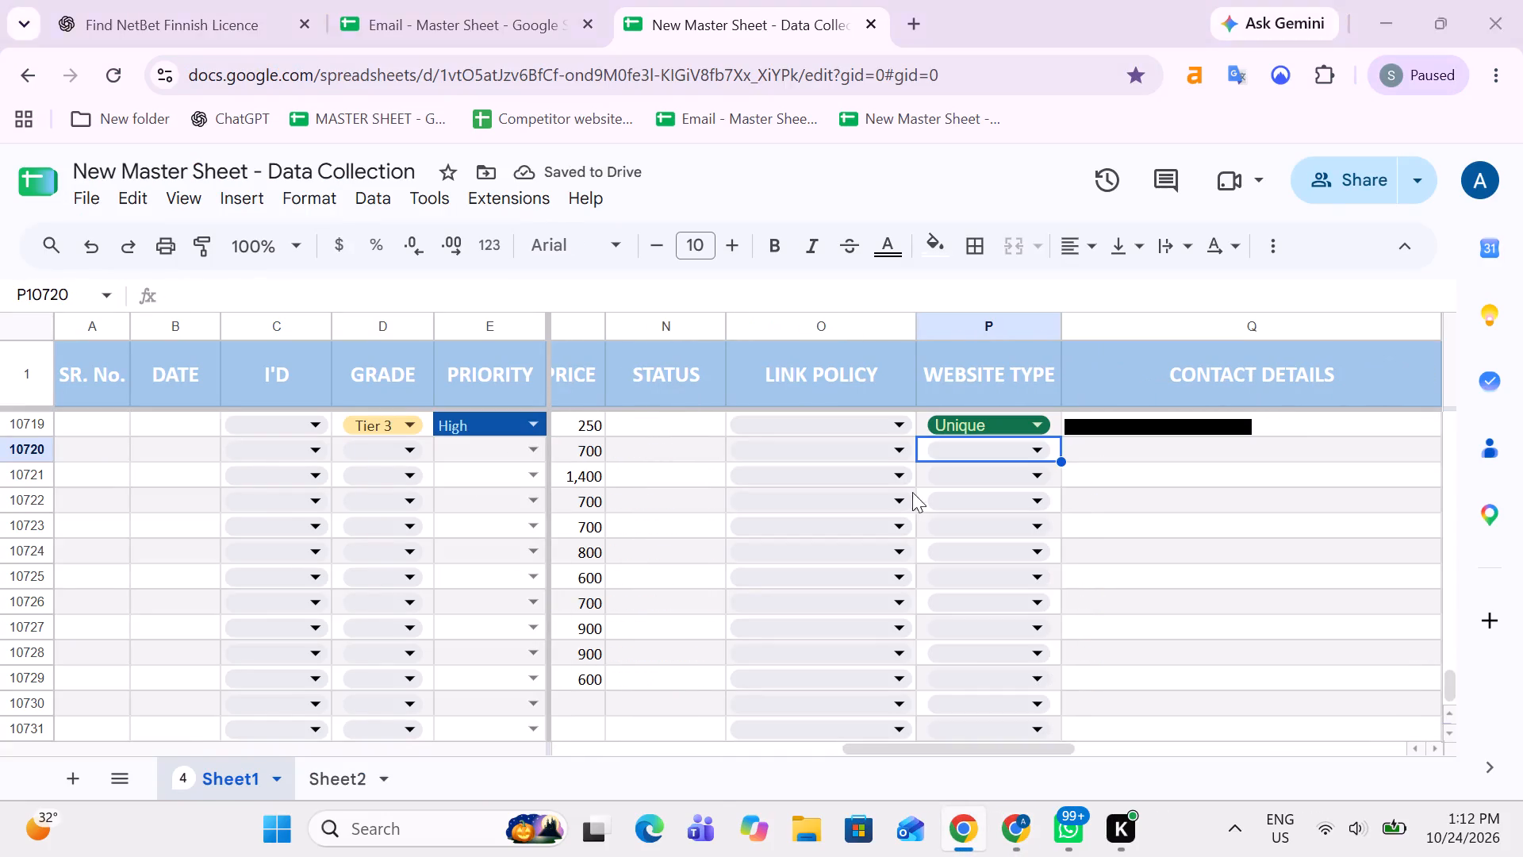
{"action": "left_click_drag", "start_coordinate": [1513, 187], "coordinate": [1504, 147]}
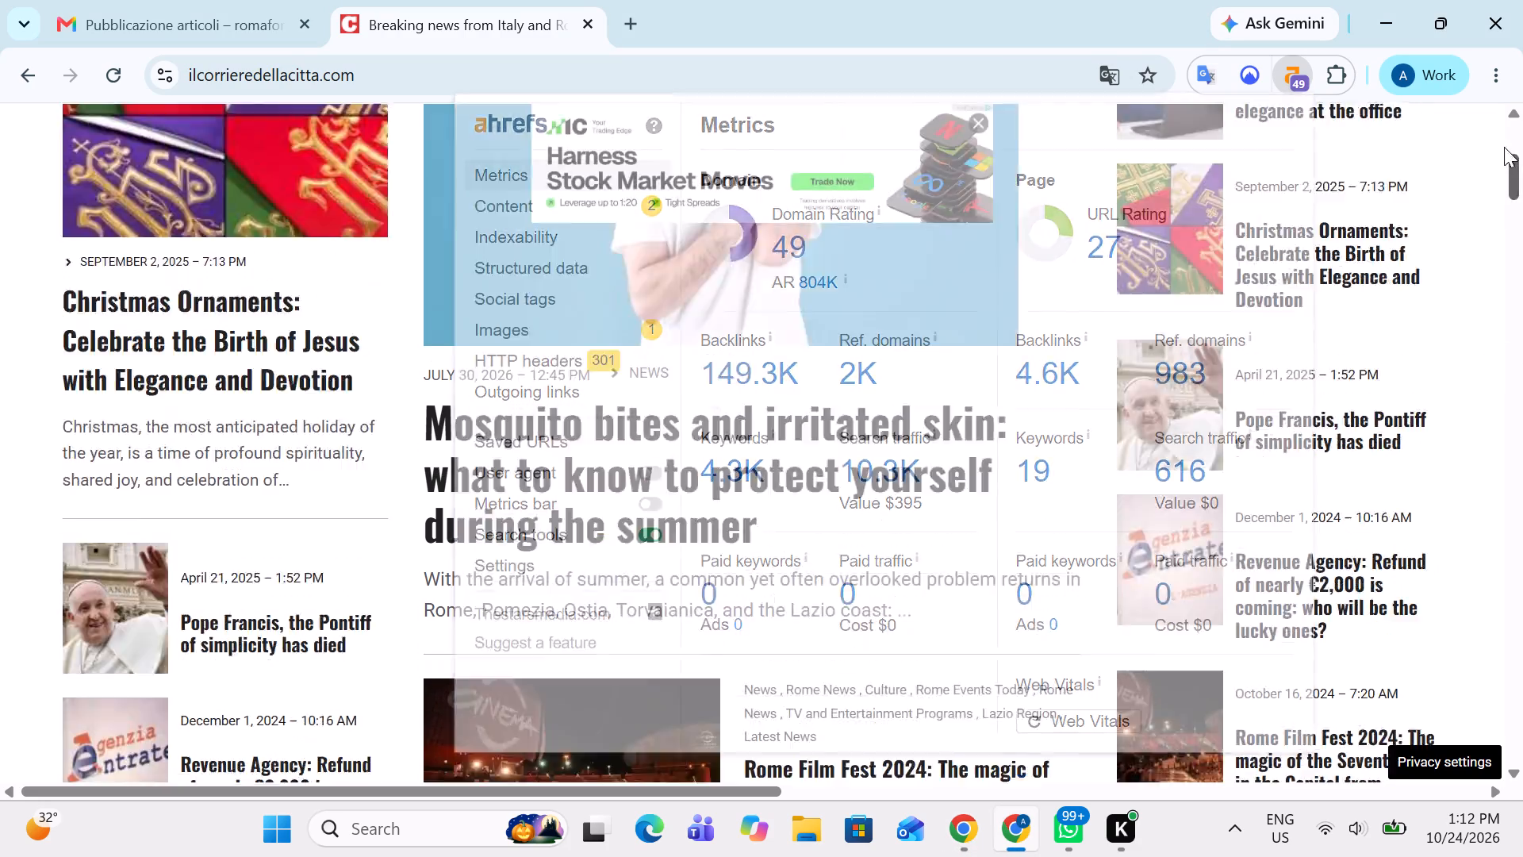
{"action": "left_click_drag", "start_coordinate": [1504, 147], "coordinate": [1498, 125]}
{"action": "left_click", "coordinate": [1432, 332]}
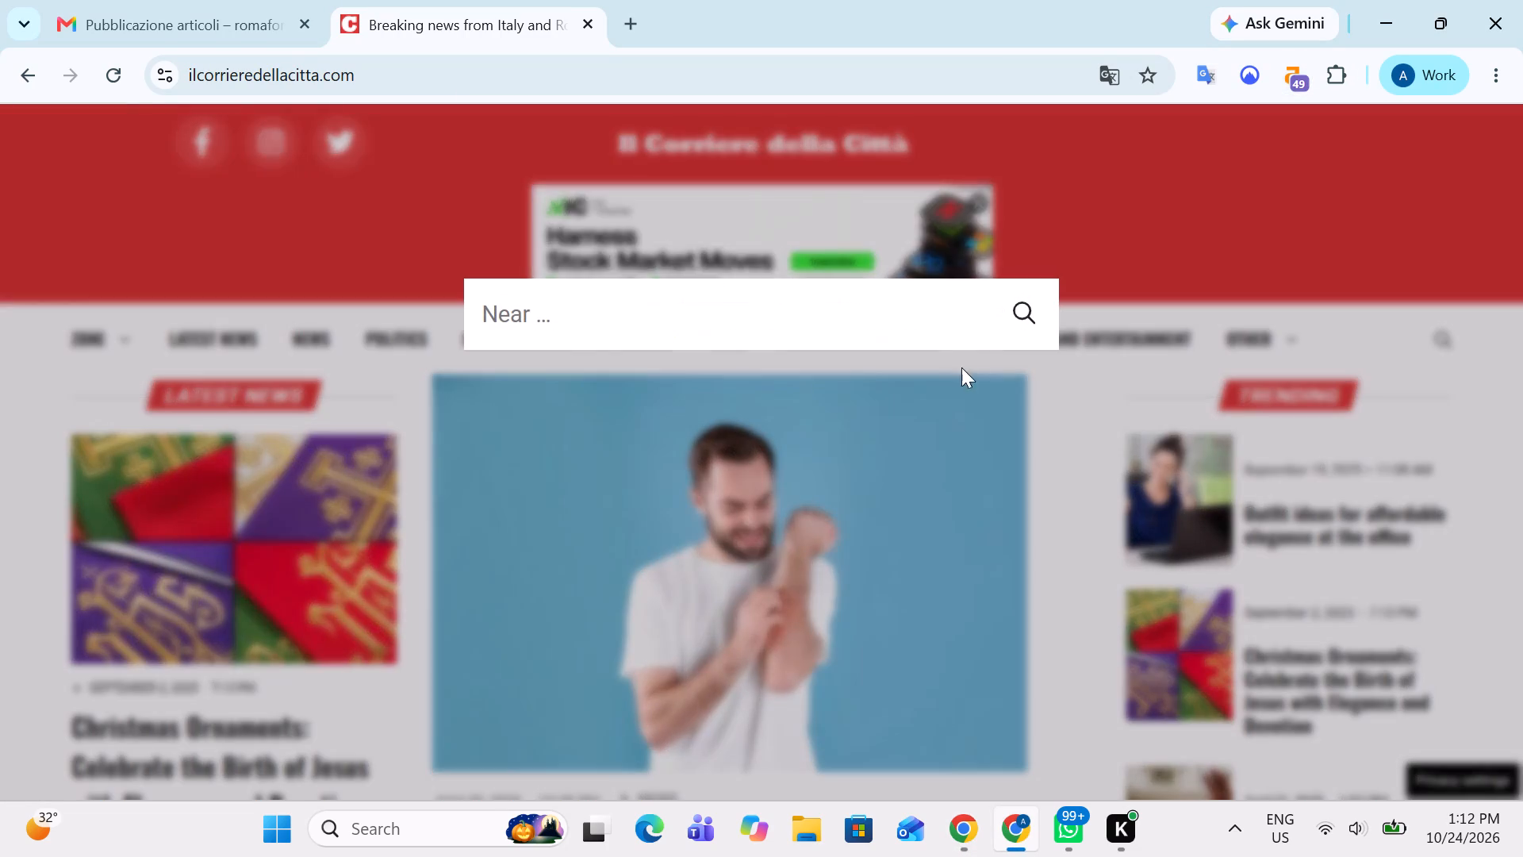
{"action": "type", "text": "Netbet"}
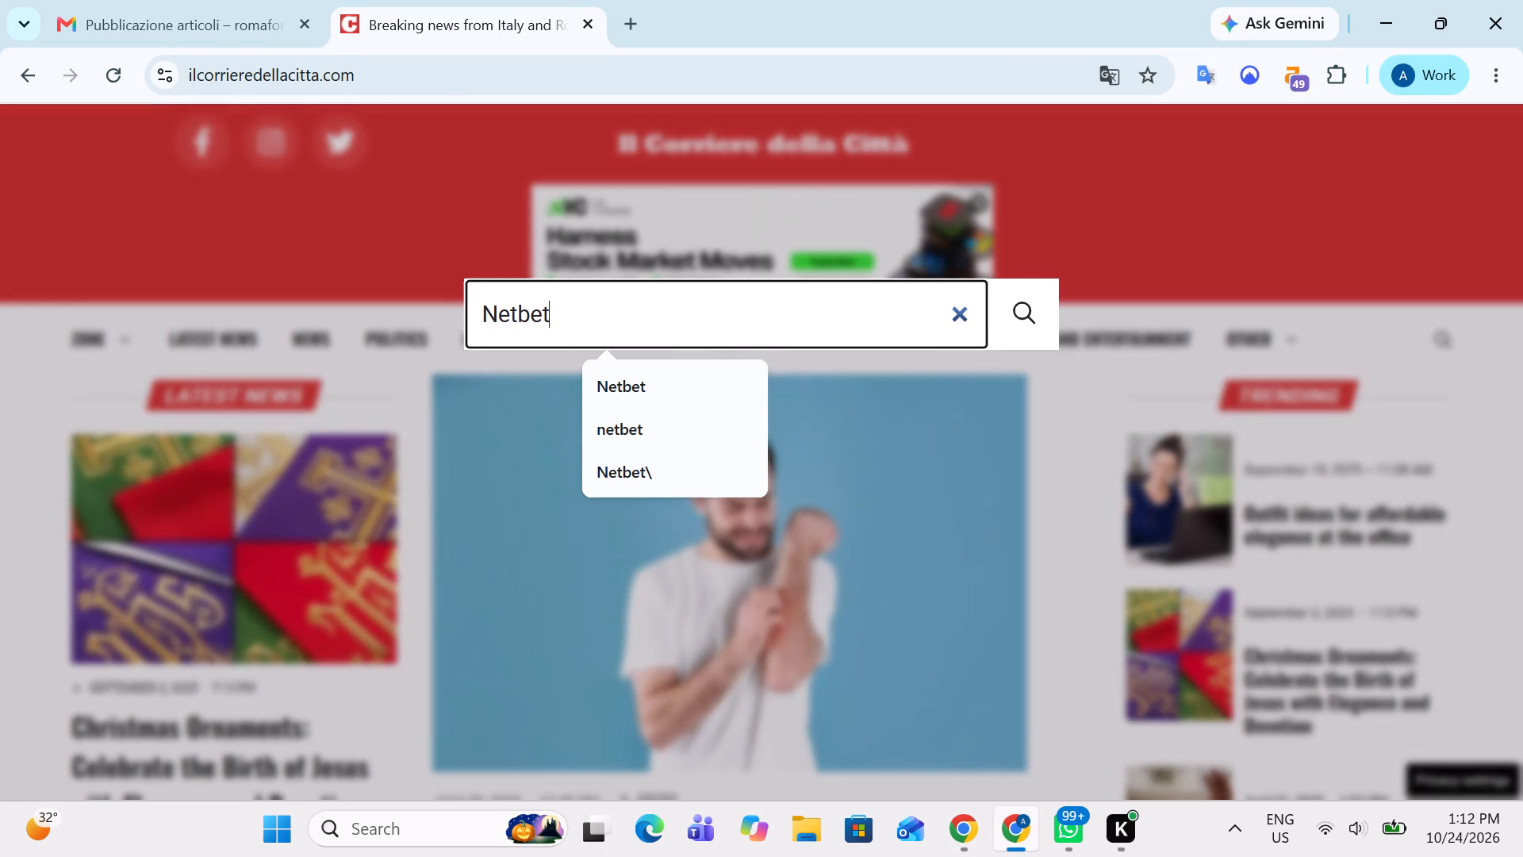
{"action": "key", "text": "Return"}
{"action": "scroll", "coordinate": [824, 410], "scroll_direction": "down", "scroll_amount": 1}
Set the WEBSITE TYPE for ilcorrieredellacitta.com in row 10720 to Unique.
{"action": "key", "text": "alt+Tab"}
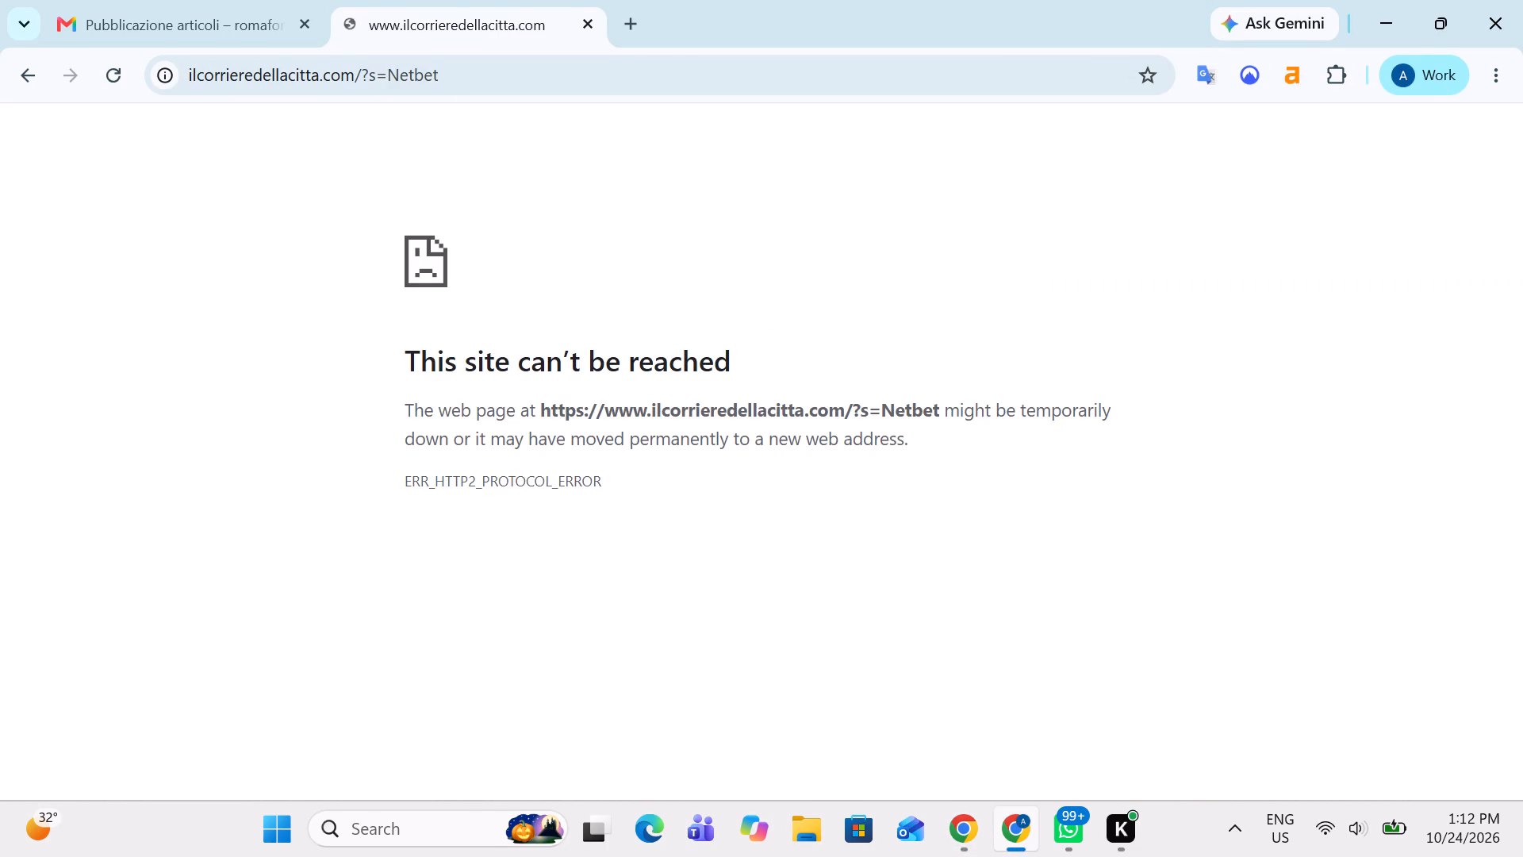
{"action": "key", "text": "alt+Tab"}
{"action": "key", "text": "alt+Tab"}
{"action": "key", "text": "Right"}
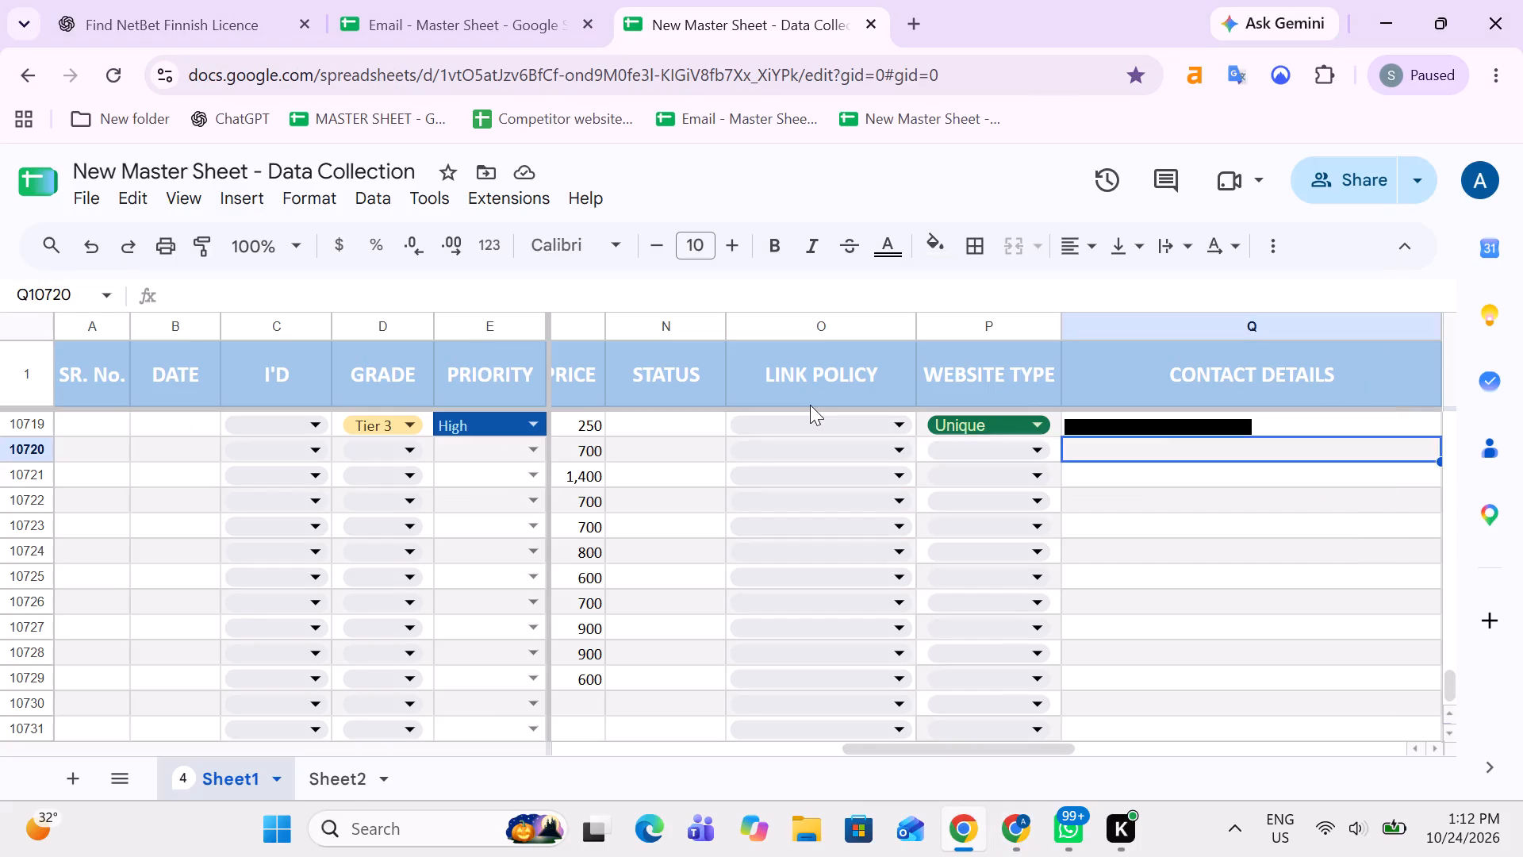
{"action": "key", "text": "Left"}
{"action": "key", "text": "u"}
{"action": "key", "text": "Tab"}
{"action": "key", "text": "Down"}
{"action": "key", "text": "Left"}
{"action": "key", "text": "Up"}
{"action": "key", "text": "Right"}
Set the PRIORITY for ilcorrieredellacitta.com in row 10720 to High.
{"action": "key", "text": "Left"}
{"action": "key", "text": "Left"}
{"action": "key", "text": "Left"}
{"action": "key", "text": "Left"}
{"action": "key", "text": "Left"}
{"action": "key", "text": "Left"}
{"action": "key", "text": "Left"}
{"action": "key", "text": "Left"}
{"action": "key", "text": "Left"}
{"action": "key", "text": "Left"}
{"action": "key", "text": "Left"}
{"action": "key", "text": "Left"}
{"action": "key", "text": "Left"}
{"action": "key", "text": "Left"}
{"action": "key", "text": "Left"}
{"action": "key", "text": "Left"}
{"action": "key", "text": "Left"}
{"action": "key", "text": "Left"}
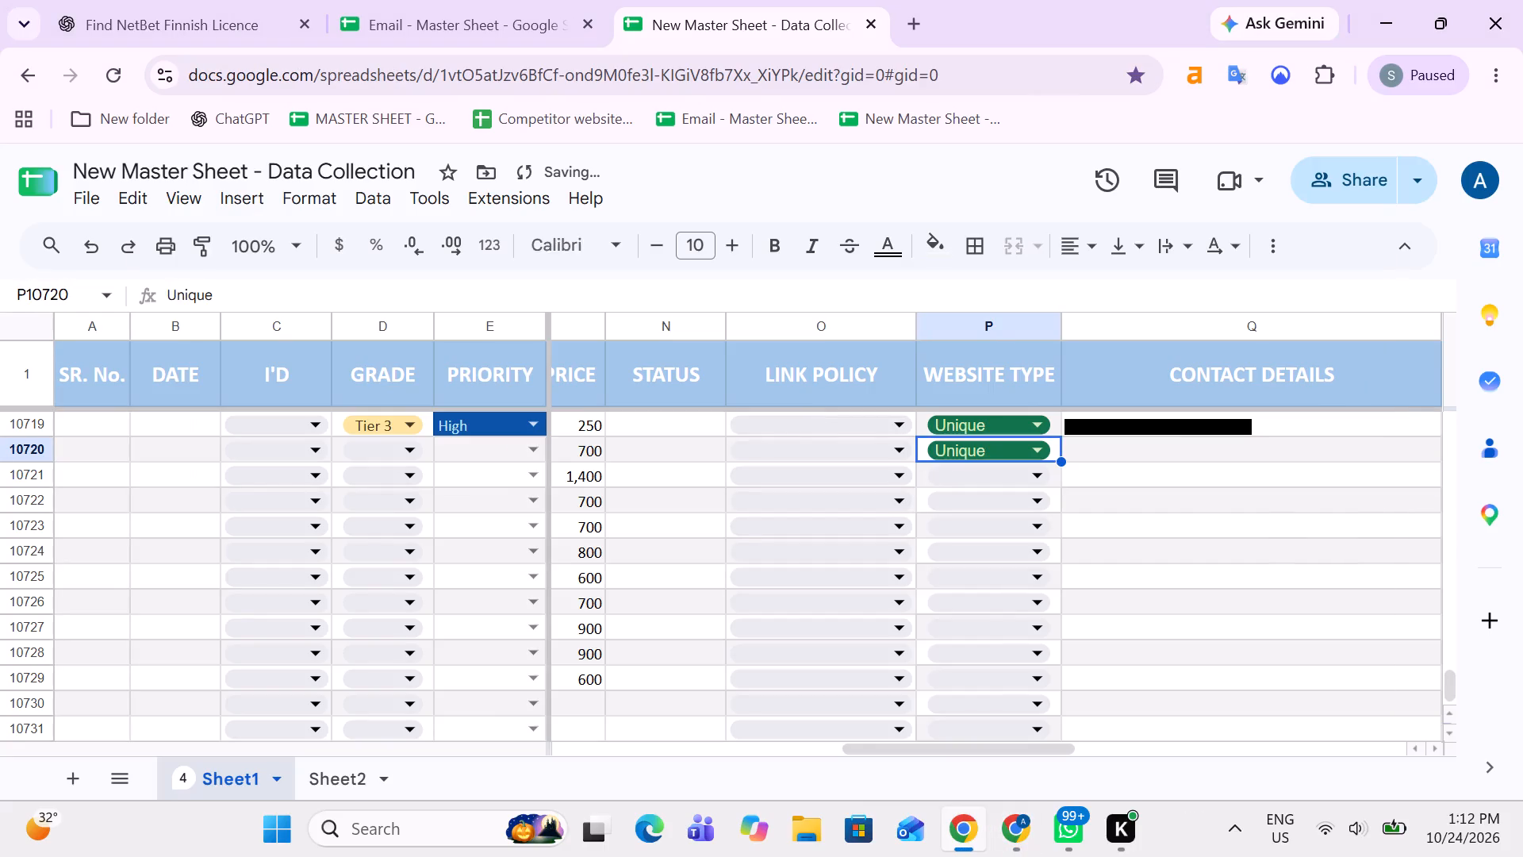
{"action": "key", "text": "Right"}
{"action": "key", "text": "Right"}
{"action": "key", "text": "Right"}
{"action": "key", "text": "Right"}
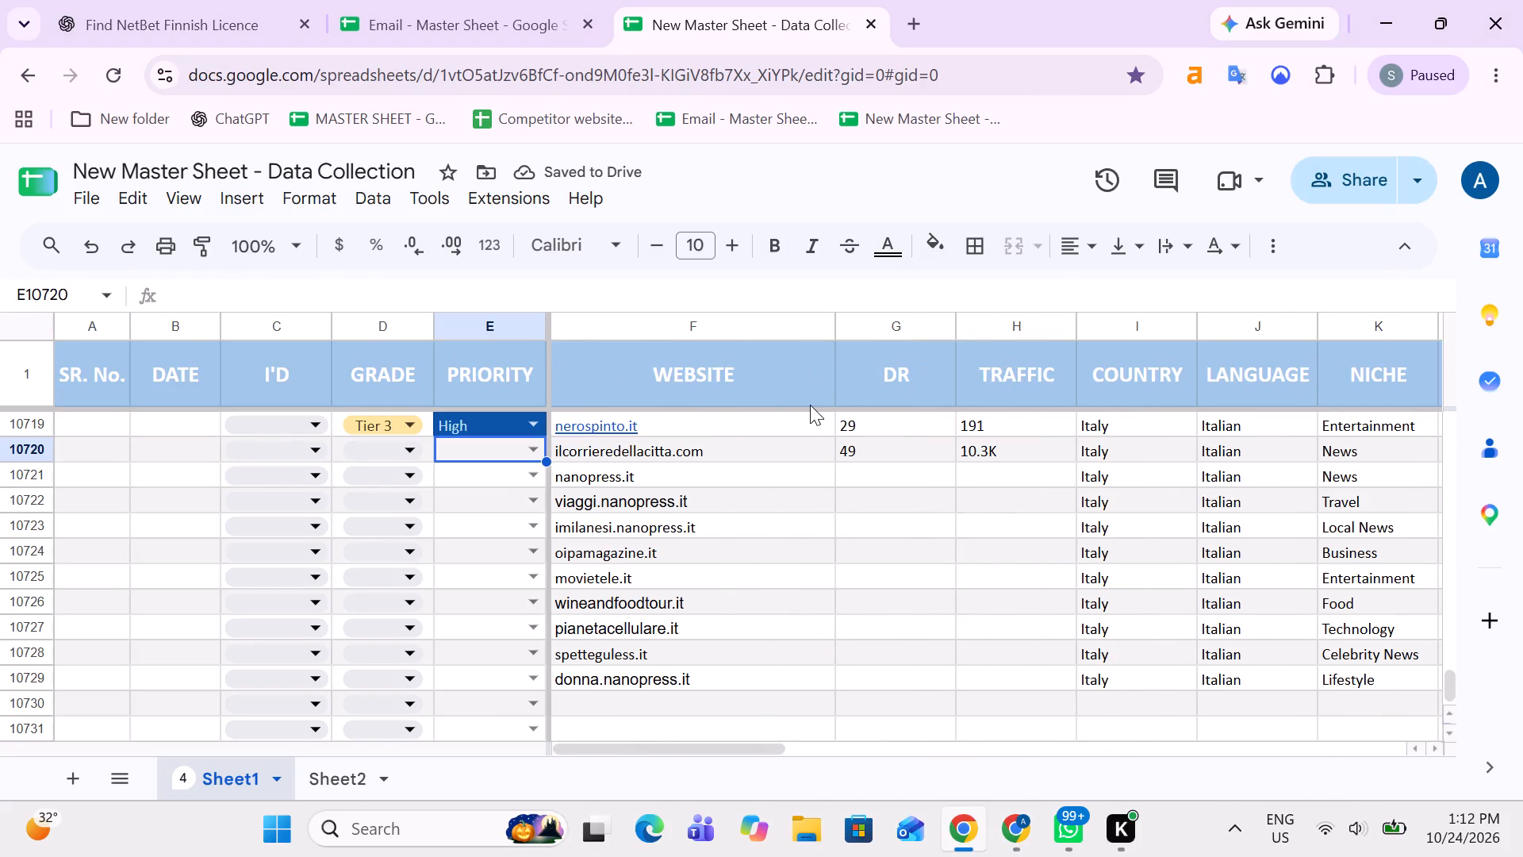
{"action": "key", "text": "h"}
{"action": "key", "text": "Down"}
{"action": "key", "text": "Return"}
Copy nanopress.it from Sheet1's WEBSITE column in row 10721 and open it in the other browser window.
{"action": "key", "text": "Right"}
{"action": "key", "text": "ctrl+c"}
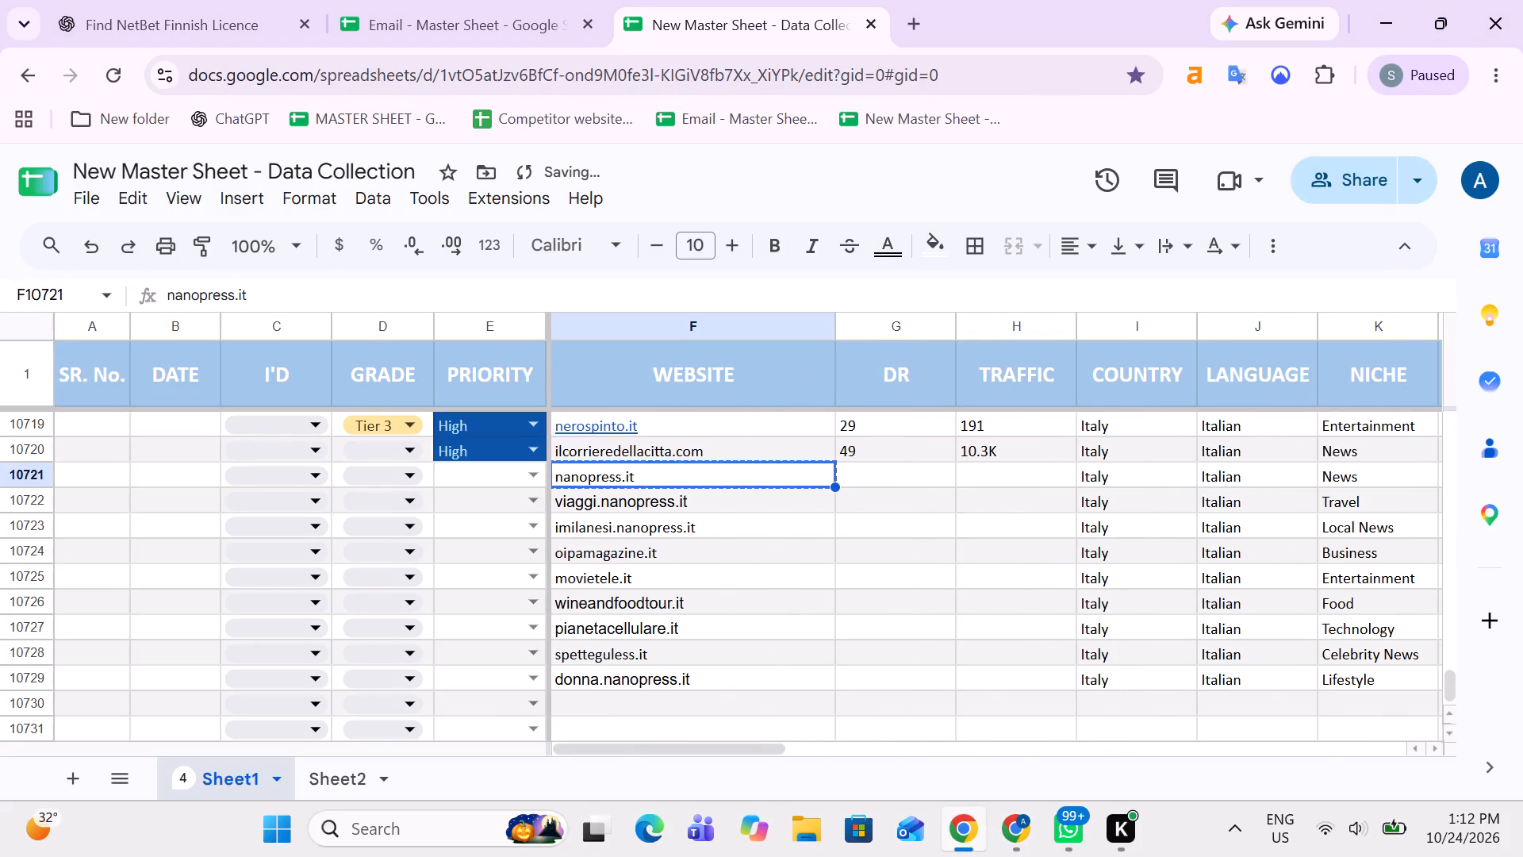
{"action": "key", "text": "alt+Tab"}
{"action": "left_click", "coordinate": [624, 103]}
{"action": "left_click", "coordinate": [614, 79]}
{"action": "key", "text": "ctrl+v"}
{"action": "key", "text": "Return"}
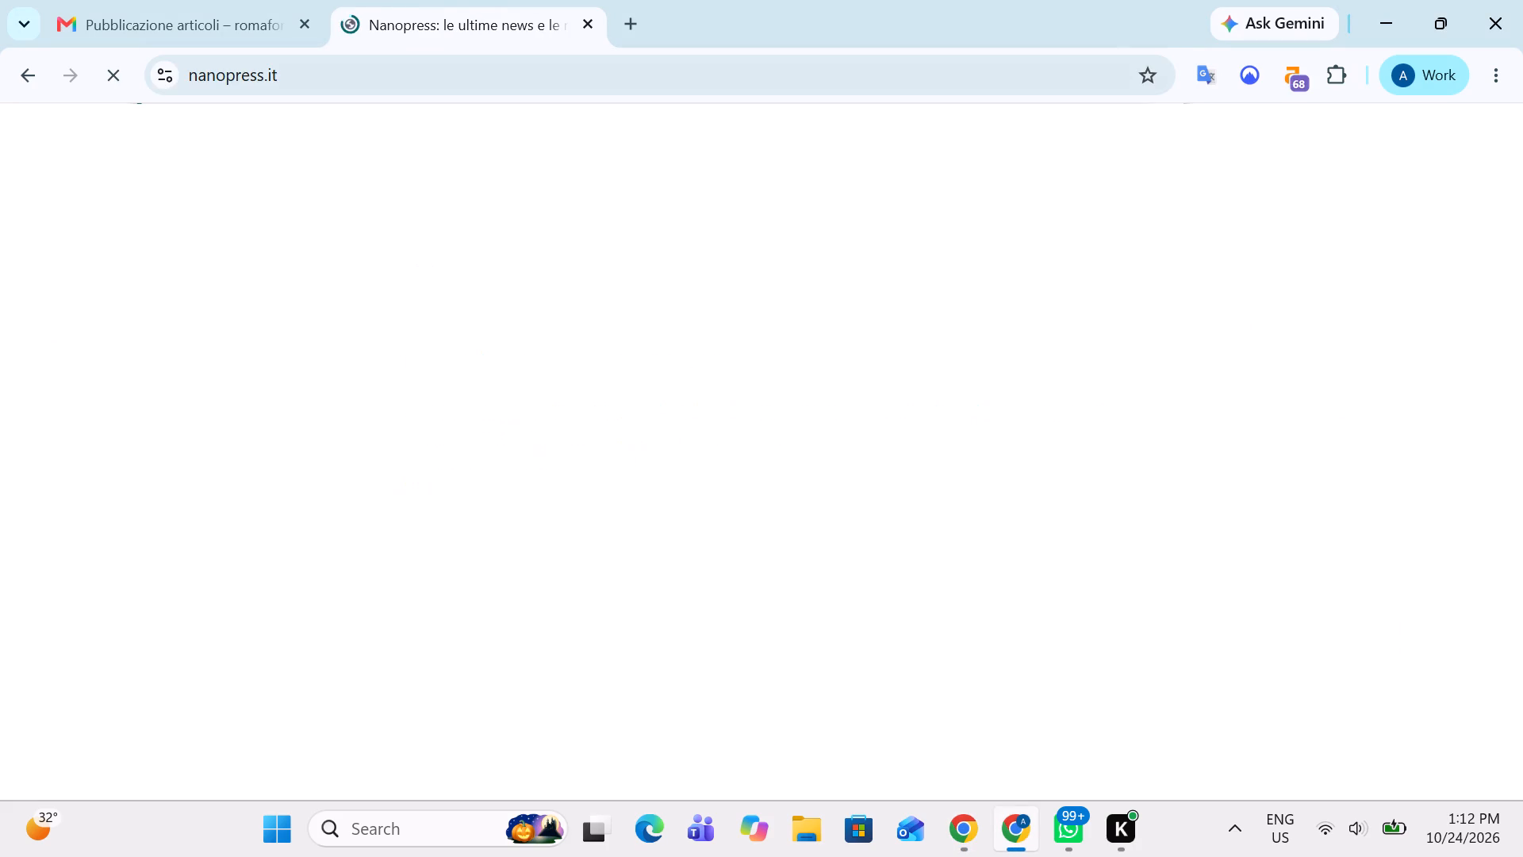
Examine the nanopress.it homepage from header to footer for its categories and article dates, dismissing the notification request and ads.
{"action": "scroll", "coordinate": [866, 422], "scroll_direction": "down", "scroll_amount": 5}
{"action": "scroll", "coordinate": [1028, 545], "scroll_direction": "up", "scroll_amount": 4}
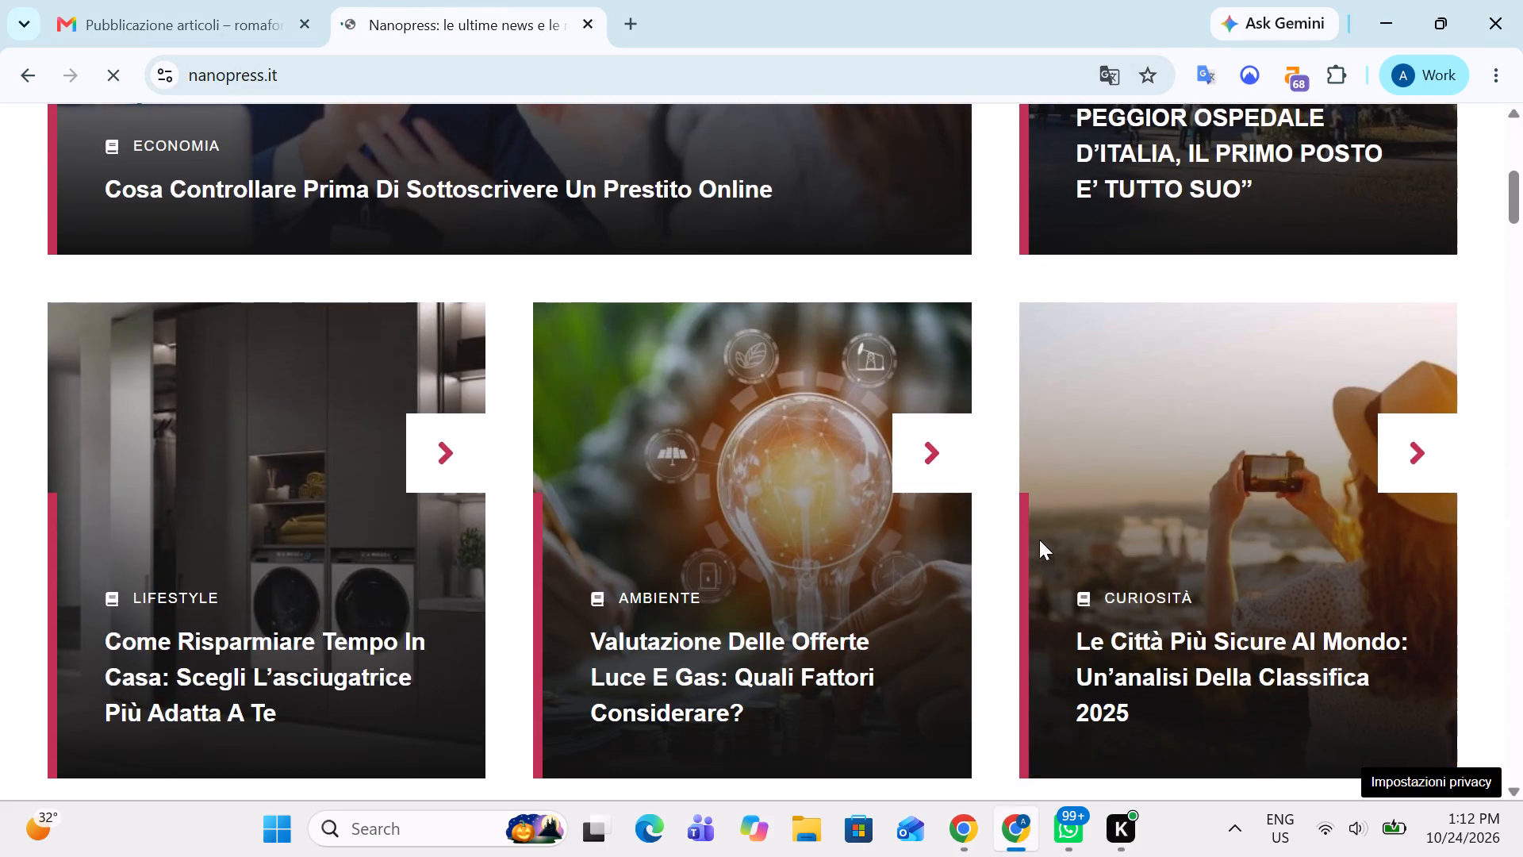
{"action": "scroll", "coordinate": [1039, 540], "scroll_direction": "up", "scroll_amount": 5}
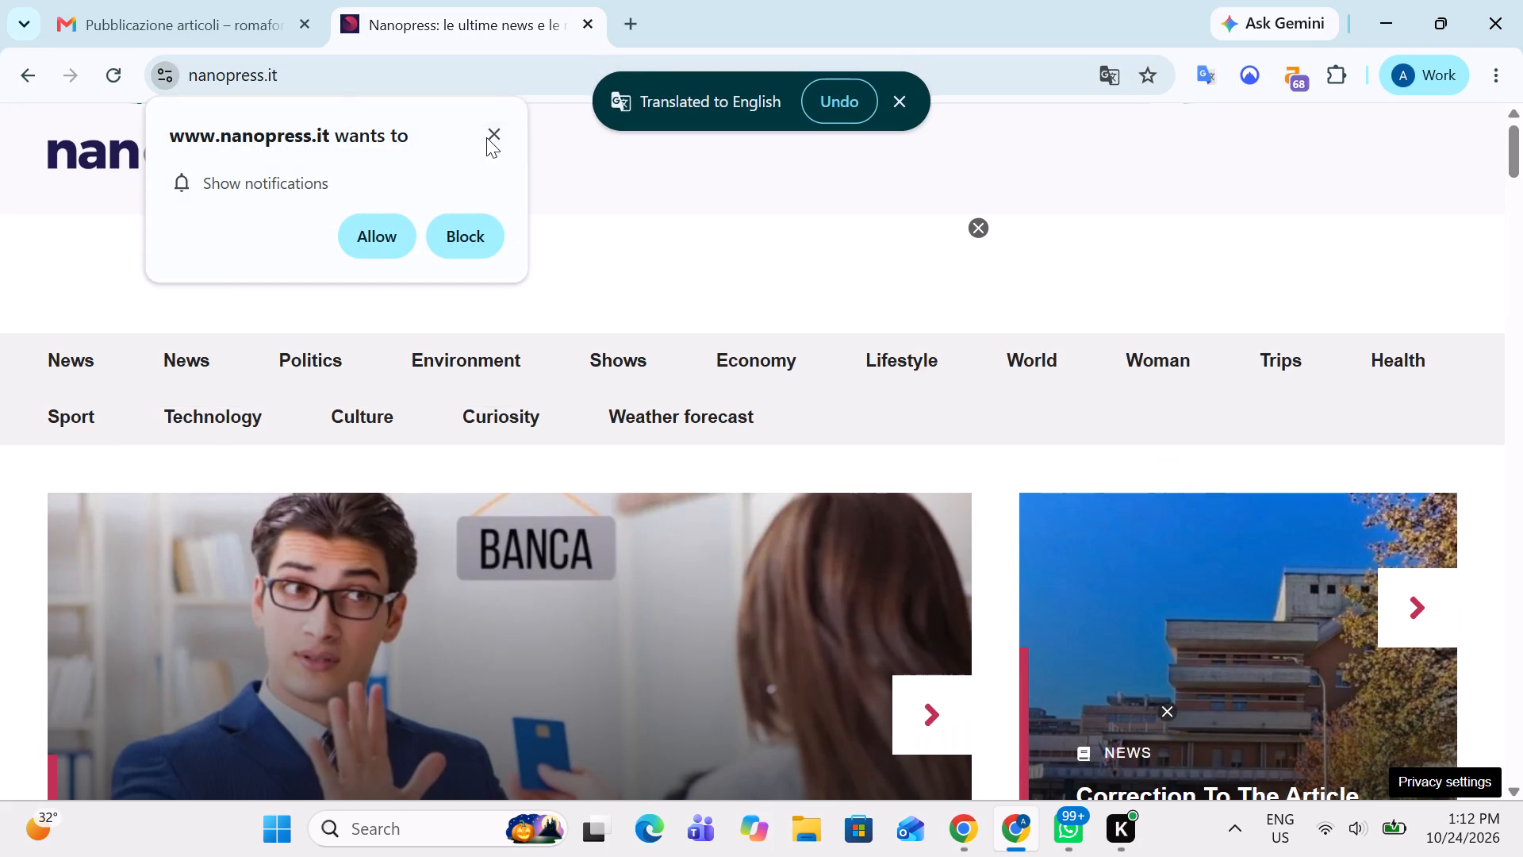
{"action": "left_click", "coordinate": [486, 137]}
{"action": "left_click", "coordinate": [977, 233]}
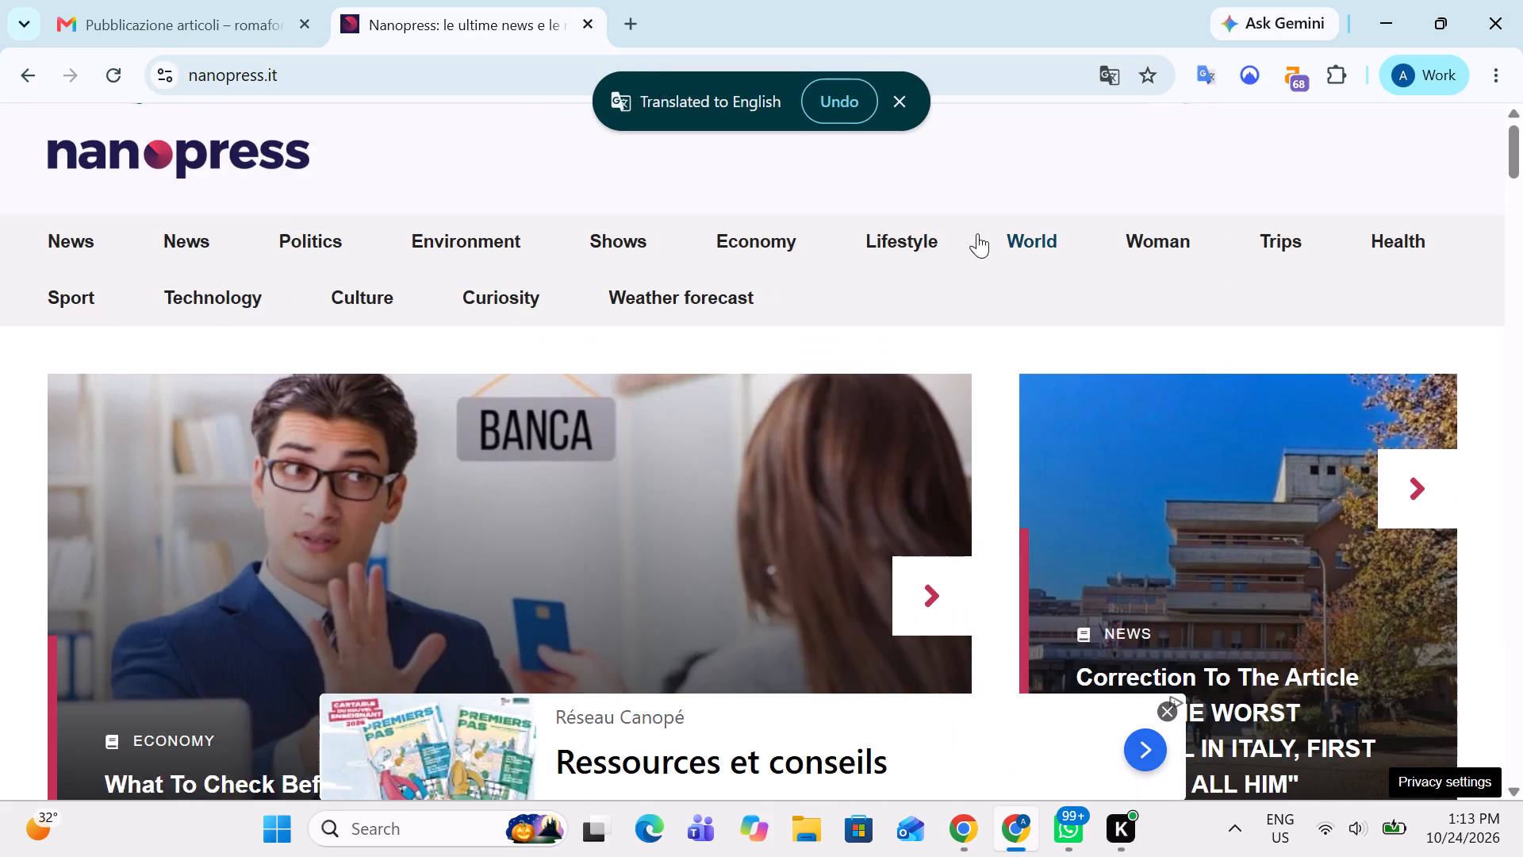
{"action": "scroll", "coordinate": [1001, 466], "scroll_direction": "down", "scroll_amount": 20}
{"action": "scroll", "coordinate": [1001, 466], "scroll_direction": "down", "scroll_amount": 4}
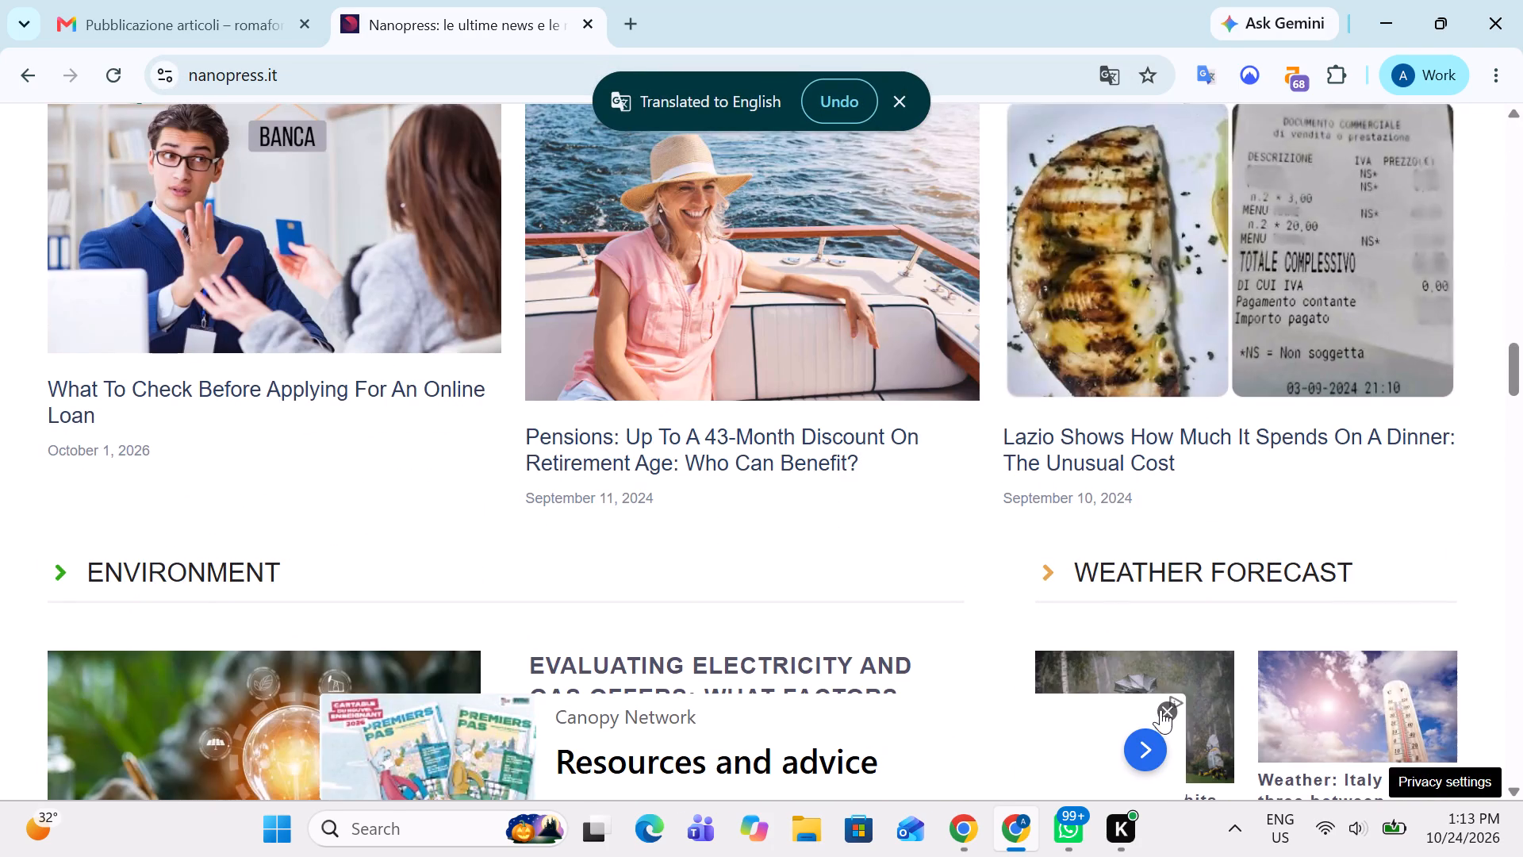
{"action": "left_click", "coordinate": [1160, 709]}
{"action": "scroll", "coordinate": [1130, 618], "scroll_direction": "down", "scroll_amount": 20}
{"action": "scroll", "coordinate": [1130, 618], "scroll_direction": "down", "scroll_amount": 15}
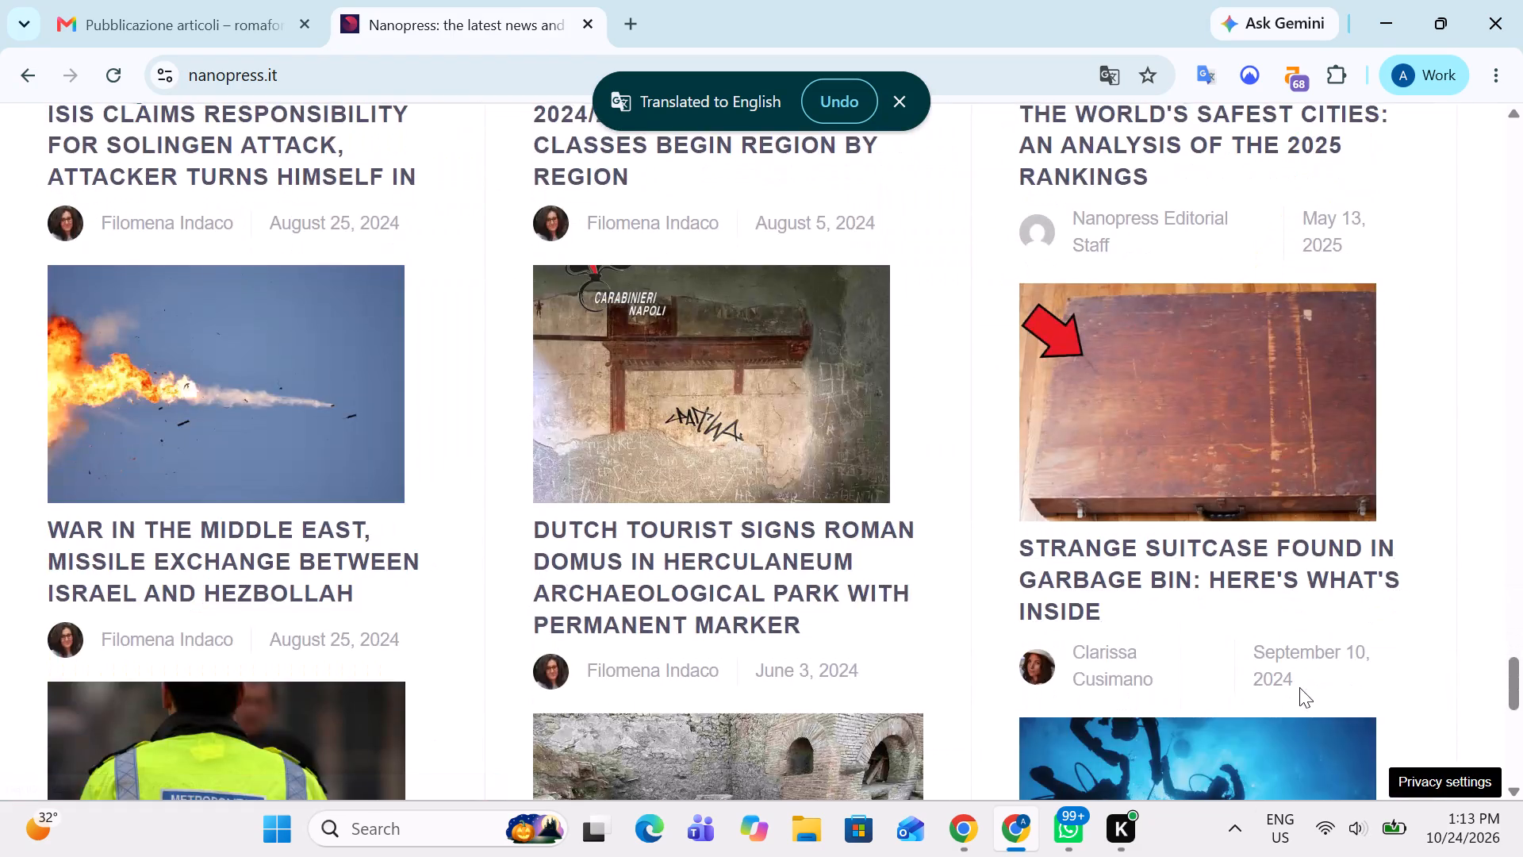
{"action": "scroll", "coordinate": [1299, 686], "scroll_direction": "down", "scroll_amount": 7}
{"action": "left_click_drag", "start_coordinate": [1513, 752], "coordinate": [1513, 816]}
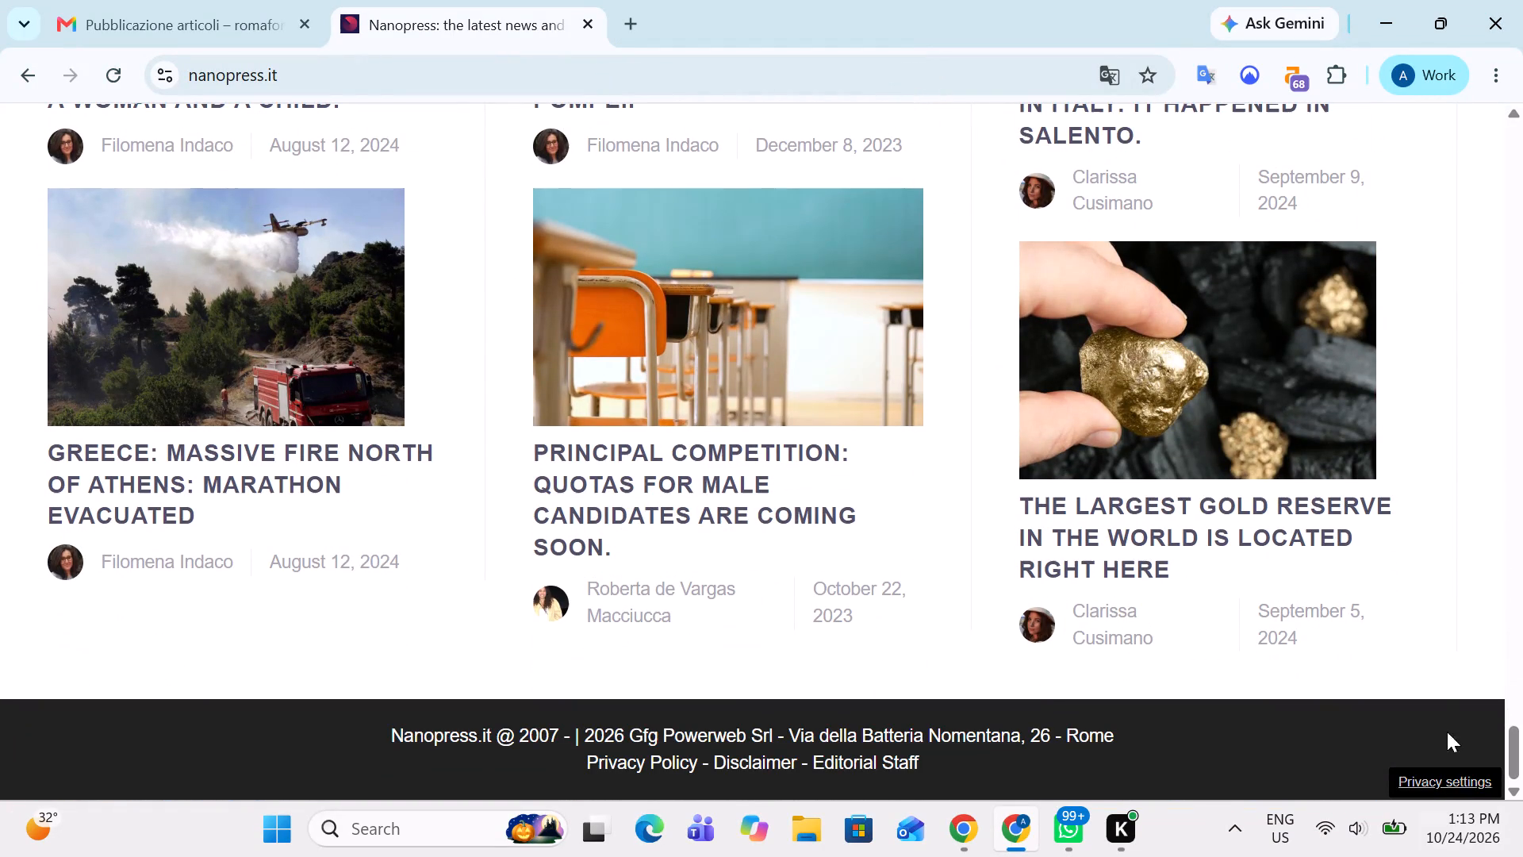
{"action": "left_click_drag", "start_coordinate": [1520, 759], "coordinate": [1375, 141]}
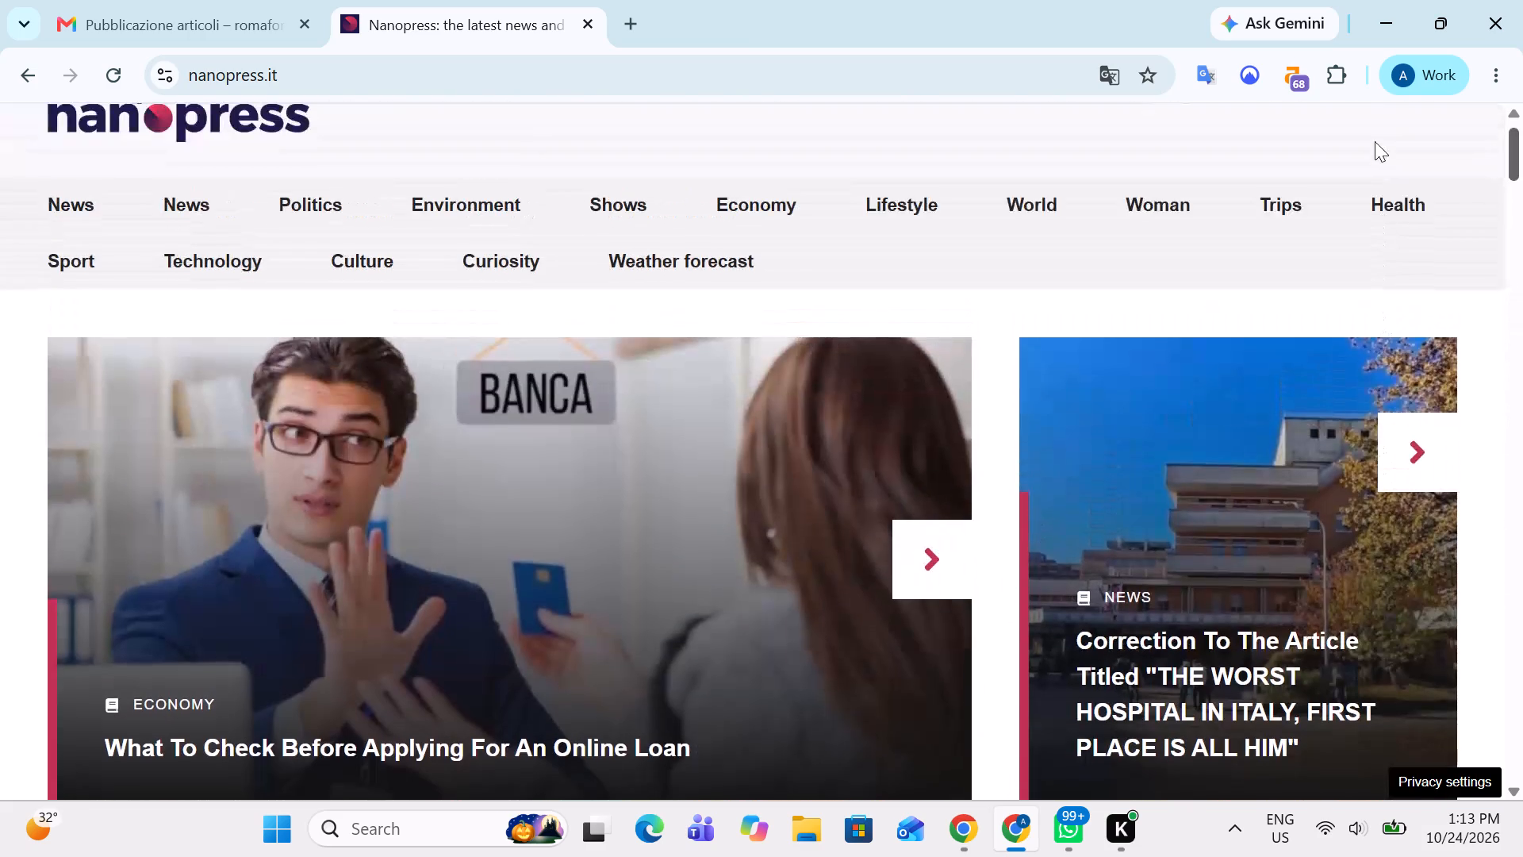
{"action": "left_click_drag", "start_coordinate": [1375, 141], "coordinate": [1368, 118]}
{"action": "scroll", "coordinate": [1157, 316], "scroll_direction": "down", "scroll_amount": 6}
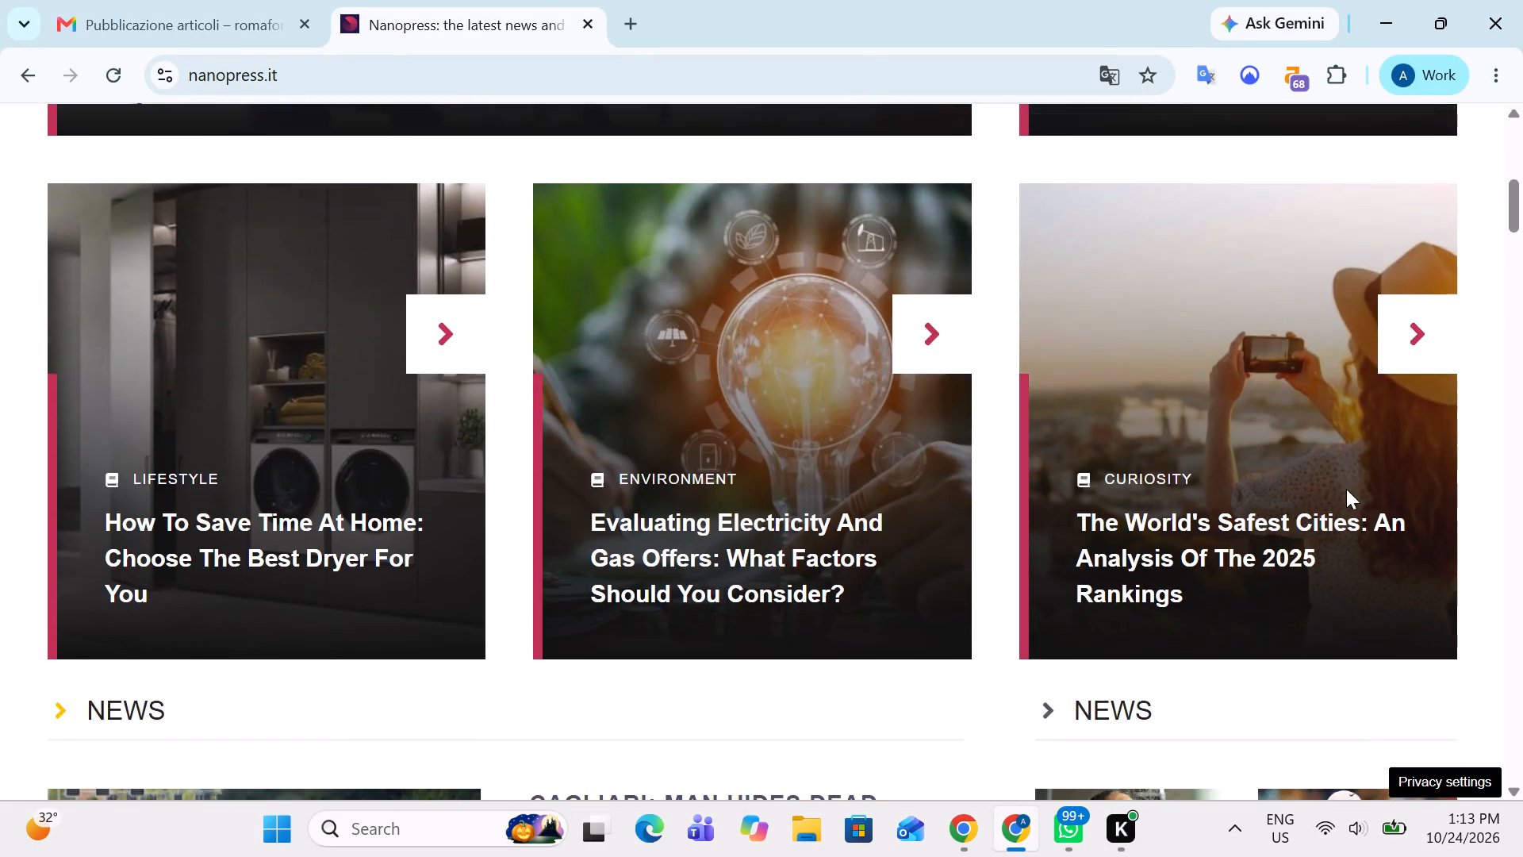
{"action": "scroll", "coordinate": [1384, 493], "scroll_direction": "down", "scroll_amount": 5}
{"action": "left_click_drag", "start_coordinate": [1518, 245], "coordinate": [1516, 594]}
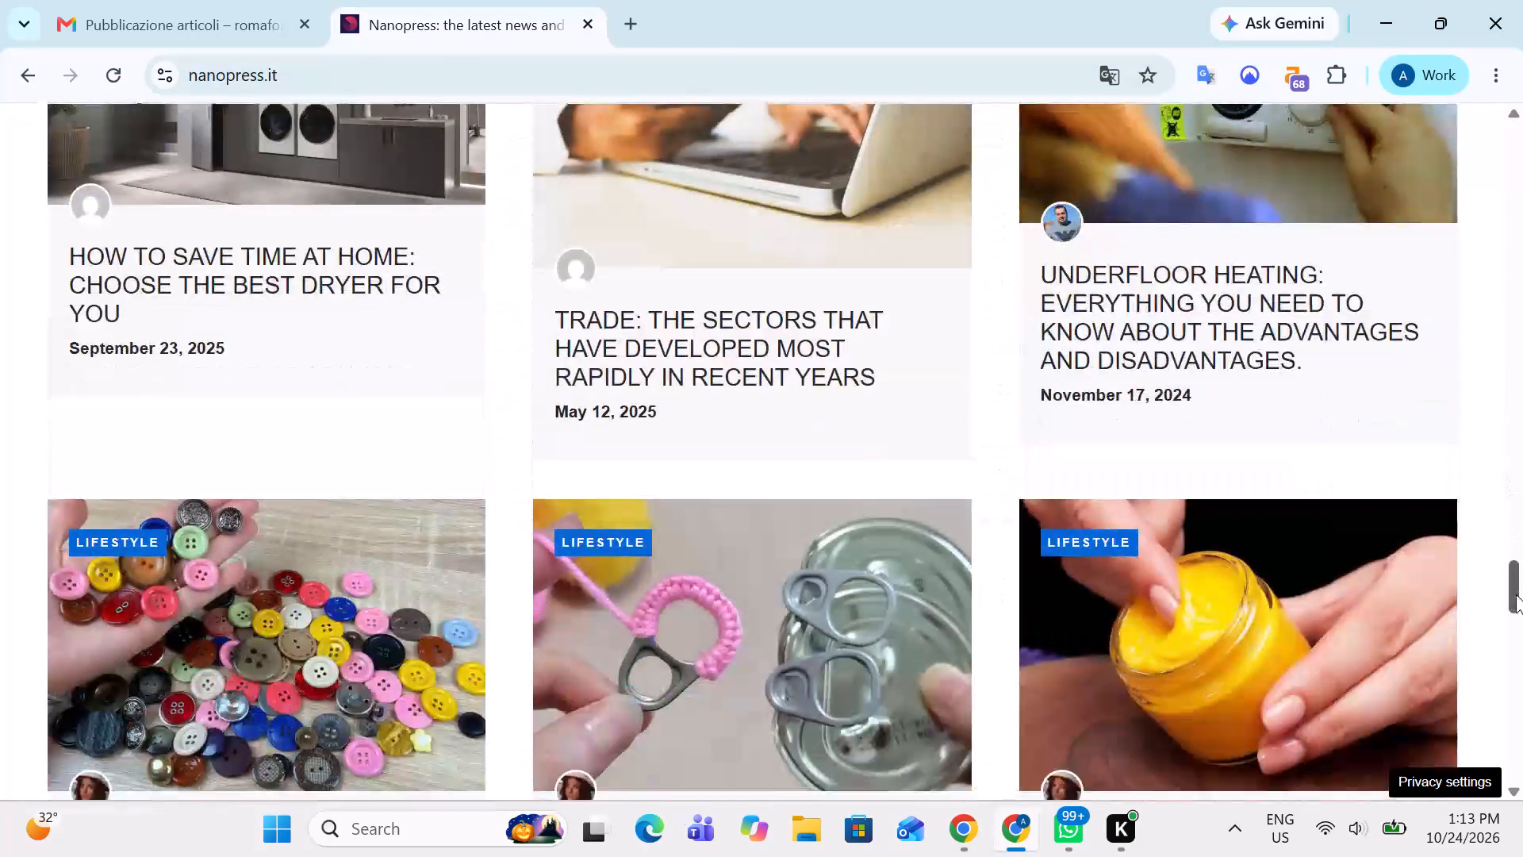
{"action": "left_click_drag", "start_coordinate": [1516, 594], "coordinate": [1510, 798]}
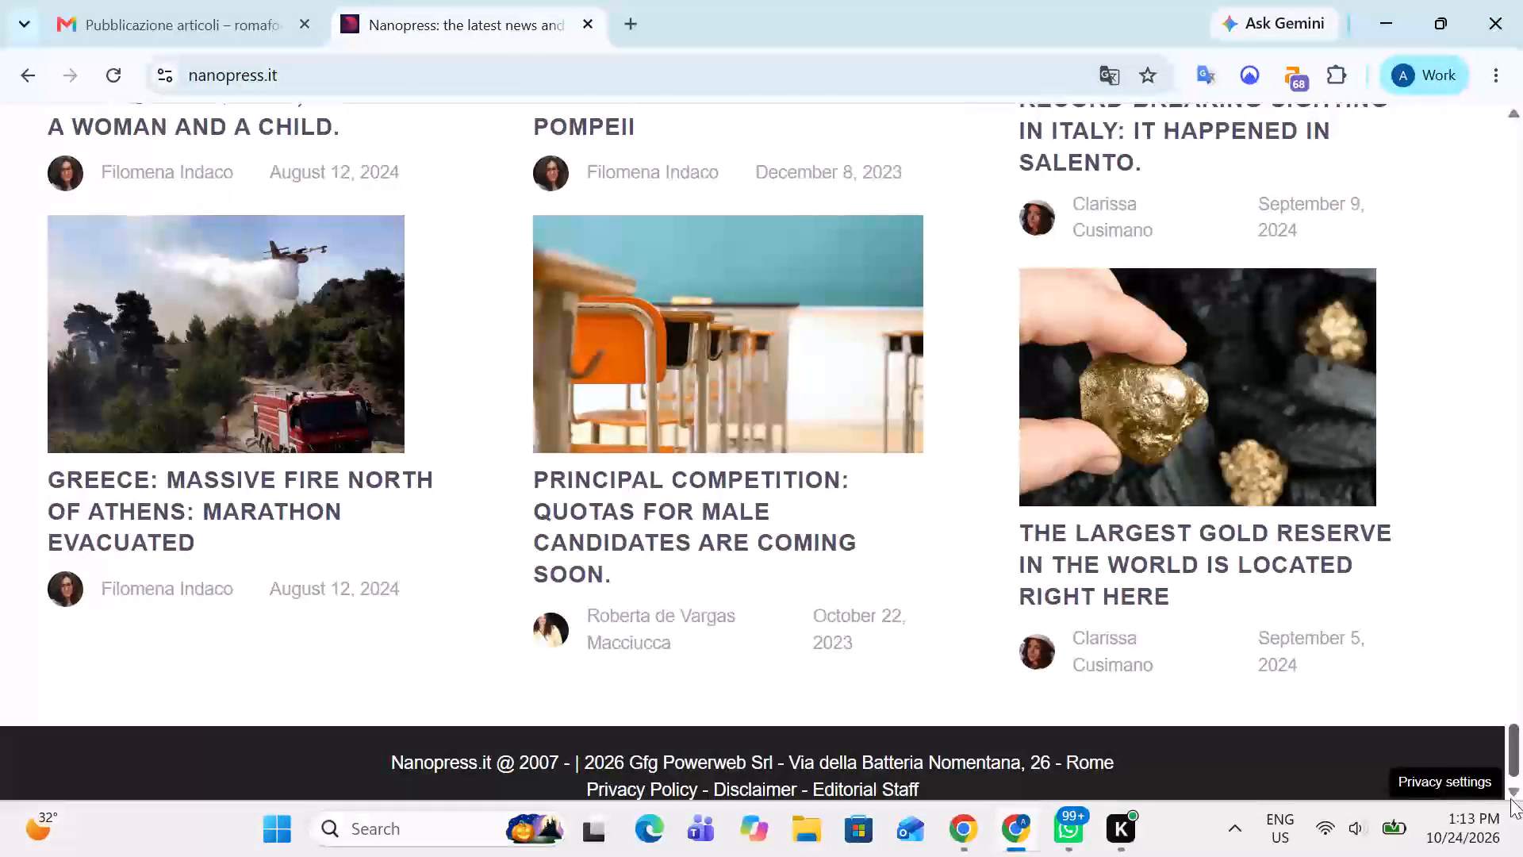
{"action": "left_click_drag", "start_coordinate": [1510, 798], "coordinate": [1359, 97]}
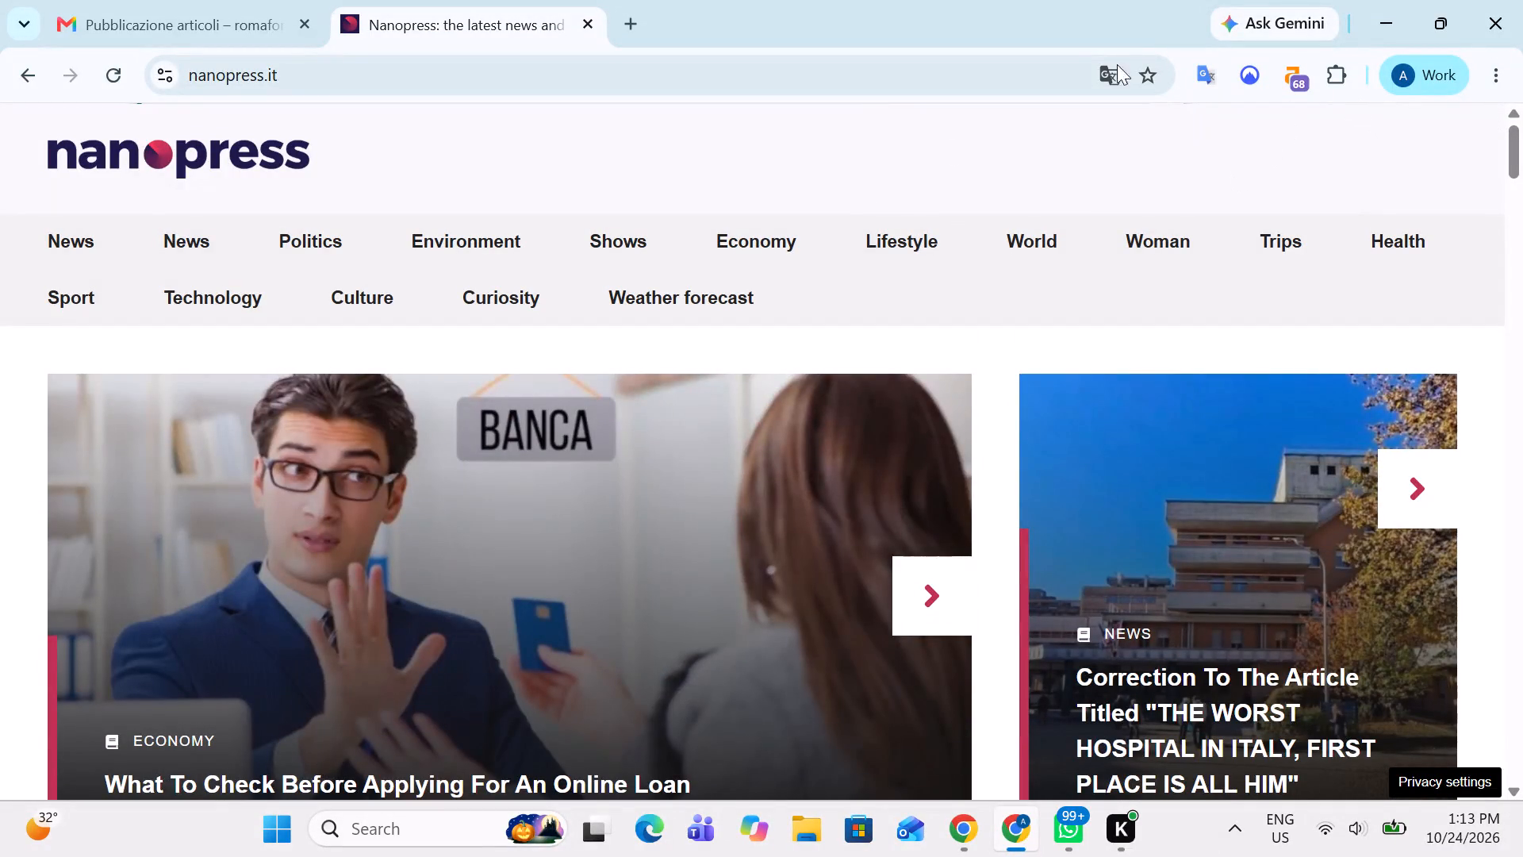
Show the Ahrefs domain metrics for nanopress.it.
{"action": "left_click", "coordinate": [1295, 79]}
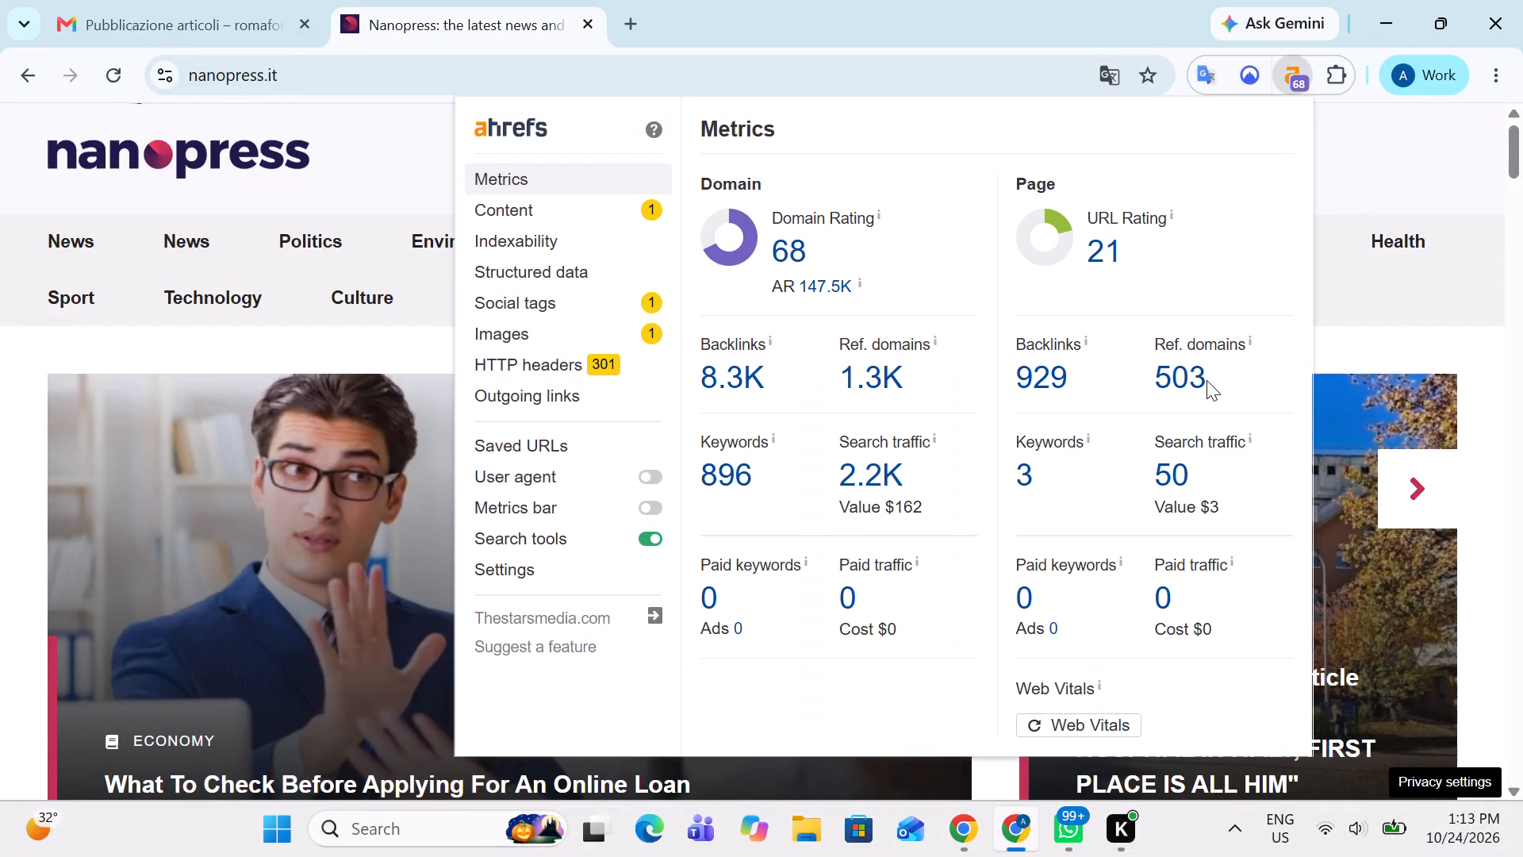
In the New Master Sheet window, enter DR 68 and TRAFFIC 2.2K for nanopress.it in row 10721.
{"action": "key", "text": "alt+Tab"}
{"action": "key", "text": "Right"}
{"action": "type", "text": "68"}
{"action": "key", "text": "Right"}
{"action": "type", "text": "2.2K"}
{"action": "key", "text": "Right"}
Set the WEBSITE TYPE for nanopress.it in row 10721 to Unique.
{"action": "key", "text": "Left"}
{"action": "key", "text": "Left"}
{"action": "key", "text": "Left"}
{"action": "key", "text": "Right"}
{"action": "key", "text": "Right"}
{"action": "key", "text": "Right"}
{"action": "key", "text": "Right"}
{"action": "key", "text": "Right"}
{"action": "key", "text": "Right"}
{"action": "key", "text": "Right"}
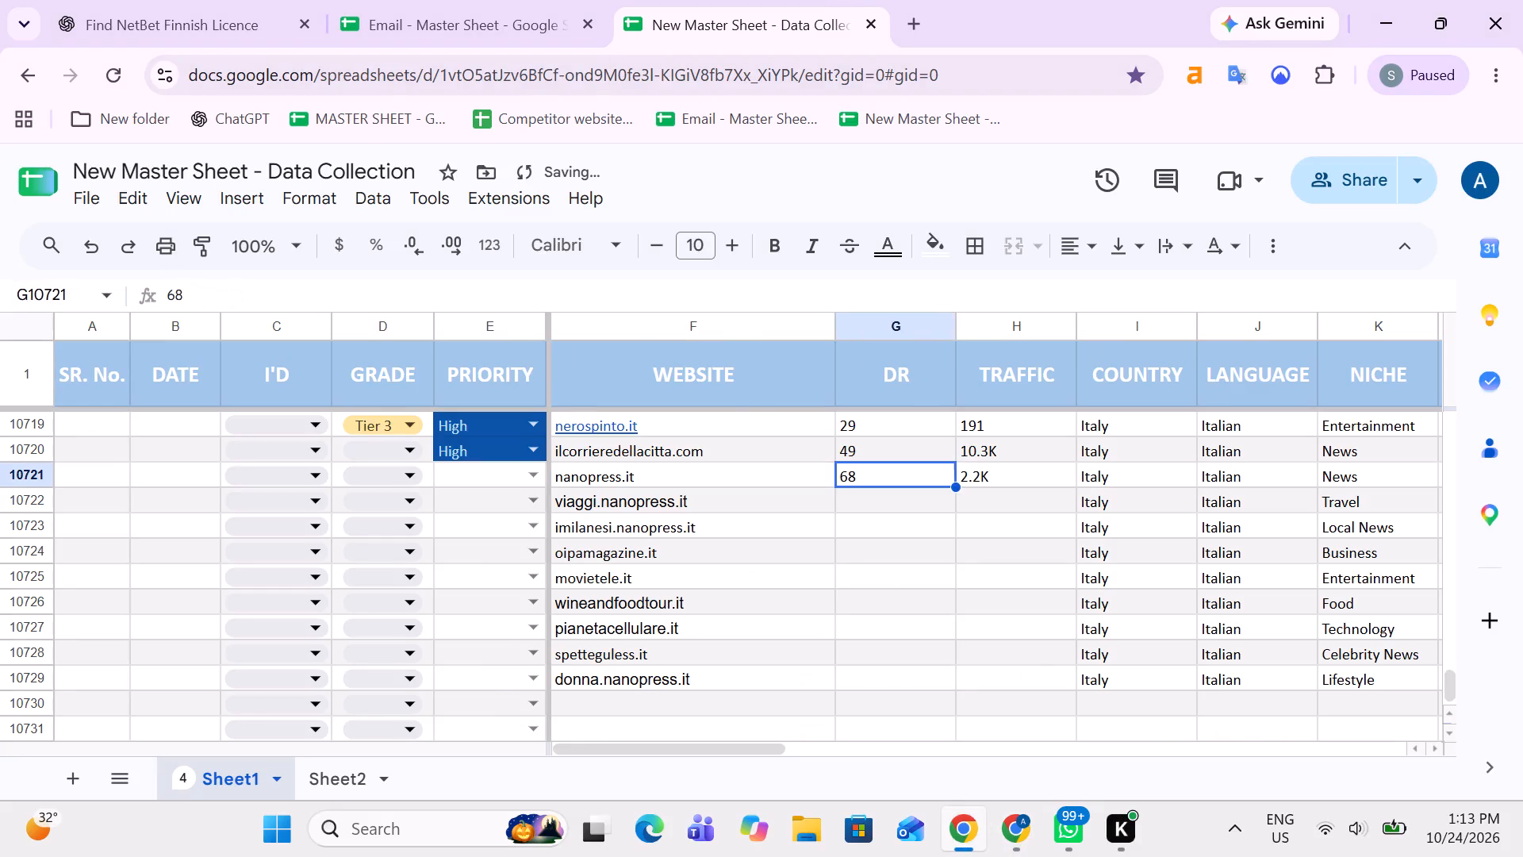
{"action": "key", "text": "Right"}
{"action": "key", "text": "Right"}
{"action": "key", "text": "Right"}
{"action": "key", "text": "Right"}
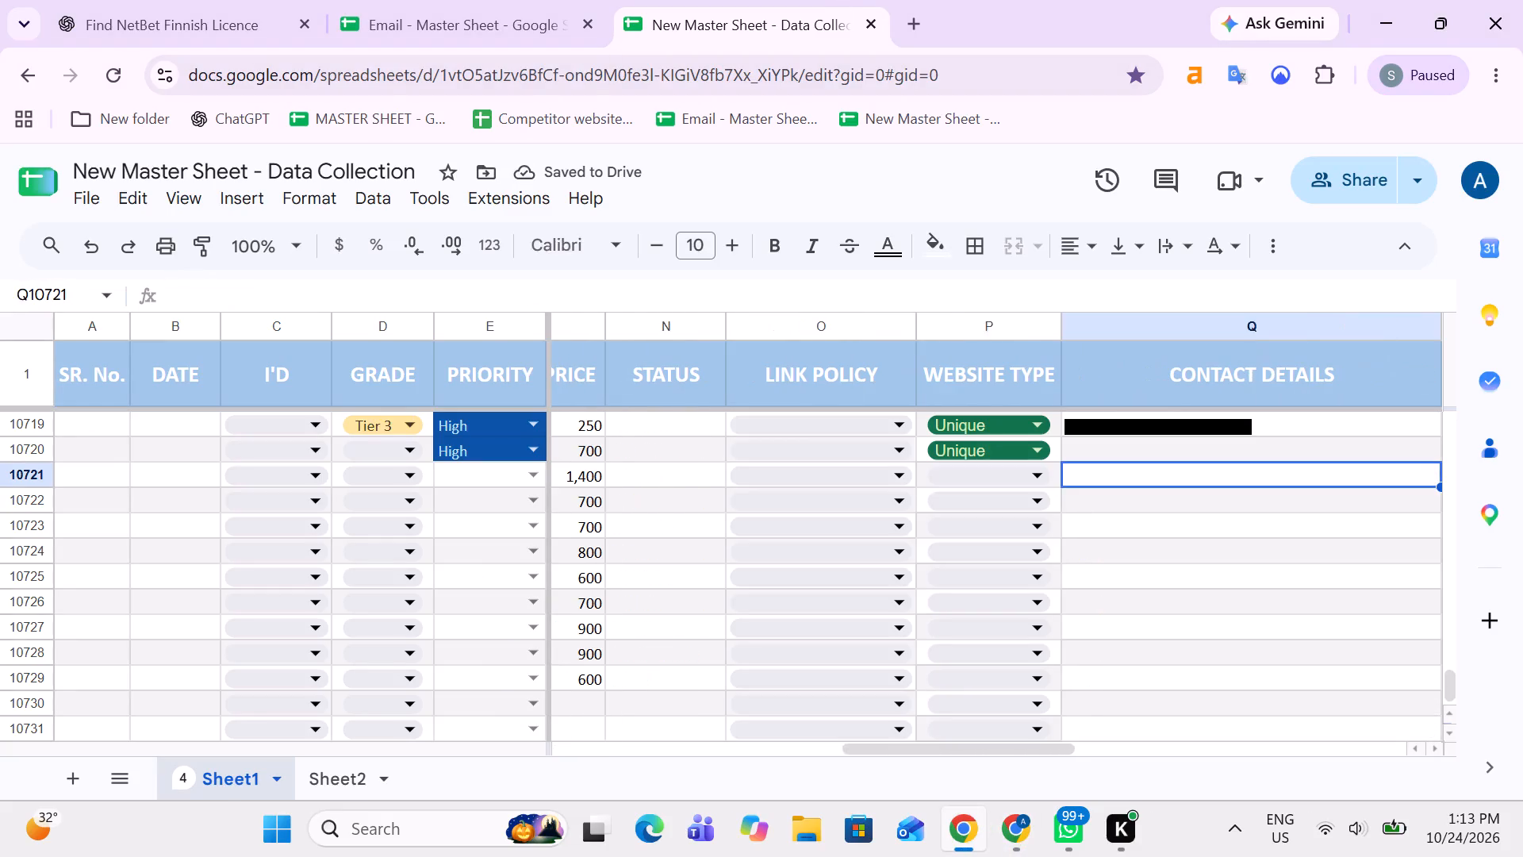
{"action": "key", "text": "Left"}
{"action": "key", "text": "u"}
{"action": "key", "text": "Tab"}
Set the PRIORITY for nanopress.it in row 10721 to High.
{"action": "key", "text": "Left"}
{"action": "key", "text": "Left"}
{"action": "key", "text": "Left"}
{"action": "key", "text": "Left"}
{"action": "key", "text": "Left"}
{"action": "key", "text": "Left"}
{"action": "key", "text": "Left"}
{"action": "key", "text": "Left"}
{"action": "key", "text": "Left"}
{"action": "key", "text": "Left"}
{"action": "key", "text": "Left"}
{"action": "key", "text": "Left"}
{"action": "key", "text": "Left"}
{"action": "key", "text": "Left"}
{"action": "key", "text": "Left"}
{"action": "key", "text": "Left"}
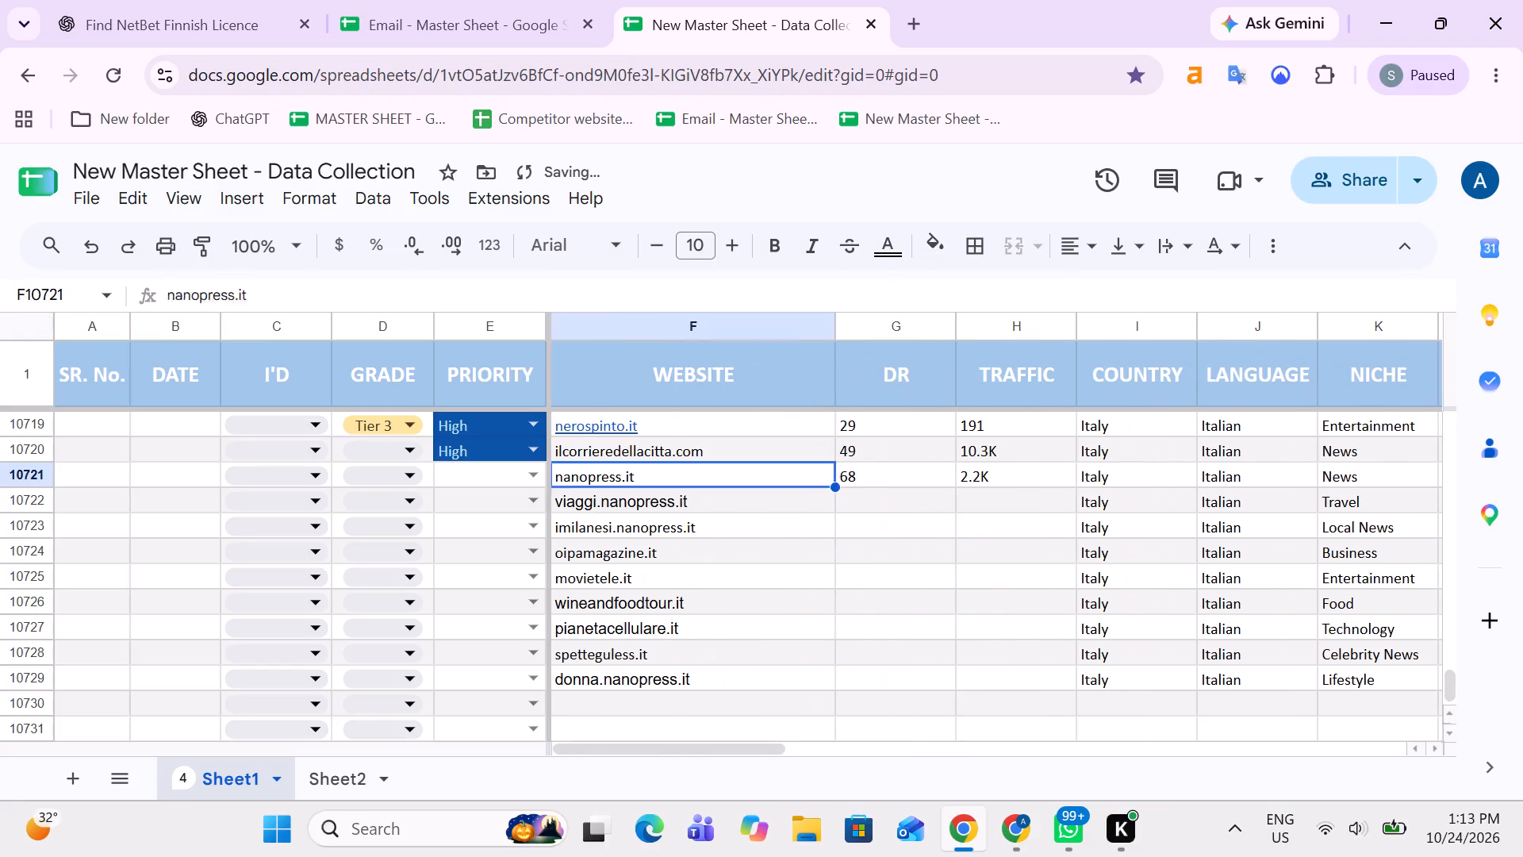
{"action": "key", "text": "Right"}
{"action": "key", "text": "Right"}
{"action": "key", "text": "Right"}
{"action": "key", "text": "Right"}
{"action": "key", "text": "g"}
{"action": "key", "text": "BackSpace"}
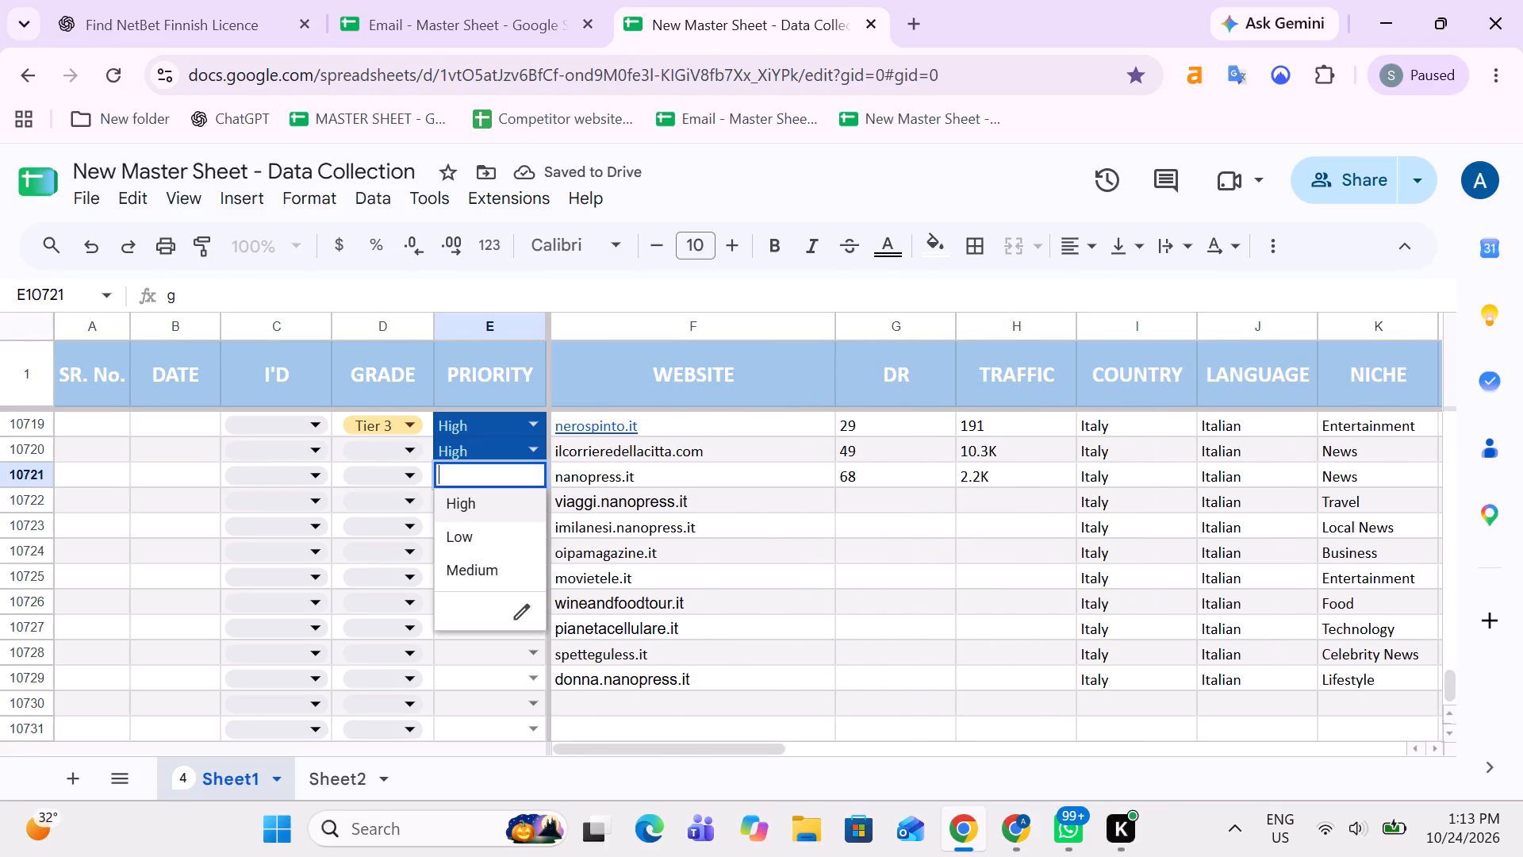
{"action": "key", "text": "h"}
{"action": "key", "text": "Down"}
{"action": "key", "text": "Return"}
Copy viaggi.nanopress.it from the WEBSITE column in row 10722 and open it in the other browser window.
{"action": "key", "text": "Right"}
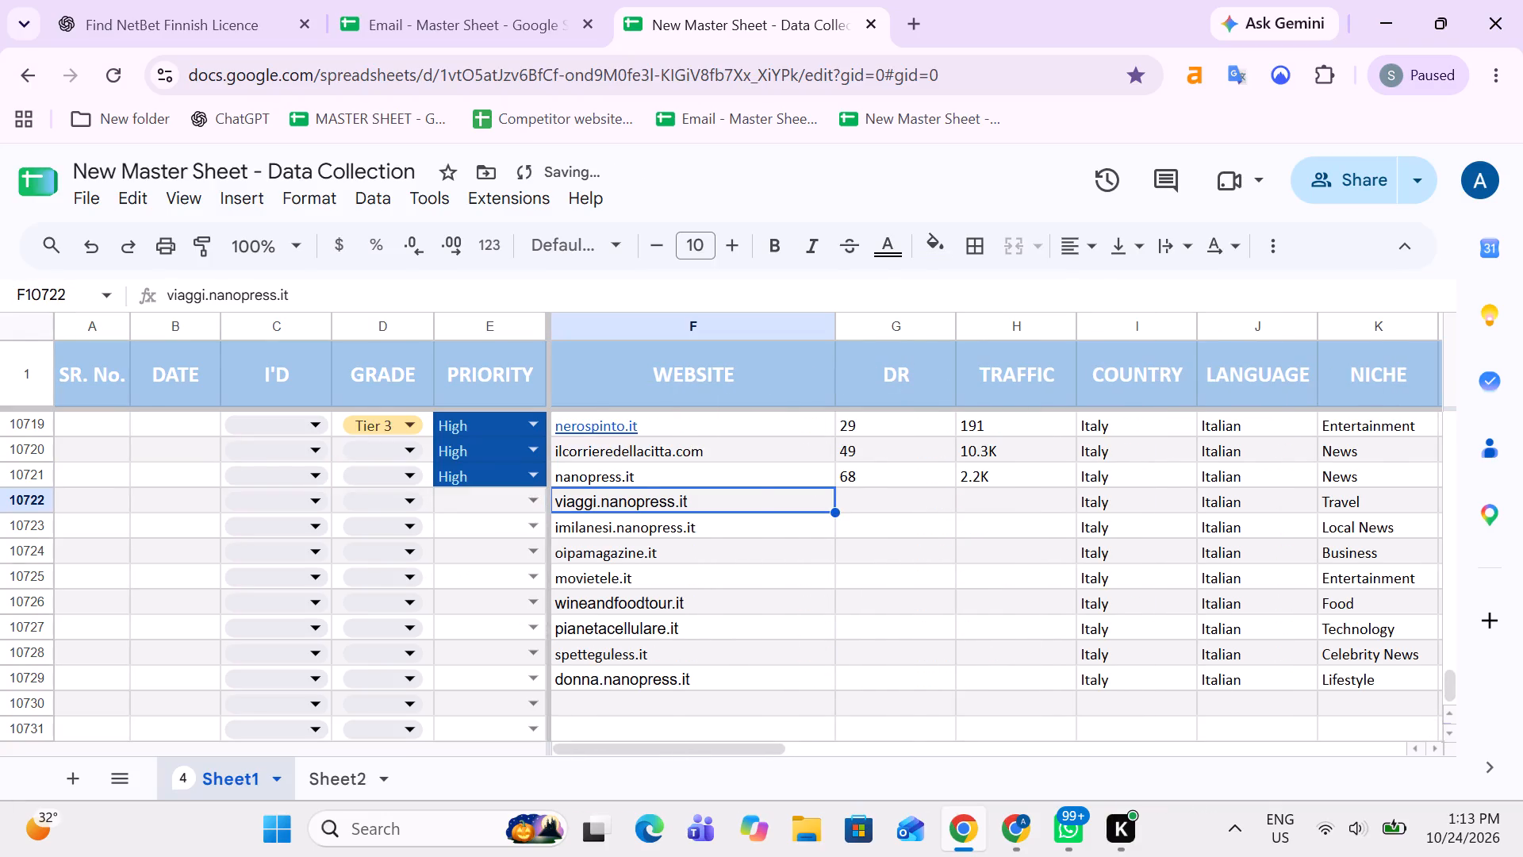
{"action": "key", "text": "ctrl+c"}
{"action": "key", "text": "alt+Tab"}
{"action": "left_click", "coordinate": [719, 76]}
{"action": "key", "text": "ctrl+v"}
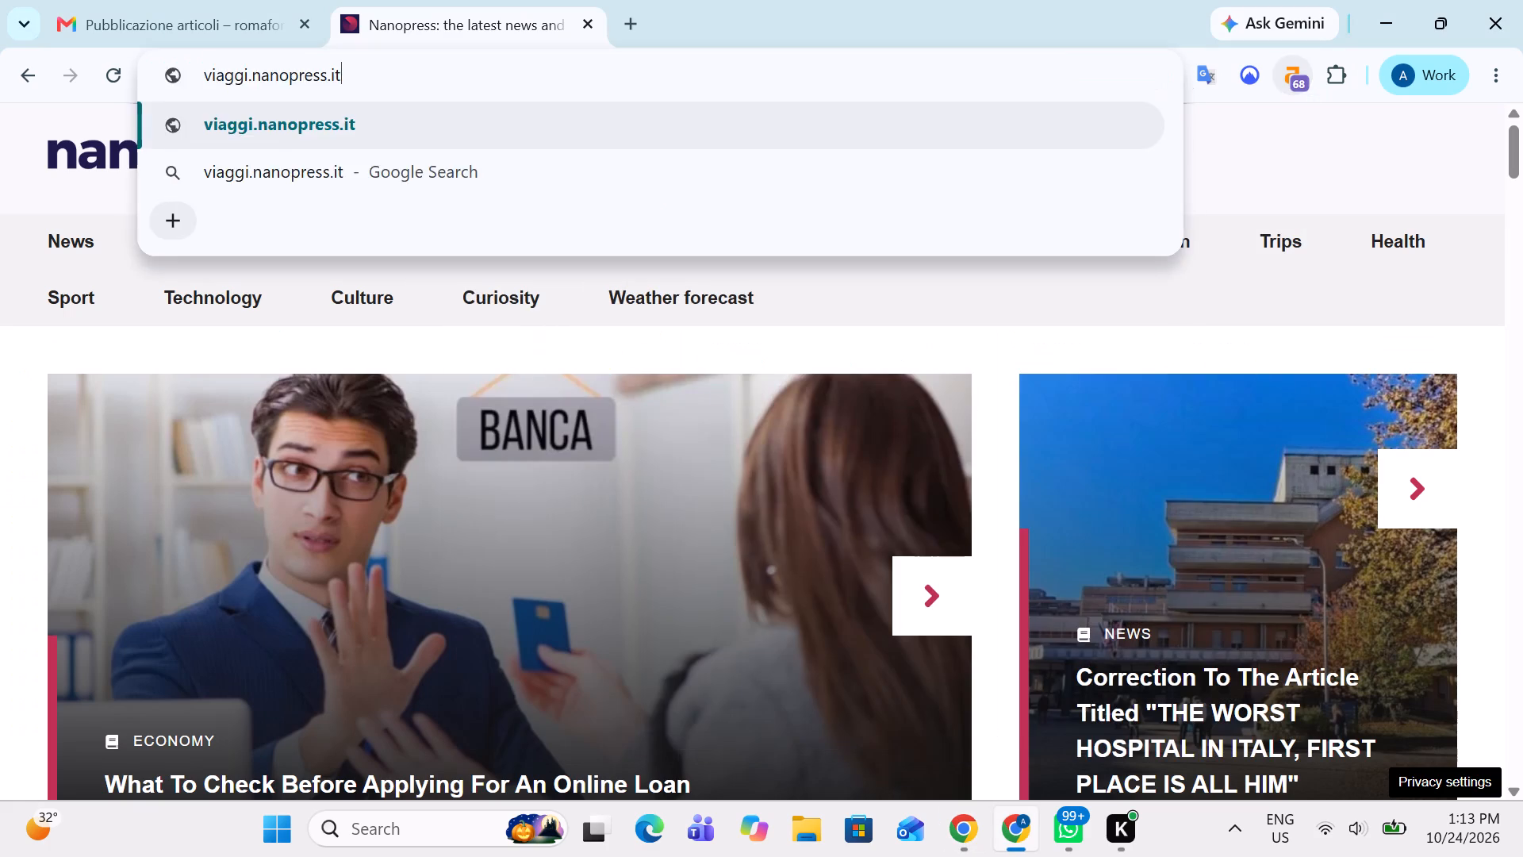
{"action": "key", "text": "Return"}
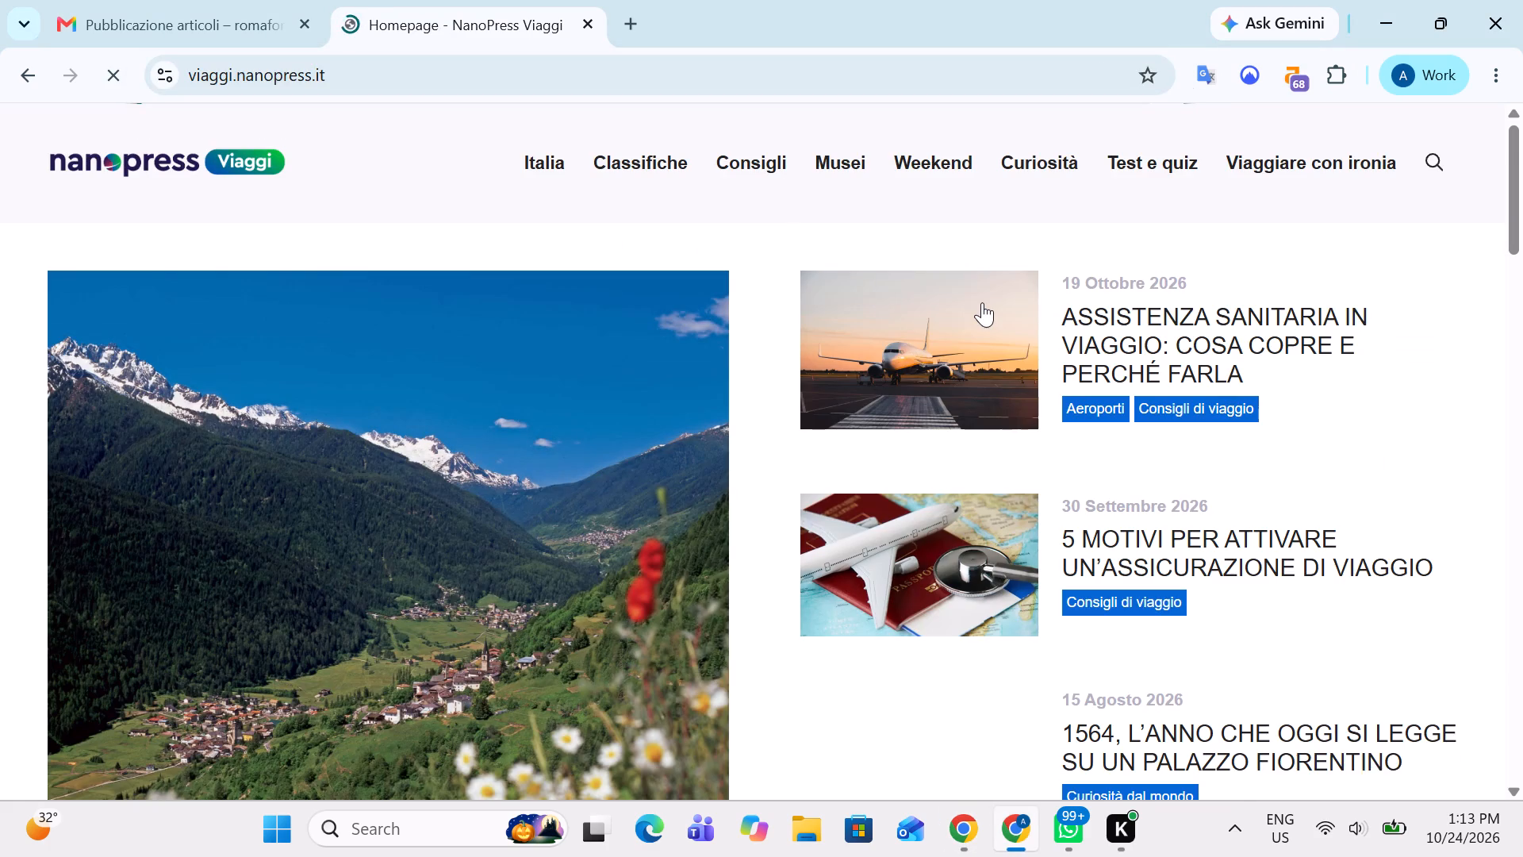
Search the viaggi.nanopress.it site for Netbet.
{"action": "left_click", "coordinate": [1426, 166]}
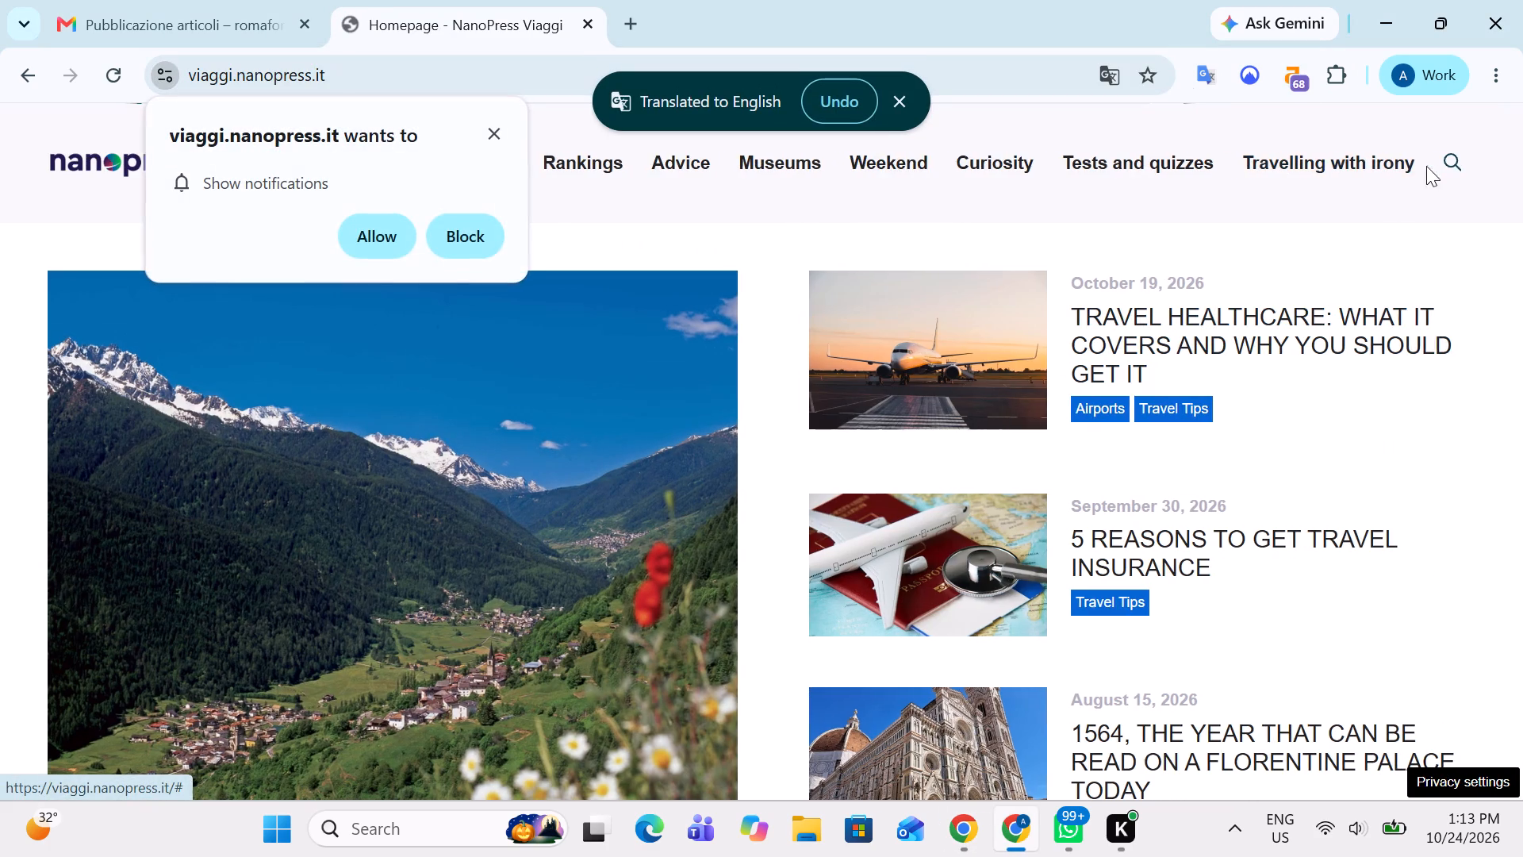
{"action": "left_click", "coordinate": [811, 326]}
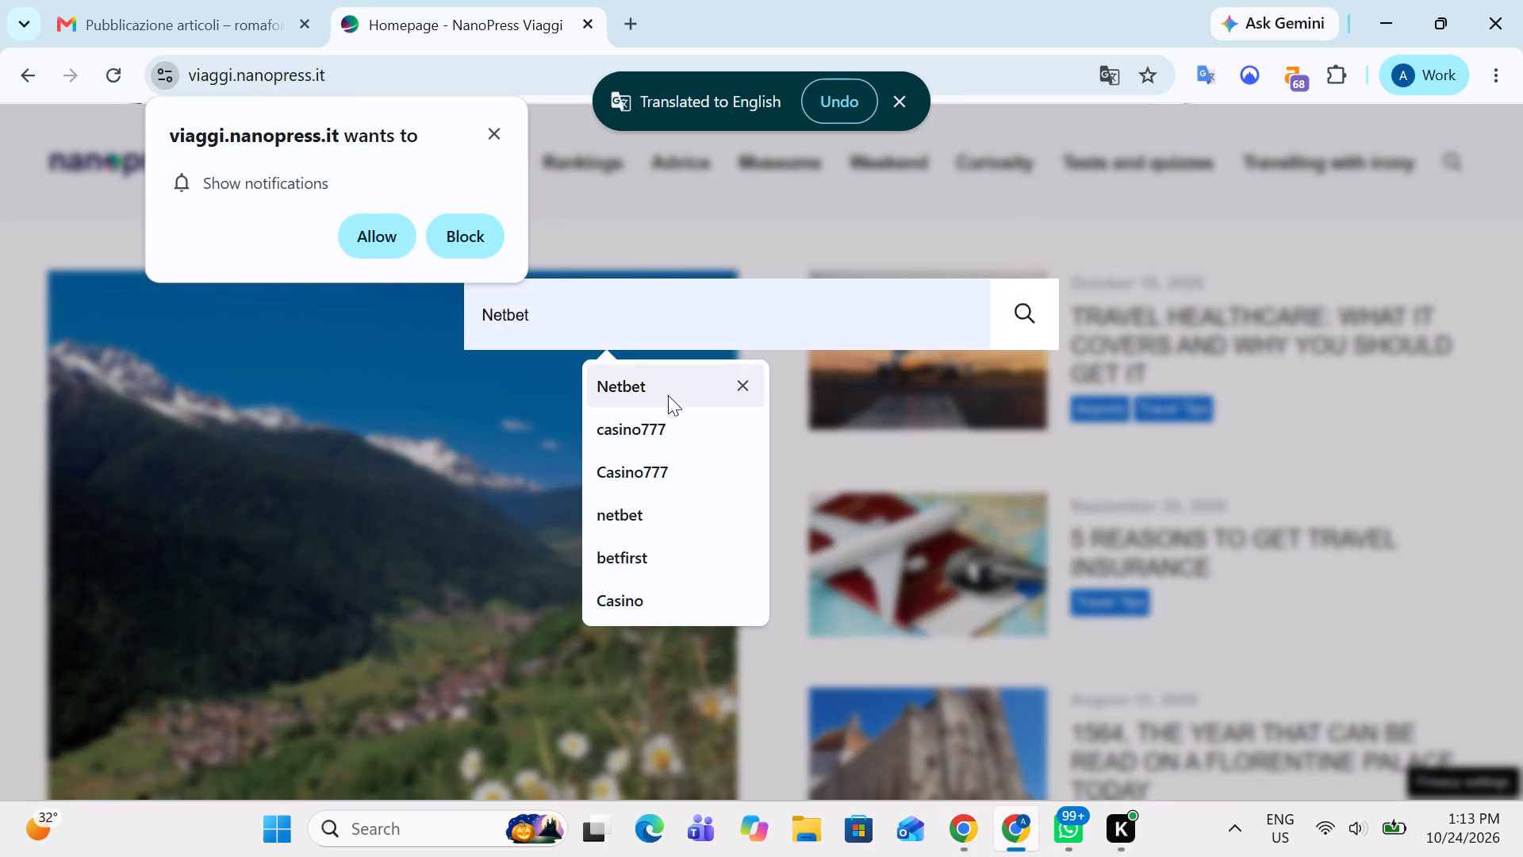
{"action": "left_click", "coordinate": [668, 395]}
{"action": "key", "text": "Return"}
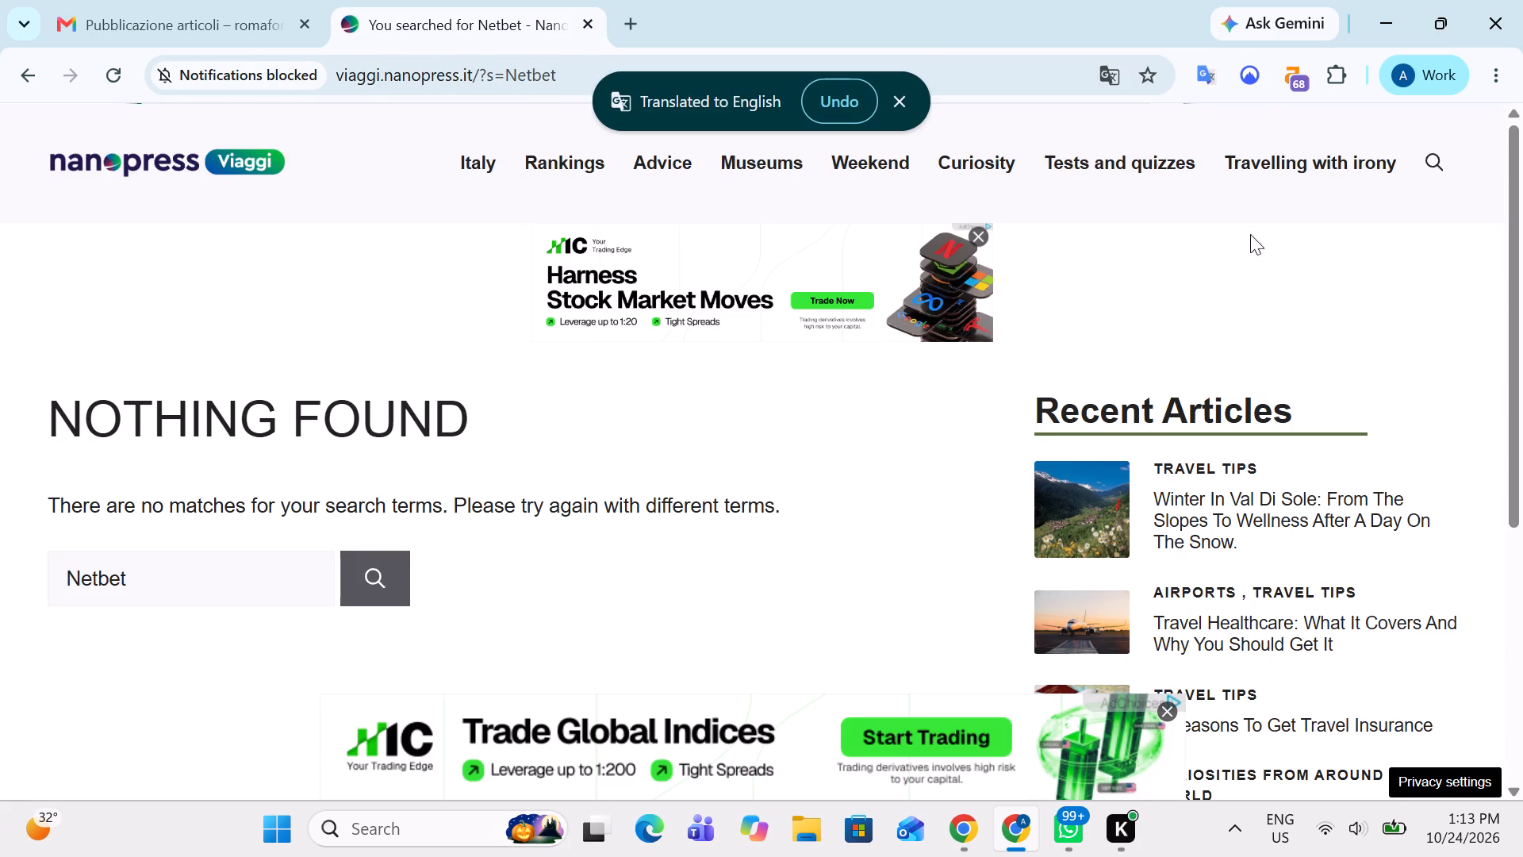
Show the Ahrefs domain metrics for viaggi.nanopress.it.
{"action": "left_click", "coordinate": [1291, 84]}
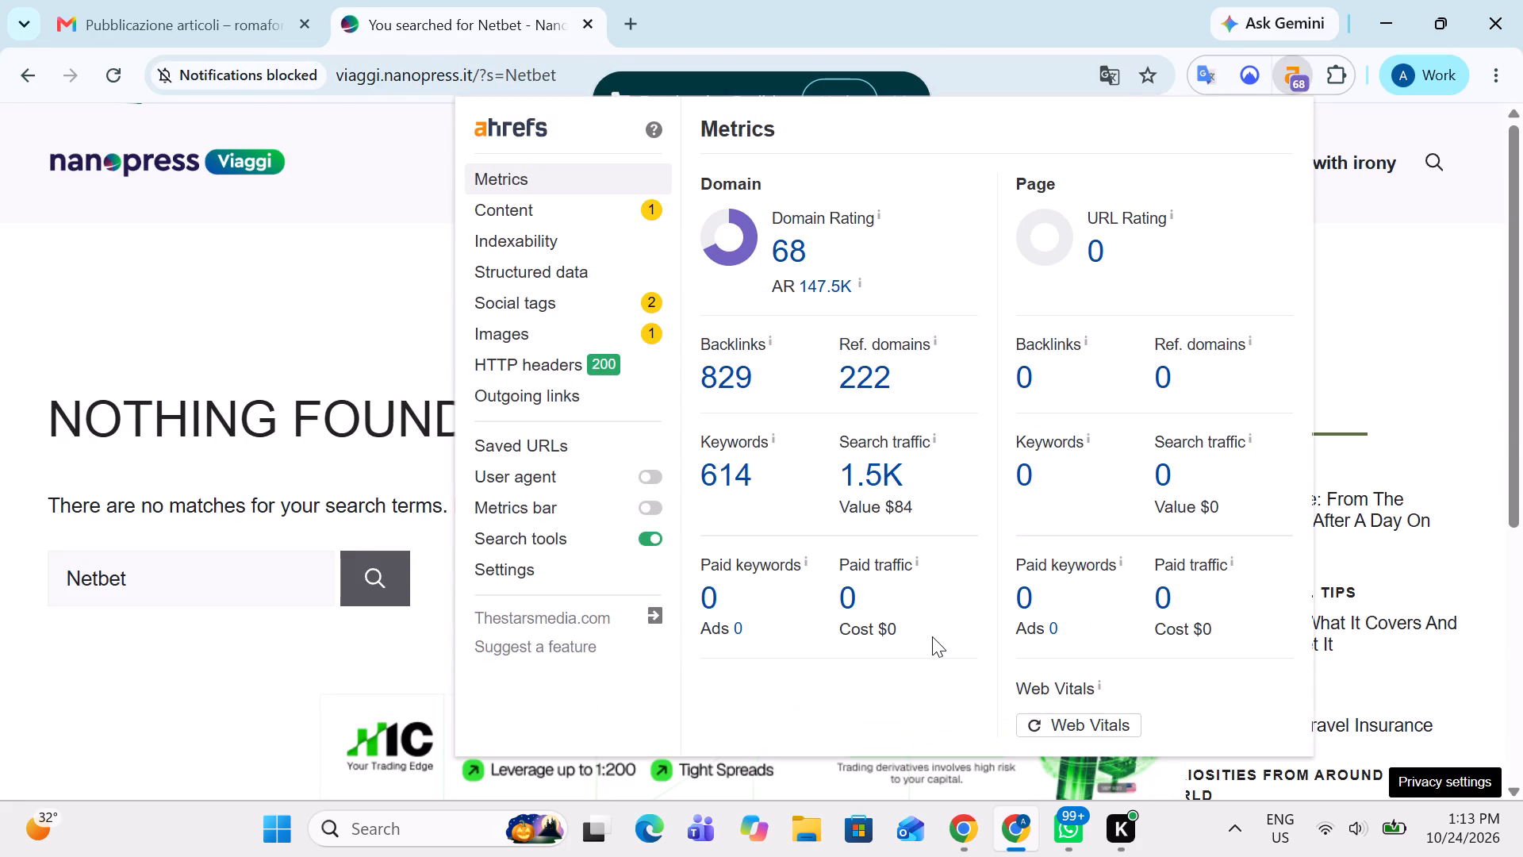
Back in the New Master Sheet window, enter DR 68 and TRAFFIC 1.5K for viaggi.nanopress.it in row 10722.
{"action": "key", "text": "alt+Tab"}
{"action": "key", "text": "Right"}
{"action": "type", "text": "68"}
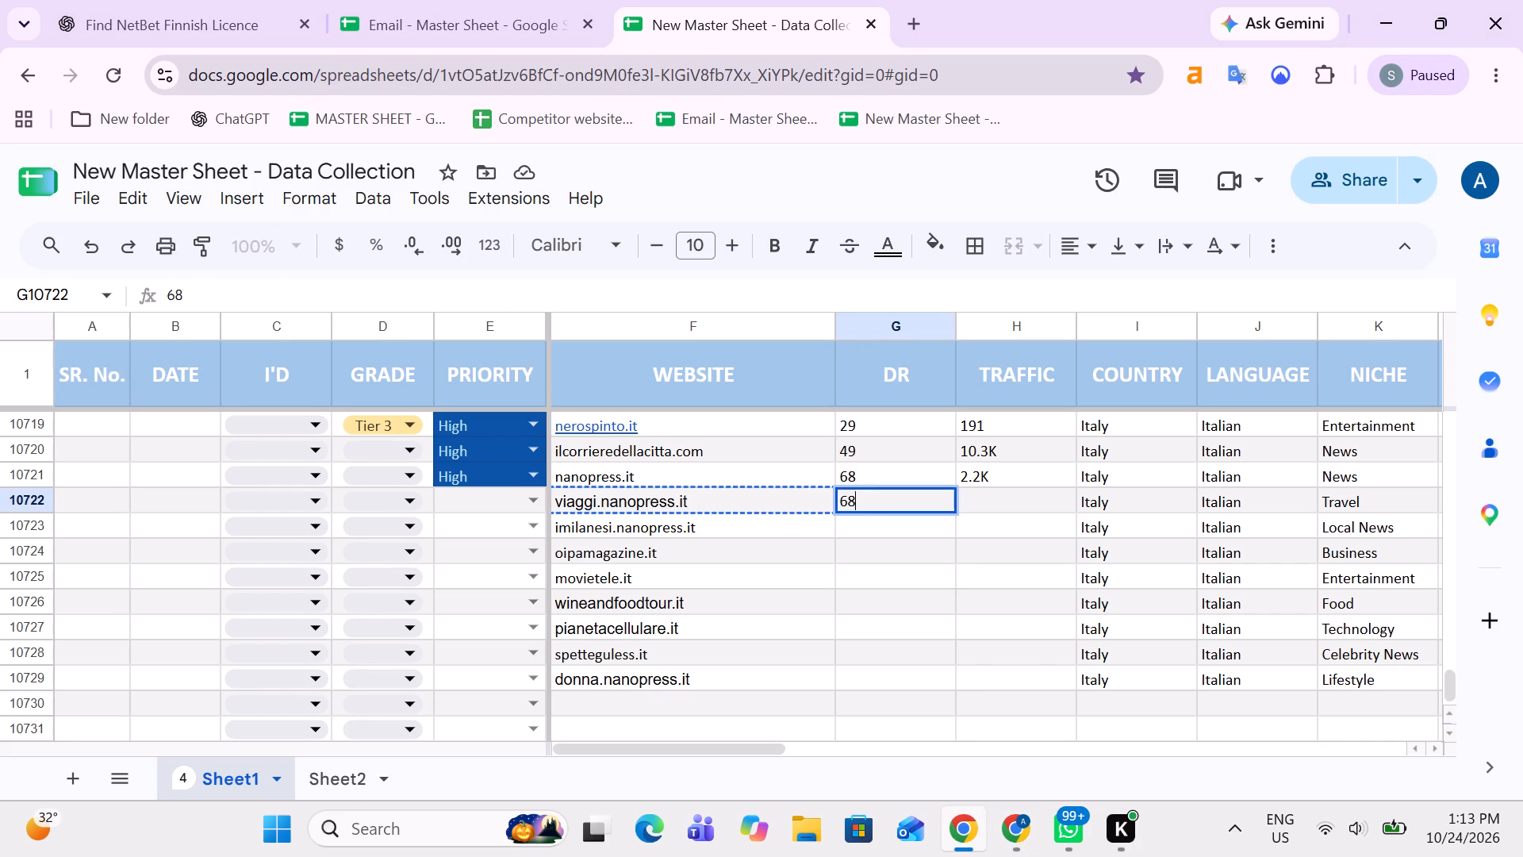
{"action": "key", "text": "Right"}
{"action": "type", "text": "1,"}
{"action": "key", "text": "BackSpace"}
{"action": "type", "text": ".5K"}
{"action": "key", "text": "Right"}
Set the PRIORITY for viaggi.nanopress.it in row 10722 to High.
{"action": "key", "text": "Left"}
{"action": "key", "text": "Left"}
{"action": "key", "text": "Left"}
{"action": "key", "text": "Left"}
{"action": "key", "text": "Left"}
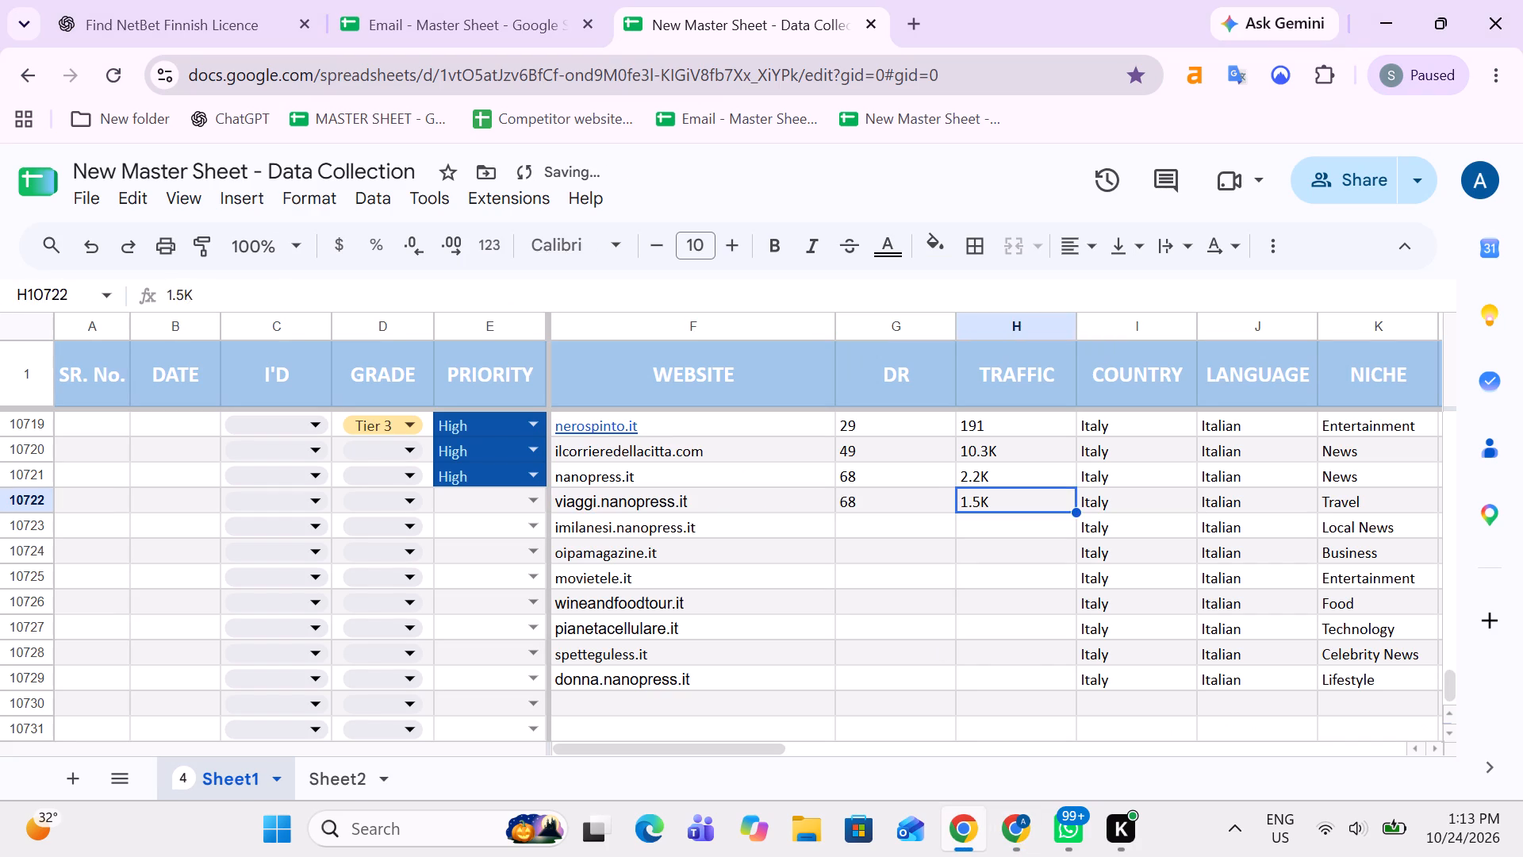
{"action": "key", "text": "Right"}
{"action": "key", "text": "h"}
{"action": "key", "text": "Down"}
{"action": "key", "text": "Return"}
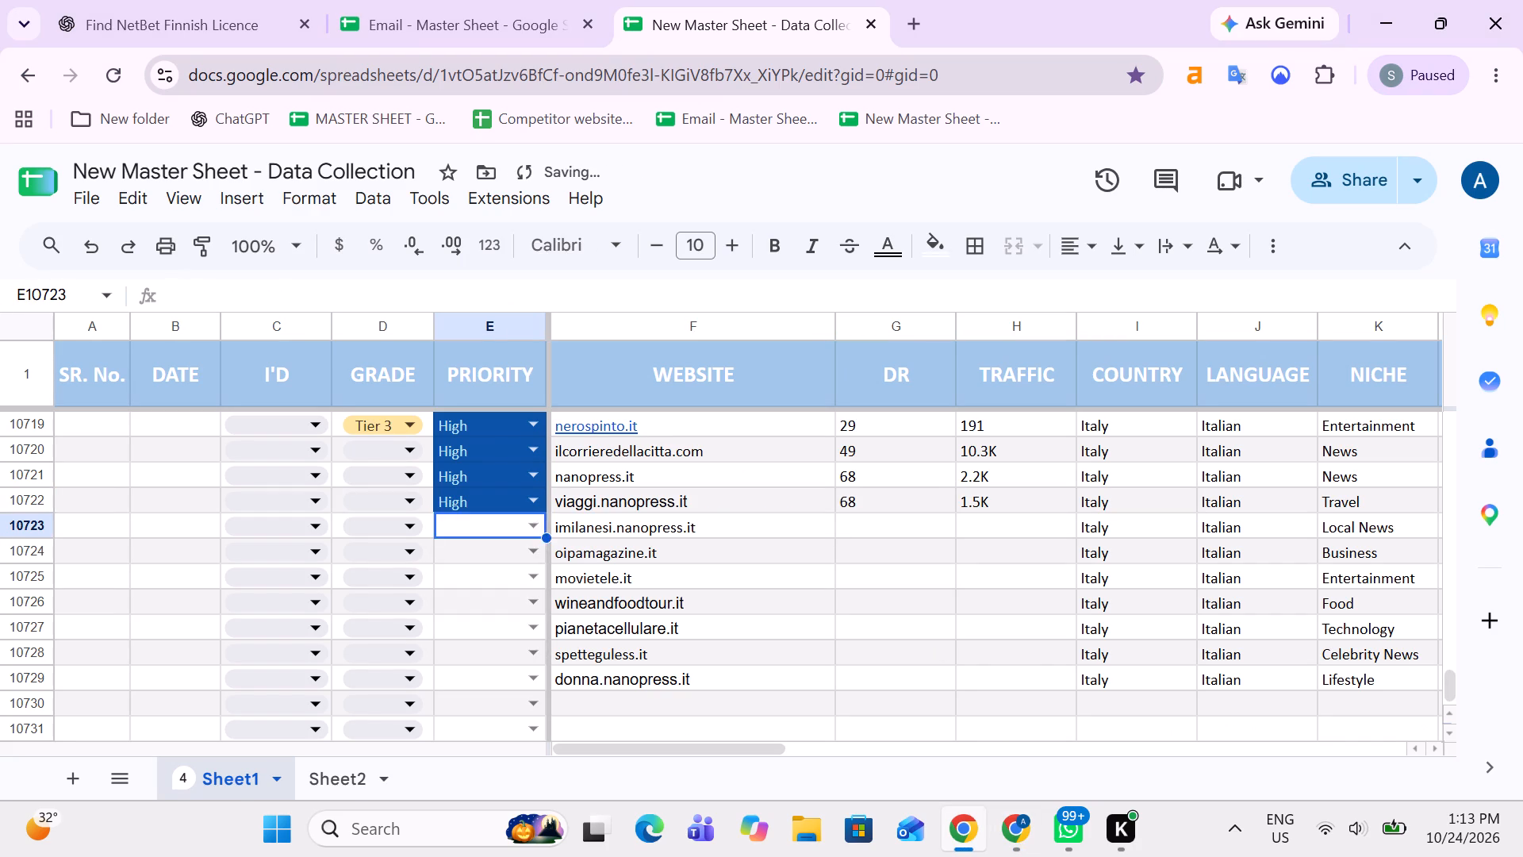
Set the WEBSITE TYPE for viaggi.nanopress.it in row 10722 to Unique.
{"action": "key", "text": "Right"}
{"action": "key", "text": "Up"}
{"action": "key", "text": "Right"}
{"action": "key", "text": "Right"}
{"action": "key", "text": "Right"}
{"action": "key", "text": "Right"}
{"action": "key", "text": "Right"}
{"action": "key", "text": "Right"}
{"action": "key", "text": "Right"}
{"action": "key", "text": "Right"}
{"action": "key", "text": "Right"}
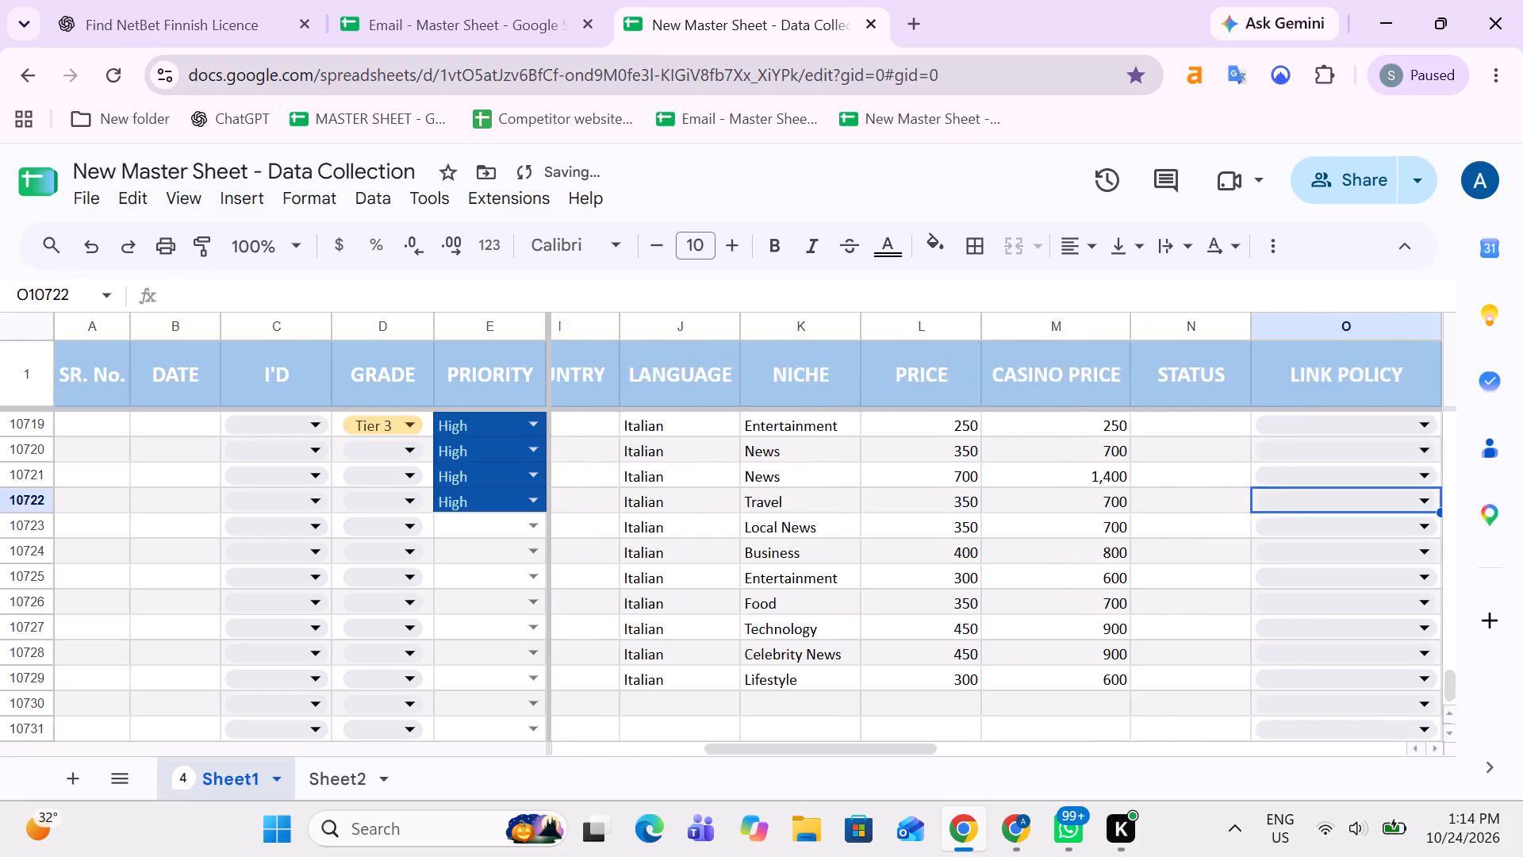
{"action": "key", "text": "Right"}
{"action": "key", "text": "u"}
{"action": "key", "text": "Tab"}
Copy imilanesi.nanopress.it from the WEBSITE column in row 10723 and open it in the other browser window.
{"action": "key", "text": "Left"}
{"action": "key", "text": "Left"}
{"action": "key", "text": "Left"}
{"action": "key", "text": "Left"}
{"action": "key", "text": "Left"}
{"action": "key", "text": "Left"}
{"action": "key", "text": "Left"}
{"action": "key", "text": "Left"}
{"action": "key", "text": "Left"}
{"action": "key", "text": "Left"}
{"action": "key", "text": "Left"}
{"action": "key", "text": "Left"}
{"action": "key", "text": "Left"}
{"action": "key", "text": "Left"}
{"action": "key", "text": "Left"}
{"action": "key", "text": "Left"}
{"action": "key", "text": "Left"}
{"action": "key", "text": "Left"}
{"action": "key", "text": "Left"}
{"action": "key", "text": "Left"}
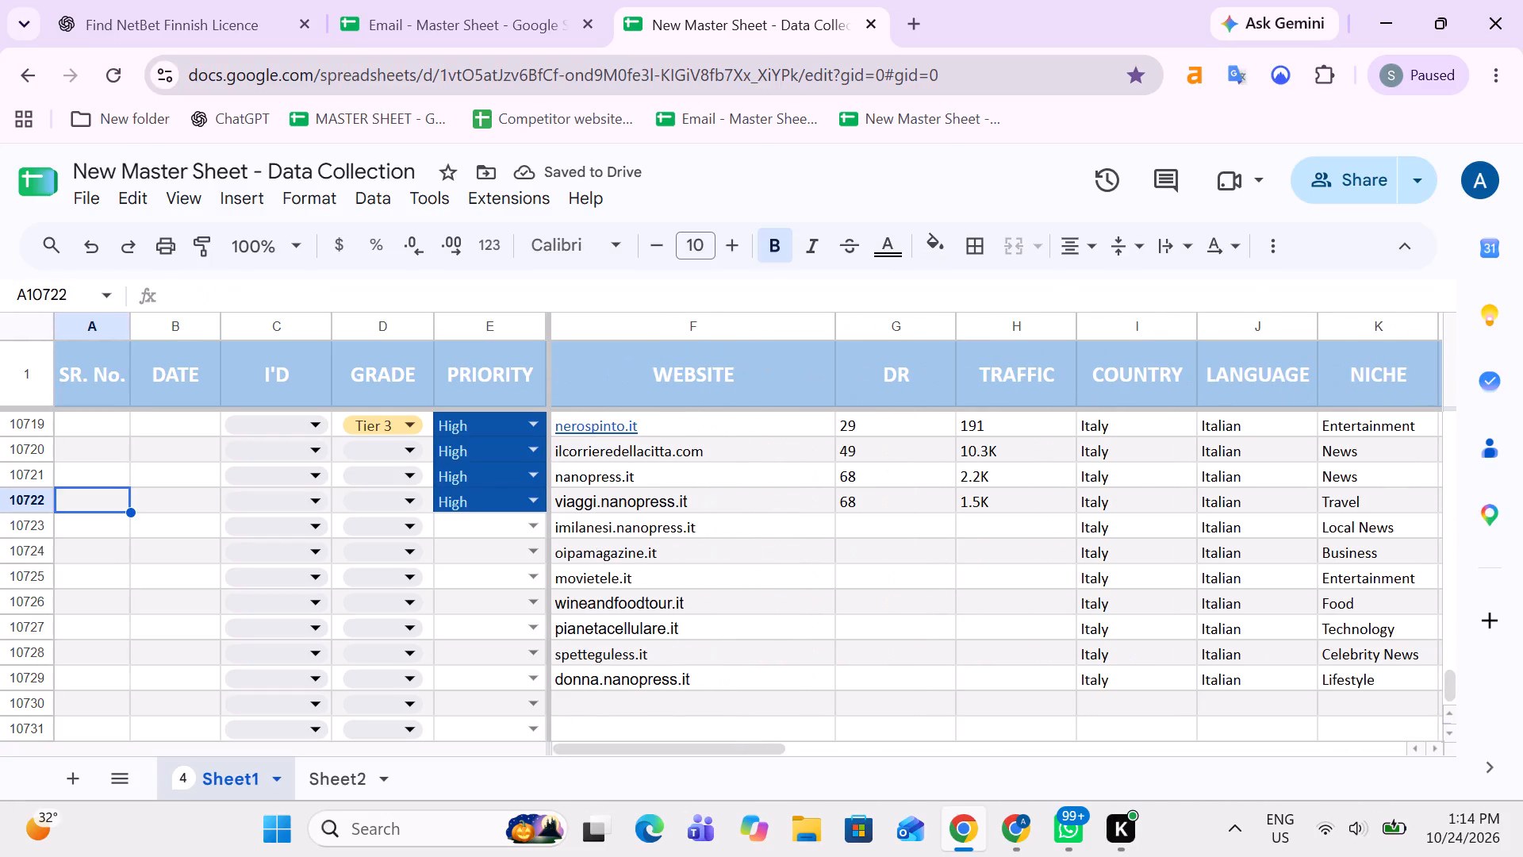
{"action": "key", "text": "Left"}
{"action": "key", "text": "Right"}
{"action": "key", "text": "Right"}
{"action": "key", "text": "Right"}
{"action": "key", "text": "Right"}
{"action": "key", "text": "Right"}
{"action": "key", "text": "Down"}
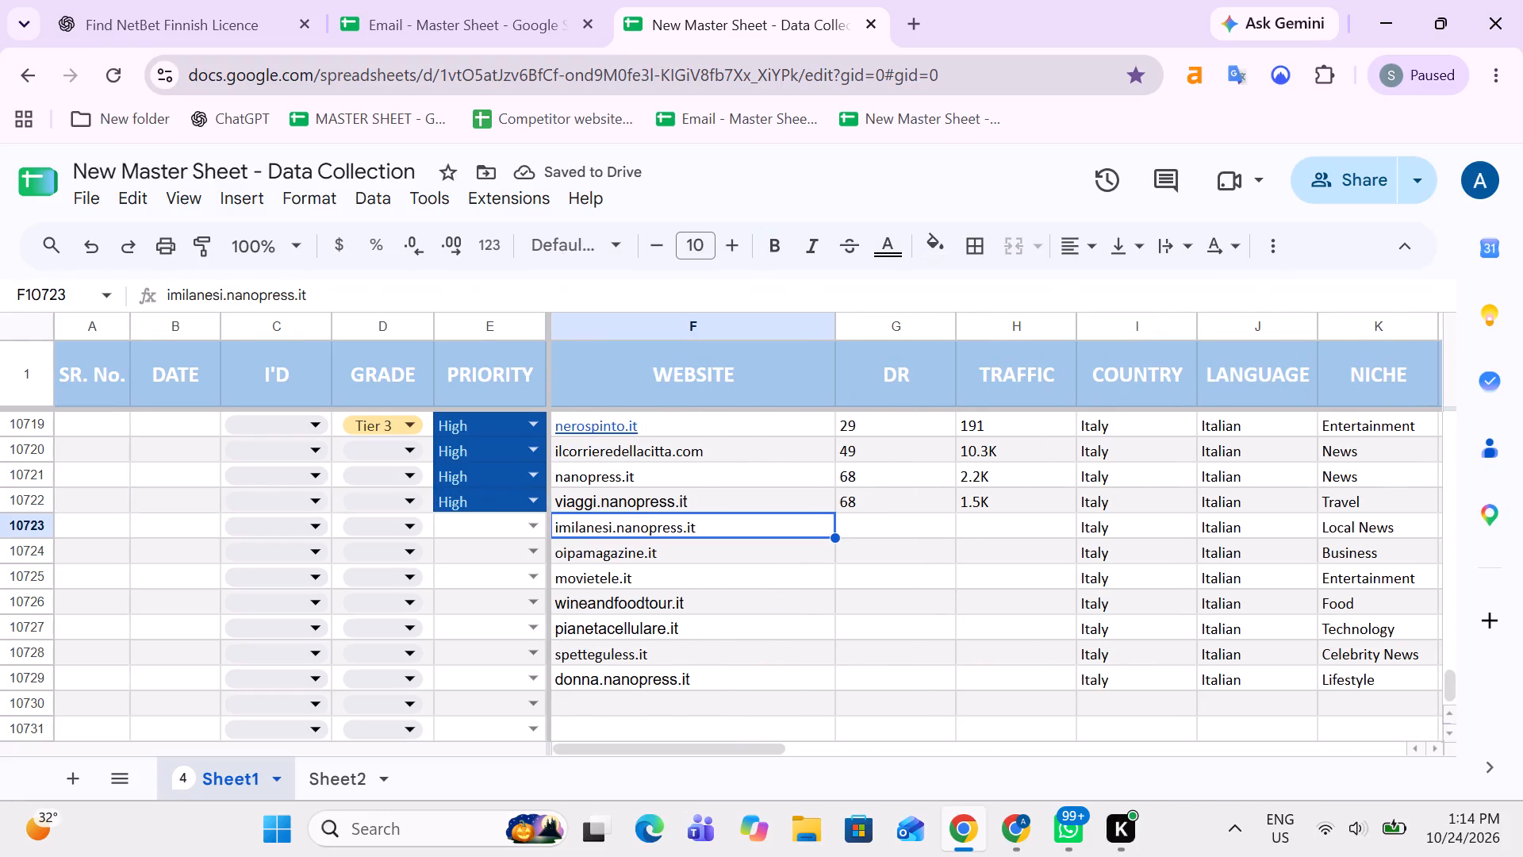
{"action": "key", "text": "ctrl+c"}
{"action": "key", "text": "alt+Tab"}
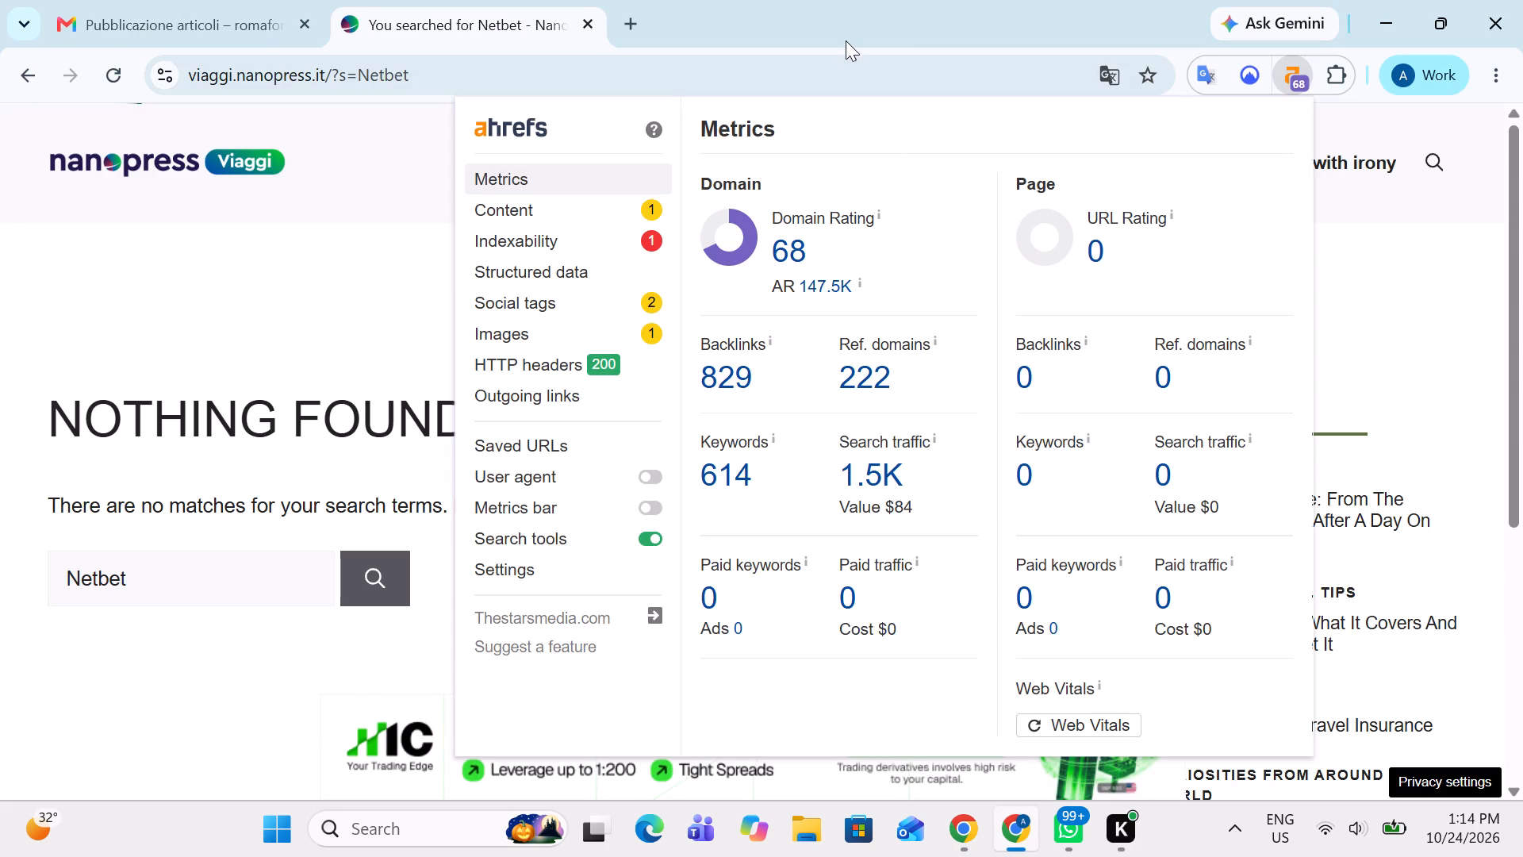
{"action": "left_click", "coordinate": [841, 65]}
{"action": "key", "text": "ctrl+v"}
{"action": "key", "text": "Return"}
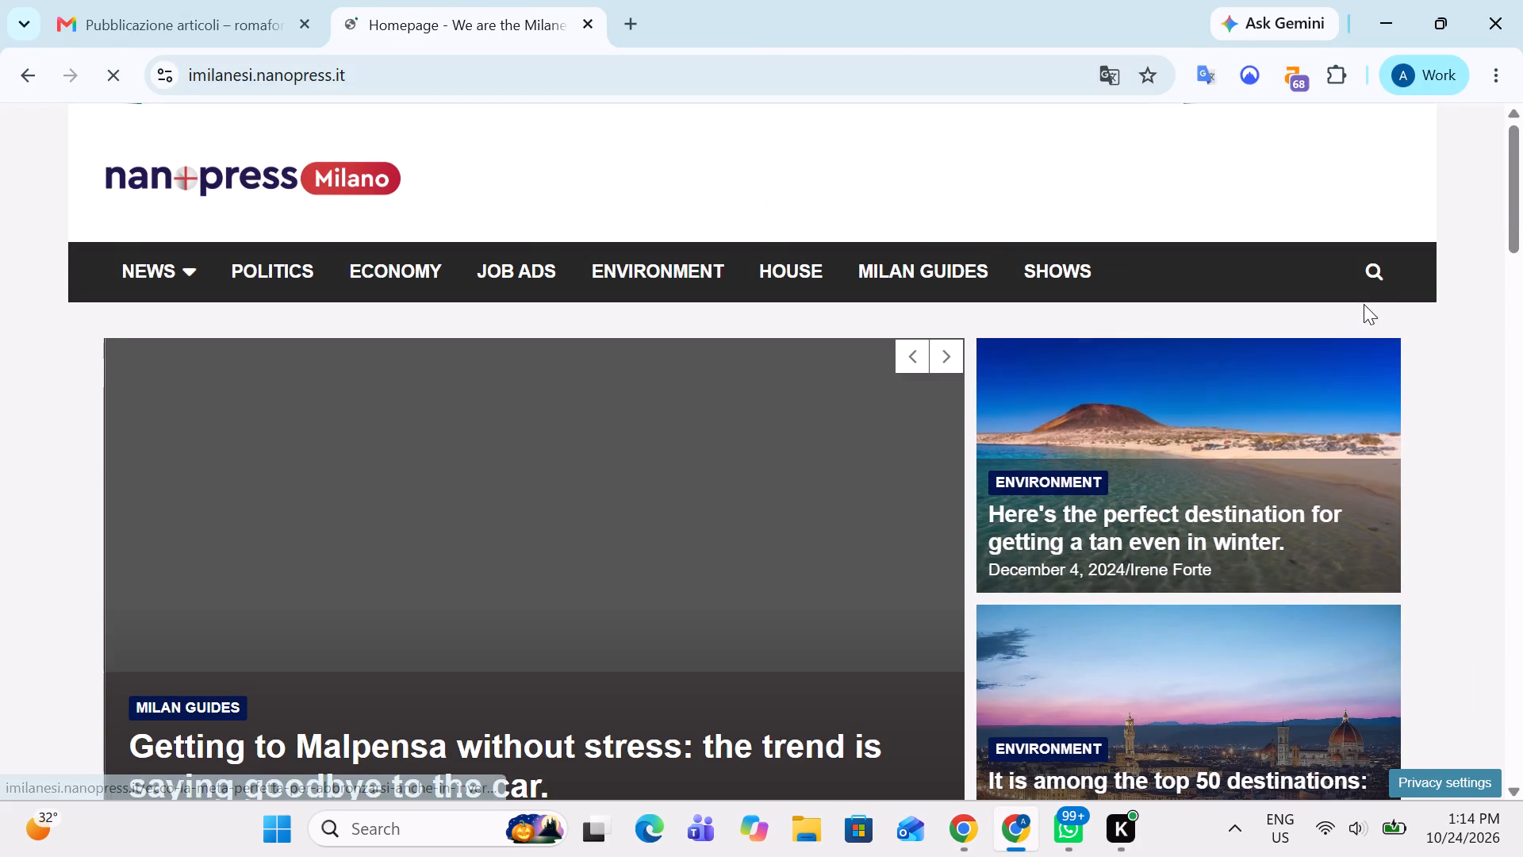
Search the imilanesi.nanopress.it site for Netbet and look over the results page.
{"action": "left_click", "coordinate": [1371, 278]}
{"action": "left_click", "coordinate": [1158, 340]}
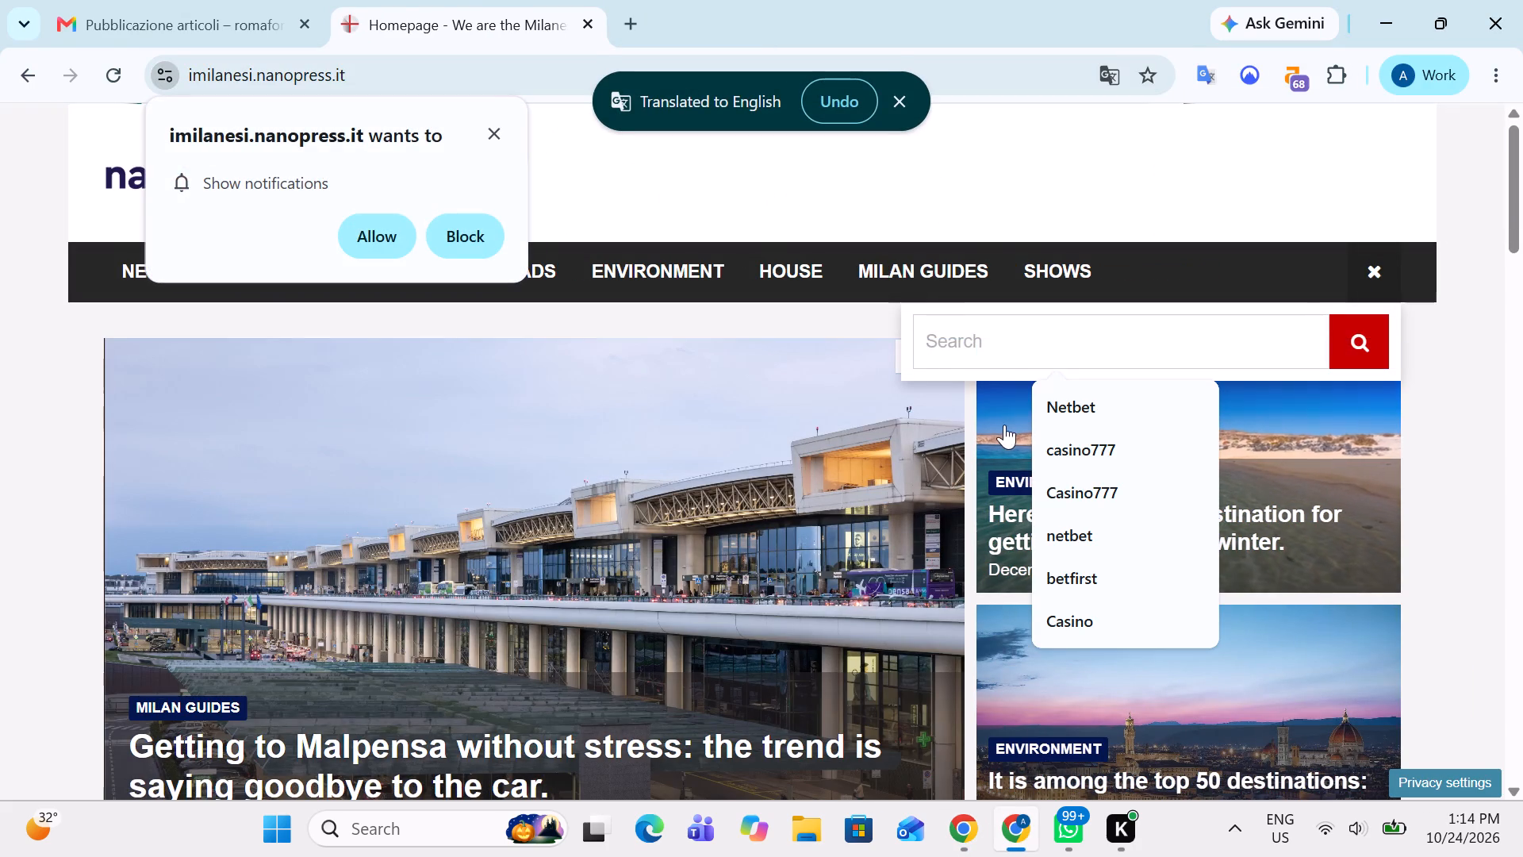
{"action": "left_click", "coordinate": [1047, 409]}
{"action": "key", "text": "Return"}
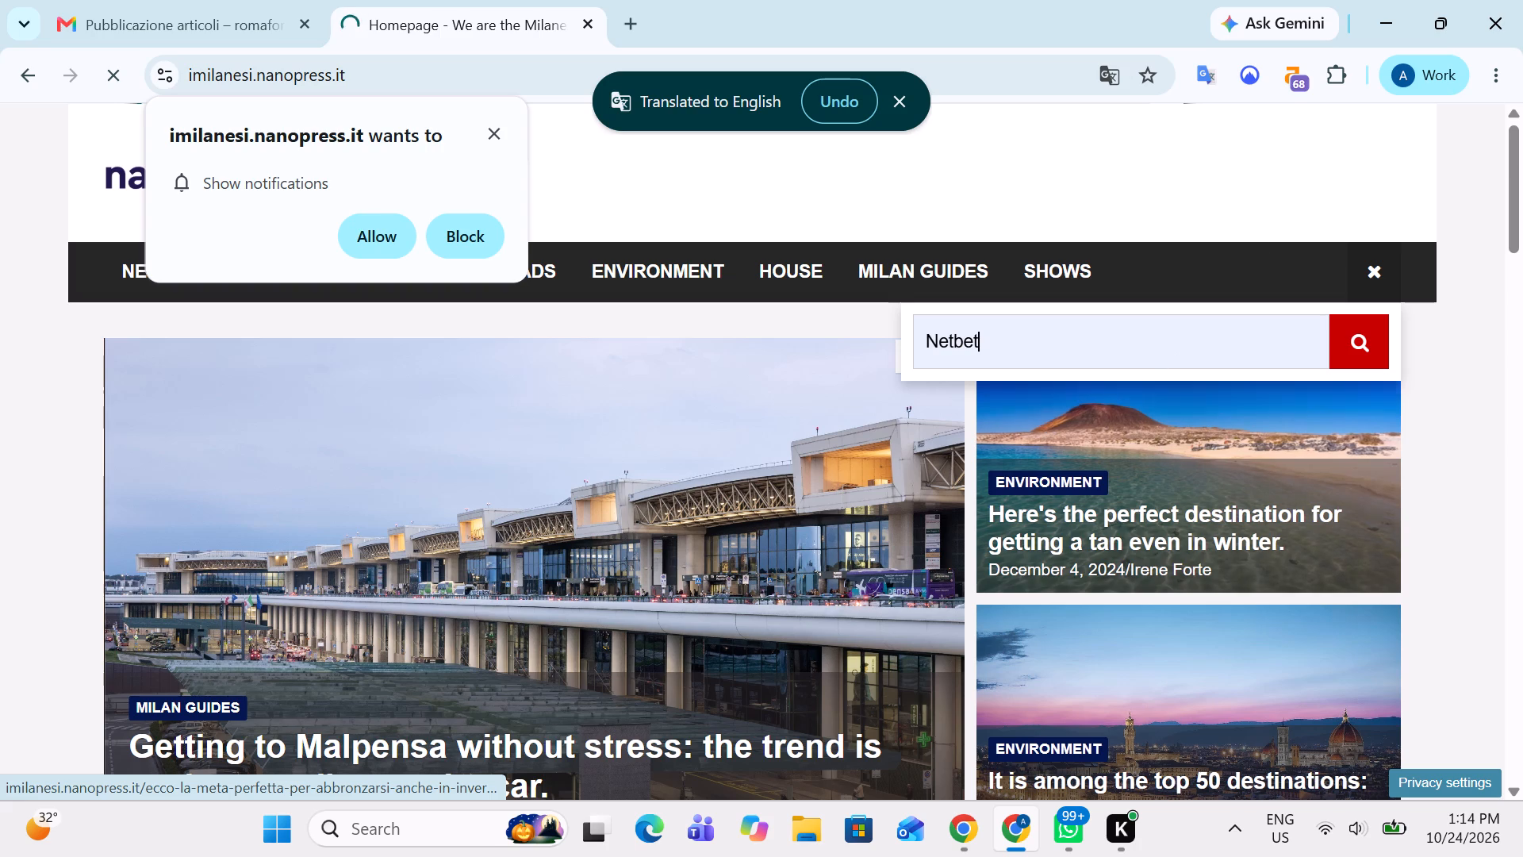
{"action": "scroll", "coordinate": [1122, 320], "scroll_direction": "down", "scroll_amount": 1}
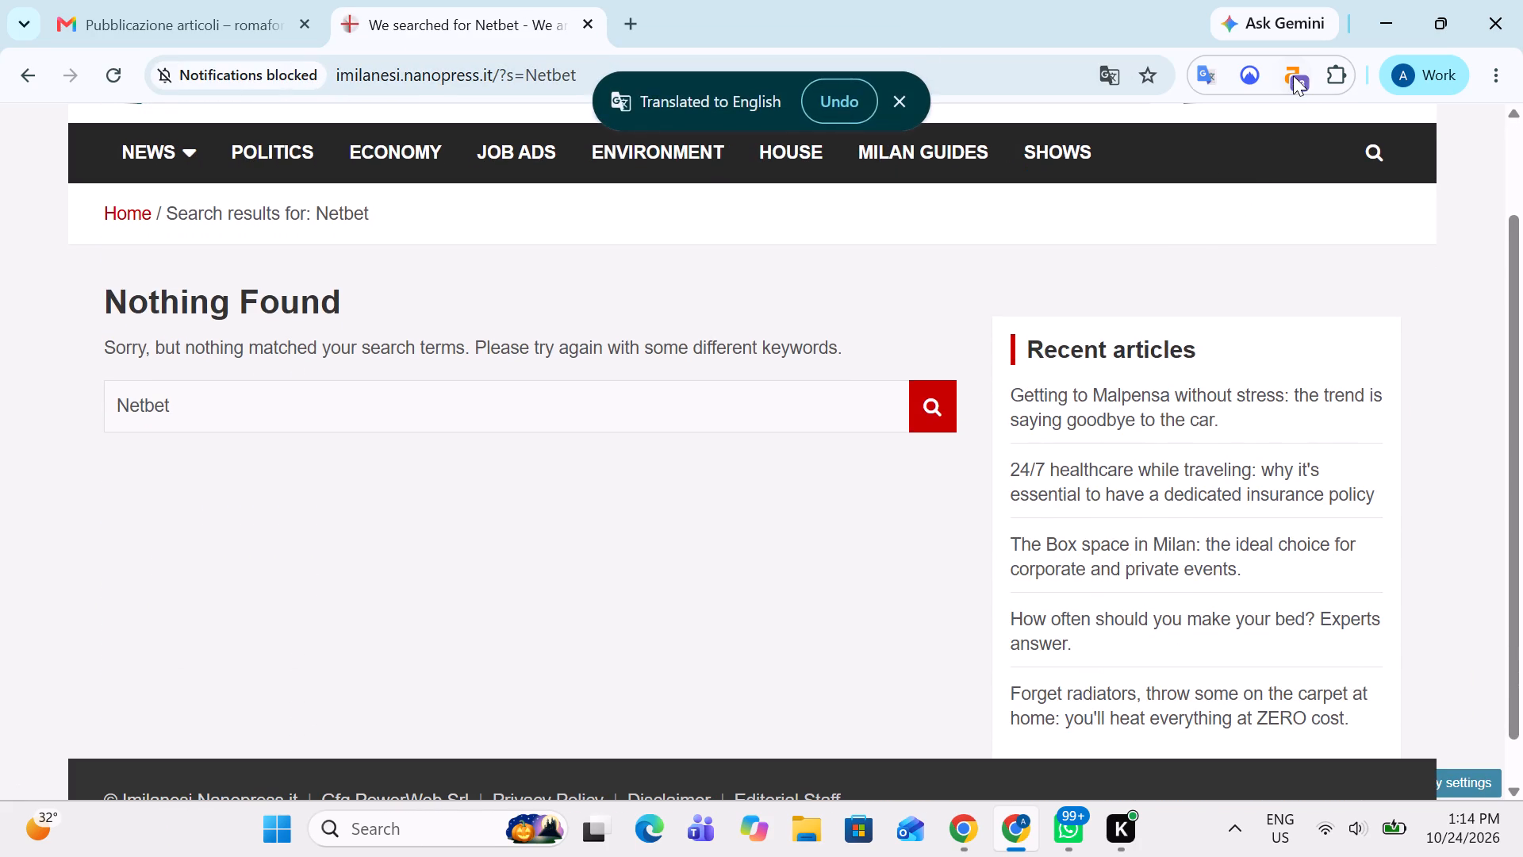
Show the Ahrefs domain metrics for imilanesi.nanopress.it.
{"action": "left_click", "coordinate": [1293, 75]}
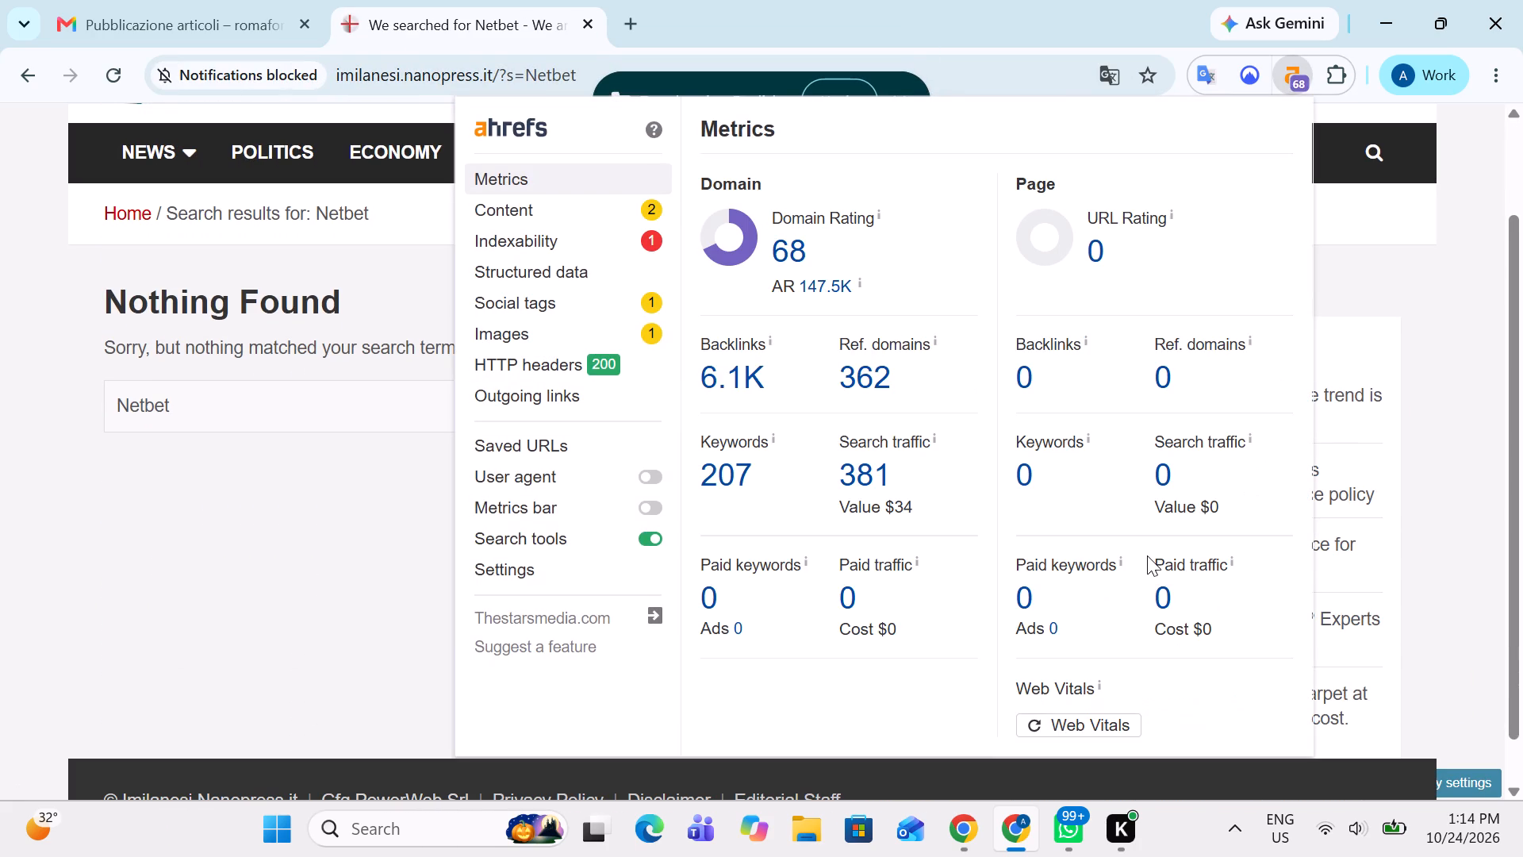
Back in the New Master Sheet window, enter DR 68 for imilanesi.nanopress.it in row 10723.
{"action": "key", "text": "alt+Tab"}
{"action": "key", "text": "Right"}
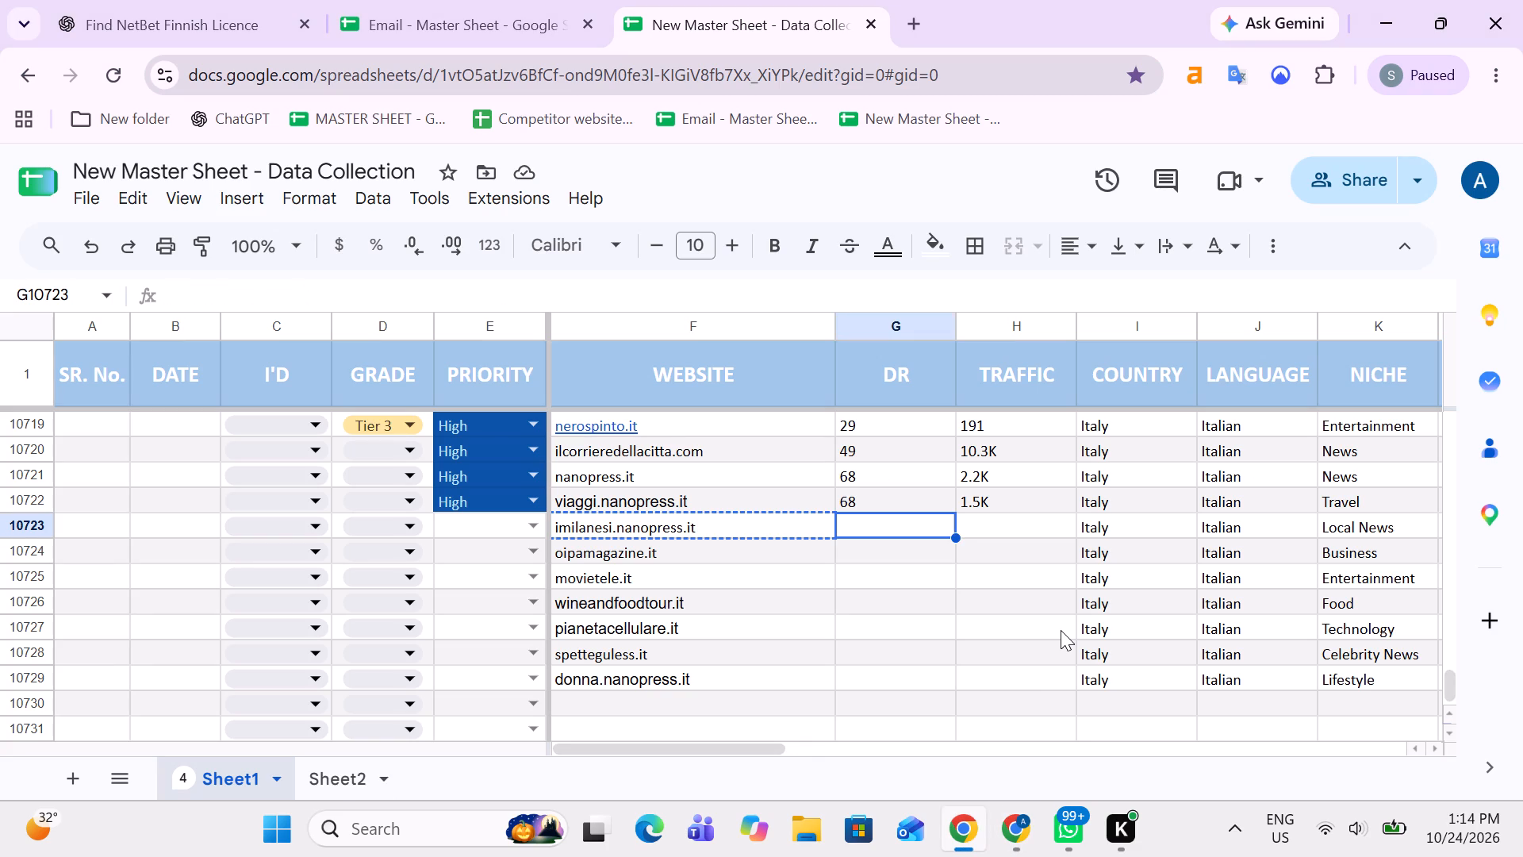
{"action": "type", "text": "68"}
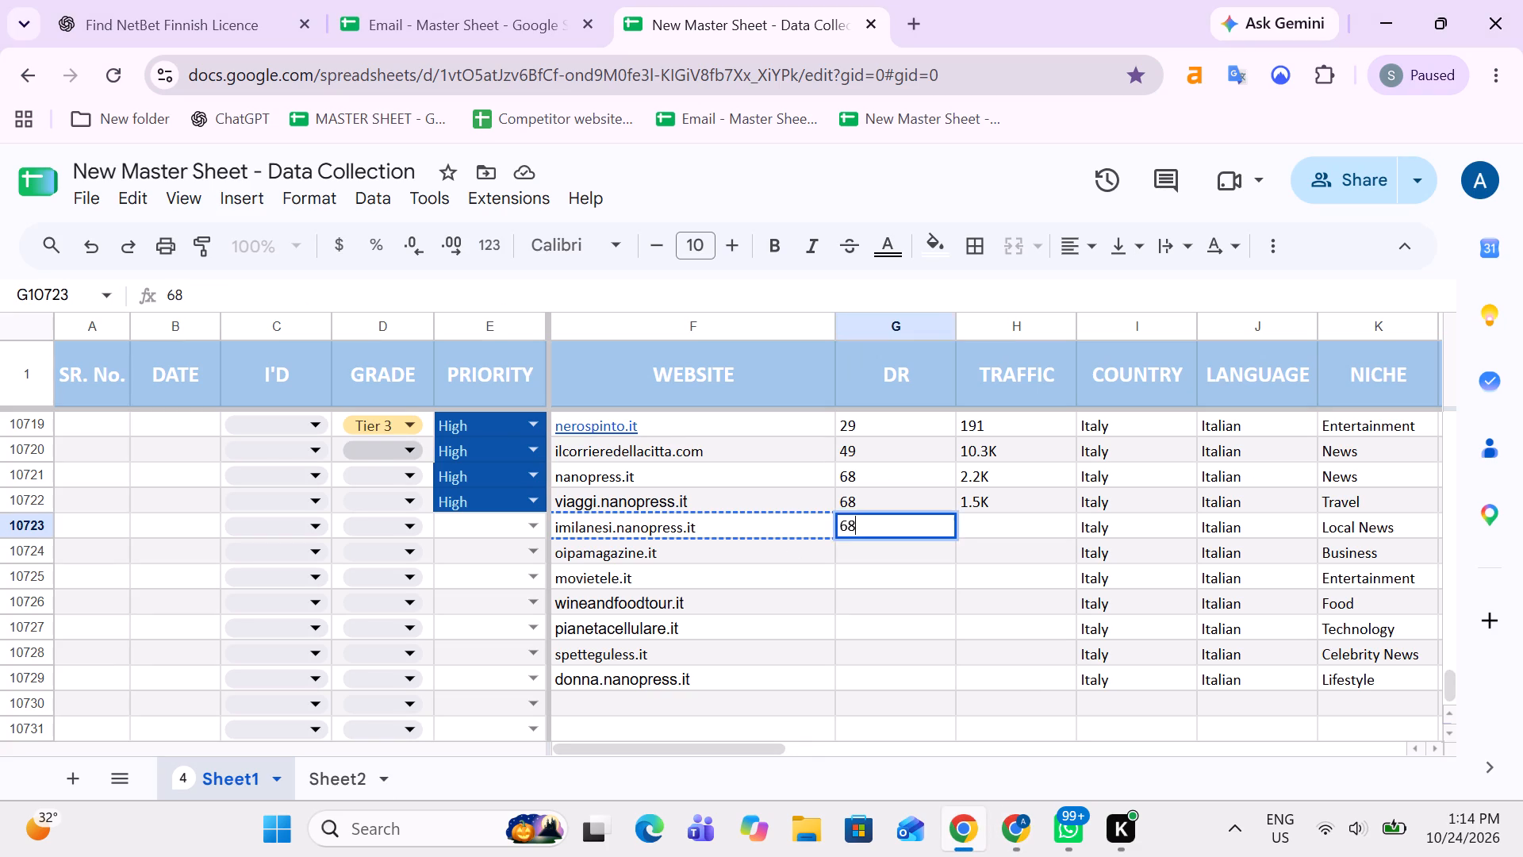
{"action": "key", "text": "Right"}
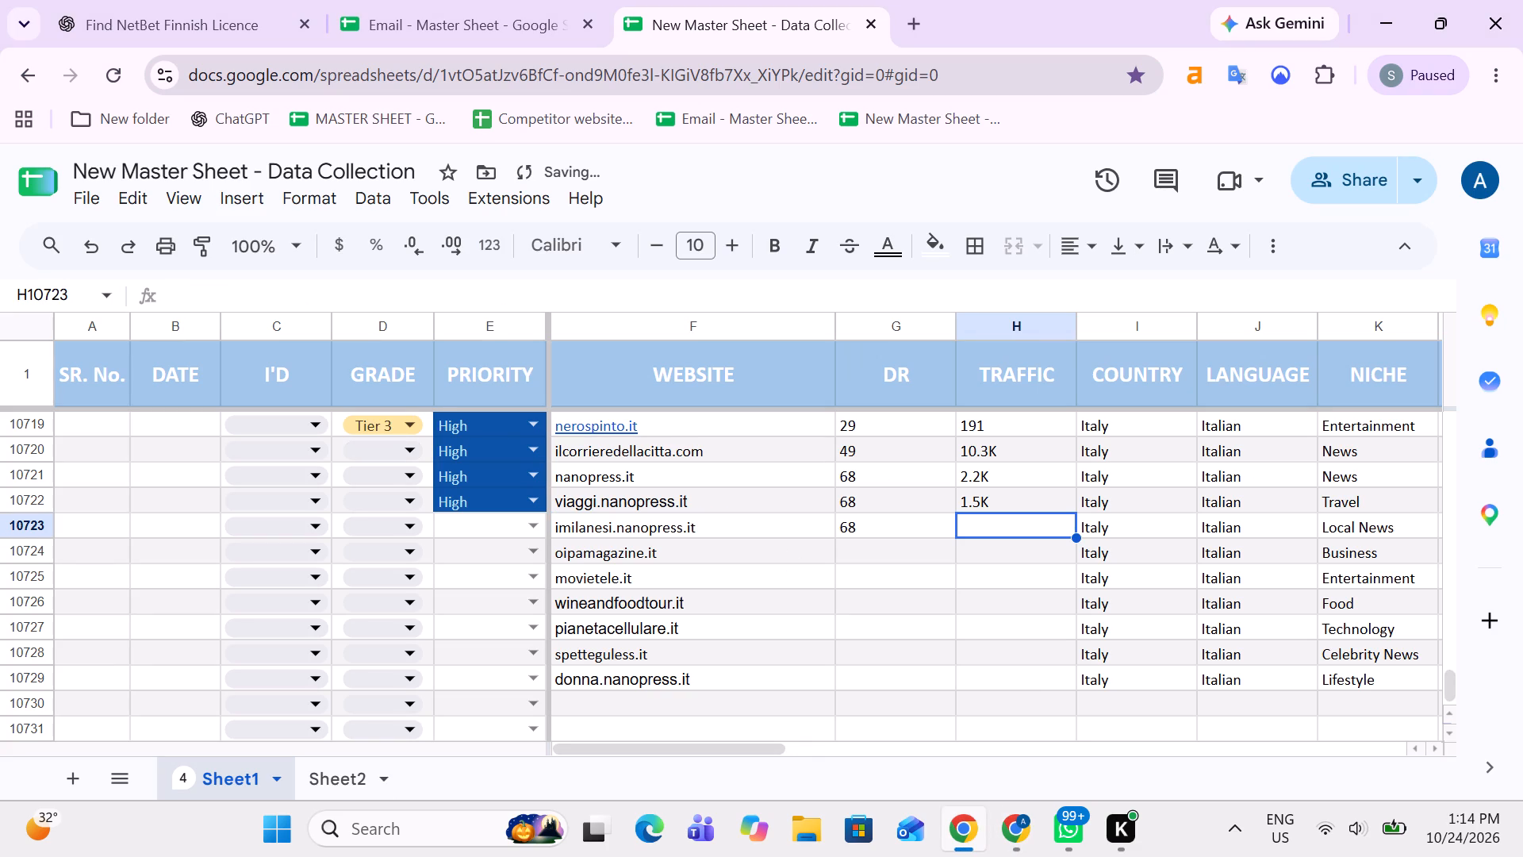
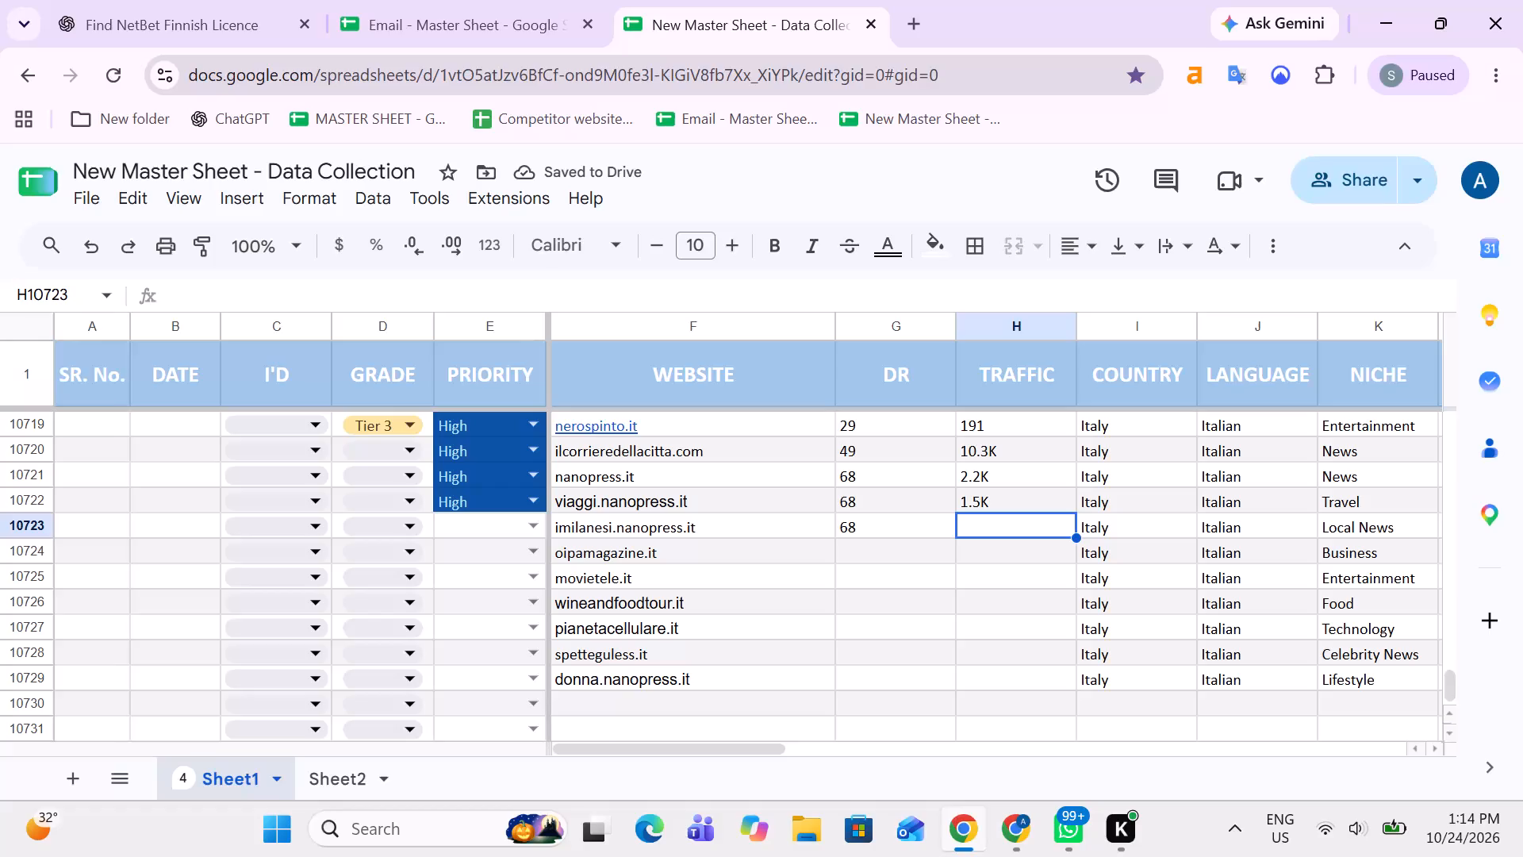
Enter a traffic value of 381 for imilanesi.nanopress.it in row 10723.
{"action": "key", "text": "Left"}
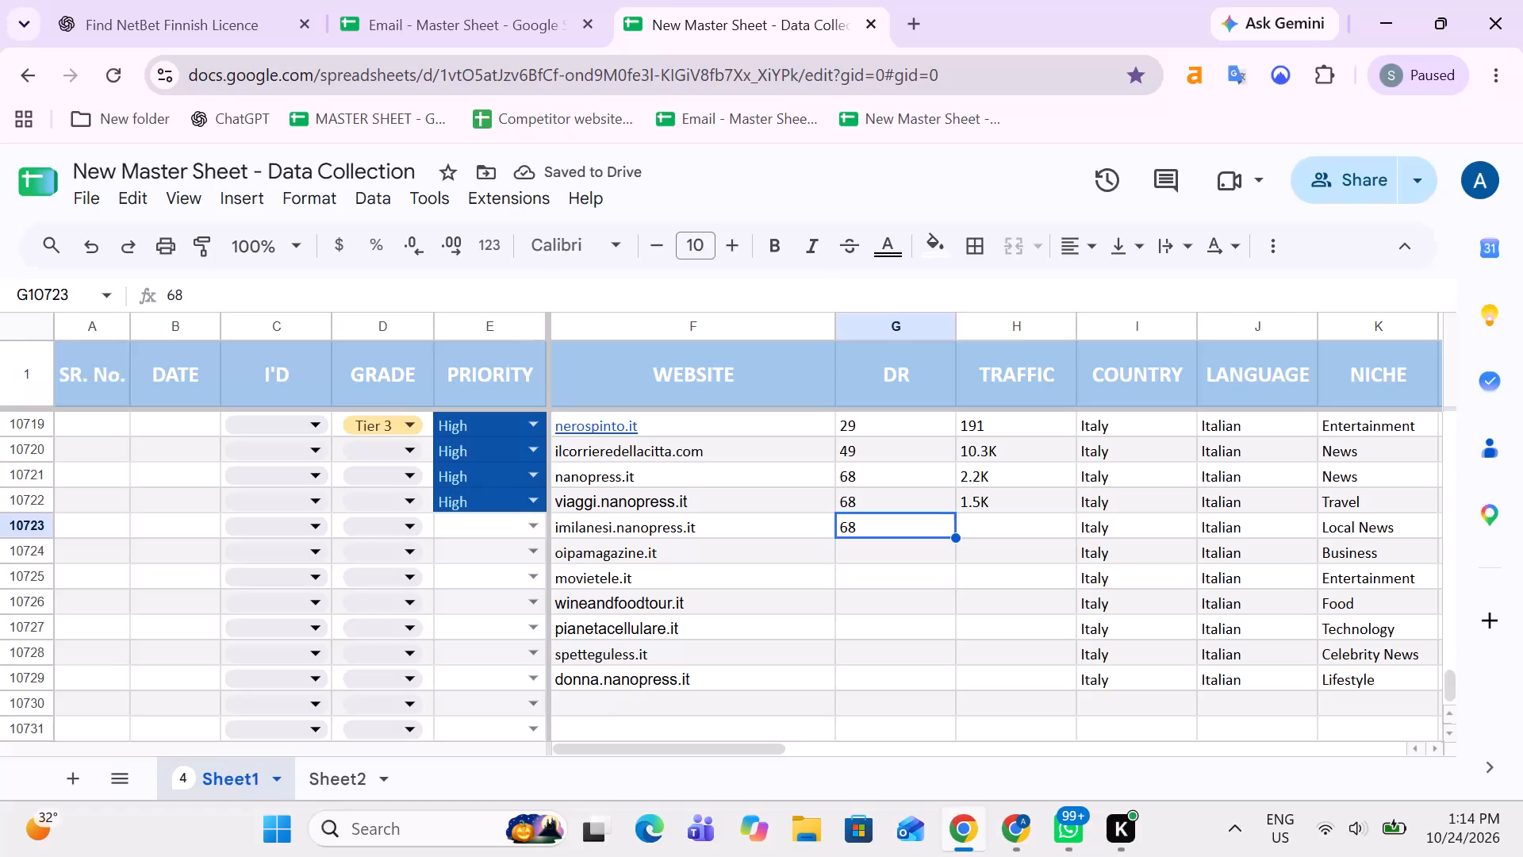
{"action": "key", "text": "Right"}
{"action": "key", "text": "alt+Tab"}
{"action": "key", "text": "alt+Tab"}
{"action": "type", "text": "381"}
{"action": "key", "text": "Page_Down"}
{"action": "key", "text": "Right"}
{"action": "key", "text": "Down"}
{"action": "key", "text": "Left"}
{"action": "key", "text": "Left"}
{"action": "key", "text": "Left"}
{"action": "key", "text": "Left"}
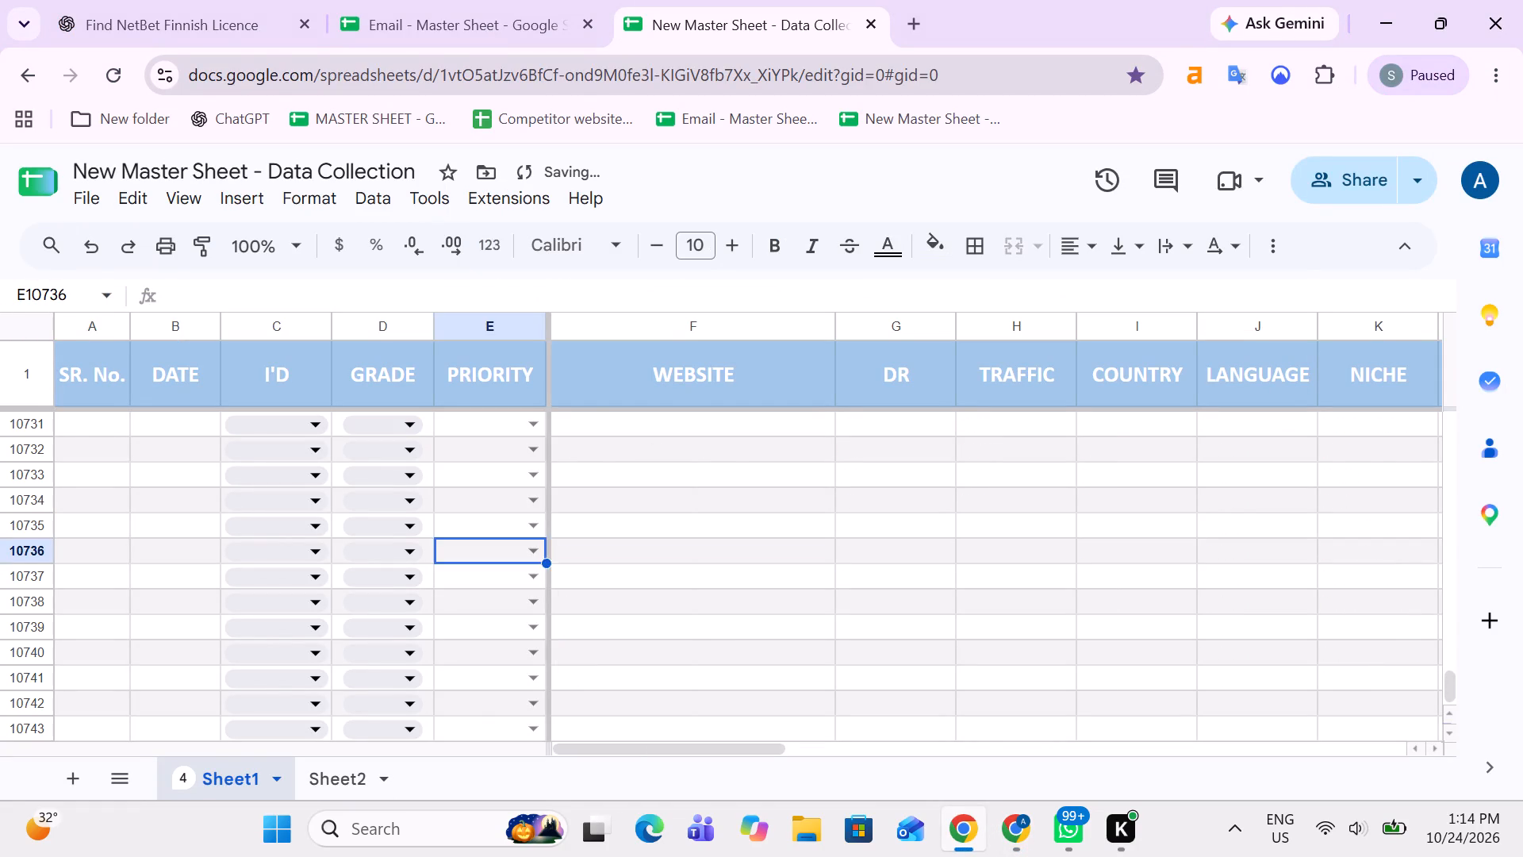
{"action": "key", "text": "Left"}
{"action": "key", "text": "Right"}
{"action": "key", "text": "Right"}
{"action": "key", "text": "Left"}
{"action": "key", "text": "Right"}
Return to row 10723 and set the website type of imilanesi.nanopress.it to Unique.
{"action": "key", "text": "ctrl+Up"}
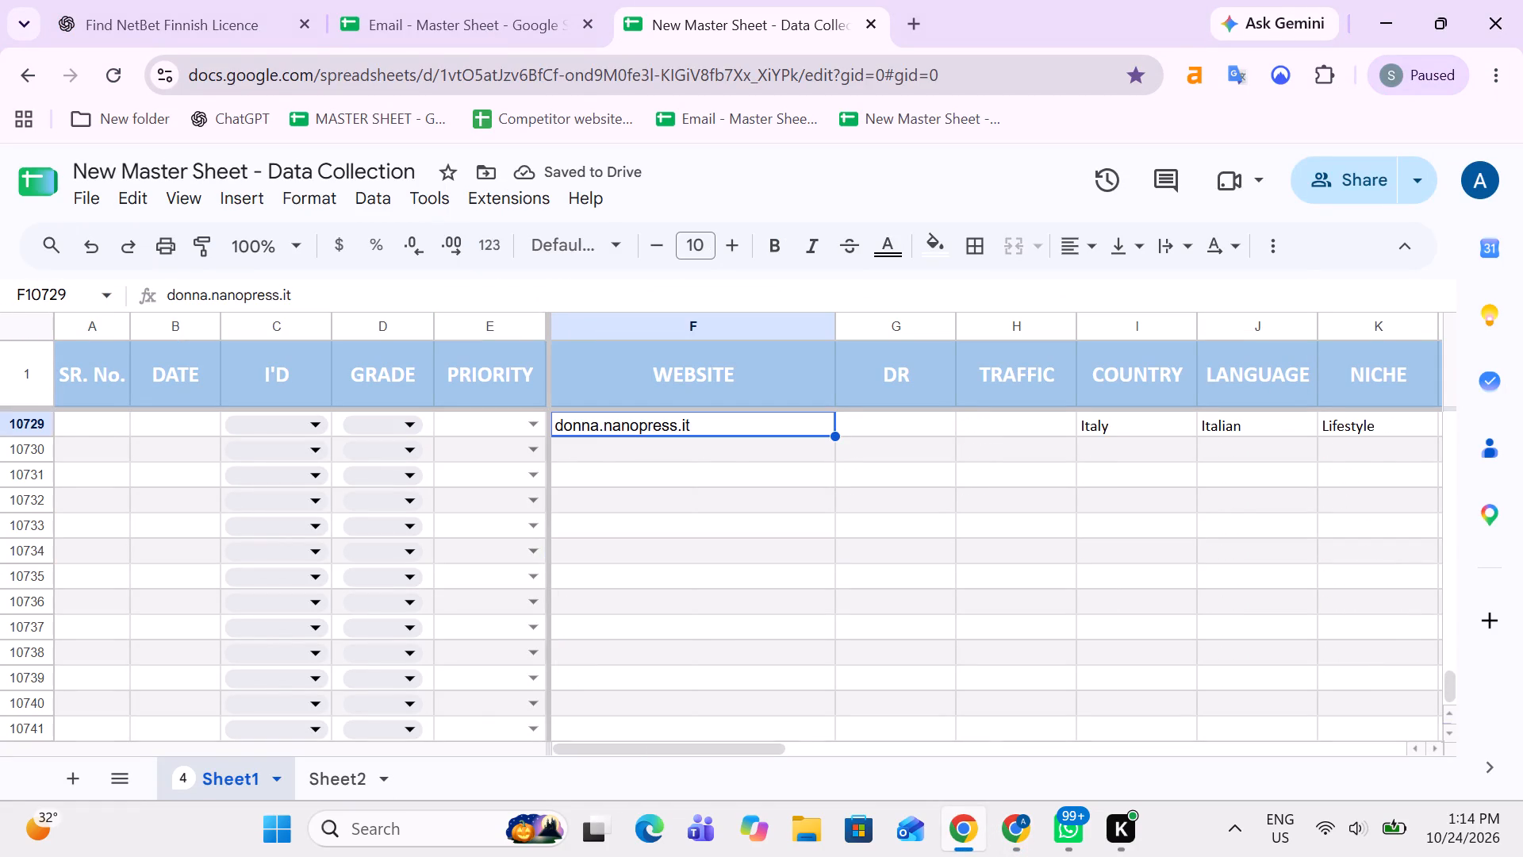
{"action": "key", "text": "Up"}
{"action": "key", "text": "Up"}
{"action": "key", "text": "Right"}
{"action": "key", "text": "ctrl+Up"}
{"action": "key", "text": "Up"}
{"action": "key", "text": "Up"}
{"action": "key", "text": "Down"}
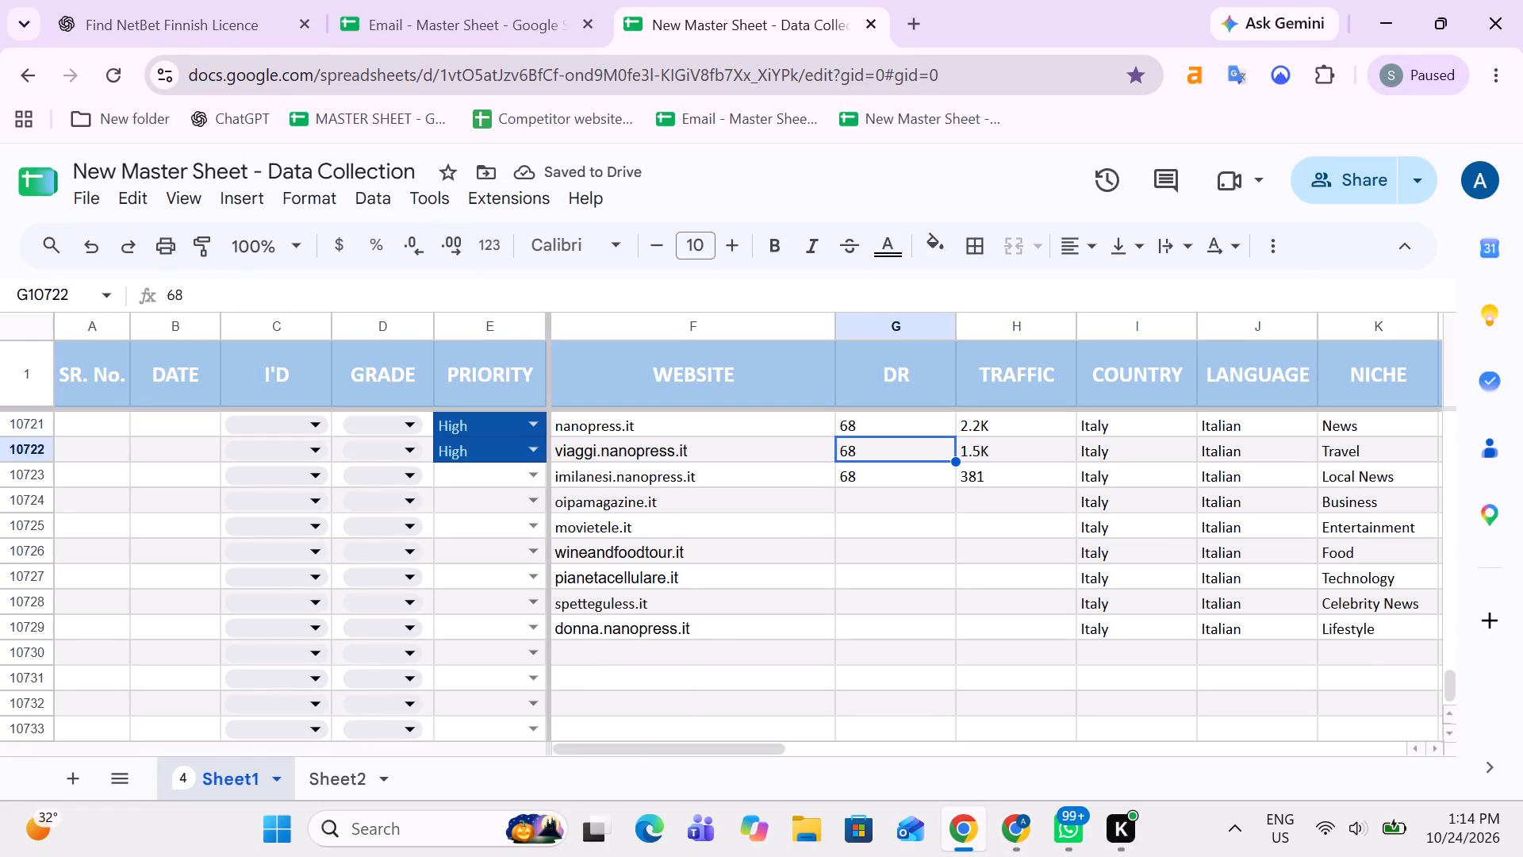
{"action": "key", "text": "Down"}
{"action": "key", "text": "Right"}
{"action": "key", "text": "Right"}
{"action": "key", "text": "Right"}
{"action": "key", "text": "Right"}
{"action": "key", "text": "Right"}
{"action": "key", "text": "Right"}
{"action": "key", "text": "Right"}
{"action": "key", "text": "Right"}
{"action": "key", "text": "Right"}
{"action": "key", "text": "Right"}
{"action": "key", "text": "Left"}
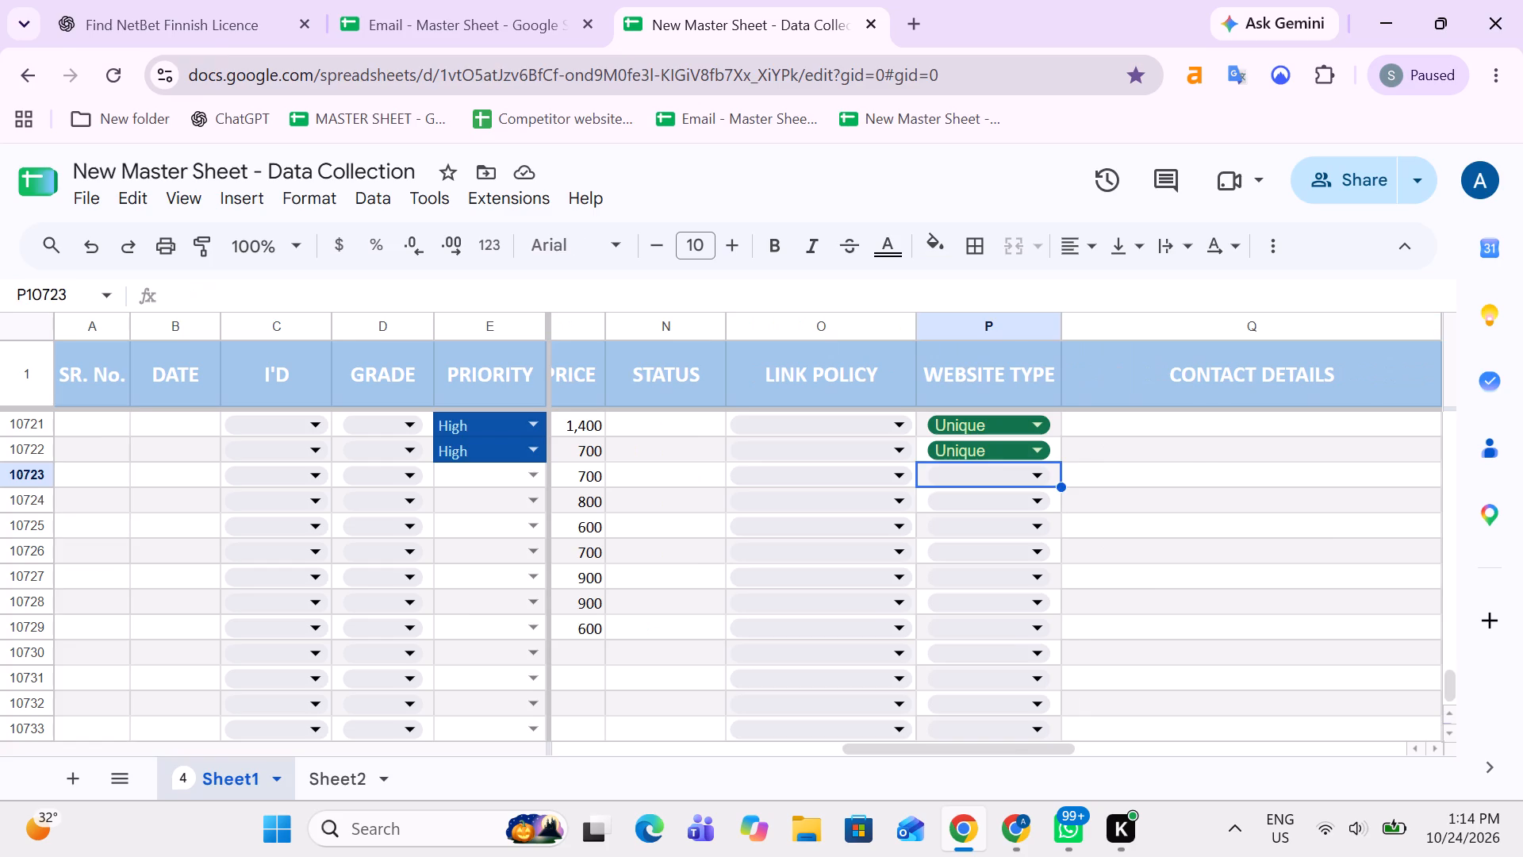
{"action": "key", "text": "alt+Tab"}
{"action": "left_click", "coordinate": [0, 560]}
{"action": "key", "text": "alt+Tab"}
{"action": "key", "text": "Right"}
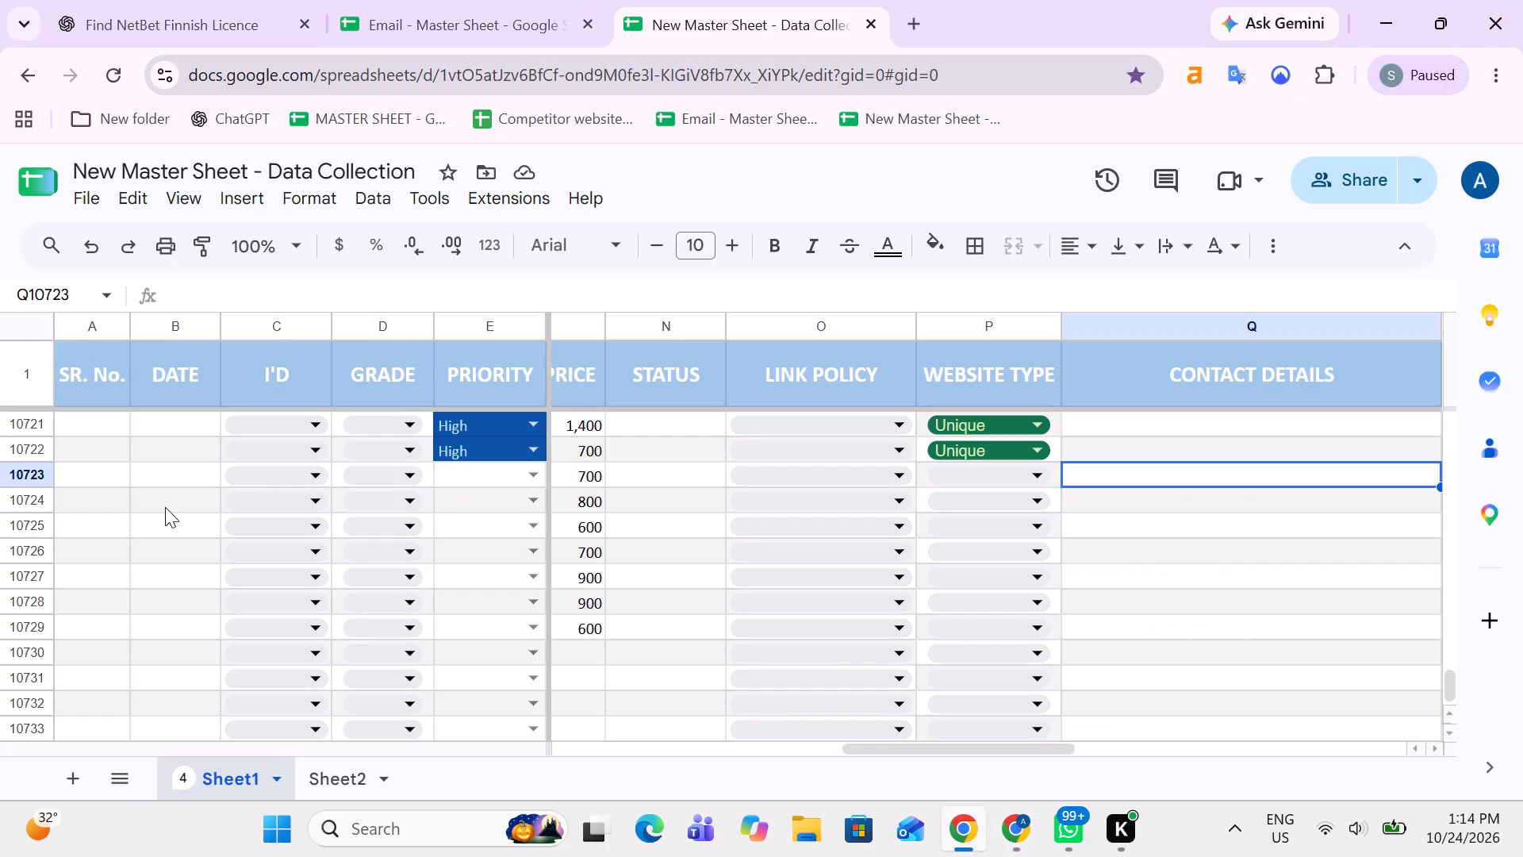
{"action": "key", "text": "Left"}
{"action": "key", "text": "u"}
{"action": "key", "text": "Tab"}
Set the priority of imilanesi.nanopress.it in row 10723 to High.
{"action": "key", "text": "Left"}
{"action": "key", "text": "Left"}
{"action": "key", "text": "Left"}
{"action": "key", "text": "Left"}
{"action": "key", "text": "Left"}
{"action": "key", "text": "Left"}
{"action": "key", "text": "Left"}
{"action": "key", "text": "Left"}
{"action": "key", "text": "Left"}
{"action": "key", "text": "Left"}
{"action": "key", "text": "Left"}
{"action": "key", "text": "Left"}
{"action": "key", "text": "Left"}
{"action": "key", "text": "Left"}
{"action": "key", "text": "Left"}
{"action": "key", "text": "Left"}
{"action": "key", "text": "Left"}
{"action": "key", "text": "Left"}
{"action": "key", "text": "Left"}
{"action": "key", "text": "Left"}
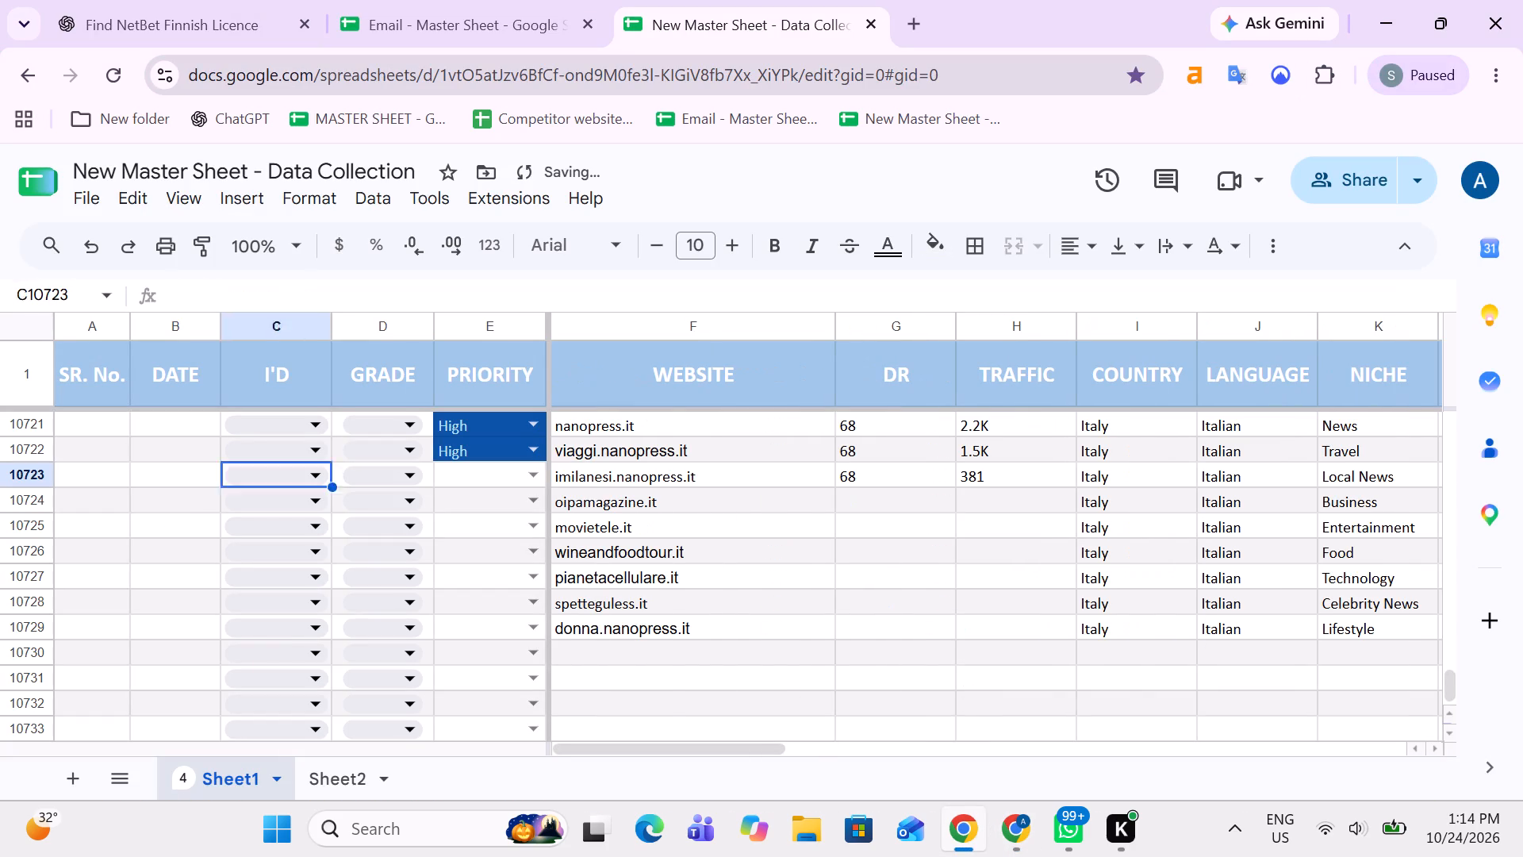
{"action": "key", "text": "Right"}
{"action": "key", "text": "Right"}
{"action": "key", "text": "Right"}
{"action": "key", "text": "Right"}
{"action": "key", "text": "h"}
{"action": "key", "text": "Down"}
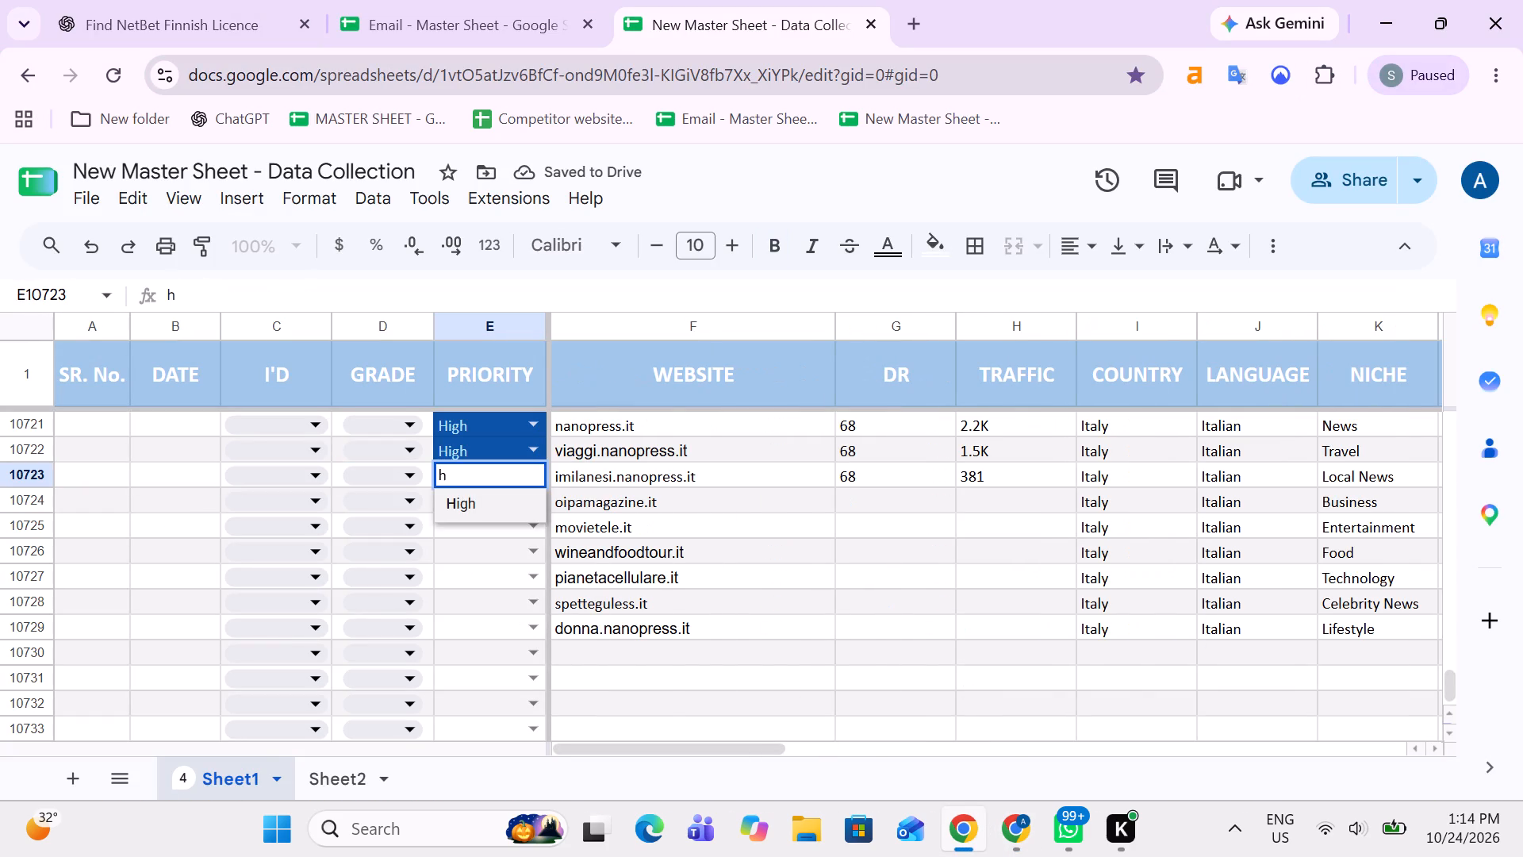
{"action": "key", "text": "Return"}
Copy oipamagazine.it from the WEBSITE column in row 10724 and open it in the other browser window.
{"action": "key", "text": "Right"}
{"action": "key", "text": "Right"}
{"action": "key", "text": "Left"}
{"action": "key", "text": "ctrl+c"}
{"action": "key", "text": "alt+Tab"}
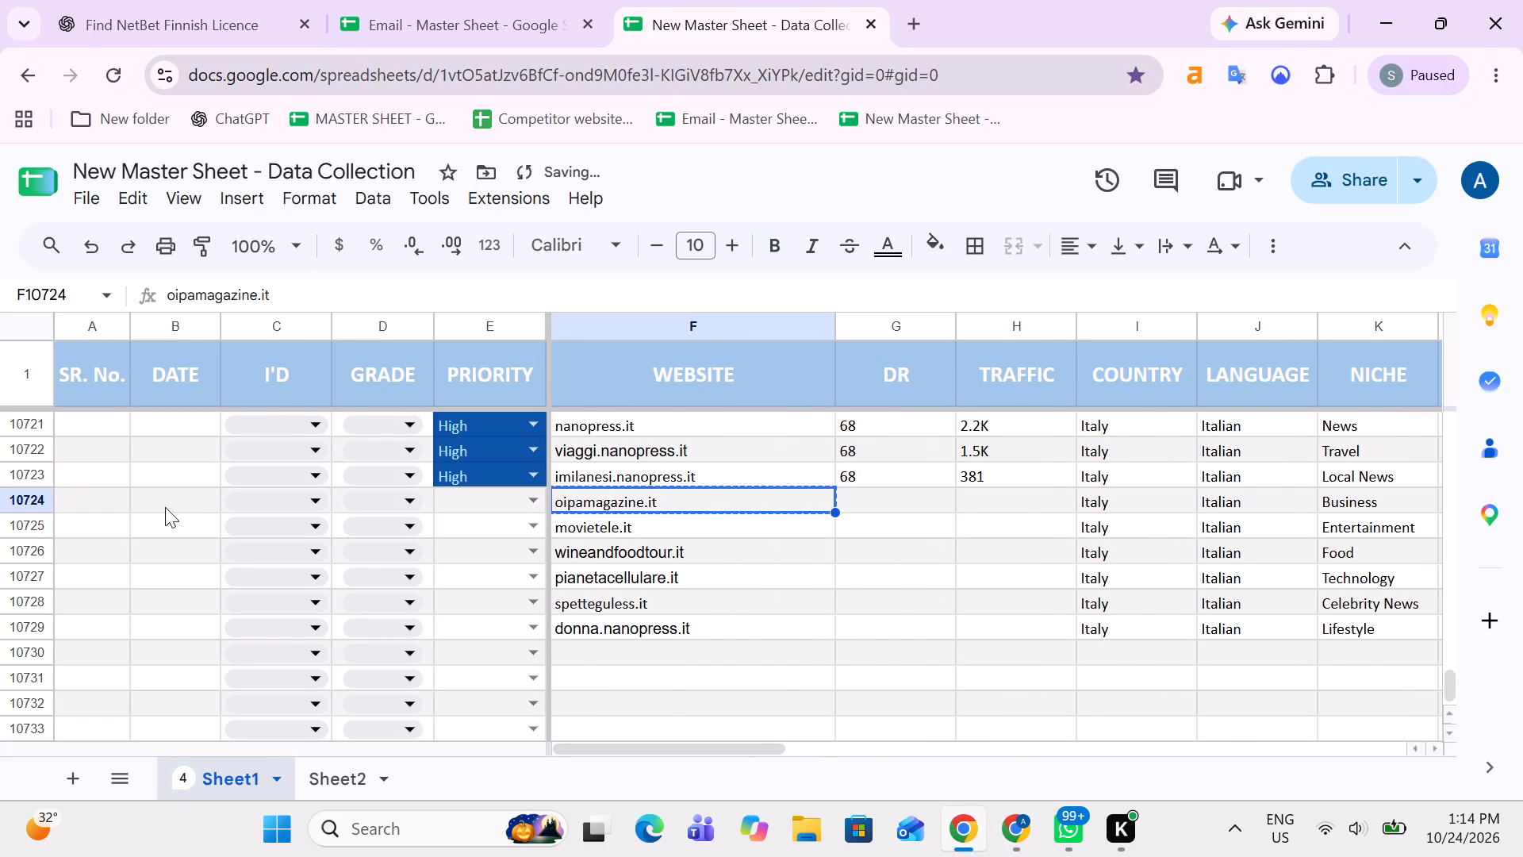
{"action": "left_click", "coordinate": [535, 78]}
{"action": "key", "text": "ctrl+v"}
{"action": "key", "text": "Return"}
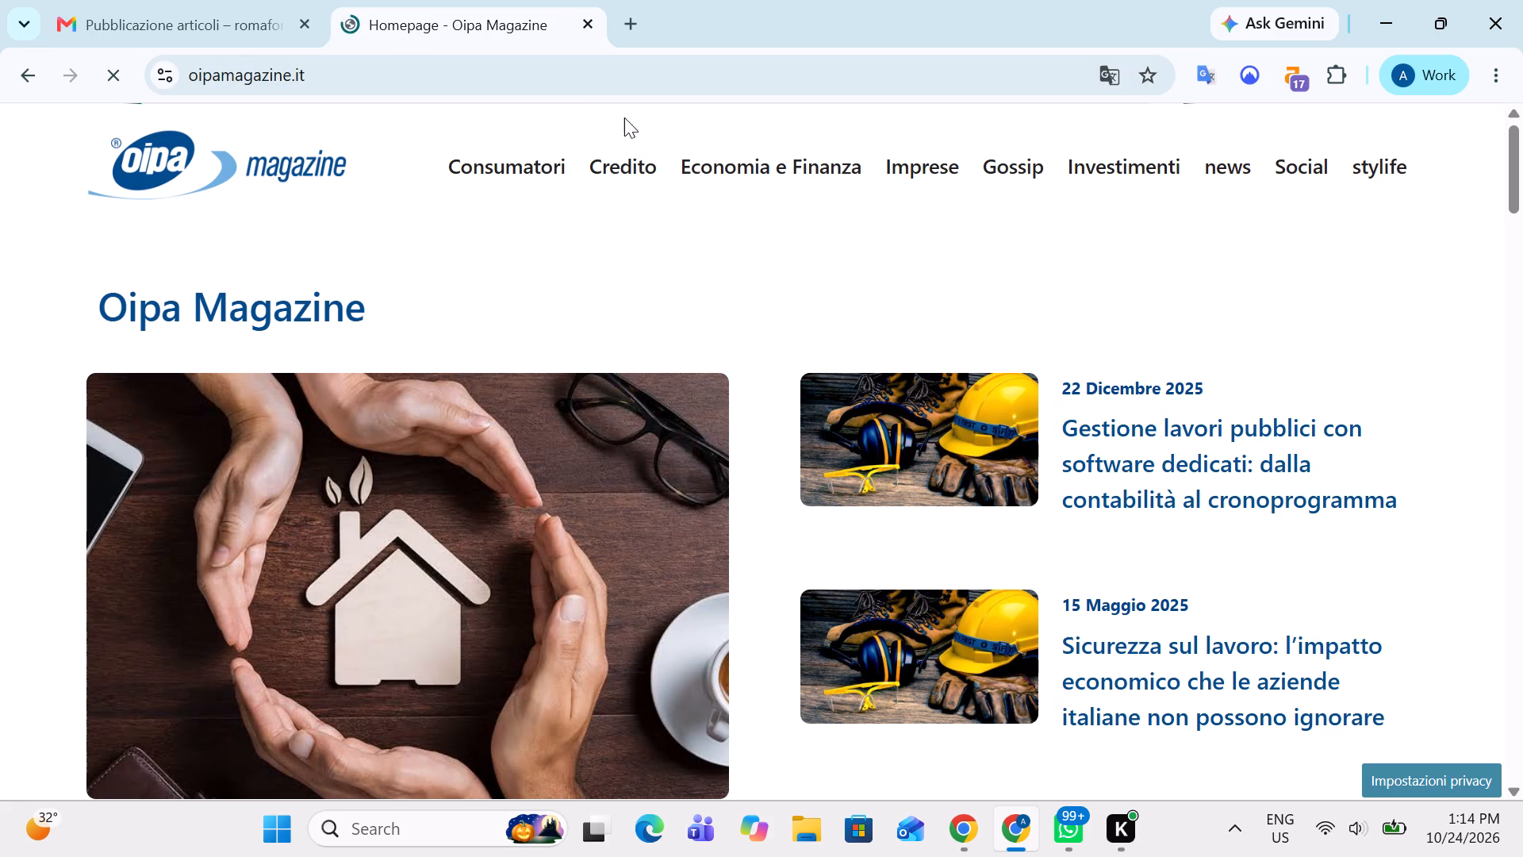
Look through the oipamagazine.it homepage down to its footer and return to the top.
{"action": "scroll", "coordinate": [625, 527], "scroll_direction": "down", "scroll_amount": 8}
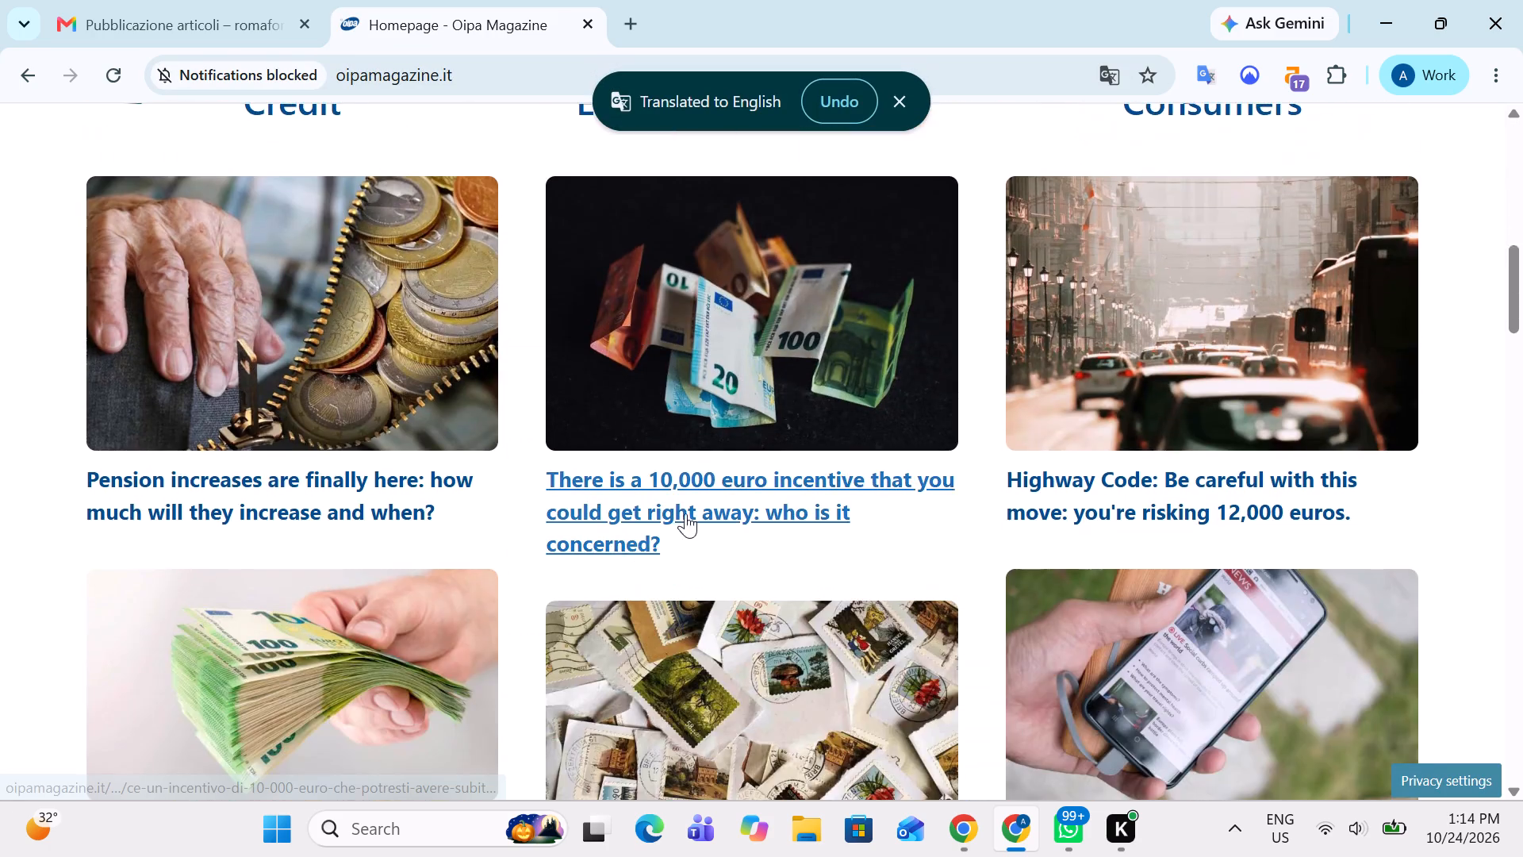
{"action": "scroll", "coordinate": [733, 416], "scroll_direction": "down", "scroll_amount": 7}
{"action": "scroll", "coordinate": [734, 416], "scroll_direction": "up", "scroll_amount": 17}
{"action": "scroll", "coordinate": [1324, 256], "scroll_direction": "up", "scroll_amount": 8}
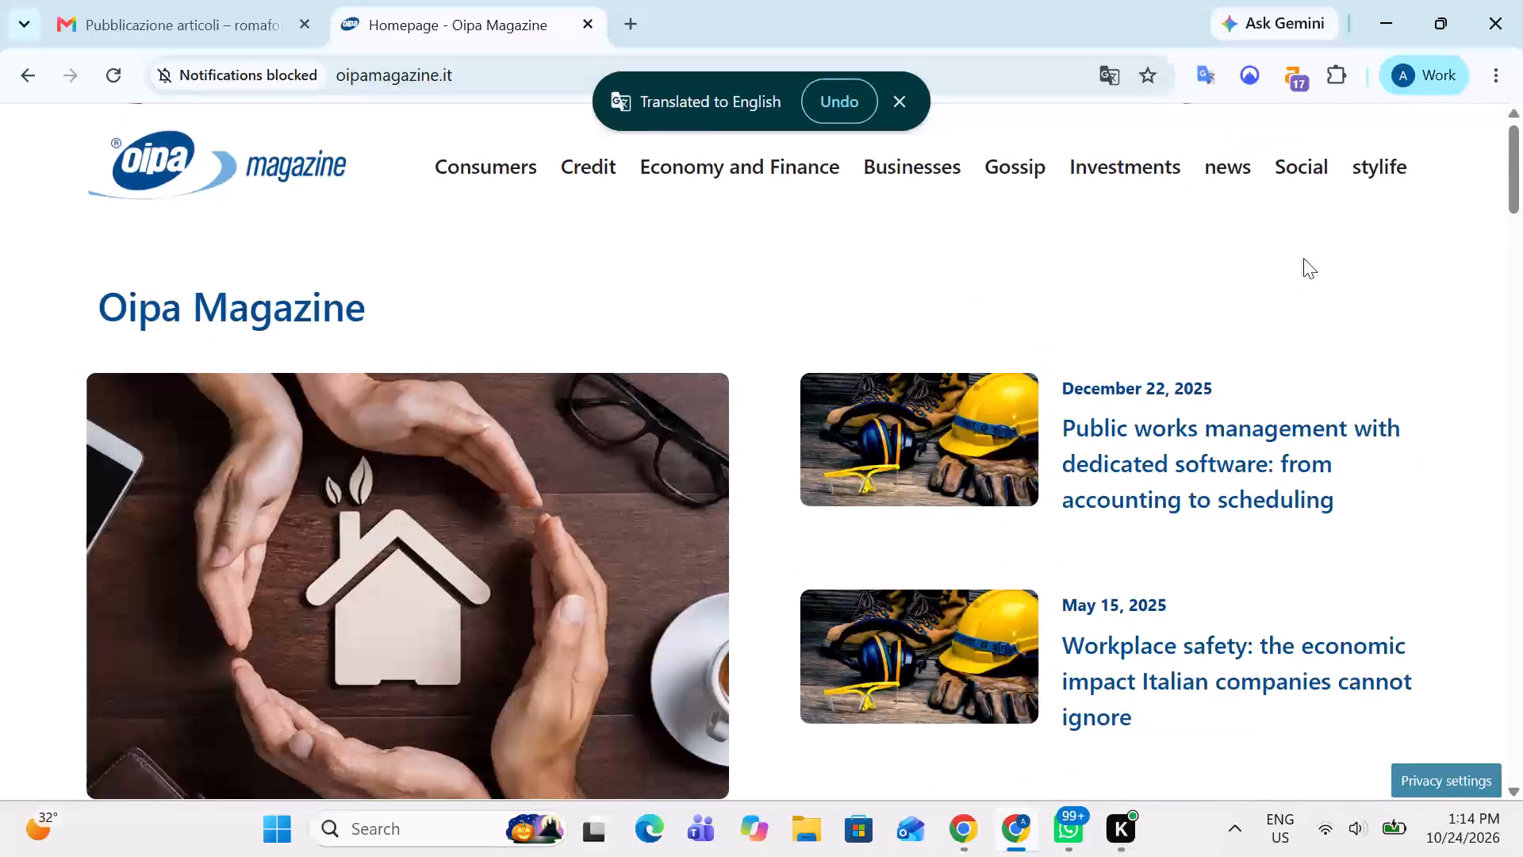
{"action": "scroll", "coordinate": [846, 345], "scroll_direction": "up", "scroll_amount": 7}
{"action": "scroll", "coordinate": [1246, 358], "scroll_direction": "down", "scroll_amount": 16}
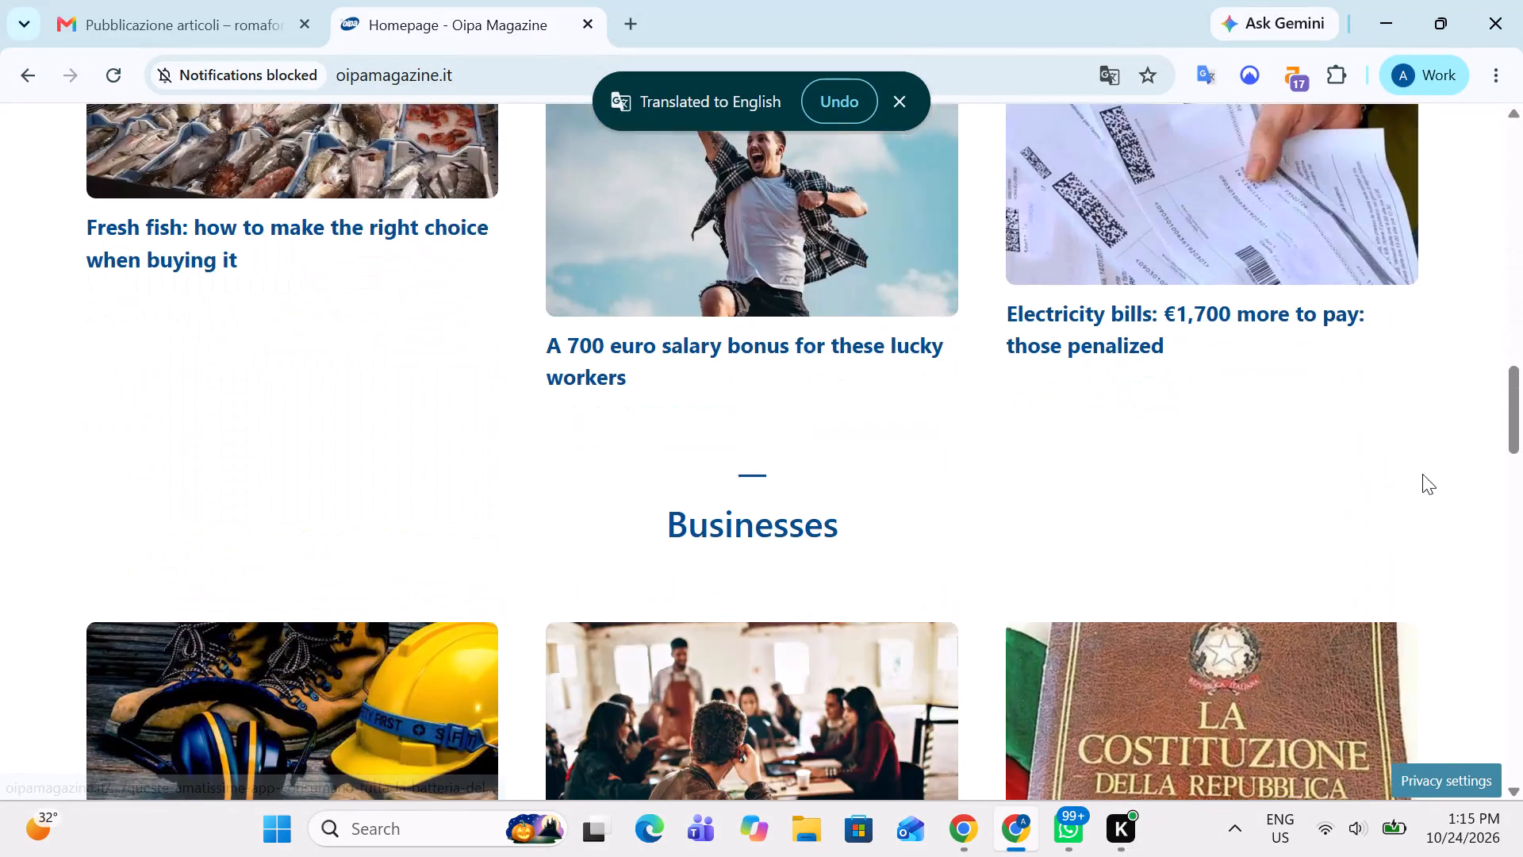
{"action": "scroll", "coordinate": [1471, 449], "scroll_direction": "down", "scroll_amount": 5}
{"action": "left_click_drag", "start_coordinate": [1521, 468], "coordinate": [1487, 695]}
{"action": "scroll", "coordinate": [1183, 615], "scroll_direction": "down", "scroll_amount": 10}
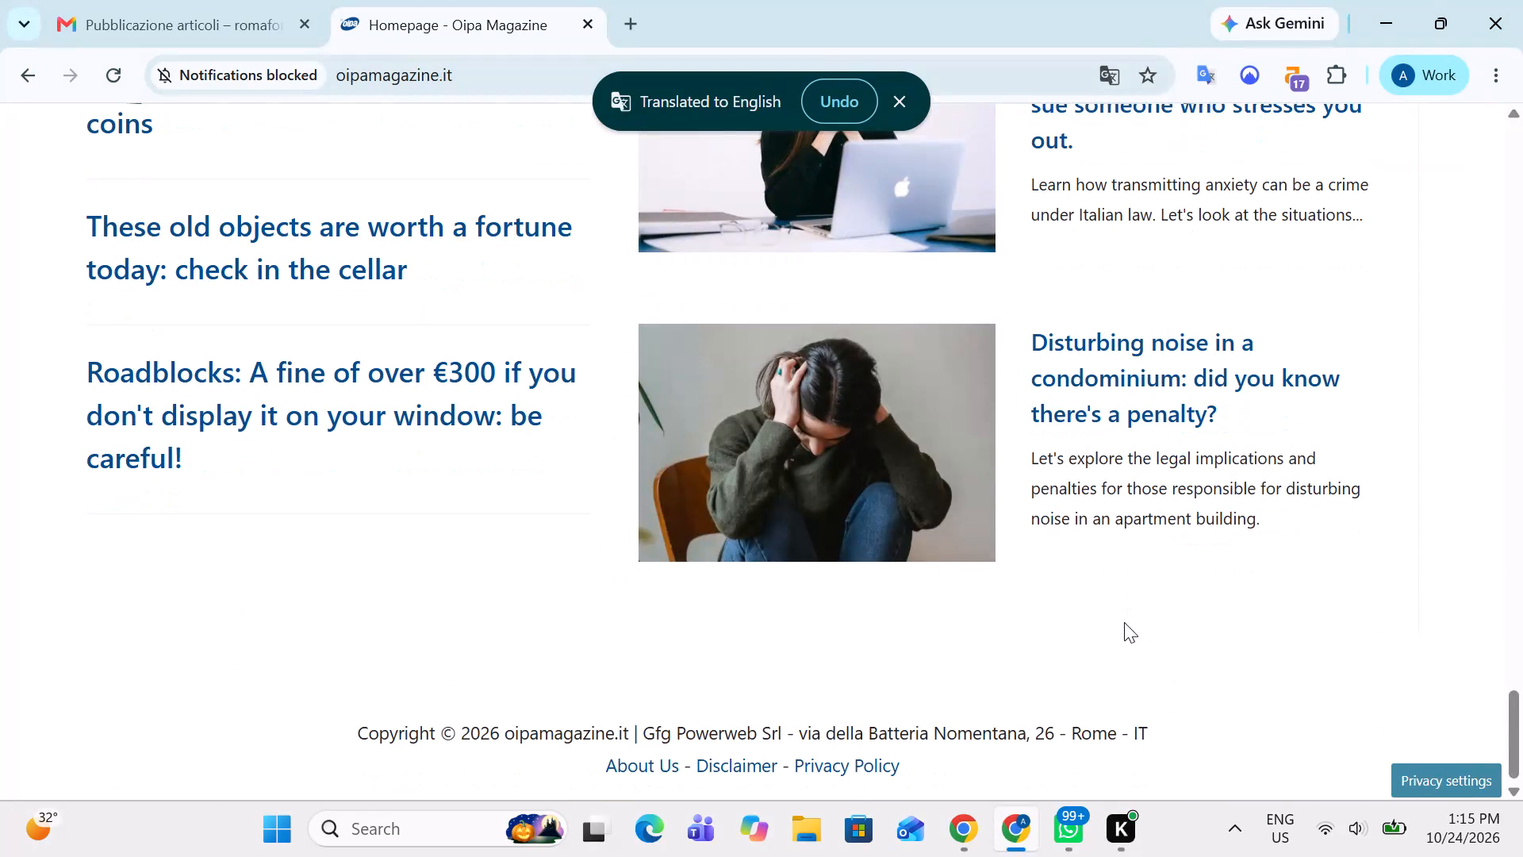
{"action": "scroll", "coordinate": [1124, 622], "scroll_direction": "down", "scroll_amount": 6}
{"action": "left_click_drag", "start_coordinate": [1521, 750], "coordinate": [1466, 337]}
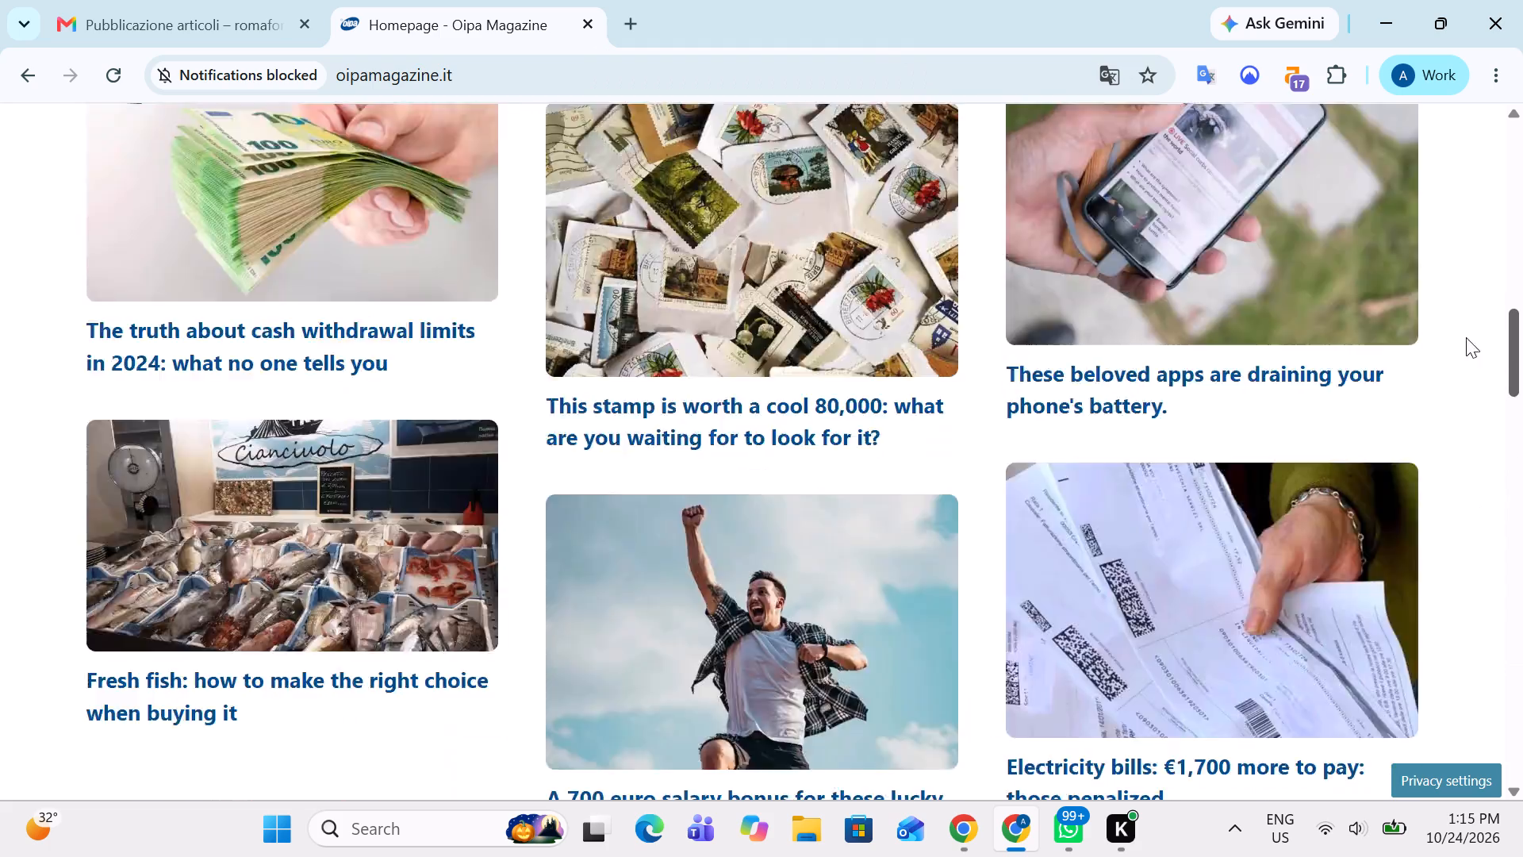
{"action": "left_click_drag", "start_coordinate": [1466, 337], "coordinate": [1457, 155]}
Show the Ahrefs domain metrics for oipamagazine.it.
{"action": "left_click", "coordinate": [1283, 71]}
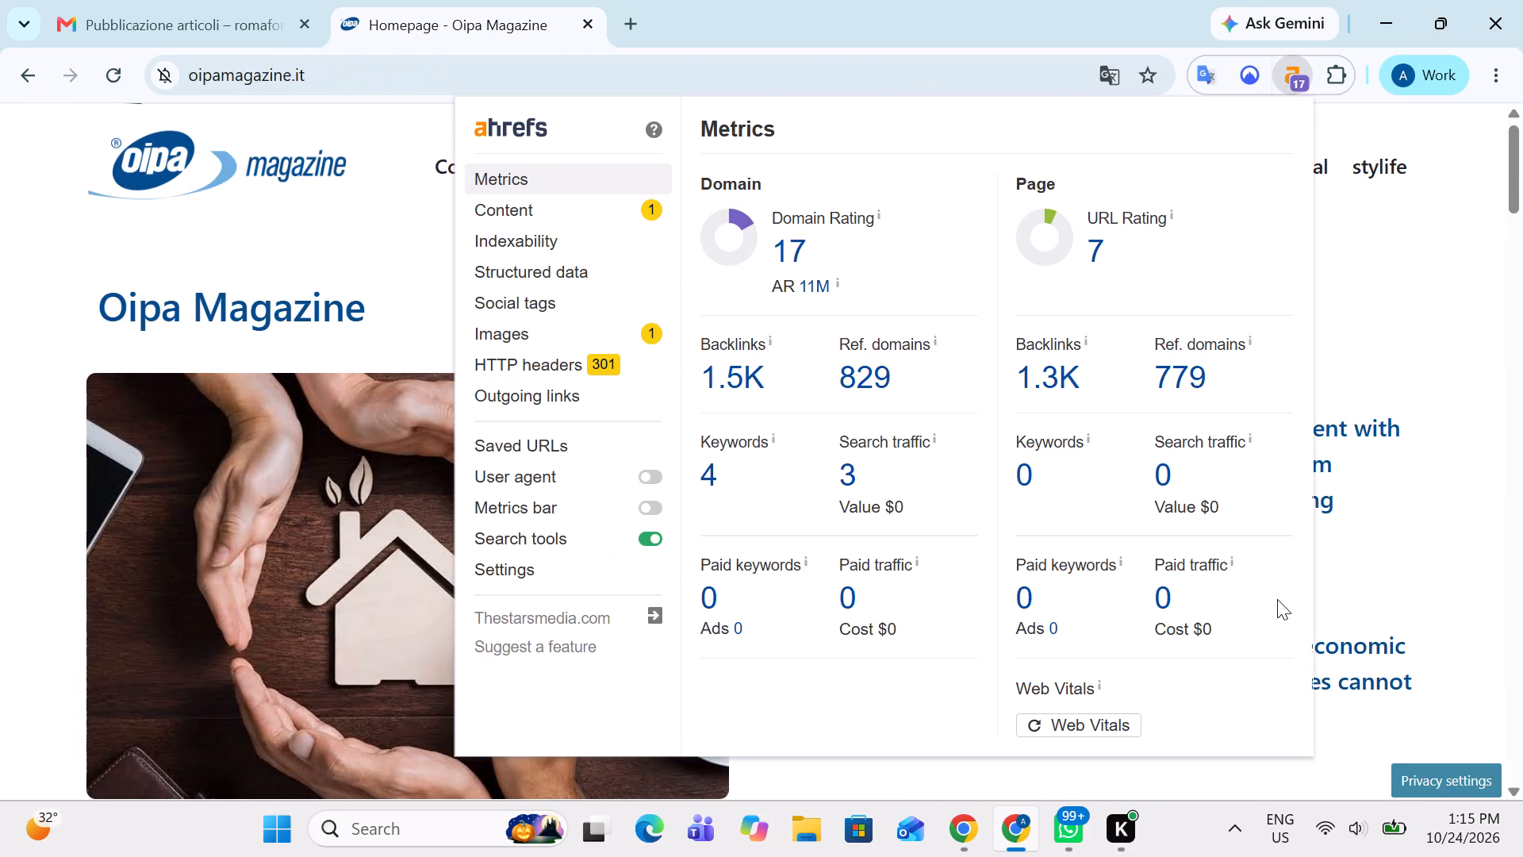
Back in the New Master Sheet window, enter DR 17 and traffic 3 for oipamagazine.it in row 10724.
{"action": "key", "text": "alt+Tab"}
{"action": "key", "text": "Right"}
{"action": "type", "text": "17"}
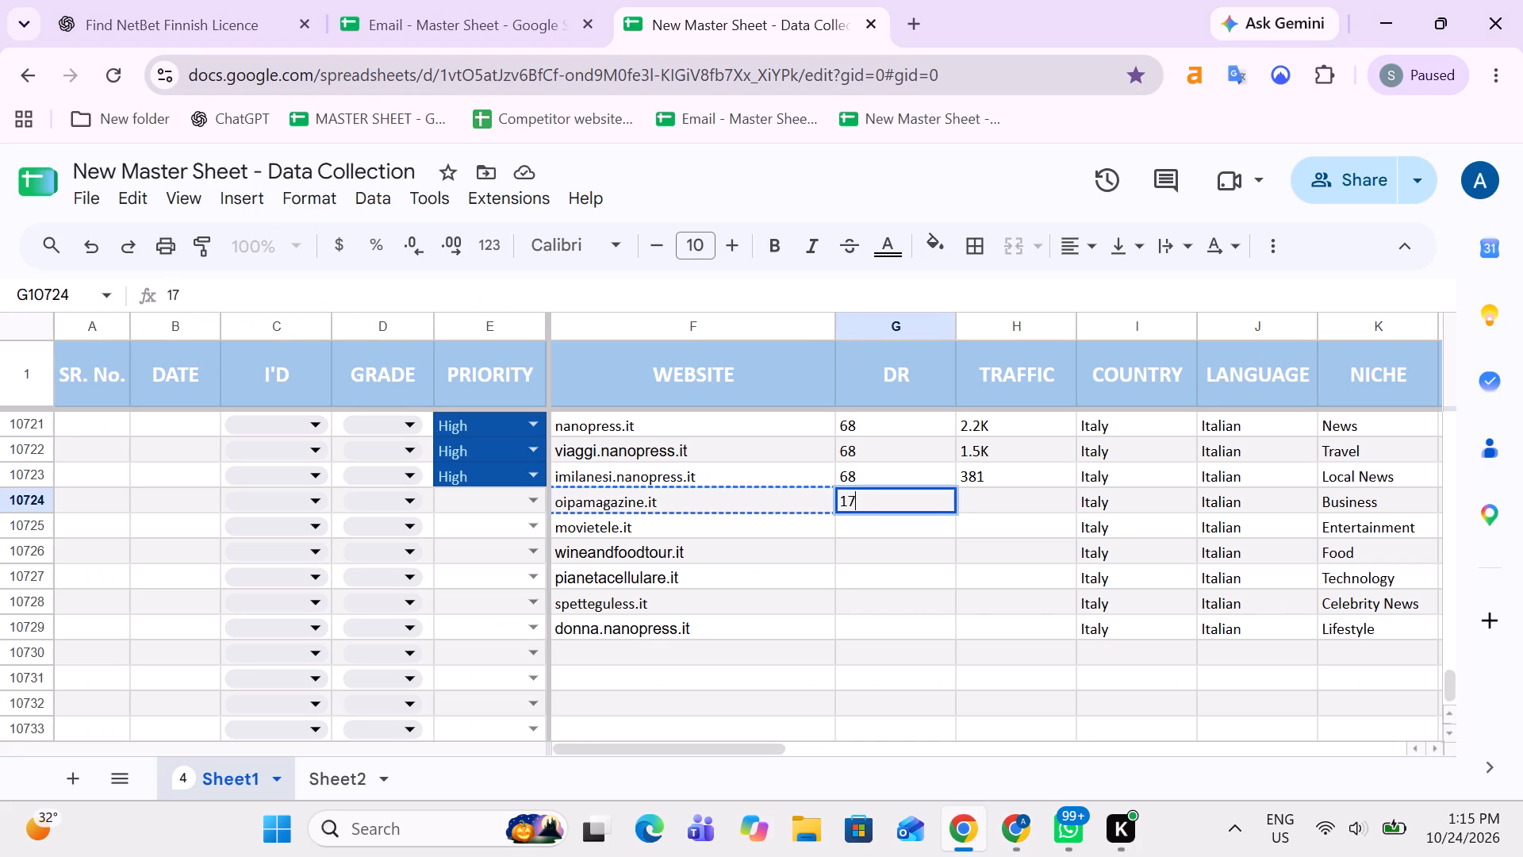
{"action": "key", "text": "Right"}
{"action": "key", "text": "3"}
{"action": "key", "text": "Right"}
Set the priority of oipamagazine.it in row 10724 to Medium.
{"action": "key", "text": "Left"}
{"action": "key", "text": "Left"}
{"action": "key", "text": "Left"}
{"action": "key", "text": "Left"}
{"action": "key", "text": "Left"}
{"action": "key", "text": "Right"}
{"action": "key", "text": "Right"}
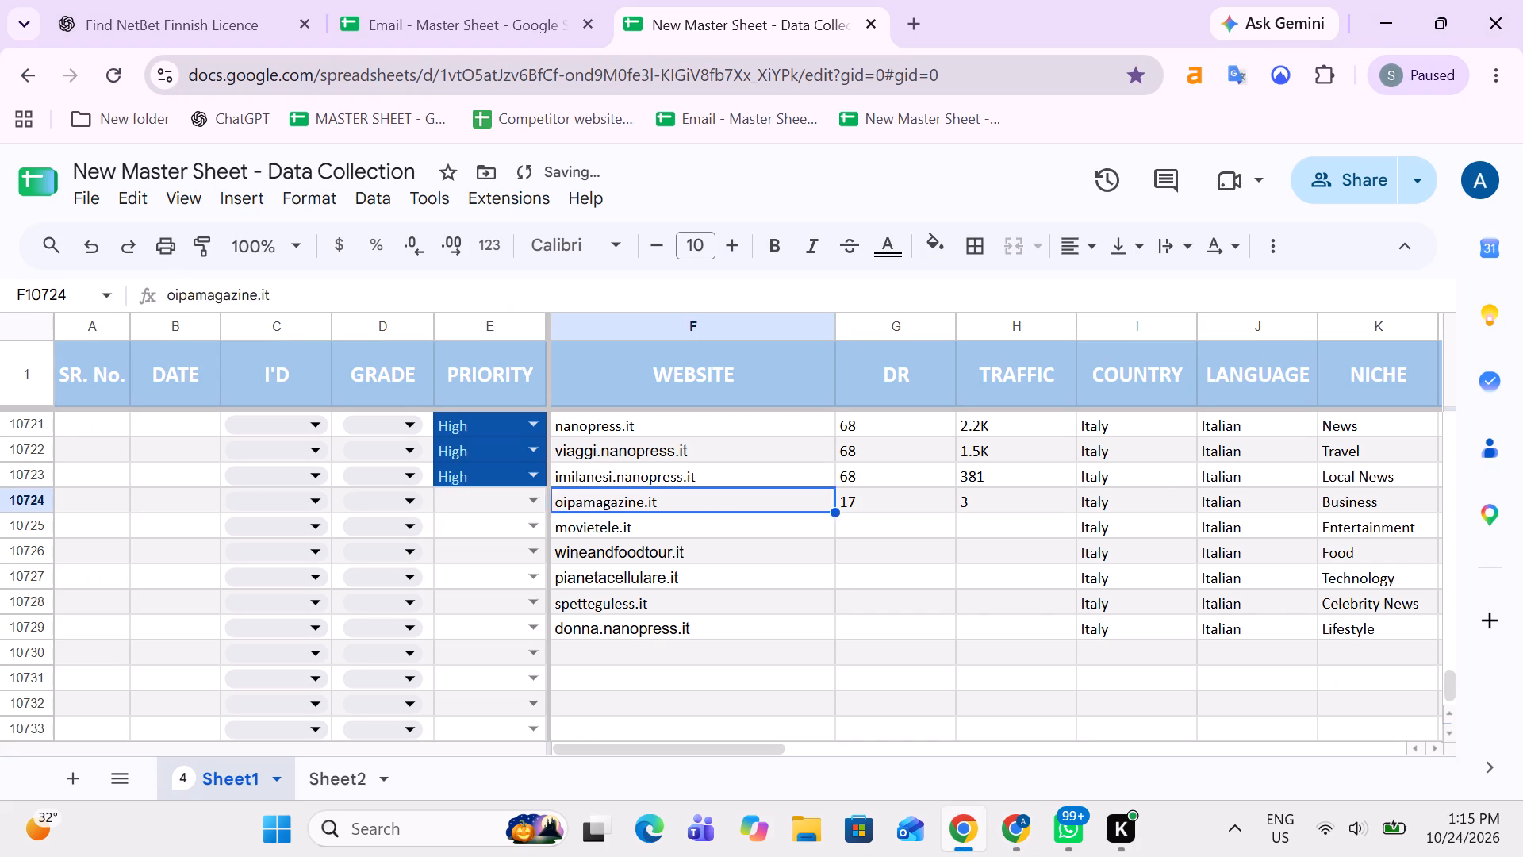
{"action": "key", "text": "Left"}
{"action": "key", "text": "m"}
{"action": "key", "text": "Down"}
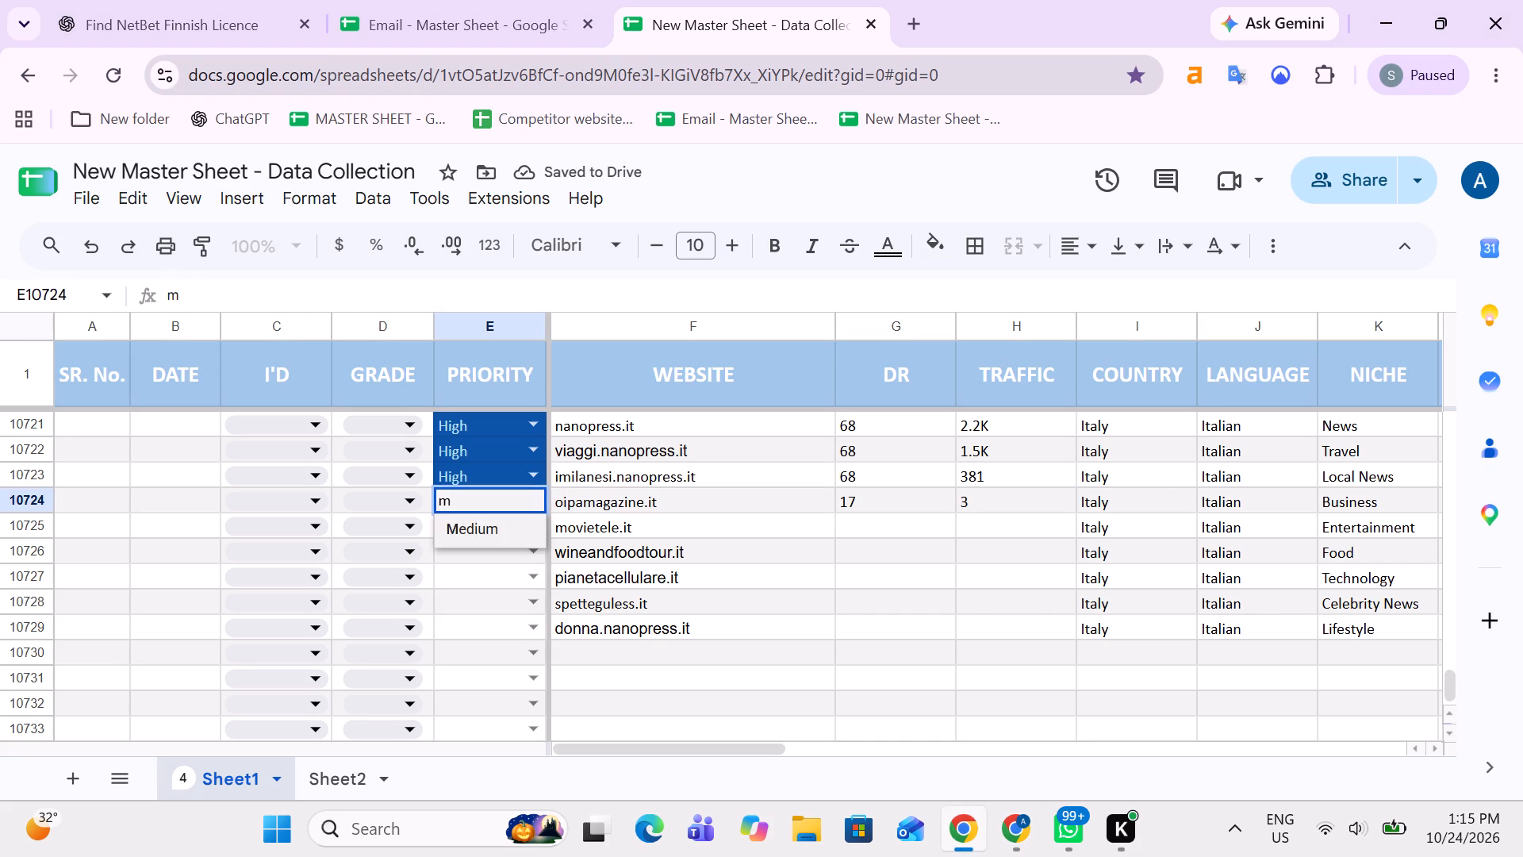
{"action": "key", "text": "Return"}
Copy movietele.it from the WEBSITE column in row 10725 and open it in the other browser window.
{"action": "key", "text": "Up"}
{"action": "key", "text": "Right"}
{"action": "key", "text": "Right"}
{"action": "key", "text": "Down"}
{"action": "key", "text": "Left"}
{"action": "key", "text": "ctrl+c"}
{"action": "key", "text": "alt+Tab"}
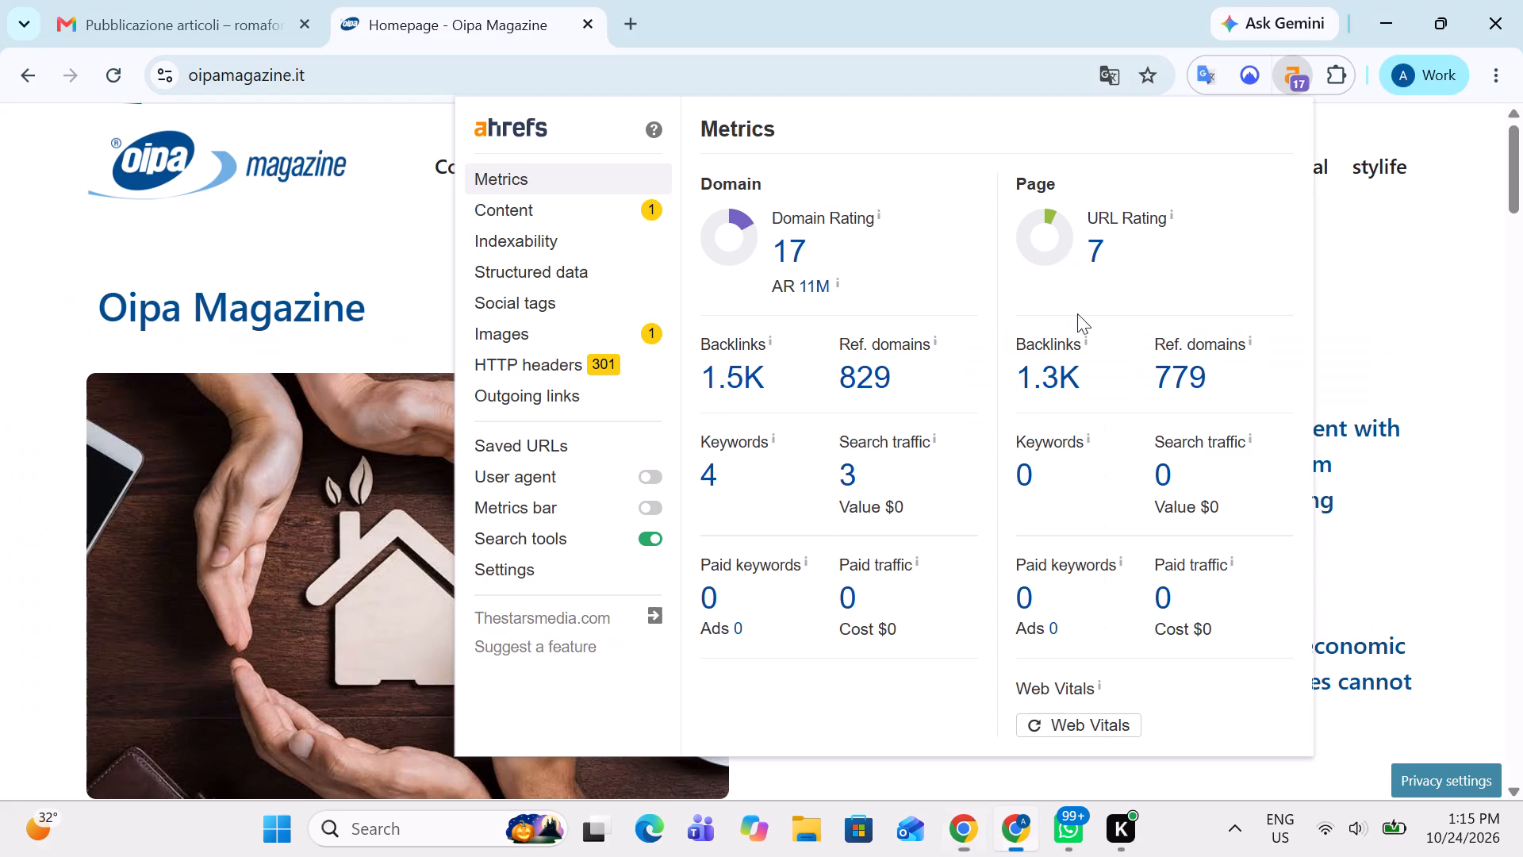
{"action": "left_click", "coordinate": [1034, 84]}
{"action": "key", "text": "ctrl+v"}
{"action": "key", "text": "Return"}
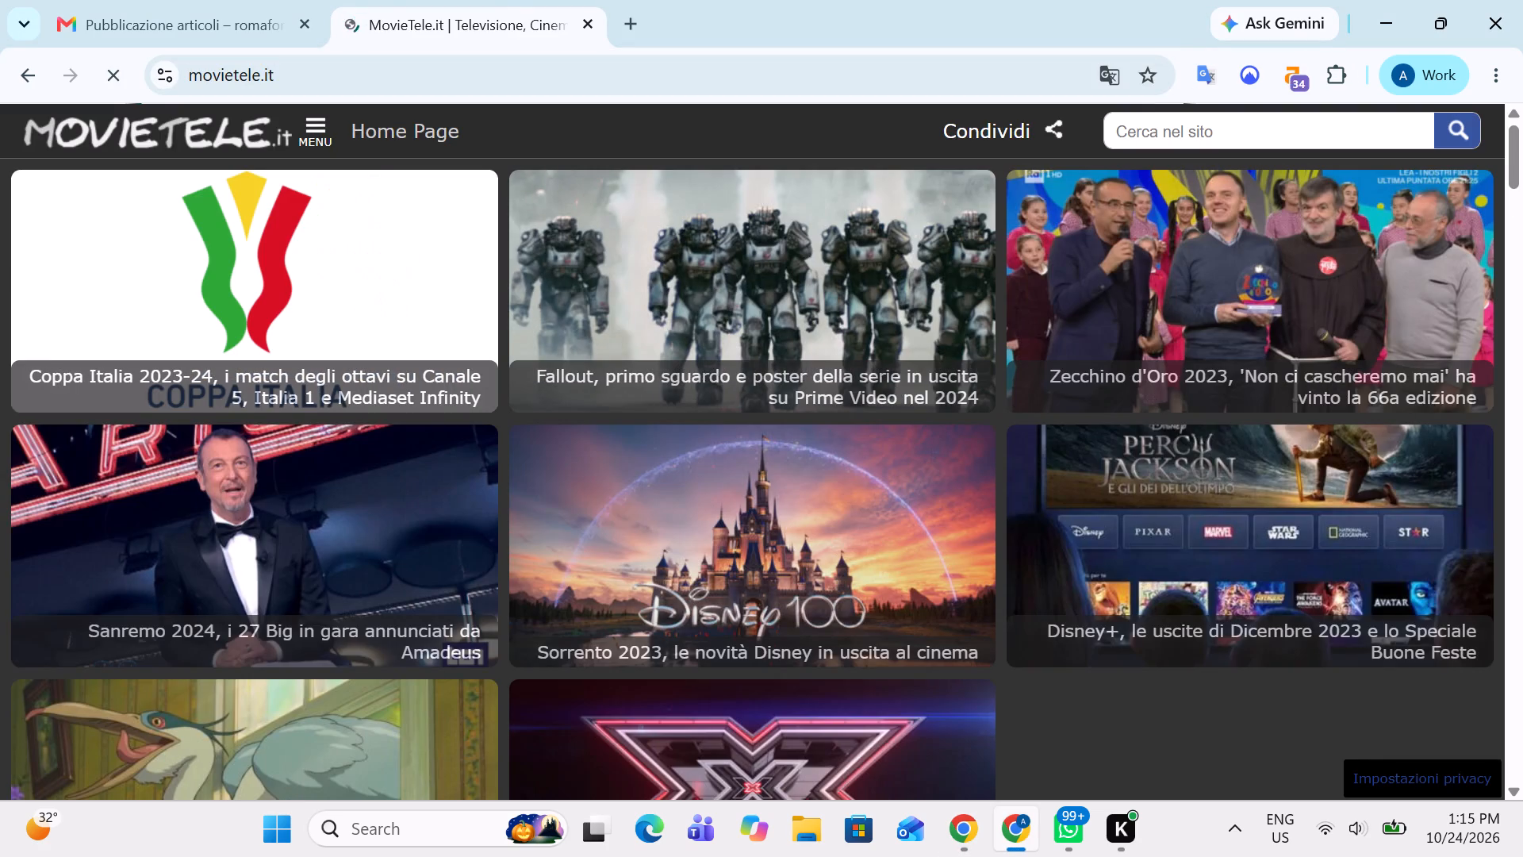
Search the movietele.it site for Netbet.
{"action": "scroll", "coordinate": [1117, 152], "scroll_direction": "down", "scroll_amount": 8}
{"action": "scroll", "coordinate": [1077, 396], "scroll_direction": "up", "scroll_amount": 8}
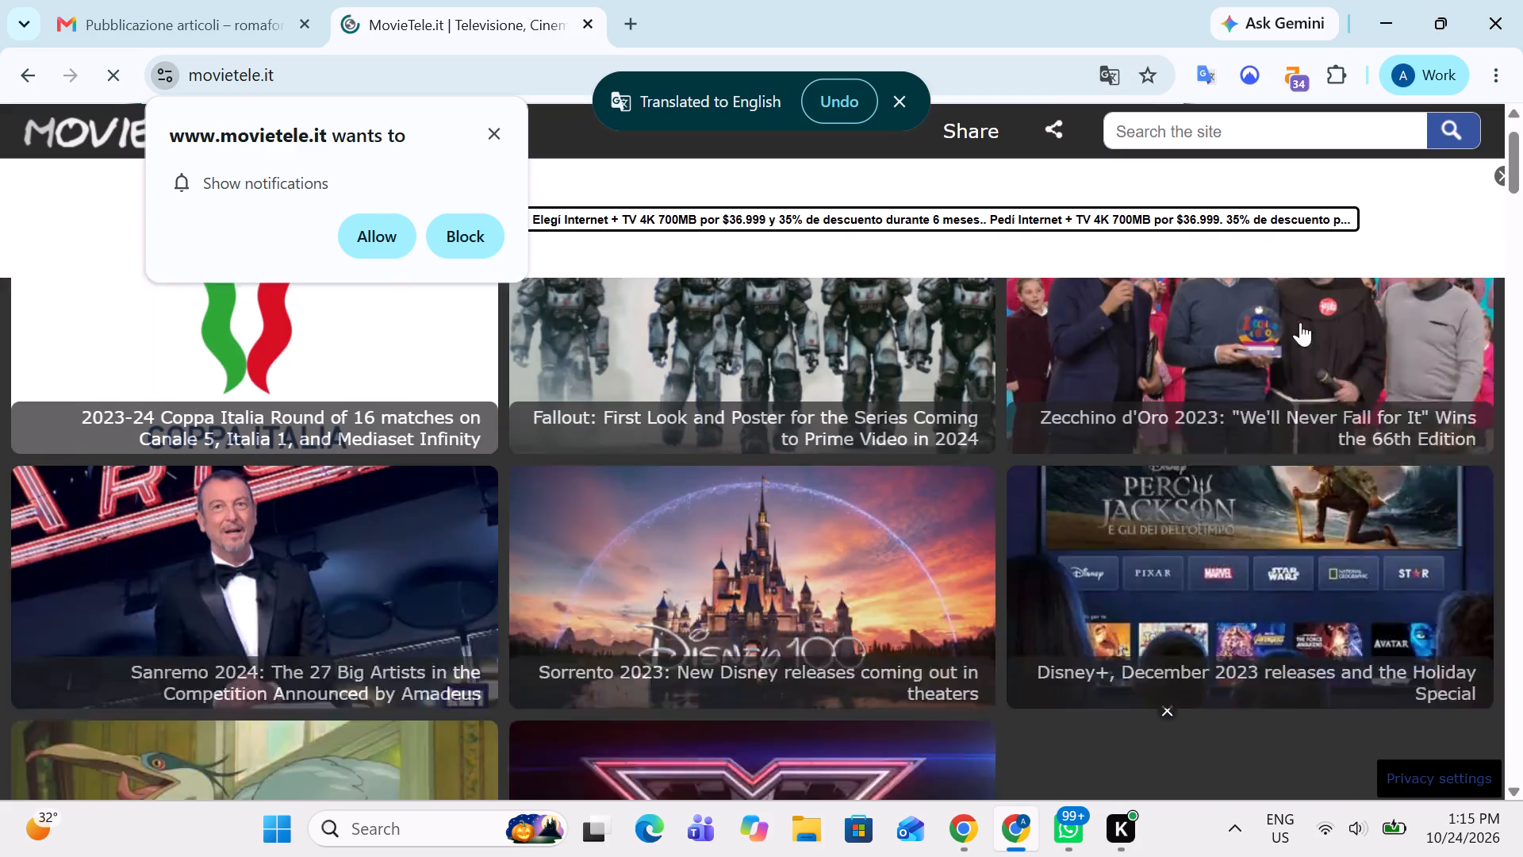
{"action": "left_click", "coordinate": [1310, 135]}
{"action": "type", "text": "Netbet"}
{"action": "key", "text": "Return"}
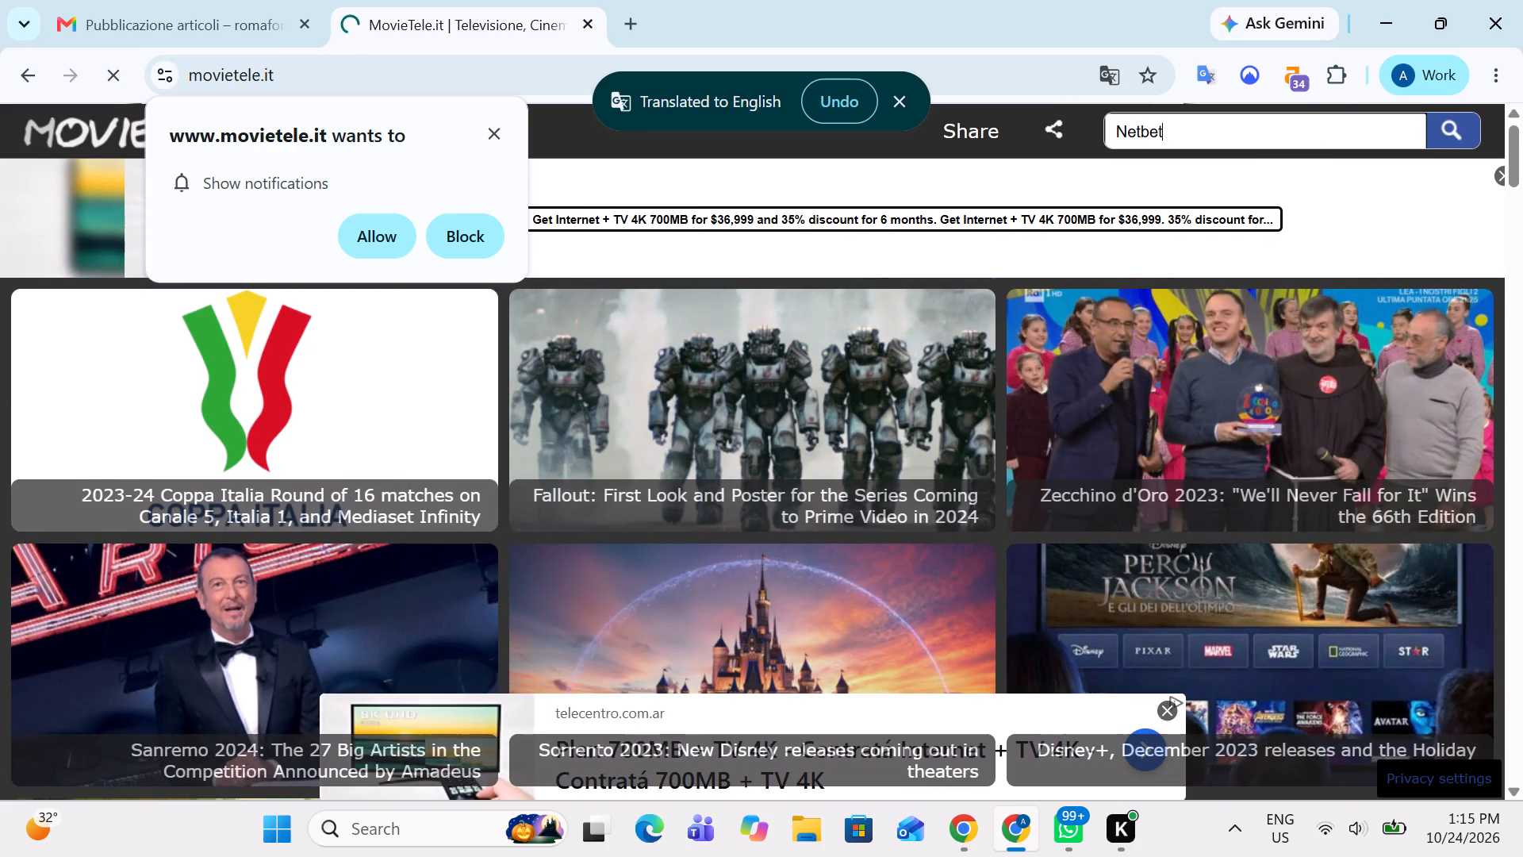
Show the Ahrefs domain metrics for movietele.it.
{"action": "left_click", "coordinate": [1301, 90]}
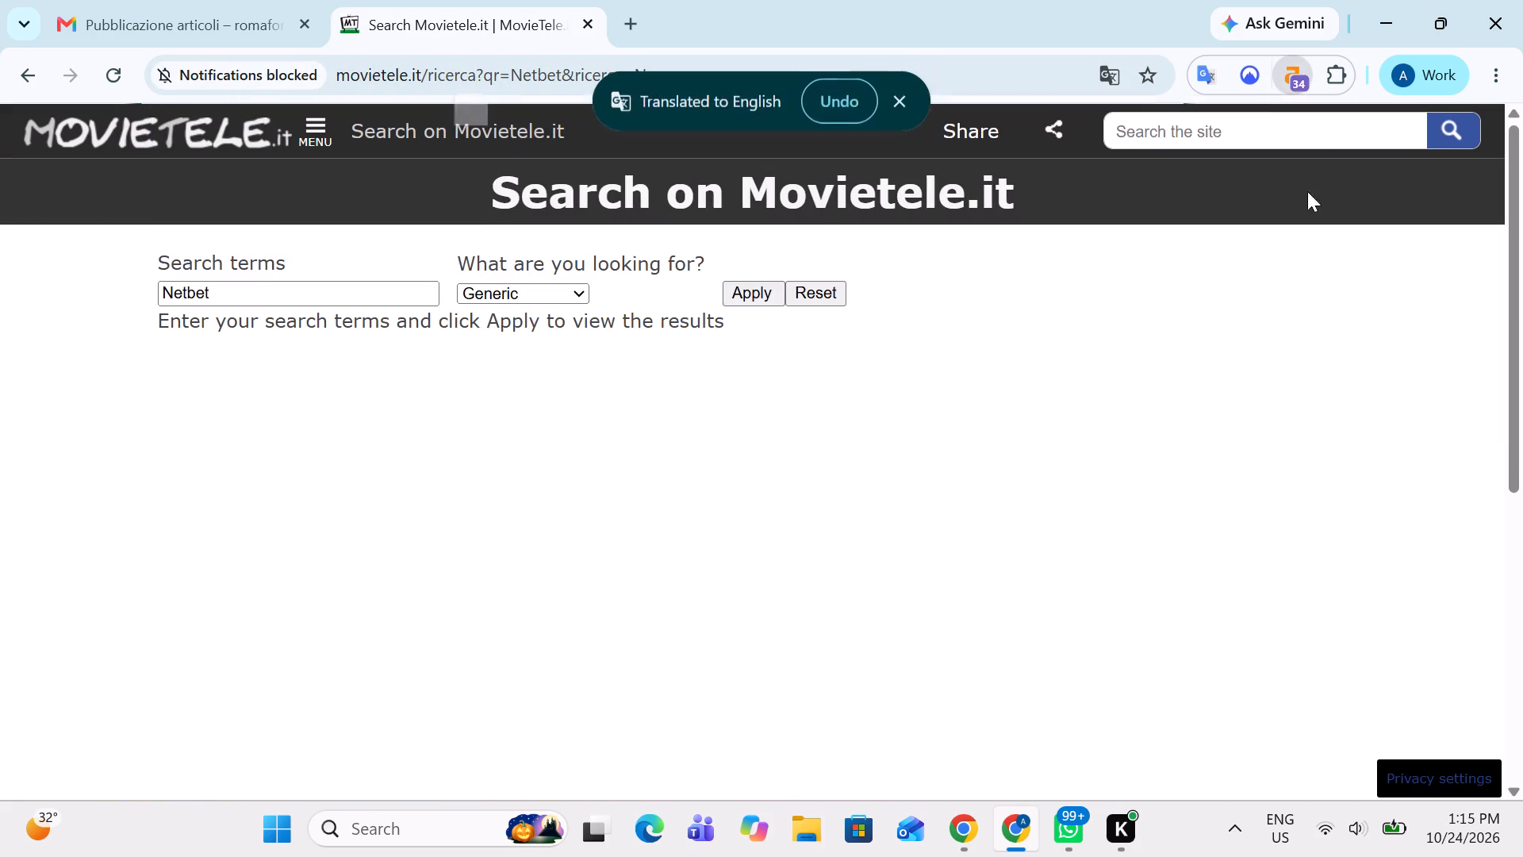
Back in the New Master Sheet window, enter DR 34 and traffic 8.3K for movietele.it in row 10725.
{"action": "key", "text": "alt+Tab"}
{"action": "key", "text": "Right"}
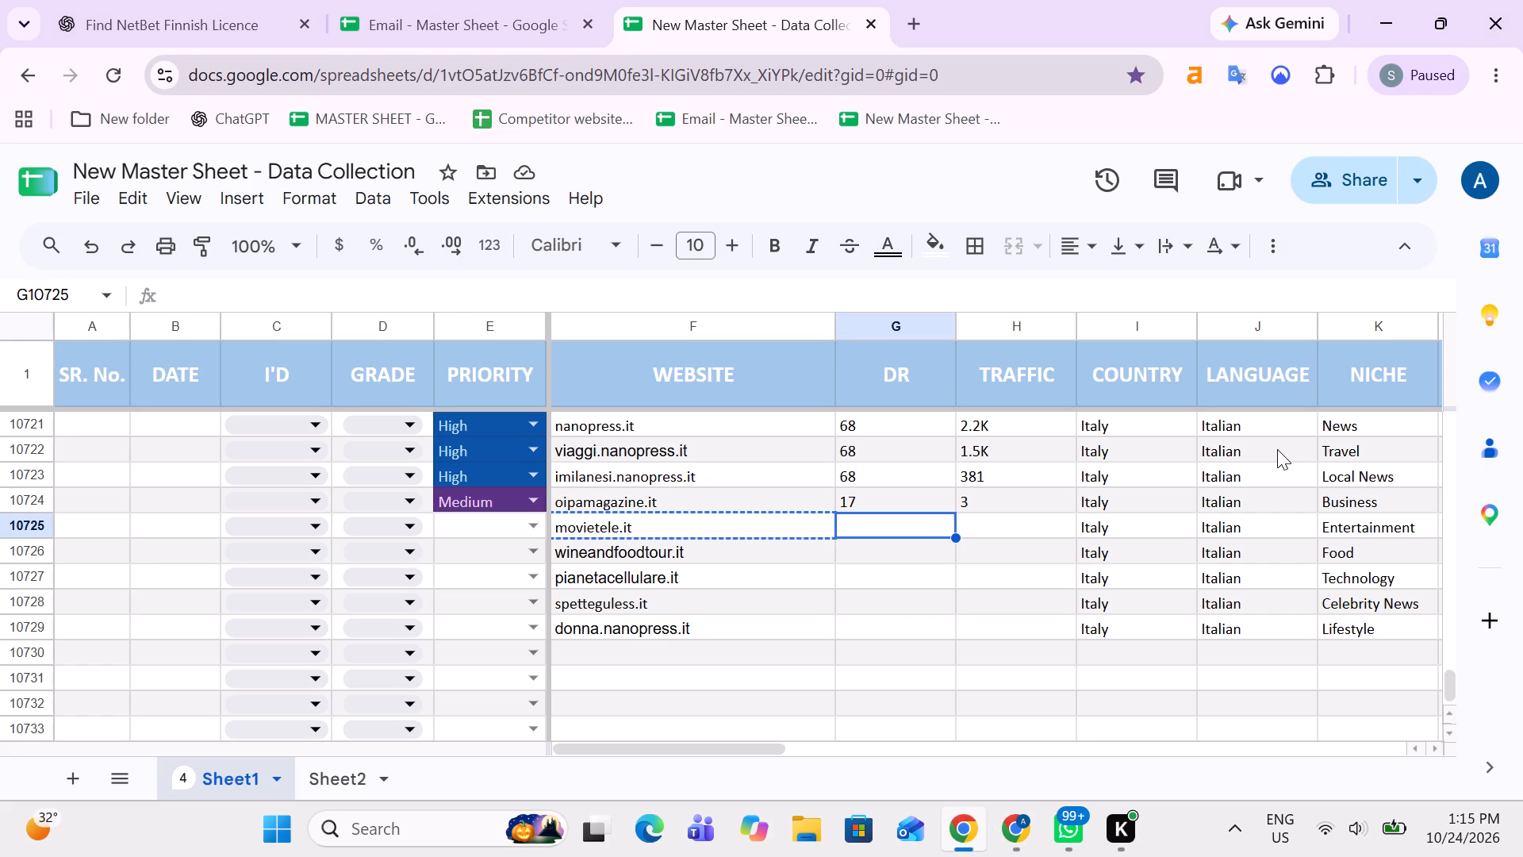
{"action": "type", "text": "34"}
{"action": "key", "text": "Right"}
{"action": "key", "text": "alt+Tab"}
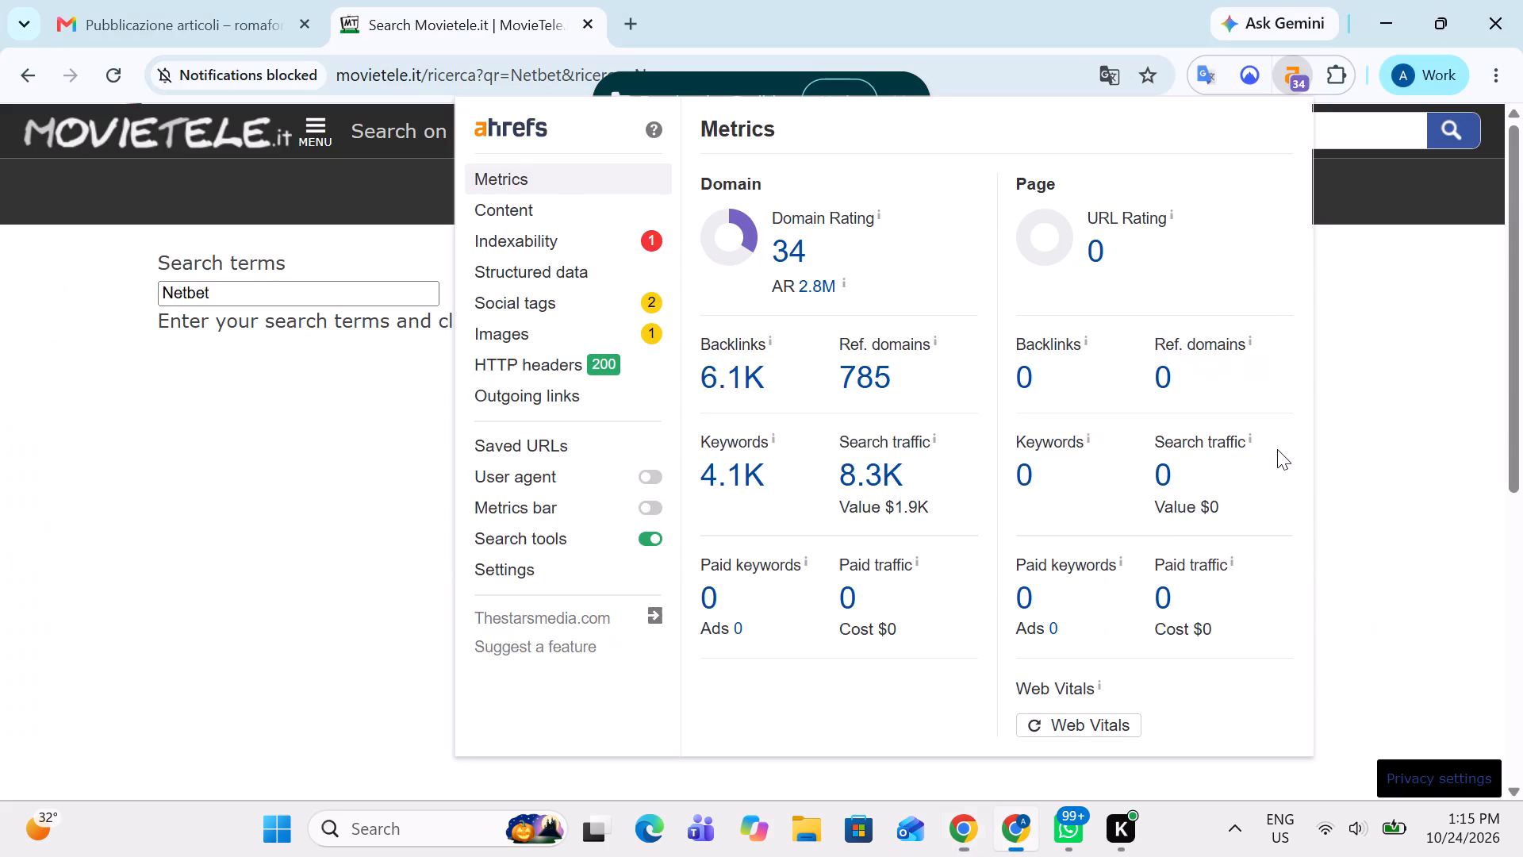
{"action": "key", "text": "alt+Tab"}
{"action": "key", "text": "8"}
{"action": "type", "text": ".3K"}
Set the priority of movietele.it in row 10725 to High.
{"action": "key", "text": "Left"}
{"action": "key", "text": "Left"}
{"action": "key", "text": "Left"}
{"action": "key", "text": "Left"}
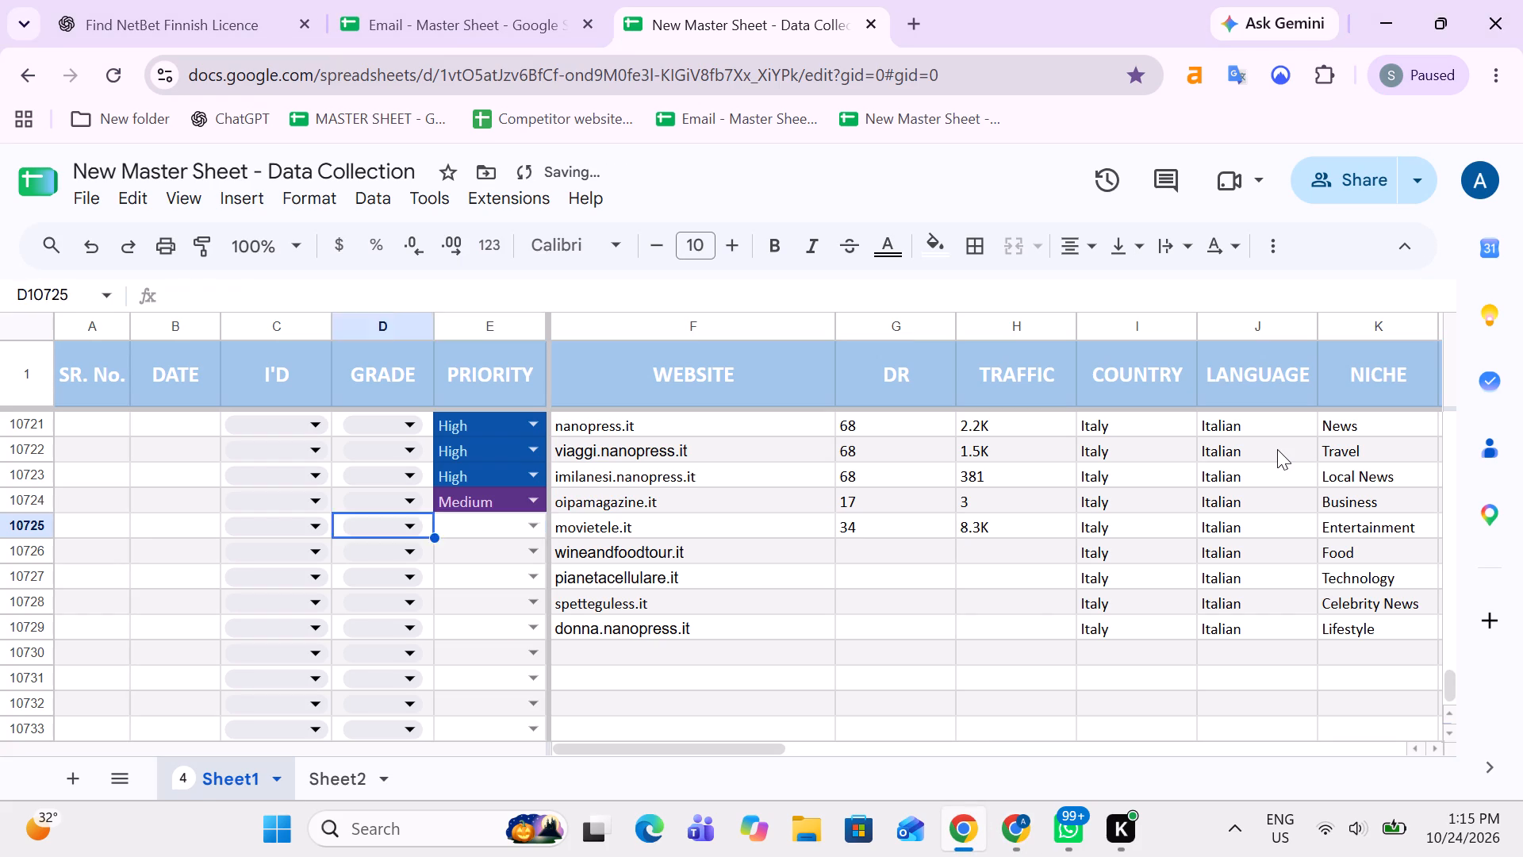
{"action": "key", "text": "Right"}
{"action": "key", "text": "h"}
{"action": "key", "text": "Down"}
{"action": "key", "text": "Return"}
Set the website type of movietele.it in row 10725 to Unique.
{"action": "key", "text": "Up"}
{"action": "key", "text": "Right"}
{"action": "key", "text": "Right"}
{"action": "key", "text": "Right"}
{"action": "key", "text": "Right"}
{"action": "key", "text": "Right"}
{"action": "key", "text": "Right"}
{"action": "key", "text": "Right"}
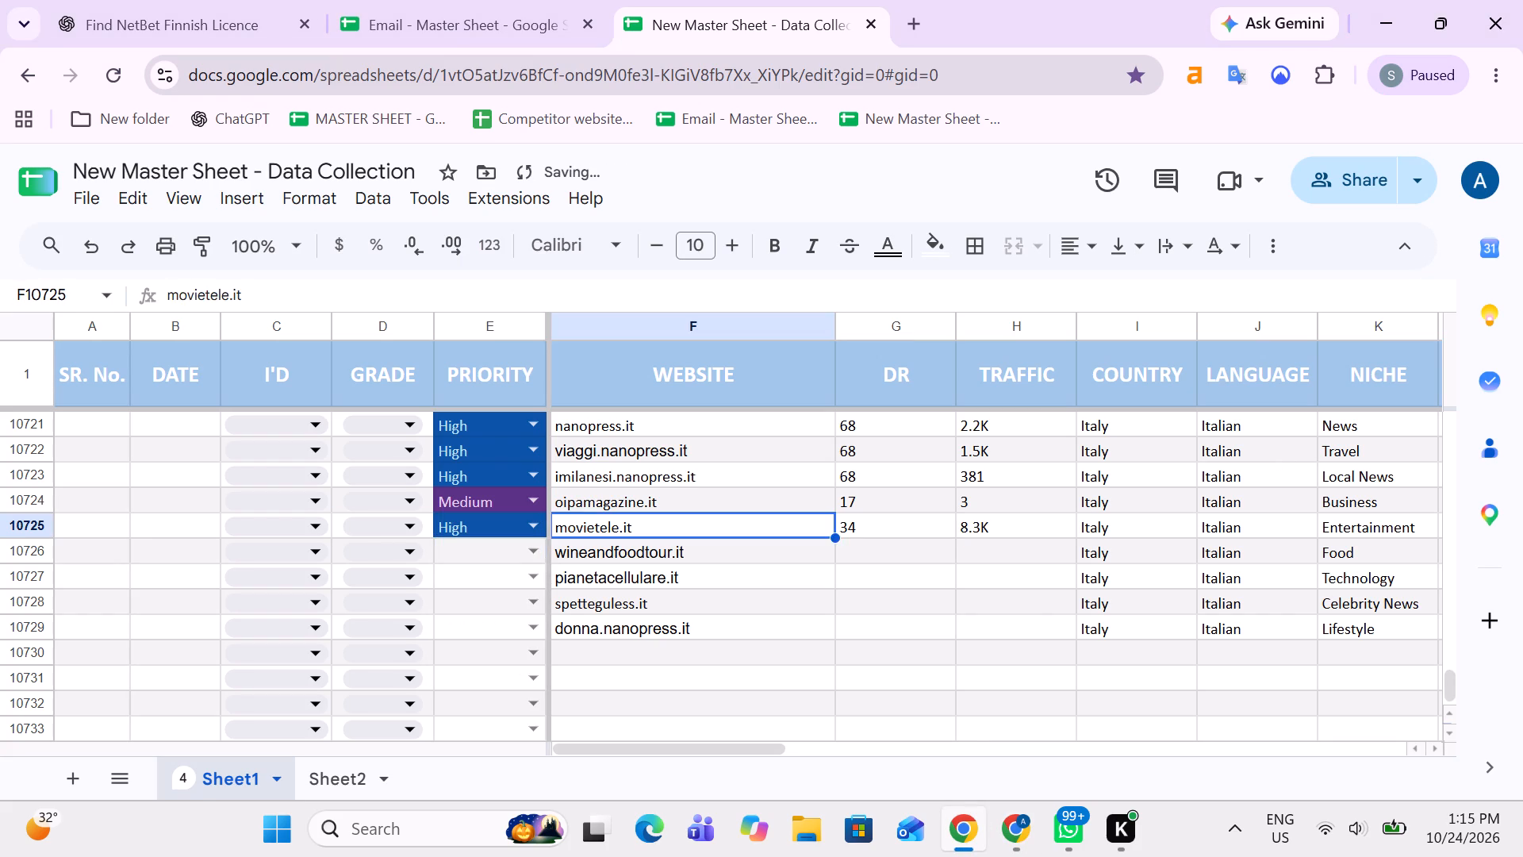
{"action": "key", "text": "Right"}
{"action": "key", "text": "Right"}
{"action": "key", "text": "Right"}
{"action": "key", "text": "Right"}
{"action": "key", "text": "Right"}
{"action": "key", "text": "Left"}
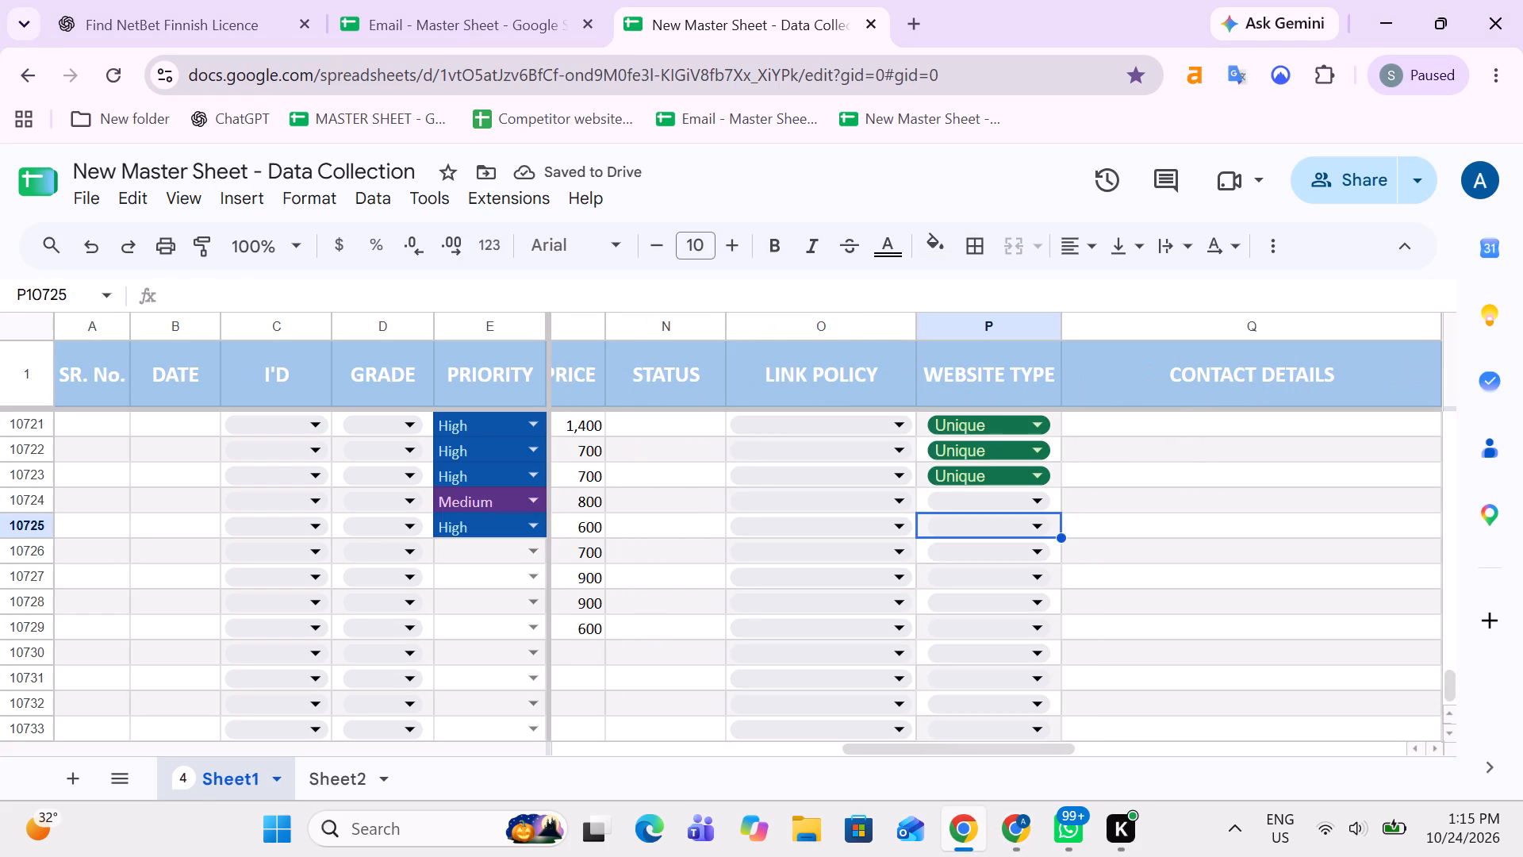
{"action": "key", "text": "u"}
{"action": "key", "text": "Tab"}
Copy wineandfoodtour.it from row 10726 and open that site in the other browser window.
{"action": "key", "text": "Down"}
{"action": "key", "text": "Left"}
{"action": "key", "text": "Left"}
{"action": "key", "text": "Left"}
{"action": "key", "text": "Left"}
{"action": "key", "text": "Left"}
{"action": "key", "text": "Left"}
{"action": "key", "text": "Left"}
{"action": "key", "text": "Left"}
{"action": "key", "text": "Left"}
{"action": "key", "text": "Left"}
{"action": "key", "text": "Left"}
{"action": "key", "text": "Left"}
{"action": "key", "text": "Left"}
{"action": "key", "text": "Left"}
{"action": "key", "text": "Left"}
{"action": "key", "text": "Left"}
{"action": "key", "text": "Left"}
{"action": "key", "text": "Left"}
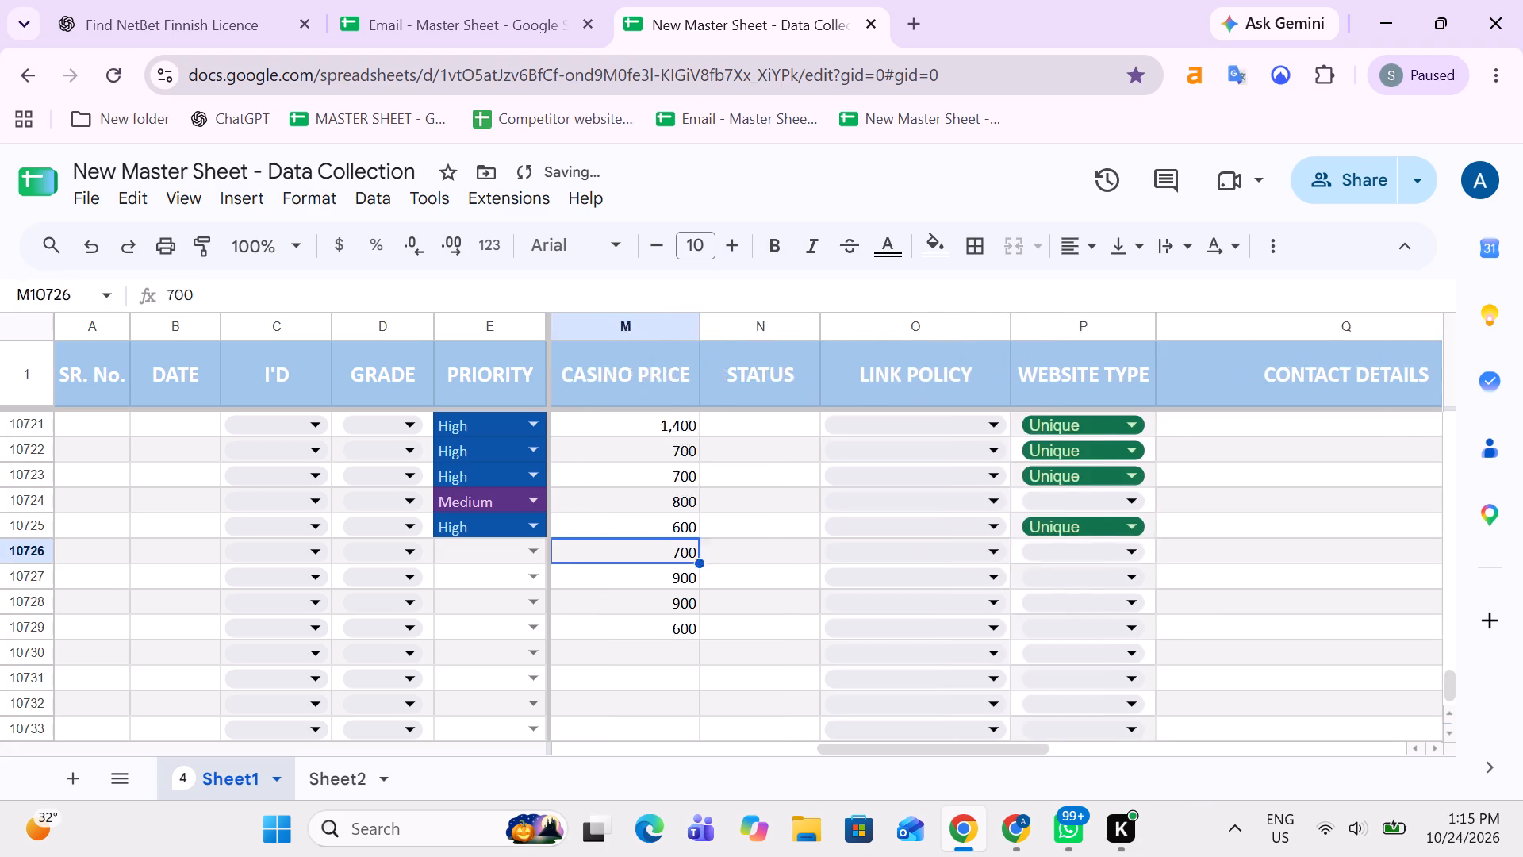
{"action": "key", "text": "Right"}
{"action": "key", "text": "Right"}
{"action": "key", "text": "Right"}
{"action": "key", "text": "Right"}
{"action": "key", "text": "Right"}
{"action": "key", "text": "ctrl+c"}
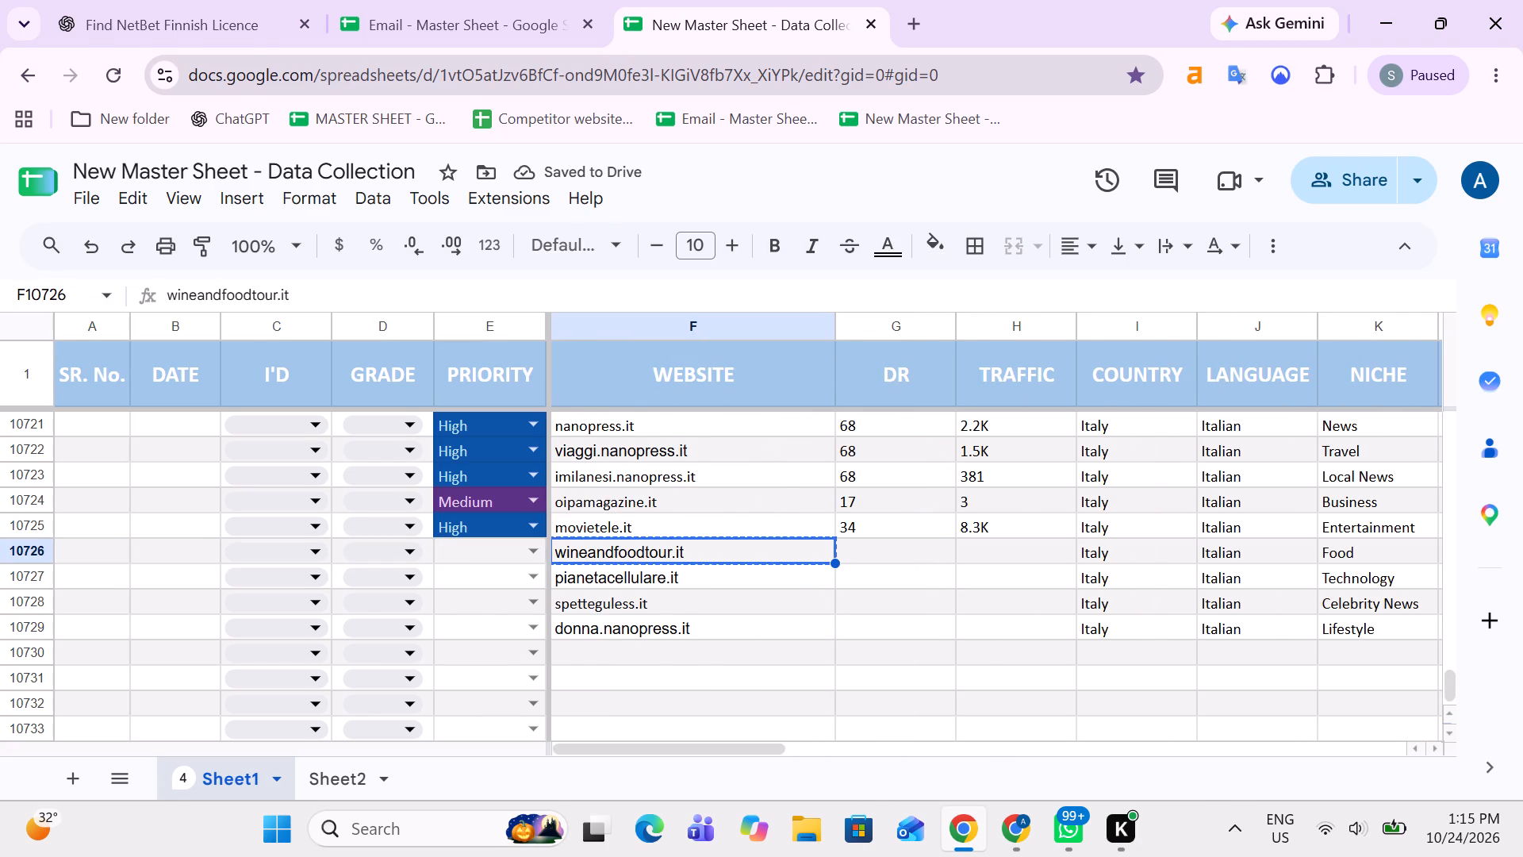
{"action": "key", "text": "alt+Tab"}
{"action": "left_click", "coordinate": [792, 67]}
{"action": "key", "text": "ctrl+v"}
{"action": "key", "text": "Return"}
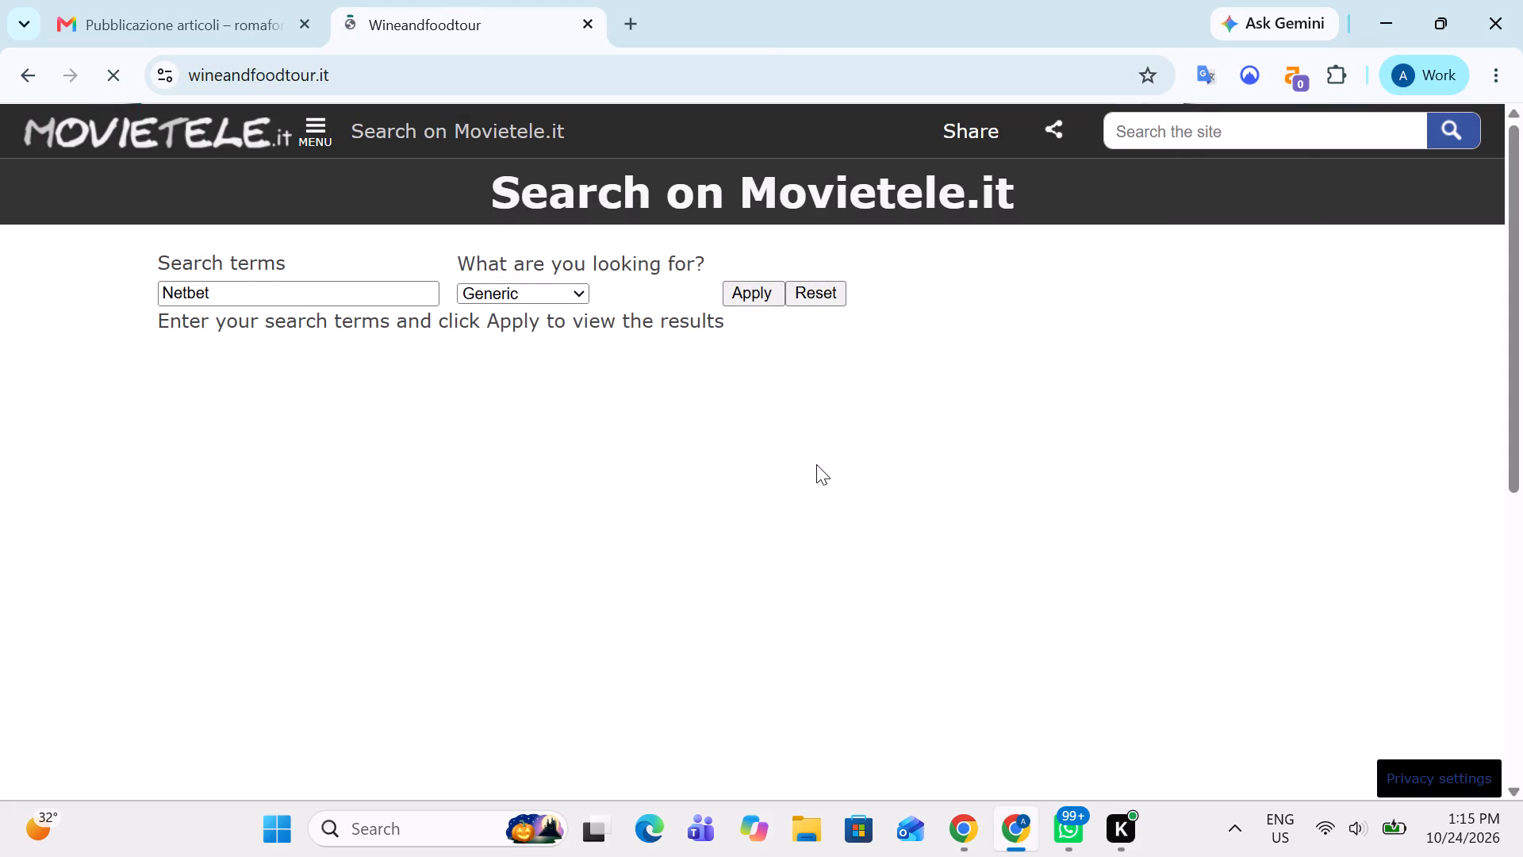
Search the wineandfoodtour.it site for Netbet.
{"action": "scroll", "coordinate": [1372, 328], "scroll_direction": "down", "scroll_amount": 4}
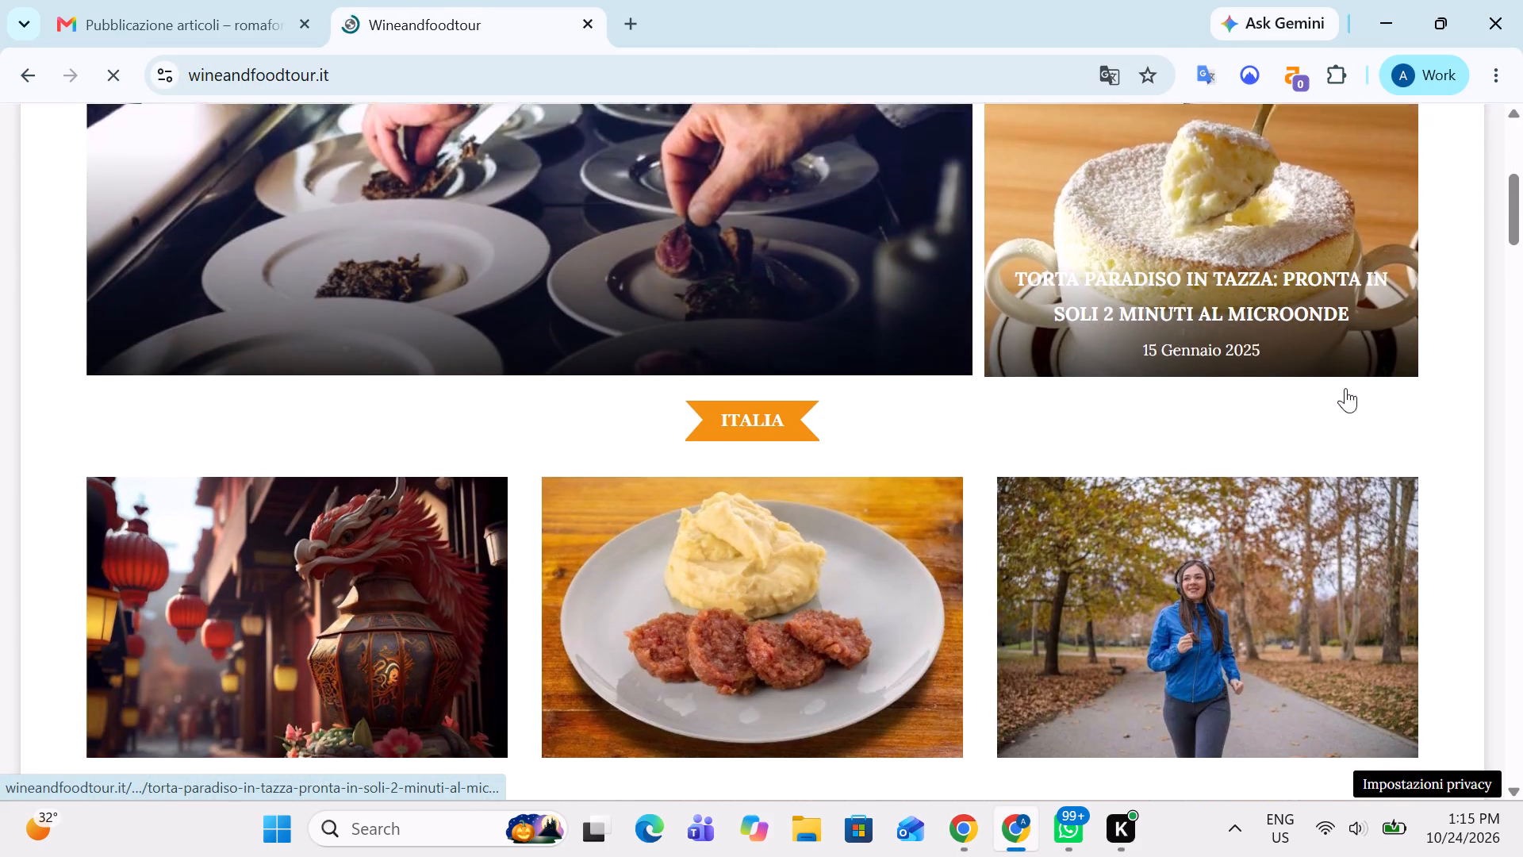
{"action": "scroll", "coordinate": [1326, 461], "scroll_direction": "up", "scroll_amount": 6}
{"action": "left_click", "coordinate": [1452, 138]}
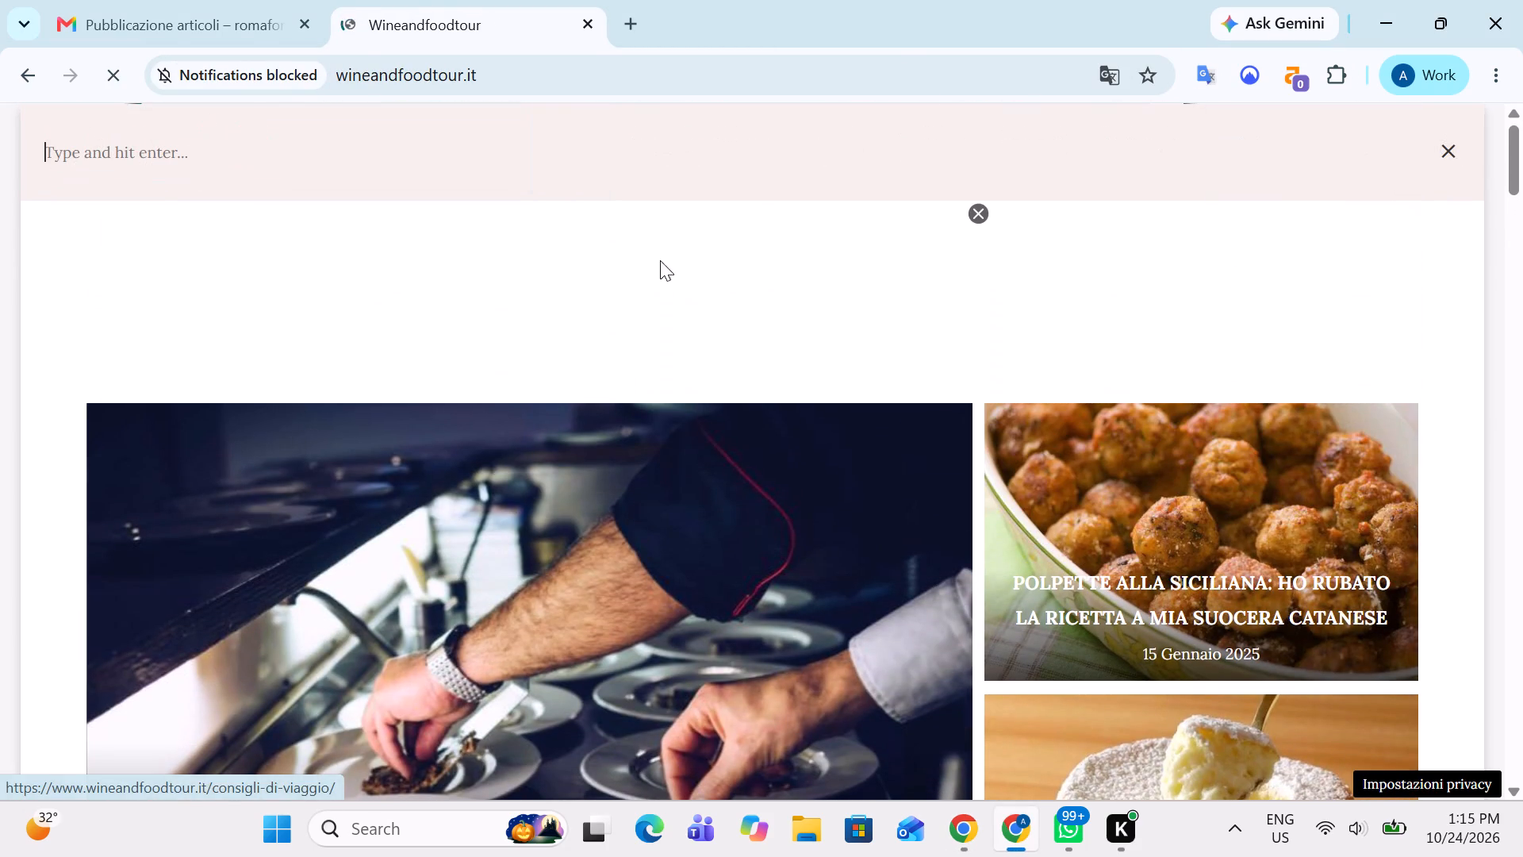
{"action": "left_click", "coordinate": [286, 167]}
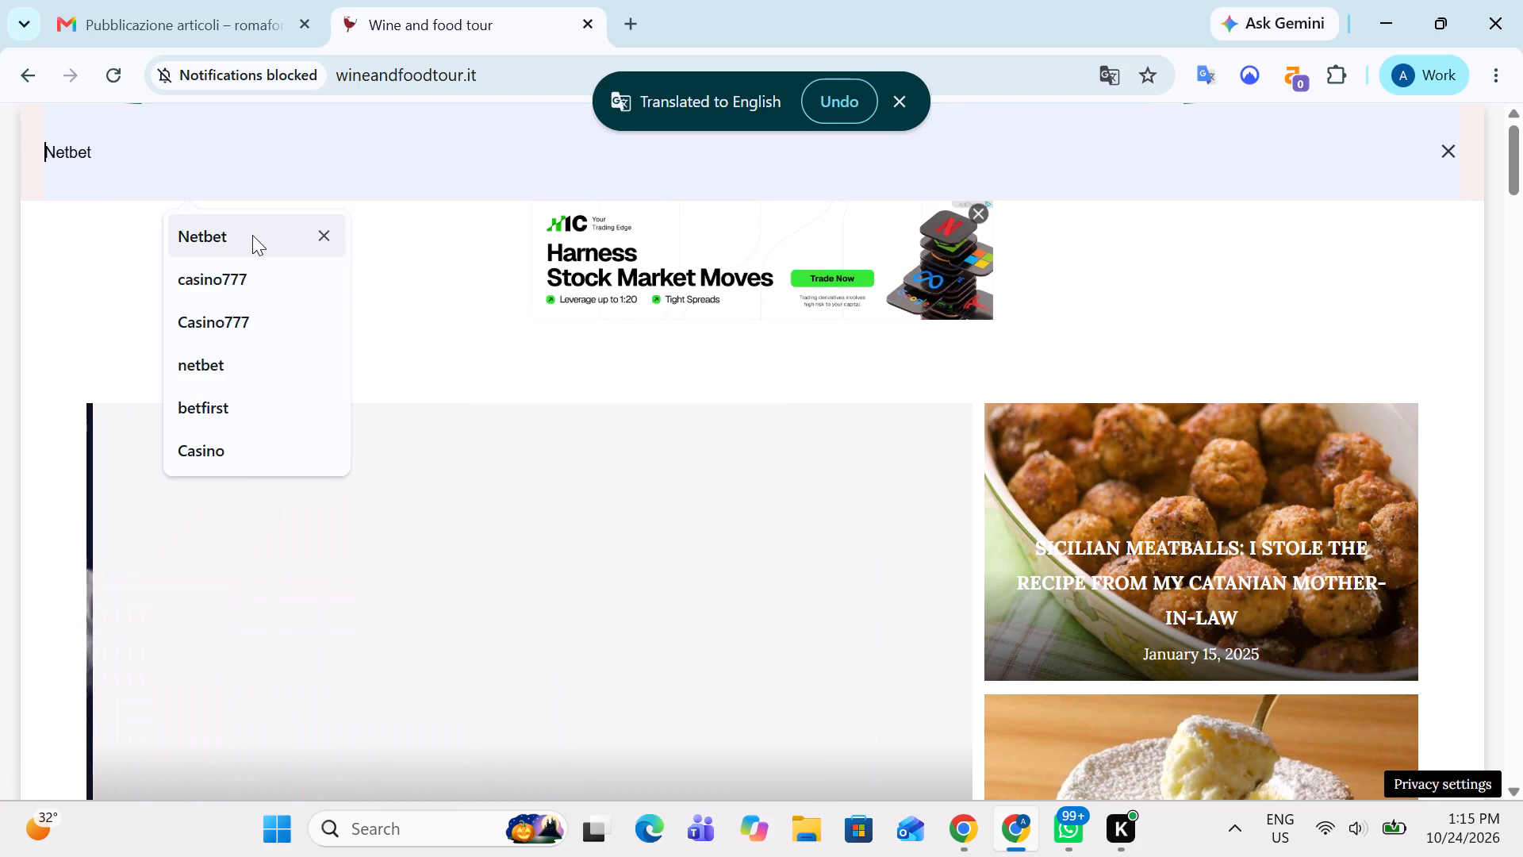
{"action": "left_click", "coordinate": [252, 235]}
{"action": "key", "text": "Return"}
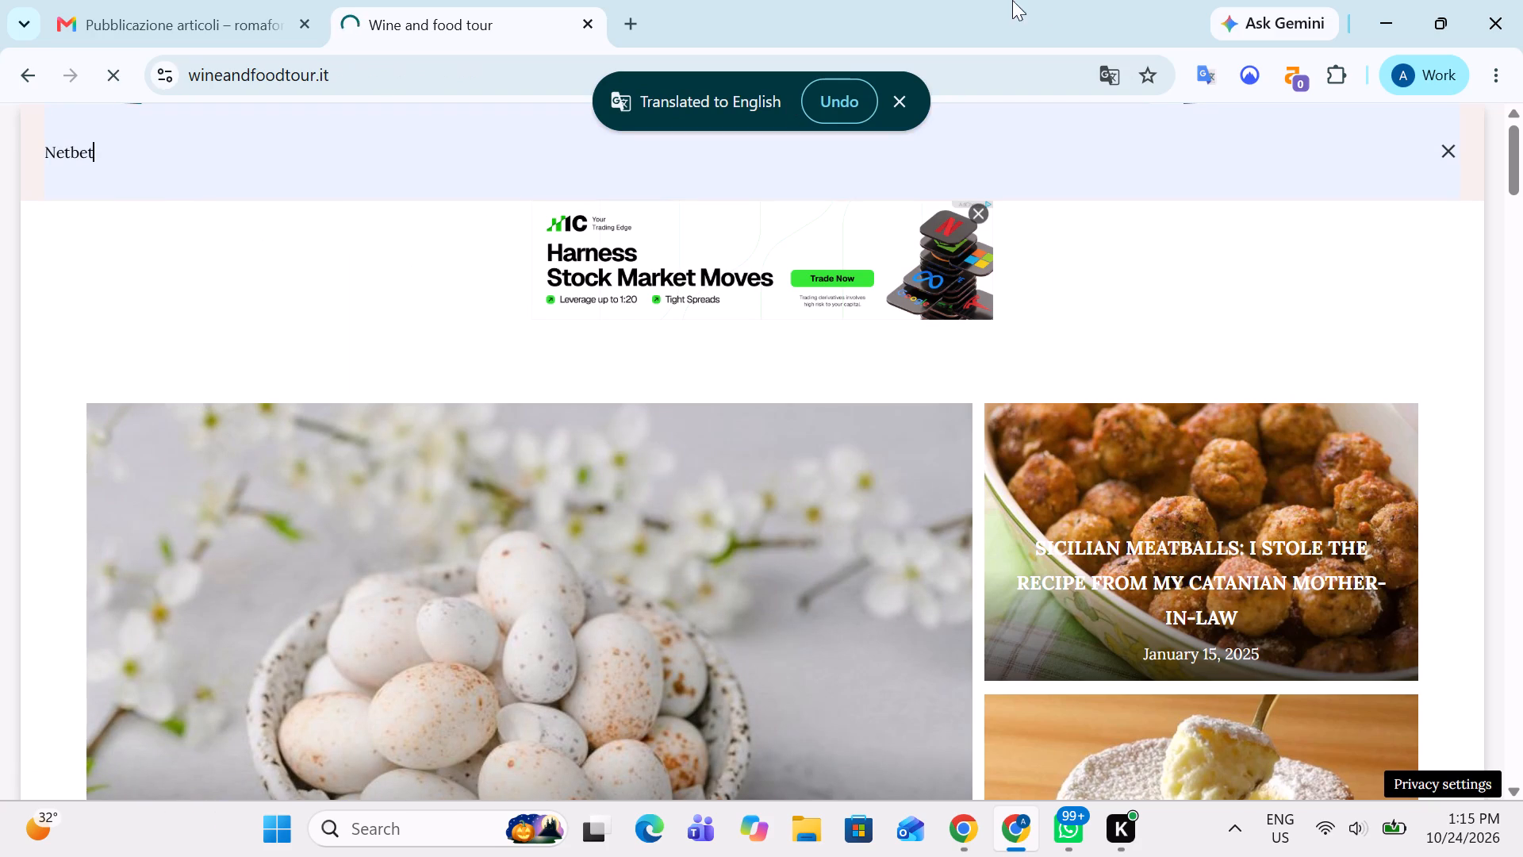
Show the Ahrefs domain metrics for wineandfoodtour.it.
{"action": "left_click", "coordinate": [1302, 77]}
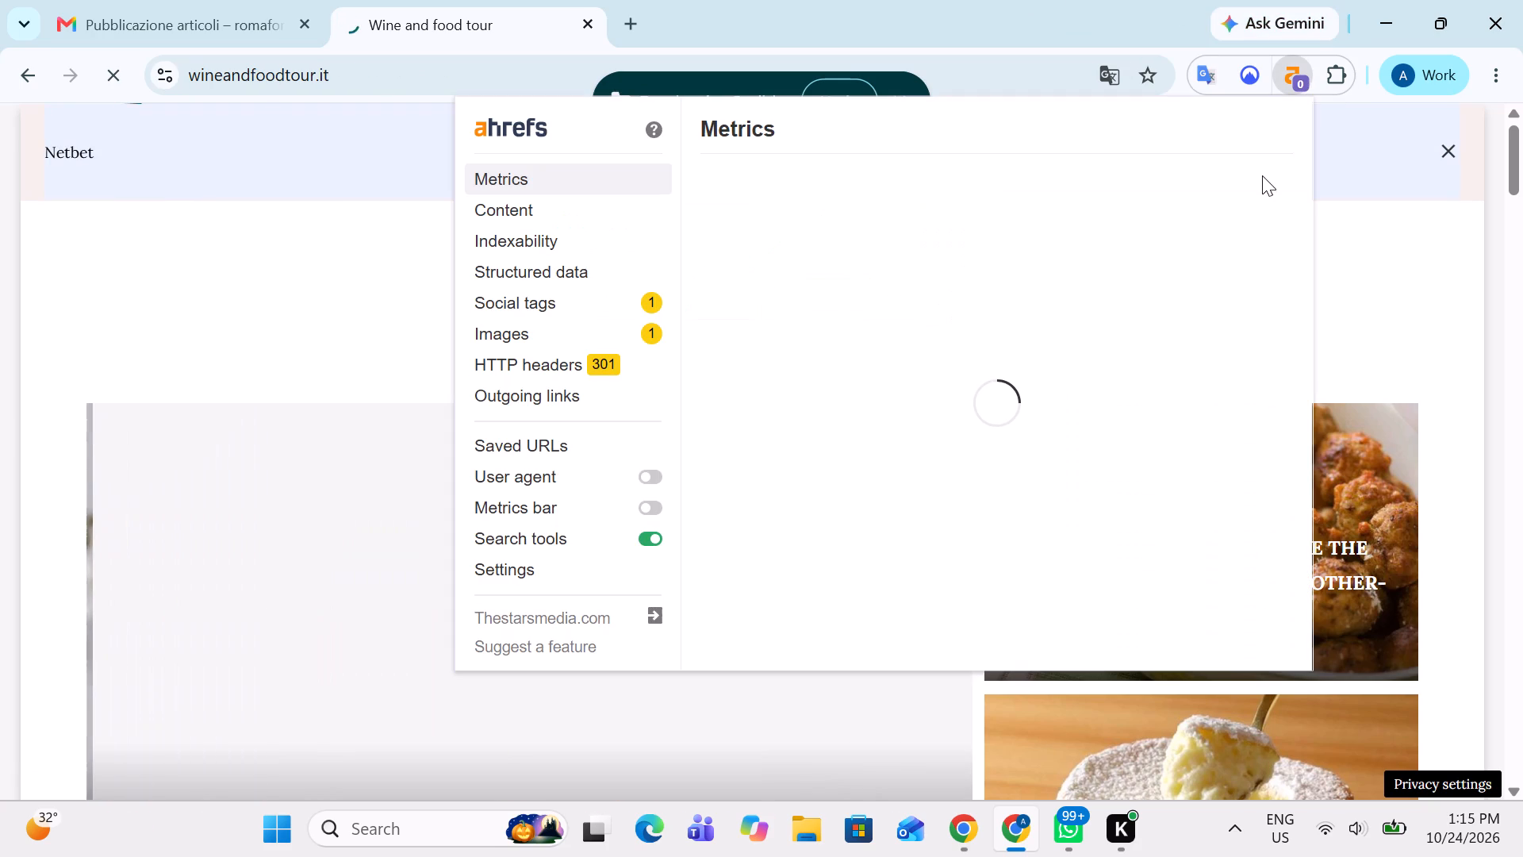
Back in the New Master Sheet window, enter DR 0 and traffic 1.9K for wineandfoodtour.it in row 10726.
{"action": "key", "text": "alt+Tab"}
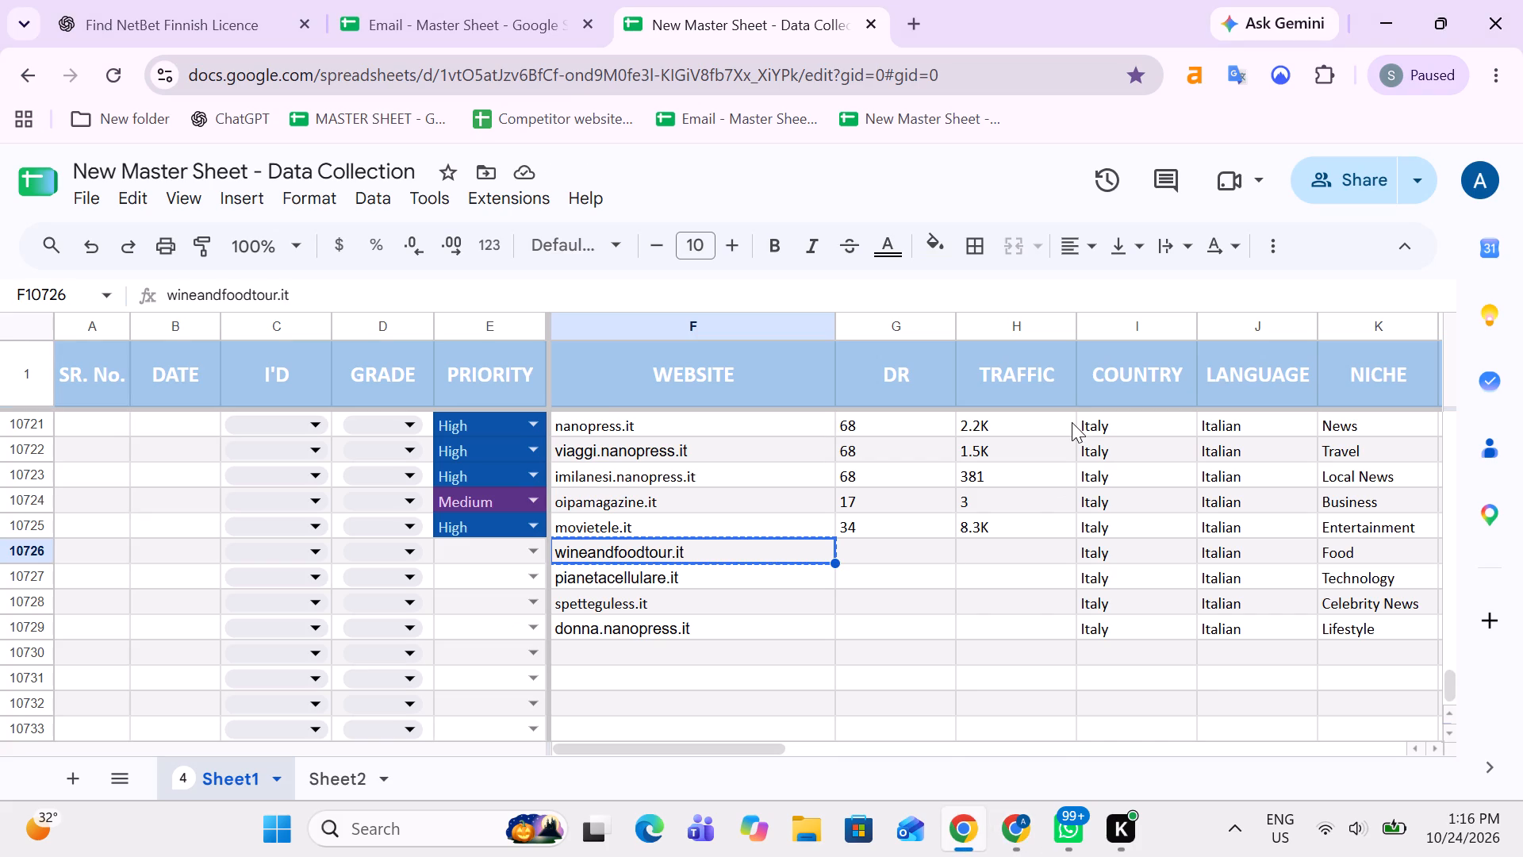
{"action": "key", "text": "Right"}
{"action": "key", "text": "0"}
{"action": "key", "text": "Right"}
{"action": "type", "text": "1.9K"}
{"action": "key", "text": "Right"}
Set the website type of wineandfoodtour.it in row 10726 to Unique.
{"action": "key", "text": "Right"}
{"action": "key", "text": "Right"}
{"action": "key", "text": "Right"}
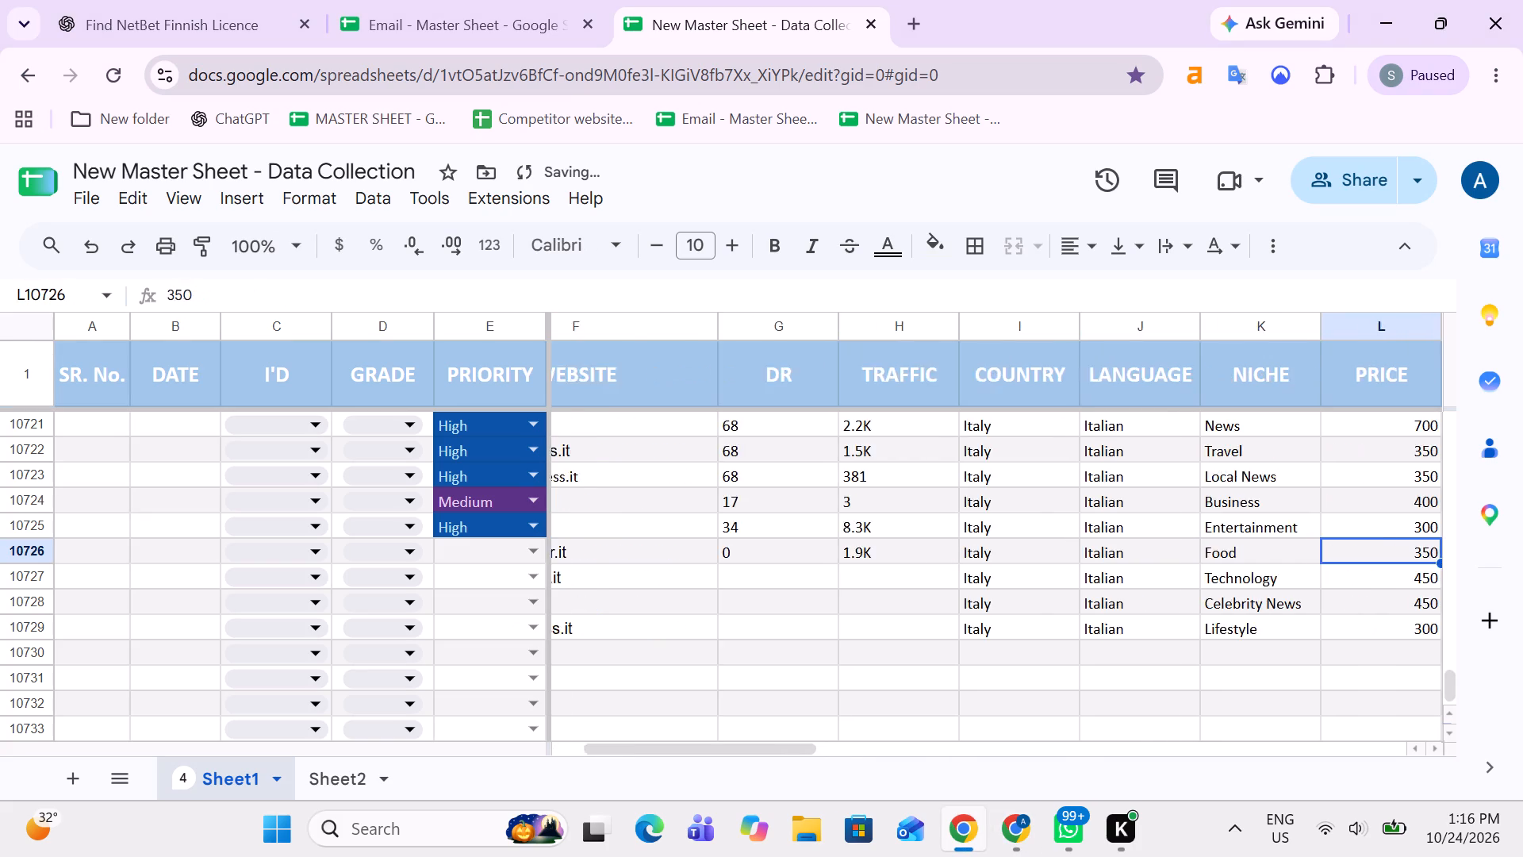
{"action": "key", "text": "Right"}
{"action": "key", "text": "Right"}
{"action": "key", "text": "Right"}
{"action": "key", "text": "Right"}
{"action": "key", "text": "Left"}
{"action": "key", "text": "Right"}
{"action": "key", "text": "Left"}
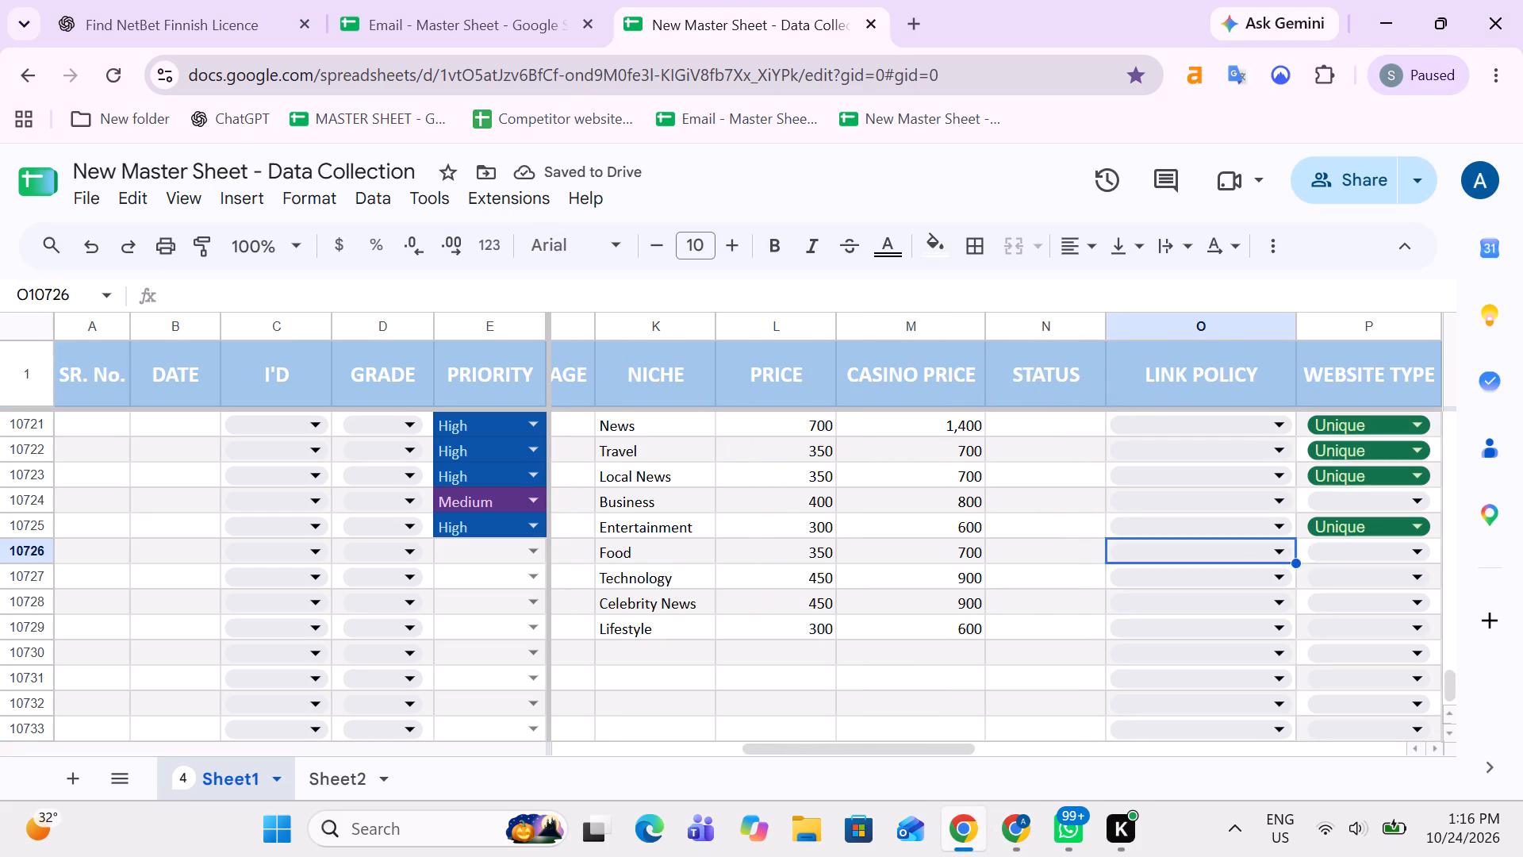
{"action": "key", "text": "Right"}
{"action": "key", "text": "u"}
{"action": "key", "text": "Tab"}
Check the Netbet search results on wineandfoodtour.it and set its priority in row 10726 to High.
{"action": "key", "text": "Down"}
{"action": "key", "text": "Left"}
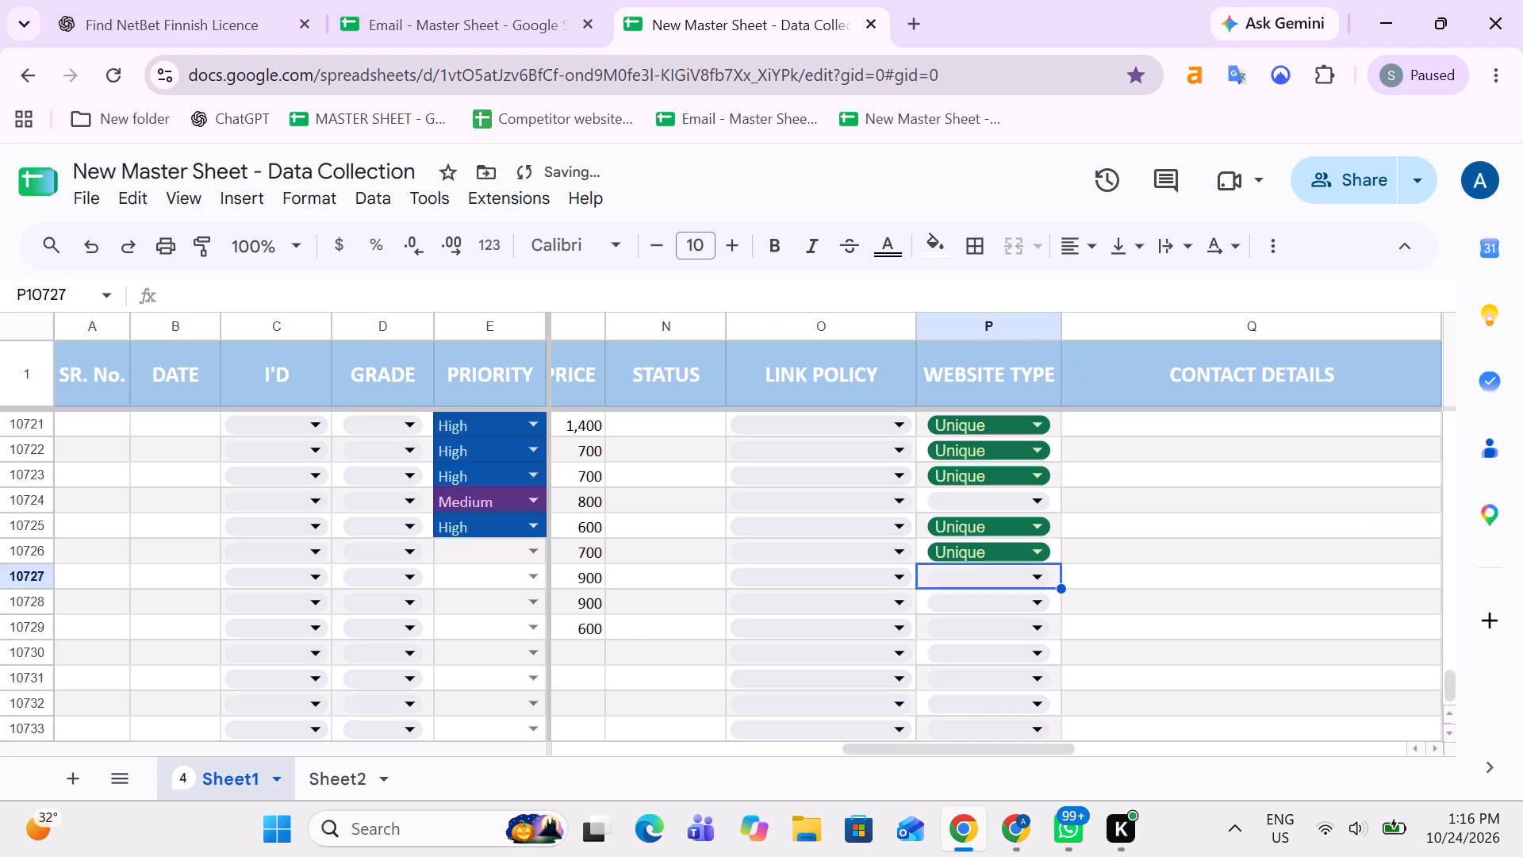
{"action": "key", "text": "Up"}
{"action": "key", "text": "Right"}
{"action": "key", "text": "Left"}
{"action": "key", "text": "Left"}
{"action": "key", "text": "Left"}
{"action": "key", "text": "Left"}
{"action": "key", "text": "Left"}
{"action": "key", "text": "Left"}
{"action": "key", "text": "Left"}
{"action": "key", "text": "Left"}
{"action": "key", "text": "Left"}
{"action": "key", "text": "Left"}
{"action": "key", "text": "Left"}
{"action": "key", "text": "Left"}
{"action": "key", "text": "Left"}
{"action": "key", "text": "Left"}
{"action": "key", "text": "Left"}
{"action": "key", "text": "Left"}
{"action": "key", "text": "Left"}
{"action": "key", "text": "Left"}
{"action": "key", "text": "Right"}
{"action": "key", "text": "Right"}
{"action": "key", "text": "Right"}
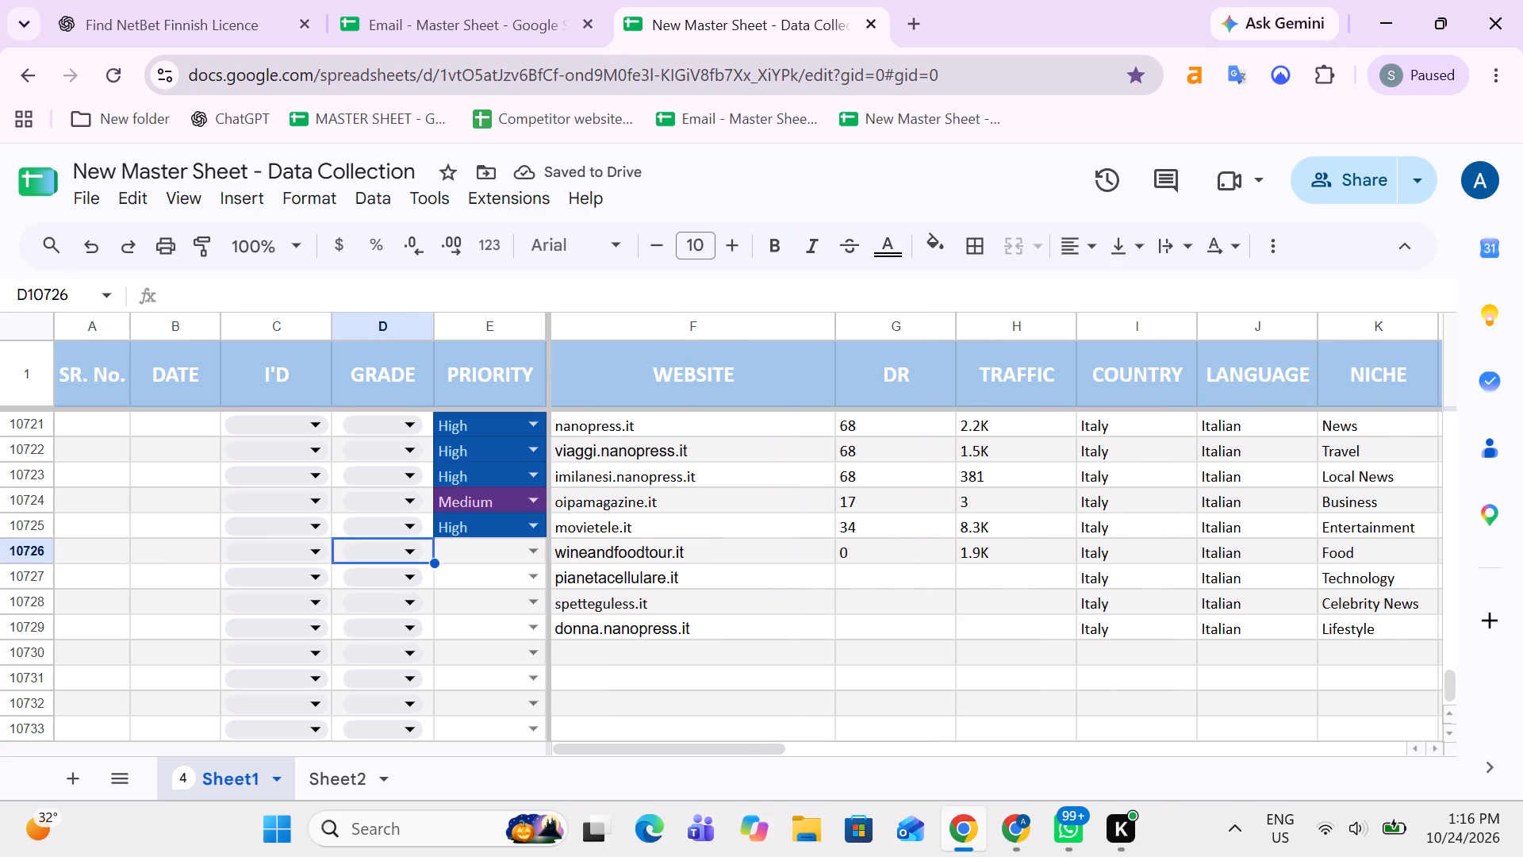
{"action": "key", "text": "Right"}
{"action": "key", "text": "alt+Tab"}
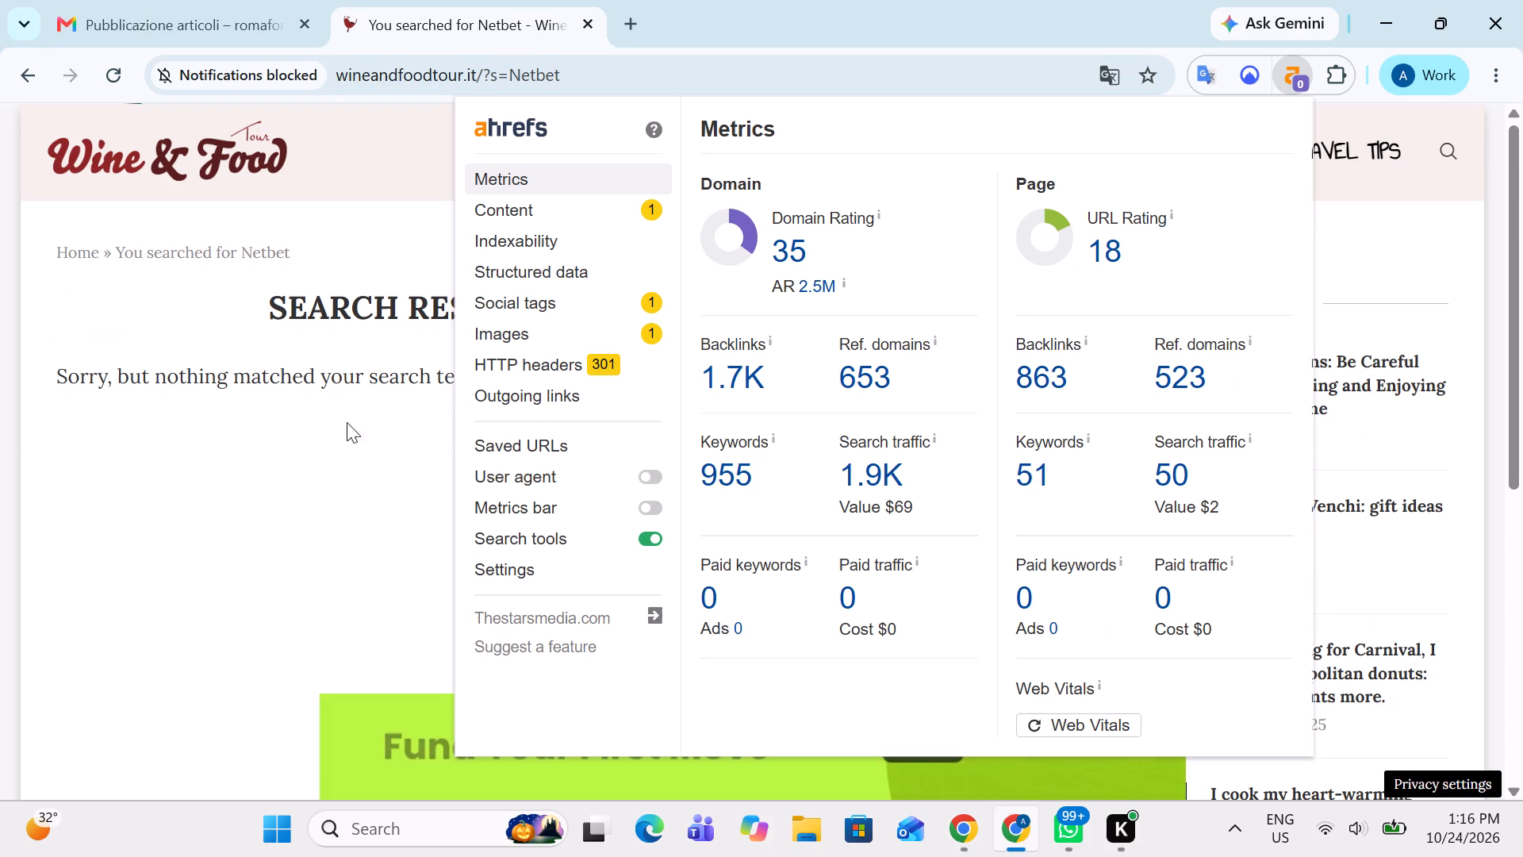
{"action": "left_click", "coordinate": [0, 423]}
{"action": "scroll", "coordinate": [619, 367], "scroll_direction": "down", "scroll_amount": 2}
{"action": "key", "text": "alt+Tab"}
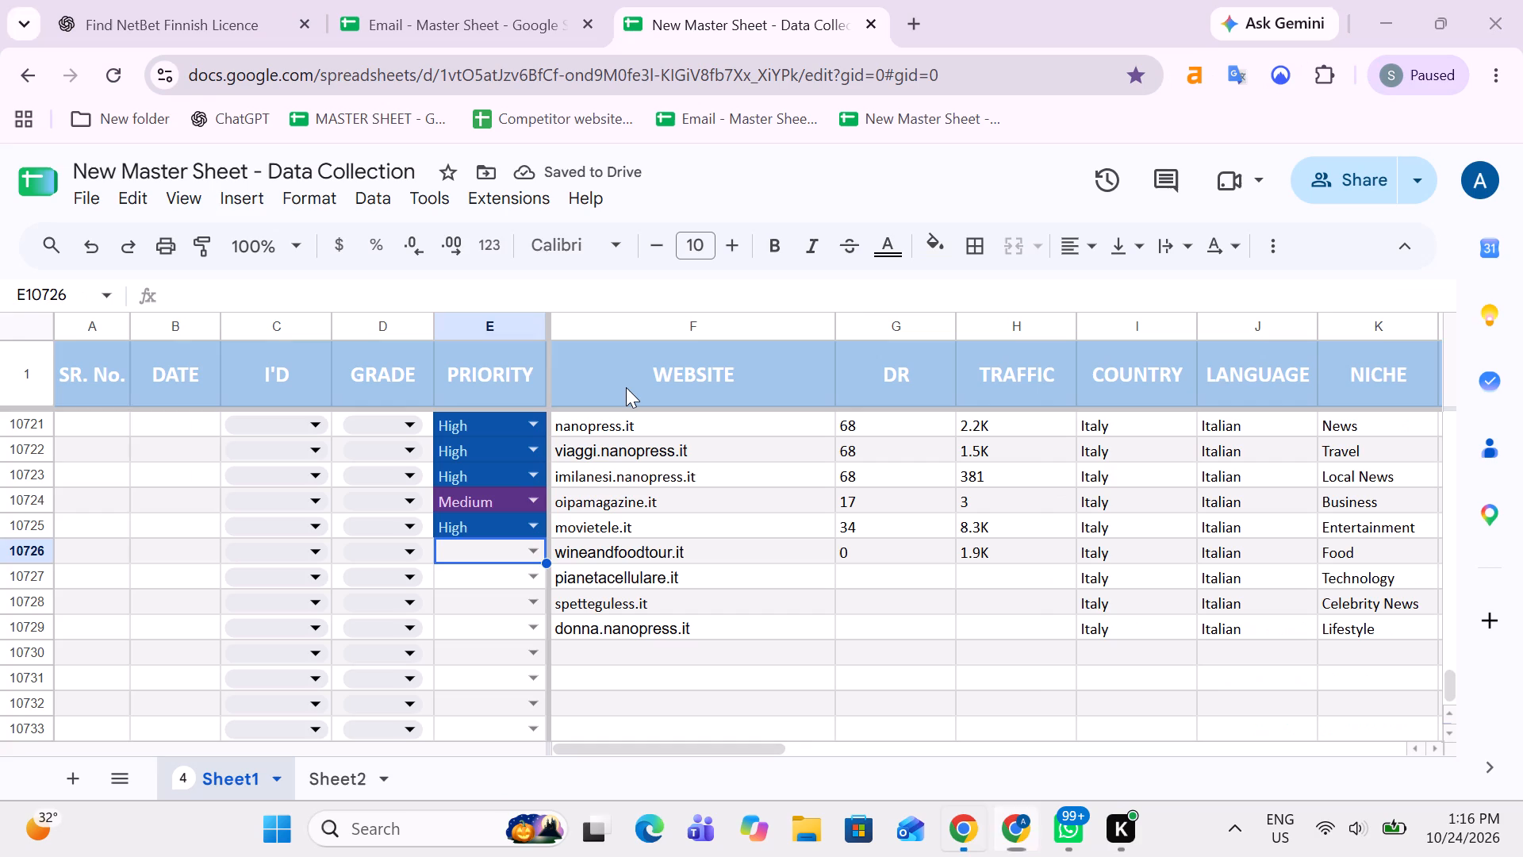
{"action": "key", "text": "Right"}
{"action": "key", "text": "Left"}
{"action": "key", "text": "h"}
{"action": "key", "text": "Down"}
{"action": "key", "text": "Return"}
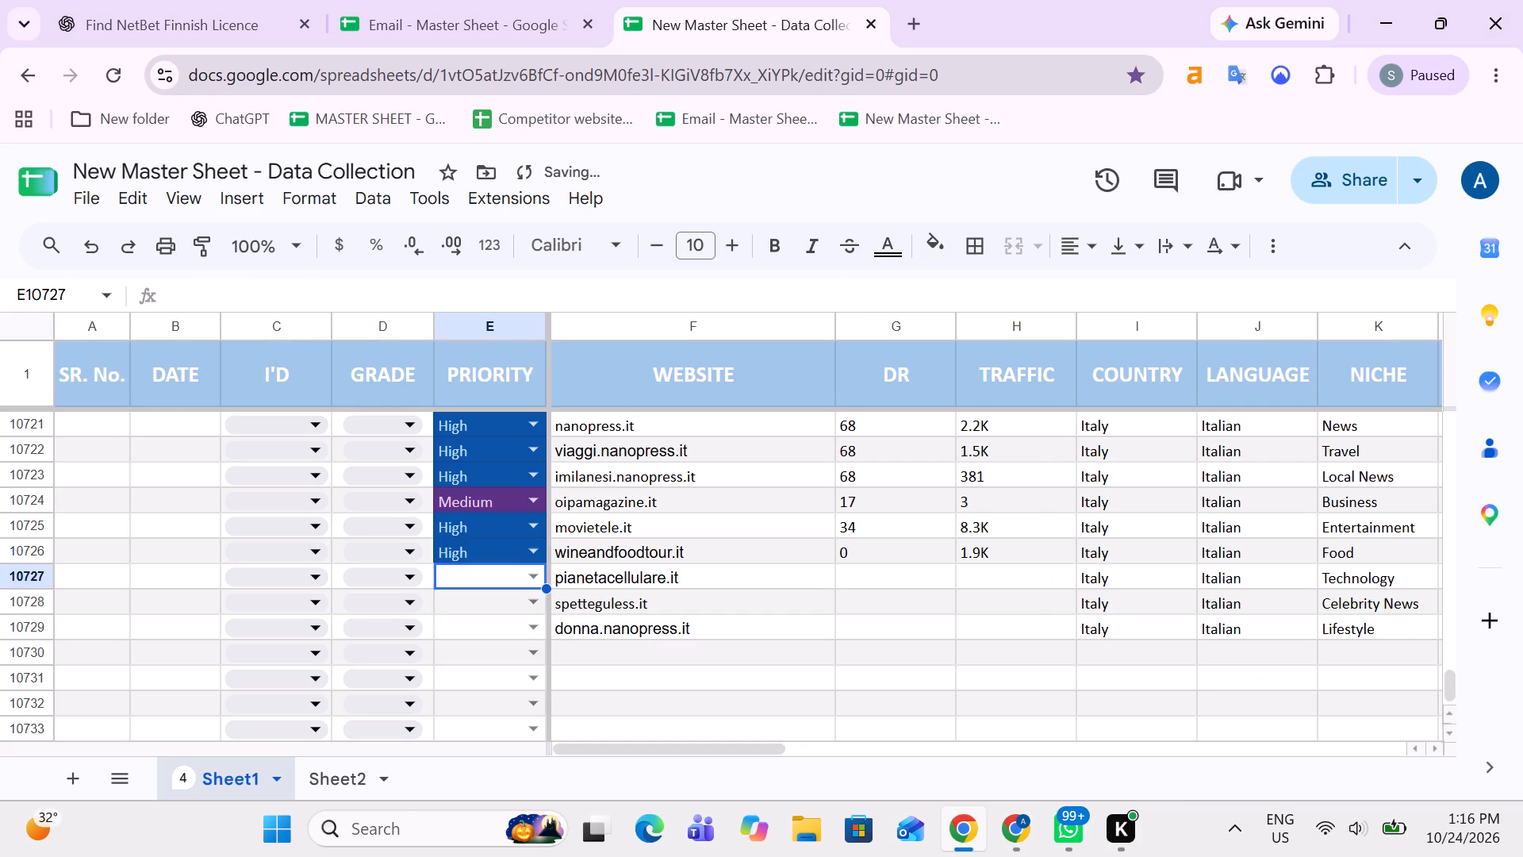
Copy pianetacellulare.it from row 10727 and open that site in the other browser window.
{"action": "key", "text": "Up"}
{"action": "key", "text": "Right"}
{"action": "key", "text": "Down"}
{"action": "key", "text": "ctrl+c"}
{"action": "key", "text": "alt+Tab"}
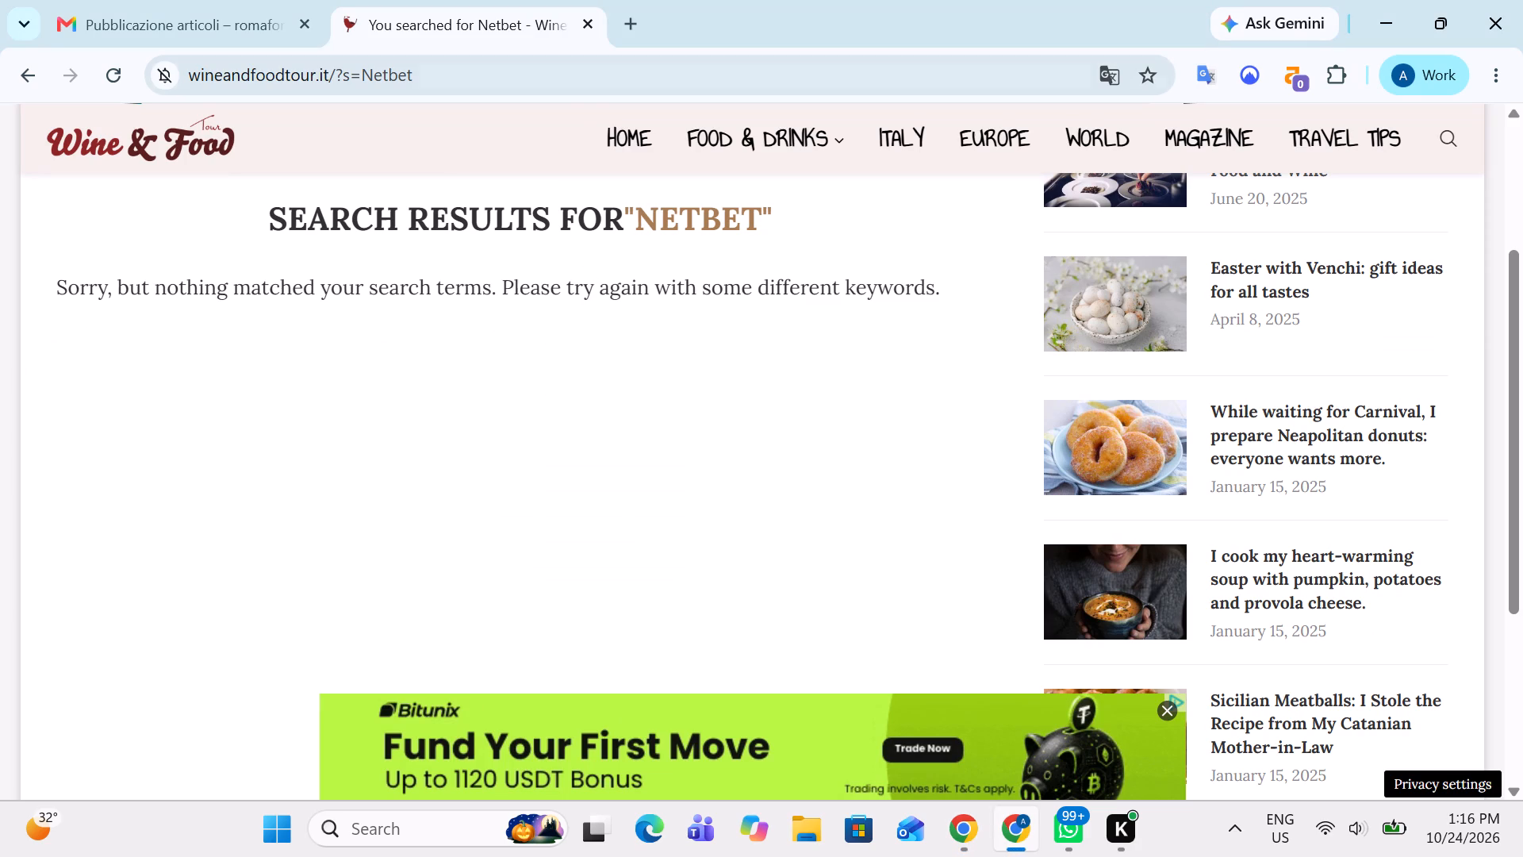
{"action": "left_click", "coordinate": [632, 77]}
{"action": "key", "text": "ctrl+v"}
{"action": "key", "text": "Return"}
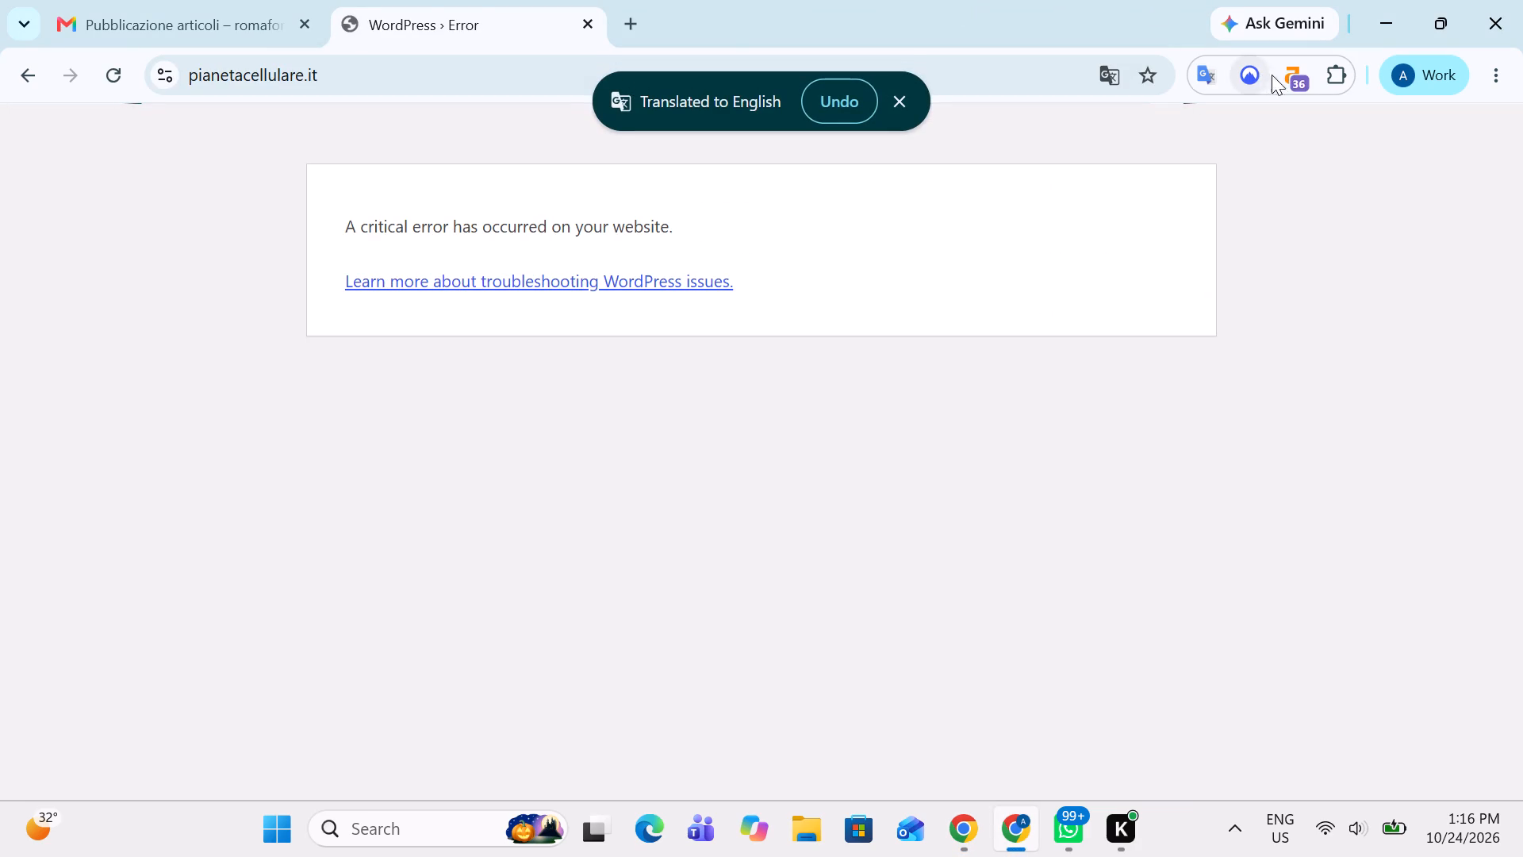
Show the Ahrefs domain metrics for pianetacellulare.it.
{"action": "left_click", "coordinate": [1293, 80]}
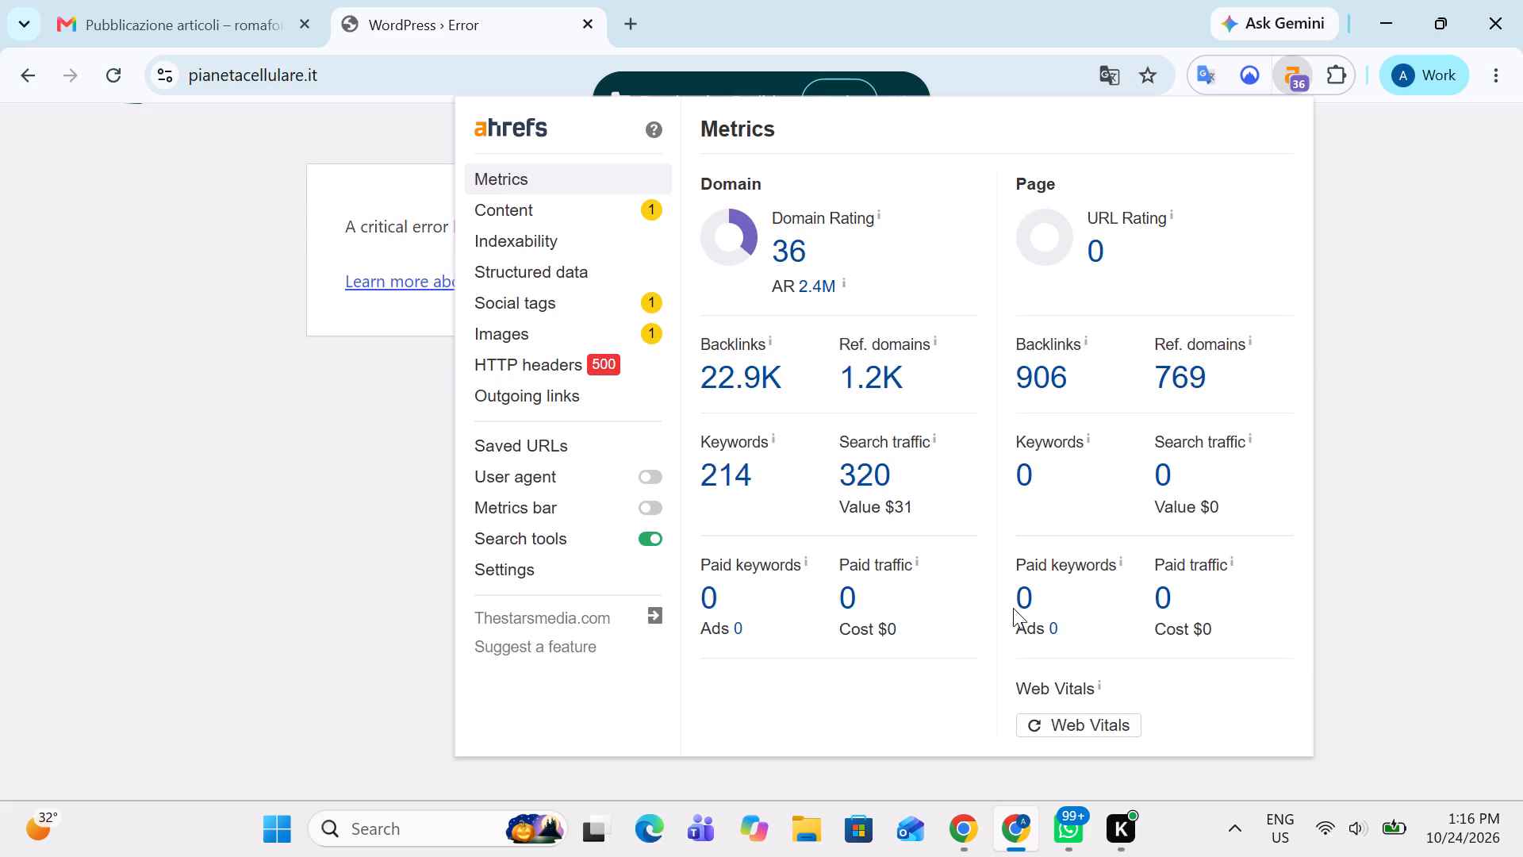
Back in the New Master Sheet window, enter DR 36 and traffic 320 for pianetacellulare.it in row 10727.
{"action": "key", "text": "alt+Tab"}
{"action": "key", "text": "Right"}
{"action": "type", "text": "36"}
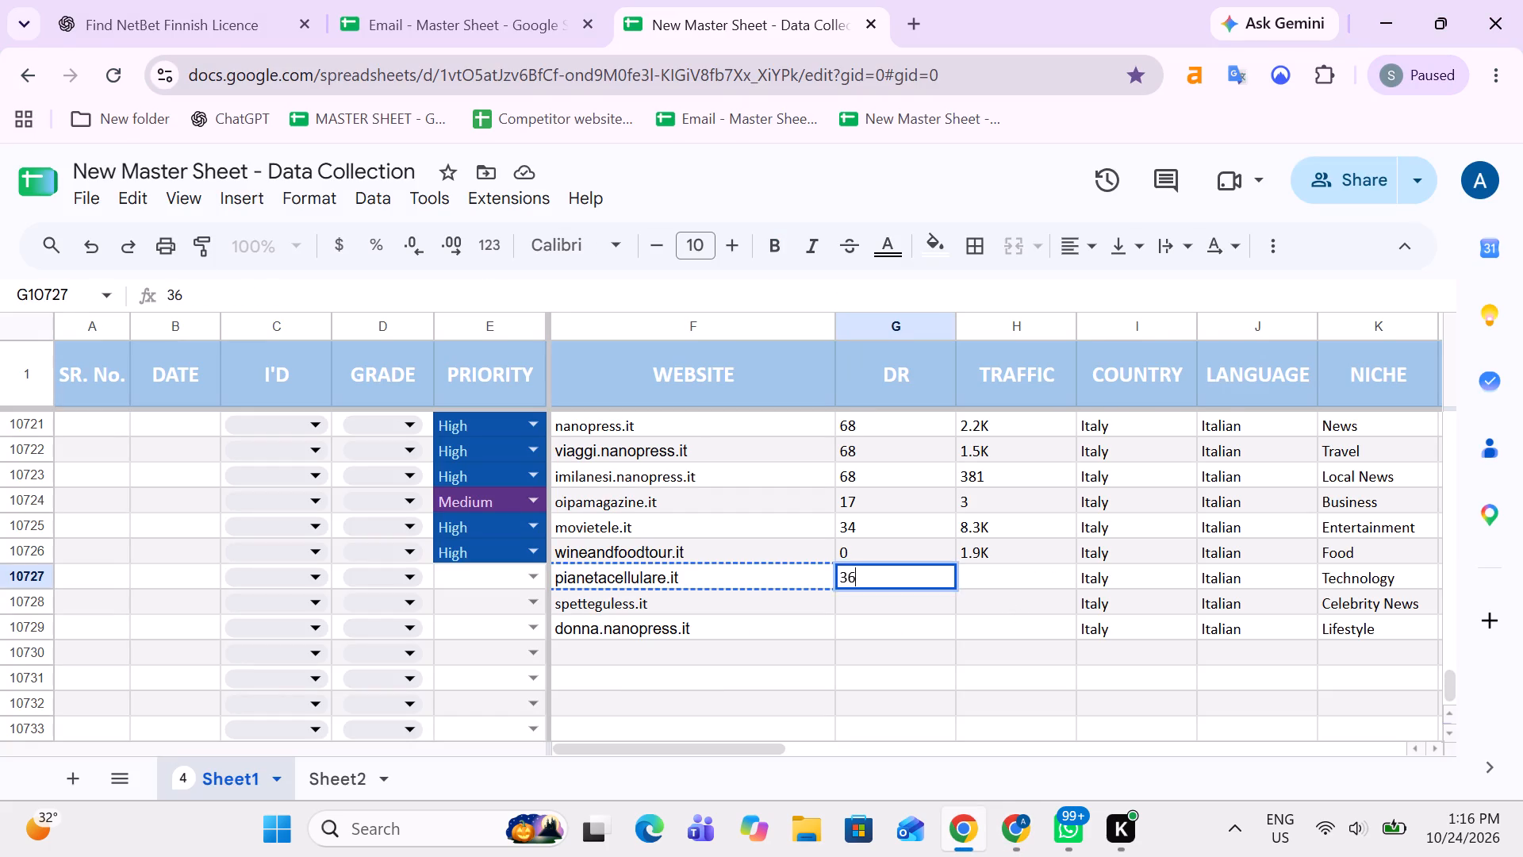
{"action": "key", "text": "Right"}
{"action": "key", "text": "alt+Tab"}
{"action": "key", "text": "alt+Tab"}
{"action": "type", "text": "320"}
{"action": "key", "text": "Tab"}
Set the priority of pianetacellulare.it in row 10727 to Medium.
{"action": "key", "text": "Down"}
{"action": "key", "text": "Left"}
{"action": "key", "text": "Left"}
{"action": "key", "text": "Left"}
{"action": "key", "text": "Left"}
{"action": "key", "text": "Left"}
{"action": "key", "text": "Right"}
{"action": "key", "text": "Right"}
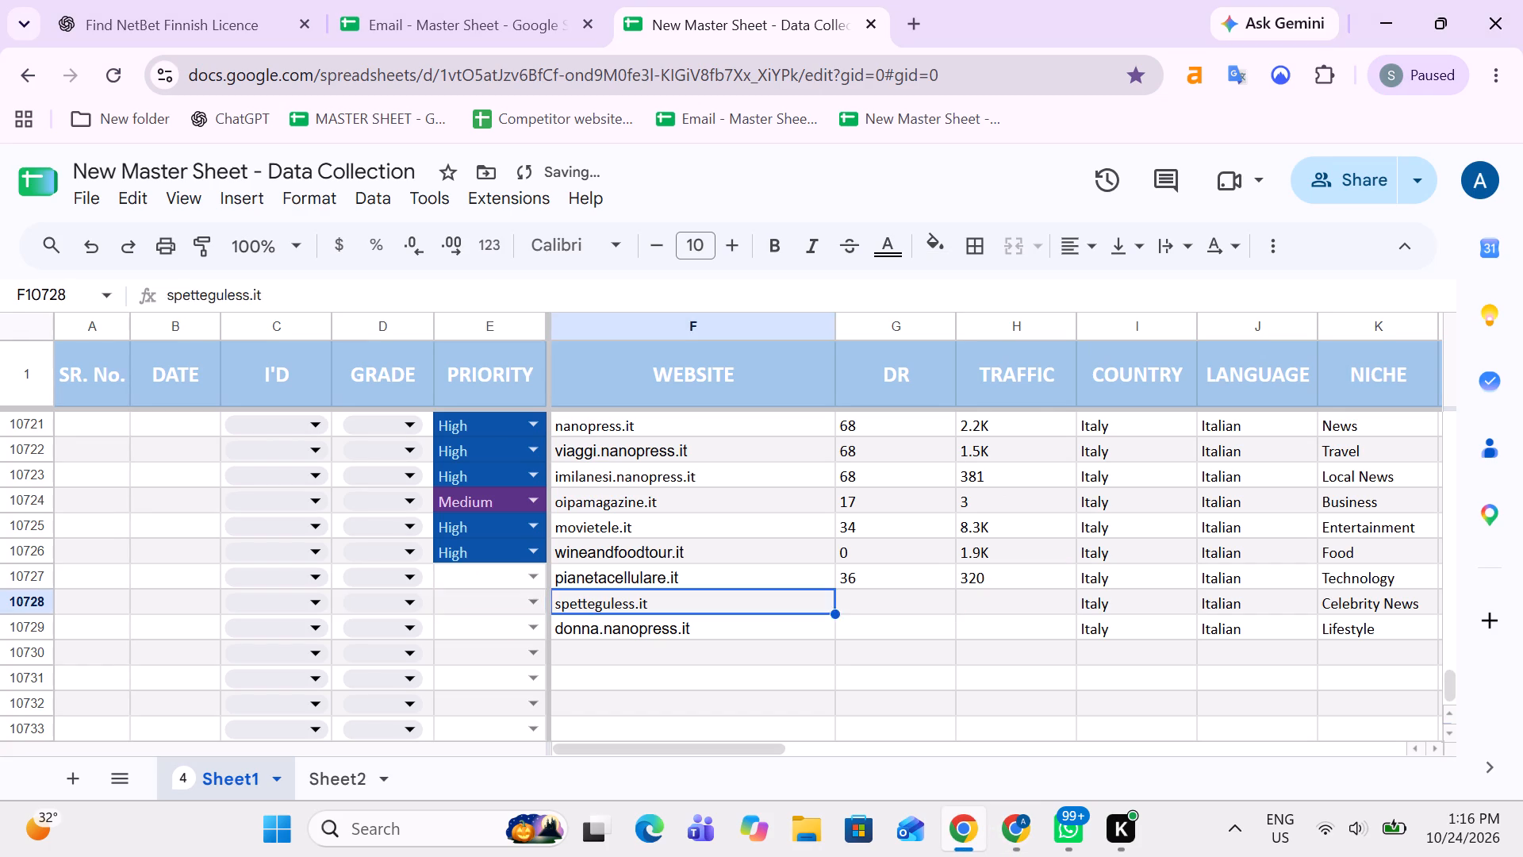
{"action": "key", "text": "Left"}
{"action": "key", "text": "Up"}
{"action": "key", "text": "m"}
{"action": "key", "text": "Down"}
{"action": "key", "text": "Return"}
Copy spetteguless.it from row 10728 and open that site in the other browser window.
{"action": "key", "text": "Right"}
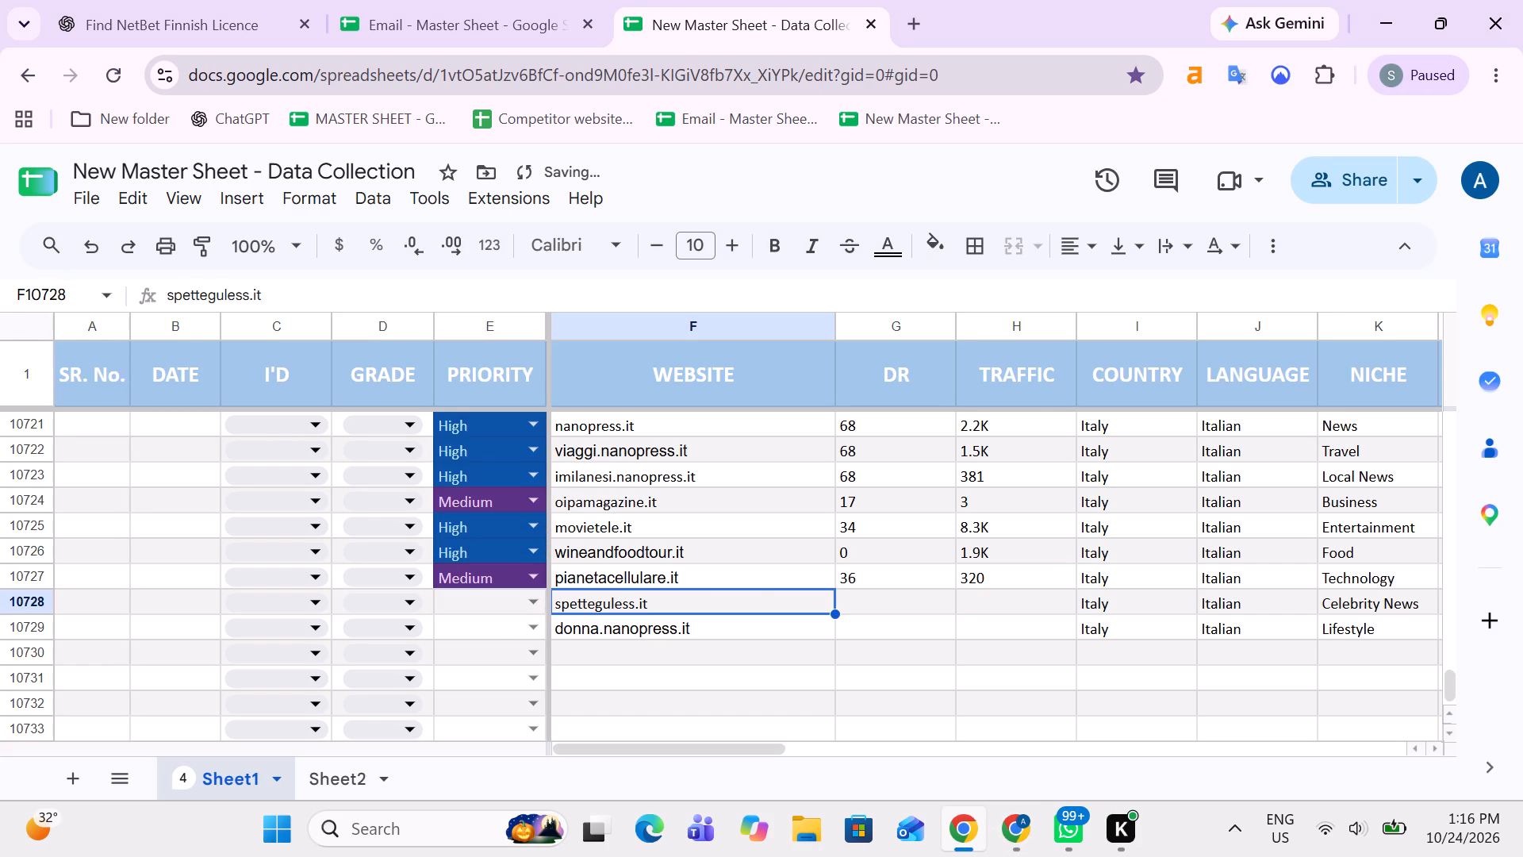
{"action": "key", "text": "ctrl+c"}
{"action": "key", "text": "alt+Tab"}
{"action": "left_click", "coordinate": [512, 71]}
{"action": "key", "text": "ctrl+v"}
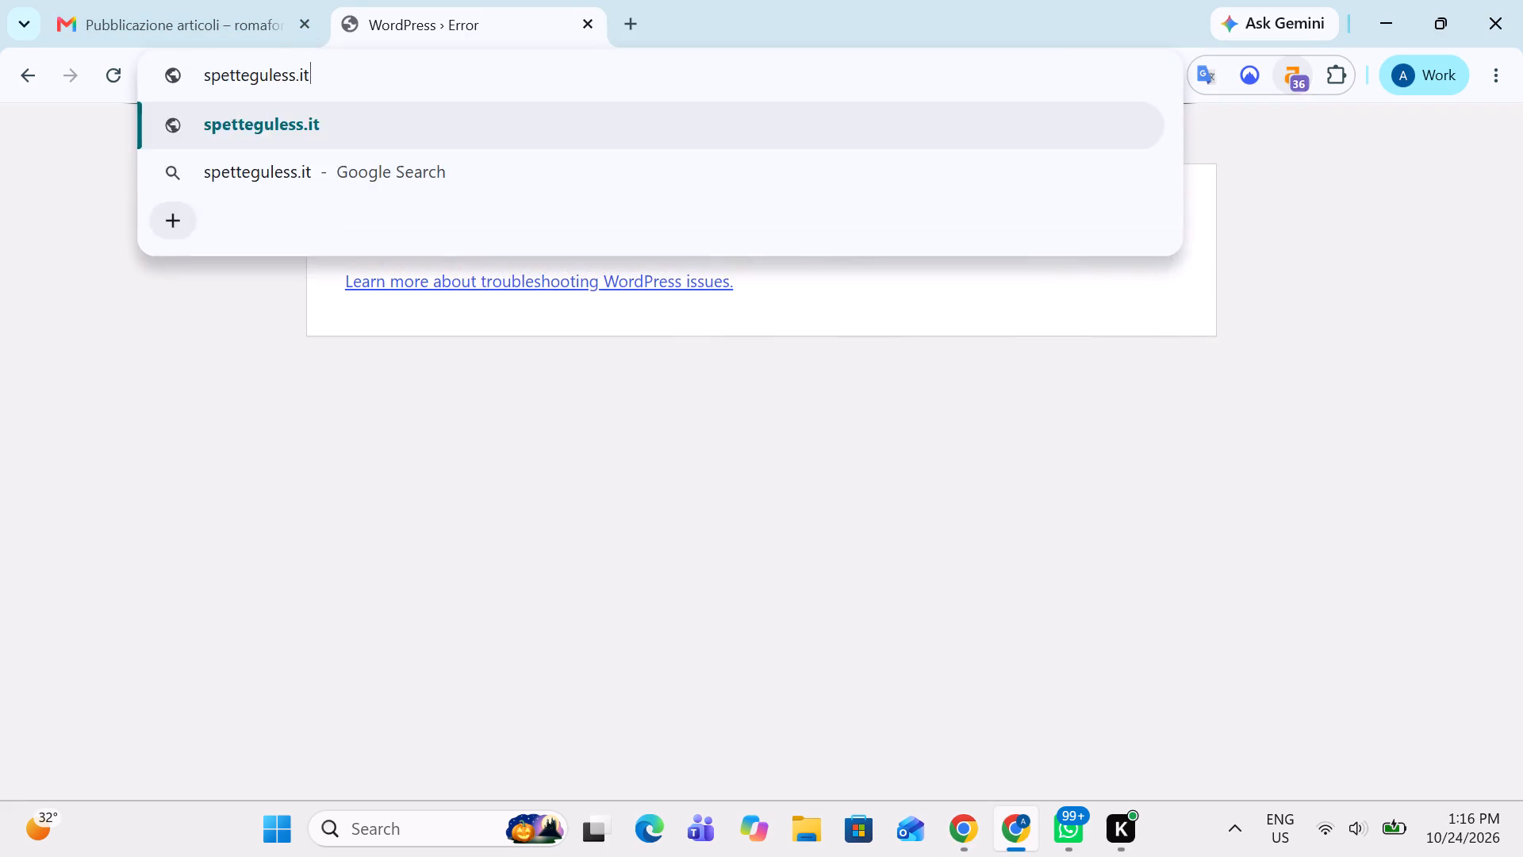
{"action": "key", "text": "Return"}
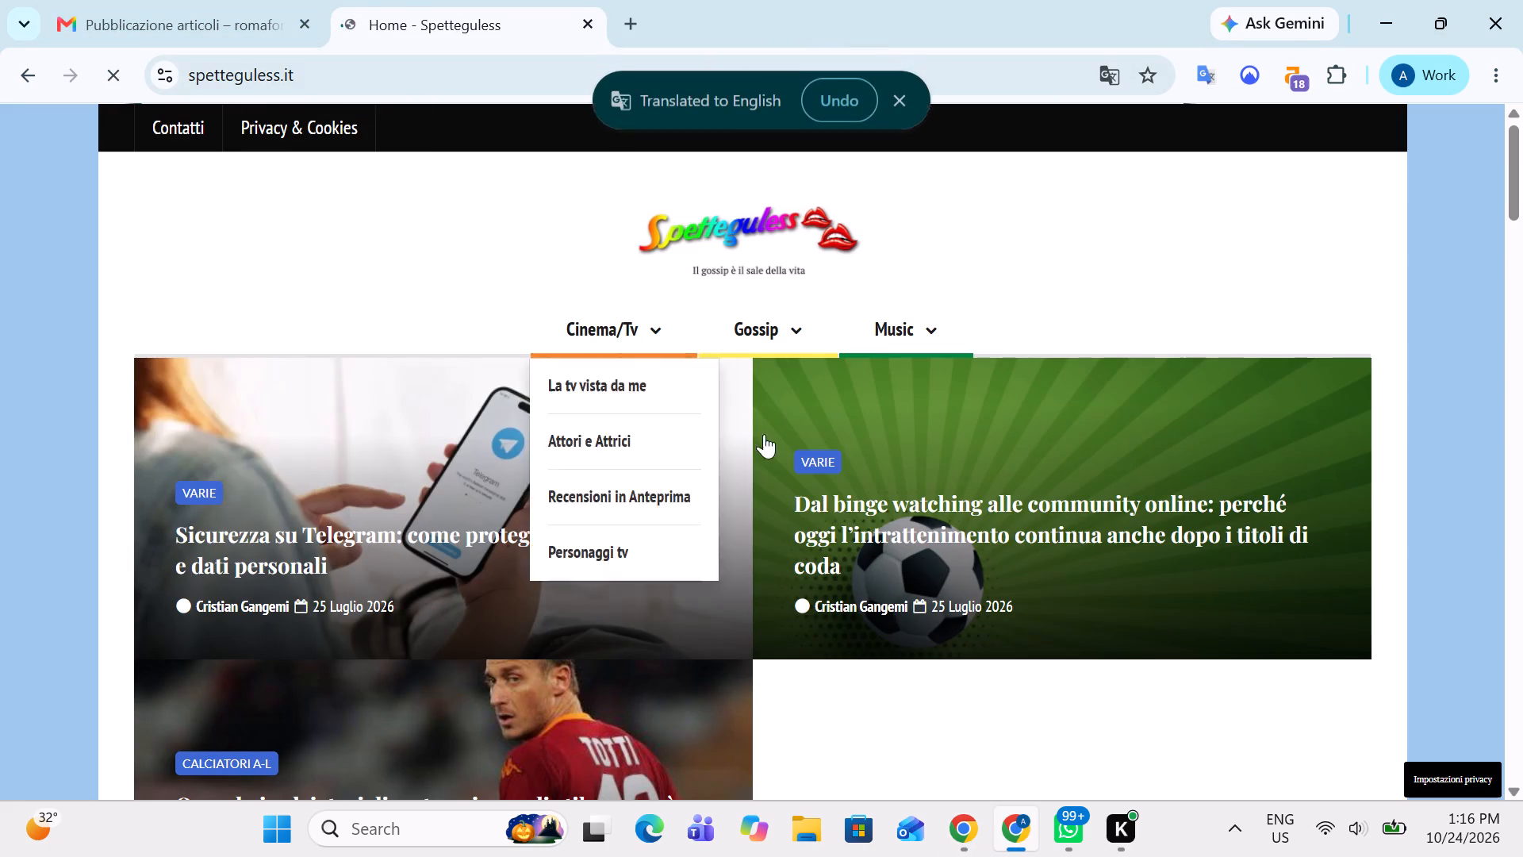
Look through the spetteguless.it homepage from its header down to the footer.
{"action": "scroll", "coordinate": [765, 436], "scroll_direction": "down", "scroll_amount": 7}
{"action": "scroll", "coordinate": [937, 432], "scroll_direction": "up", "scroll_amount": 17}
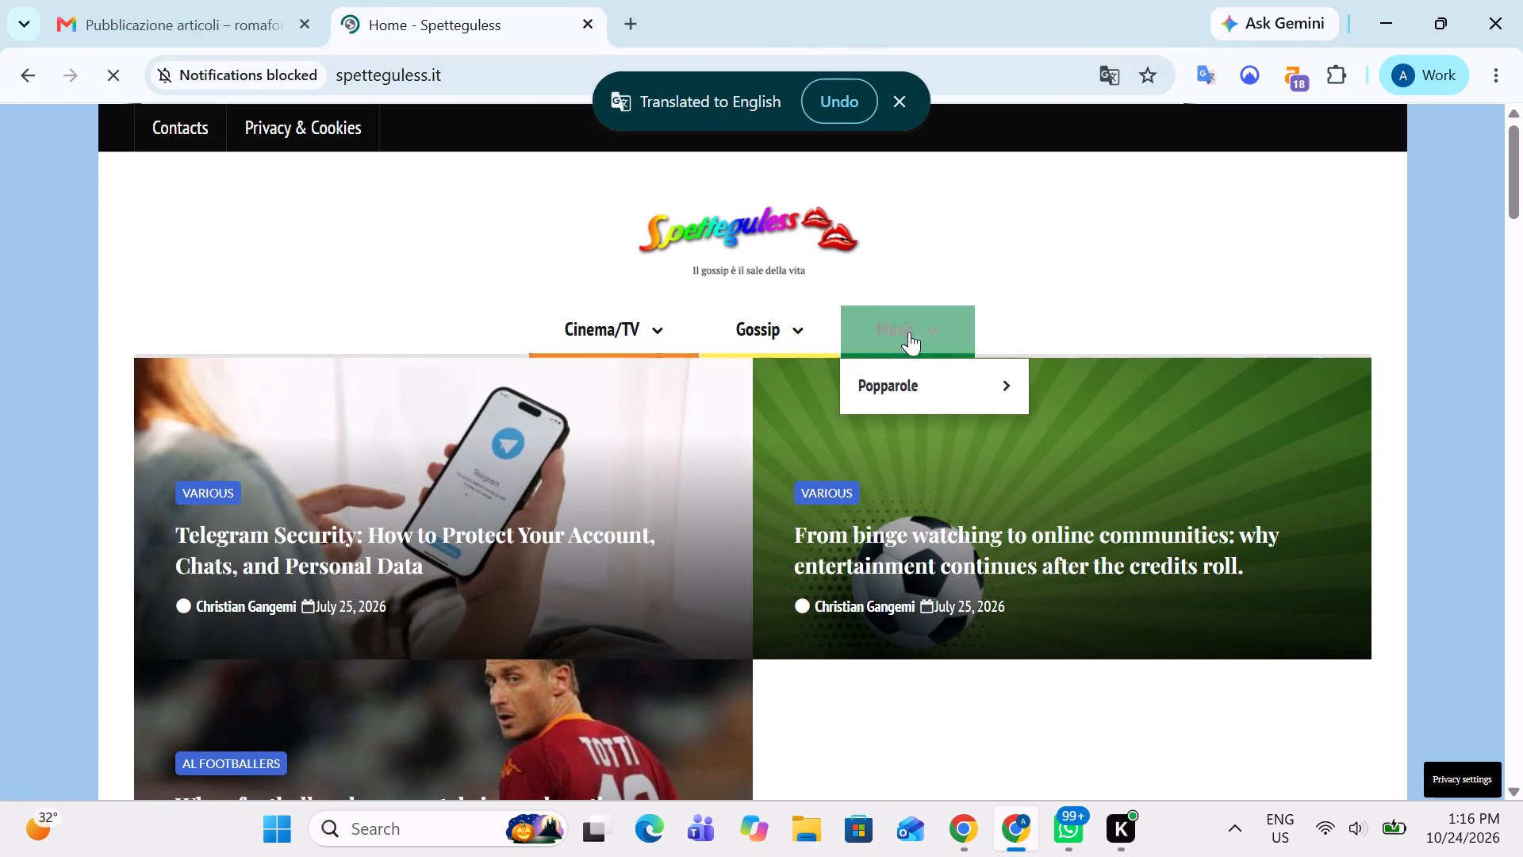
{"action": "scroll", "coordinate": [1306, 408], "scroll_direction": "down", "scroll_amount": 9}
{"action": "scroll", "coordinate": [1373, 394], "scroll_direction": "down", "scroll_amount": 1}
{"action": "scroll", "coordinate": [1375, 395], "scroll_direction": "up", "scroll_amount": 4}
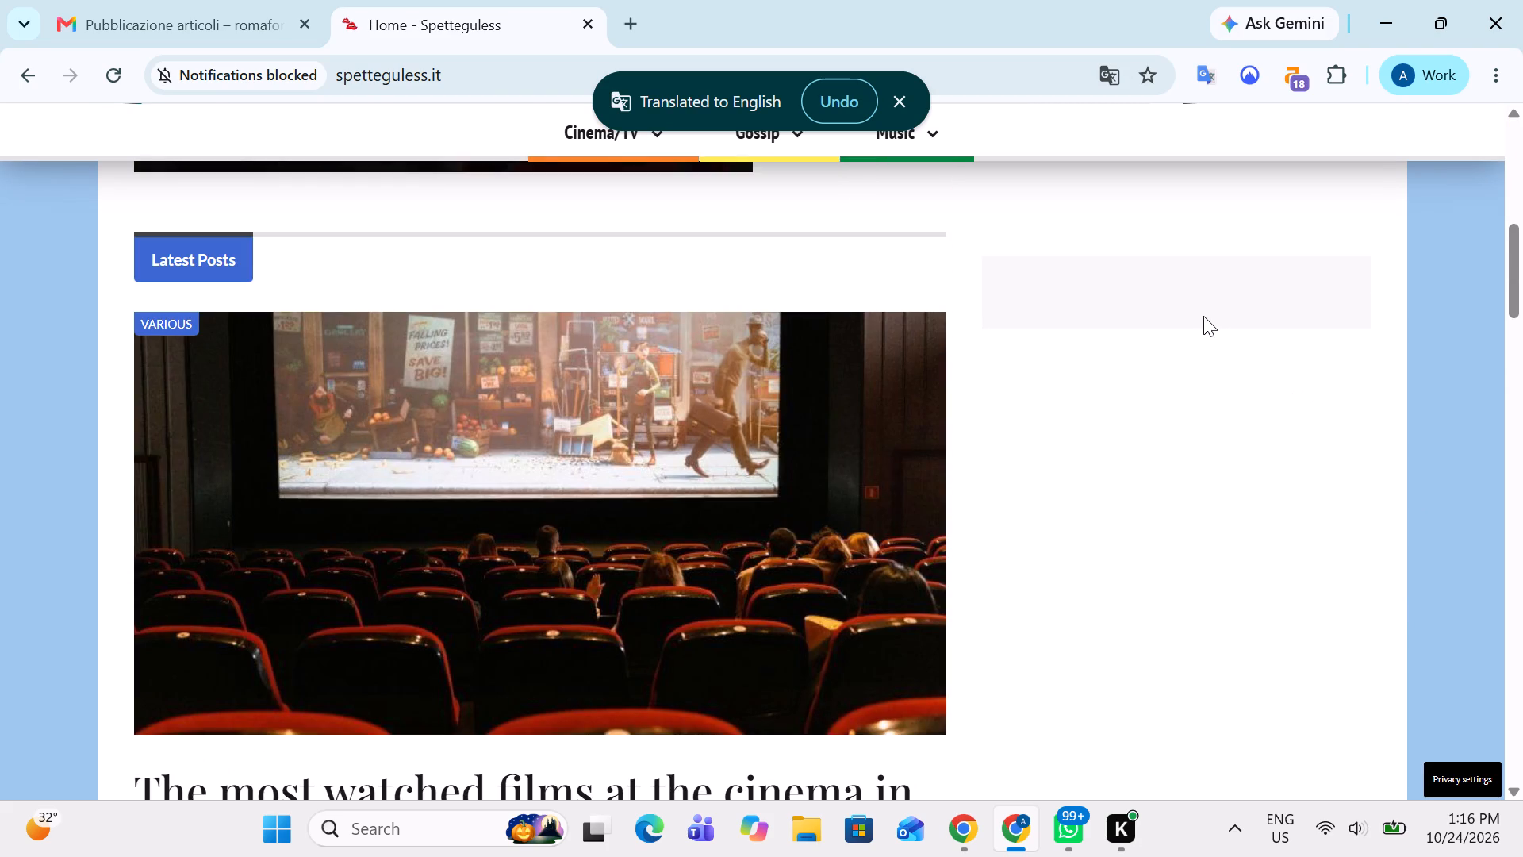
{"action": "left_click", "coordinate": [1203, 316]}
{"action": "scroll", "coordinate": [1203, 442], "scroll_direction": "up", "scroll_amount": 17}
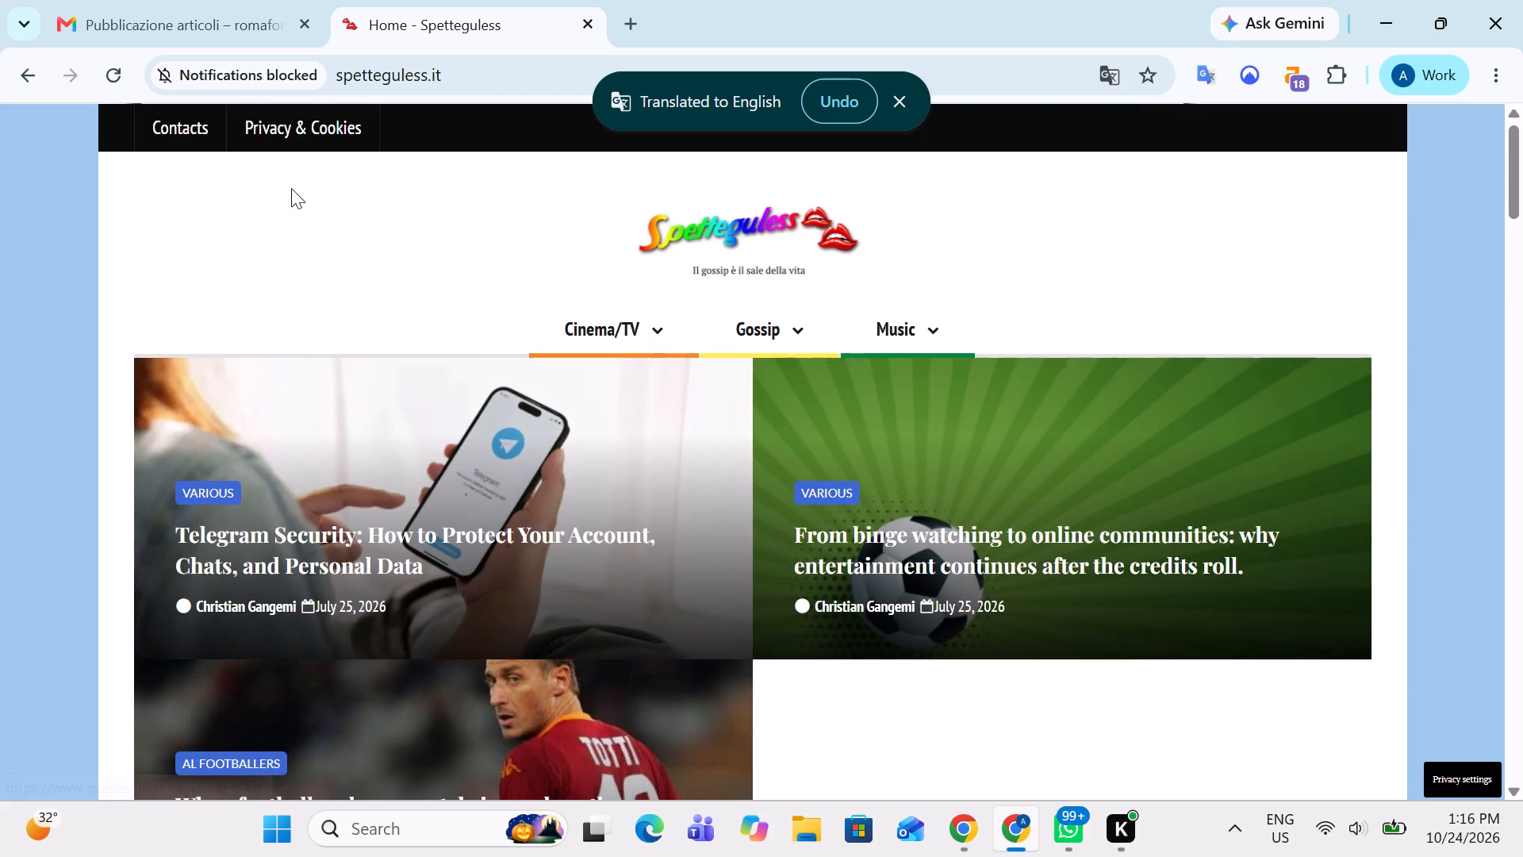
{"action": "scroll", "coordinate": [1302, 418], "scroll_direction": "down", "scroll_amount": 7}
{"action": "left_click_drag", "start_coordinate": [1516, 319], "coordinate": [1494, 813]}
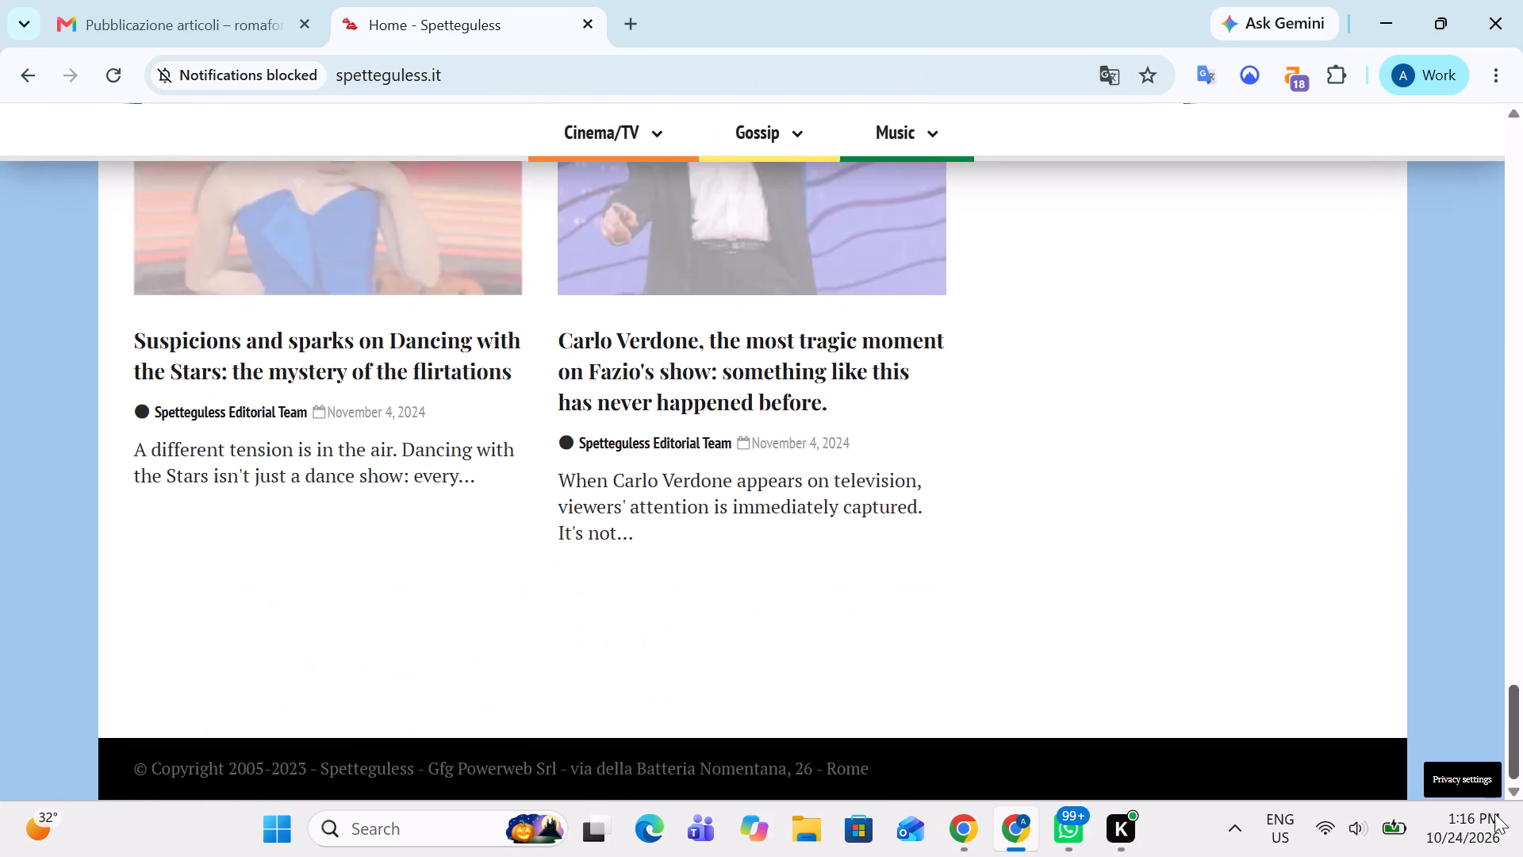
{"action": "left_click_drag", "start_coordinate": [1494, 813], "coordinate": [1399, 113]}
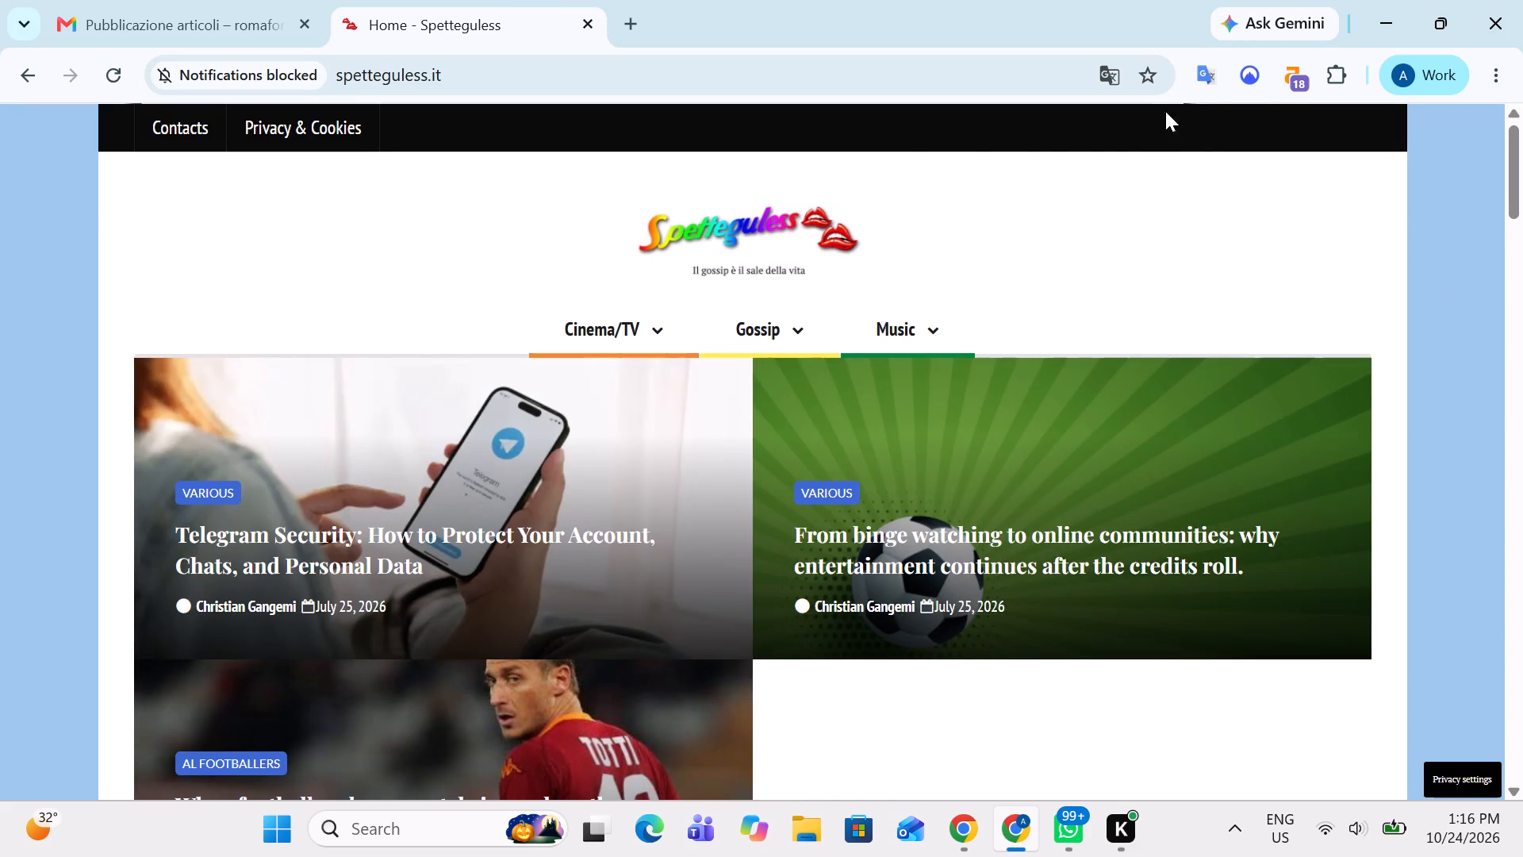
Show the Ahrefs domain metrics for spetteguless.it.
{"action": "left_click", "coordinate": [1286, 81]}
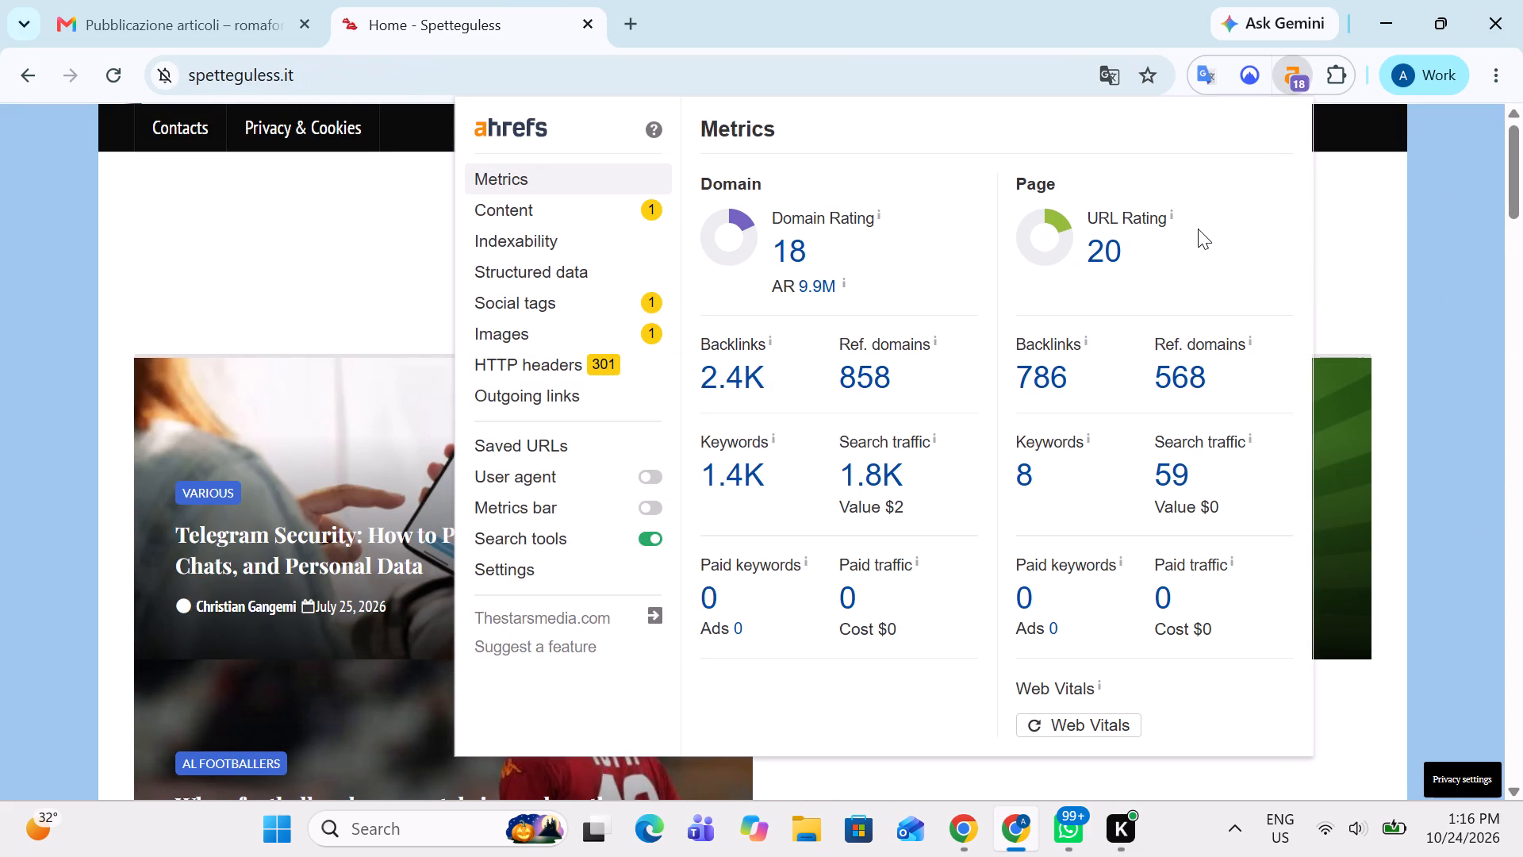
Enter DR 18 and traffic 1.8K for spetteguless.it in row 10728 of the New Master Sheet.
{"action": "key", "text": "alt+Tab"}
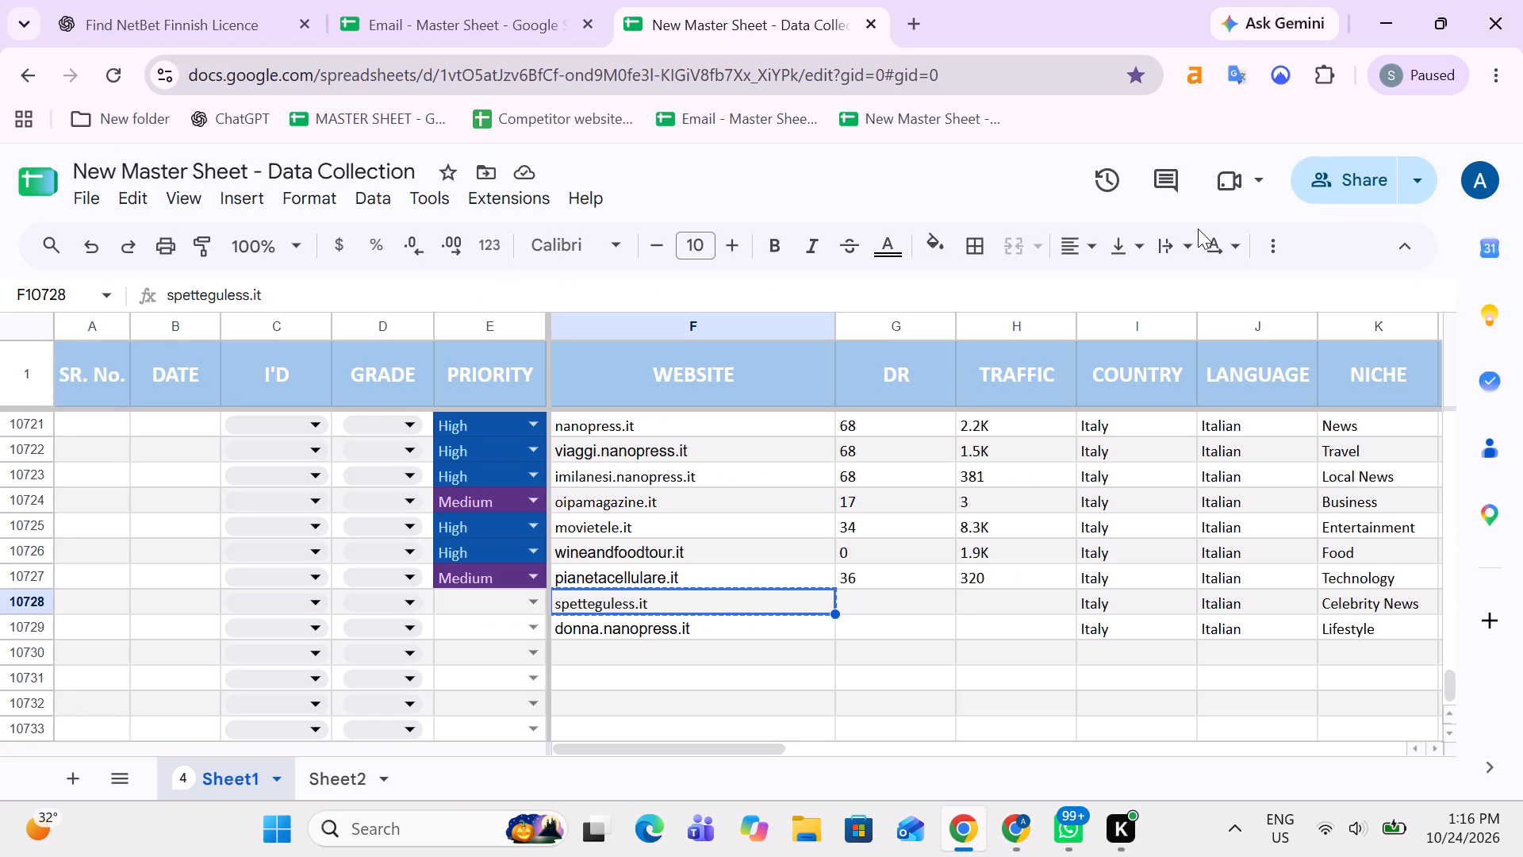
{"action": "key", "text": "Right"}
{"action": "type", "text": "18"}
{"action": "key", "text": "Right"}
{"action": "key", "text": "alt+Tab"}
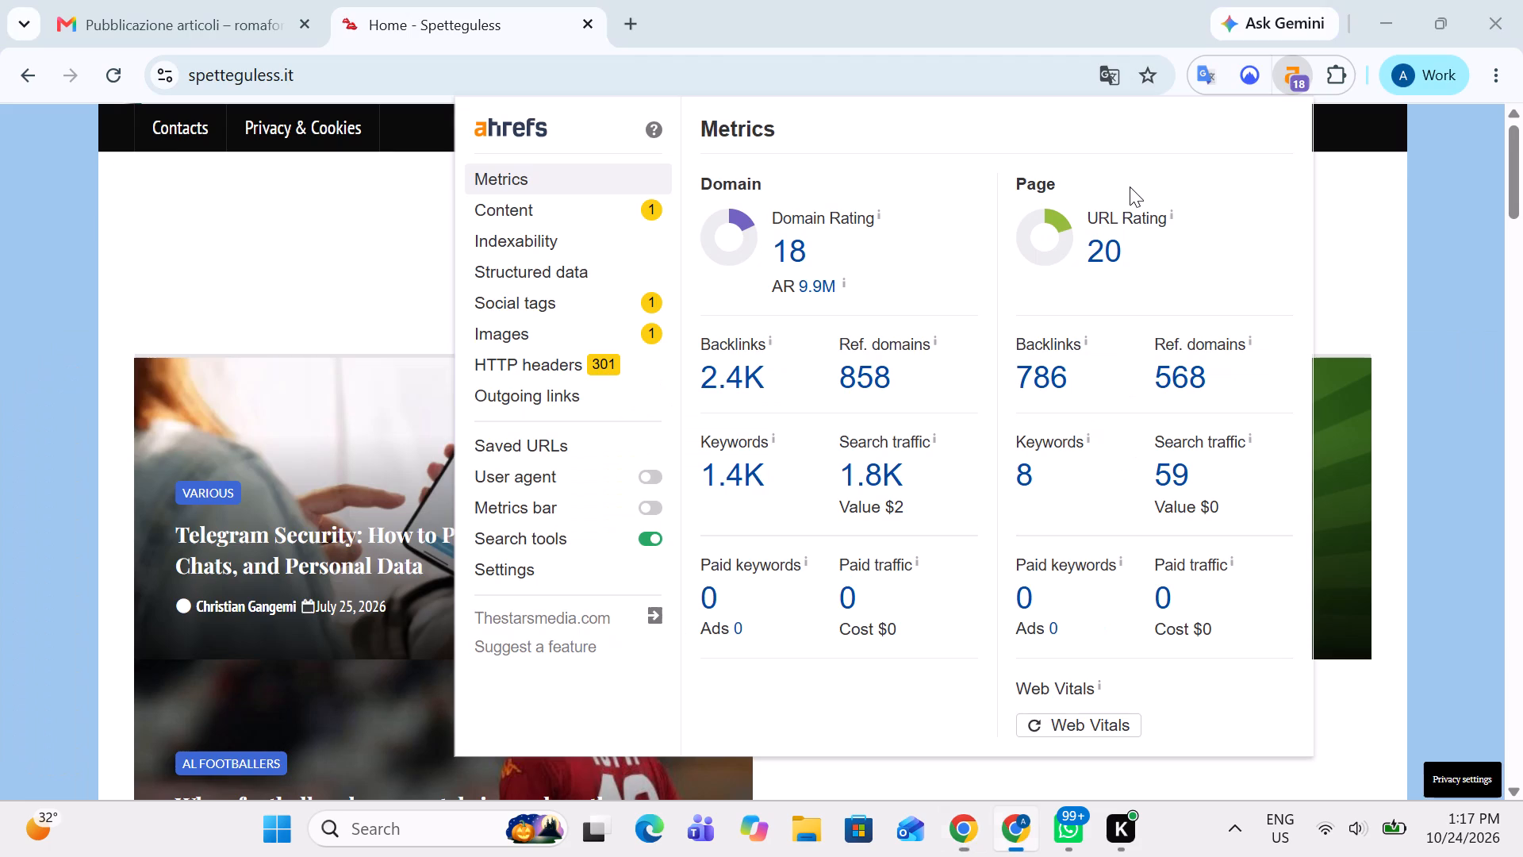
{"action": "key", "text": "alt+Tab"}
{"action": "type", "text": "1.8K"}
{"action": "key", "text": "Right"}
{"action": "key", "text": "Left"}
{"action": "key", "text": "Left"}
{"action": "key", "text": "Left"}
{"action": "key", "text": "Left"}
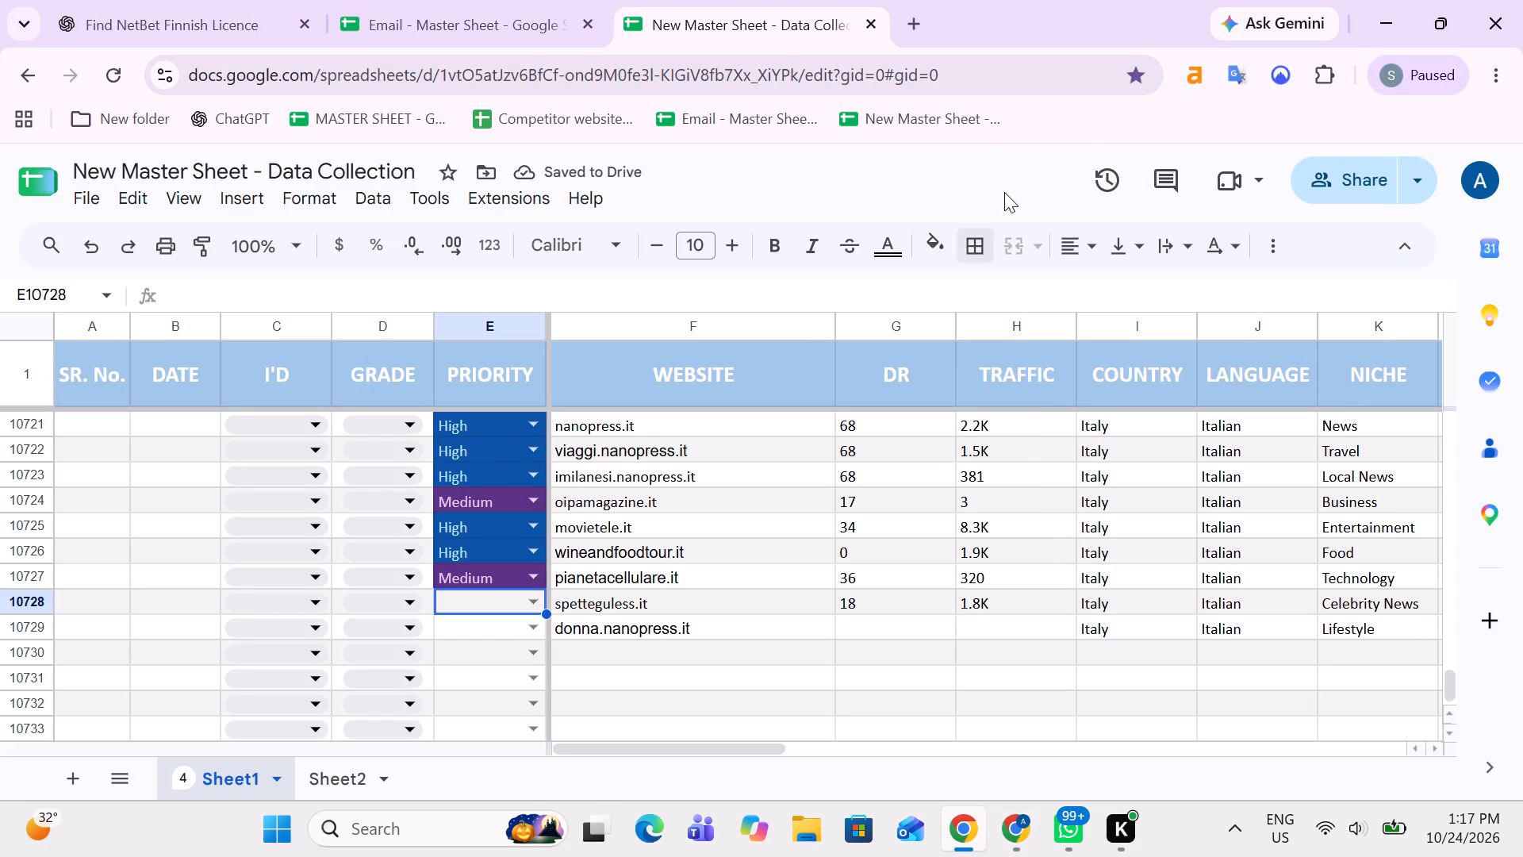
Check the spetteguless.it homepage again from header to footer, and return to the sheet.
{"action": "key", "text": "alt+Tab"}
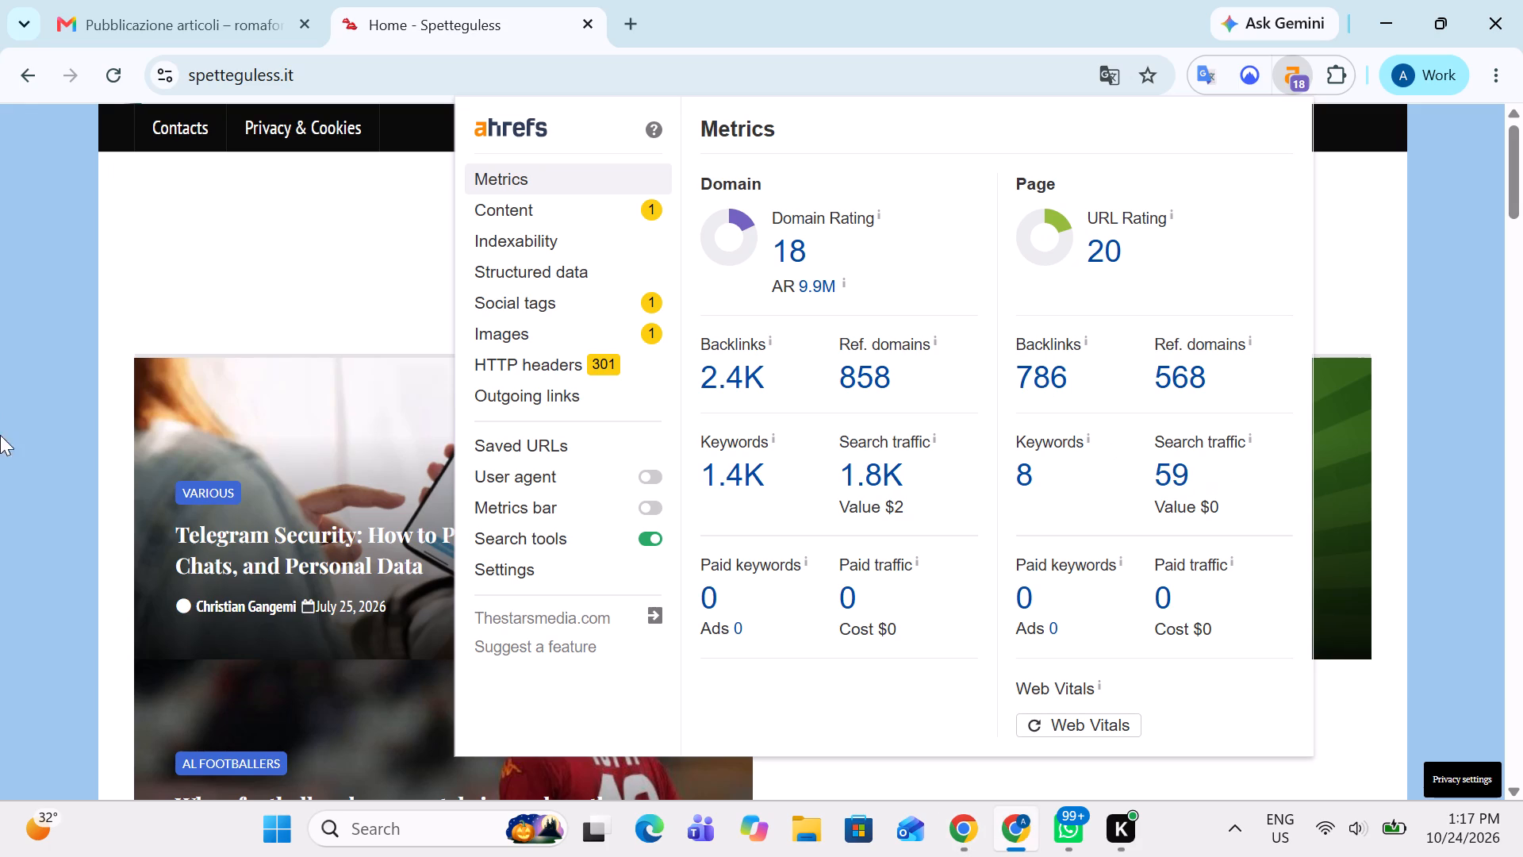
{"action": "left_click", "coordinate": [0, 413]}
{"action": "scroll", "coordinate": [835, 406], "scroll_direction": "up", "scroll_amount": 7}
{"action": "scroll", "coordinate": [1060, 362], "scroll_direction": "down", "scroll_amount": 7}
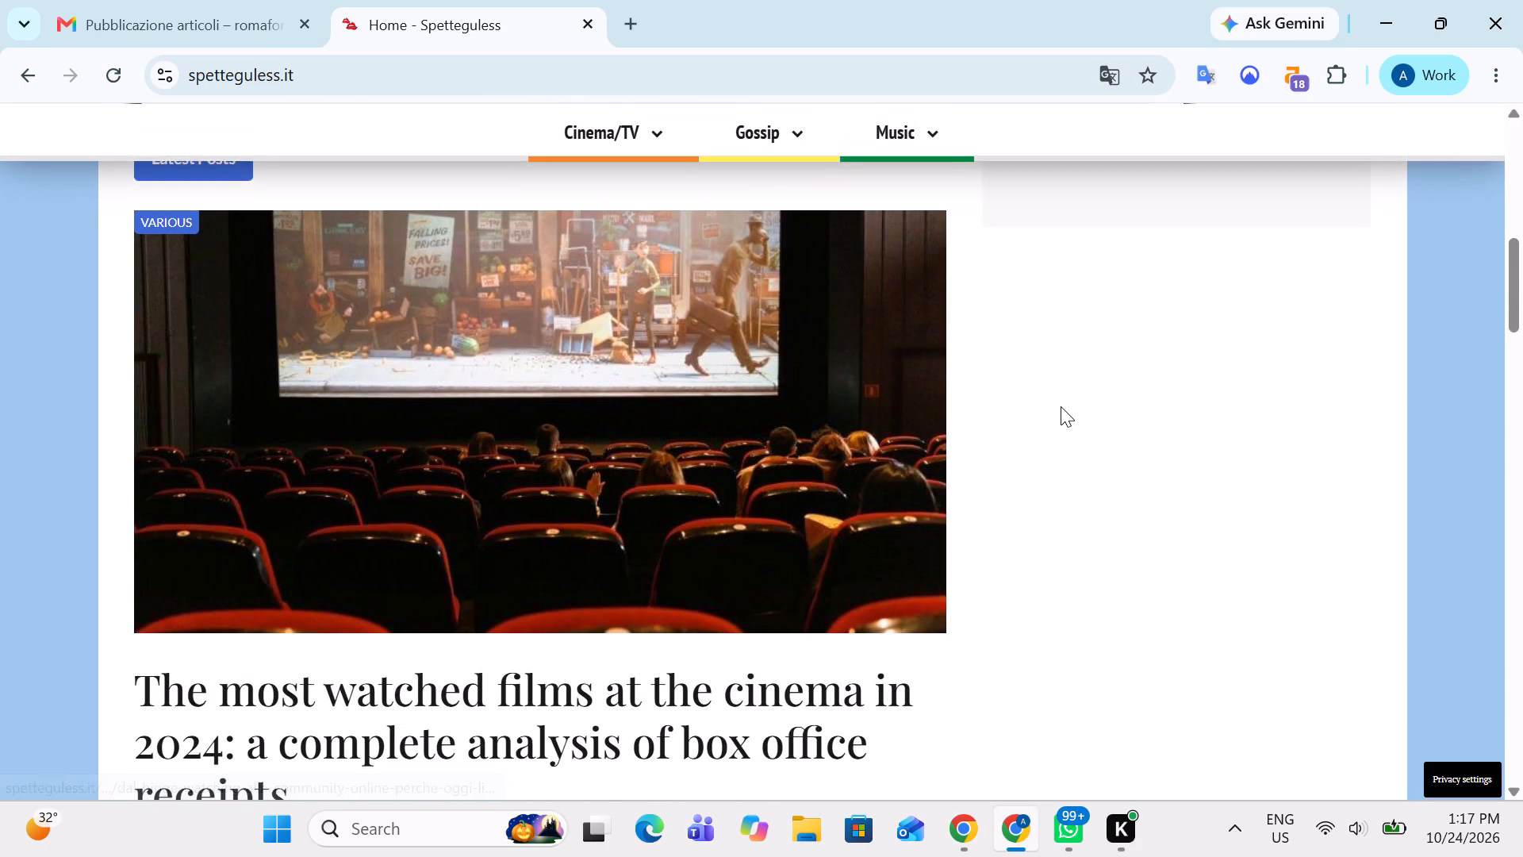
{"action": "scroll", "coordinate": [1061, 407], "scroll_direction": "down", "scroll_amount": 2}
{"action": "scroll", "coordinate": [1062, 409], "scroll_direction": "down", "scroll_amount": 20}
{"action": "scroll", "coordinate": [1062, 409], "scroll_direction": "down", "scroll_amount": 19}
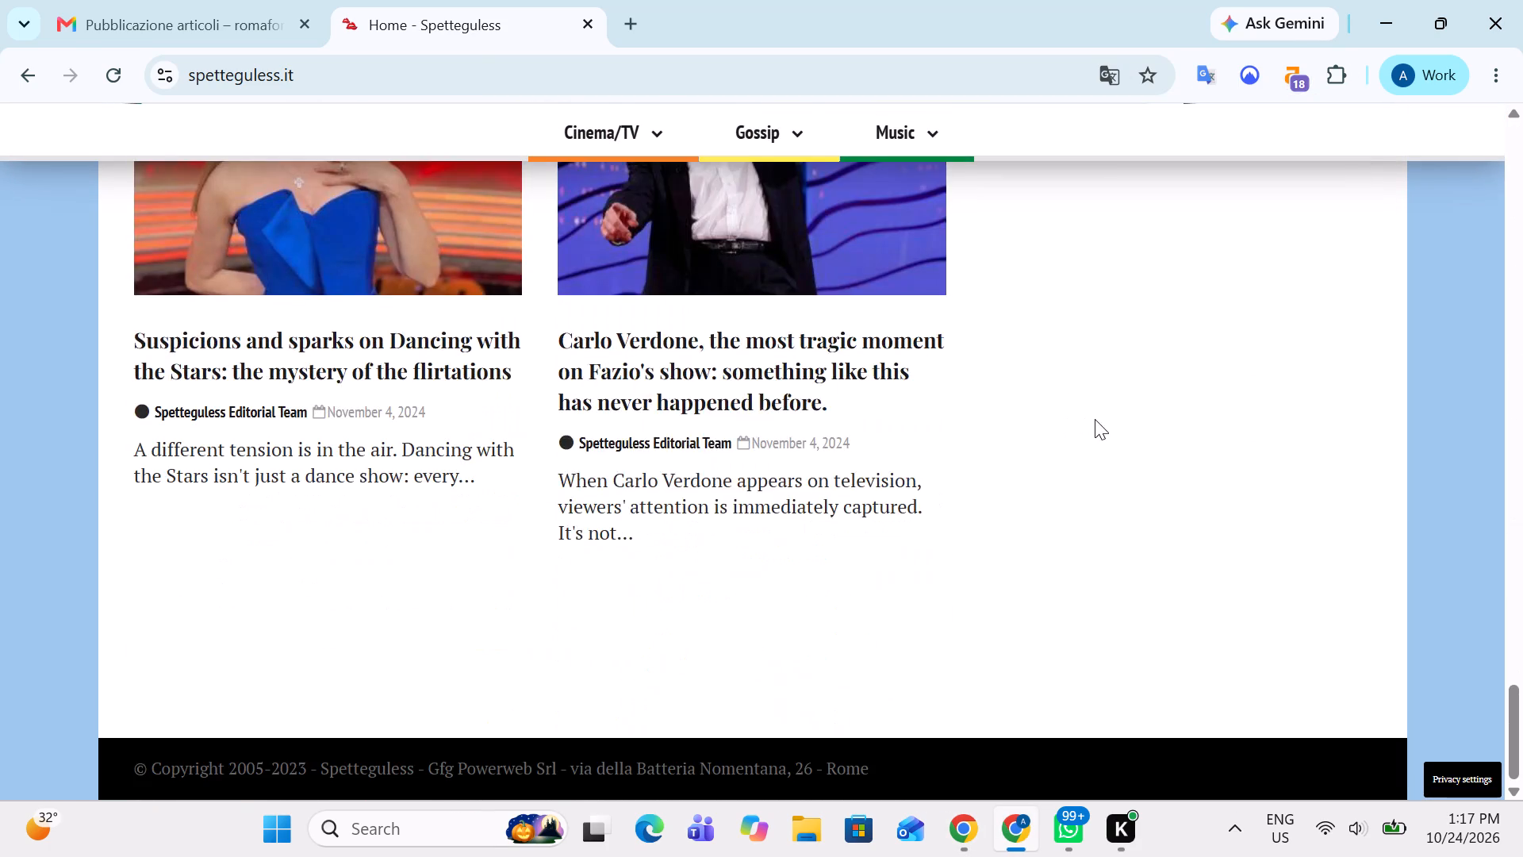
{"action": "scroll", "coordinate": [1103, 457], "scroll_direction": "up", "scroll_amount": 20}
{"action": "scroll", "coordinate": [1103, 457], "scroll_direction": "up", "scroll_amount": 20}
{"action": "scroll", "coordinate": [1103, 457], "scroll_direction": "up", "scroll_amount": 8}
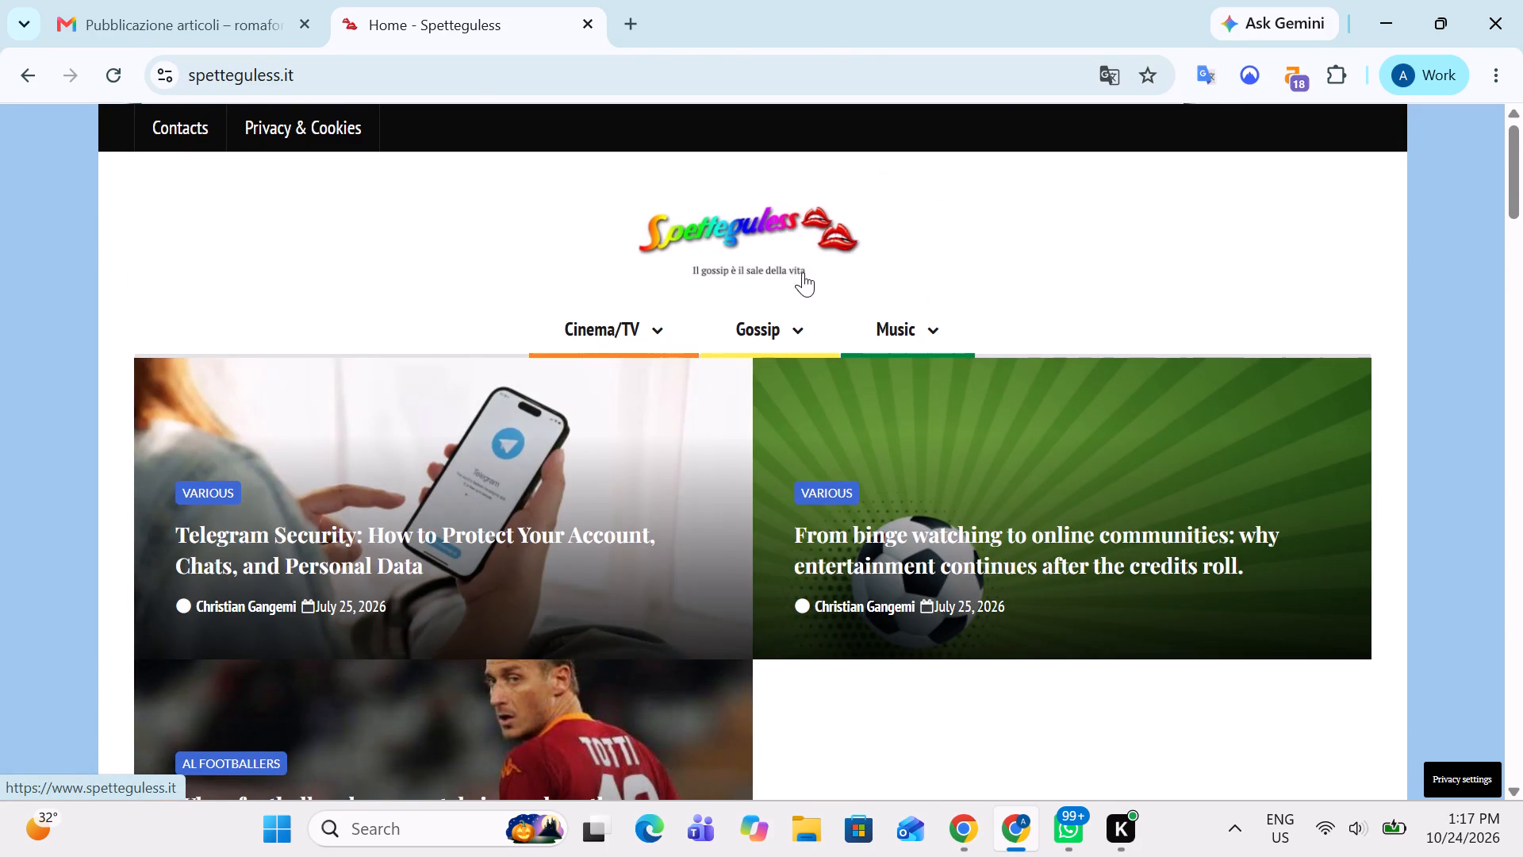
{"action": "key", "text": "alt+Tab"}
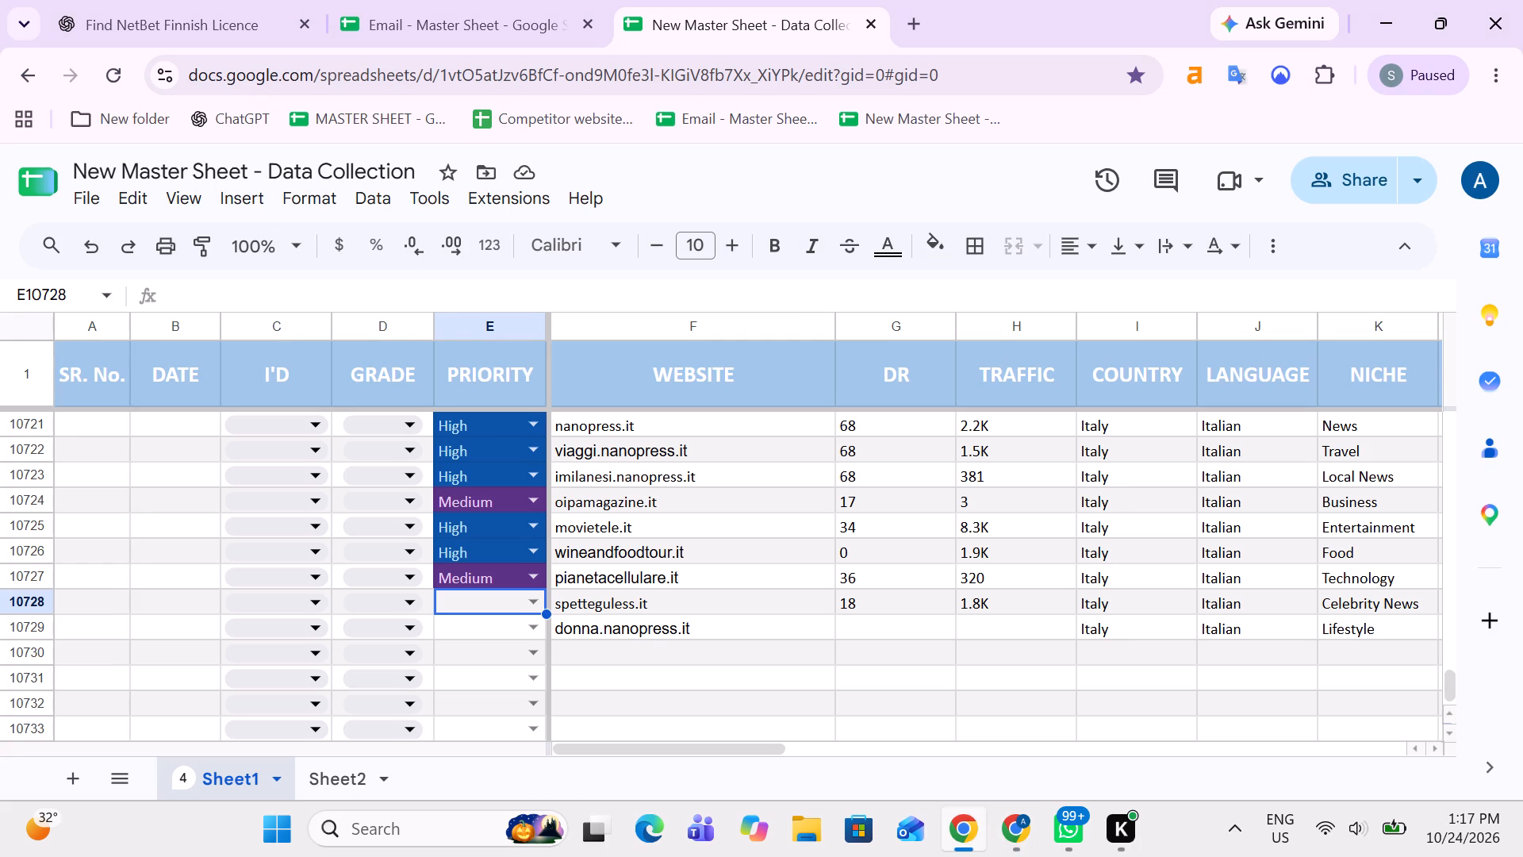
Change the niche of wineandfoodtour.it in row 10726 to Food & Drinks.
{"action": "key", "text": "Up"}
{"action": "key", "text": "Down"}
{"action": "key", "text": "Up"}
{"action": "key", "text": "Right"}
{"action": "key", "text": "Right"}
{"action": "key", "text": "Right"}
{"action": "key", "text": "Right"}
{"action": "key", "text": "Right"}
{"action": "key", "text": "Right"}
{"action": "key", "text": "Right"}
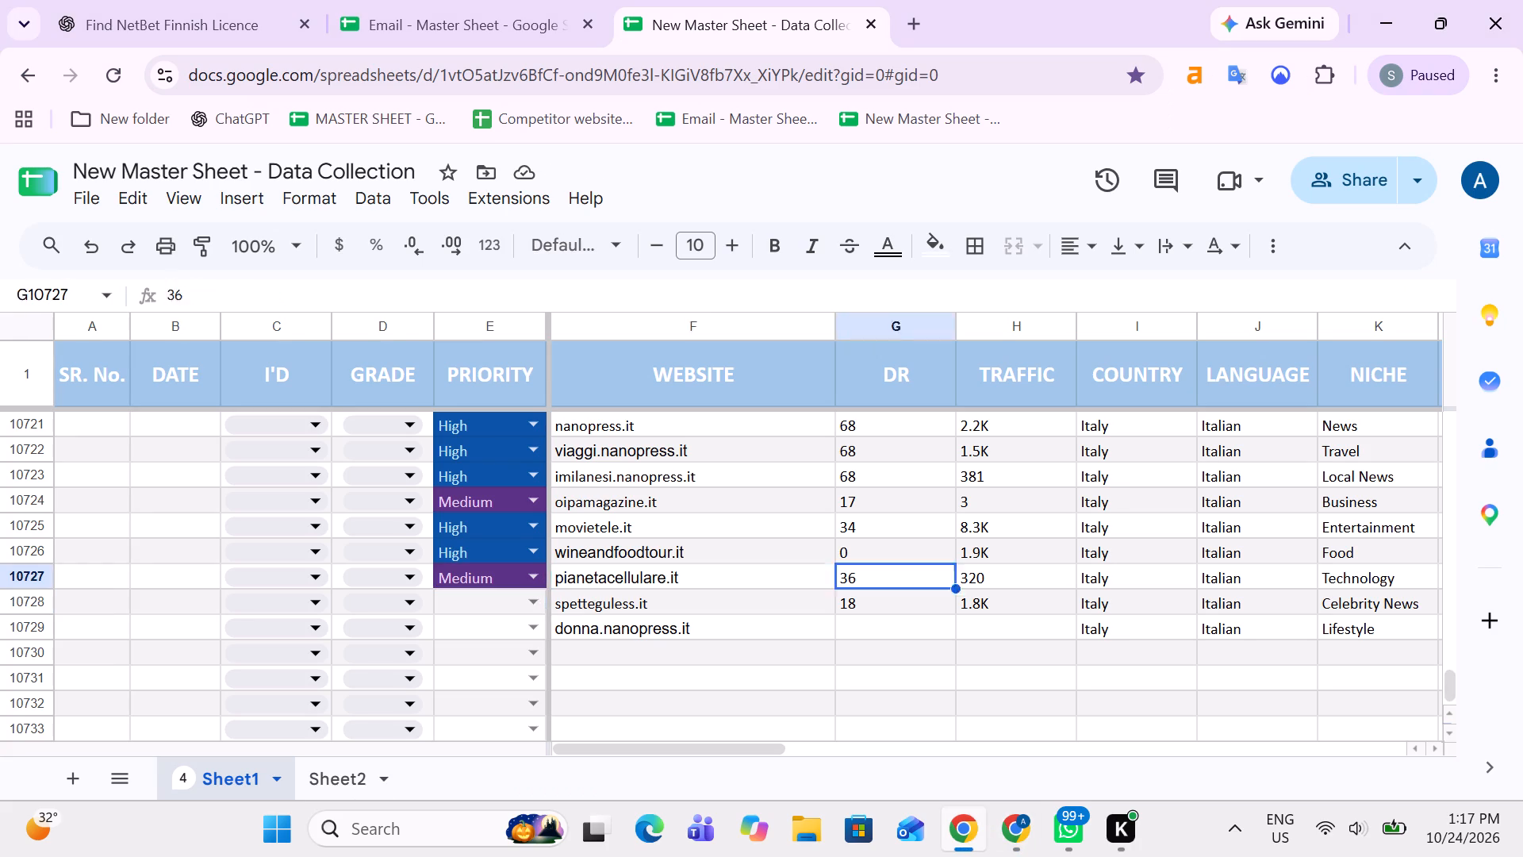
{"action": "key", "text": "Up"}
{"action": "key", "text": "Left"}
{"action": "key", "text": "Return"}
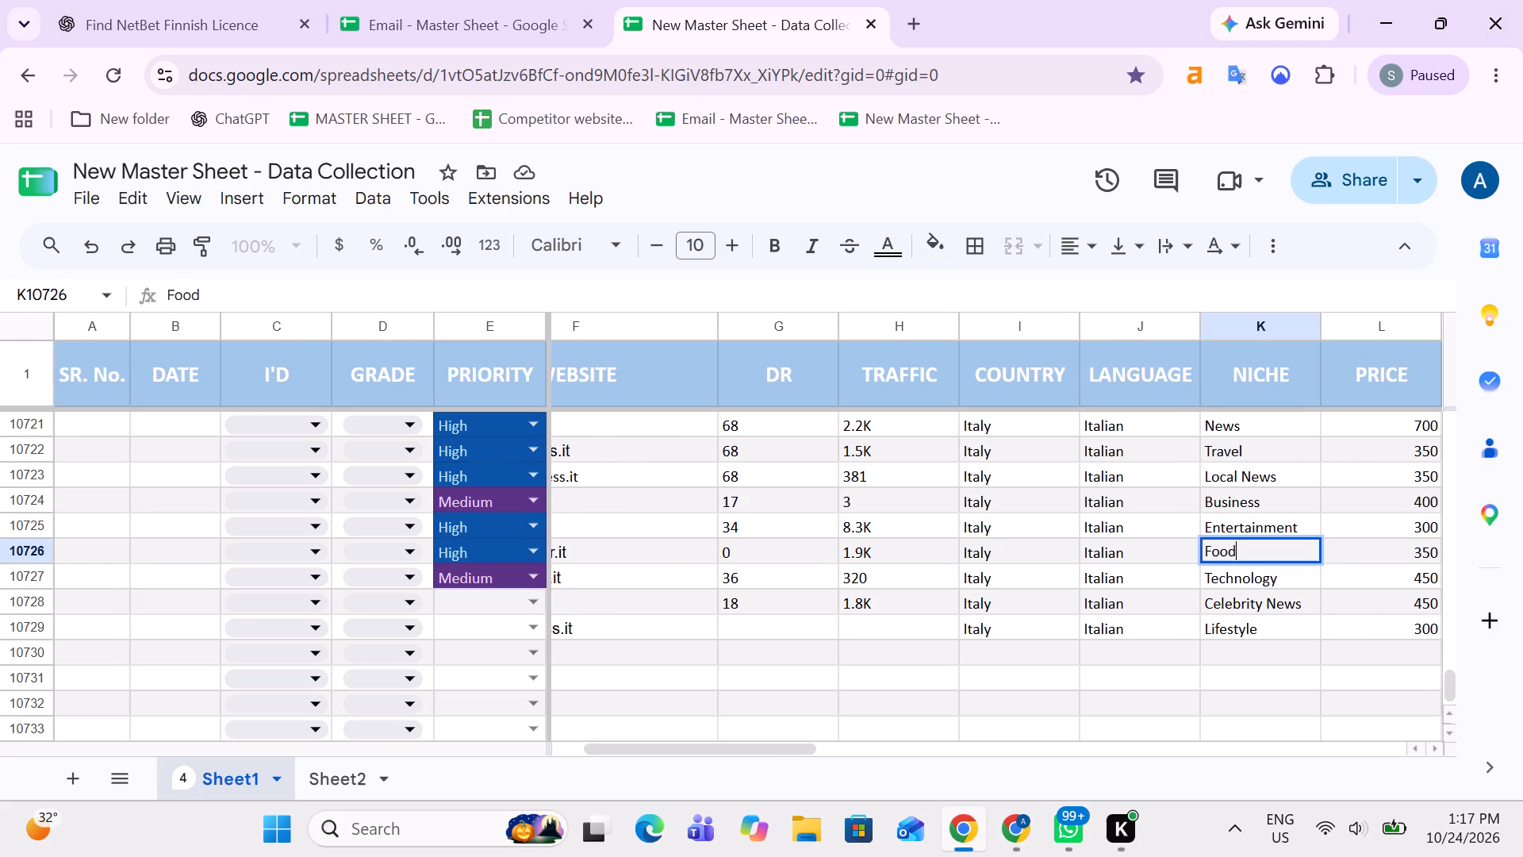
{"action": "key", "text": "space"}
{"action": "key", "text": "Tab"}
{"action": "key", "text": "Left"}
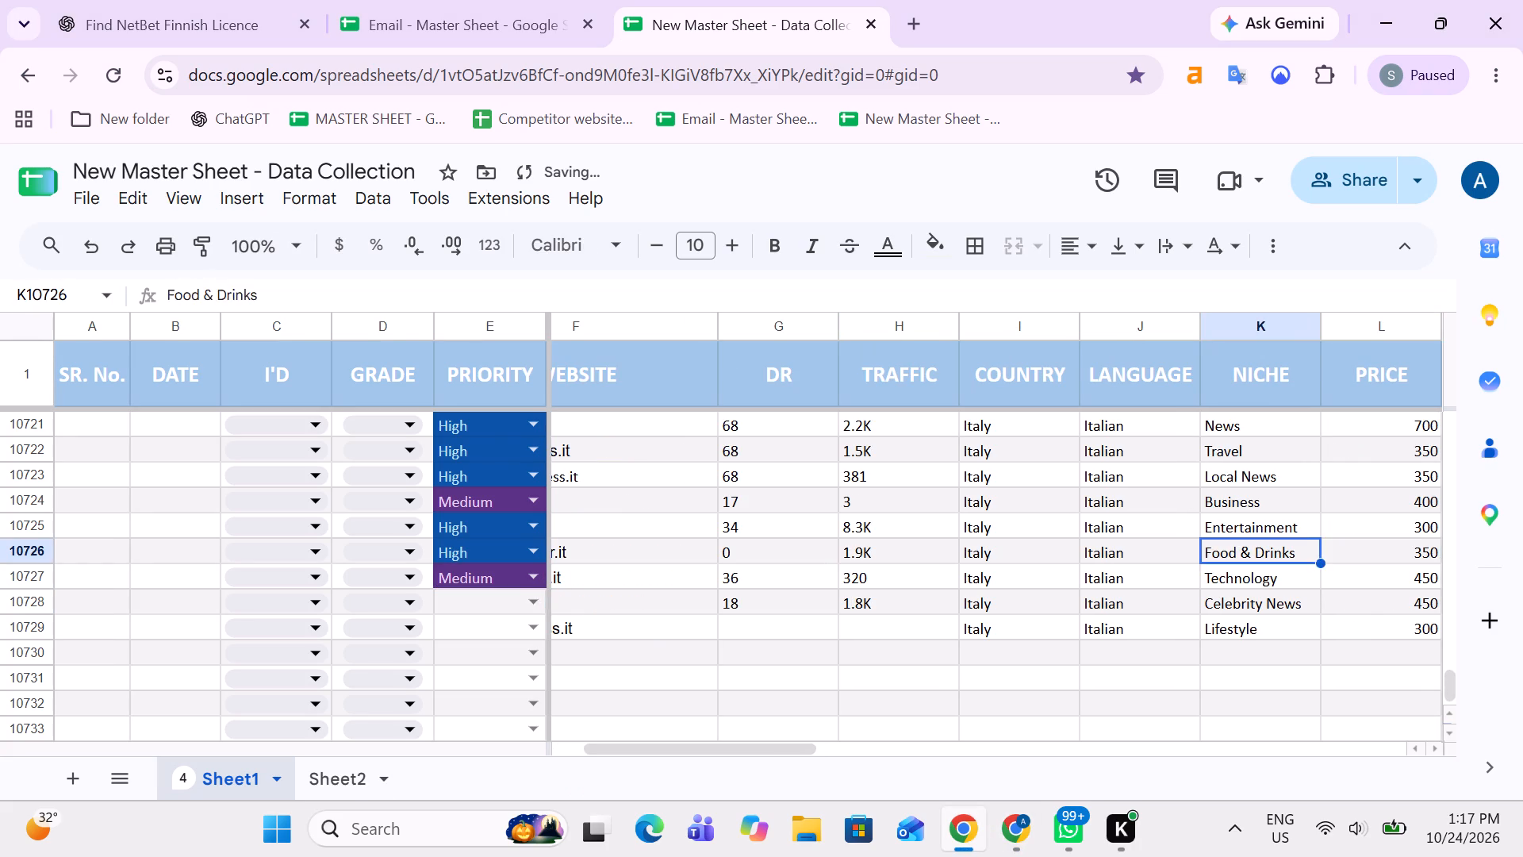
Set the niche of spetteguless.it in row 10728 to News.
{"action": "key", "text": "Down"}
{"action": "key", "text": "Right"}
{"action": "key", "text": "Down"}
{"action": "key", "text": "Left"}
{"action": "key", "text": "shift+n"}
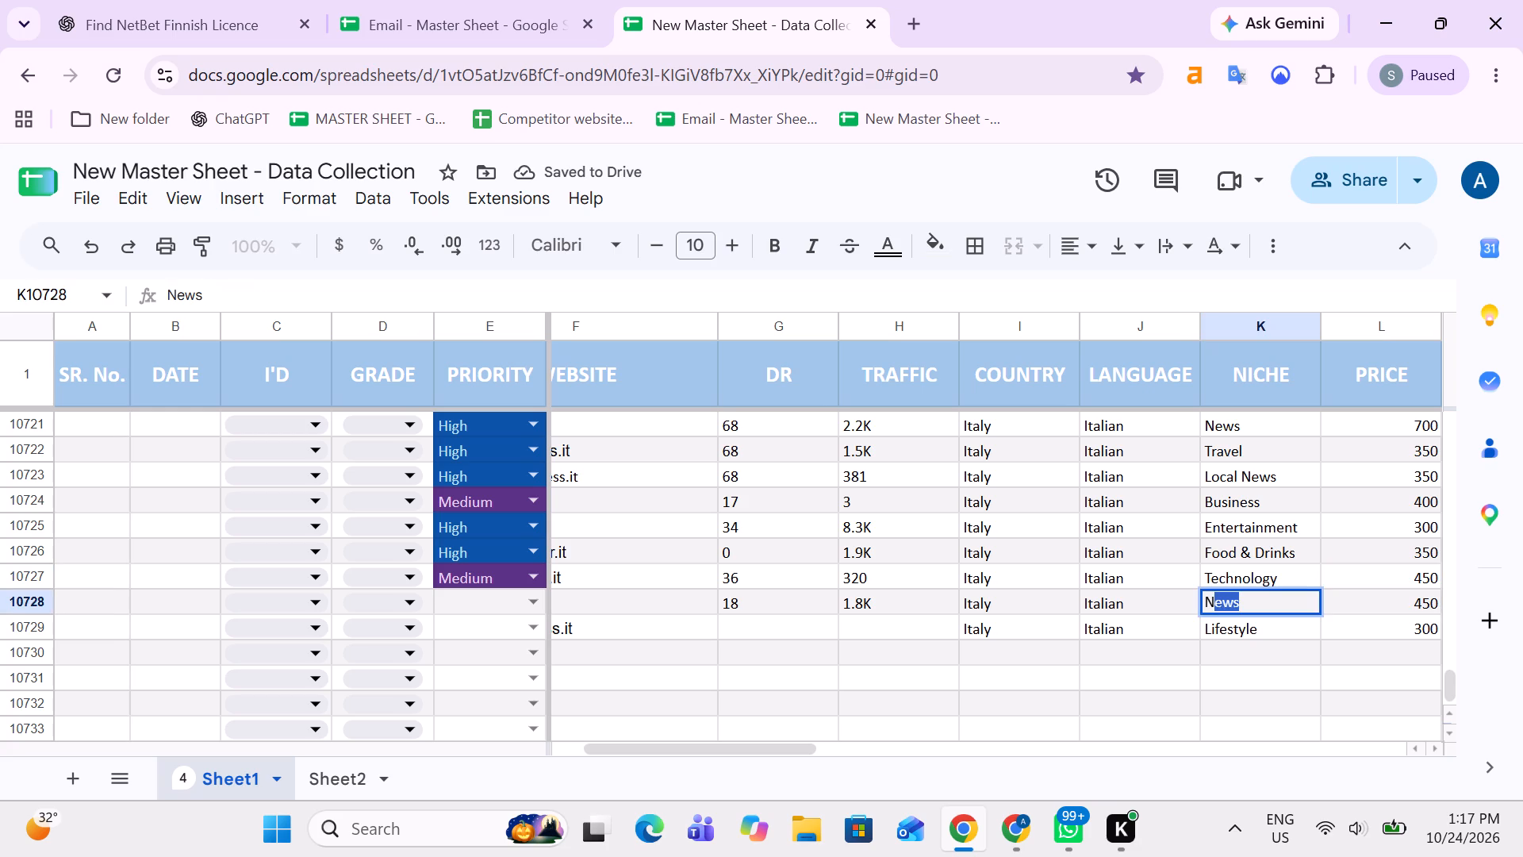
{"action": "key", "text": "Right"}
{"action": "key", "text": "Left"}
Set the niche of imilanesi.nanopress.it in row 10723 to News.
{"action": "key", "text": "Up"}
{"action": "key", "text": "Up"}
{"action": "key", "text": "Up"}
{"action": "key", "text": "Up"}
{"action": "key", "text": "Up"}
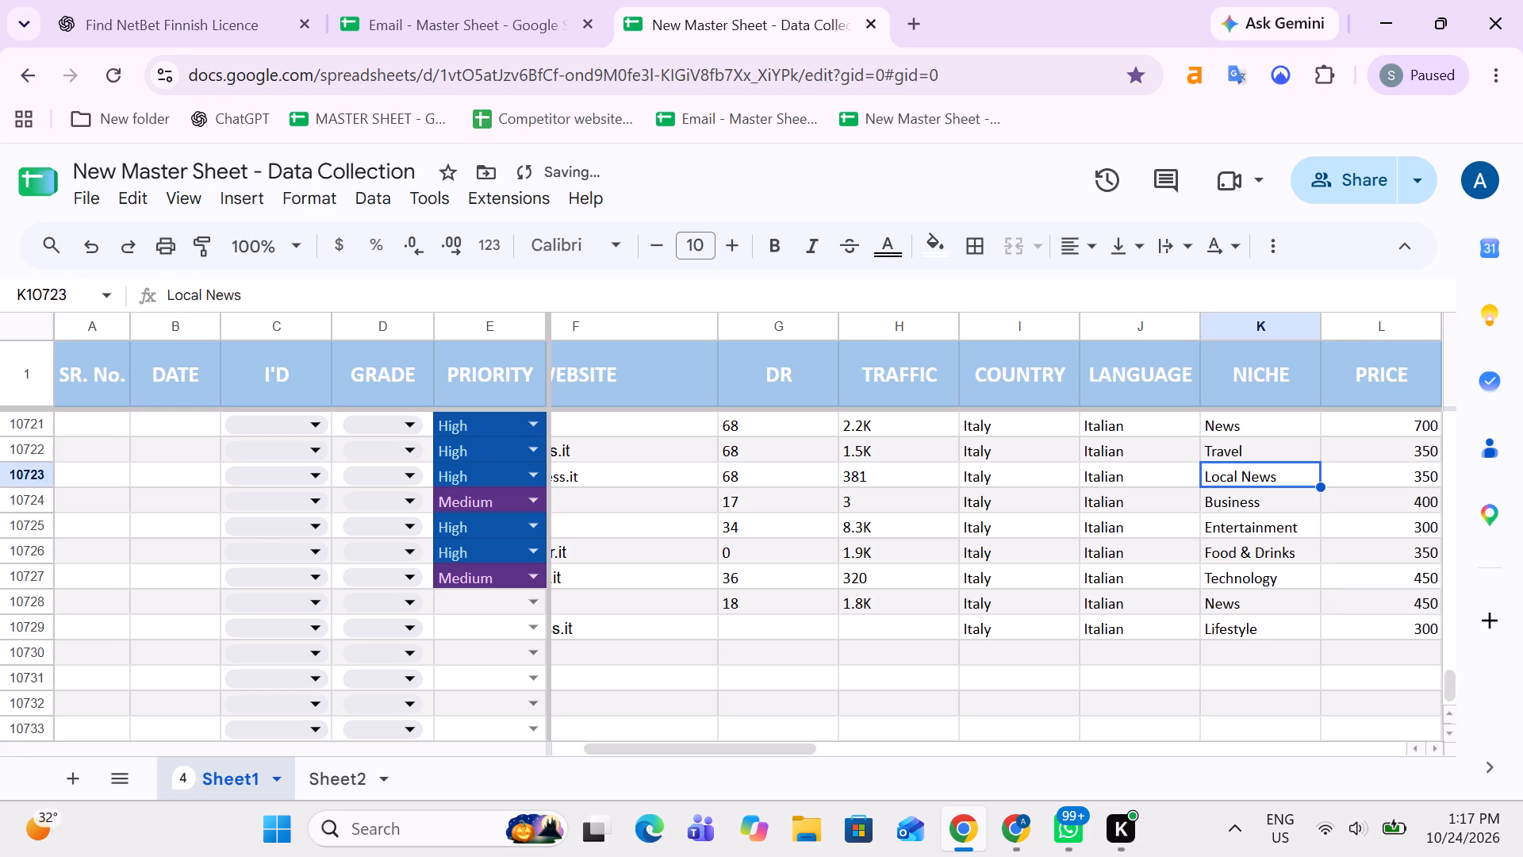
{"action": "key", "text": "shift+n"}
{"action": "key", "text": "Left"}
Review the language and niche entries in the earlier rows, back to about row 10714, and return to row 10728.
{"action": "key", "text": "Up"}
{"action": "key", "text": "Up"}
{"action": "key", "text": "Up"}
{"action": "key", "text": "Up"}
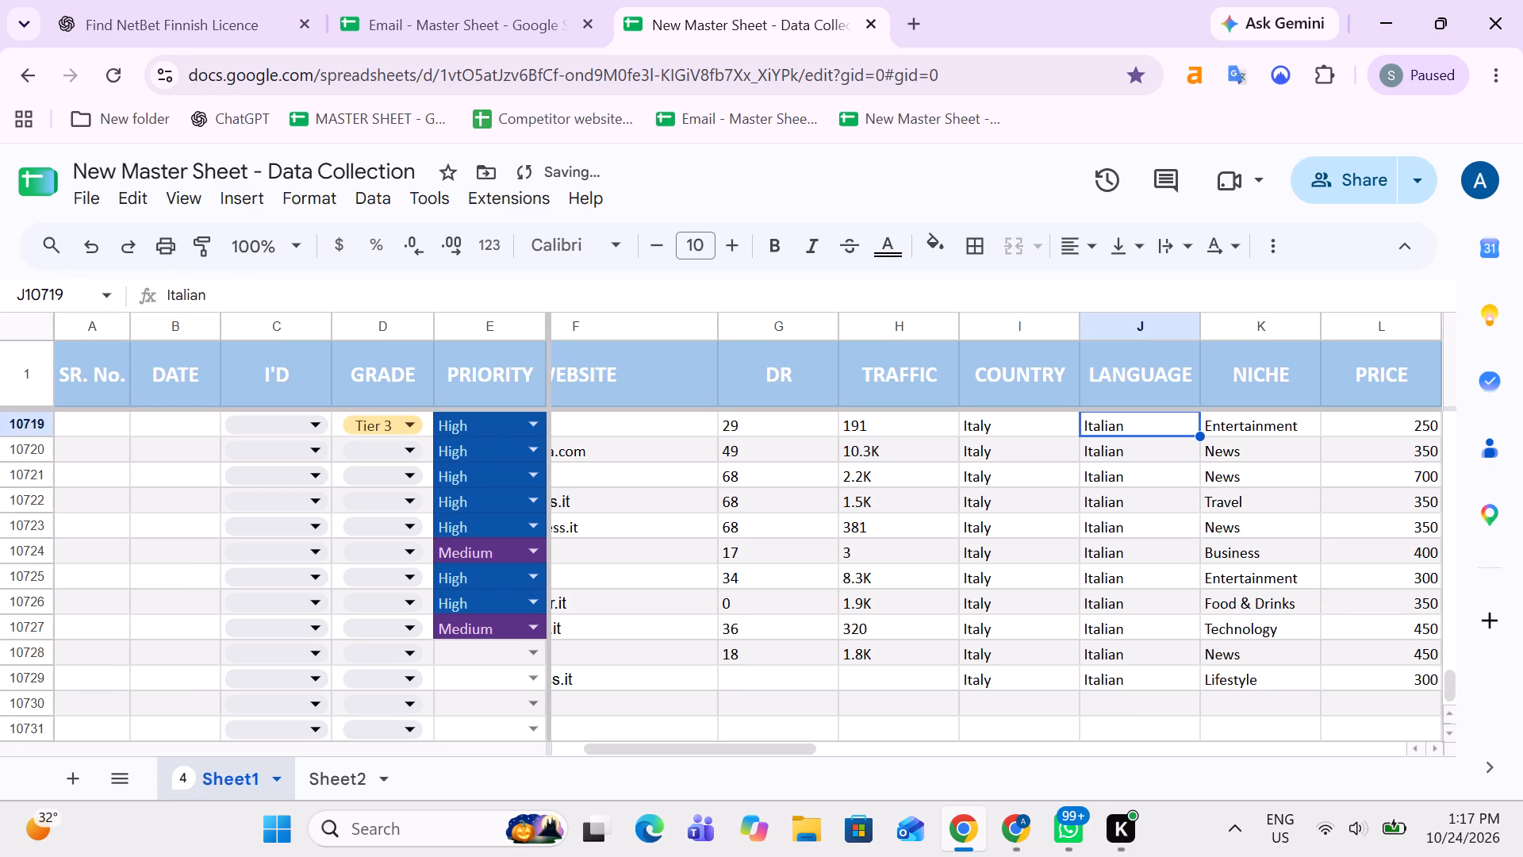
{"action": "key", "text": "Up"}
{"action": "key", "text": "Up"}
{"action": "key", "text": "Up"}
{"action": "key", "text": "Up"}
{"action": "key", "text": "Up"}
{"action": "key", "text": "Down"}
{"action": "key", "text": "Down"}
{"action": "key", "text": "Down"}
{"action": "key", "text": "Down"}
{"action": "key", "text": "Down"}
{"action": "key", "text": "Down"}
{"action": "key", "text": "Down"}
{"action": "key", "text": "Down"}
{"action": "key", "text": "Down"}
{"action": "key", "text": "Down"}
{"action": "key", "text": "Down"}
{"action": "key", "text": "Down"}
{"action": "key", "text": "Down"}
{"action": "key", "text": "Down"}
{"action": "key", "text": "Down"}
{"action": "key", "text": "Down"}
{"action": "key", "text": "Down"}
{"action": "key", "text": "Down"}
{"action": "key", "text": "Down"}
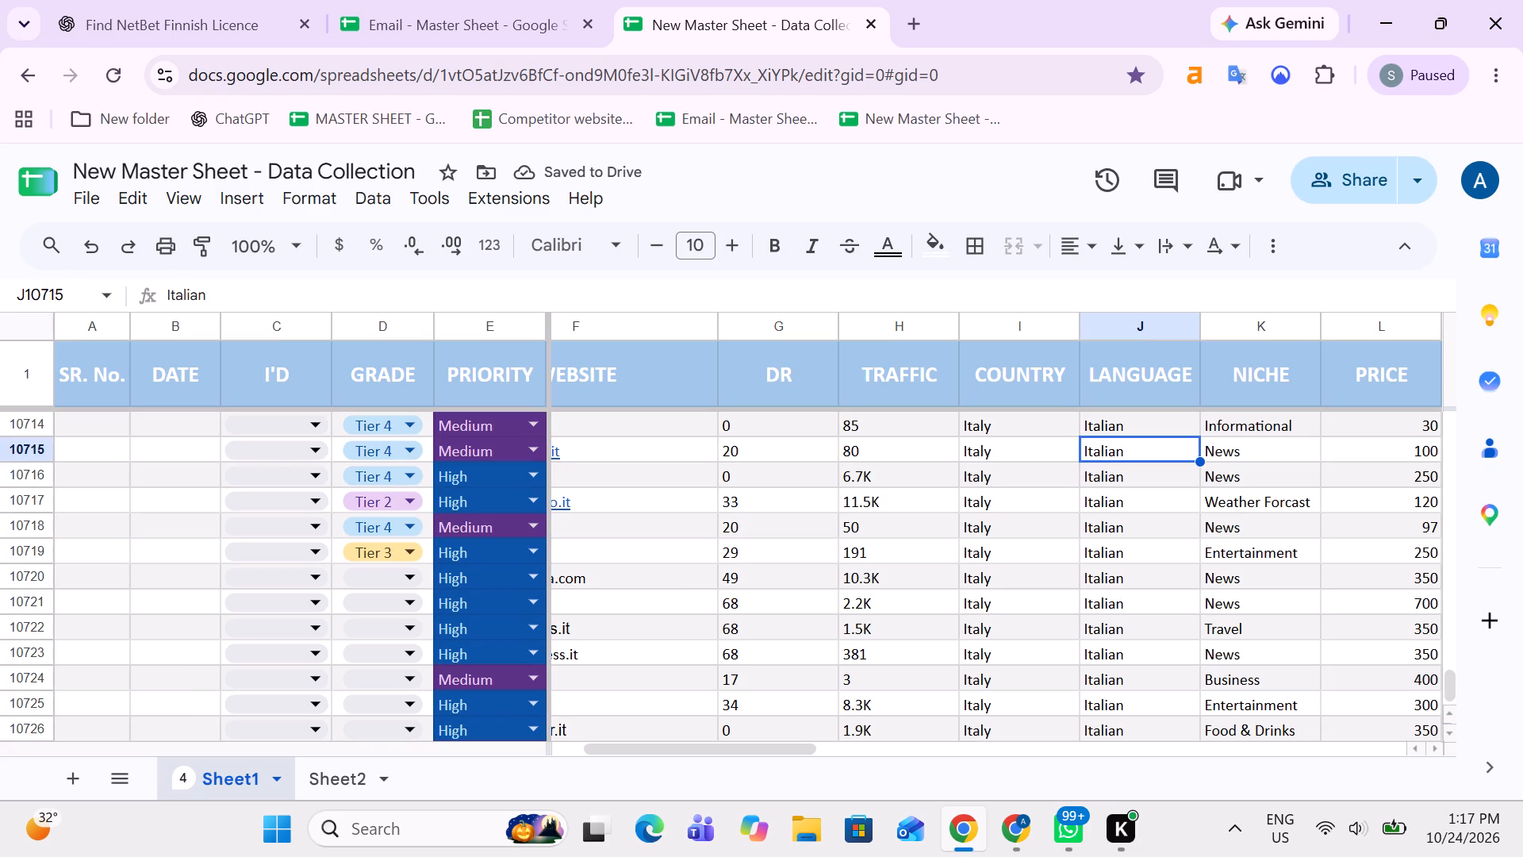
{"action": "key", "text": "Up"}
{"action": "key", "text": "Up"}
{"action": "key", "text": "Up"}
{"action": "key", "text": "Up"}
{"action": "key", "text": "Up"}
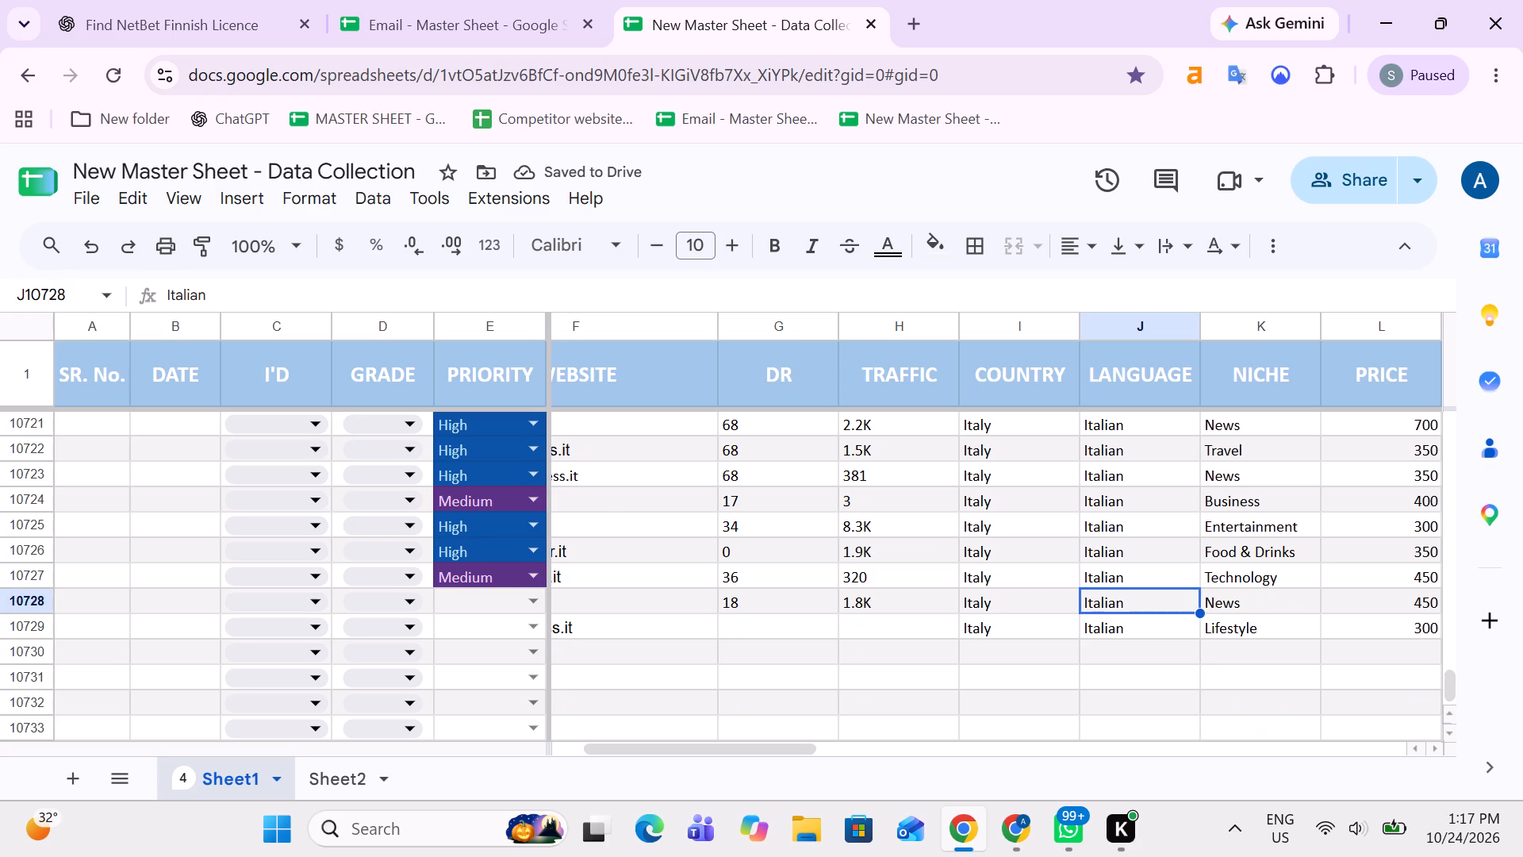
Review the entries across row 10727, including the link policy and website type columns.
{"action": "key", "text": "Left"}
{"action": "key", "text": "Left"}
{"action": "key", "text": "Left"}
{"action": "key", "text": "Left"}
{"action": "key", "text": "Left"}
{"action": "key", "text": "Left"}
{"action": "key", "text": "Left"}
{"action": "key", "text": "Left"}
{"action": "key", "text": "Left"}
{"action": "key", "text": "Left"}
{"action": "key", "text": "Left"}
{"action": "key", "text": "Left"}
{"action": "key", "text": "Left"}
{"action": "key", "text": "Left"}
{"action": "key", "text": "Left"}
{"action": "key", "text": "Right"}
{"action": "key", "text": "Right"}
{"action": "key", "text": "Right"}
{"action": "key", "text": "Right"}
{"action": "key", "text": "Right"}
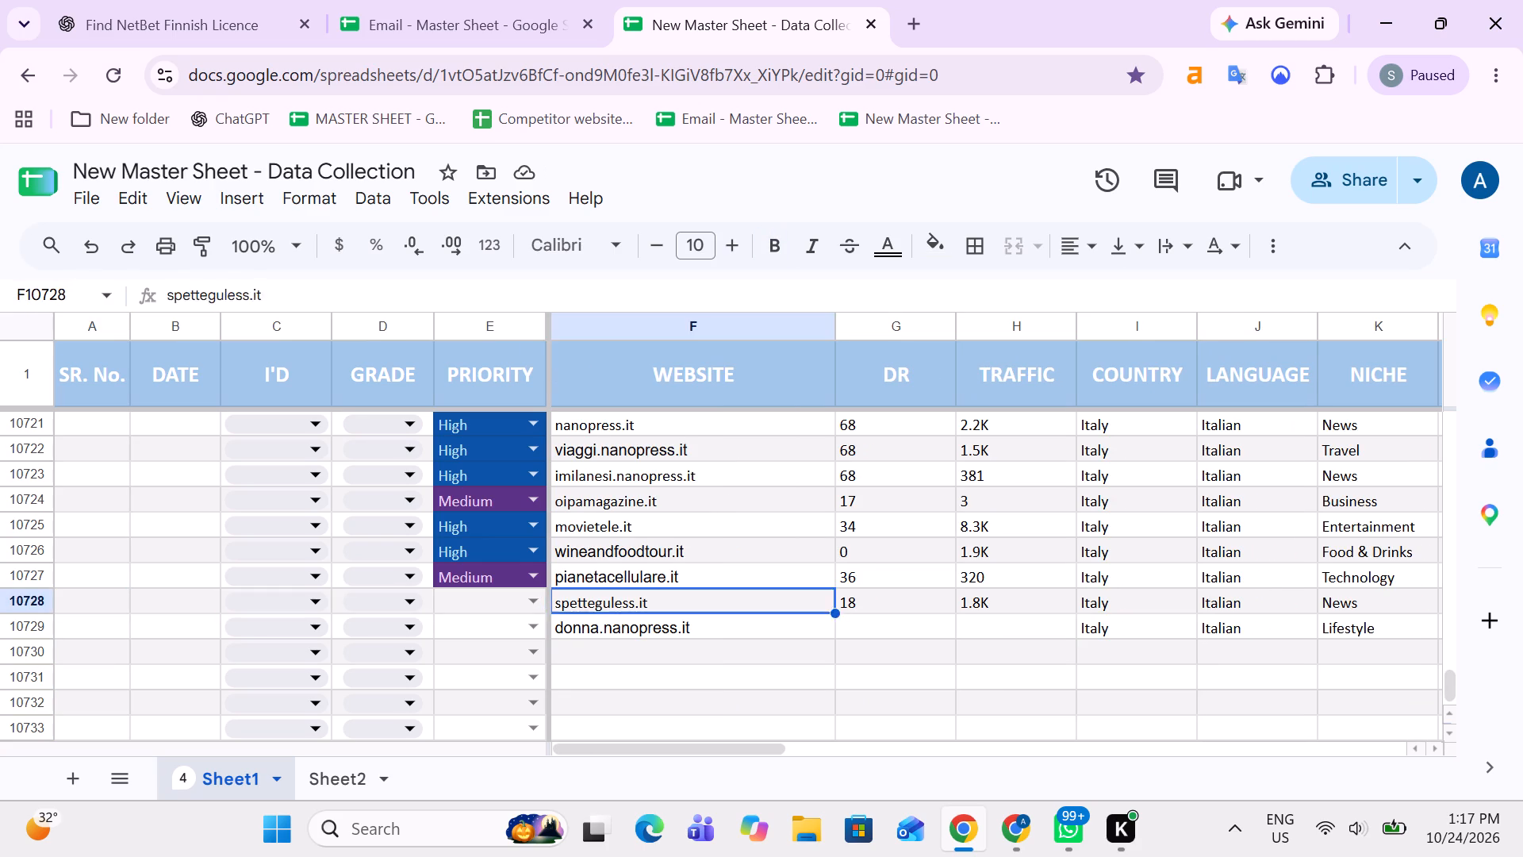
{"action": "key", "text": "Up"}
{"action": "key", "text": "Right"}
{"action": "key", "text": "Right"}
{"action": "key", "text": "Right"}
{"action": "key", "text": "Right"}
{"action": "key", "text": "Right"}
{"action": "key", "text": "Right"}
{"action": "key", "text": "Right"}
{"action": "key", "text": "Right"}
{"action": "key", "text": "Right"}
{"action": "key", "text": "Right"}
{"action": "key", "text": "Right"}
{"action": "key", "text": "Left"}
{"action": "key", "text": "Left"}
{"action": "key", "text": "Left"}
{"action": "key", "text": "Left"}
{"action": "key", "text": "Left"}
{"action": "key", "text": "Left"}
{"action": "key", "text": "Left"}
{"action": "key", "text": "Left"}
{"action": "key", "text": "Left"}
{"action": "key", "text": "Left"}
{"action": "key", "text": "Left"}
{"action": "key", "text": "Left"}
{"action": "key", "text": "Left"}
{"action": "key", "text": "Left"}
{"action": "key", "text": "Left"}
{"action": "key", "text": "Left"}
{"action": "key", "text": "Left"}
{"action": "key", "text": "Left"}
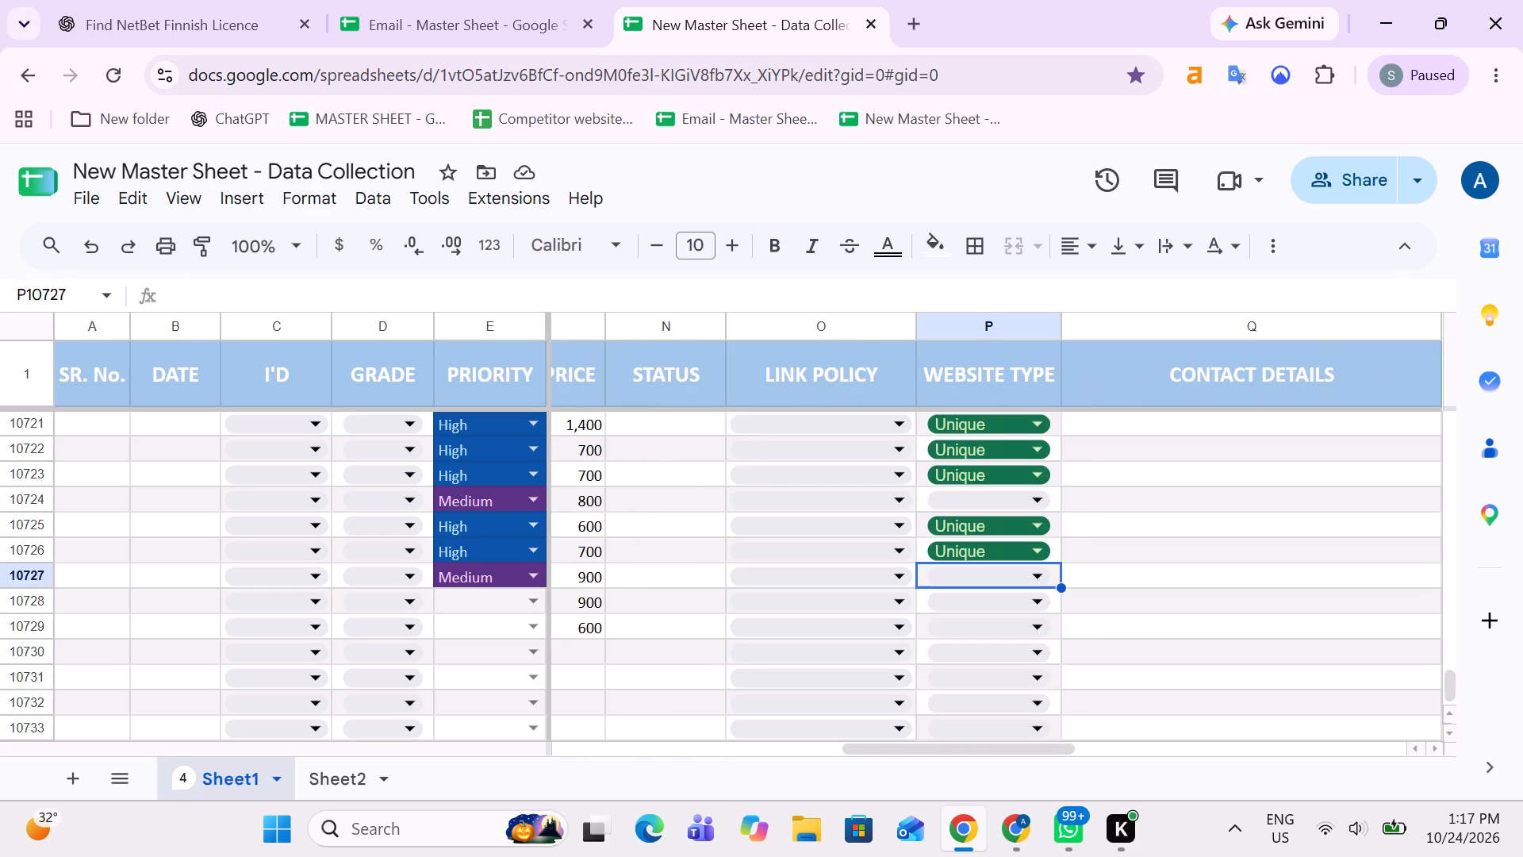
{"action": "key", "text": "Right"}
{"action": "key", "text": "Right"}
{"action": "key", "text": "Right"}
{"action": "key", "text": "Right"}
{"action": "key", "text": "Right"}
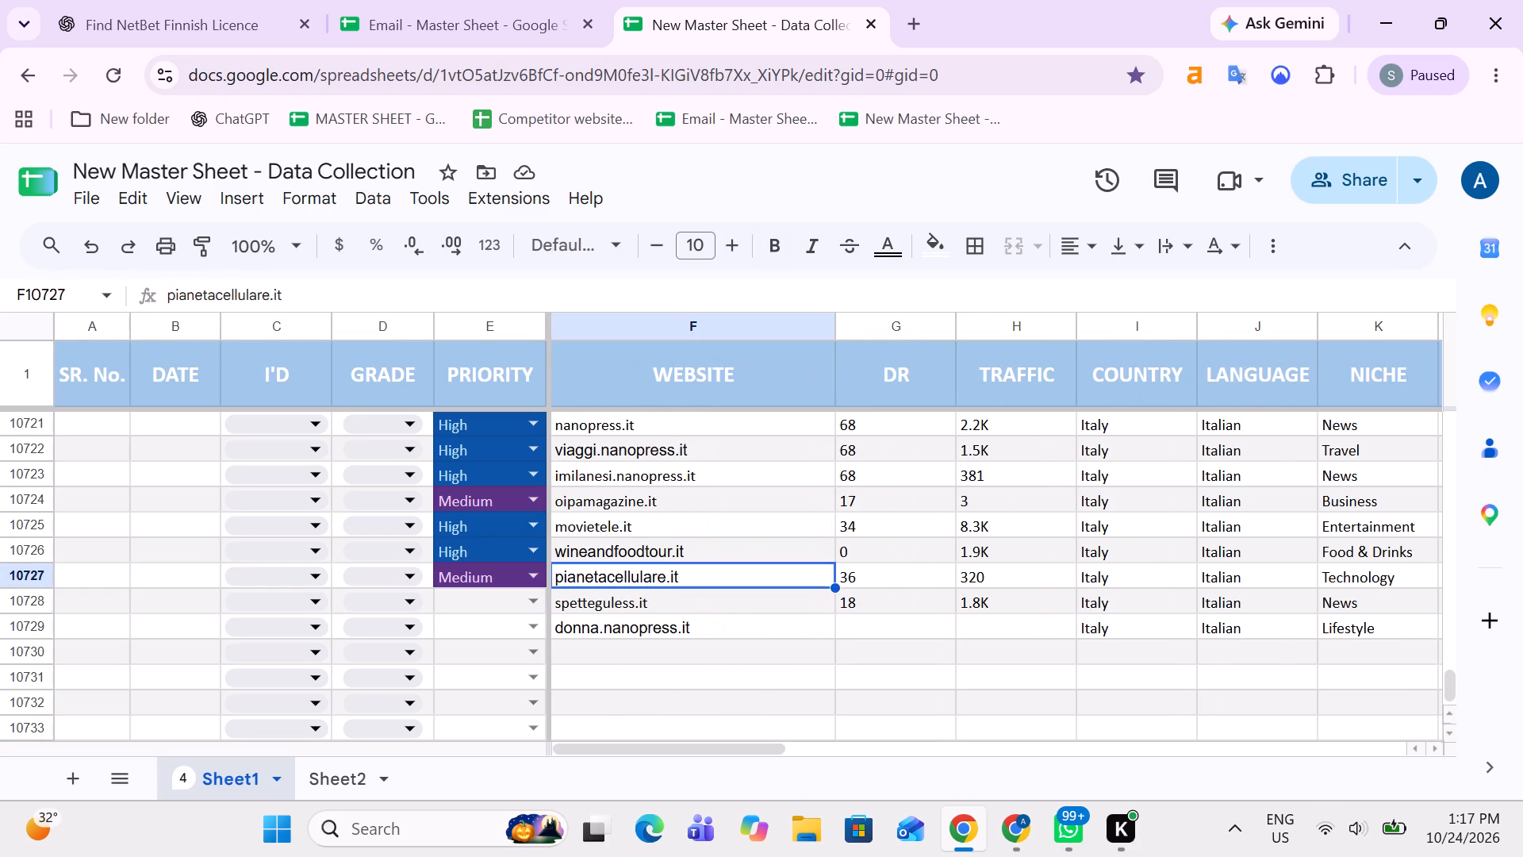
Set the priority of spetteguless.it in row 10728 to Medium after a last glance at the site.
{"action": "key", "text": "Down"}
{"action": "key", "text": "alt+Tab"}
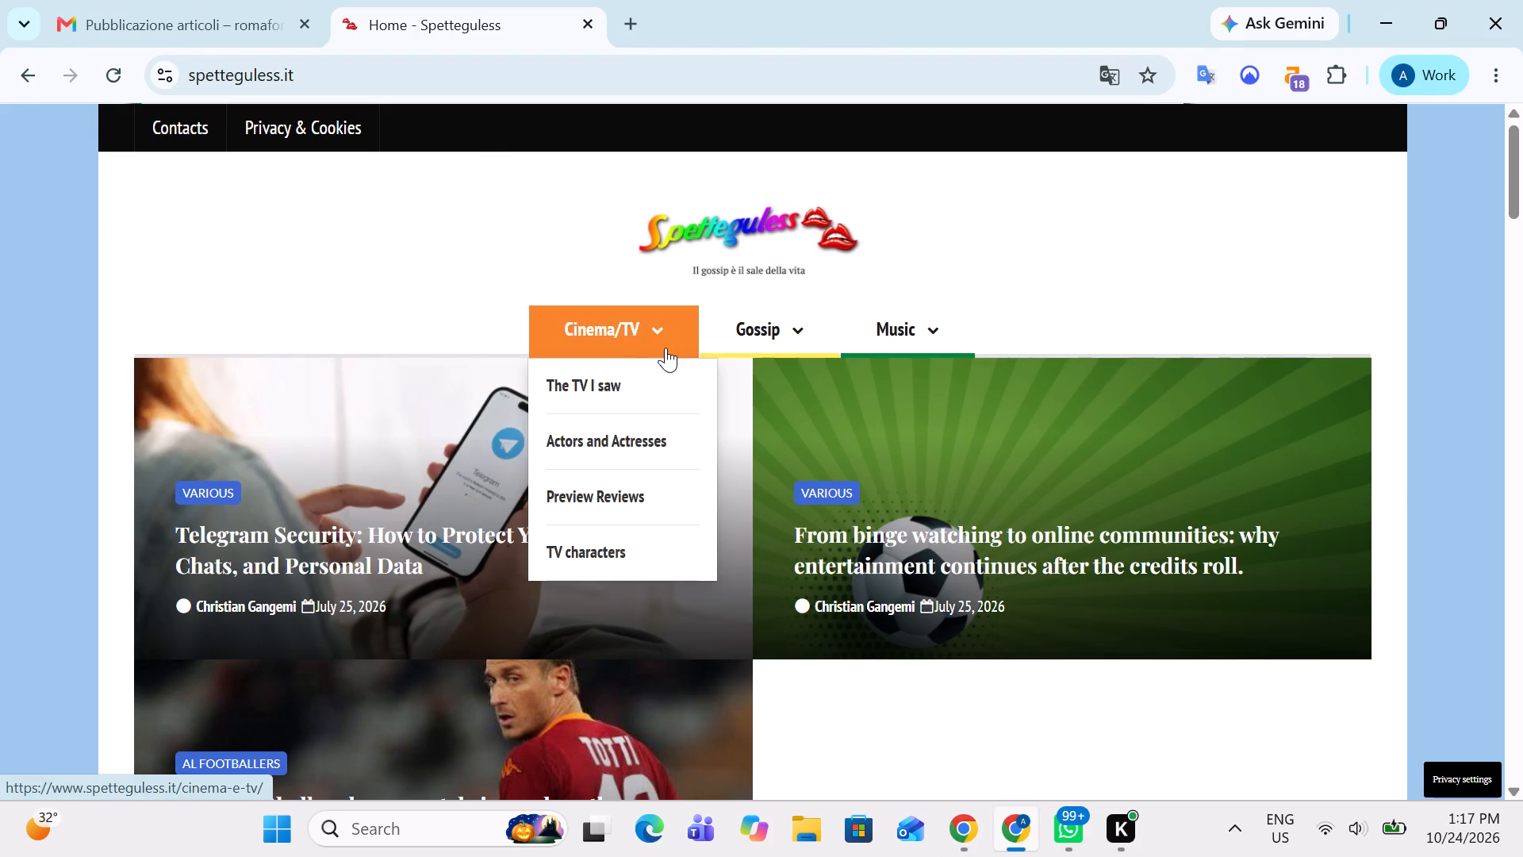
{"action": "key", "text": "alt+Tab"}
{"action": "key", "text": "Left"}
{"action": "key", "text": "m"}
{"action": "key", "text": "Down"}
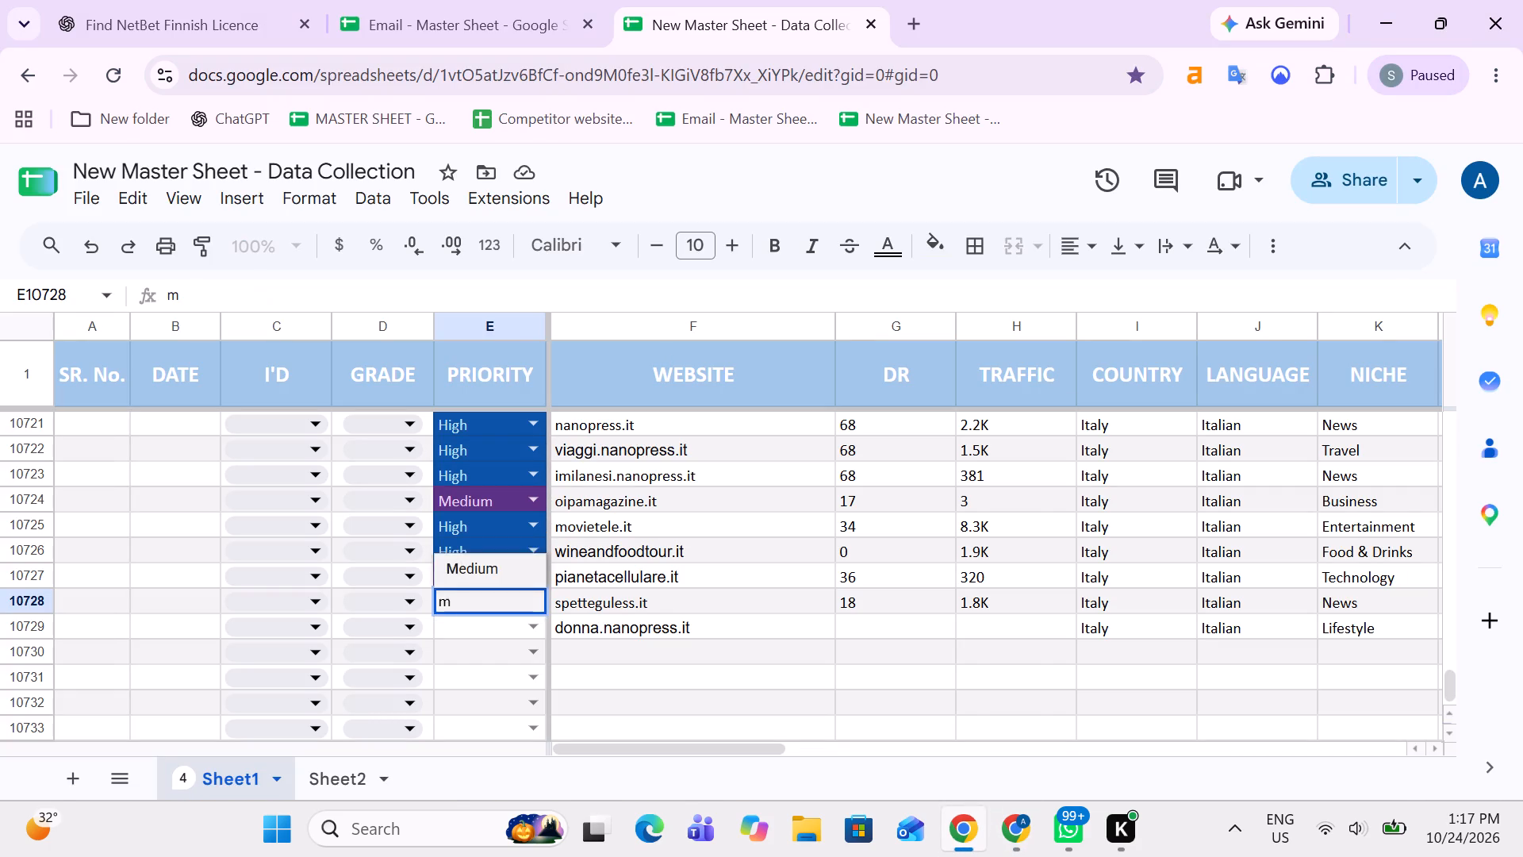
{"action": "key", "text": "Return"}
Copy donna.nanopress.it from row 10729 and open that site in the other browser window.
{"action": "key", "text": "Right"}
{"action": "key", "text": "ctrl+c"}
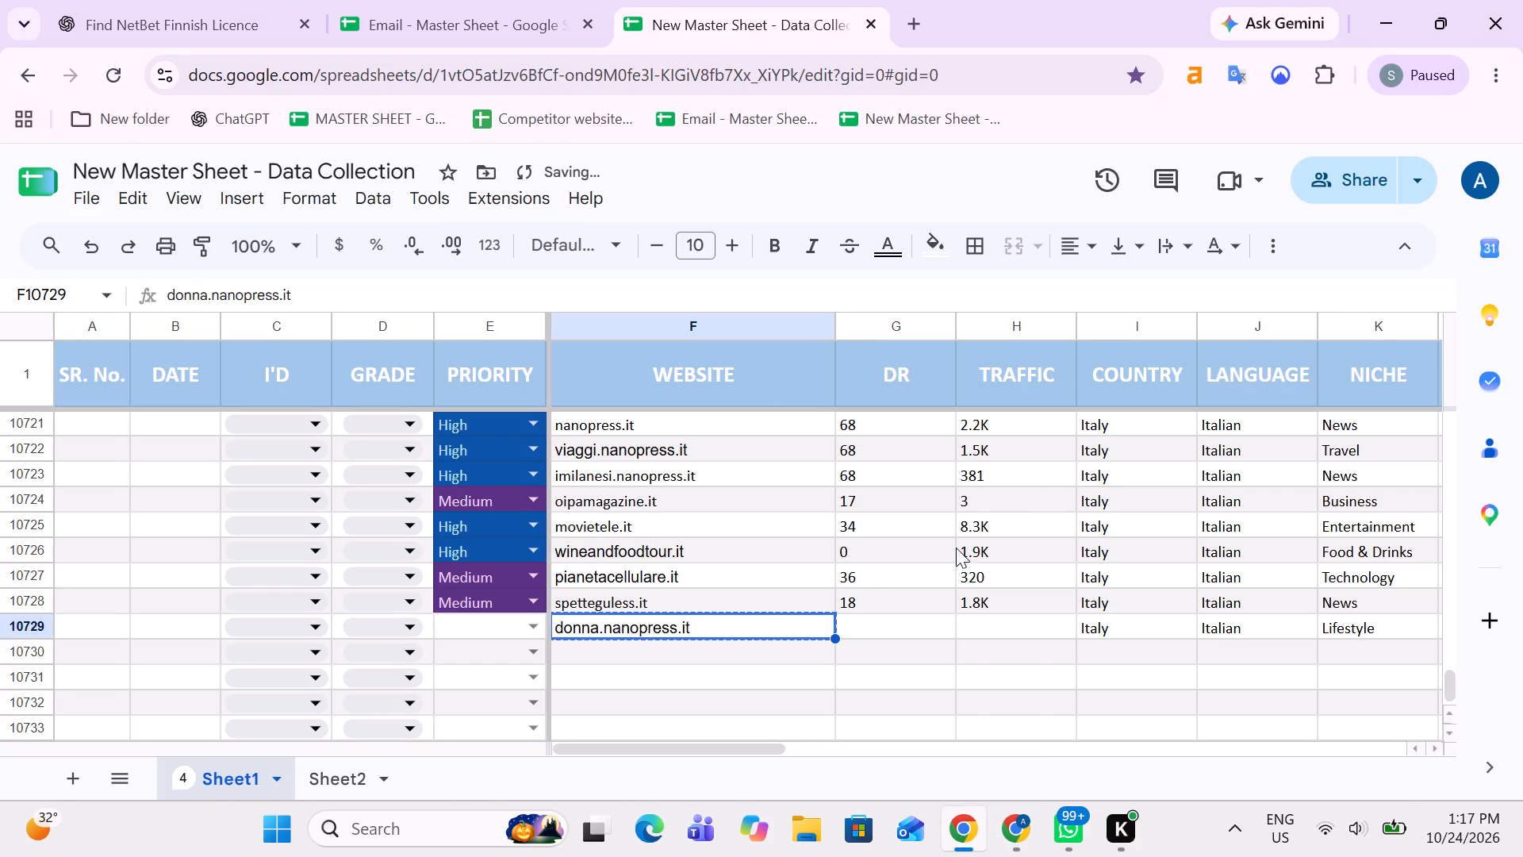
{"action": "key", "text": "alt+Tab"}
{"action": "left_click", "coordinate": [695, 73]}
{"action": "key", "text": "ctrl+v"}
{"action": "key", "text": "Return"}
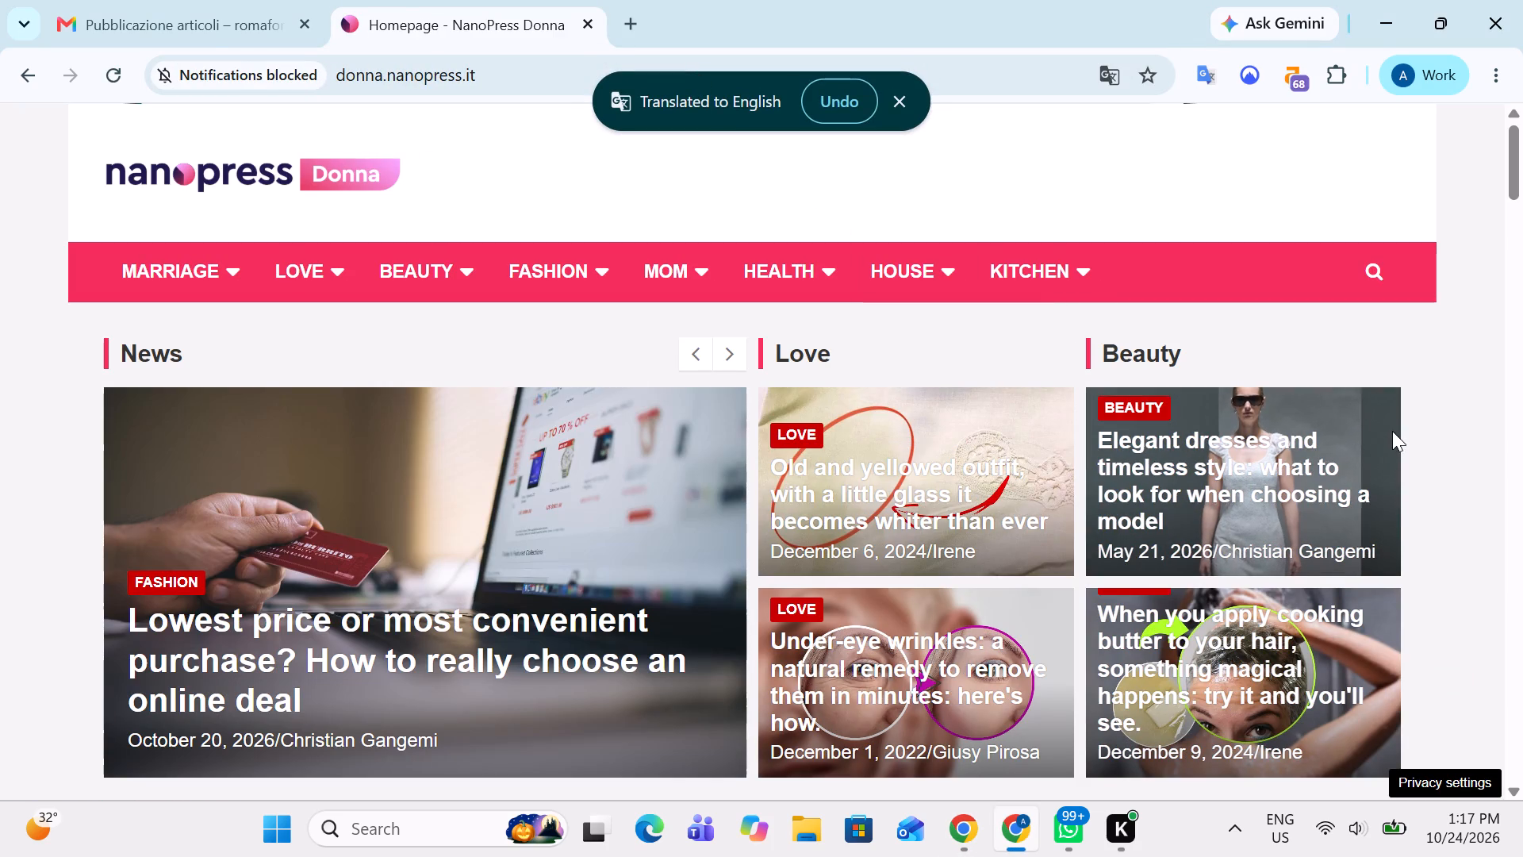
Search the donna.nanopress.it site for Netbet.
{"action": "left_click", "coordinate": [1365, 271]}
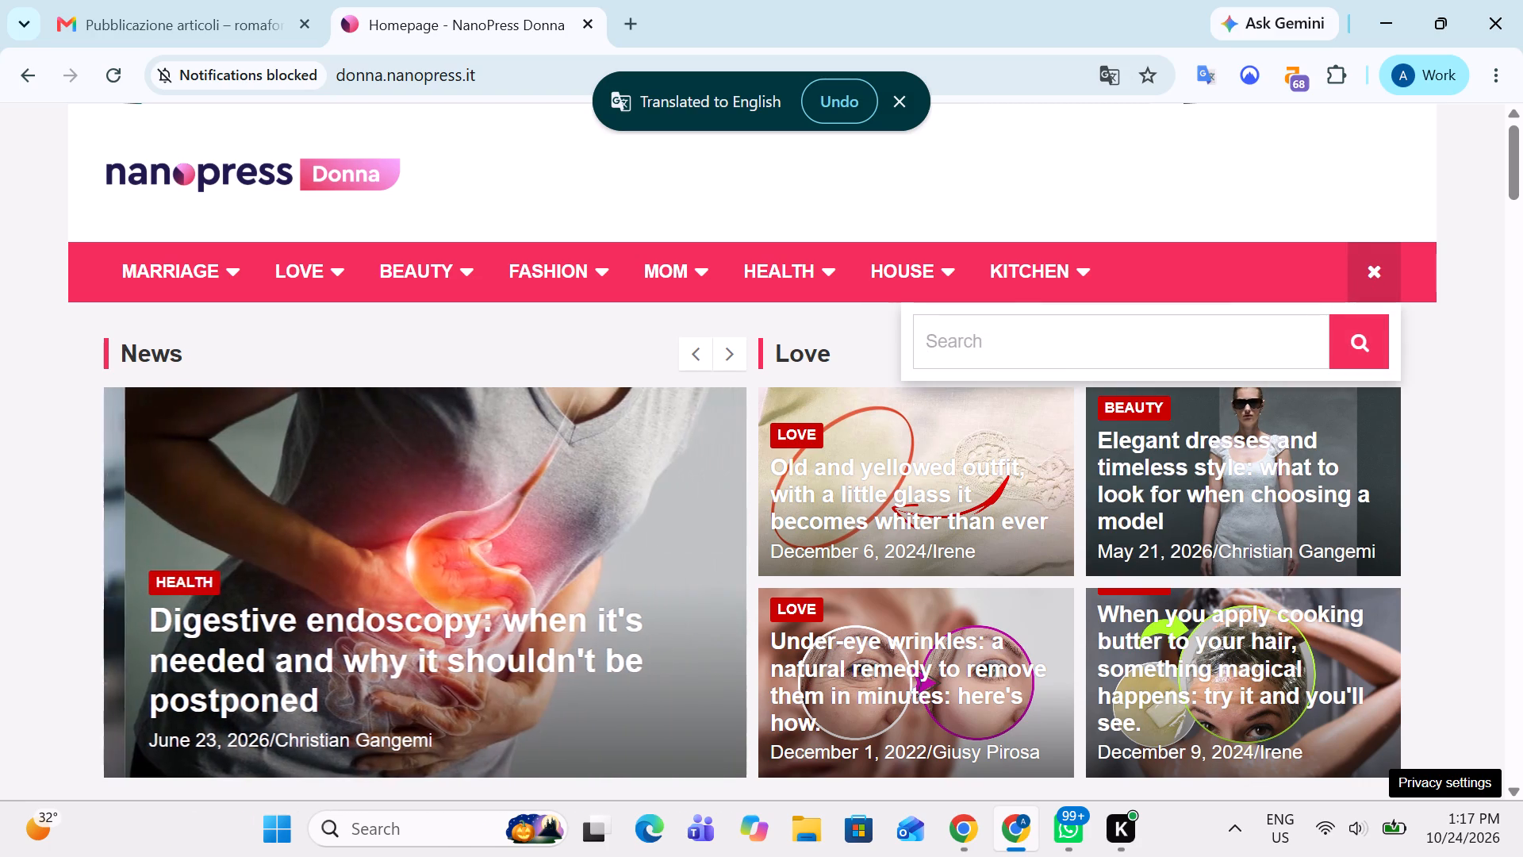
{"action": "left_click", "coordinate": [1175, 336]}
{"action": "type", "text": "Ne"}
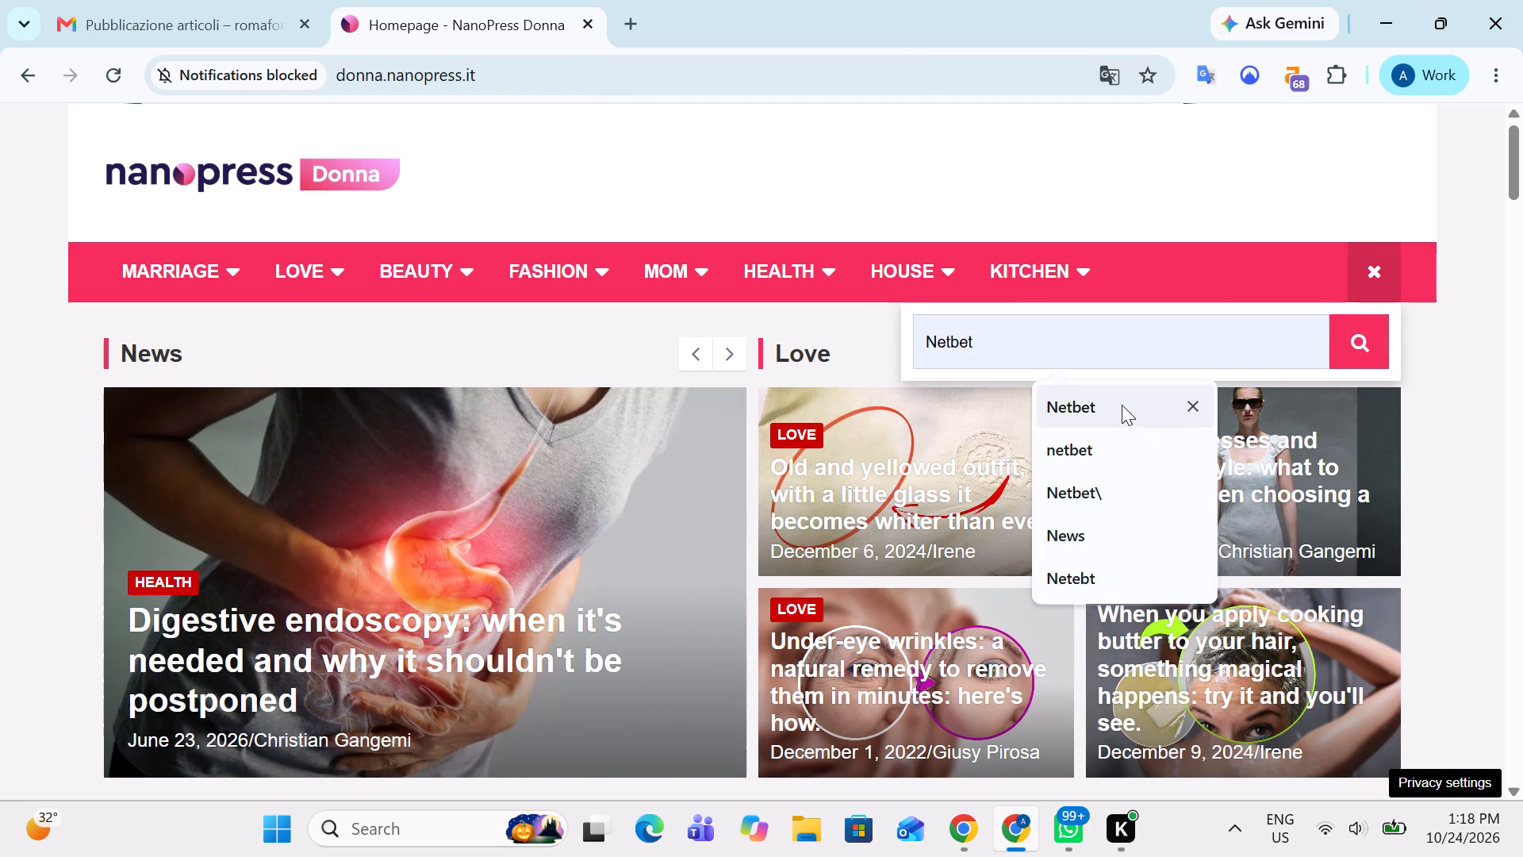
{"action": "left_click", "coordinate": [1122, 405]}
{"action": "key", "text": "Return"}
Check the Ahrefs metrics for donna.nanopress.it and enter DR 68 and traffic 415 in row 10729 of the master sheet.
{"action": "left_click", "coordinate": [1304, 85]}
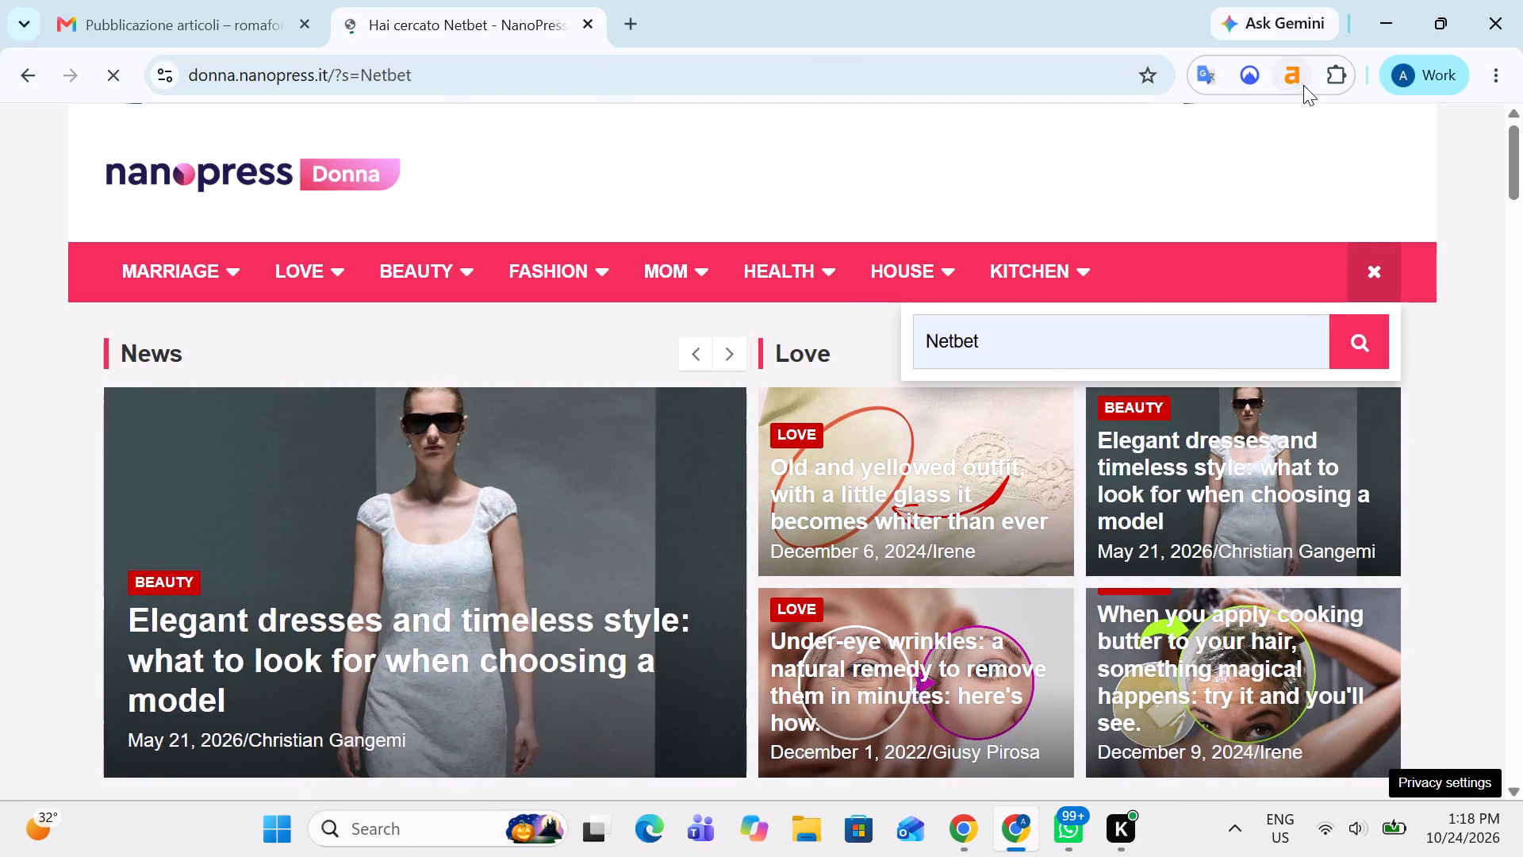
{"action": "key", "text": "alt+Tab"}
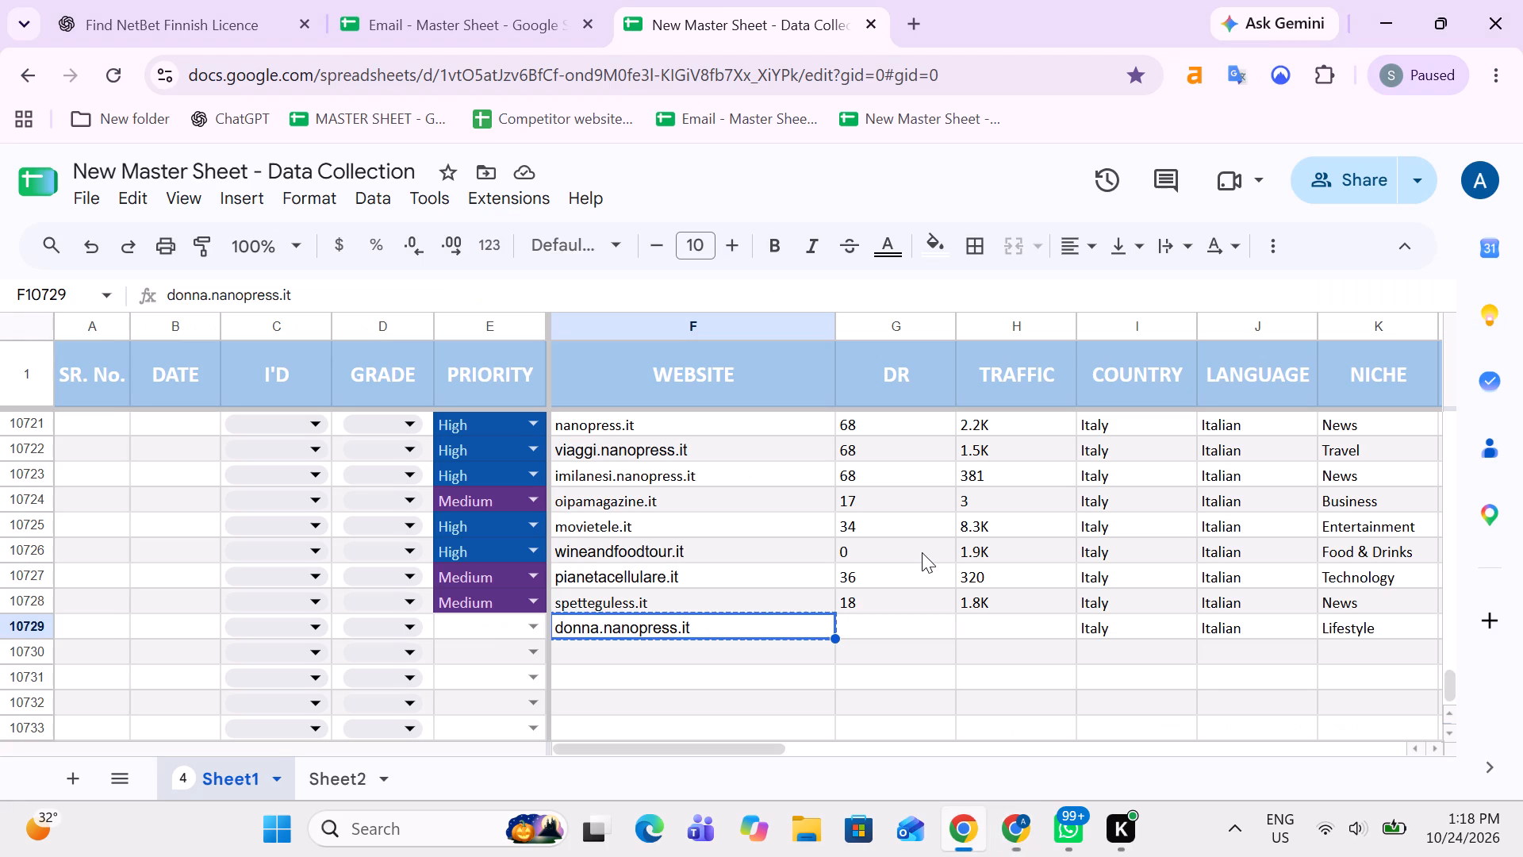
{"action": "key", "text": "Right"}
{"action": "type", "text": "68"}
{"action": "key", "text": "Right"}
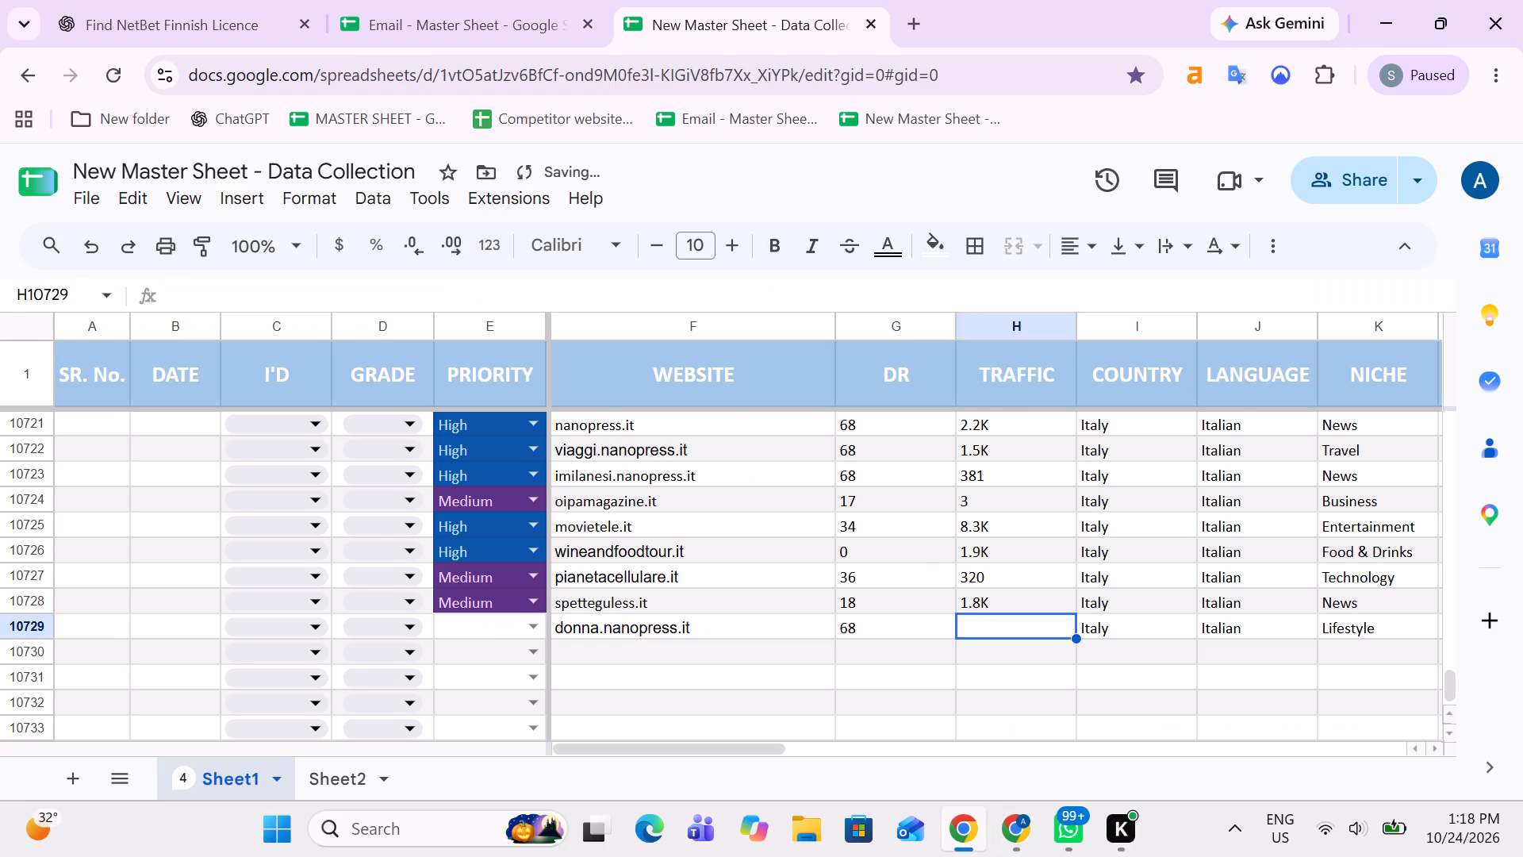
{"action": "key", "text": "alt+Tab"}
{"action": "key", "text": "alt+Tab"}
{"action": "type", "text": "415"}
{"action": "key", "text": "Tab"}
Set the website type of donna.nanopress.it in row 10729 to Unique.
{"action": "key", "text": "Right"}
{"action": "key", "text": "Right"}
{"action": "key", "text": "Right"}
{"action": "key", "text": "Right"}
{"action": "key", "text": "Right"}
{"action": "key", "text": "Right"}
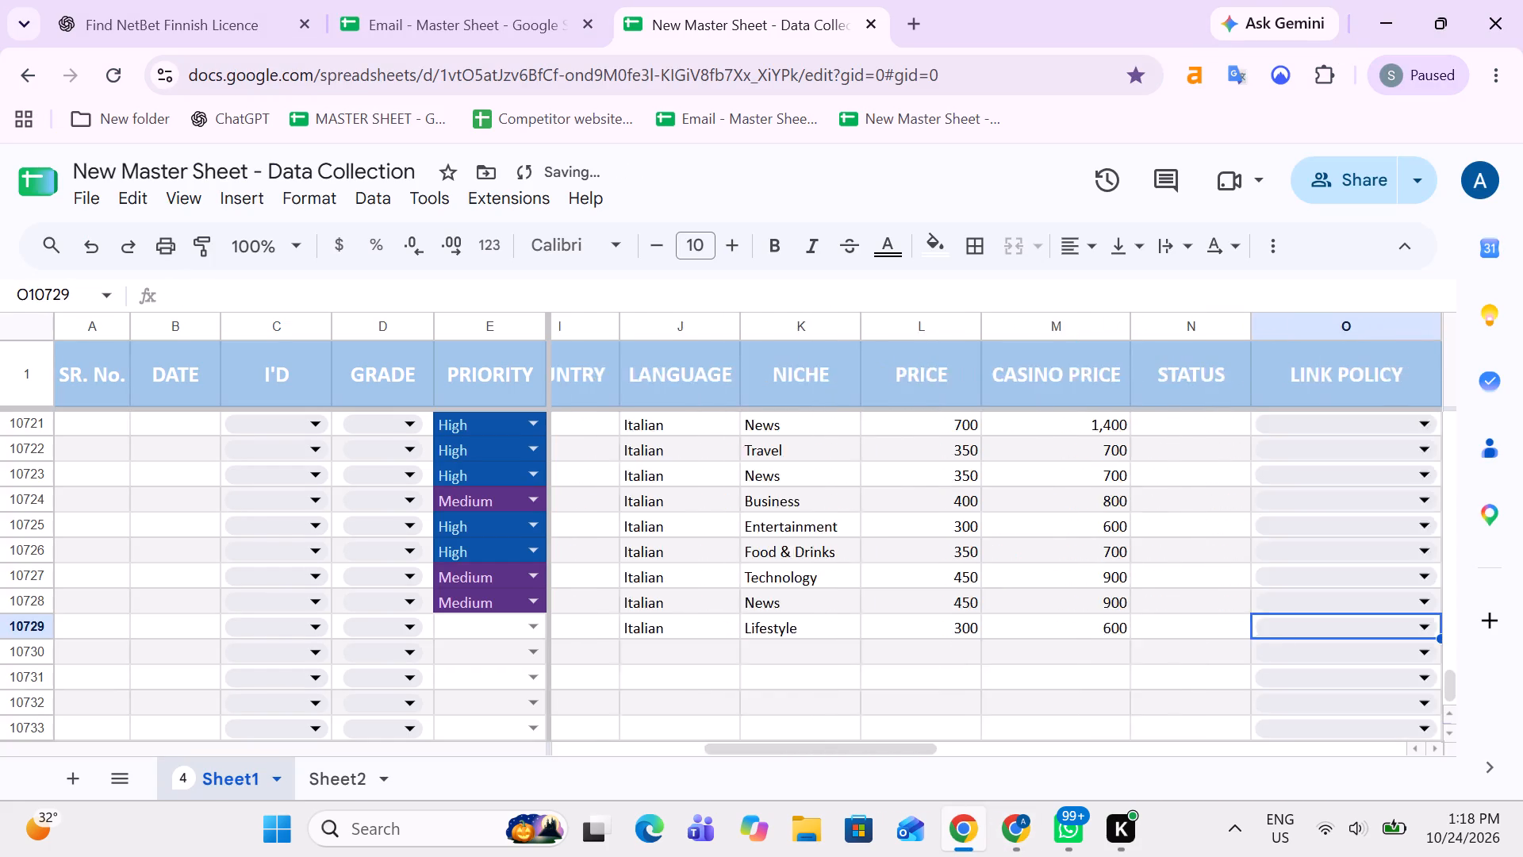
{"action": "key", "text": "Right"}
{"action": "key", "text": "Right"}
{"action": "key", "text": "Left"}
{"action": "key", "text": "u"}
{"action": "key", "text": "Tab"}
Return to the priority cell of row 10729 and switch to the donna.nanopress.it window to check the site again.
{"action": "key", "text": "Left"}
{"action": "key", "text": "Left"}
{"action": "key", "text": "Left"}
{"action": "key", "text": "Left"}
{"action": "key", "text": "Left"}
{"action": "key", "text": "Left"}
{"action": "key", "text": "Left"}
{"action": "key", "text": "Left"}
{"action": "key", "text": "Left"}
{"action": "key", "text": "Left"}
{"action": "key", "text": "Left"}
{"action": "key", "text": "Left"}
{"action": "key", "text": "Left"}
{"action": "key", "text": "Left"}
{"action": "key", "text": "Left"}
{"action": "key", "text": "Left"}
{"action": "key", "text": "Left"}
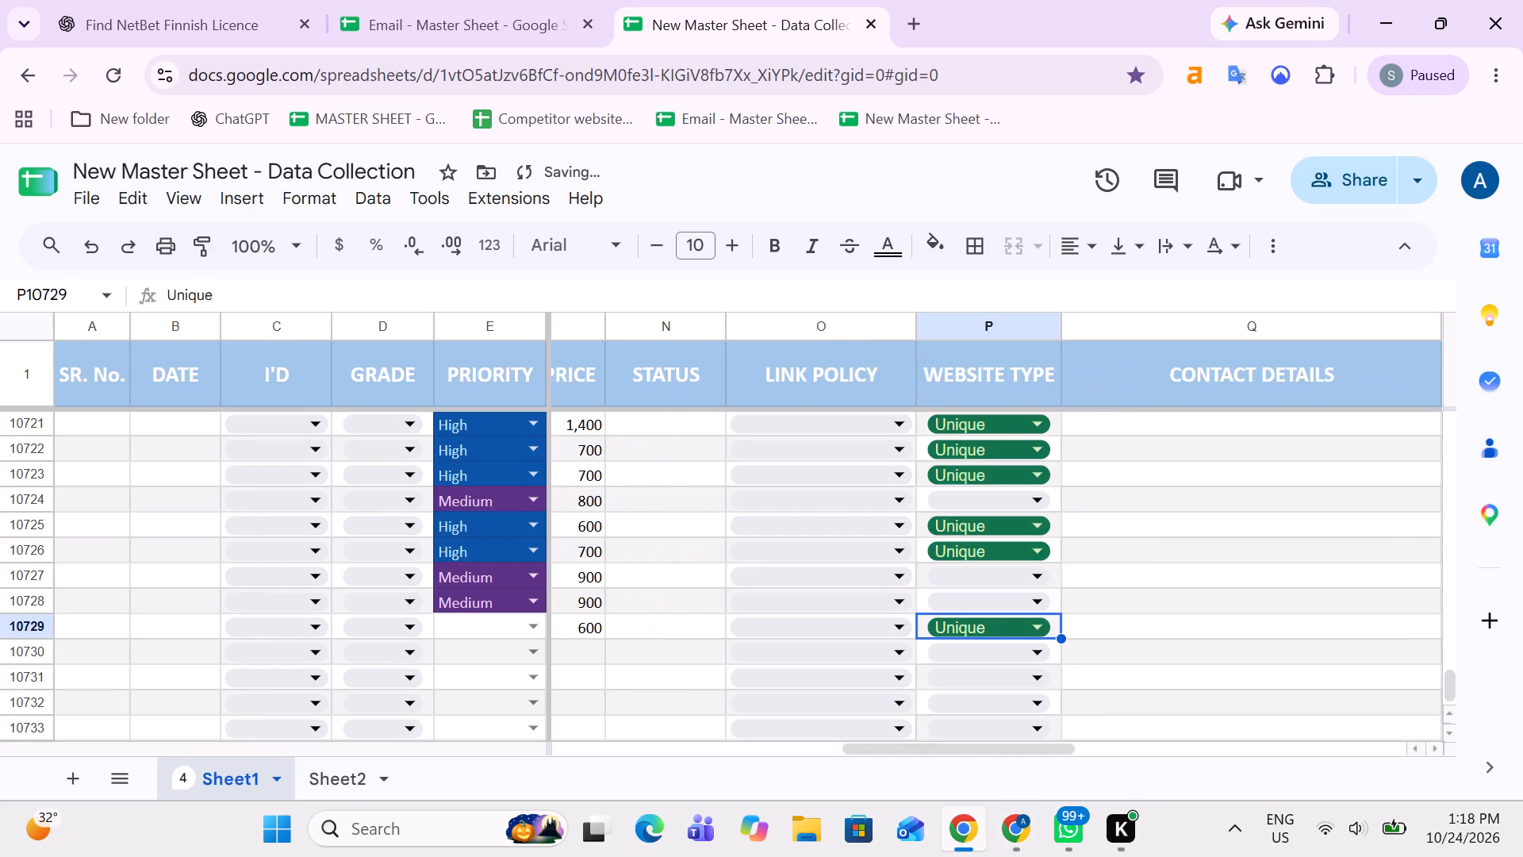
{"action": "key", "text": "Right"}
{"action": "key", "text": "Right"}
{"action": "key", "text": "Right"}
{"action": "key", "text": "Right"}
{"action": "key", "text": "alt+Tab"}
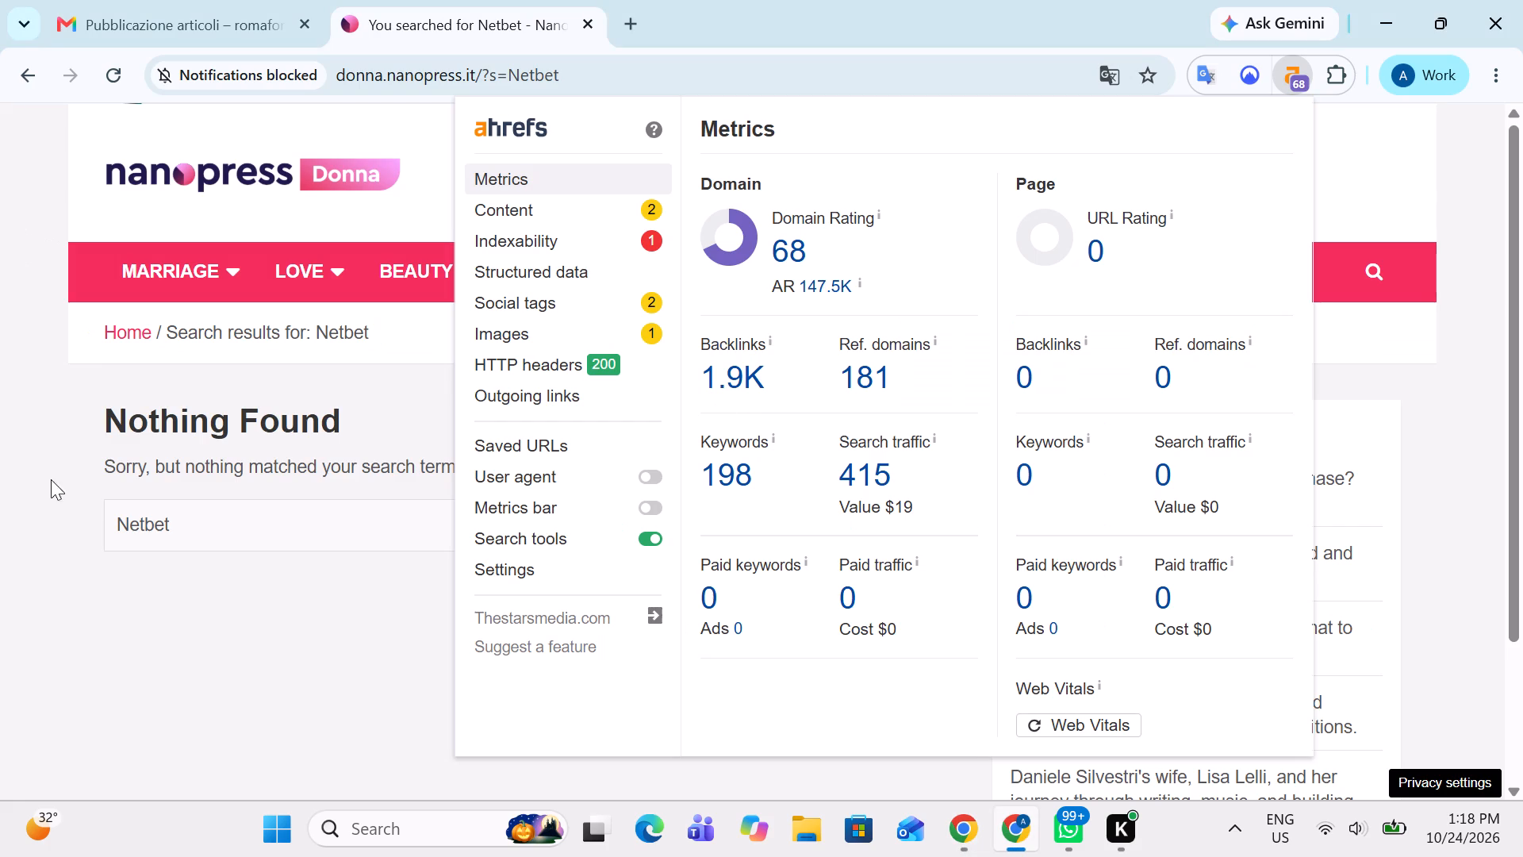
Set the priority of donna.nanopress.it in row 10729 of the master sheet to High.
{"action": "scroll", "coordinate": [21, 476], "scroll_direction": "down", "scroll_amount": 2}
{"action": "key", "text": "alt+Tab"}
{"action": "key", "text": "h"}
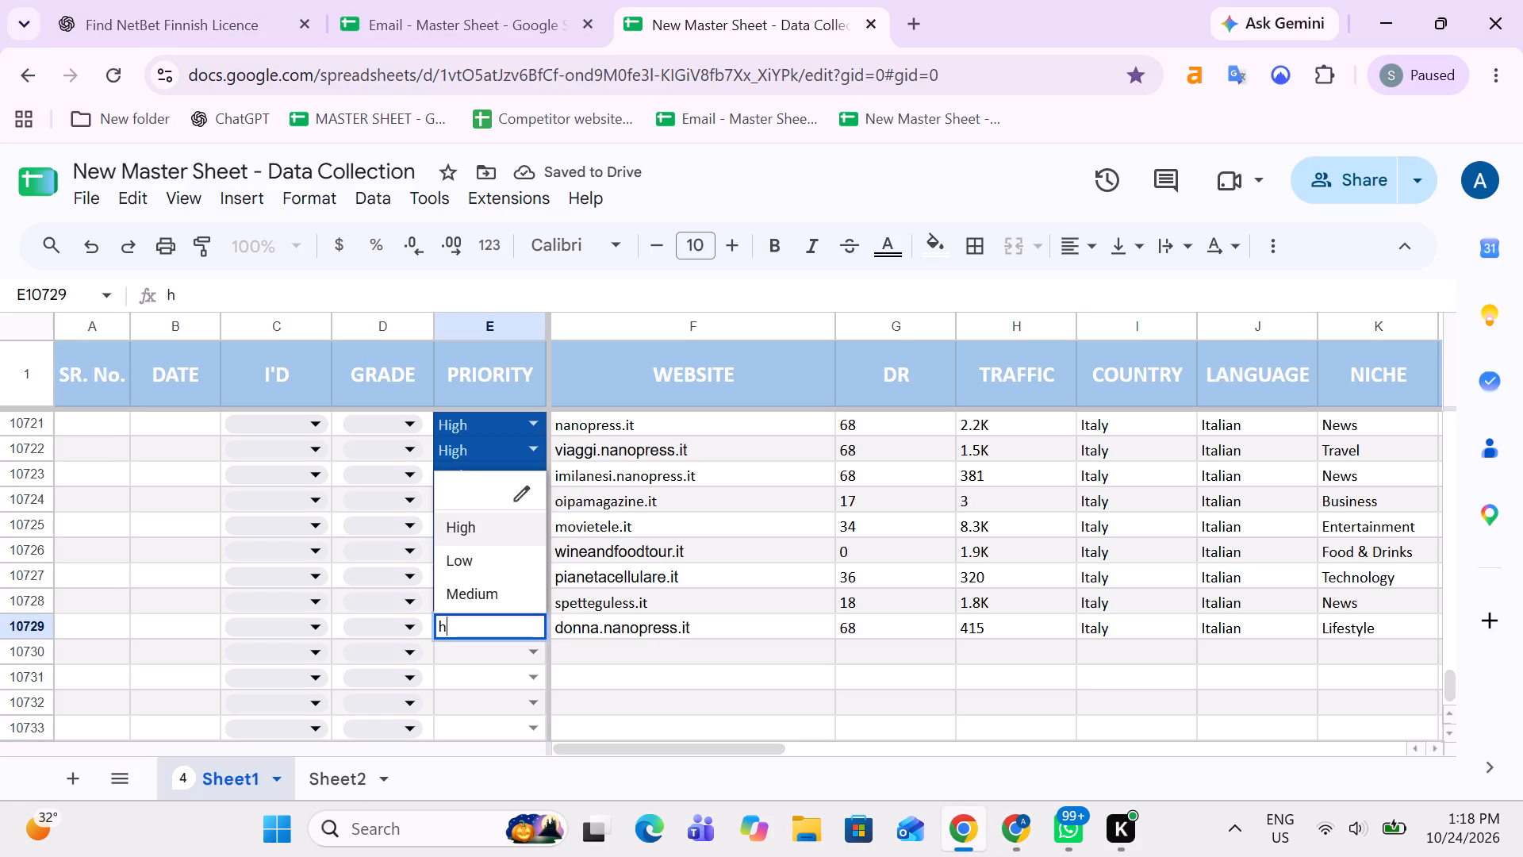
{"action": "key", "text": "Down"}
{"action": "key", "text": "Return"}
Copy the cell formatting of nanopress.it in row 10721 onto the website names in rows 10722 to 10729.
{"action": "key", "text": "Up"}
{"action": "key", "text": "Right"}
{"action": "key", "text": "Right"}
{"action": "key", "text": "Left"}
{"action": "key", "text": "Left"}
{"action": "key", "text": "Left"}
{"action": "key", "text": "Left"}
{"action": "key", "text": "Left"}
{"action": "key", "text": "Left"}
{"action": "key", "text": "Left"}
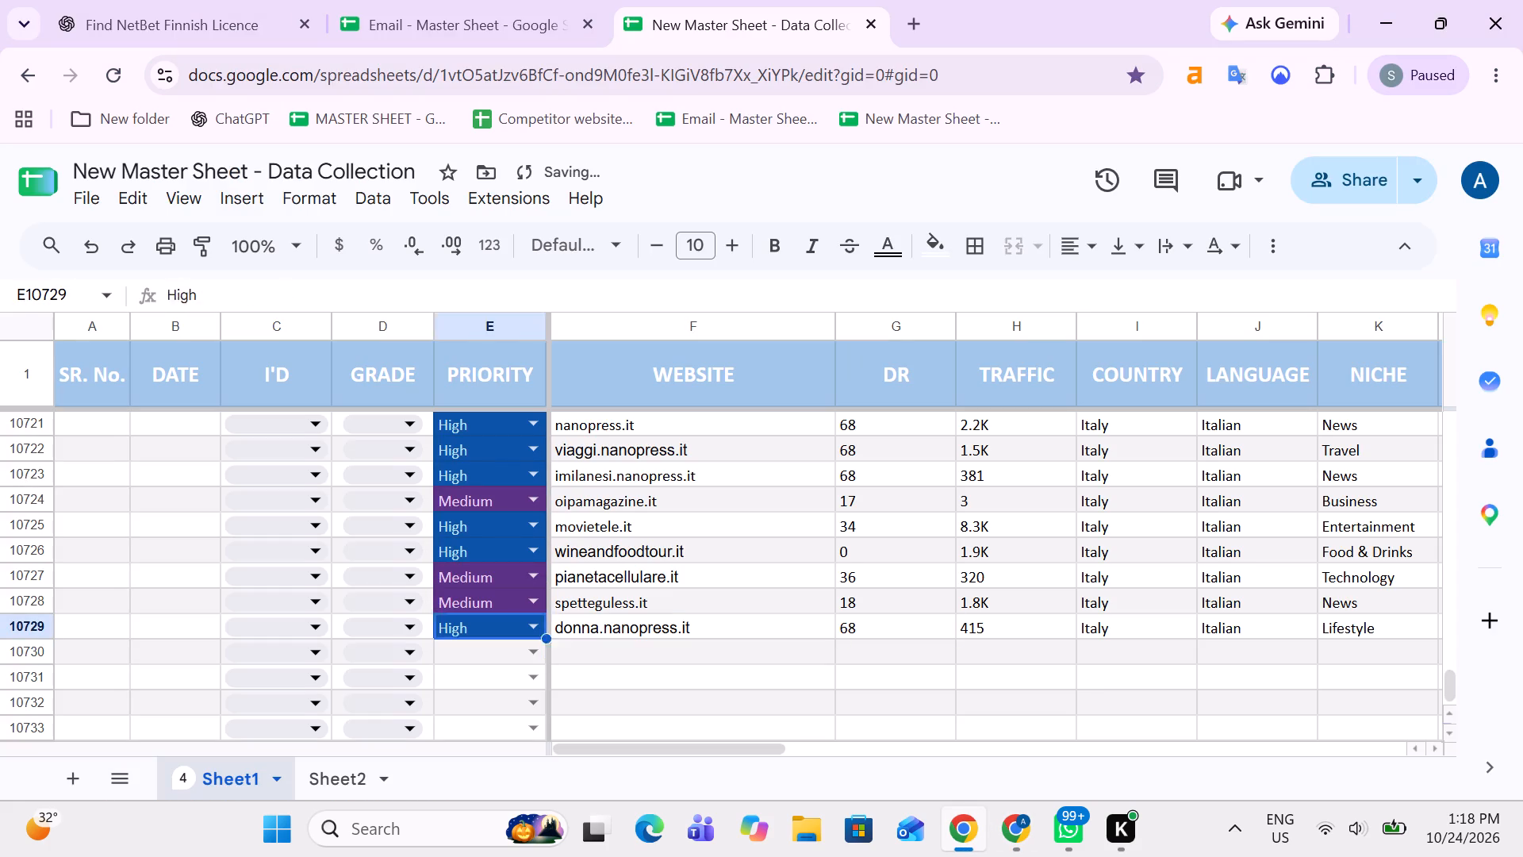
{"action": "key", "text": "Right"}
{"action": "key", "text": "Right"}
{"action": "key", "text": "Up"}
{"action": "key", "text": "Up"}
{"action": "key", "text": "Up"}
{"action": "key", "text": "Up"}
{"action": "key", "text": "Up"}
{"action": "key", "text": "Up"}
{"action": "key", "text": "Up"}
{"action": "key", "text": "Up"}
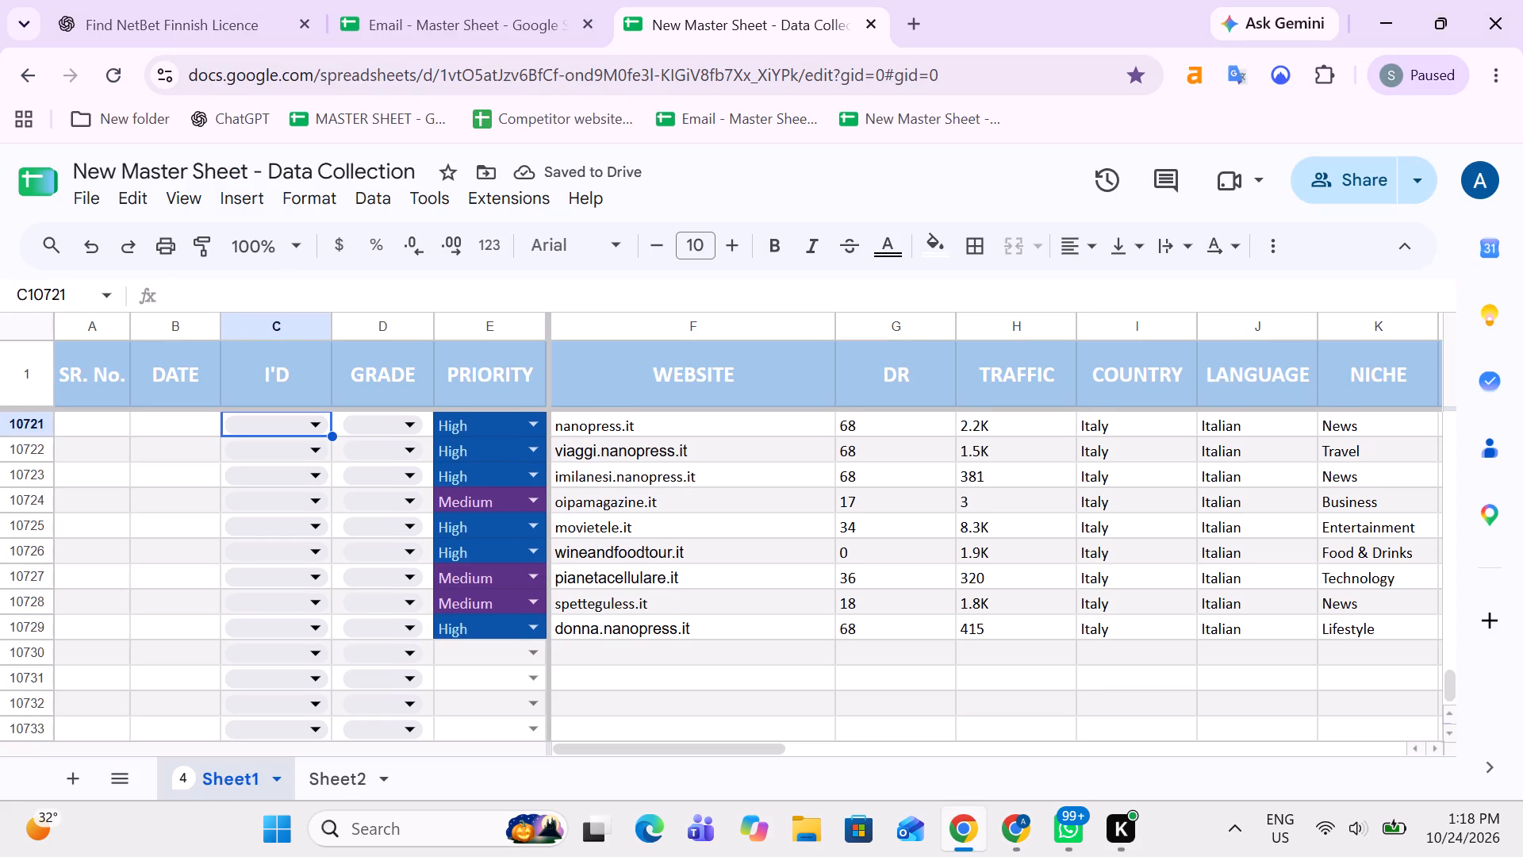
{"action": "key", "text": "Up"}
{"action": "key", "text": "Up"}
{"action": "key", "text": "Up"}
{"action": "key", "text": "Down"}
{"action": "key", "text": "Down"}
{"action": "key", "text": "Down"}
{"action": "key", "text": "Right"}
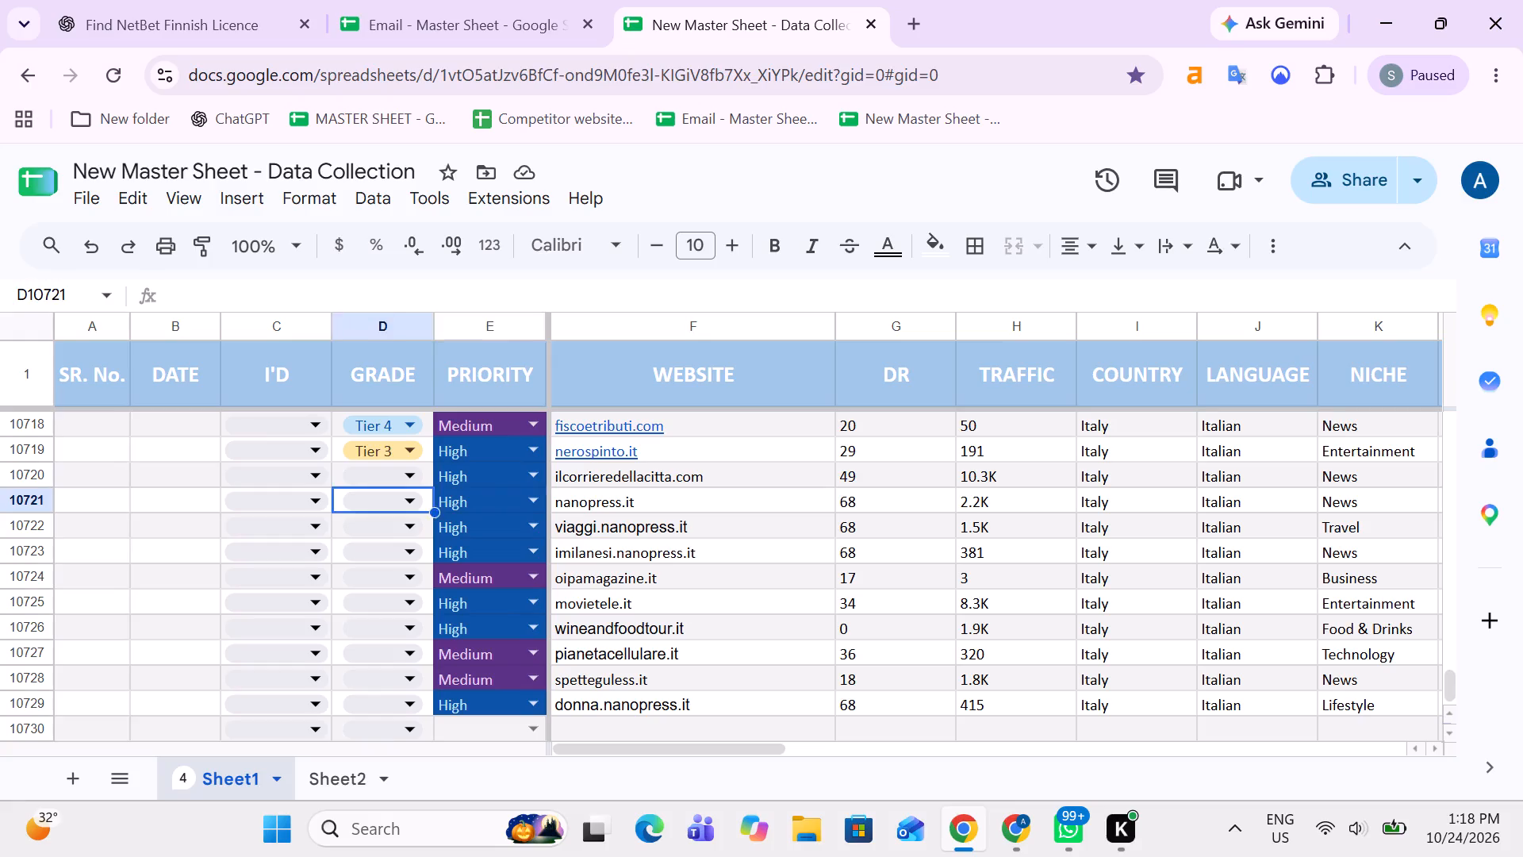
{"action": "key", "text": "Right"}
{"action": "key", "text": "Right"}
{"action": "left_click", "coordinate": [202, 238]}
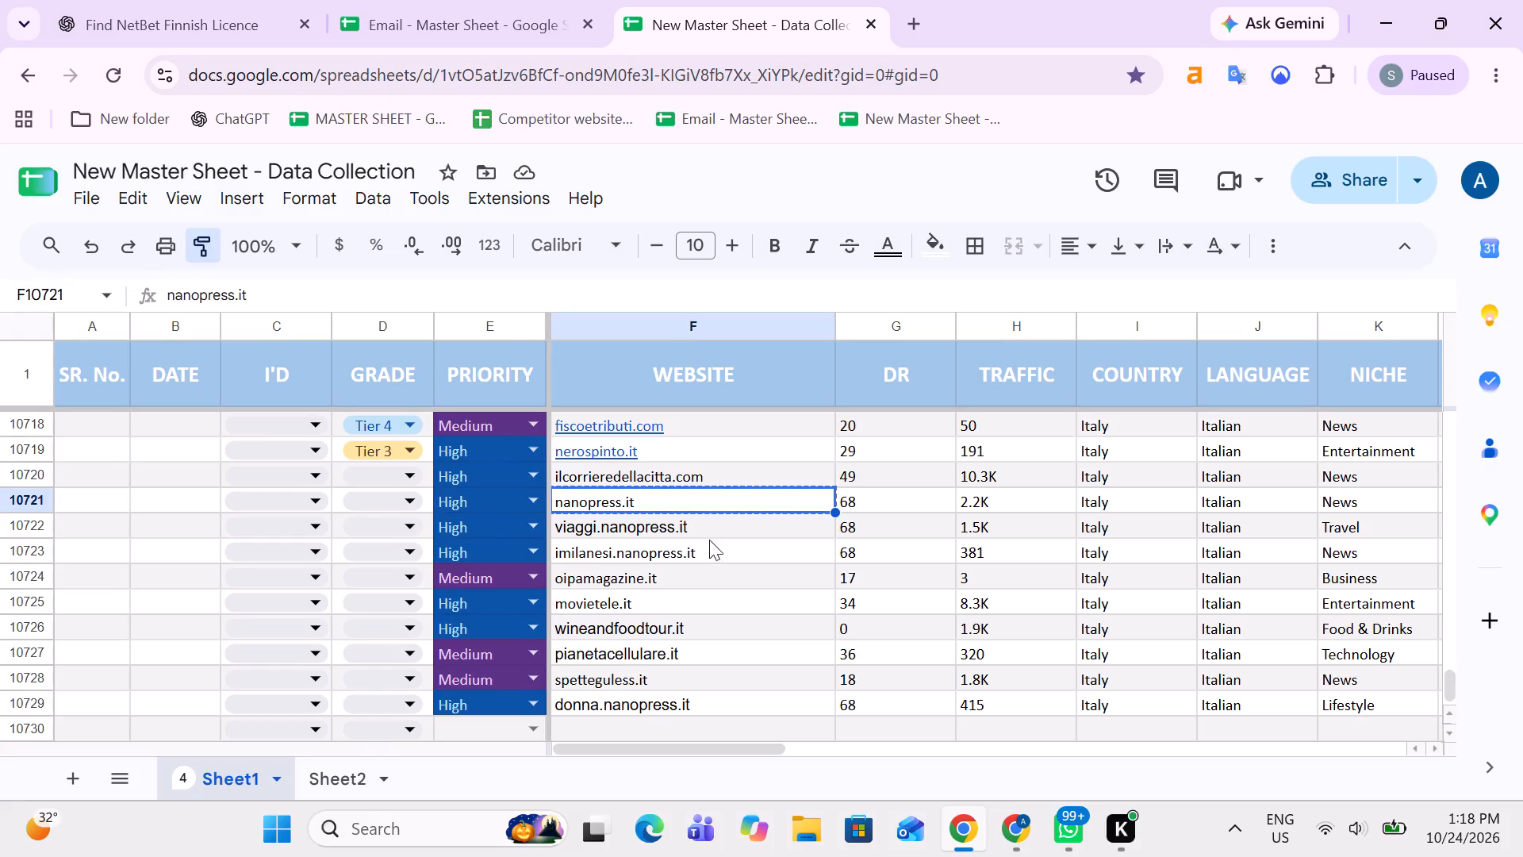
{"action": "left_click_drag", "start_coordinate": [681, 528], "coordinate": [678, 695]}
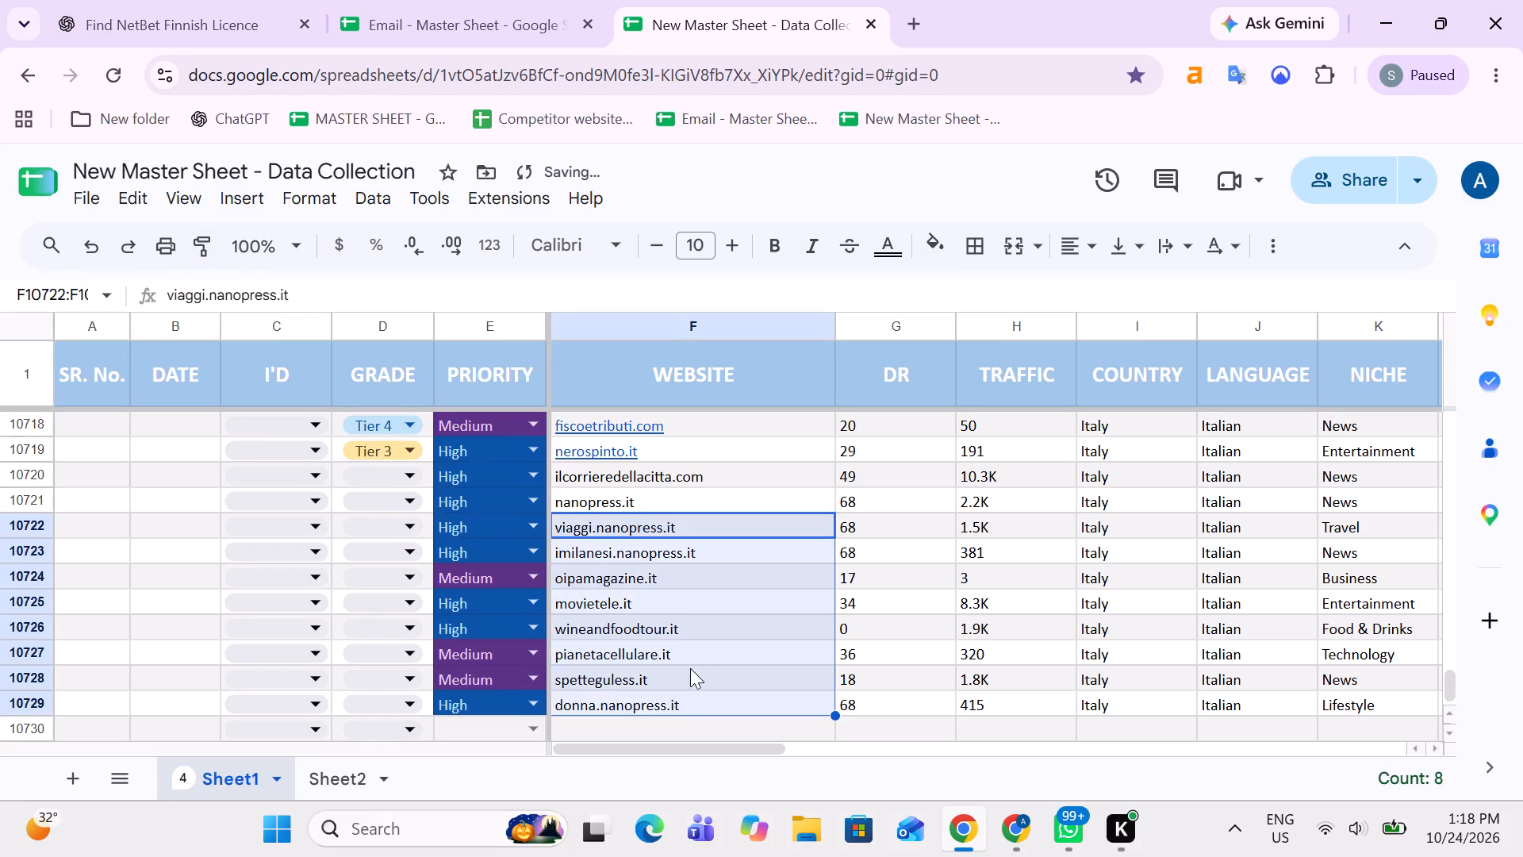
Go to the contact details cell of row 10720 and close the donna.nanopress.it page in the email browser window.
{"action": "left_click", "coordinate": [702, 642]}
{"action": "key", "text": "Right"}
{"action": "key", "text": "Right"}
{"action": "key", "text": "Right"}
{"action": "key", "text": "Right"}
{"action": "key", "text": "Right"}
{"action": "key", "text": "Right"}
{"action": "key", "text": "Right"}
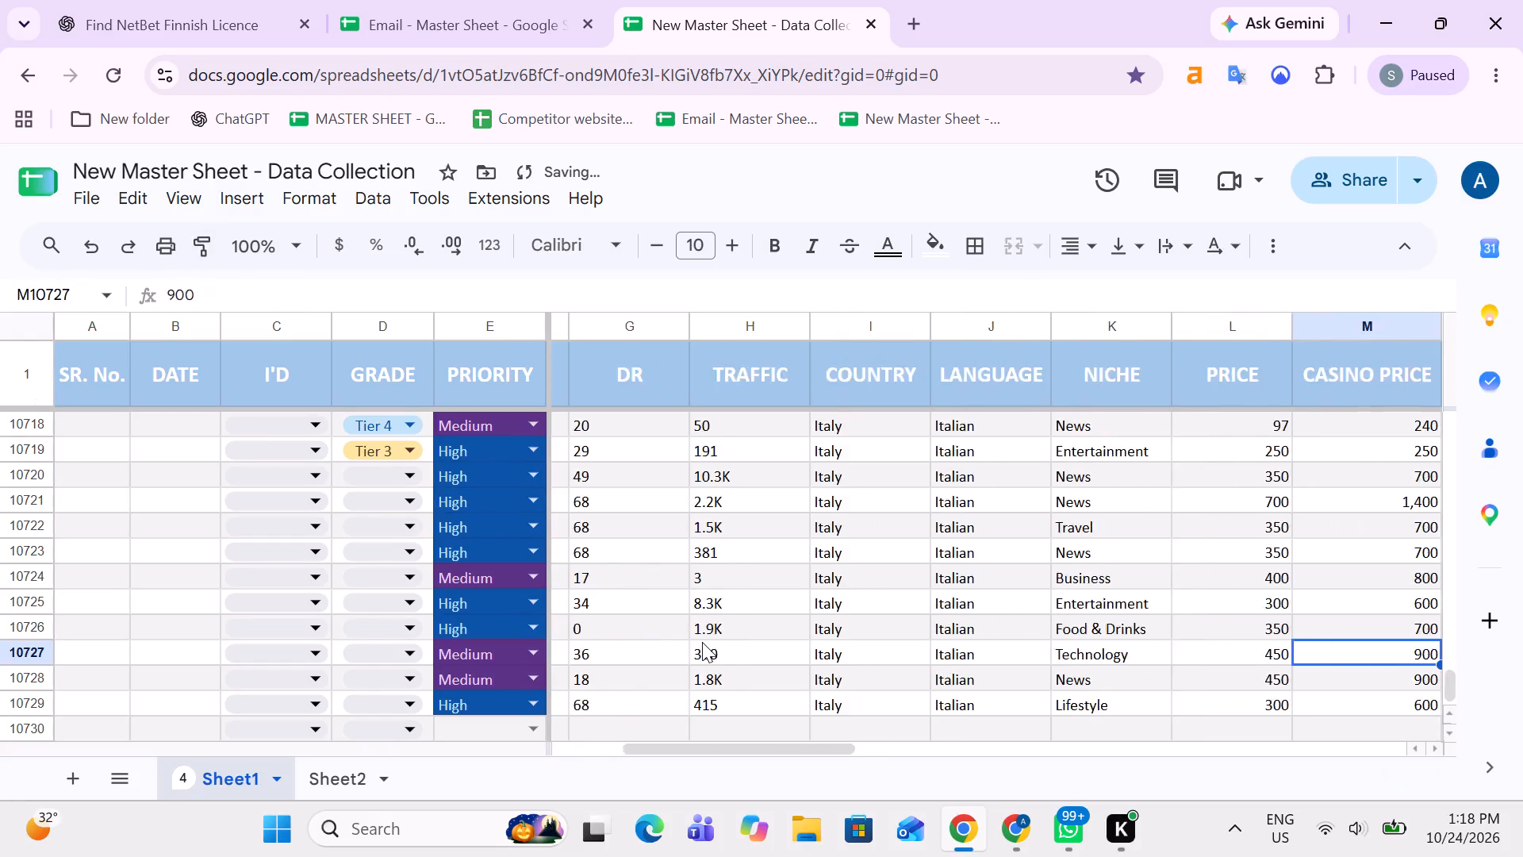
{"action": "key", "text": "Right"}
{"action": "key", "text": "Right"}
{"action": "key", "text": "Right"}
{"action": "key", "text": "Right"}
{"action": "key", "text": "Right"}
{"action": "key", "text": "Left"}
{"action": "key", "text": "Left"}
{"action": "key", "text": "Left"}
{"action": "key", "text": "Left"}
{"action": "key", "text": "Right"}
{"action": "key", "text": "Right"}
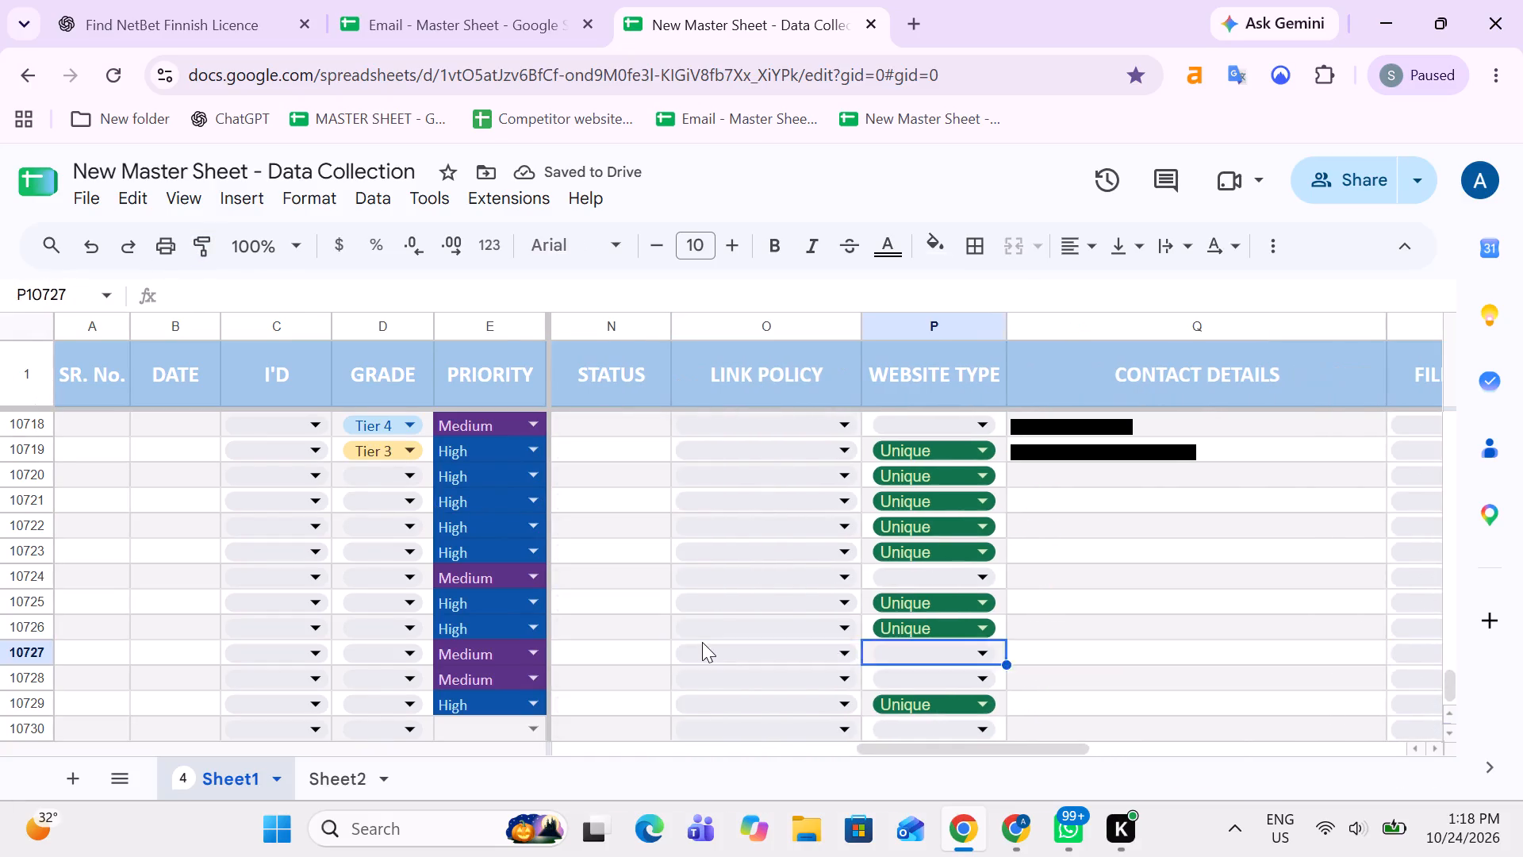
{"action": "key", "text": "Right"}
{"action": "key", "text": "Up"}
{"action": "key", "text": "Up"}
{"action": "key", "text": "Up"}
{"action": "key", "text": "Up"}
{"action": "key", "text": "Up"}
{"action": "key", "text": "Up"}
{"action": "key", "text": "Up"}
{"action": "key", "text": "alt+Tab"}
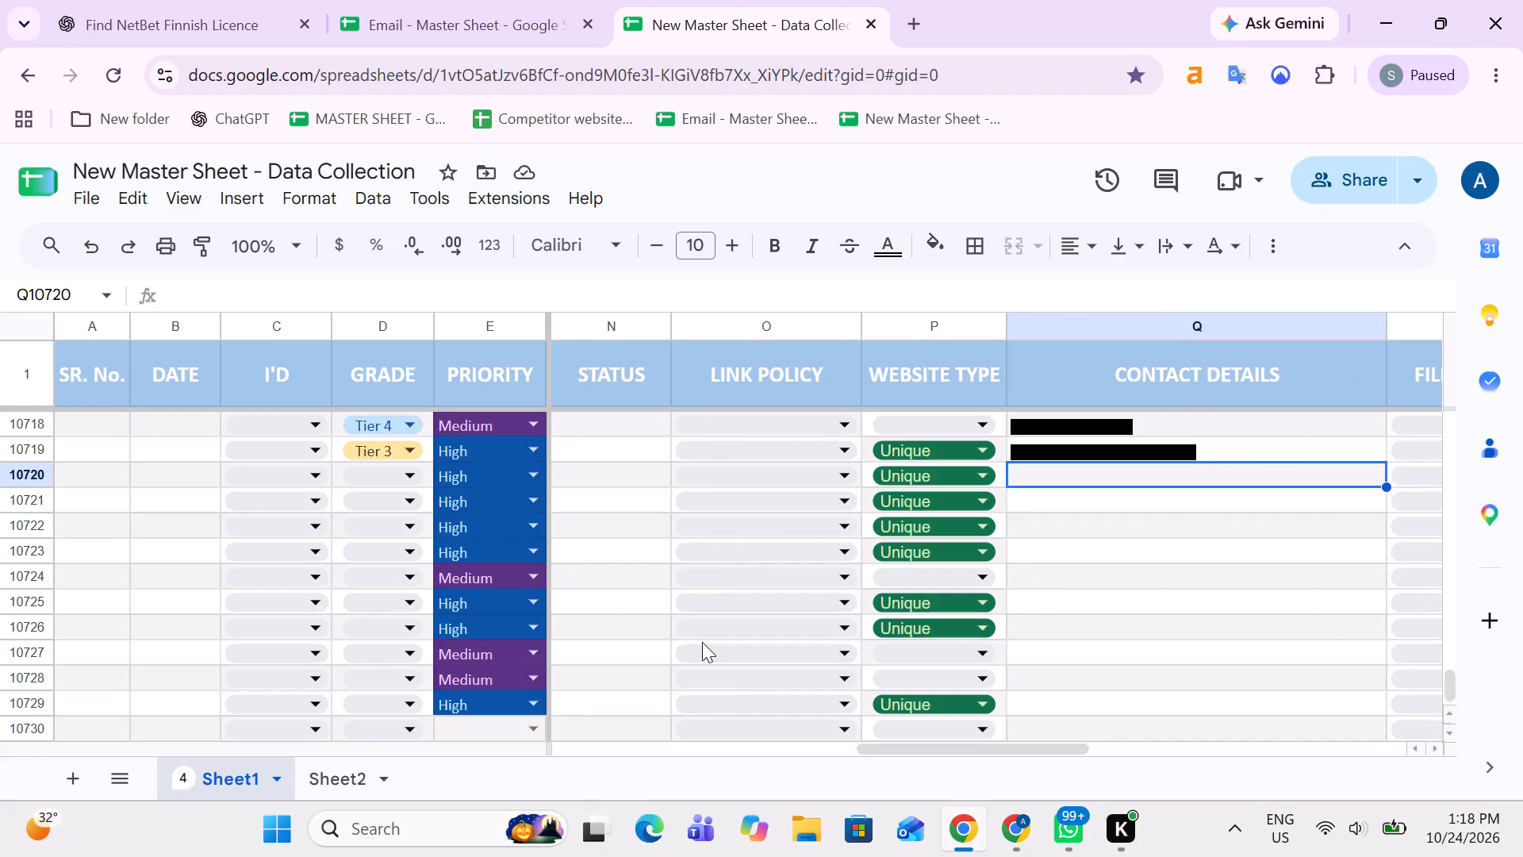
{"action": "left_click", "coordinate": [586, 34]}
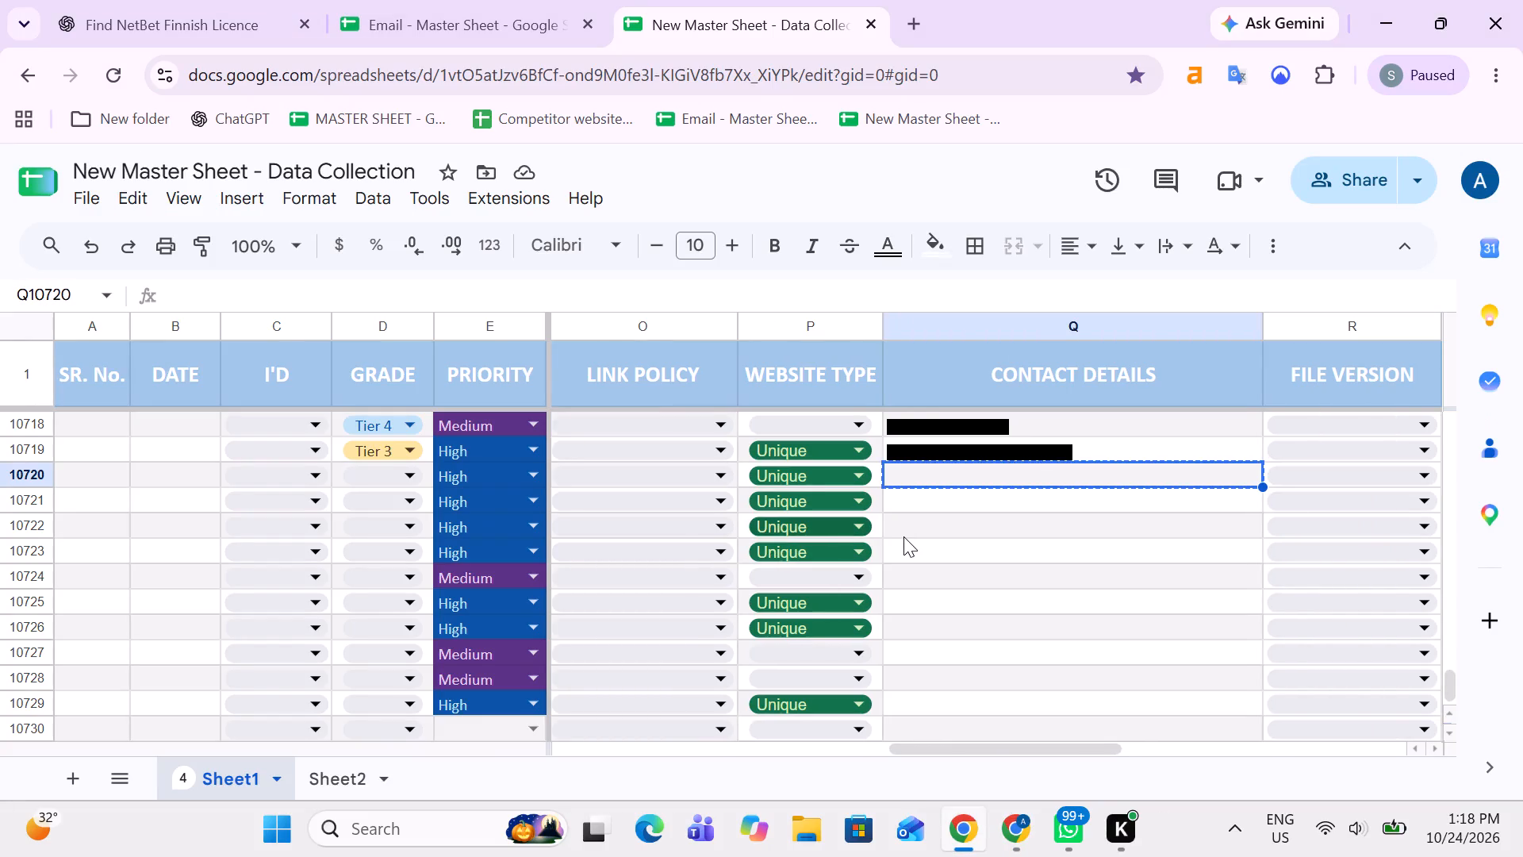
{"action": "key", "text": "alt+Tab"}
{"action": "left_click", "coordinate": [903, 529]}
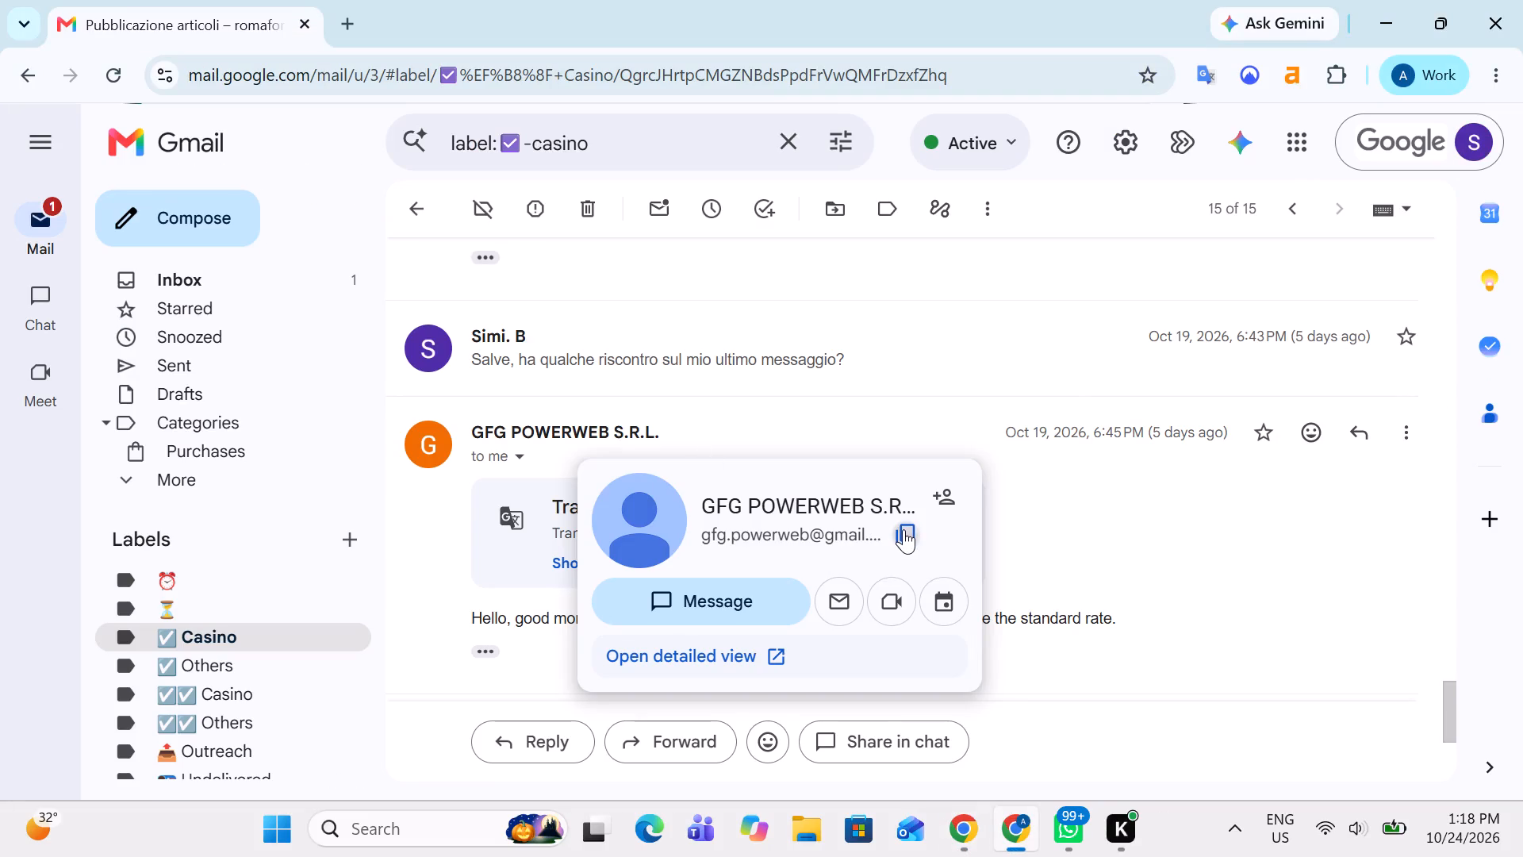
{"action": "key", "text": "alt+Tab"}
{"action": "key", "text": "ctrl+v"}
{"action": "key", "text": "Right"}
{"action": "key", "text": "Left"}
Copy the contact address from row 10720 into the contact details of rows 10721 to 10729.
{"action": "key", "text": "ctrl+c"}
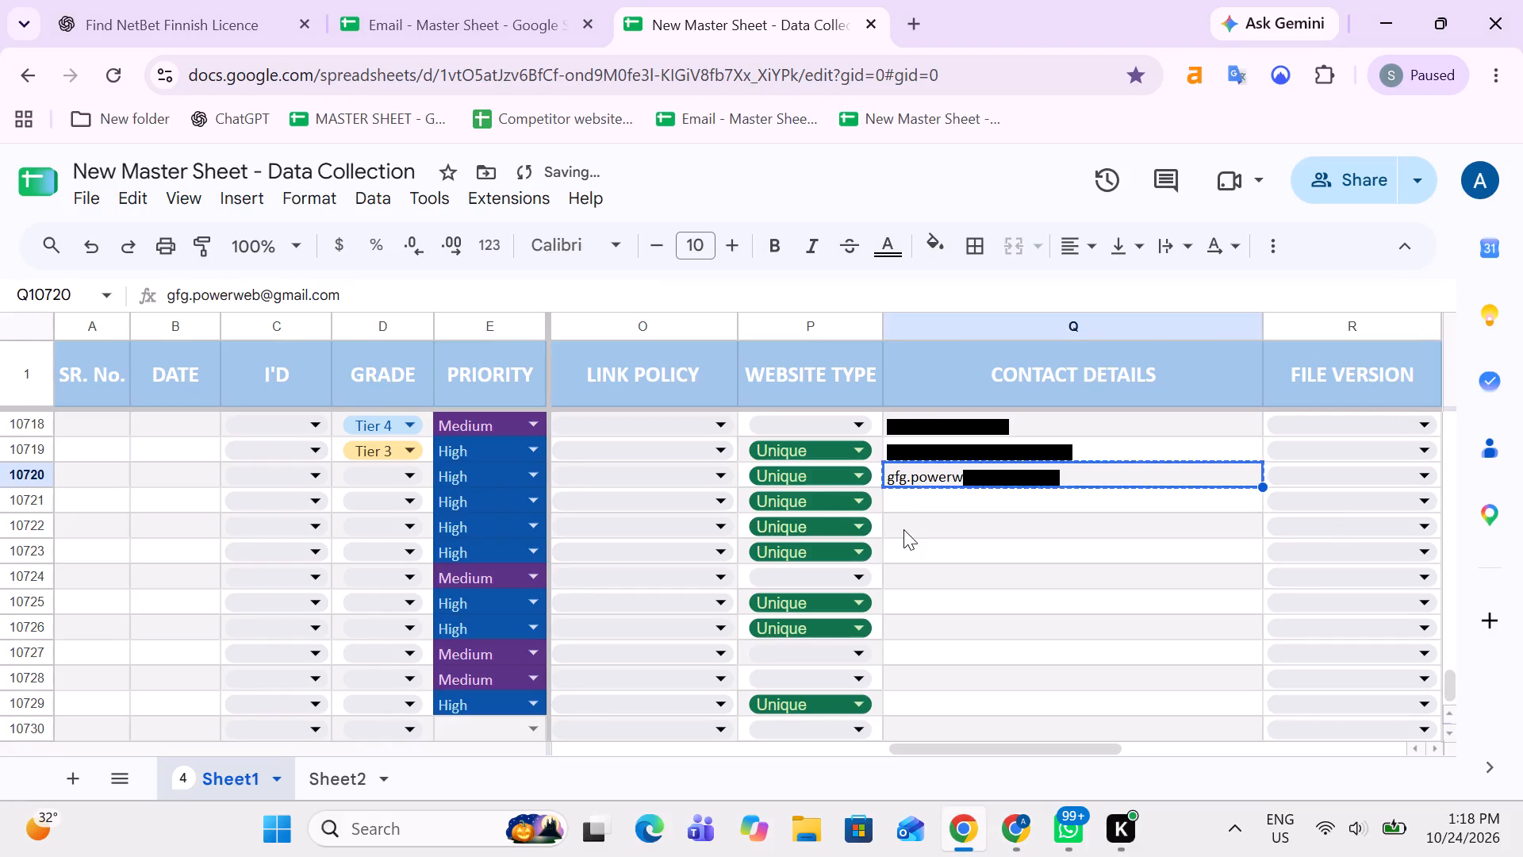
{"action": "key", "text": "Down"}
{"action": "key", "text": "shift+Down"}
{"action": "key", "text": "shift+Down"}
{"action": "key", "text": "shift+Down"}
{"action": "key", "text": "shift+Down"}
{"action": "key", "text": "shift+Down"}
{"action": "key", "text": "shift+Down"}
{"action": "key", "text": "shift+Down"}
{"action": "key", "text": "shift+Down"}
{"action": "key", "text": "shift+Down"}
{"action": "key", "text": "shift+Up"}
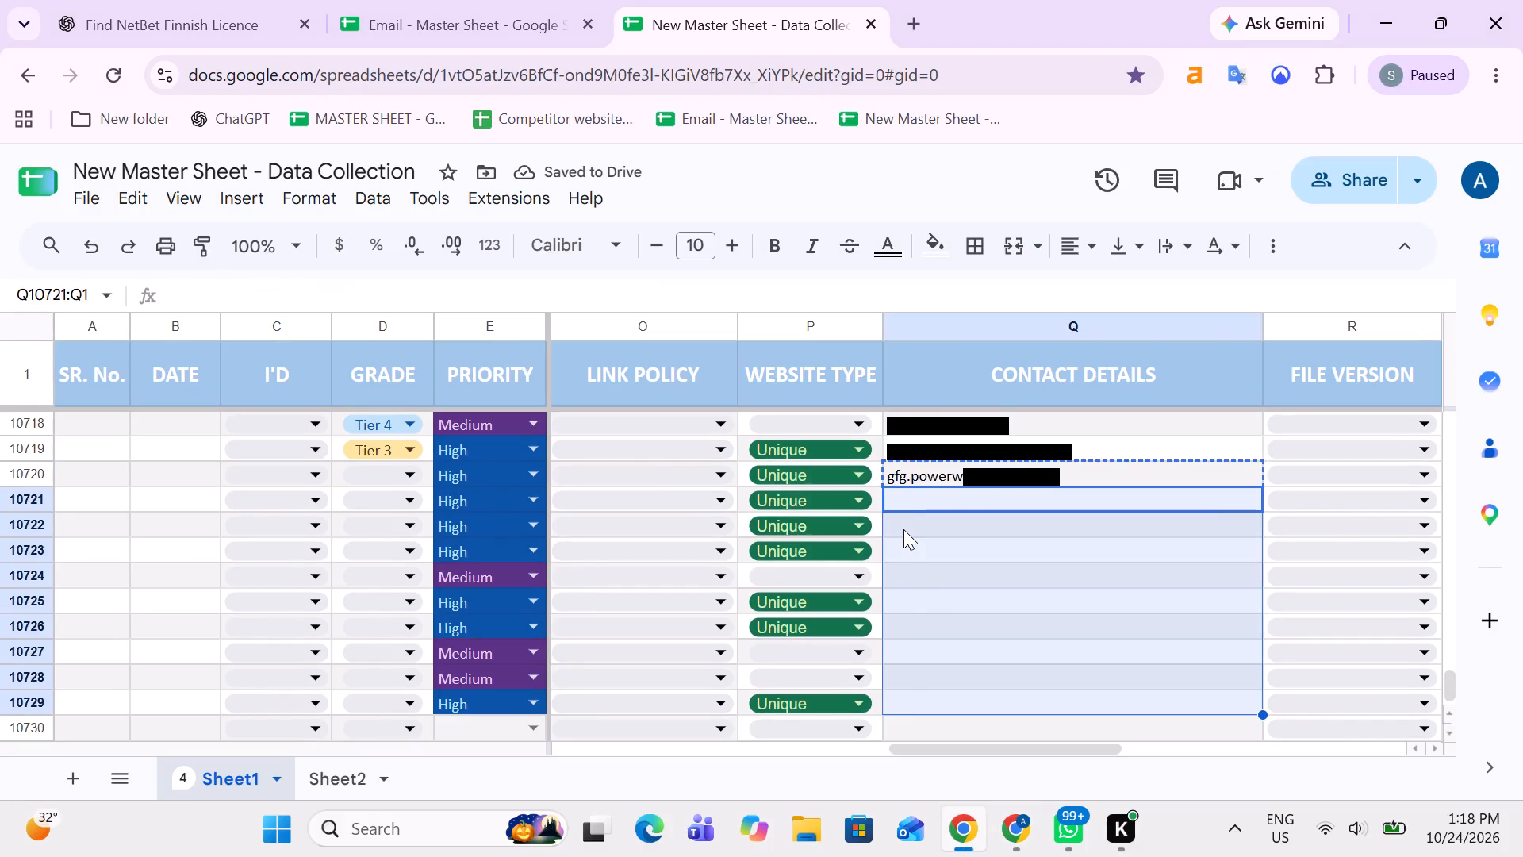
{"action": "key", "text": "ctrl+v"}
Apply a light green fill to the GFG POWERWEB contact details in rows 10720 to 10729.
{"action": "key", "text": "Up"}
{"action": "key", "text": "shift+Down"}
{"action": "key", "text": "shift+Down"}
{"action": "key", "text": "shift+Down"}
{"action": "key", "text": "shift+Down"}
{"action": "key", "text": "shift+Down"}
{"action": "key", "text": "shift+Down"}
{"action": "key", "text": "shift+Down"}
{"action": "key", "text": "shift+Down"}
{"action": "key", "text": "shift+Down"}
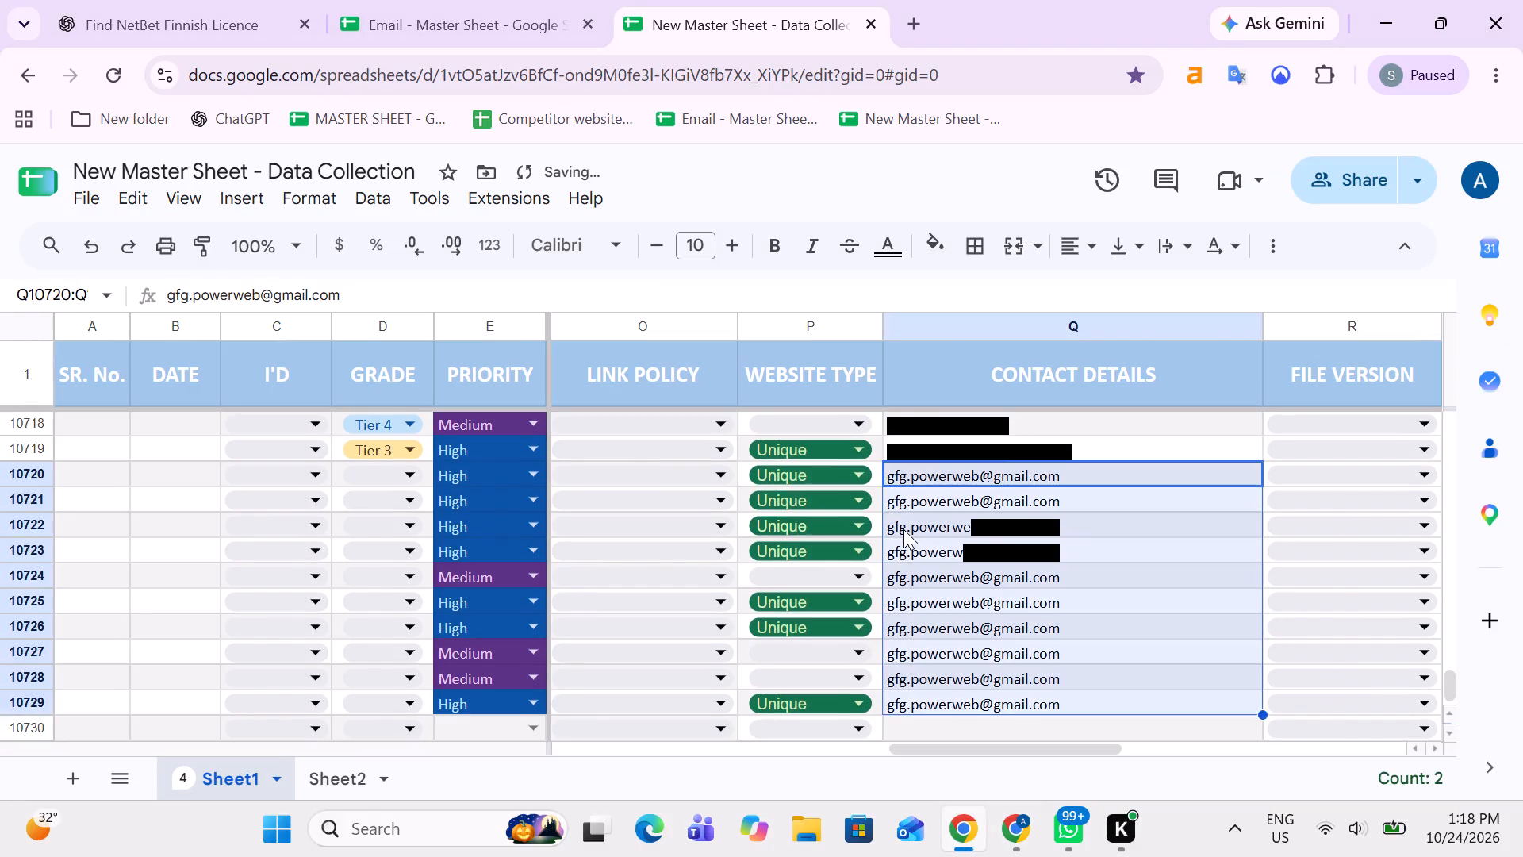
{"action": "key", "text": "shift+Down"}
{"action": "key", "text": "shift+Up"}
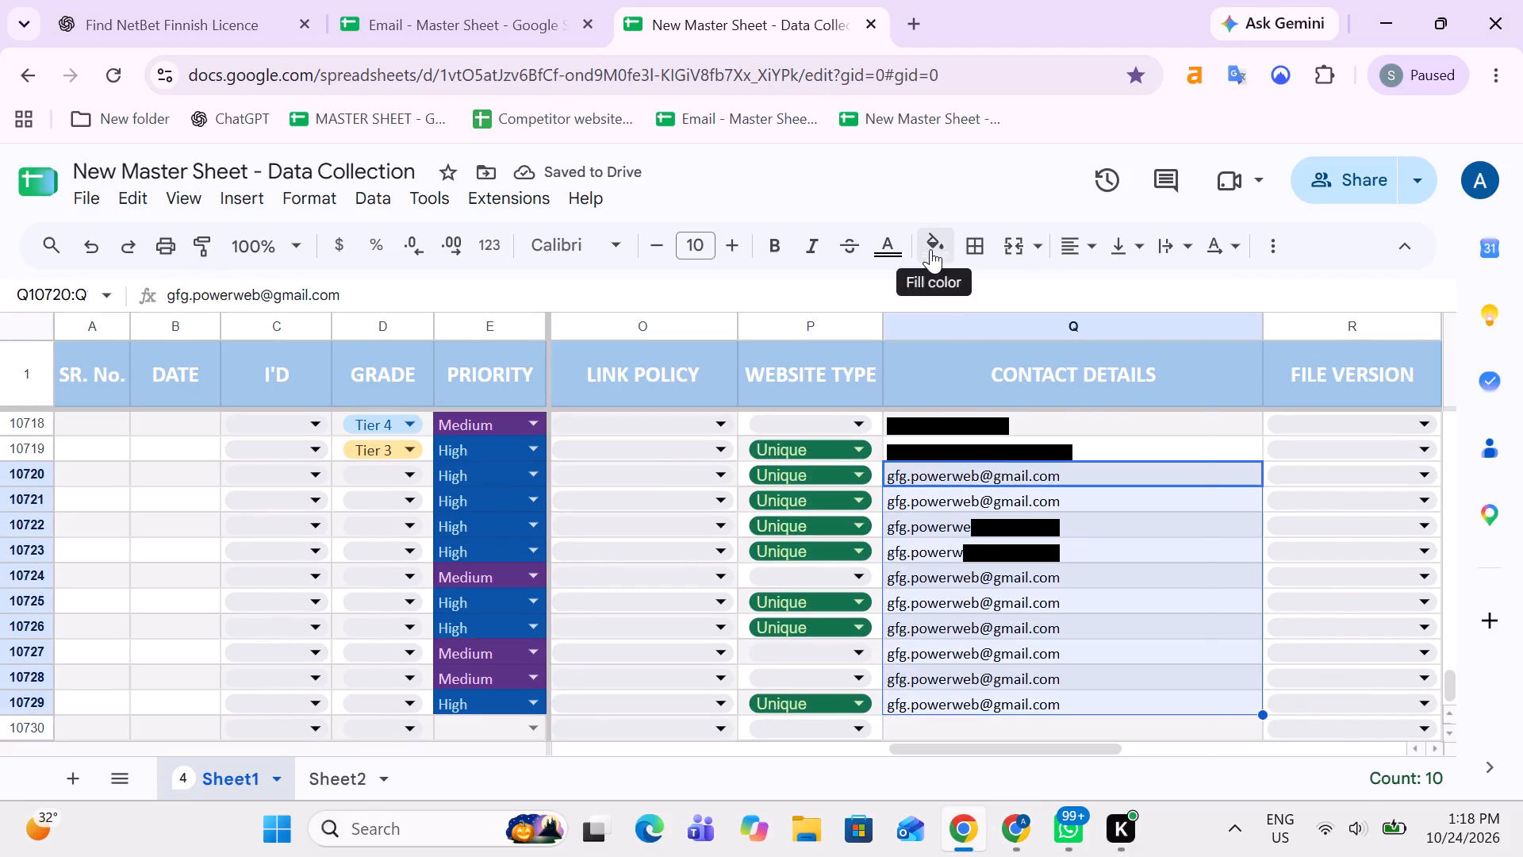
{"action": "left_click", "coordinate": [930, 249]}
{"action": "left_click", "coordinate": [1049, 371]}
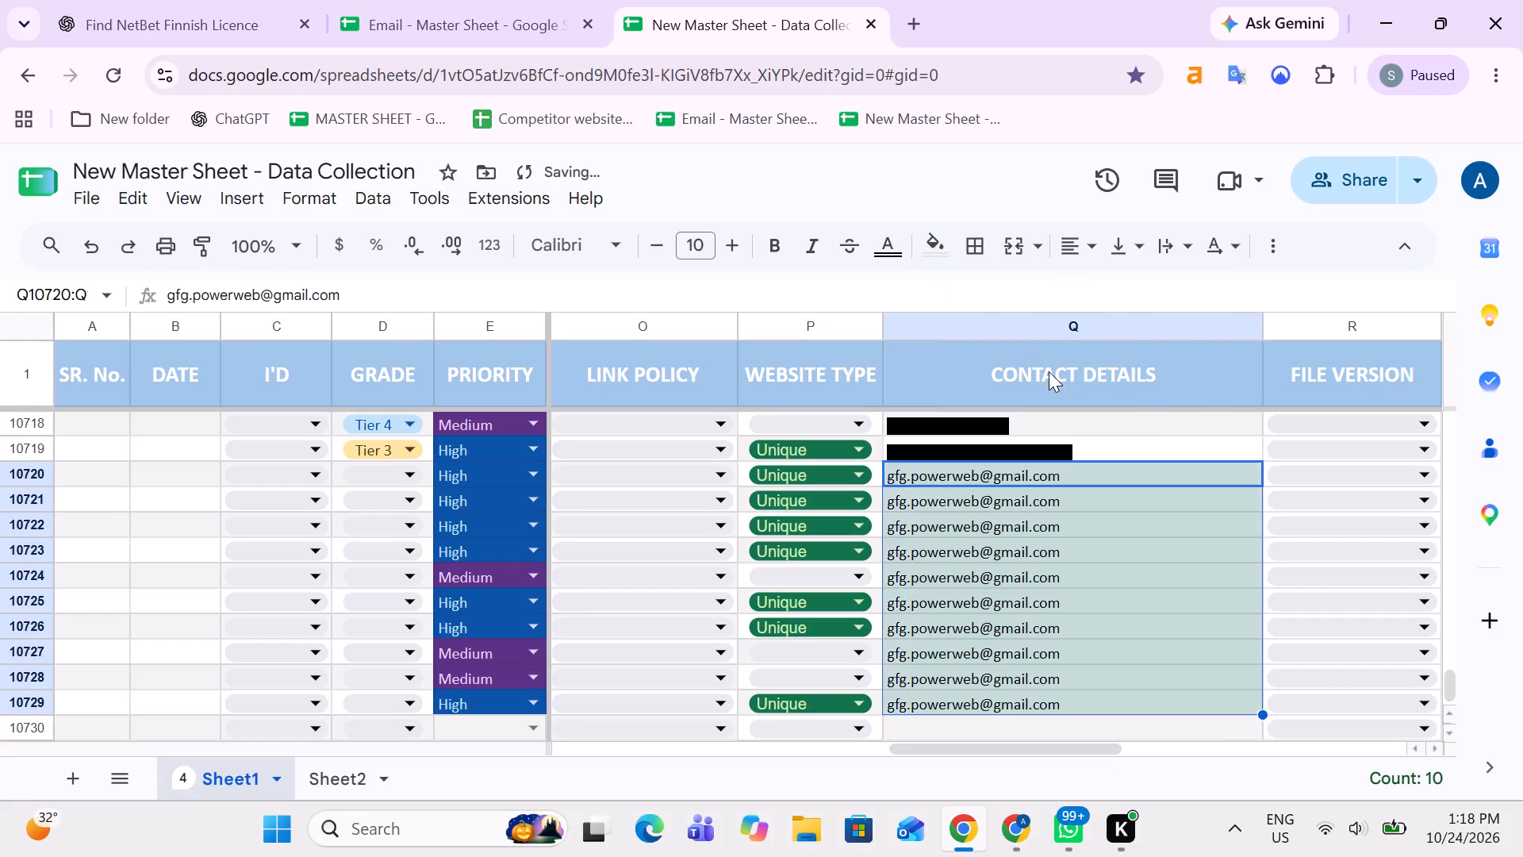
Choose a tier in the grade cell of ilcorrieredellacitta.com in row 10720.
{"action": "key", "text": "Right"}
{"action": "key", "text": "Left"}
{"action": "key", "text": "Left"}
{"action": "key", "text": "Left"}
{"action": "key", "text": "Left"}
{"action": "key", "text": "Left"}
{"action": "key", "text": "Left"}
{"action": "key", "text": "Left"}
{"action": "key", "text": "Left"}
{"action": "key", "text": "Left"}
{"action": "key", "text": "Left"}
{"action": "key", "text": "Left"}
{"action": "key", "text": "Left"}
{"action": "key", "text": "Left"}
{"action": "key", "text": "Left"}
{"action": "key", "text": "Left"}
{"action": "key", "text": "Left"}
{"action": "key", "text": "Left"}
{"action": "key", "text": "Left"}
{"action": "key", "text": "Left"}
{"action": "key", "text": "Left"}
{"action": "key", "text": "Right"}
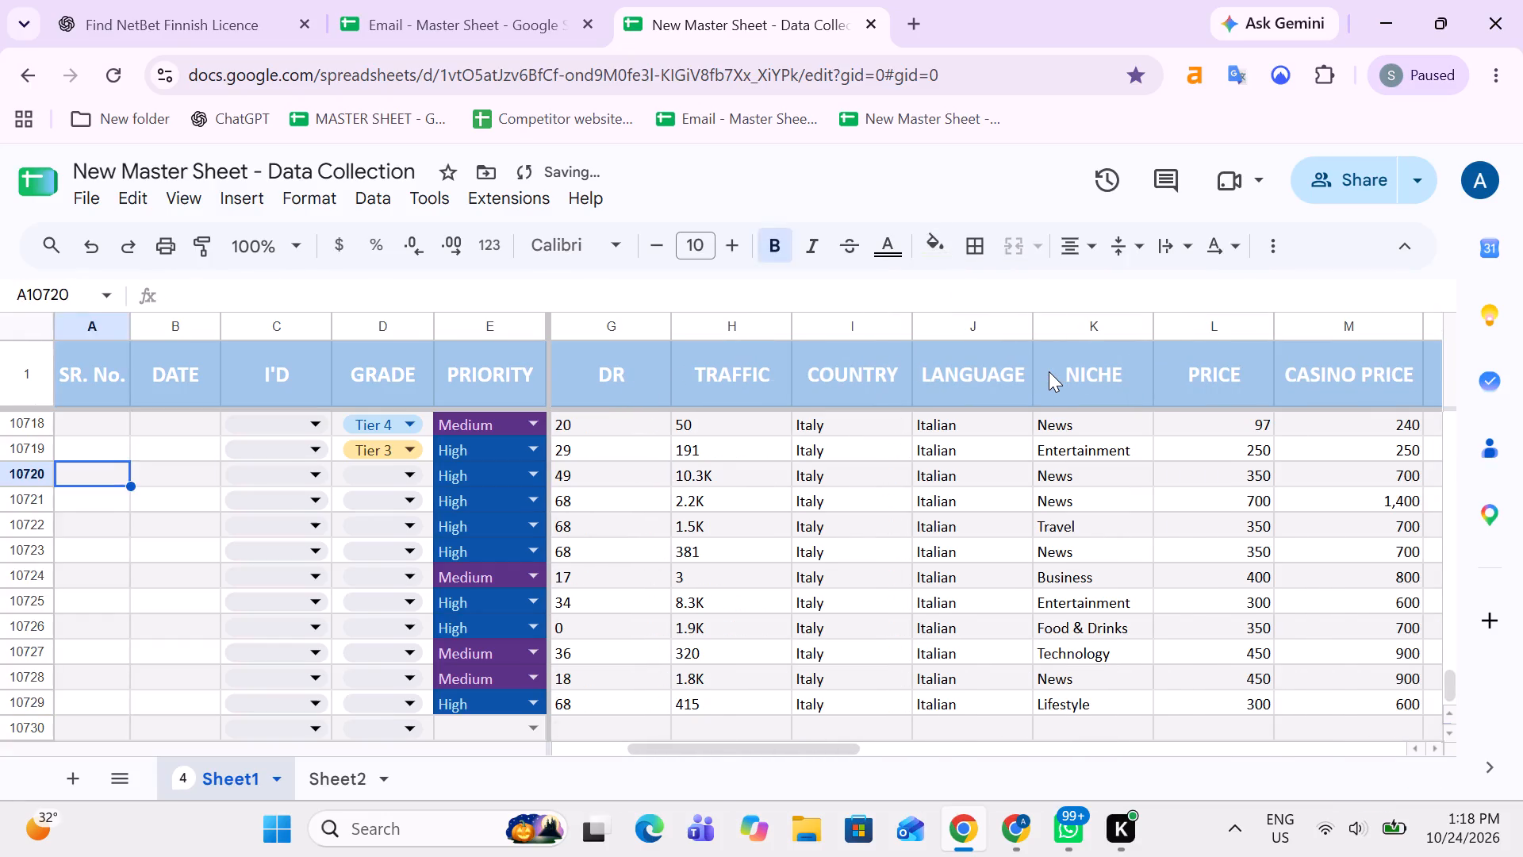
{"action": "key", "text": "Right"}
{"action": "key", "text": "Right"}
{"action": "key", "text": "Right"}
{"action": "key", "text": "Left"}
{"action": "key", "text": "Right"}
{"action": "key", "text": "Right"}
{"action": "key", "text": "Right"}
{"action": "key", "text": "Left"}
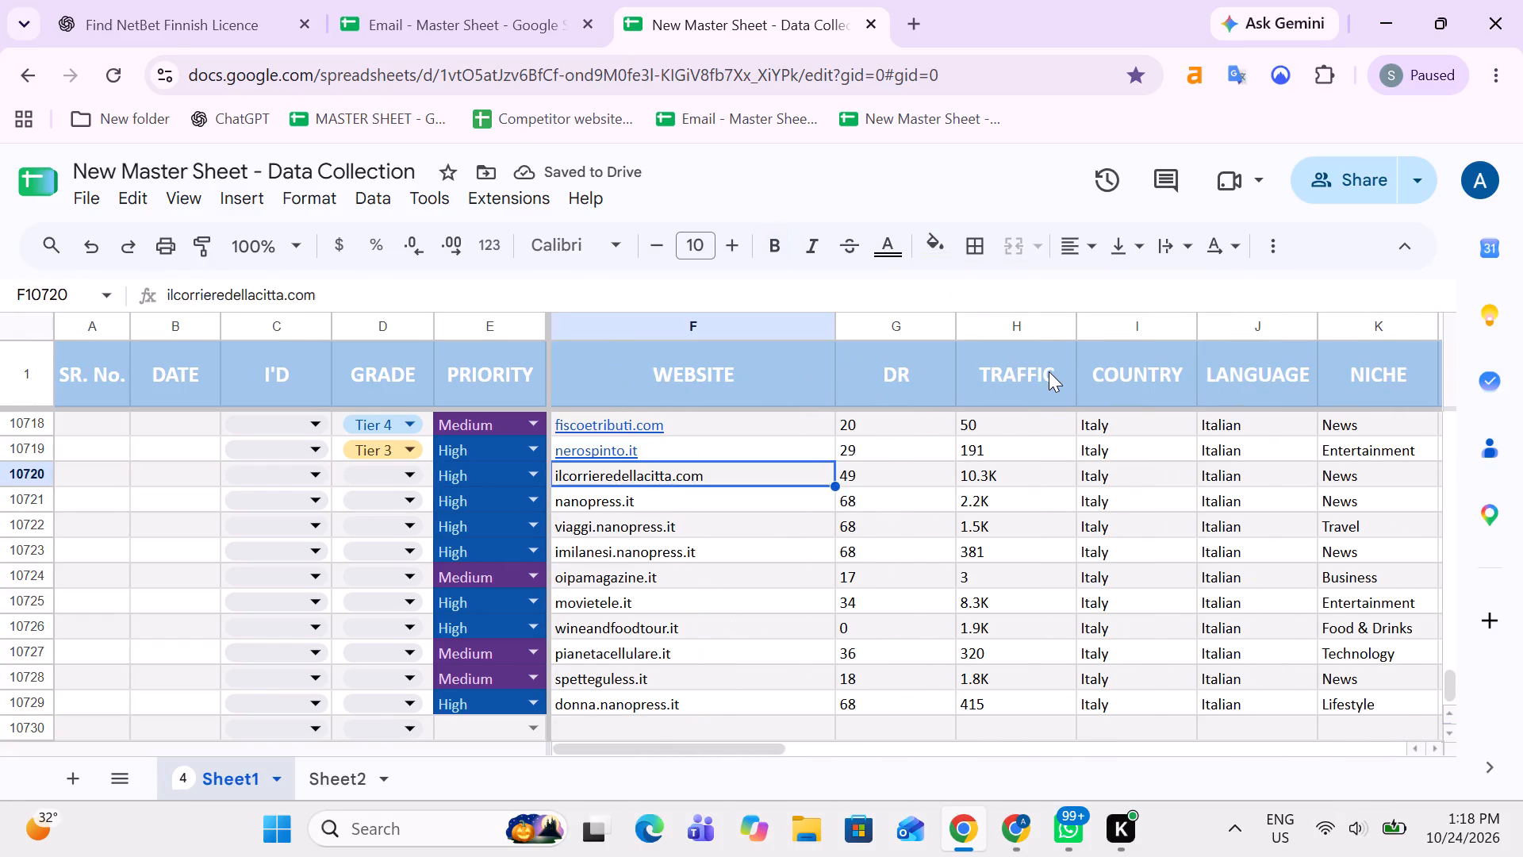
{"action": "key", "text": "Right"}
{"action": "key", "text": "Left"}
{"action": "key", "text": "Left"}
{"action": "key", "text": "Left"}
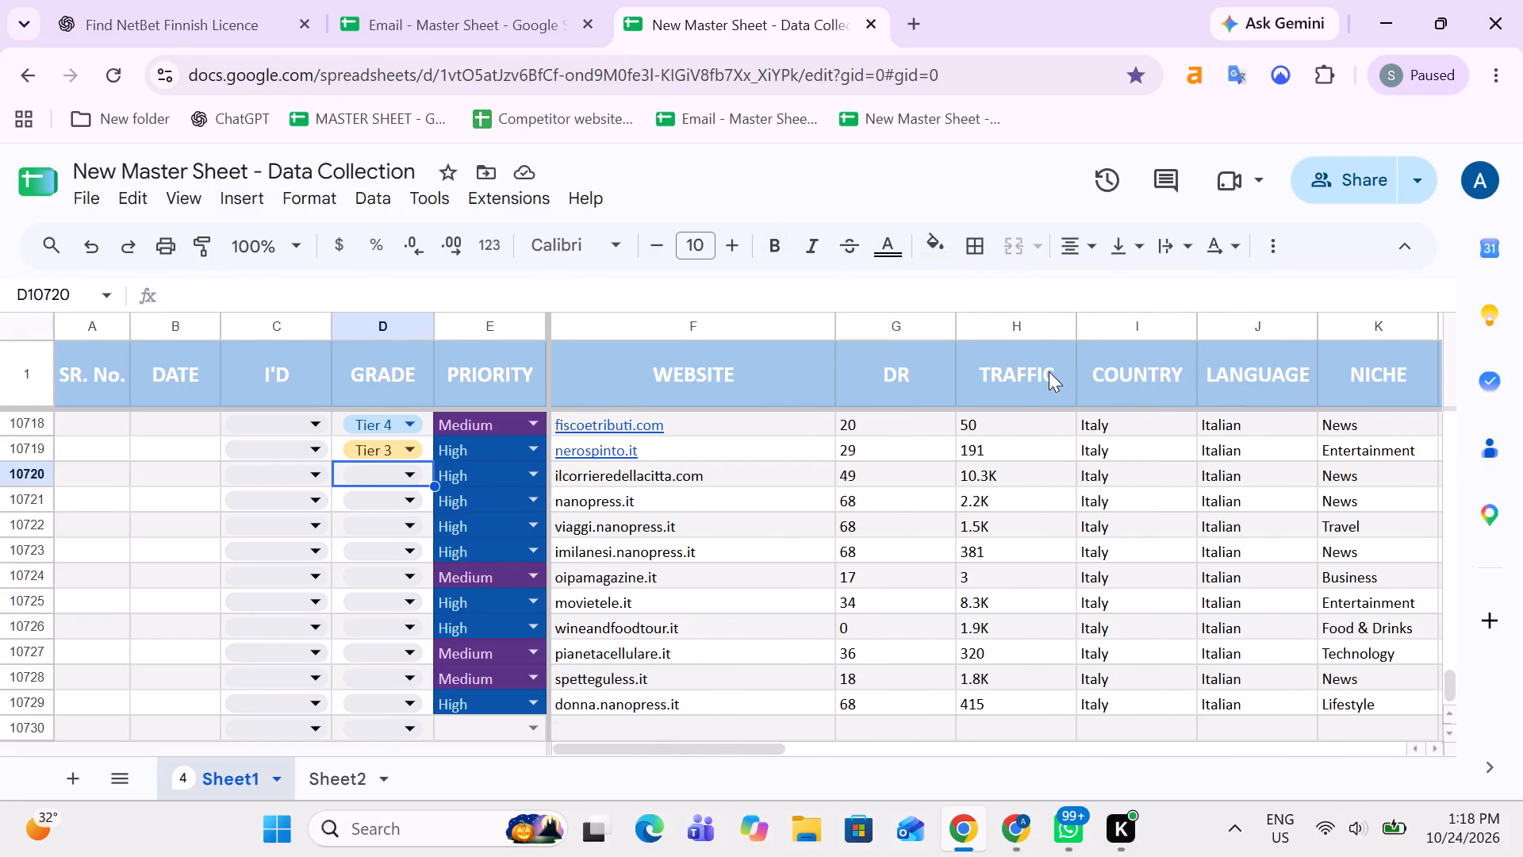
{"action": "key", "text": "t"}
{"action": "key", "text": "Return"}
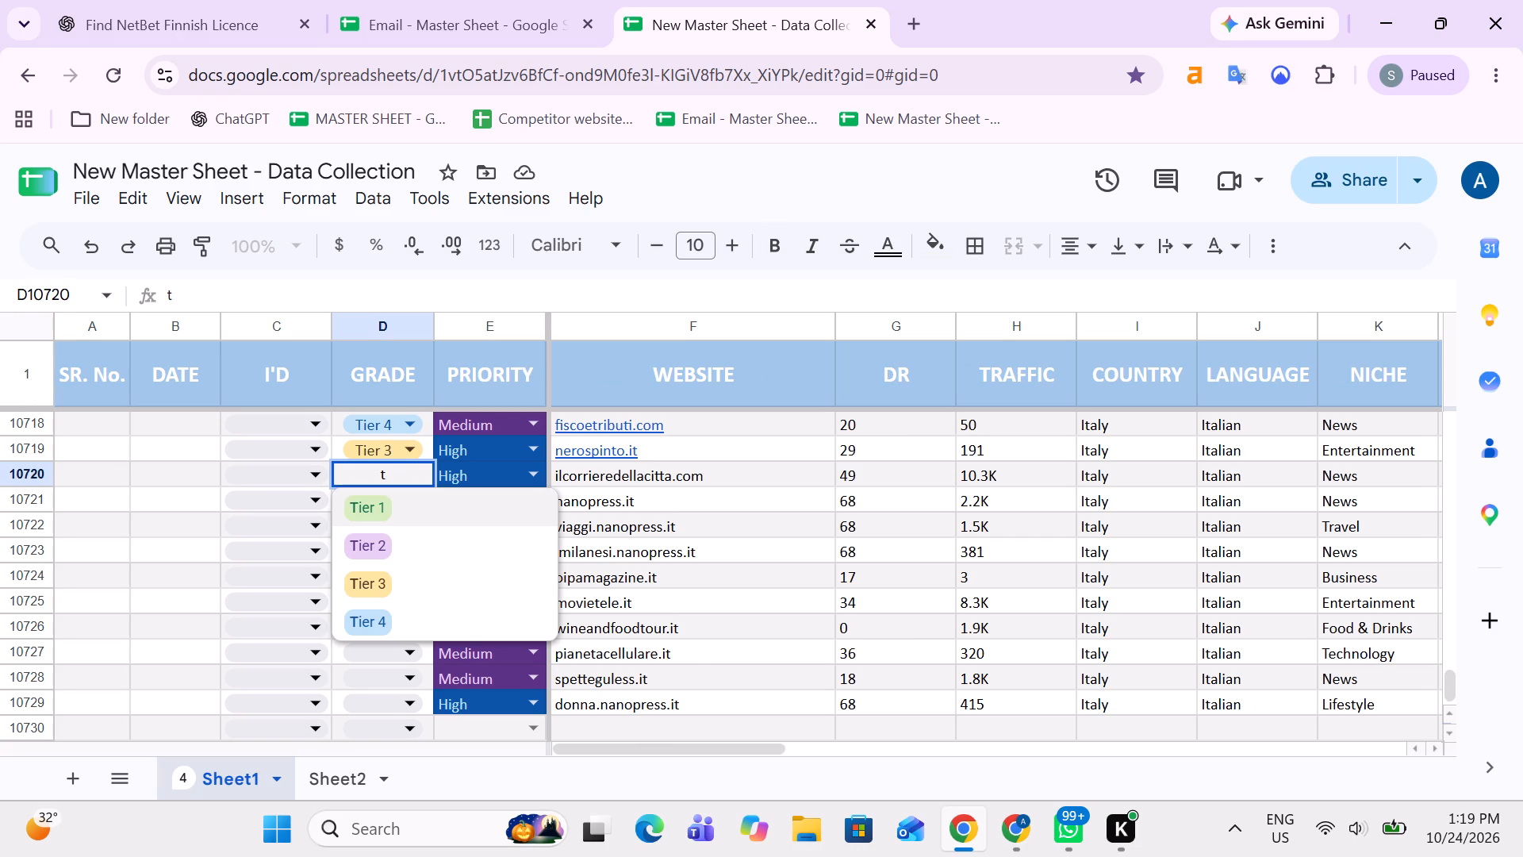
Set the grade of ilcorrieredellacitta.com in row 10720 to Tier 1 and check the DR values down to row 10723.
{"action": "key", "text": "Up"}
{"action": "key", "text": "Right"}
{"action": "key", "text": "Right"}
{"action": "key", "text": "Right"}
{"action": "key", "text": "Down"}
{"action": "key", "text": "Down"}
{"action": "key", "text": "Down"}
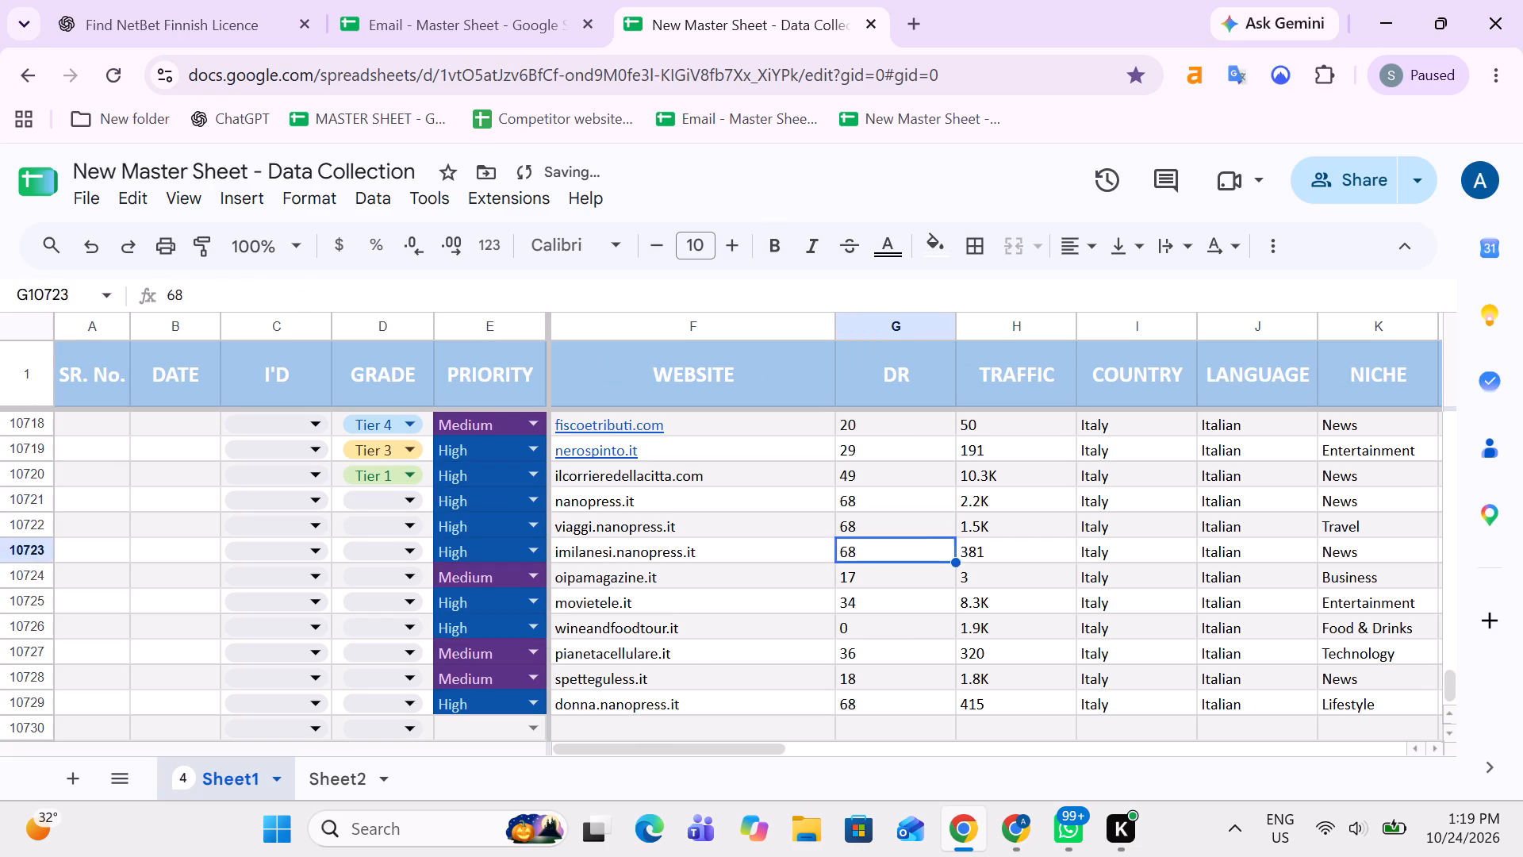
Copy the Tier 1 grade from row 10720 to the three nanopress.it sites in rows 10721 to 10723.
{"action": "key", "text": "Left"}
{"action": "key", "text": "Left"}
{"action": "key", "text": "Left"}
{"action": "key", "text": "Left"}
{"action": "key", "text": "Up"}
{"action": "key", "text": "Right"}
{"action": "key", "text": "Up"}
{"action": "key", "text": "Up"}
{"action": "key", "text": "ctrl+c"}
{"action": "key", "text": "ctrl+Down"}
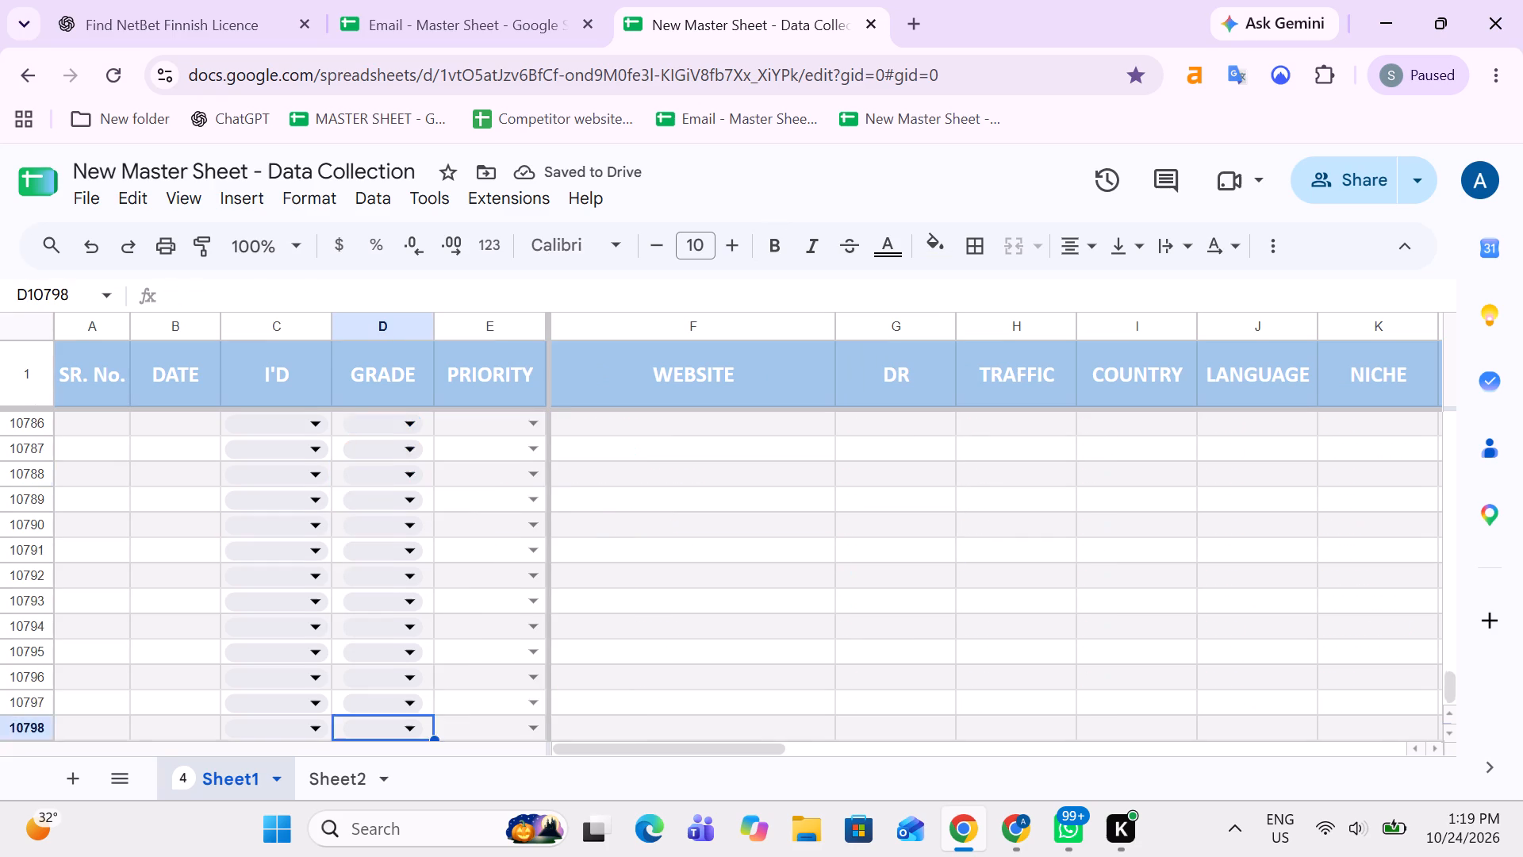
{"action": "key", "text": "shift+Down"}
{"action": "key", "text": "ctrl+Up"}
{"action": "key", "text": "Down"}
{"action": "key", "text": "Down"}
{"action": "key", "text": "Up"}
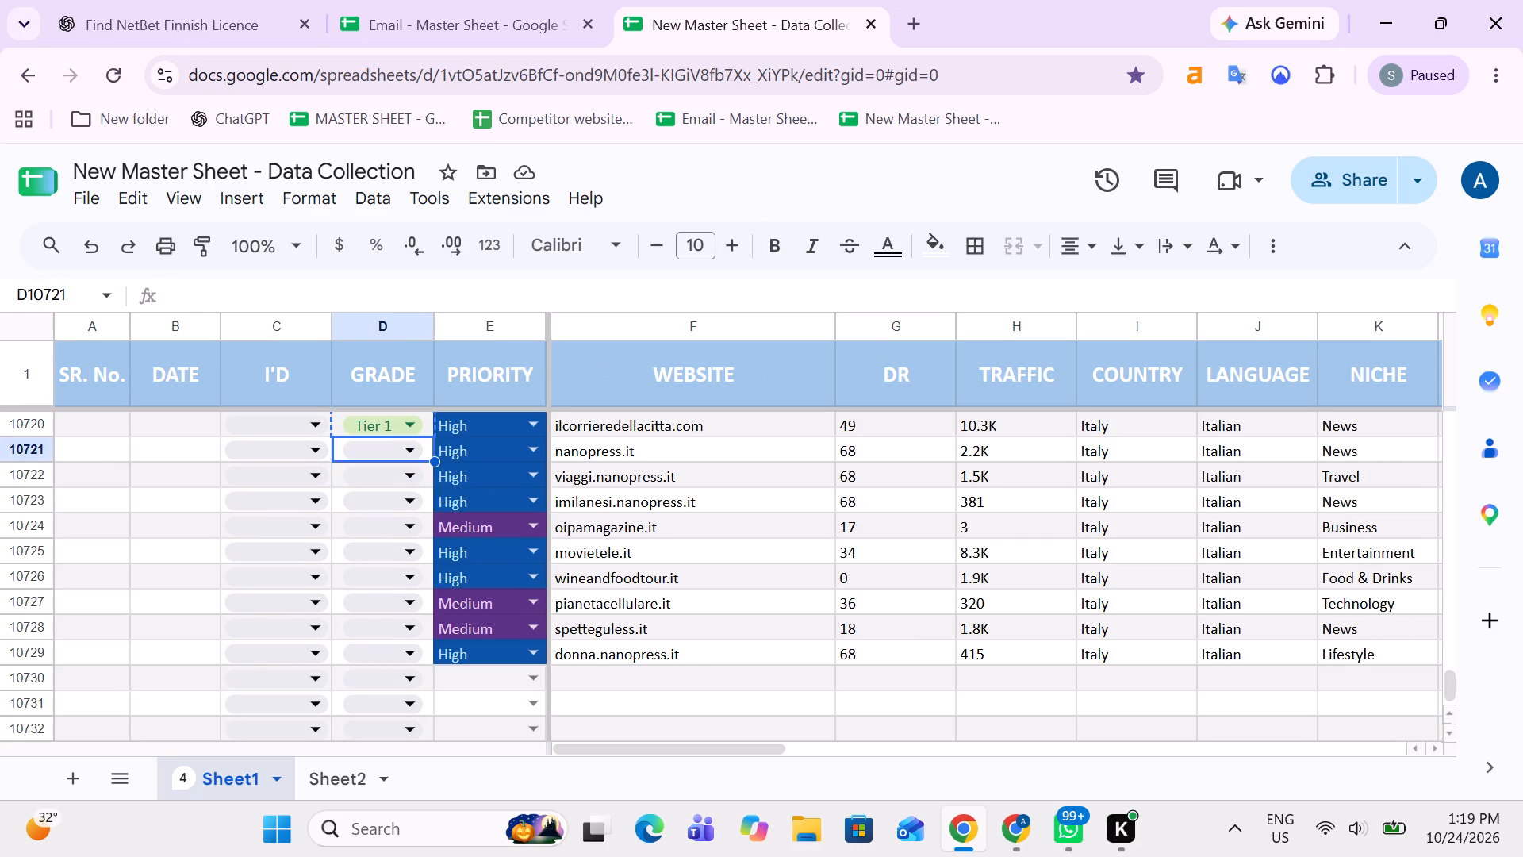
{"action": "key", "text": "shift+Down"}
{"action": "key", "text": "shift+Down"}
{"action": "key", "text": "ctrl+v"}
Set the grade of oipamagazine.it in row 10724 to Tier 4.
{"action": "key", "text": "Down"}
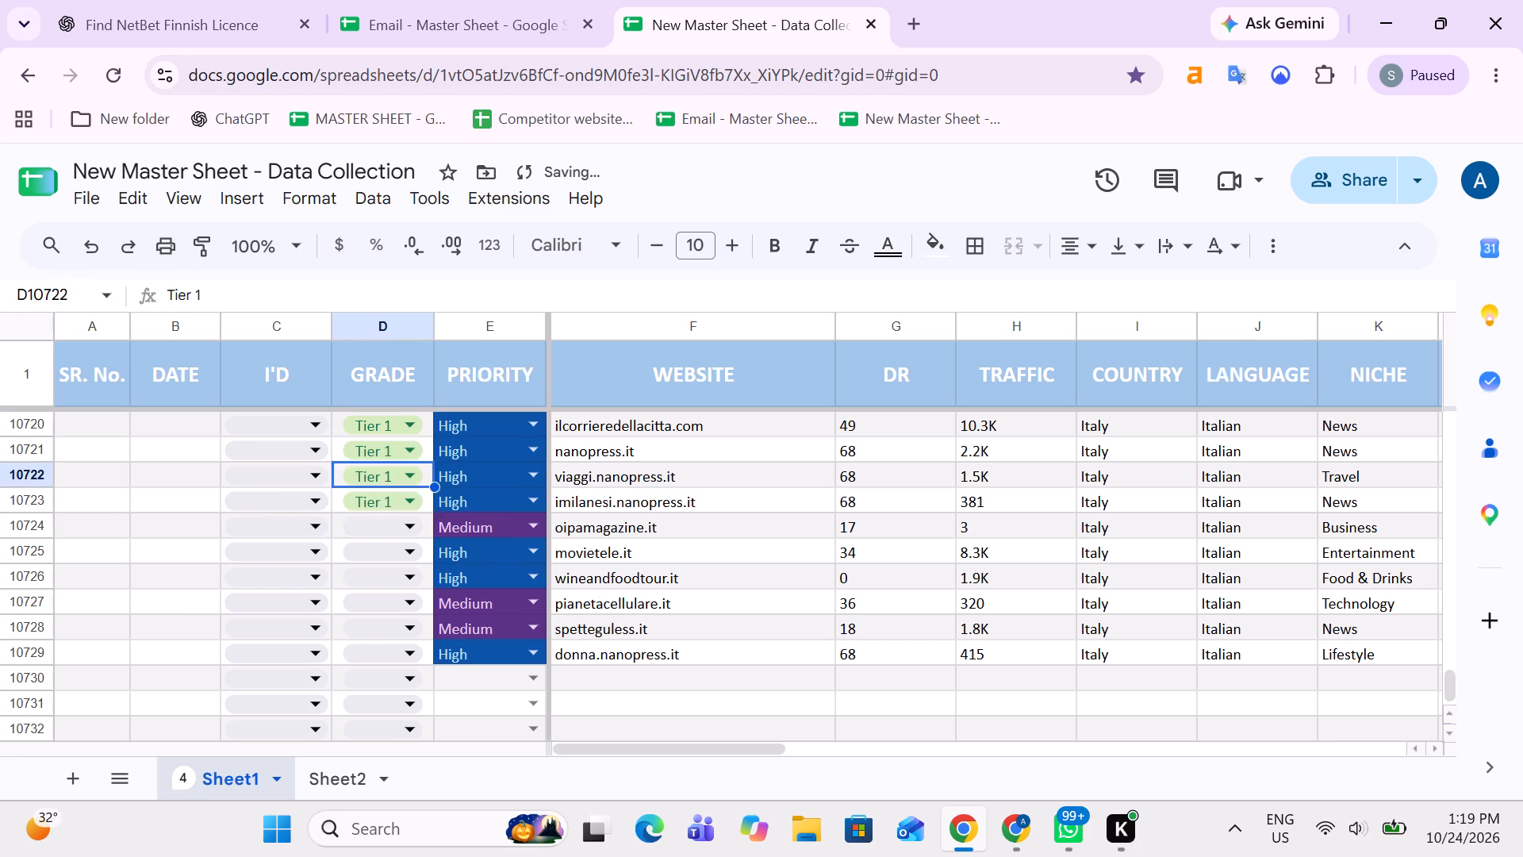
{"action": "key", "text": "Down"}
{"action": "key", "text": "Down"}
{"action": "key", "text": "t"}
{"action": "key", "text": "Up"}
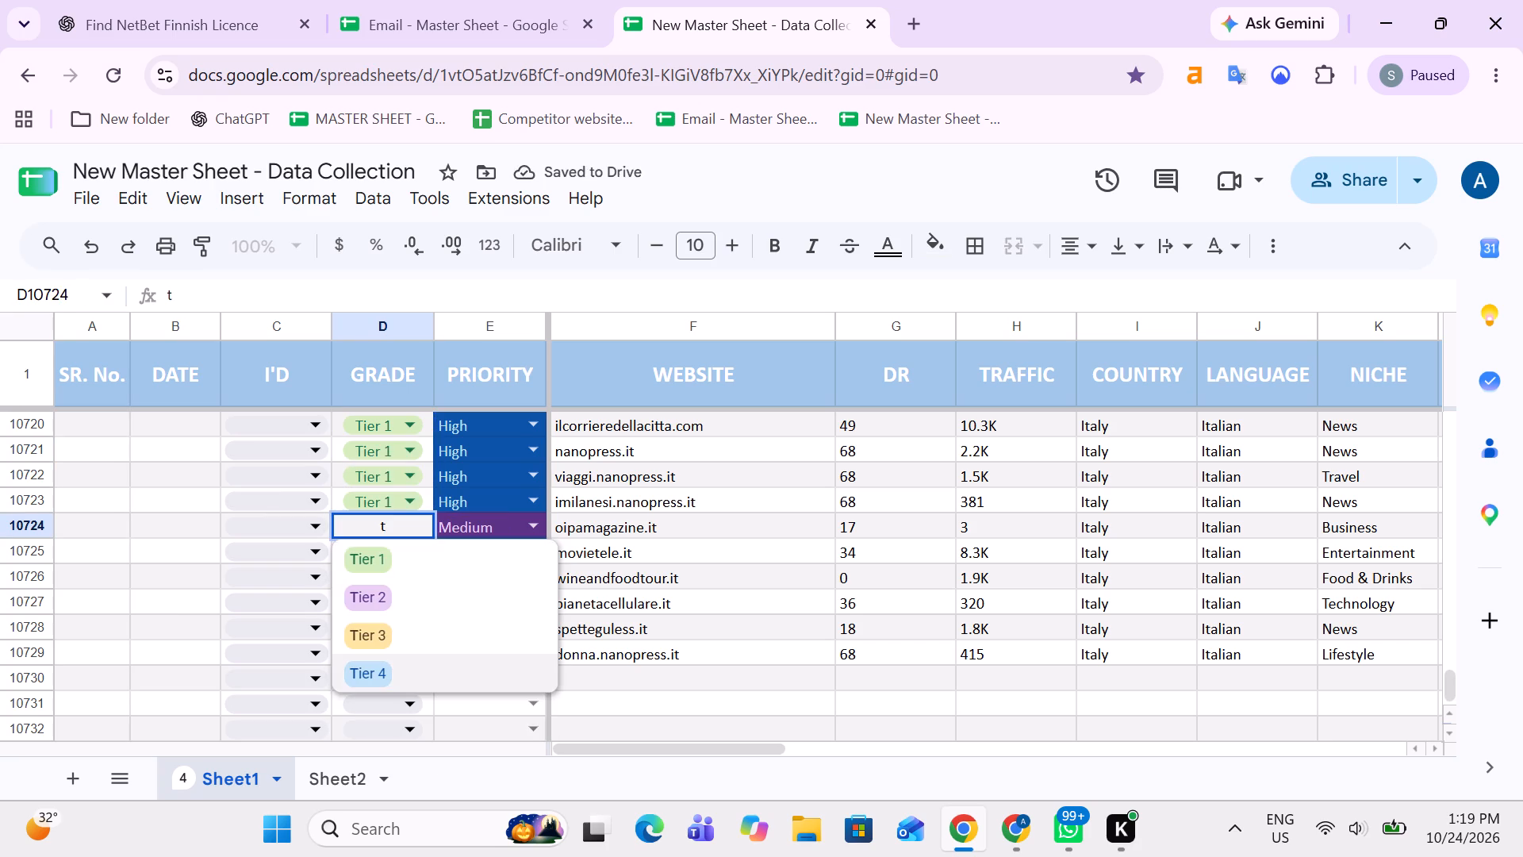
{"action": "key", "text": "Return"}
Check the DR of movietele.it in row 10725 and set its grade to Tier 2.
{"action": "key", "text": "Right"}
{"action": "key", "text": "Right"}
{"action": "key", "text": "Right"}
{"action": "key", "text": "Left"}
{"action": "key", "text": "Left"}
{"action": "key", "text": "Left"}
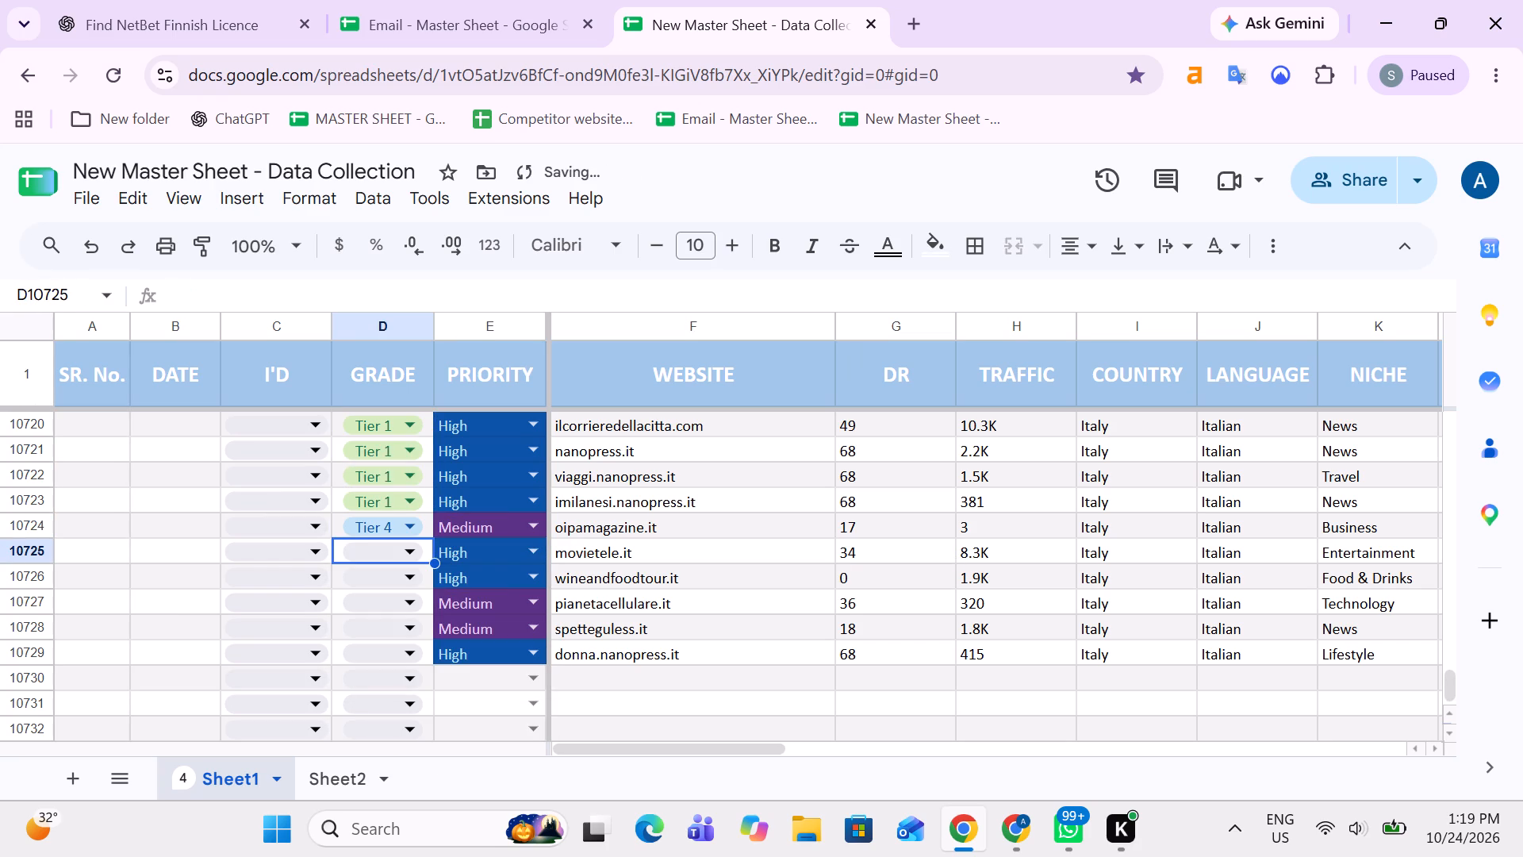
{"action": "key", "text": "t"}
{"action": "key", "text": "Down"}
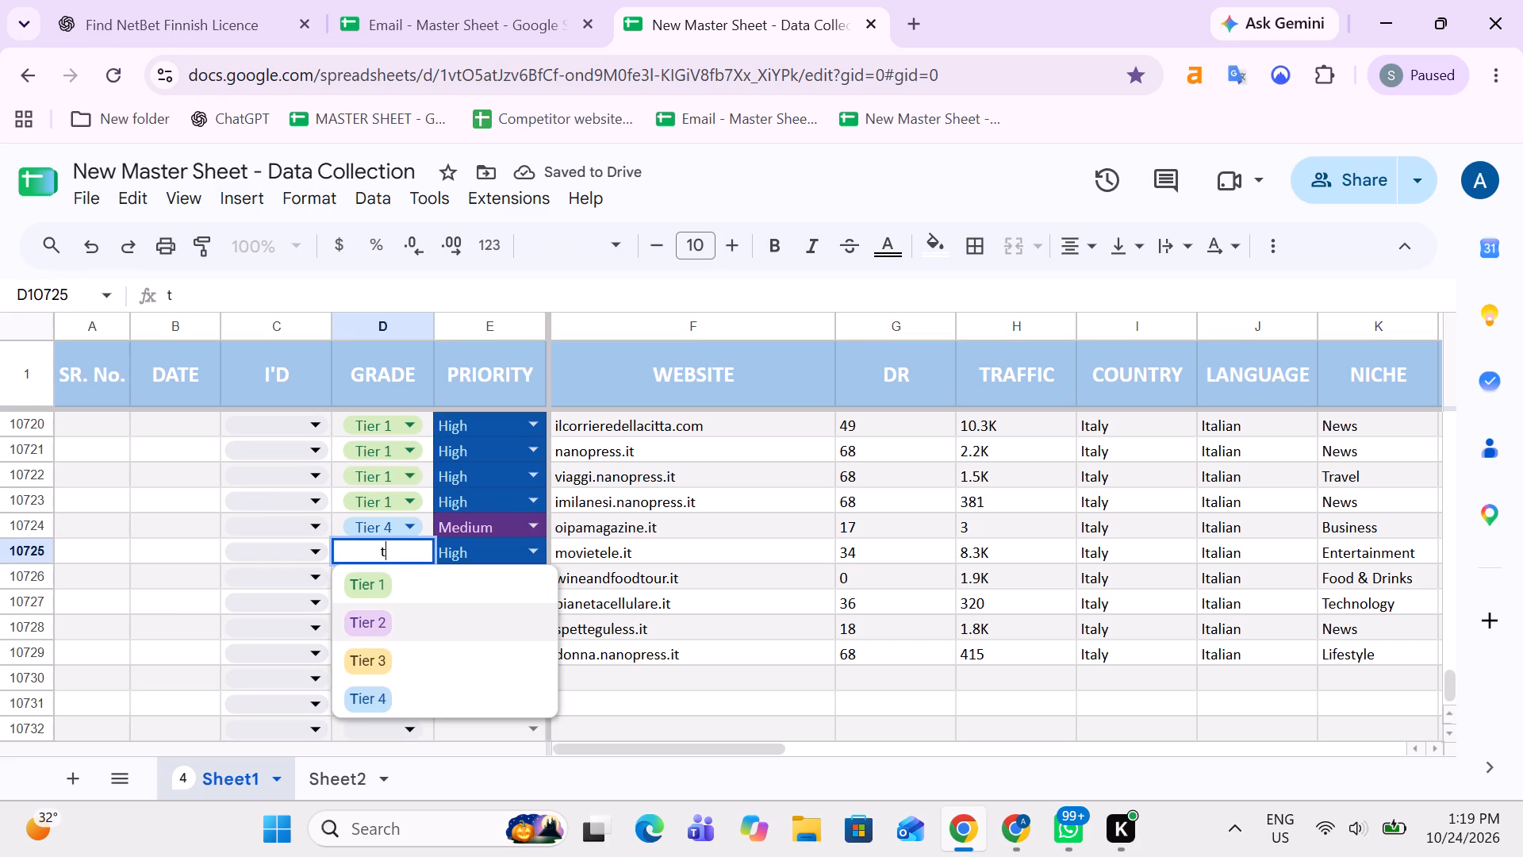
{"action": "key", "text": "Return"}
Set the grade of wineandfoodtour.it in row 10726 to Tier 4.
{"action": "key", "text": "Right"}
{"action": "key", "text": "Left"}
{"action": "key", "text": "t"}
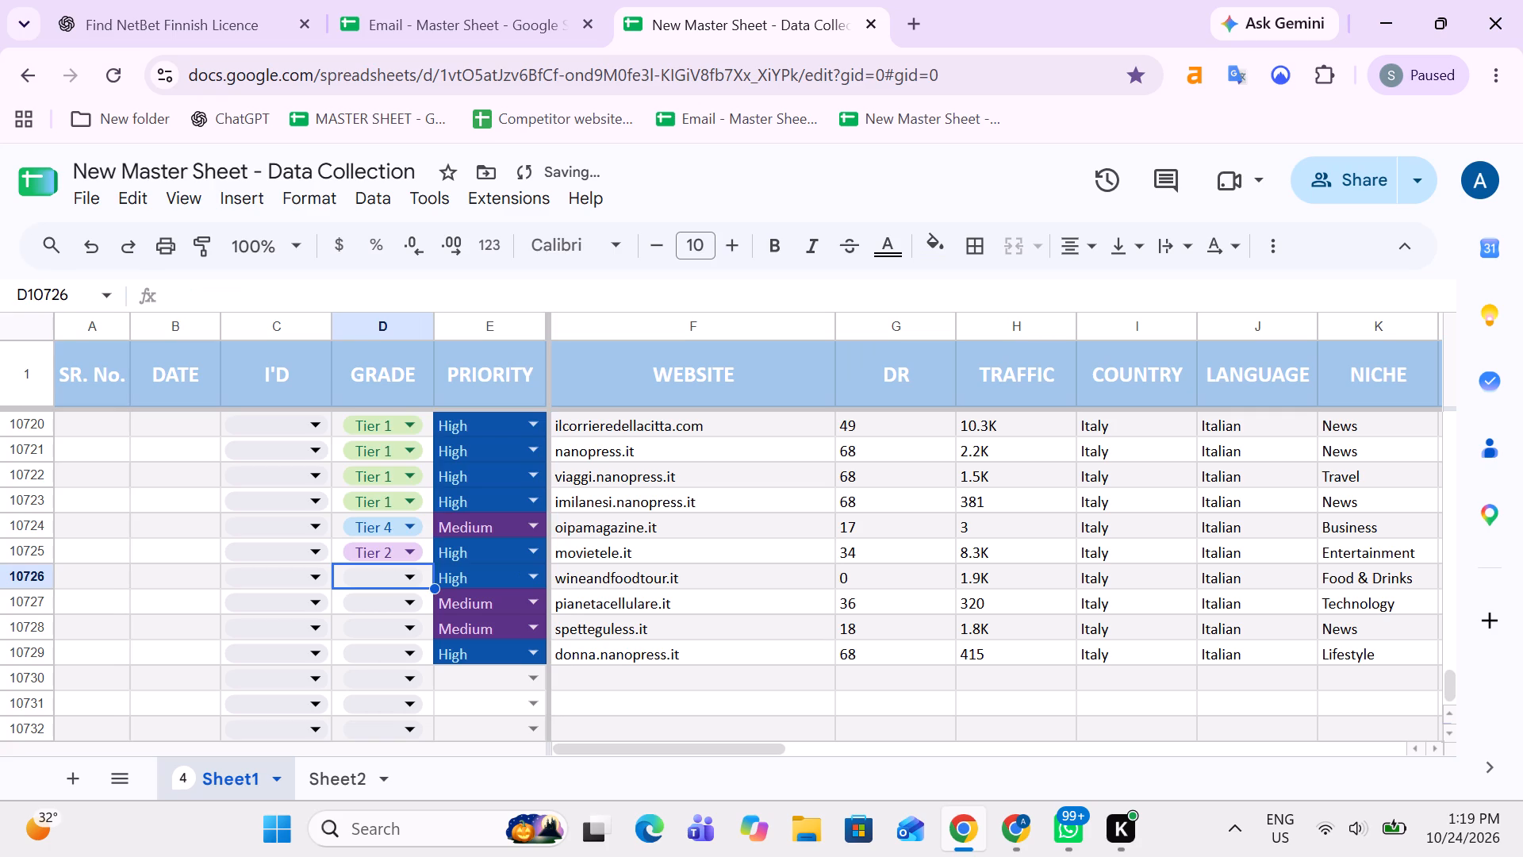
{"action": "key", "text": "Up"}
{"action": "key", "text": "Return"}
Check the DR of pianetacellulare.it in row 10727 and set its grade to Tier 2.
{"action": "key", "text": "Right"}
{"action": "key", "text": "Right"}
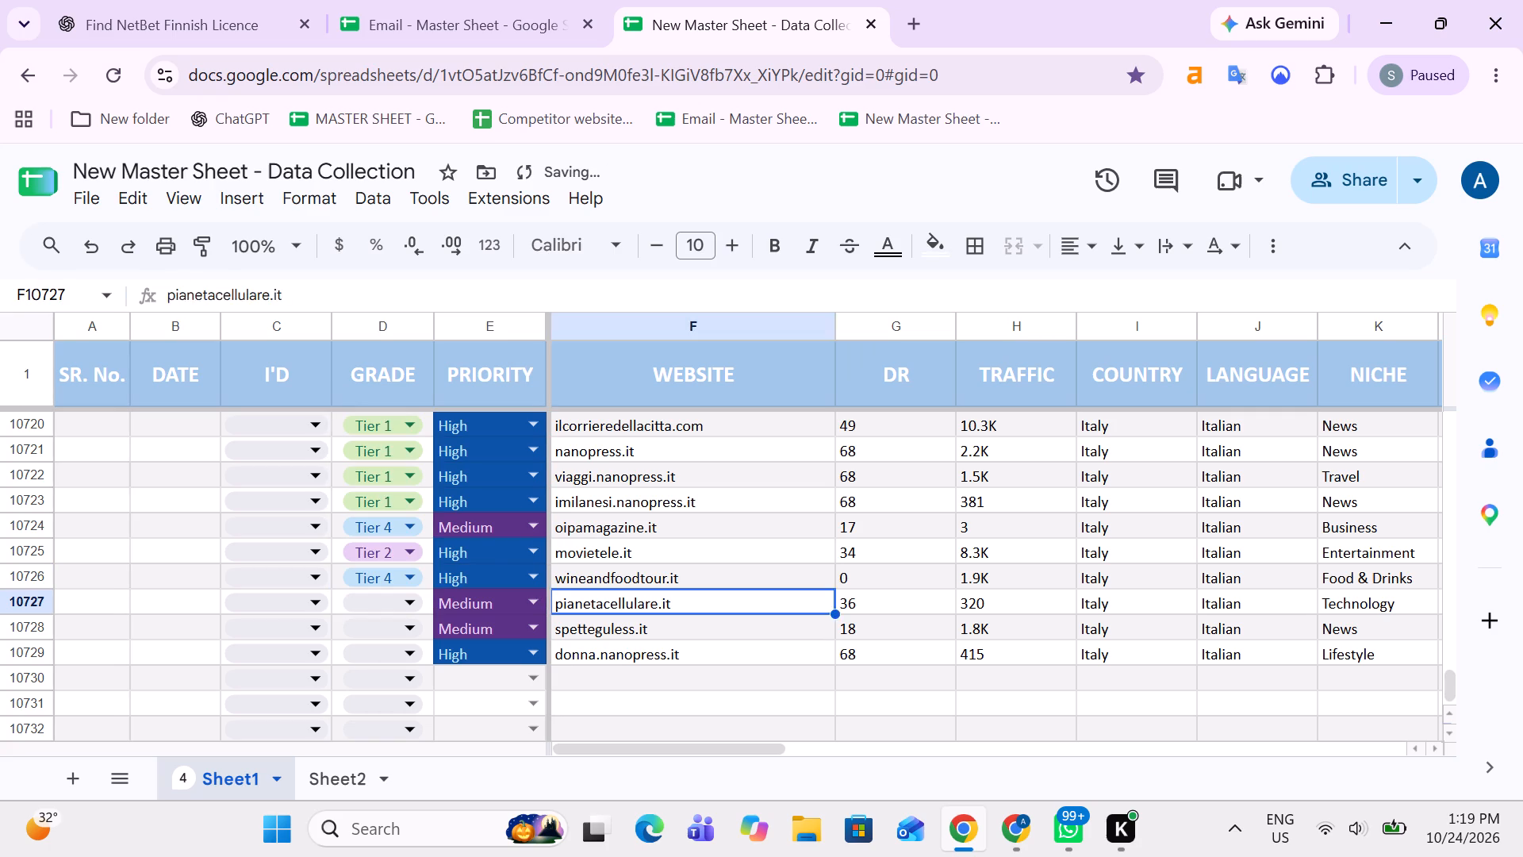
{"action": "key", "text": "Right"}
{"action": "key", "text": "Left"}
{"action": "key", "text": "Left"}
{"action": "key", "text": "Left"}
{"action": "key", "text": "Left"}
{"action": "key", "text": "Right"}
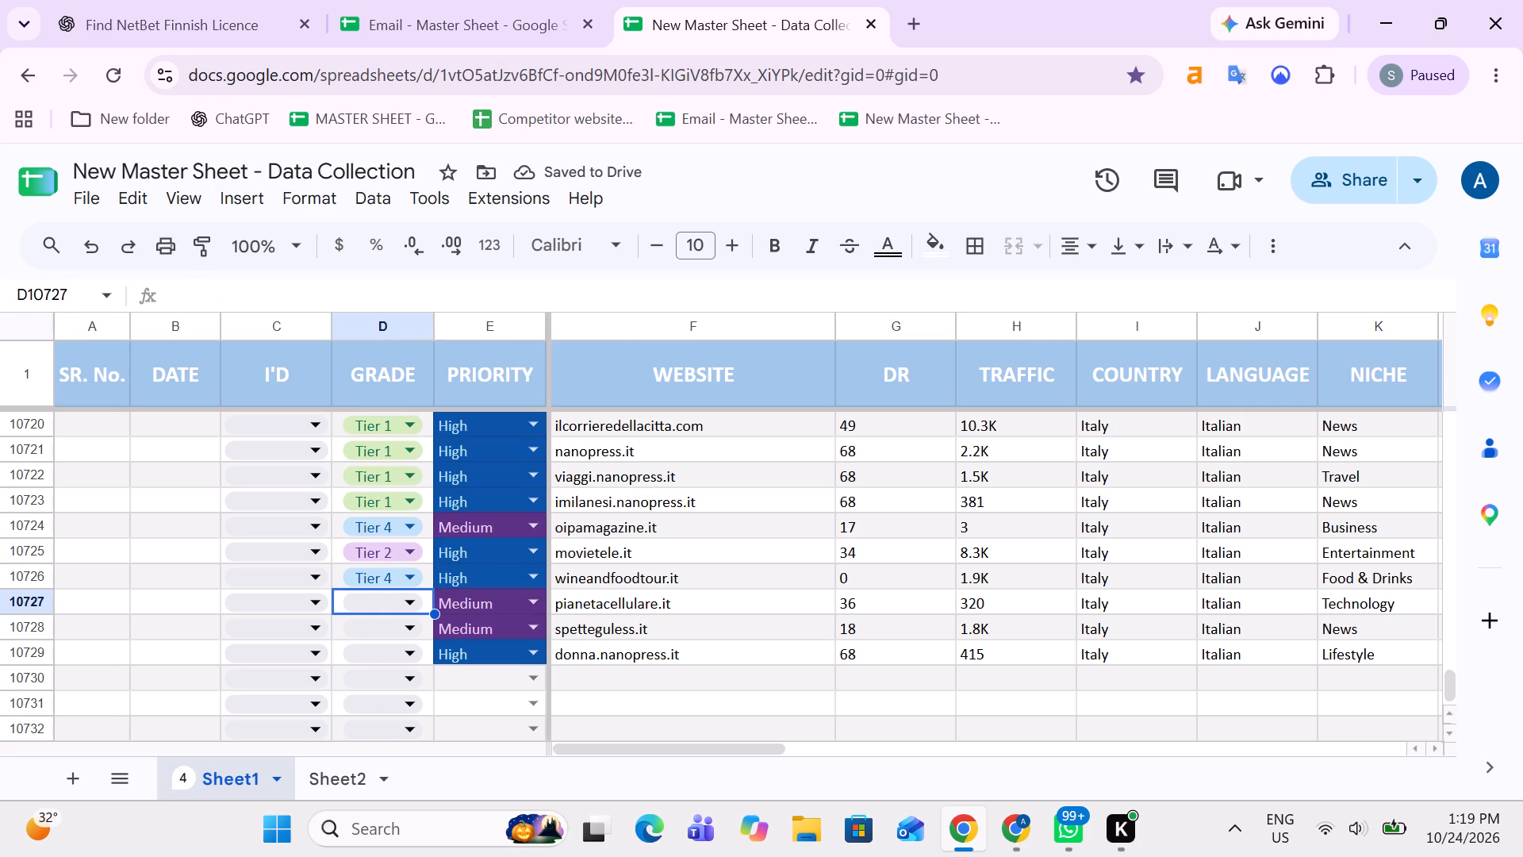
{"action": "key", "text": "t"}
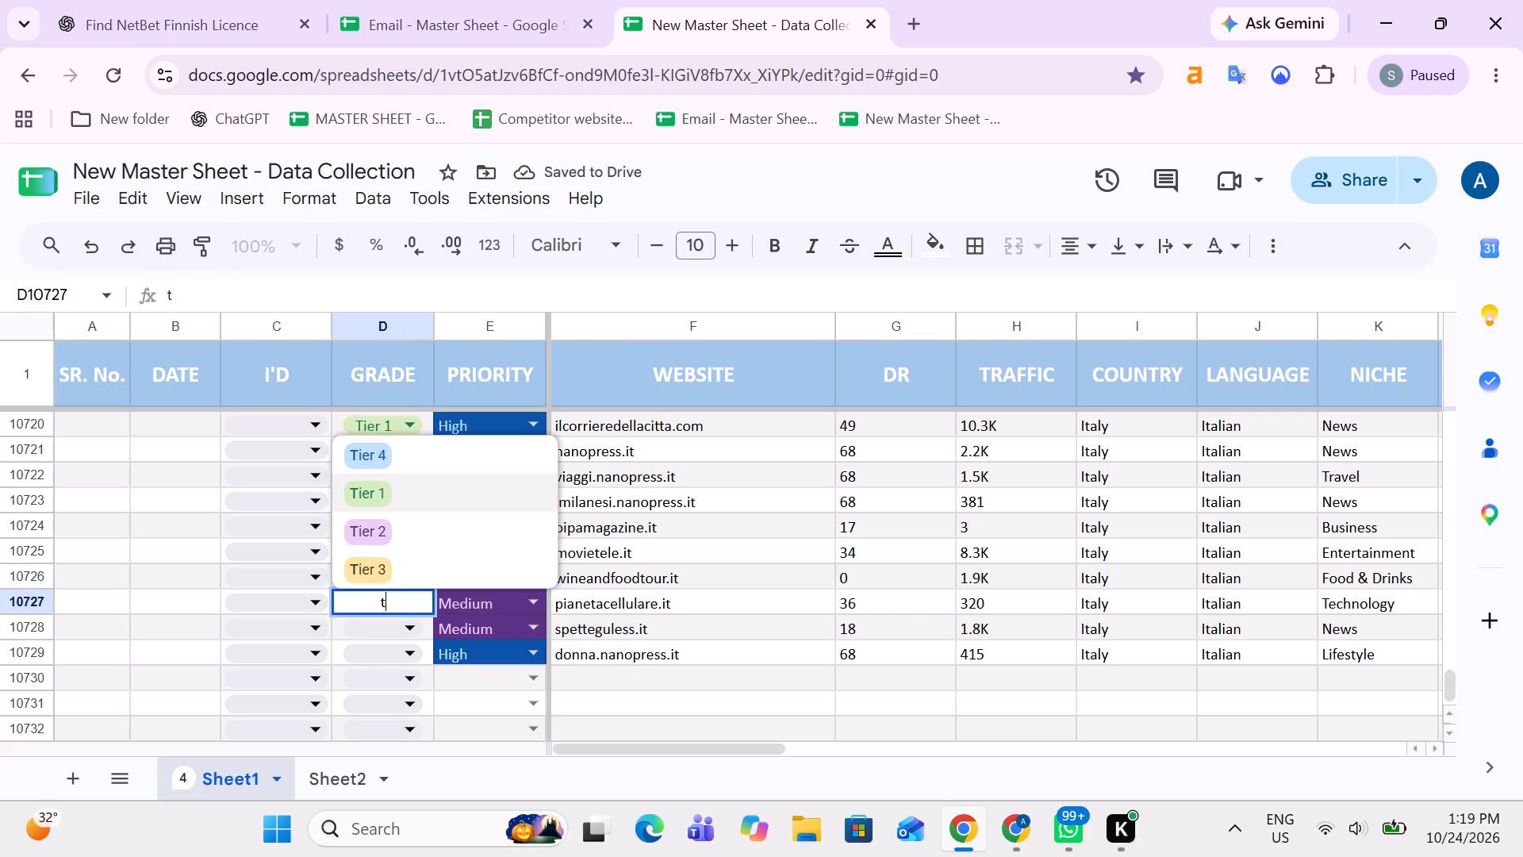
{"action": "key", "text": "Up"}
{"action": "key", "text": "Up"}
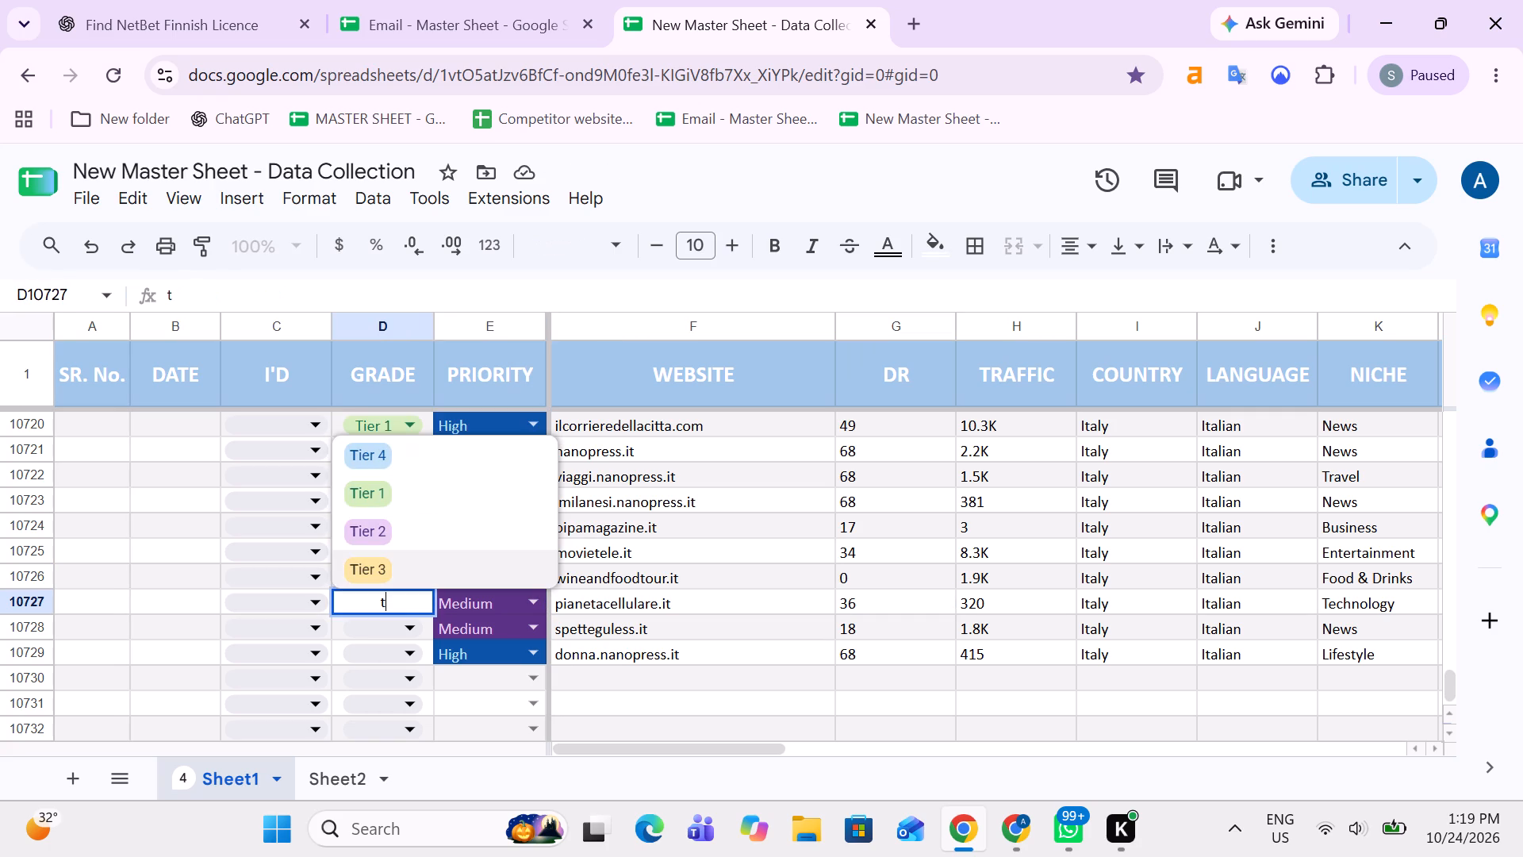
{"action": "key", "text": "Up"}
{"action": "key", "text": "Up"}
{"action": "key", "text": "Up"}
{"action": "key", "text": "Up"}
{"action": "key", "text": "Up"}
{"action": "key", "text": "Return"}
Check the DR of spetteguless.it in row 10728 and set its grade to Tier 4.
{"action": "key", "text": "Right"}
{"action": "key", "text": "Right"}
{"action": "key", "text": "Right"}
{"action": "key", "text": "Left"}
{"action": "key", "text": "Left"}
{"action": "key", "text": "Left"}
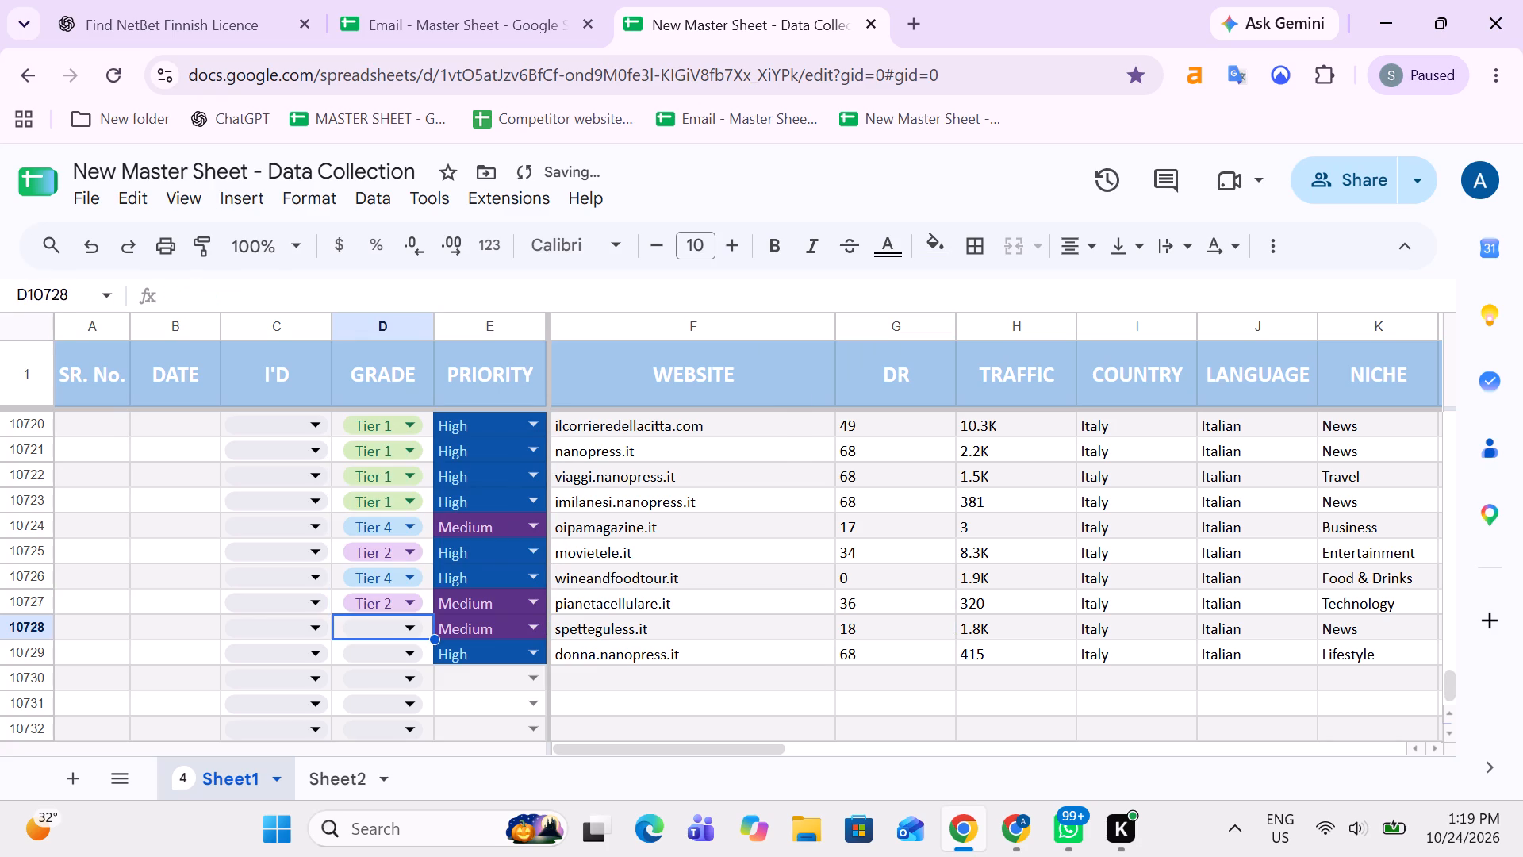
{"action": "key", "text": "t"}
{"action": "key", "text": "Up"}
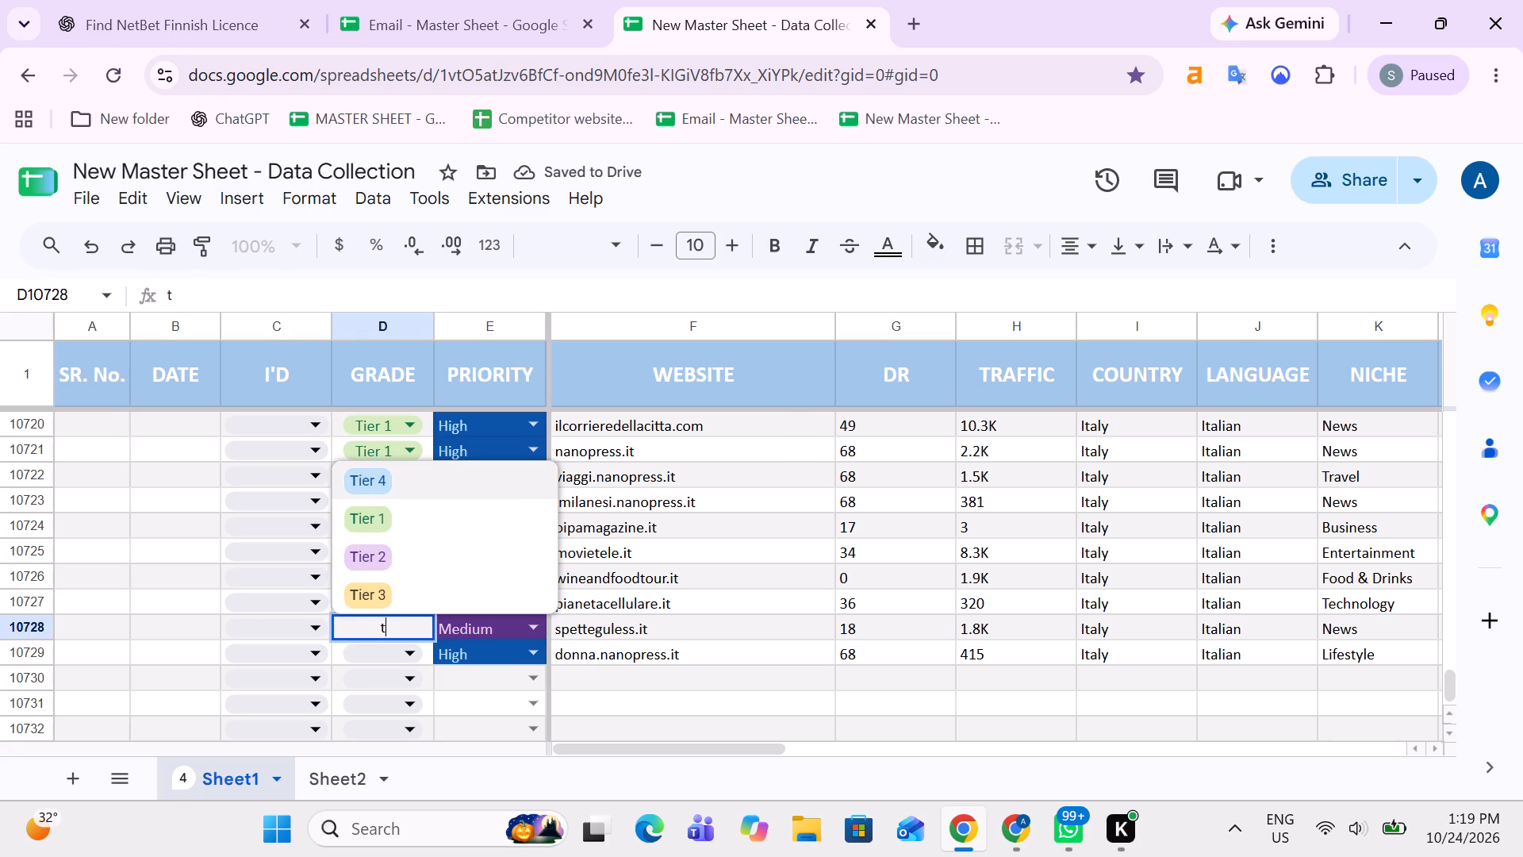
{"action": "key", "text": "Return"}
Check the DR of donna.nanopress.it in row 10729 and set its grade to Tier 2.
{"action": "key", "text": "Right"}
{"action": "key", "text": "Right"}
{"action": "key", "text": "Right"}
{"action": "key", "text": "Left"}
{"action": "key", "text": "Left"}
{"action": "key", "text": "Left"}
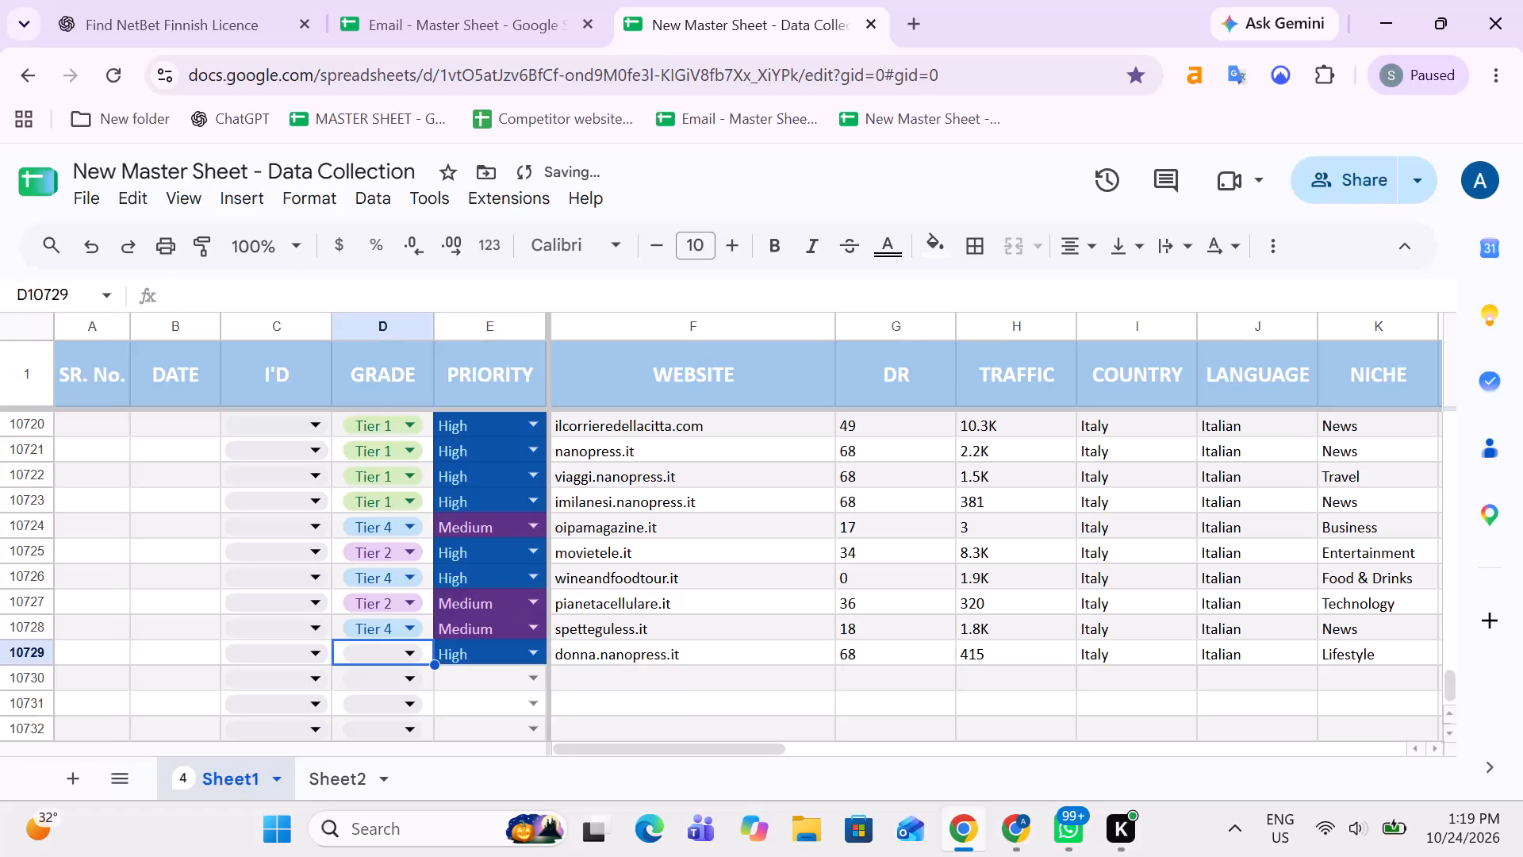
{"action": "key", "text": "t"}
{"action": "key", "text": "Up"}
{"action": "key", "text": "Up"}
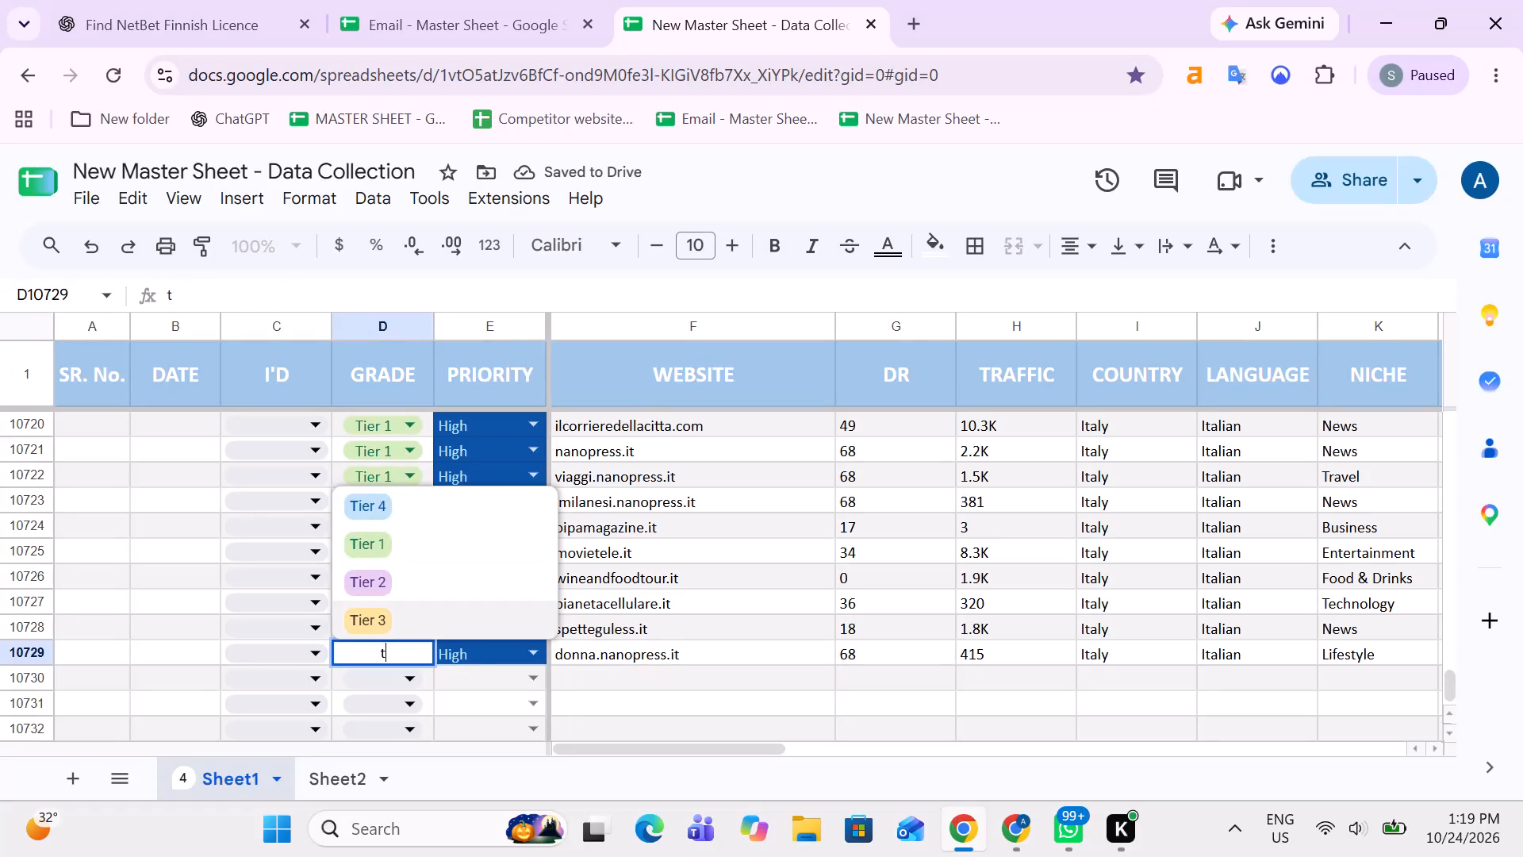
{"action": "key", "text": "Up"}
{"action": "key", "text": "Return"}
{"action": "key", "text": "Up"}
{"action": "key", "text": "Right"}
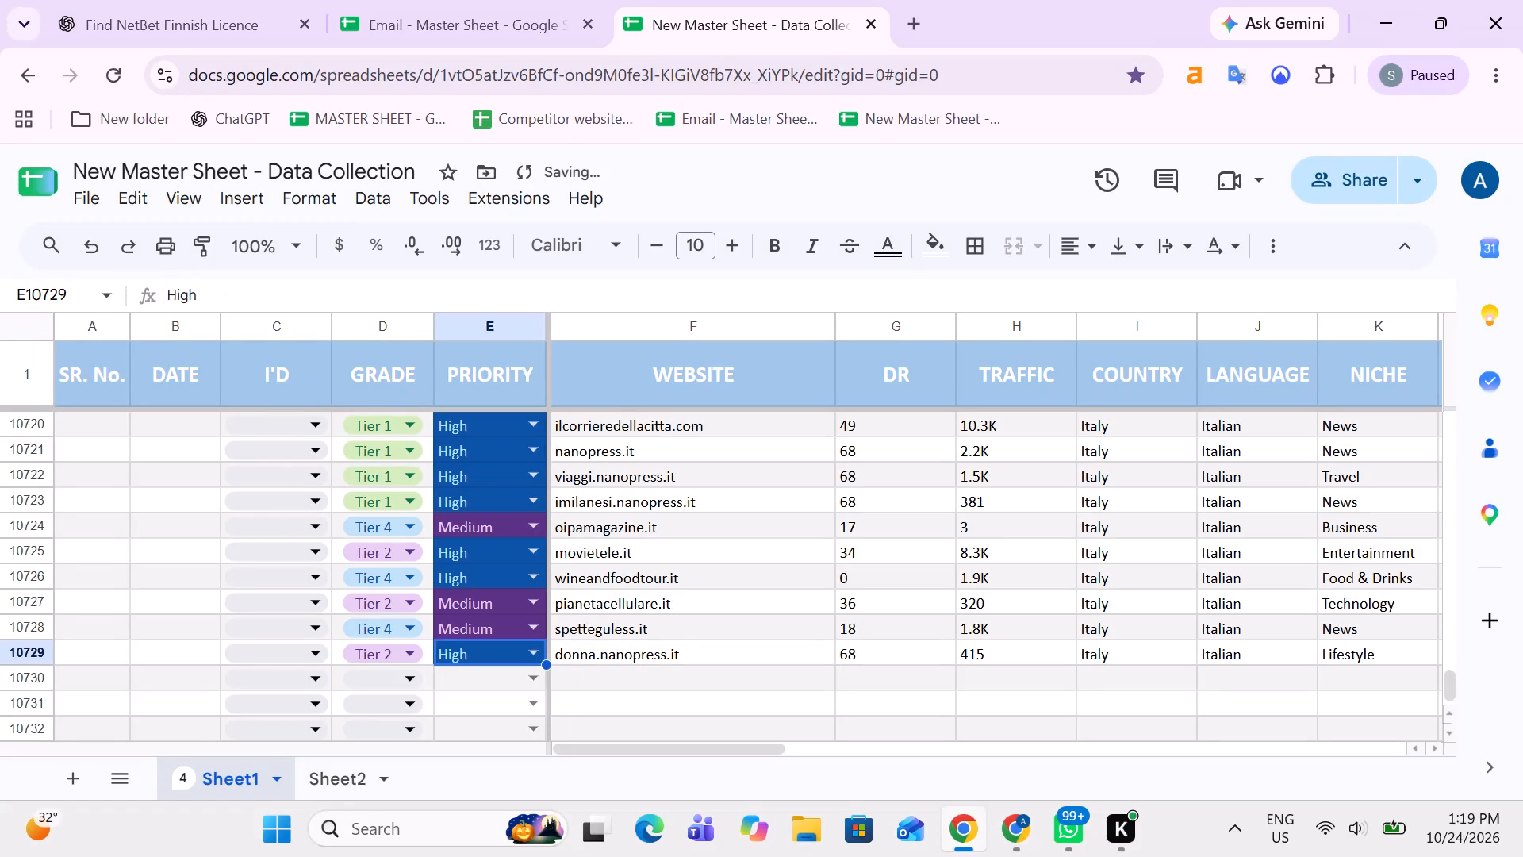
Set the grade of donna.nanopress.it in row 10729 to Tier 1.
{"action": "key", "text": "Right"}
{"action": "key", "text": "Left"}
{"action": "key", "text": "Left"}
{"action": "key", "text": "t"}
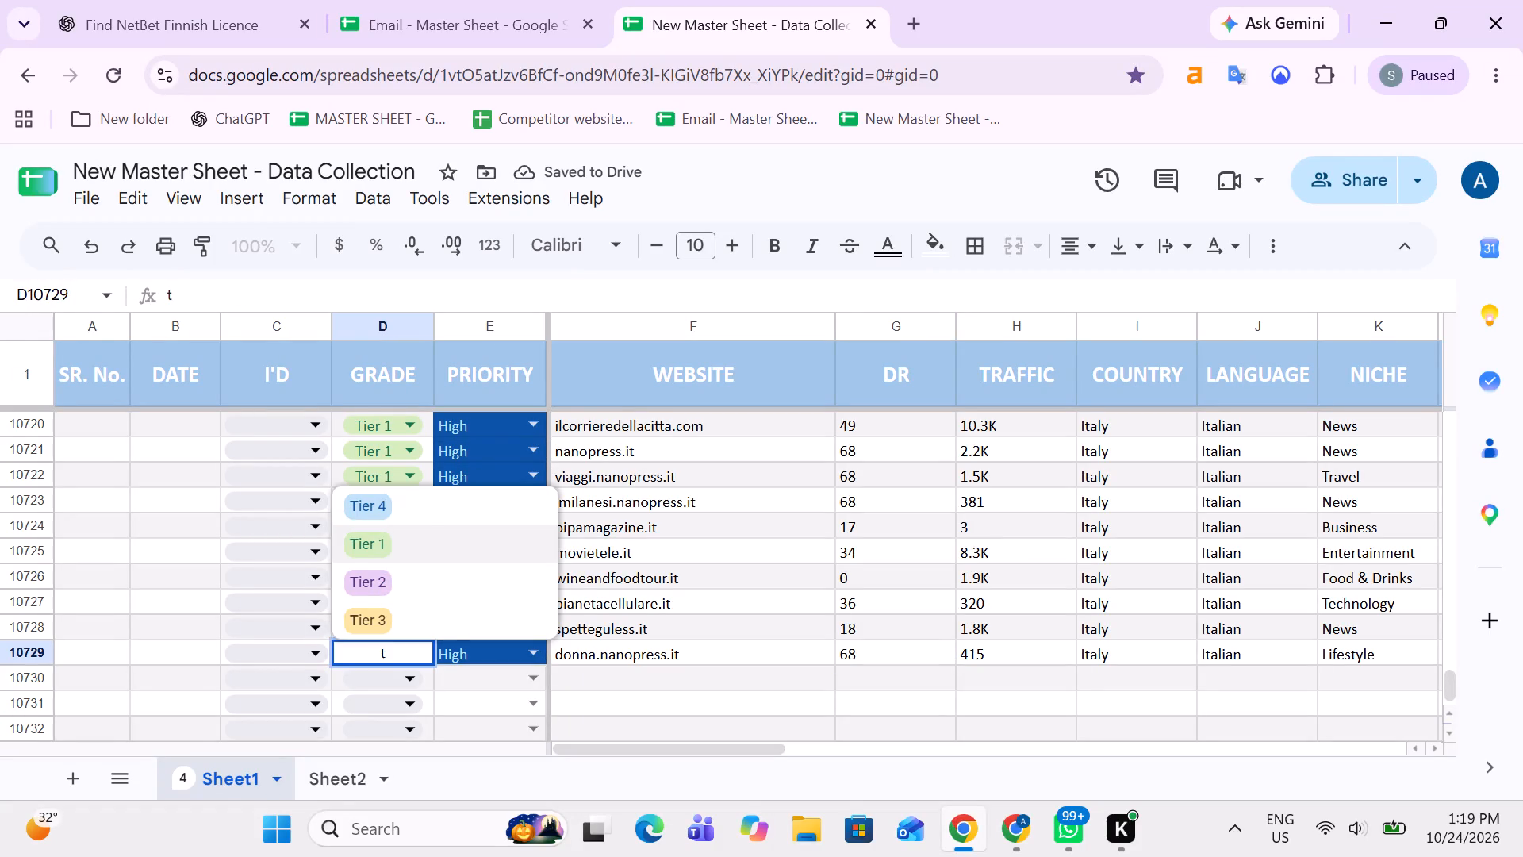
{"action": "key", "text": "Return"}
{"action": "key", "text": "Up"}
Look across row 10729 through its price, link policy, website type and contact details columns.
{"action": "key", "text": "Right"}
{"action": "key", "text": "Right"}
{"action": "key", "text": "Right"}
{"action": "key", "text": "Right"}
{"action": "key", "text": "Right"}
{"action": "key", "text": "Right"}
{"action": "key", "text": "Right"}
{"action": "key", "text": "Right"}
{"action": "key", "text": "Right"}
{"action": "key", "text": "Right"}
{"action": "key", "text": "Right"}
{"action": "key", "text": "Right"}
{"action": "key", "text": "Right"}
{"action": "key", "text": "Right"}
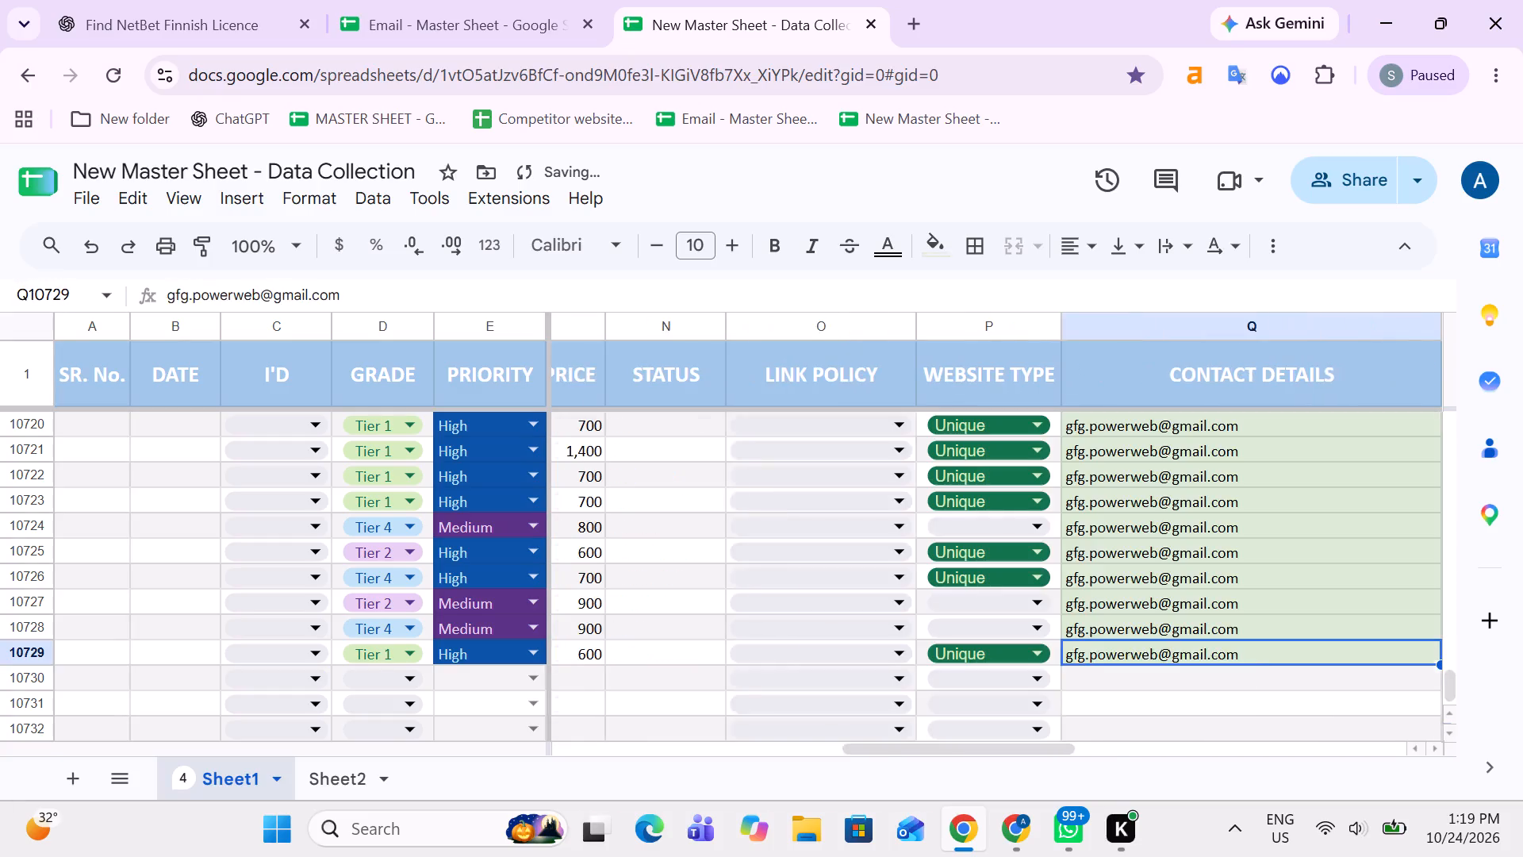
{"action": "key", "text": "Right"}
{"action": "key", "text": "Left"}
{"action": "key", "text": "Left"}
{"action": "key", "text": "Left"}
{"action": "key", "text": "Left"}
{"action": "key", "text": "Left"}
{"action": "key", "text": "Left"}
{"action": "key", "text": "Left"}
{"action": "key", "text": "Left"}
{"action": "key", "text": "Left"}
{"action": "key", "text": "Left"}
{"action": "key", "text": "Left"}
{"action": "key", "text": "Left"}
{"action": "key", "text": "Left"}
{"action": "key", "text": "Left"}
{"action": "key", "text": "Left"}
{"action": "key", "text": "Left"}
{"action": "key", "text": "Left"}
{"action": "key", "text": "Left"}
{"action": "key", "text": "Left"}
{"action": "key", "text": "Right"}
{"action": "key", "text": "Right"}
{"action": "key", "text": "Right"}
{"action": "key", "text": "Right"}
{"action": "key", "text": "Right"}
{"action": "key", "text": "Right"}
{"action": "key", "text": "Right"}
{"action": "key", "text": "Right"}
{"action": "key", "text": "Right"}
{"action": "key", "text": "Right"}
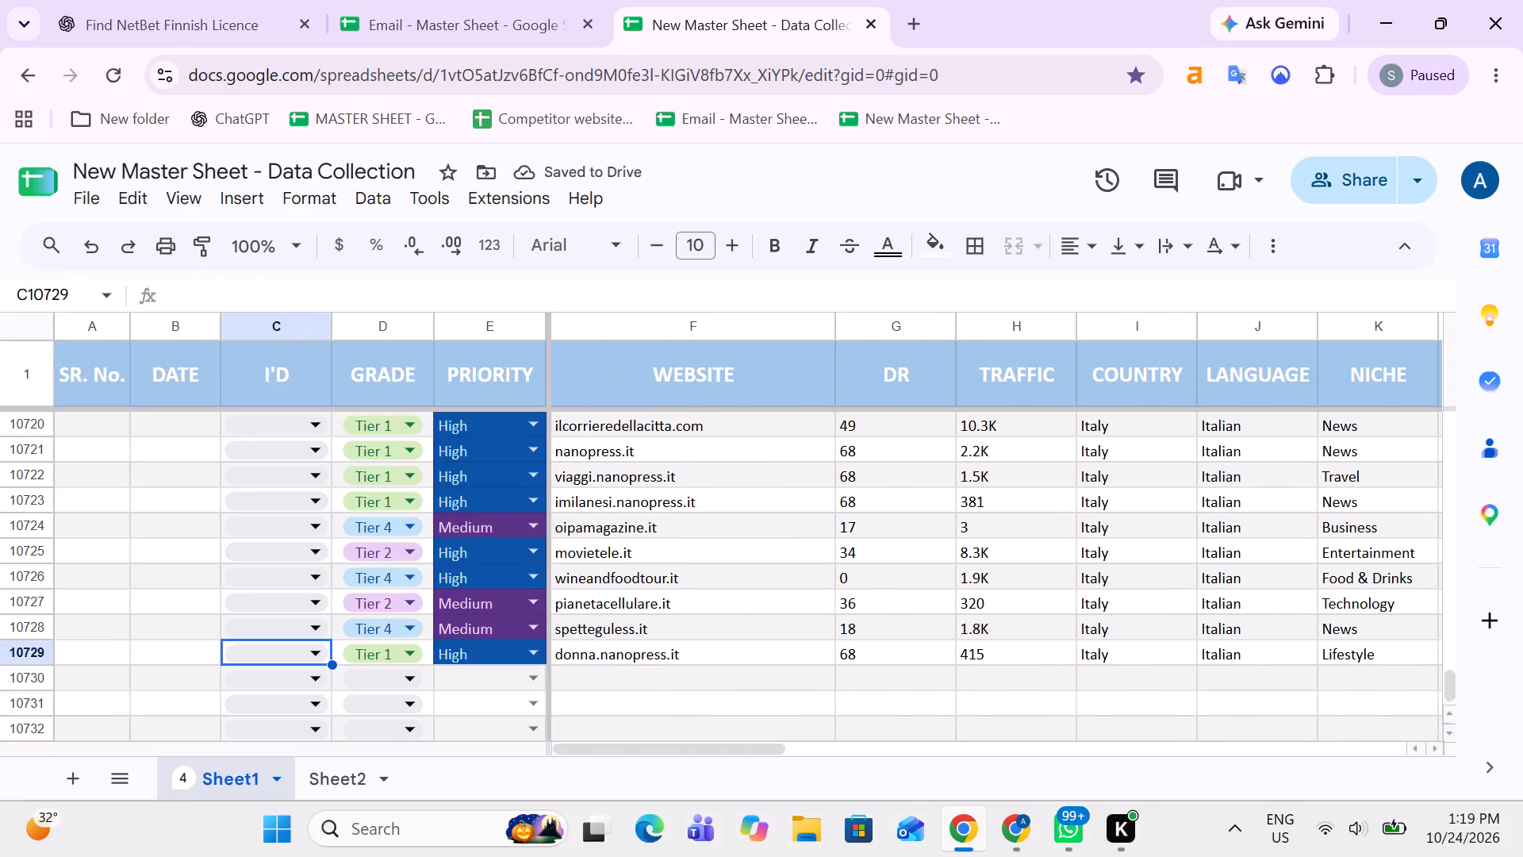
{"action": "key", "text": "Right"}
{"action": "key", "text": "Right"}
{"action": "key", "text": "Right"}
{"action": "key", "text": "Right"}
{"action": "key", "text": "Right"}
Set the link policy of ilcorrieredellacitta.com in row 10720 to Publisher.
{"action": "key", "text": "Left"}
{"action": "key", "text": "Up"}
{"action": "key", "text": "Up"}
{"action": "key", "text": "Up"}
{"action": "key", "text": "Up"}
{"action": "key", "text": "Up"}
{"action": "key", "text": "Up"}
{"action": "key", "text": "Up"}
{"action": "key", "text": "Up"}
{"action": "key", "text": "Up"}
{"action": "key", "text": "Up"}
{"action": "key", "text": "Up"}
{"action": "key", "text": "Up"}
{"action": "key", "text": "Up"}
{"action": "key", "text": "Up"}
{"action": "key", "text": "Up"}
{"action": "key", "text": "Up"}
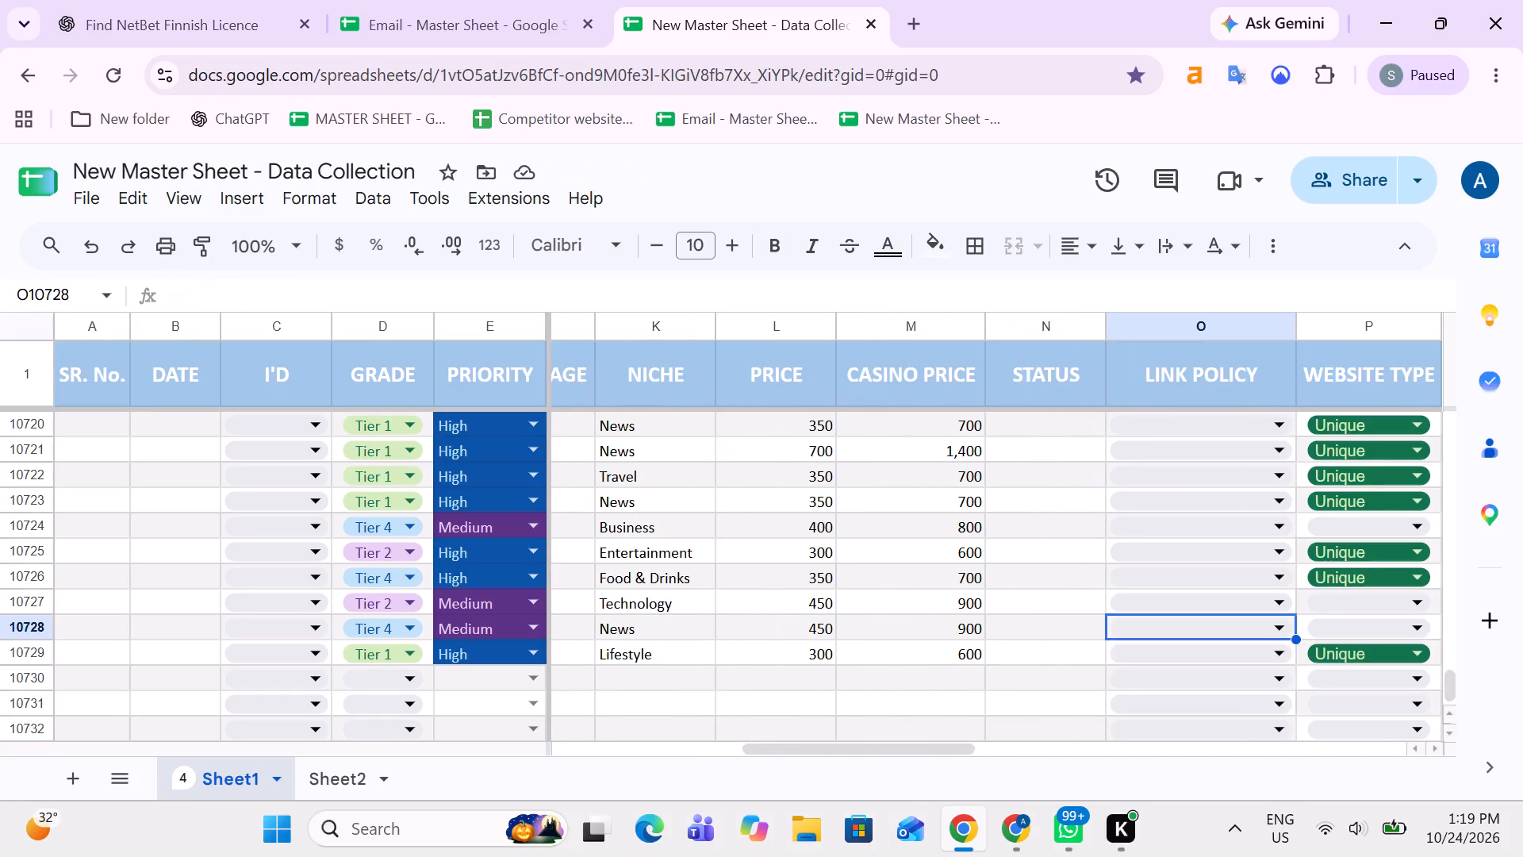
{"action": "key", "text": "Down"}
{"action": "key", "text": "Right"}
{"action": "key", "text": "Down"}
{"action": "key", "text": "Down"}
{"action": "key", "text": "Down"}
{"action": "key", "text": "Down"}
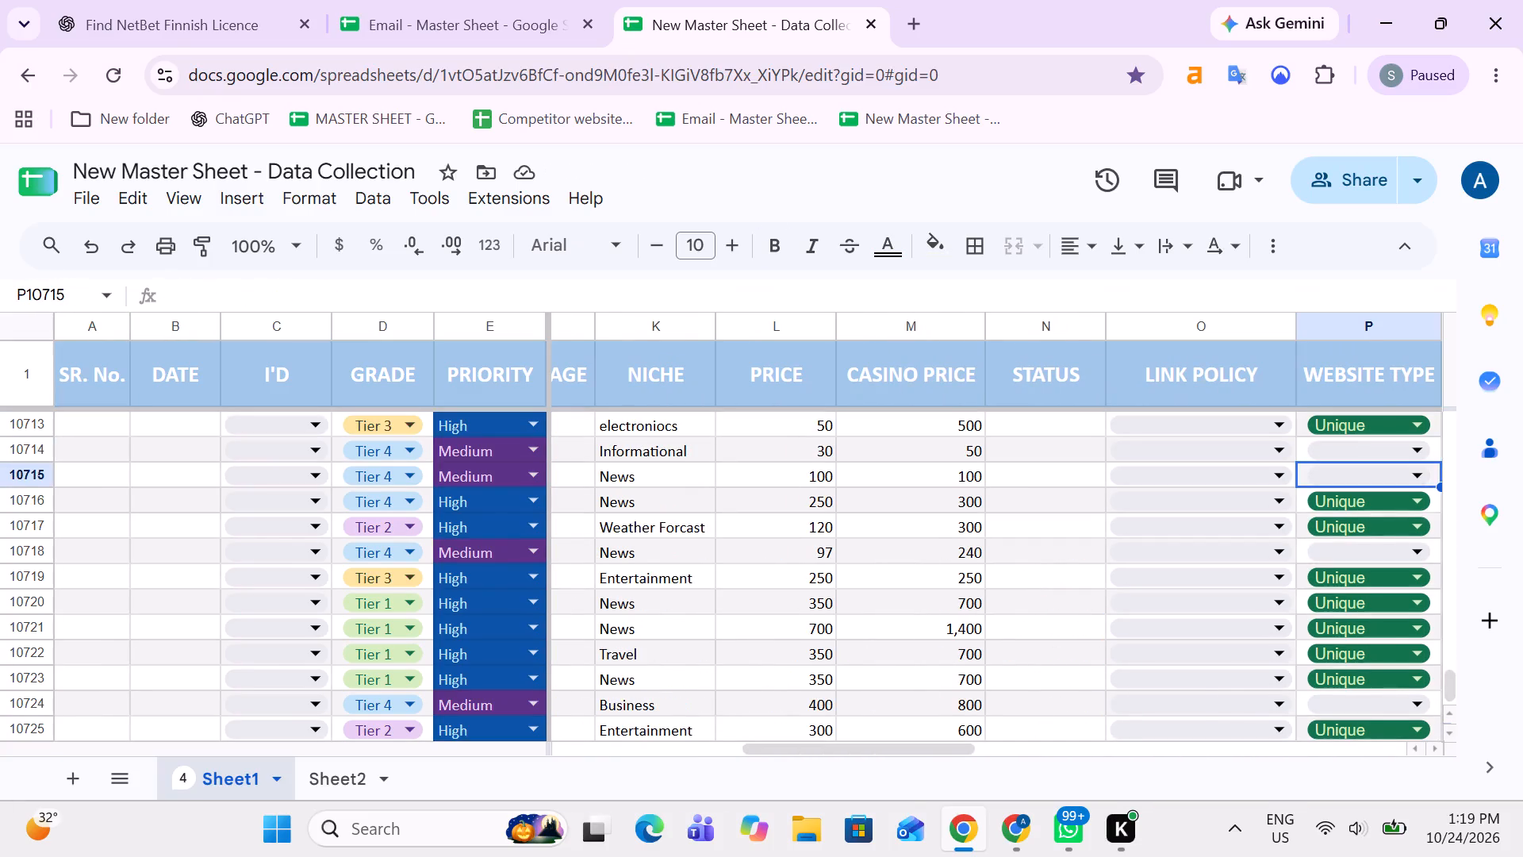
{"action": "key", "text": "Right"}
{"action": "key", "text": "Right"}
{"action": "key", "text": "Down"}
{"action": "key", "text": "Left"}
{"action": "key", "text": "Down"}
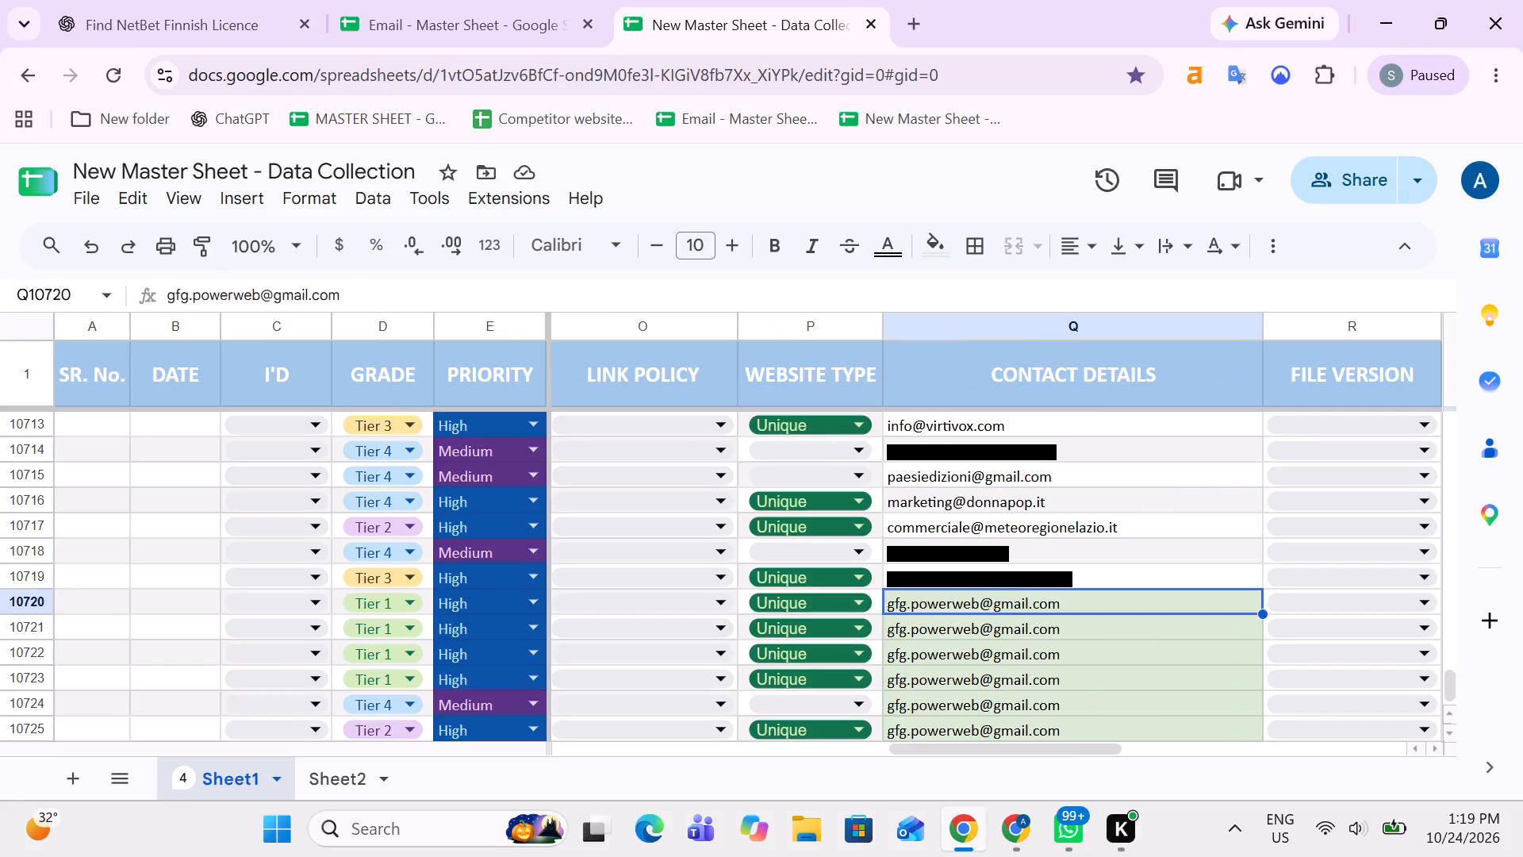
{"action": "key", "text": "Left"}
{"action": "key", "text": "Left"}
{"action": "key", "text": "Left"}
{"action": "key", "text": "Right"}
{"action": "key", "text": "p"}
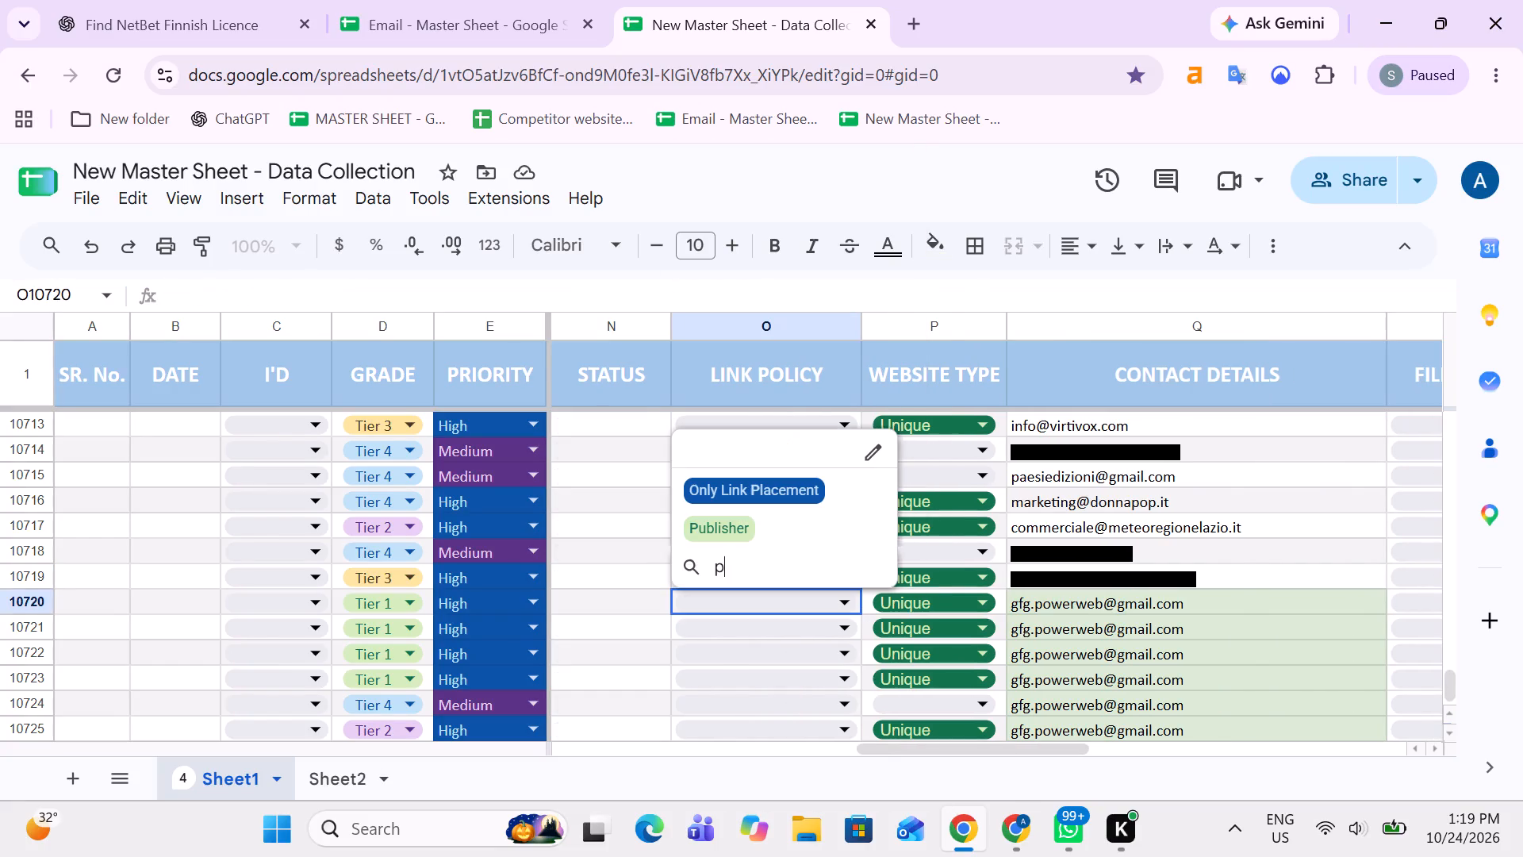
{"action": "key", "text": "Down"}
{"action": "key", "text": "Down"}
{"action": "key", "text": "Return"}
Copy the Publisher link policy from row 10720 into rows 10721 to 10729.
{"action": "key", "text": "Up"}
{"action": "key", "text": "ctrl+c"}
{"action": "key", "text": "Down"}
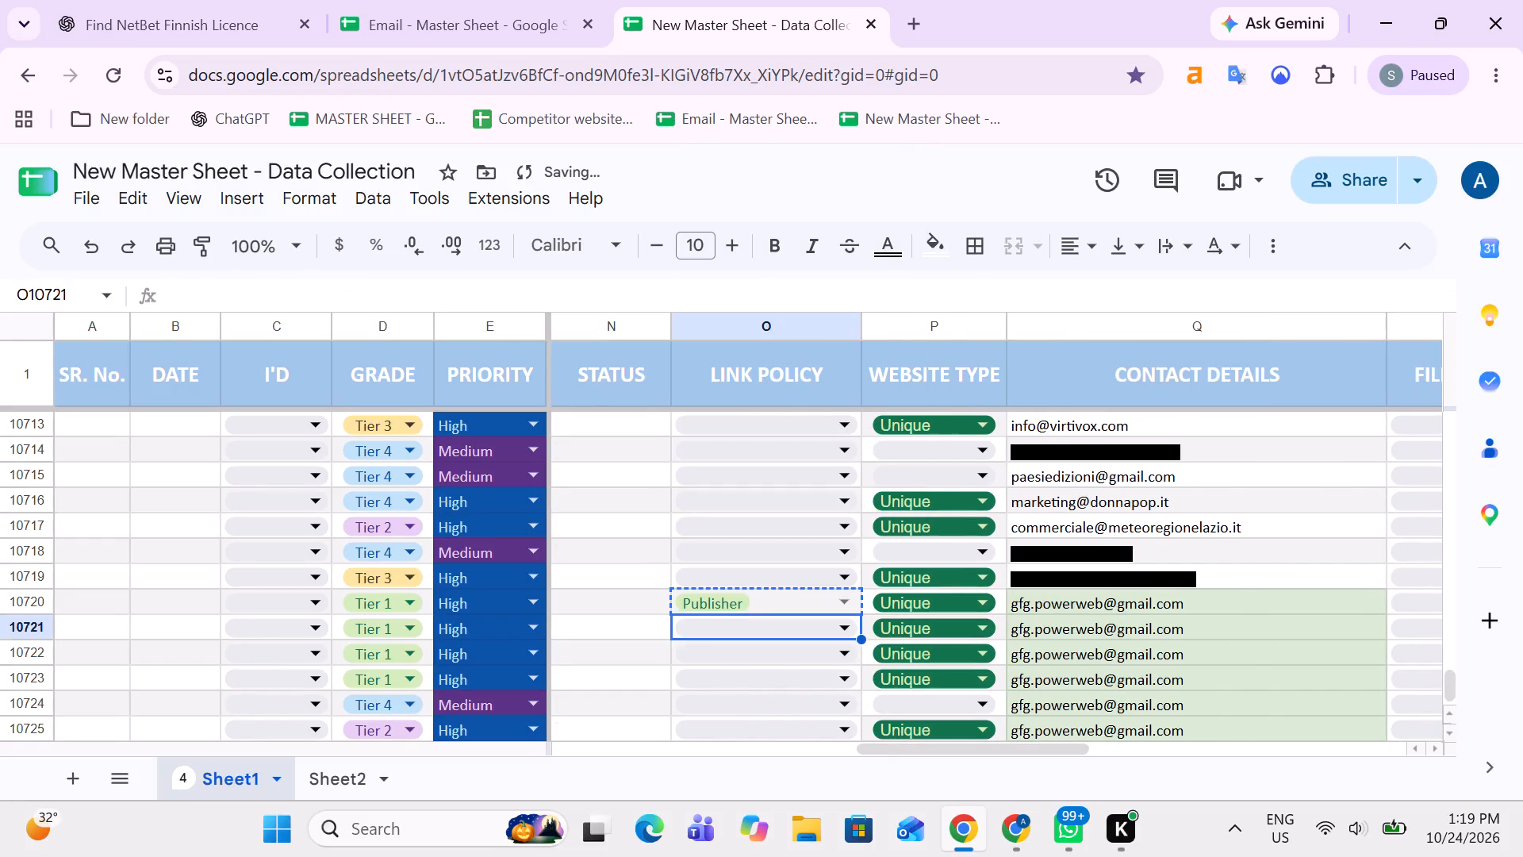
{"action": "key", "text": "shift+Down"}
{"action": "key", "text": "shift+Down"}
{"action": "key", "text": "shift+Down"}
{"action": "key", "text": "shift+Down"}
{"action": "key", "text": "shift+Down"}
{"action": "key", "text": "shift+Down"}
{"action": "key", "text": "shift+Down"}
{"action": "key", "text": "shift+Down"}
{"action": "key", "text": "shift+Down"}
{"action": "key", "text": "shift+Down"}
{"action": "key", "text": "shift+Up"}
{"action": "key", "text": "shift+Up"}
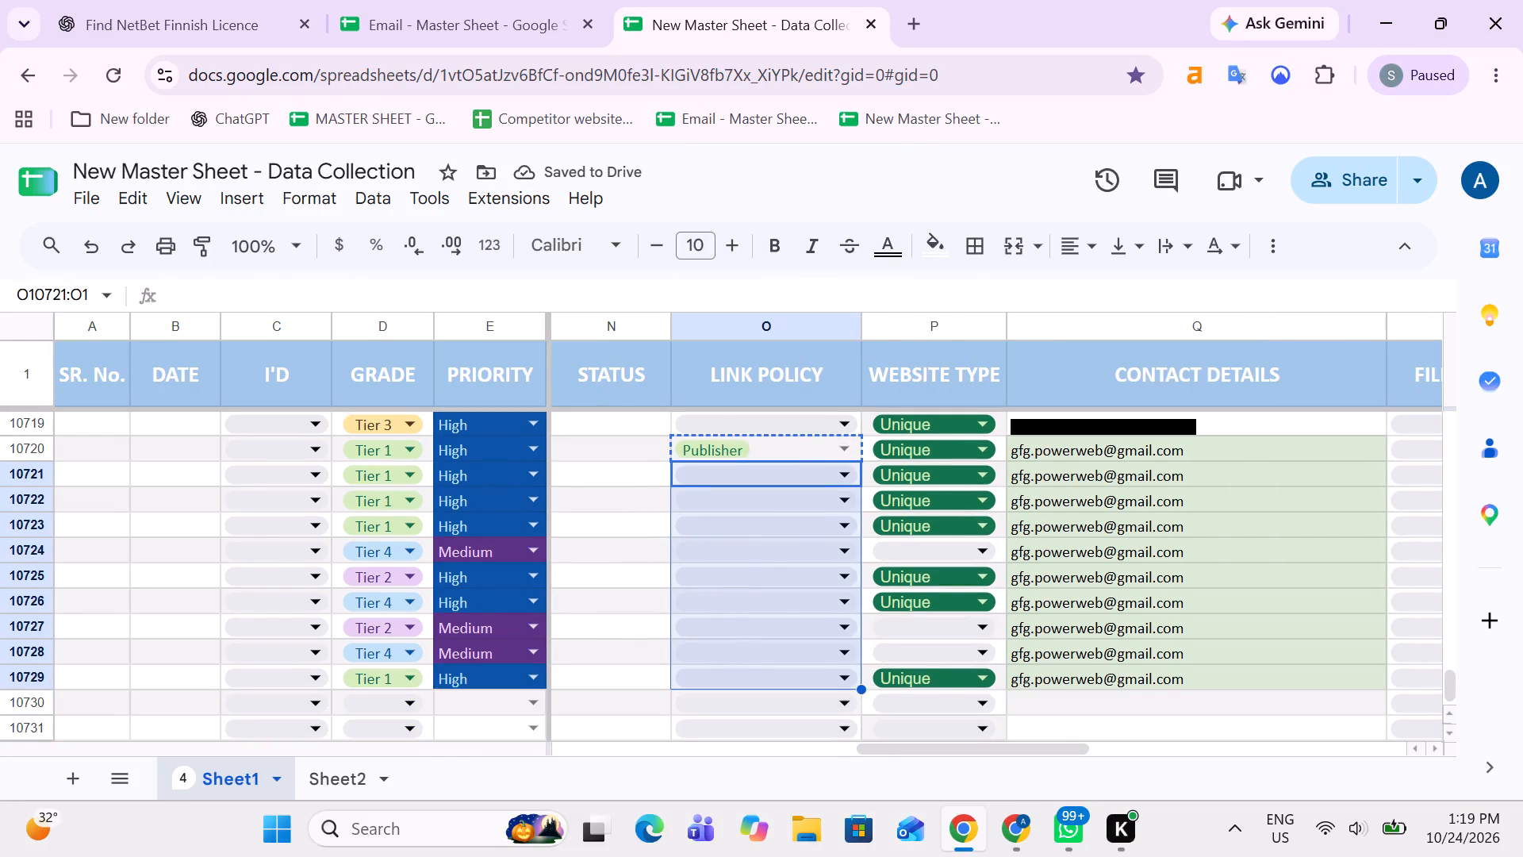
{"action": "key", "text": "ctrl+v"}
Review the newly filled rows, from the contact details back across to the website column.
{"action": "key", "text": "Up"}
{"action": "key", "text": "Down"}
{"action": "key", "text": "Right"}
{"action": "key", "text": "Right"}
{"action": "key", "text": "Right"}
{"action": "key", "text": "Left"}
{"action": "key", "text": "Left"}
{"action": "key", "text": "Left"}
{"action": "key", "text": "Left"}
{"action": "key", "text": "Left"}
{"action": "key", "text": "Left"}
{"action": "key", "text": "Left"}
{"action": "key", "text": "Left"}
{"action": "key", "text": "Left"}
{"action": "key", "text": "Left"}
{"action": "key", "text": "Left"}
{"action": "key", "text": "Left"}
{"action": "key", "text": "Left"}
{"action": "key", "text": "Left"}
{"action": "key", "text": "Left"}
{"action": "key", "text": "Left"}
{"action": "key", "text": "Left"}
{"action": "key", "text": "Left"}
{"action": "key", "text": "Left"}
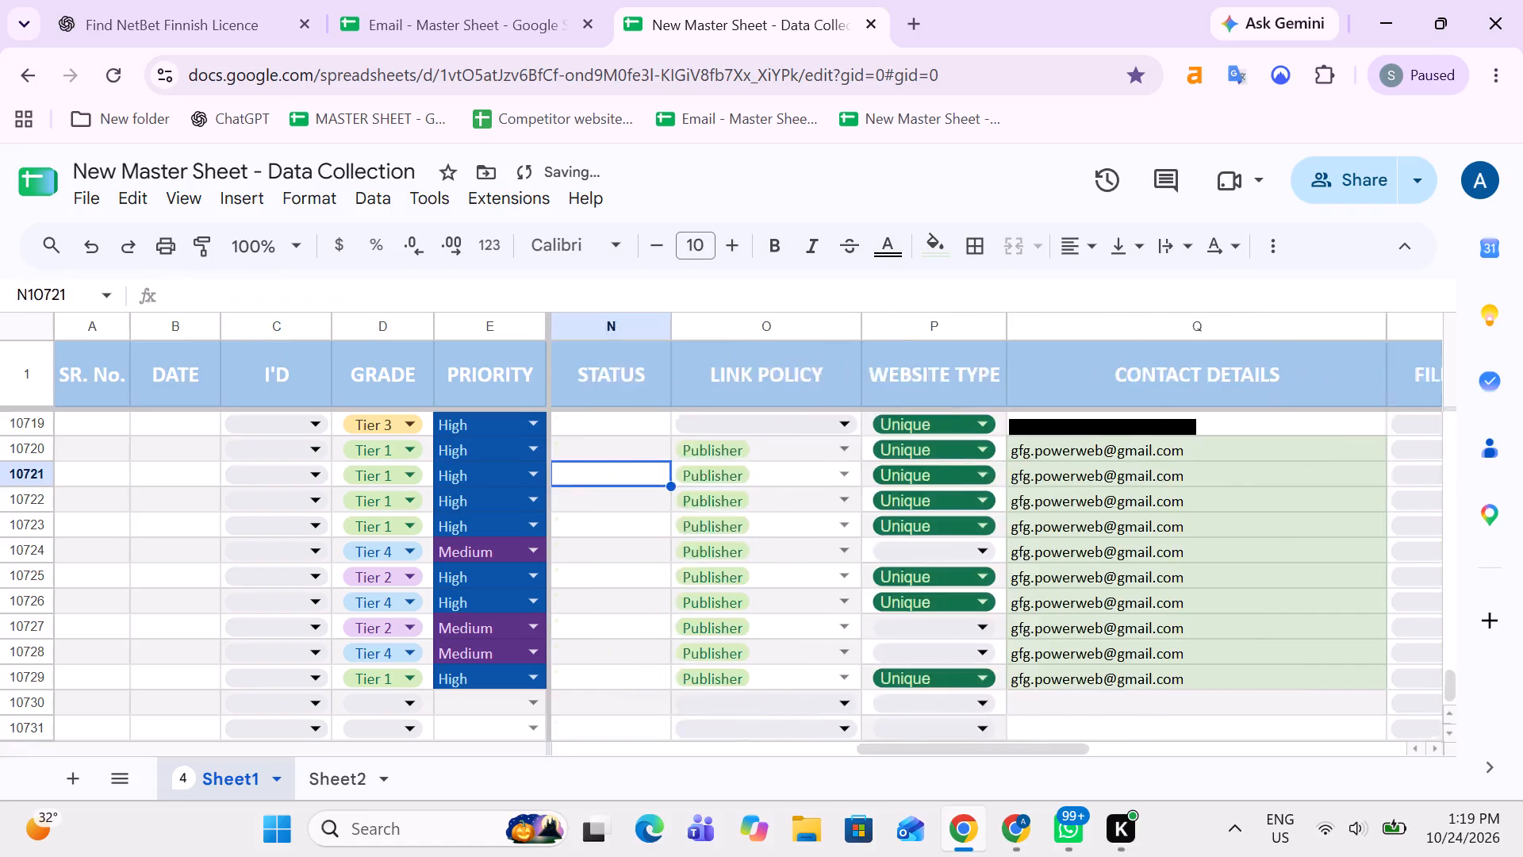
{"action": "key", "text": "Right"}
{"action": "key", "text": "Right"}
{"action": "key", "text": "Right"}
{"action": "key", "text": "Right"}
{"action": "key", "text": "Right"}
{"action": "key", "text": "Down"}
{"action": "key", "text": "Down"}
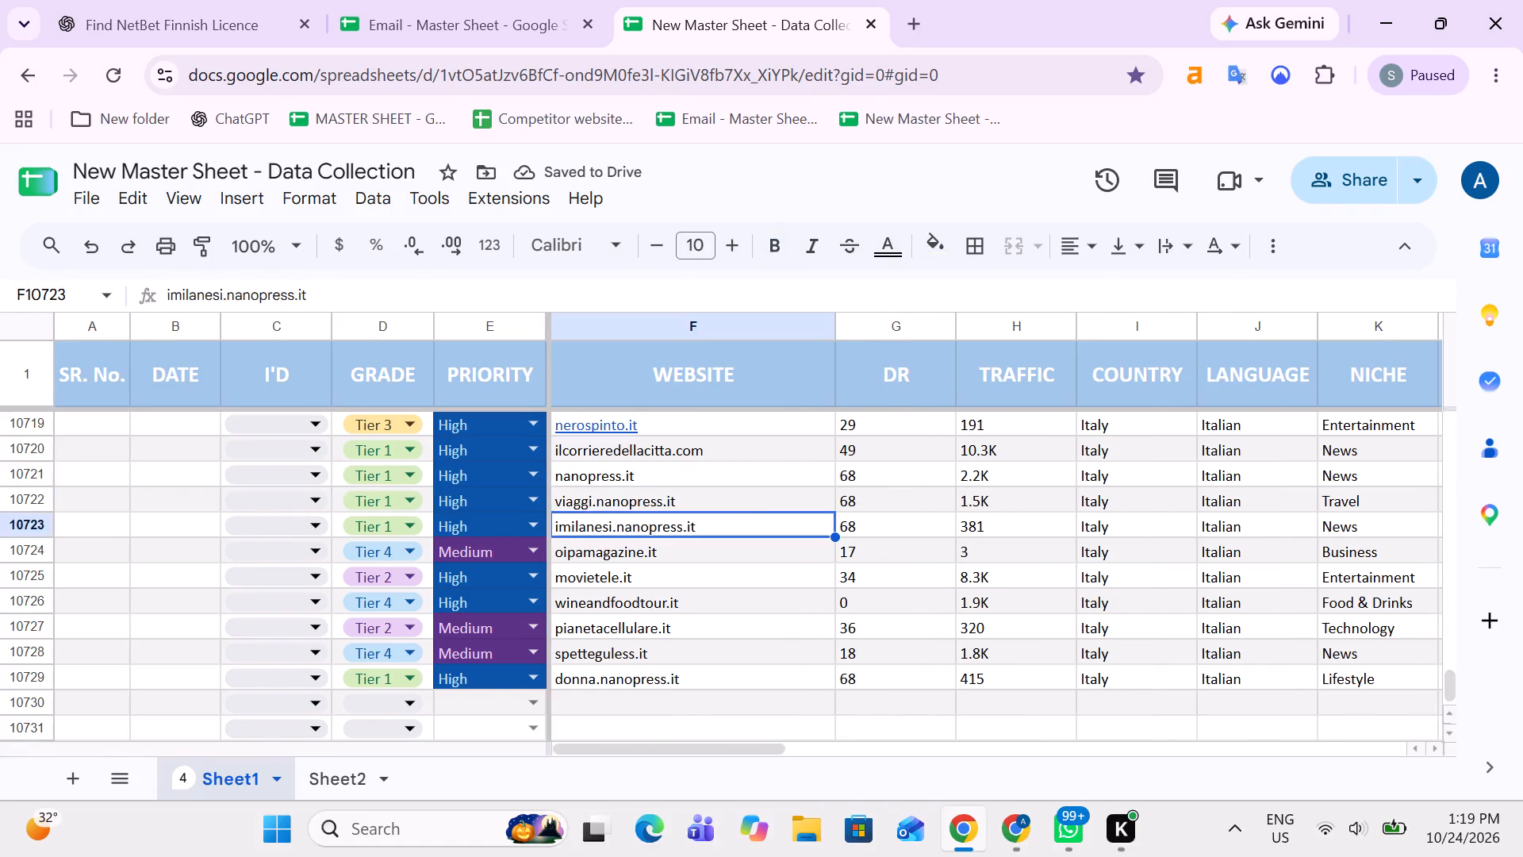
Switch to Gmail and relabel the romaforever.it conversation from ☑ Casino to ☑☑ Casino.
{"action": "key", "text": "alt+Tab"}
{"action": "scroll", "coordinate": [1061, 594], "scroll_direction": "down", "scroll_amount": 8}
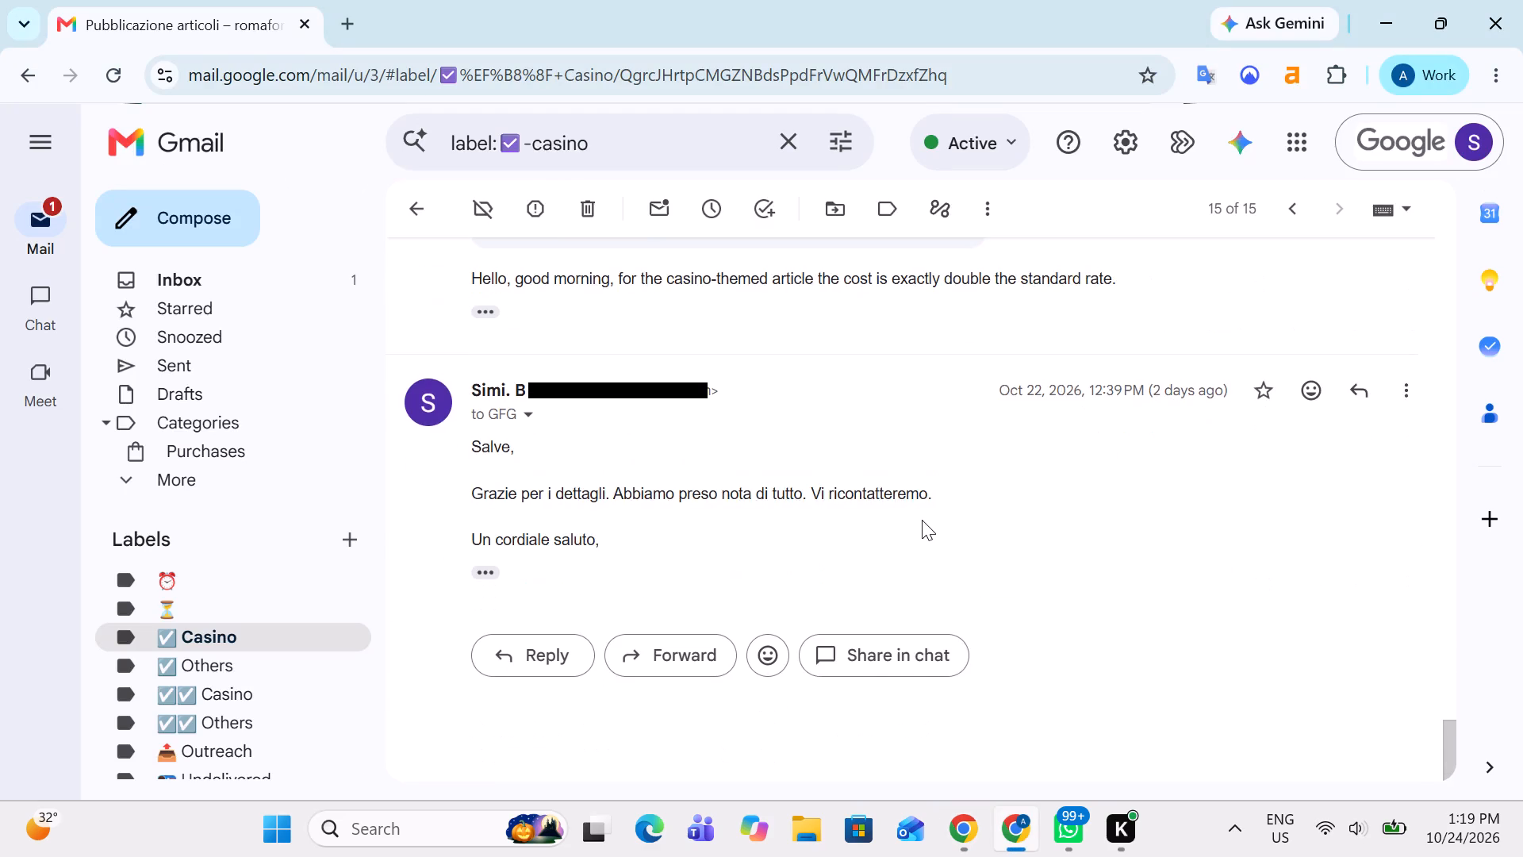
{"action": "scroll", "coordinate": [922, 520], "scroll_direction": "up", "scroll_amount": 1}
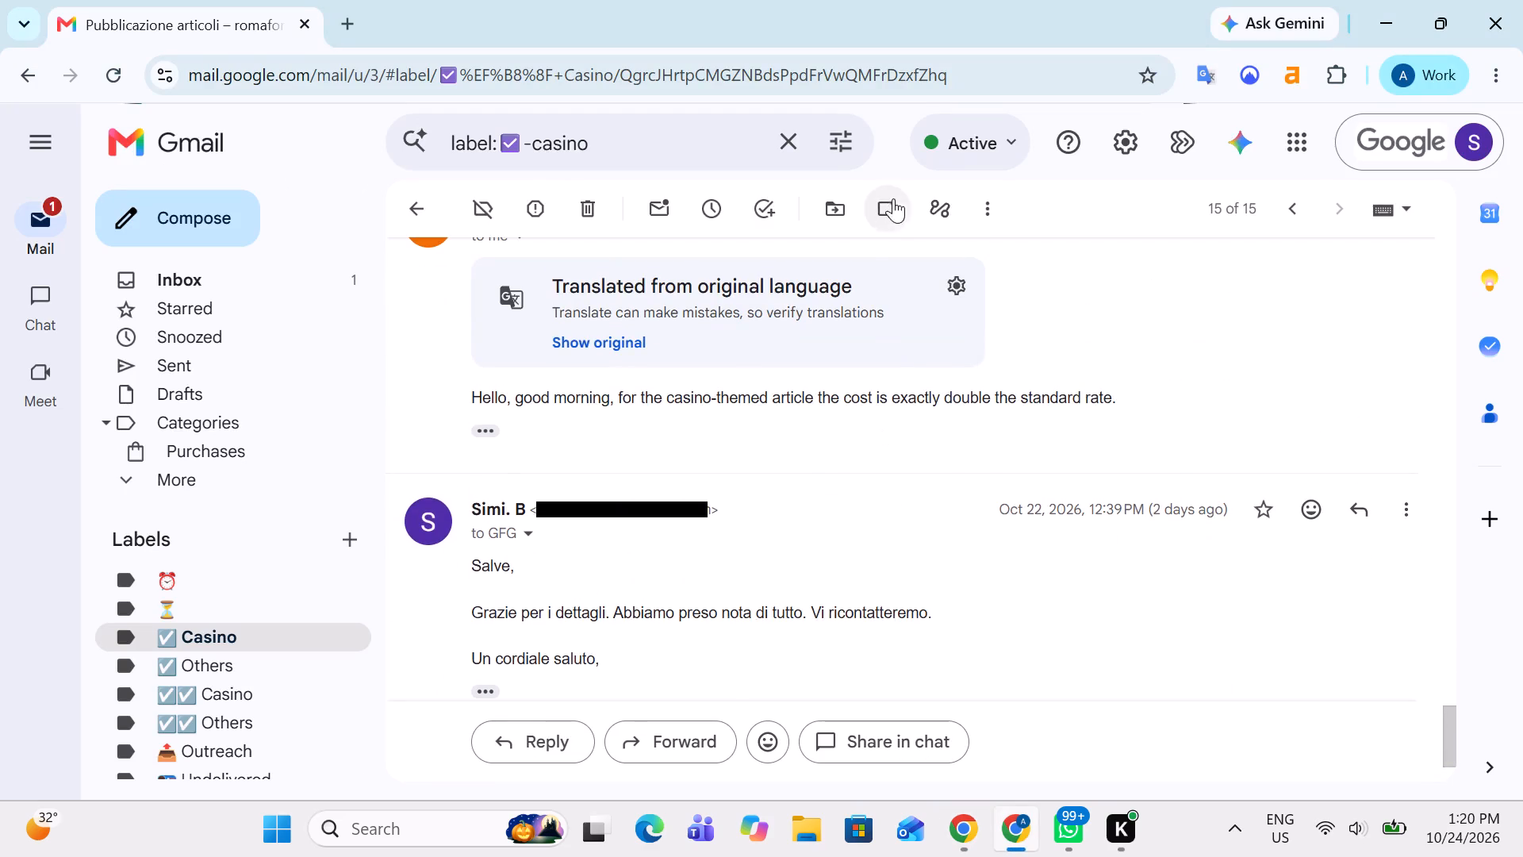
{"action": "left_click", "coordinate": [890, 209]}
{"action": "left_click", "coordinate": [913, 338]}
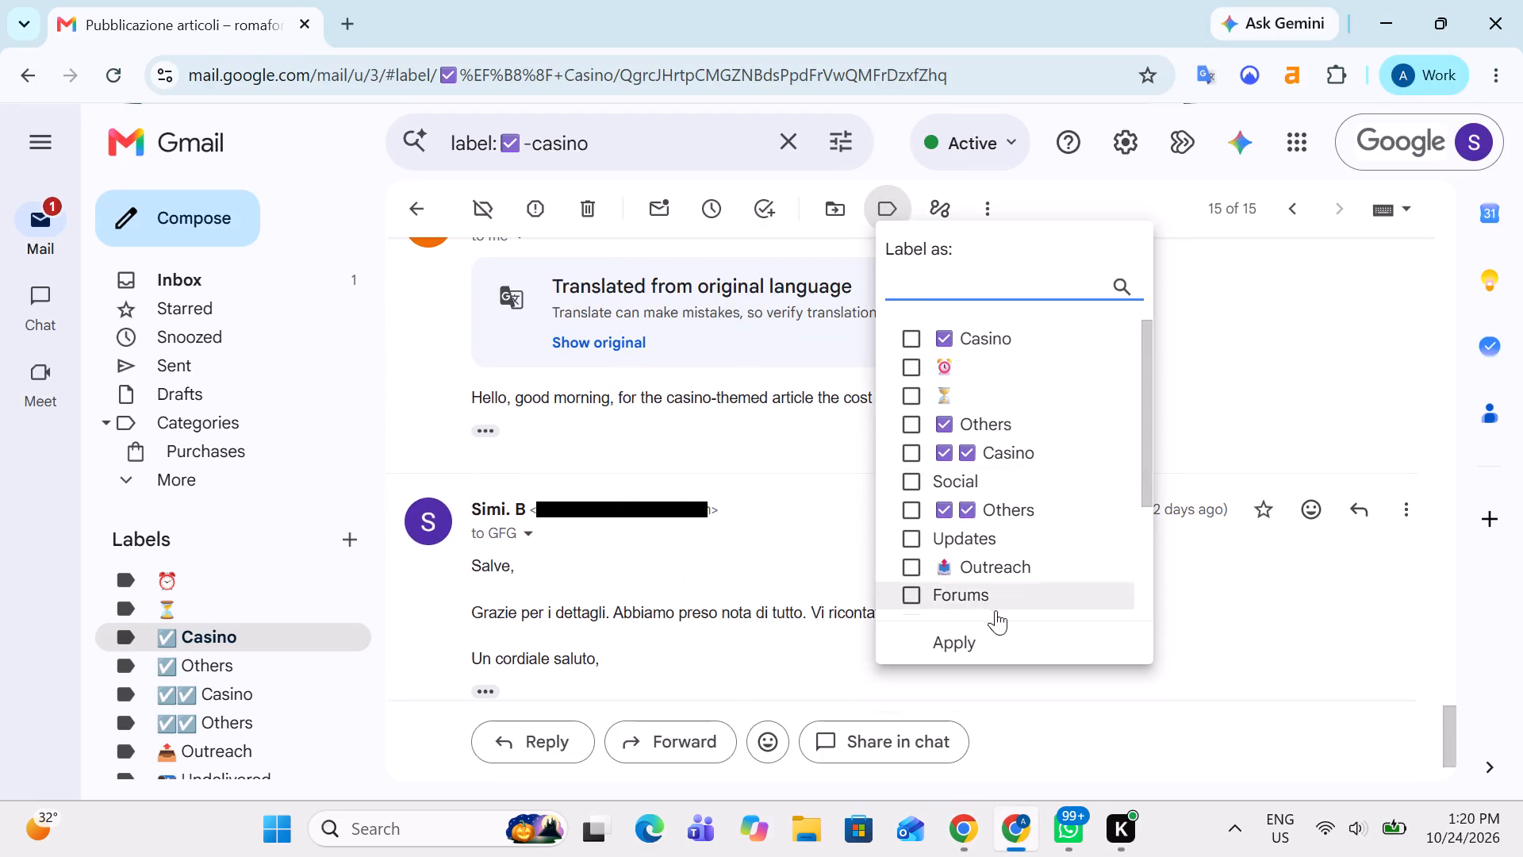
{"action": "left_click", "coordinate": [985, 453]}
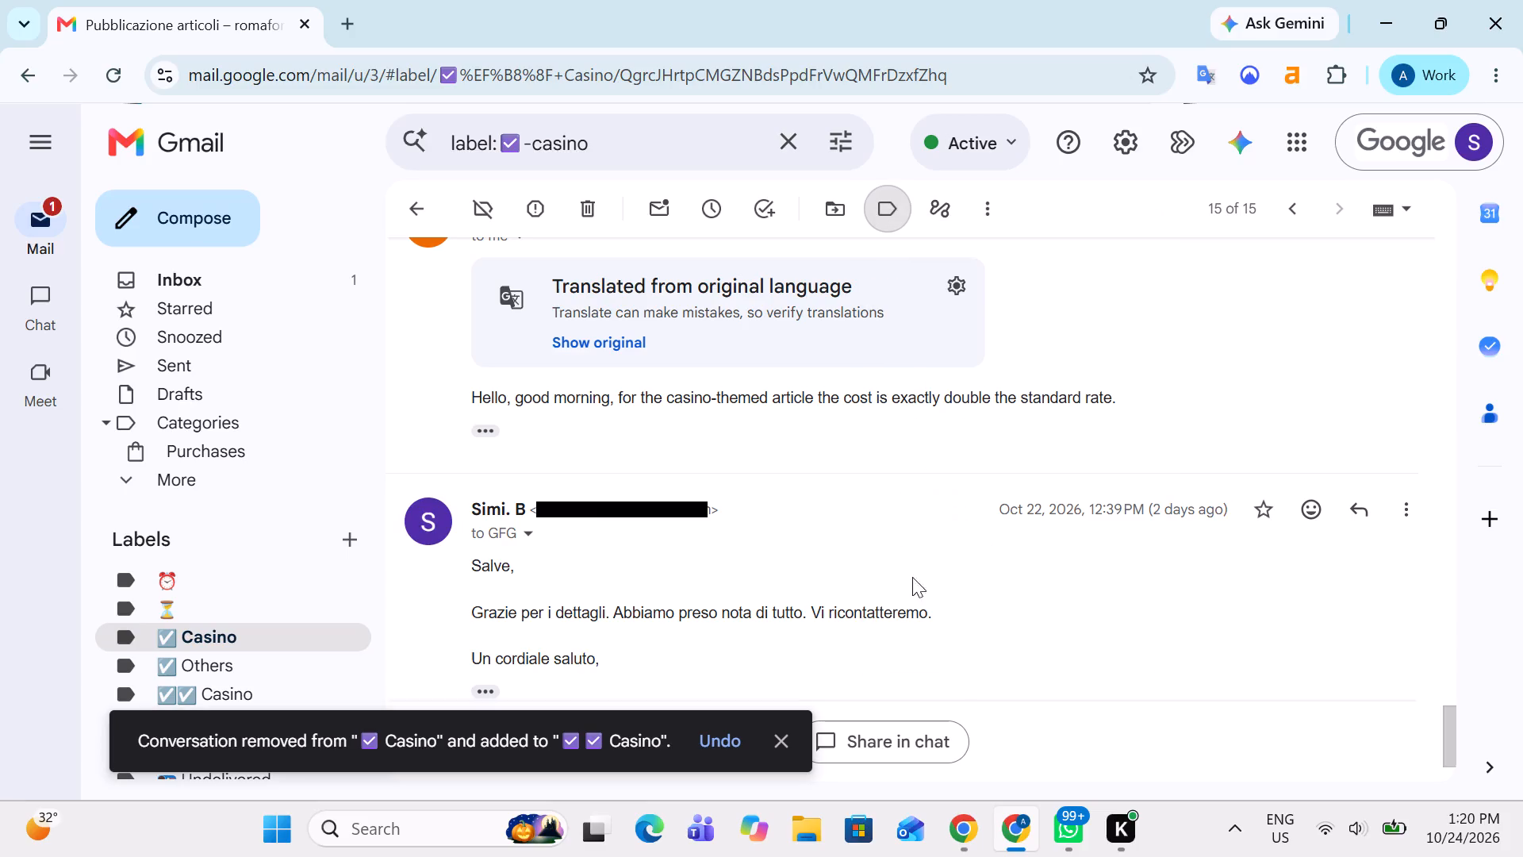
Copy romaforever.it from the email subject and search the New Master Sheet for it.
{"action": "scroll", "coordinate": [885, 588], "scroll_direction": "up", "scroll_amount": 20}
{"action": "scroll", "coordinate": [885, 588], "scroll_direction": "up", "scroll_amount": 5}
{"action": "scroll", "coordinate": [869, 356], "scroll_direction": "up", "scroll_amount": 14}
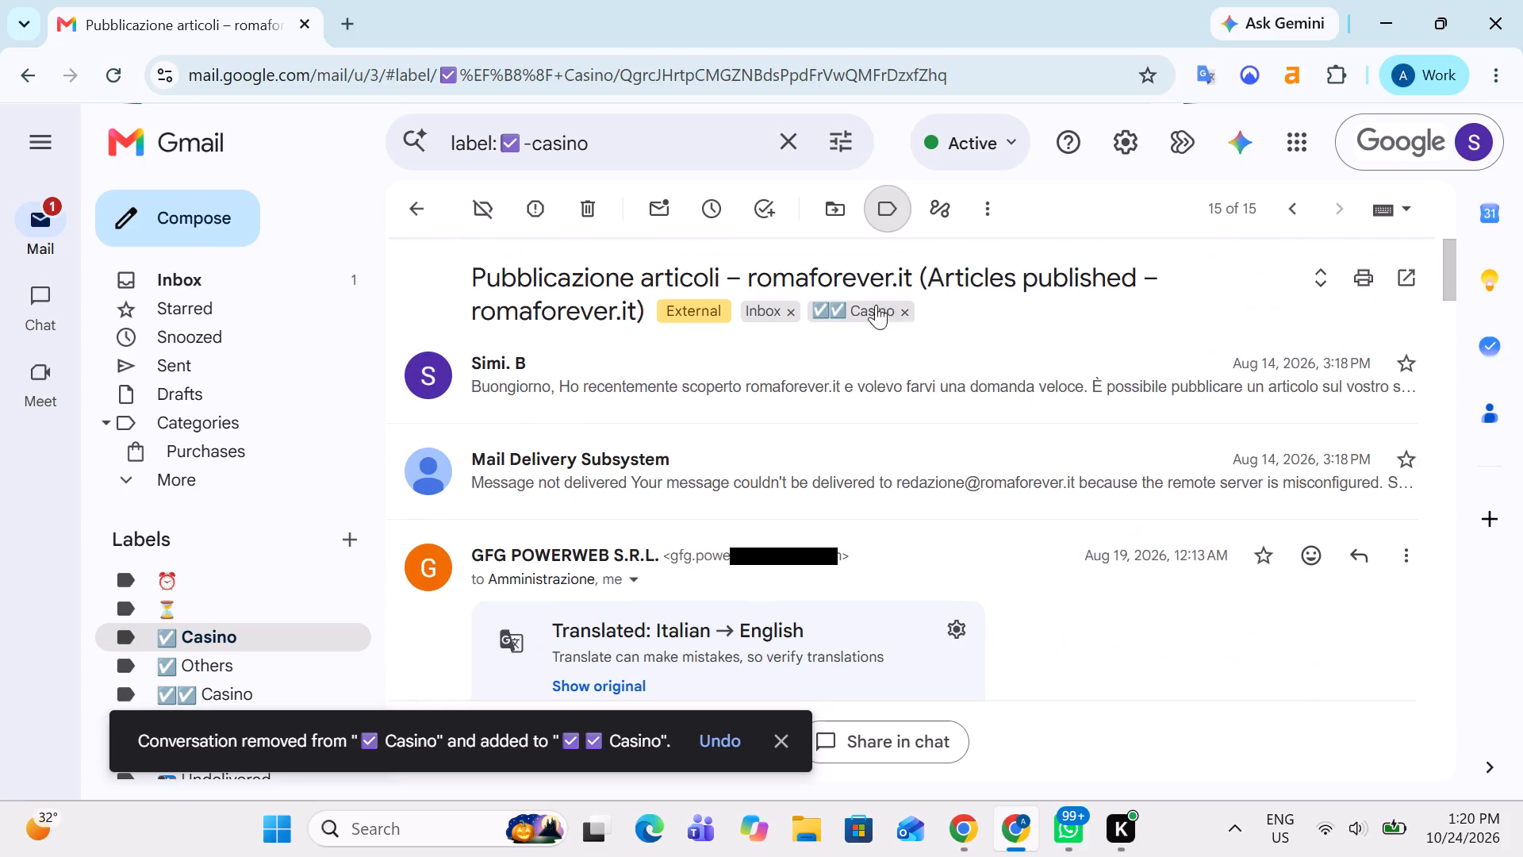
{"action": "scroll", "coordinate": [876, 305], "scroll_direction": "up", "scroll_amount": 4}
{"action": "left_click", "coordinate": [803, 278]}
{"action": "left_click_drag", "start_coordinate": [803, 278], "coordinate": [905, 282]}
{"action": "key", "text": "ctrl+c"}
{"action": "key", "text": "ctrl+c"}
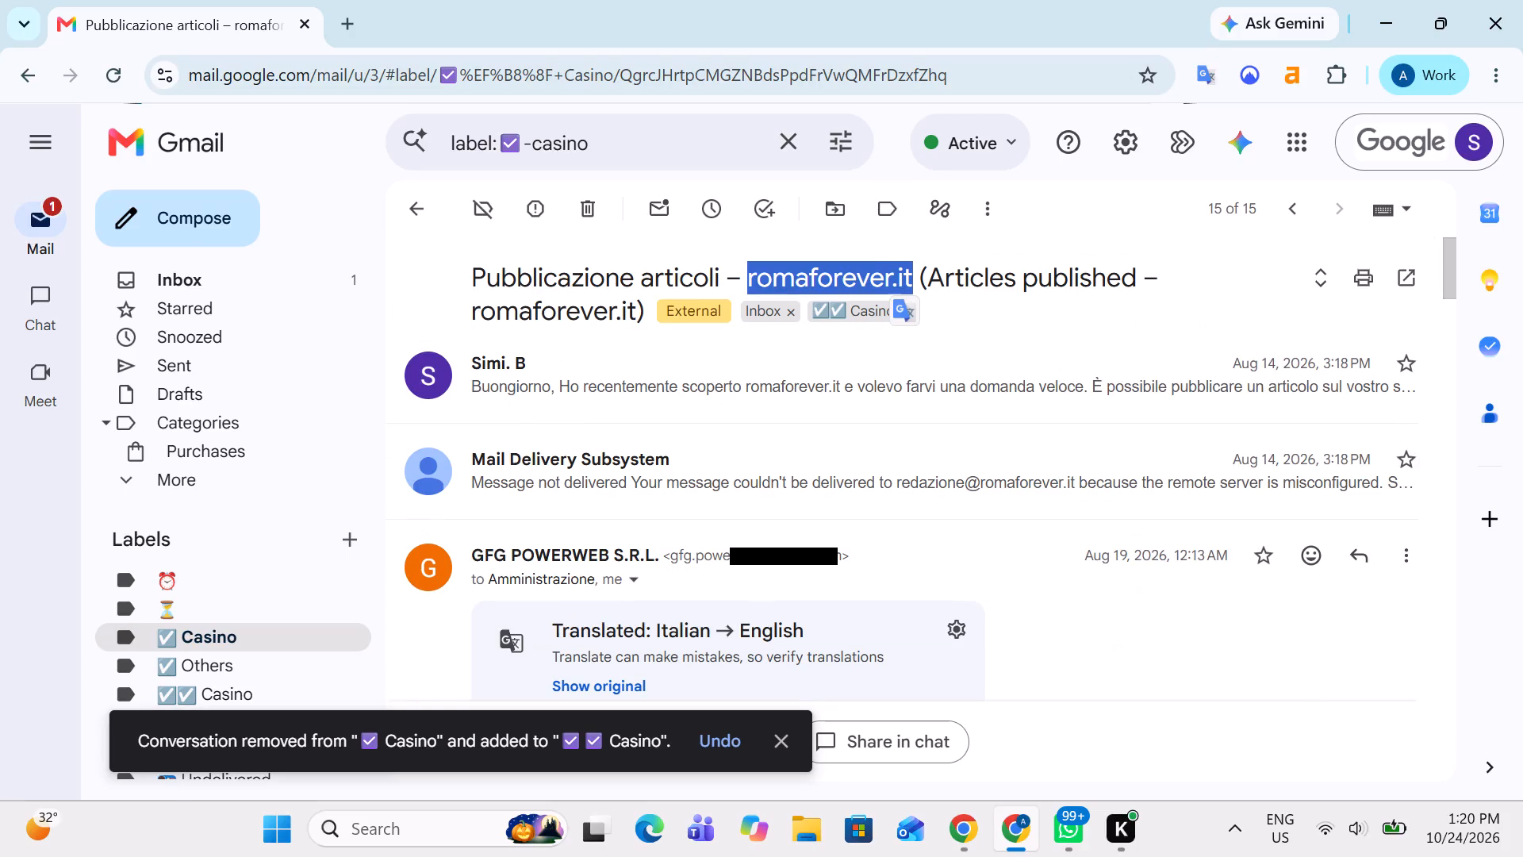
{"action": "key", "text": "alt+Tab"}
{"action": "key", "text": "ctrl+f"}
{"action": "key", "text": "ctrl+v"}
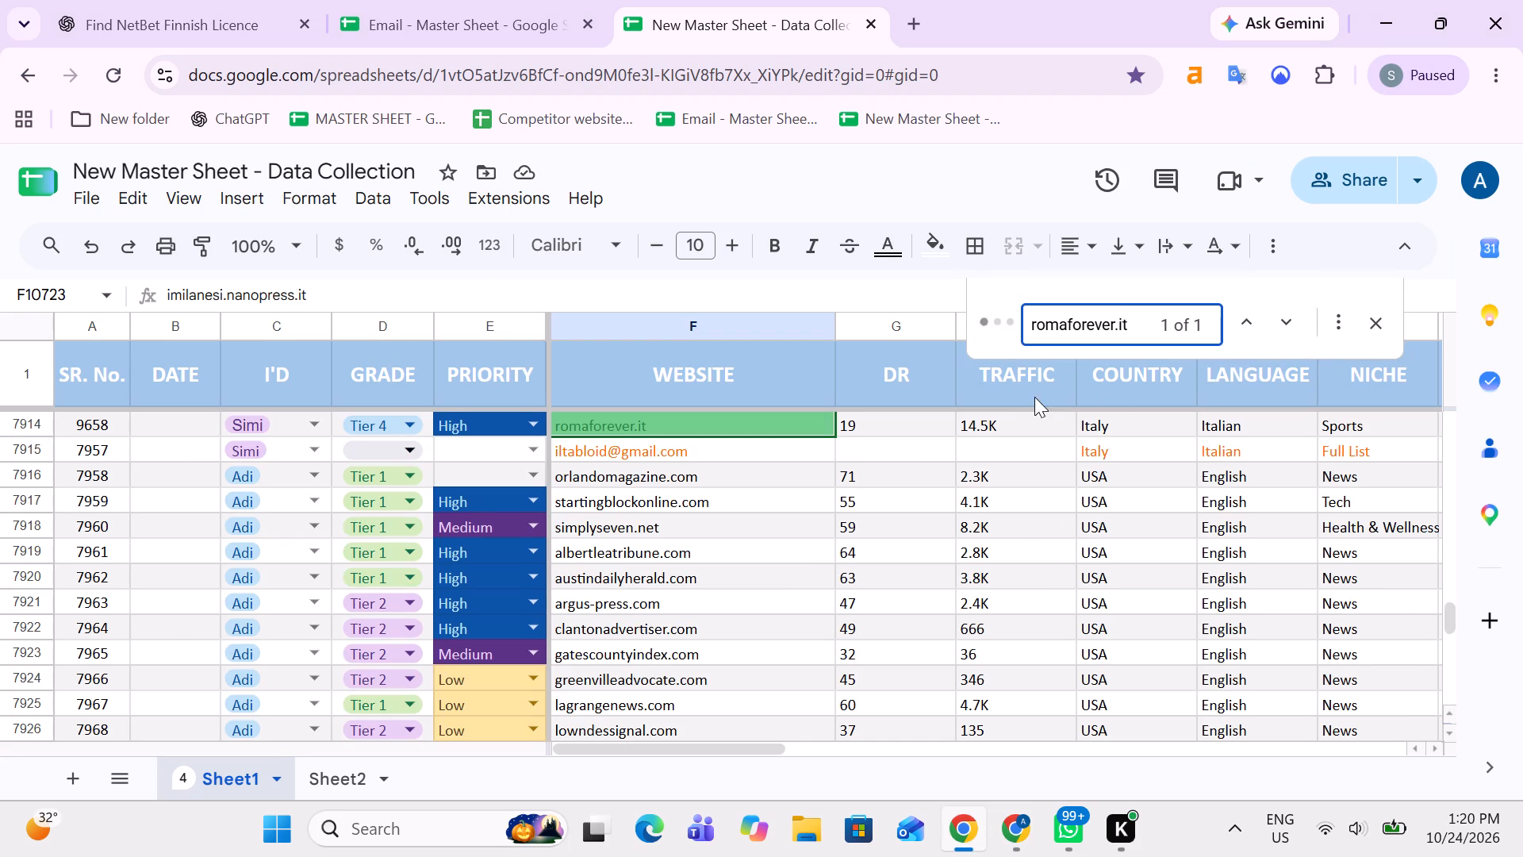
Set the casino price of romaforever.it in row 7914 to 600, check its contact details, and close the search.
{"action": "left_click", "coordinate": [997, 423]}
{"action": "key", "text": "Right"}
{"action": "key", "text": "Right"}
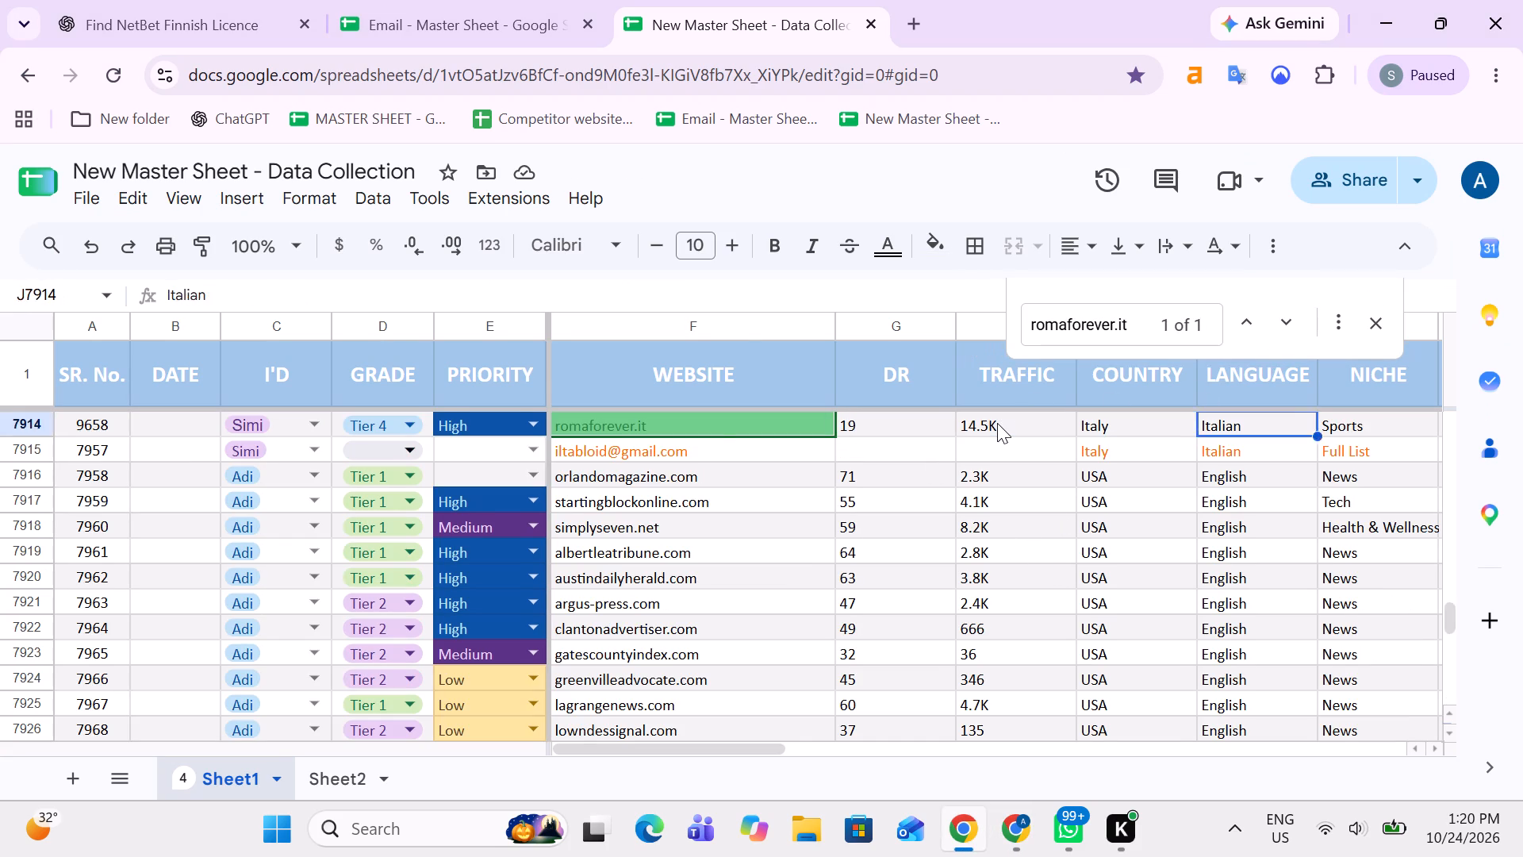
{"action": "key", "text": "Right"}
{"action": "key", "text": "Right"}
{"action": "key", "text": "Right"}
{"action": "key", "text": "Right"}
{"action": "key", "text": "Right"}
{"action": "key", "text": "Right"}
{"action": "key", "text": "Left"}
{"action": "key", "text": "Left"}
{"action": "key", "text": "Left"}
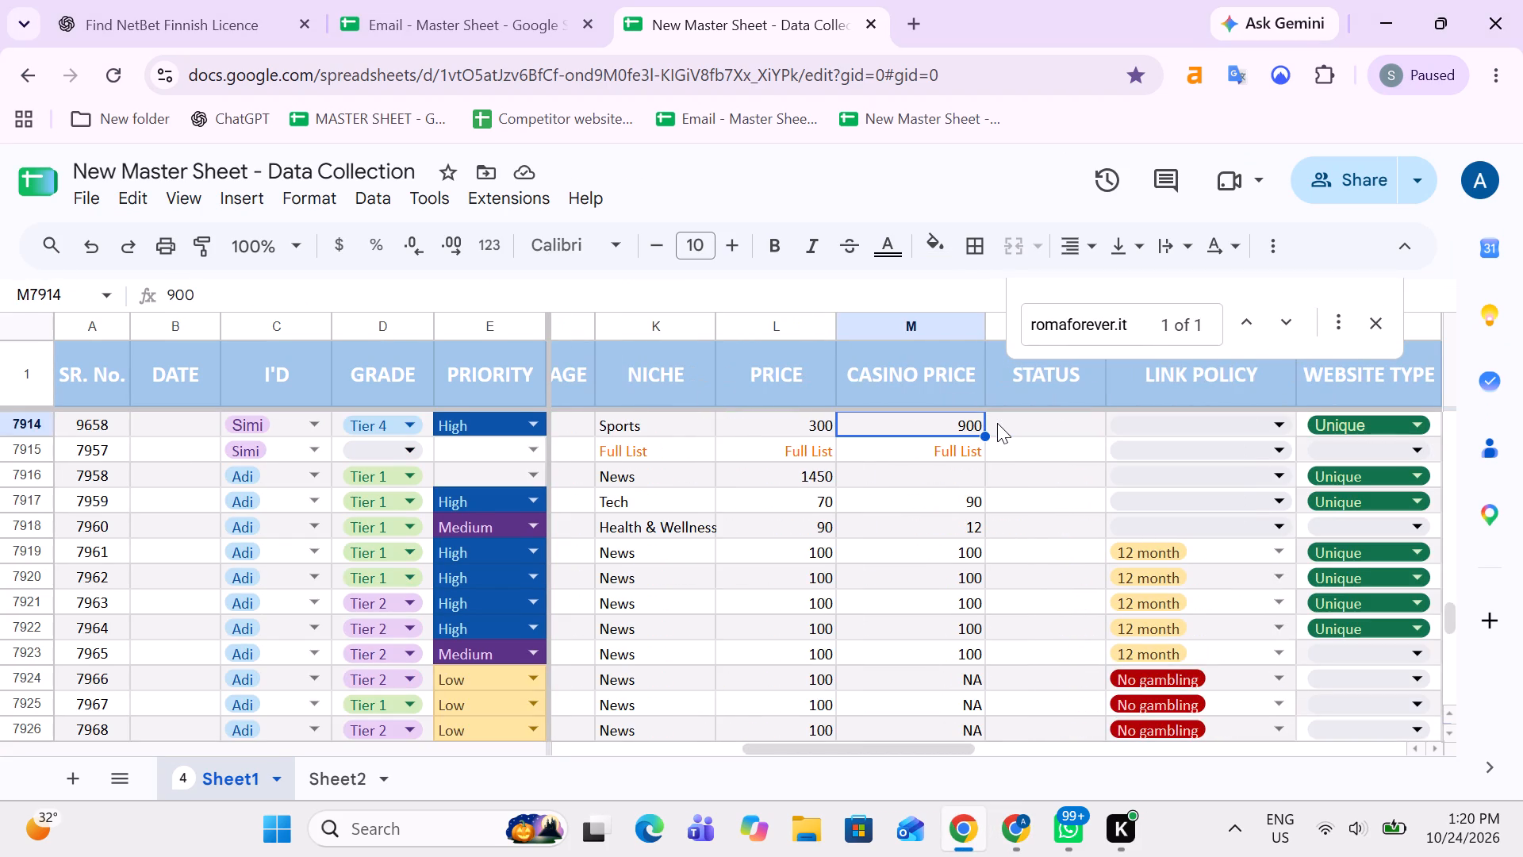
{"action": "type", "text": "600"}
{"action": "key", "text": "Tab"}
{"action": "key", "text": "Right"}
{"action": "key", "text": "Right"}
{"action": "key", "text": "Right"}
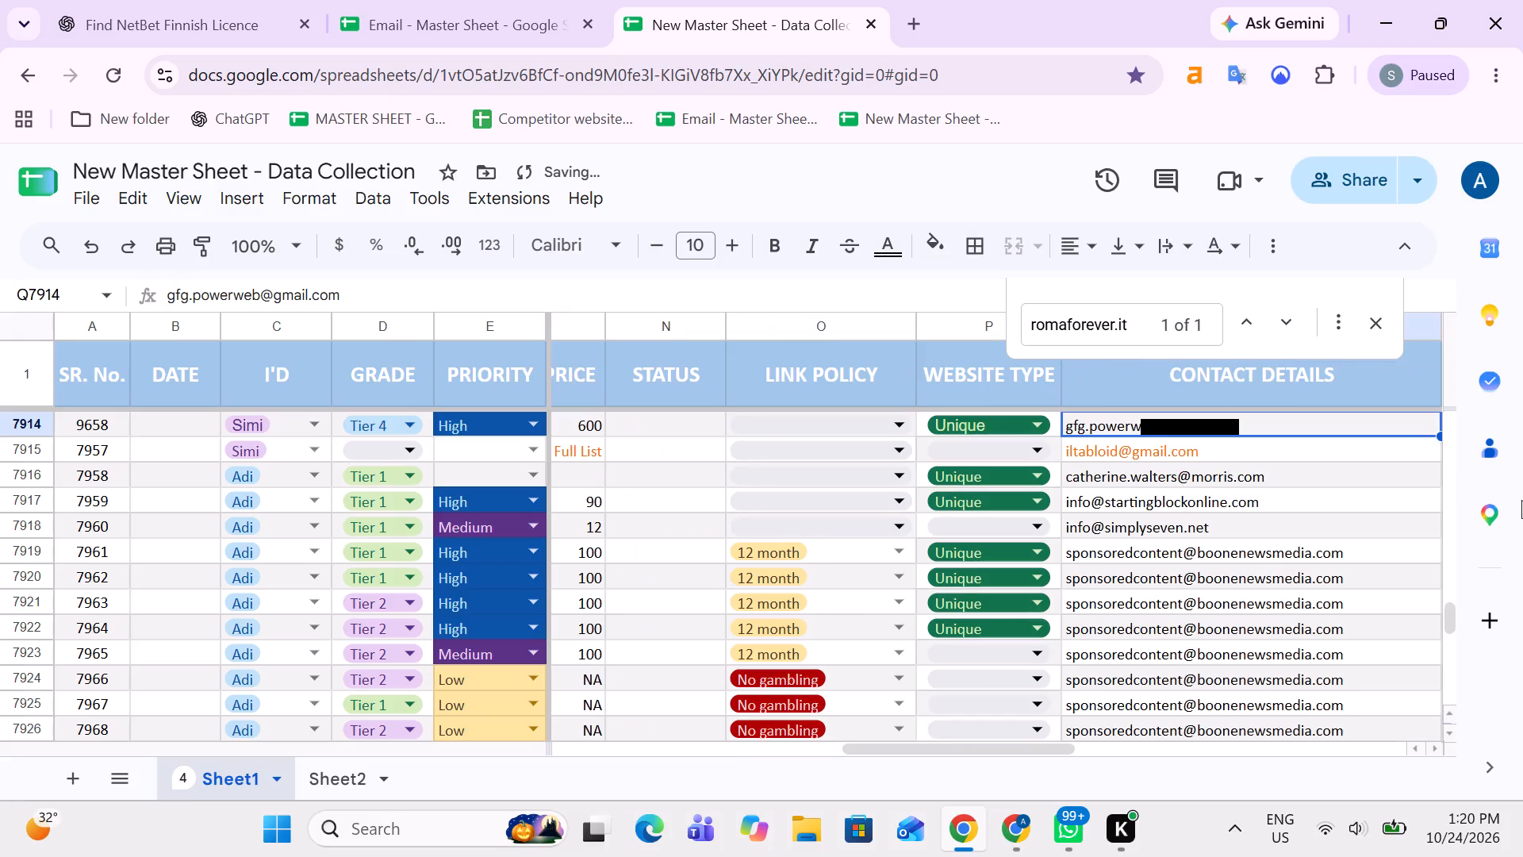
{"action": "left_click", "coordinate": [1374, 316]}
Go back to the end of the website list, and in Gmail return to the ☑ Casino conversation list.
{"action": "key", "text": "ctrl+Down"}
{"action": "key", "text": "Down"}
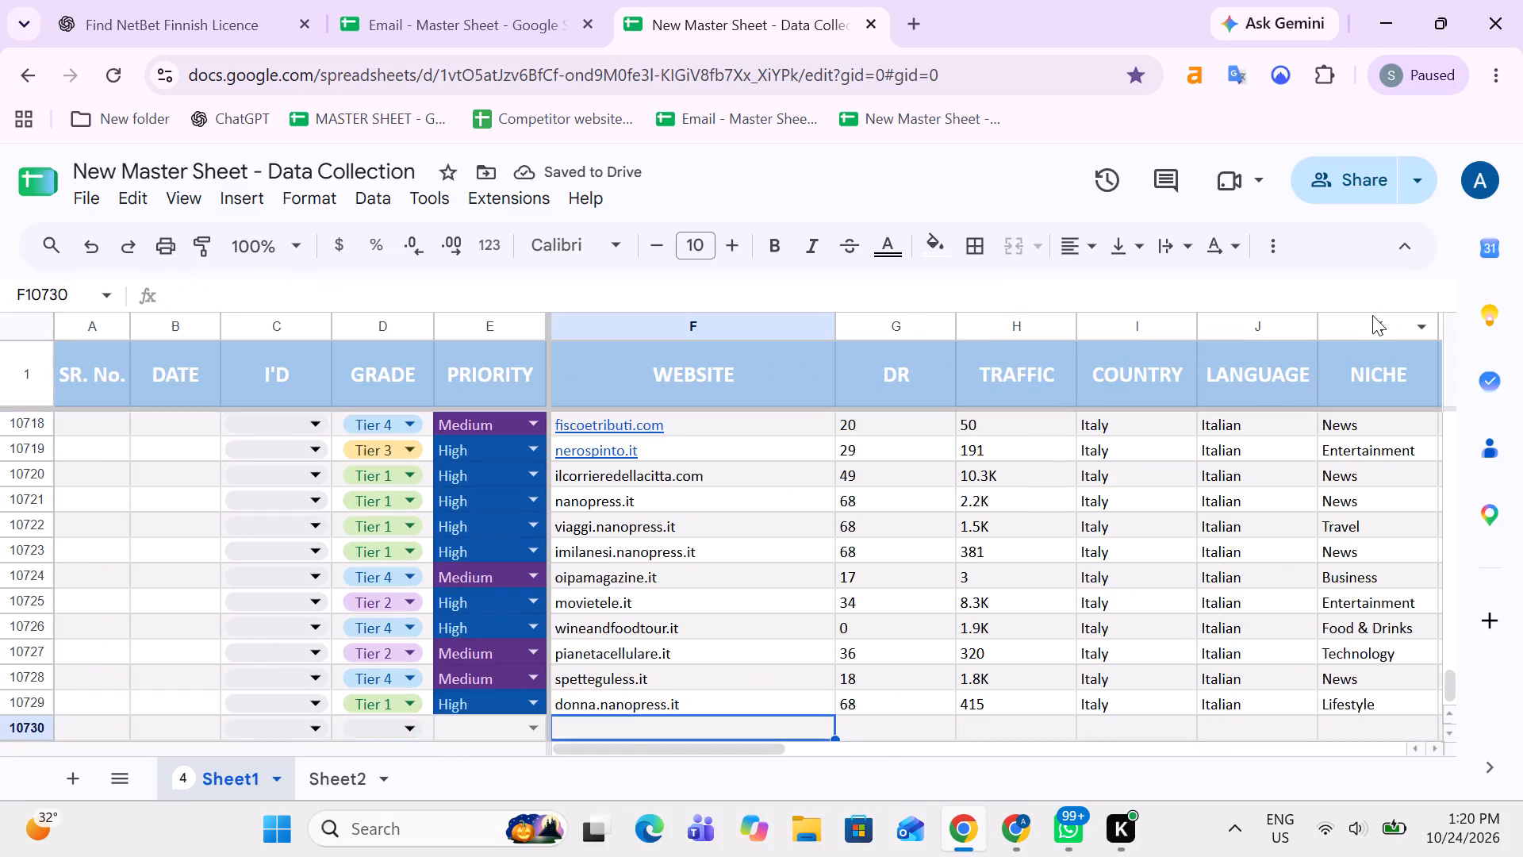
{"action": "key", "text": "Down"}
{"action": "key", "text": "Down"}
{"action": "key", "text": "Up"}
{"action": "key", "text": "Up"}
{"action": "key", "text": "alt+Tab"}
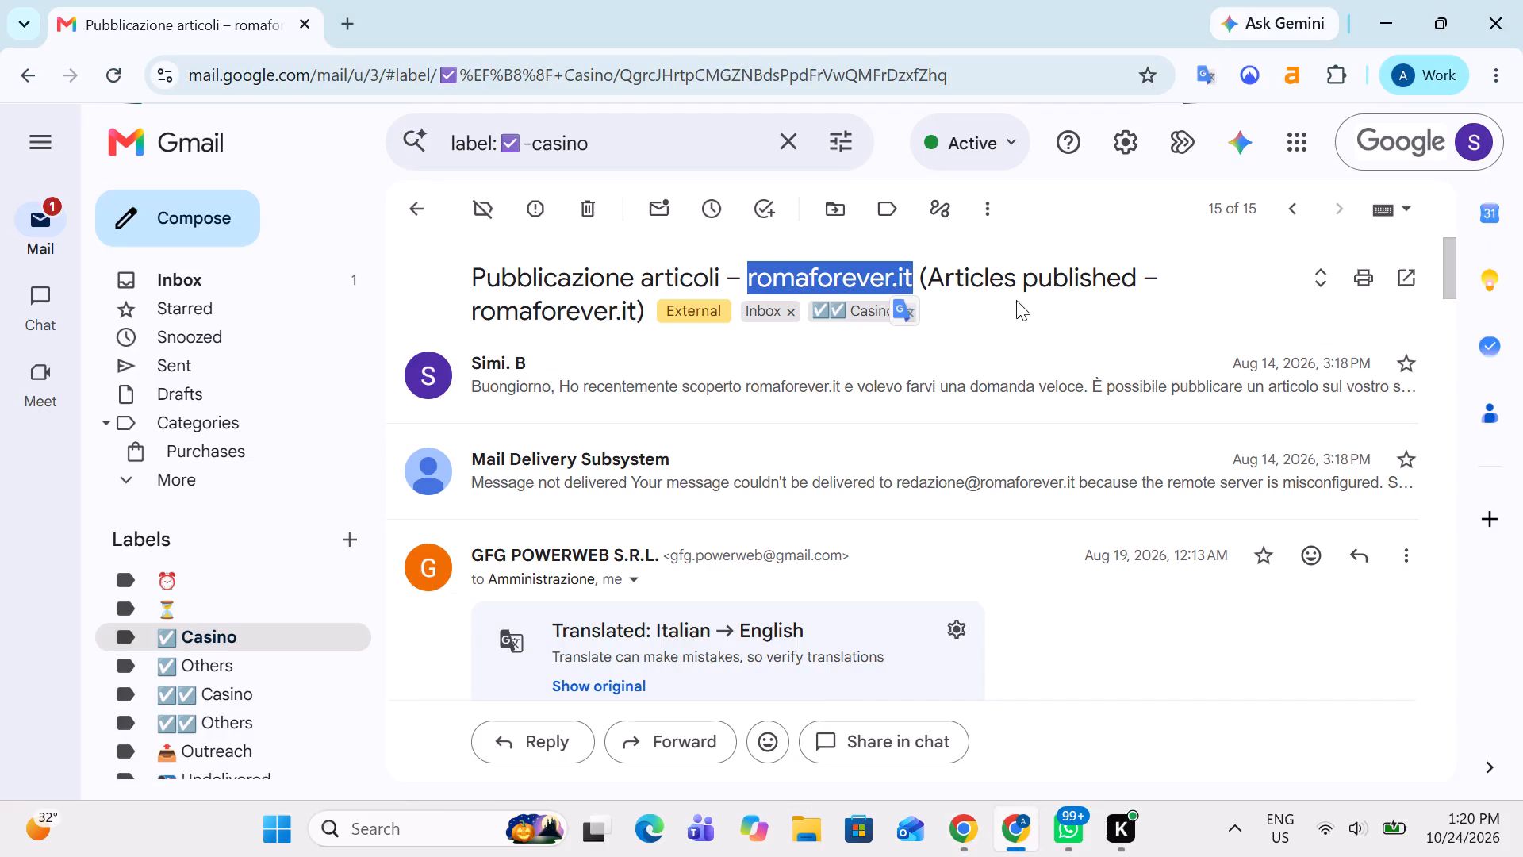
{"action": "left_click", "coordinate": [427, 218]}
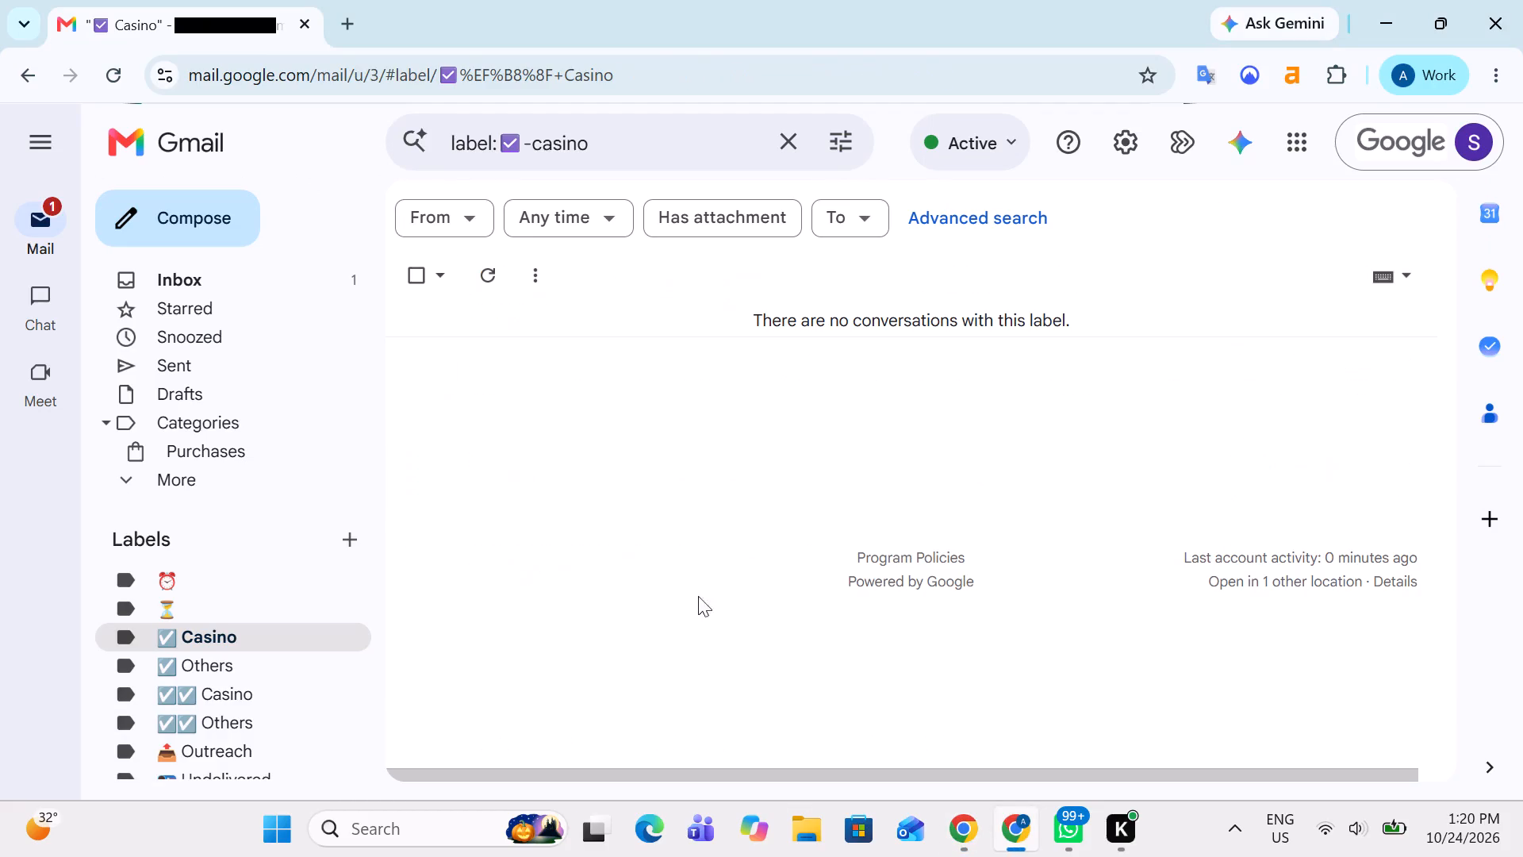
{"action": "scroll", "coordinate": [691, 548], "scroll_direction": "down", "scroll_amount": 2}
In the New Master Sheet, copy the I'D value Simi from row 10685 into rows 10686 to 10729.
{"action": "key", "text": "alt+Tab"}
{"action": "key", "text": "Left"}
{"action": "key", "text": "Left"}
{"action": "key", "text": "Up"}
{"action": "key", "text": "Left"}
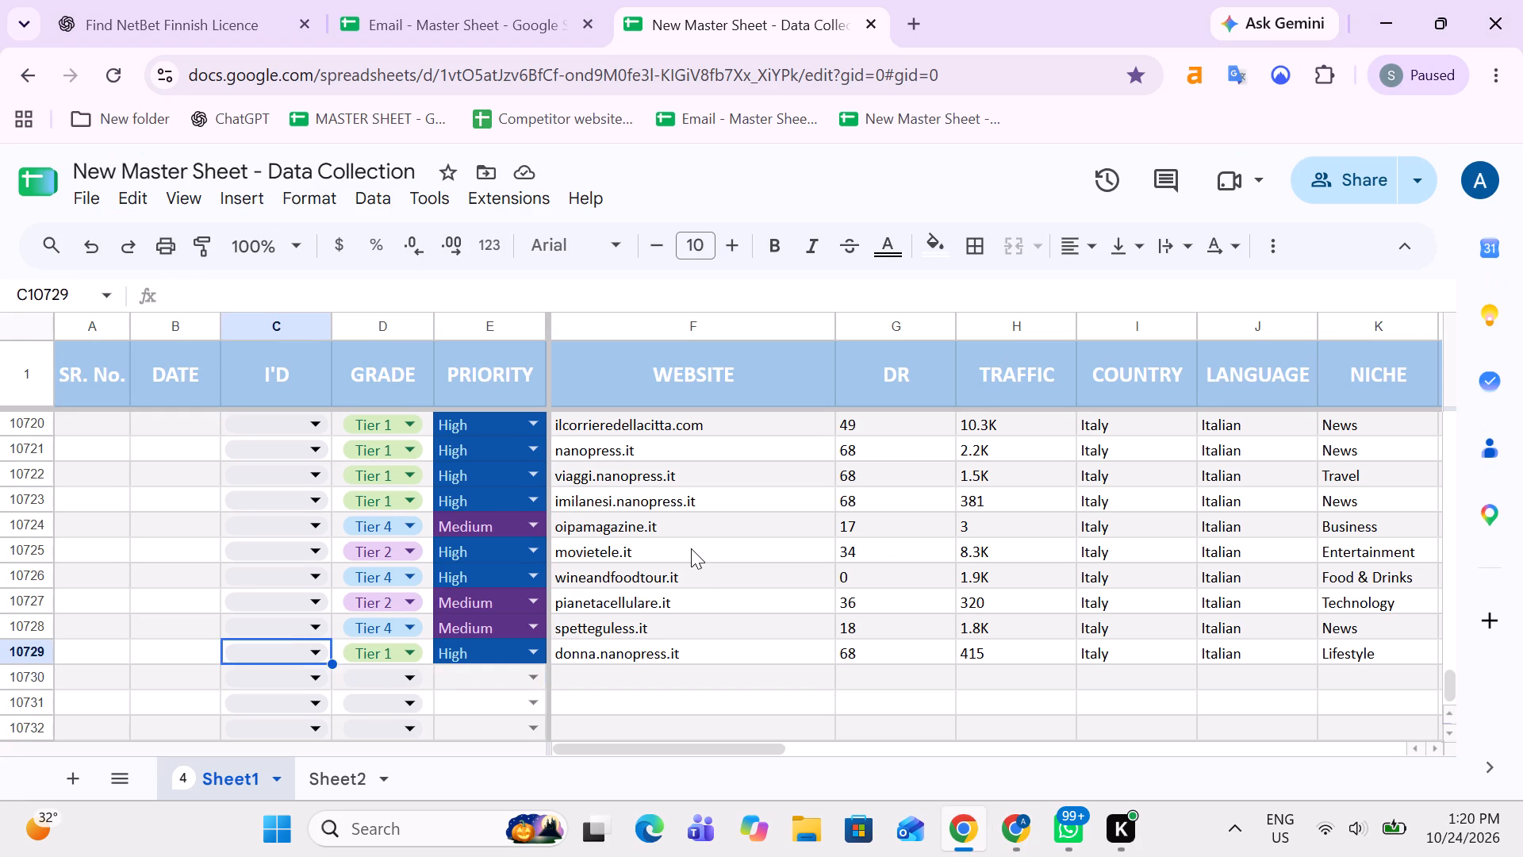
{"action": "key", "text": "ctrl+Up"}
{"action": "key", "text": "Up"}
{"action": "key", "text": "Down"}
{"action": "key", "text": "ctrl+c"}
{"action": "key", "text": "Right"}
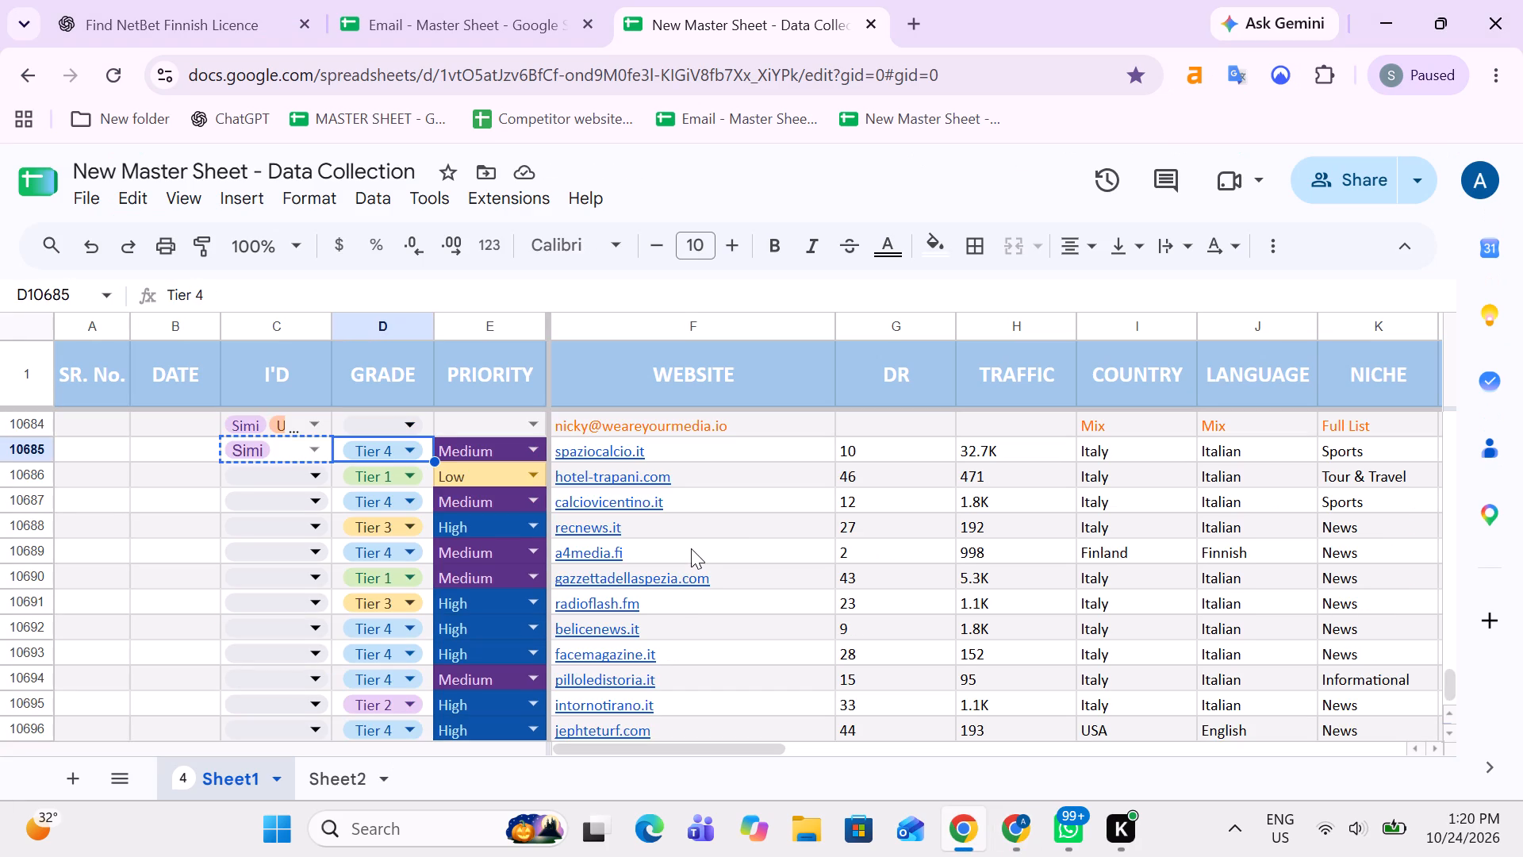
{"action": "key", "text": "Right"}
{"action": "key", "text": "Right"}
{"action": "key", "text": "ctrl+Down"}
{"action": "key", "text": "Down"}
{"action": "key", "text": "Down"}
{"action": "key", "text": "Up"}
{"action": "key", "text": "Up"}
{"action": "key", "text": "Left"}
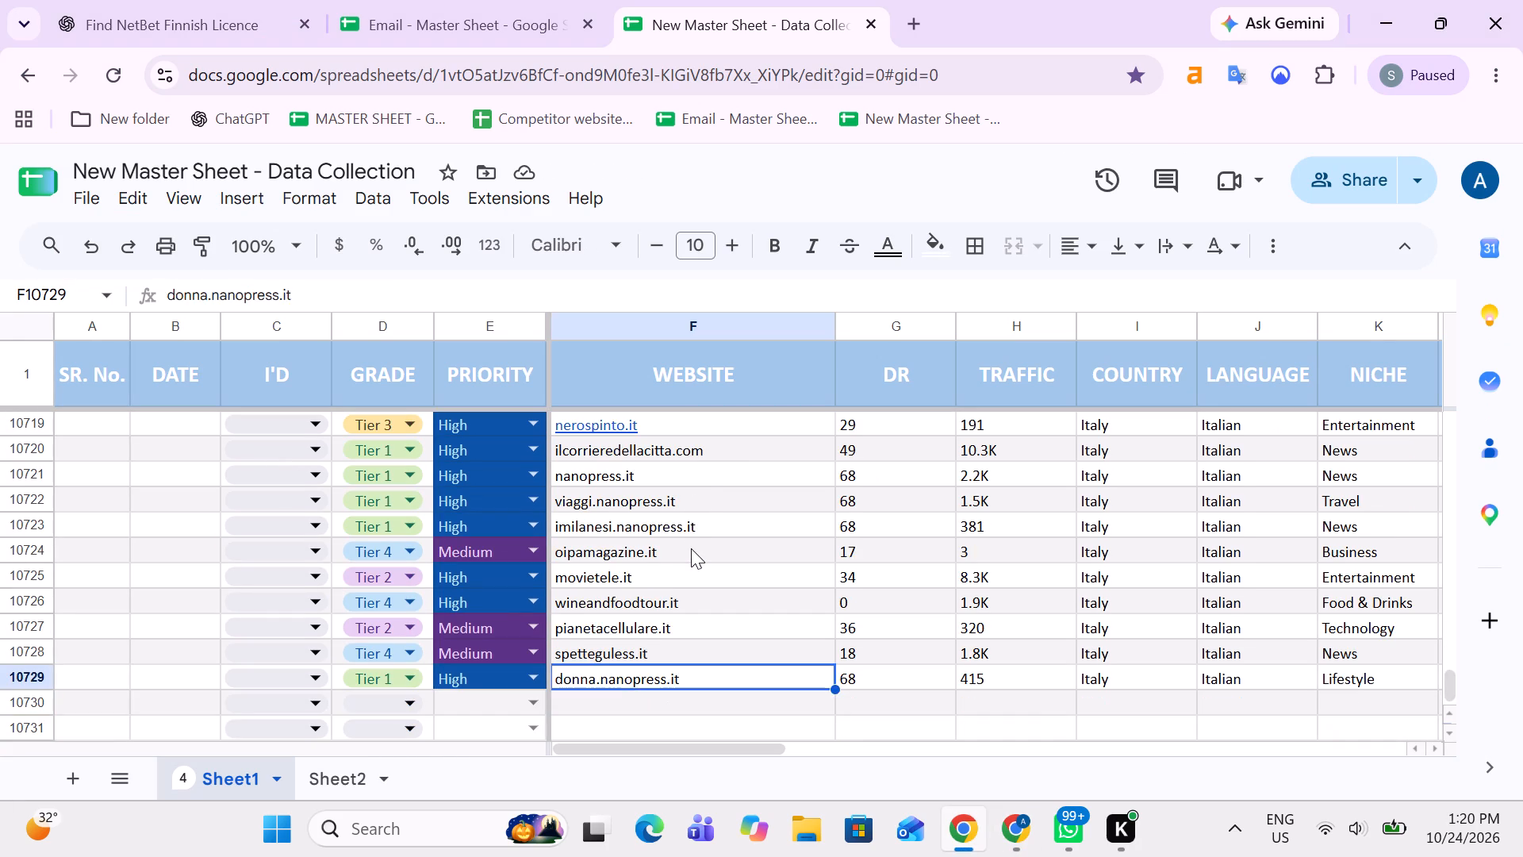
{"action": "key", "text": "Left"}
{"action": "key", "text": "Left"}
{"action": "key", "text": "ctrl+v"}
{"action": "key", "text": "ctrl+shift+Up"}
{"action": "key", "text": "shift+Down"}
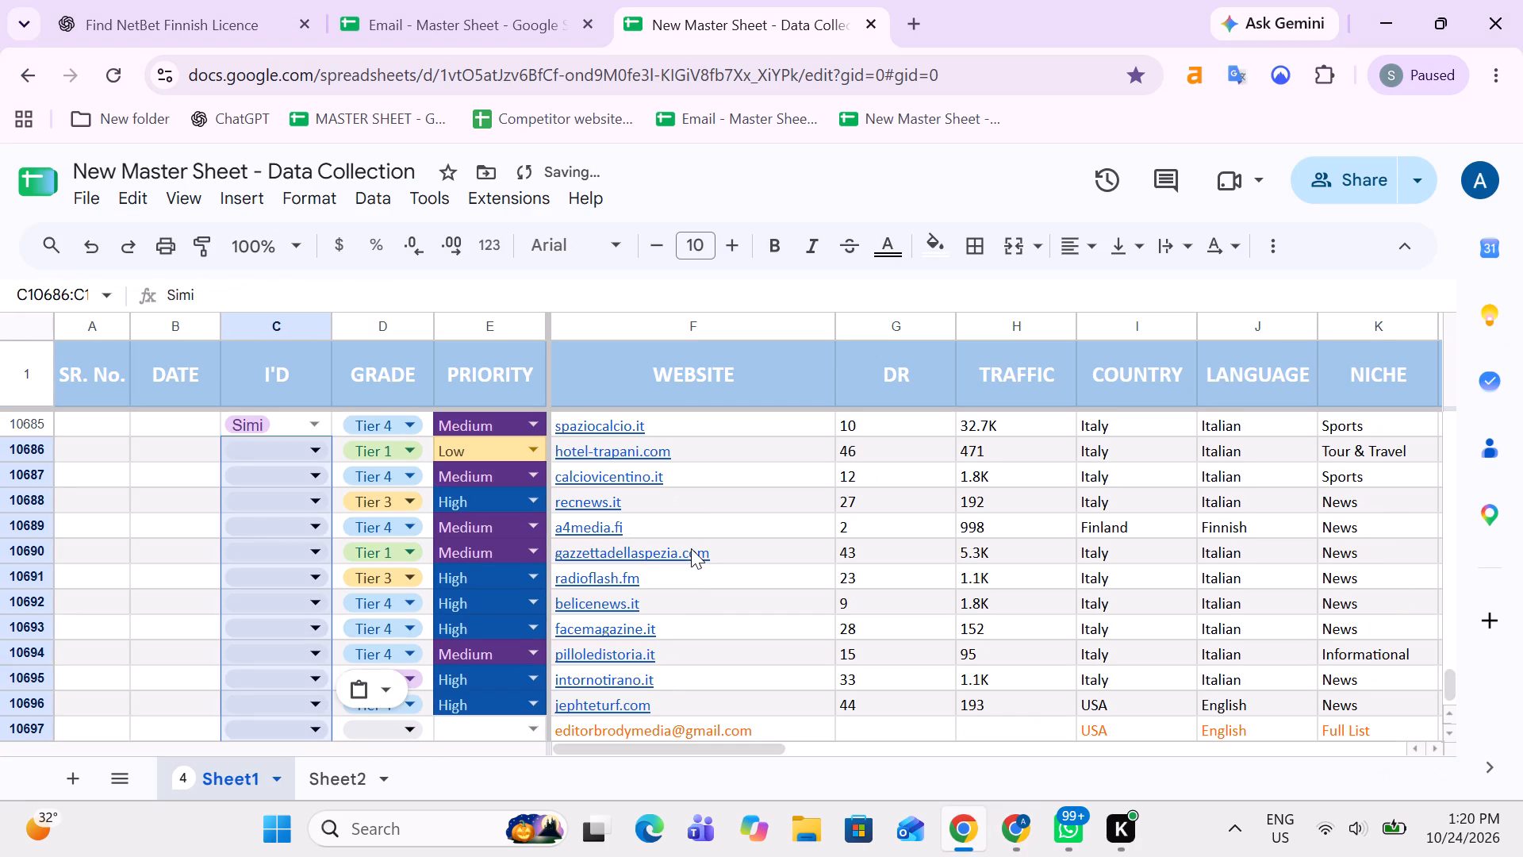
{"action": "key", "text": "ctrl+v"}
{"action": "key", "text": "Down"}
{"action": "key", "text": "Down"}
{"action": "key", "text": "Down"}
{"action": "key", "text": "Up"}
{"action": "key", "text": "Up"}
{"action": "key", "text": "Up"}
Review the entries of the donna.nanopress.it row 10729 across the columns.
{"action": "key", "text": "Right"}
{"action": "key", "text": "Right"}
{"action": "key", "text": "Right"}
{"action": "key", "text": "Right"}
{"action": "key", "text": "Right"}
{"action": "key", "text": "Right"}
{"action": "key", "text": "Right"}
{"action": "key", "text": "Right"}
{"action": "key", "text": "Right"}
{"action": "key", "text": "Right"}
{"action": "key", "text": "Right"}
{"action": "key", "text": "Right"}
{"action": "key", "text": "Right"}
{"action": "key", "text": "Right"}
{"action": "key", "text": "Right"}
{"action": "key", "text": "Right"}
{"action": "key", "text": "Right"}
{"action": "key", "text": "Right"}
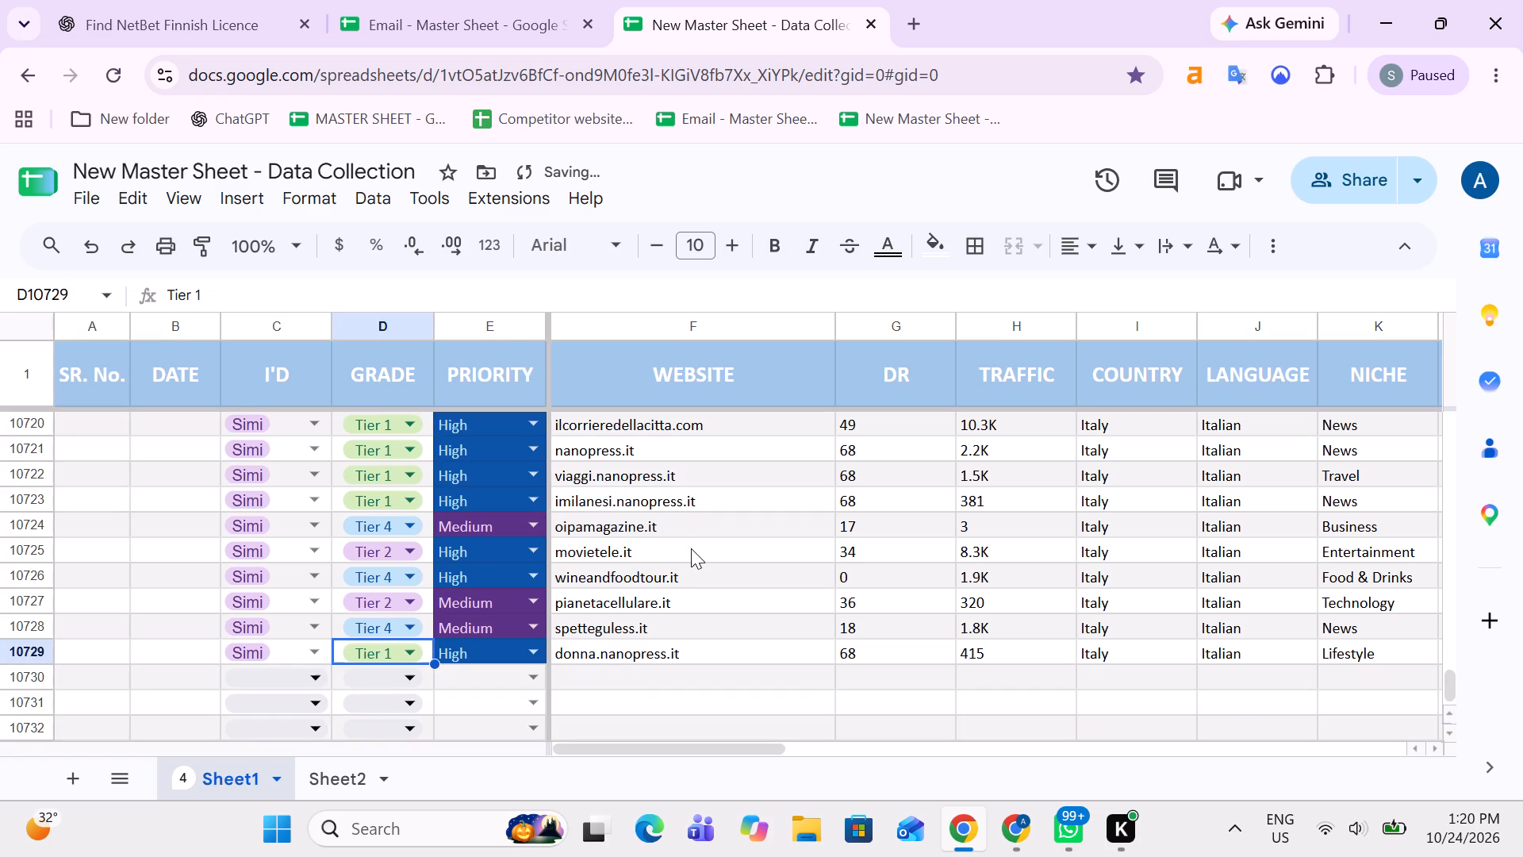
{"action": "key", "text": "Left"}
{"action": "key", "text": "Left"}
{"action": "key", "text": "Left"}
{"action": "key", "text": "Left"}
{"action": "key", "text": "Left"}
{"action": "key", "text": "Left"}
{"action": "key", "text": "Left"}
{"action": "key", "text": "Left"}
{"action": "key", "text": "Left"}
{"action": "key", "text": "Left"}
{"action": "key", "text": "Left"}
{"action": "key", "text": "Left"}
{"action": "key", "text": "Left"}
{"action": "key", "text": "Left"}
{"action": "key", "text": "Left"}
{"action": "key", "text": "Left"}
{"action": "key", "text": "Left"}
{"action": "key", "text": "Left"}
{"action": "key", "text": "Left"}
{"action": "key", "text": "Left"}
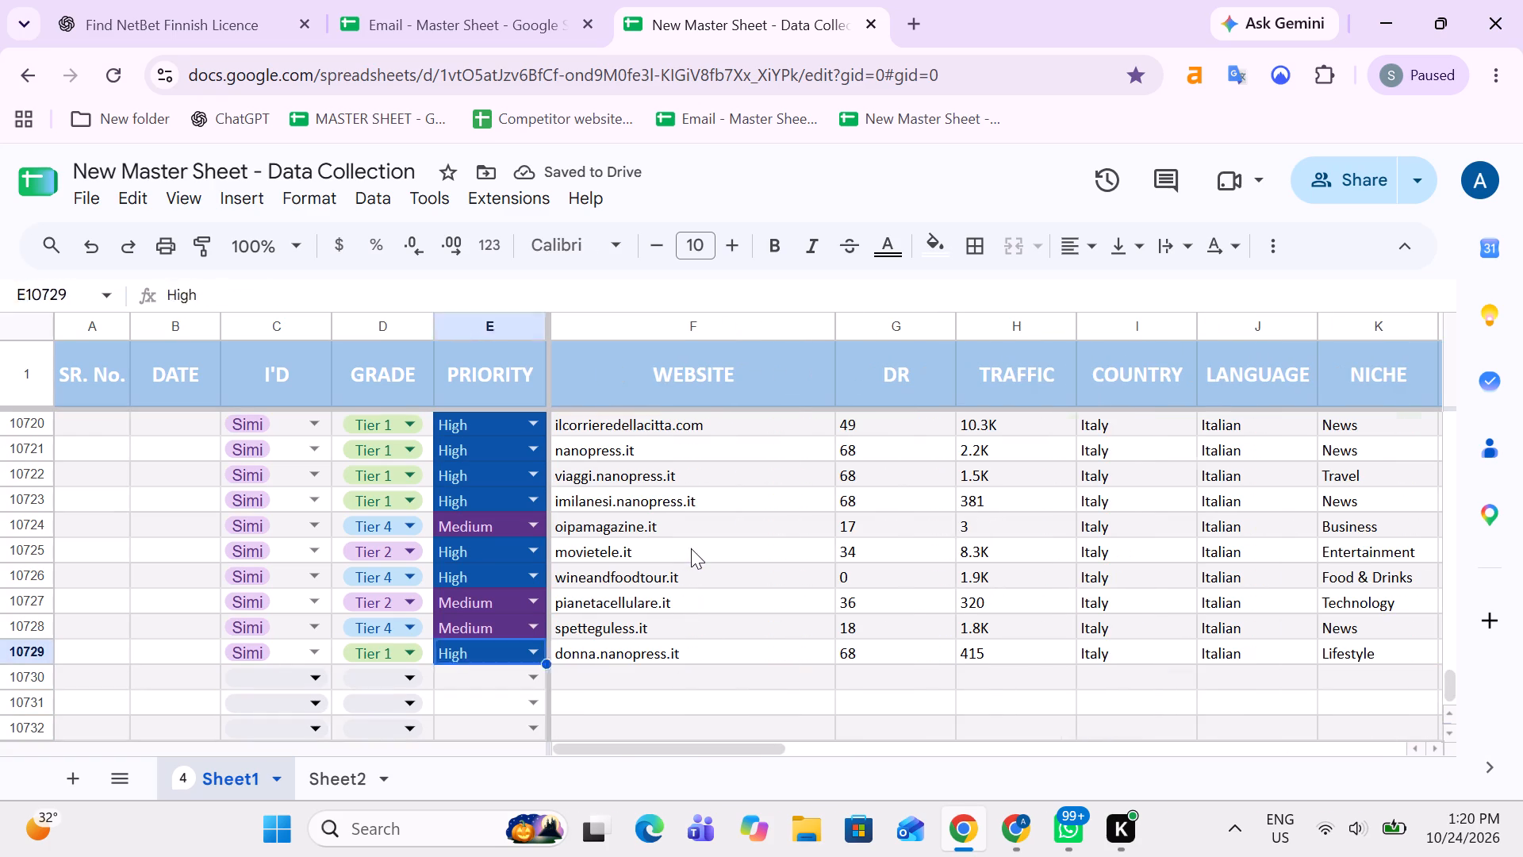
{"action": "key", "text": "Right"}
{"action": "key", "text": "Right"}
{"action": "key", "text": "Left"}
{"action": "key", "text": "Right"}
{"action": "key", "text": "Right"}
{"action": "key", "text": "Right"}
{"action": "key", "text": "Right"}
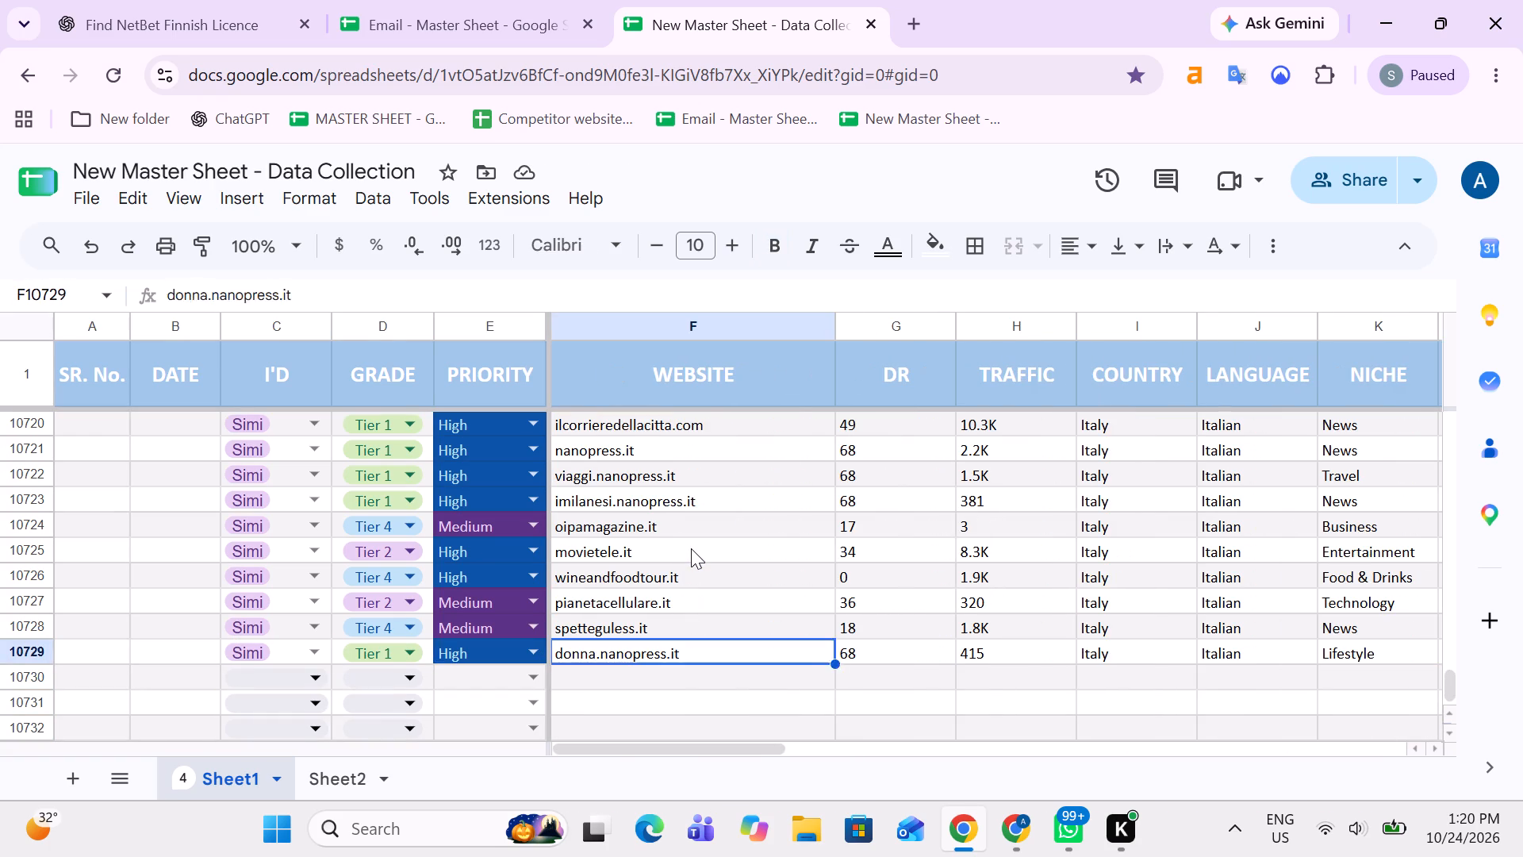
Switch back to the ☑ Casino label list in Gmail.
{"action": "key", "text": "Down"}
{"action": "key", "text": "alt+Tab"}
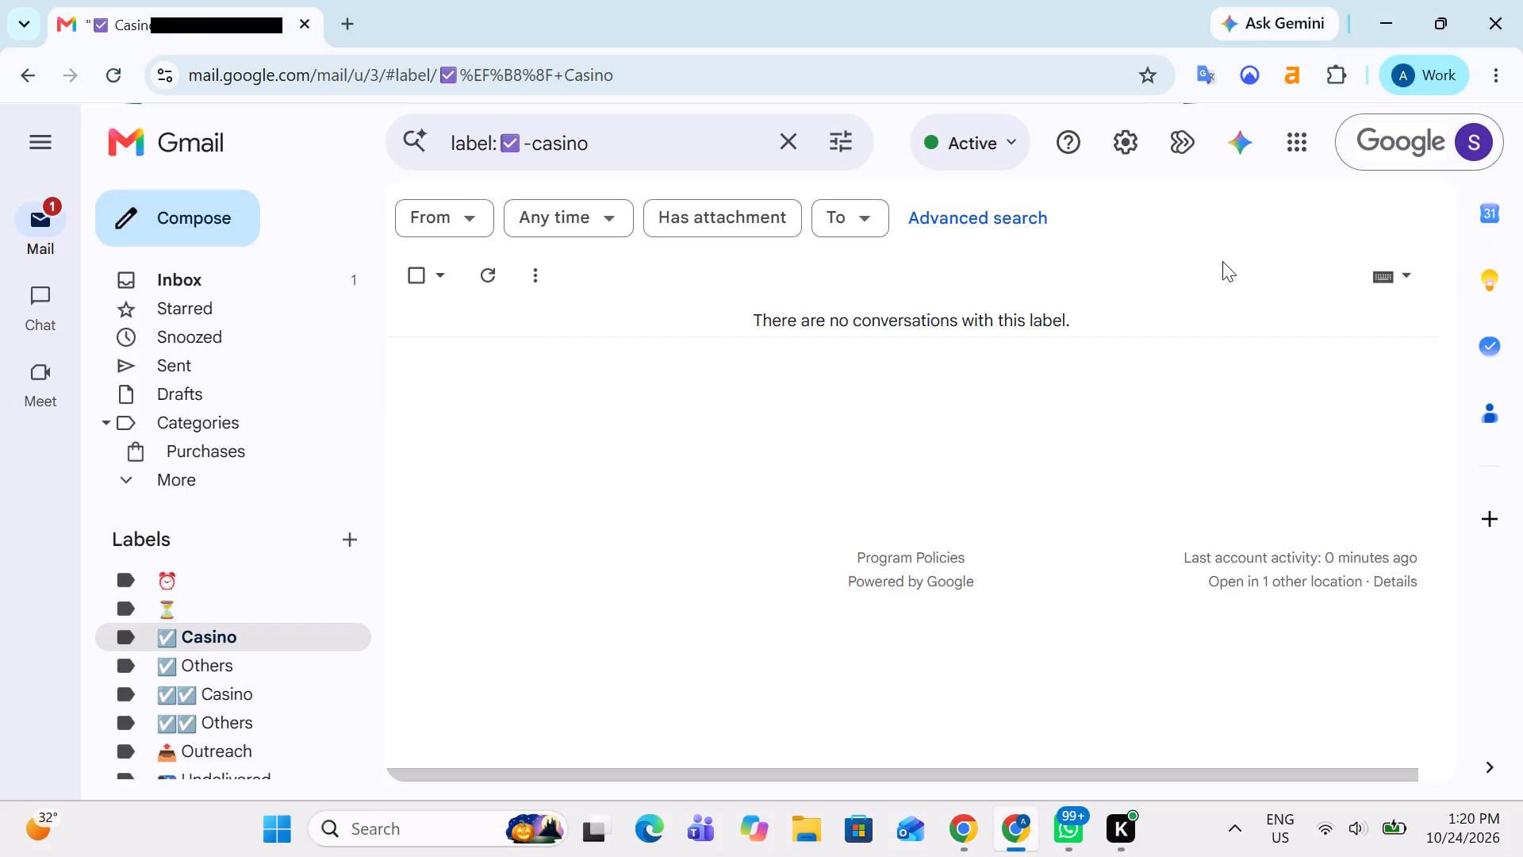
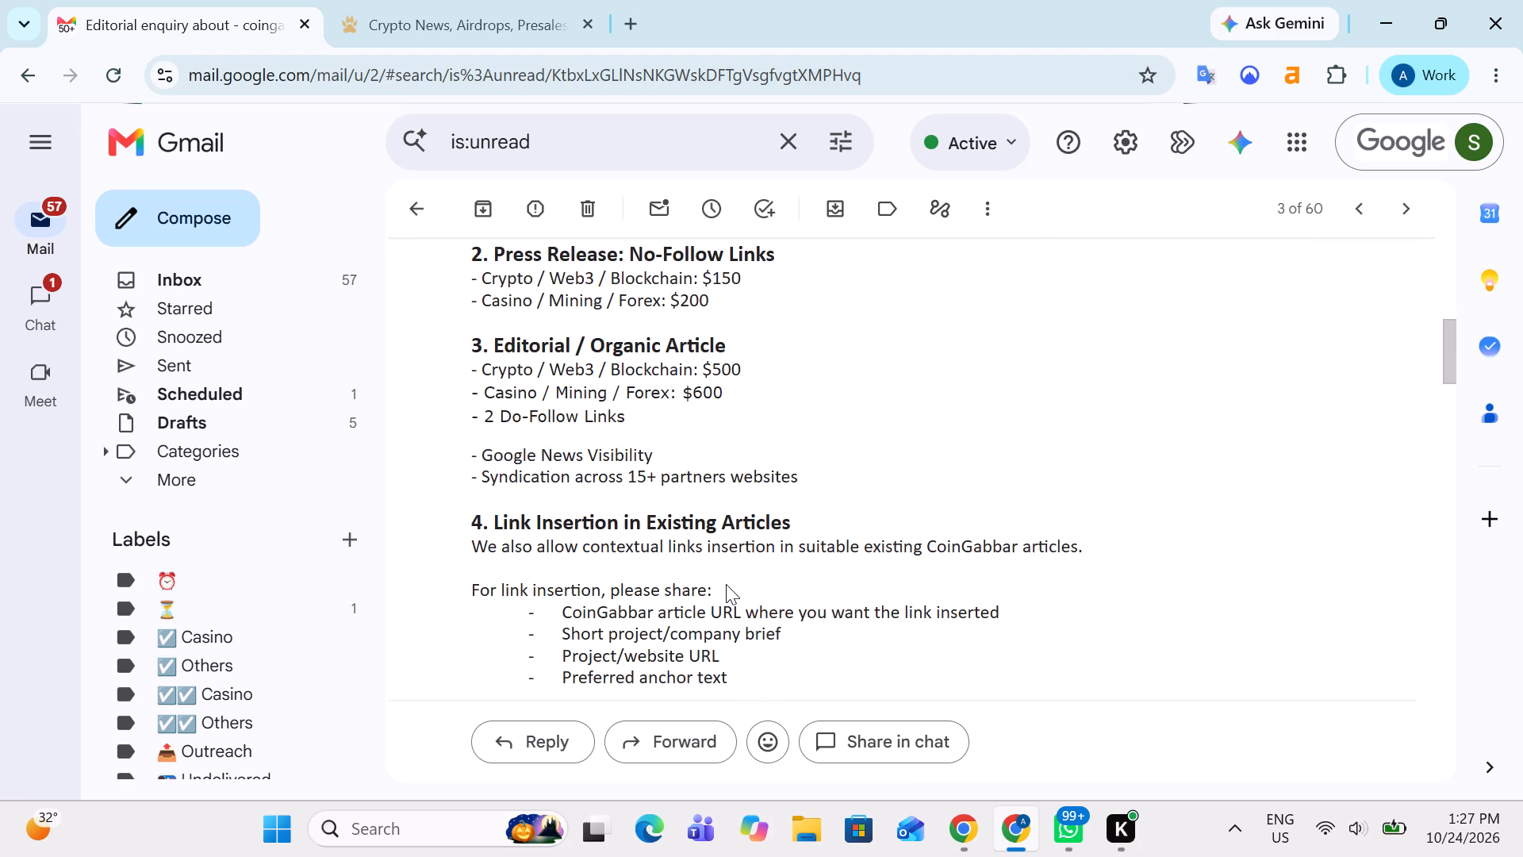
Read the Coin Gabbar email for its article, link insertion, extra service and payment terms.
{"action": "scroll", "coordinate": [725, 586], "scroll_direction": "down", "scroll_amount": 1}
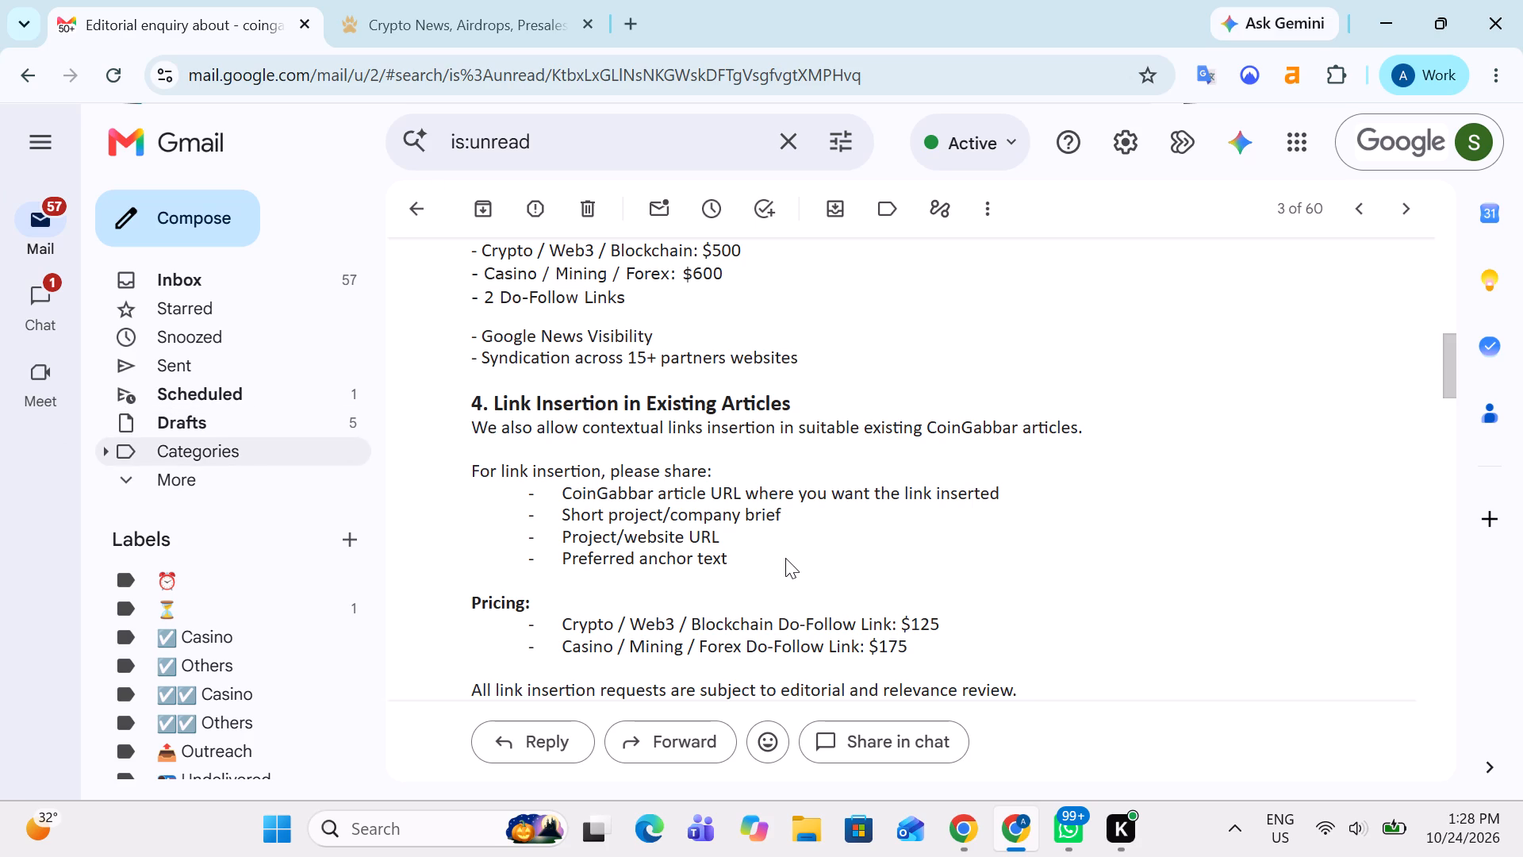
{"action": "scroll", "coordinate": [796, 588], "scroll_direction": "down", "scroll_amount": 2}
{"action": "scroll", "coordinate": [662, 567], "scroll_direction": "down", "scroll_amount": 1}
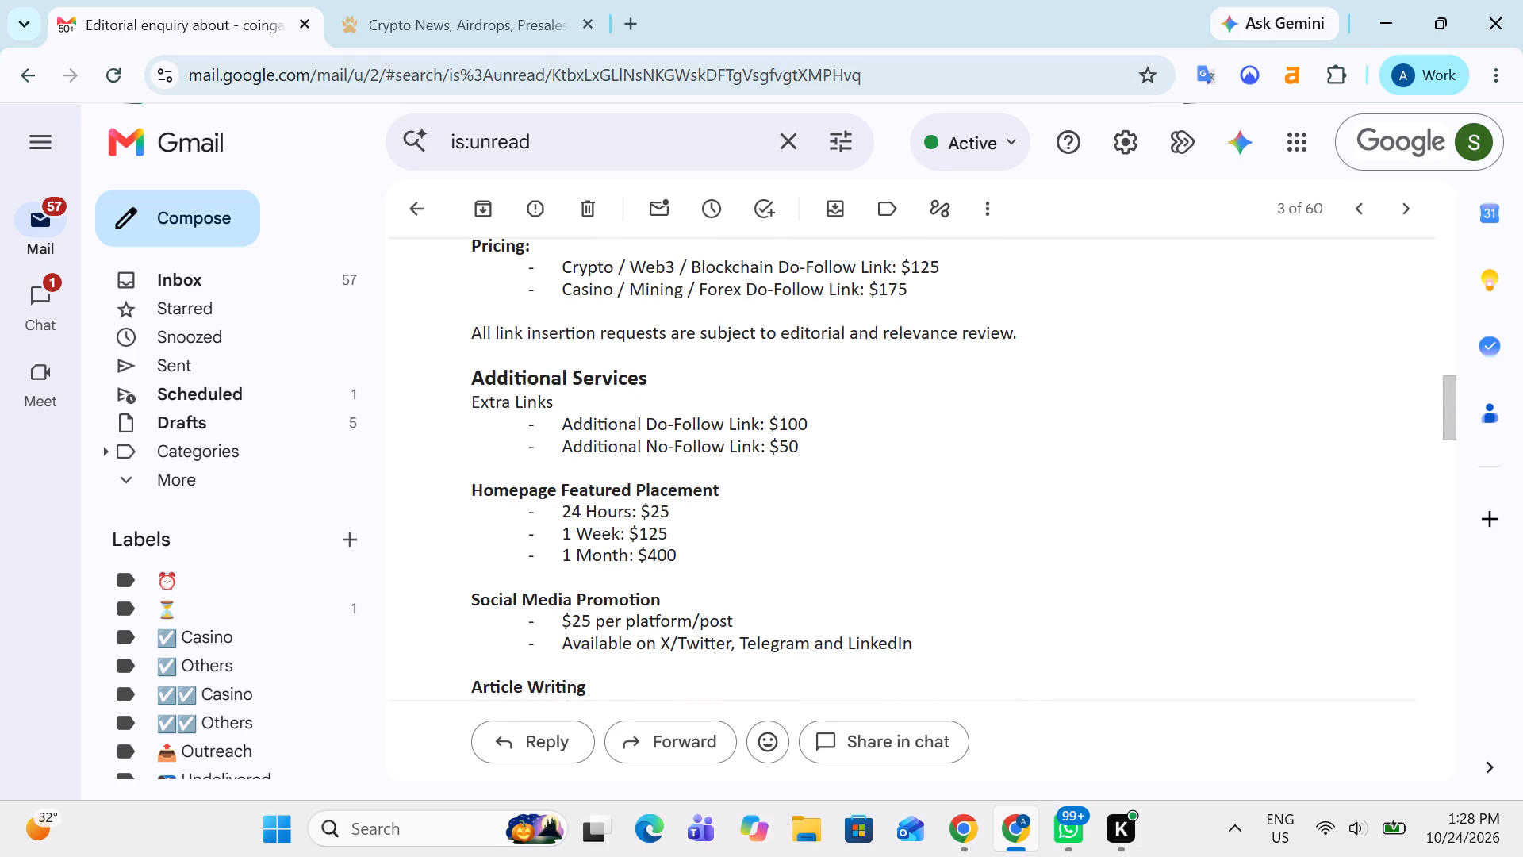
{"action": "scroll", "coordinate": [730, 532], "scroll_direction": "down", "scroll_amount": 2}
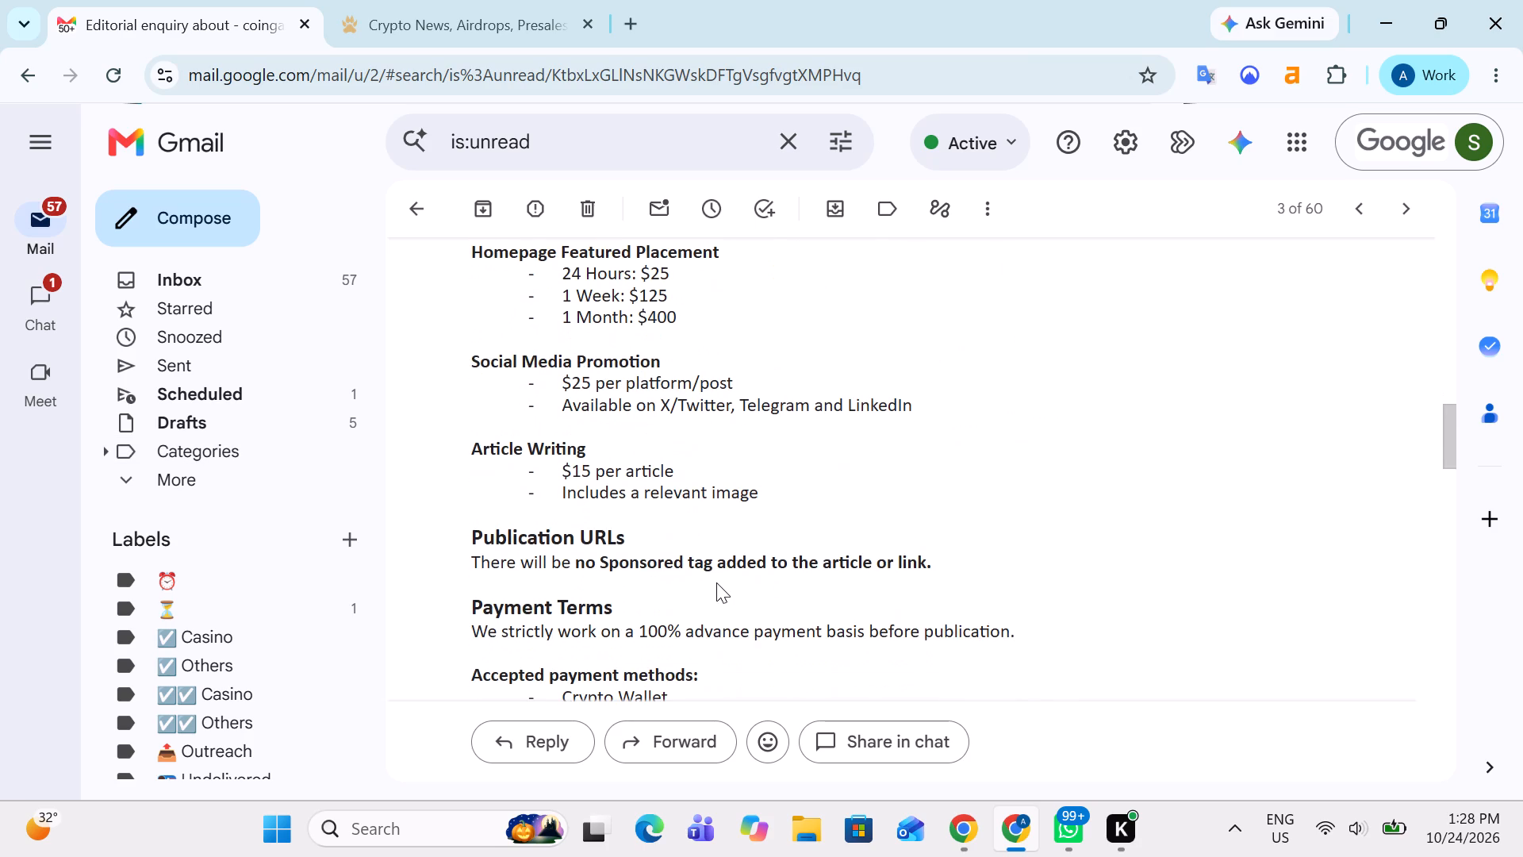
{"action": "scroll", "coordinate": [712, 573], "scroll_direction": "down", "scroll_amount": 1}
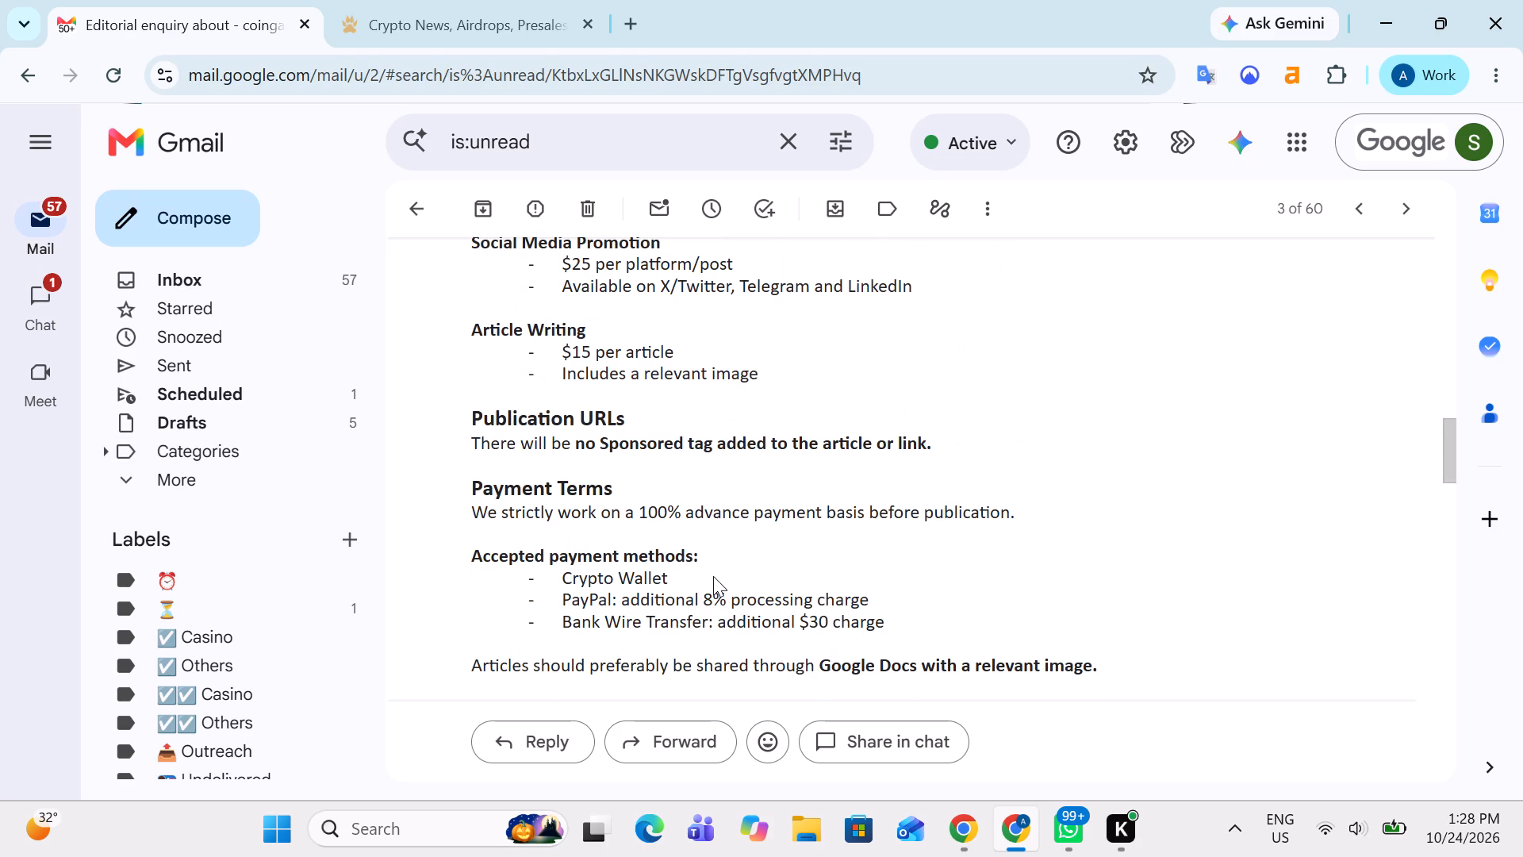
{"action": "scroll", "coordinate": [713, 576], "scroll_direction": "down", "scroll_amount": 1}
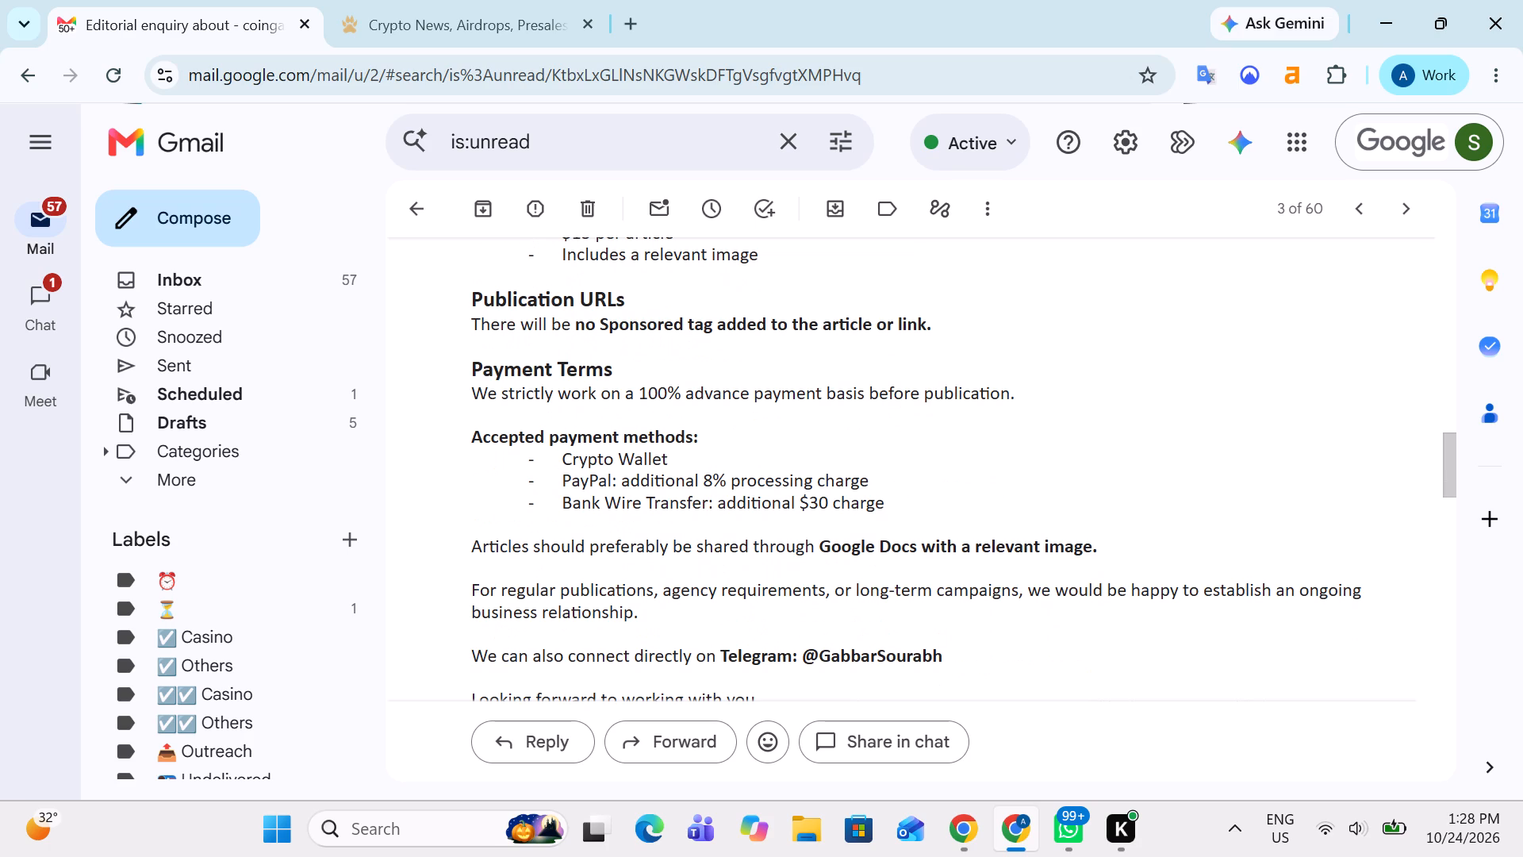
{"action": "scroll", "coordinate": [713, 578], "scroll_direction": "down", "scroll_amount": 1}
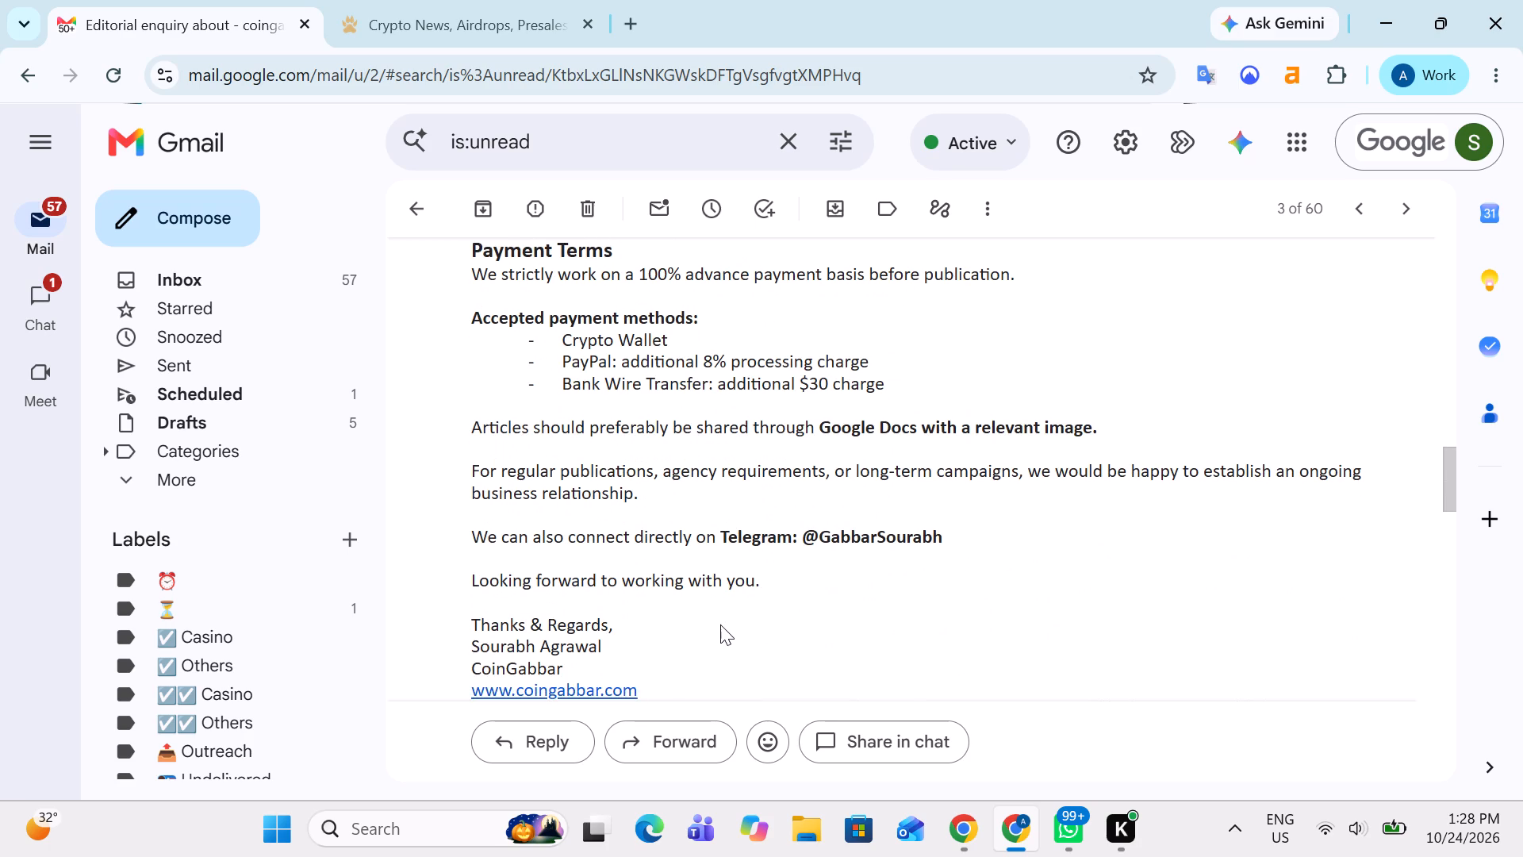
{"action": "scroll", "coordinate": [712, 626], "scroll_direction": "down", "scroll_amount": 4}
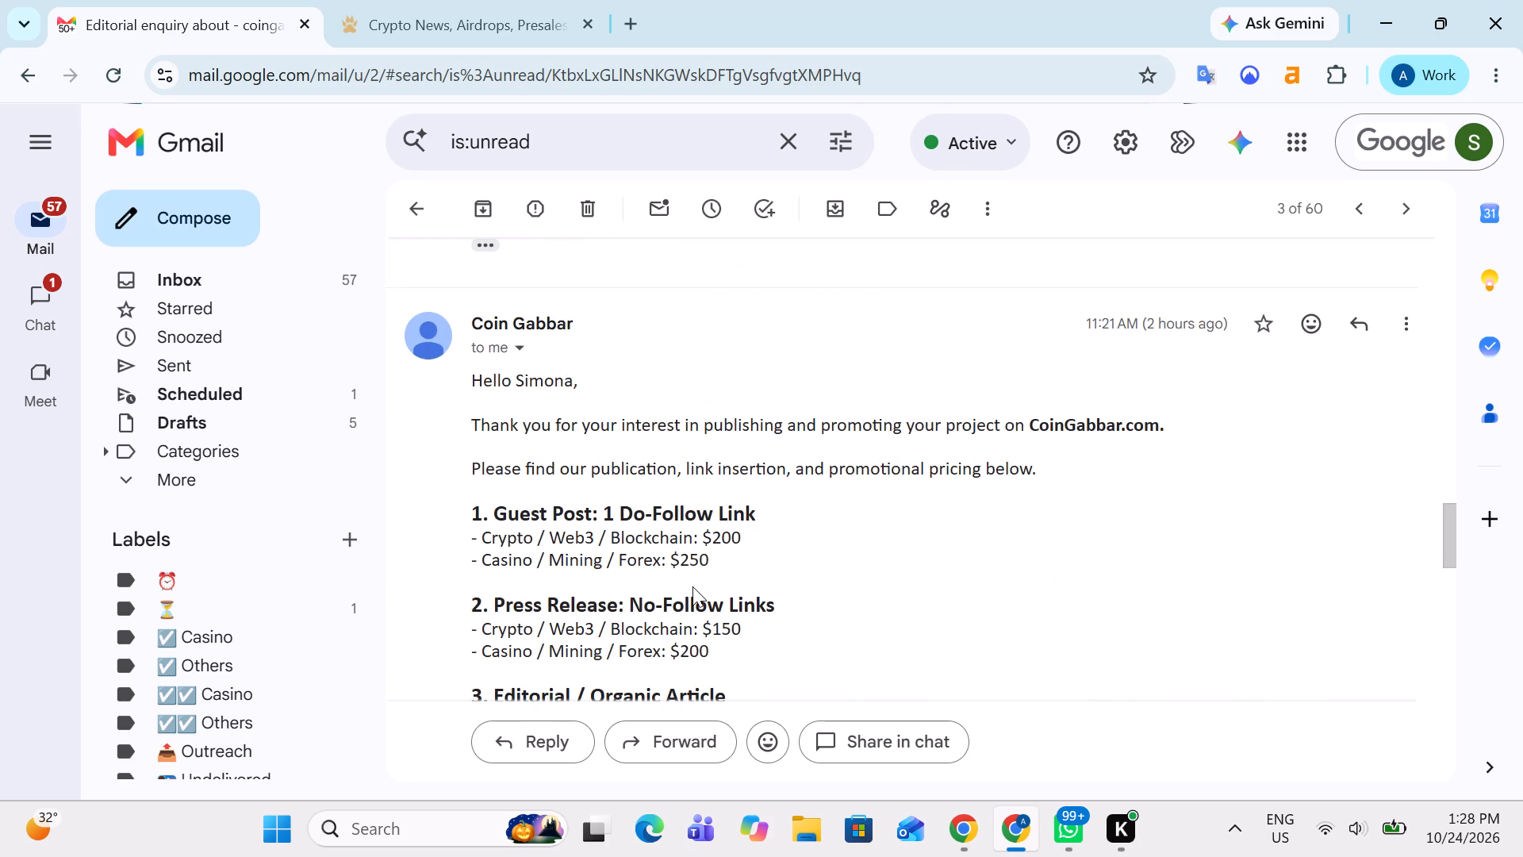
{"action": "scroll", "coordinate": [756, 574], "scroll_direction": "up", "scroll_amount": 9}
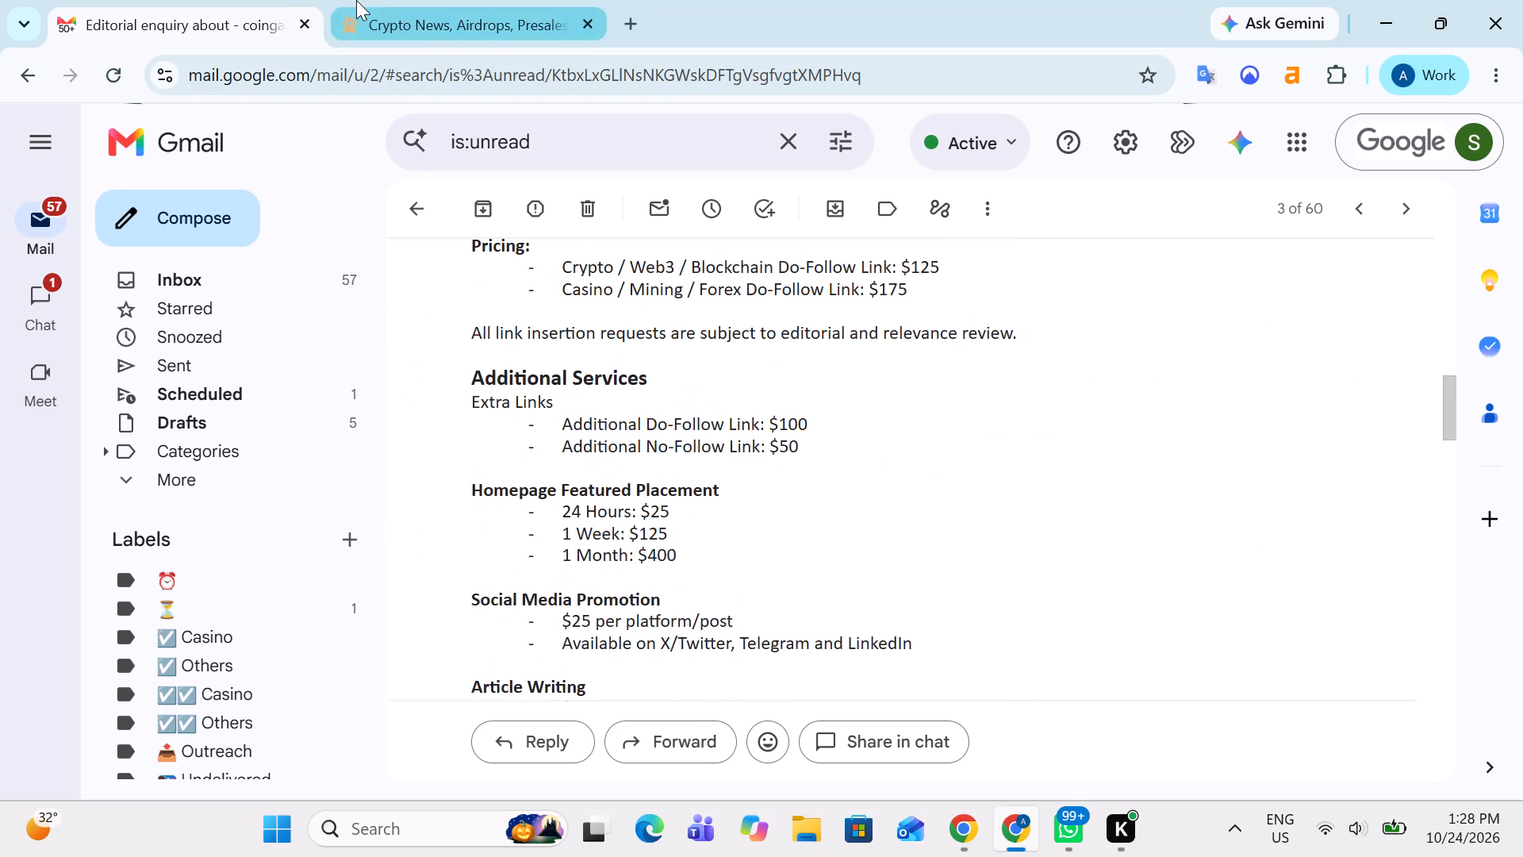
Copy the domain coingabbar.com from the site's address, look over its homepage, and return to the New Master Sheet.
{"action": "left_click", "coordinate": [356, 0]}
{"action": "left_click", "coordinate": [406, 84]}
{"action": "left_click_drag", "start_coordinate": [406, 84], "coordinate": [397, 82]}
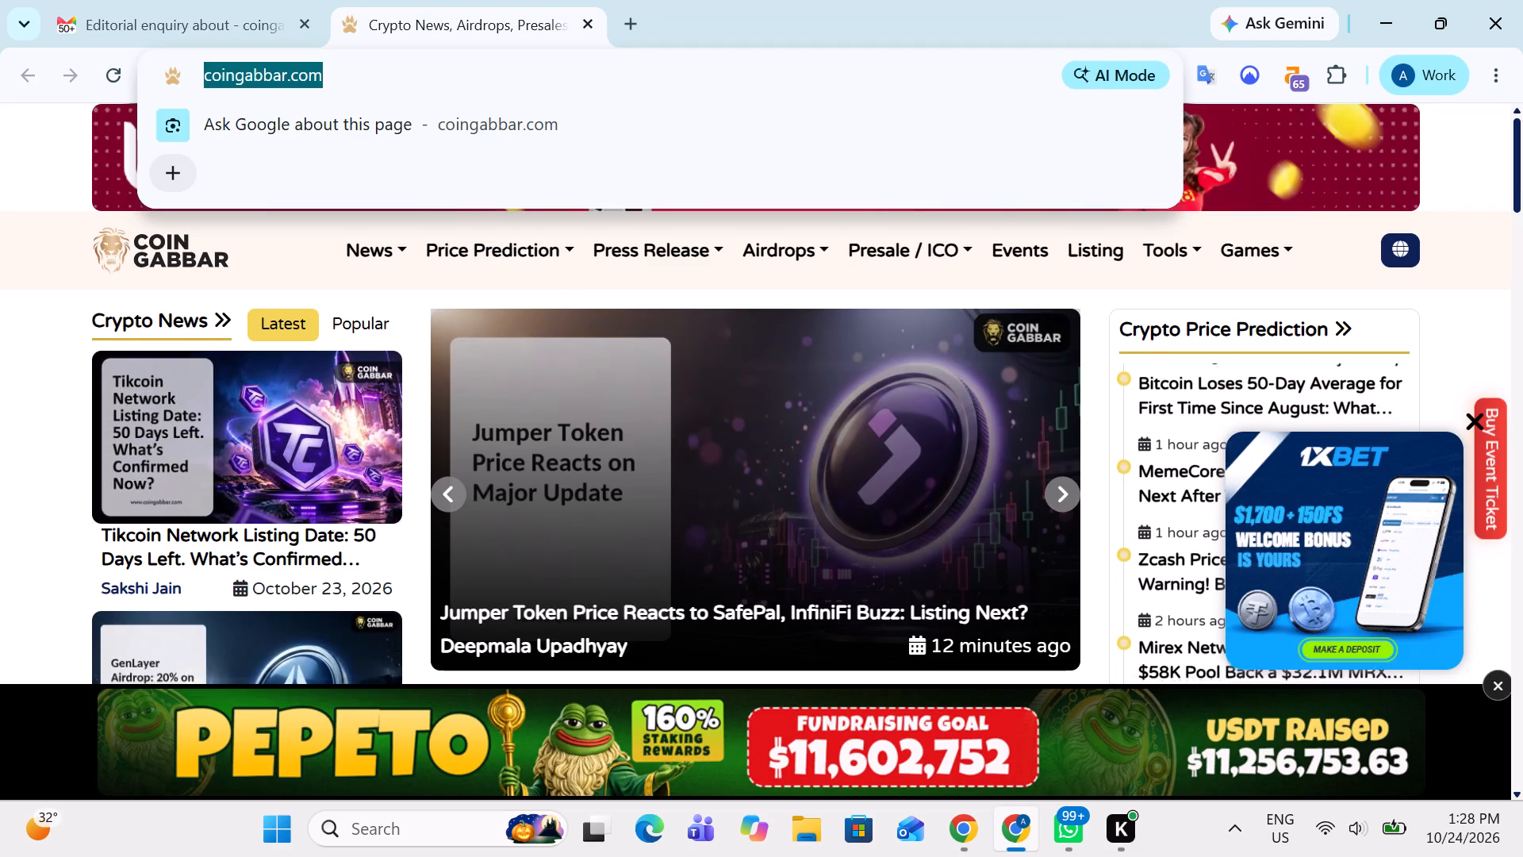
{"action": "left_click", "coordinate": [415, 64]}
{"action": "left_click_drag", "start_coordinate": [415, 64], "coordinate": [349, 66]}
{"action": "key", "text": "ctrl+c"}
{"action": "key", "text": "ctrl+c"}
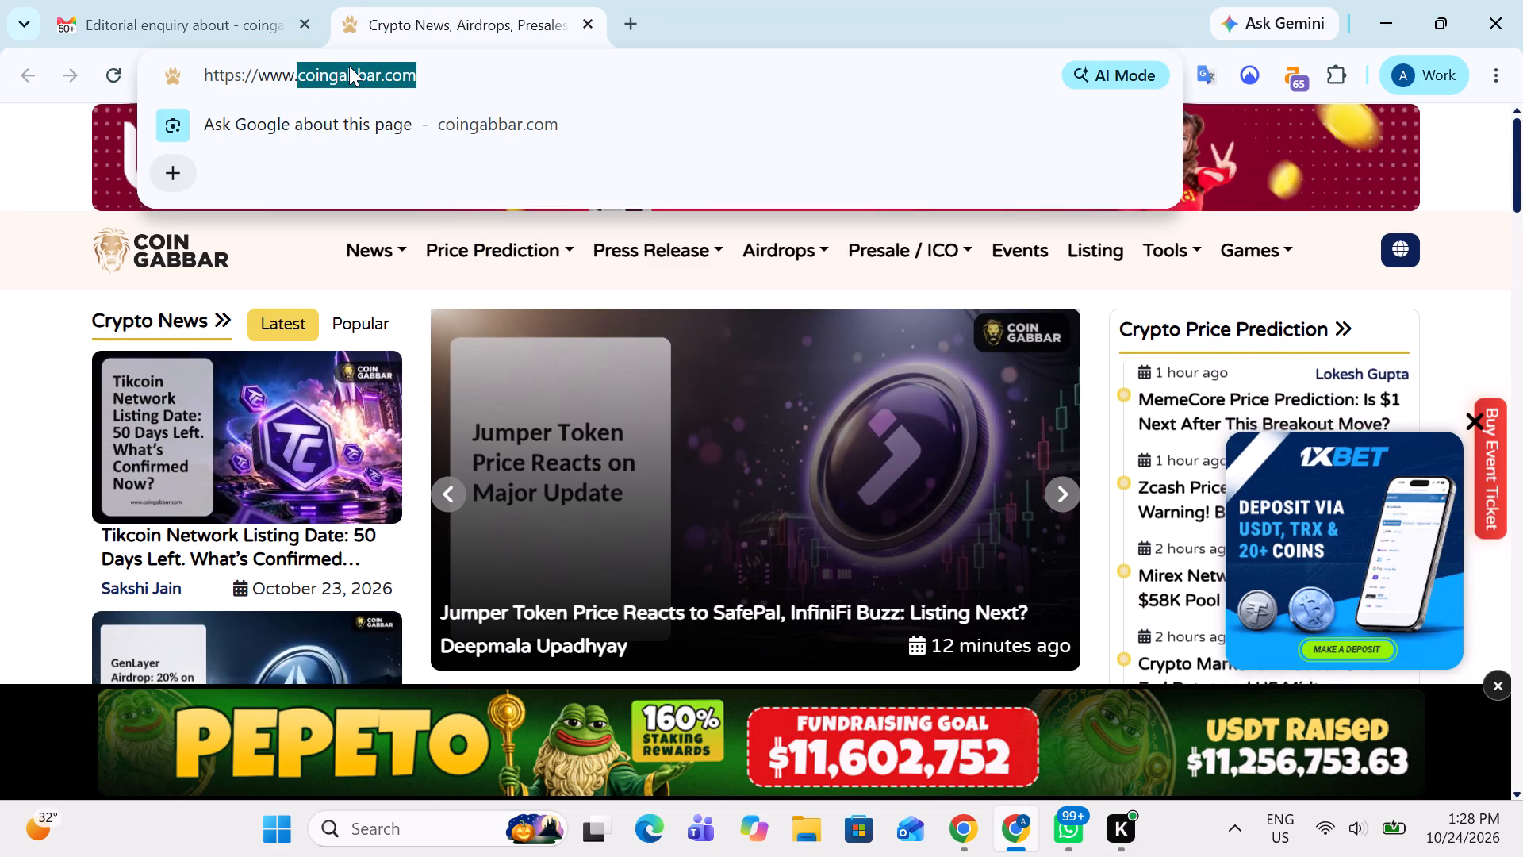
{"action": "scroll", "coordinate": [484, 215], "scroll_direction": "down", "scroll_amount": 8}
{"action": "scroll", "coordinate": [581, 350], "scroll_direction": "down", "scroll_amount": 5}
{"action": "scroll", "coordinate": [156, 405], "scroll_direction": "down", "scroll_amount": 5}
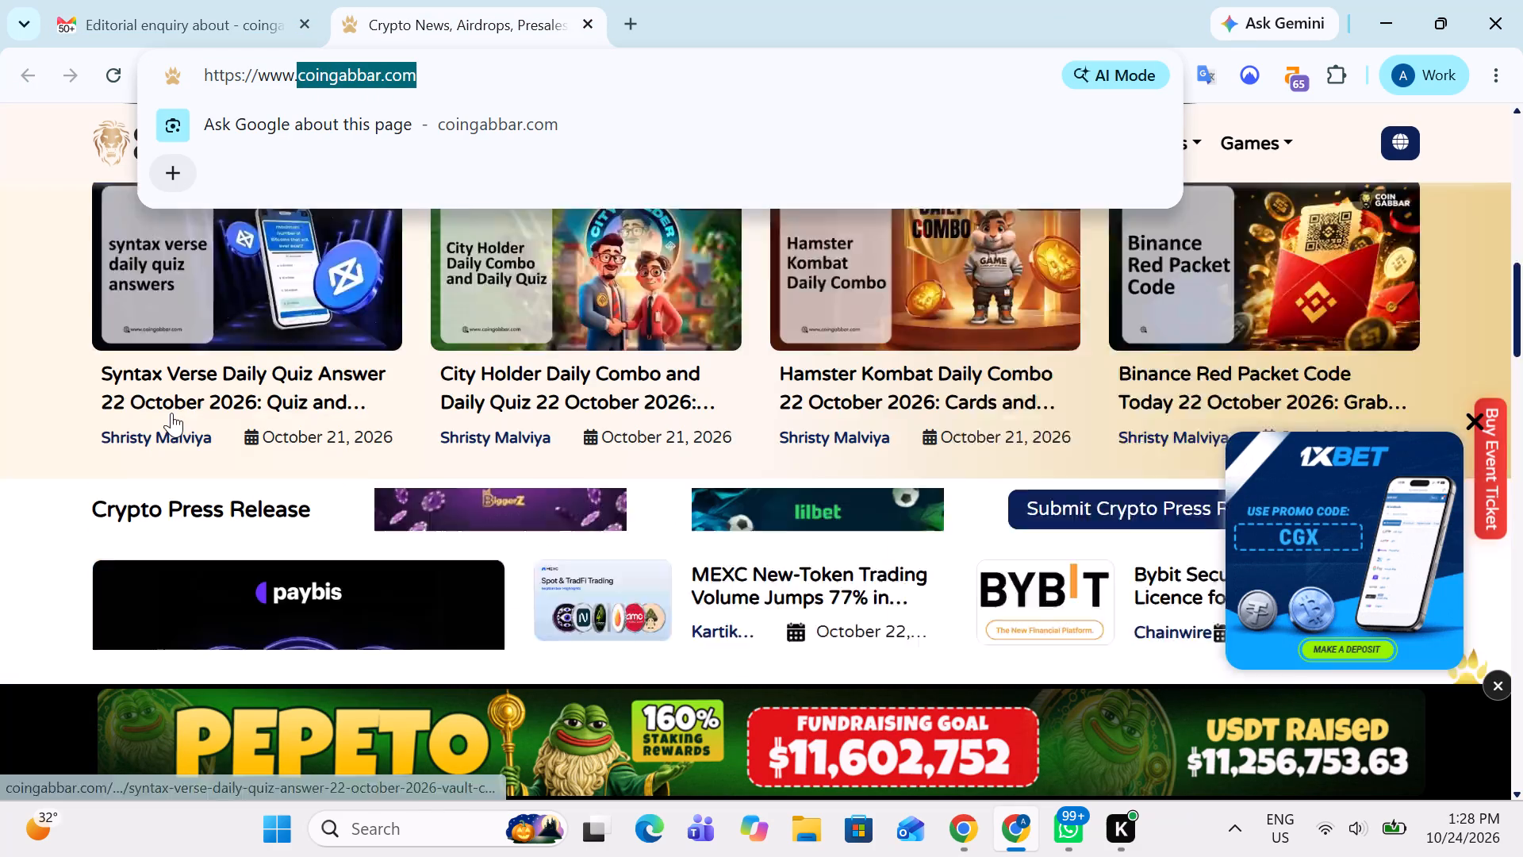
{"action": "key", "text": "alt+Tab"}
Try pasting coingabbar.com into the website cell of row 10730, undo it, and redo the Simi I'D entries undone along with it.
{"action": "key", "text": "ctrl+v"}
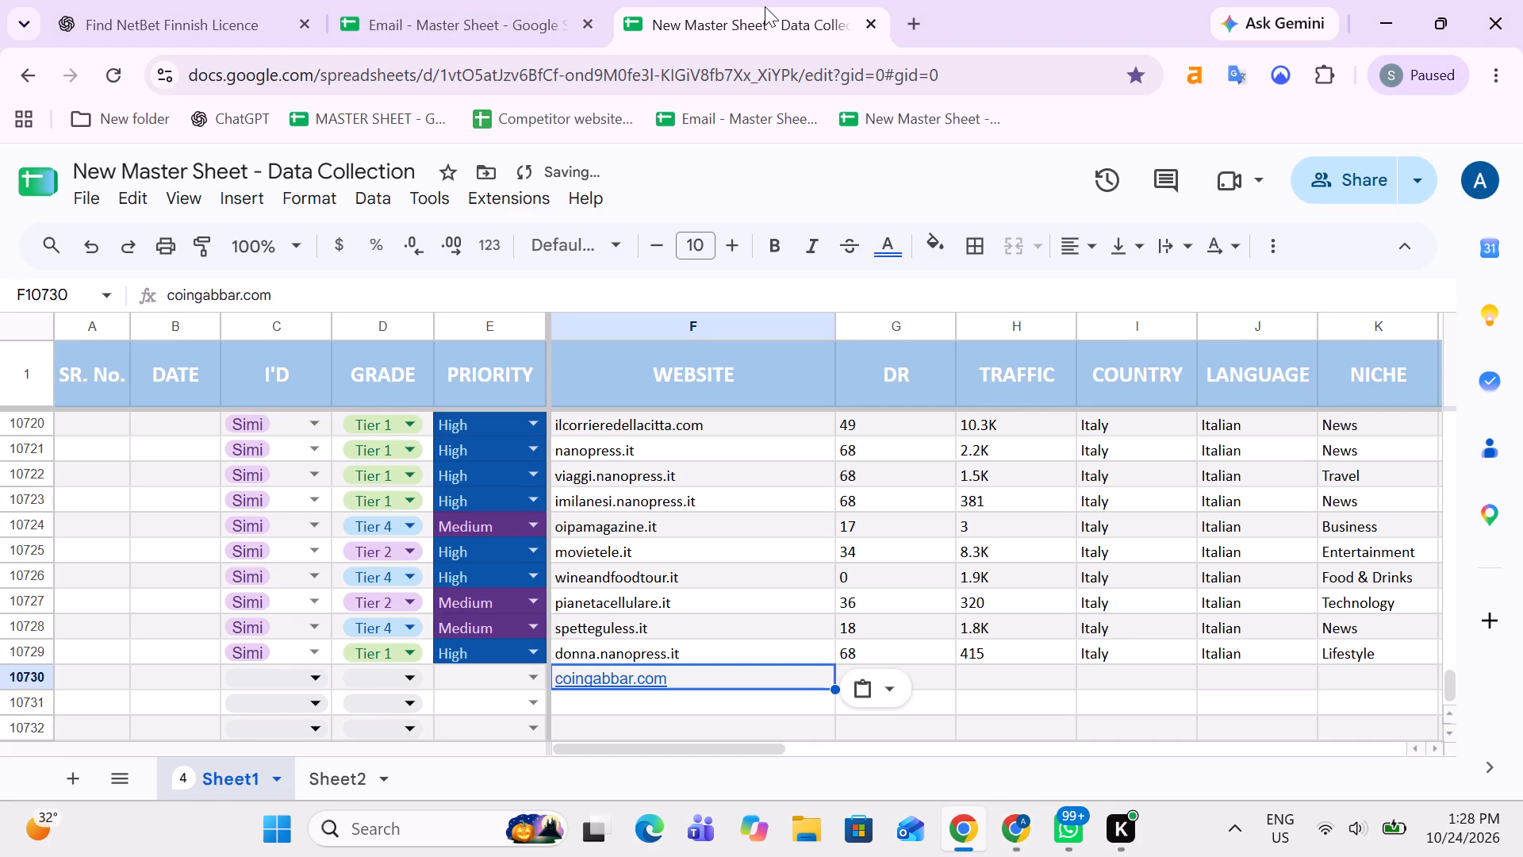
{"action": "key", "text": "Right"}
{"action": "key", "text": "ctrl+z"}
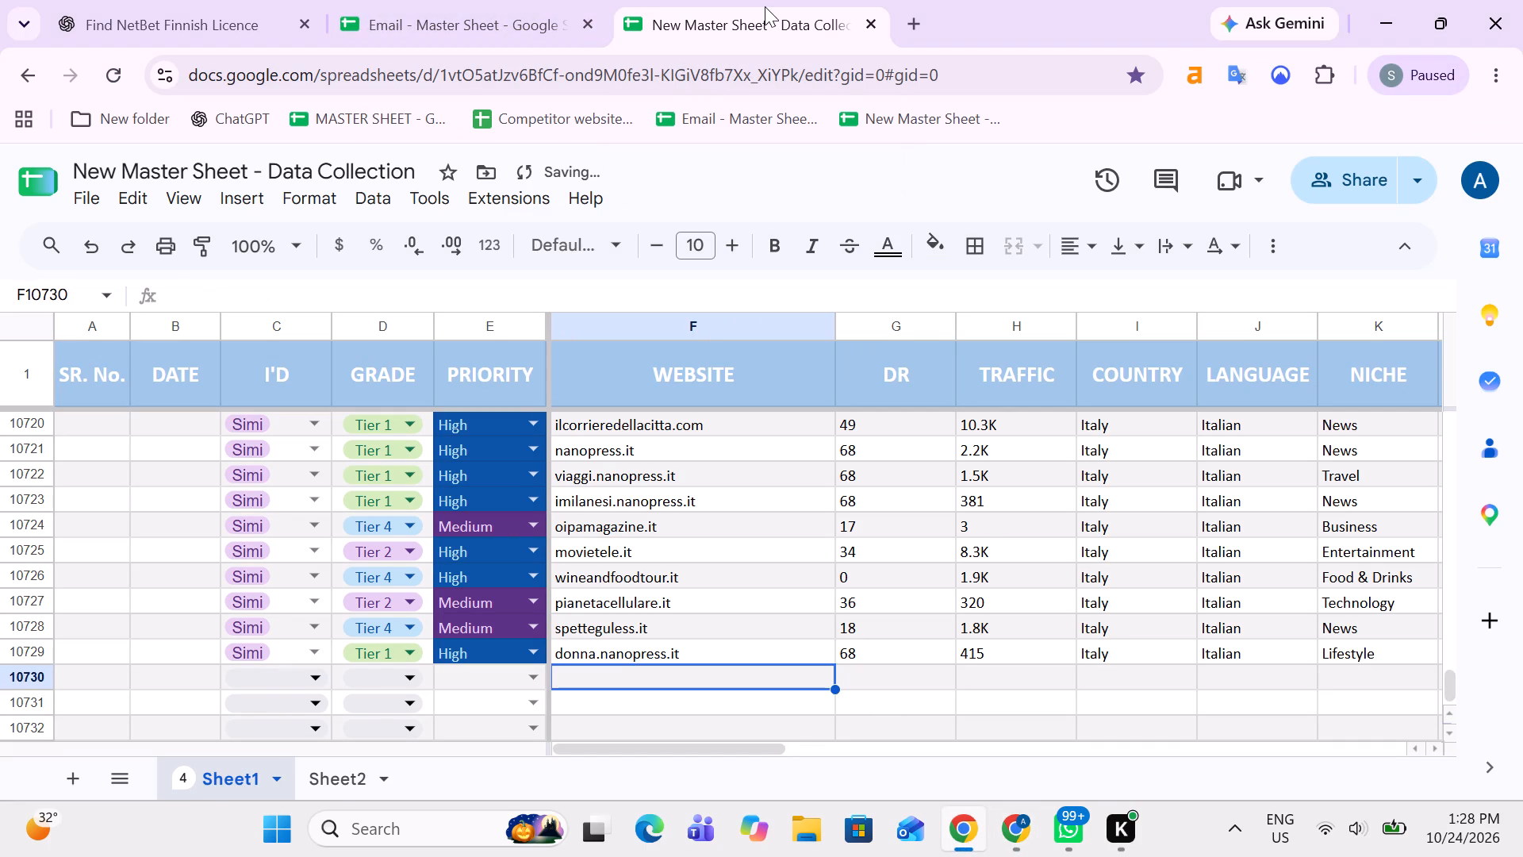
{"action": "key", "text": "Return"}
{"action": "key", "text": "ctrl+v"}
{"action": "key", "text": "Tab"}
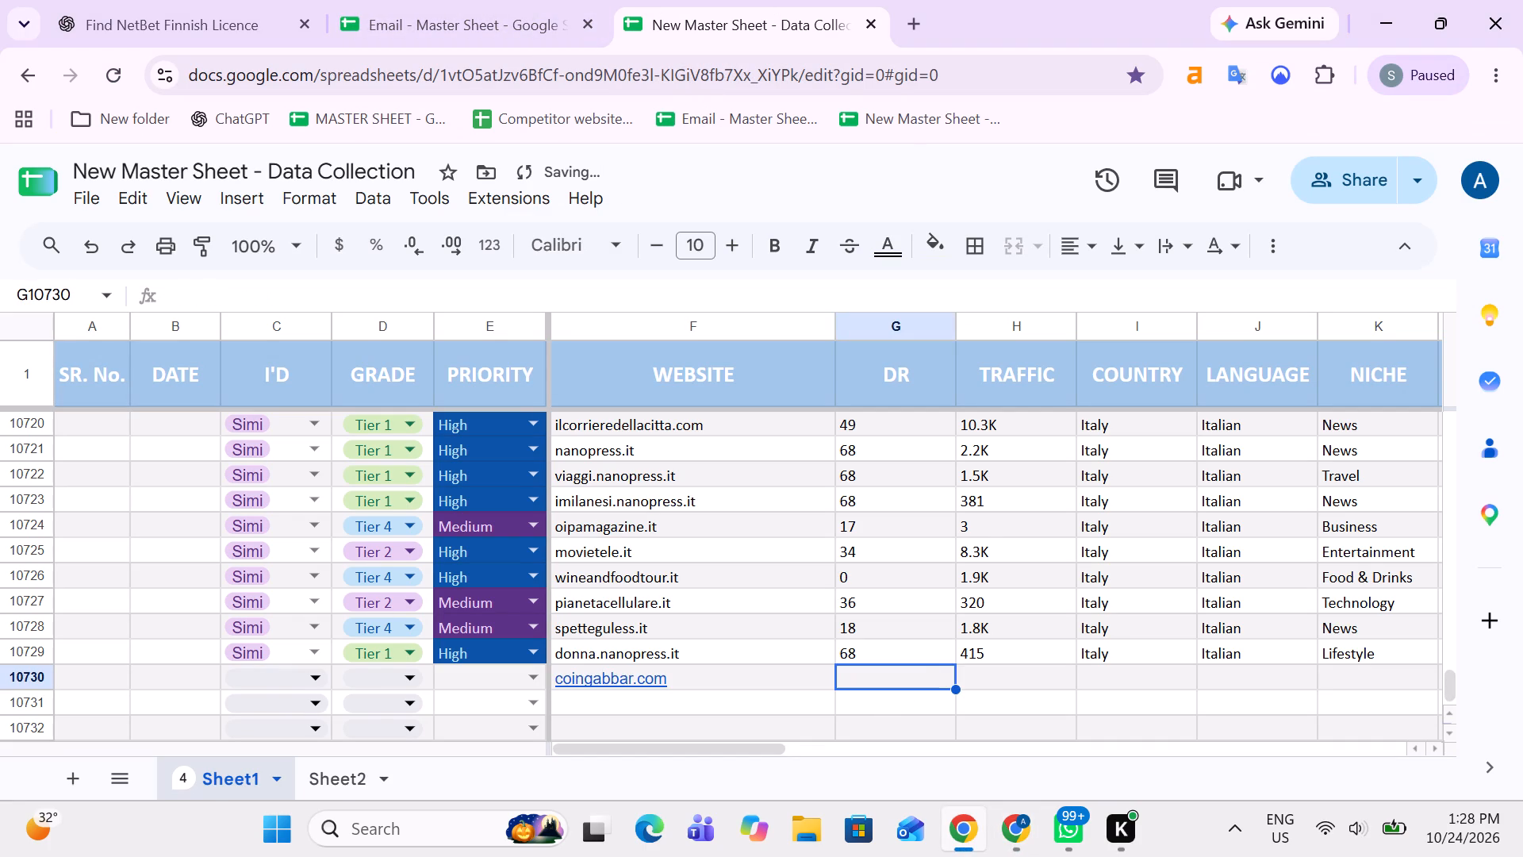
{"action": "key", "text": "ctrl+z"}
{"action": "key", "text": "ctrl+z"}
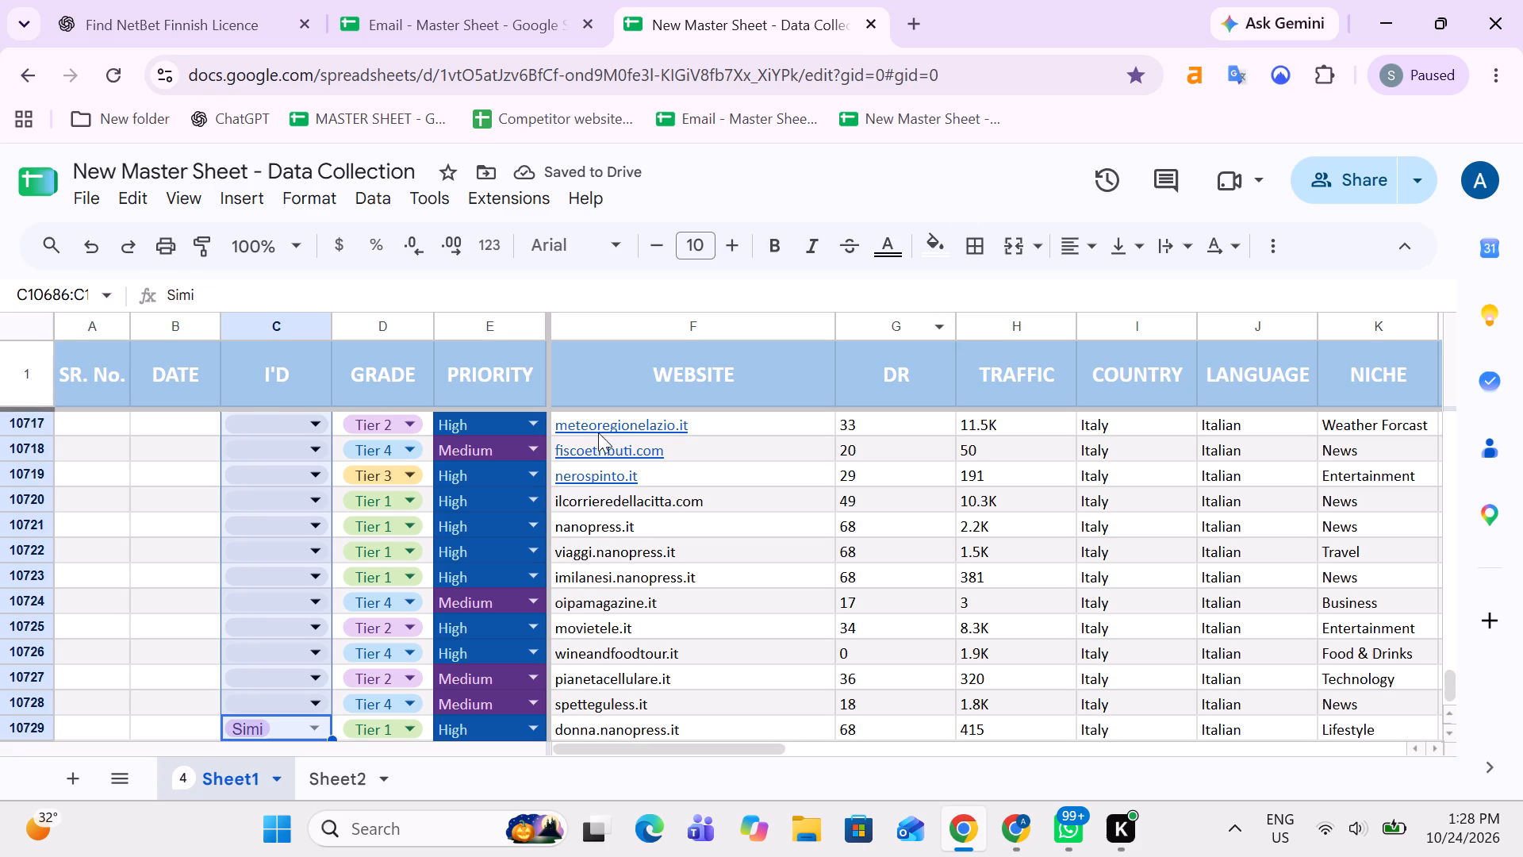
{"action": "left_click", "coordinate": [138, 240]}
Enter coingabbar.com as the website in row 10730 and copy the formatting of the donna.nanopress.it cell onto it.
{"action": "left_click", "coordinate": [746, 544]}
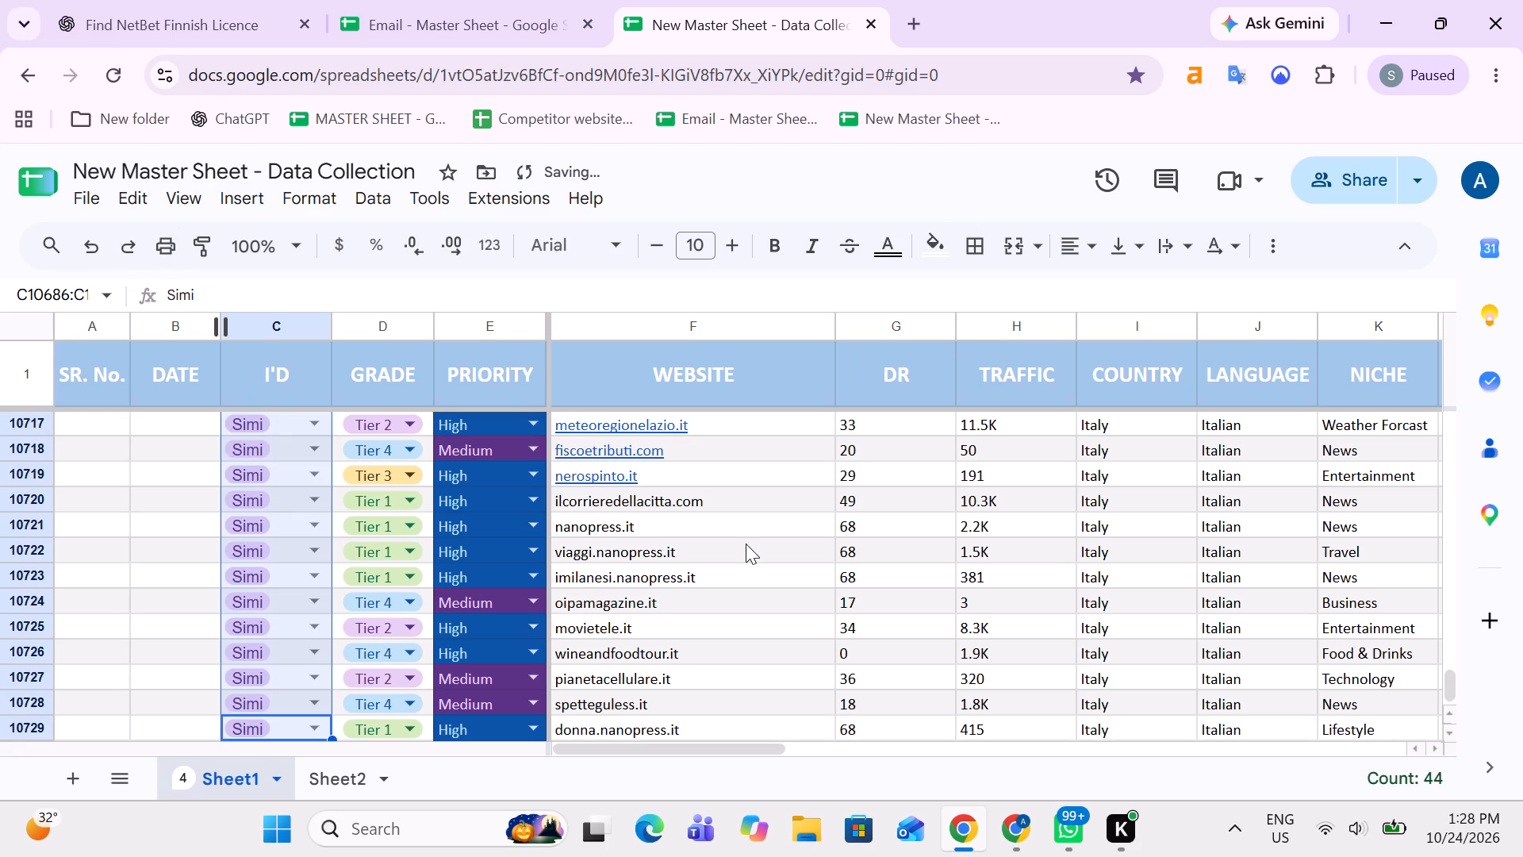
{"action": "key", "text": "ctrl+Down"}
{"action": "key", "text": "Down"}
{"action": "key", "text": "Down"}
{"action": "key", "text": "Down"}
{"action": "key", "text": "Up"}
{"action": "key", "text": "Up"}
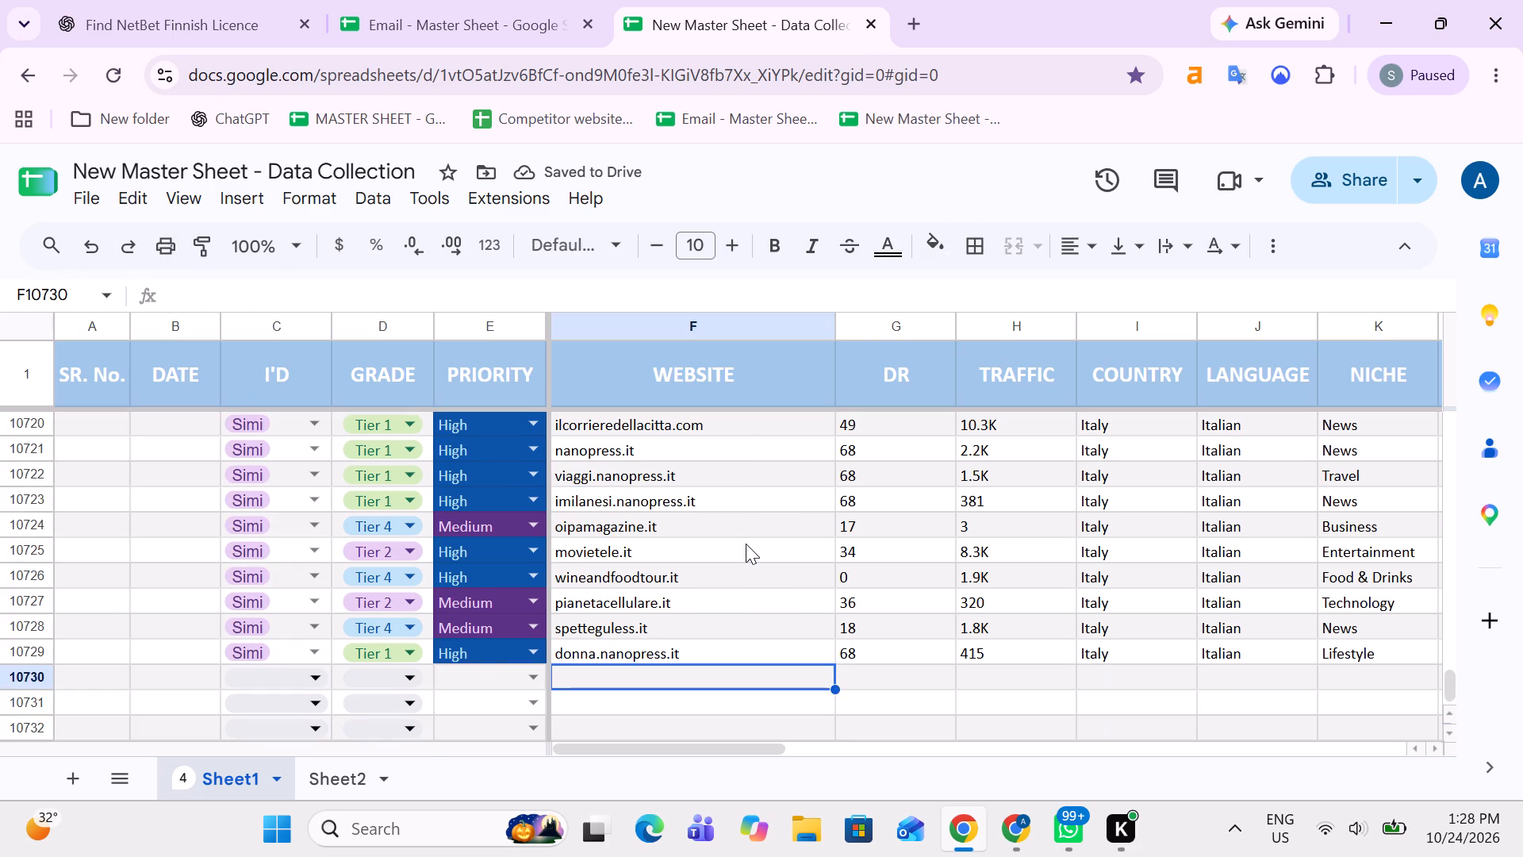
{"action": "key", "text": "Return"}
{"action": "key", "text": "ctrl+v"}
{"action": "key", "text": "Tab"}
{"action": "key", "text": "Left"}
{"action": "key", "text": "Up"}
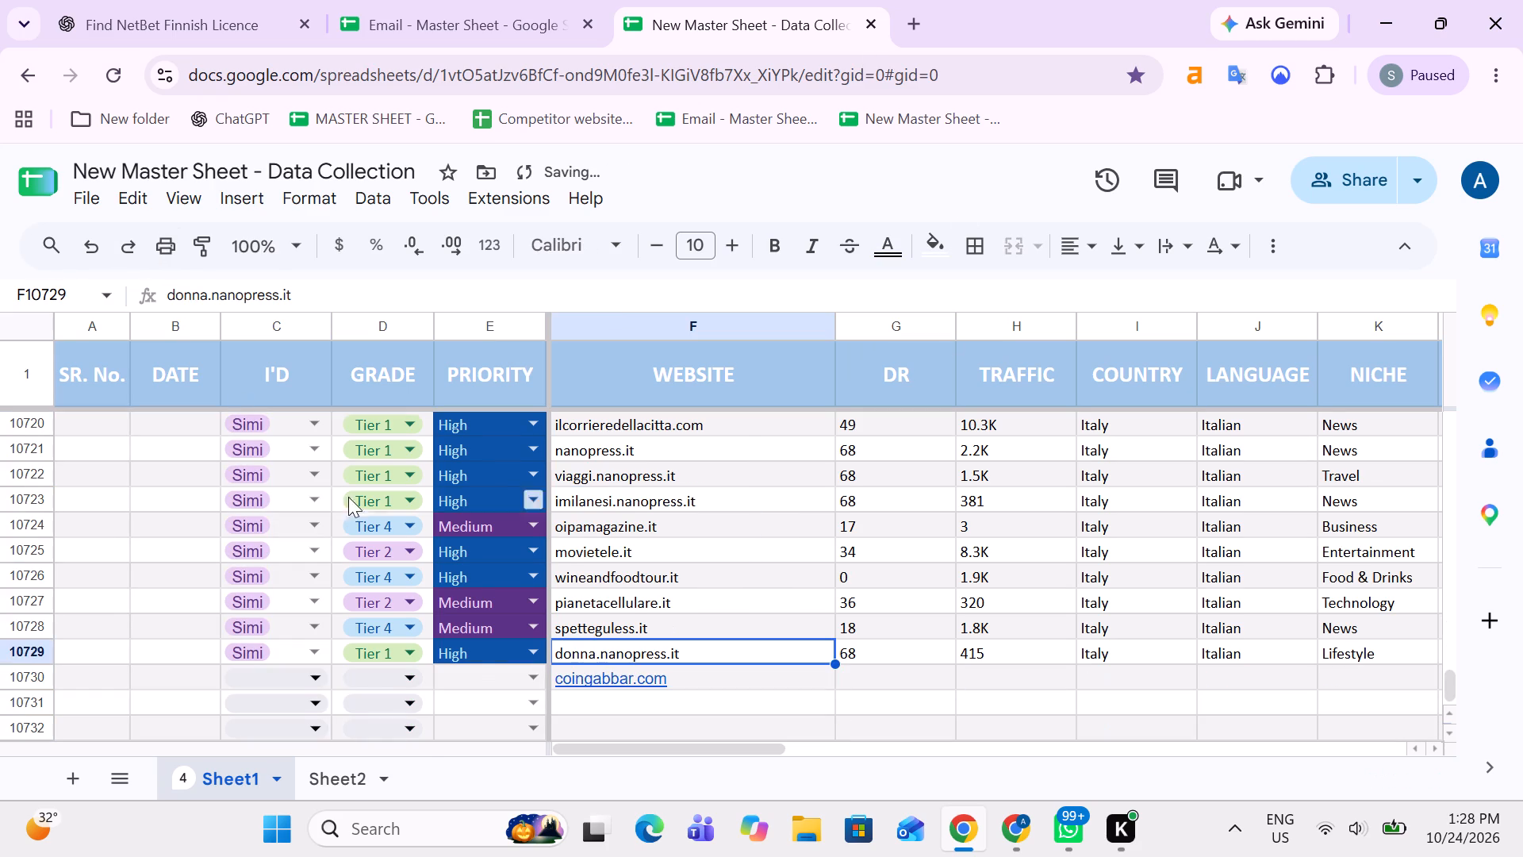
{"action": "left_click", "coordinate": [198, 252]}
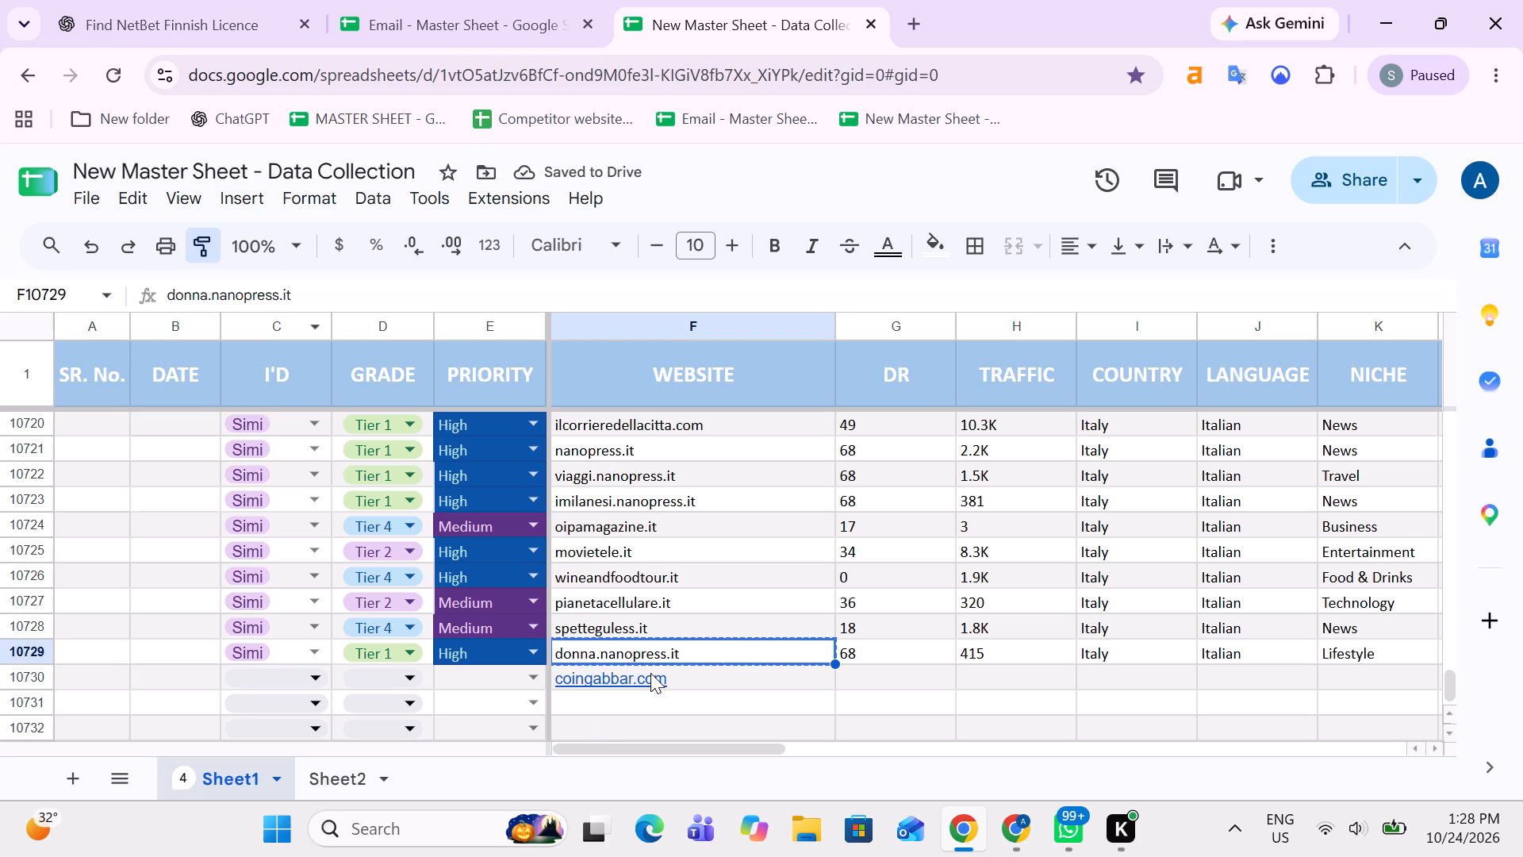
{"action": "left_click", "coordinate": [650, 673]}
Check the Ahrefs metrics of coingabbar.com and enter DR 65 and traffic 37K in row 10730.
{"action": "key", "text": "Right"}
{"action": "key", "text": "Up"}
{"action": "key", "text": "Down"}
{"action": "key", "text": "alt+Tab"}
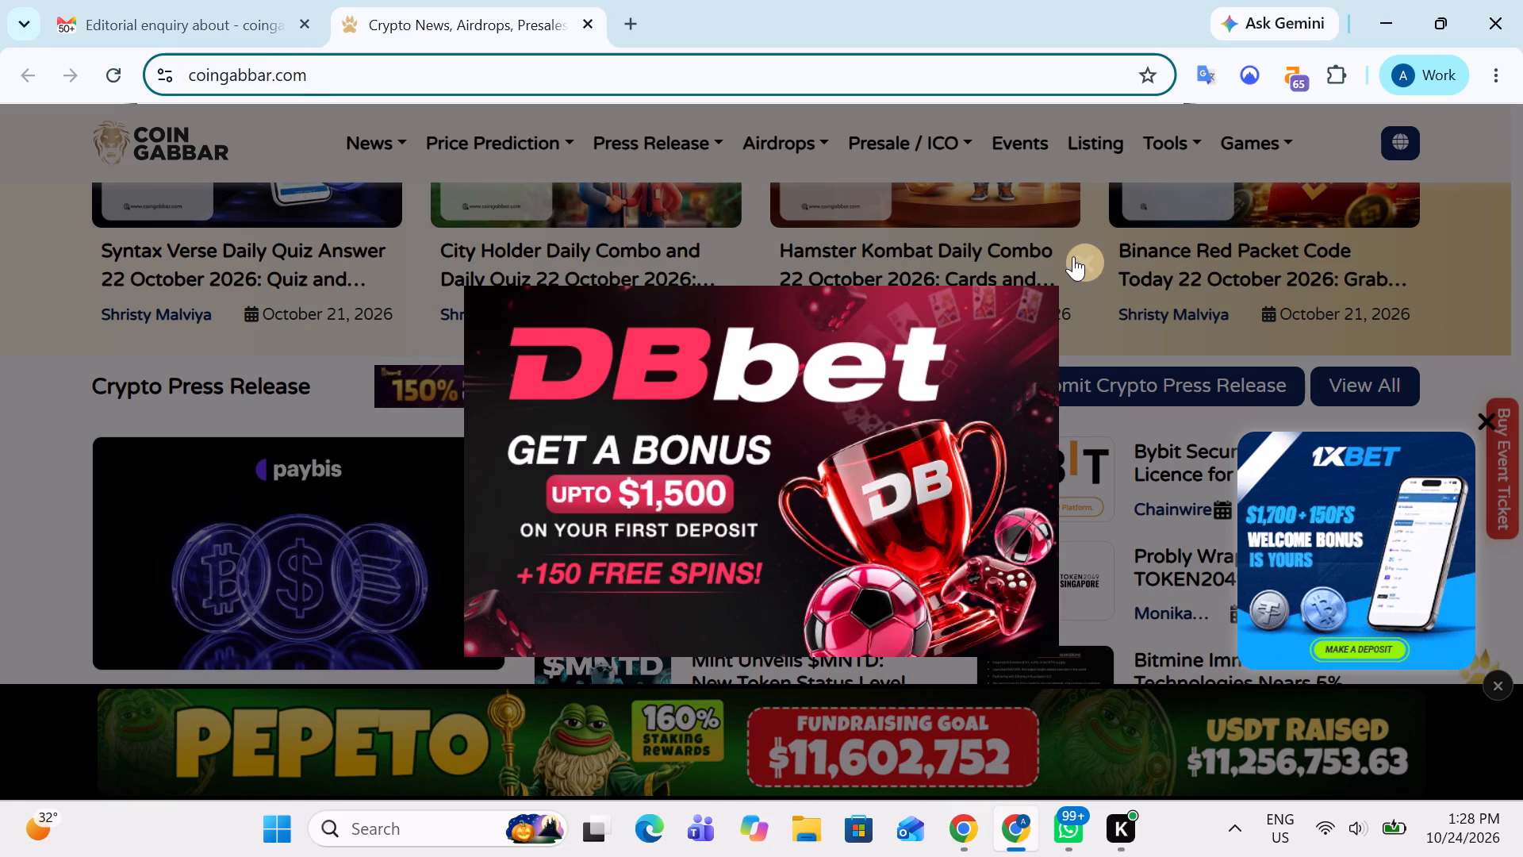
{"action": "left_click", "coordinate": [1081, 259]}
{"action": "scroll", "coordinate": [1074, 455], "scroll_direction": "down", "scroll_amount": 7}
{"action": "scroll", "coordinate": [1057, 495], "scroll_direction": "up", "scroll_amount": 9}
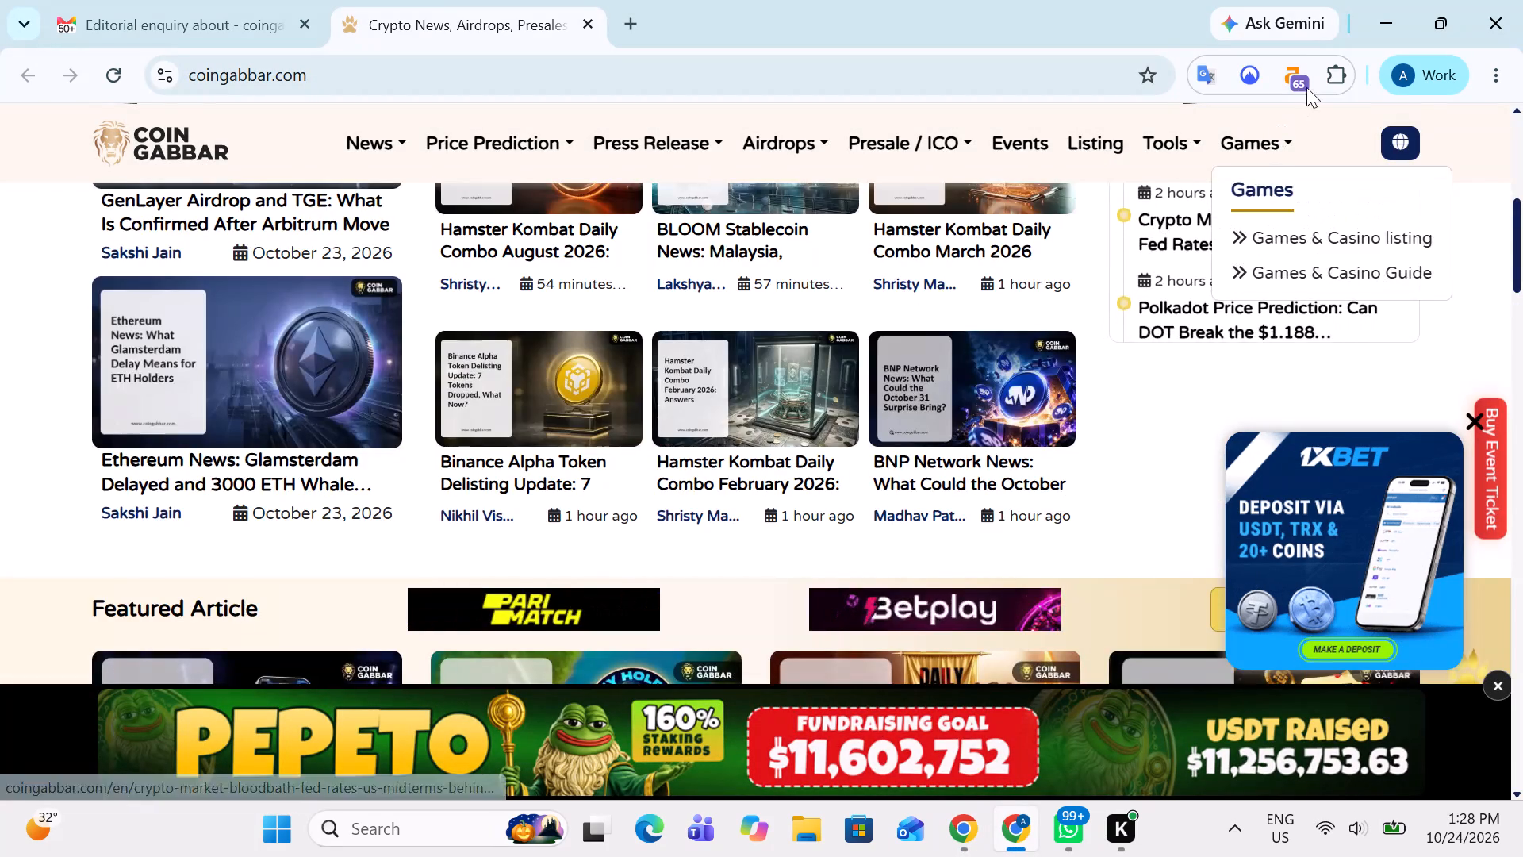
{"action": "left_click", "coordinate": [1294, 79]}
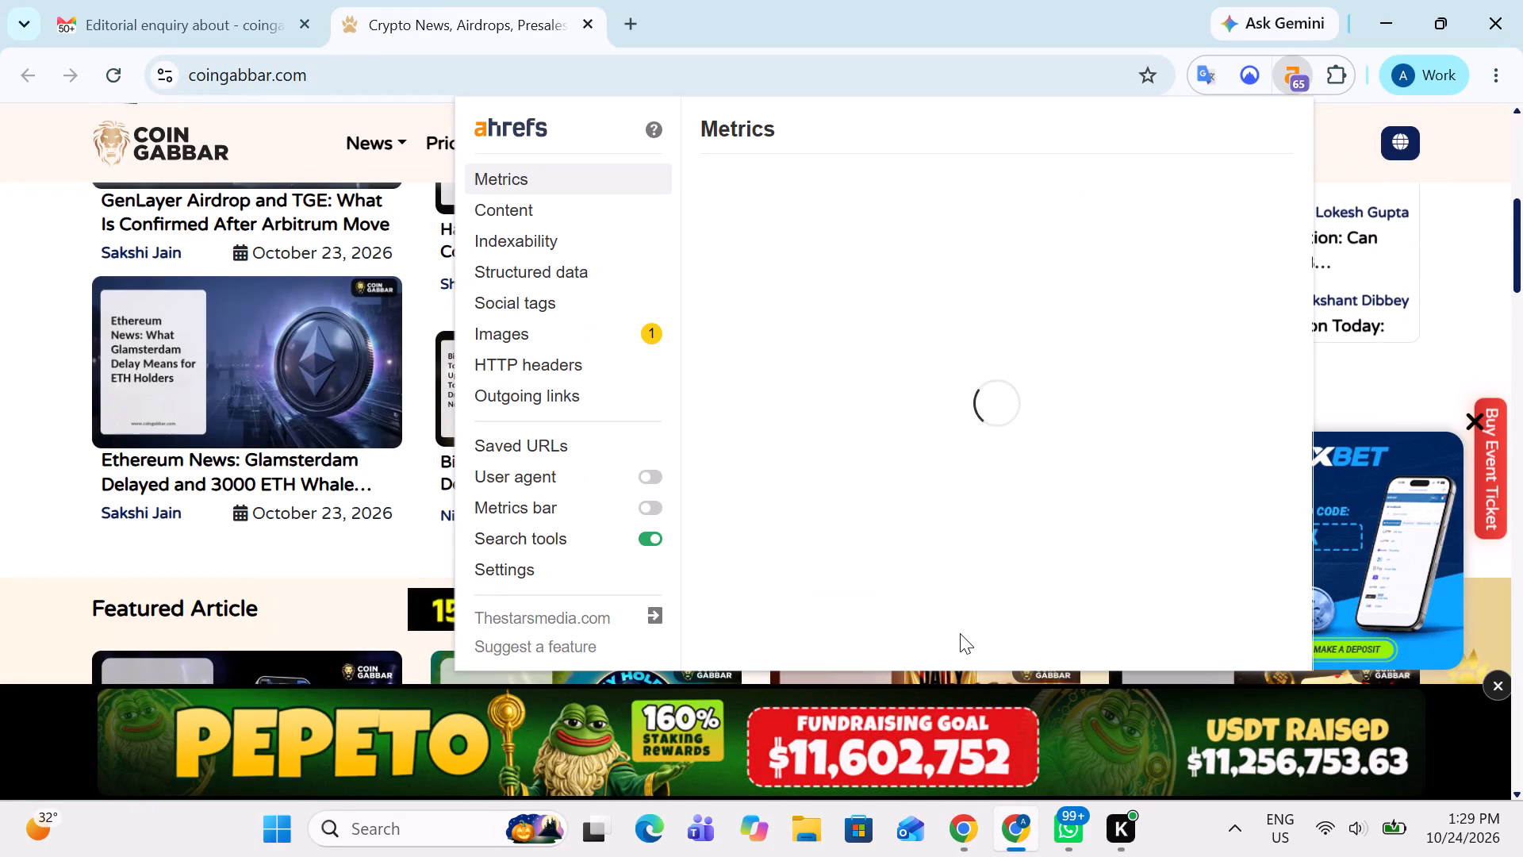
{"action": "key", "text": "alt+Tab"}
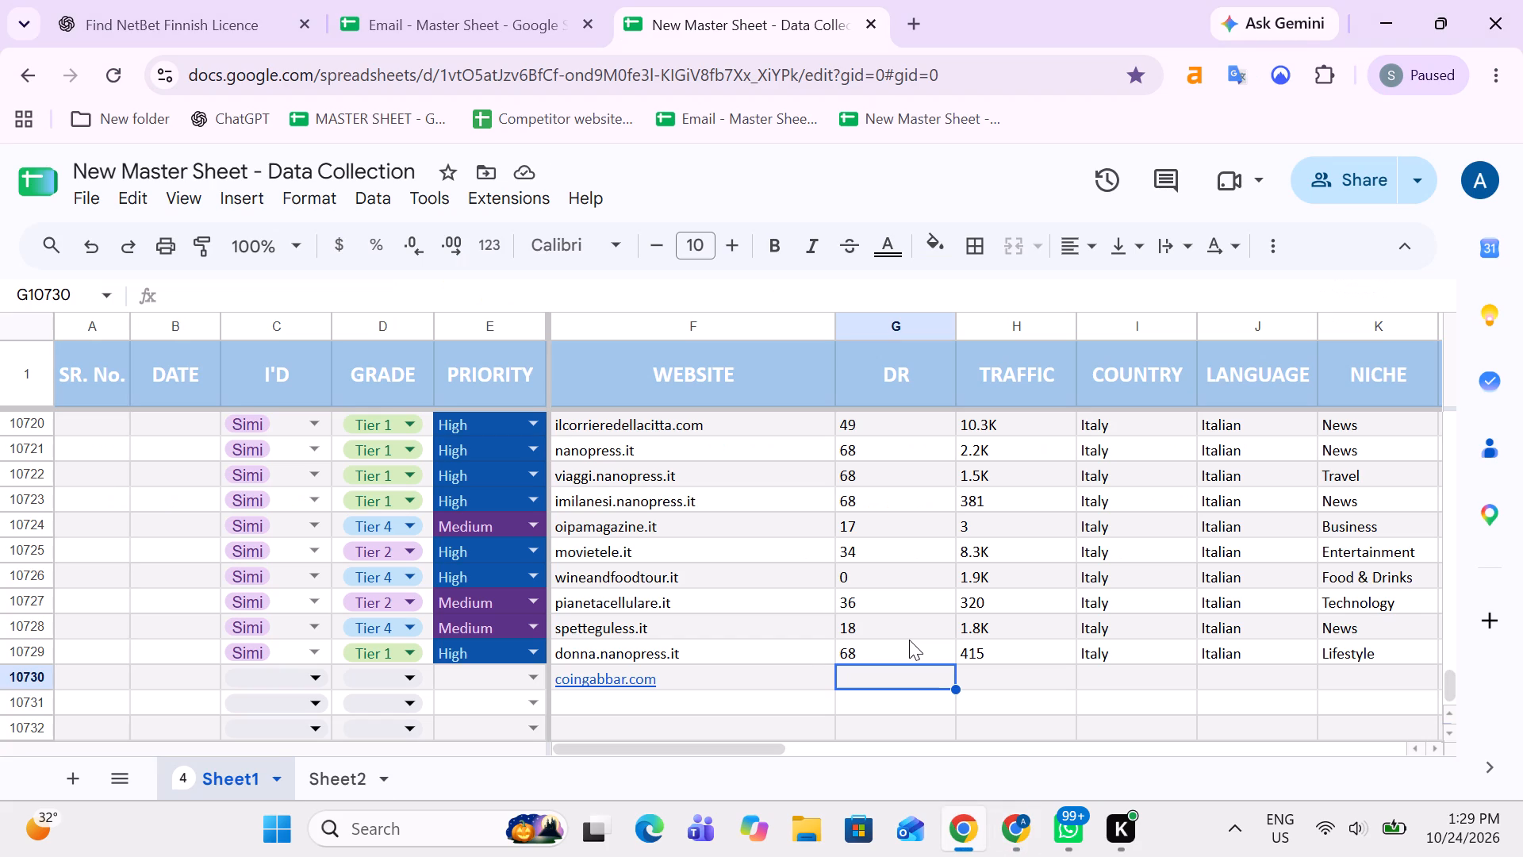
{"action": "type", "text": "65"}
{"action": "key", "text": "Right"}
{"action": "type", "text": "37K"}
{"action": "key", "text": "Right"}
Enter USA as the country and English as the language of coingabbar.com in row 10730.
{"action": "type", "text": "US"}
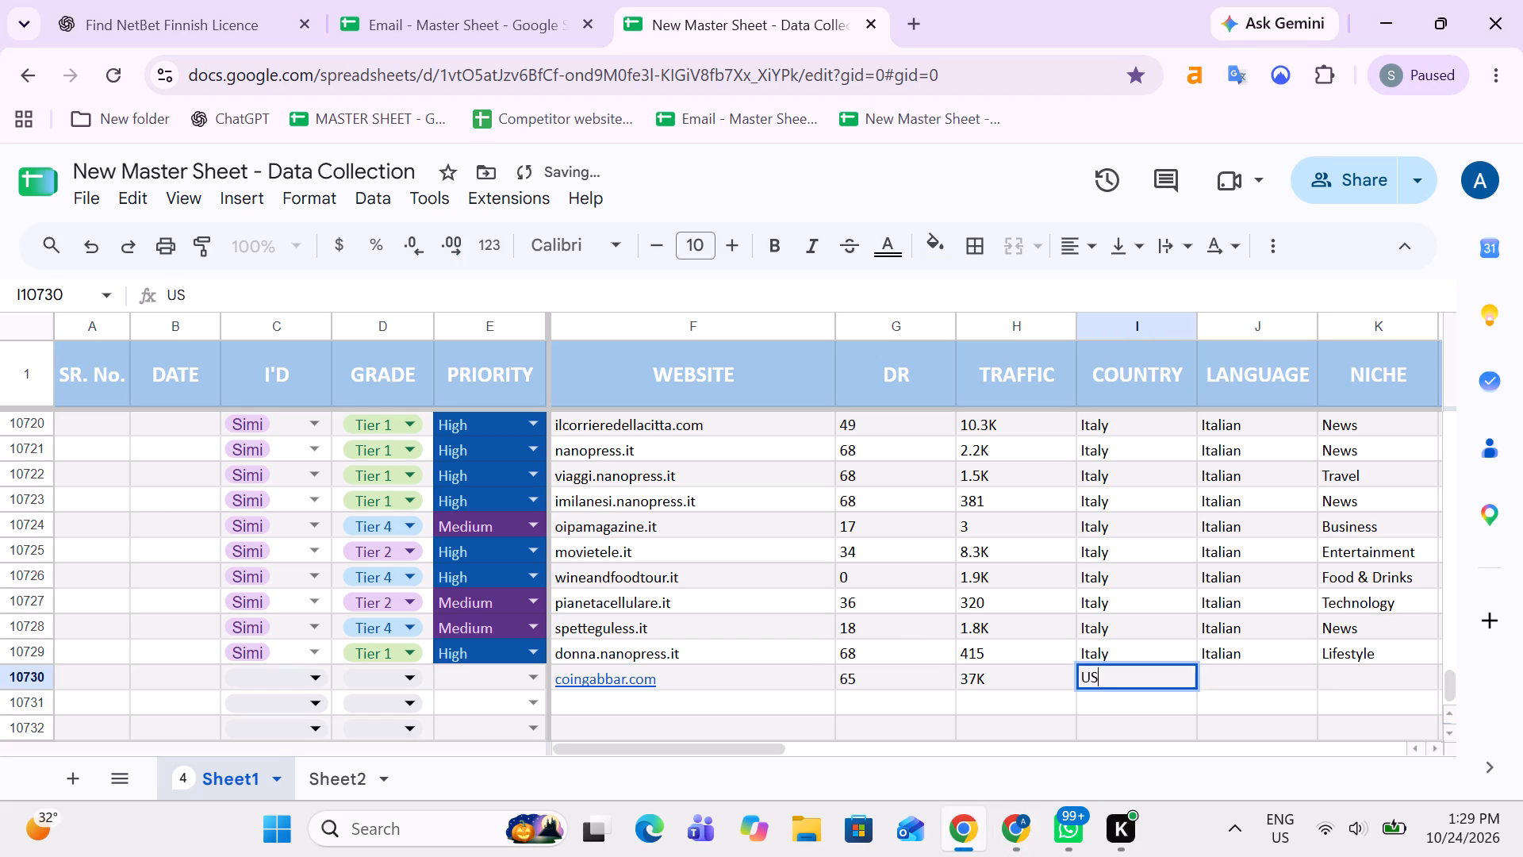
{"action": "key", "text": "Right"}
{"action": "type", "text": "Em"}
{"action": "key", "text": "BackSpace"}
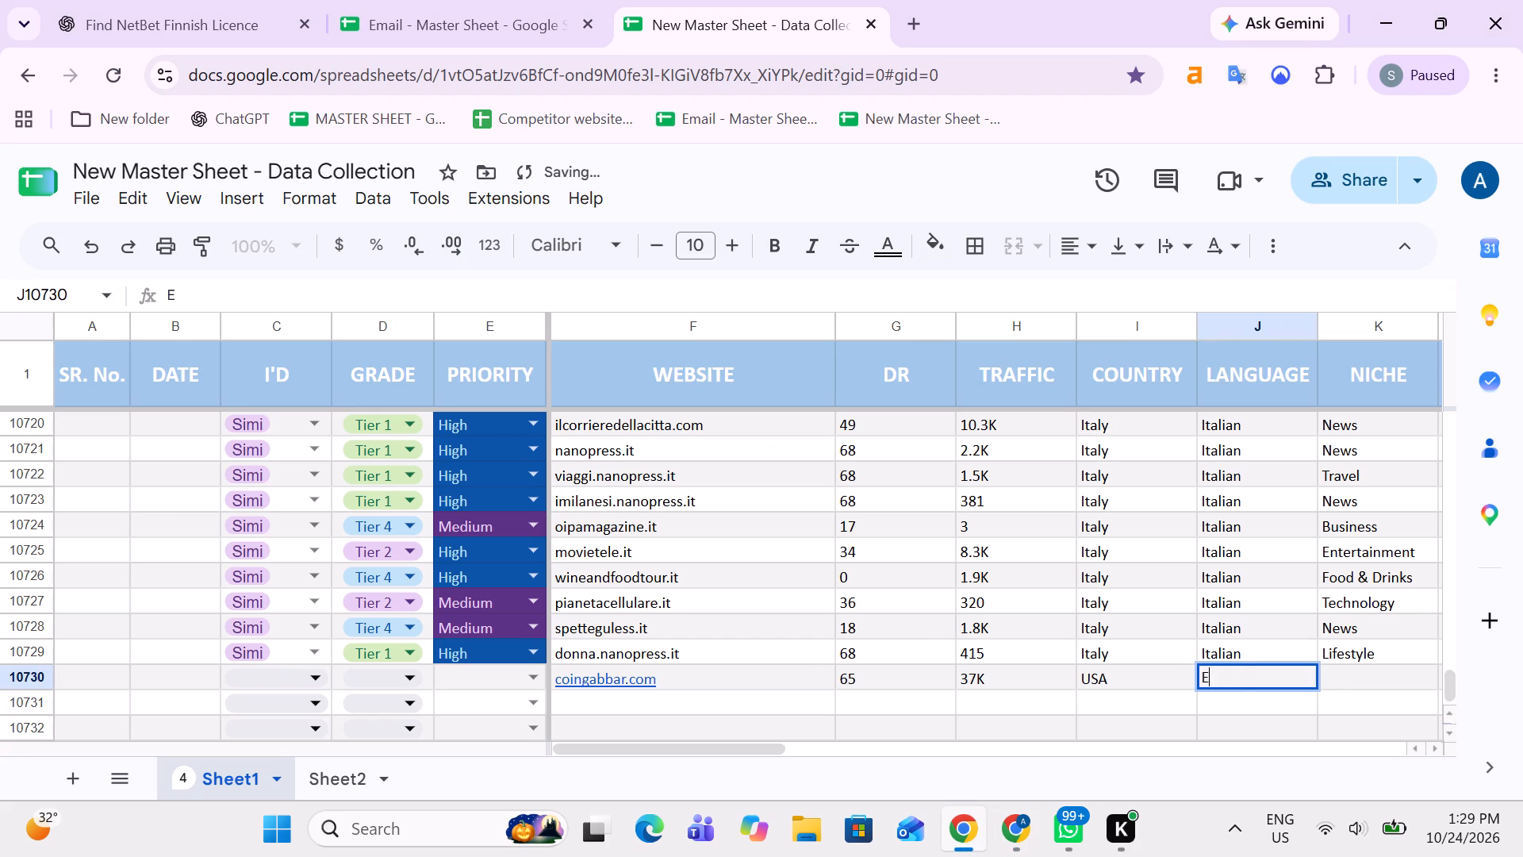
{"action": "type", "text": "ng"}
{"action": "key", "text": "Right"}
Recheck the Ahrefs metrics of coingabbar.com and set its country in row 10730 to India.
{"action": "key", "text": "alt+Tab"}
{"action": "key", "text": "Left"}
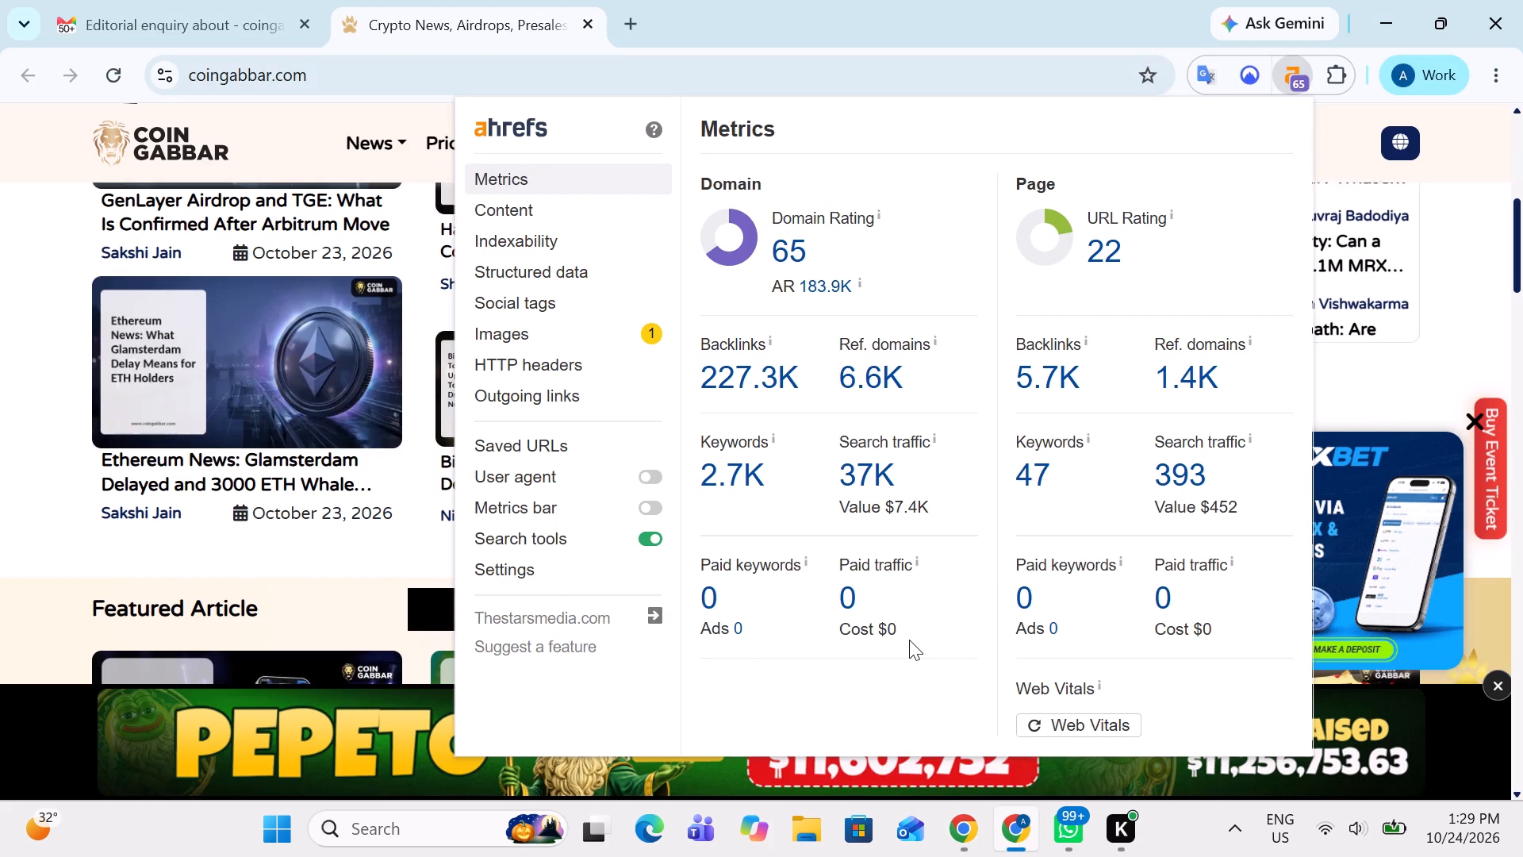
{"action": "key", "text": "alt+Tab"}
{"action": "key", "text": "Left"}
{"action": "key", "text": "Left"}
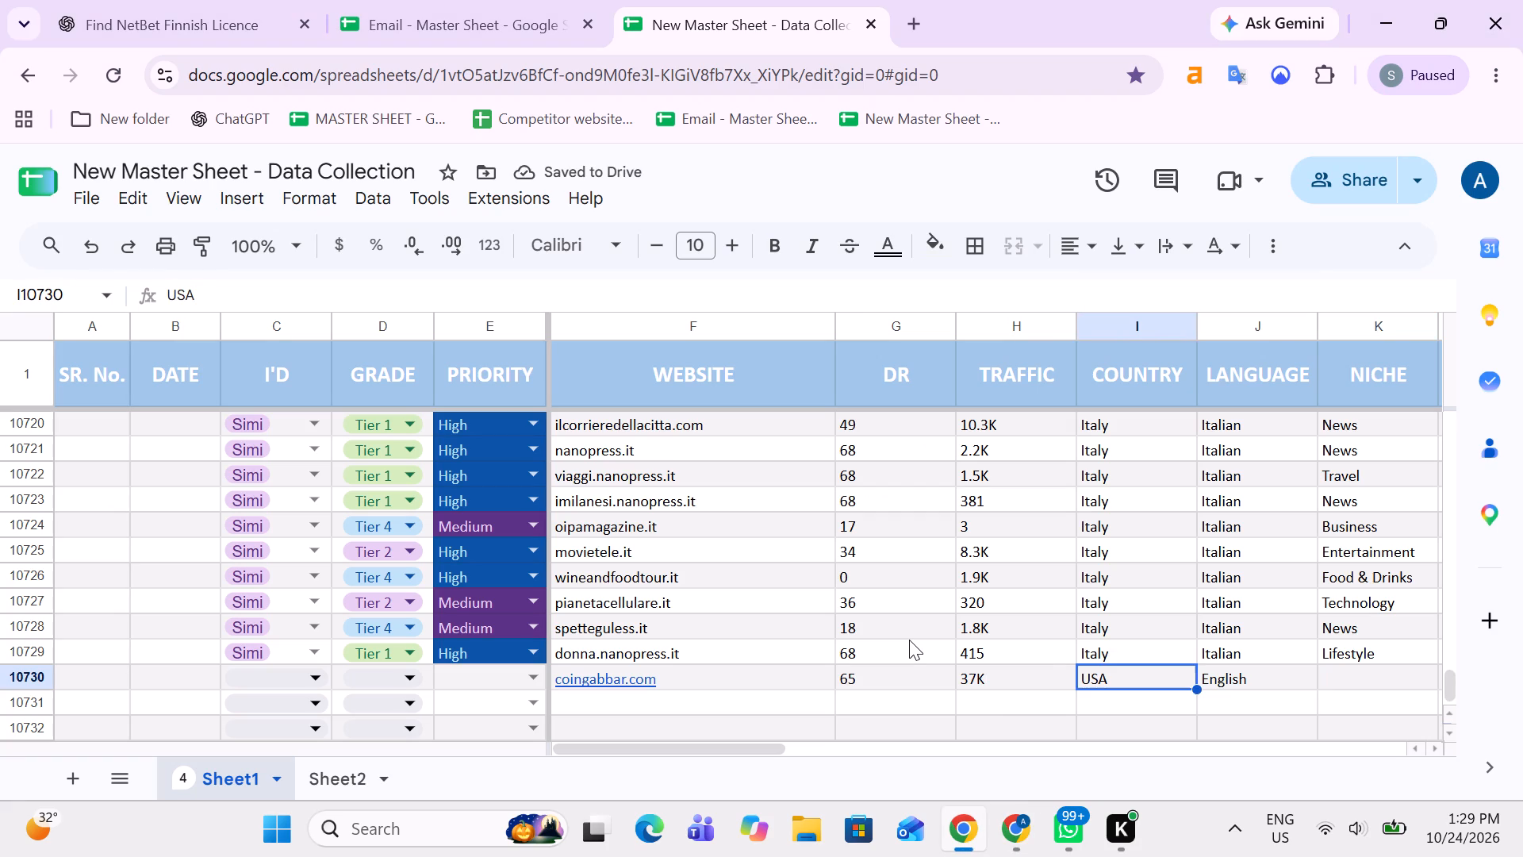
{"action": "type", "text": "Infi"}
{"action": "key", "text": "BackSpace"}
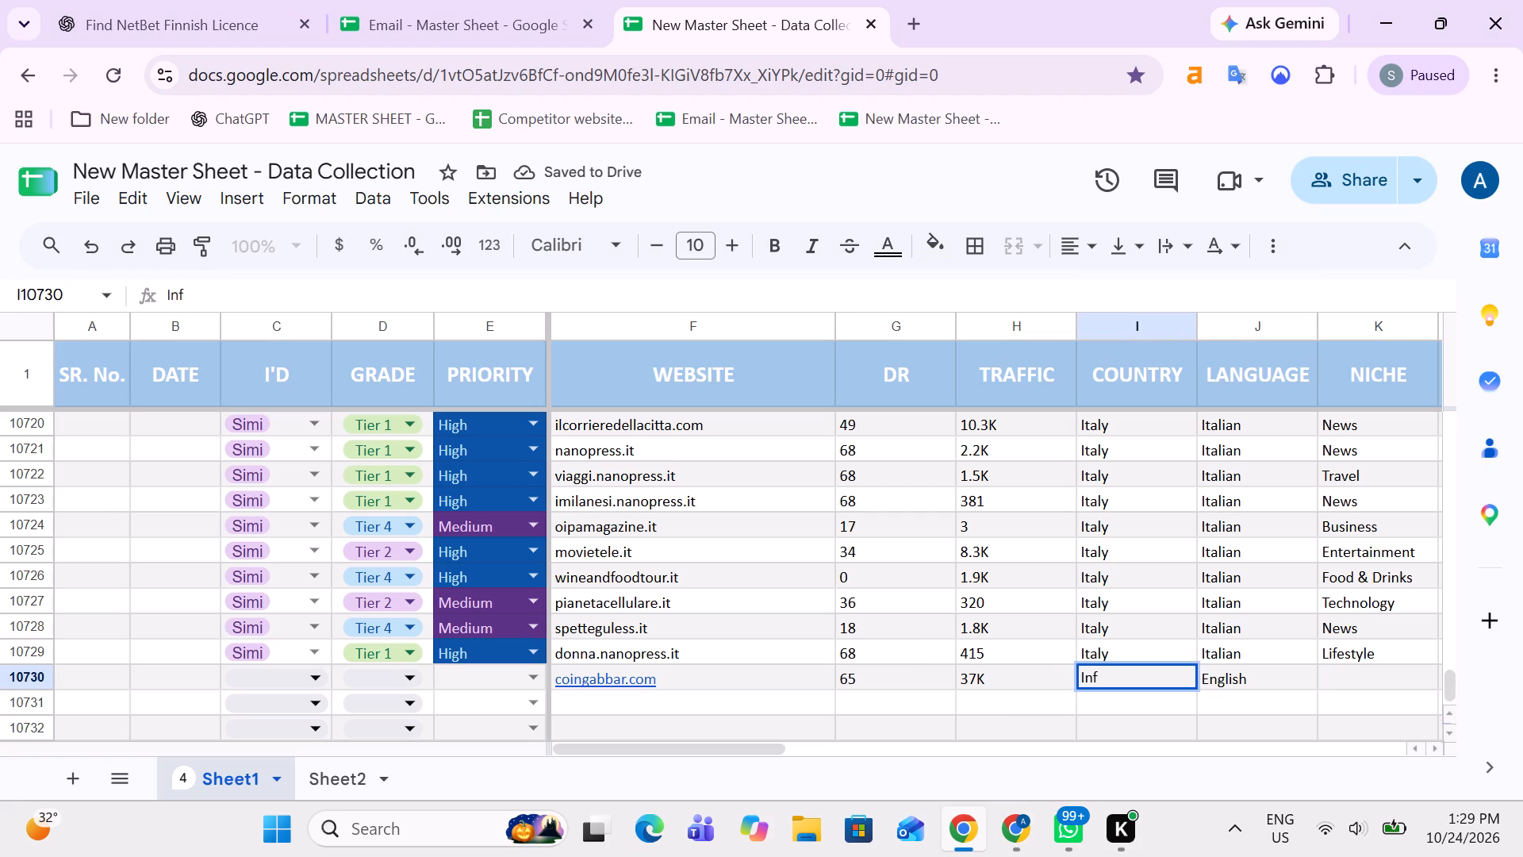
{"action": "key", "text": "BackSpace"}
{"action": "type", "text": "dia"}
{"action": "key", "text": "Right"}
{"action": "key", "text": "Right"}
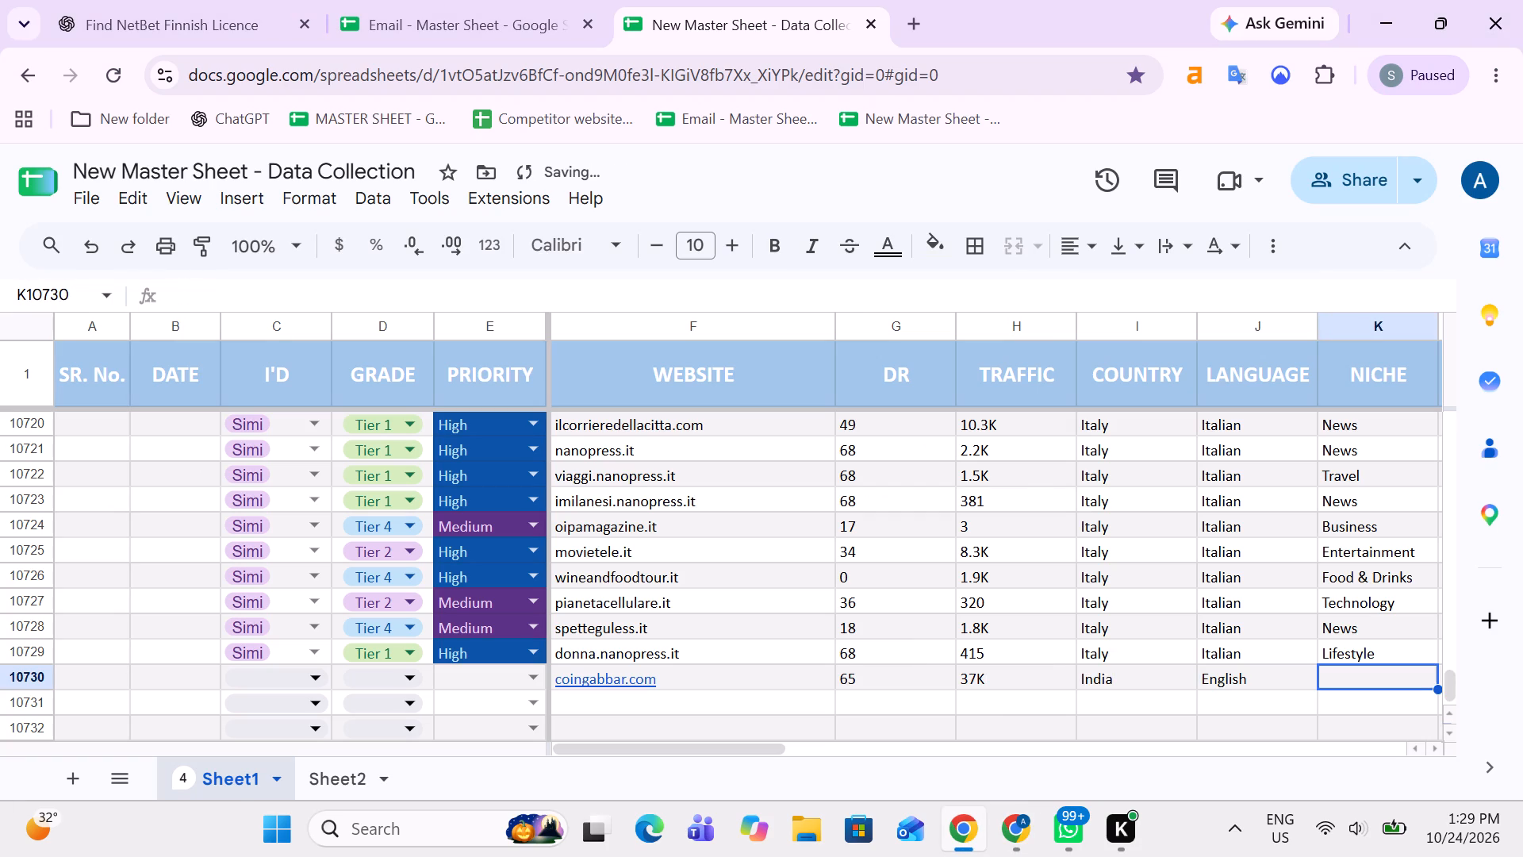
Examine the coingabbar.com homepage, its article sections and footer to judge the site's niche, and close the page.
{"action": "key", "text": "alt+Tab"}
{"action": "left_click", "coordinate": [0, 502]}
{"action": "scroll", "coordinate": [1029, 268], "scroll_direction": "up", "scroll_amount": 7}
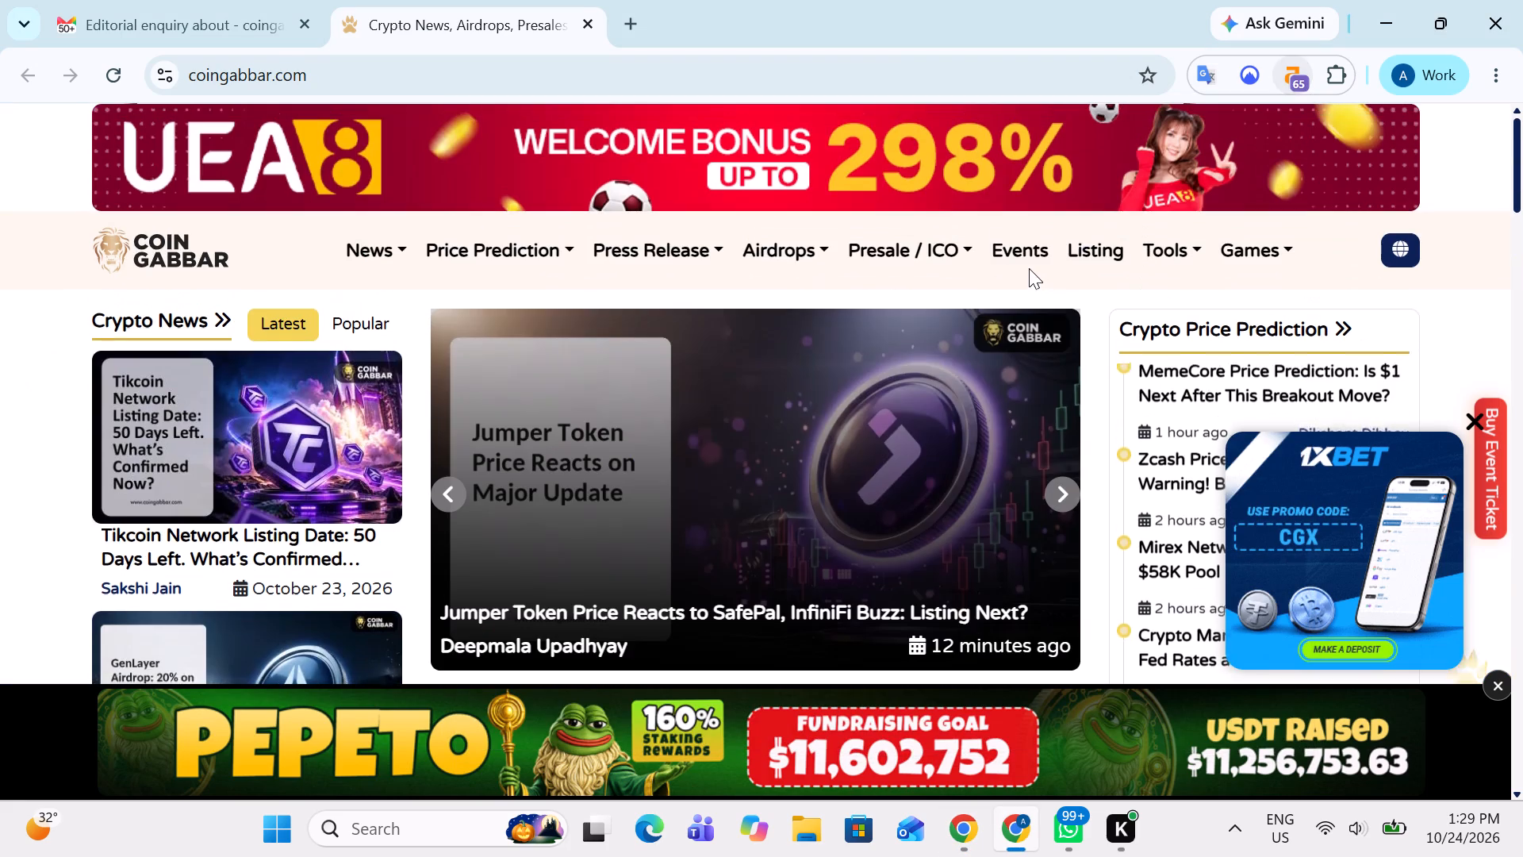
{"action": "scroll", "coordinate": [1029, 268], "scroll_direction": "up", "scroll_amount": 9}
{"action": "left_click", "coordinate": [1470, 418]}
{"action": "scroll", "coordinate": [1171, 533], "scroll_direction": "down", "scroll_amount": 4}
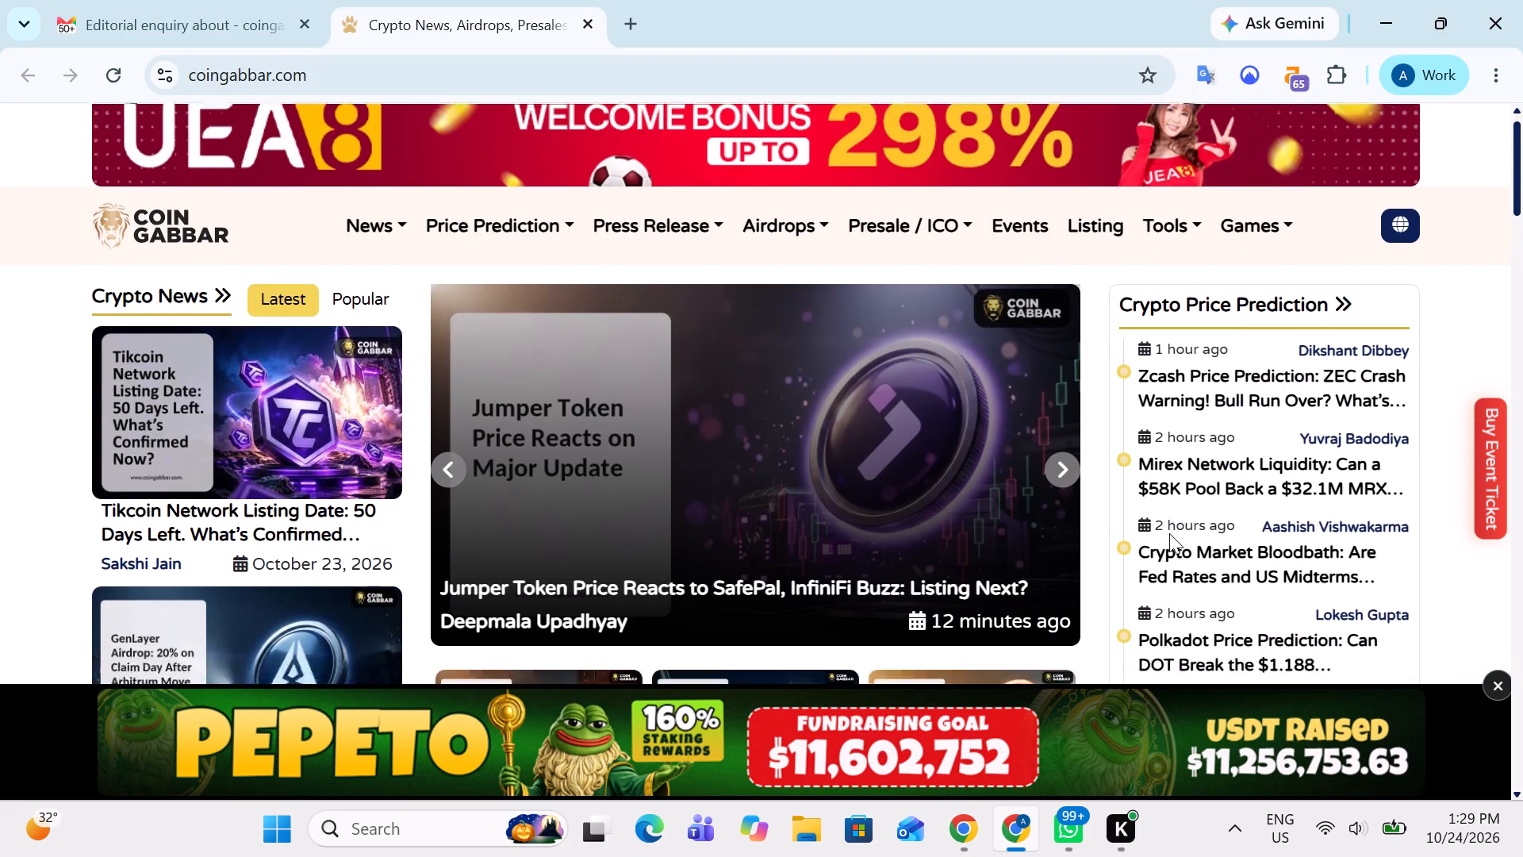
{"action": "scroll", "coordinate": [1169, 533], "scroll_direction": "down", "scroll_amount": 9}
{"action": "scroll", "coordinate": [844, 632], "scroll_direction": "down", "scroll_amount": 1}
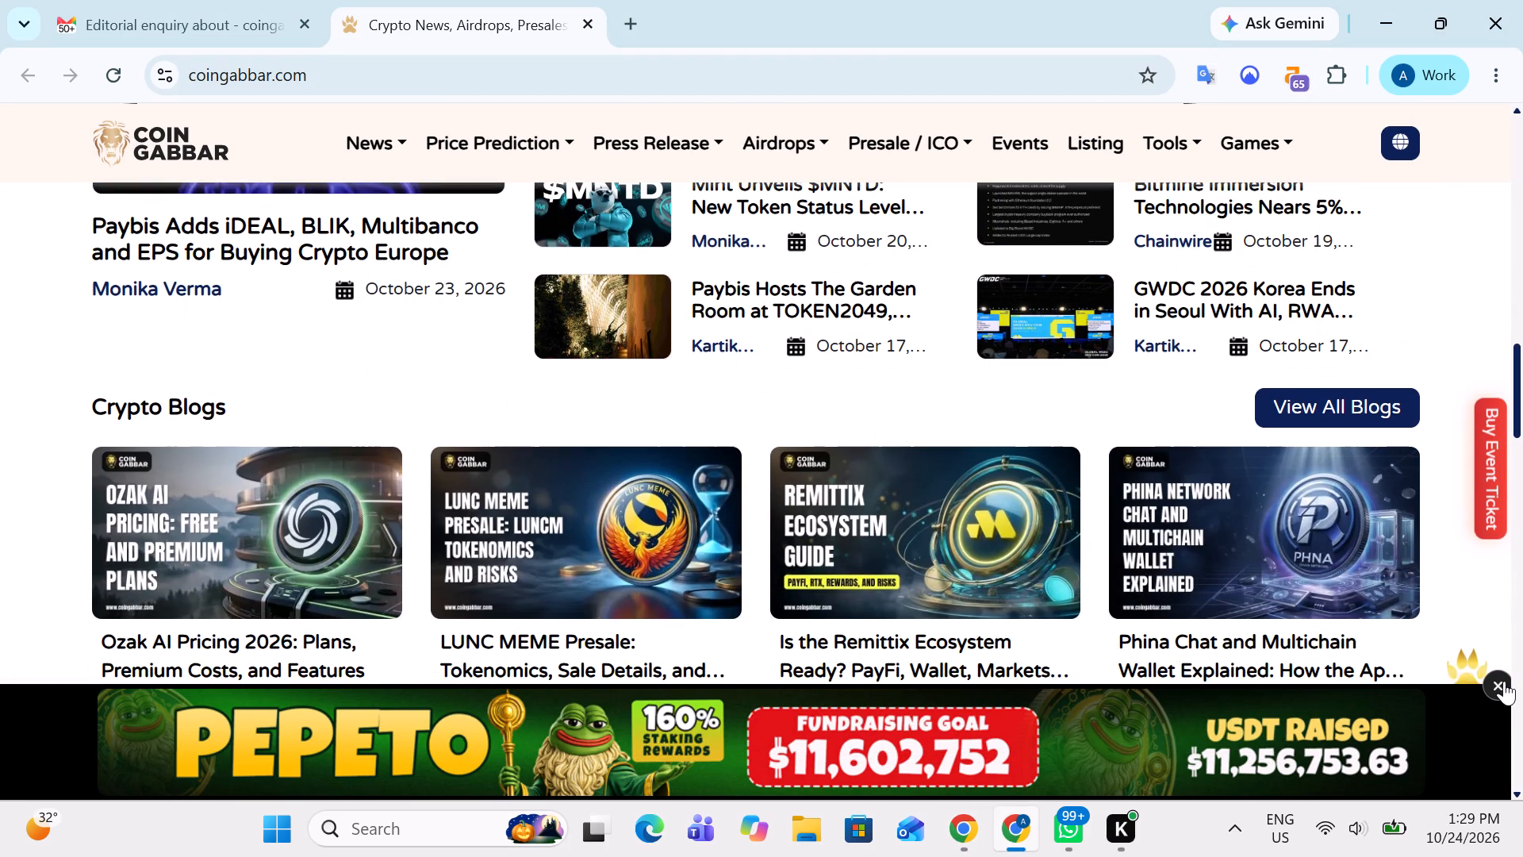
{"action": "left_click", "coordinate": [1504, 681]}
{"action": "scroll", "coordinate": [1356, 613], "scroll_direction": "down", "scroll_amount": 17}
{"action": "scroll", "coordinate": [1356, 613], "scroll_direction": "up", "scroll_amount": 16}
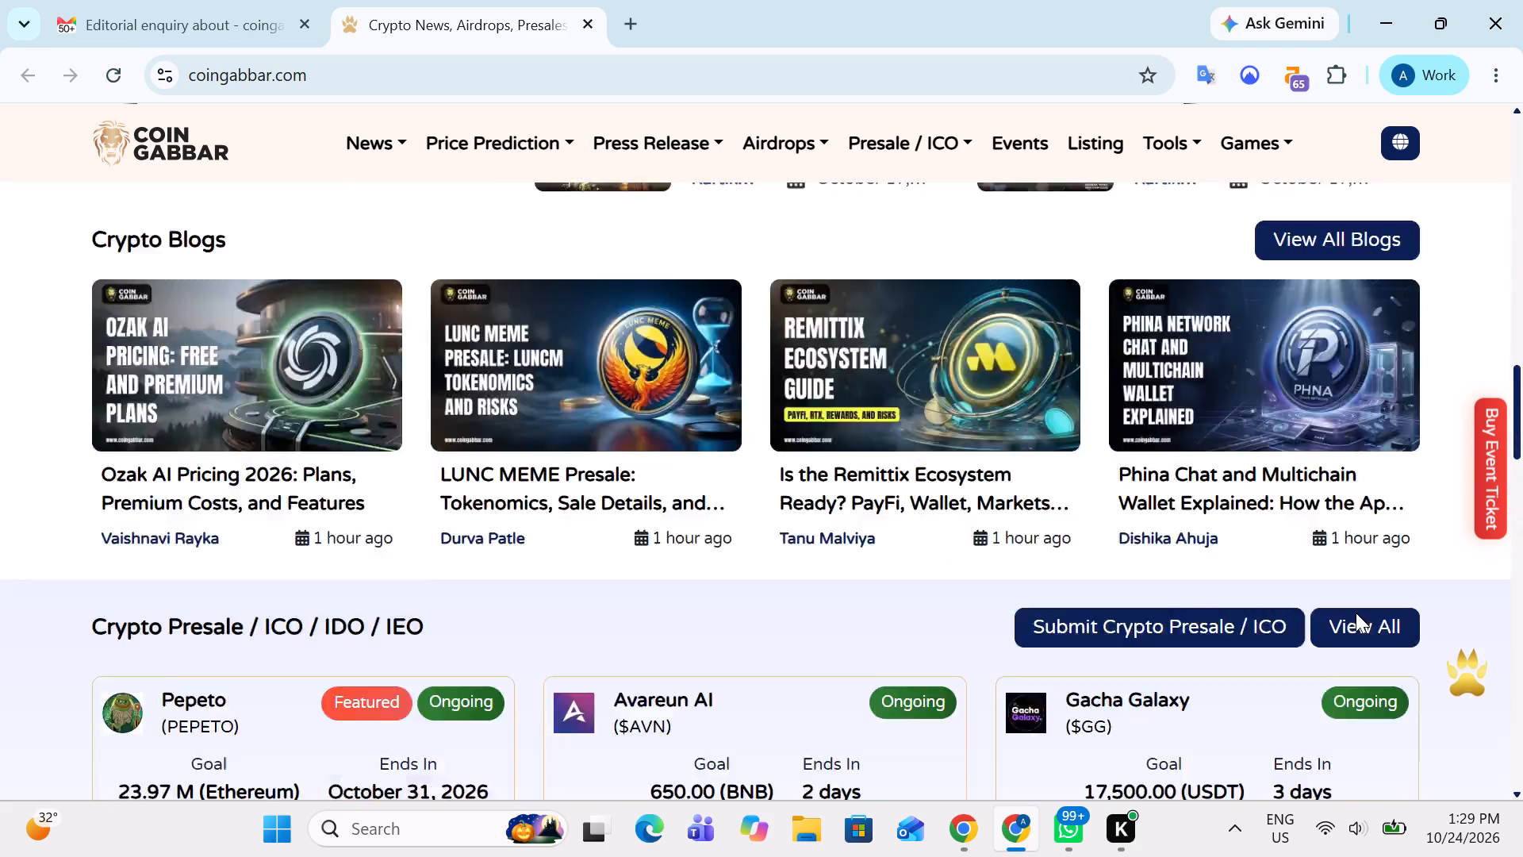
{"action": "scroll", "coordinate": [1356, 613], "scroll_direction": "up", "scroll_amount": 20}
{"action": "scroll", "coordinate": [1356, 613], "scroll_direction": "up", "scroll_amount": 7}
{"action": "scroll", "coordinate": [343, 466], "scroll_direction": "down", "scroll_amount": 12}
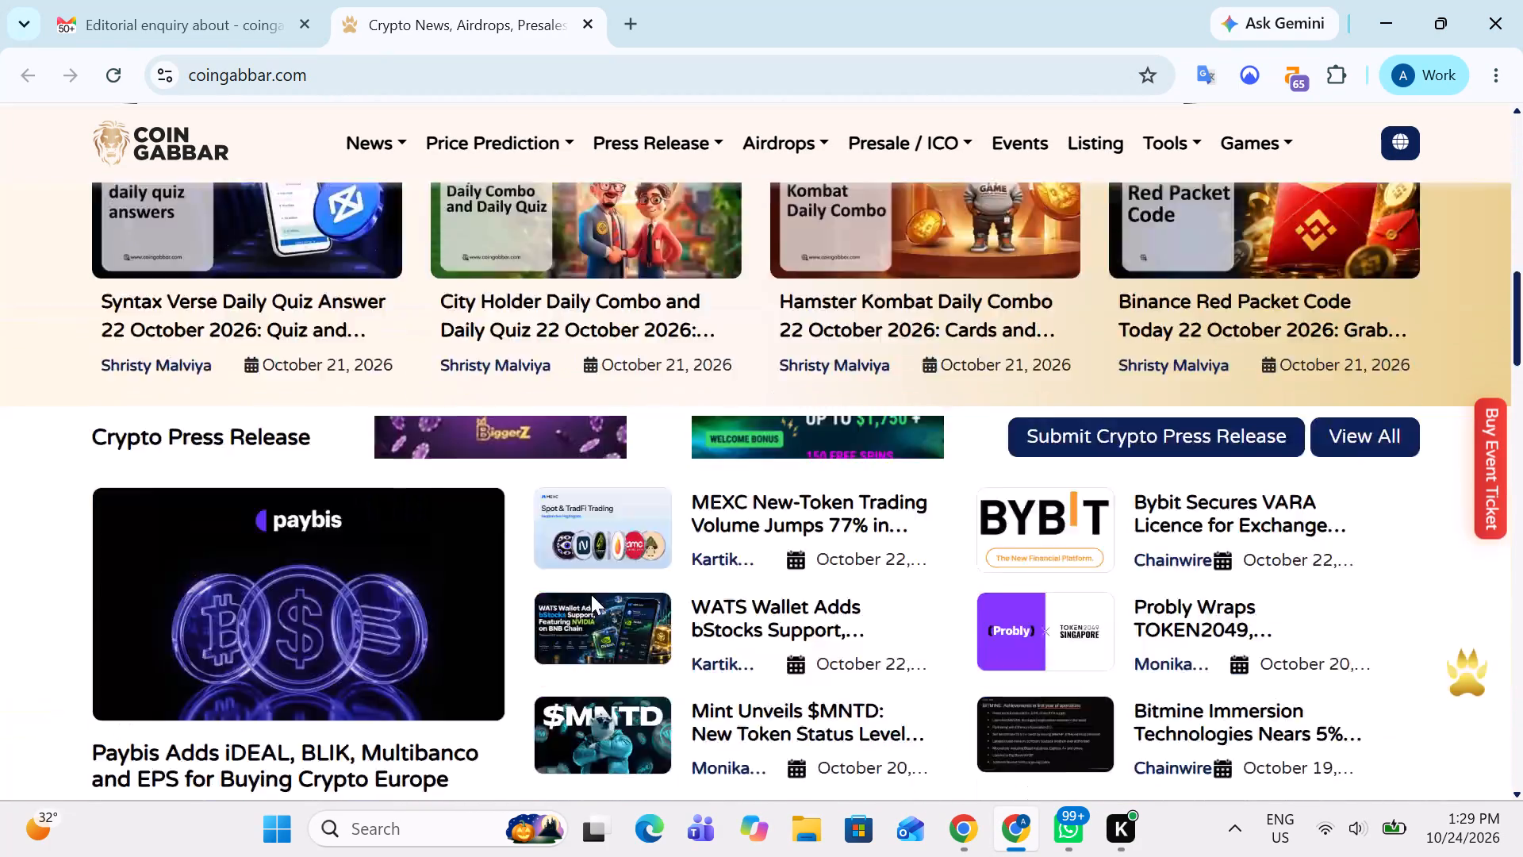
{"action": "scroll", "coordinate": [591, 594], "scroll_direction": "down", "scroll_amount": 20}
{"action": "scroll", "coordinate": [591, 594], "scroll_direction": "down", "scroll_amount": 20}
{"action": "scroll", "coordinate": [591, 594], "scroll_direction": "down", "scroll_amount": 1}
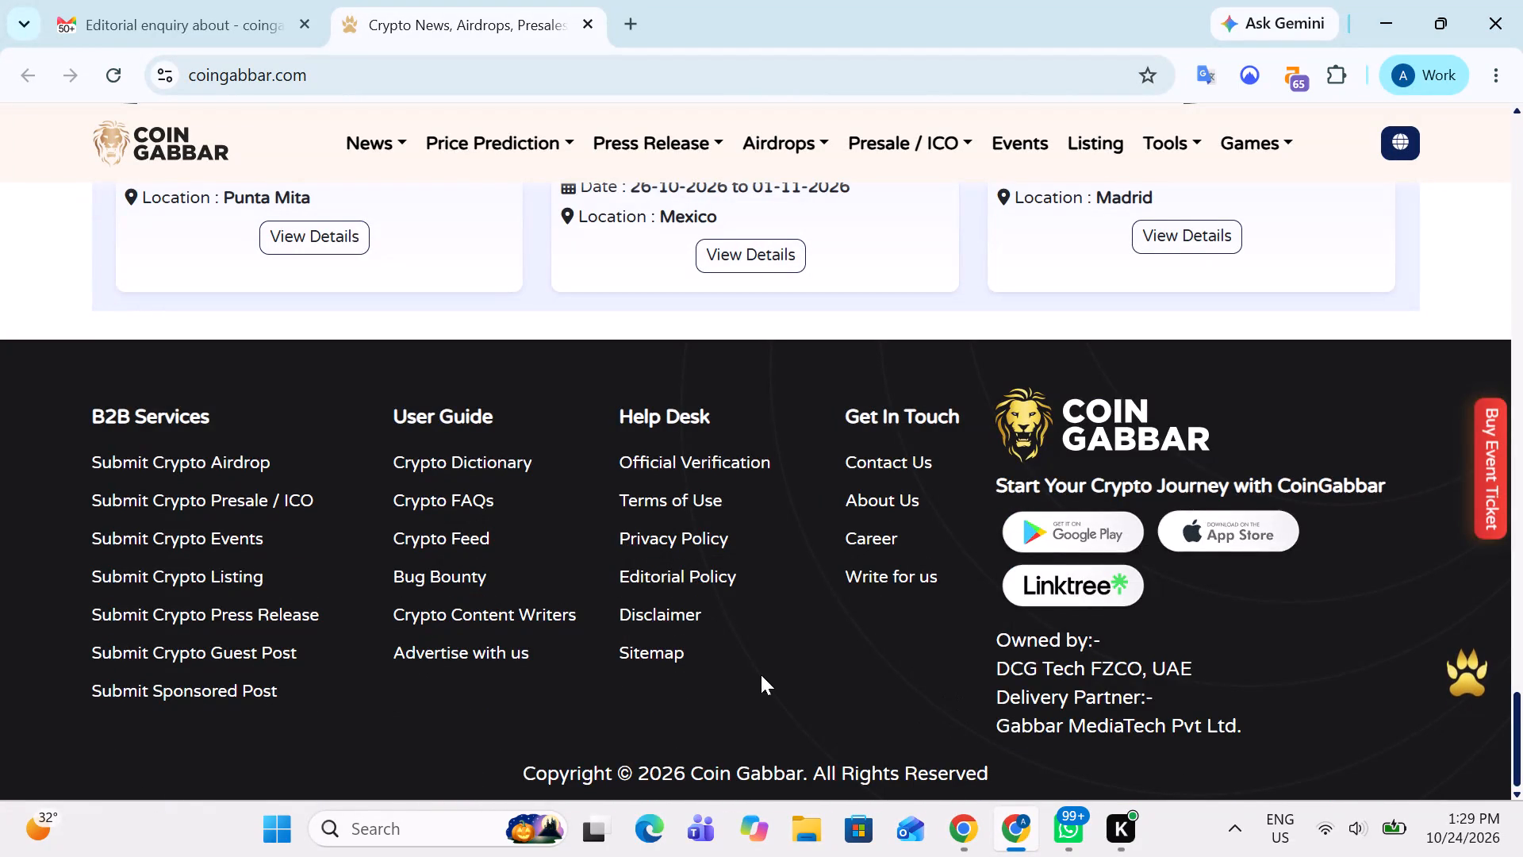
{"action": "scroll", "coordinate": [1091, 687], "scroll_direction": "up", "scroll_amount": 16}
{"action": "scroll", "coordinate": [1101, 676], "scroll_direction": "up", "scroll_amount": 16}
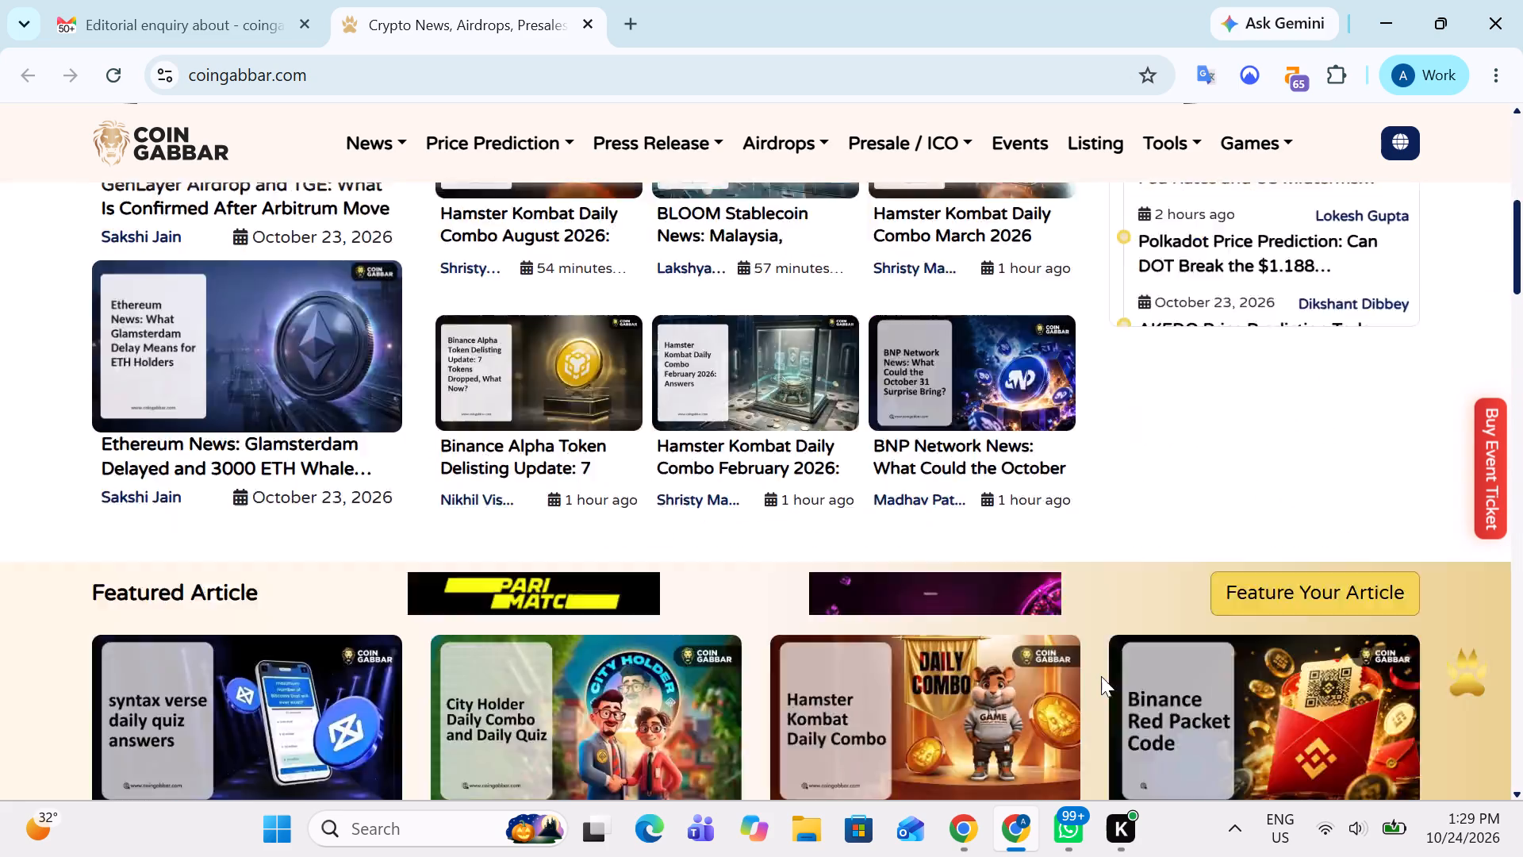
{"action": "scroll", "coordinate": [1101, 676], "scroll_direction": "up", "scroll_amount": 18}
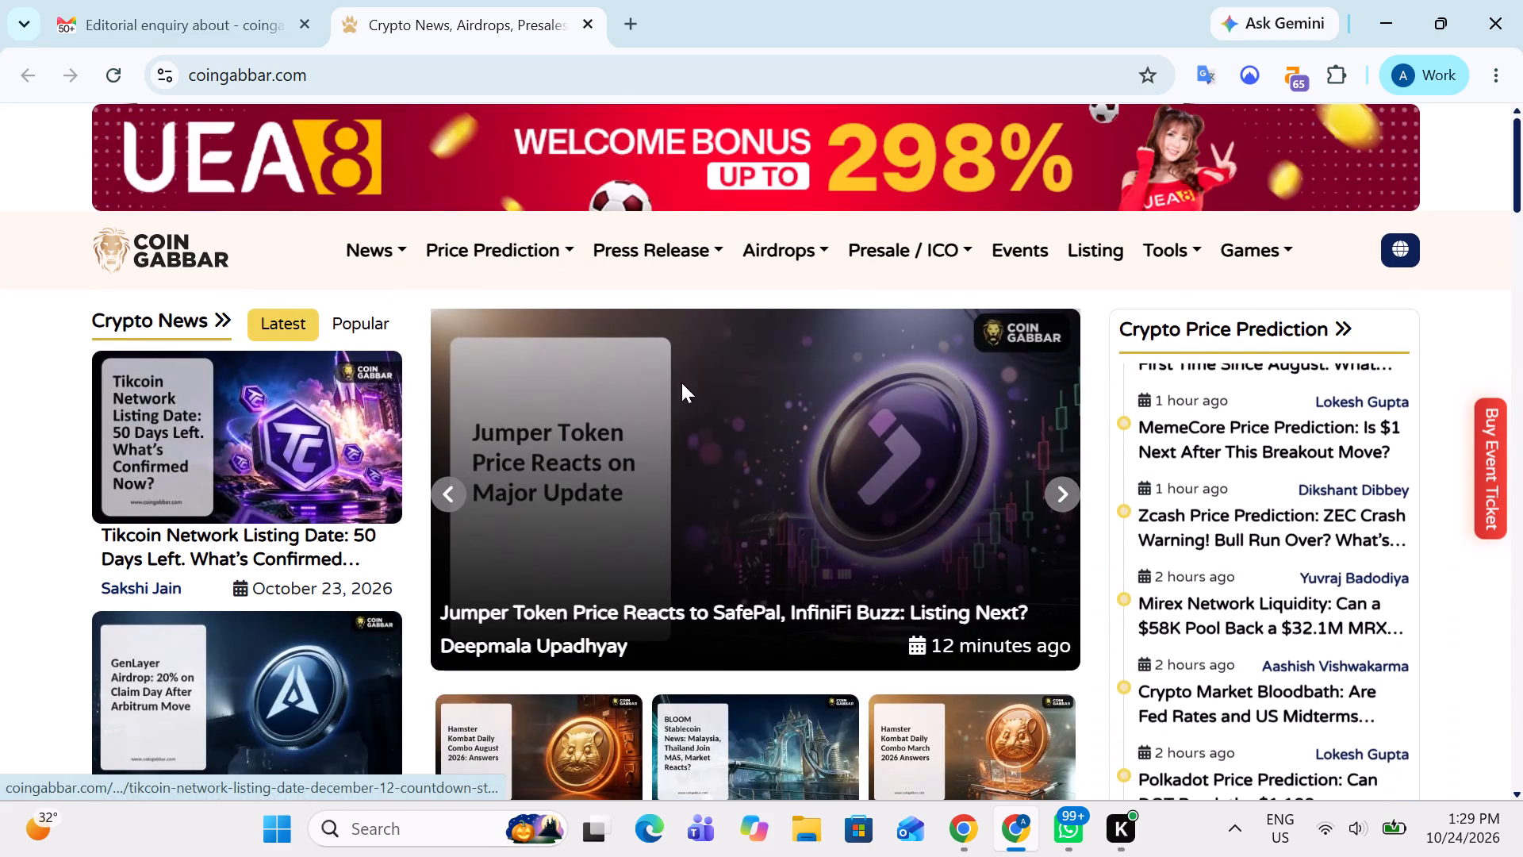
{"action": "left_click", "coordinate": [586, 24]}
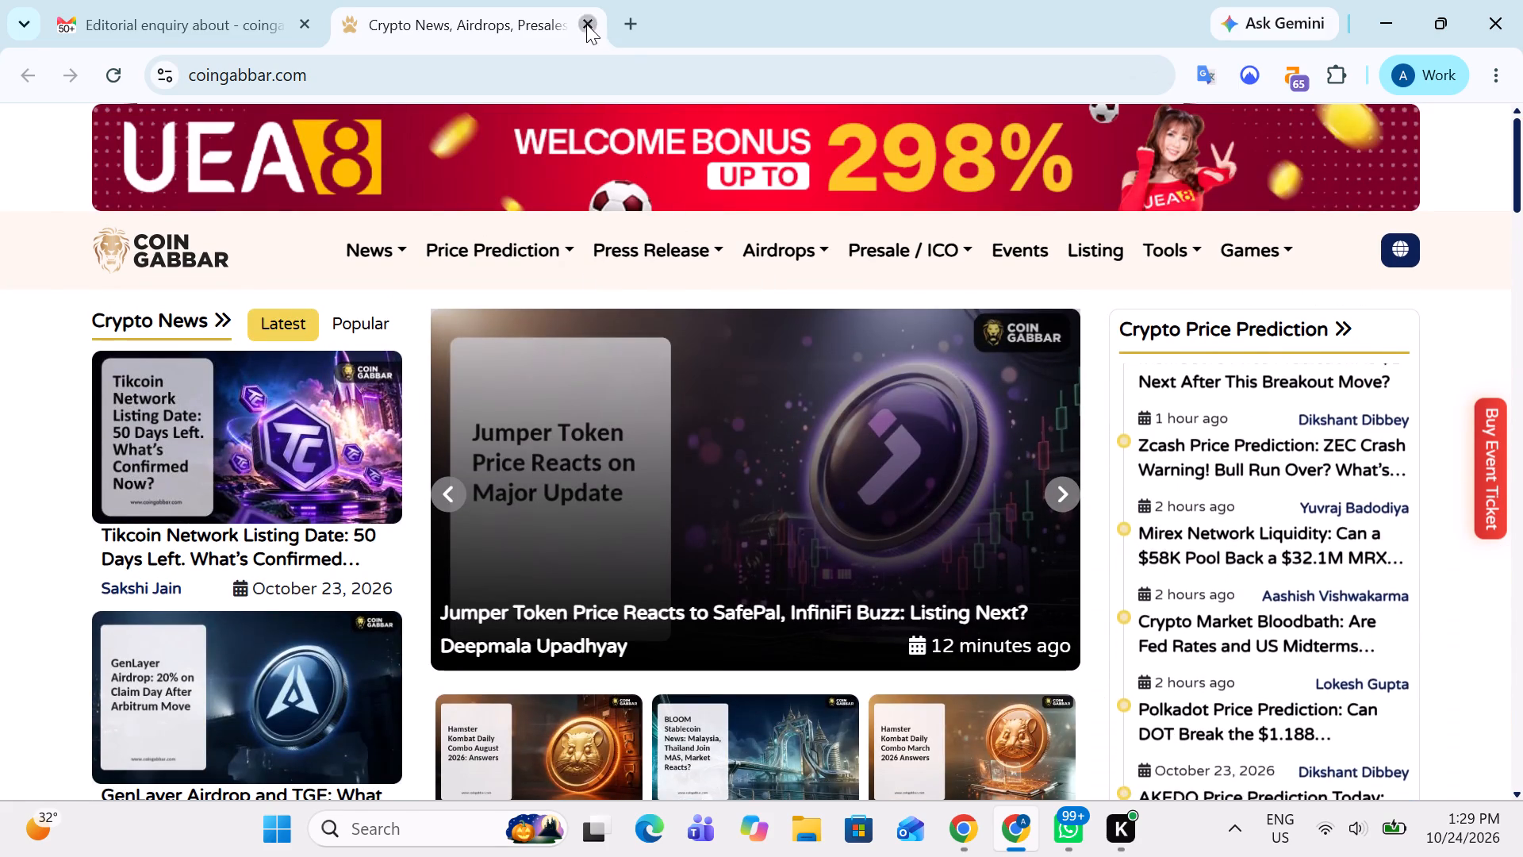
Check the CoinGabbar pricing email and enter niche Fin, guest post price 200 and casino price 250 in row 10730 of the New Master Sheet.
{"action": "scroll", "coordinate": [774, 436], "scroll_direction": "down", "scroll_amount": 1}
{"action": "scroll", "coordinate": [790, 478], "scroll_direction": "up", "scroll_amount": 7}
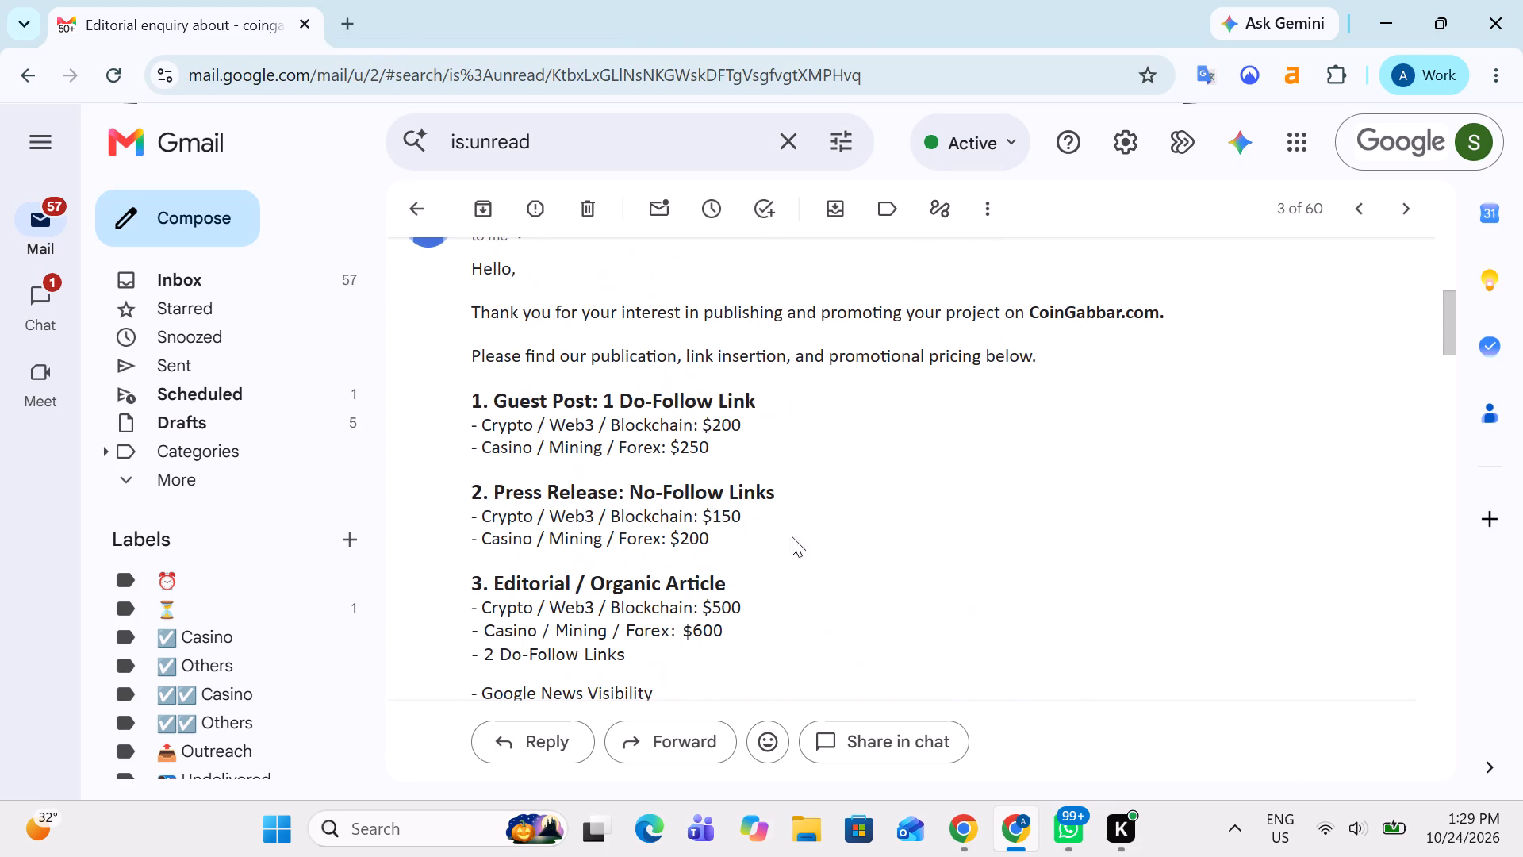
{"action": "scroll", "coordinate": [775, 556], "scroll_direction": "down", "scroll_amount": 2}
{"action": "scroll", "coordinate": [777, 561], "scroll_direction": "up", "scroll_amount": 2}
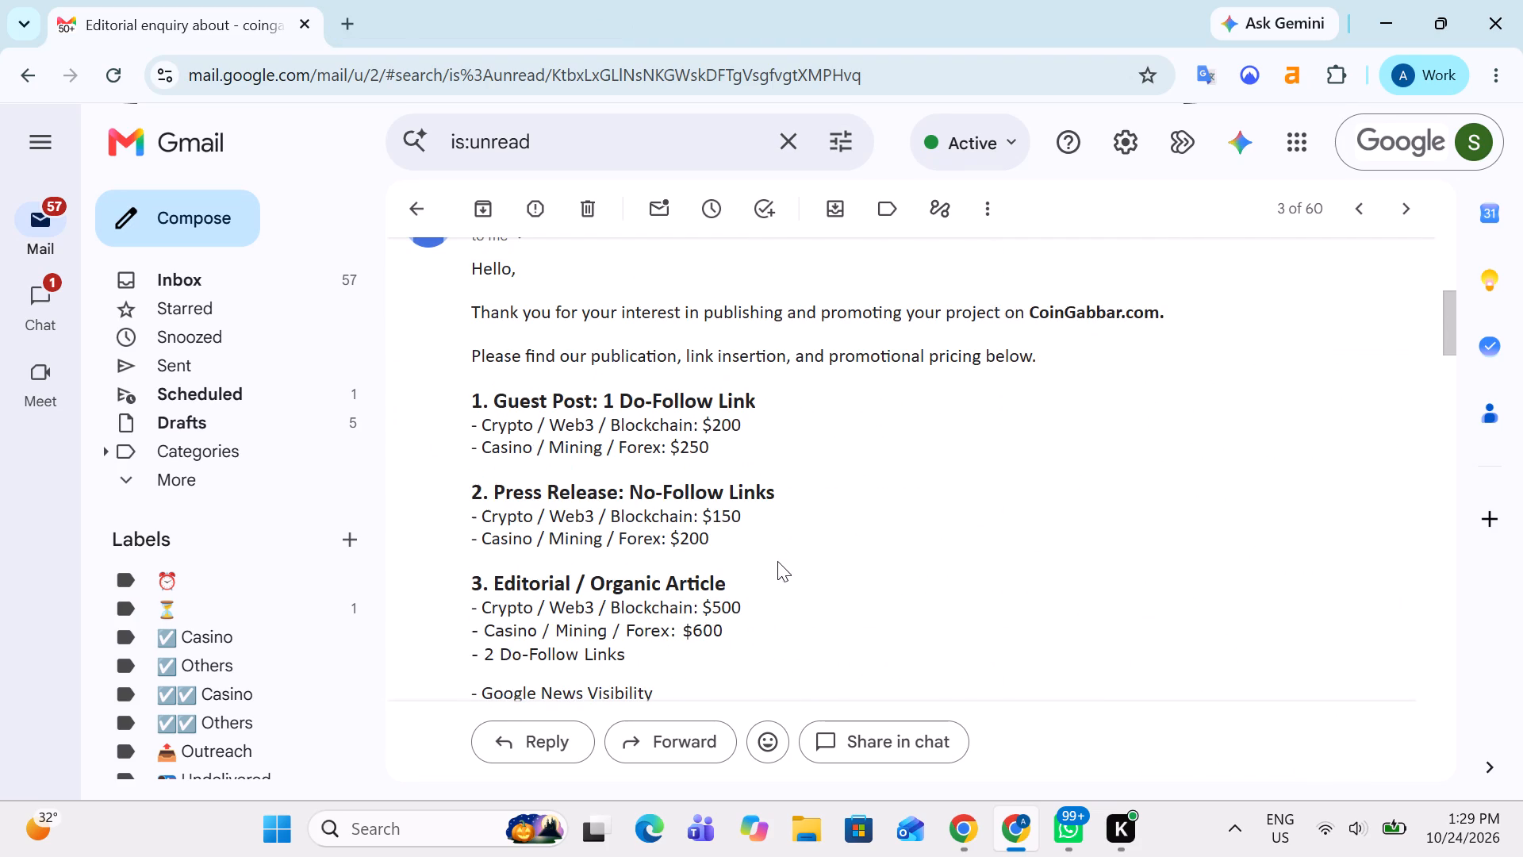
{"action": "key", "text": "alt+Tab"}
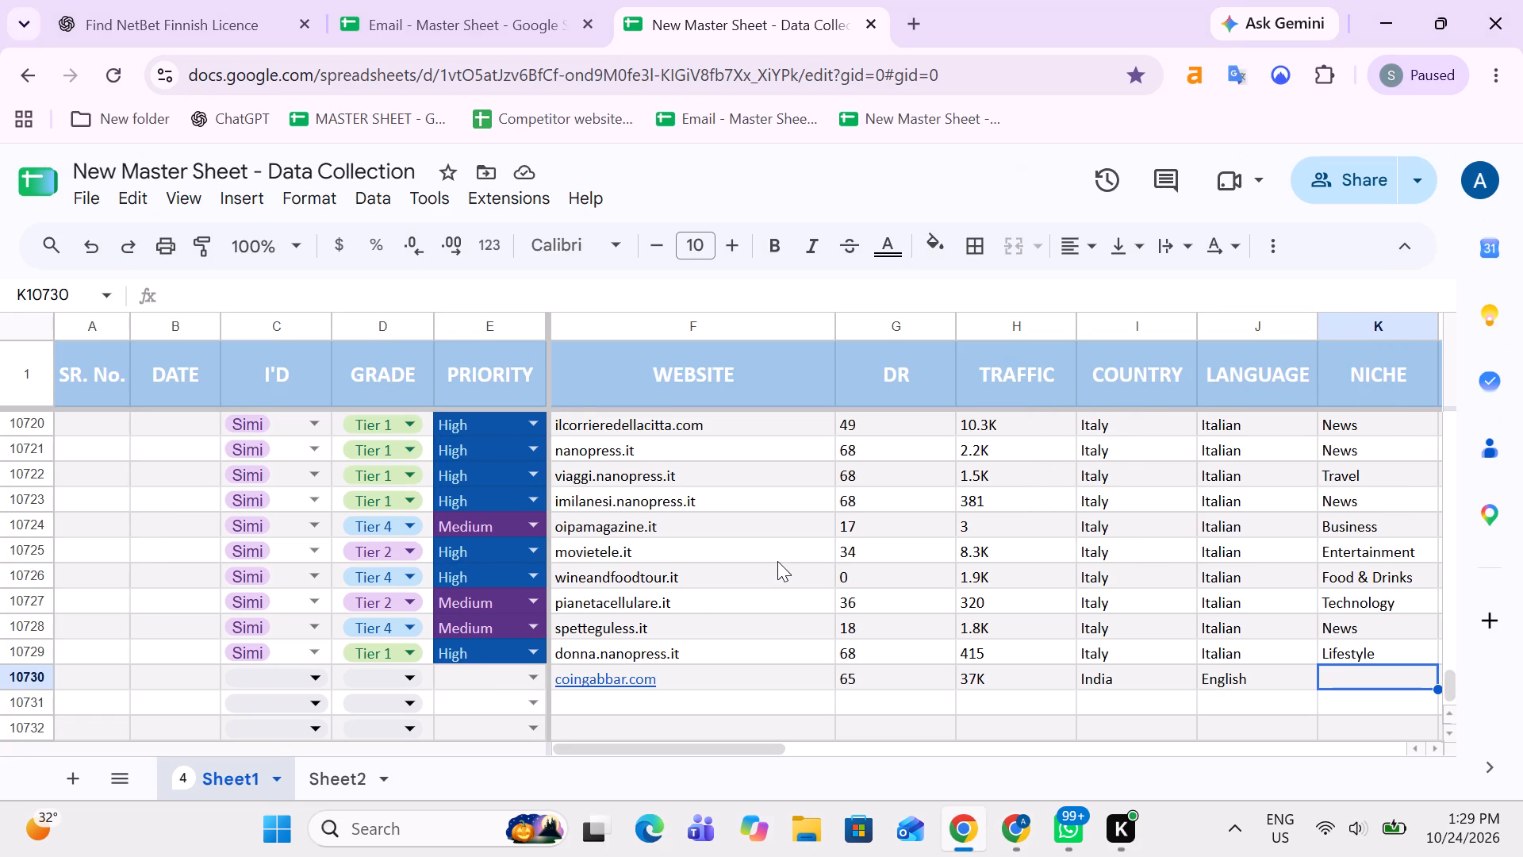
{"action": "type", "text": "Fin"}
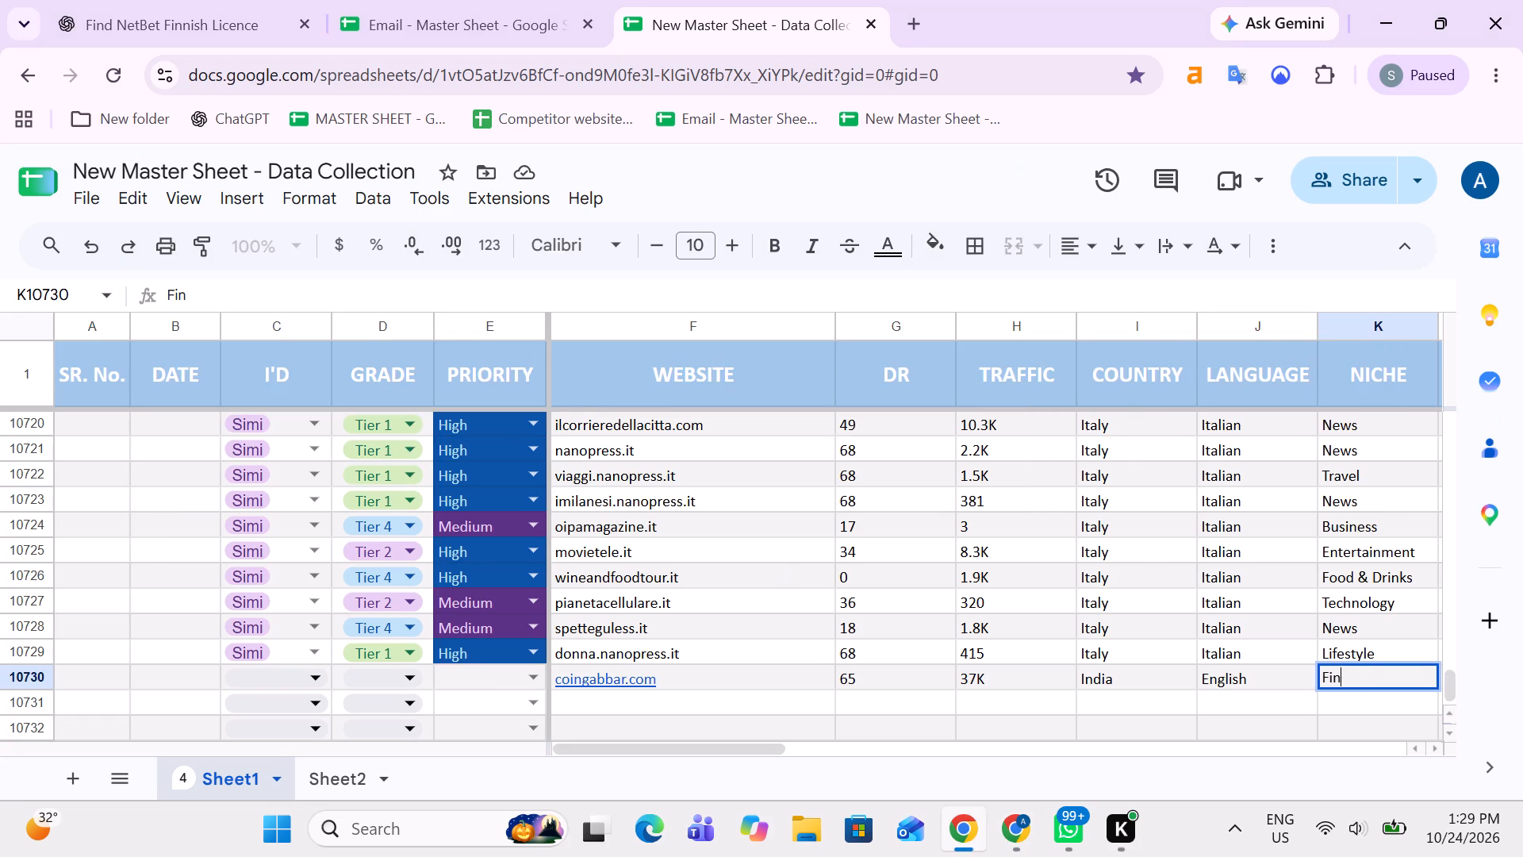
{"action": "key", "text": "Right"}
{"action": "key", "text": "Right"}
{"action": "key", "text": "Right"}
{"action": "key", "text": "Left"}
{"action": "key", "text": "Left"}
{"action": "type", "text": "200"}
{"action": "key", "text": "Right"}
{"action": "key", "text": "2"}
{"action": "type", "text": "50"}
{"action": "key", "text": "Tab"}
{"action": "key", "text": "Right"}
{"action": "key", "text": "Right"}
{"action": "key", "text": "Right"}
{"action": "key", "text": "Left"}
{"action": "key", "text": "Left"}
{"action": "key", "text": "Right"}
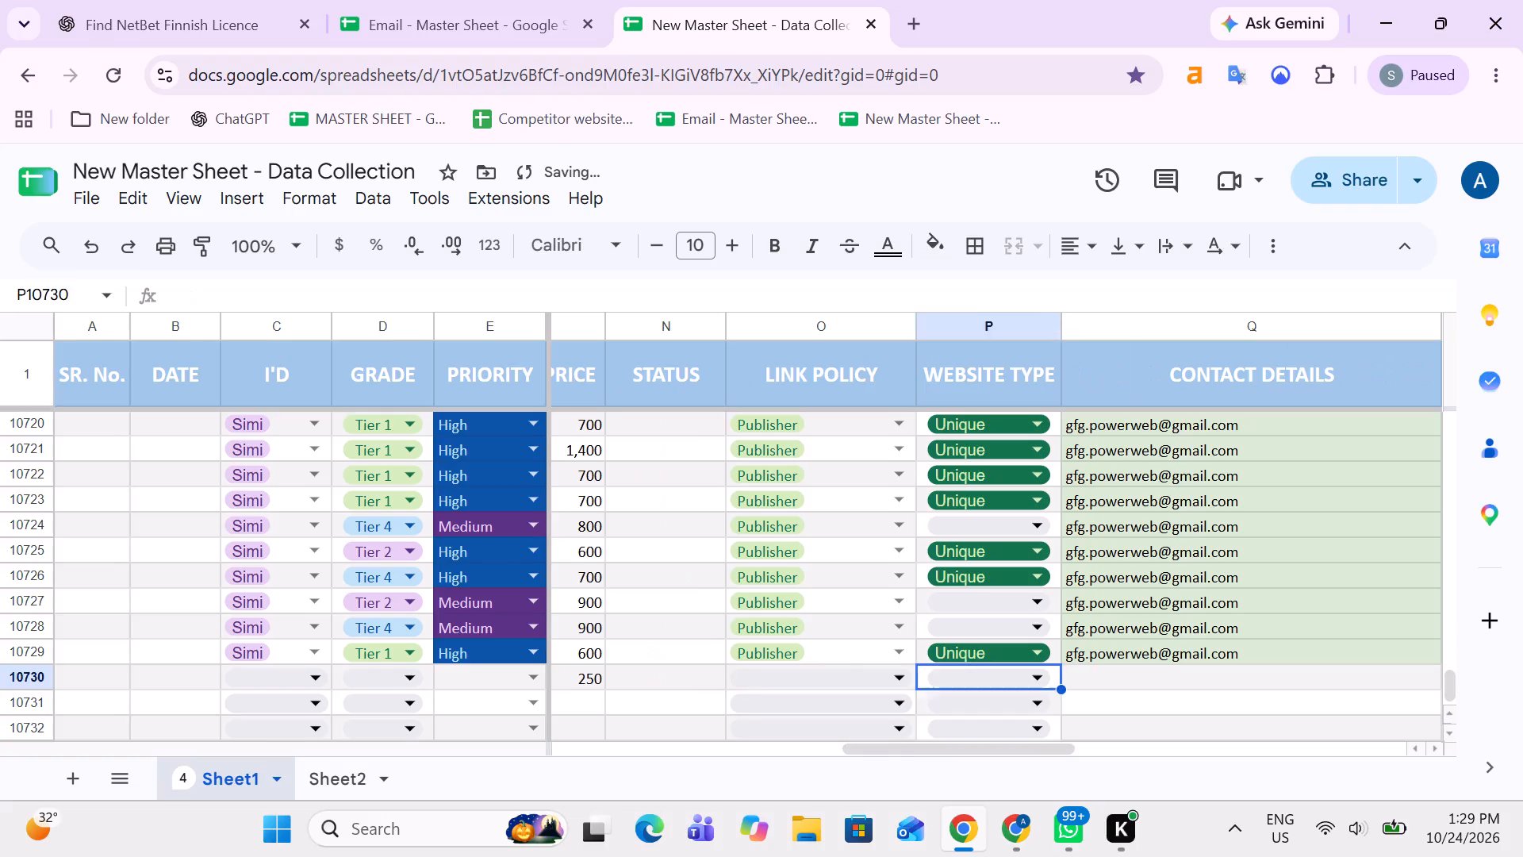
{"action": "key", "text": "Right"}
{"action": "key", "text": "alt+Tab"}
{"action": "scroll", "coordinate": [639, 530], "scroll_direction": "up", "scroll_amount": 2}
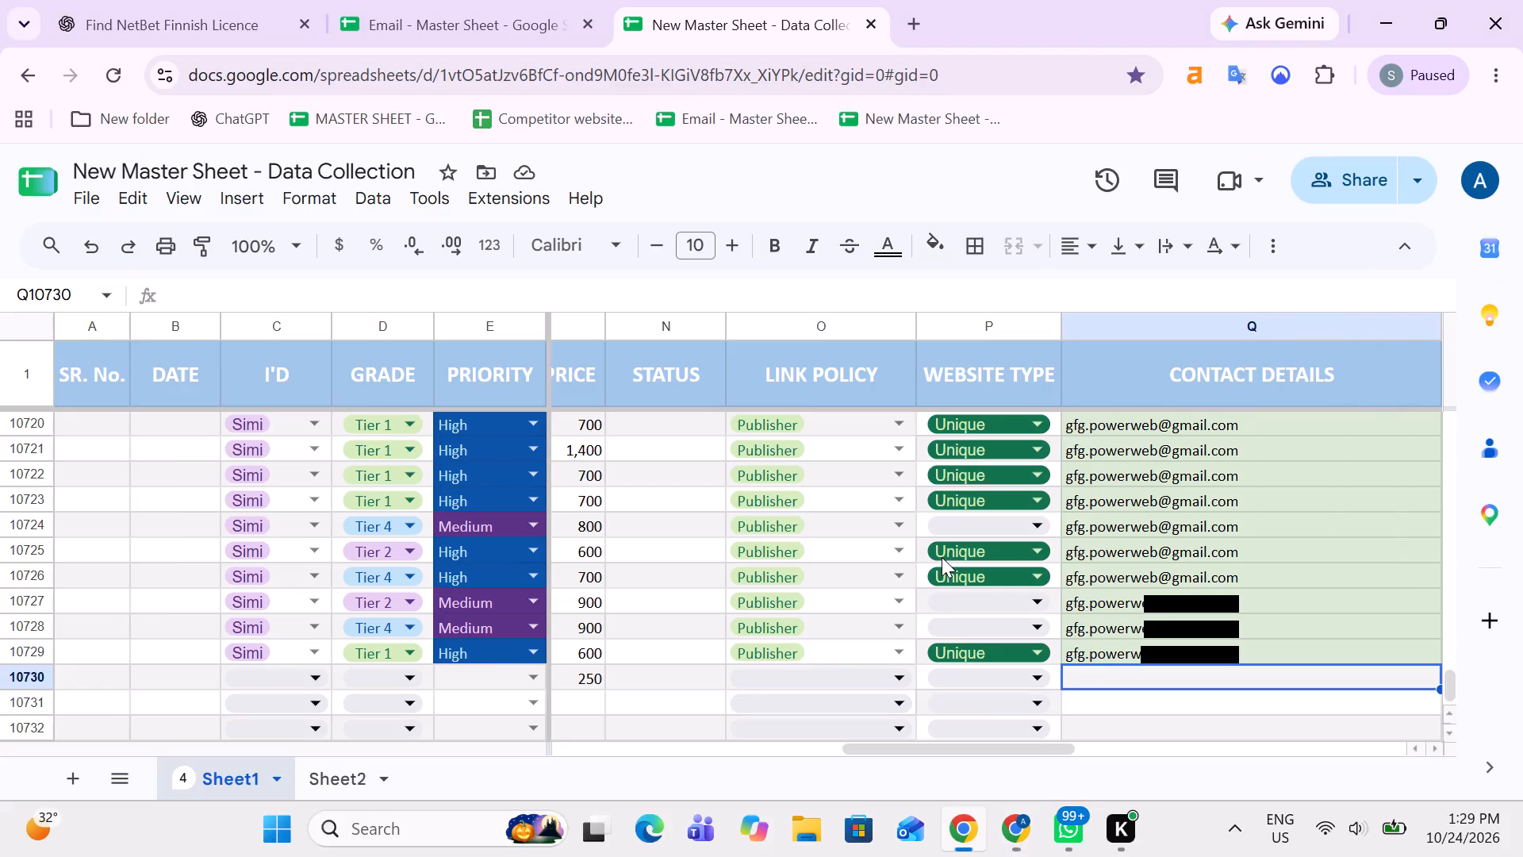
{"action": "key", "text": "Return"}
{"action": "key", "text": "ctrl+v"}
{"action": "key", "text": "Tab"}
Set the website type of coingabbar.com in row 10730 to Unique.
{"action": "key", "text": "Left"}
{"action": "key", "text": "Left"}
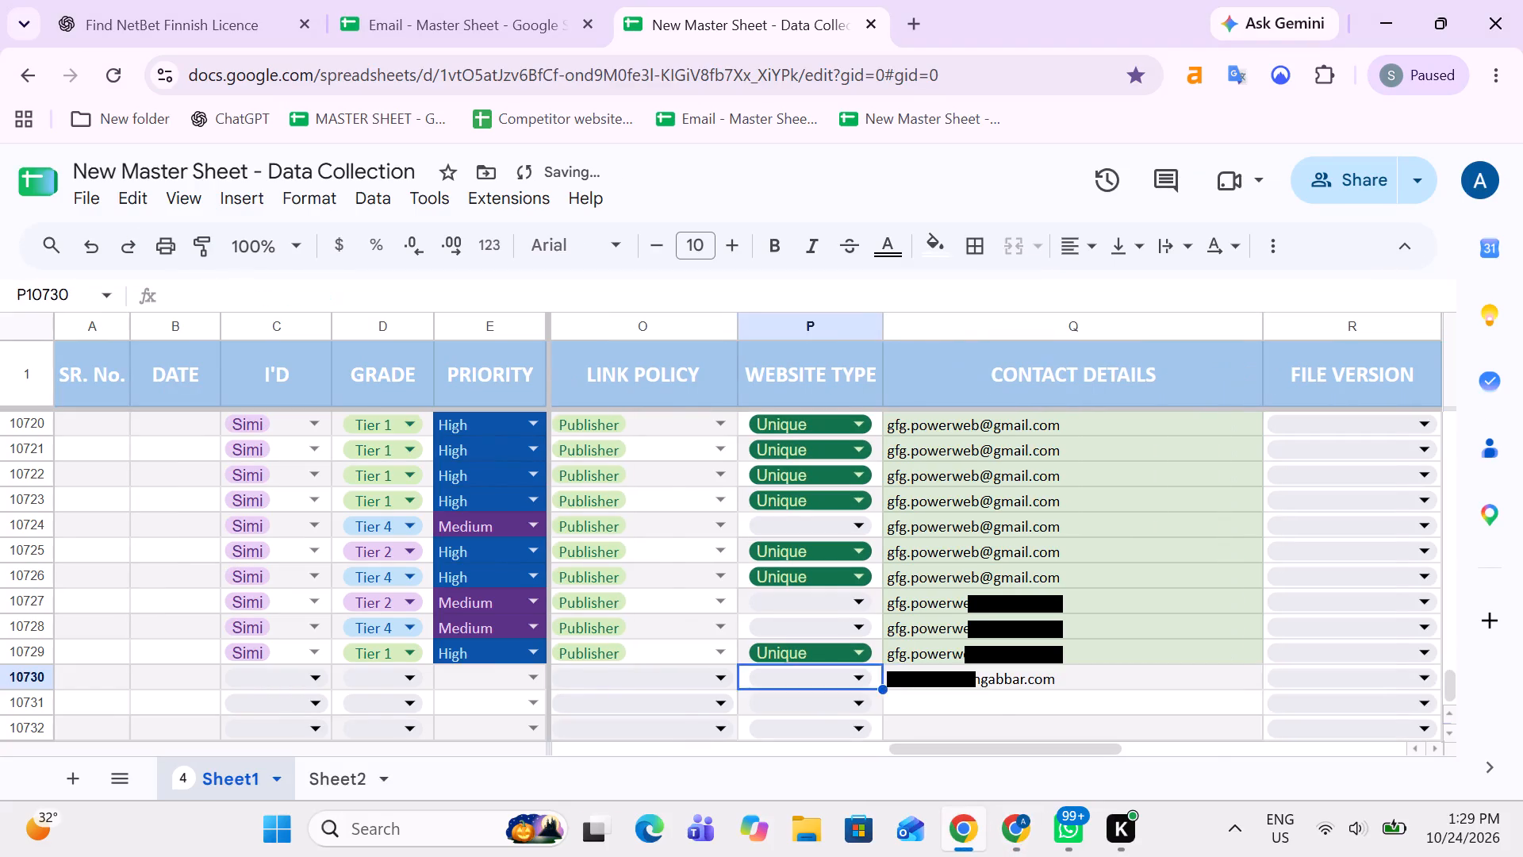
{"action": "key", "text": "Left"}
{"action": "key", "text": "Left"}
{"action": "key", "text": "Right"}
{"action": "key", "text": "Right"}
{"action": "key", "text": "Left"}
{"action": "key", "text": "Left"}
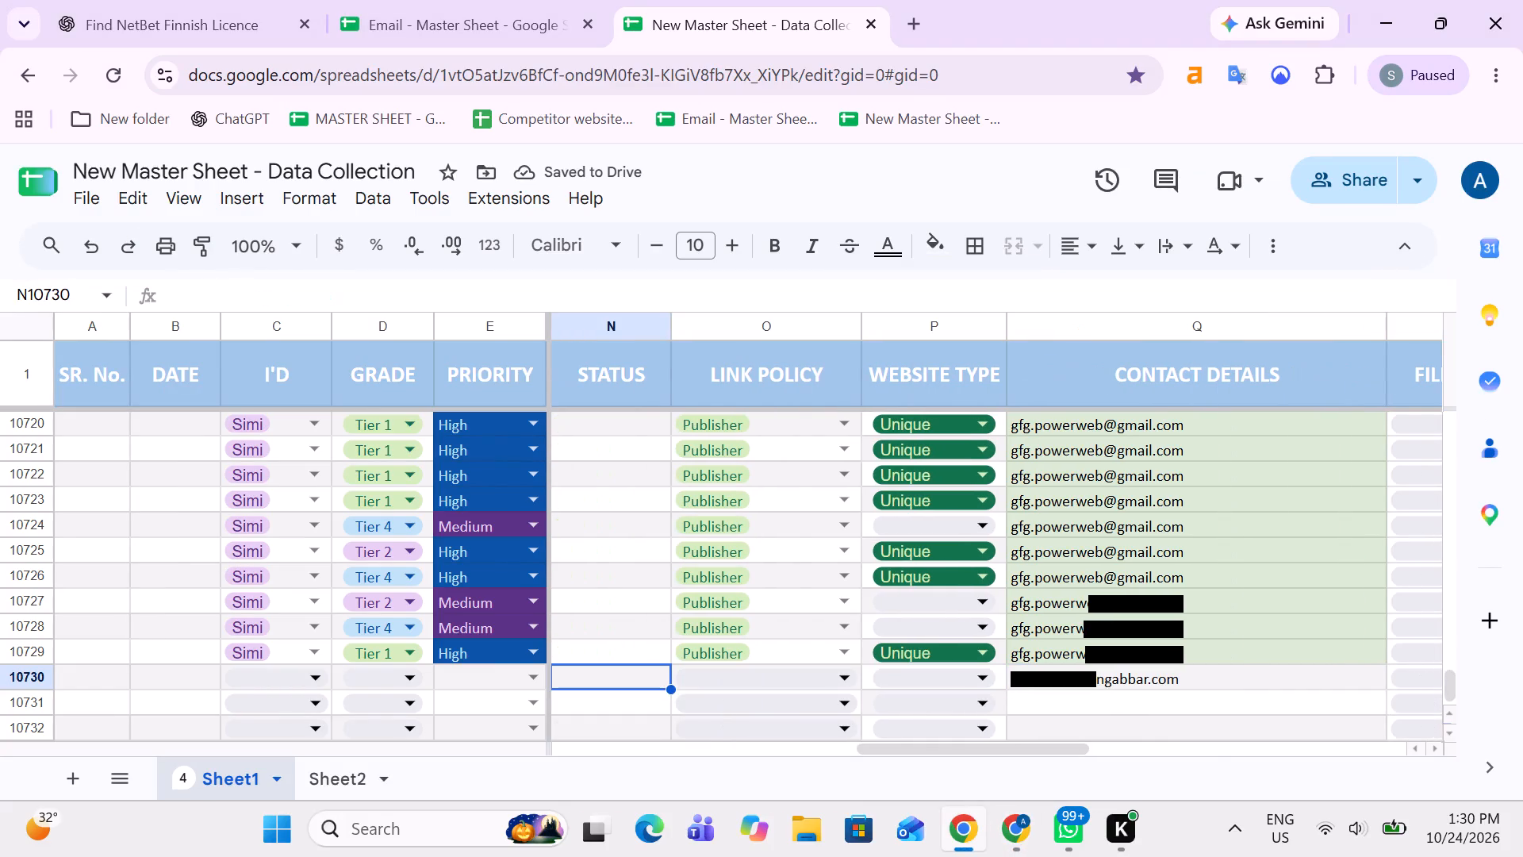
{"action": "key", "text": "Right"}
{"action": "key", "text": "Right"}
{"action": "key", "text": "Right"}
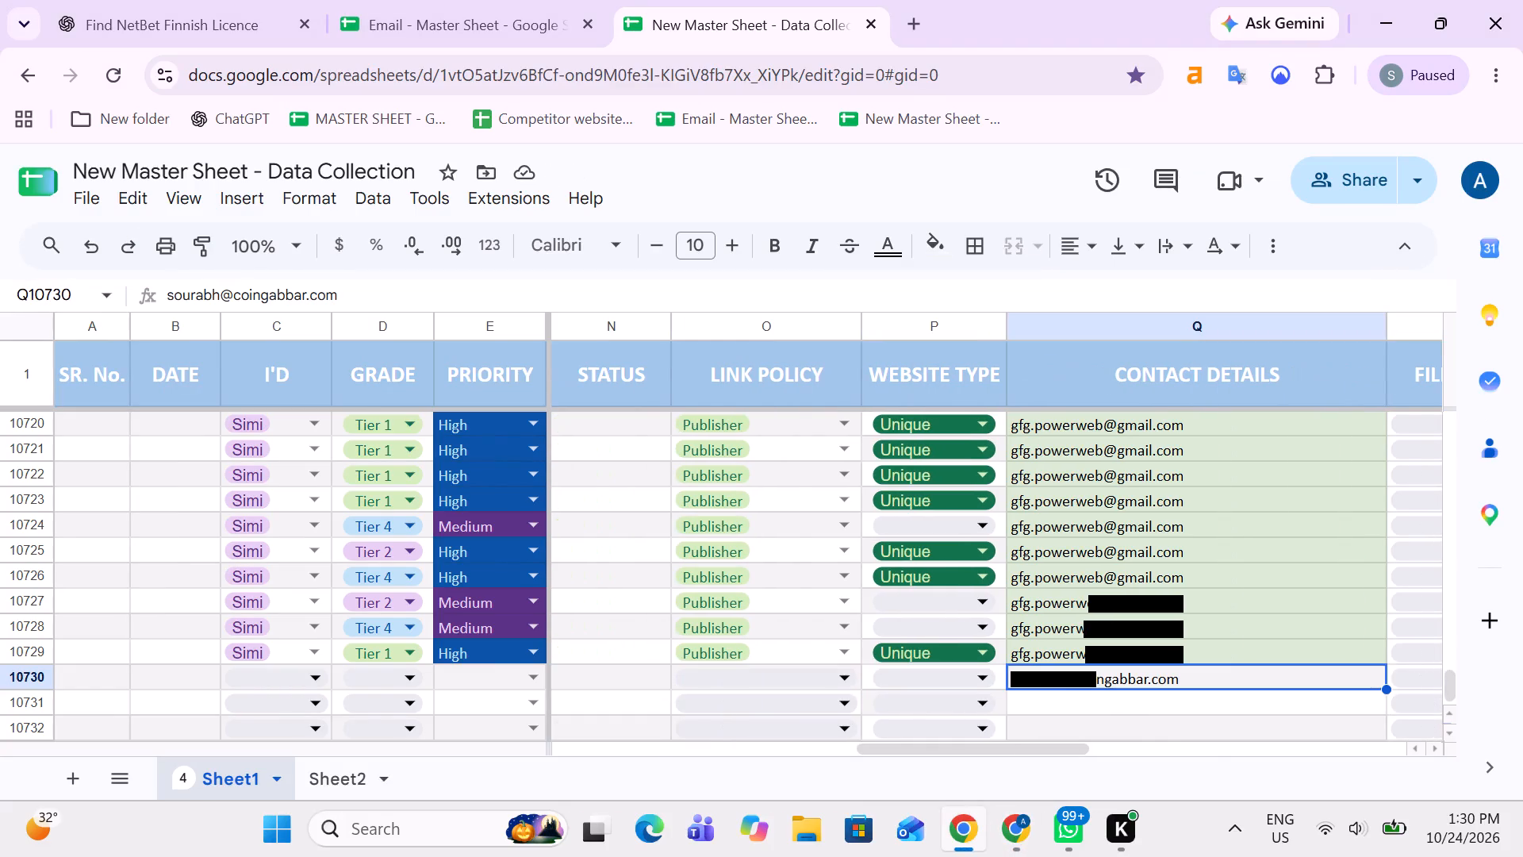
{"action": "key", "text": "Left"}
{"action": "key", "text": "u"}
{"action": "key", "text": "Tab"}
{"action": "key", "text": "Left"}
{"action": "key", "text": "Left"}
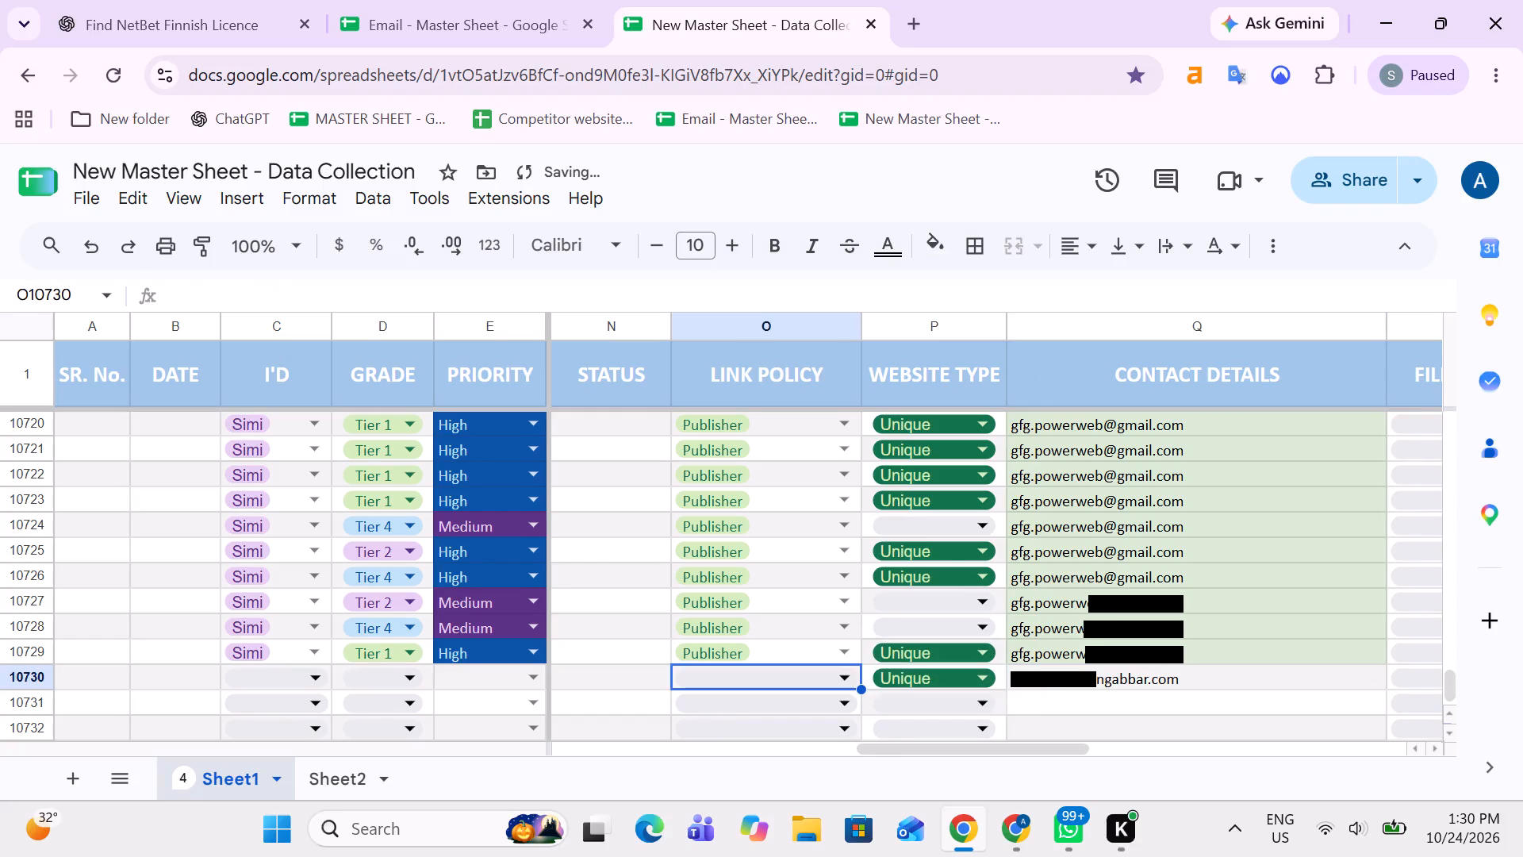
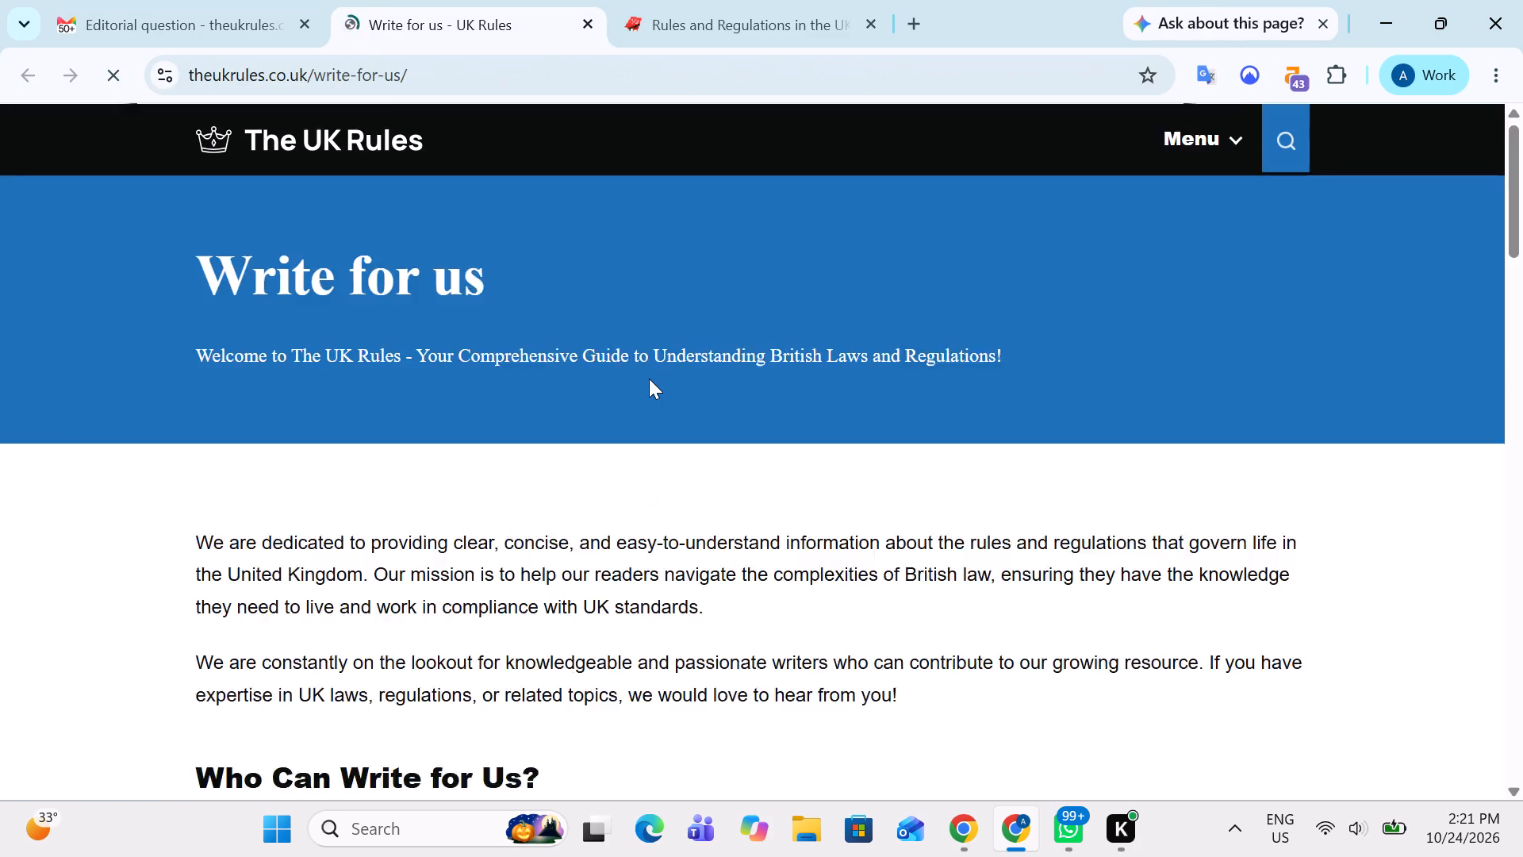
{"action": "scroll", "coordinate": [706, 427], "scroll_direction": "down", "scroll_amount": 6}
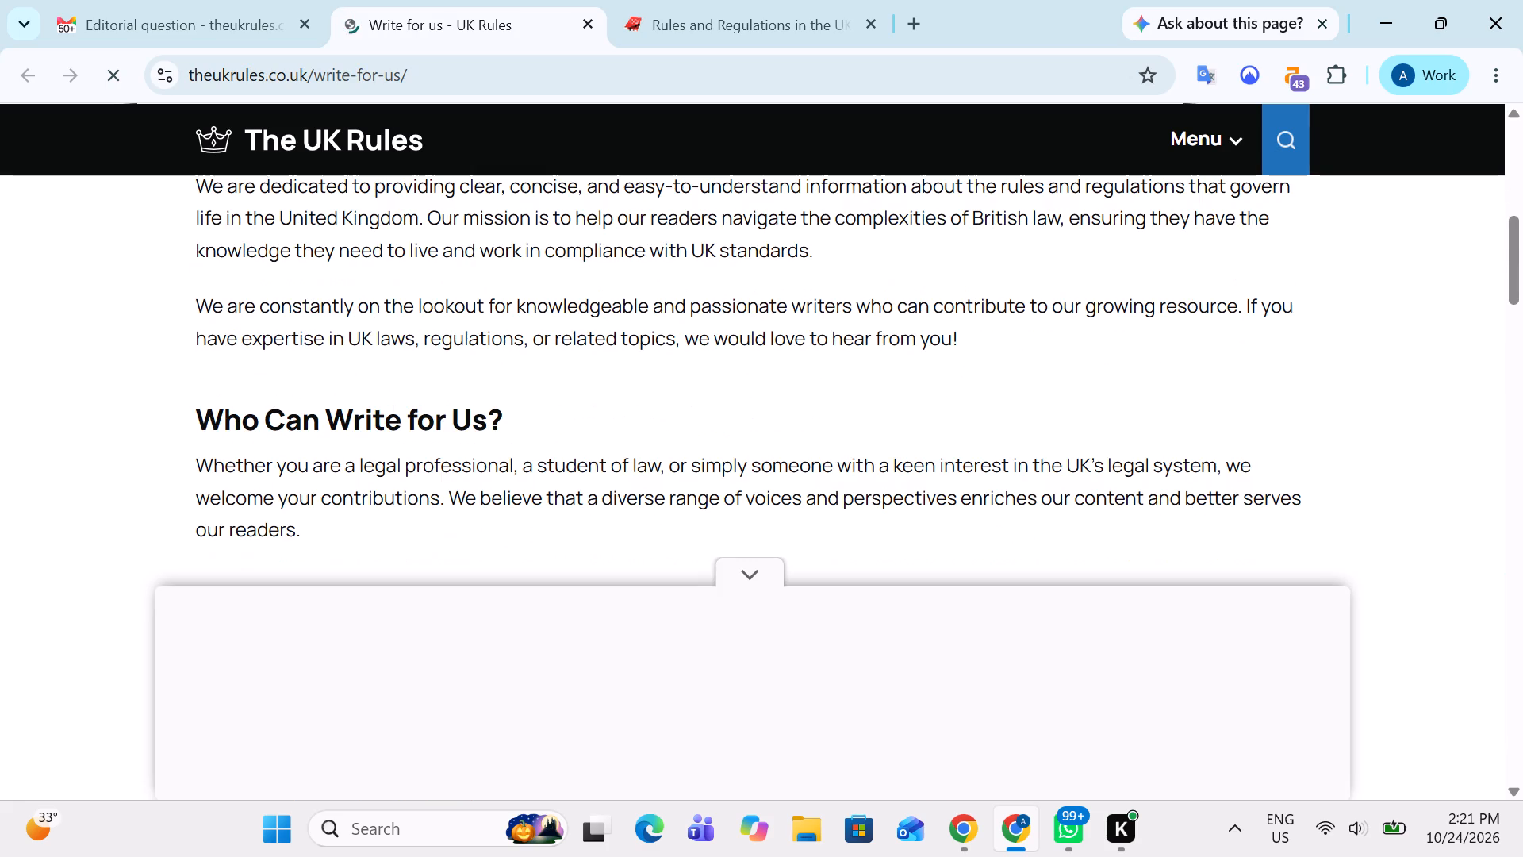
{"action": "scroll", "coordinate": [610, 514], "scroll_direction": "down", "scroll_amount": 1}
{"action": "scroll", "coordinate": [788, 479], "scroll_direction": "down", "scroll_amount": 2}
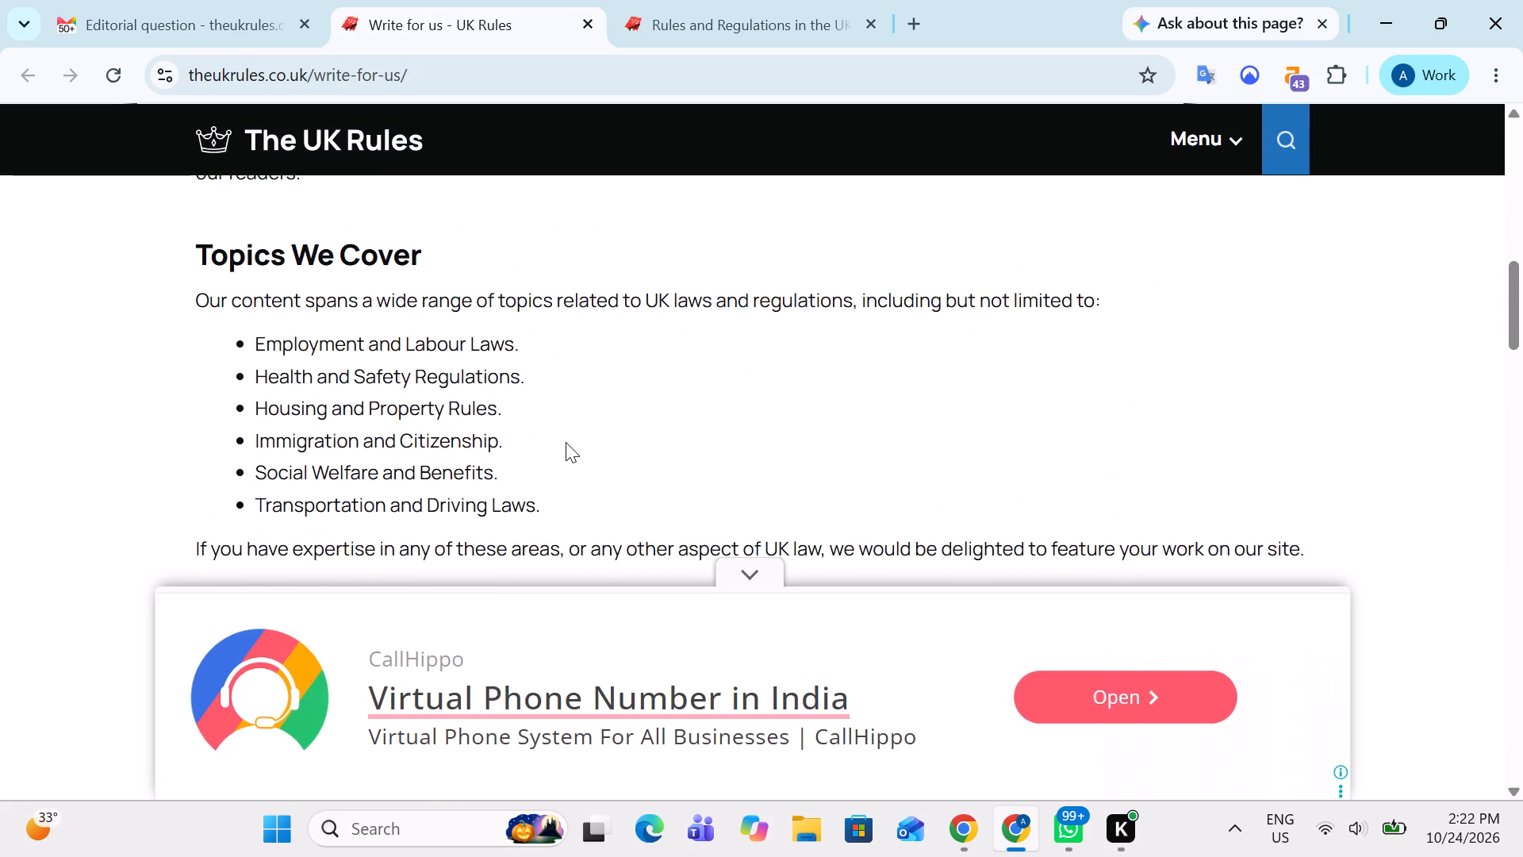
{"action": "scroll", "coordinate": [566, 442], "scroll_direction": "down", "scroll_amount": 3}
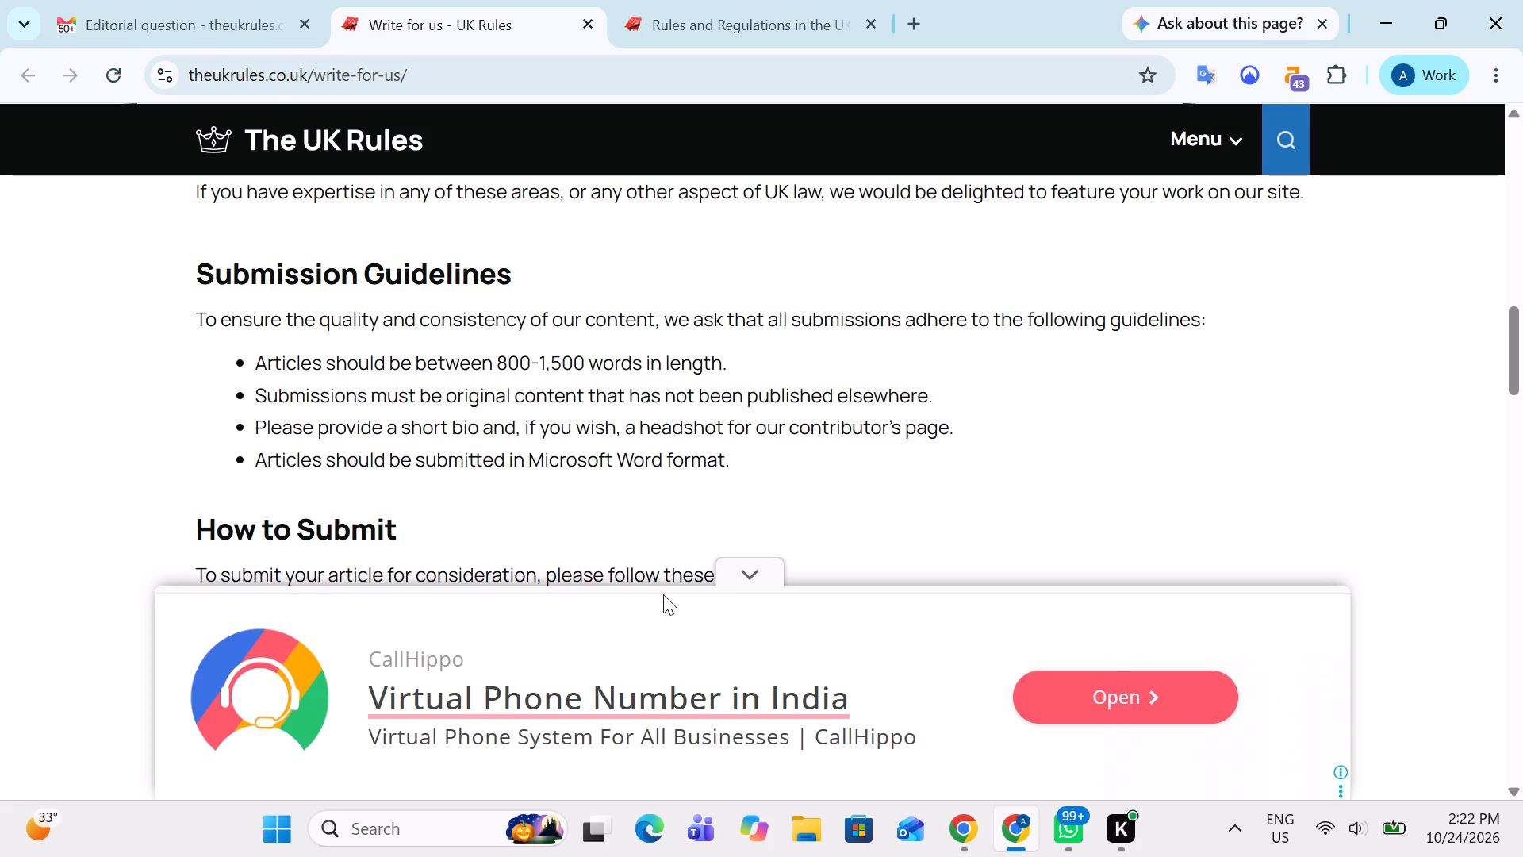
Read the write-for-us page of The UK Rules through to its submission form and close the page.
{"action": "left_click", "coordinate": [749, 575]}
{"action": "scroll", "coordinate": [737, 571], "scroll_direction": "down", "scroll_amount": 5}
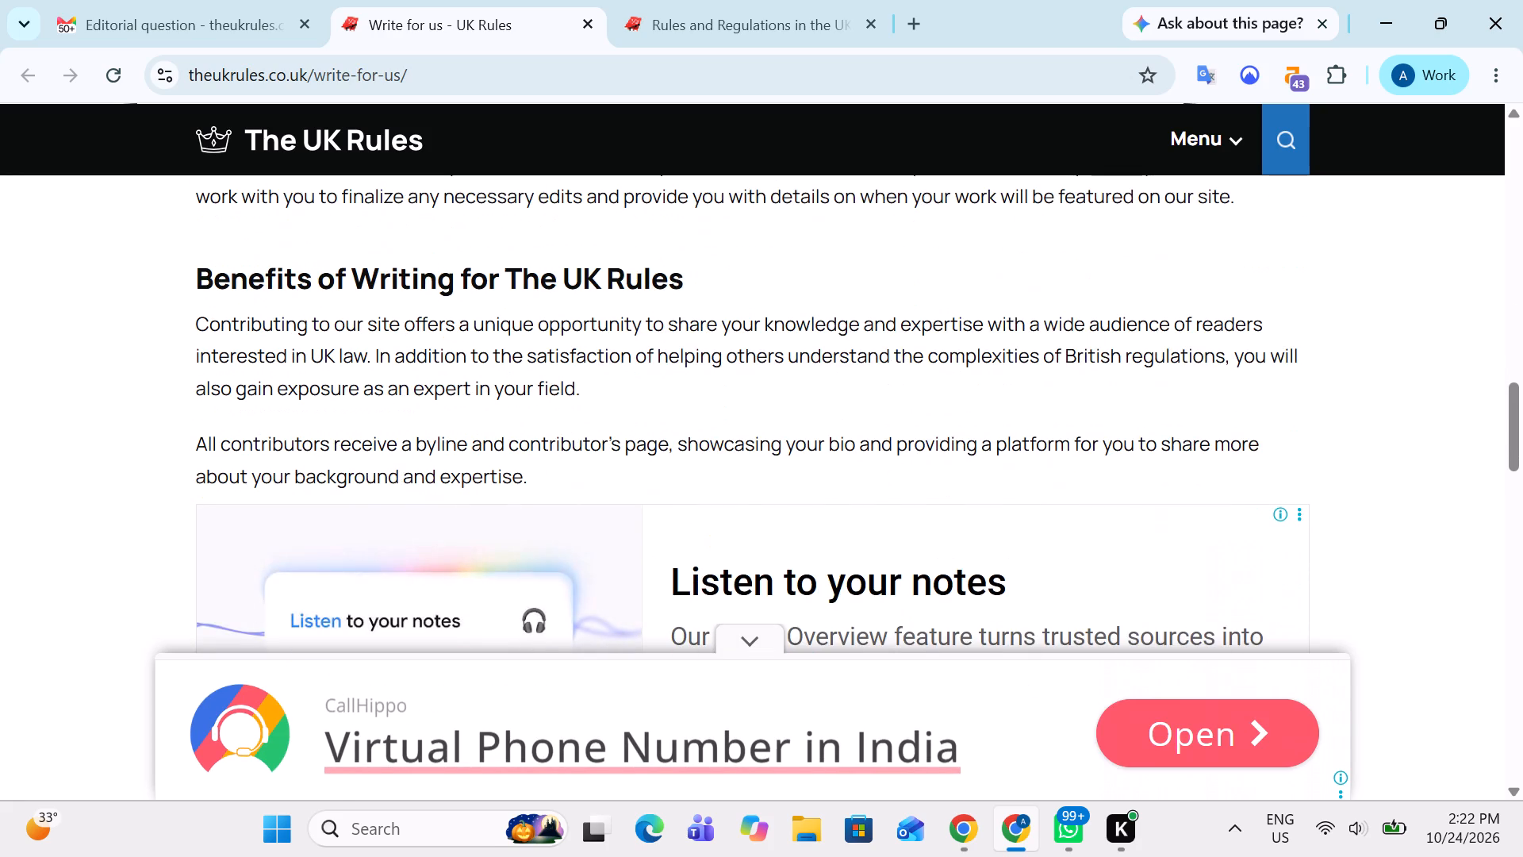
{"action": "scroll", "coordinate": [582, 348], "scroll_direction": "down", "scroll_amount": 10}
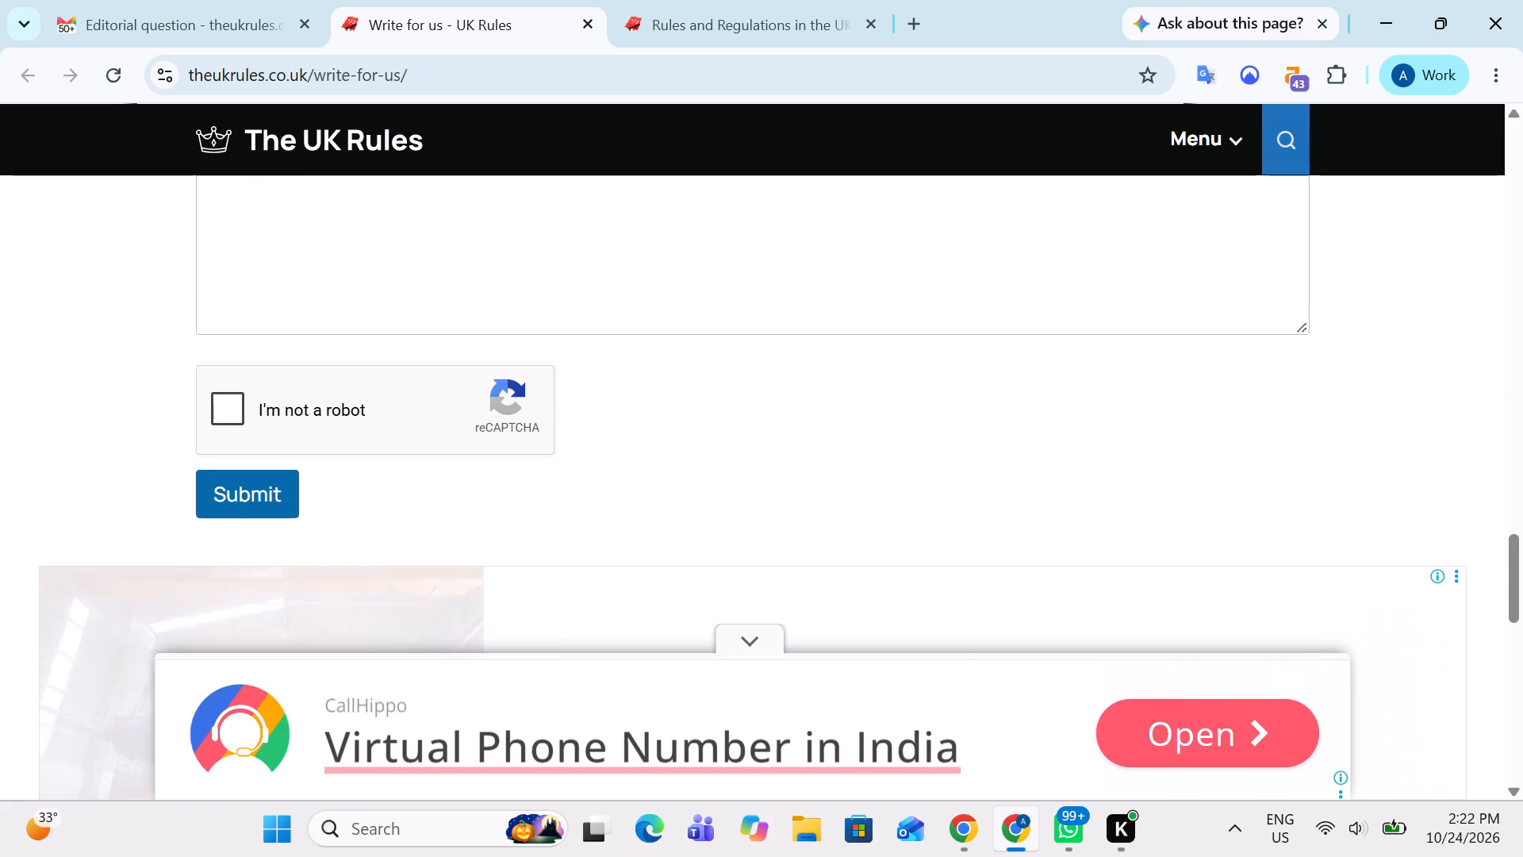
{"action": "left_click", "coordinate": [593, 33]}
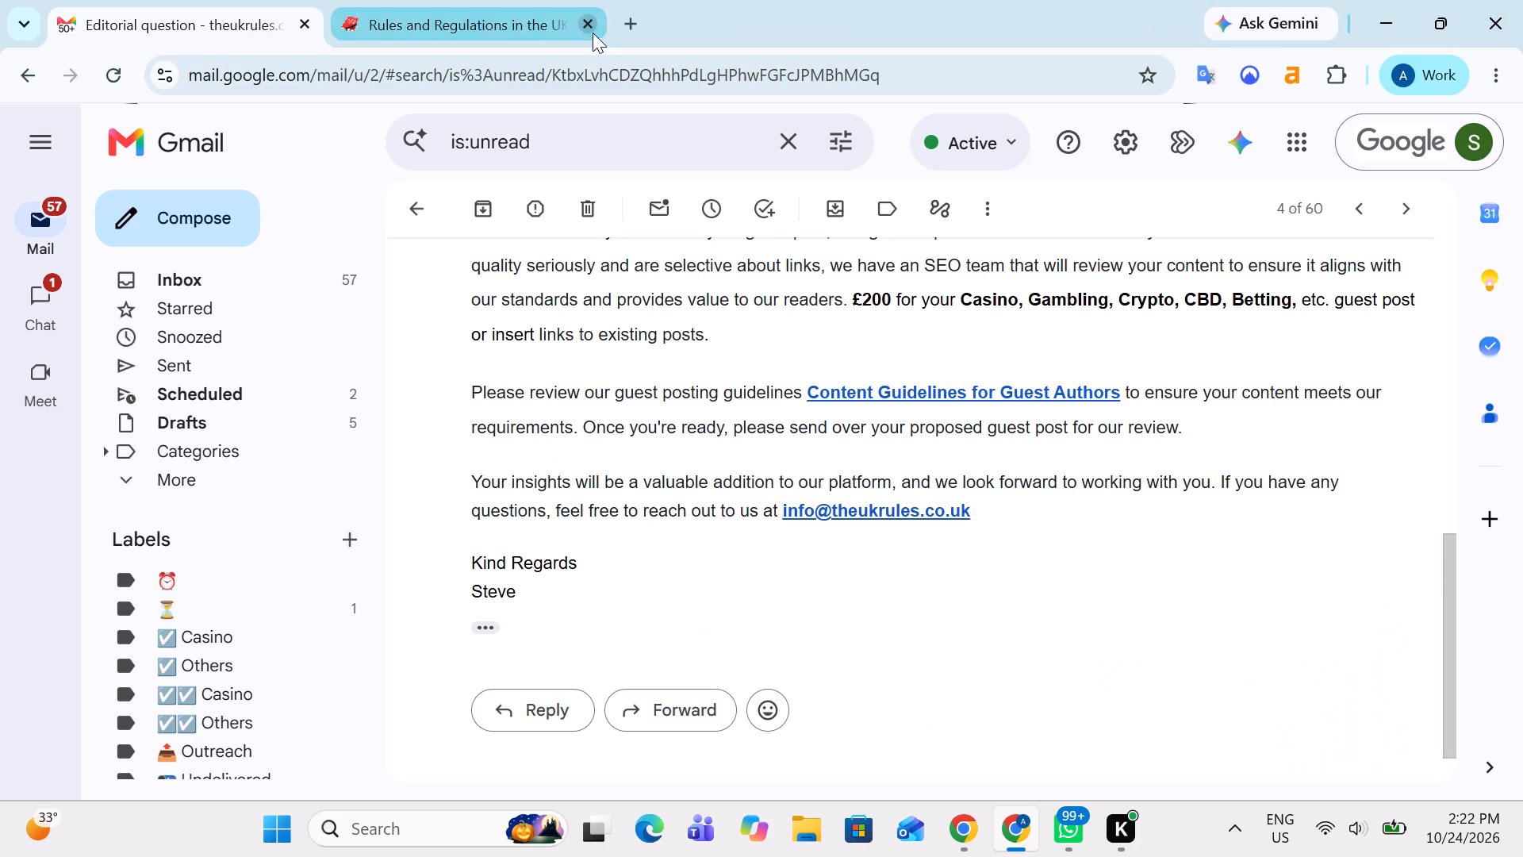
Examine the theukrules.co.uk homepage to judge the site's topics and niche.
{"action": "left_click", "coordinate": [466, 0]}
{"action": "scroll", "coordinate": [507, 458], "scroll_direction": "down", "scroll_amount": 13}
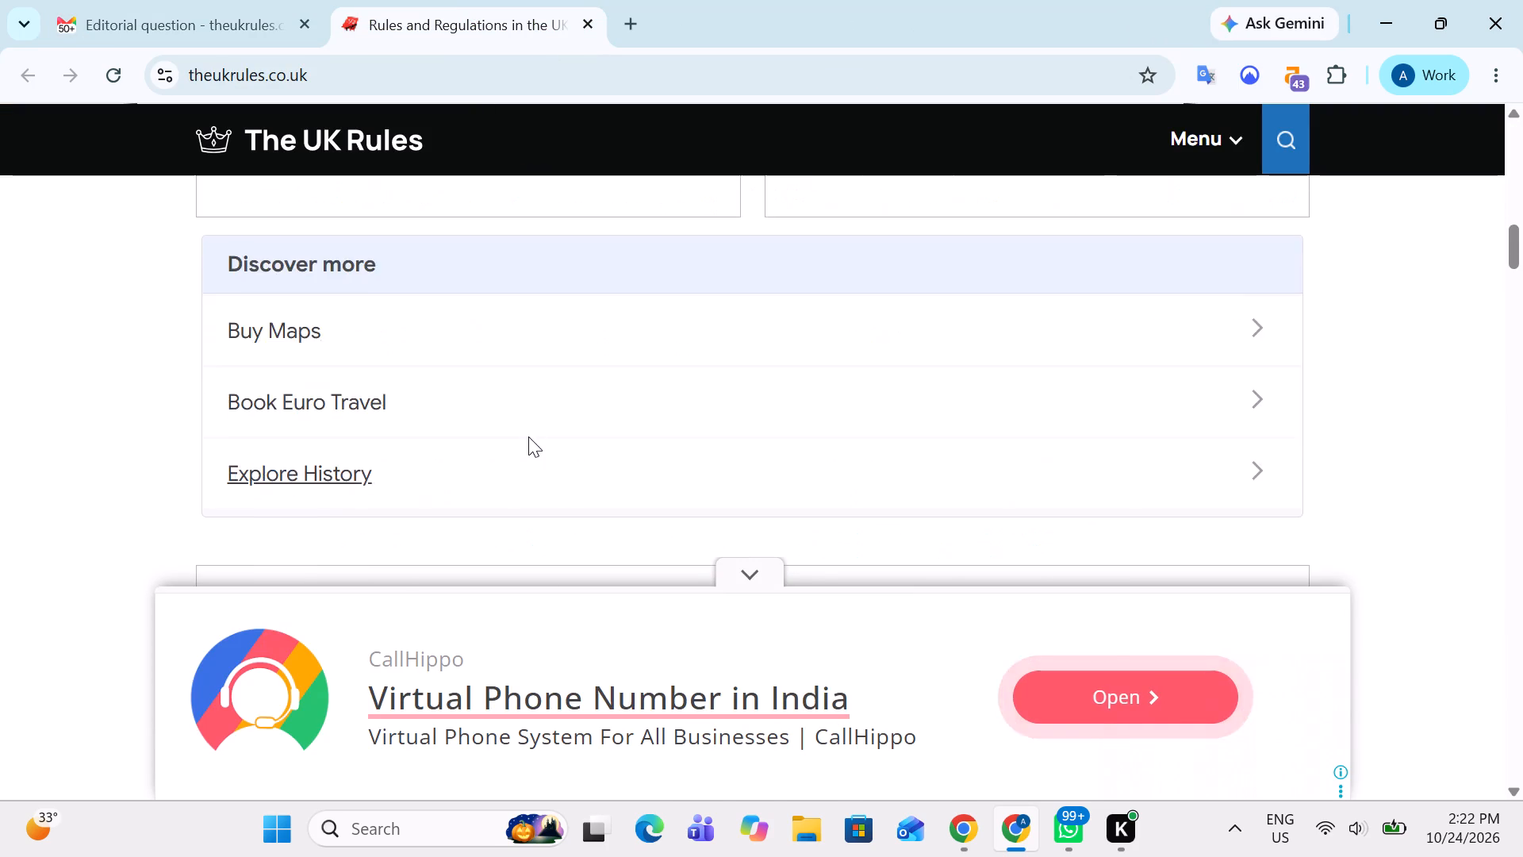
{"action": "scroll", "coordinate": [528, 436], "scroll_direction": "down", "scroll_amount": 2}
{"action": "scroll", "coordinate": [528, 436], "scroll_direction": "up", "scroll_amount": 13}
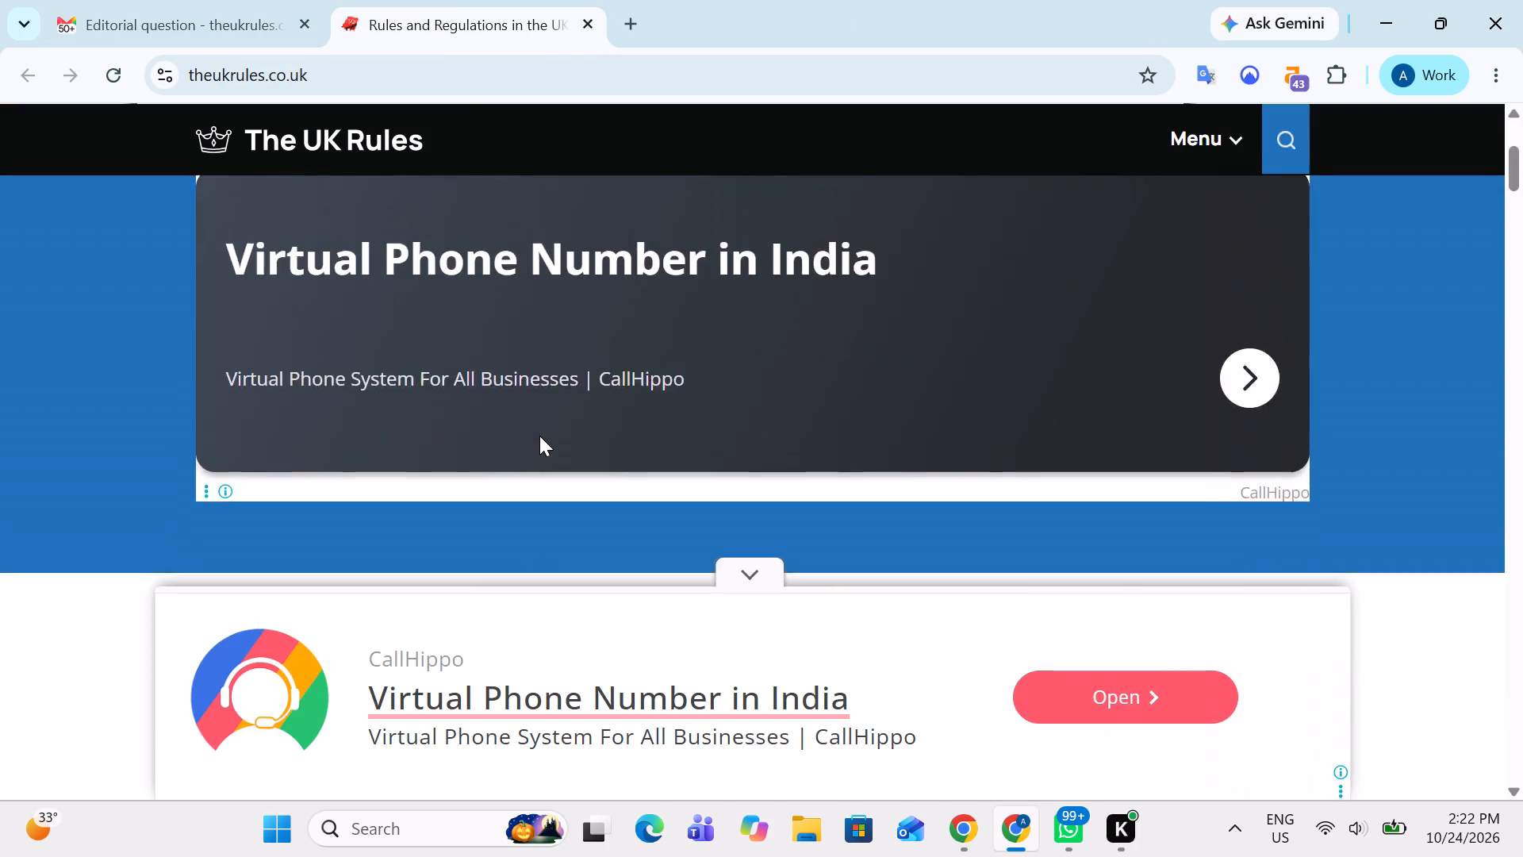
{"action": "scroll", "coordinate": [539, 436], "scroll_direction": "up", "scroll_amount": 8}
{"action": "scroll", "coordinate": [497, 393], "scroll_direction": "down", "scroll_amount": 2}
{"action": "scroll", "coordinate": [497, 393], "scroll_direction": "up", "scroll_amount": 3}
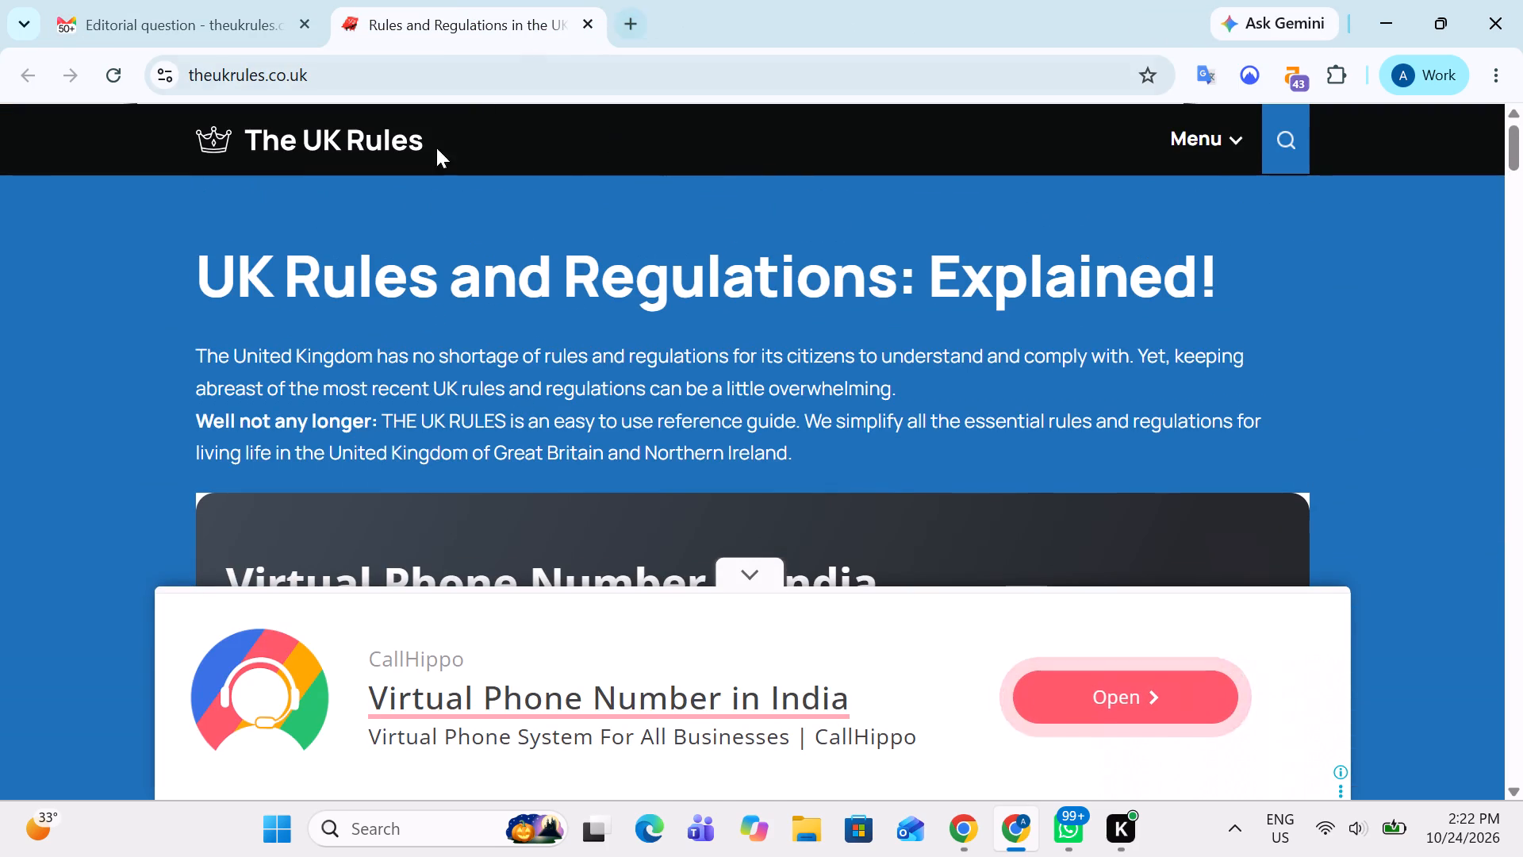
{"action": "scroll", "coordinate": [435, 278], "scroll_direction": "down", "scroll_amount": 20}
{"action": "scroll", "coordinate": [435, 278], "scroll_direction": "down", "scroll_amount": 14}
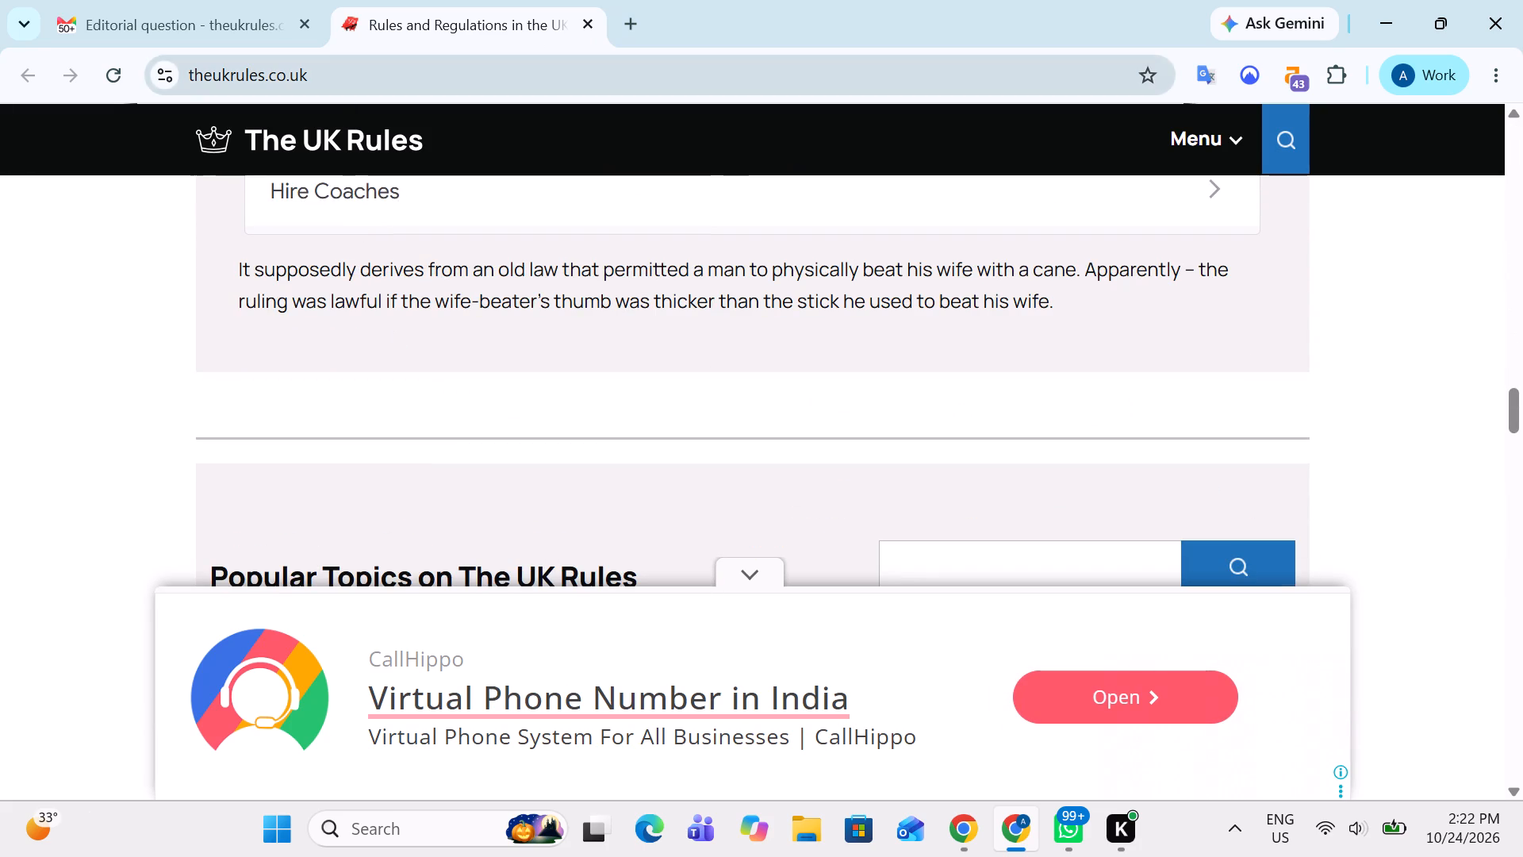
Copy the theukrules.co.uk address and enter it as the website in row 10731 of the New Master Sheet.
{"action": "left_click", "coordinate": [374, 71]}
{"action": "left_click_drag", "start_coordinate": [374, 71], "coordinate": [334, 75]}
{"action": "key", "text": "ctrl+c"}
{"action": "key", "text": "ctrl+c"}
{"action": "key", "text": "alt+Tab"}
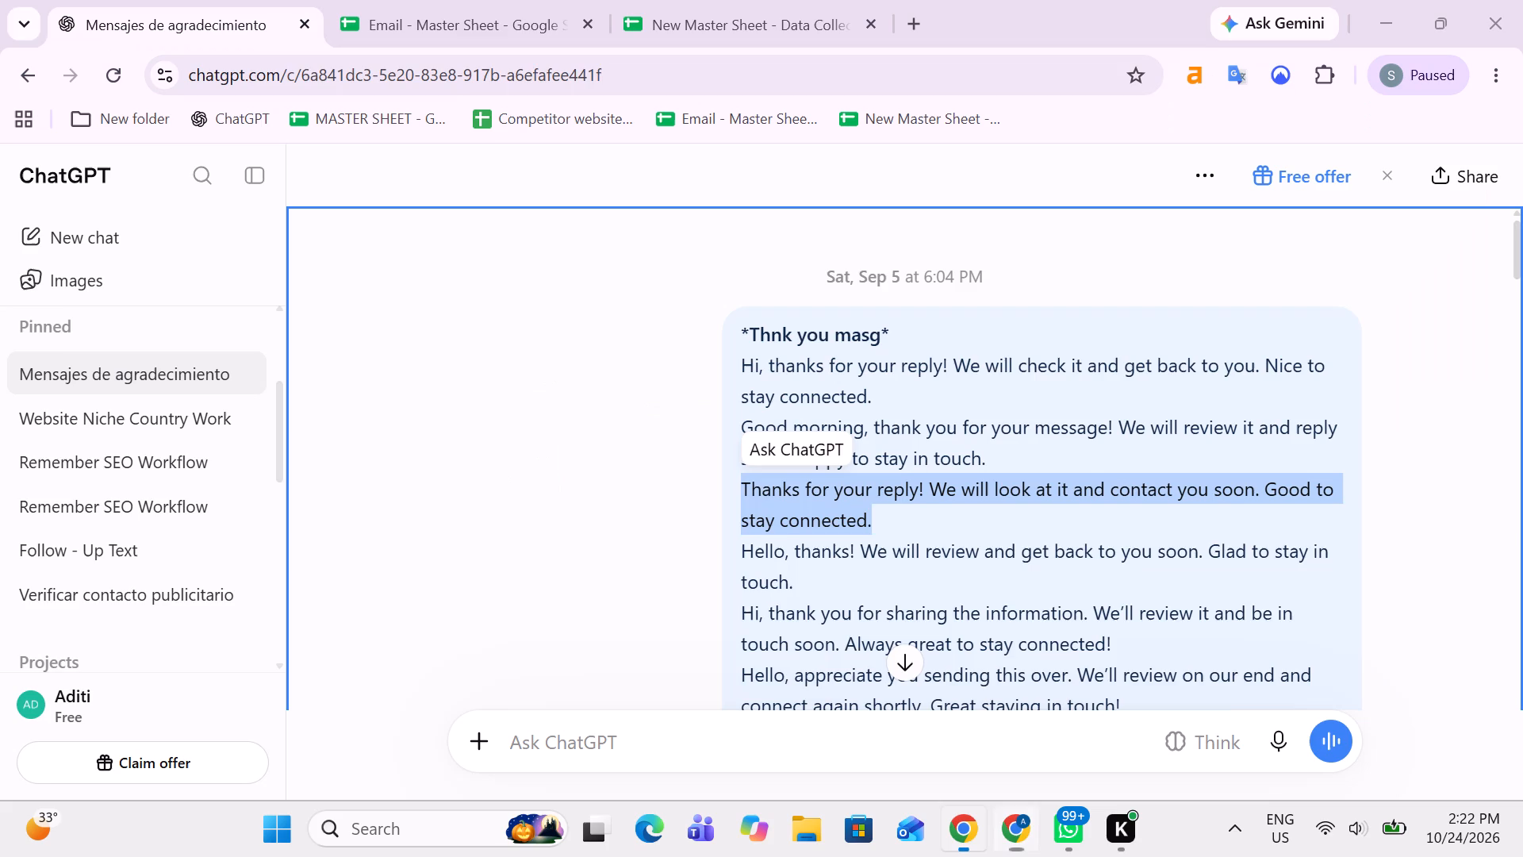
{"action": "key", "text": "Down"}
{"action": "left_click", "coordinate": [768, 0]}
{"action": "key", "text": "Down"}
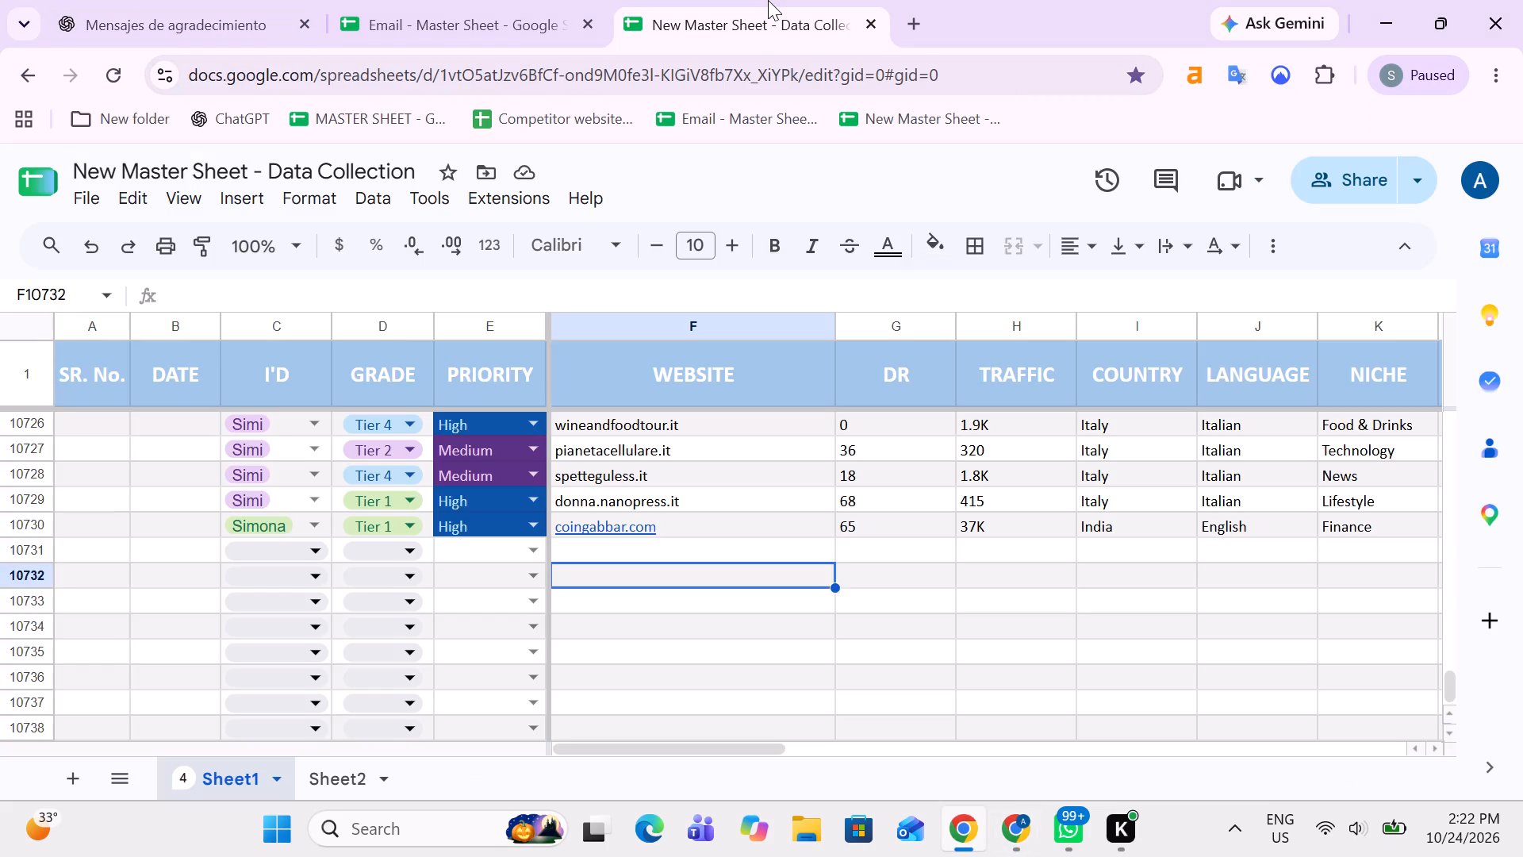
{"action": "key", "text": "Up"}
{"action": "key", "text": "Return"}
{"action": "key", "text": "ctrl+v"}
{"action": "key", "text": "Tab"}
{"action": "key", "text": "Left"}
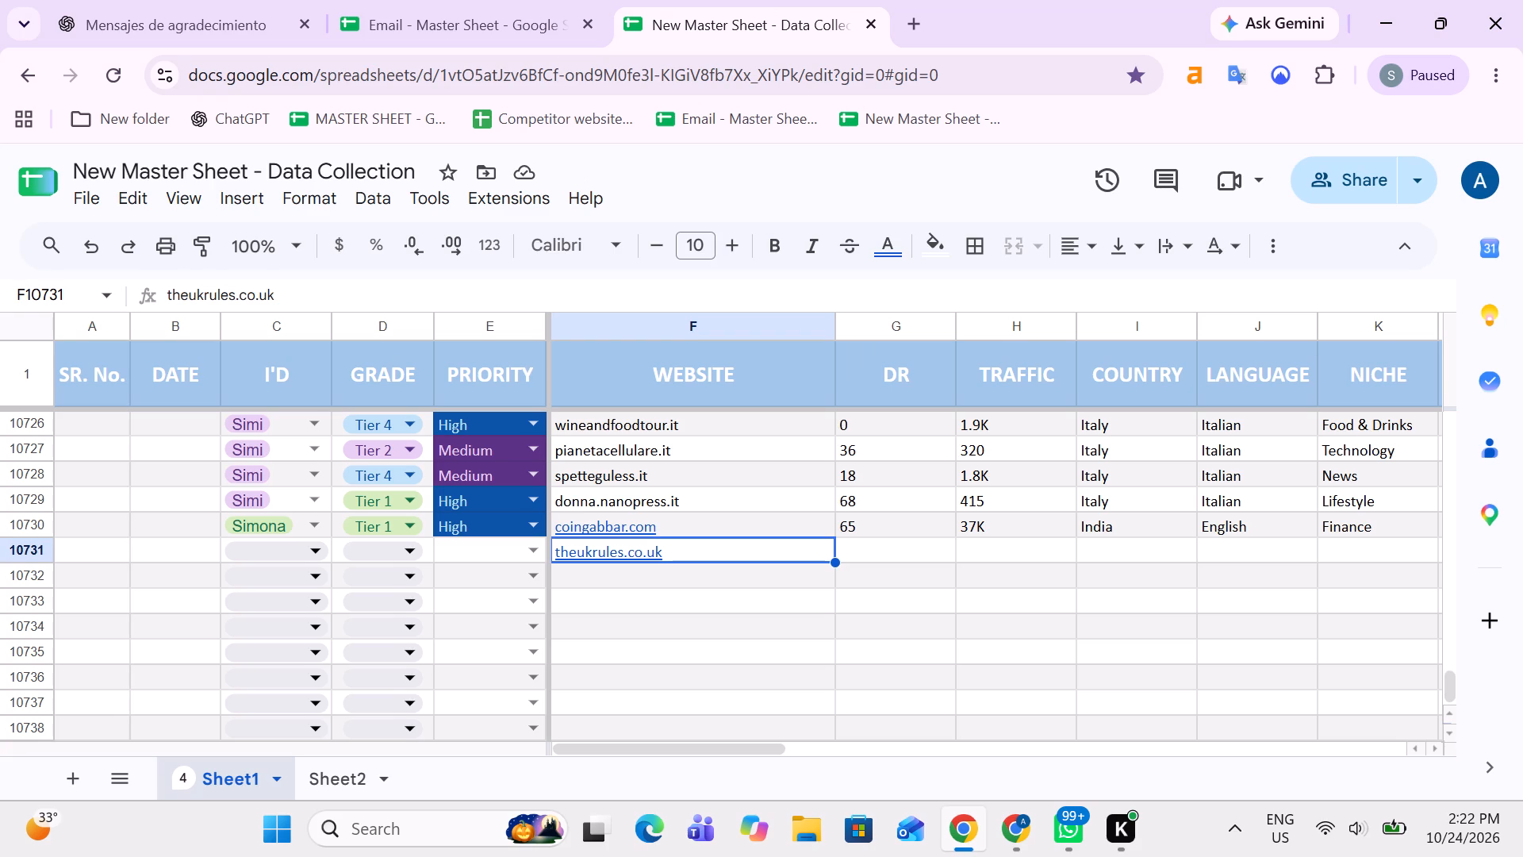
{"action": "key", "text": "Right"}
{"action": "key", "text": "Right"}
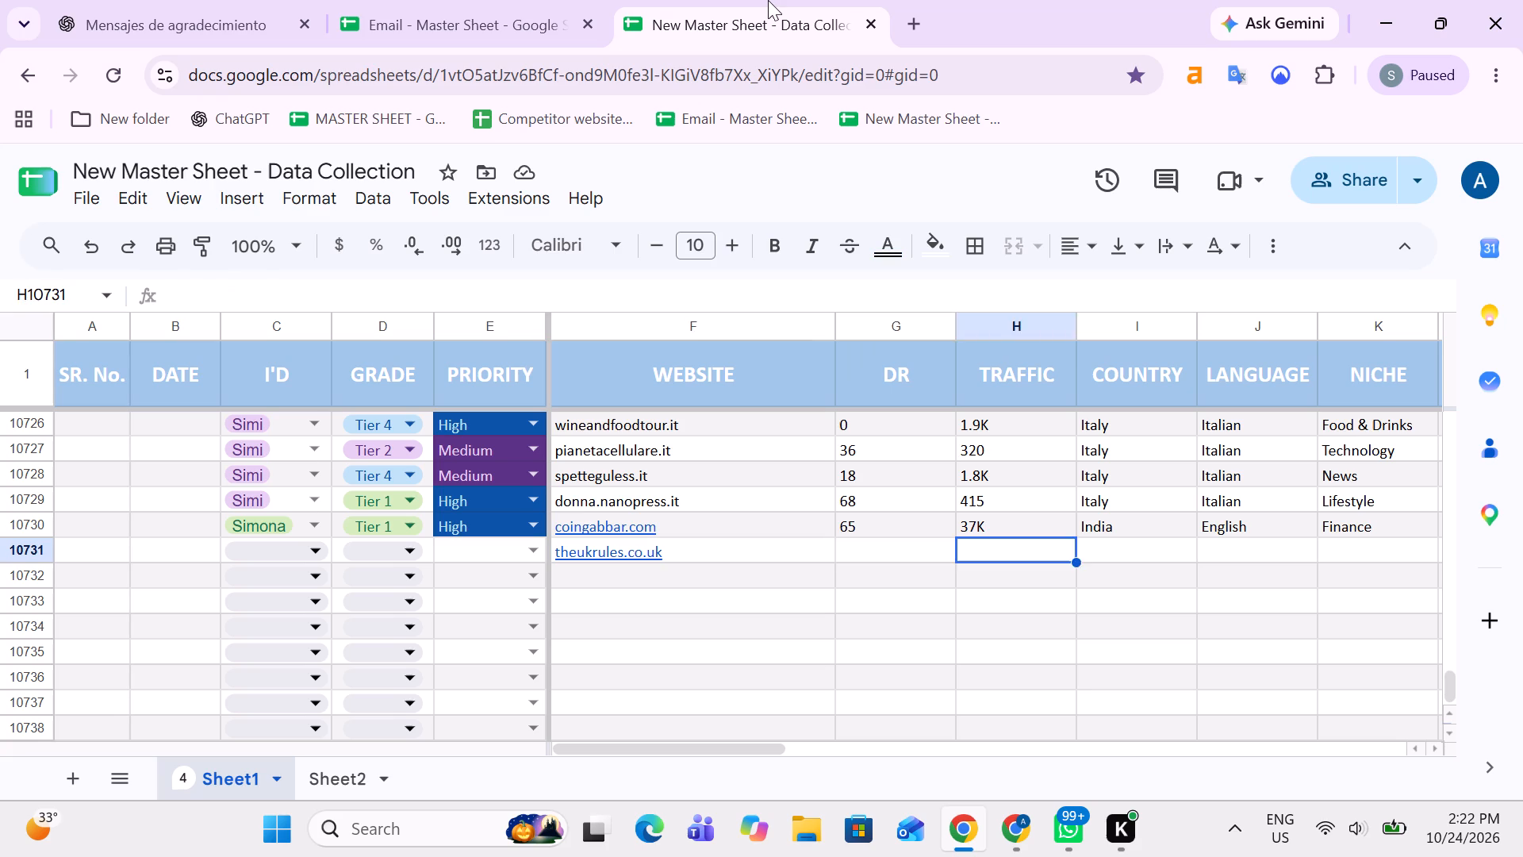
{"action": "key", "text": "Left"}
{"action": "key", "text": "Left"}
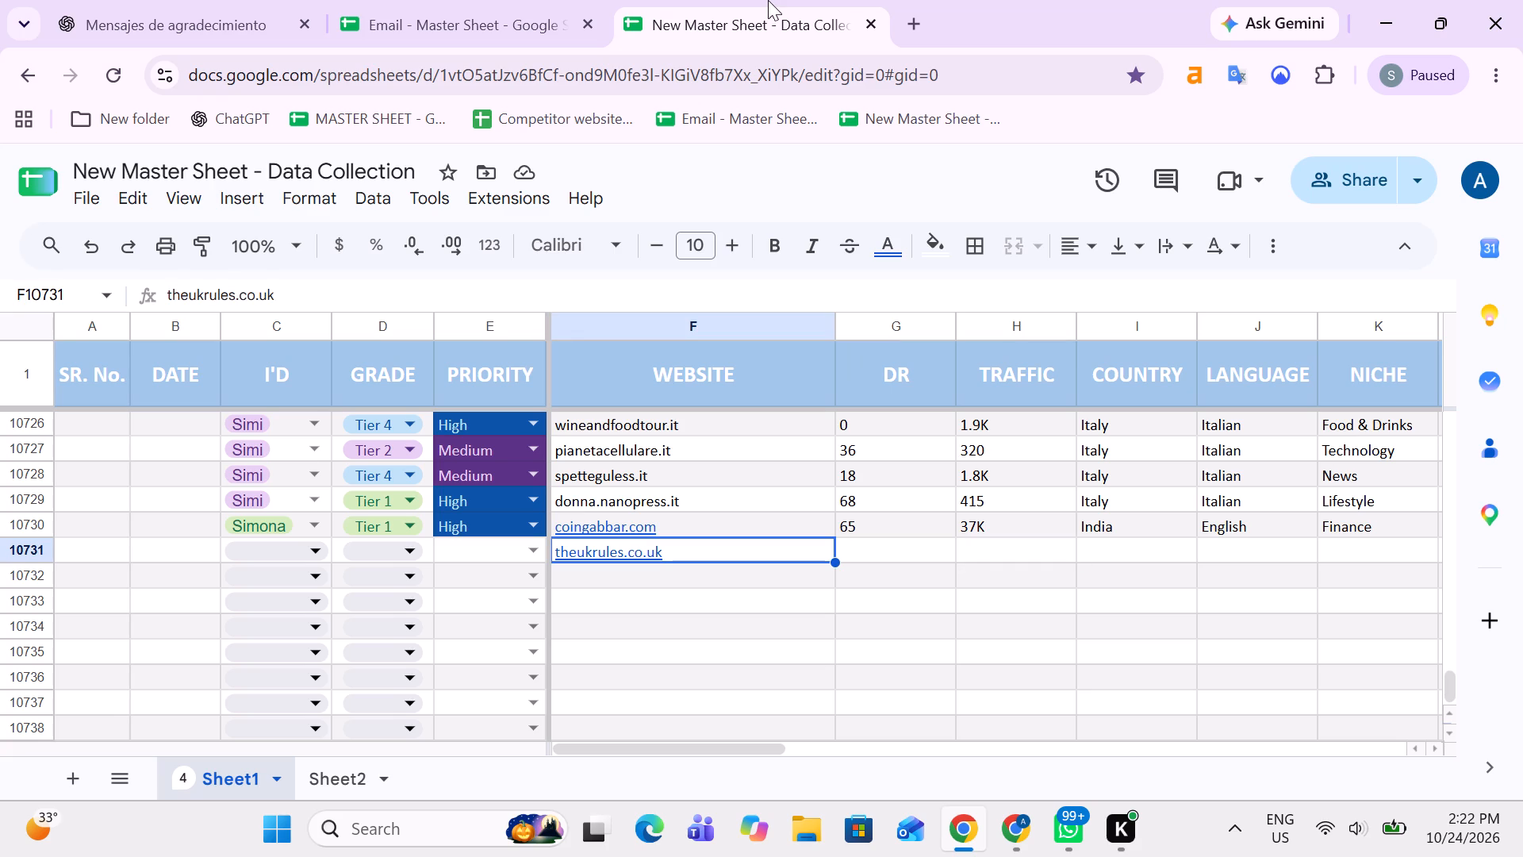
Check the Ahrefs domain metrics of theukrules.co.uk and enter DR 43 and traffic 2.4K in row 10731.
{"action": "key", "text": "alt+Tab"}
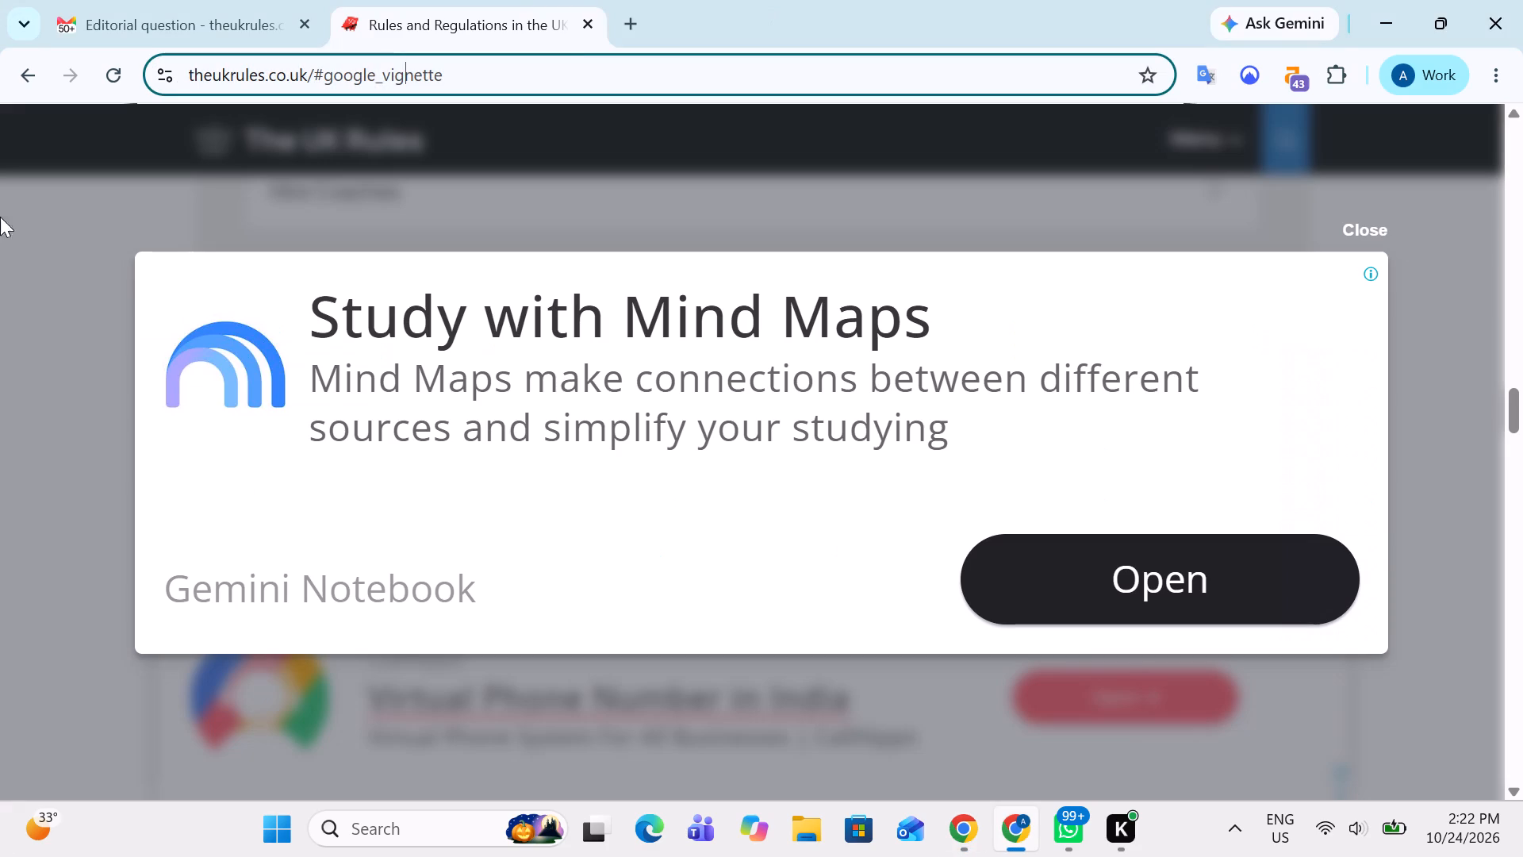
{"action": "left_click", "coordinate": [1372, 233]}
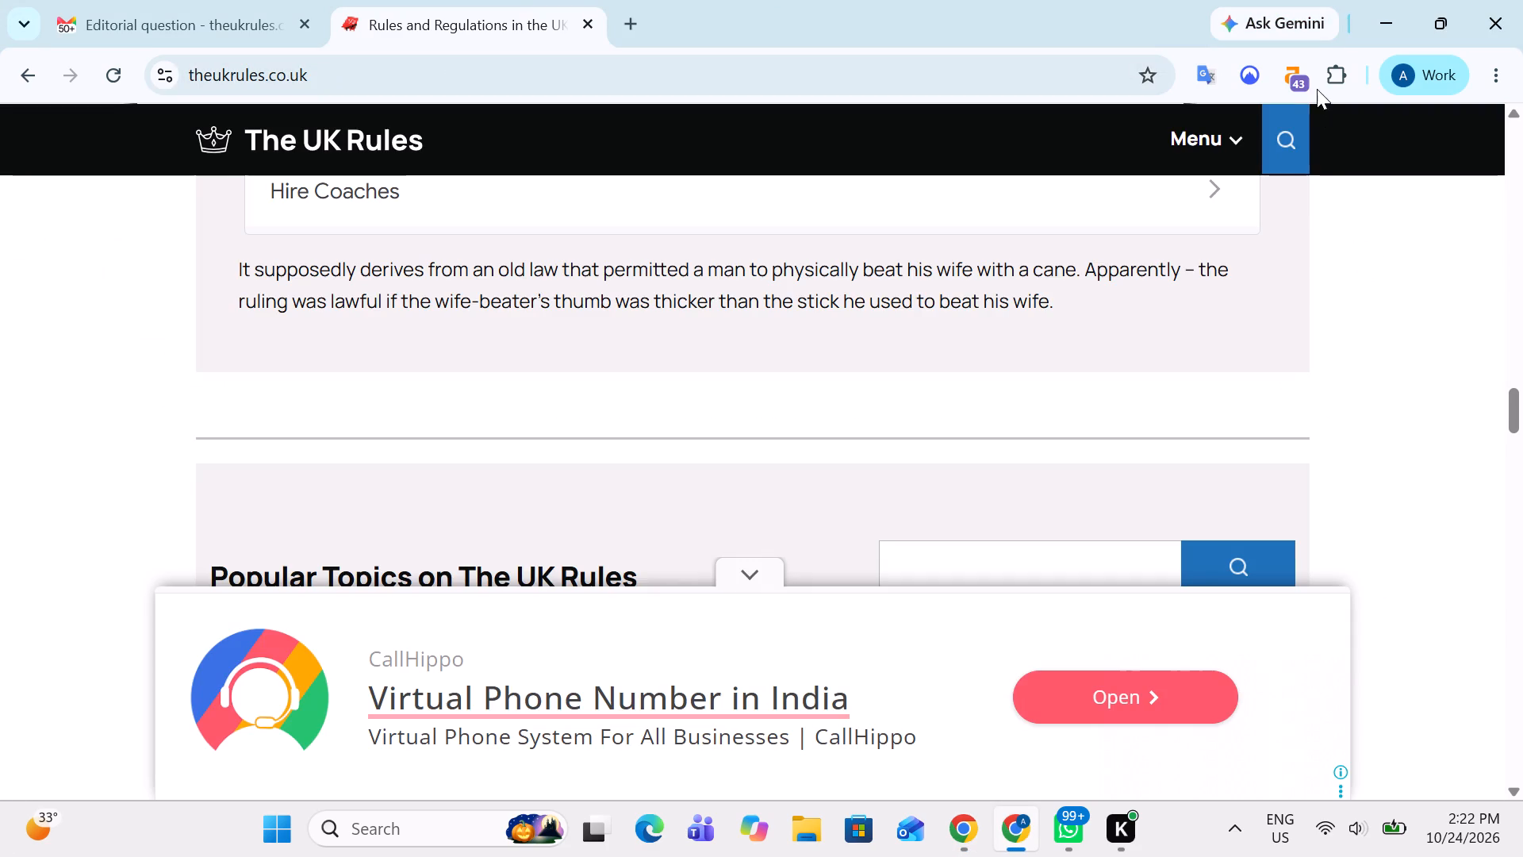
{"action": "left_click", "coordinate": [1303, 82]}
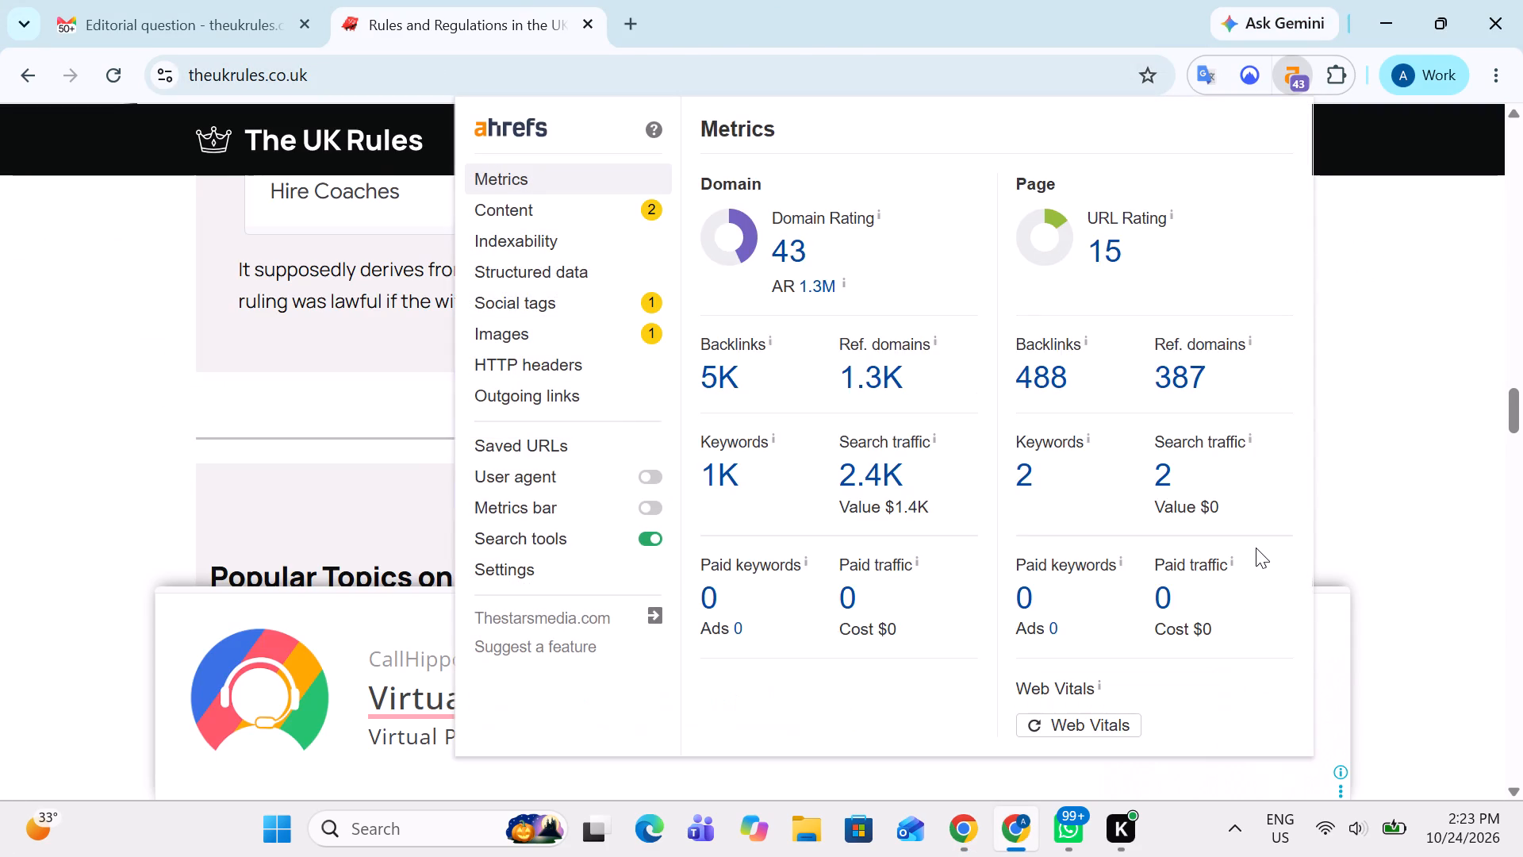
{"action": "key", "text": "alt+Tab"}
{"action": "key", "text": "Right"}
{"action": "type", "text": "43"}
{"action": "key", "text": "Right"}
{"action": "type", "text": "2.4K"}
Enter UK as the country, English as the language and Informational as the niche of theukrules.co.uk in row 10731.
{"action": "key", "text": "Right"}
{"action": "type", "text": "UK"}
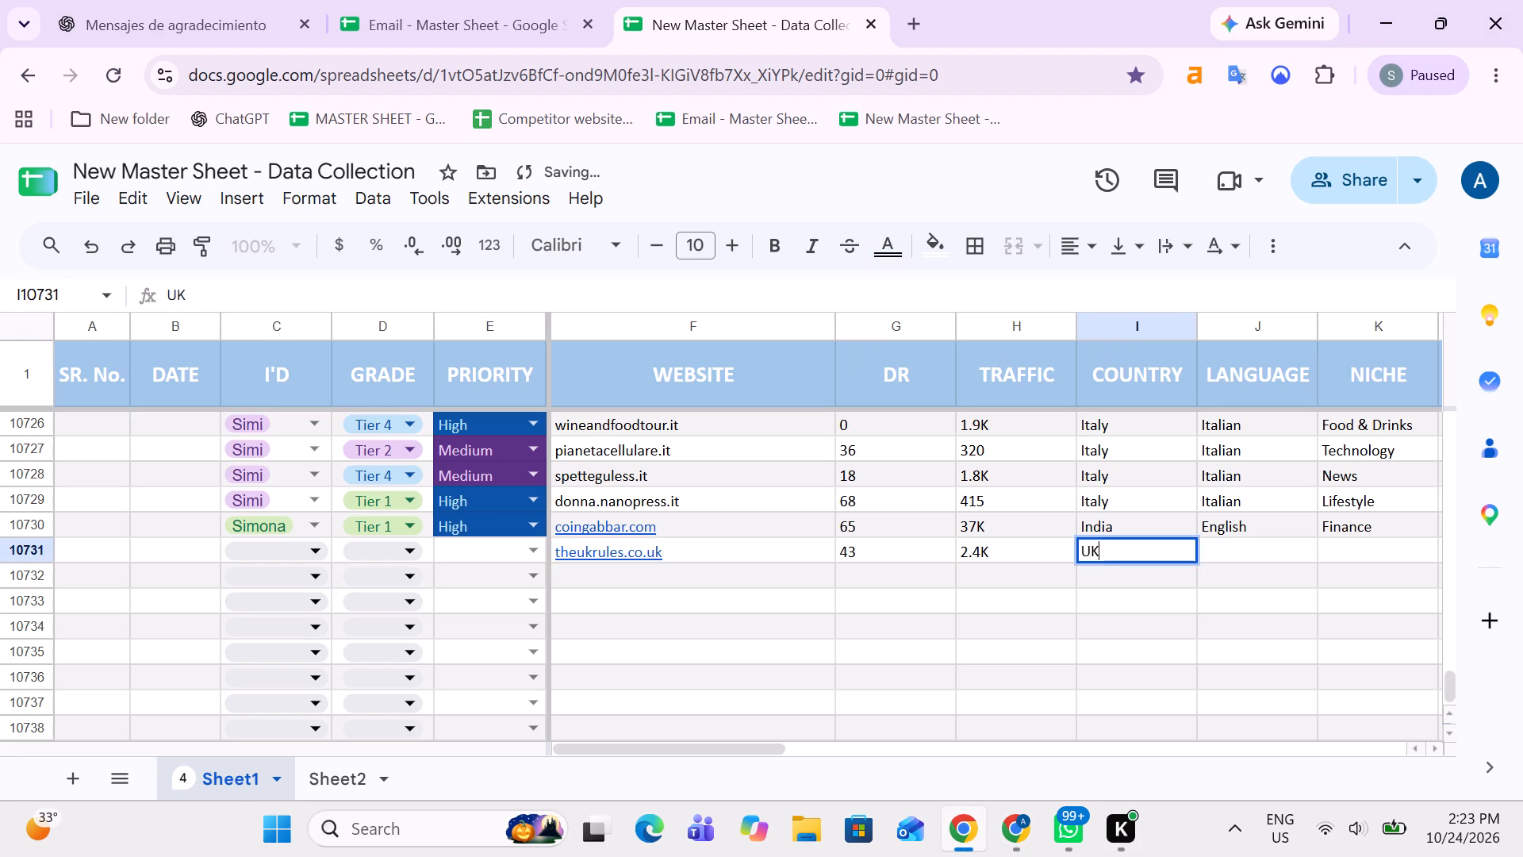
{"action": "key", "text": "Right"}
{"action": "type", "text": "En"}
{"action": "key", "text": "Right"}
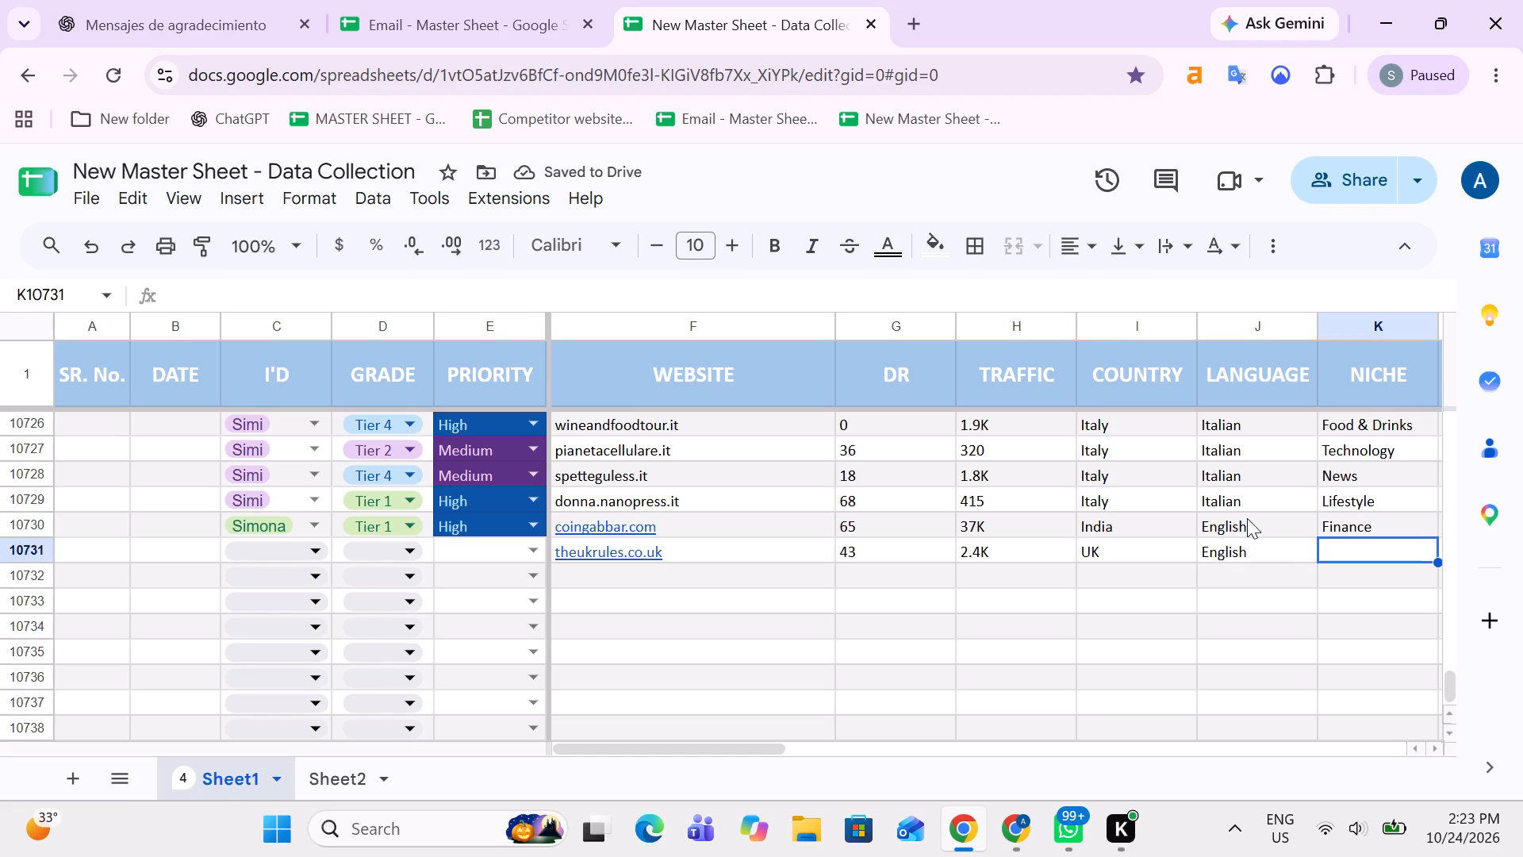
{"action": "type", "text": "Inf"}
{"action": "key", "text": "Right"}
{"action": "key", "text": "Right"}
{"action": "key", "text": "Right"}
{"action": "key", "text": "Left"}
{"action": "key", "text": "Left"}
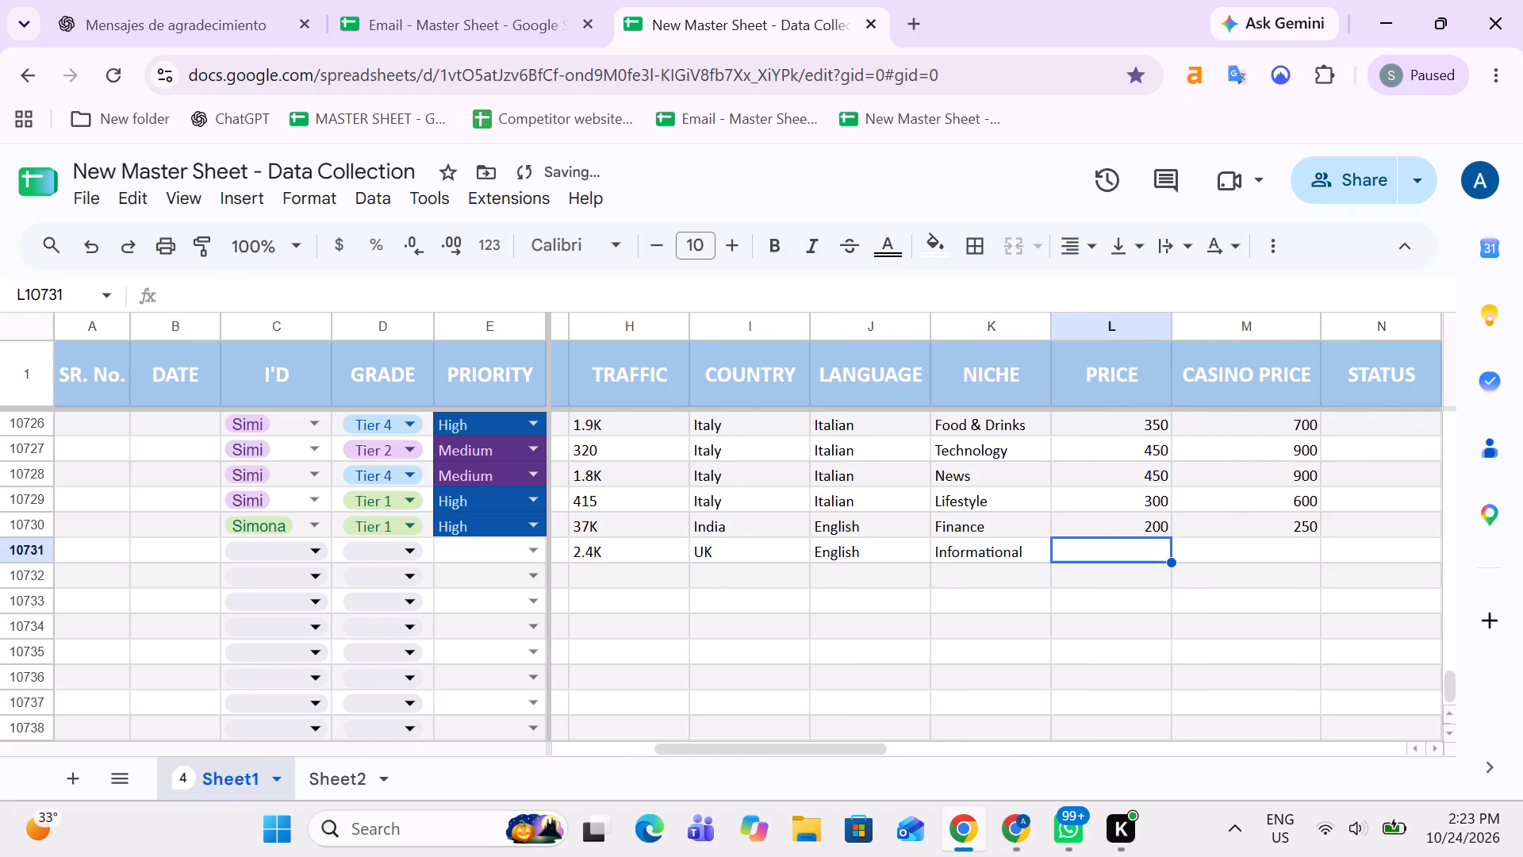
Search theukrules.co.uk for Netbet to check whether the site publishes casino content.
{"action": "key", "text": "alt+Tab"}
{"action": "left_click", "coordinate": [258, 395]}
{"action": "scroll", "coordinate": [789, 429], "scroll_direction": "up", "scroll_amount": 18}
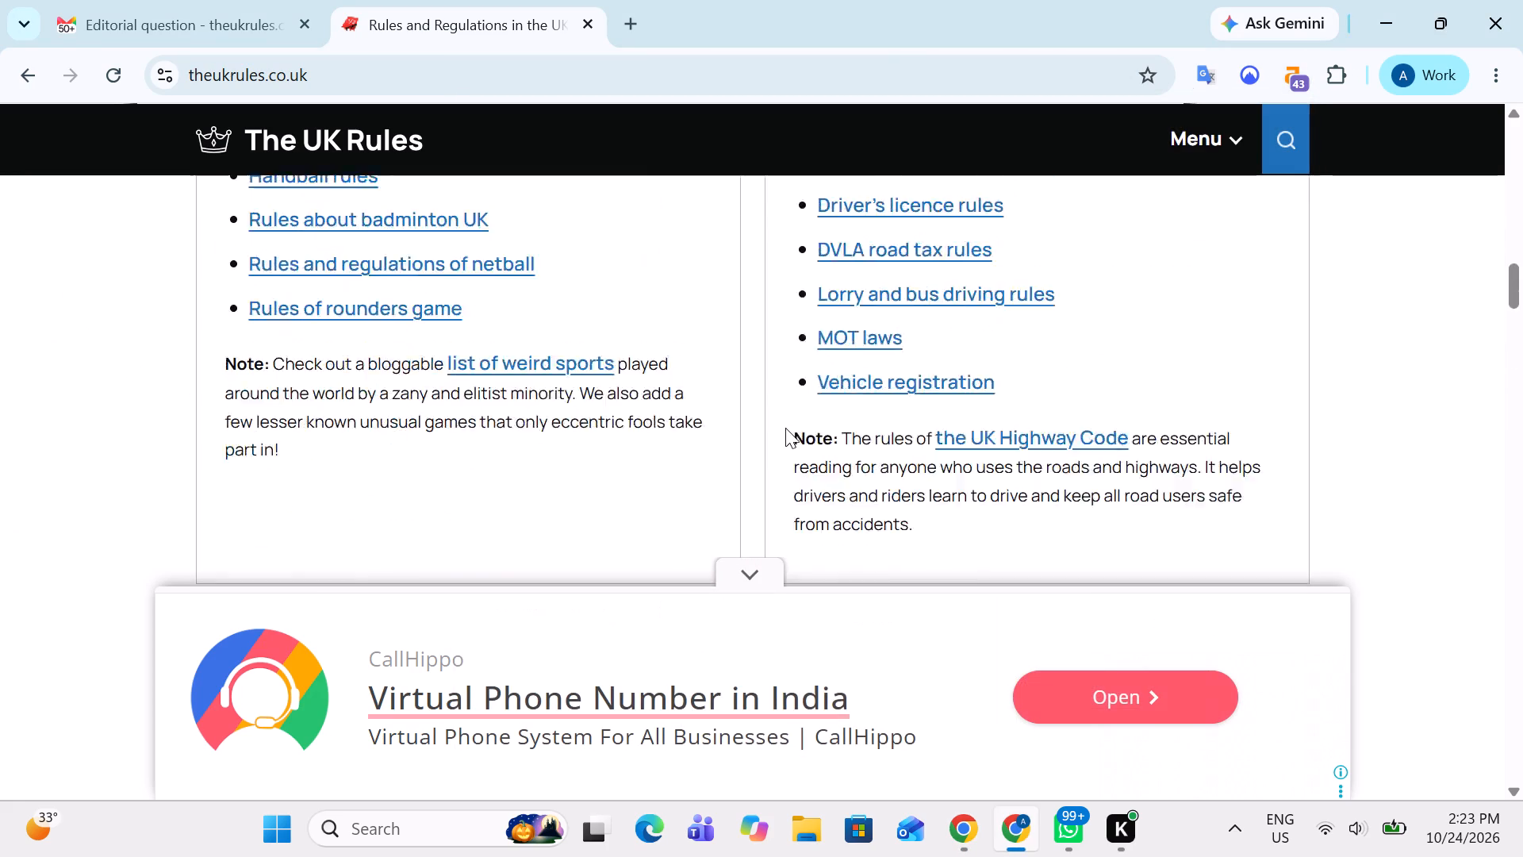
{"action": "scroll", "coordinate": [785, 428], "scroll_direction": "up", "scroll_amount": 7}
{"action": "left_click", "coordinate": [1302, 125]}
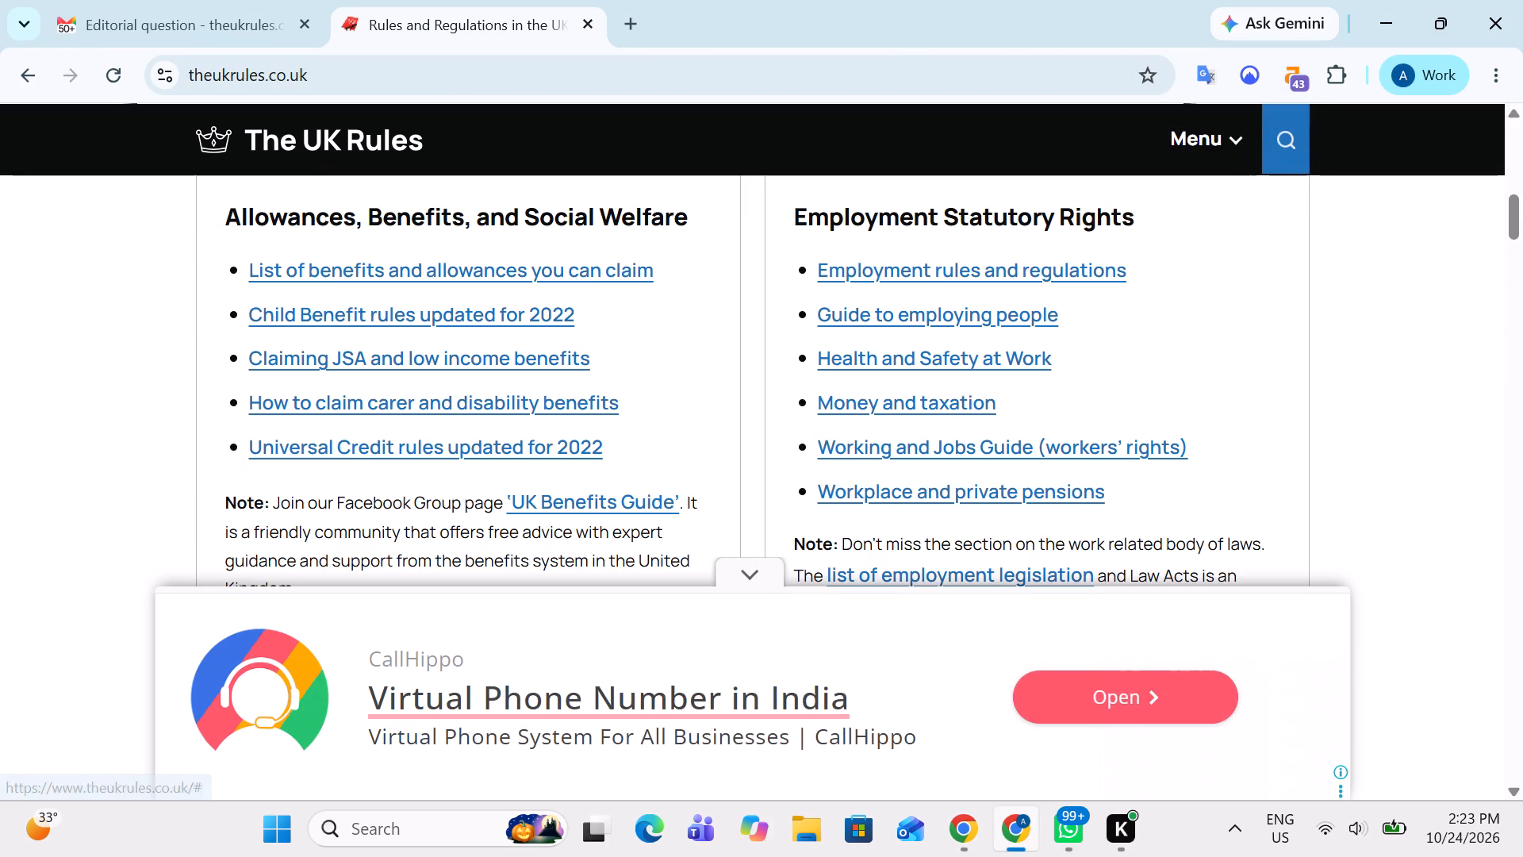
{"action": "scroll", "coordinate": [712, 407], "scroll_direction": "up", "scroll_amount": 20}
{"action": "scroll", "coordinate": [712, 407], "scroll_direction": "up", "scroll_amount": 10}
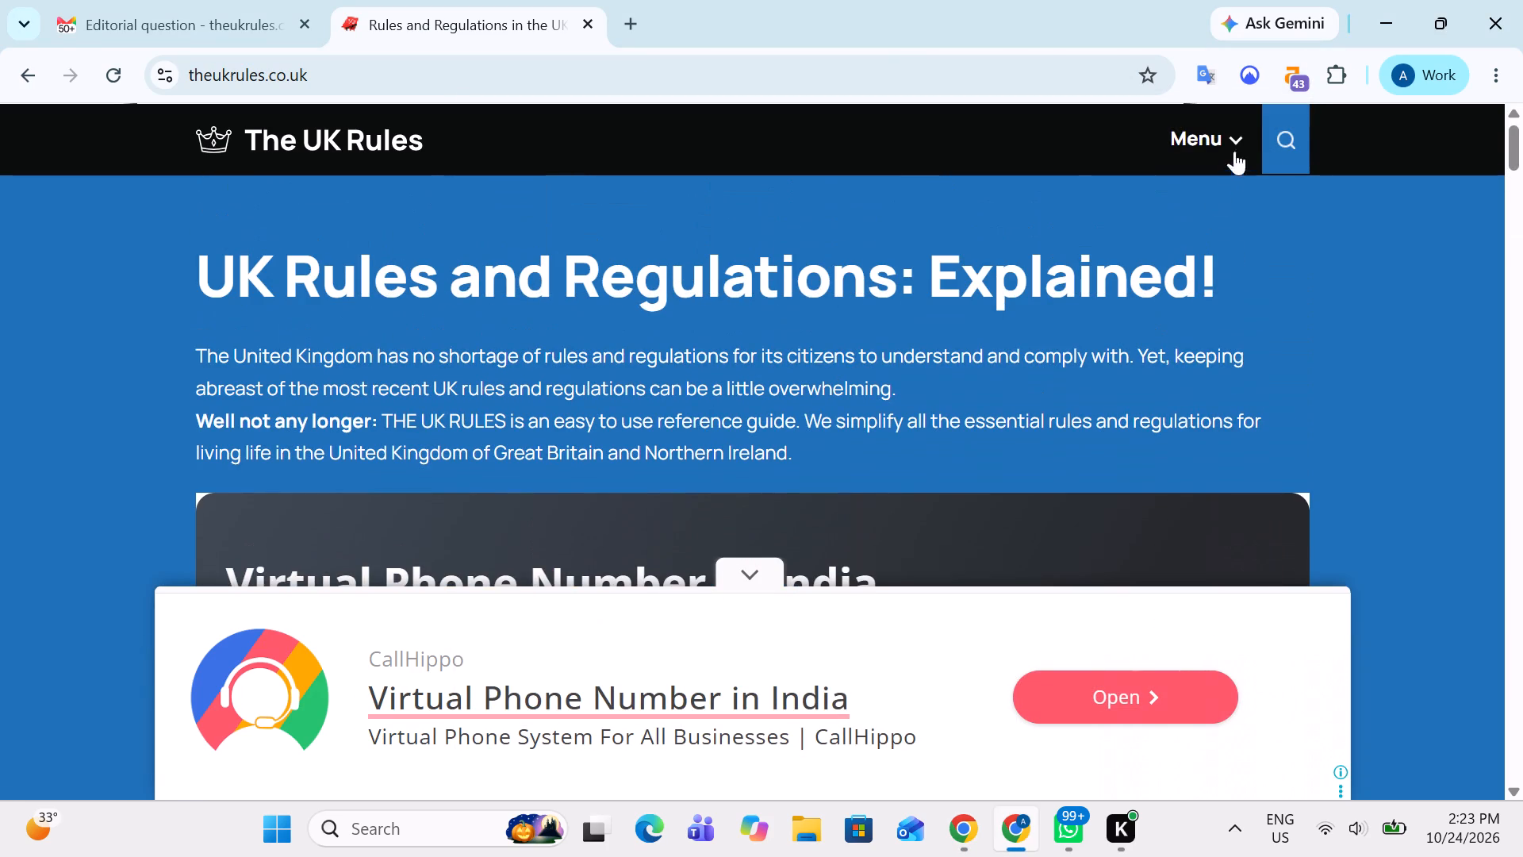
{"action": "left_click", "coordinate": [1283, 127]}
{"action": "left_click", "coordinate": [759, 261]}
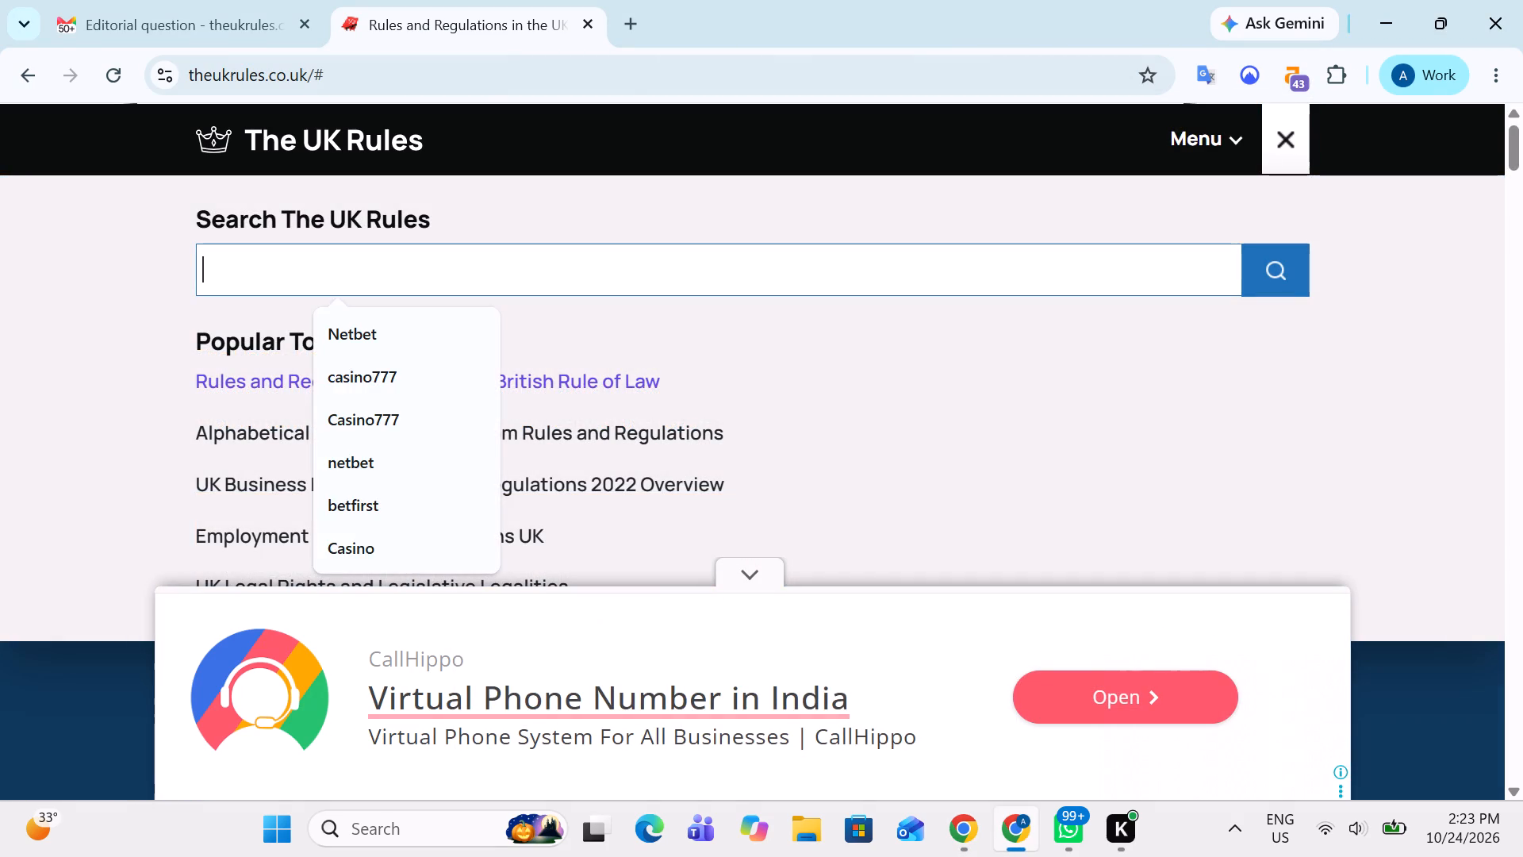
{"action": "type", "text": "Netbet"}
{"action": "key", "text": "Return"}
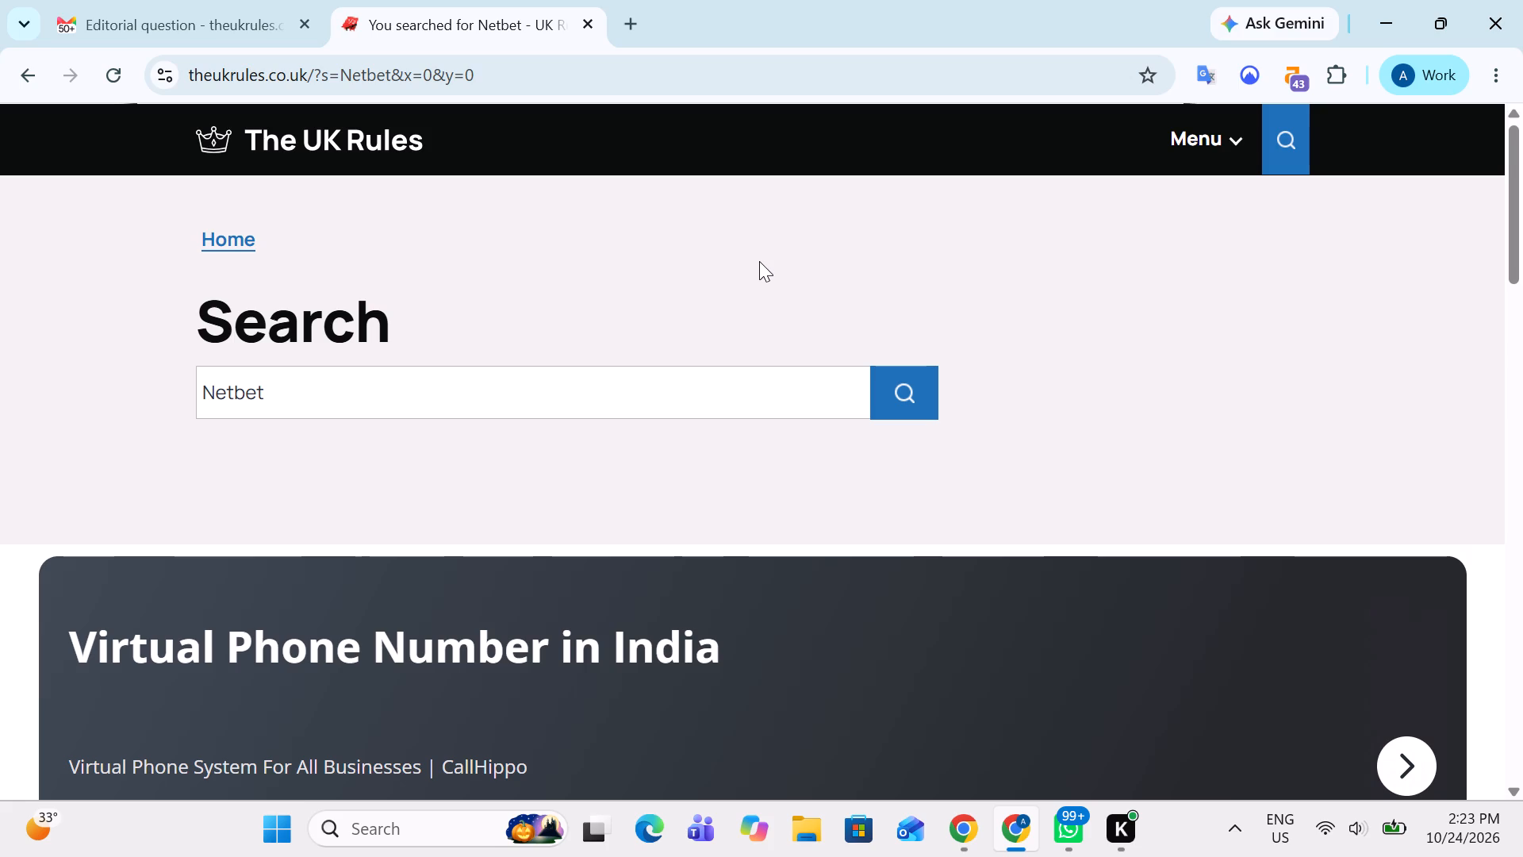
Open the article The Guide To Effective Social Media Writing on theukrules.co.uk, find its Netbet mention and inspect where the link leads.
{"action": "scroll", "coordinate": [759, 261], "scroll_direction": "down", "scroll_amount": 5}
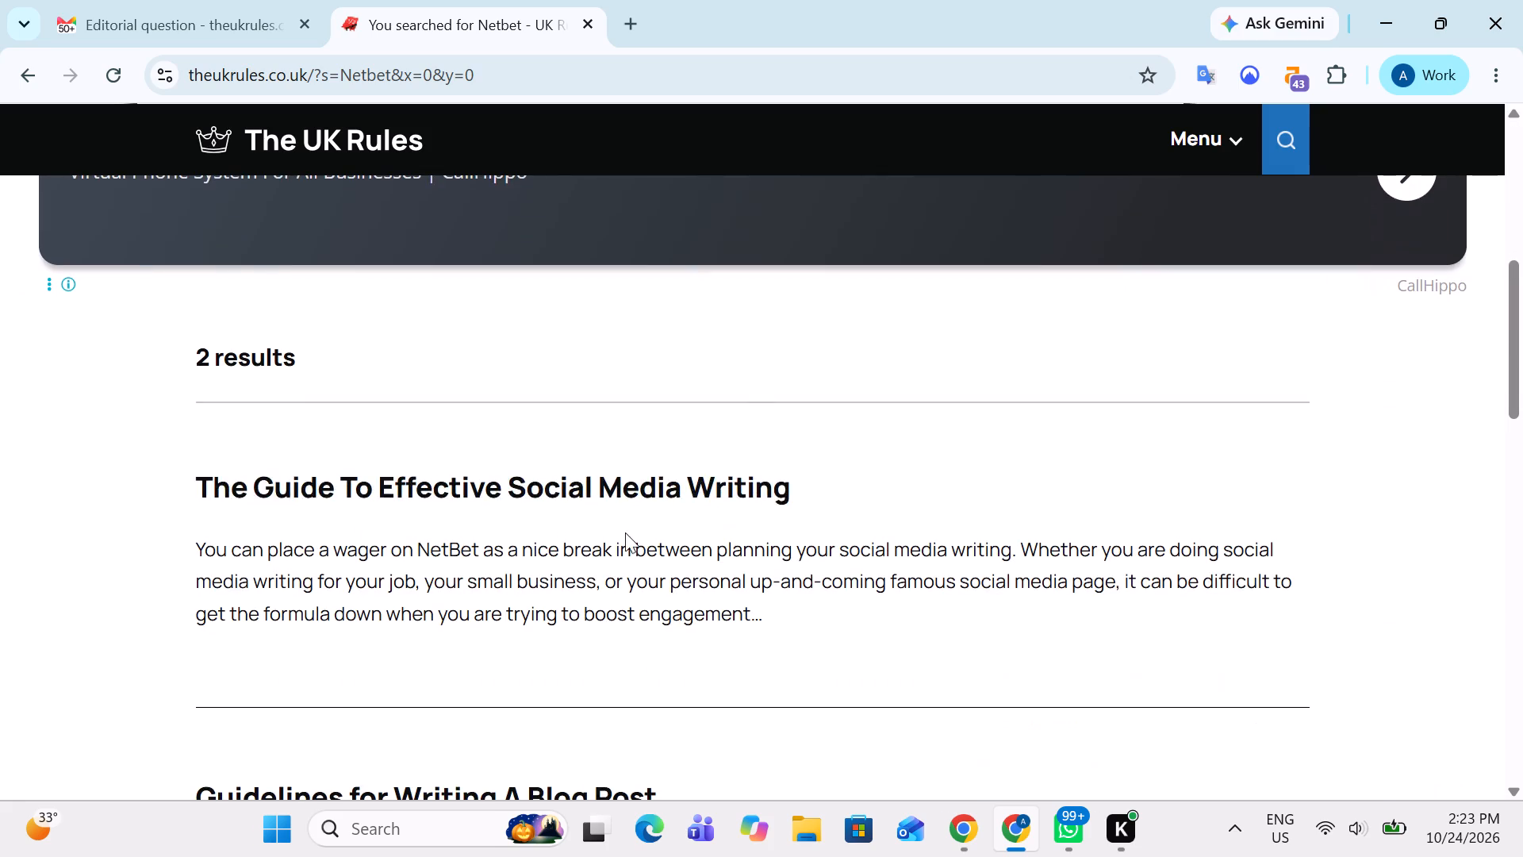
{"action": "scroll", "coordinate": [509, 500], "scroll_direction": "down", "scroll_amount": 1}
{"action": "left_click", "coordinate": [574, 367], "text": "ctrl"}
{"action": "left_click", "coordinate": [692, 16]}
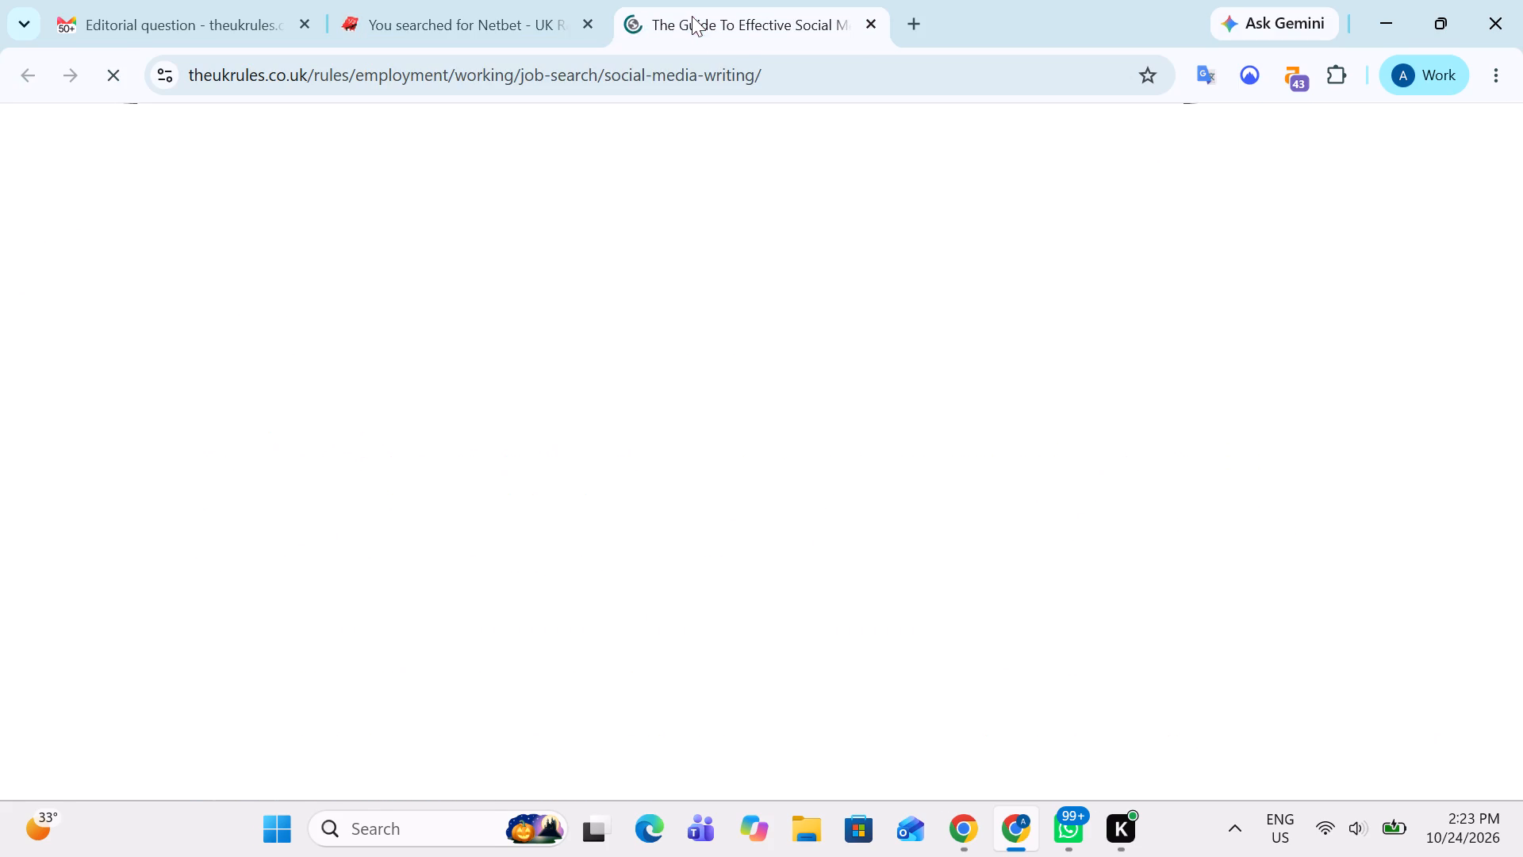
{"action": "scroll", "coordinate": [721, 487], "scroll_direction": "down", "scroll_amount": 12}
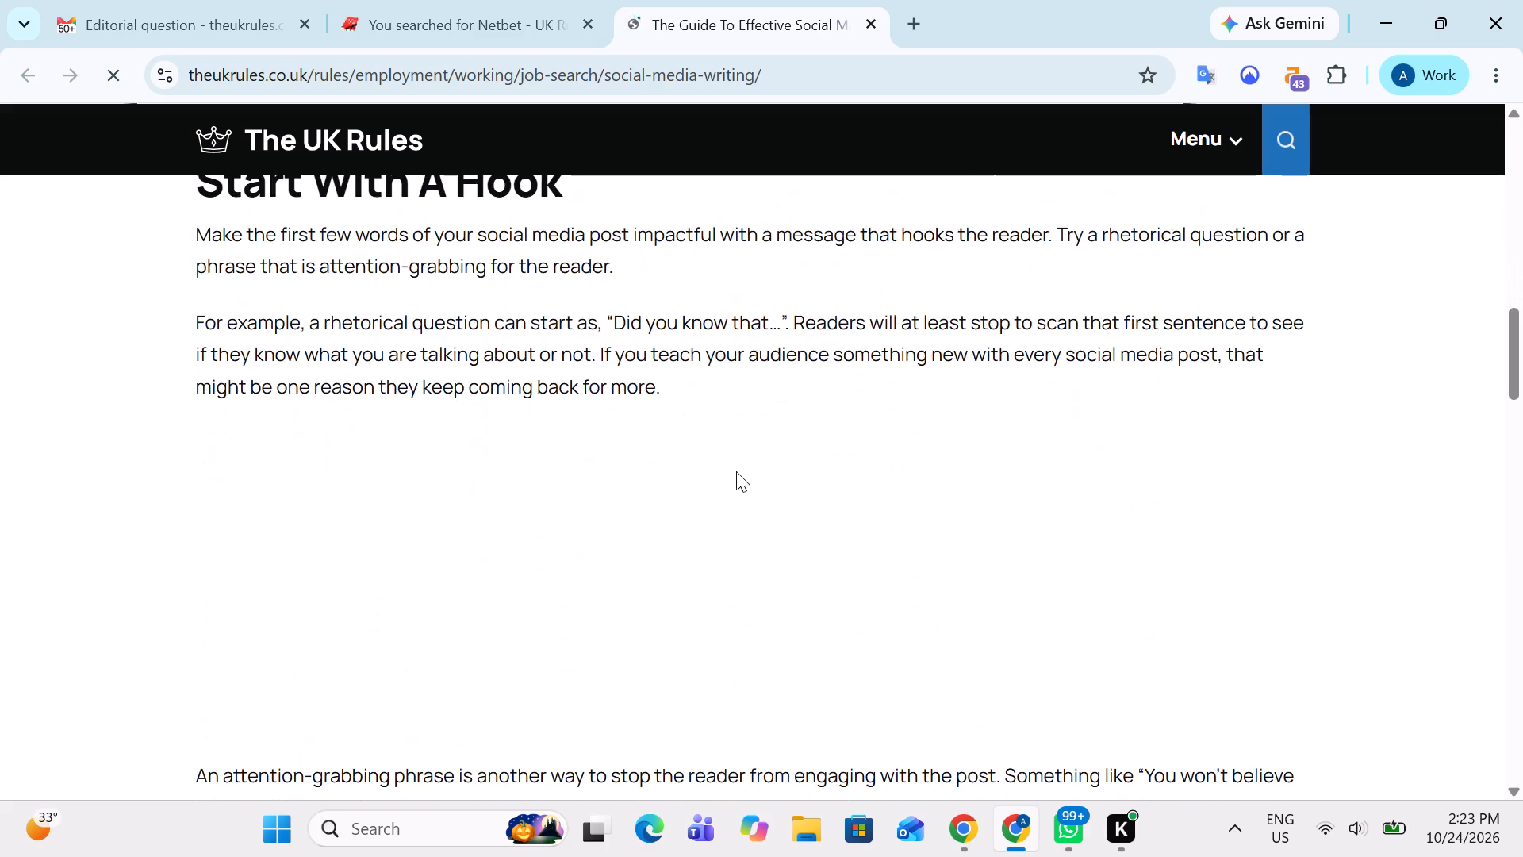
{"action": "scroll", "coordinate": [736, 471], "scroll_direction": "down", "scroll_amount": 9}
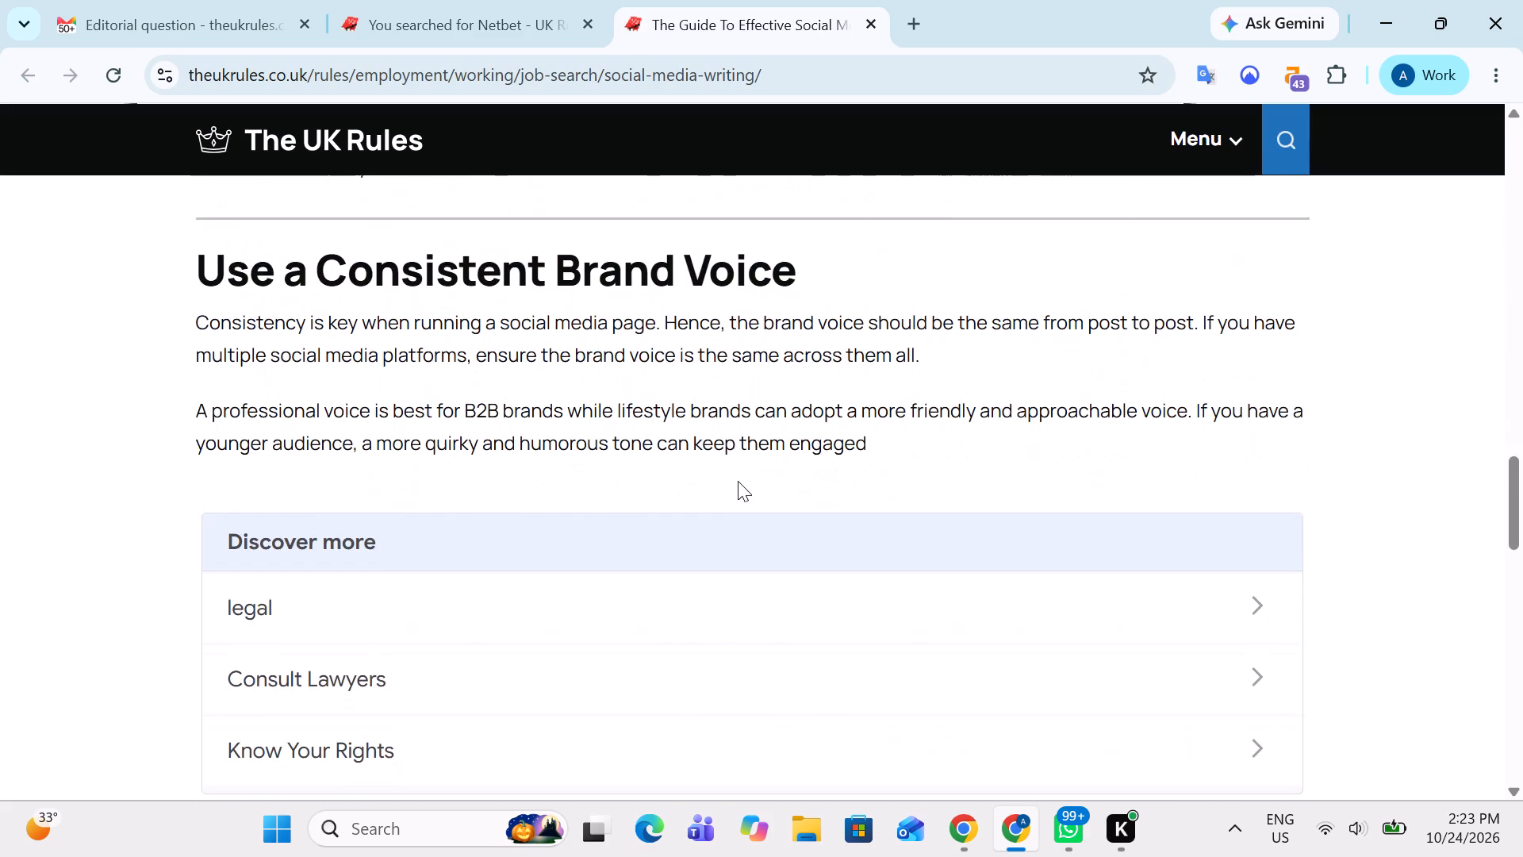
{"action": "scroll", "coordinate": [738, 481], "scroll_direction": "down", "scroll_amount": 8}
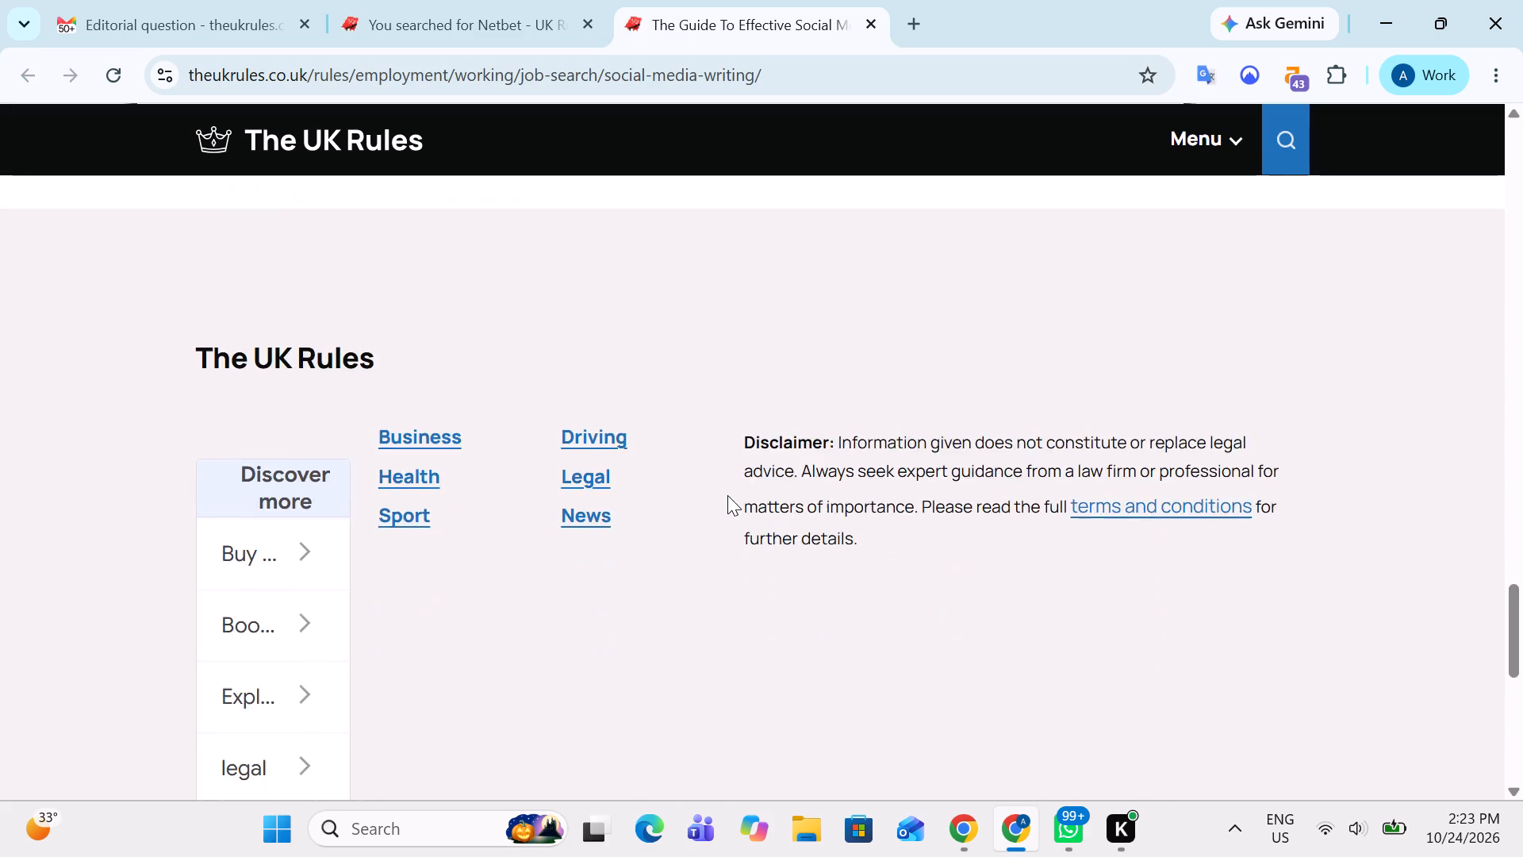
{"action": "scroll", "coordinate": [727, 495], "scroll_direction": "up", "scroll_amount": 14}
{"action": "key", "text": "ctrl+f"}
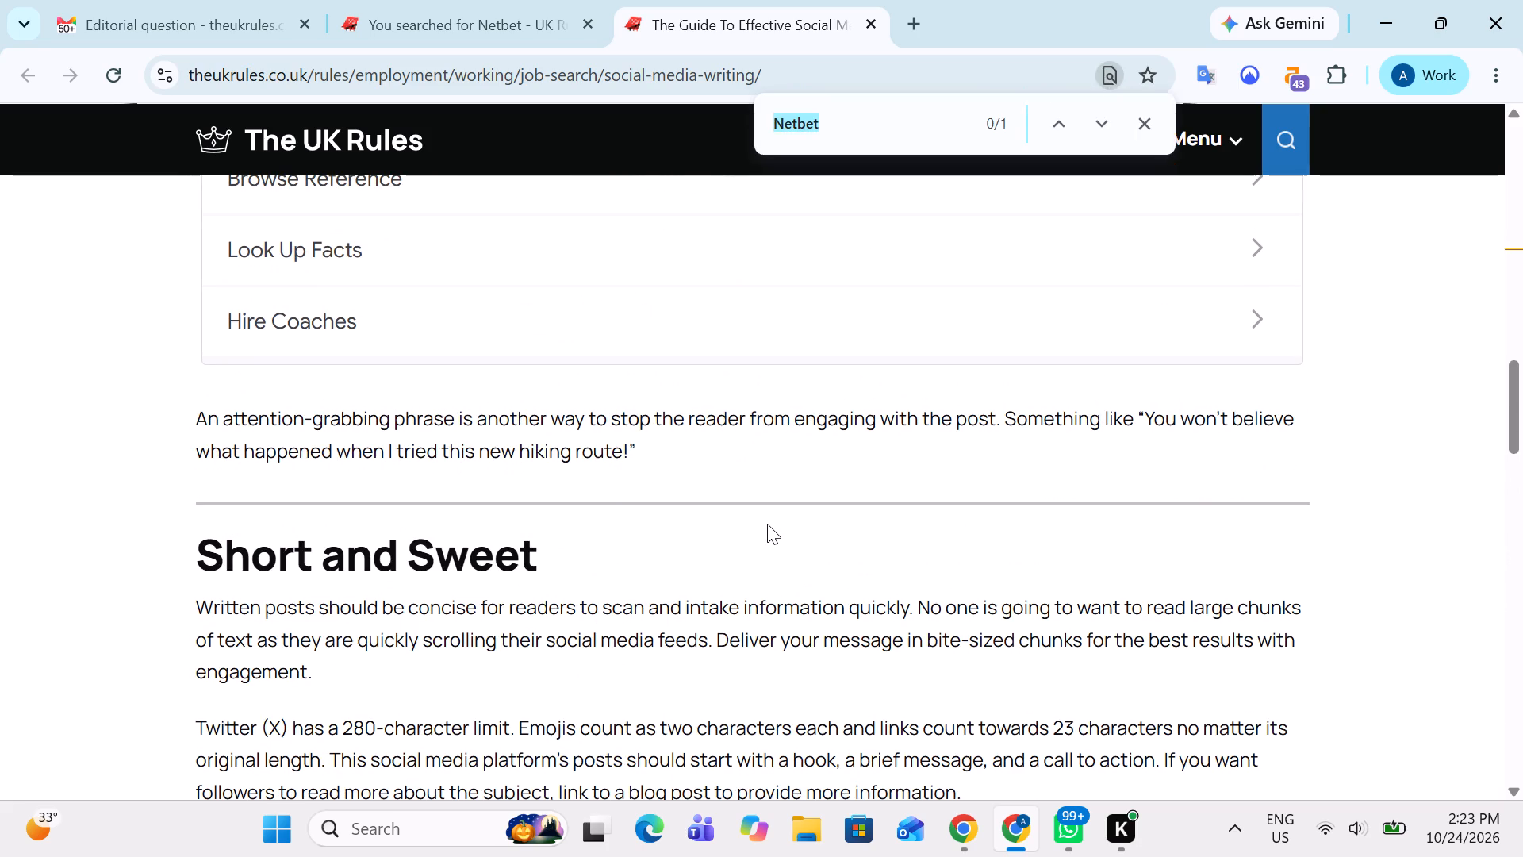
{"action": "left_click", "coordinate": [1103, 129]}
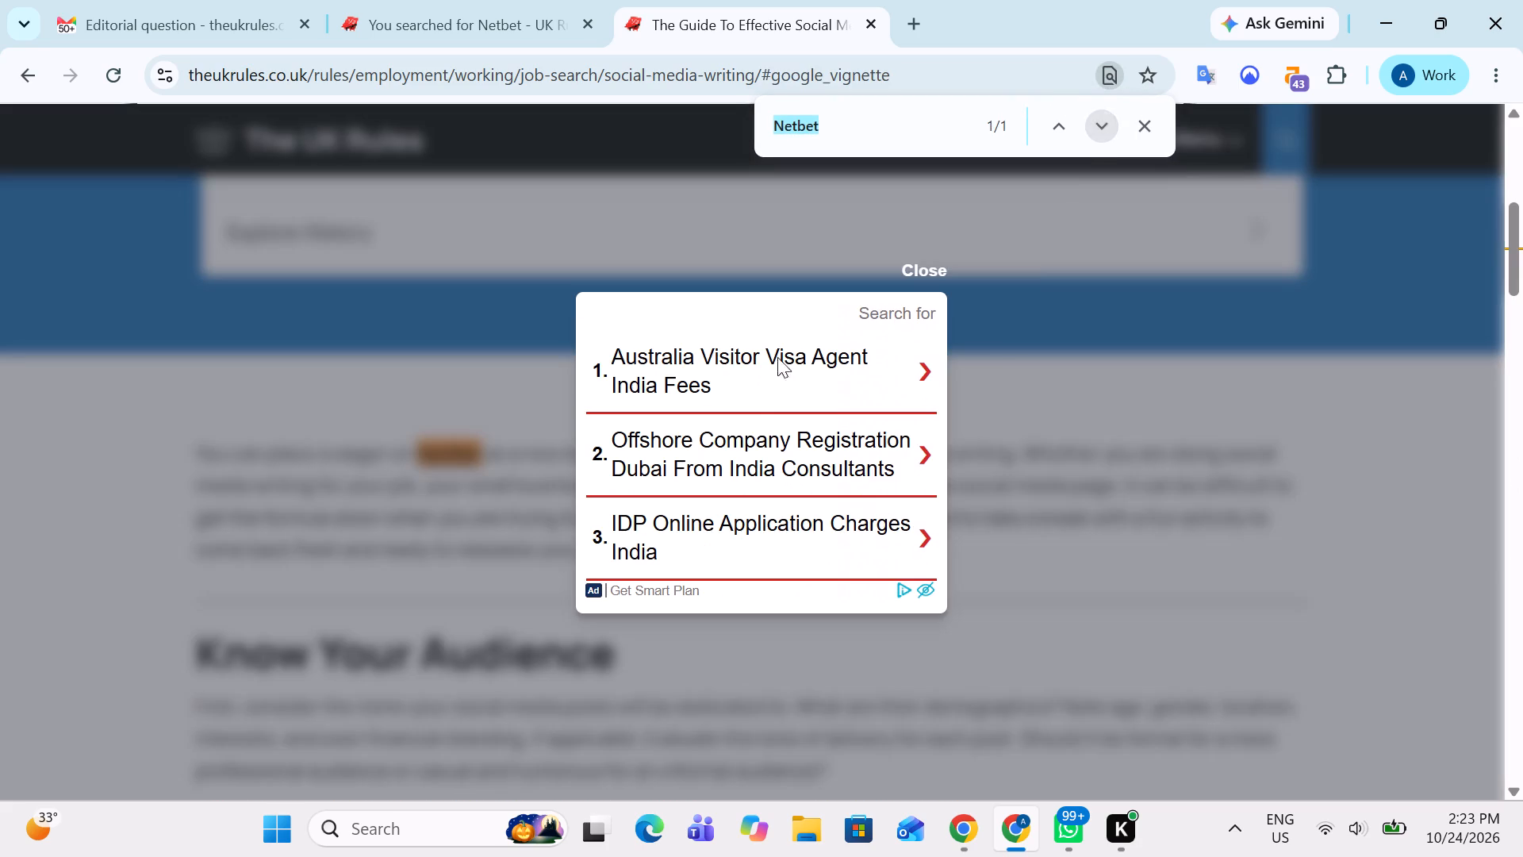
{"action": "left_click", "coordinate": [938, 270]}
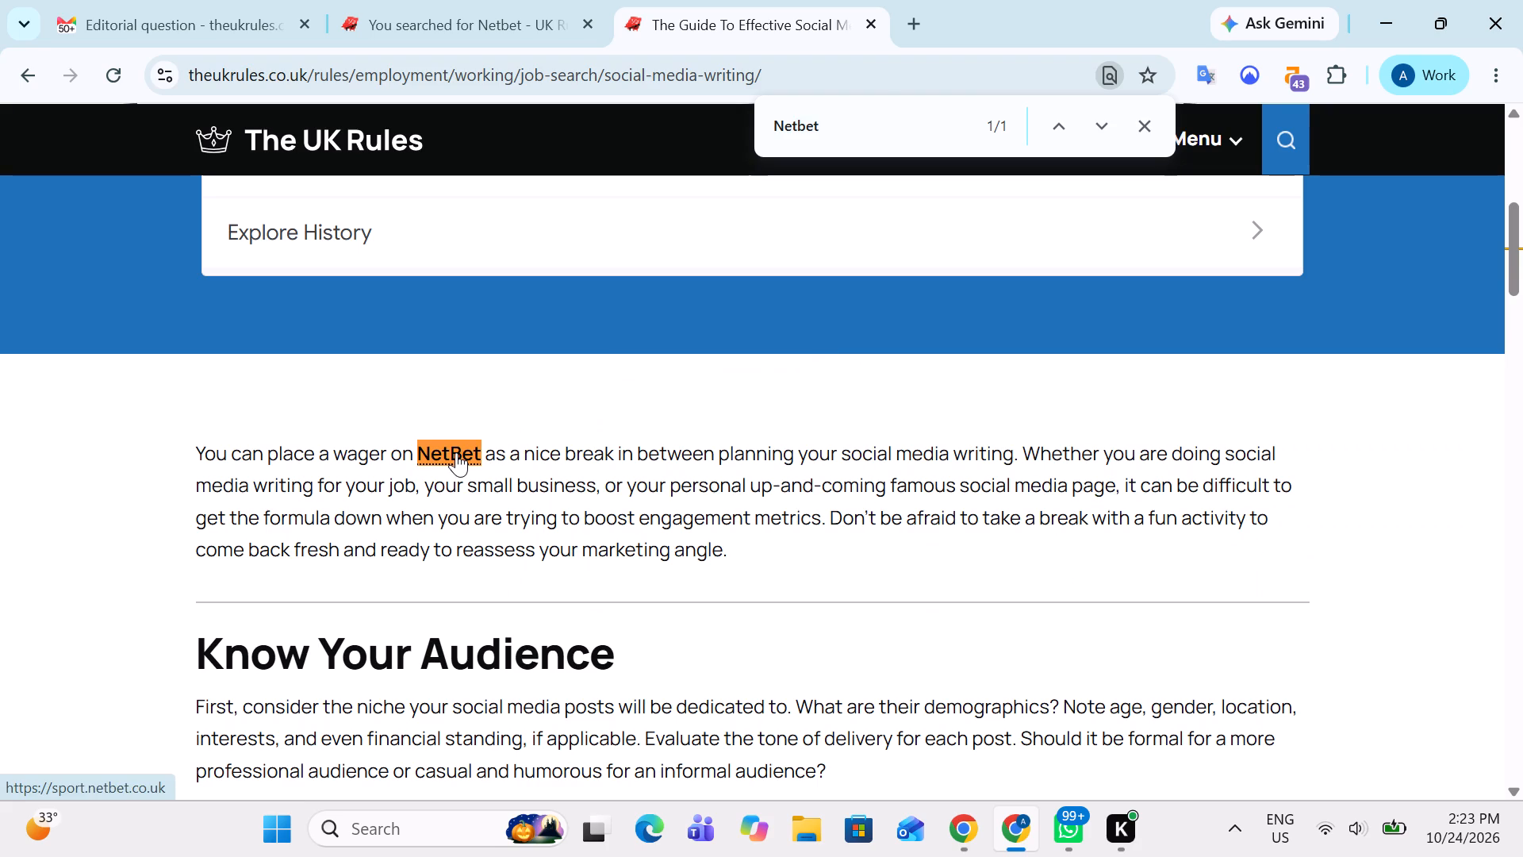
{"action": "left_click", "coordinate": [869, 27]}
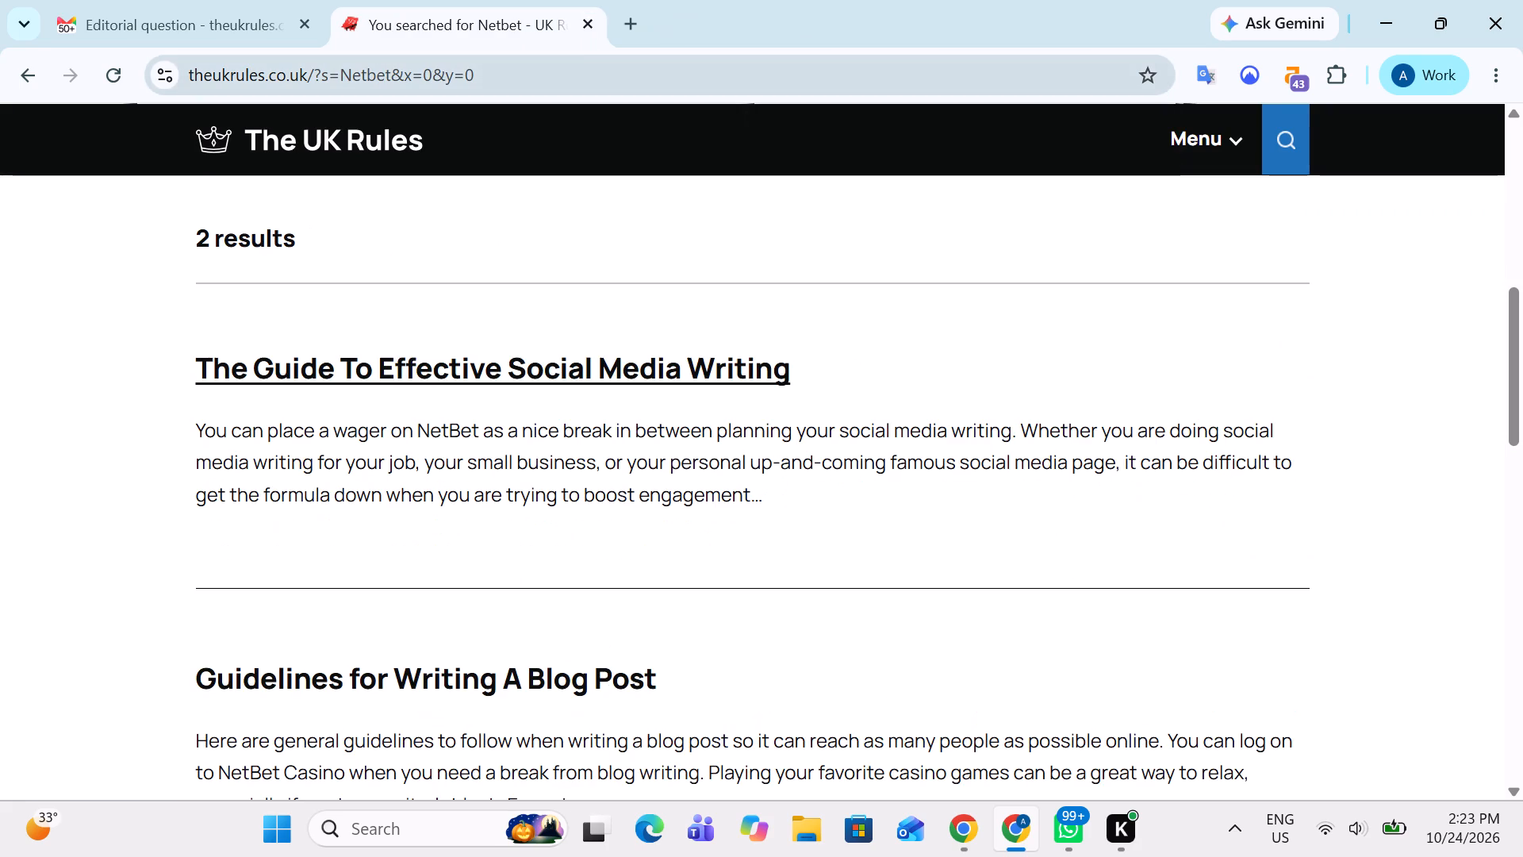
{"action": "left_click", "coordinate": [588, 33]}
Review the publisher's message in the theukrules.co.uk editorial question conversation in Gmail.
{"action": "scroll", "coordinate": [723, 551], "scroll_direction": "up", "scroll_amount": 2}
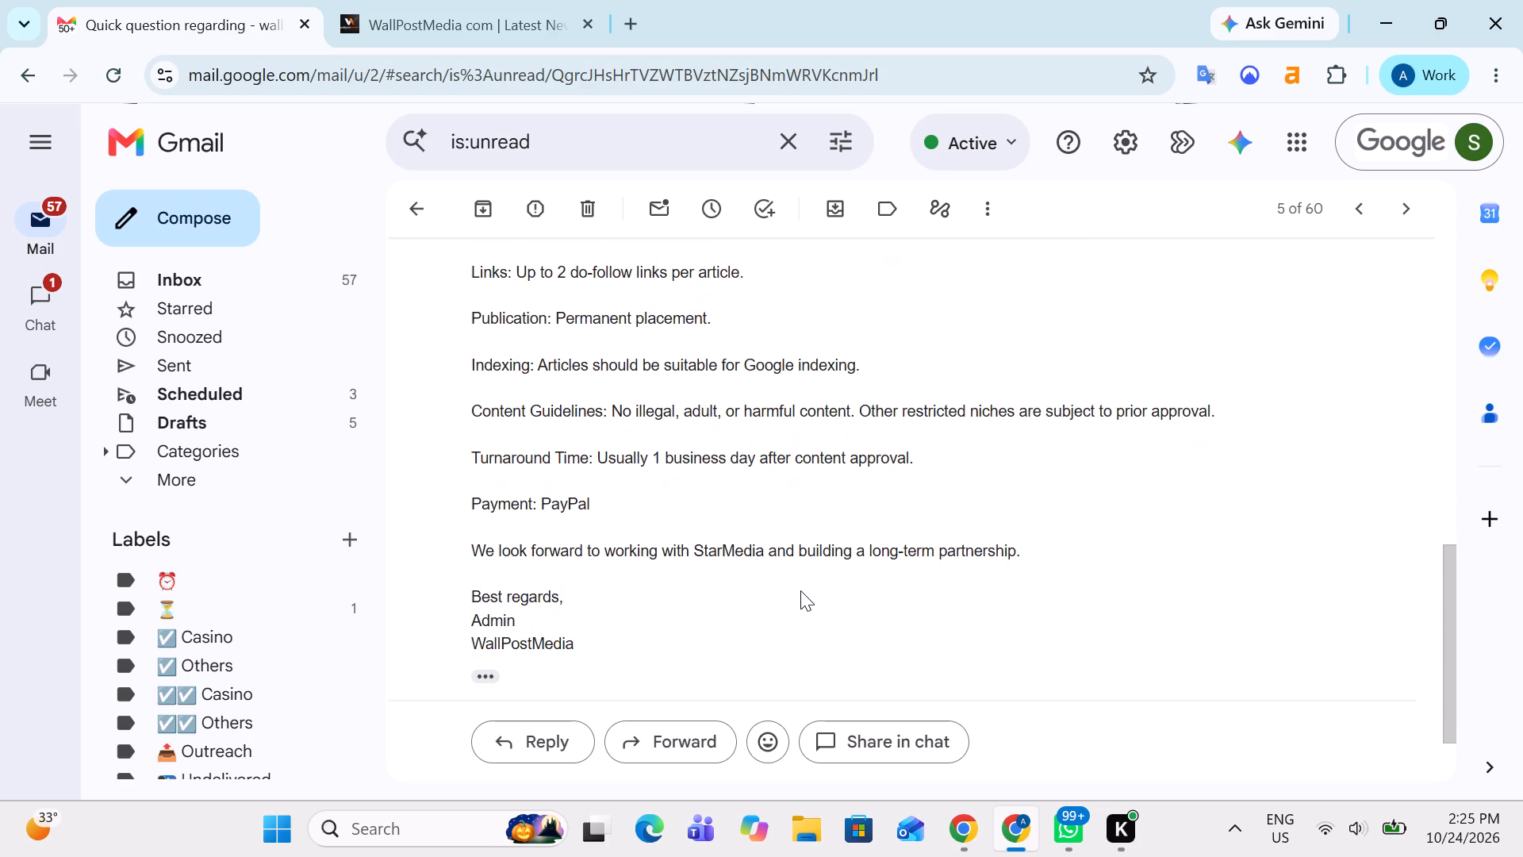
{"action": "scroll", "coordinate": [800, 590], "scroll_direction": "down", "scroll_amount": 2}
{"action": "scroll", "coordinate": [803, 600], "scroll_direction": "up", "scroll_amount": 3}
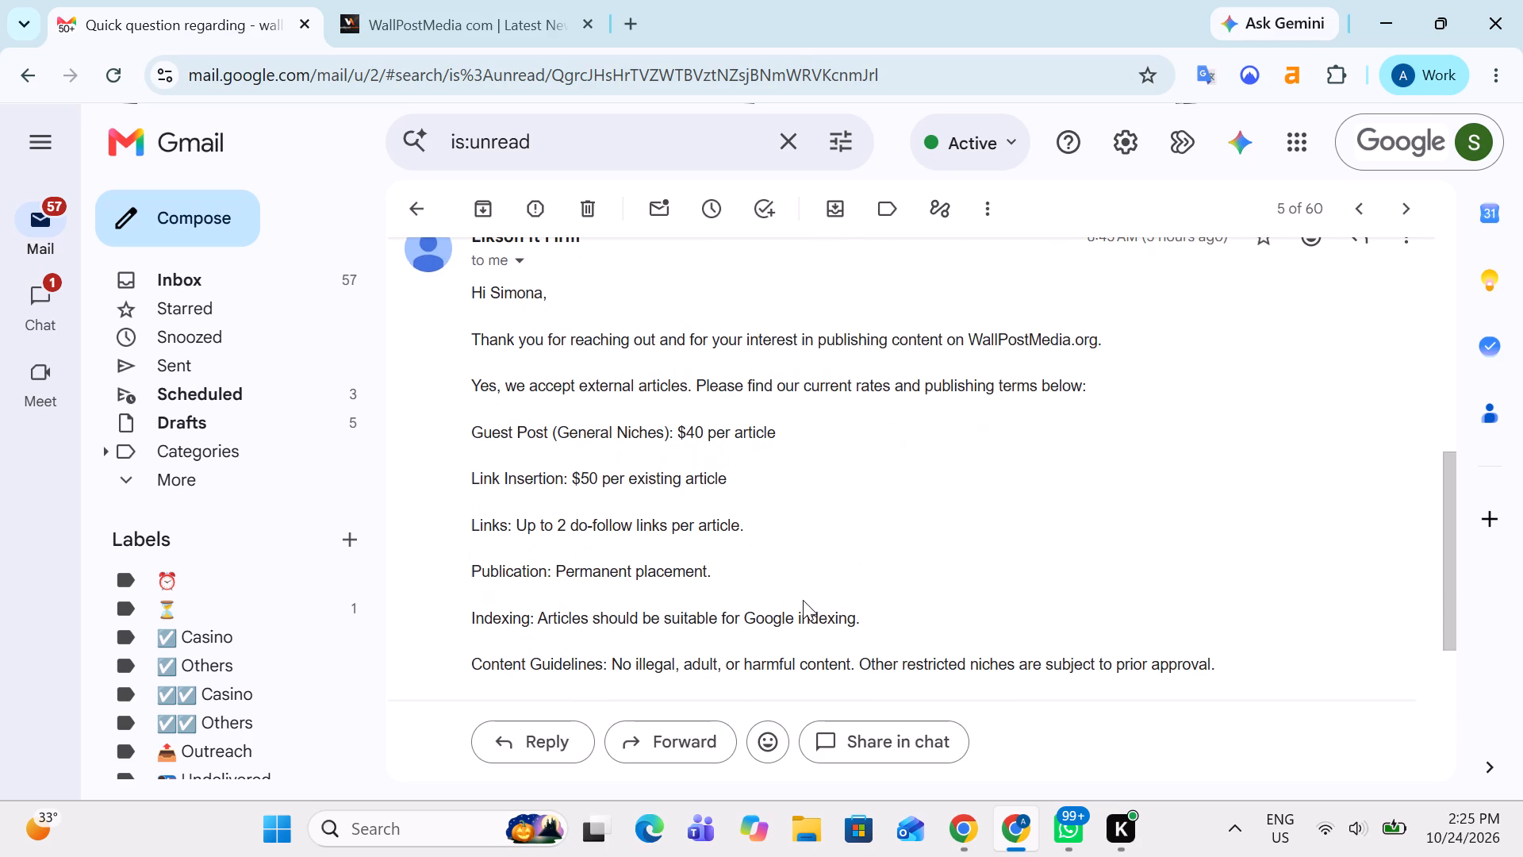
{"action": "scroll", "coordinate": [803, 600], "scroll_direction": "down", "scroll_amount": 1}
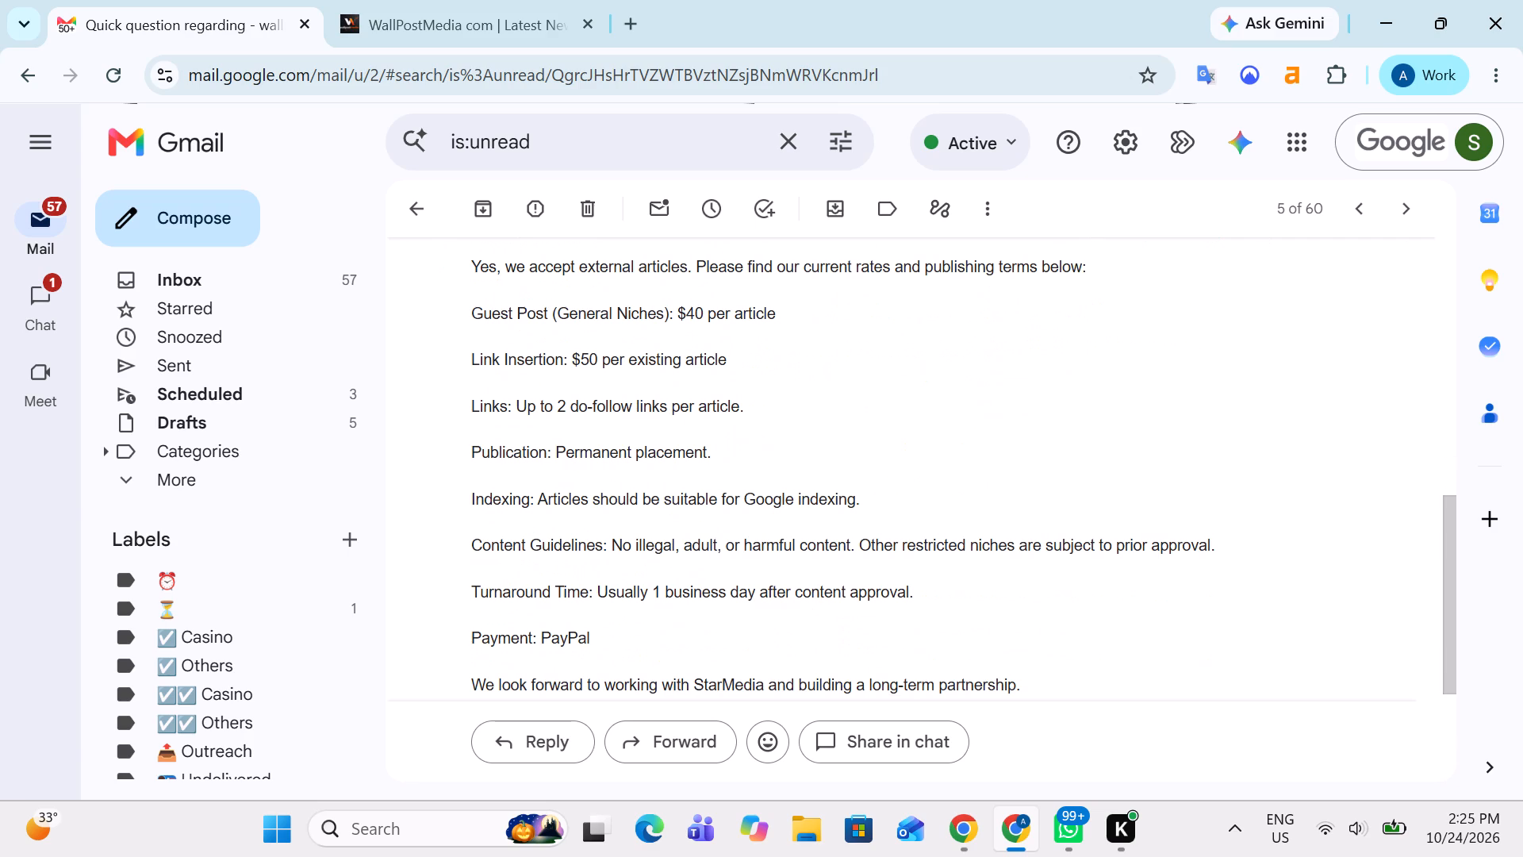
{"action": "scroll", "coordinate": [765, 588], "scroll_direction": "down", "scroll_amount": 2}
{"action": "scroll", "coordinate": [763, 587], "scroll_direction": "up", "scroll_amount": 3}
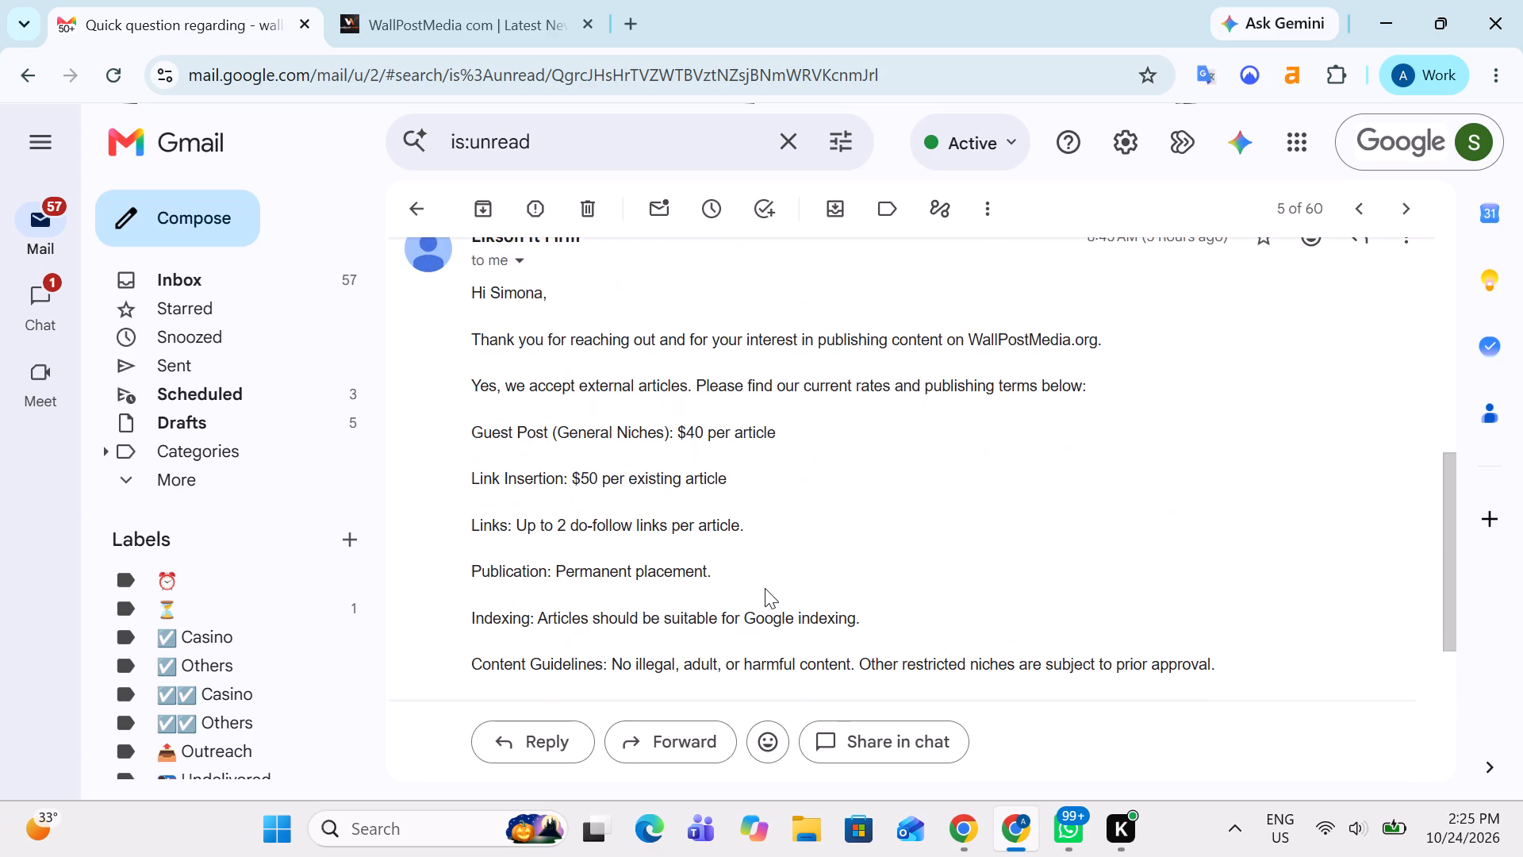
{"action": "scroll", "coordinate": [768, 591], "scroll_direction": "up", "scroll_amount": 2}
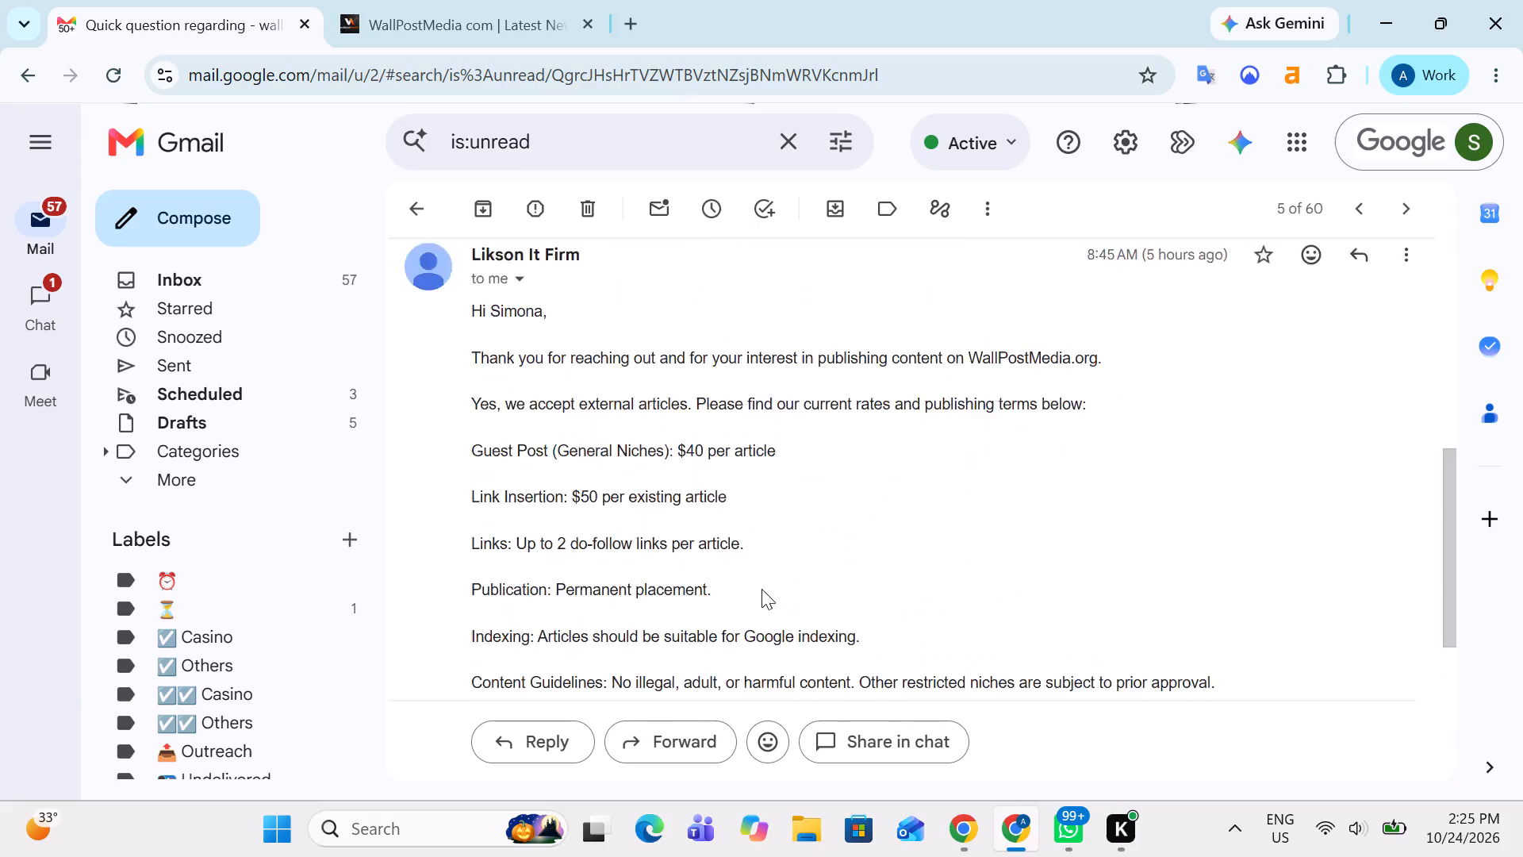
{"action": "scroll", "coordinate": [761, 589], "scroll_direction": "up", "scroll_amount": 2}
Copy the wallpostmedia.org address and enter it as the website in row 10732 of the New Master Sheet.
{"action": "left_click", "coordinate": [437, 0]}
{"action": "left_click", "coordinate": [387, 67]}
{"action": "left_click_drag", "start_coordinate": [388, 67], "coordinate": [349, 73]}
{"action": "key", "text": "ctrl+c"}
{"action": "key", "text": "ctrl+c"}
{"action": "key", "text": "alt+Tab"}
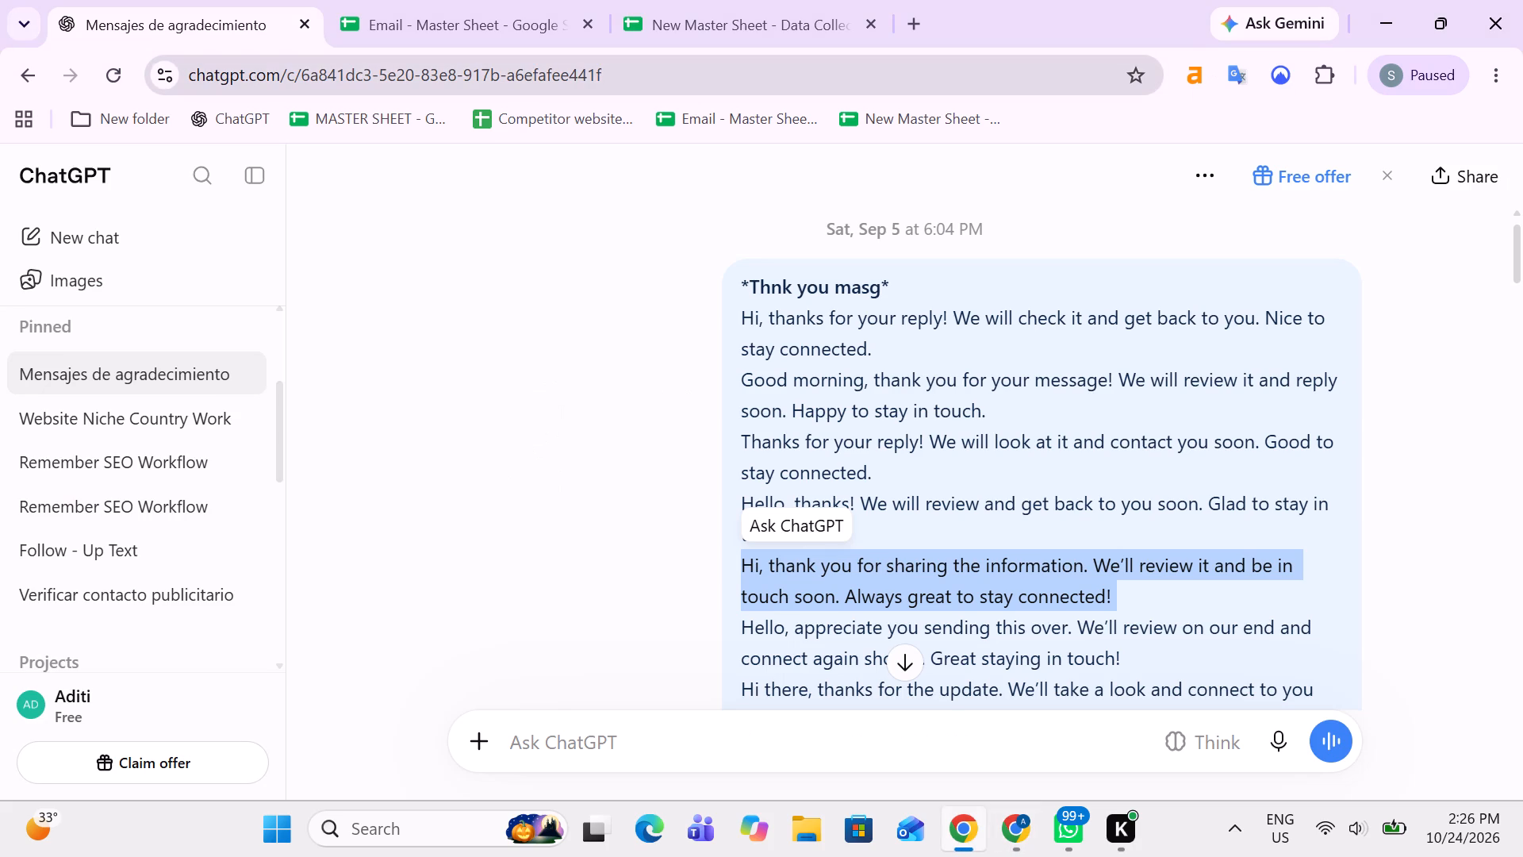
{"action": "left_click", "coordinate": [792, 0]}
{"action": "key", "text": "Down"}
{"action": "key", "text": "Return"}
{"action": "key", "text": "ctrl+v"}
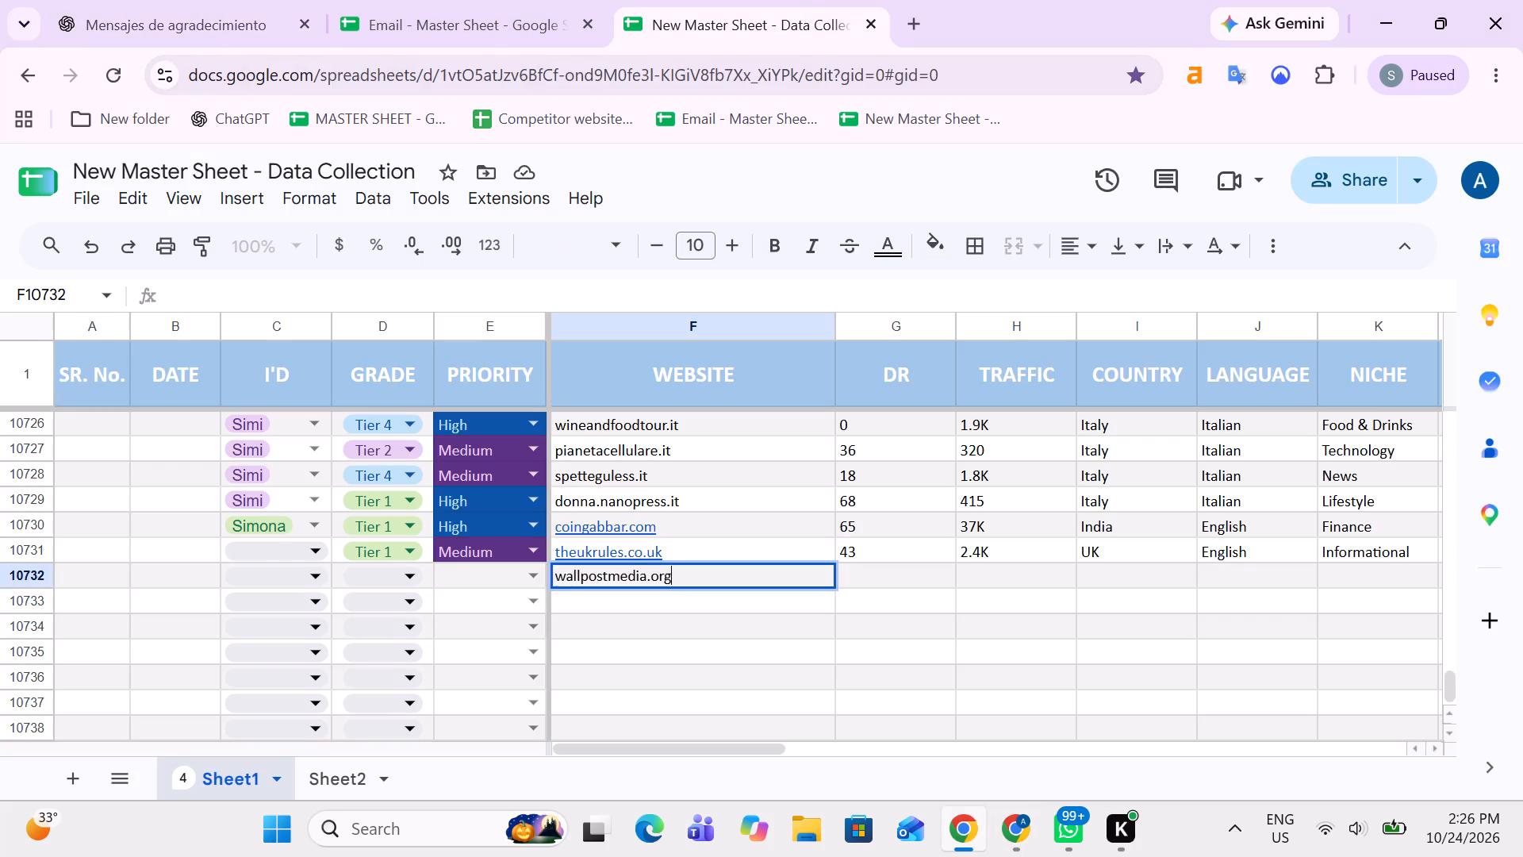
{"action": "key", "text": "Tab"}
{"action": "key", "text": "alt+Tab"}
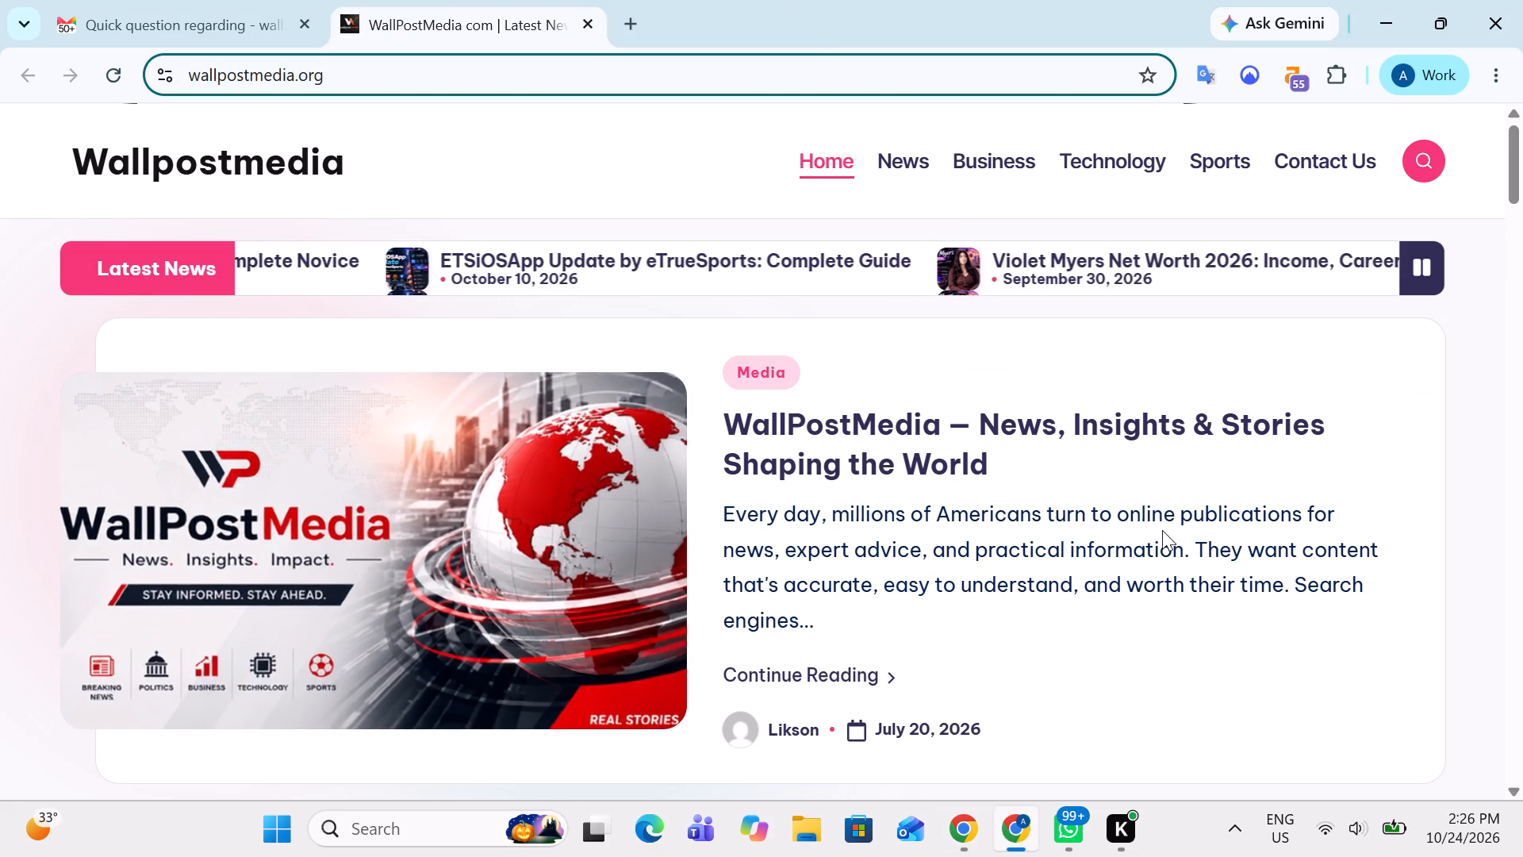
Check the Ahrefs domain metrics of wallpostmedia.org and enter DR 55 and traffic 511 in row 10732 of the New Master Sheet.
{"action": "left_click", "coordinate": [1306, 61]}
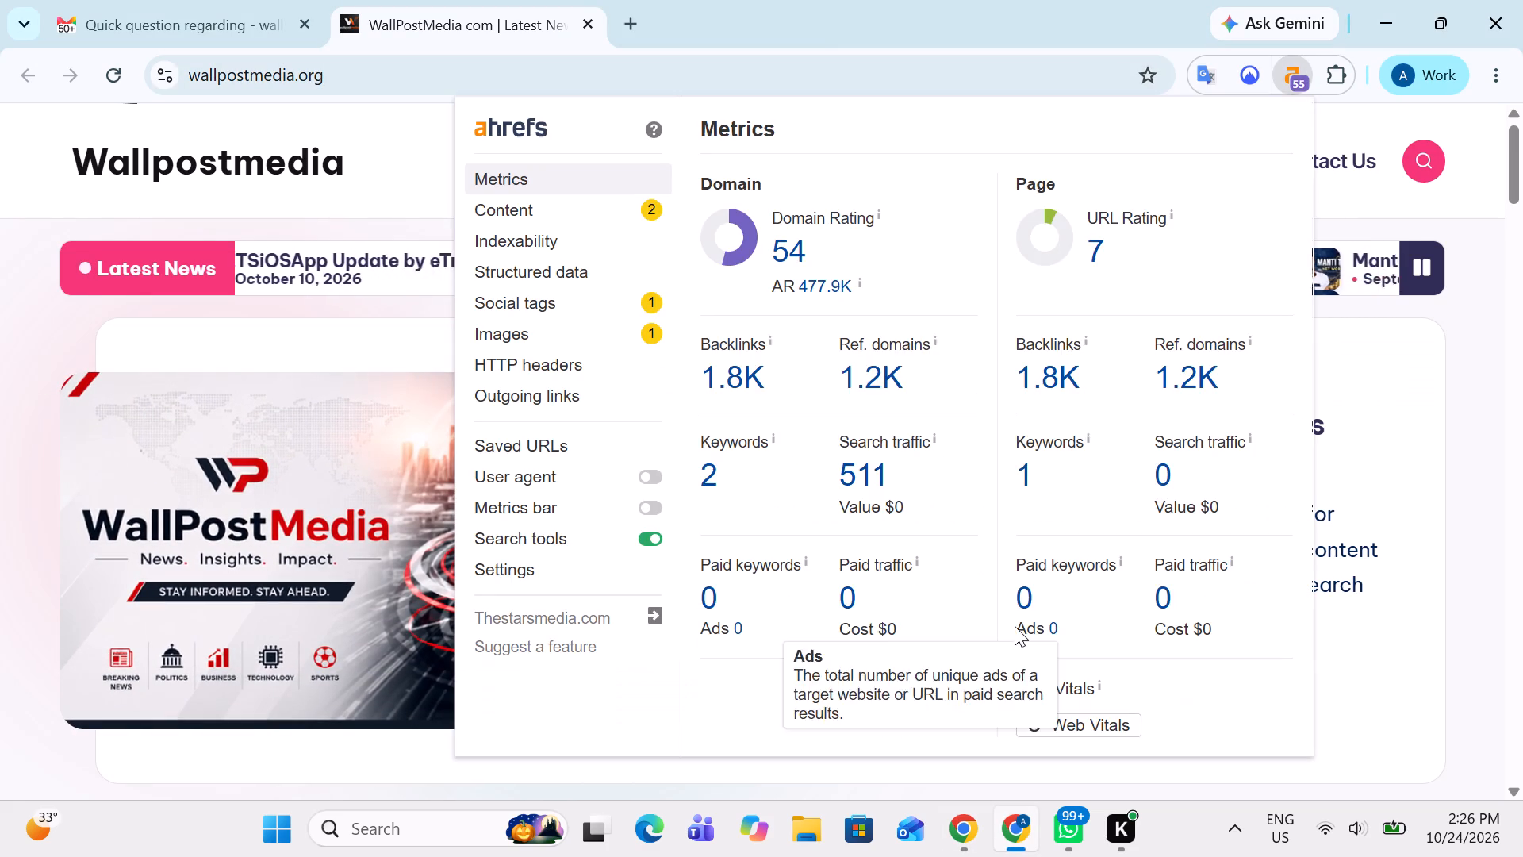
{"action": "key", "text": "alt+Tab"}
{"action": "type", "text": "55"}
{"action": "key", "text": "Right"}
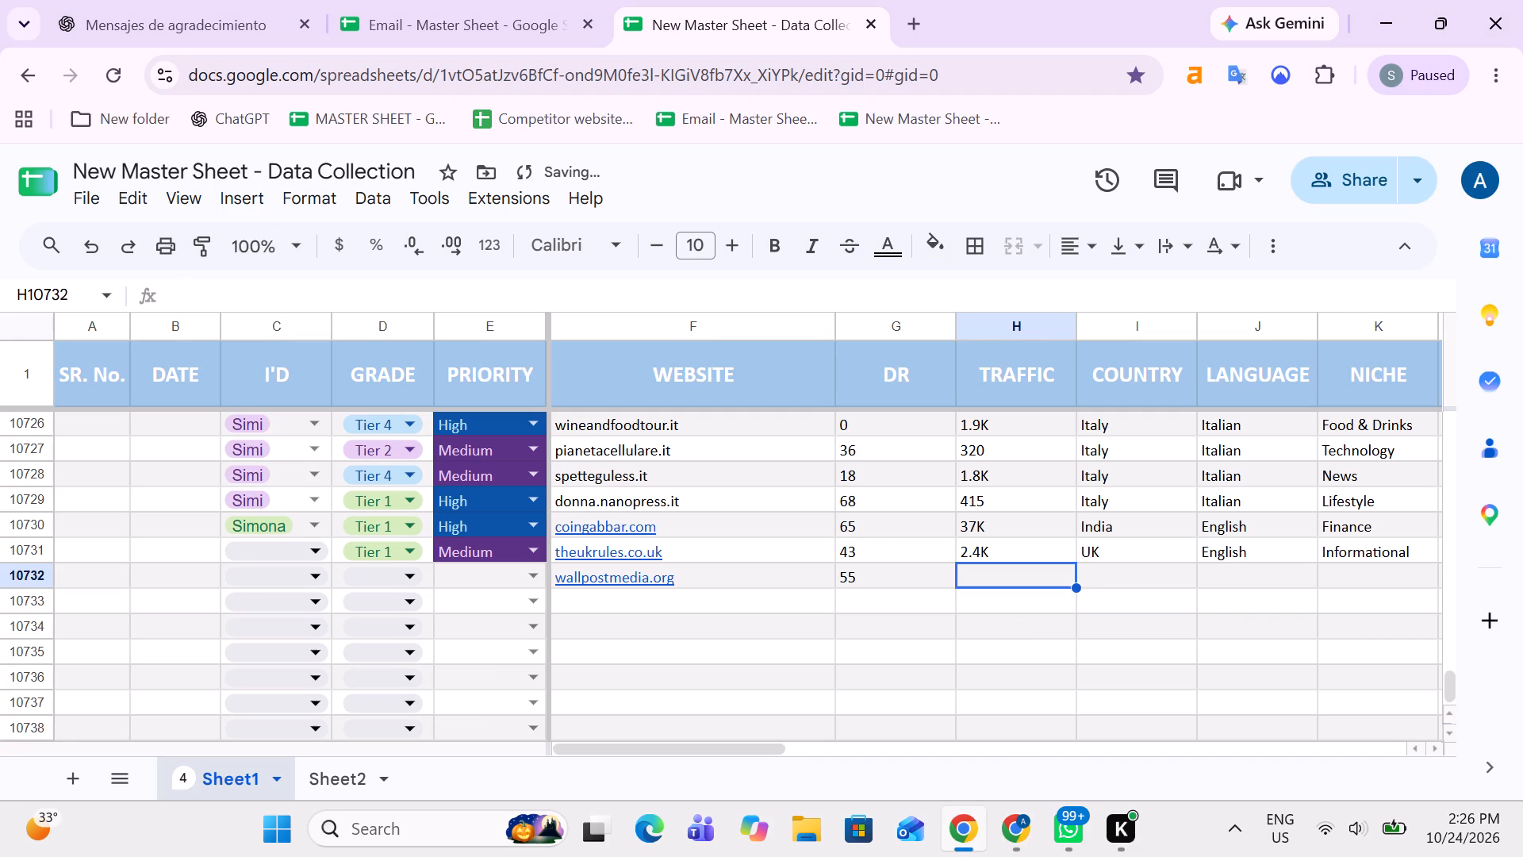
{"action": "key", "text": "4"}
{"action": "key", "text": "BackSpace"}
{"action": "type", "text": "511"}
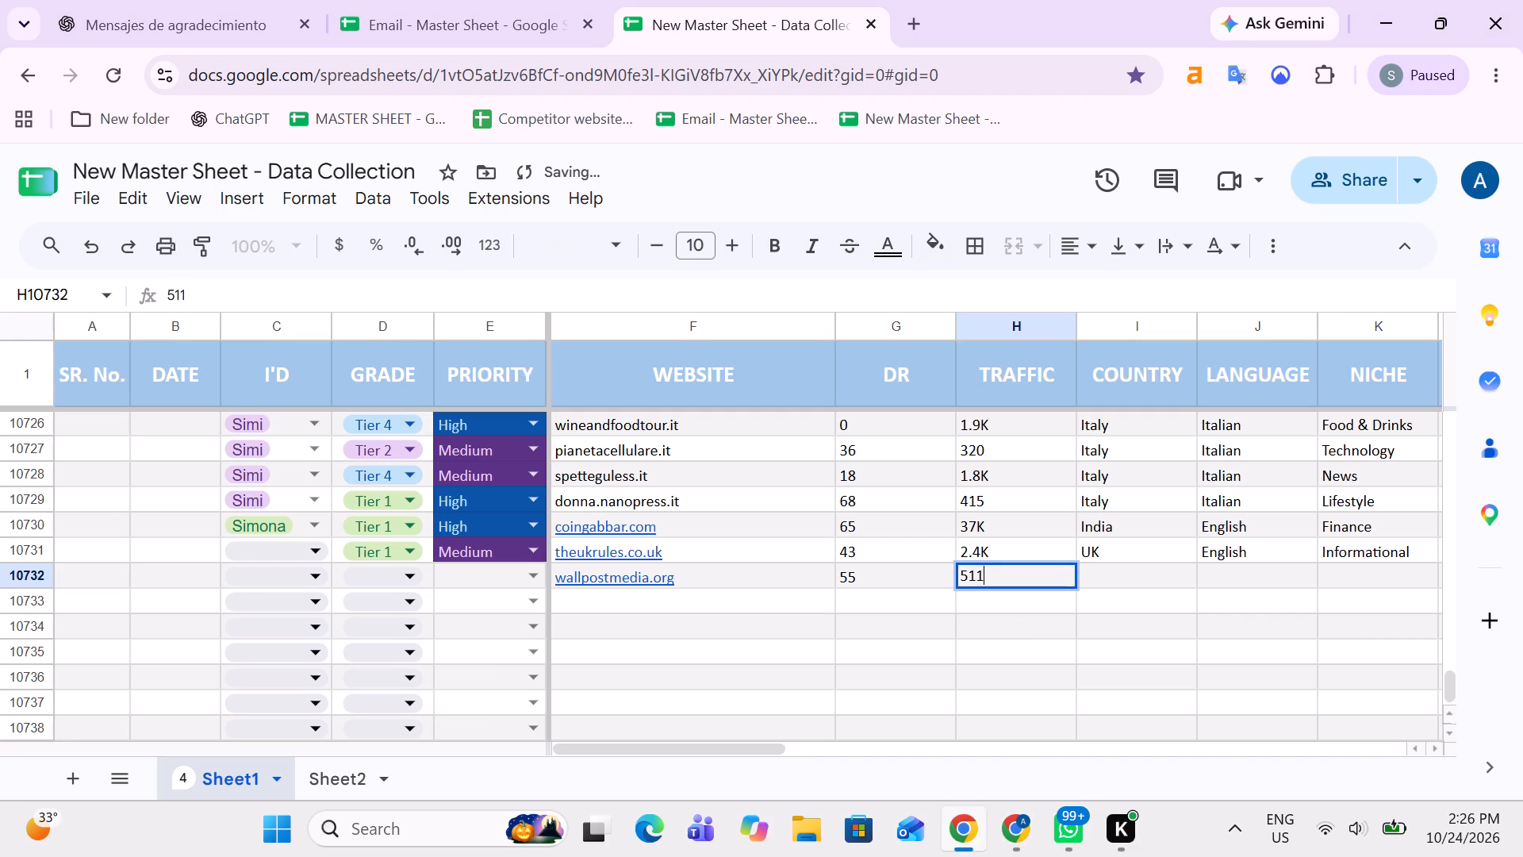
{"action": "key", "text": "Right"}
Look over the wallpostmedia.org homepage, and enter USA as the country and English as the language in row 10732.
{"action": "key", "text": "alt+Tab"}
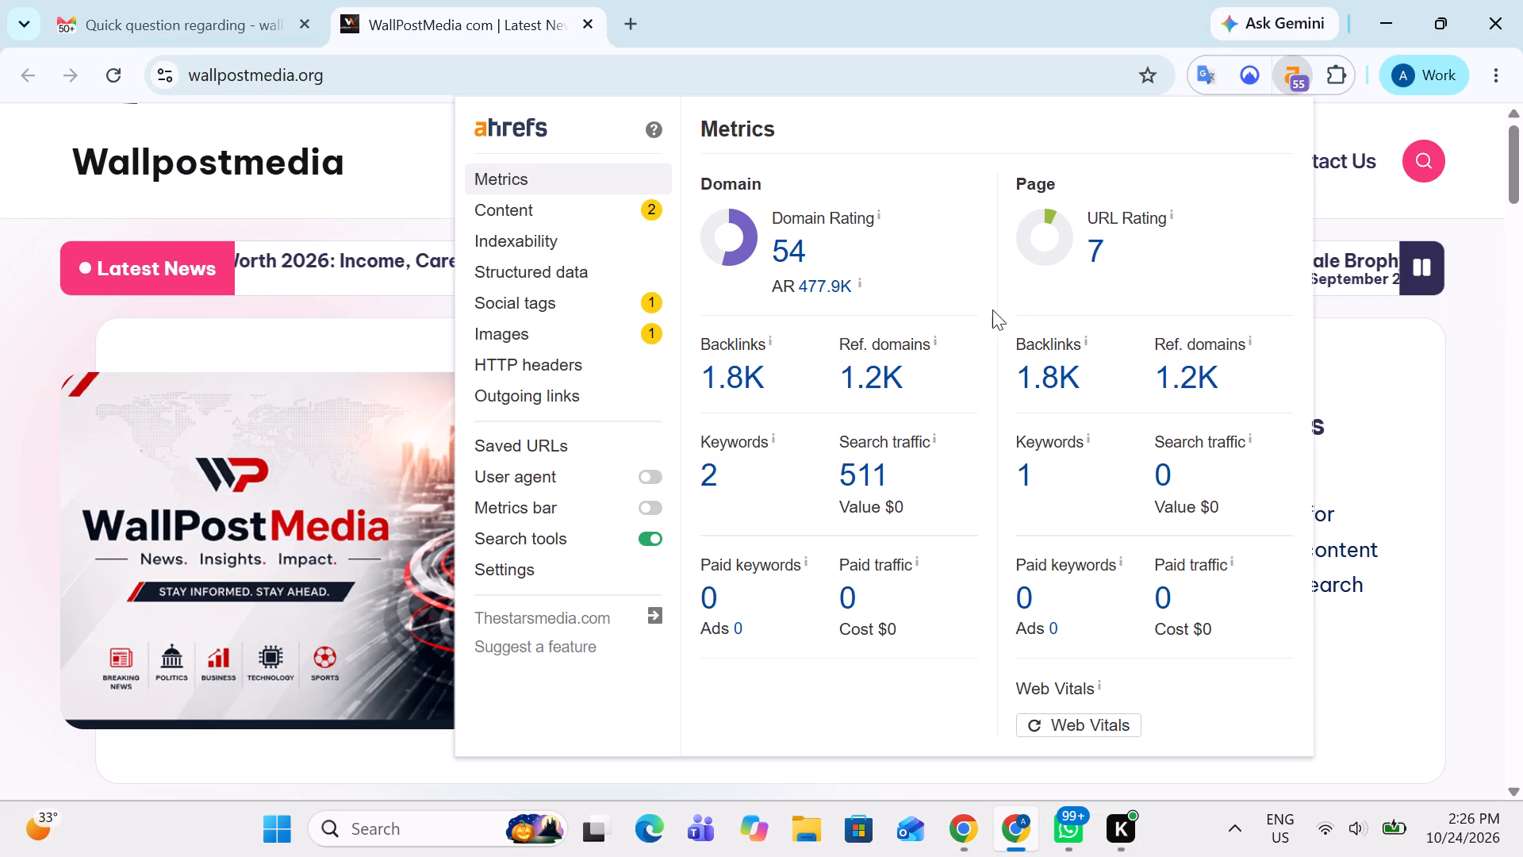
{"action": "left_click", "coordinate": [0, 222]}
{"action": "scroll", "coordinate": [639, 426], "scroll_direction": "down", "scroll_amount": 4}
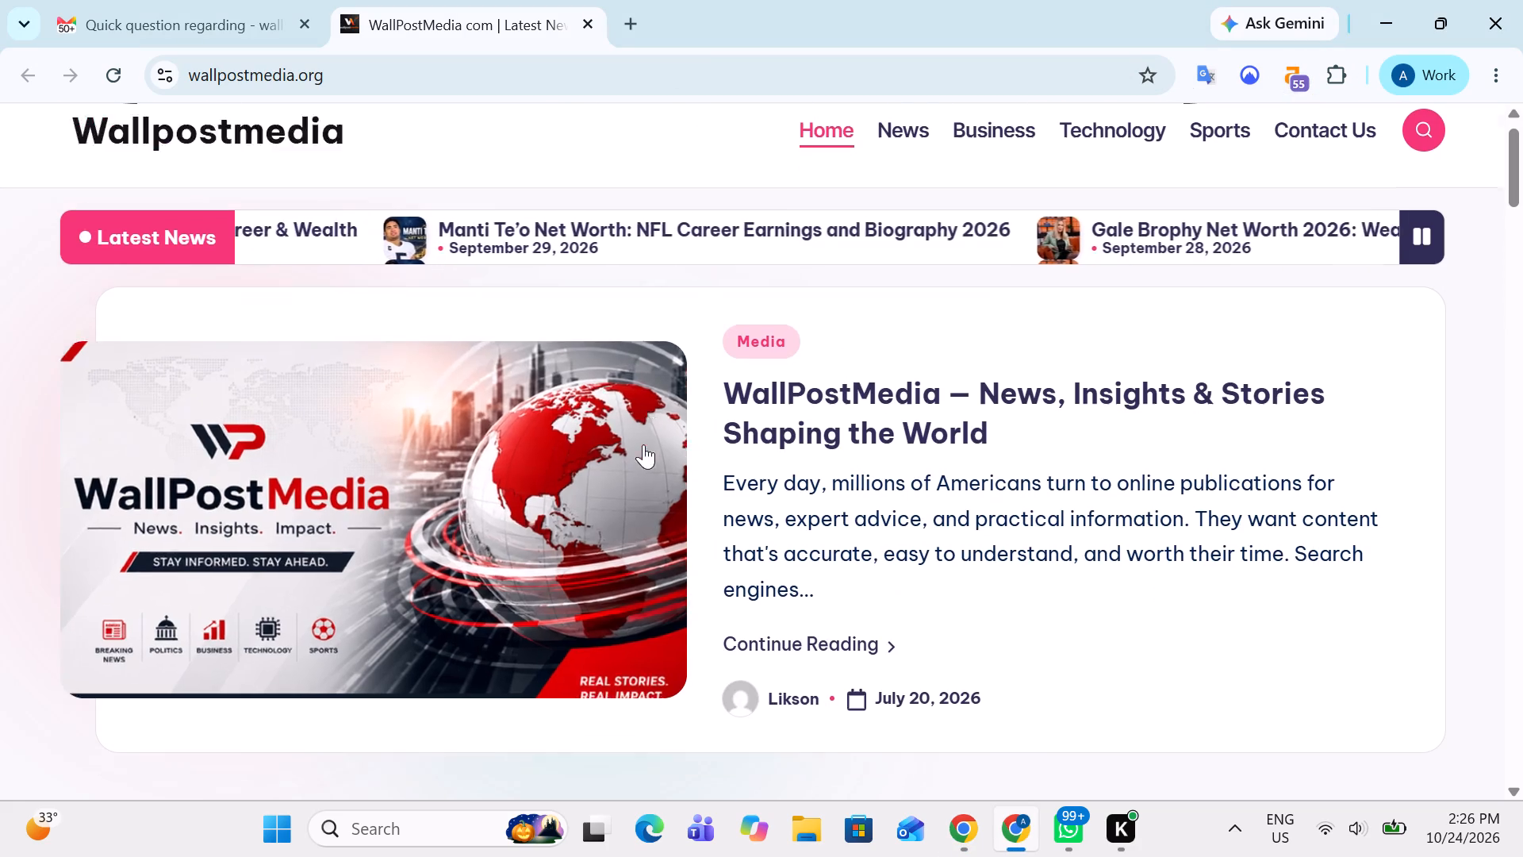
{"action": "scroll", "coordinate": [643, 444], "scroll_direction": "down", "scroll_amount": 2}
{"action": "scroll", "coordinate": [643, 453], "scroll_direction": "up", "scroll_amount": 12}
{"action": "key", "text": "alt+Tab"}
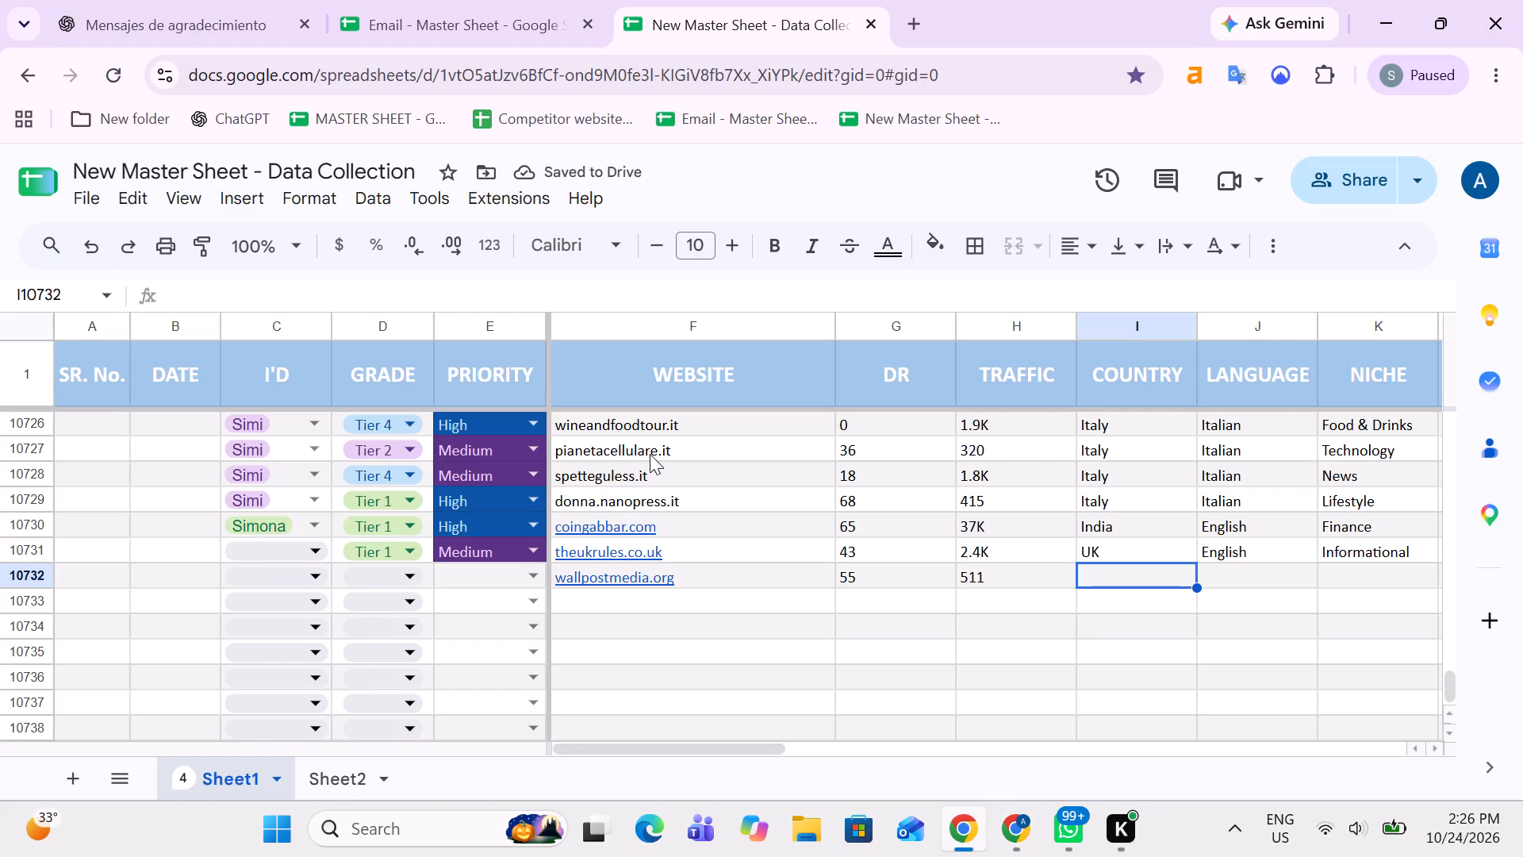
{"action": "type", "text": "US"}
{"action": "key", "text": "Right"}
{"action": "type", "text": "En"}
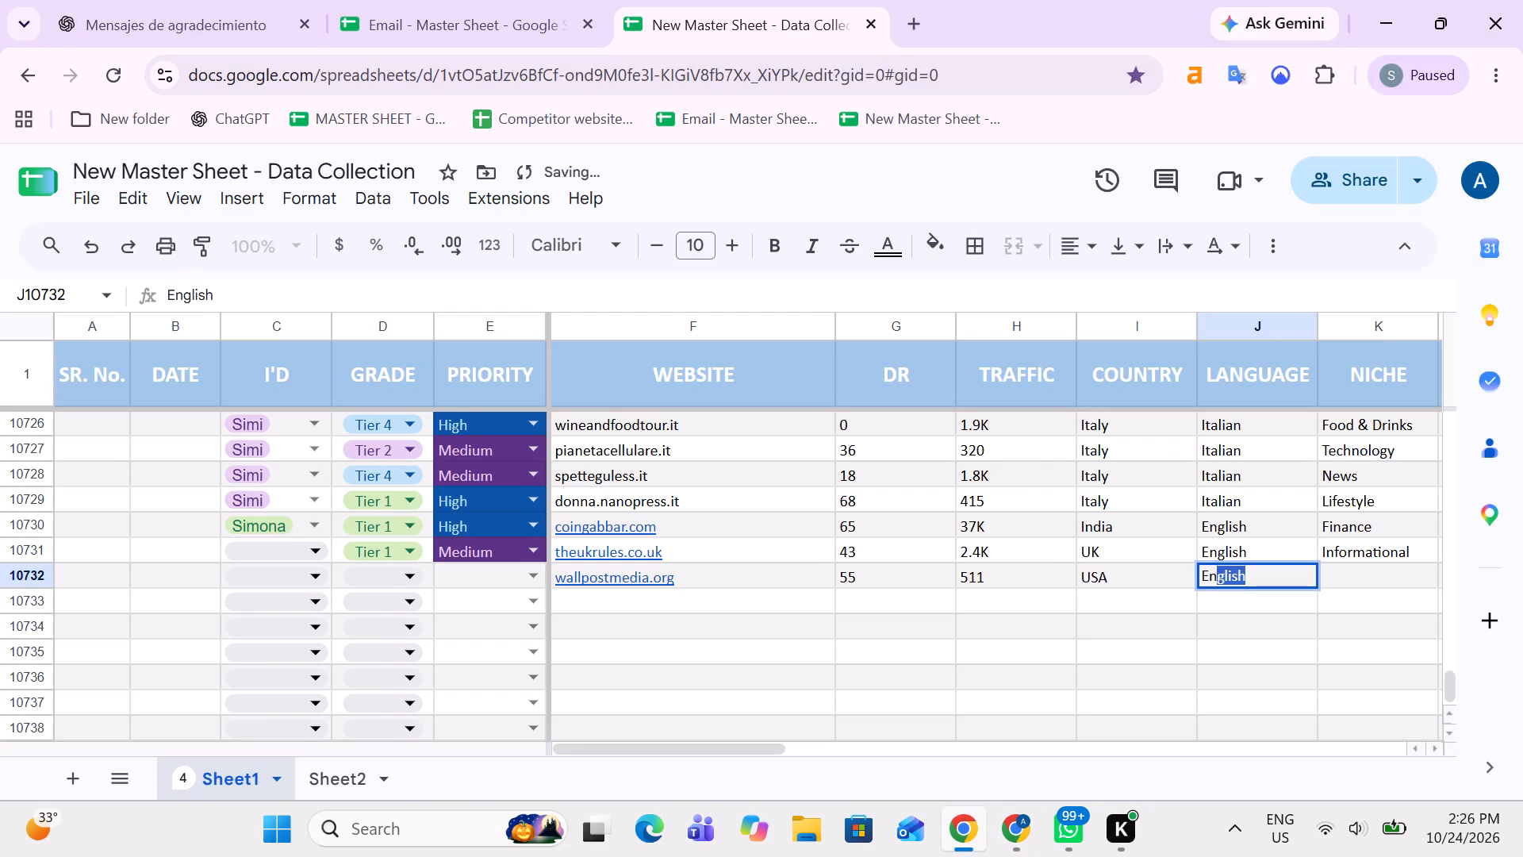
{"action": "key", "text": "Right"}
Search wallpostmedia.org for Netbet to check whether the site publishes casino content.
{"action": "key", "text": "alt+Tab"}
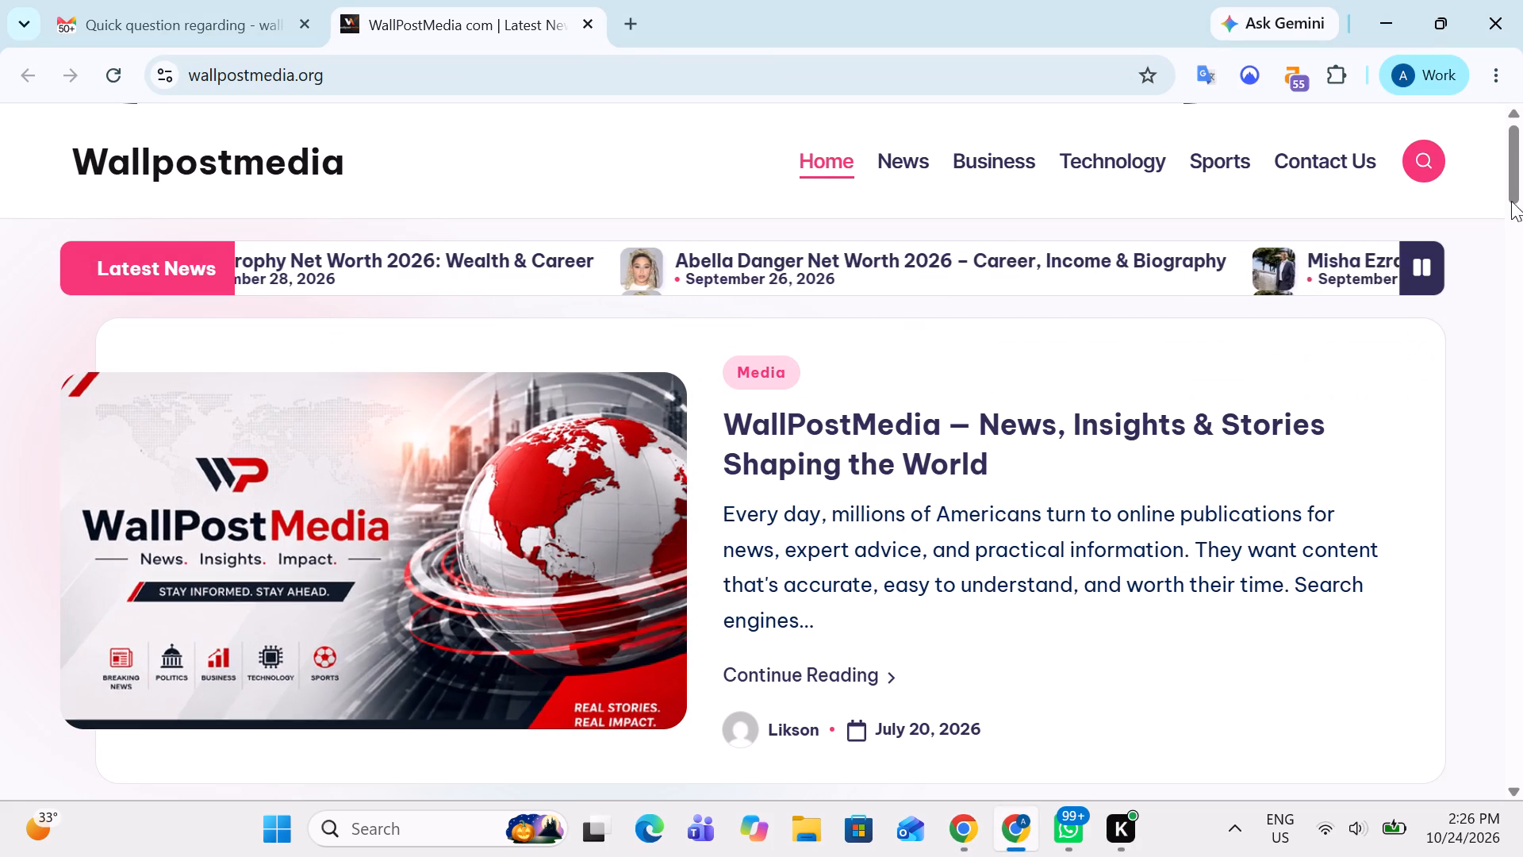
{"action": "left_click", "coordinate": [1413, 161]}
{"action": "left_click", "coordinate": [1275, 246]}
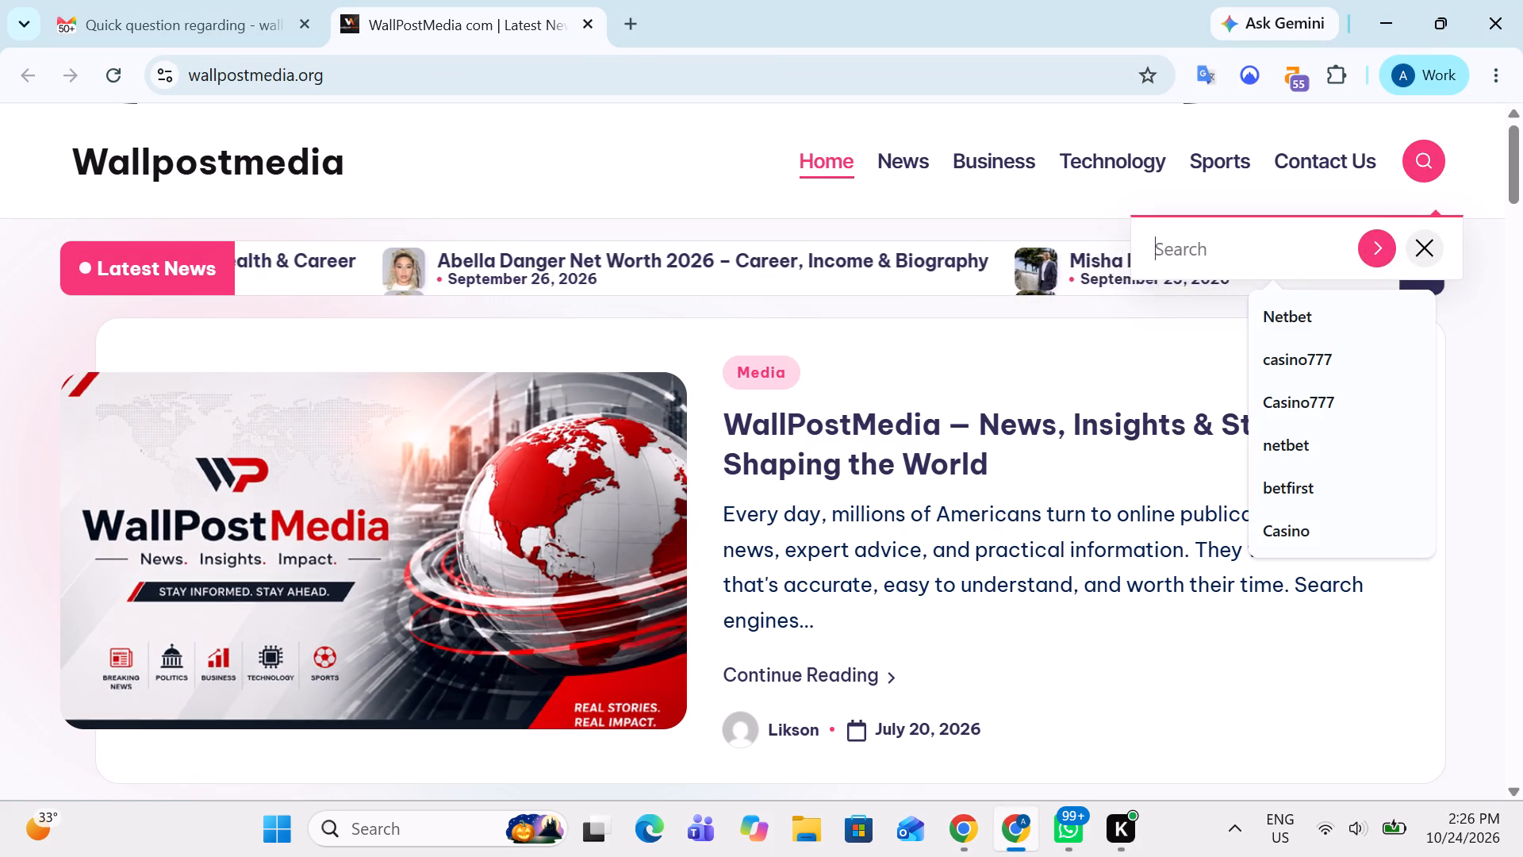
{"action": "left_click", "coordinate": [1306, 305]}
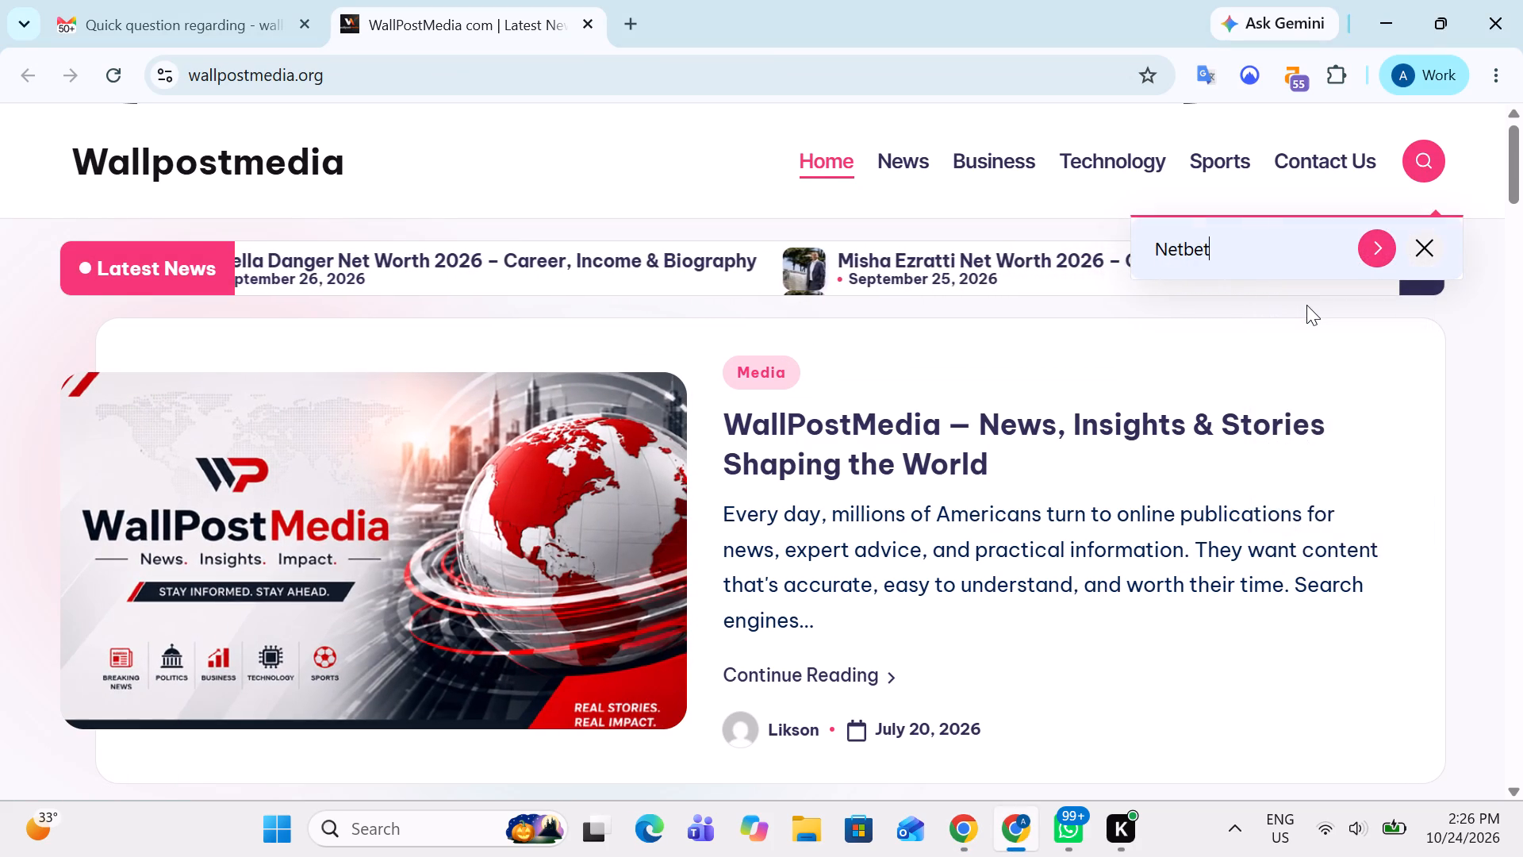
{"action": "key", "text": "Return"}
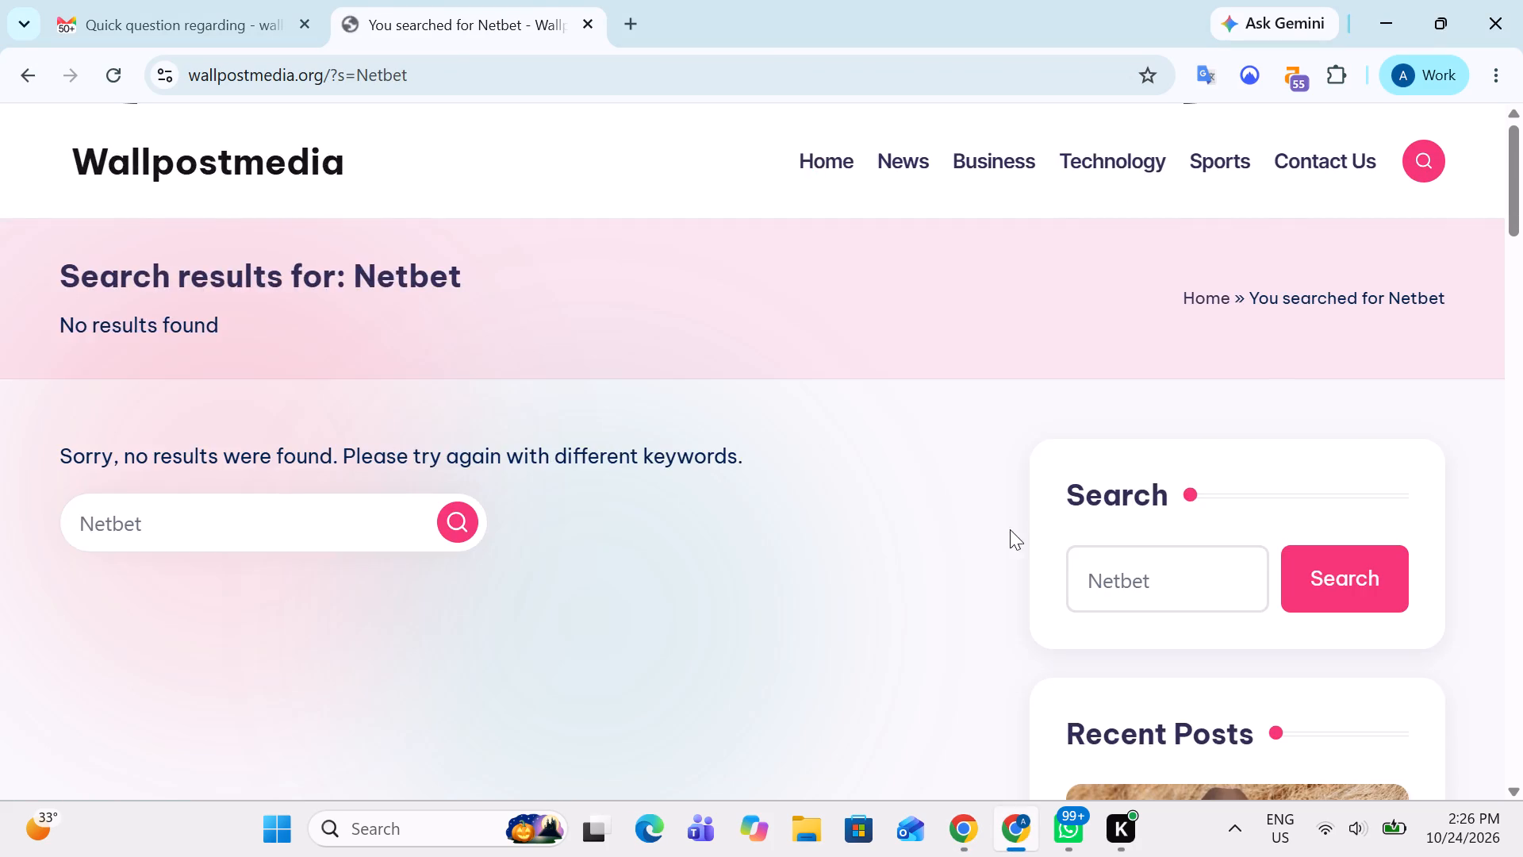
{"action": "scroll", "coordinate": [1012, 529], "scroll_direction": "down", "scroll_amount": 2}
{"action": "left_click", "coordinate": [589, 18]}
{"action": "scroll", "coordinate": [792, 561], "scroll_direction": "down", "scroll_amount": 4}
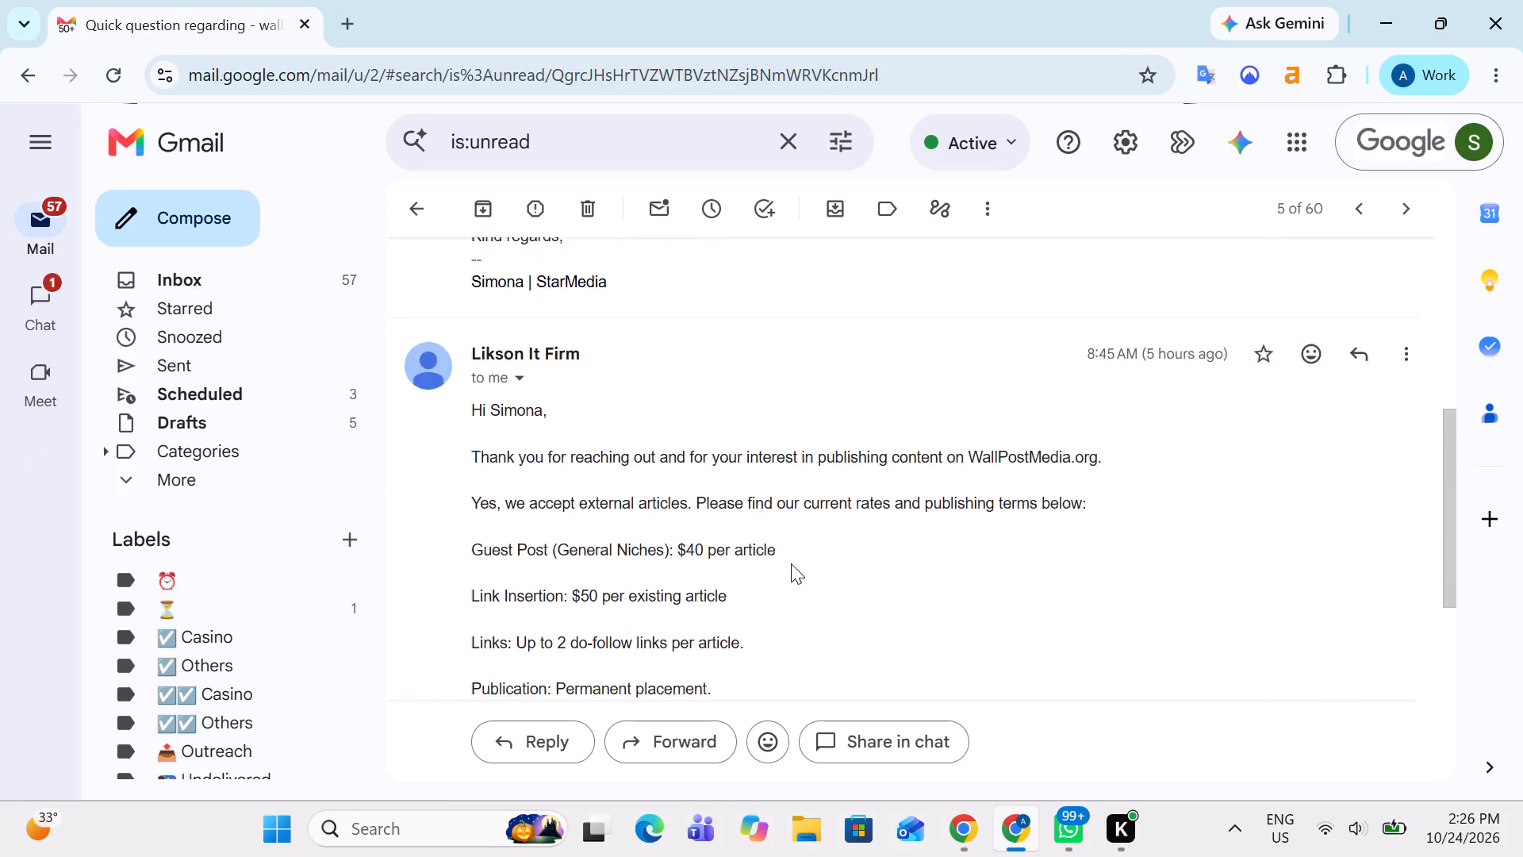
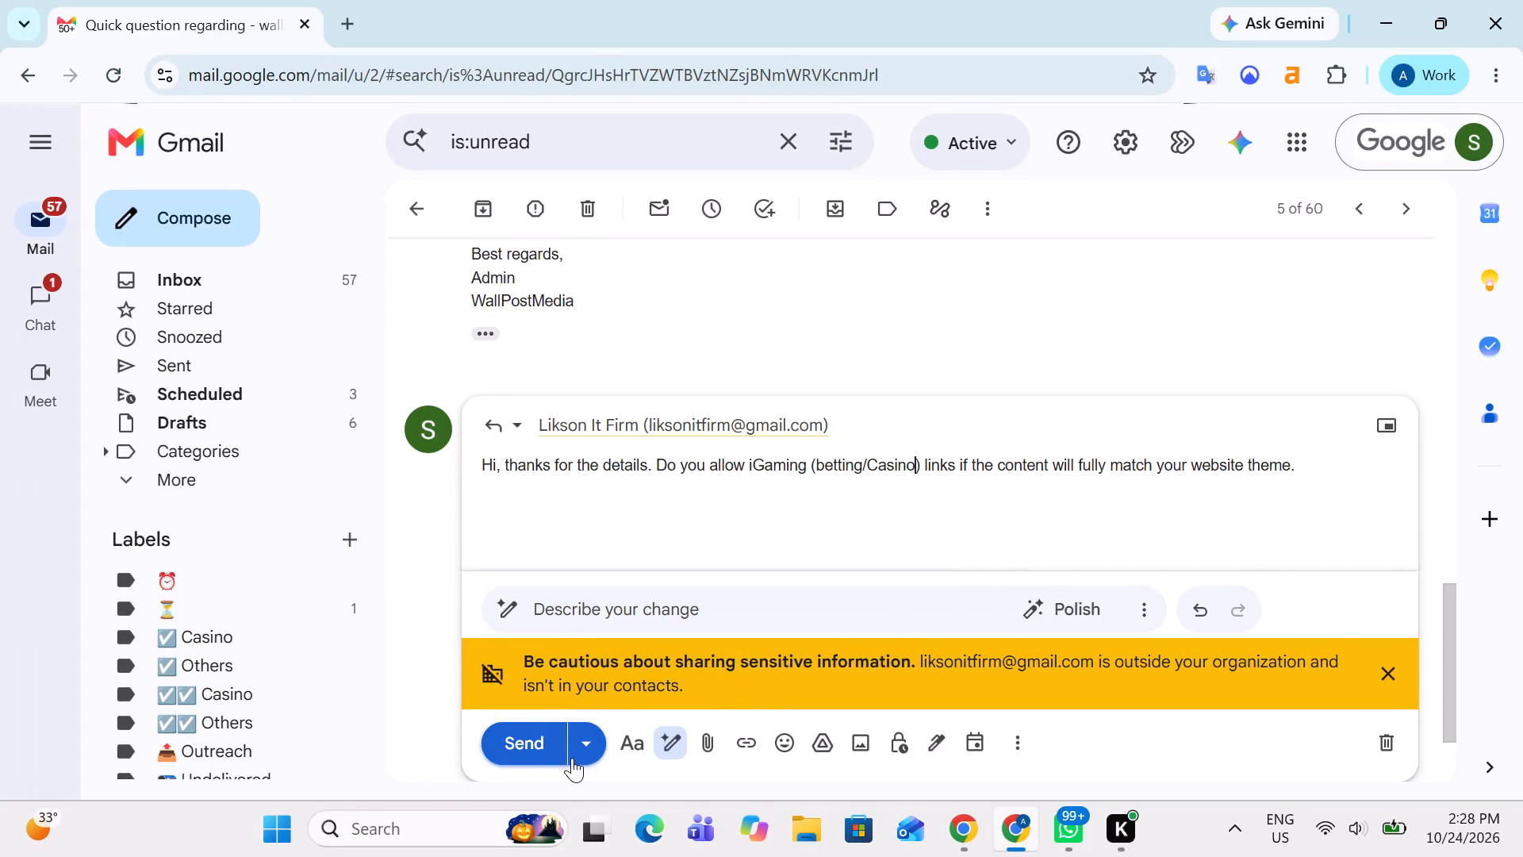
Schedule the iGaming links reply to the wallpostmedia.org publisher for Monday, Oct 26, 2026 at 3:28 PM.
{"action": "left_click", "coordinate": [594, 739]}
{"action": "left_click", "coordinate": [611, 709]}
{"action": "left_click", "coordinate": [875, 608]}
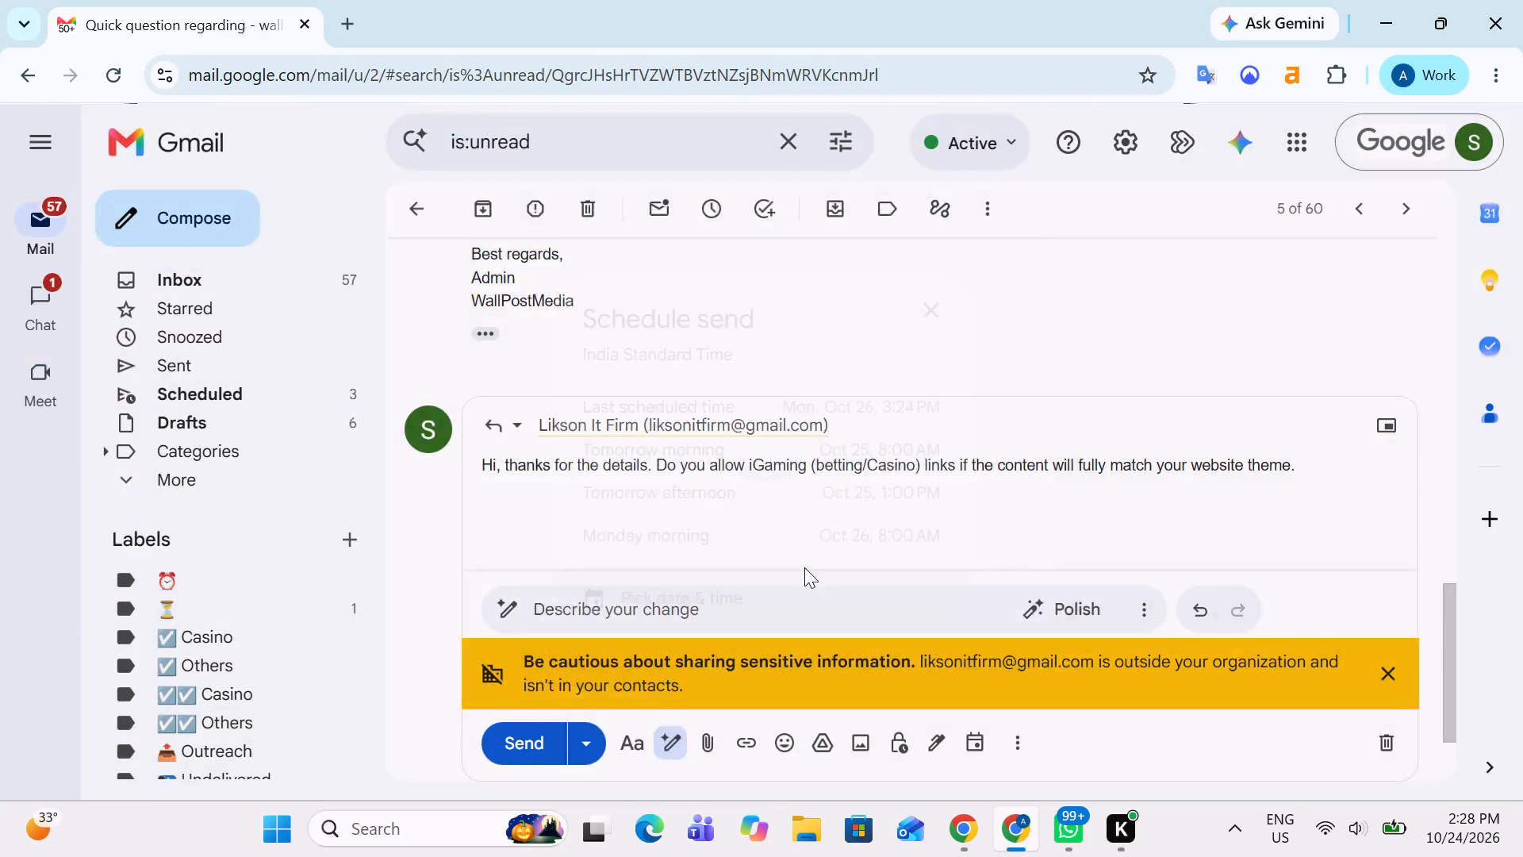
{"action": "left_click", "coordinate": [520, 532]}
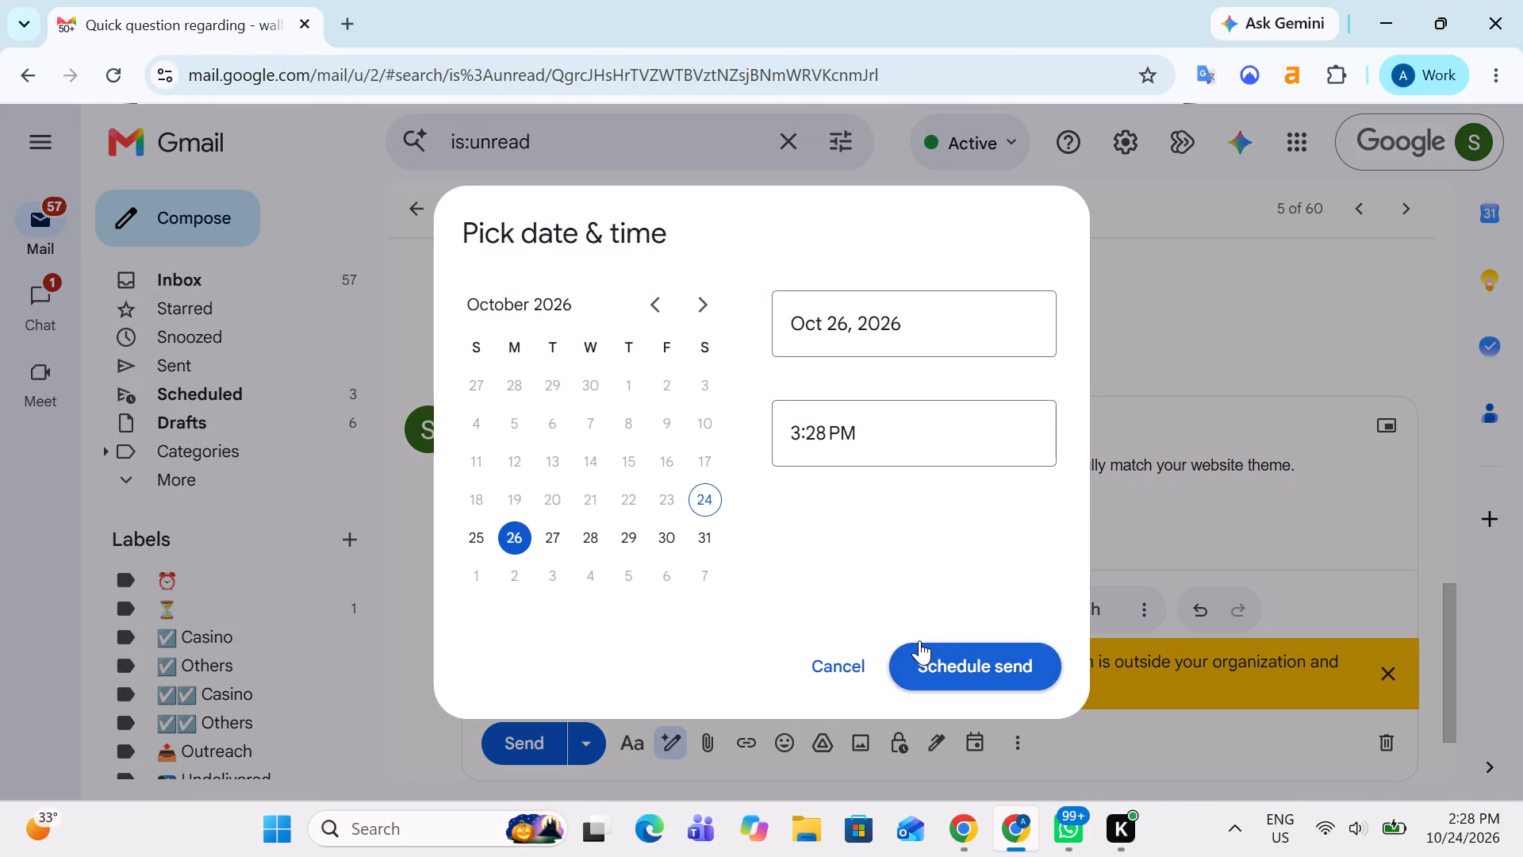
{"action": "left_click", "coordinate": [919, 640]}
{"action": "scroll", "coordinate": [878, 599], "scroll_direction": "down", "scroll_amount": 4}
{"action": "scroll", "coordinate": [882, 603], "scroll_direction": "up", "scroll_amount": 13}
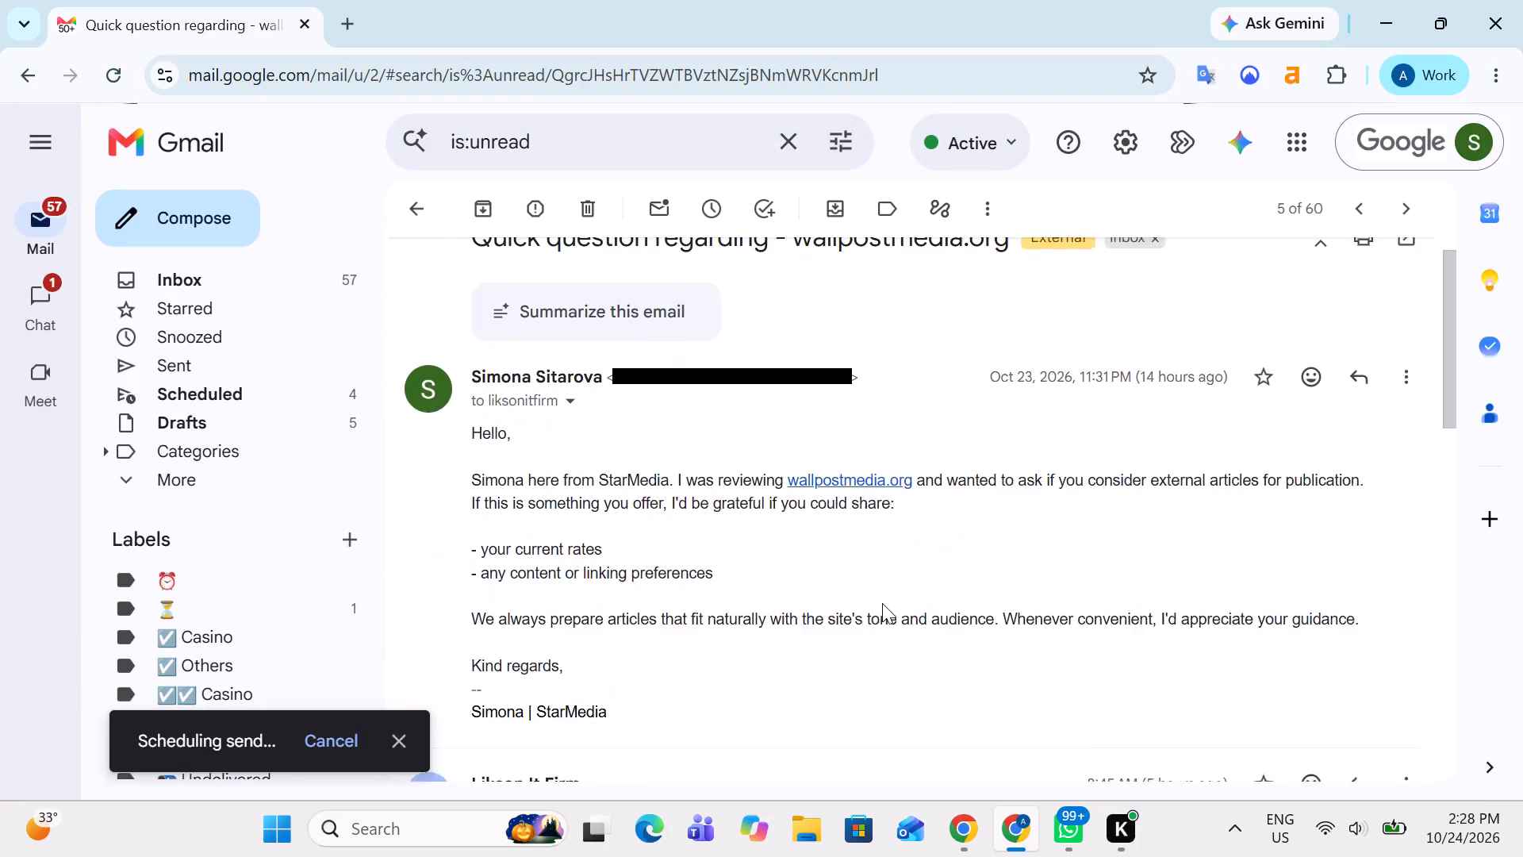
{"action": "scroll", "coordinate": [882, 603], "scroll_direction": "up", "scroll_amount": 4}
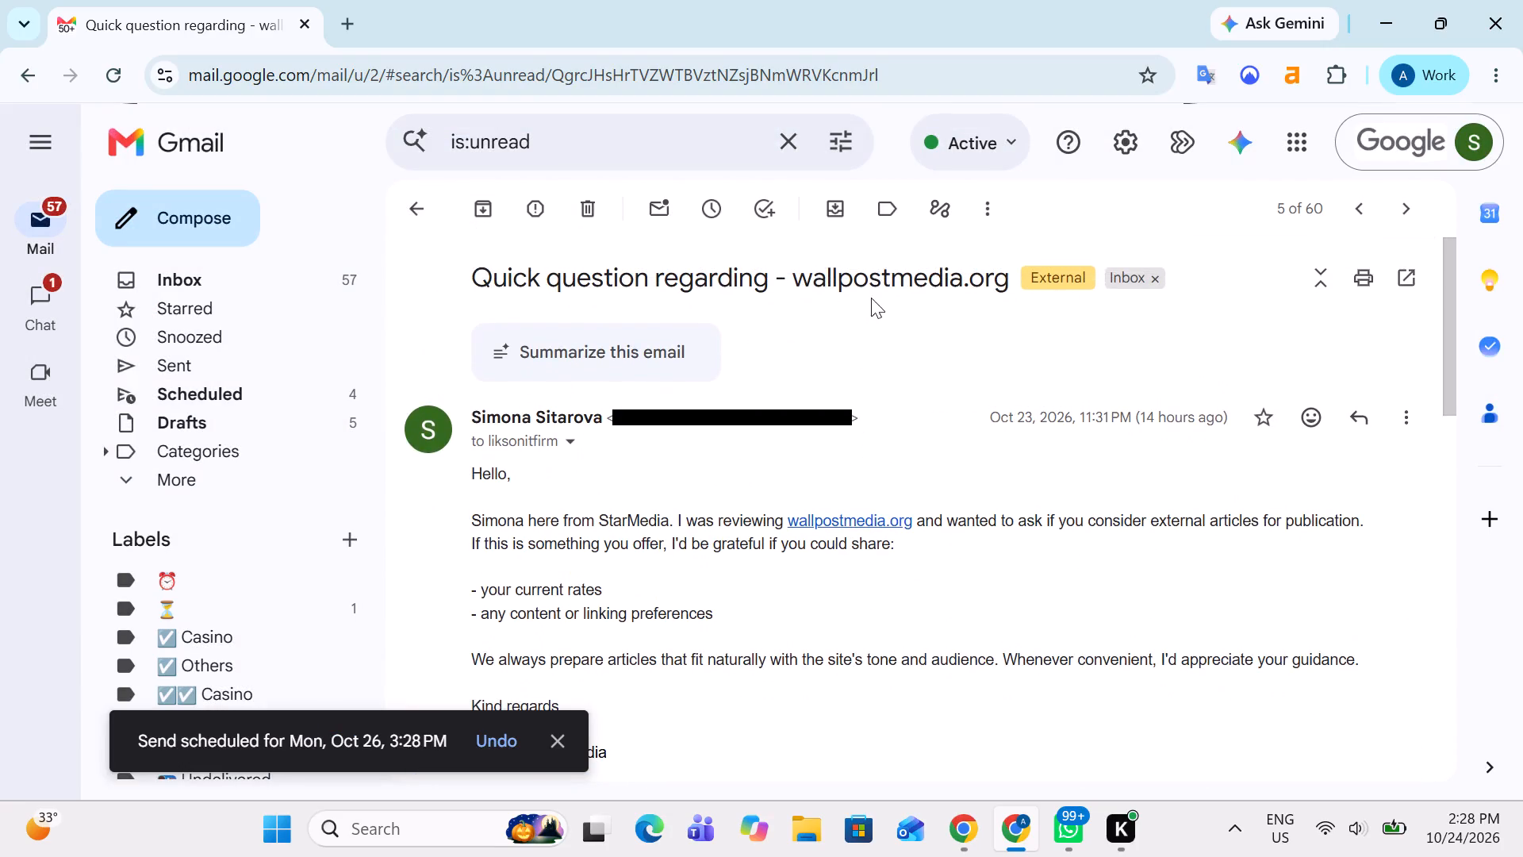
Switch to the New Master Sheet and set the website type in row 10732 (wallpostmedia.org) to Unique.
{"action": "key", "text": "alt+Tab"}
{"action": "left_click", "coordinate": [755, 6]}
{"action": "key", "text": "Right"}
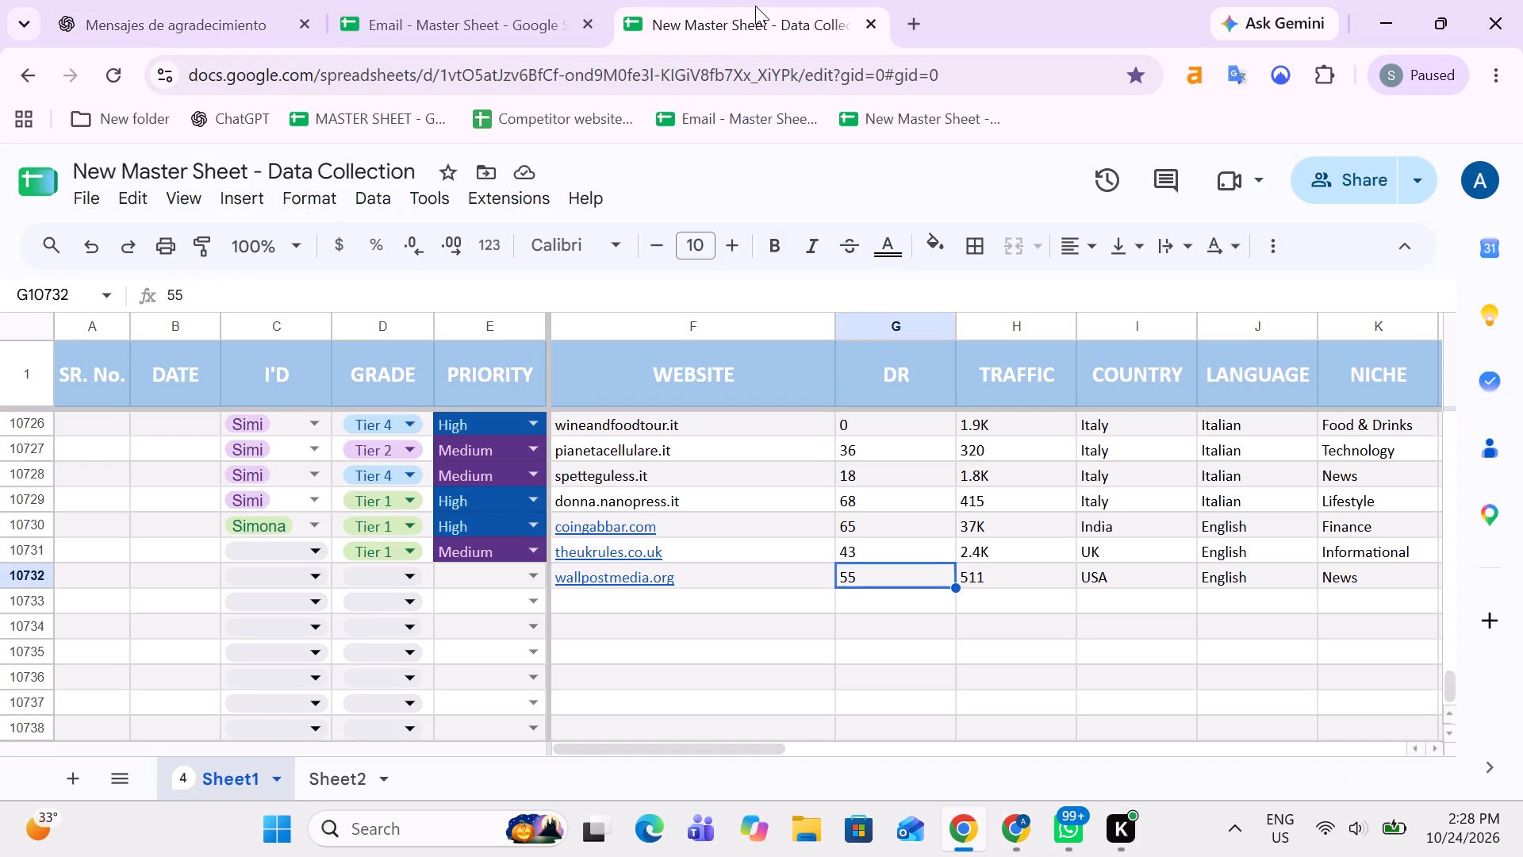
{"action": "key", "text": "Right"}
{"action": "key", "text": "Right"}
{"action": "key", "text": "Right"}
{"action": "key", "text": "Right"}
{"action": "key", "text": "Right"}
{"action": "key", "text": "Right"}
{"action": "key", "text": "Right"}
{"action": "key", "text": "Right"}
{"action": "key", "text": "Right"}
{"action": "key", "text": "Left"}
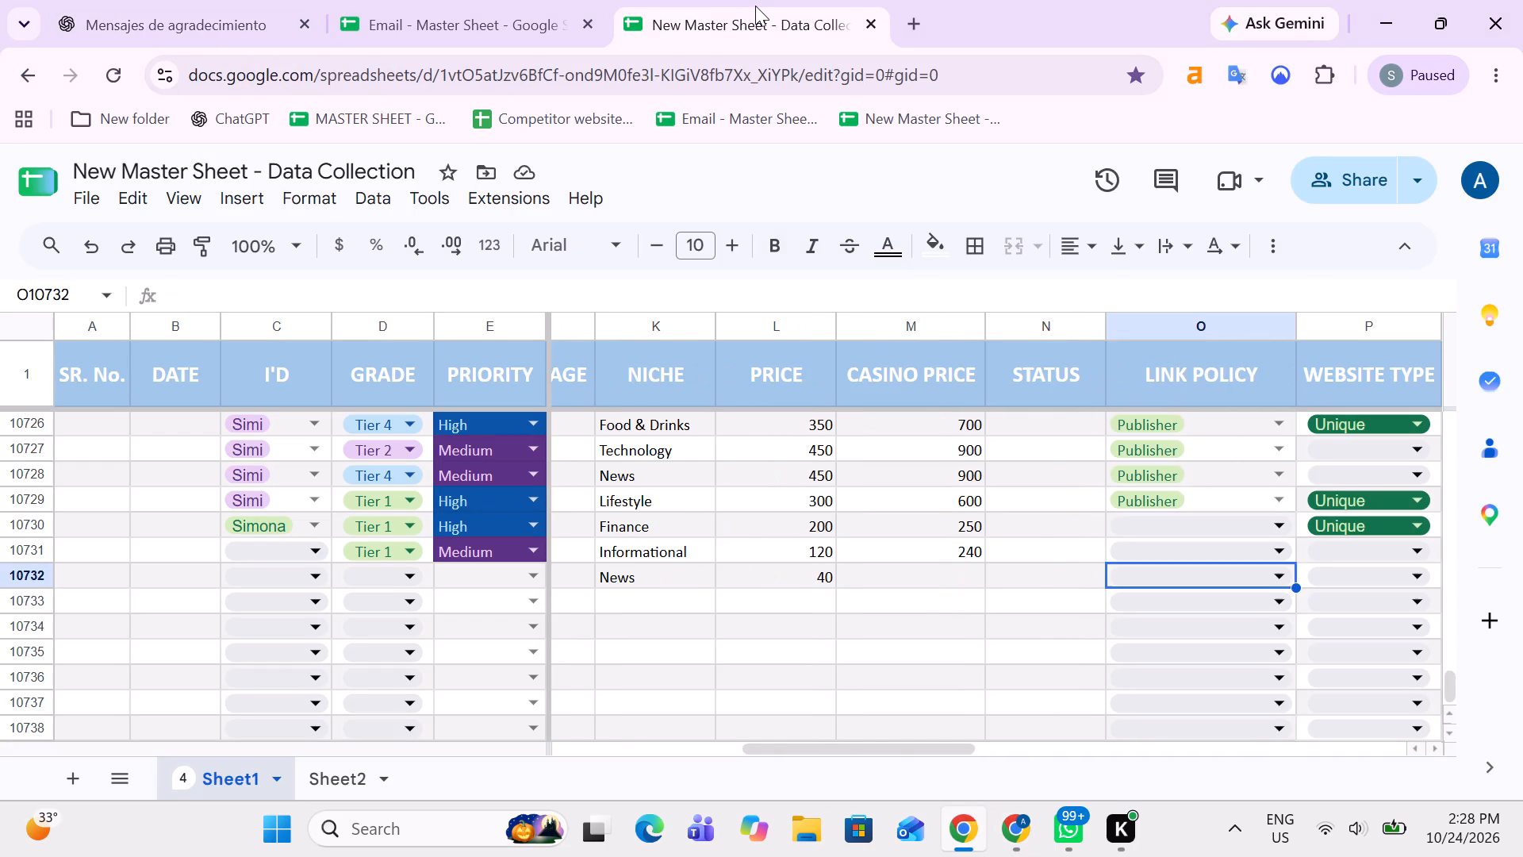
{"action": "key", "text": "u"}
{"action": "key", "text": "Tab"}
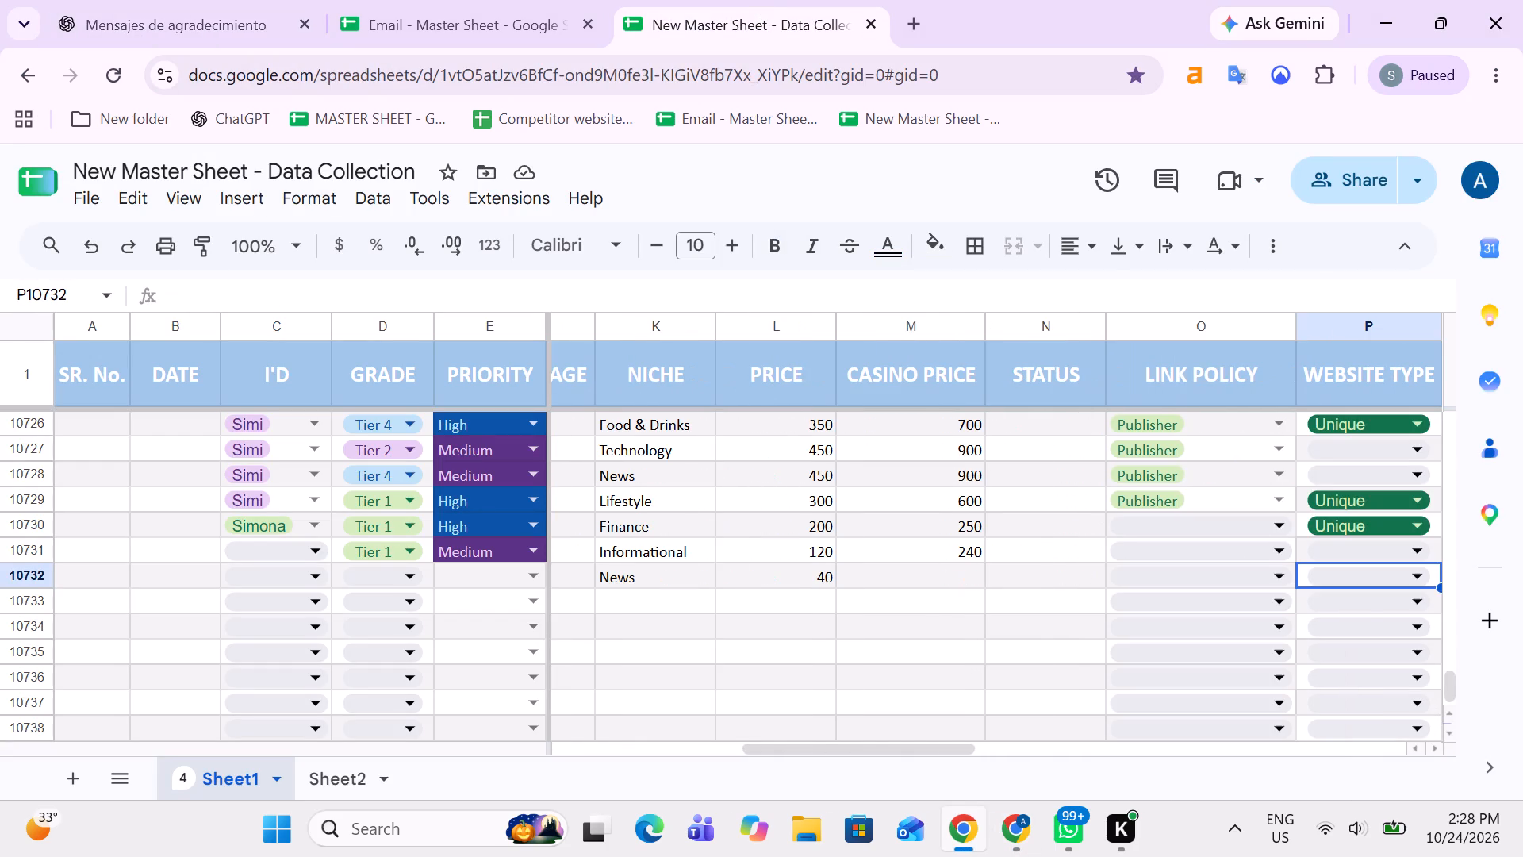
{"action": "key", "text": "Left"}
{"action": "key", "text": "Right"}
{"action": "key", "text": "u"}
{"action": "key", "text": "Down"}
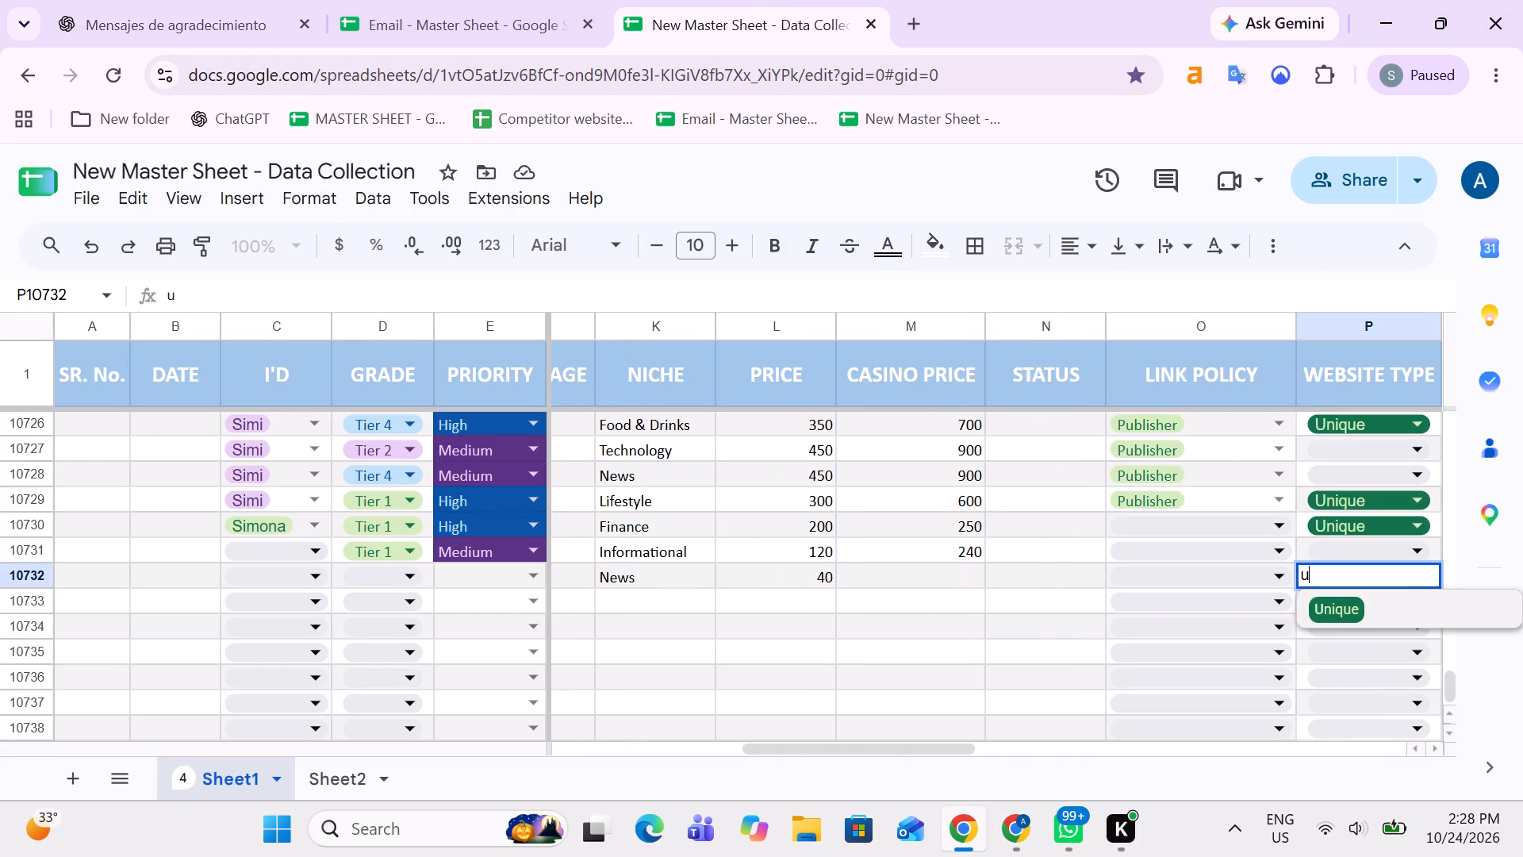
{"action": "key", "text": "Return"}
Copy the publisher's email address from the wallpostmedia.org conversation in Gmail into Contact Details for row 10732.
{"action": "key", "text": "Up"}
{"action": "key", "text": "Right"}
{"action": "key", "text": "Right"}
{"action": "key", "text": "Left"}
{"action": "key", "text": "alt+Tab"}
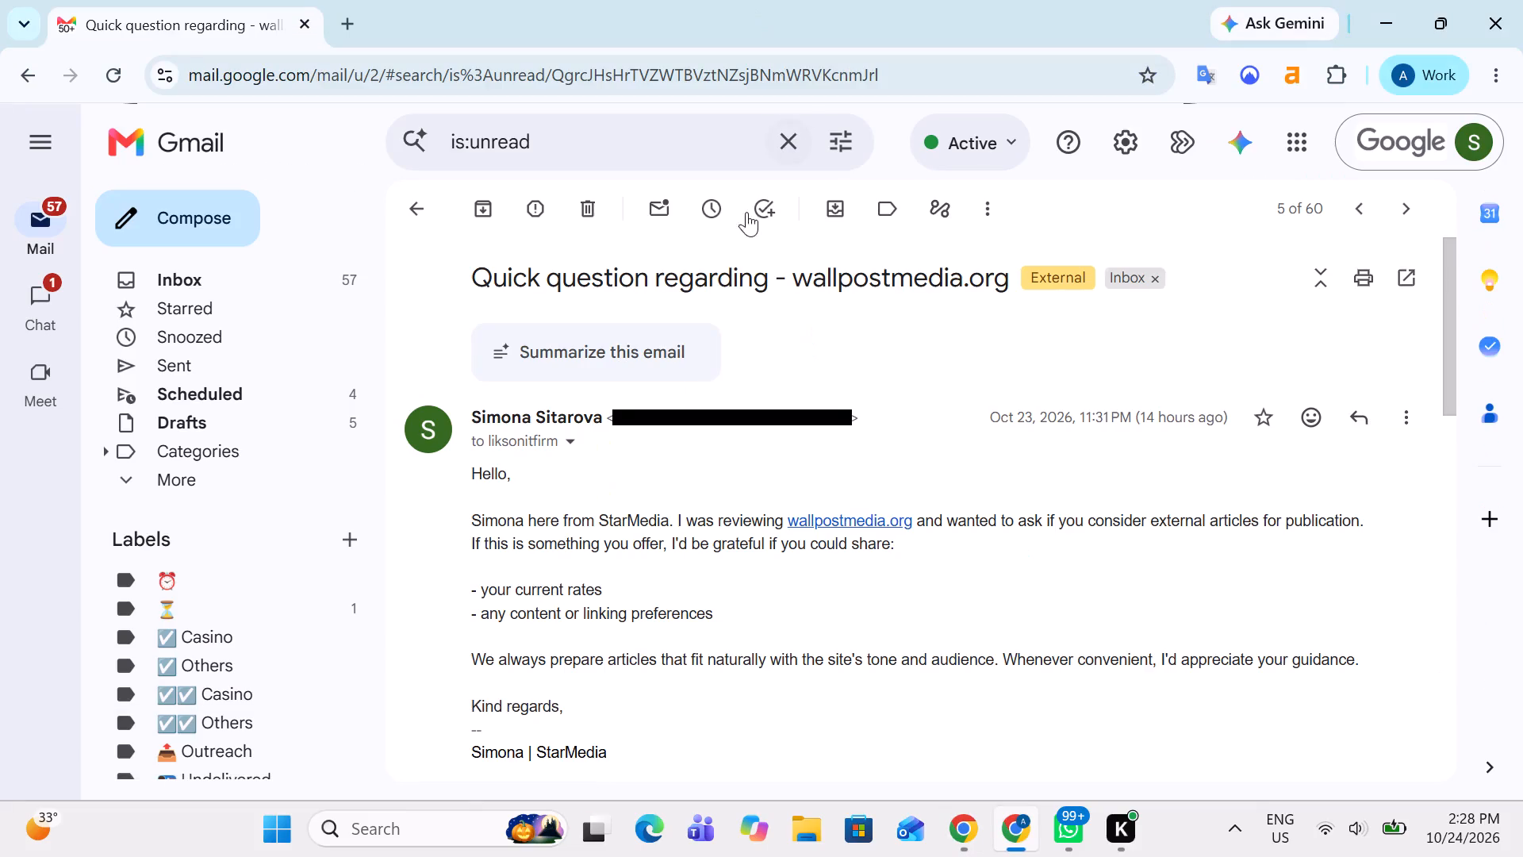
{"action": "scroll", "coordinate": [493, 536], "scroll_direction": "down", "scroll_amount": 3}
{"action": "key", "text": "ctrl+shift+t"}
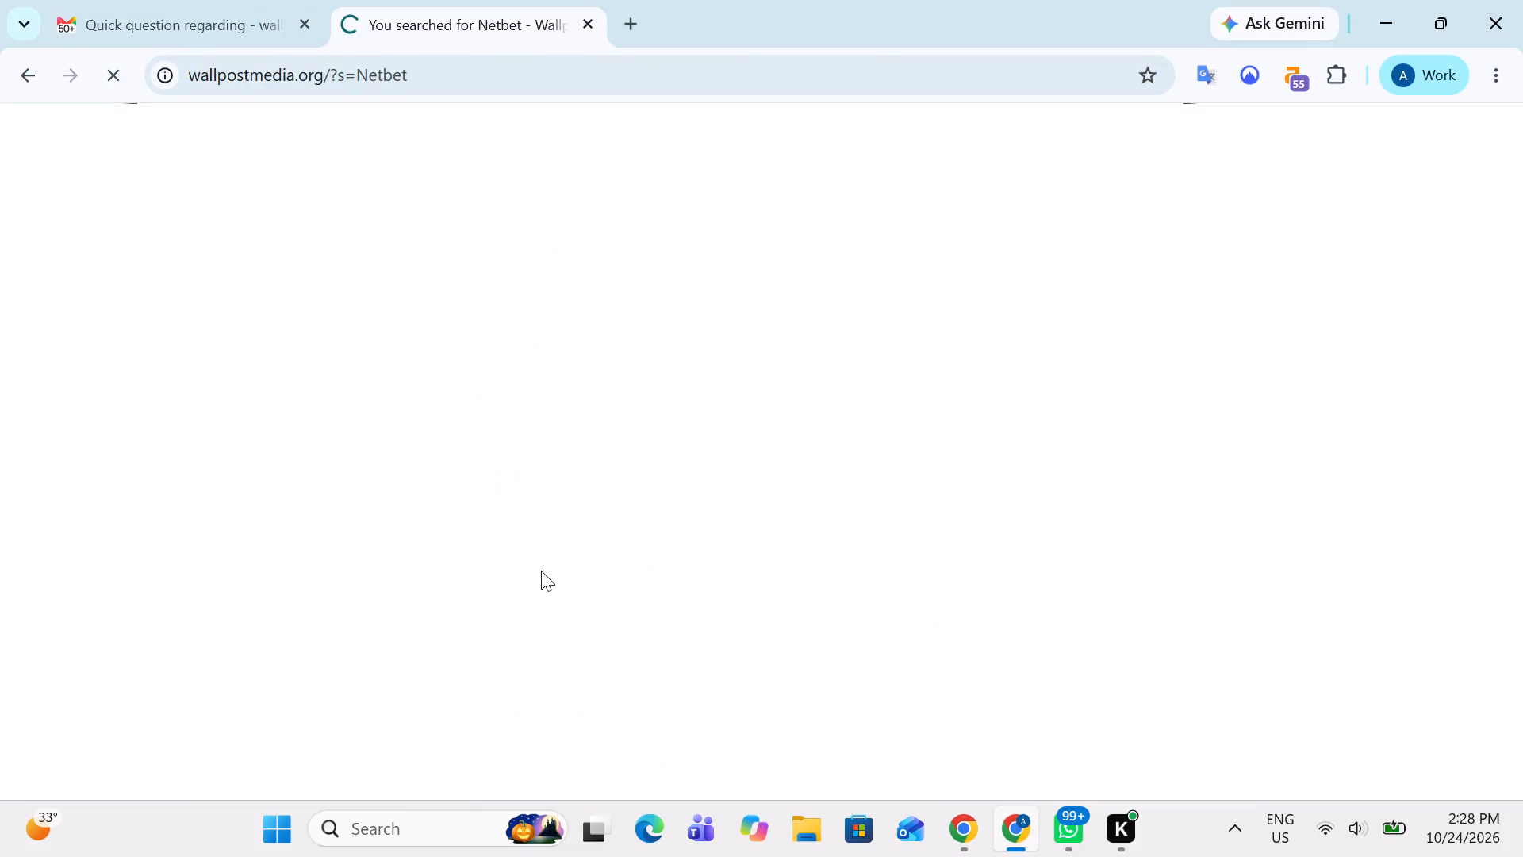
{"action": "scroll", "coordinate": [580, 575], "scroll_direction": "down", "scroll_amount": 3}
{"action": "left_click", "coordinate": [589, 29]}
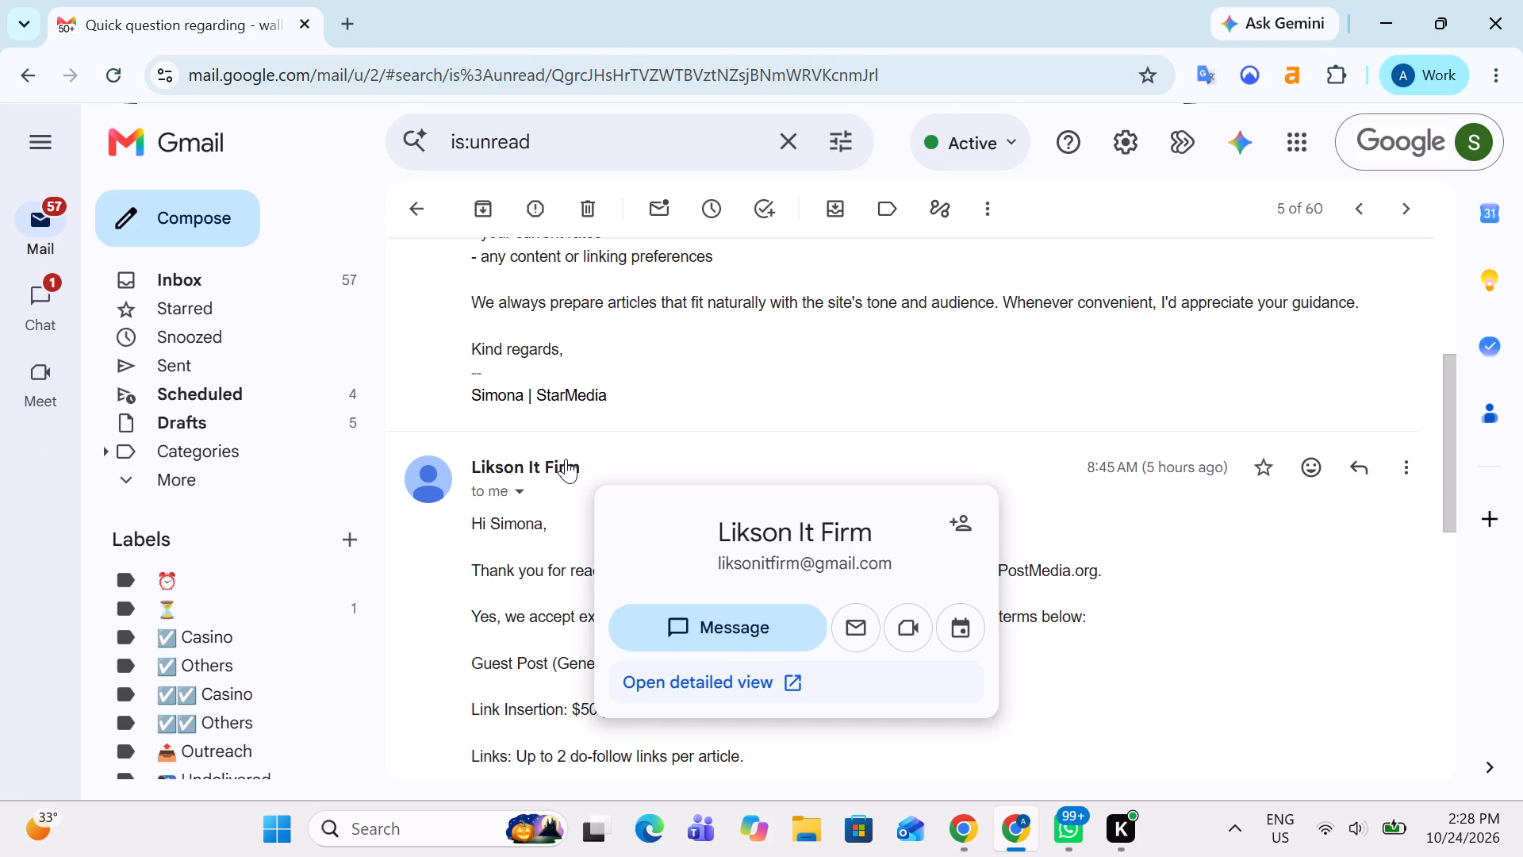
{"action": "left_click", "coordinate": [915, 555]}
{"action": "key", "text": "alt+Tab"}
{"action": "key", "text": "ctrl+v"}
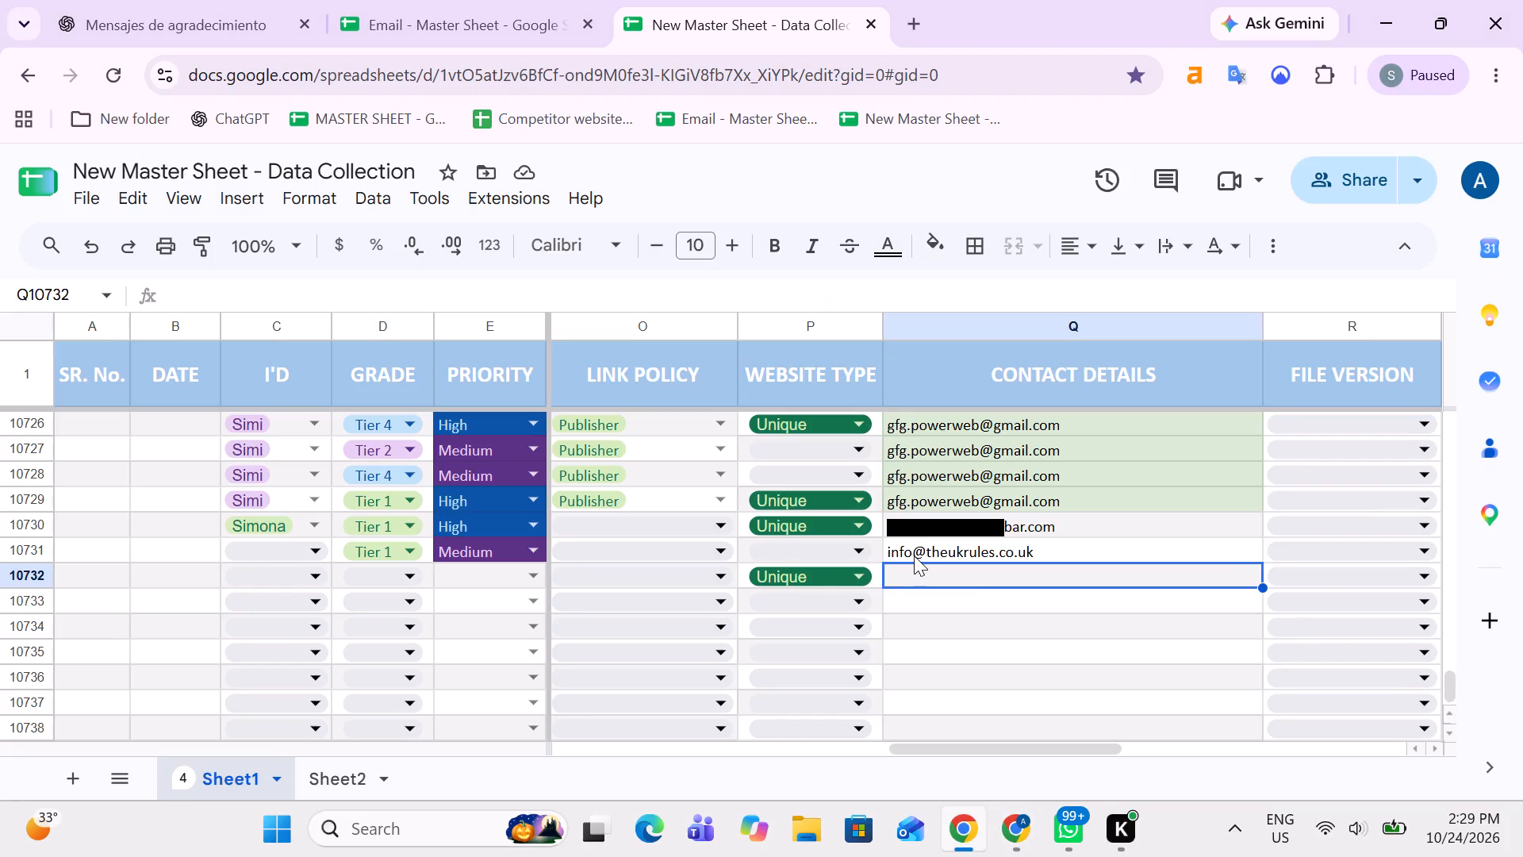
Set the grade in row 10732 to Tier 1.
{"action": "key", "text": "Right"}
{"action": "key", "text": "Left"}
{"action": "key", "text": "Left"}
{"action": "key", "text": "Left"}
{"action": "key", "text": "Left"}
{"action": "key", "text": "Left"}
{"action": "key", "text": "Left"}
{"action": "key", "text": "Left"}
{"action": "key", "text": "Left"}
{"action": "key", "text": "Left"}
{"action": "key", "text": "Left"}
{"action": "key", "text": "Left"}
{"action": "key", "text": "Left"}
{"action": "key", "text": "Left"}
{"action": "key", "text": "Left"}
{"action": "key", "text": "Left"}
{"action": "key", "text": "Left"}
{"action": "key", "text": "Left"}
{"action": "key", "text": "Left"}
{"action": "key", "text": "Left"}
{"action": "key", "text": "Left"}
{"action": "key", "text": "Right"}
{"action": "key", "text": "Right"}
{"action": "key", "text": "Right"}
{"action": "key", "text": "Right"}
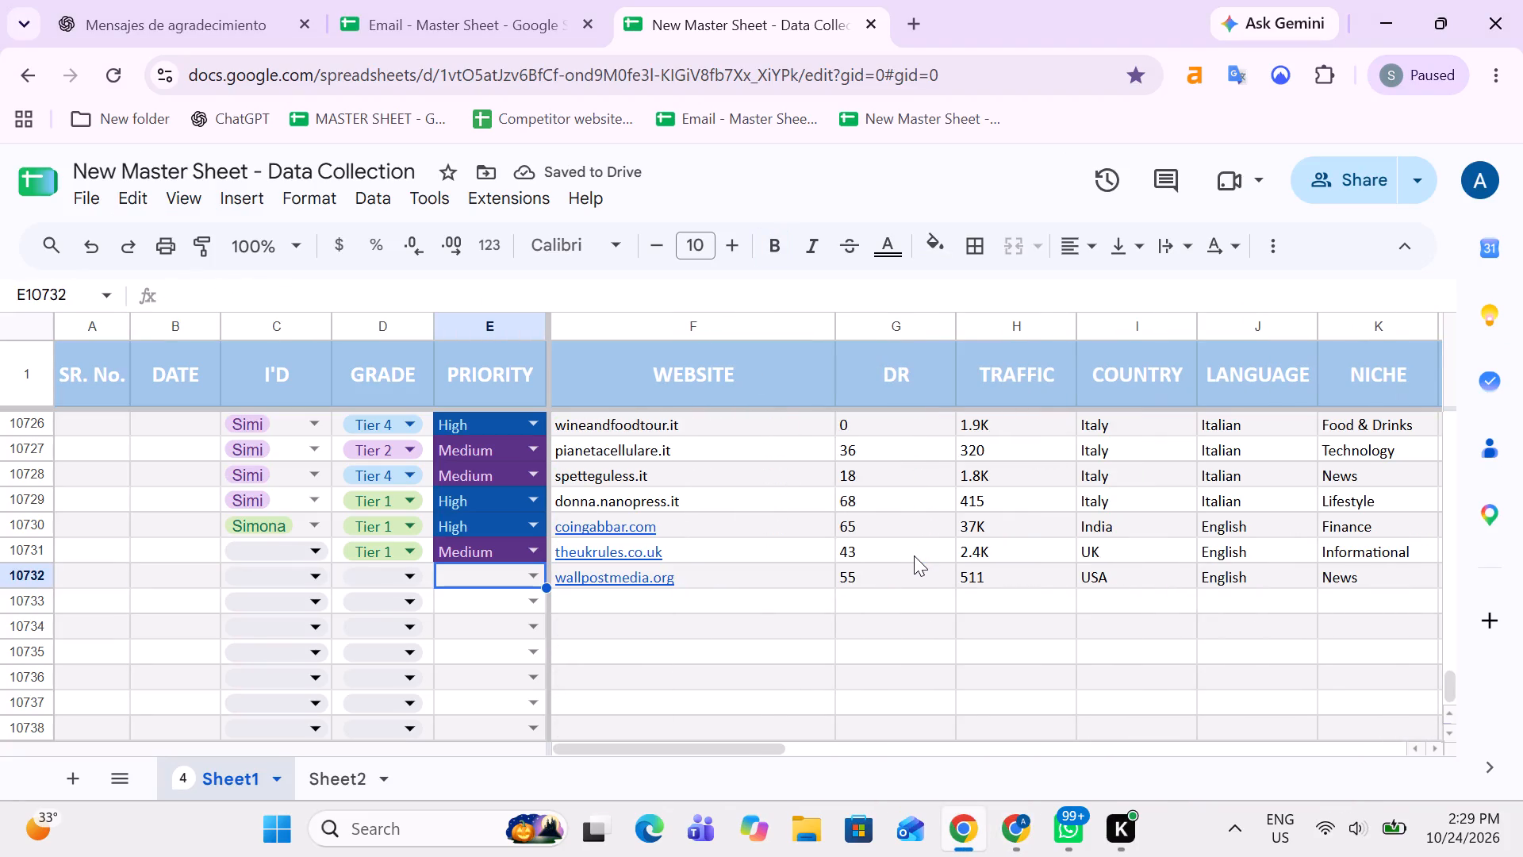
{"action": "key", "text": "Left"}
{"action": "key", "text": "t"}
{"action": "key", "text": "Down"}
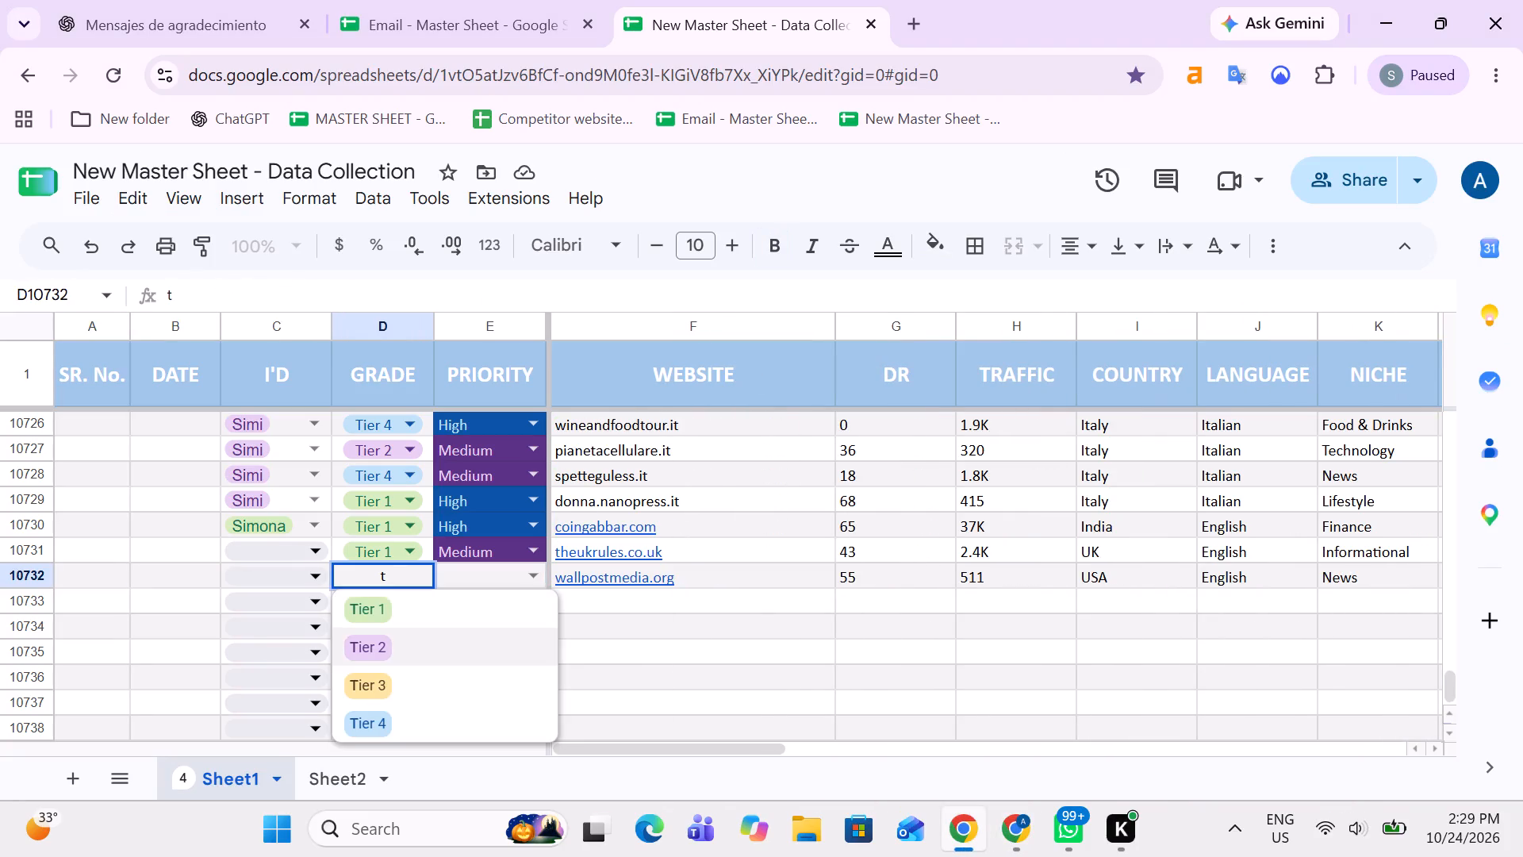
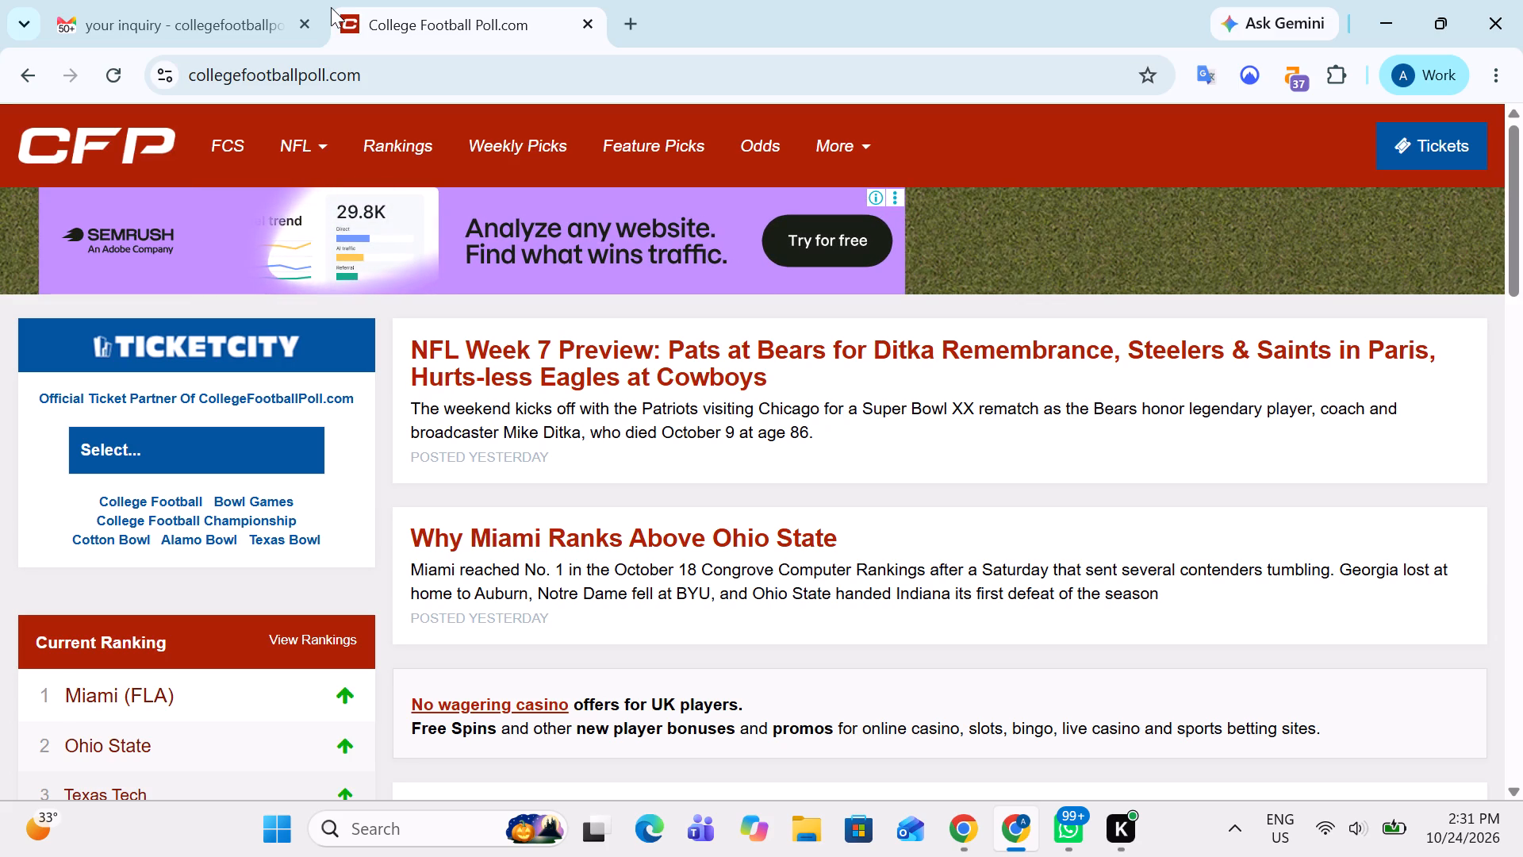
{"action": "scroll", "coordinate": [583, 382], "scroll_direction": "down", "scroll_amount": 6}
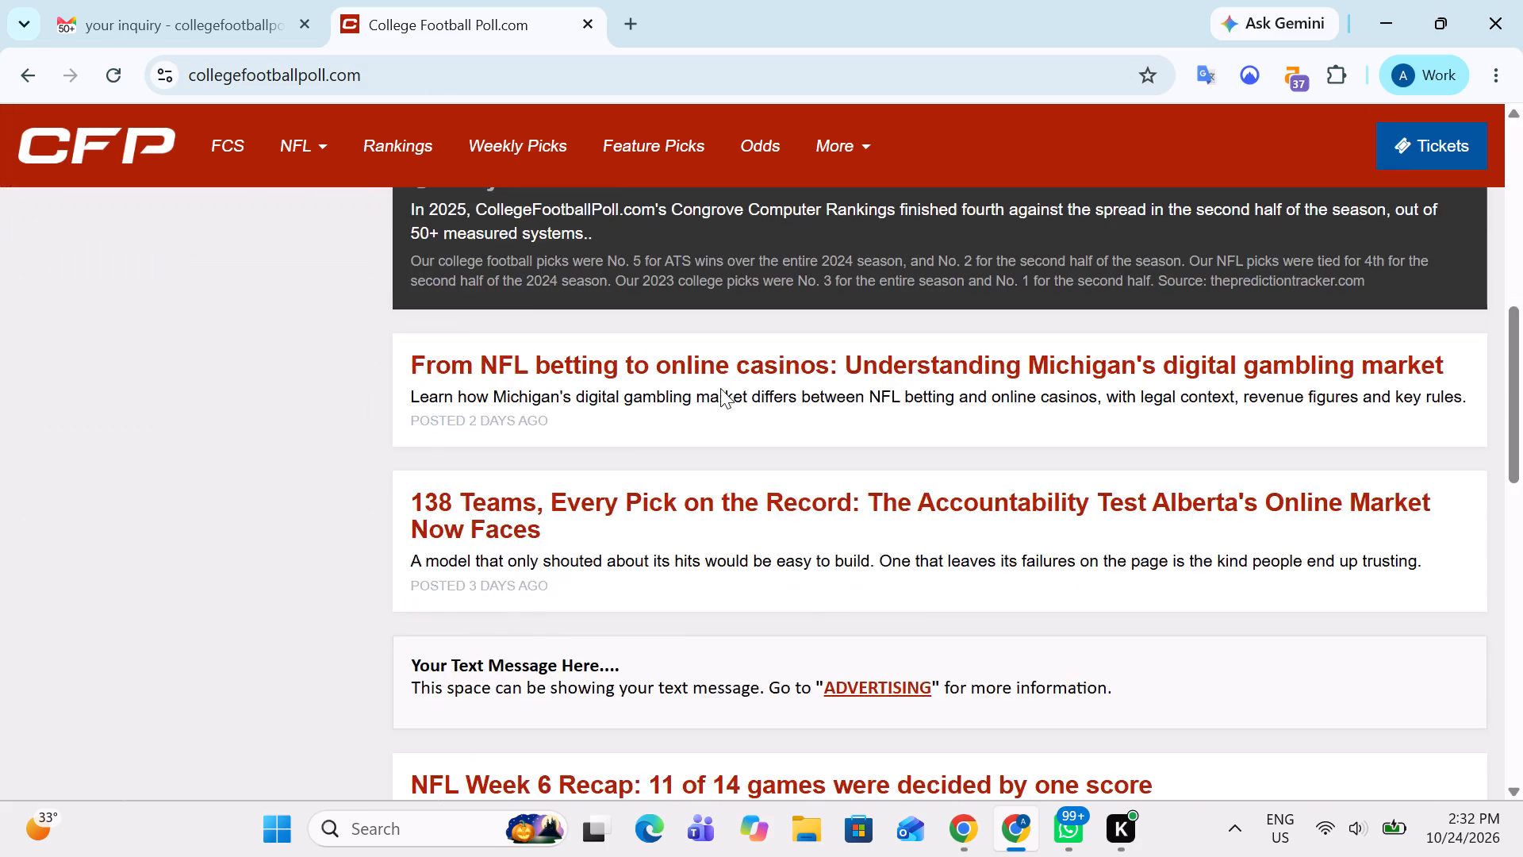
{"action": "scroll", "coordinate": [884, 280], "scroll_direction": "down", "scroll_amount": 7}
{"action": "scroll", "coordinate": [933, 397], "scroll_direction": "up", "scroll_amount": 8}
Open the Ahrefs toolbar metrics for collegefootballpoll.com.
{"action": "left_click", "coordinate": [1306, 71]}
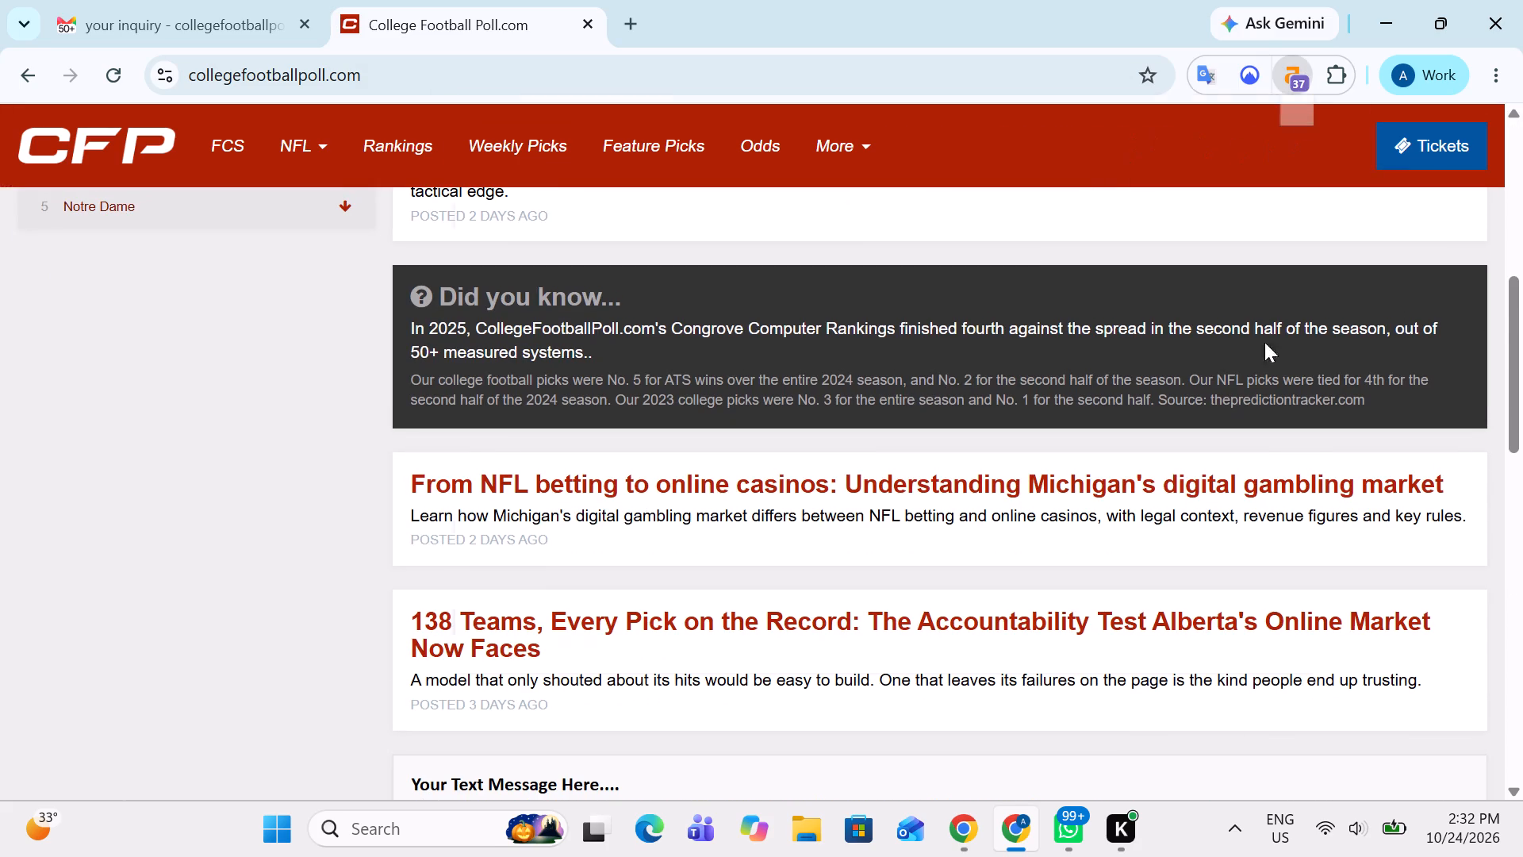
Switch to the New Master Sheet and review the wallpostmedia.org row and the empty row below it.
{"action": "key", "text": "alt+Tab"}
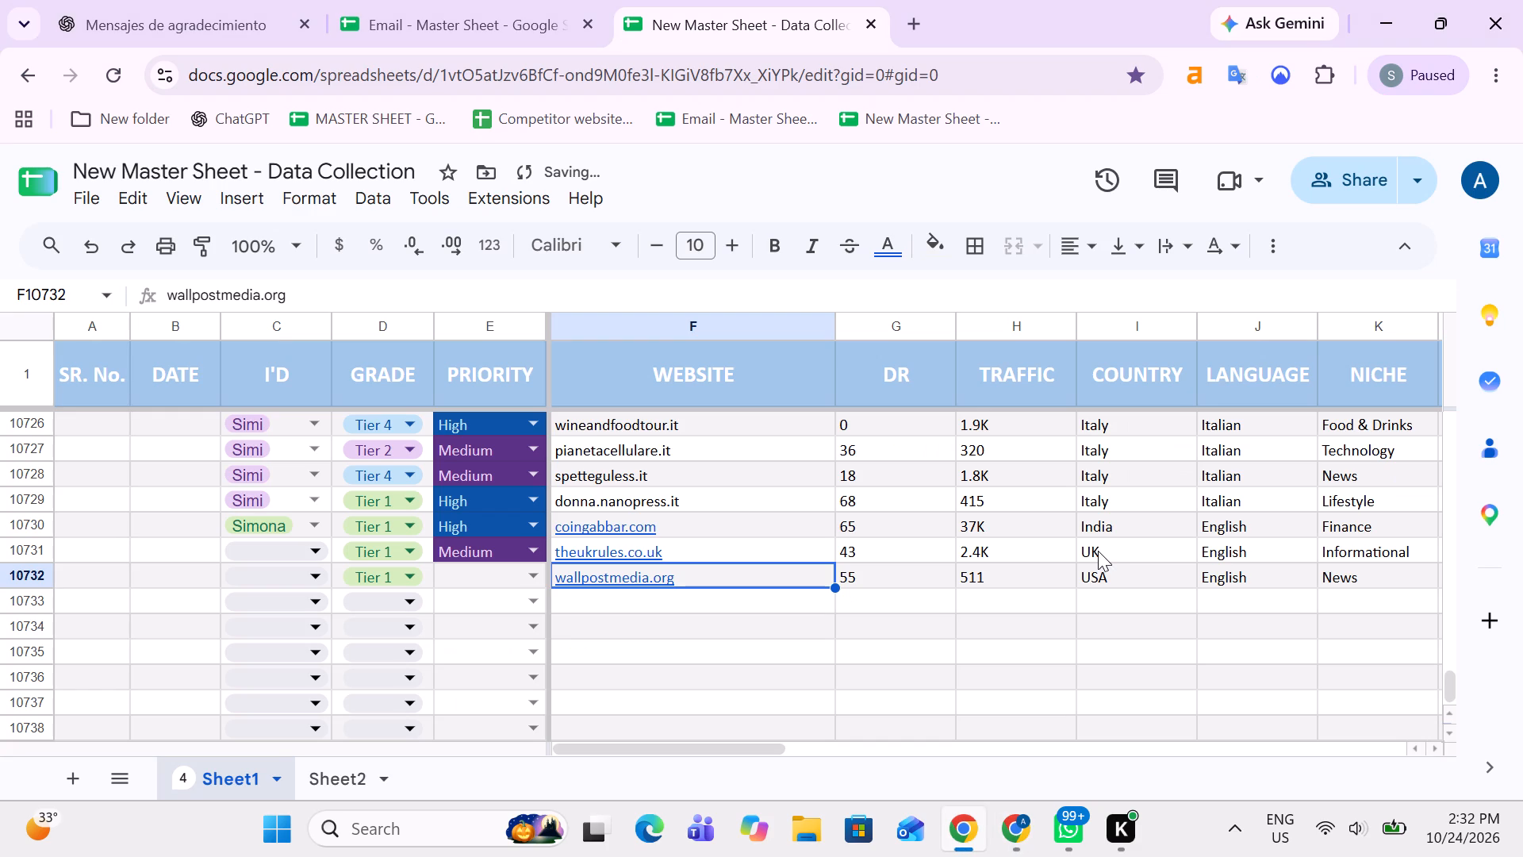
{"action": "key", "text": "Right"}
{"action": "key", "text": "Down"}
{"action": "key", "text": "Left"}
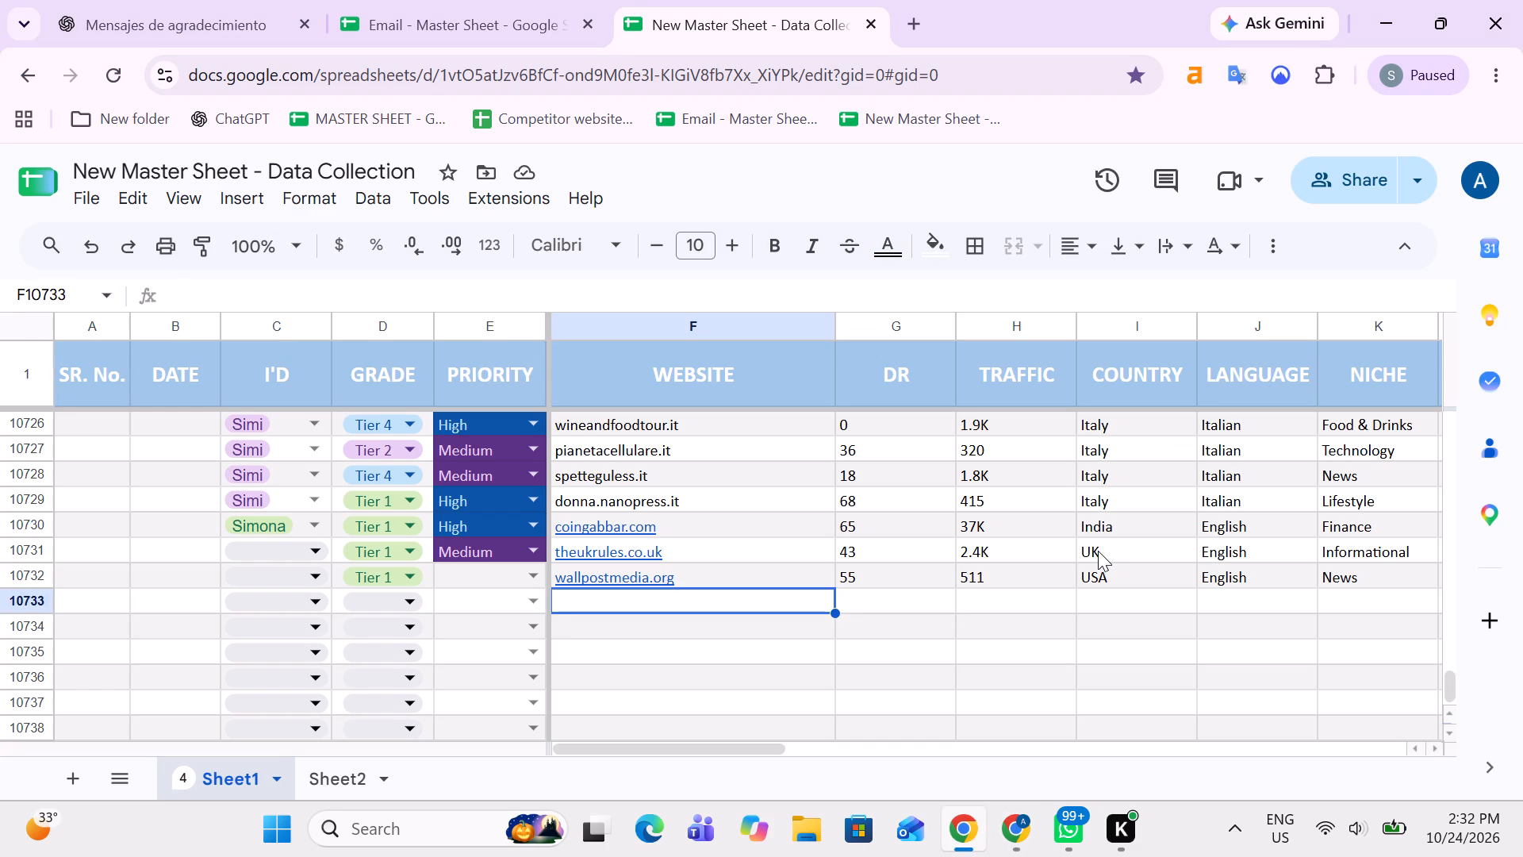
{"action": "key", "text": "Up"}
{"action": "key", "text": "Right"}
{"action": "key", "text": "Left"}
{"action": "key", "text": "Right"}
{"action": "key", "text": "Left"}
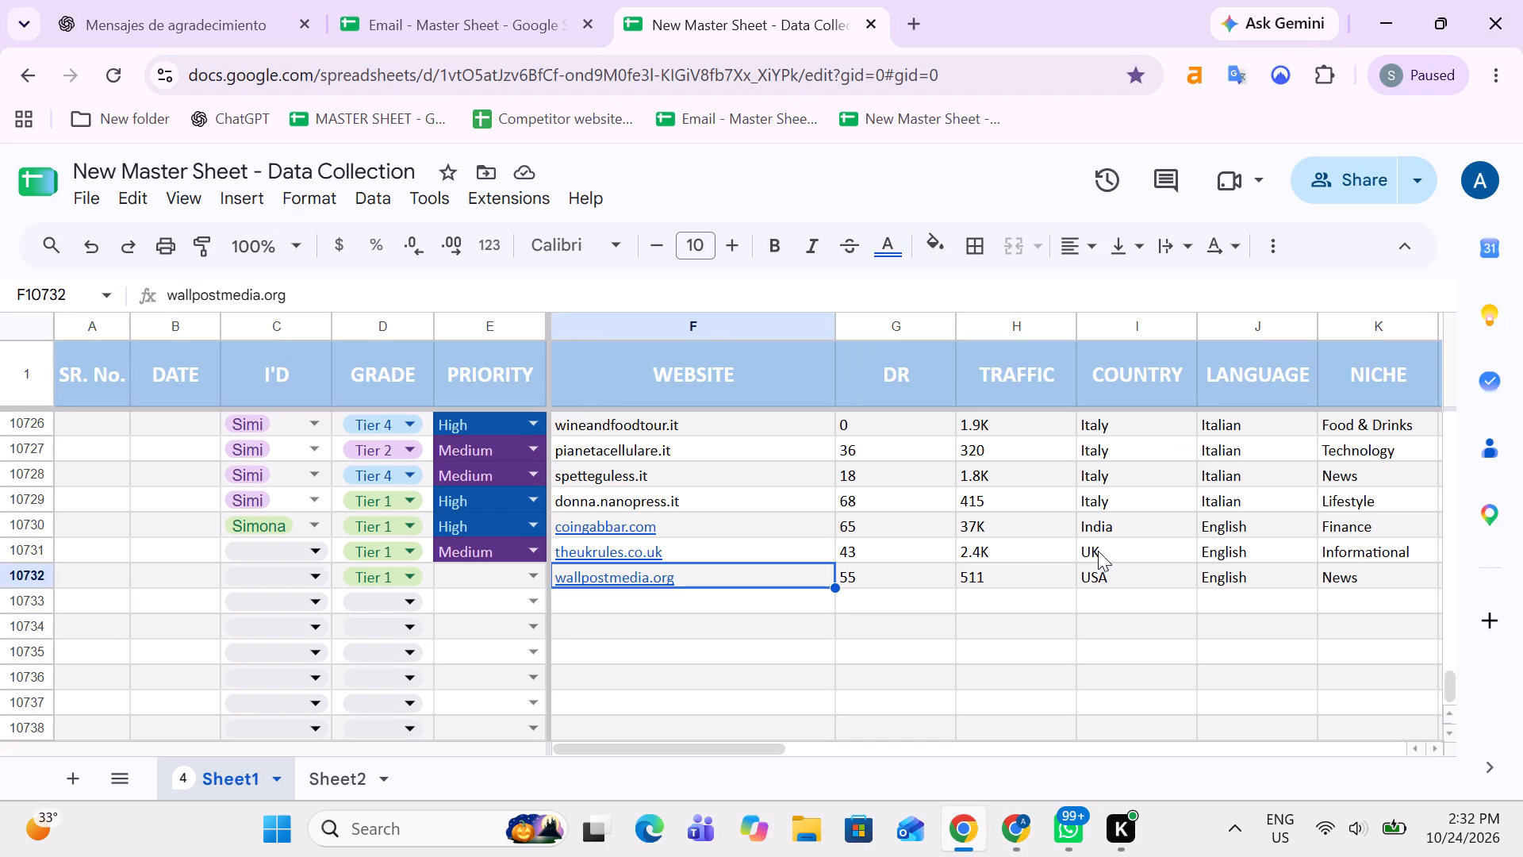
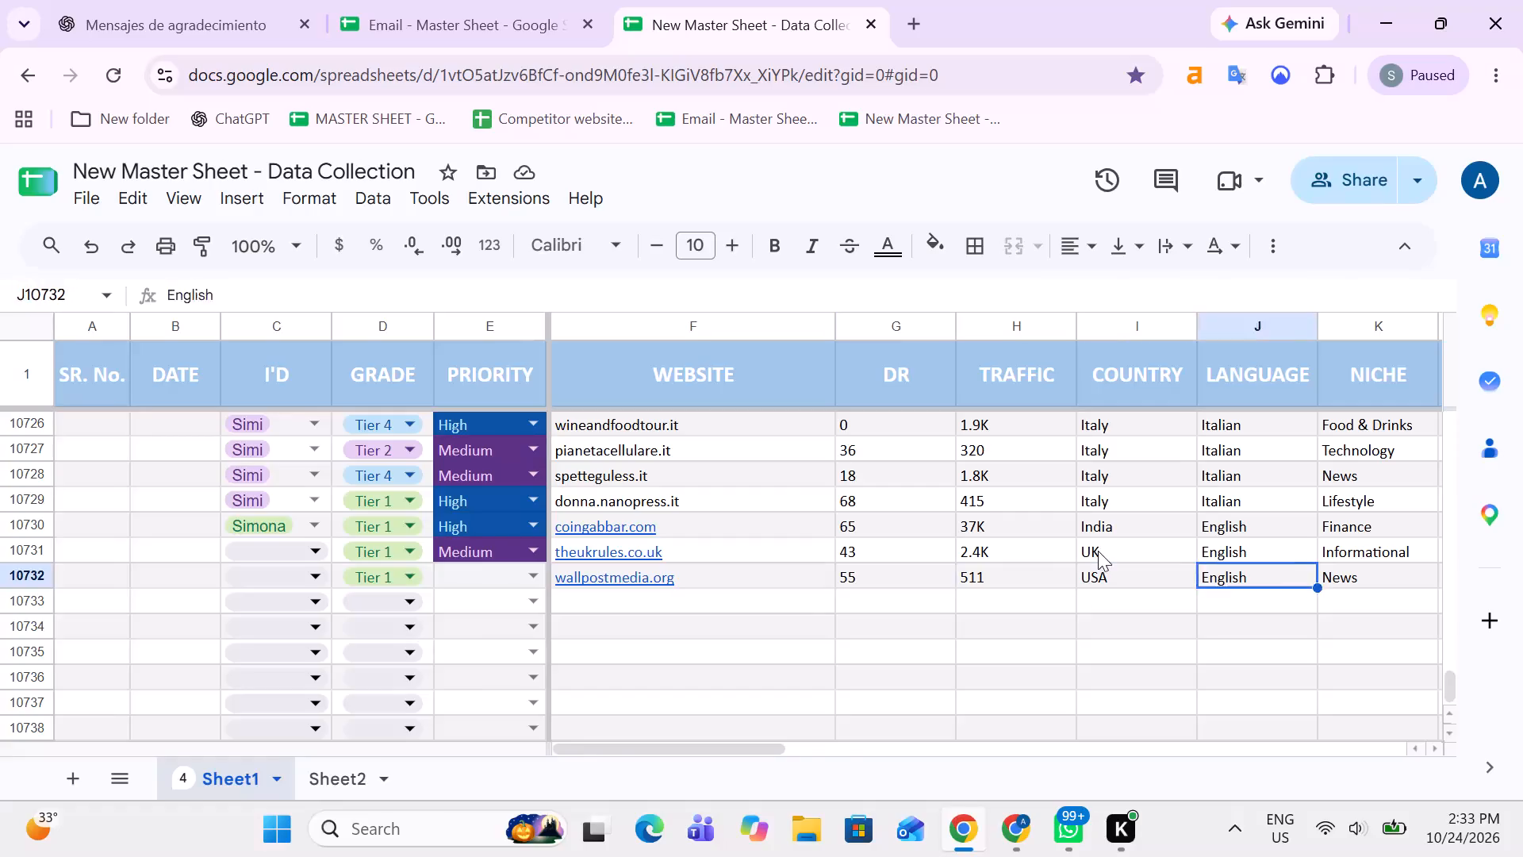
Review the wallpostmedia.org row across its niche, price, status, link policy, website type and contact details columns.
{"action": "key", "text": "Right"}
{"action": "key", "text": "Right"}
{"action": "key", "text": "Right"}
{"action": "key", "text": "Right"}
{"action": "key", "text": "Right"}
{"action": "key", "text": "Right"}
{"action": "key", "text": "Left"}
{"action": "key", "text": "Left"}
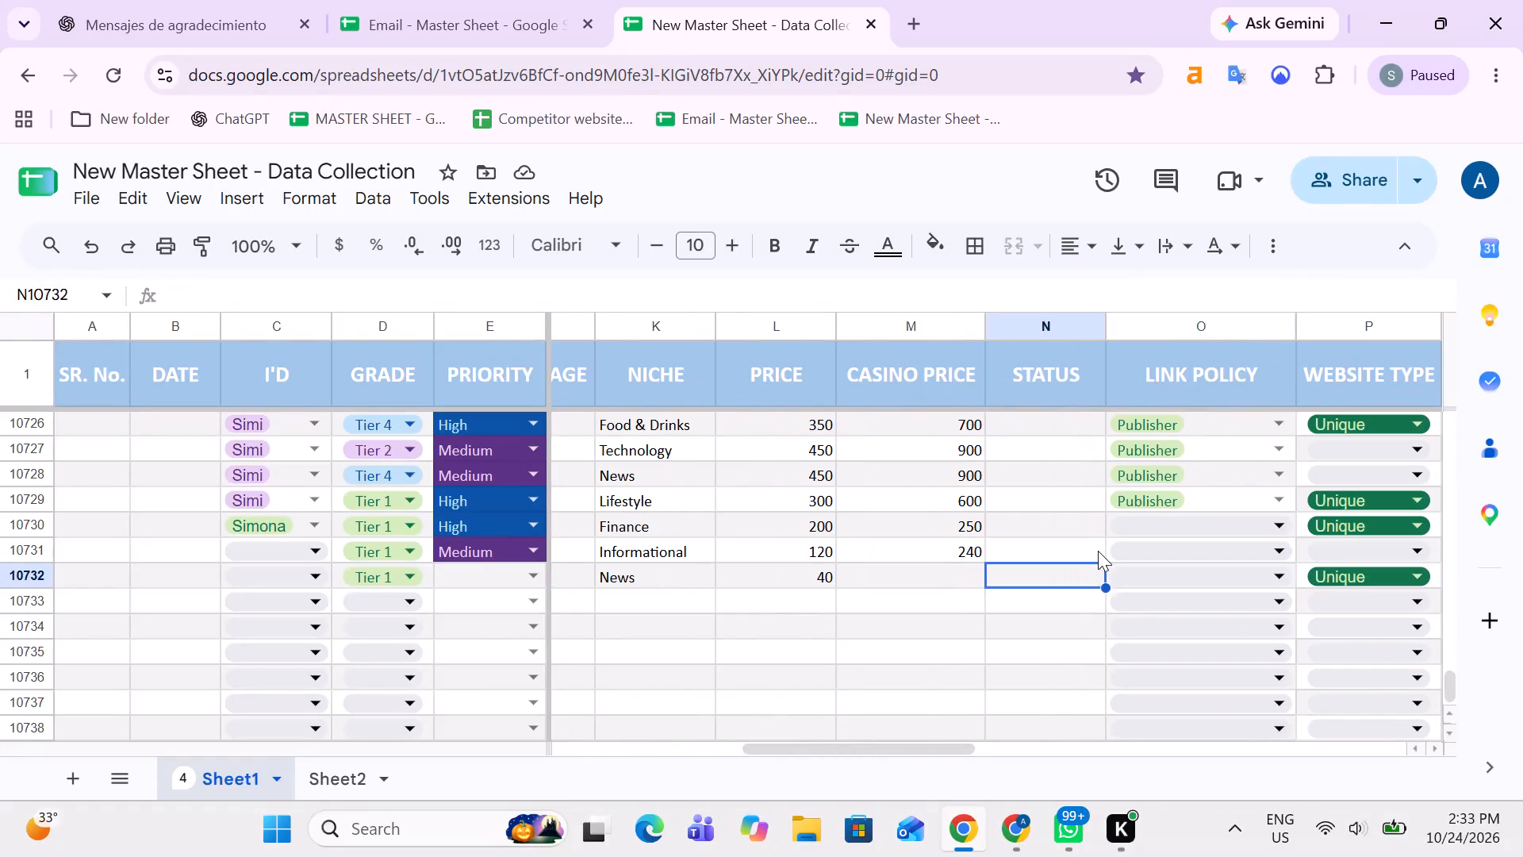
{"action": "key", "text": "Left"}
{"action": "key", "text": "Left"}
{"action": "key", "text": "Right"}
{"action": "key", "text": "Right"}
{"action": "key", "text": "Right"}
{"action": "key", "text": "Right"}
{"action": "key", "text": "Right"}
{"action": "key", "text": "Right"}
{"action": "key", "text": "Left"}
{"action": "key", "text": "Left"}
{"action": "key", "text": "Left"}
{"action": "key", "text": "Left"}
{"action": "key", "text": "Left"}
{"action": "key", "text": "Left"}
{"action": "key", "text": "Left"}
{"action": "key", "text": "Left"}
{"action": "key", "text": "Left"}
{"action": "key", "text": "Left"}
{"action": "key", "text": "Left"}
{"action": "key", "text": "Left"}
{"action": "key", "text": "Left"}
{"action": "key", "text": "Left"}
{"action": "key", "text": "Left"}
{"action": "key", "text": "Left"}
{"action": "key", "text": "Left"}
{"action": "key", "text": "Left"}
{"action": "key", "text": "Left"}
{"action": "key", "text": "Left"}
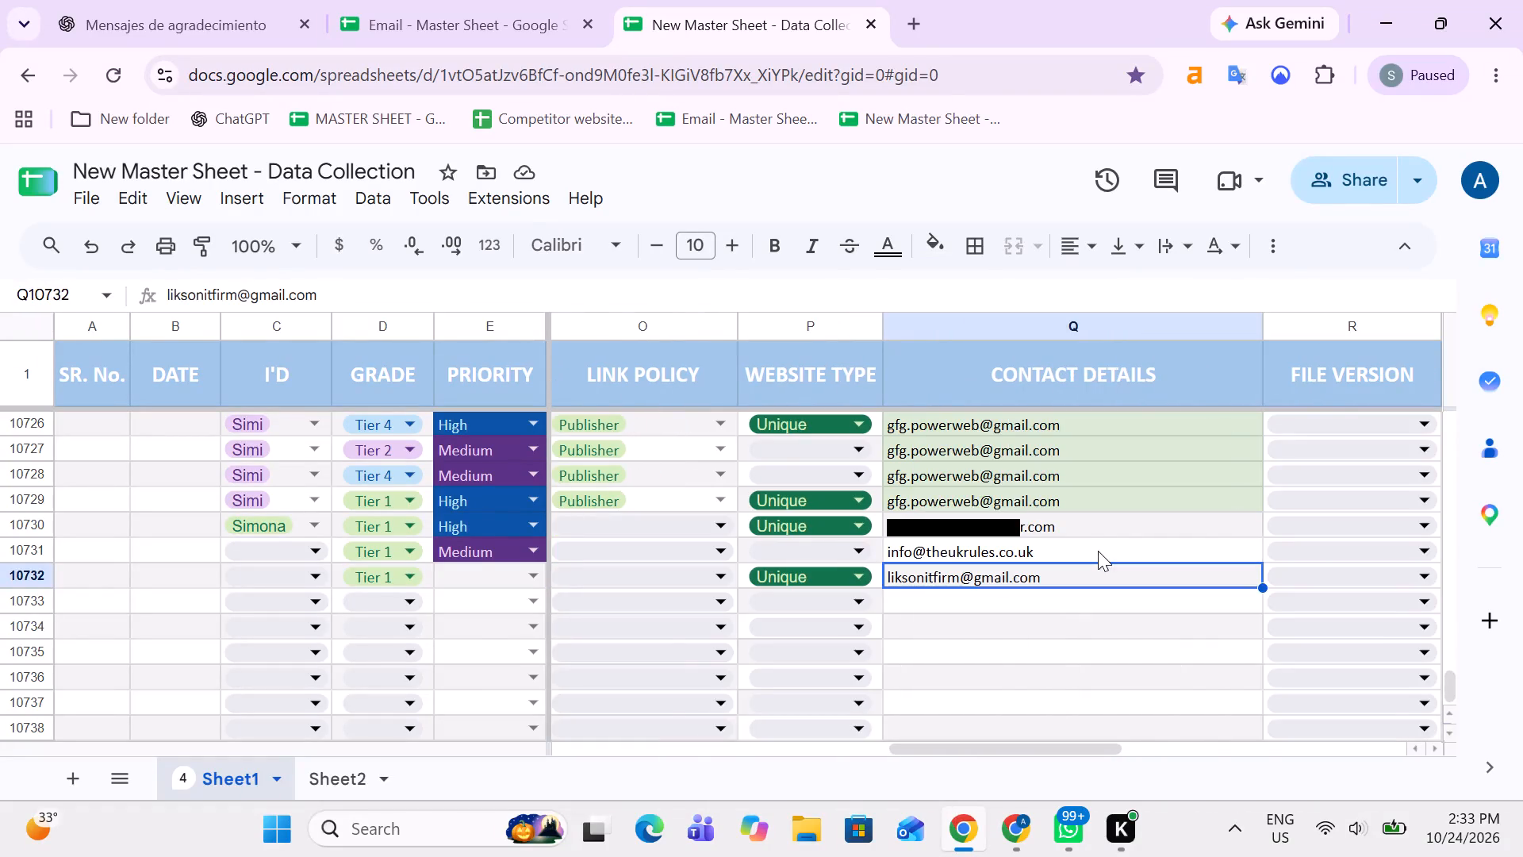
{"action": "key", "text": "Right"}
{"action": "key", "text": "Right"}
{"action": "key", "text": "Right"}
{"action": "key", "text": "Right"}
{"action": "key", "text": "Right"}
Copy the domain collegefootballpoll.com from its site into the website cell of the empty row below wallpostmedia.org.
{"action": "key", "text": "Down"}
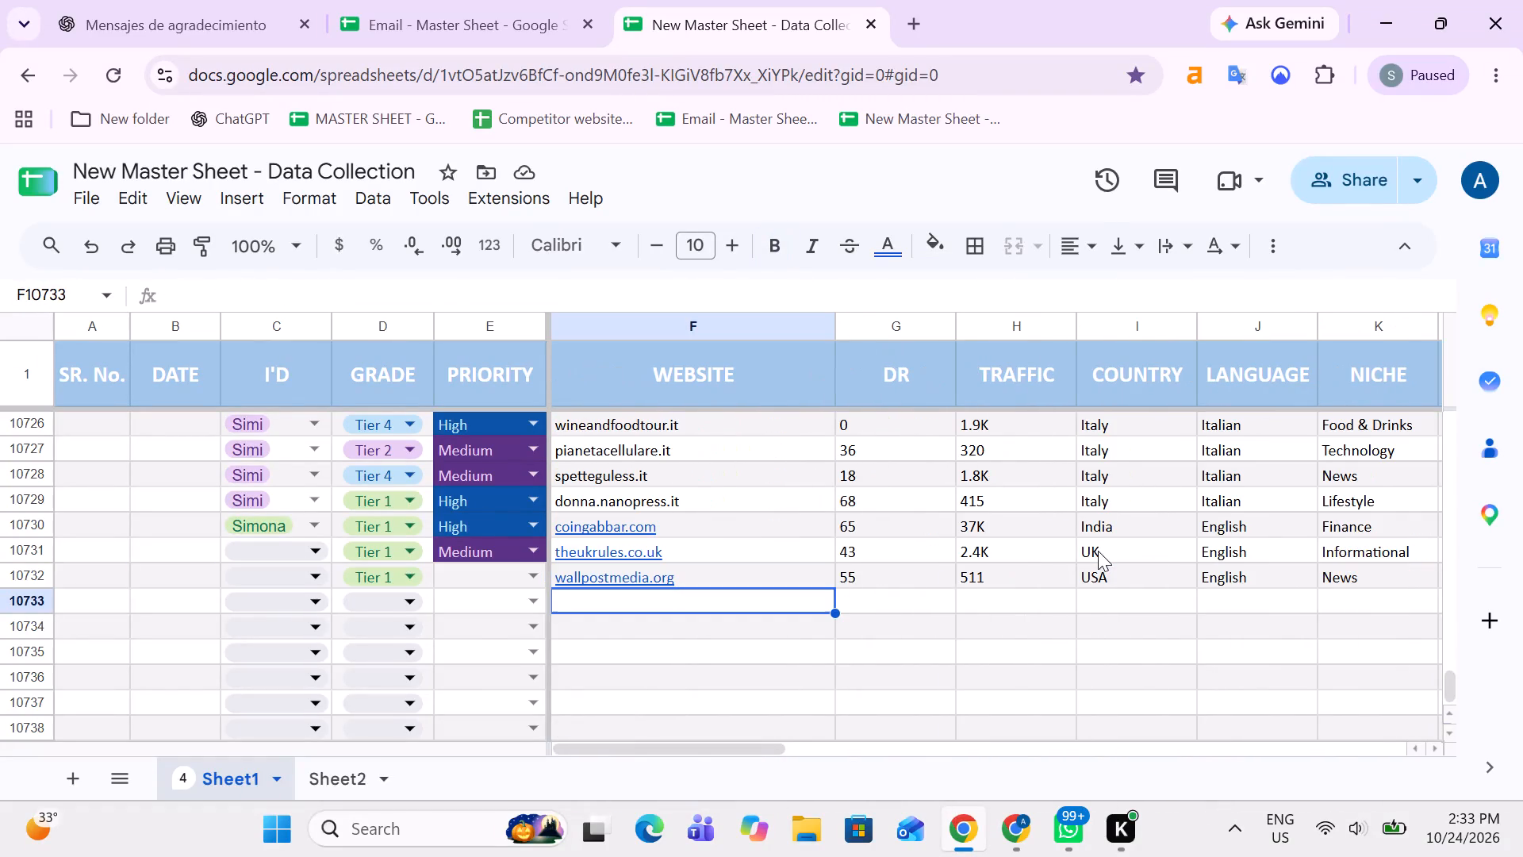
{"action": "key", "text": "alt+Tab"}
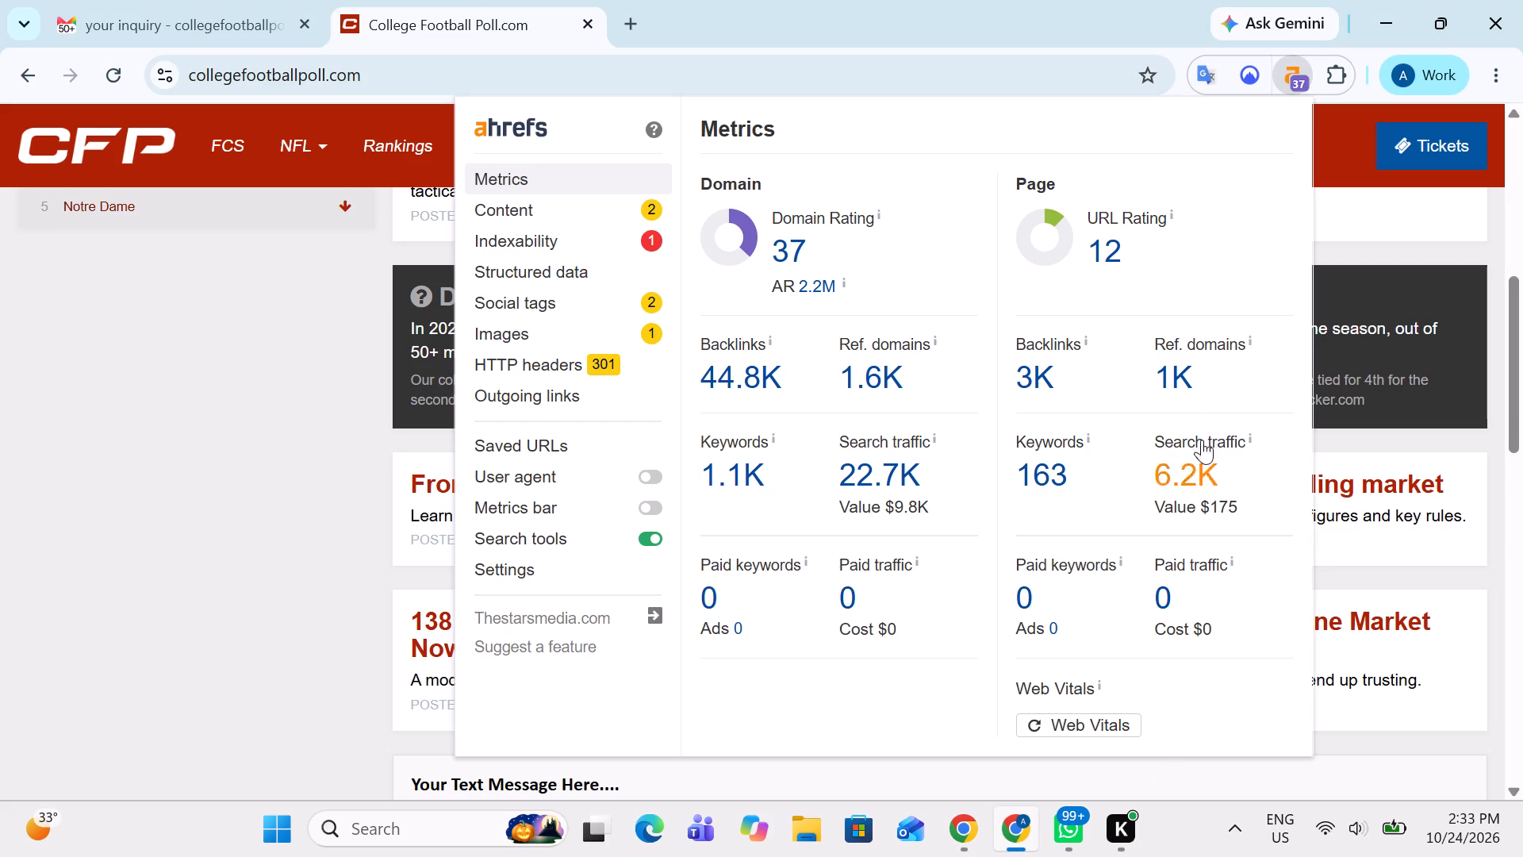
{"action": "left_click", "coordinate": [430, 77]}
{"action": "left_click_drag", "start_coordinate": [430, 77], "coordinate": [346, 82]}
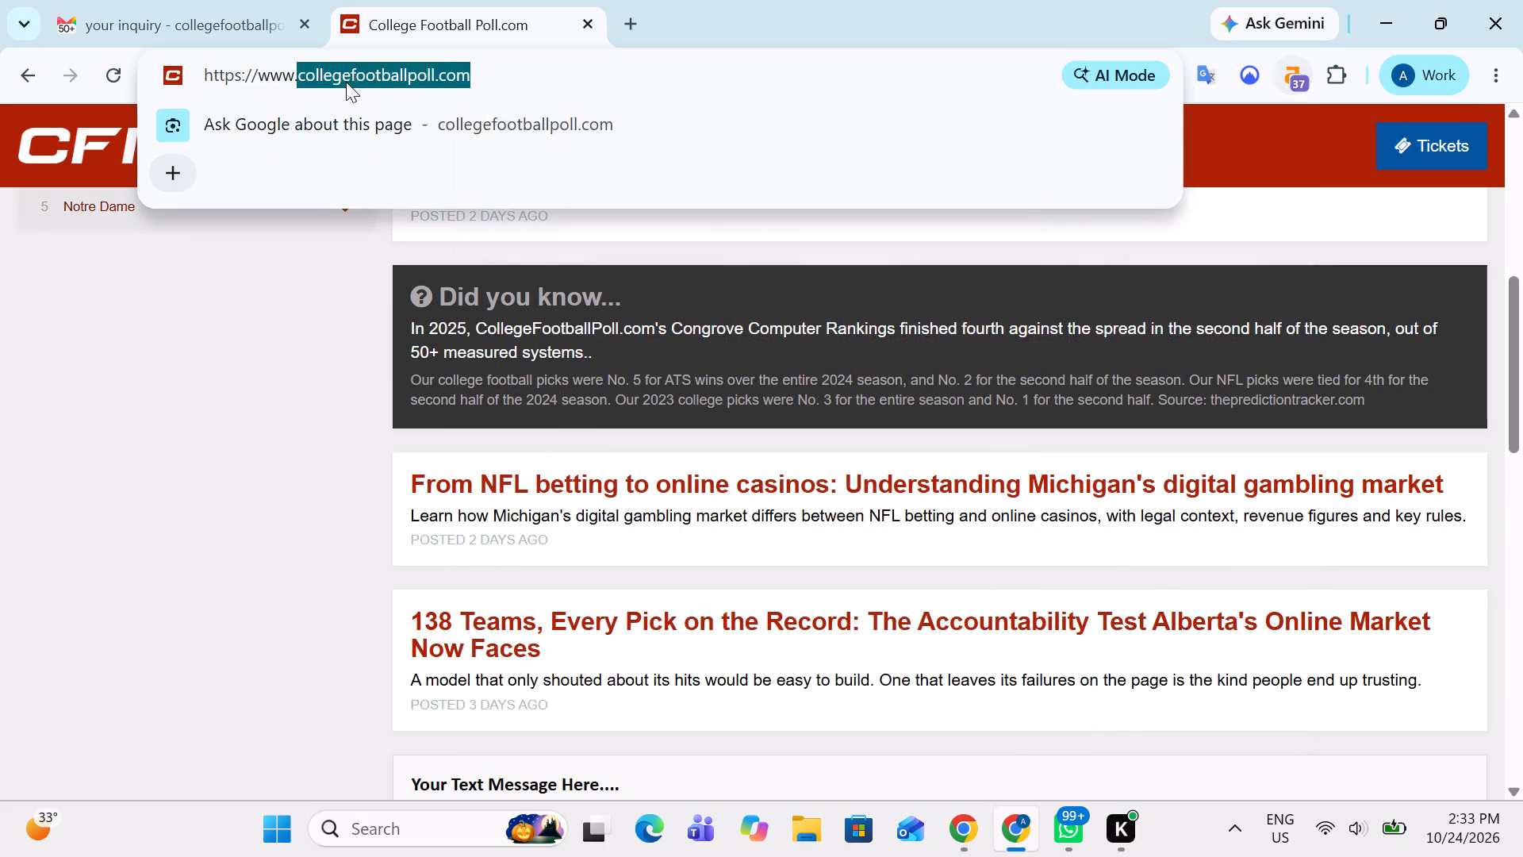
{"action": "key", "text": "ctrl+c"}
{"action": "key", "text": "ctrl+c"}
{"action": "key", "text": "alt+Tab"}
{"action": "key", "text": "Down"}
{"action": "key", "text": "Up"}
{"action": "key", "text": "Return"}
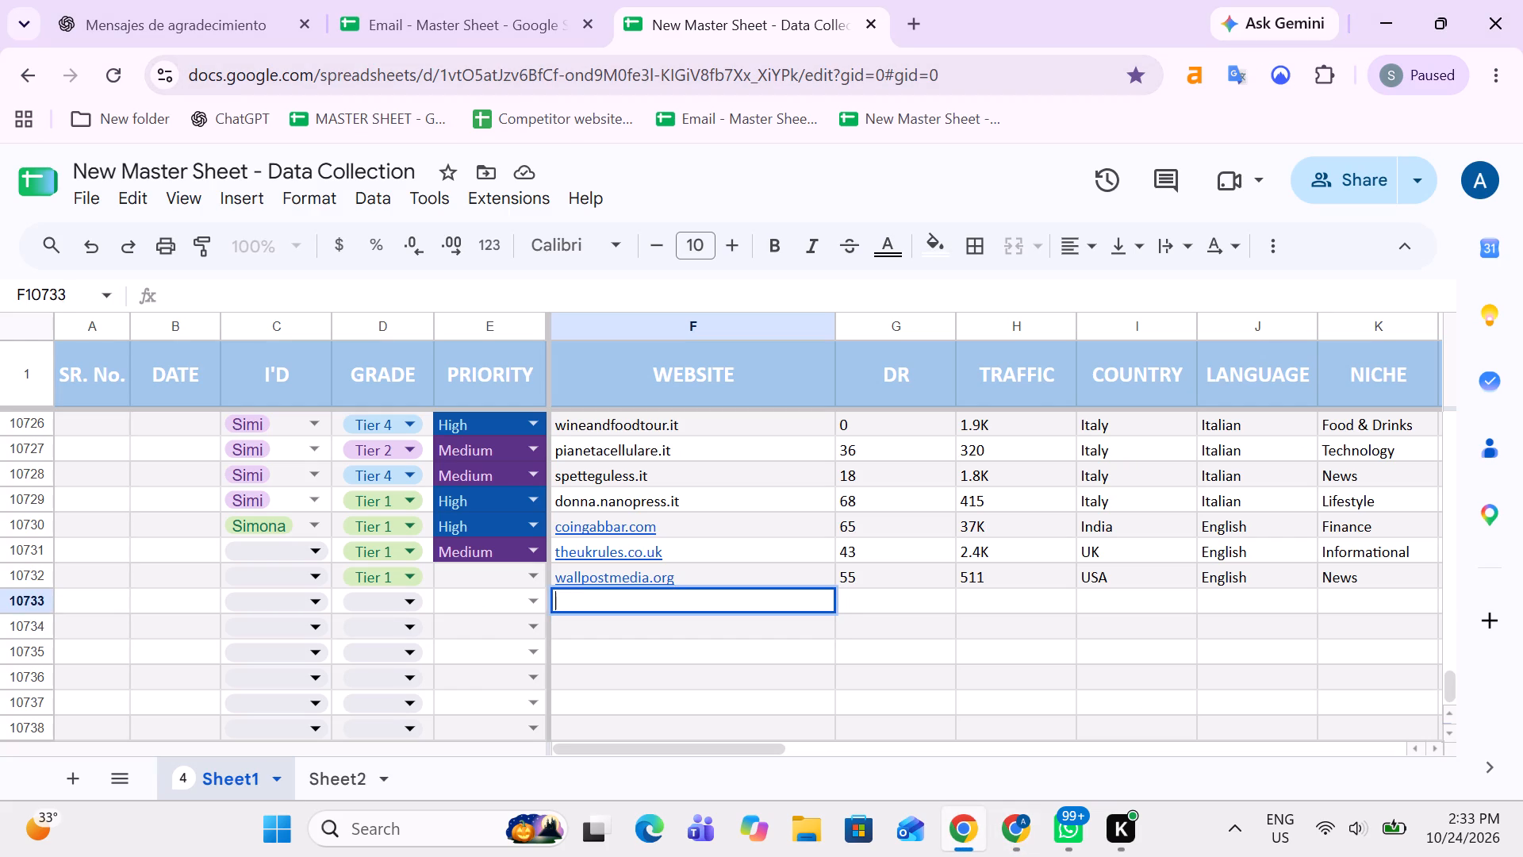
{"action": "key", "text": "ctrl+v"}
{"action": "key", "text": "Tab"}
Using the site's Ahrefs domain metrics, enter DR 37 and traffic 22.7K in the collegefootballpoll.com row.
{"action": "key", "text": "alt+Tab"}
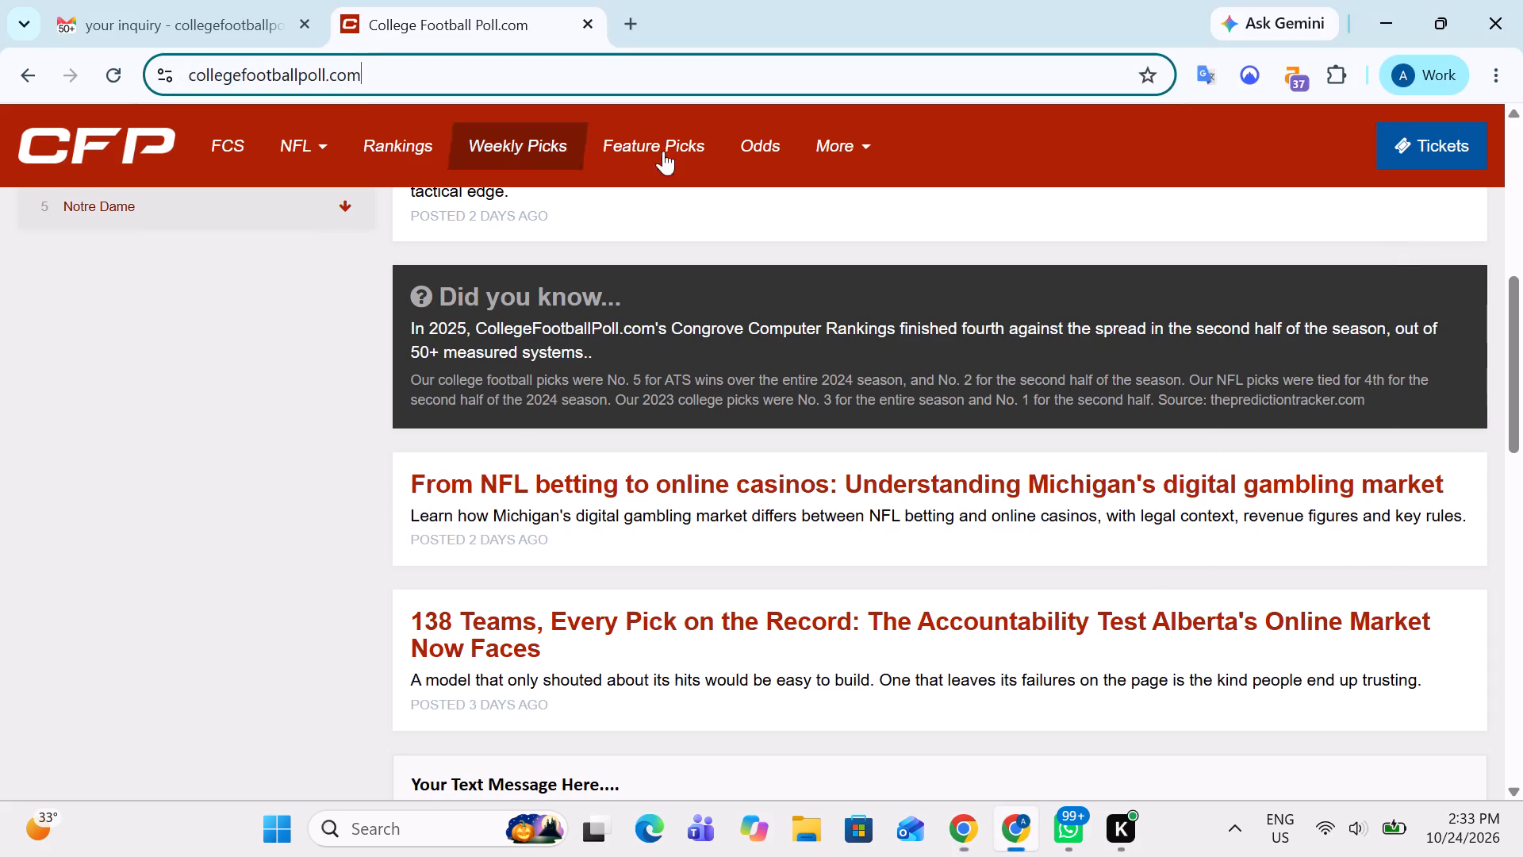
{"action": "left_click", "coordinate": [1298, 79]}
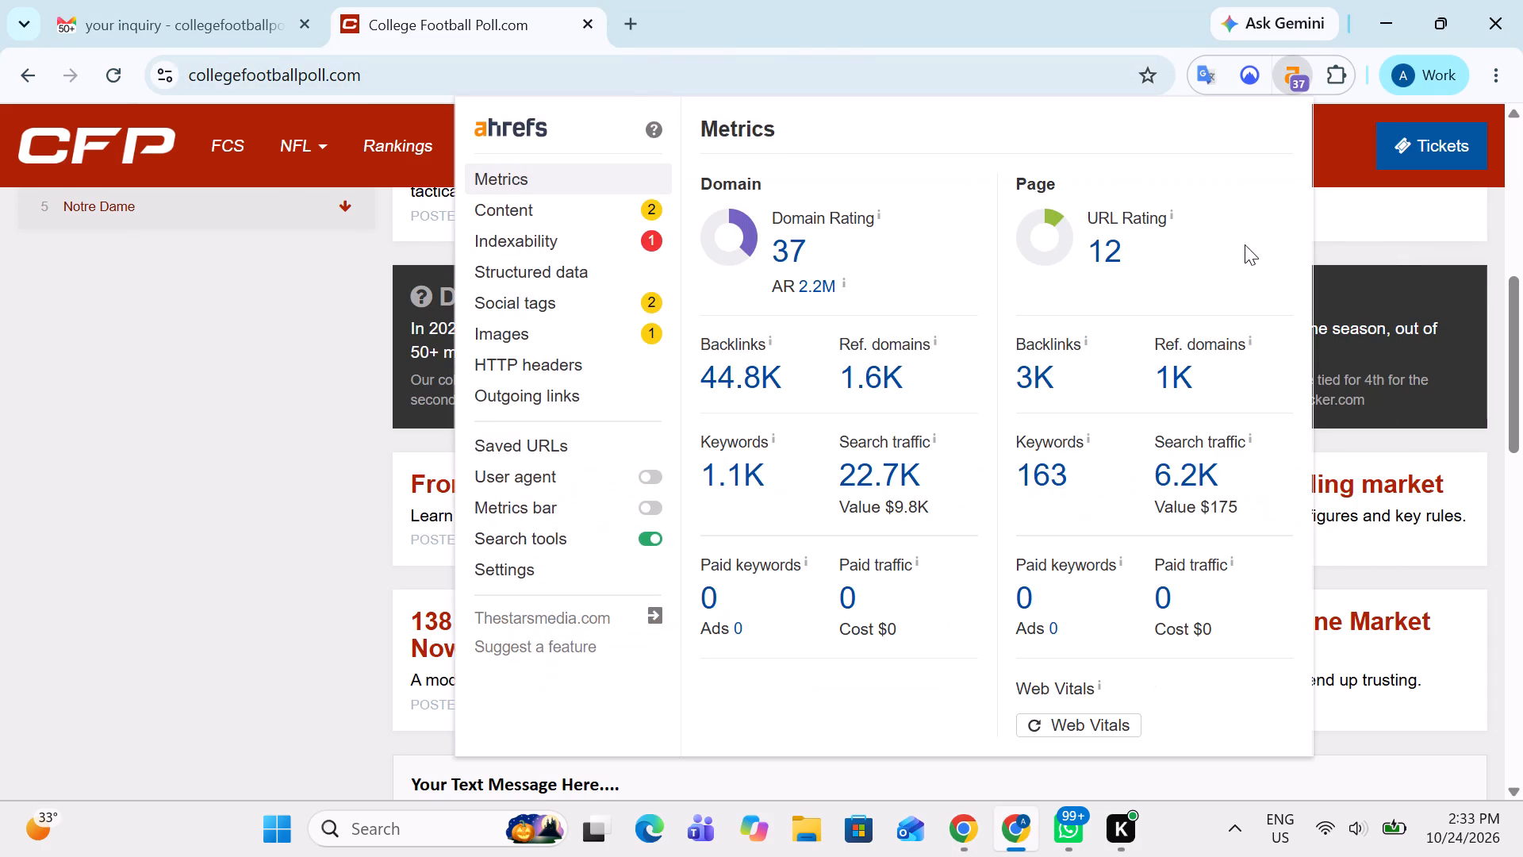
{"action": "key", "text": "alt+Tab"}
{"action": "type", "text": "37"}
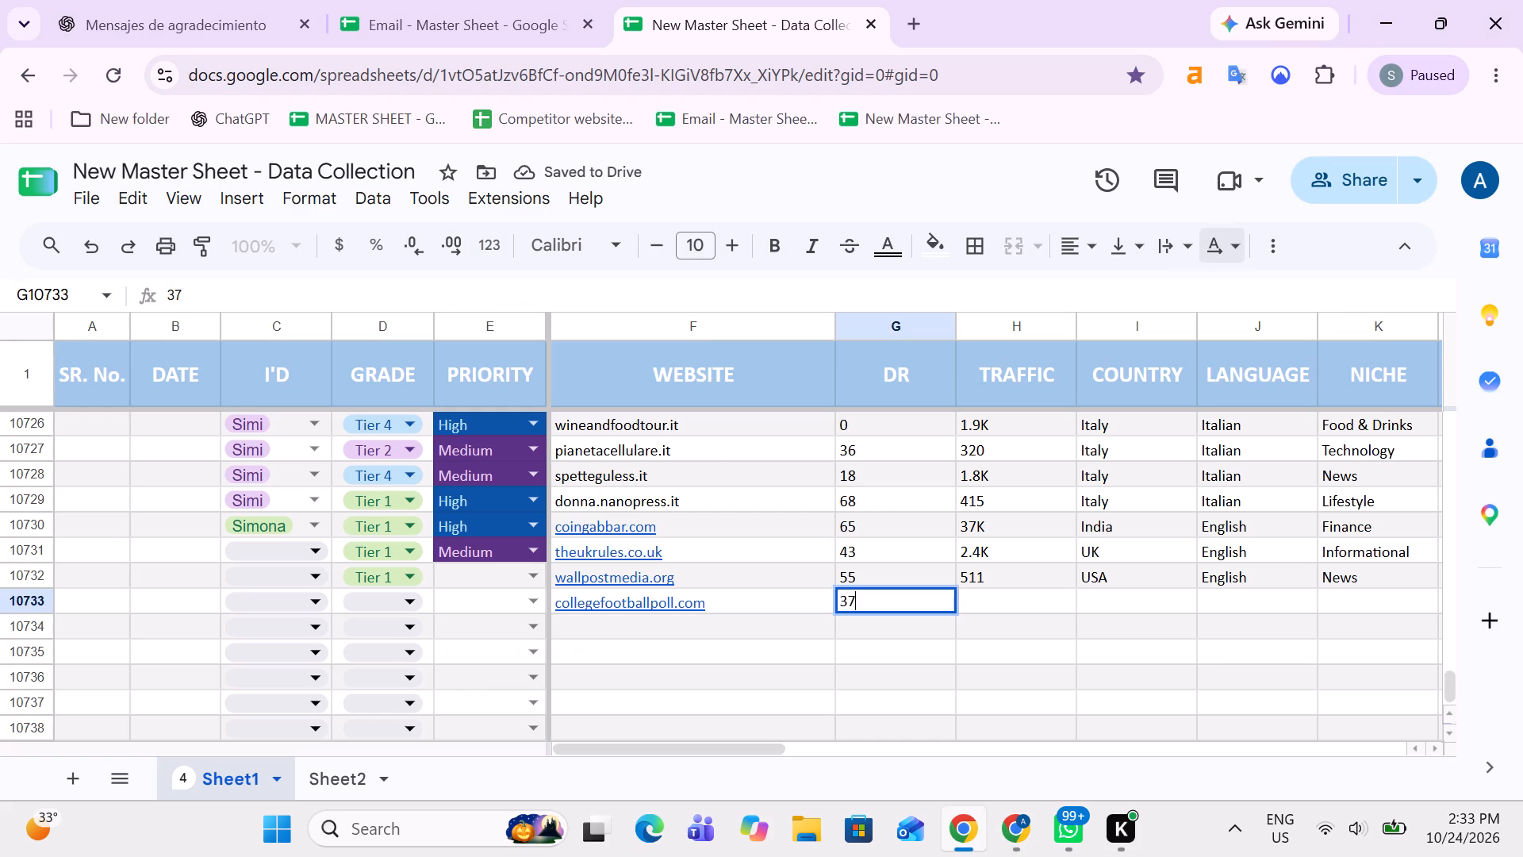
{"action": "key", "text": "Right"}
{"action": "key", "text": "alt+Tab"}
{"action": "key", "text": "alt+Tab"}
{"action": "type", "text": "22."}
{"action": "key", "text": "alt+Tab"}
{"action": "key", "text": "alt+Tab"}
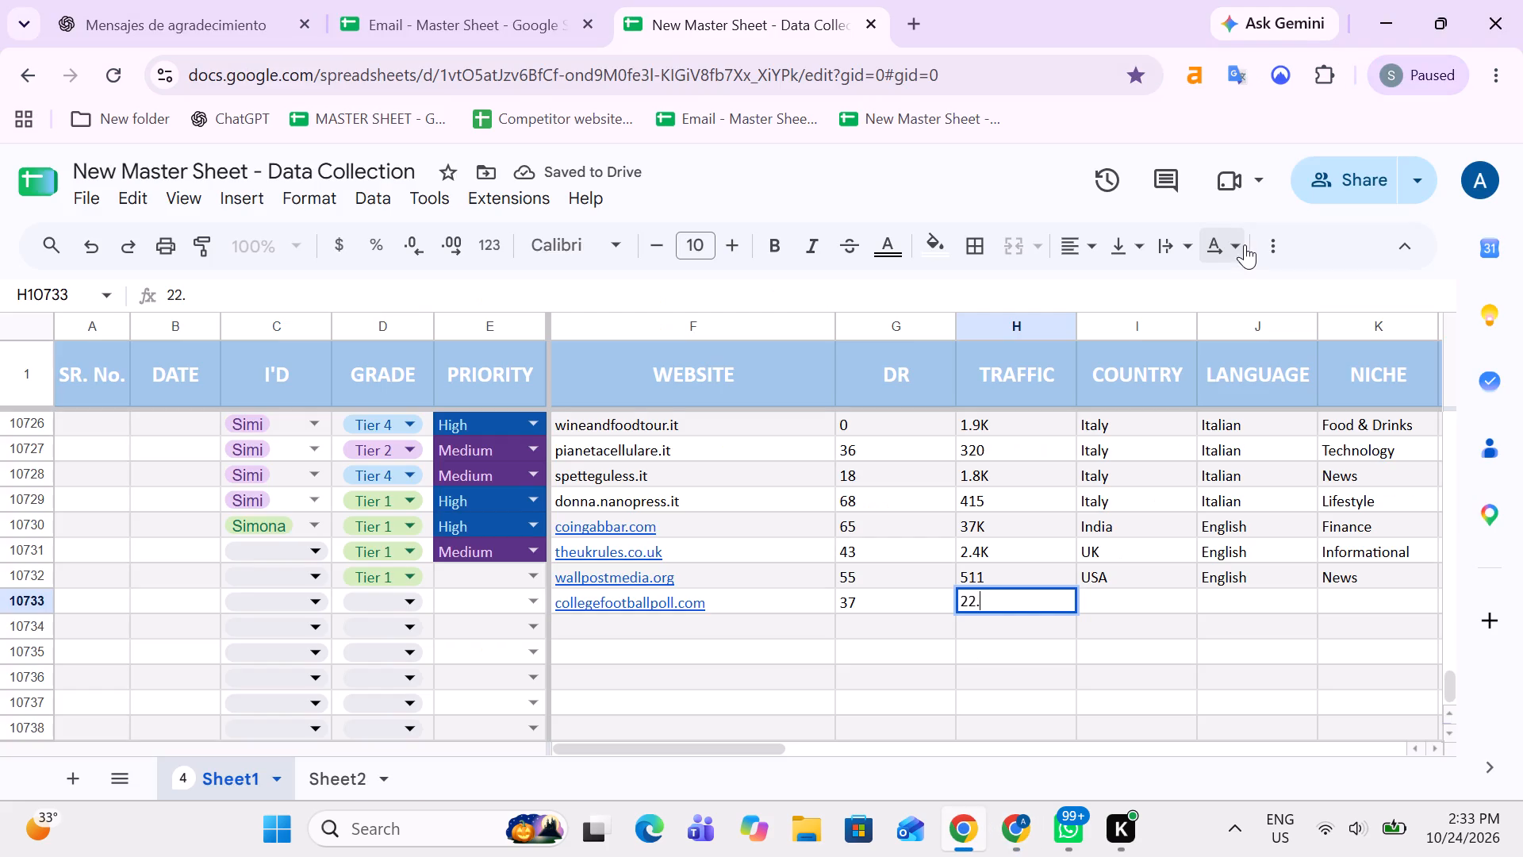
{"action": "type", "text": "7K"}
{"action": "key", "text": "Right"}
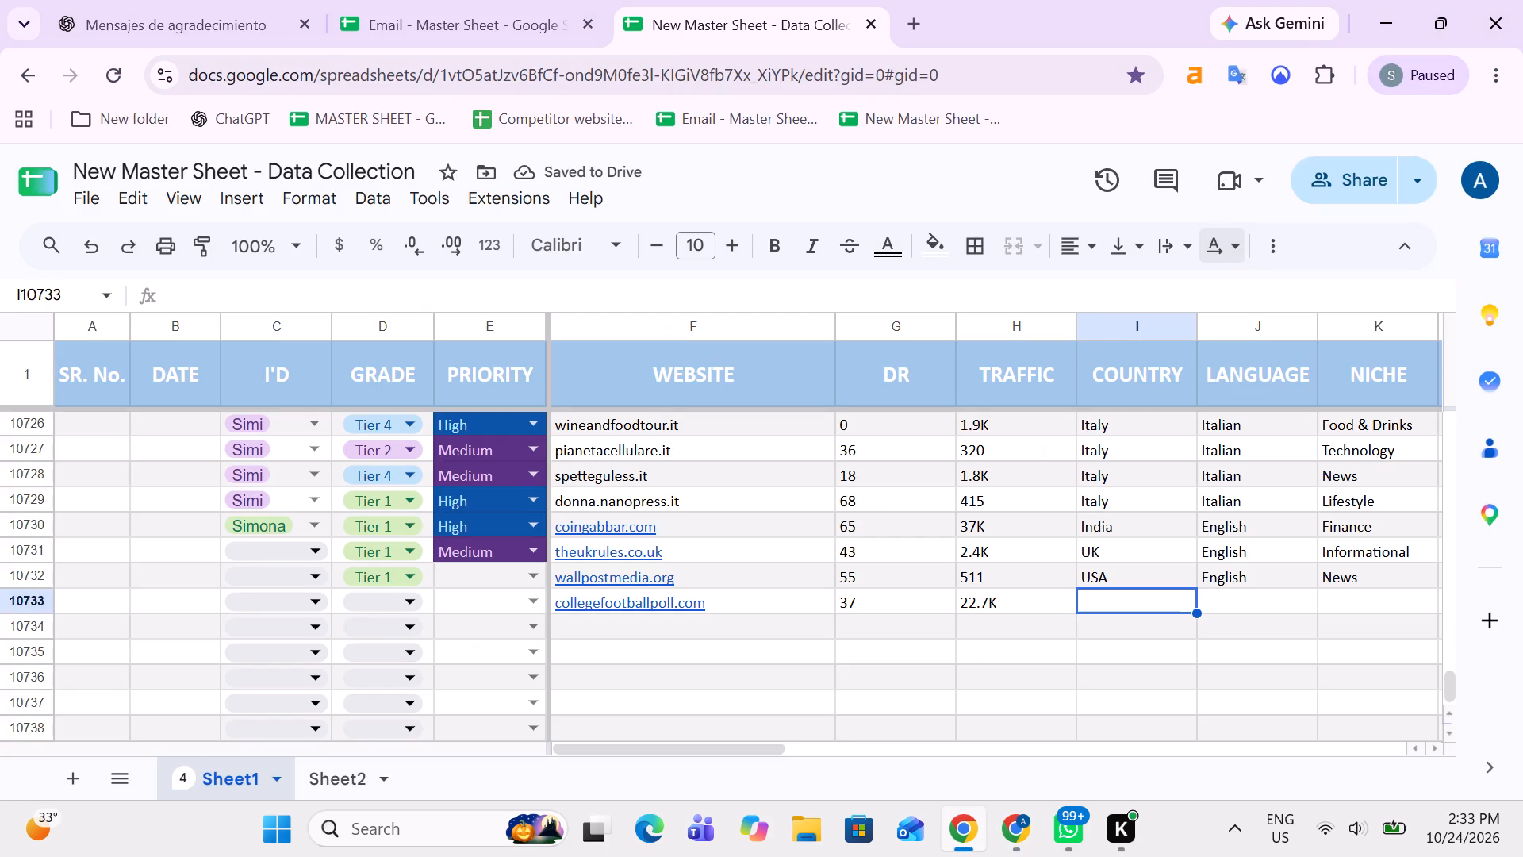
Fill in the collegefootballpoll.com row with country USA, language English and niche Sports.
{"action": "type", "text": "US"}
{"action": "key", "text": "Right"}
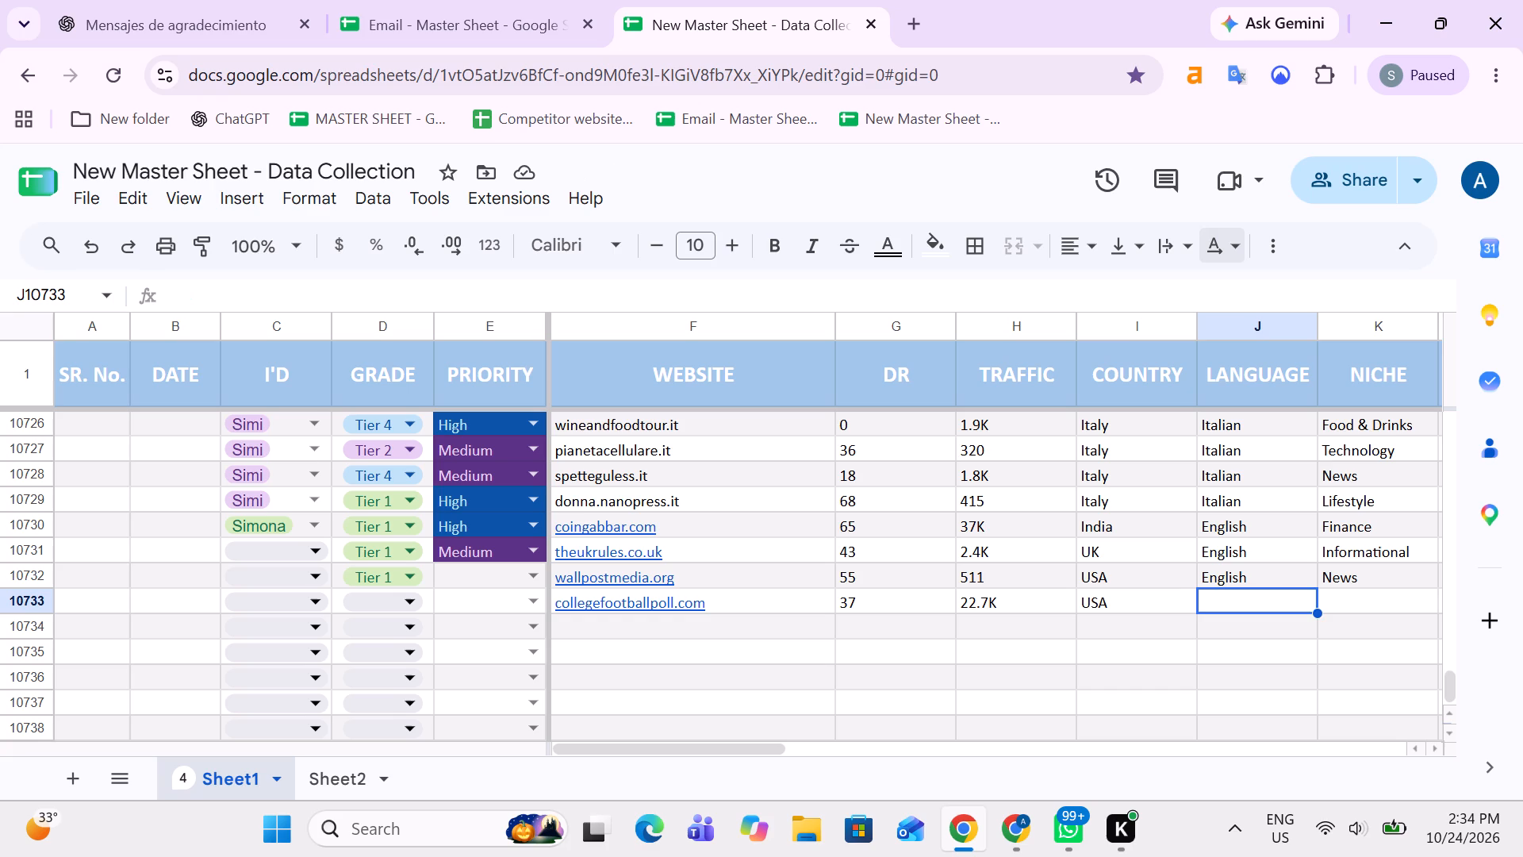
{"action": "type", "text": "En"}
{"action": "key", "text": "Right"}
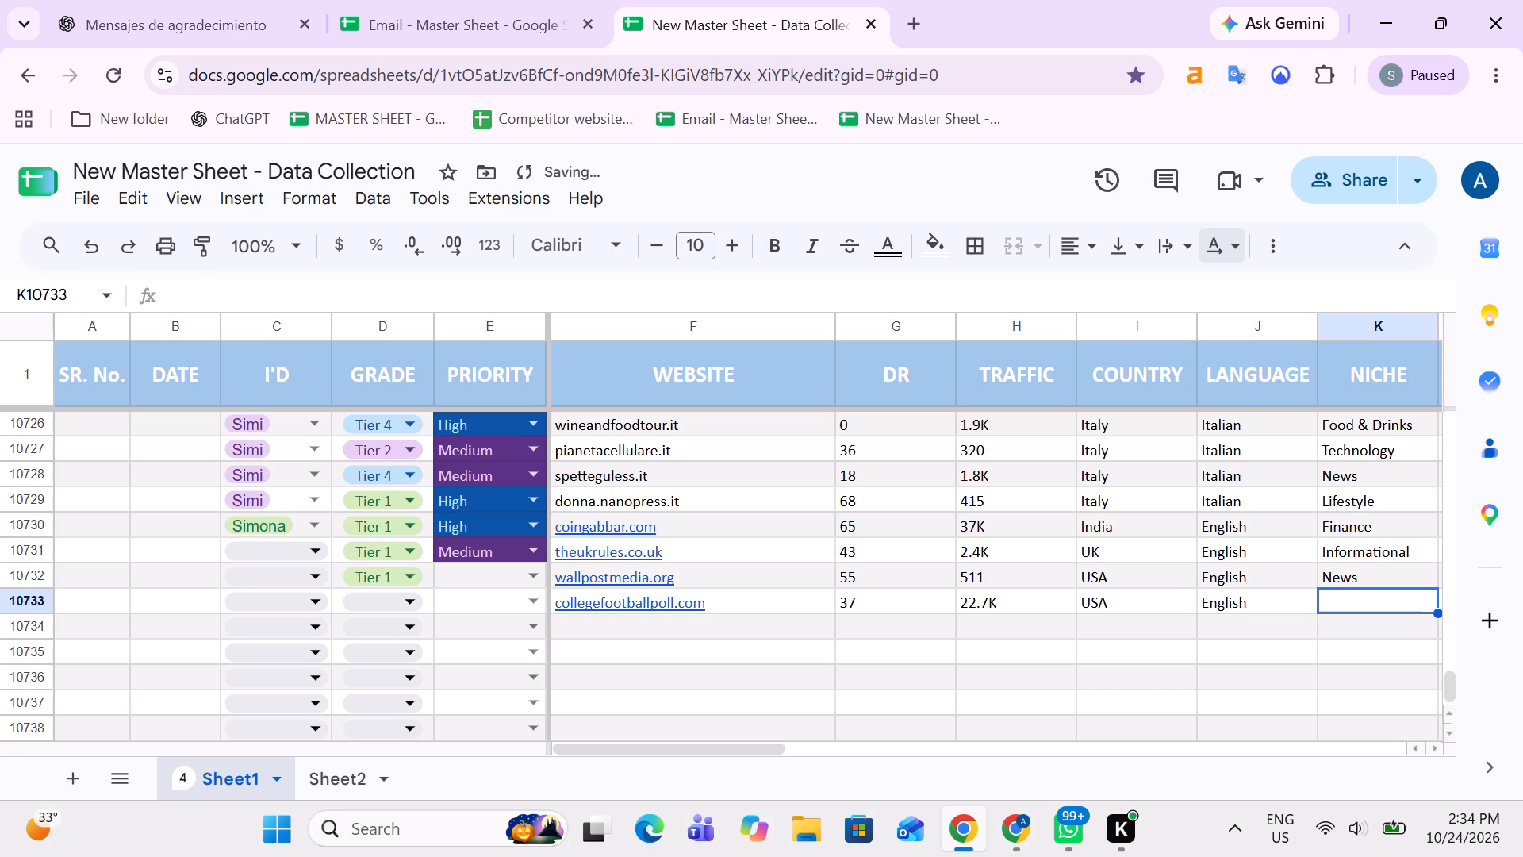
{"action": "type", "text": "Sp"}
{"action": "key", "text": "Right"}
{"action": "key", "text": "Right"}
{"action": "key", "text": "Right"}
{"action": "key", "text": "Left"}
{"action": "key", "text": "Left"}
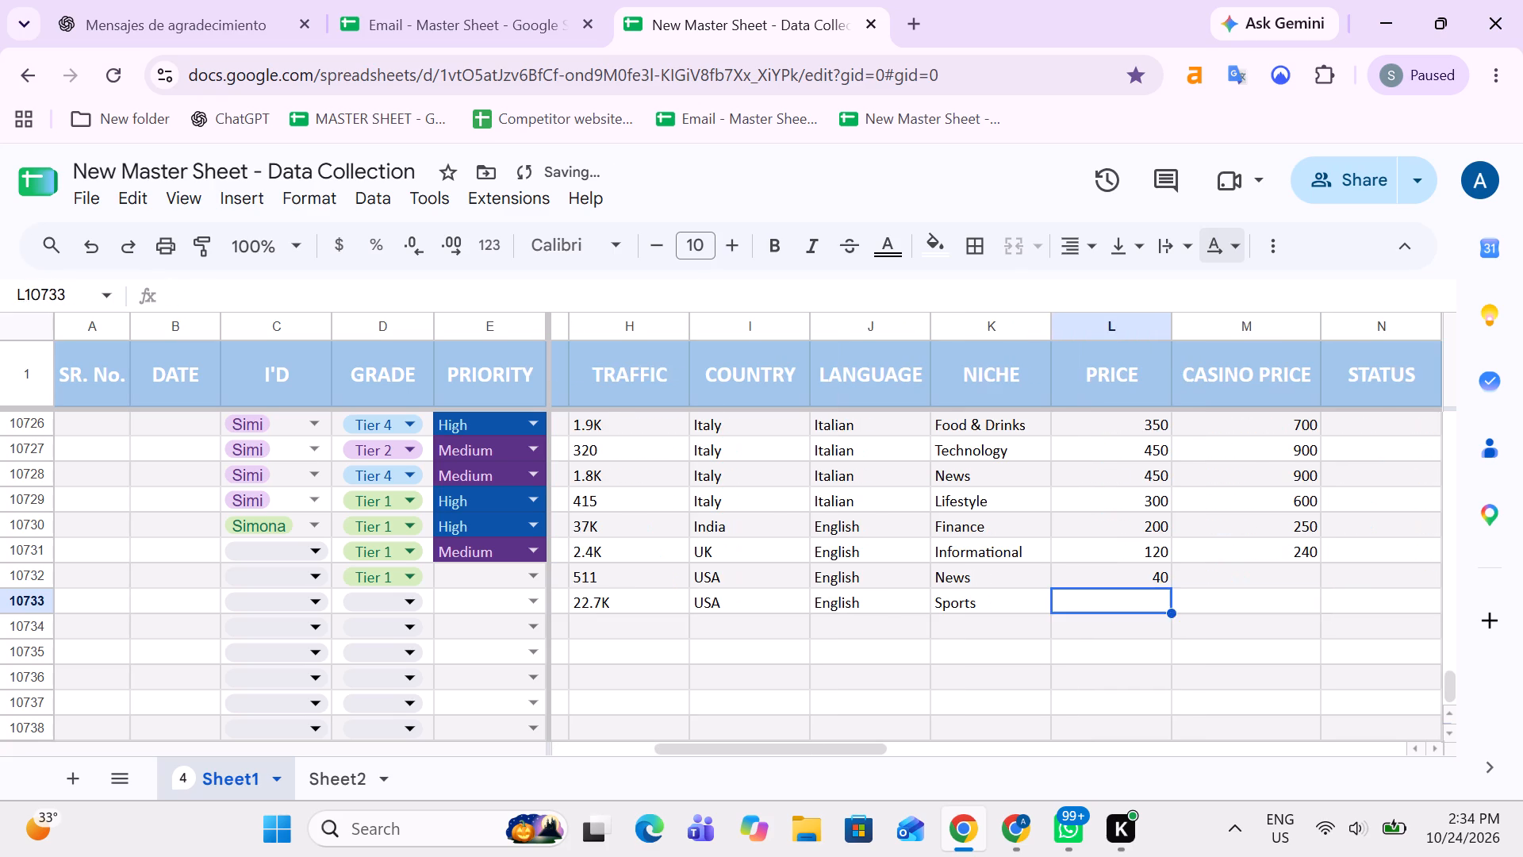
{"action": "key", "text": "Right"}
{"action": "key", "text": "Left"}
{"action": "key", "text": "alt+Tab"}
{"action": "left_click", "coordinate": [0, 420]}
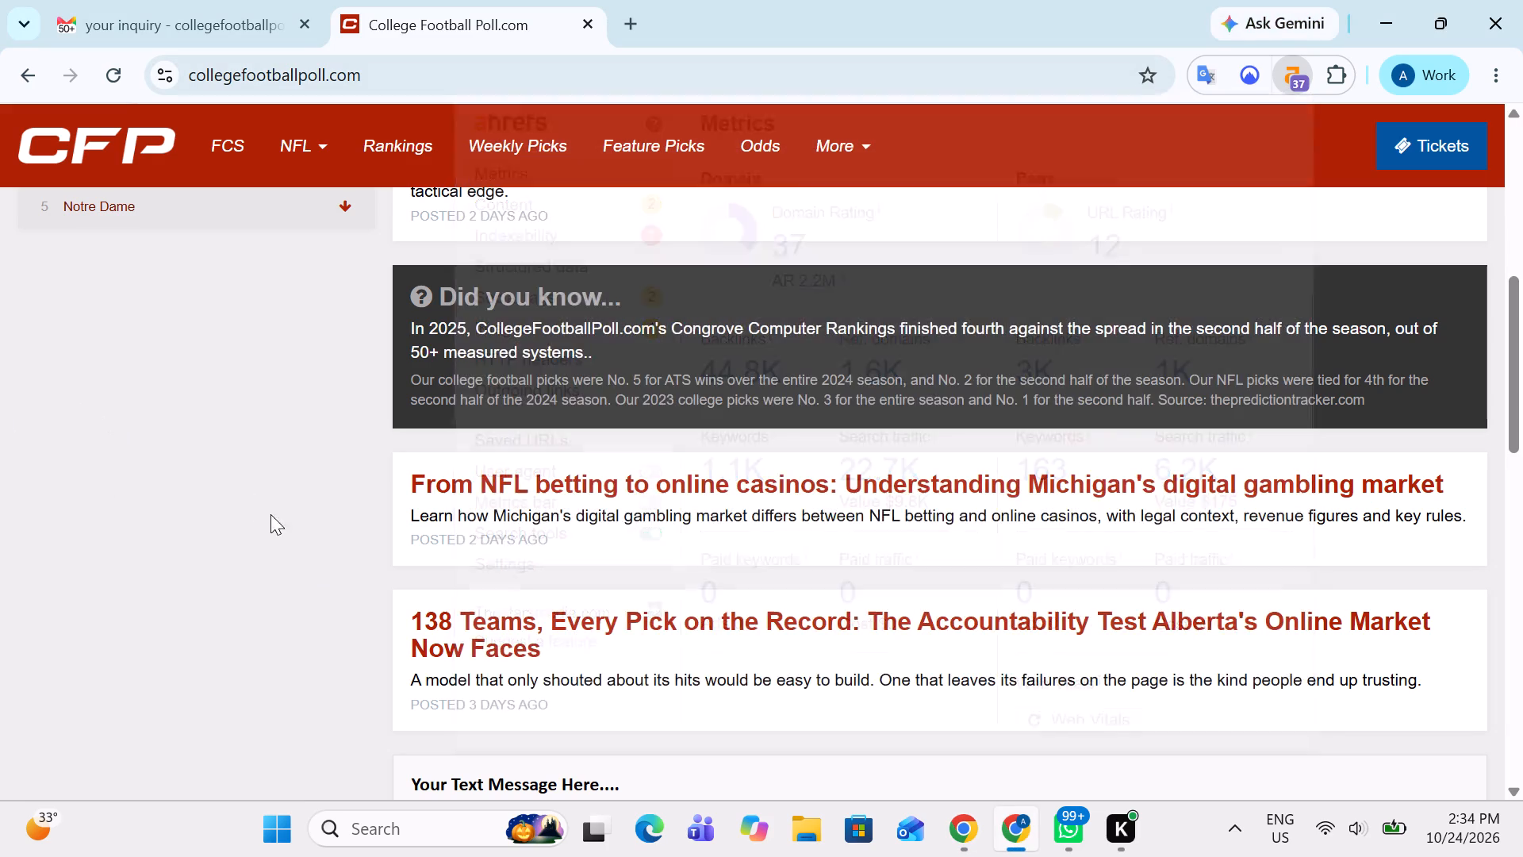
{"action": "scroll", "coordinate": [454, 486], "scroll_direction": "up", "scroll_amount": 20}
{"action": "scroll", "coordinate": [1117, 457], "scroll_direction": "down", "scroll_amount": 4}
{"action": "scroll", "coordinate": [1086, 461], "scroll_direction": "up", "scroll_amount": 5}
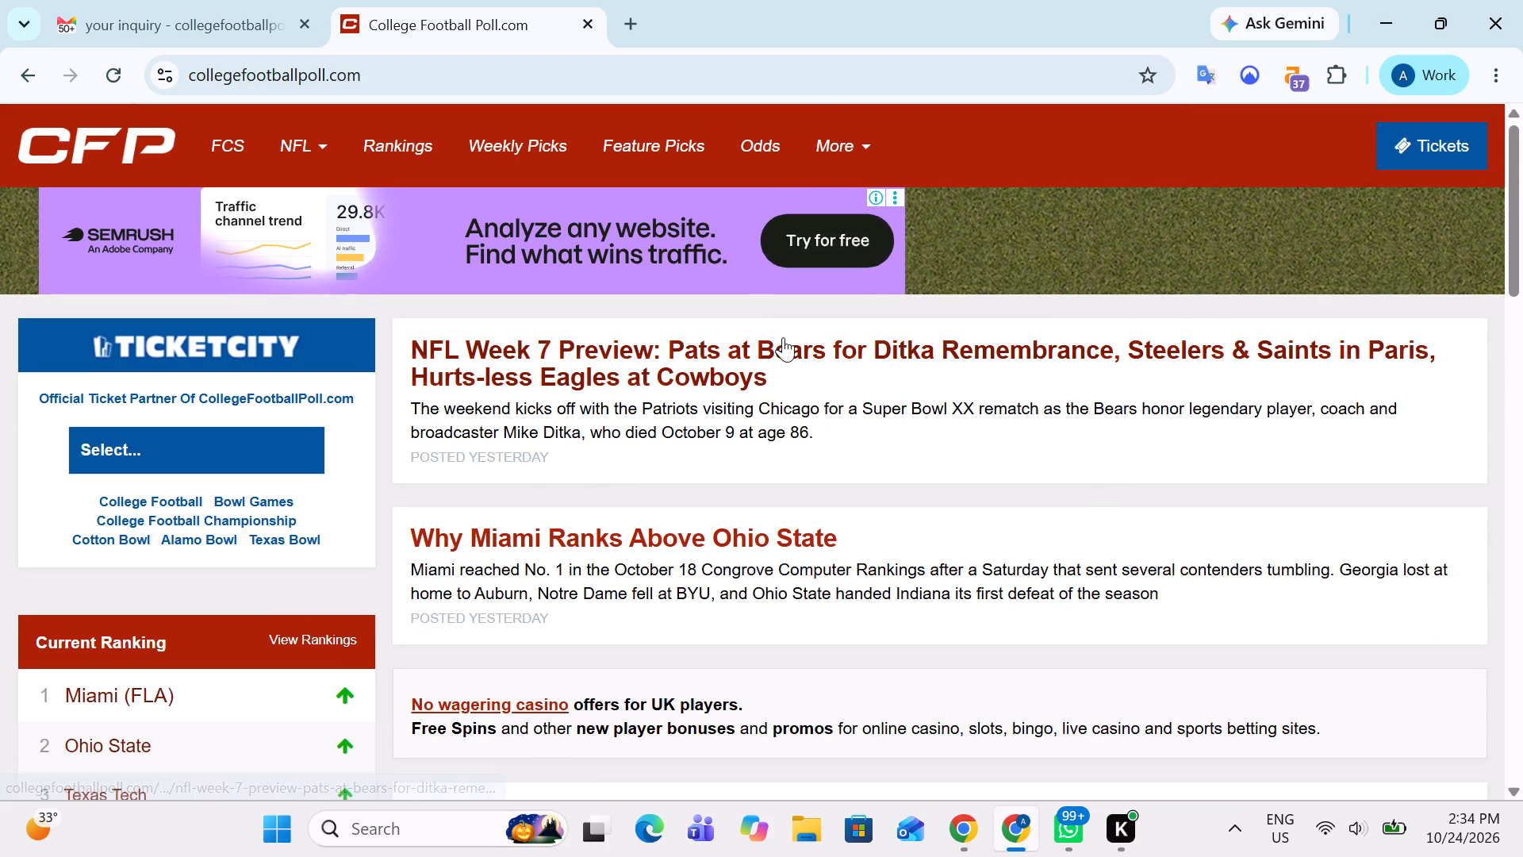
{"action": "left_click", "coordinate": [858, 154]}
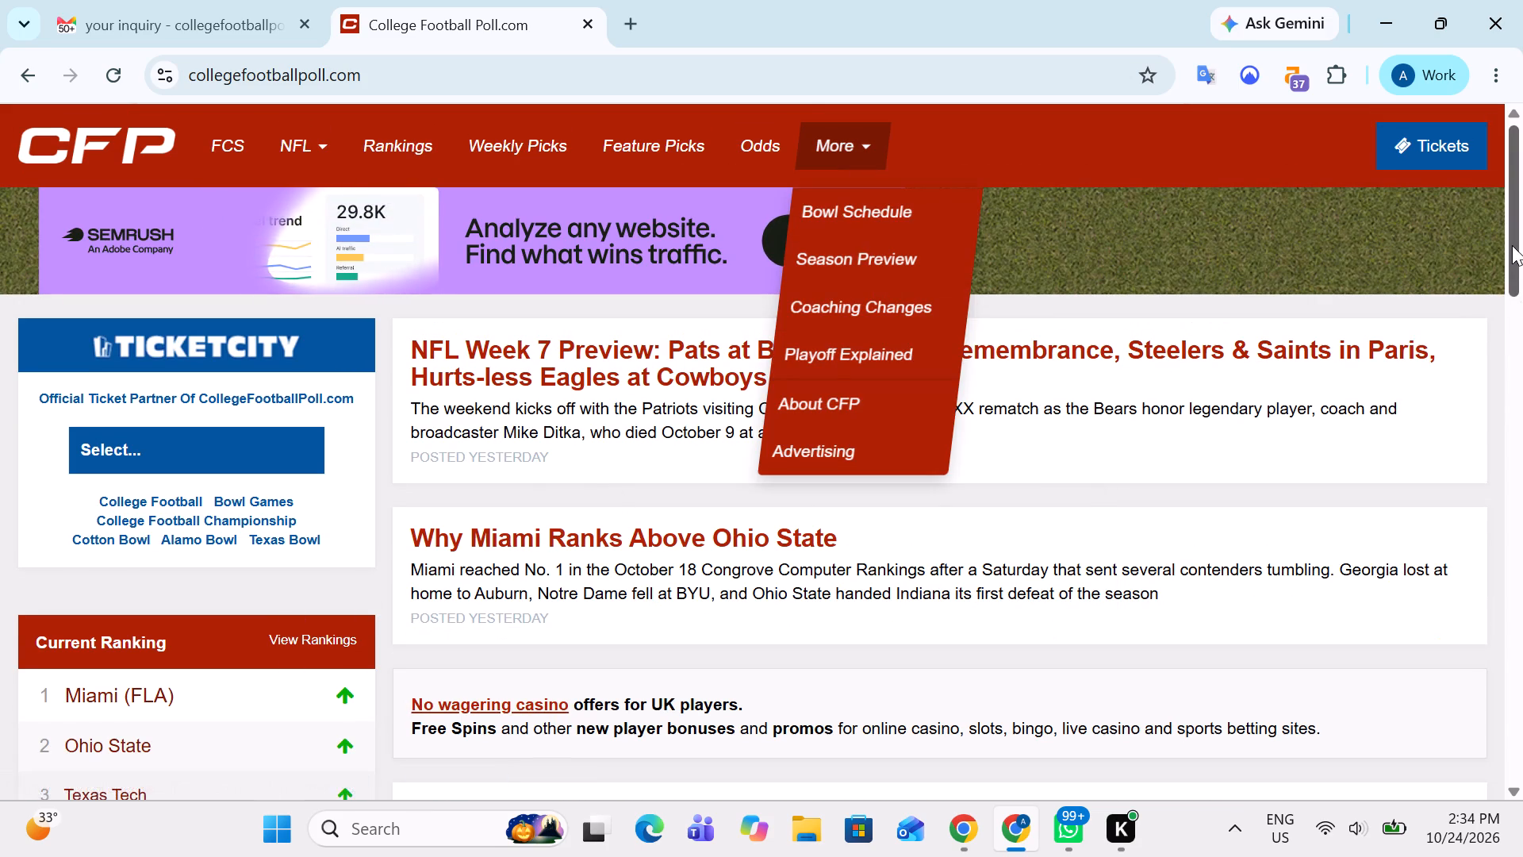
{"action": "left_click_drag", "start_coordinate": [1512, 244], "coordinate": [1438, 856]}
{"action": "scroll", "coordinate": [130, 459], "scroll_direction": "up", "scroll_amount": 1}
{"action": "scroll", "coordinate": [143, 617], "scroll_direction": "up", "scroll_amount": 4}
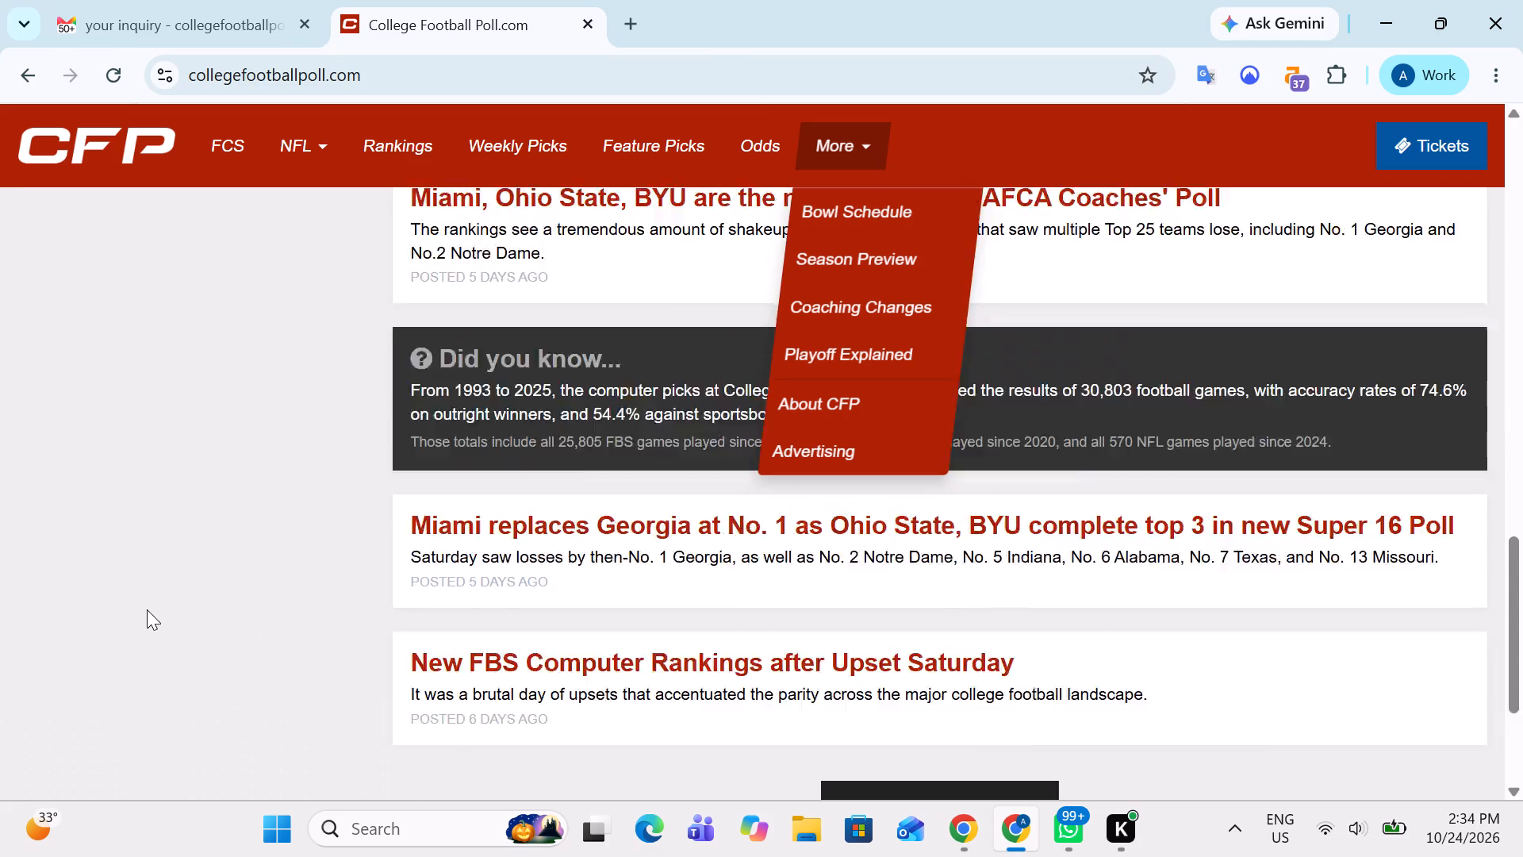
{"action": "scroll", "coordinate": [147, 609], "scroll_direction": "up", "scroll_amount": 20}
{"action": "scroll", "coordinate": [147, 609], "scroll_direction": "up", "scroll_amount": 9}
{"action": "left_click", "coordinate": [176, 433]}
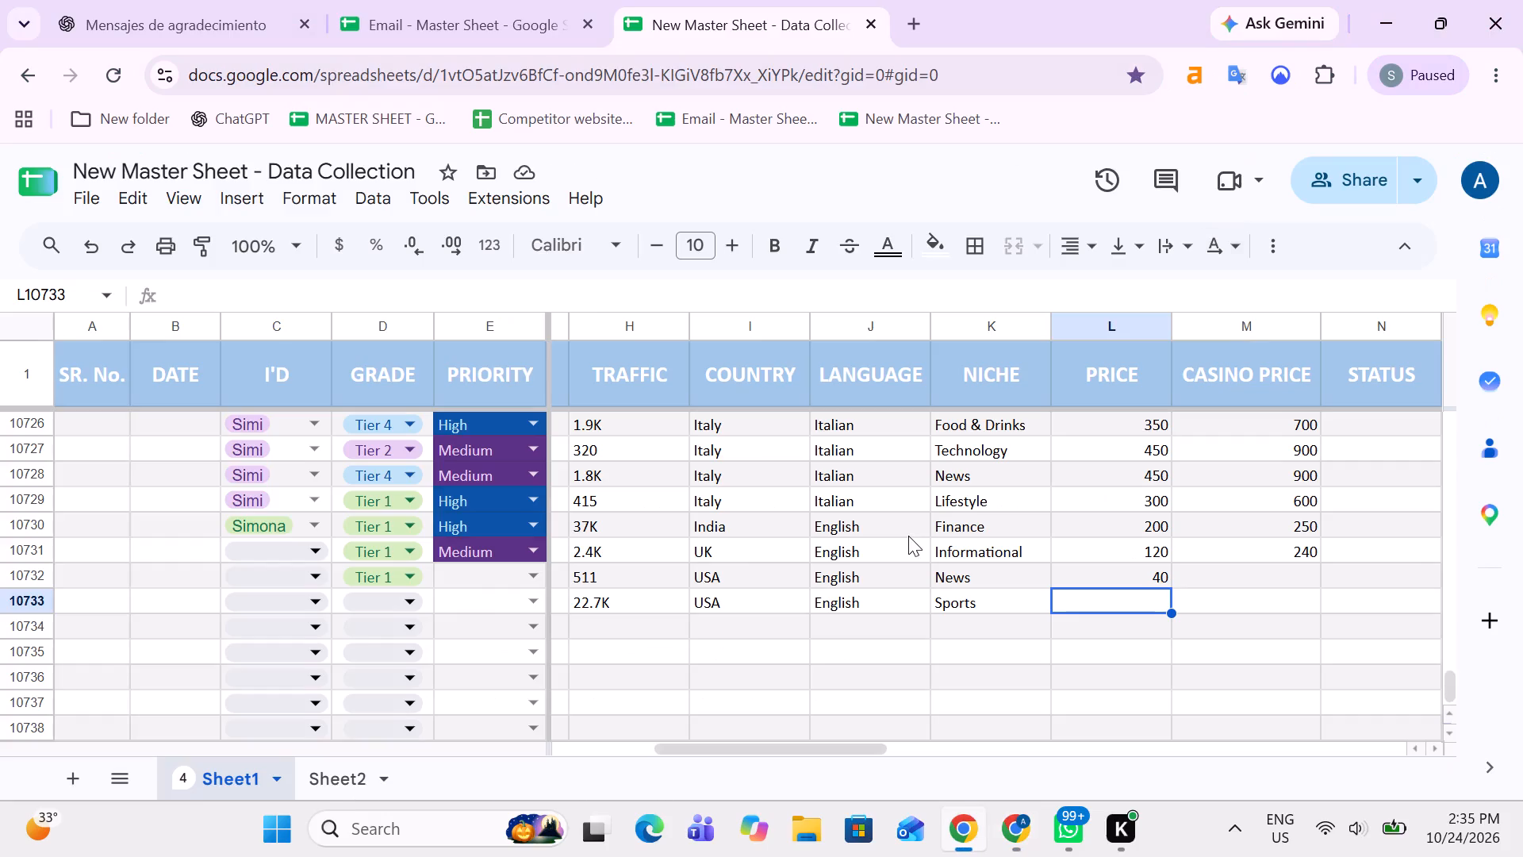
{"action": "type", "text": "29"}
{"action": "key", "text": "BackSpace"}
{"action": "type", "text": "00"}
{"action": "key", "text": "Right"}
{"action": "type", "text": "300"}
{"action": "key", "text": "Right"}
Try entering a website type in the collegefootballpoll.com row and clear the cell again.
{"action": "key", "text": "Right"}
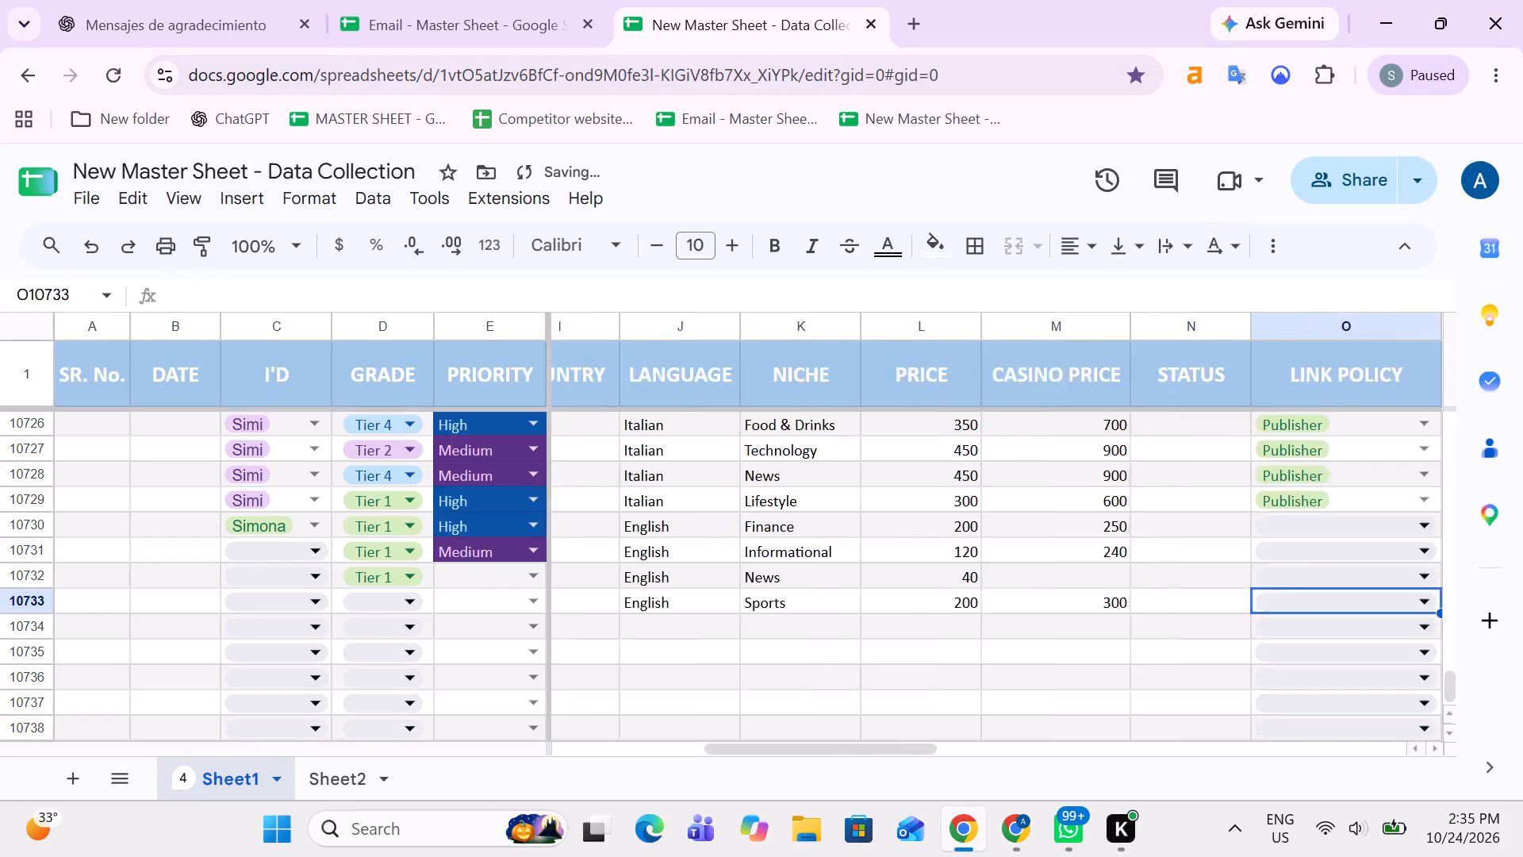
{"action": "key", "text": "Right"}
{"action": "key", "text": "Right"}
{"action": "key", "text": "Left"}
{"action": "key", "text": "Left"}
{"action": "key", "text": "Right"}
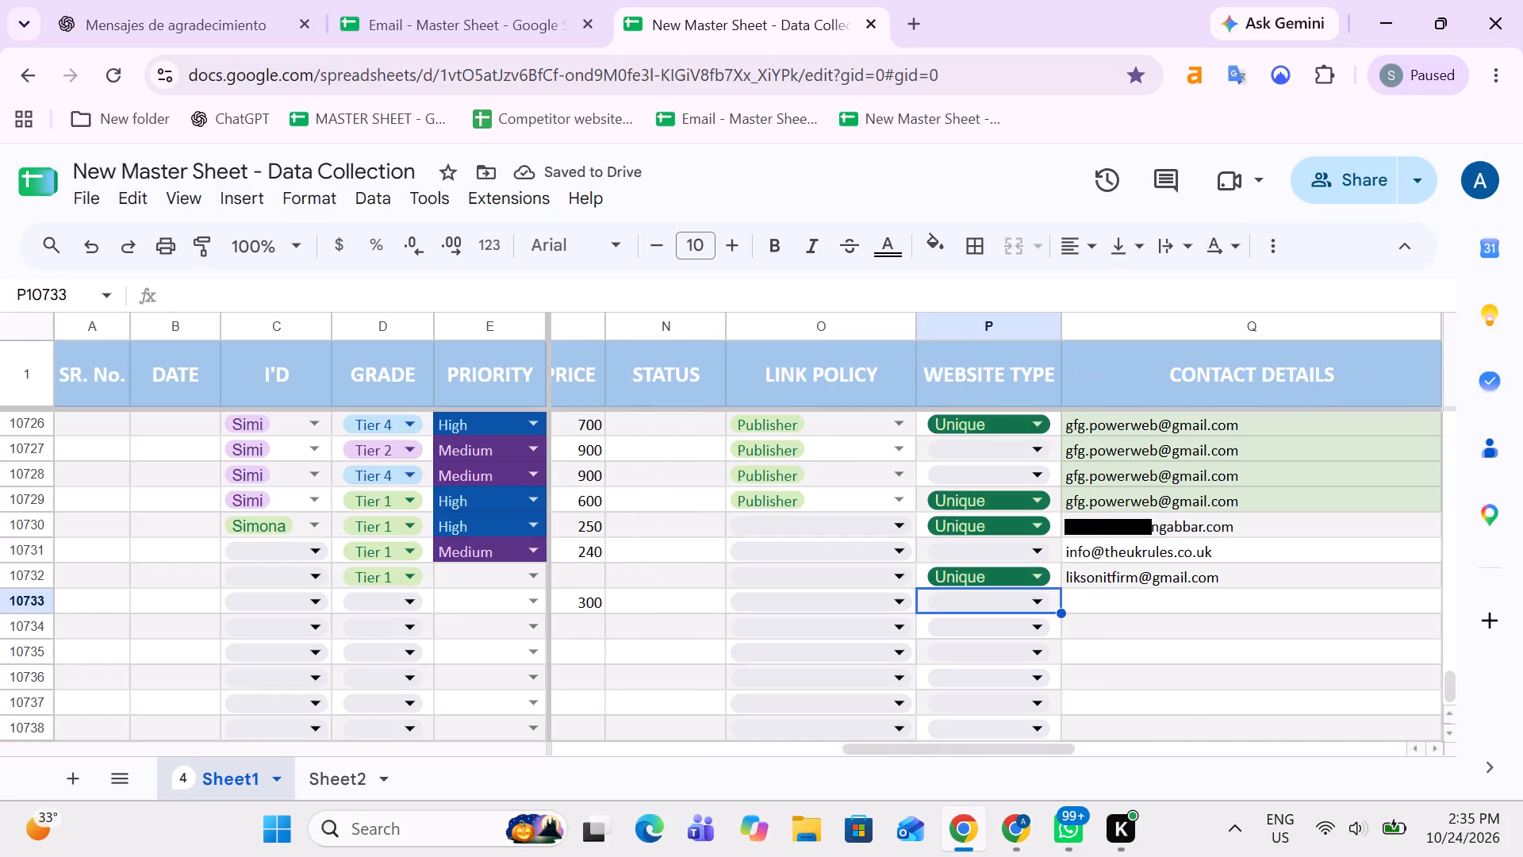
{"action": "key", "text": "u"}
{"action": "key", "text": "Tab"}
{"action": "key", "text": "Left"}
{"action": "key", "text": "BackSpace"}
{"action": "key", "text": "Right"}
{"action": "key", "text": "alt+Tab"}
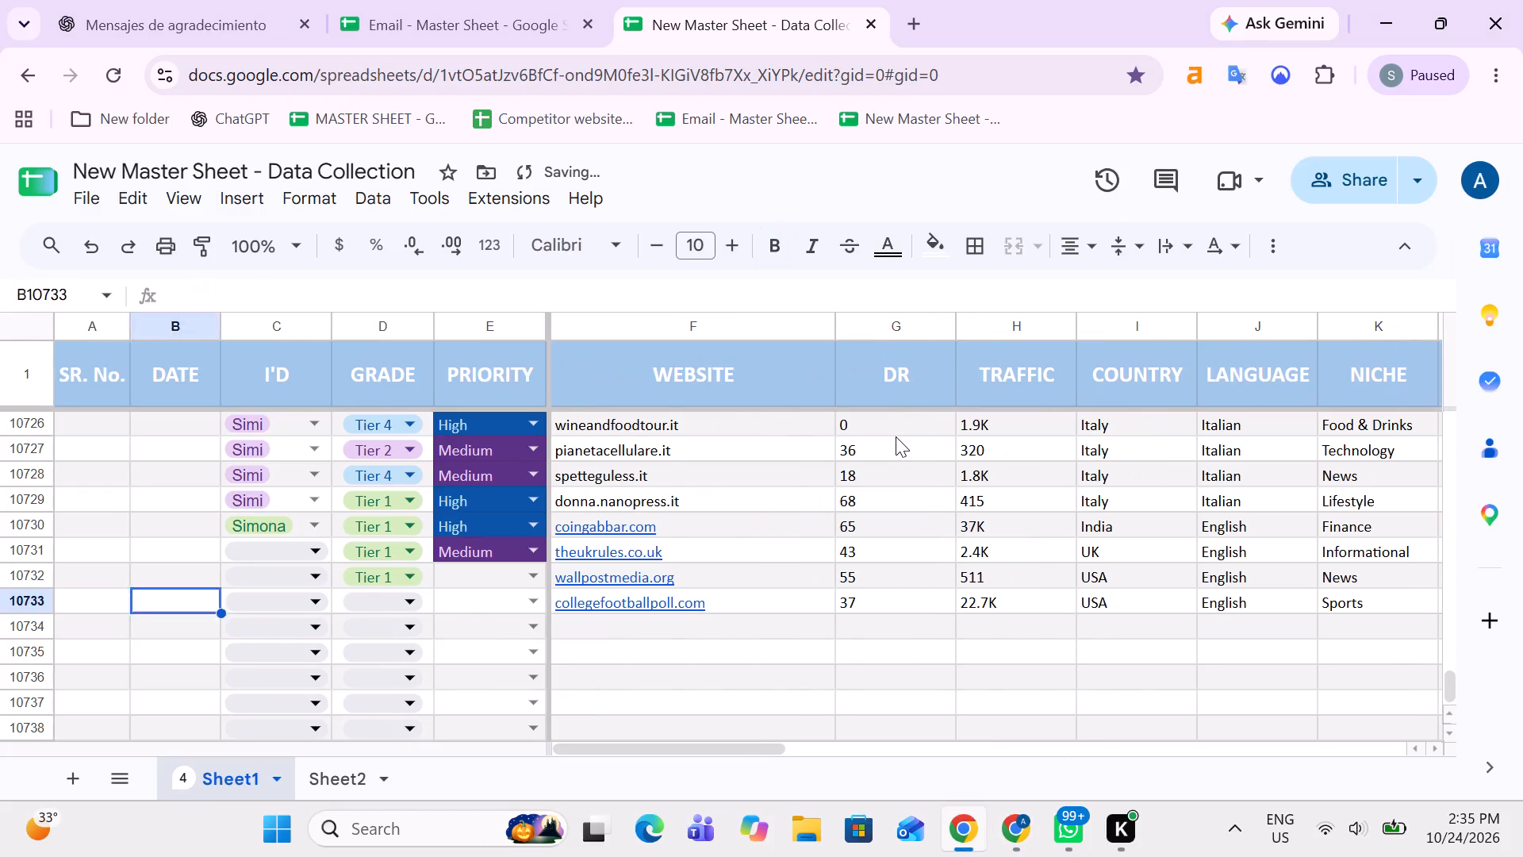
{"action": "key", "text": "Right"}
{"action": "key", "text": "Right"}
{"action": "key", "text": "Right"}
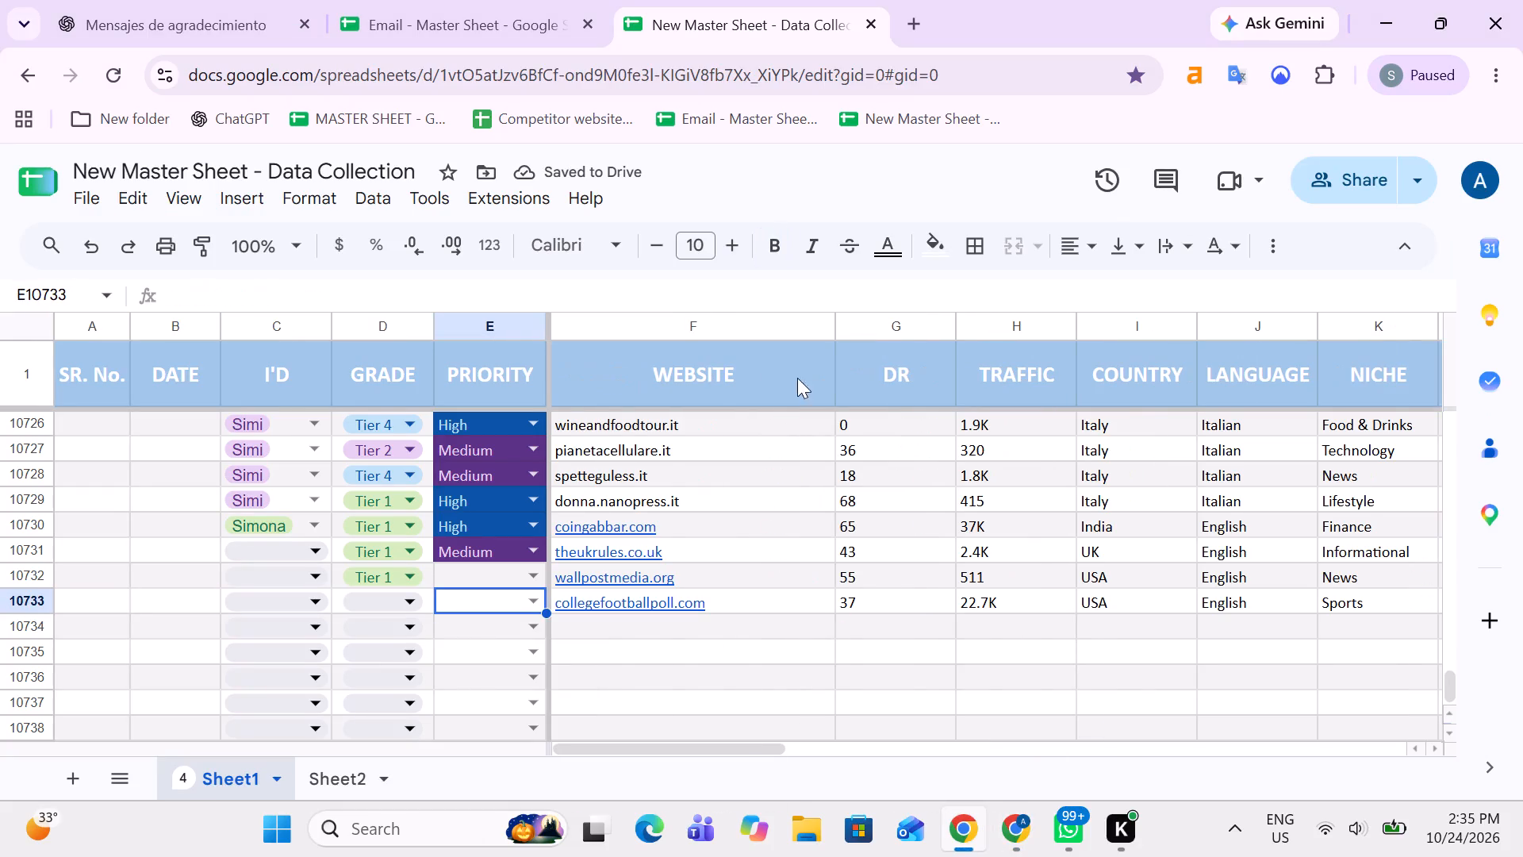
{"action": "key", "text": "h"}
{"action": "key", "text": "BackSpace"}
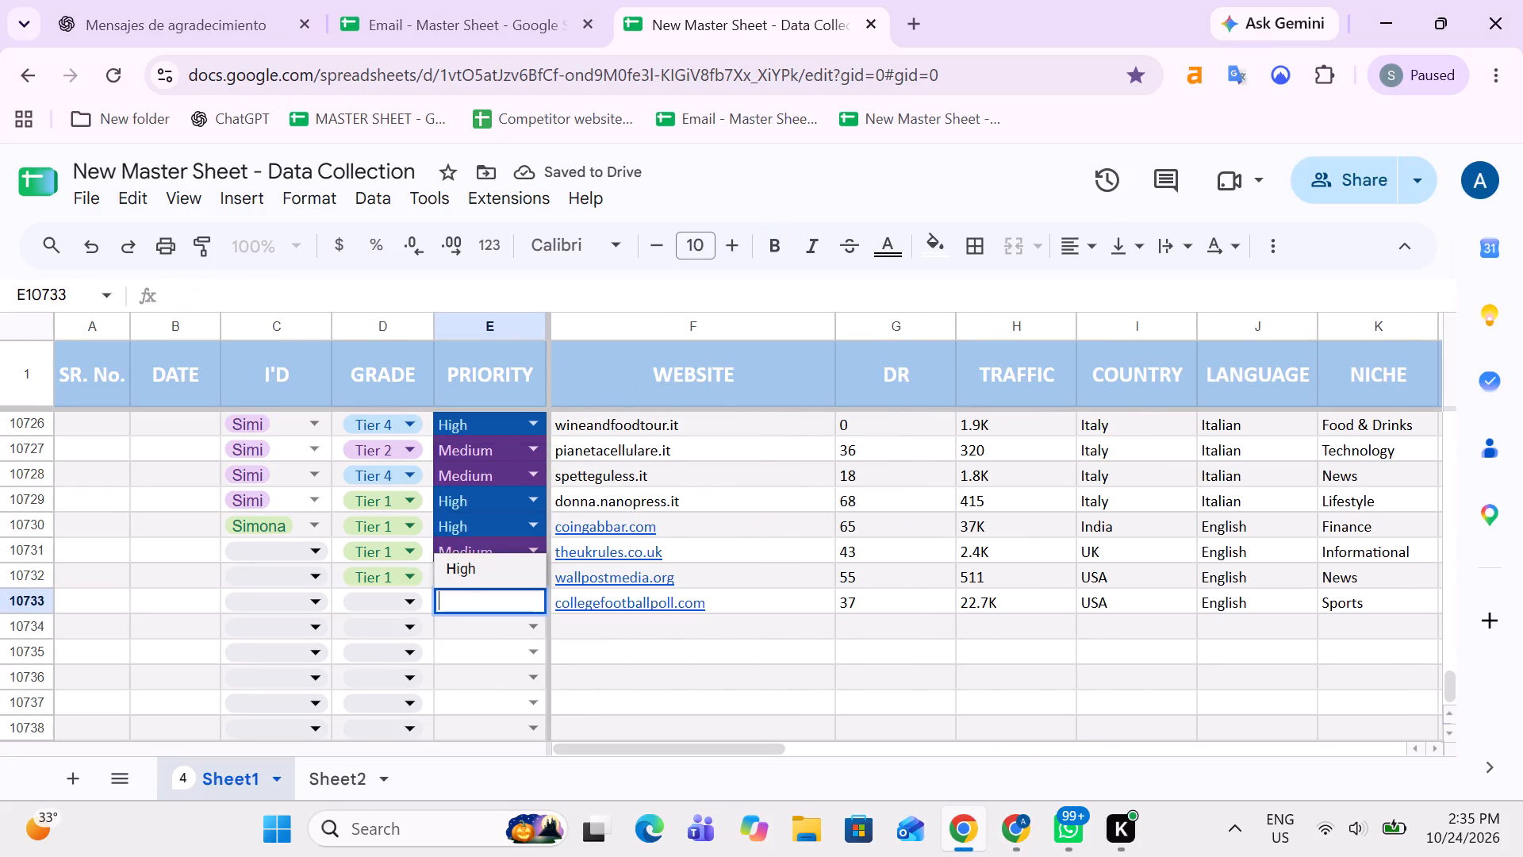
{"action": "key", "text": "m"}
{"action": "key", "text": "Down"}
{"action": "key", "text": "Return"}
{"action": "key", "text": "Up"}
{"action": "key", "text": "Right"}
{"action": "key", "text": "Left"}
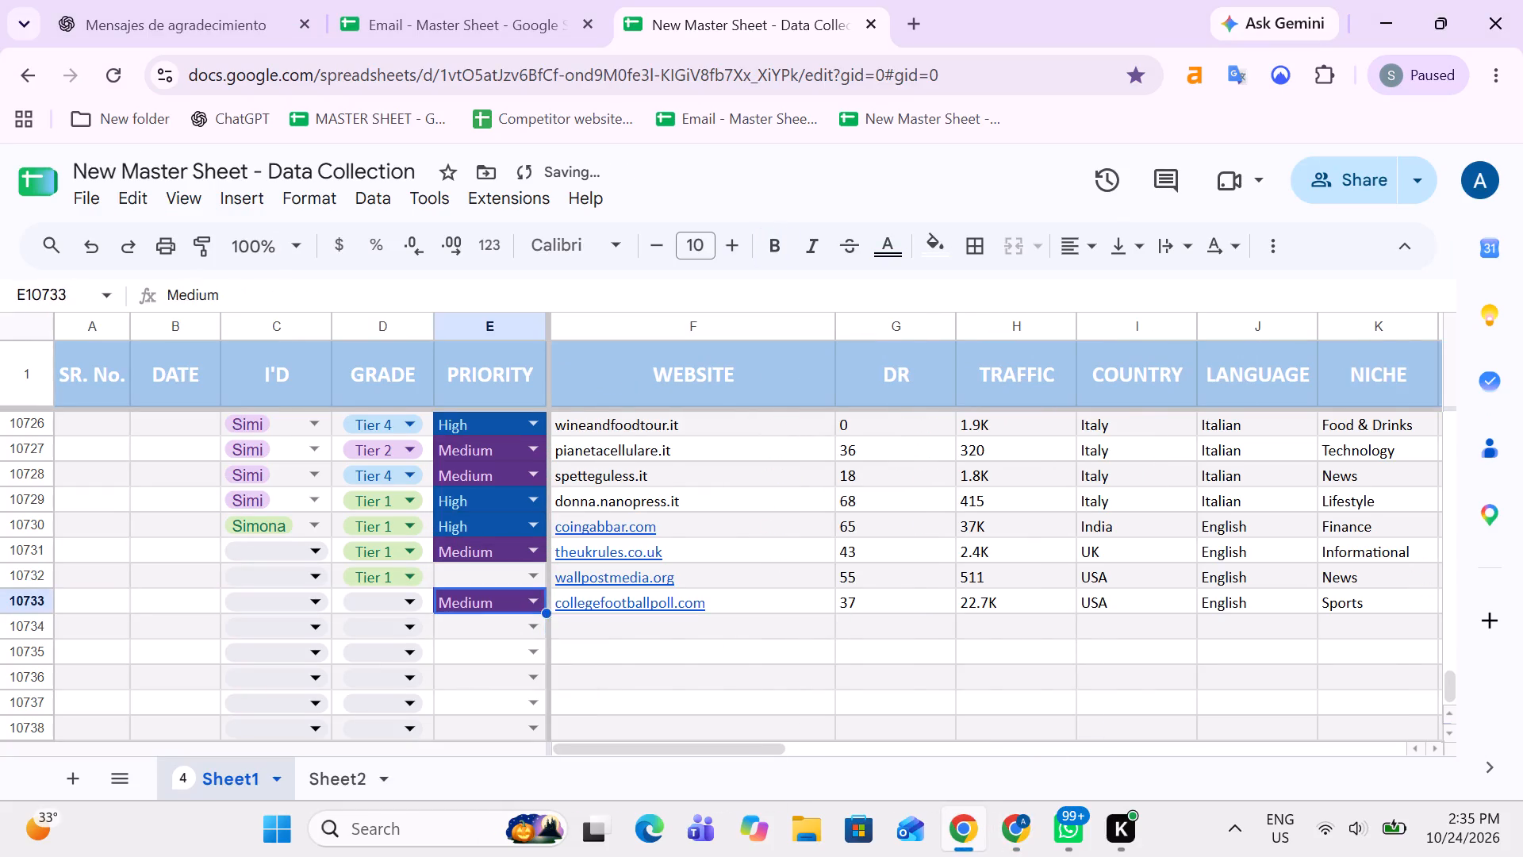
Choose a tier in the grade cell of the collegefootballpoll.com row.
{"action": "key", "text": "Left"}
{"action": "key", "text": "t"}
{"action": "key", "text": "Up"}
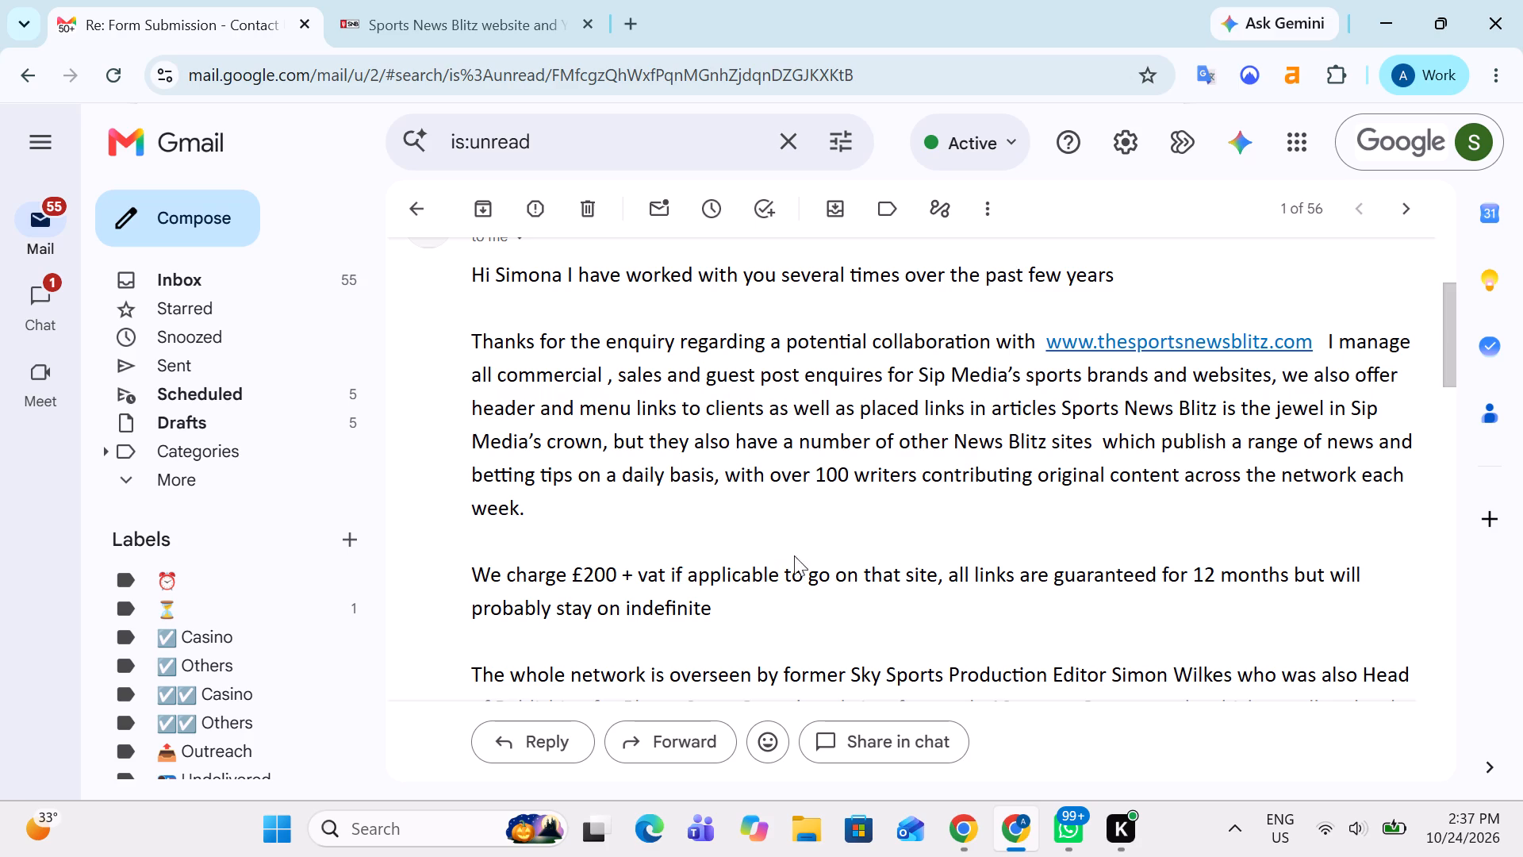
{"action": "scroll", "coordinate": [677, 511], "scroll_direction": "down", "scroll_amount": 2}
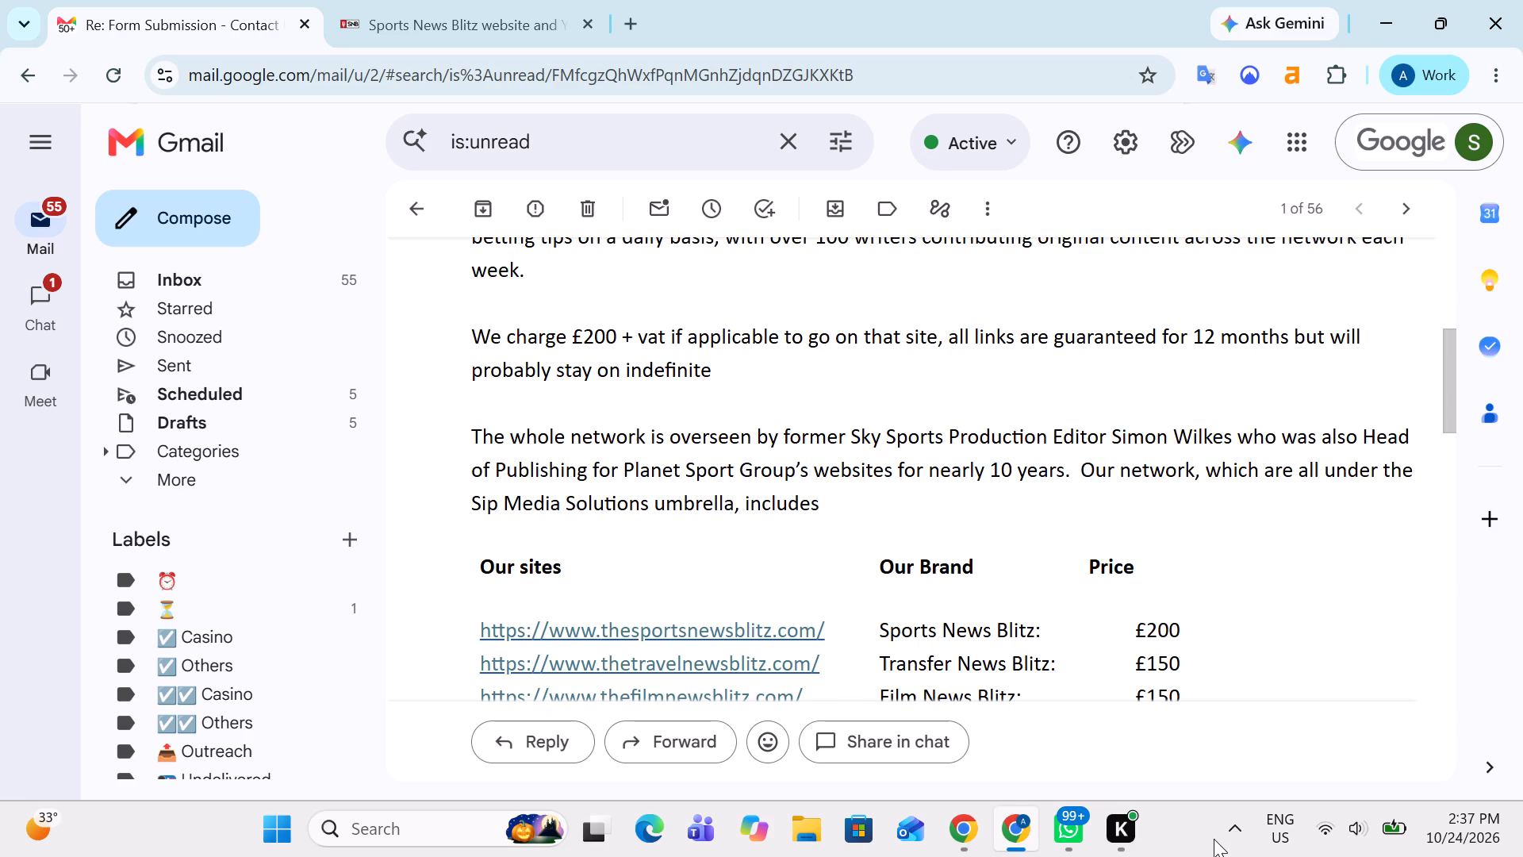
{"action": "scroll", "coordinate": [858, 532], "scroll_direction": "down", "scroll_amount": 2}
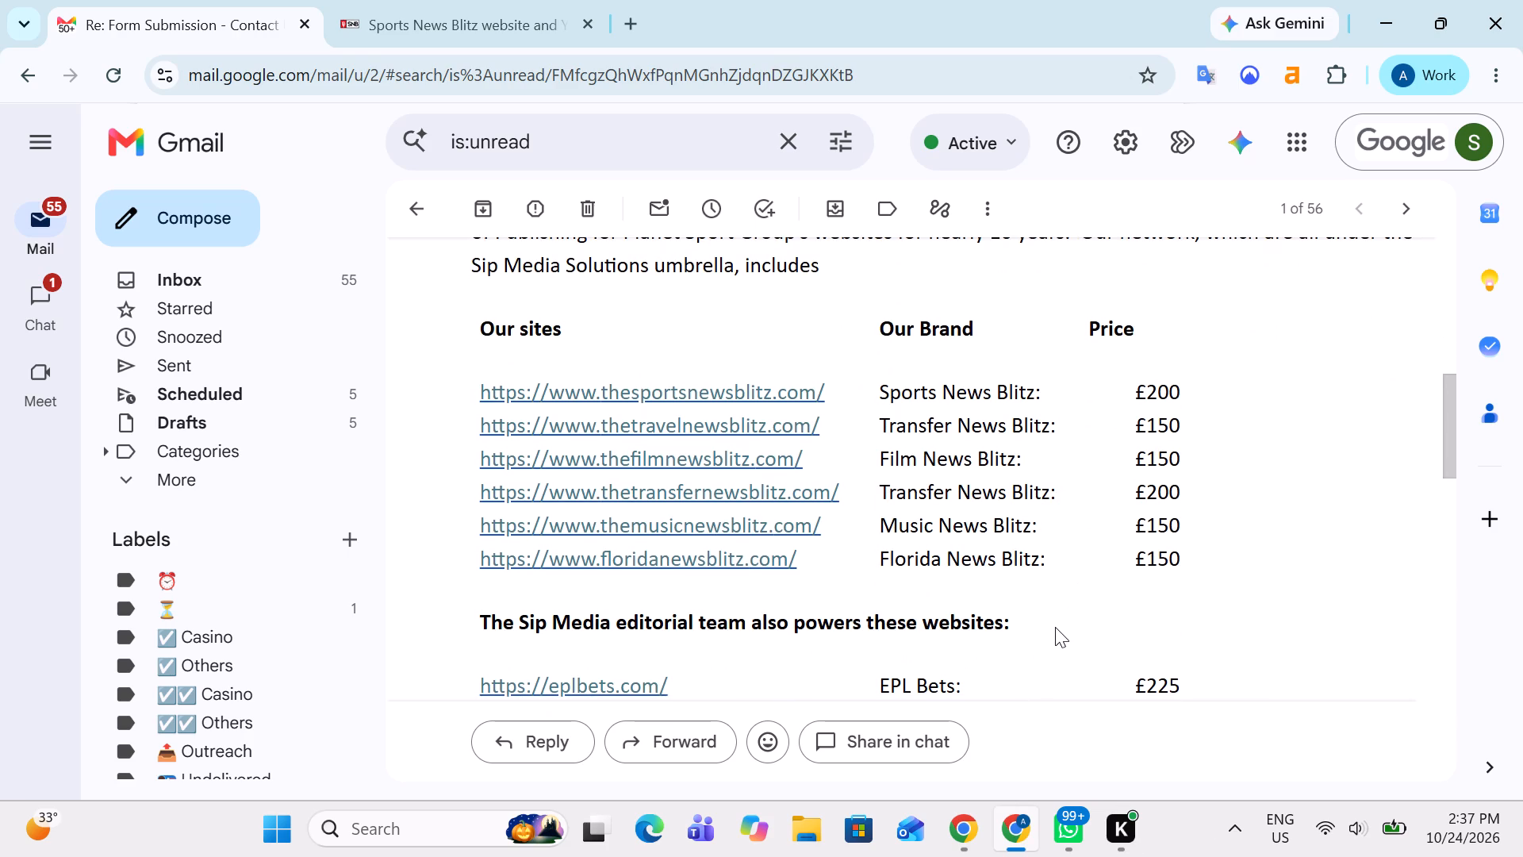
{"action": "scroll", "coordinate": [1044, 651], "scroll_direction": "down", "scroll_amount": 1}
{"action": "scroll", "coordinate": [1011, 440], "scroll_direction": "down", "scroll_amount": 2}
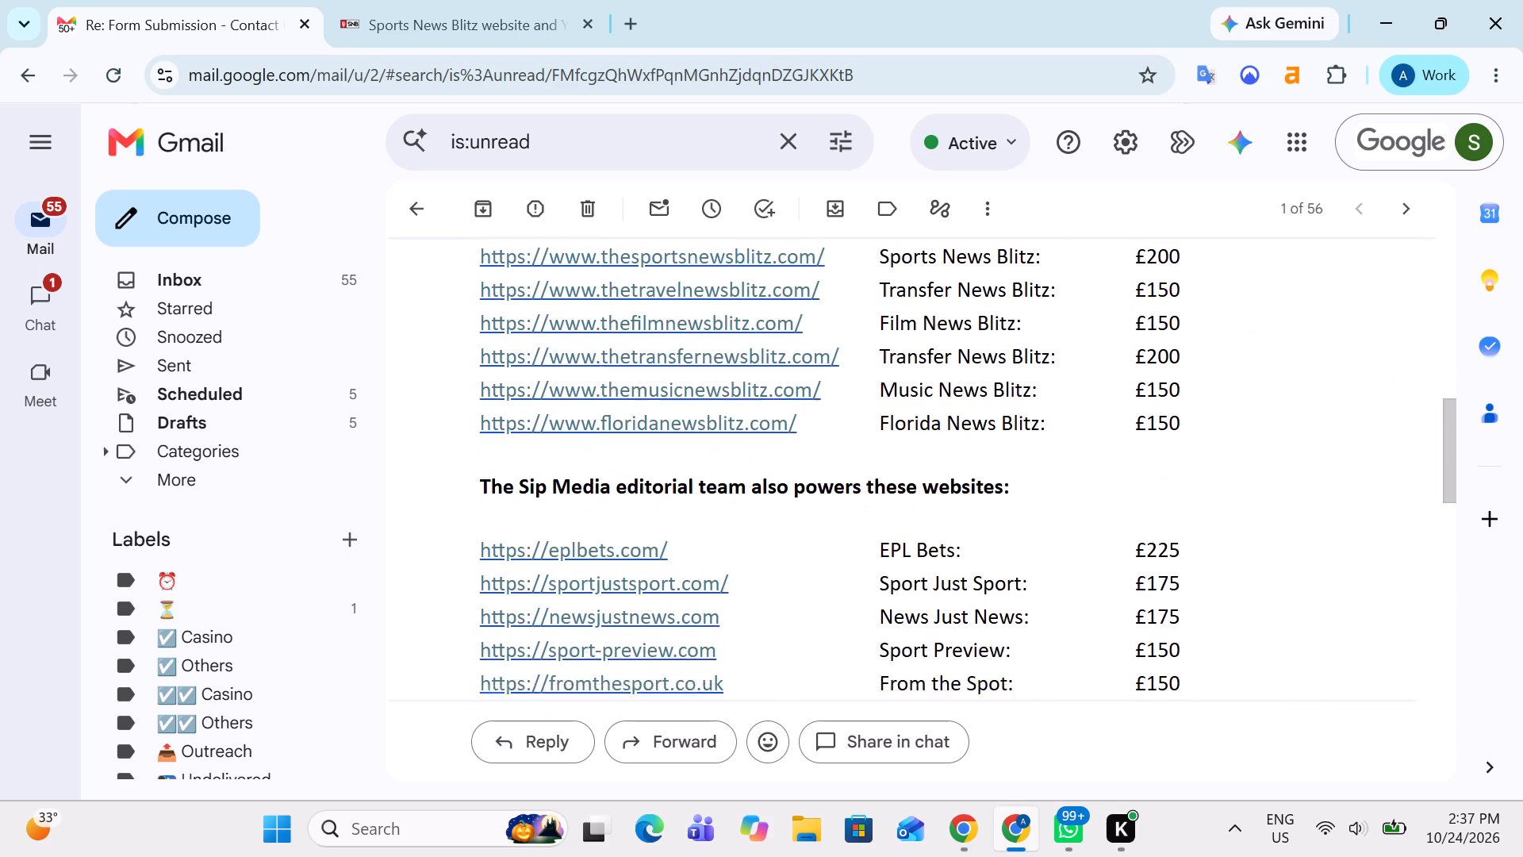
{"action": "scroll", "coordinate": [1011, 440], "scroll_direction": "down", "scroll_amount": 2}
{"action": "scroll", "coordinate": [838, 550], "scroll_direction": "down", "scroll_amount": 1}
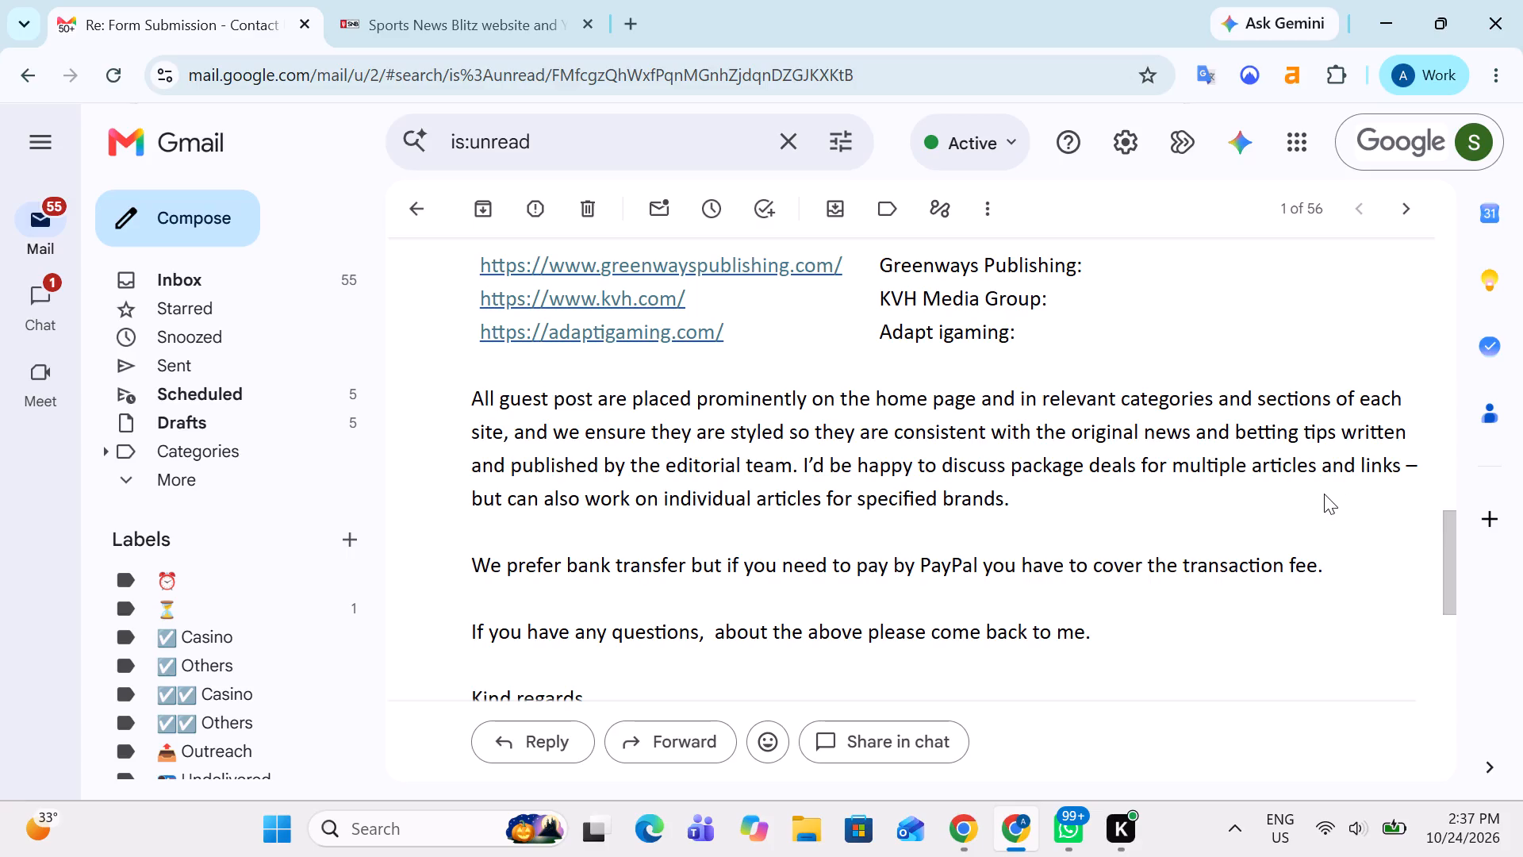
{"action": "scroll", "coordinate": [1084, 524], "scroll_direction": "down", "scroll_amount": 5}
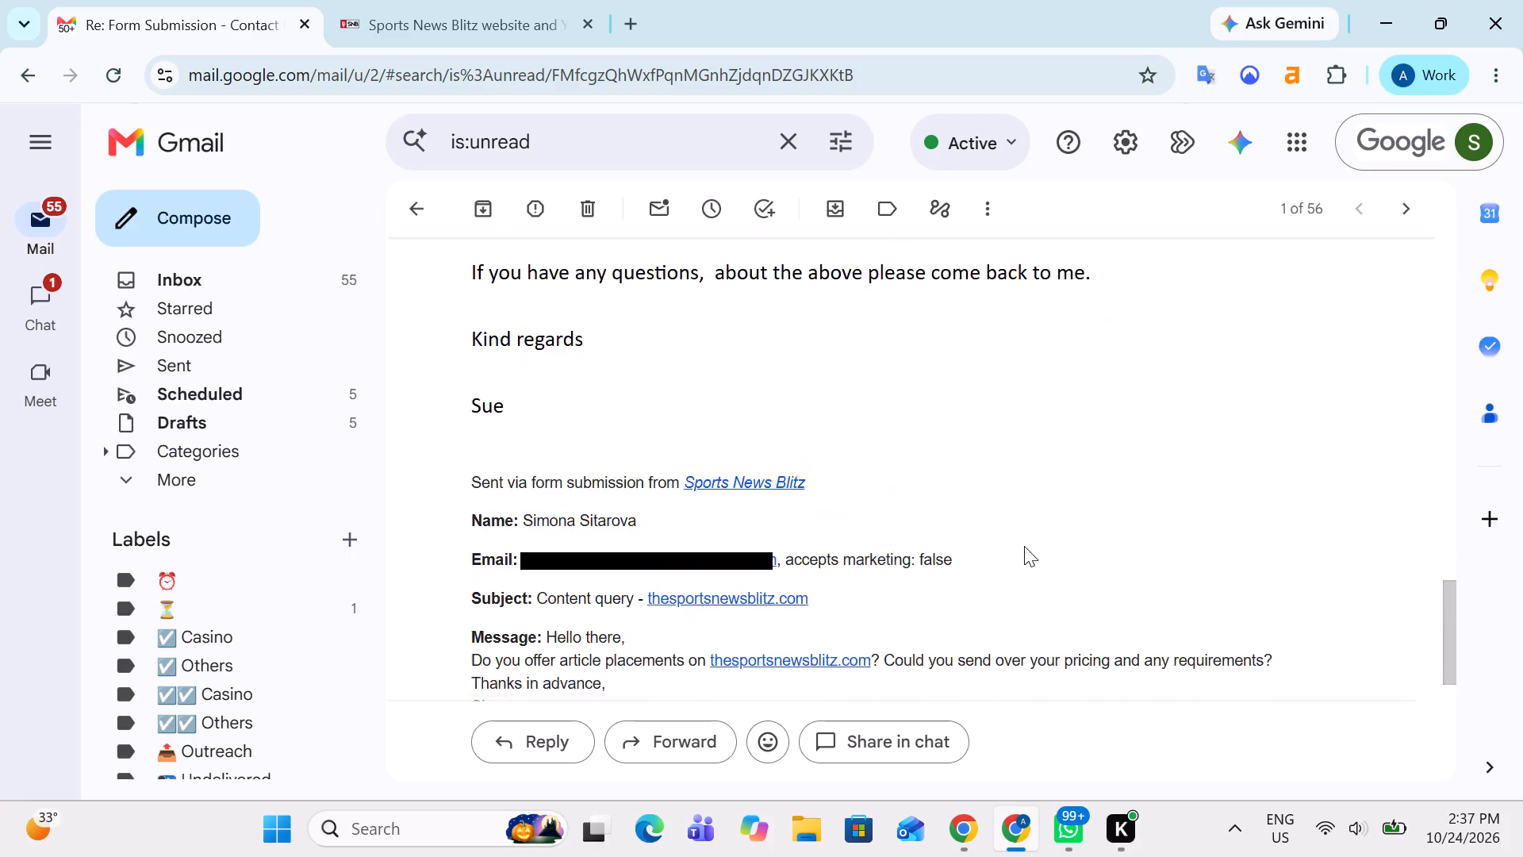
{"action": "scroll", "coordinate": [1024, 546], "scroll_direction": "down", "scroll_amount": 6}
{"action": "scroll", "coordinate": [939, 598], "scroll_direction": "up", "scroll_amount": 17}
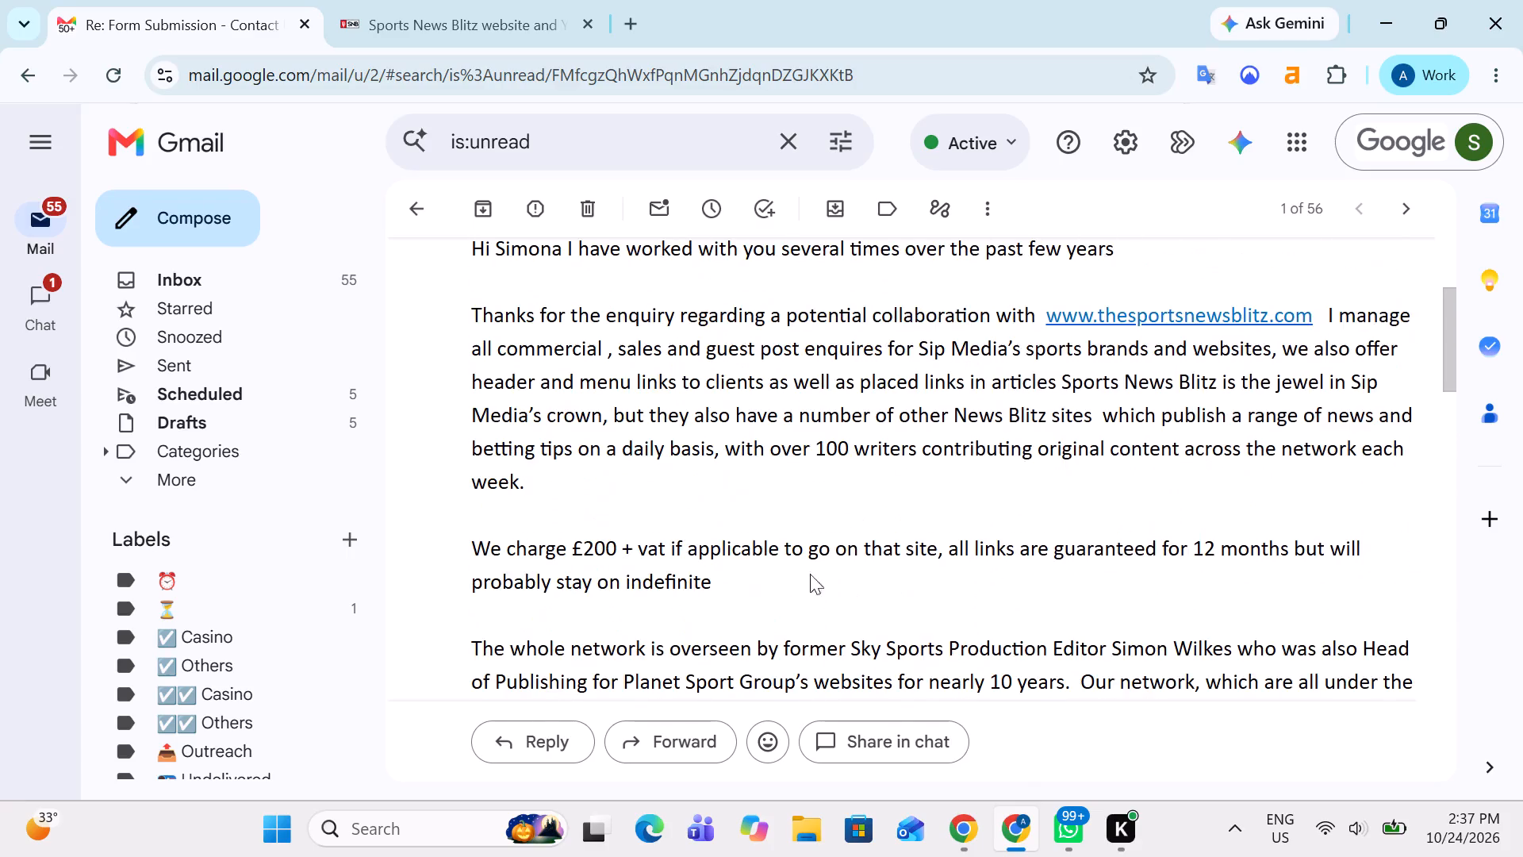
{"action": "scroll", "coordinate": [492, 488], "scroll_direction": "up", "scroll_amount": 2}
{"action": "left_click", "coordinate": [486, 490]}
{"action": "left_click_drag", "start_coordinate": [486, 490], "coordinate": [501, 621]}
{"action": "scroll", "coordinate": [602, 517], "scroll_direction": "down", "scroll_amount": 14}
{"action": "left_click", "coordinate": [601, 505], "text": "shift"}
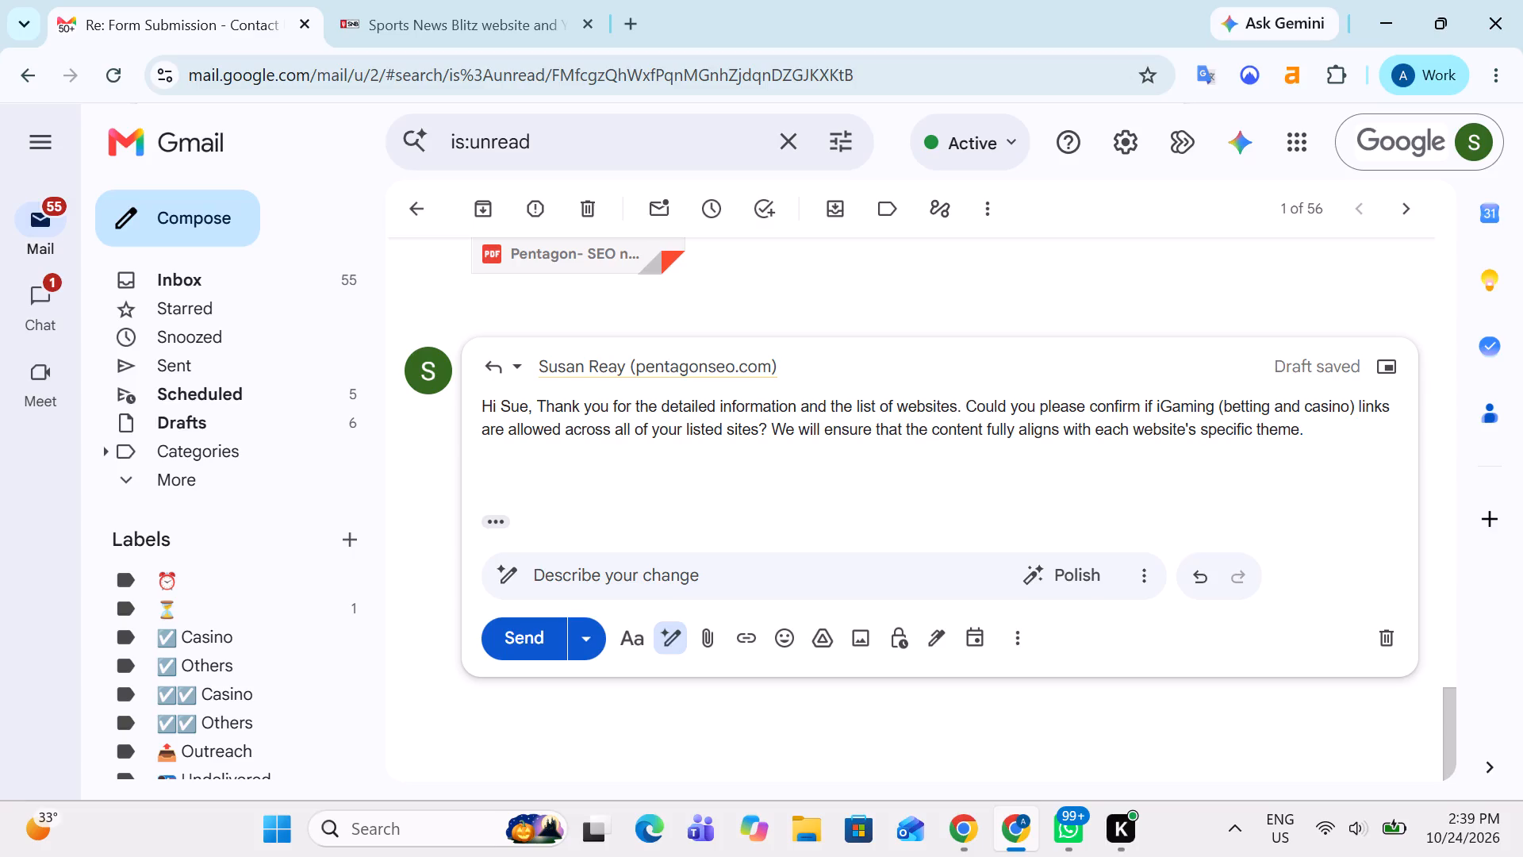
Schedule the reply to Sip Media's representative for Oct 26, 2026 at 3:39 PM and return to the start of the conversation.
{"action": "left_click", "coordinate": [580, 620]}
{"action": "left_click", "coordinate": [574, 588]}
{"action": "left_click", "coordinate": [860, 597]}
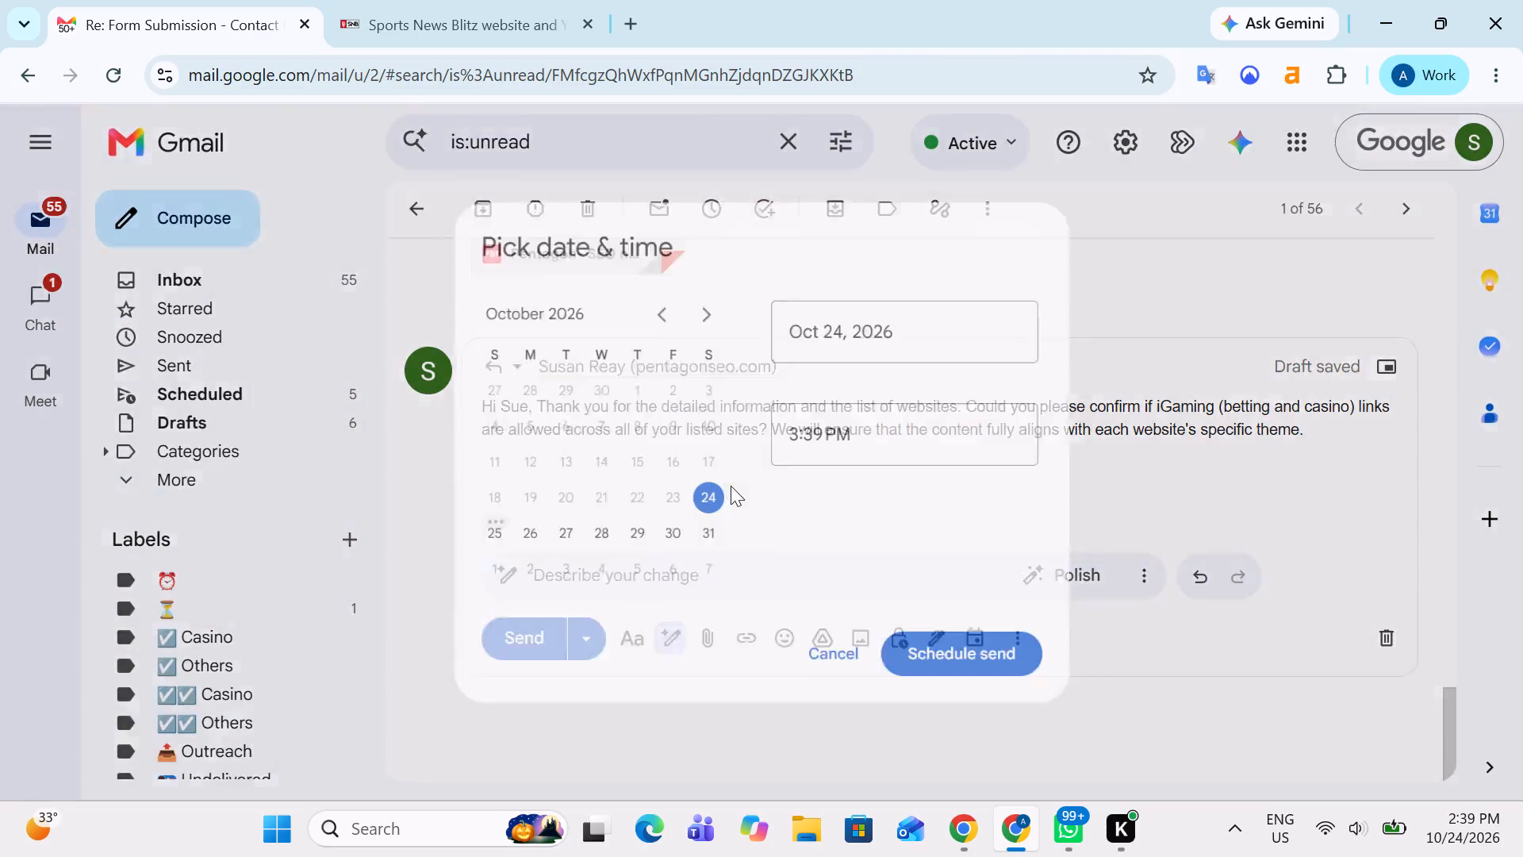
{"action": "left_click", "coordinate": [520, 536]}
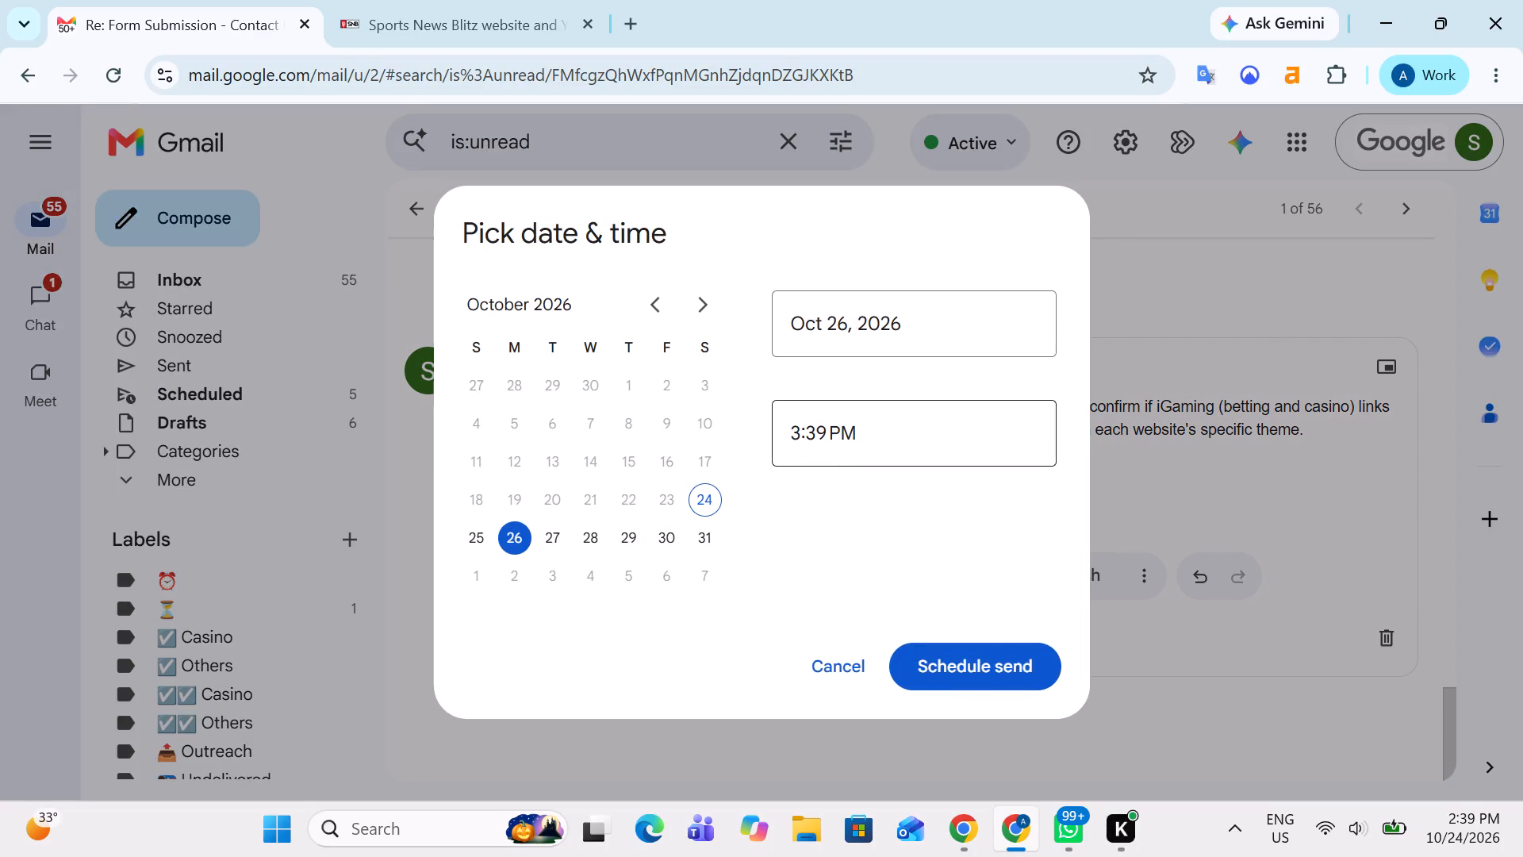
{"action": "left_click", "coordinate": [951, 655]}
{"action": "scroll", "coordinate": [932, 646], "scroll_direction": "up", "scroll_amount": 9}
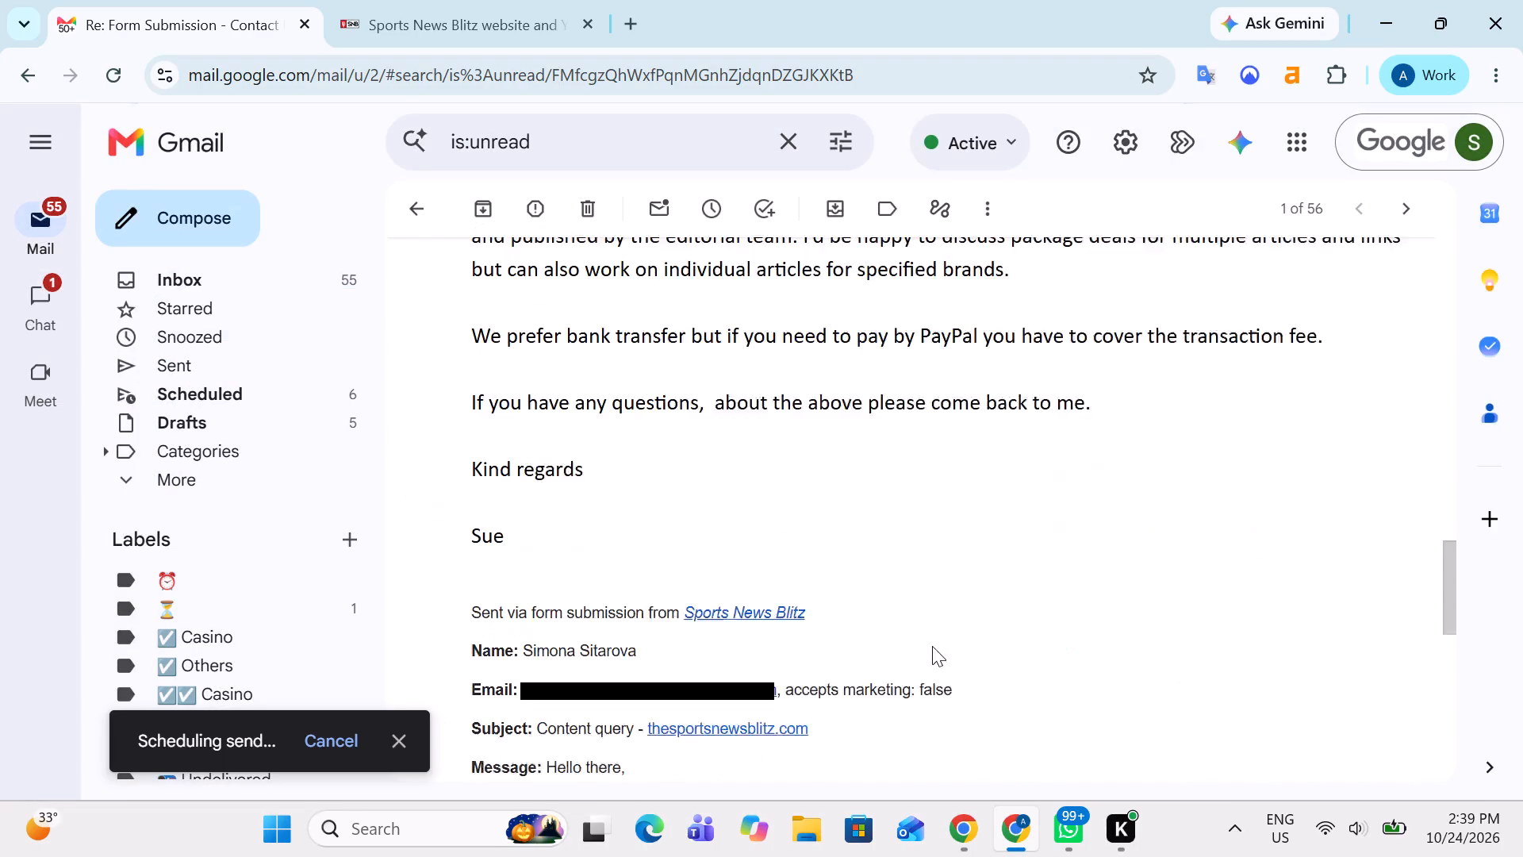
{"action": "scroll", "coordinate": [932, 646], "scroll_direction": "up", "scroll_amount": 7}
{"action": "scroll", "coordinate": [757, 641], "scroll_direction": "up", "scroll_amount": 8}
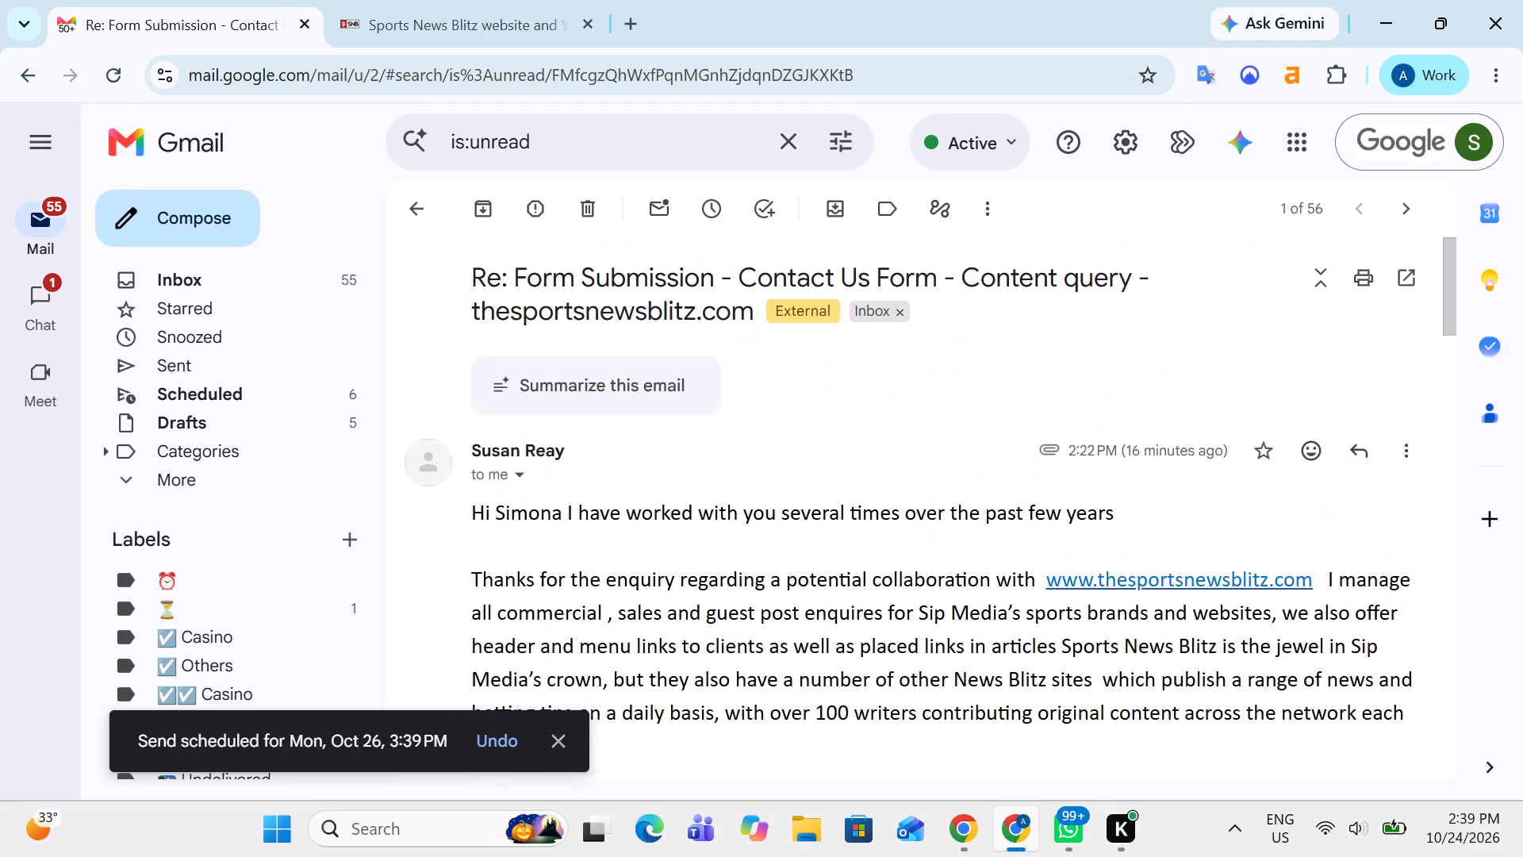
Copy the thesportsnewsblitz.com address from its website and enter it as the website in row 10734 of the New Master Sheet.
{"action": "left_click", "coordinate": [475, 0]}
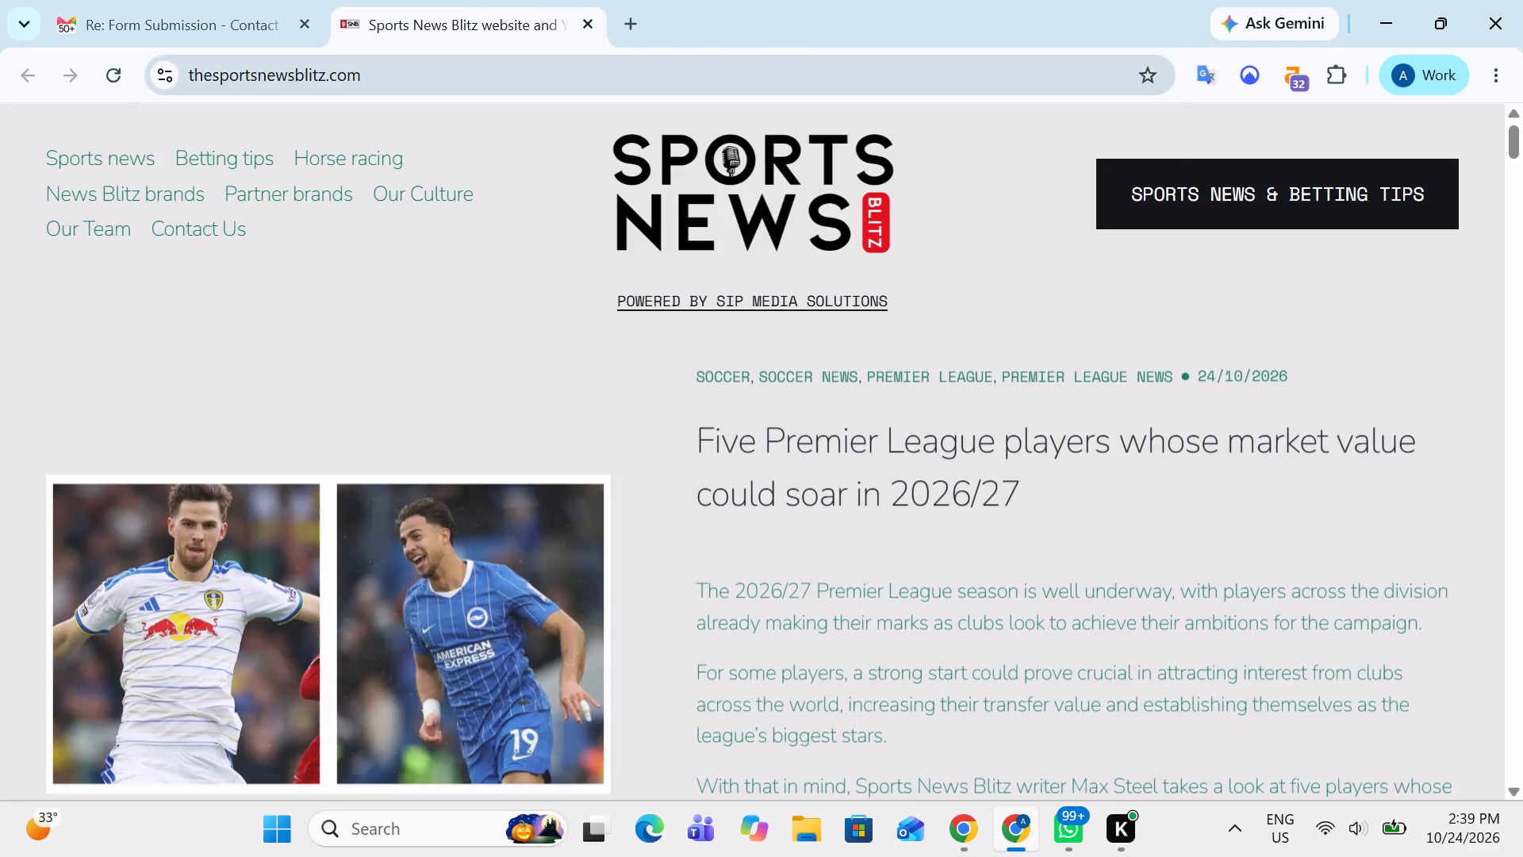
{"action": "left_click", "coordinate": [458, 68]}
{"action": "left_click_drag", "start_coordinate": [458, 68], "coordinate": [381, 82]}
{"action": "key", "text": "ctrl+c"}
{"action": "key", "text": "ctrl+c"}
{"action": "key", "text": "ctrl+c"}
{"action": "key", "text": "alt+Tab"}
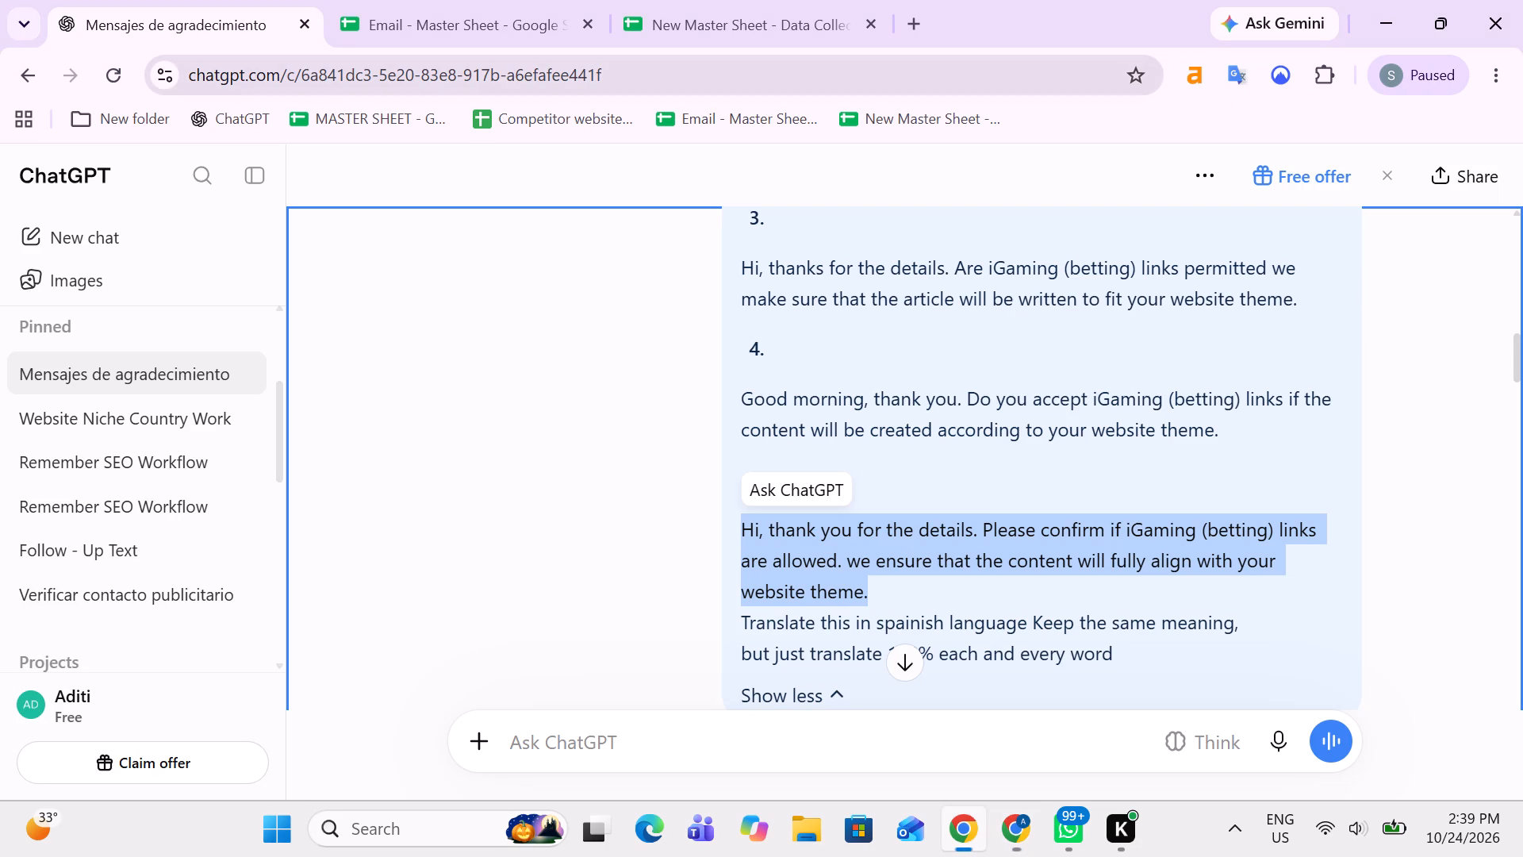
{"action": "left_click", "coordinate": [674, 0]}
{"action": "key", "text": "Down"}
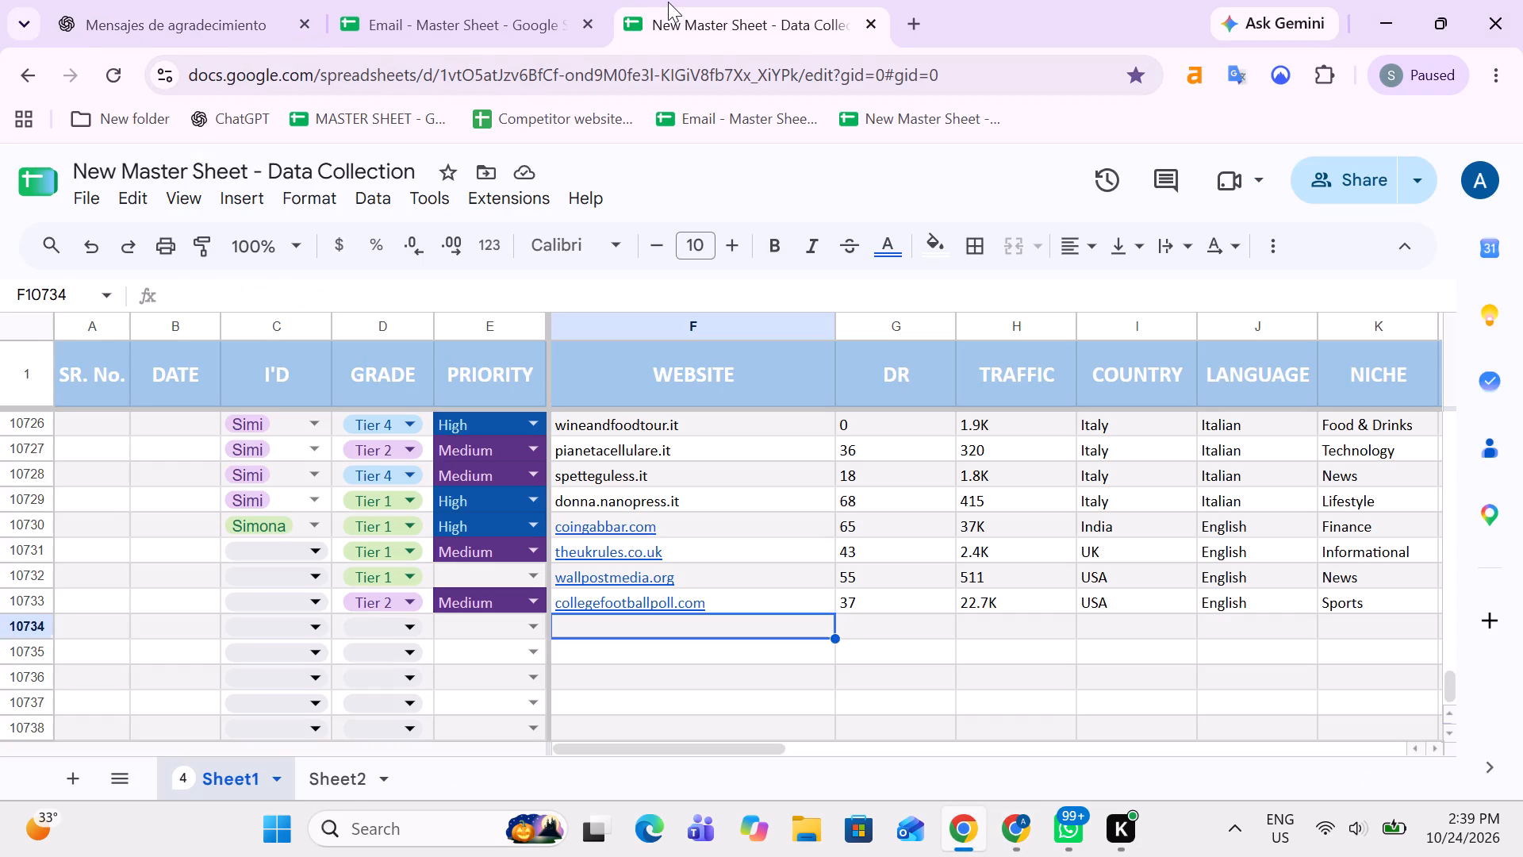
{"action": "key", "text": "Return"}
{"action": "key", "text": "ctrl+v"}
{"action": "key", "text": "Tab"}
{"action": "key", "text": "Right"}
{"action": "key", "text": "Left"}
{"action": "key", "text": "alt+Tab"}
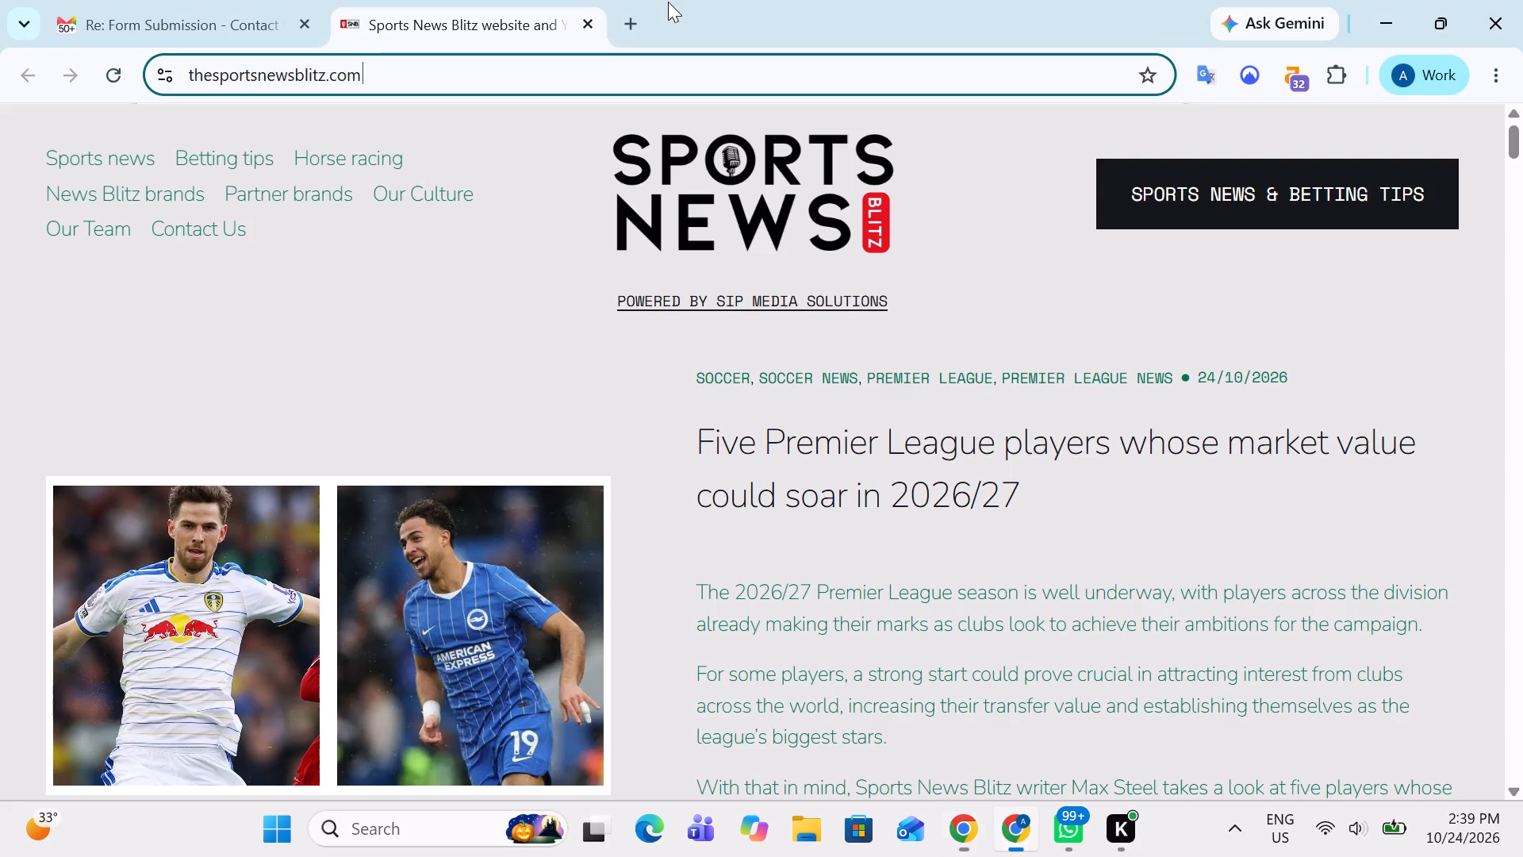
Check thesportsnewsblitz.com and its Ahrefs metrics, and enter DR 32 and traffic 3.9K in its New Master Sheet row.
{"action": "scroll", "coordinate": [1100, 278], "scroll_direction": "down", "scroll_amount": 13}
{"action": "scroll", "coordinate": [1166, 503], "scroll_direction": "up", "scroll_amount": 7}
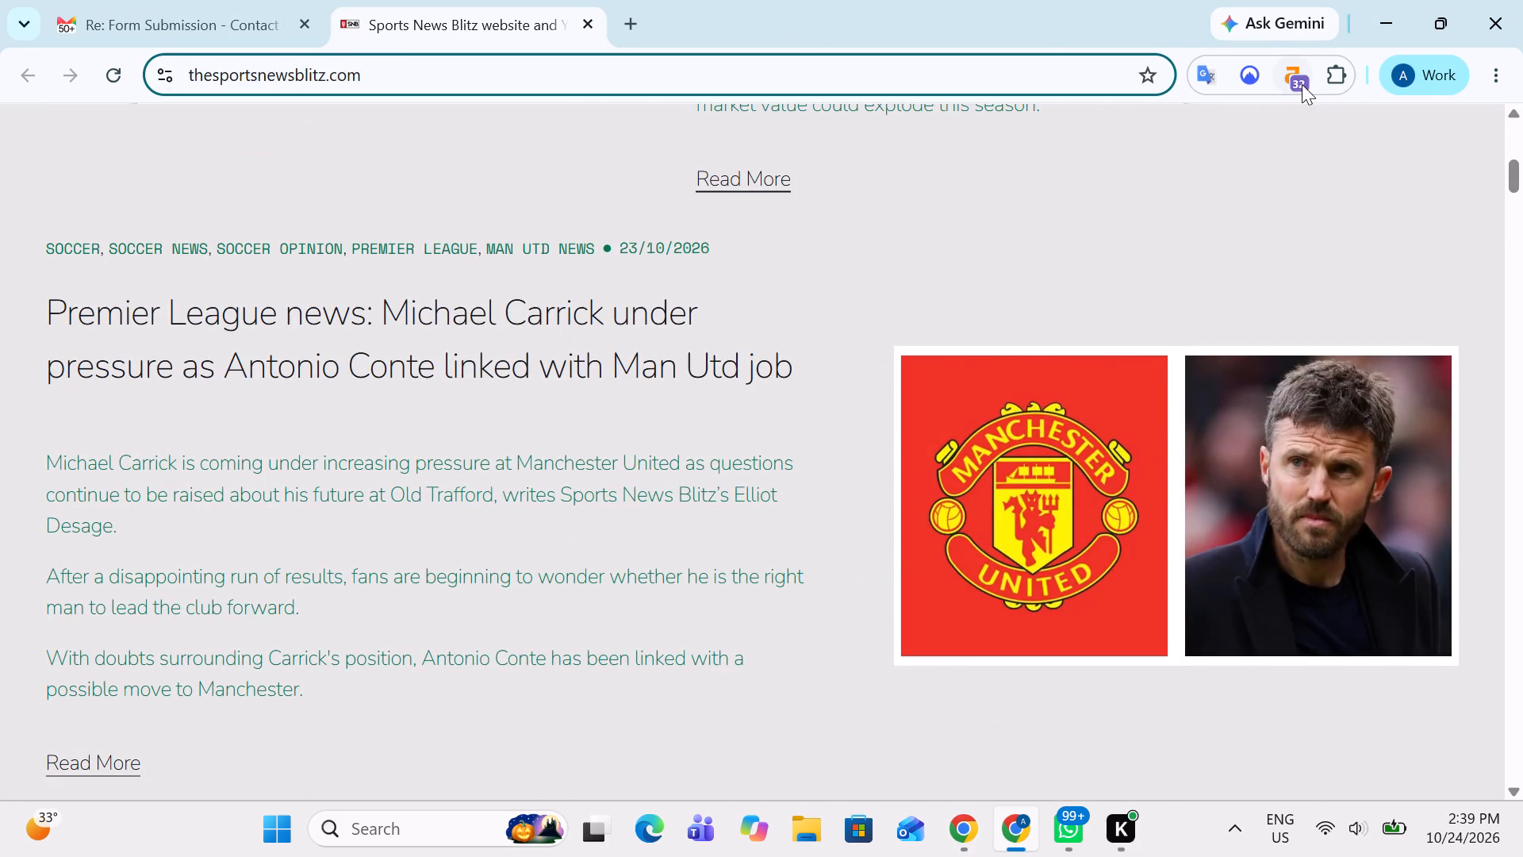
{"action": "left_click", "coordinate": [1302, 84]}
{"action": "key", "text": "alt+Tab"}
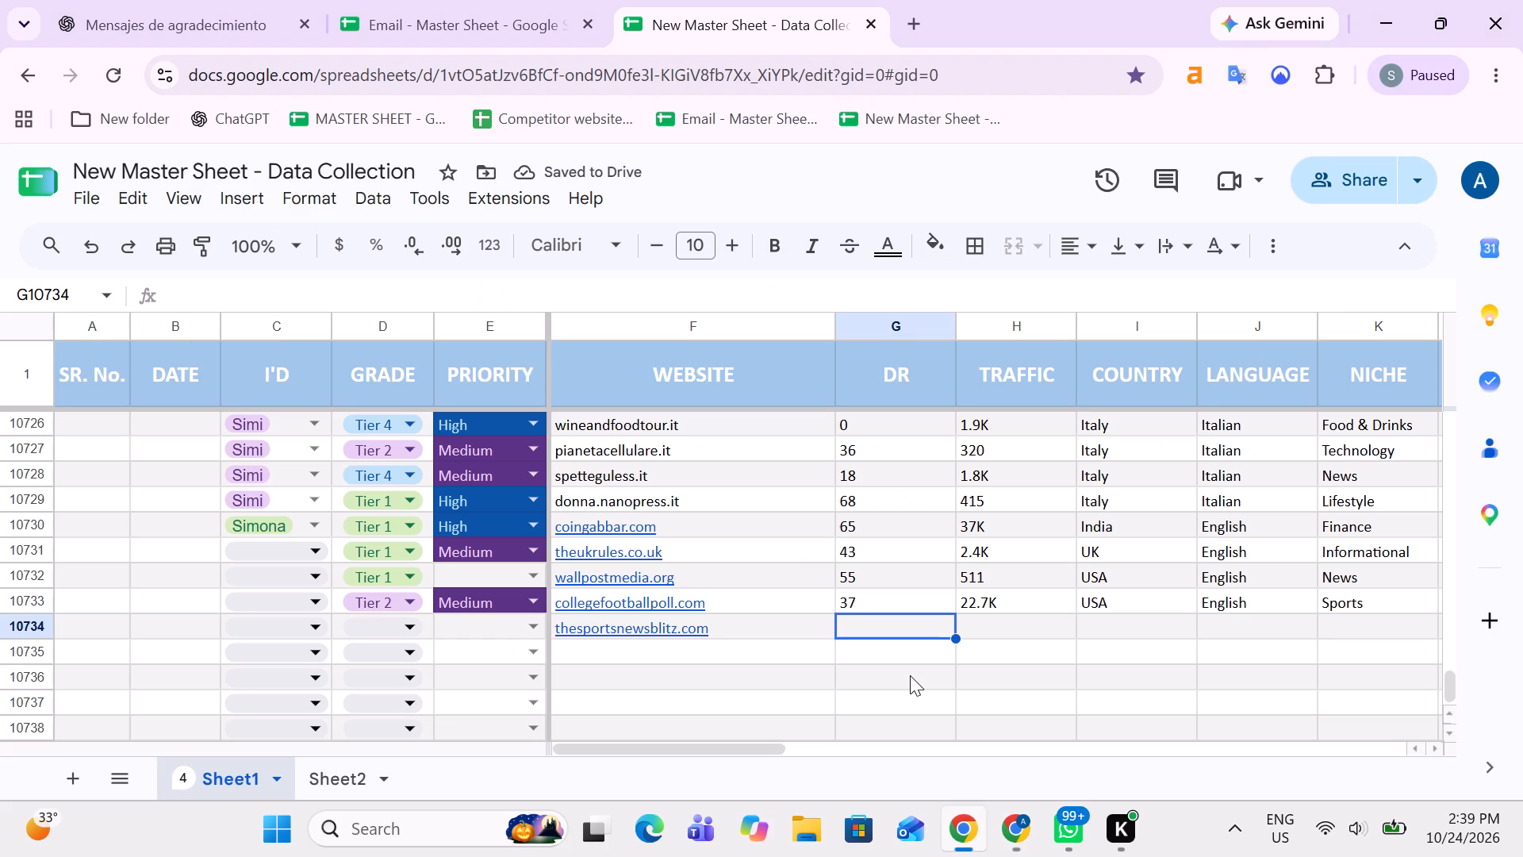
{"action": "type", "text": "32"}
{"action": "key", "text": "Right"}
{"action": "key", "text": "2"}
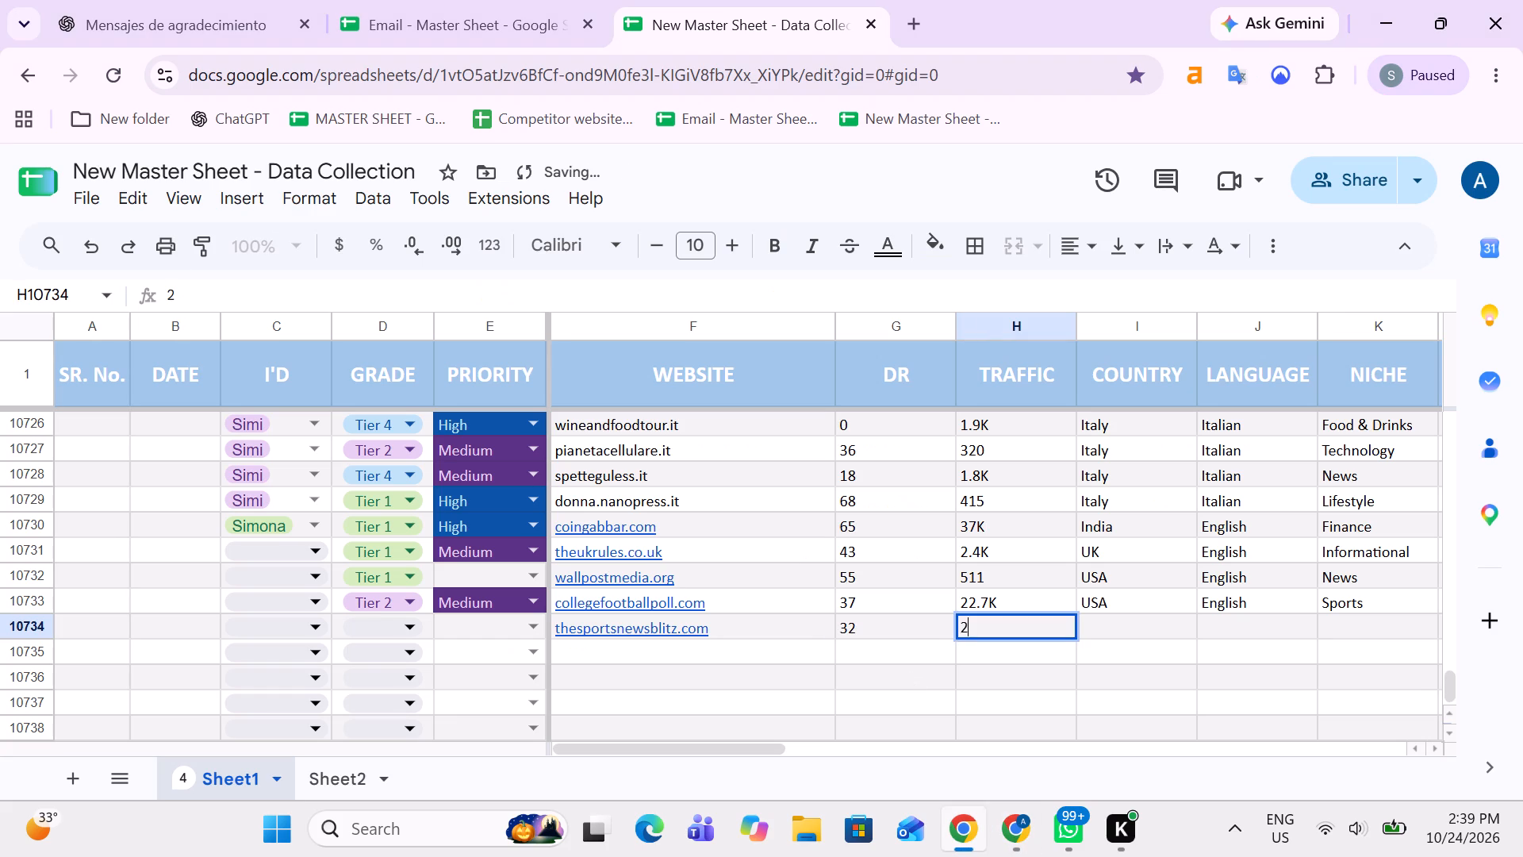
{"action": "key", "text": "BackSpace"}
{"action": "type", "text": "3.9K"}
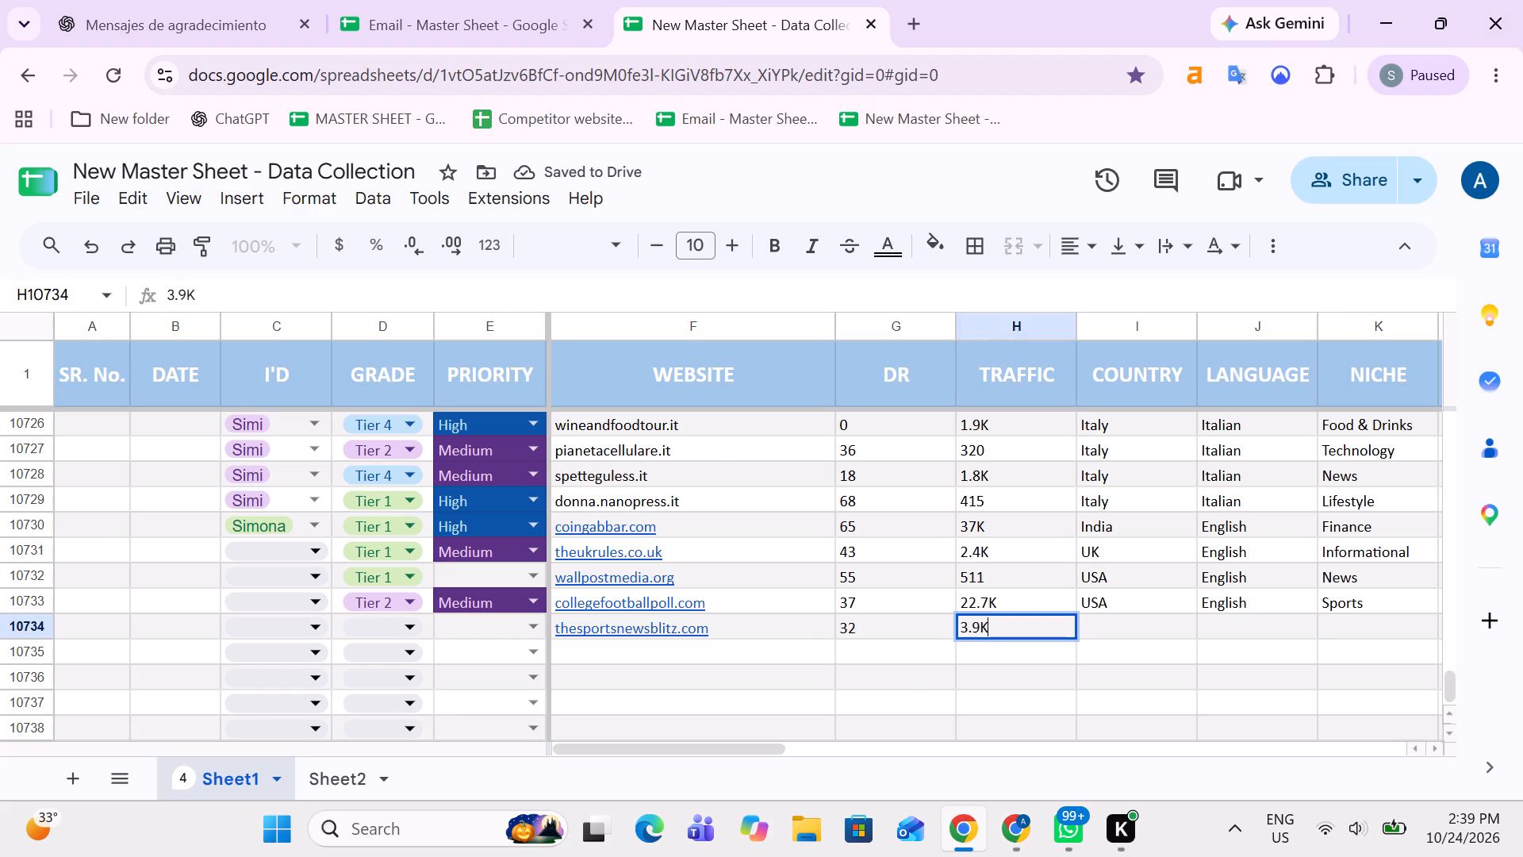
Enter country USA and language English in the thesportsnewsblitz.com row.
{"action": "key", "text": "Right"}
{"action": "type", "text": "US"}
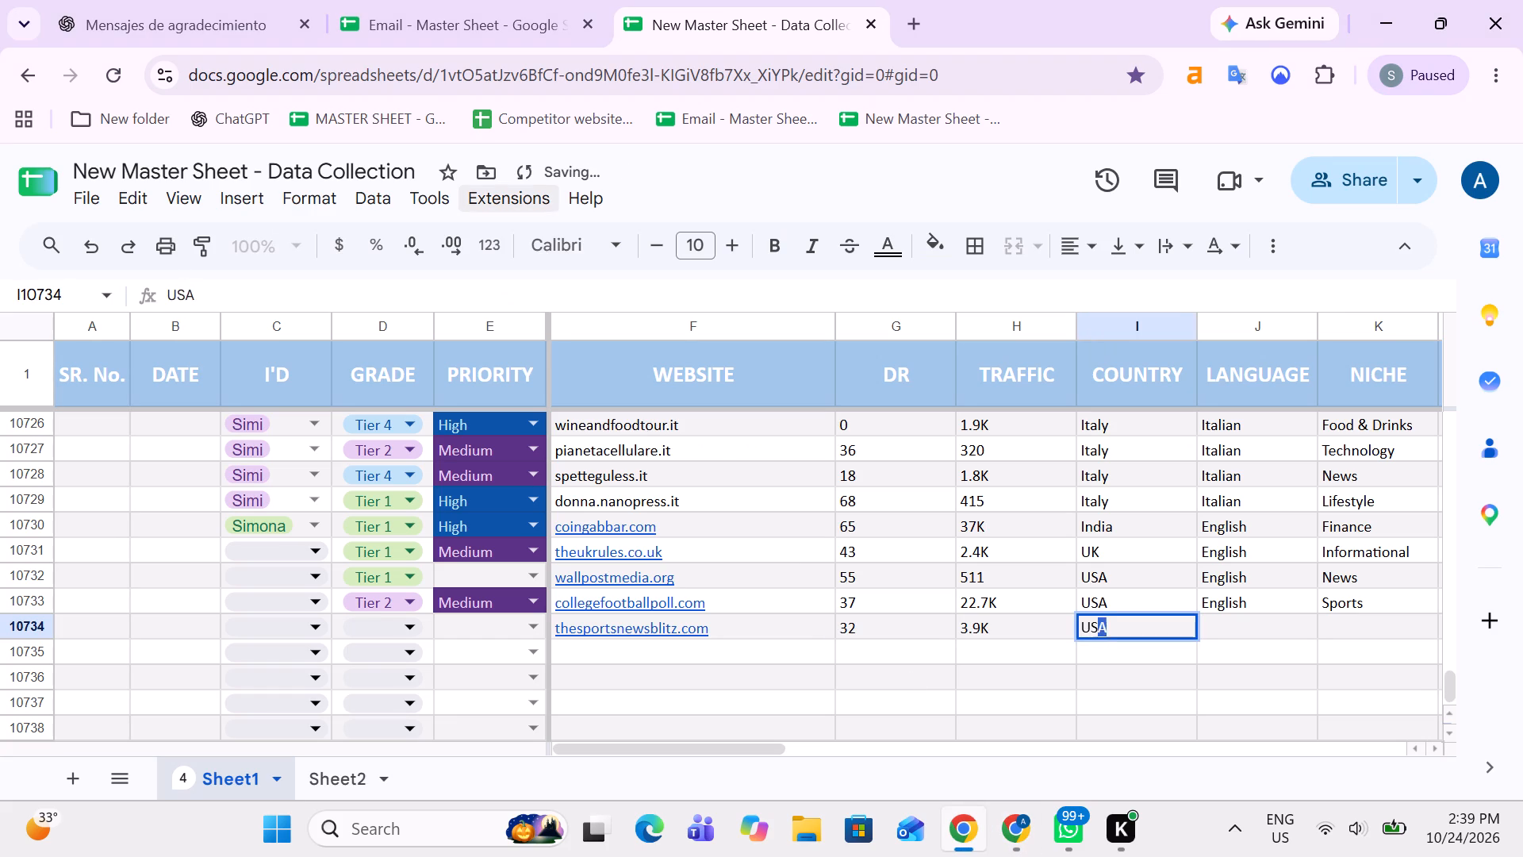
{"action": "key", "text": "Right"}
{"action": "key", "text": "shift+e"}
{"action": "key", "text": "n"}
{"action": "key", "text": "Right"}
Change the country of thesportsnewsblitz.com to UK and set its niche to Sports.
{"action": "key", "text": "Left"}
{"action": "key", "text": "Left"}
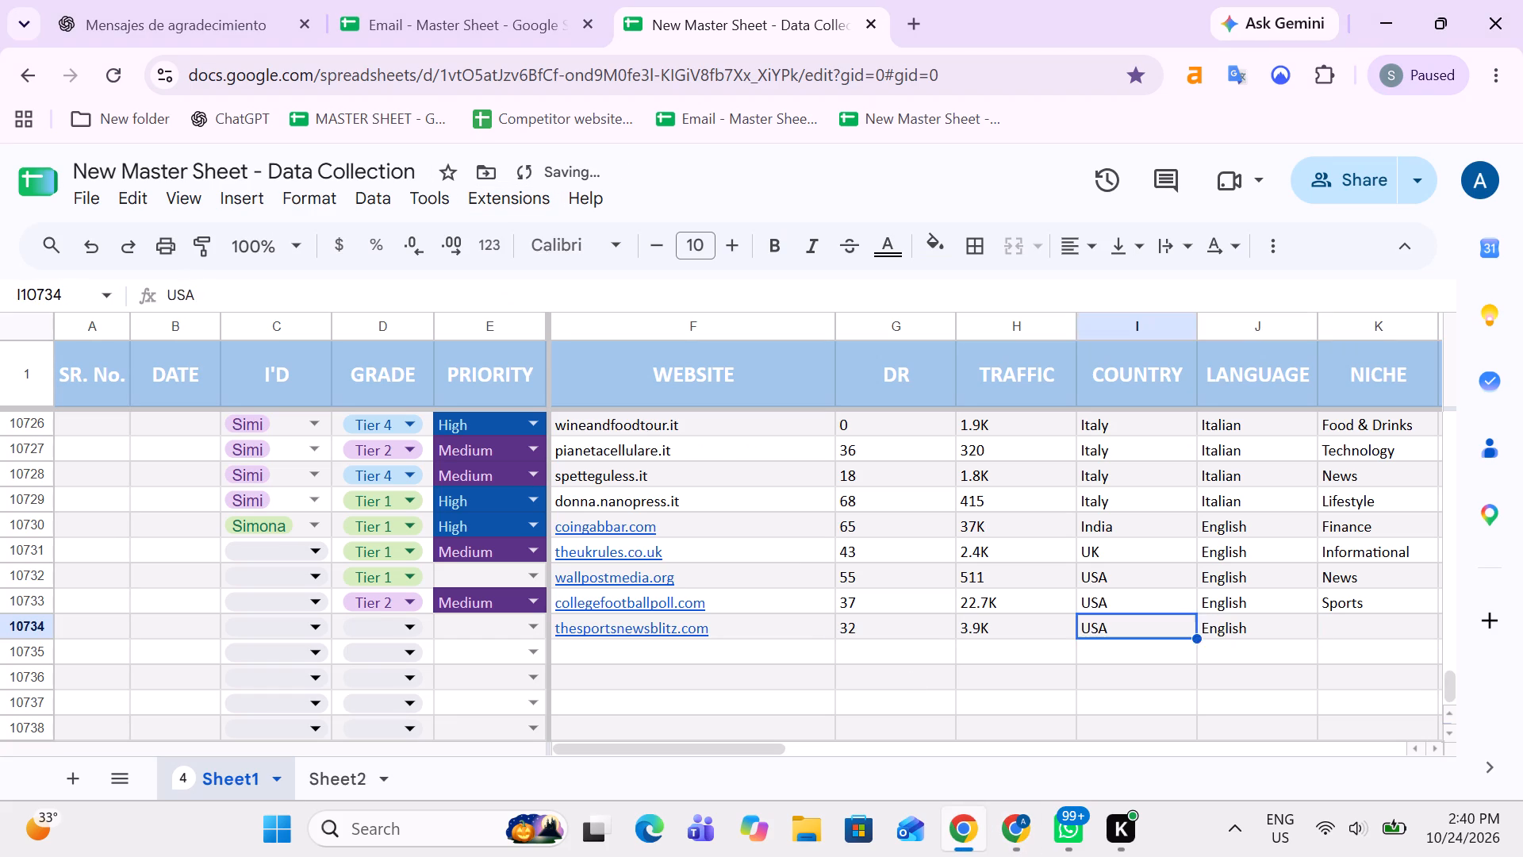
{"action": "key", "text": "Left"}
{"action": "key", "text": "Right"}
{"action": "key", "text": "shift+u"}
{"action": "key", "text": "shift+k"}
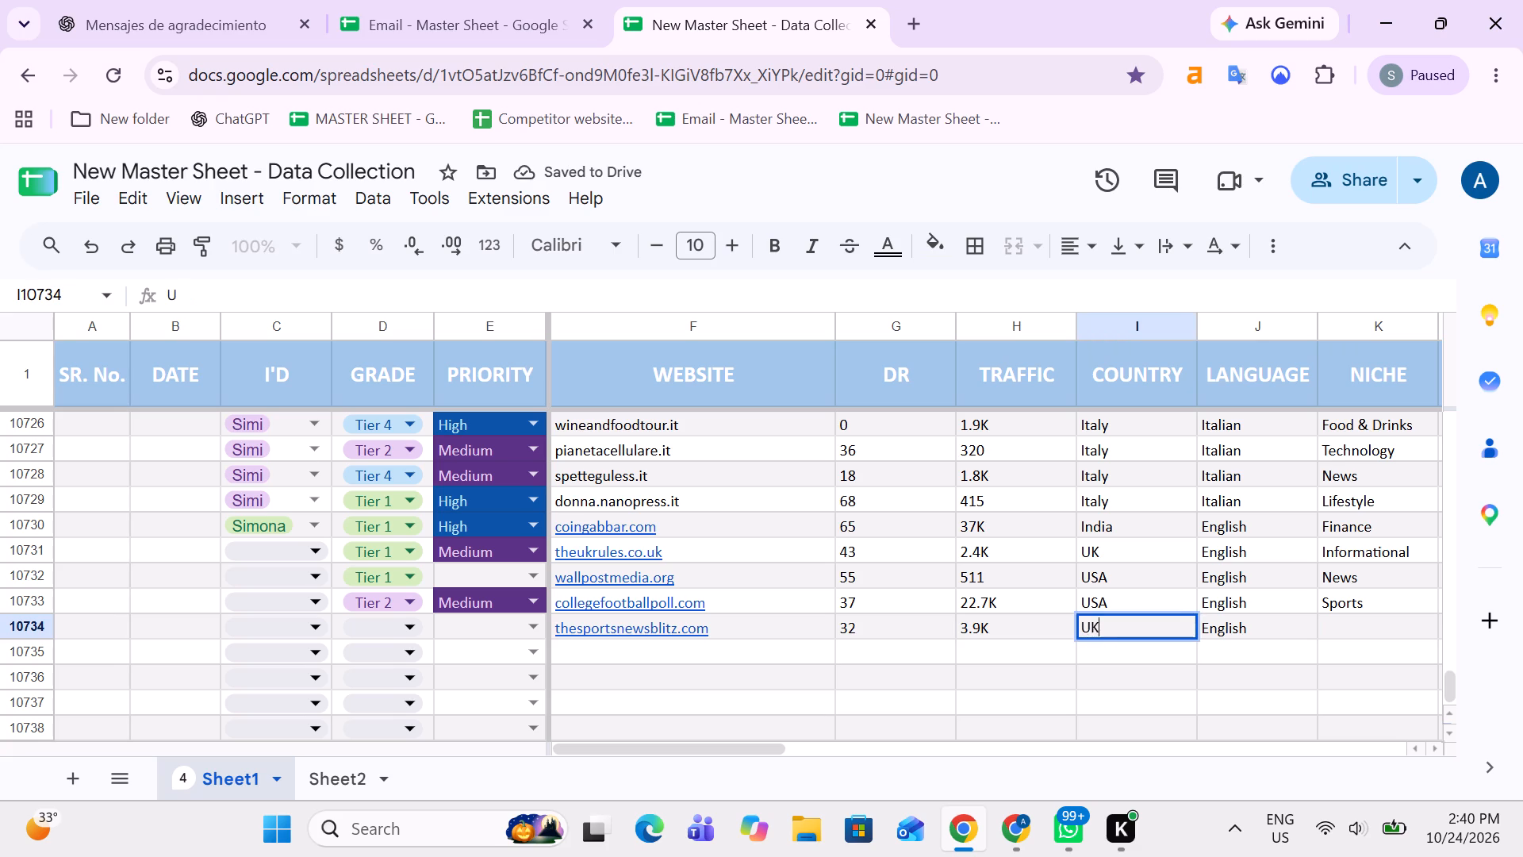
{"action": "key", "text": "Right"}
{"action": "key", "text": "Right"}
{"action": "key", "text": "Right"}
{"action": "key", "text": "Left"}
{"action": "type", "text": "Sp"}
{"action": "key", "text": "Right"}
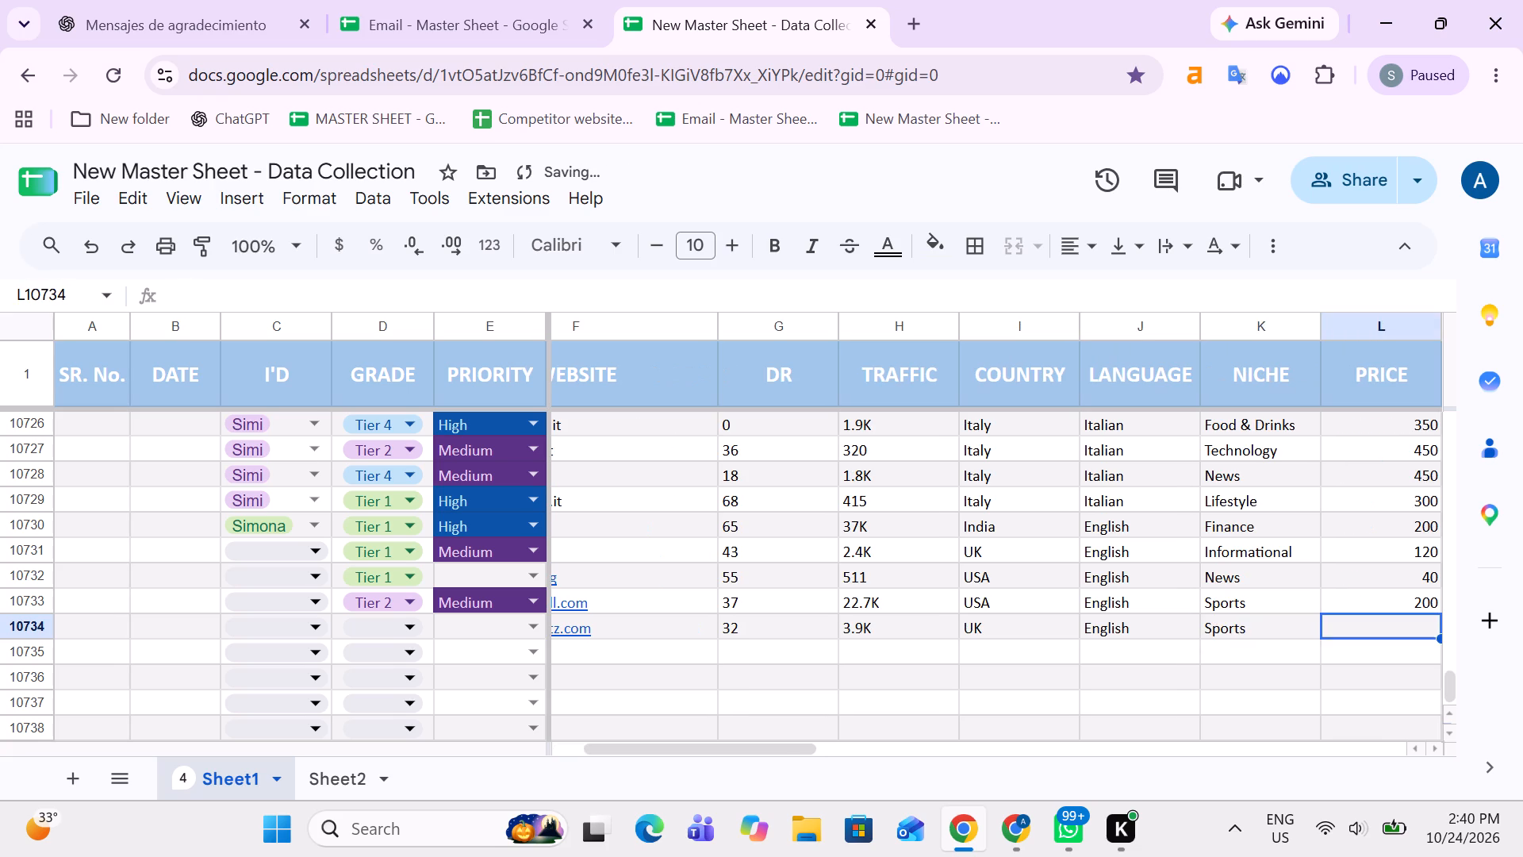
Look through the thesportsnewsblitz.com homepage and footer to check its content and editorial location, and close the site.
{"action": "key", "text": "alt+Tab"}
{"action": "left_click", "coordinate": [0, 112]}
{"action": "scroll", "coordinate": [1265, 424], "scroll_direction": "up", "scroll_amount": 7}
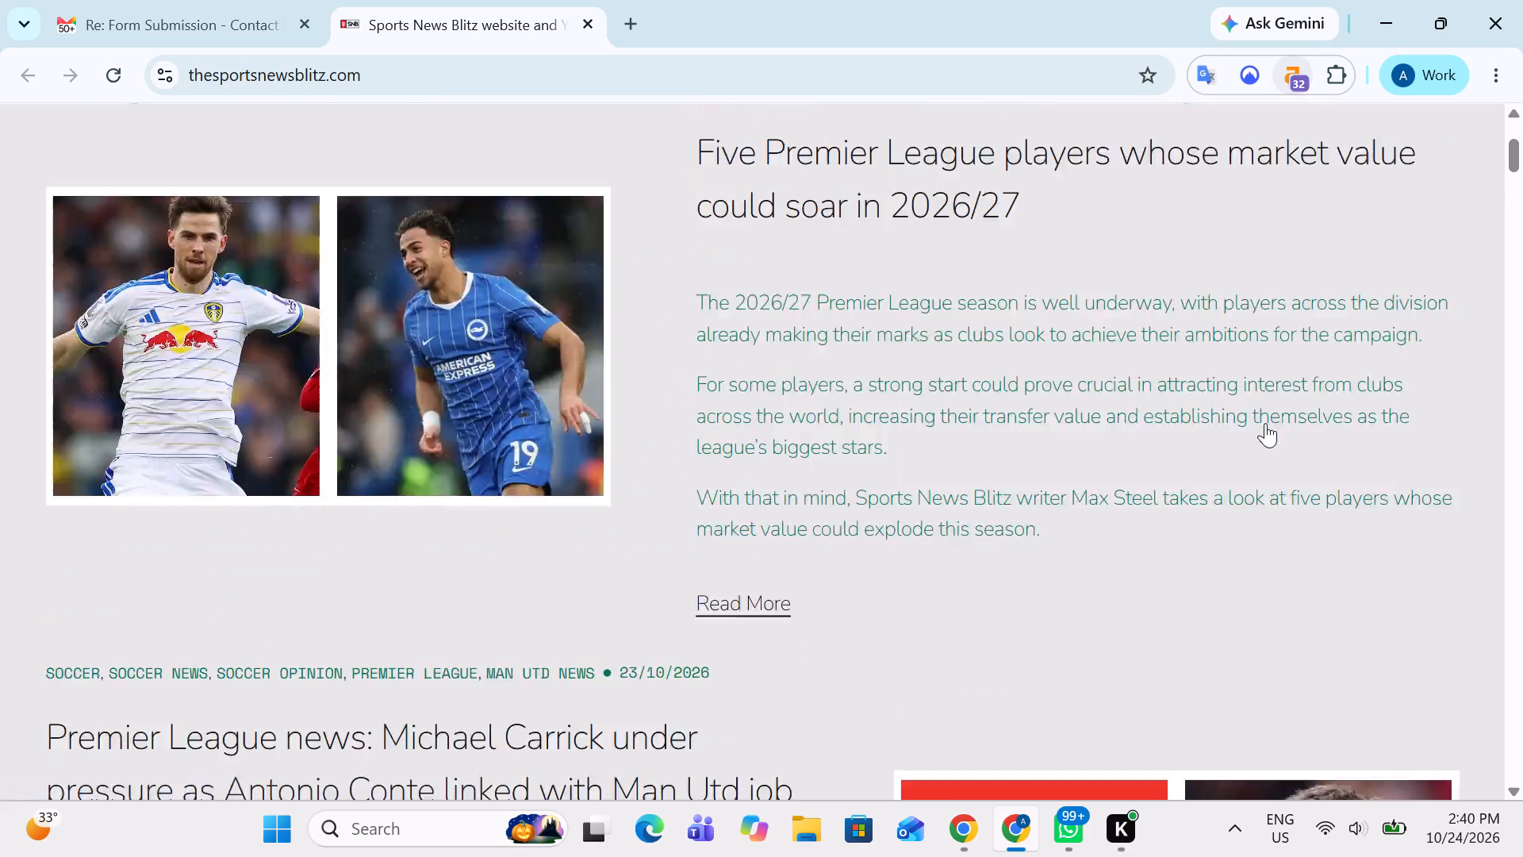
{"action": "scroll", "coordinate": [1265, 423], "scroll_direction": "up", "scroll_amount": 10}
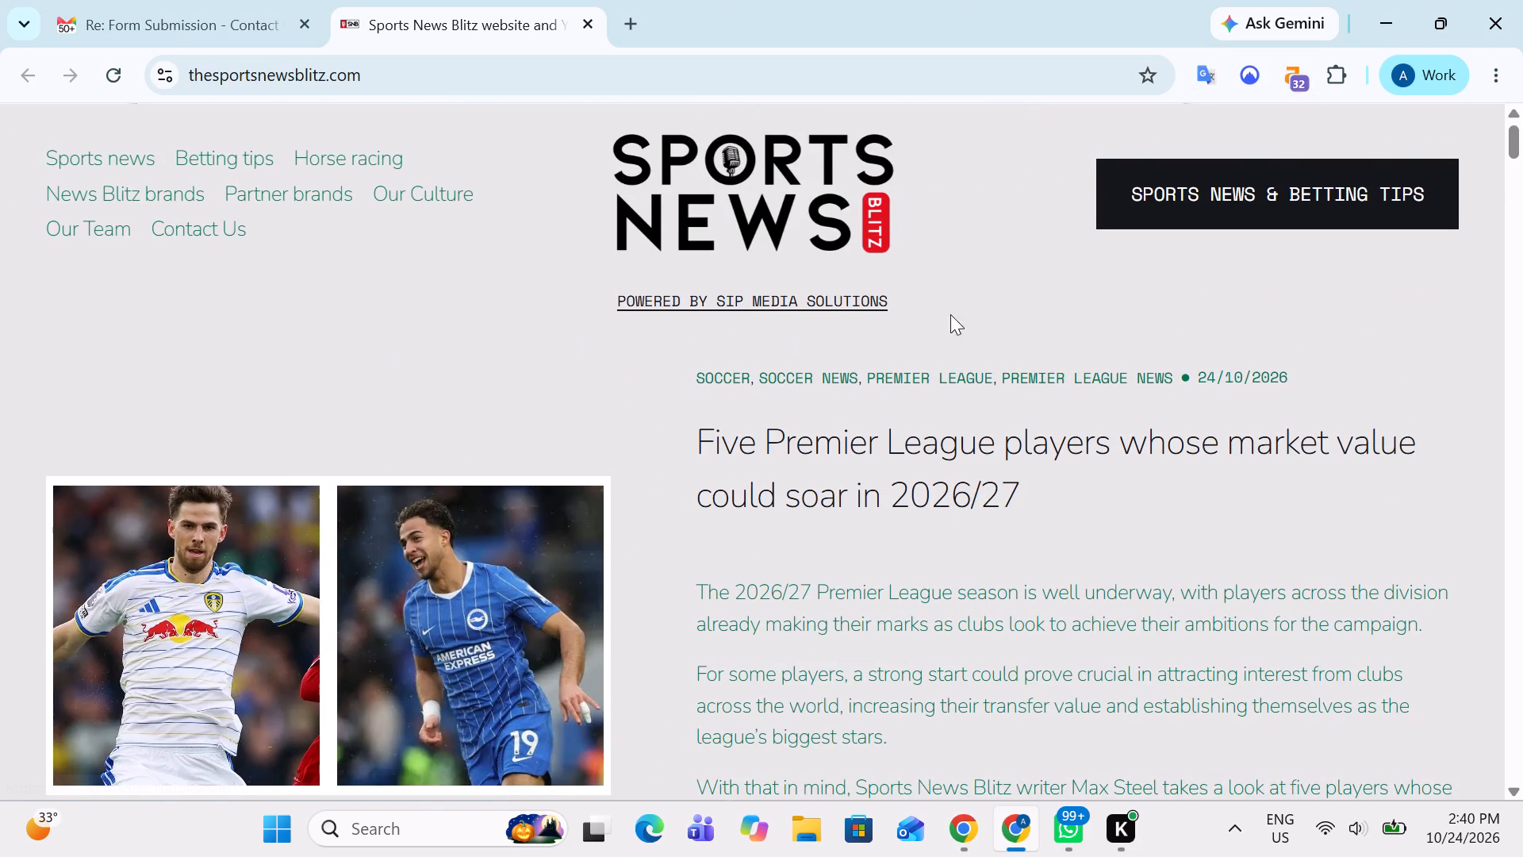
{"action": "scroll", "coordinate": [1005, 338], "scroll_direction": "down", "scroll_amount": 5}
{"action": "scroll", "coordinate": [1141, 509], "scroll_direction": "down", "scroll_amount": 20}
{"action": "scroll", "coordinate": [1141, 509], "scroll_direction": "down", "scroll_amount": 17}
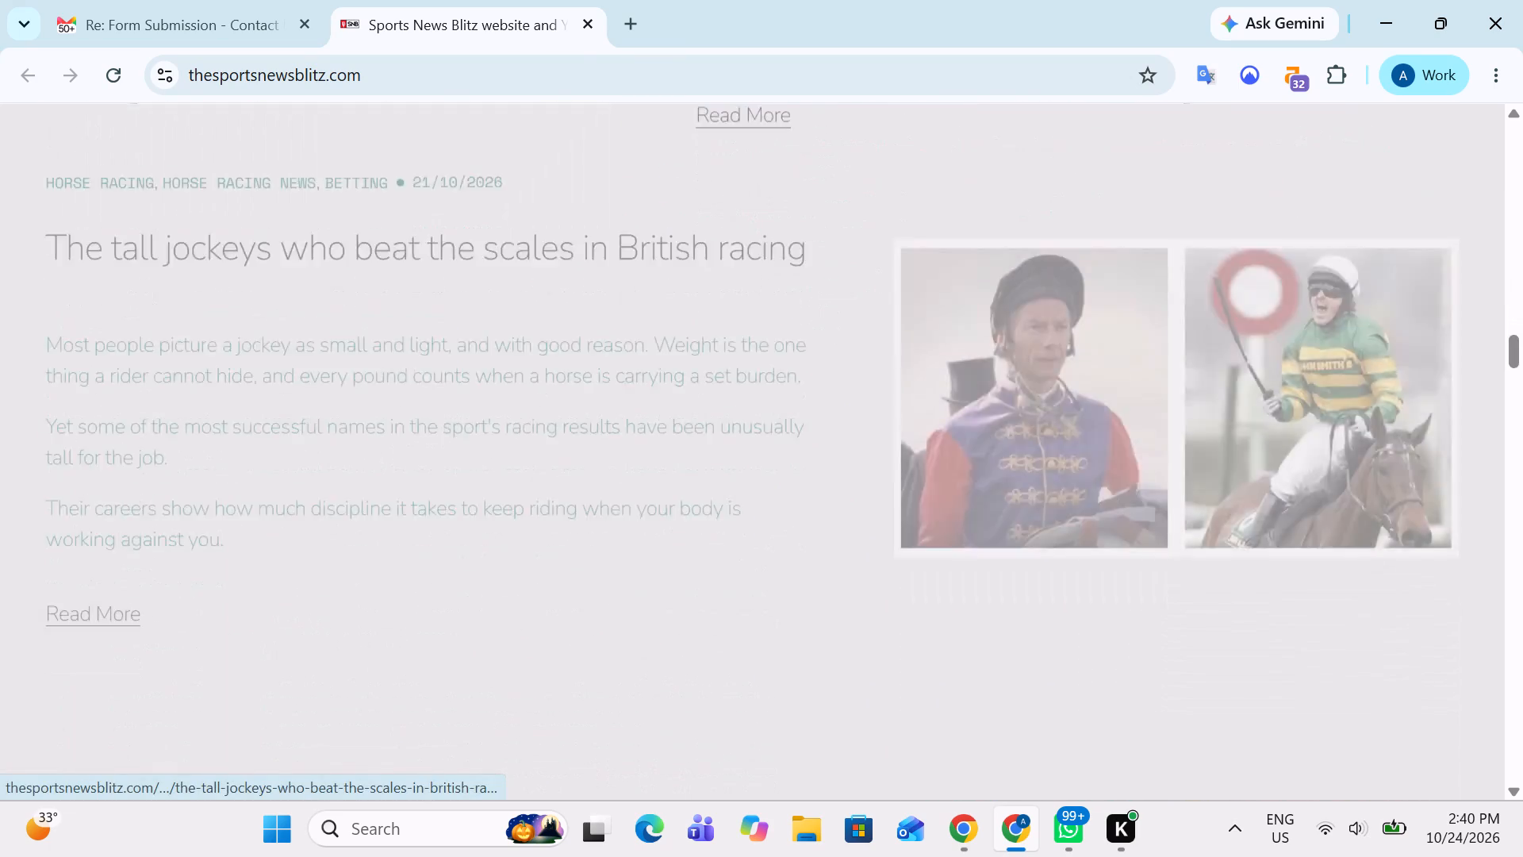
{"action": "scroll", "coordinate": [1163, 574], "scroll_direction": "down", "scroll_amount": 20}
{"action": "scroll", "coordinate": [1163, 574], "scroll_direction": "down", "scroll_amount": 20}
{"action": "scroll", "coordinate": [1163, 574], "scroll_direction": "down", "scroll_amount": 15}
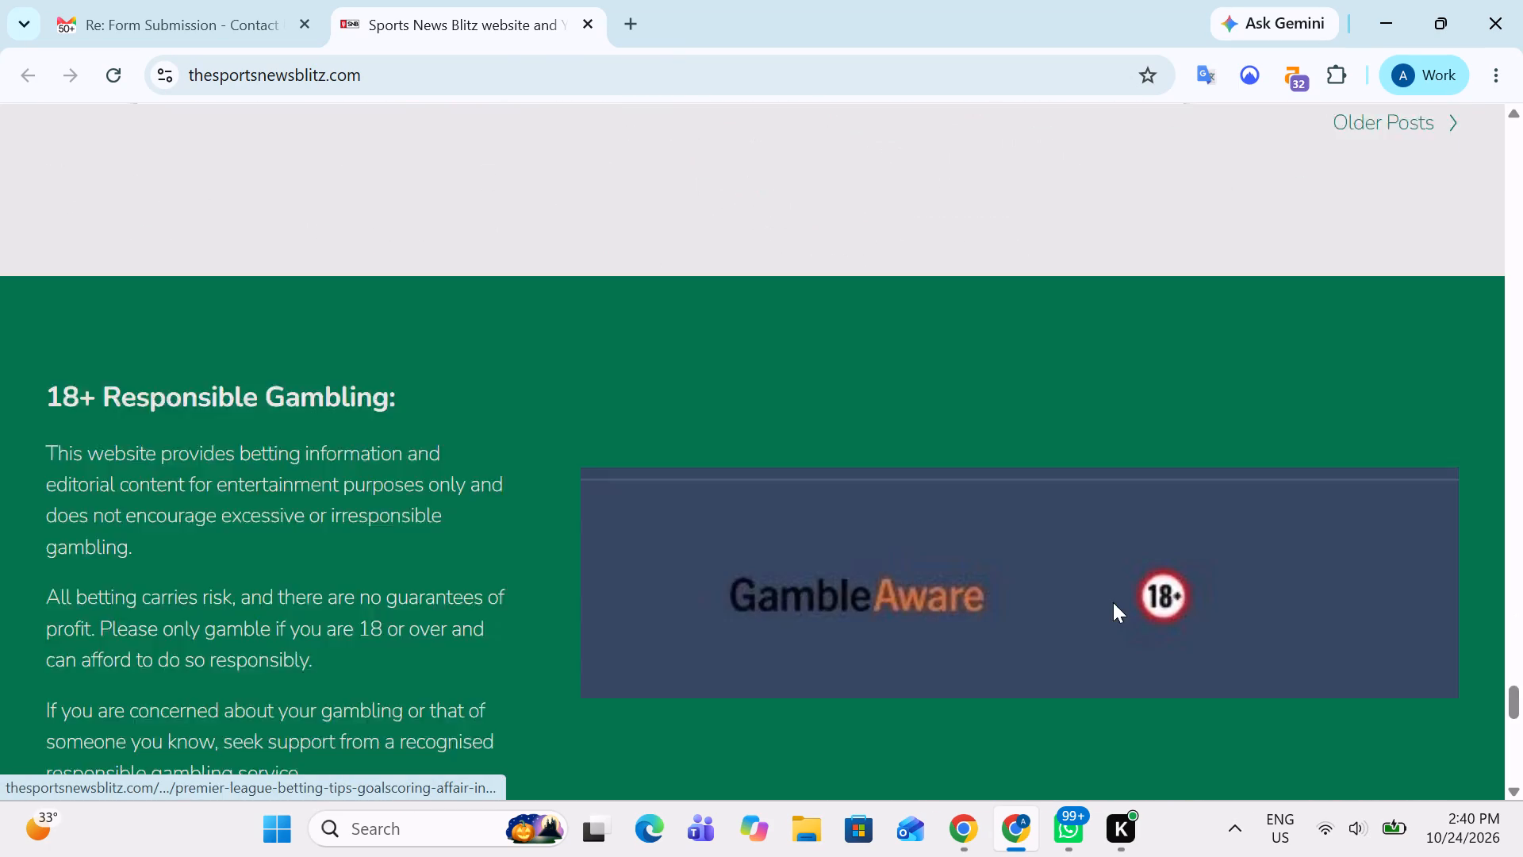
{"action": "scroll", "coordinate": [1113, 602], "scroll_direction": "down", "scroll_amount": 17}
{"action": "scroll", "coordinate": [84, 508], "scroll_direction": "down", "scroll_amount": 4}
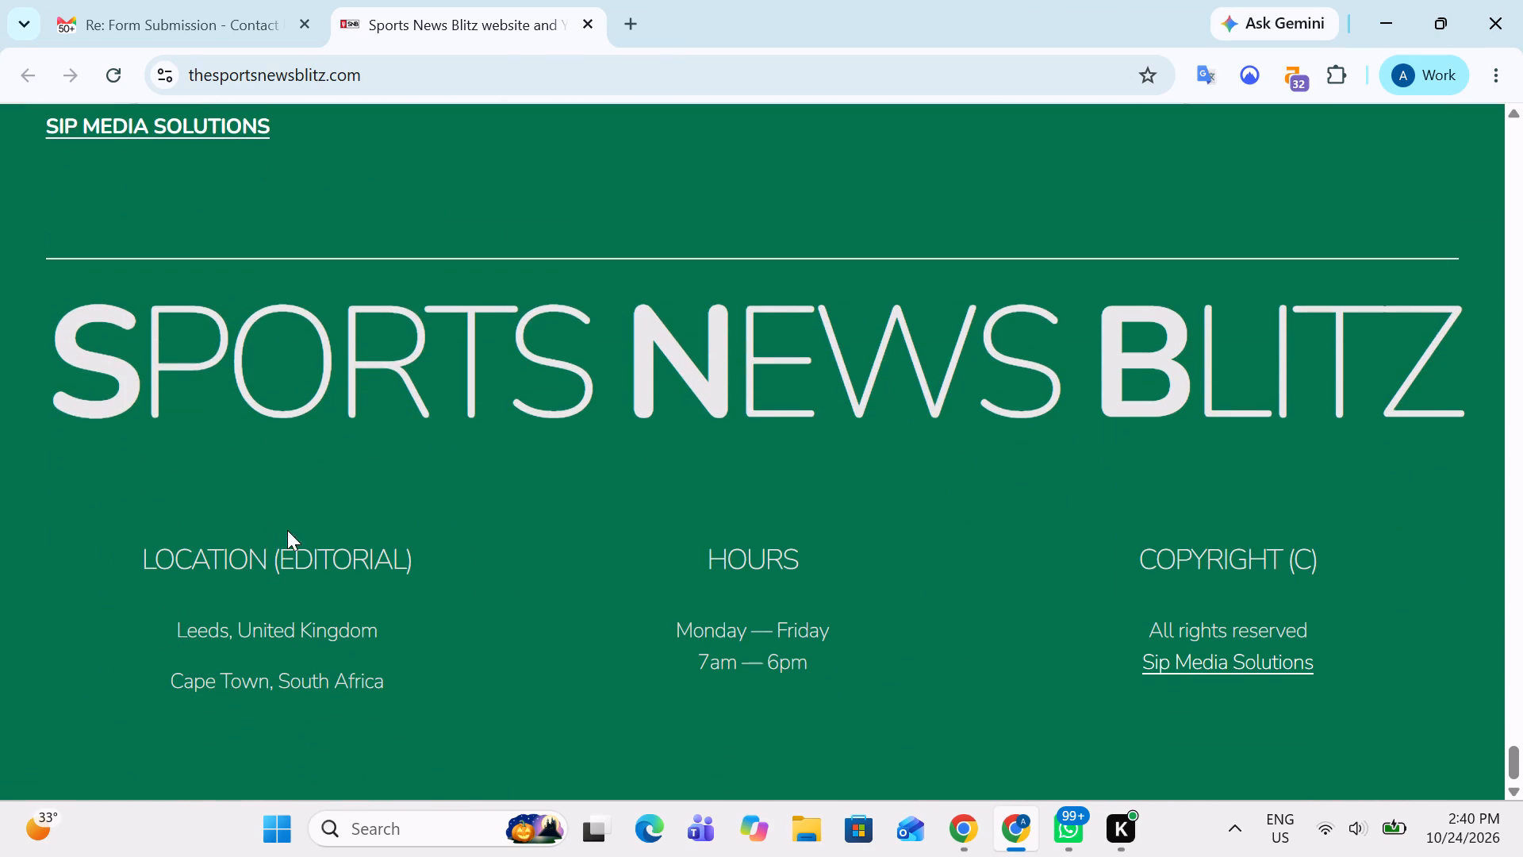
{"action": "scroll", "coordinate": [930, 589], "scroll_direction": "up", "scroll_amount": 3}
{"action": "scroll", "coordinate": [1053, 612], "scroll_direction": "up", "scroll_amount": 2}
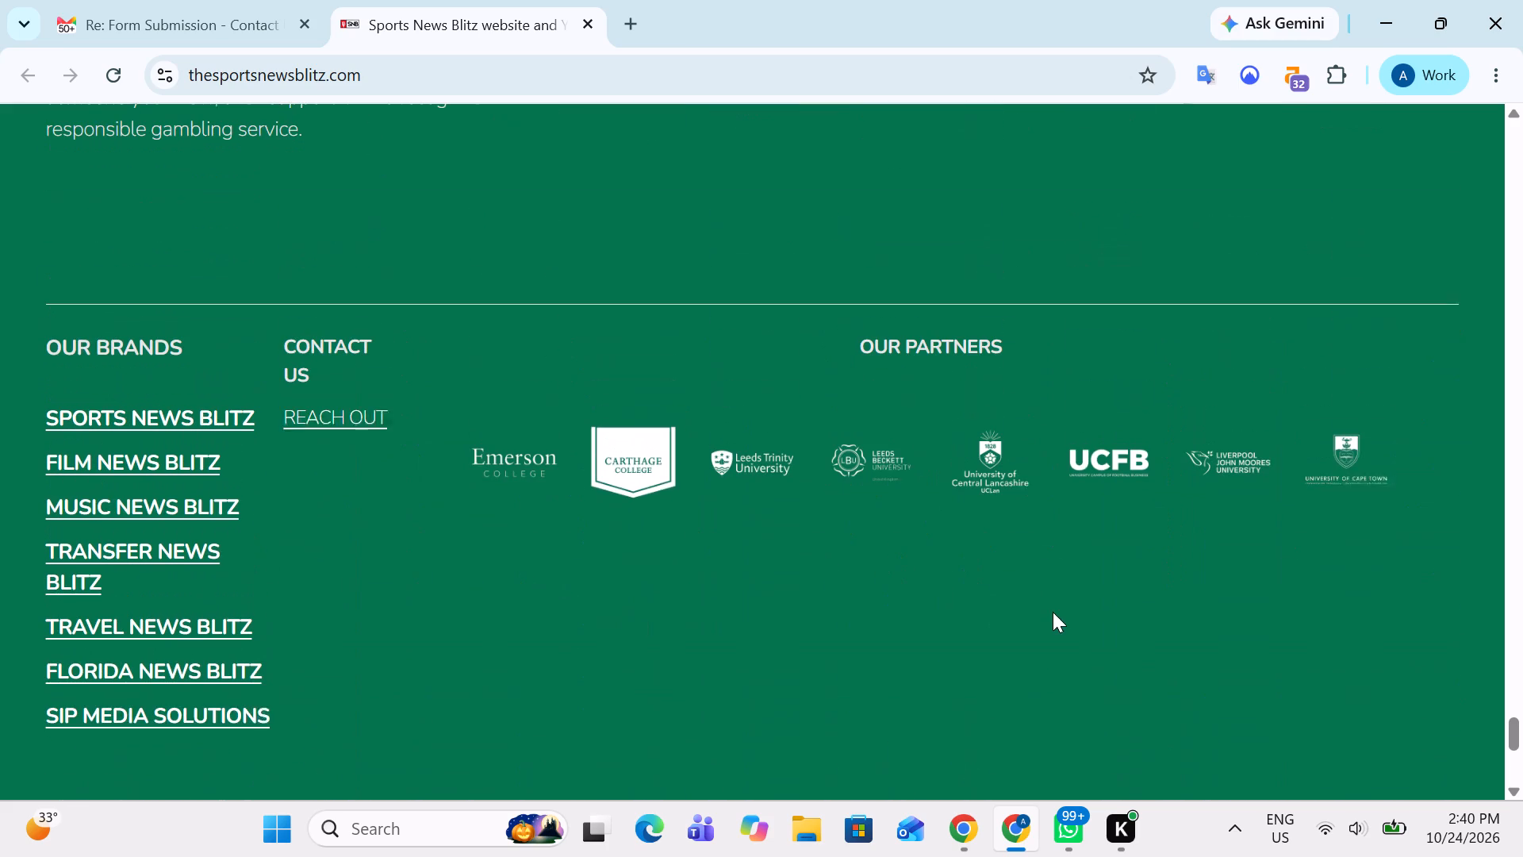
{"action": "left_click_drag", "start_coordinate": [1513, 741], "coordinate": [1414, 365]}
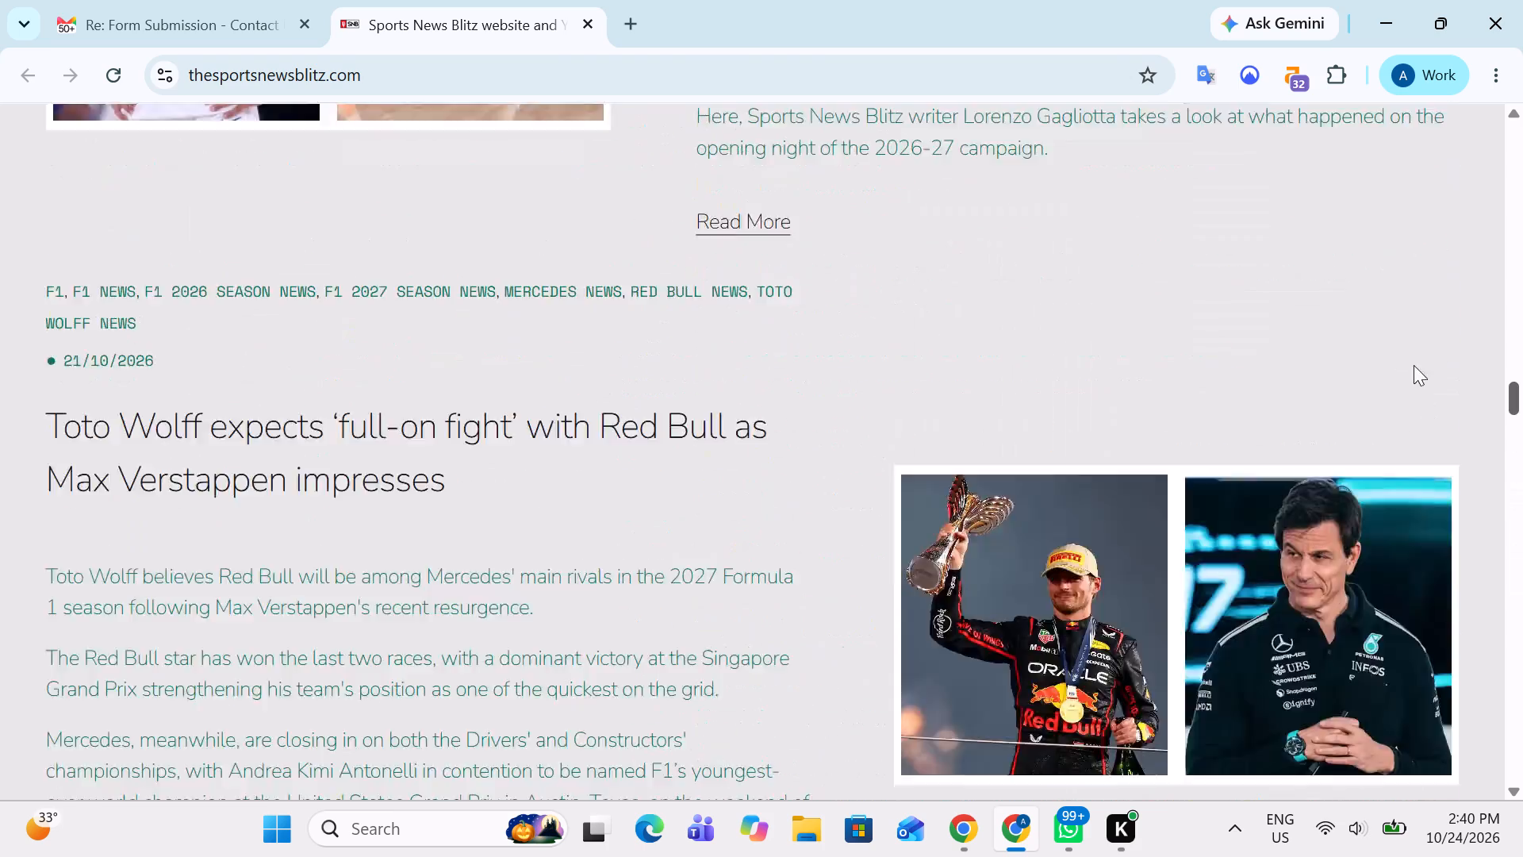
{"action": "left_click_drag", "start_coordinate": [1414, 365], "coordinate": [1360, 64]}
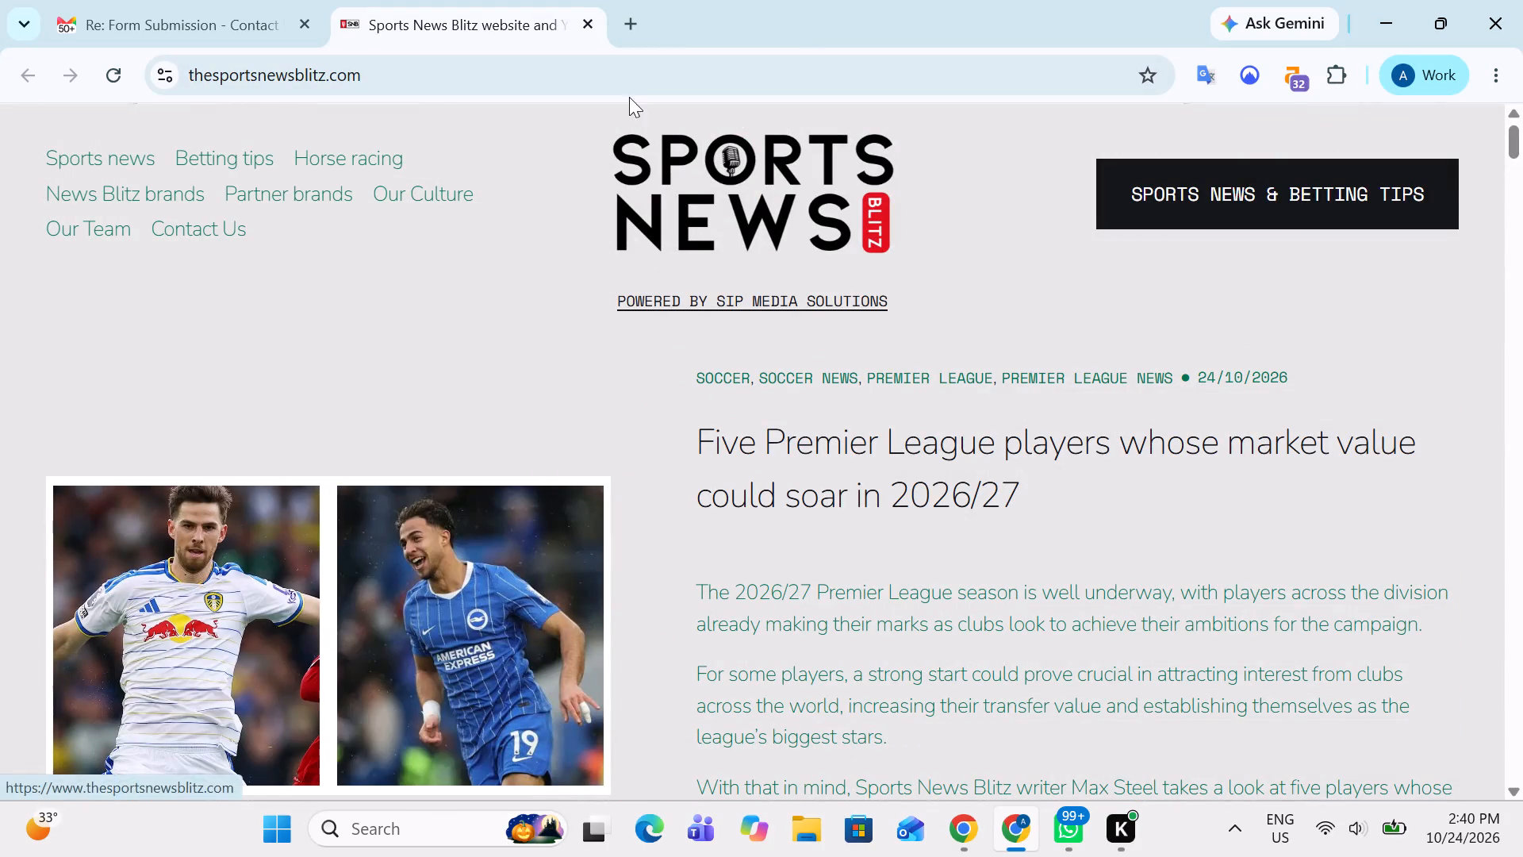
{"action": "left_click", "coordinate": [581, 29]}
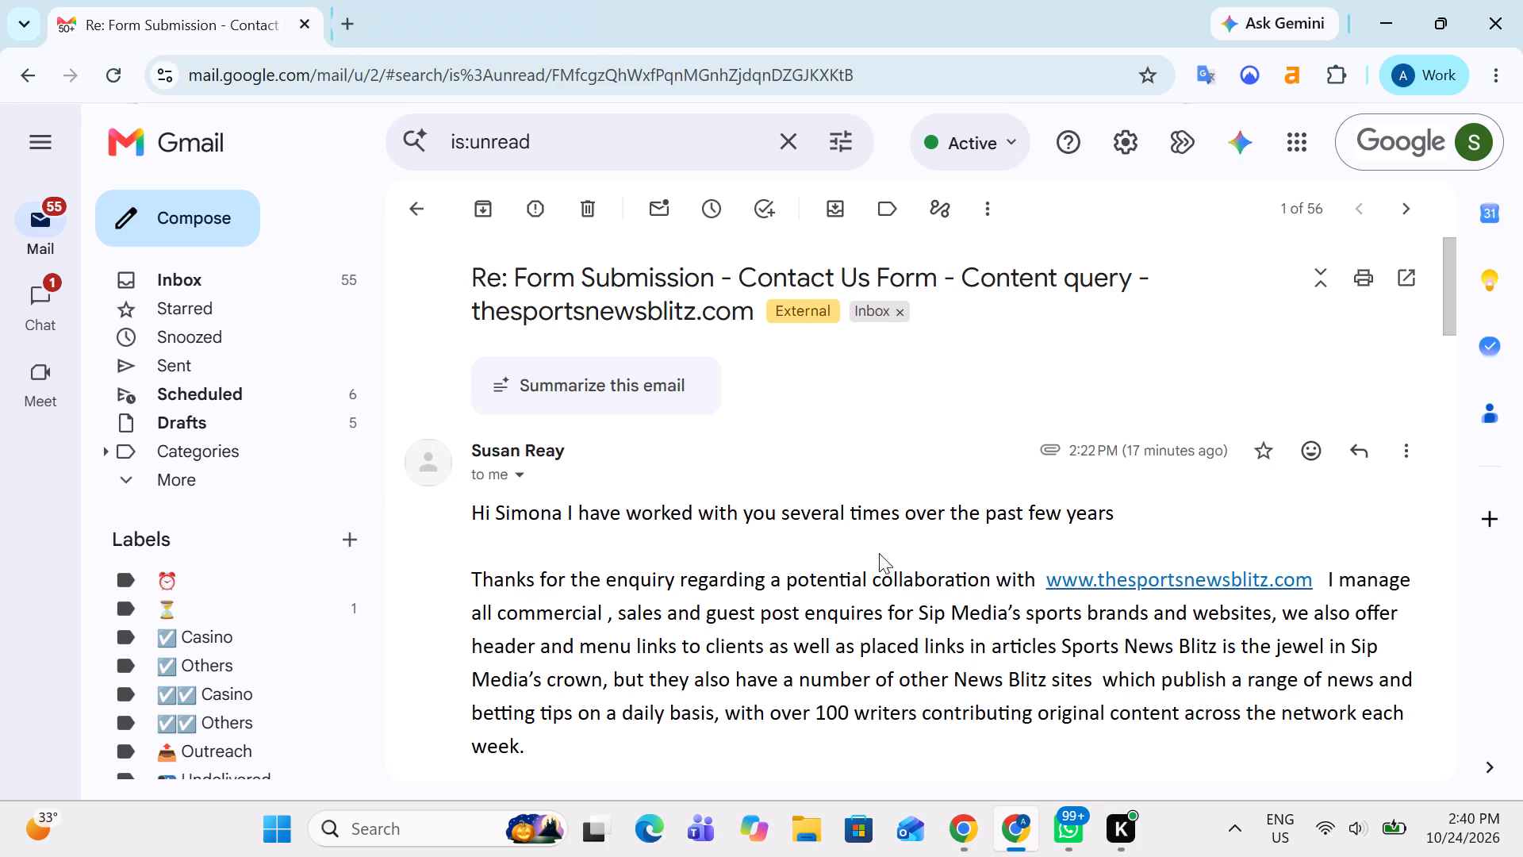
Read the publisher's email about thesportsnewsblitz.com for its guest post price and link terms.
{"action": "scroll", "coordinate": [886, 578], "scroll_direction": "down", "scroll_amount": 2}
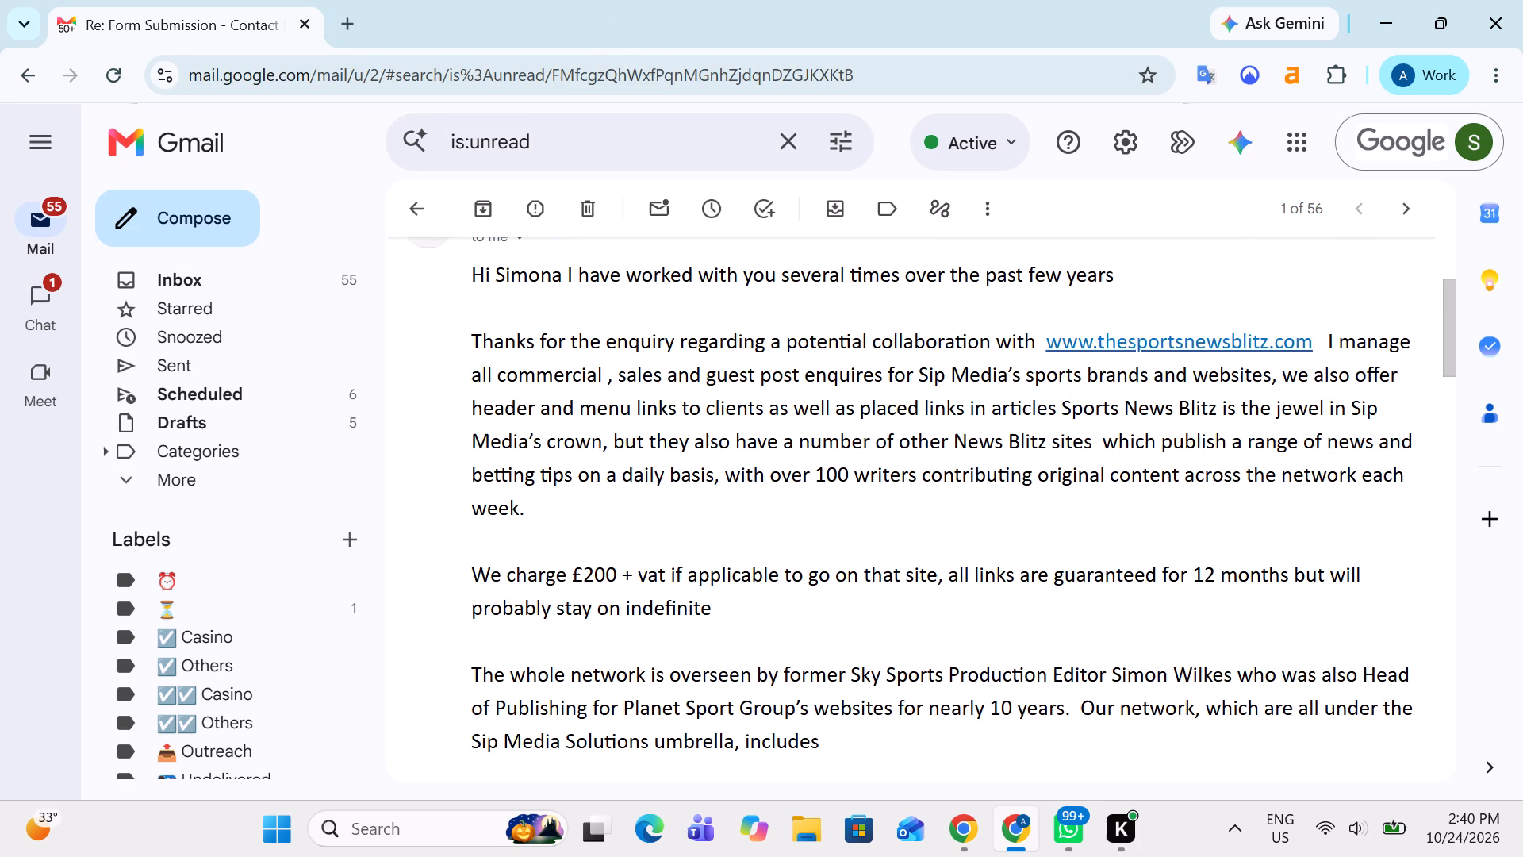
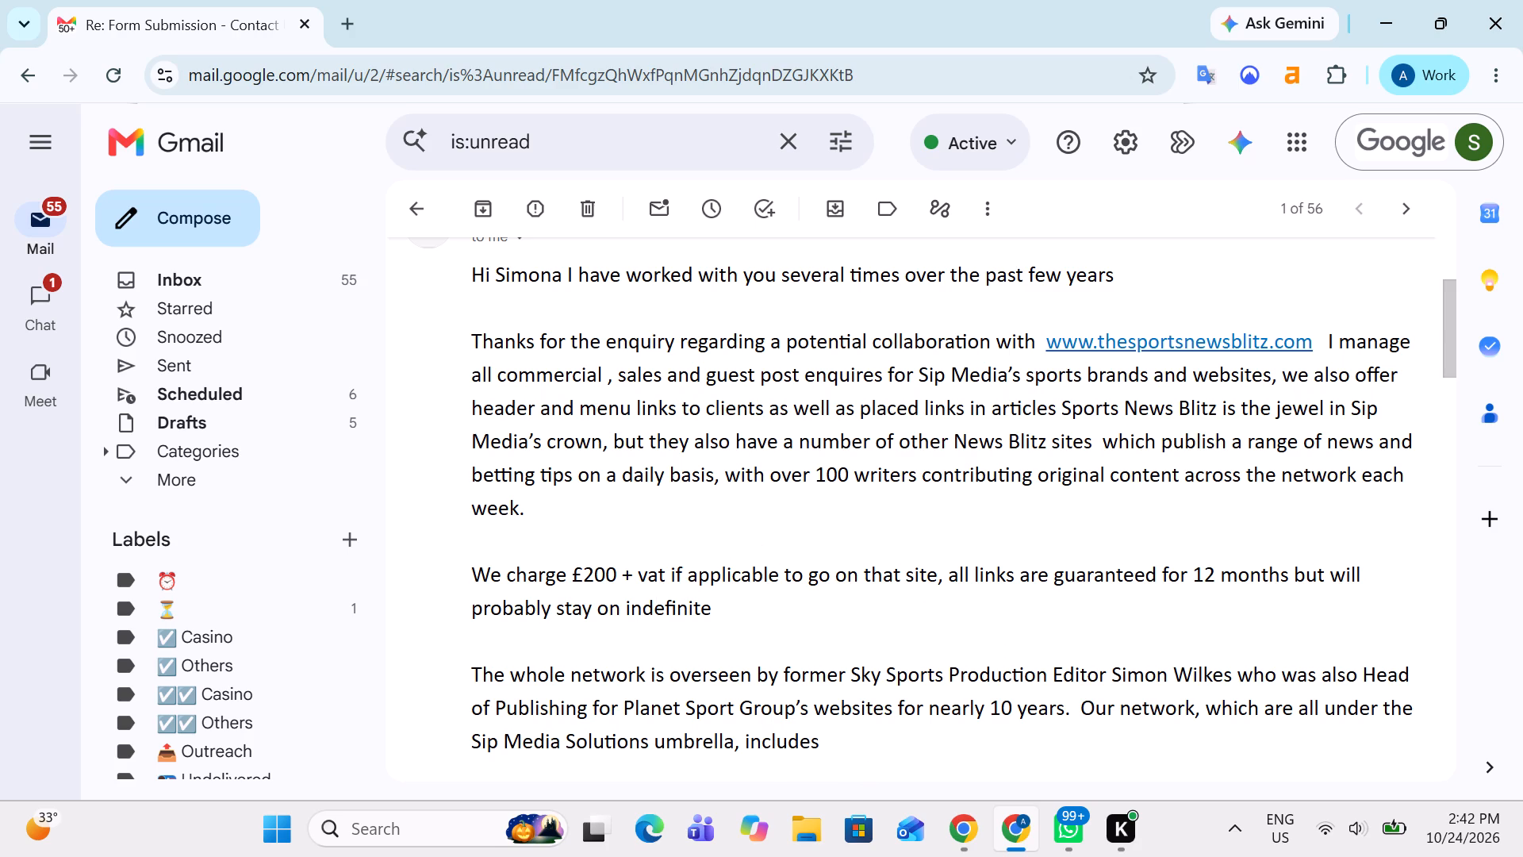
Check the price quoted in the Gmail message and enter 240 as the price in the thesportsnewsblitz.com row of New Master Sheet.
{"action": "scroll", "coordinate": [785, 562], "scroll_direction": "down", "scroll_amount": 3}
{"action": "scroll", "coordinate": [881, 562], "scroll_direction": "down", "scroll_amount": 3}
{"action": "scroll", "coordinate": [850, 600], "scroll_direction": "up", "scroll_amount": 7}
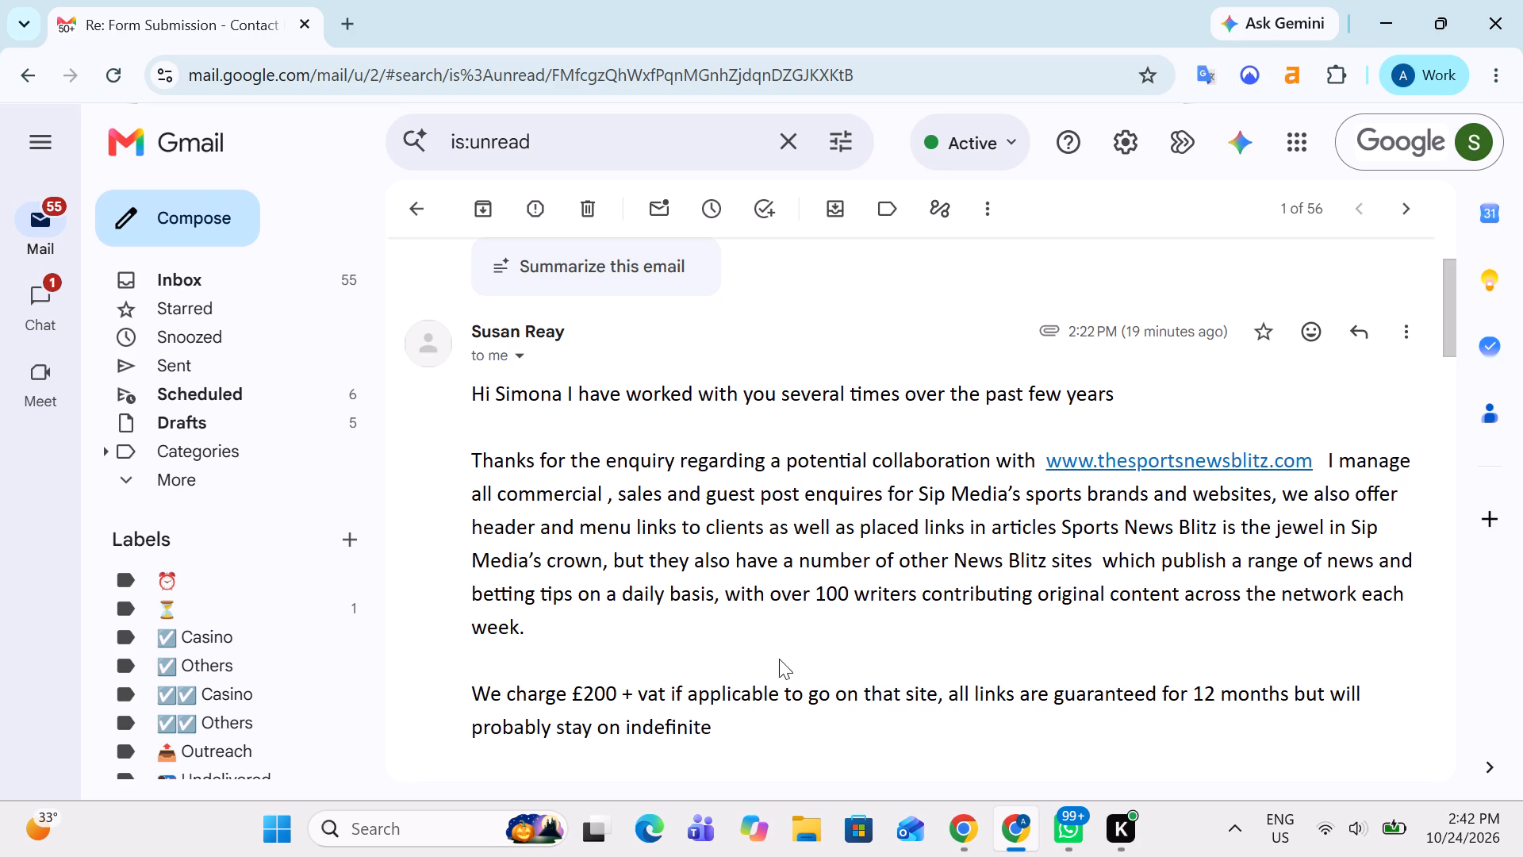
{"action": "key", "text": "alt+Tab"}
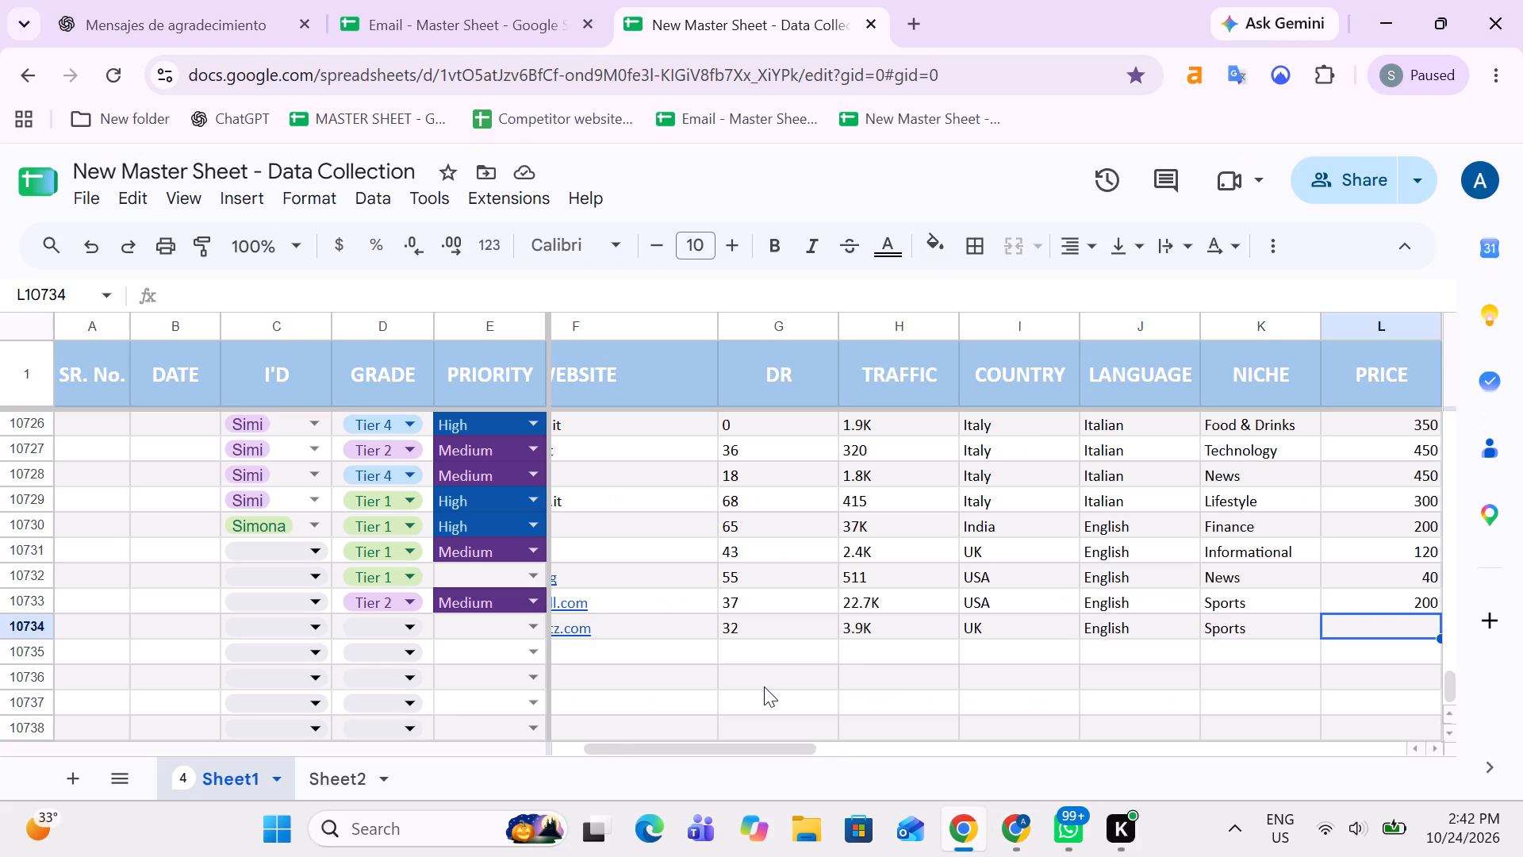
{"action": "key", "text": "Right"}
{"action": "key", "text": "Left"}
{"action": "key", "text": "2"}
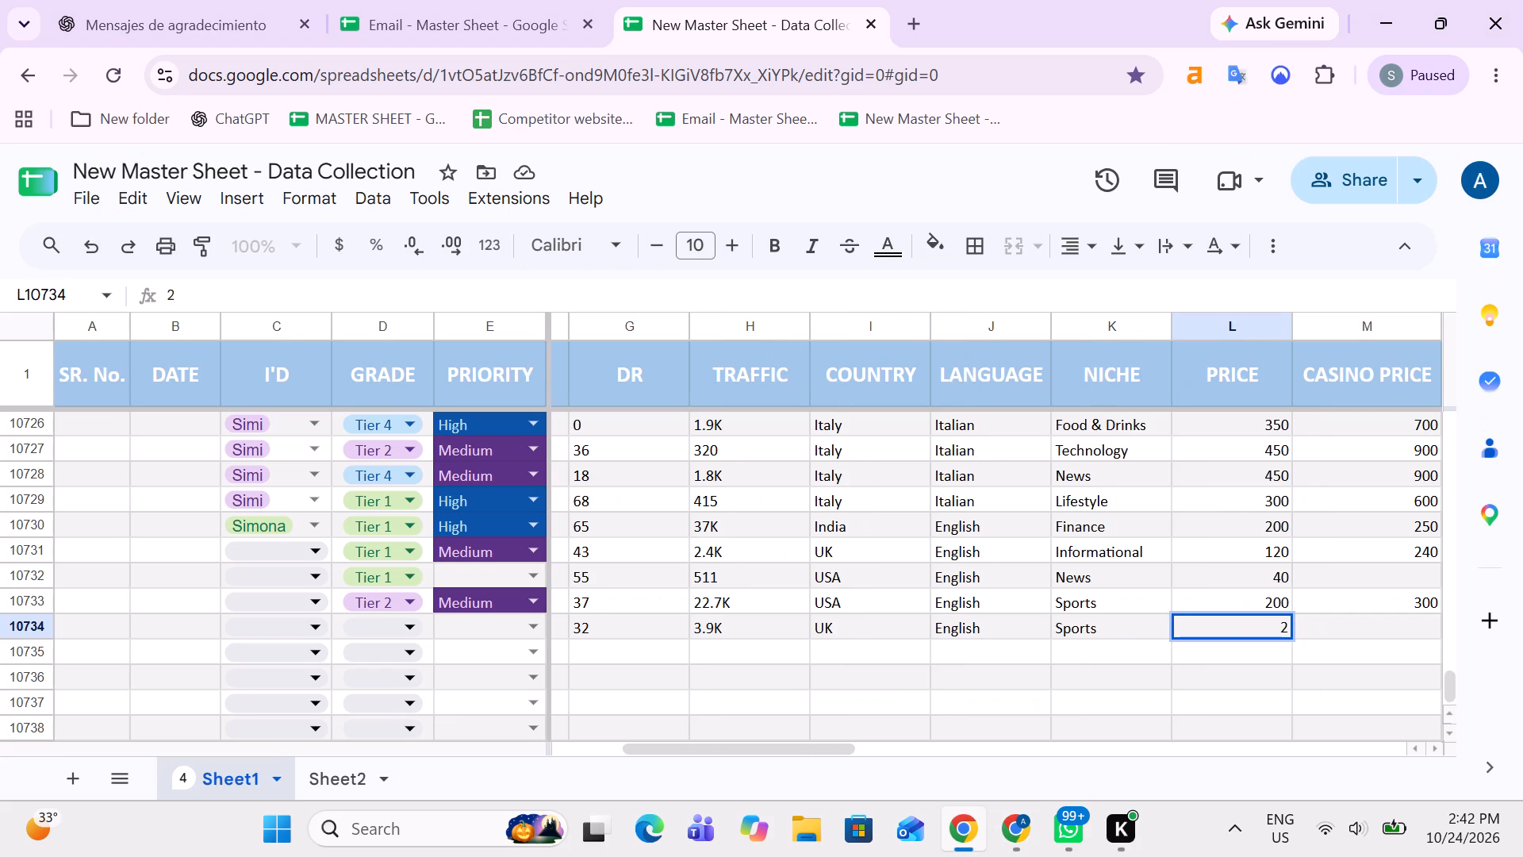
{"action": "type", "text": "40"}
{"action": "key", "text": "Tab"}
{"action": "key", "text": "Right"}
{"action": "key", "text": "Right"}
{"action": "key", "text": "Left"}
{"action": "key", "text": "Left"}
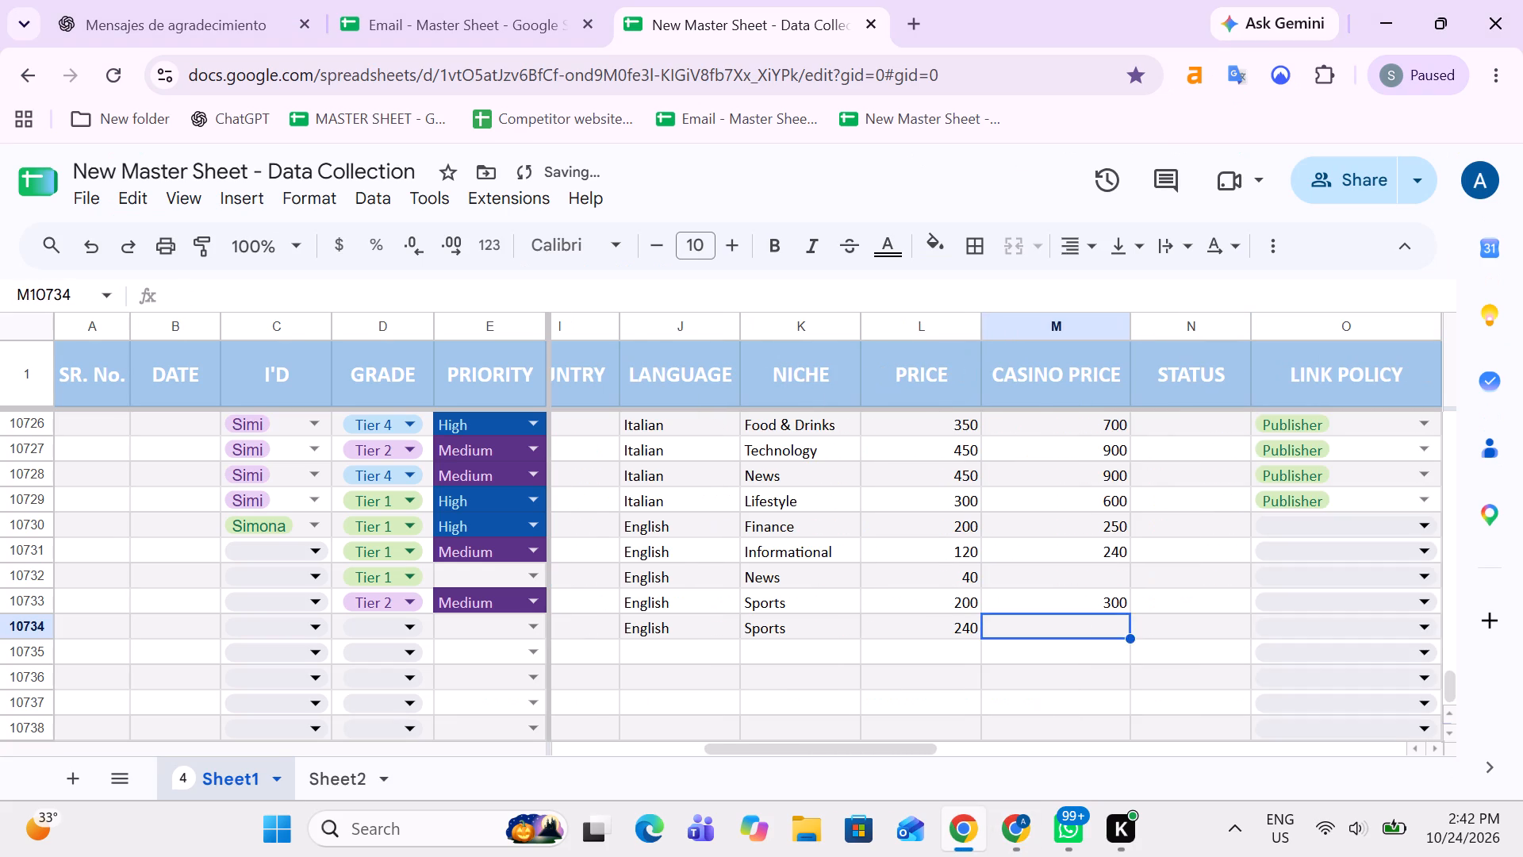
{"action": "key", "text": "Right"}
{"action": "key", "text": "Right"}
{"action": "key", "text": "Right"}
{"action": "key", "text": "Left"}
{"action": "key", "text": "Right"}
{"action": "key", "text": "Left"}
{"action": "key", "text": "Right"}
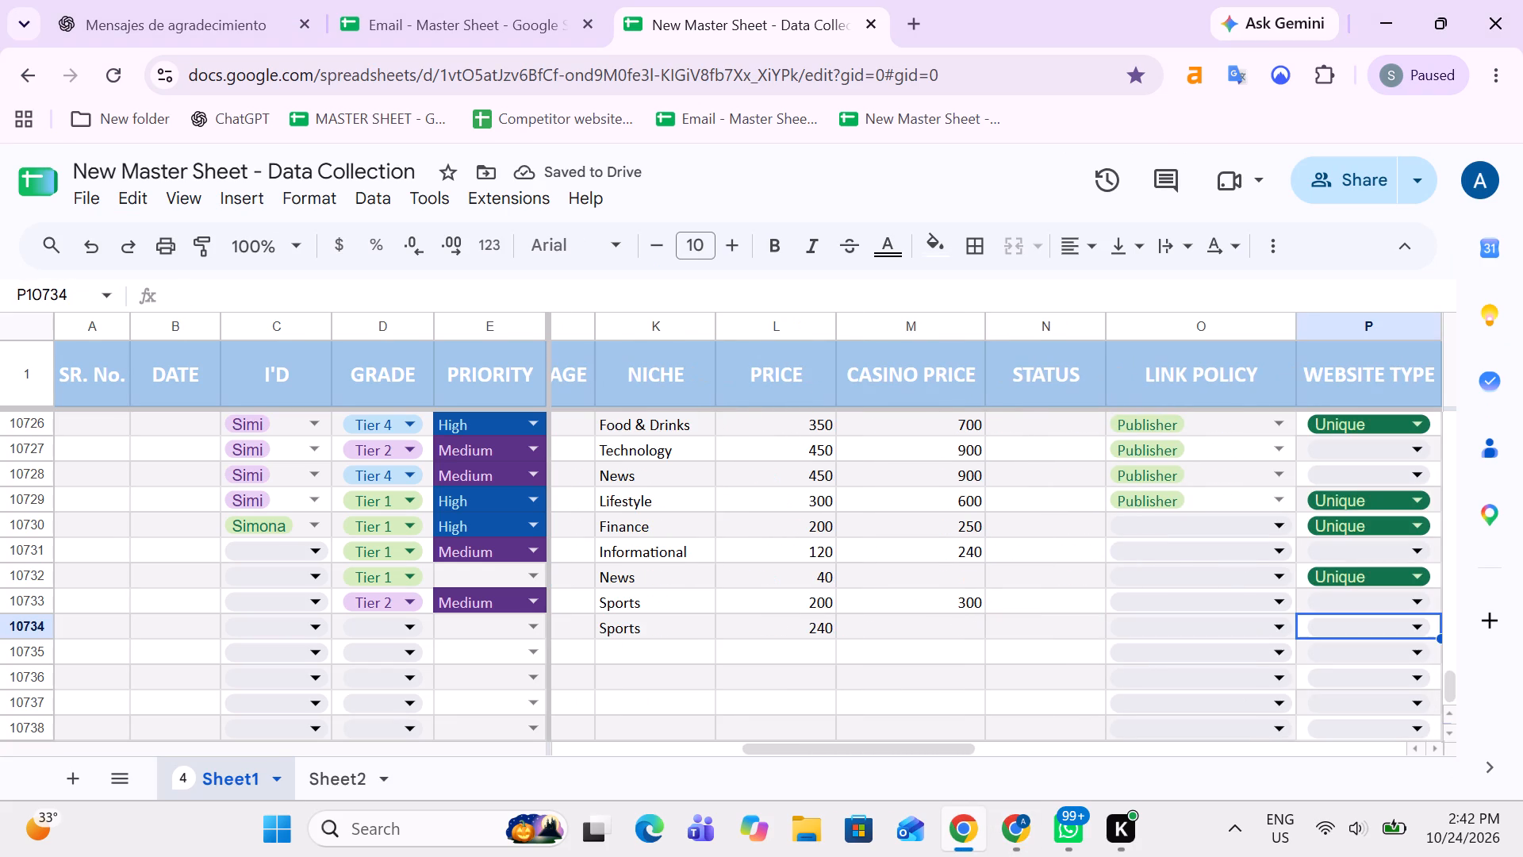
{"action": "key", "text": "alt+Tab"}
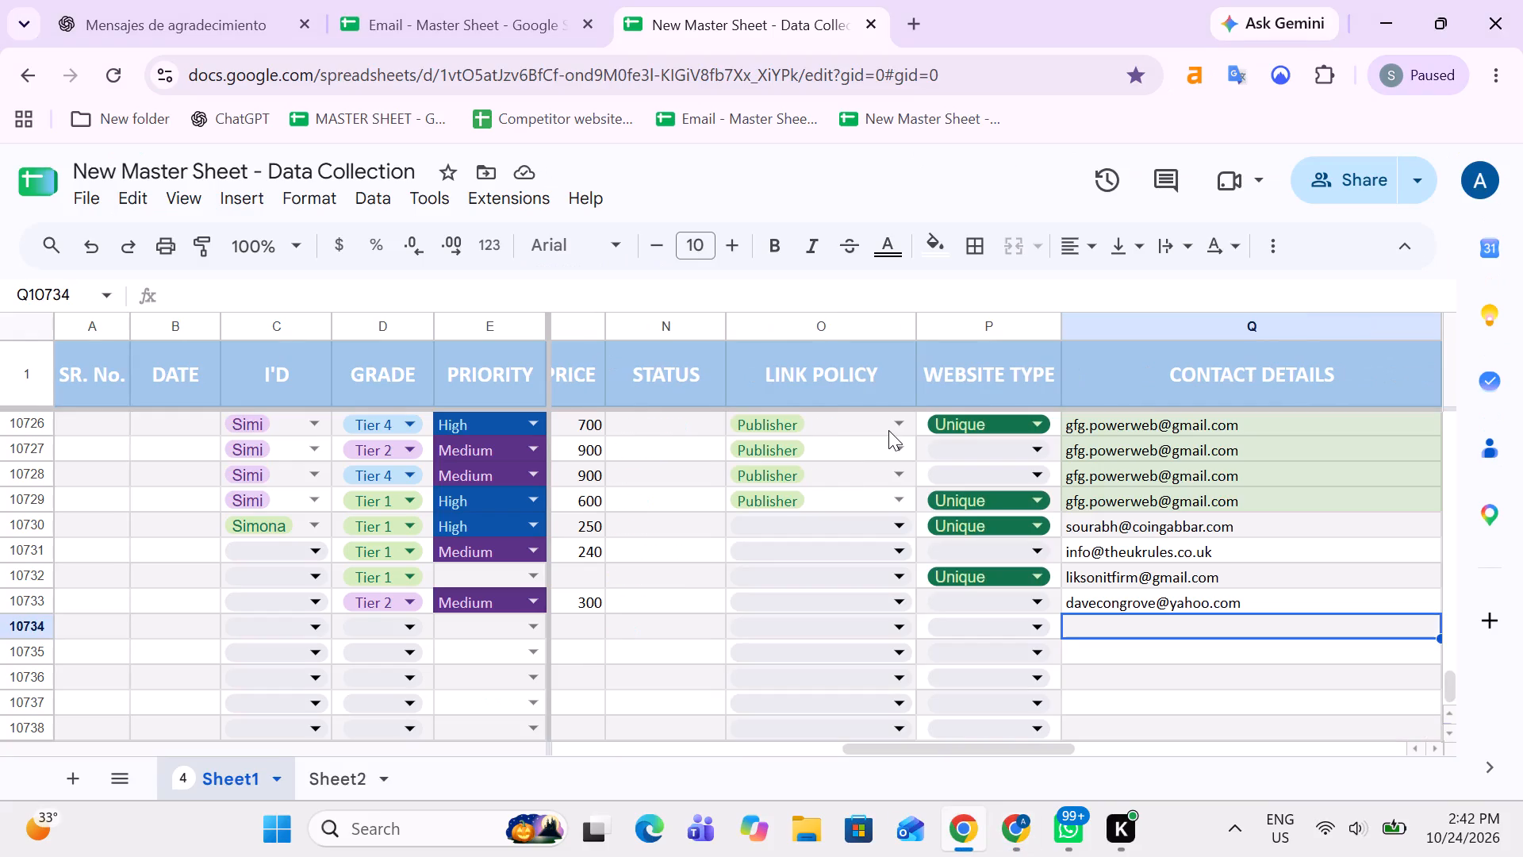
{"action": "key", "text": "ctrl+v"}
Look over the thesportsnewsblitz.com row, from the date and grade cells through to website type, for cells still empty.
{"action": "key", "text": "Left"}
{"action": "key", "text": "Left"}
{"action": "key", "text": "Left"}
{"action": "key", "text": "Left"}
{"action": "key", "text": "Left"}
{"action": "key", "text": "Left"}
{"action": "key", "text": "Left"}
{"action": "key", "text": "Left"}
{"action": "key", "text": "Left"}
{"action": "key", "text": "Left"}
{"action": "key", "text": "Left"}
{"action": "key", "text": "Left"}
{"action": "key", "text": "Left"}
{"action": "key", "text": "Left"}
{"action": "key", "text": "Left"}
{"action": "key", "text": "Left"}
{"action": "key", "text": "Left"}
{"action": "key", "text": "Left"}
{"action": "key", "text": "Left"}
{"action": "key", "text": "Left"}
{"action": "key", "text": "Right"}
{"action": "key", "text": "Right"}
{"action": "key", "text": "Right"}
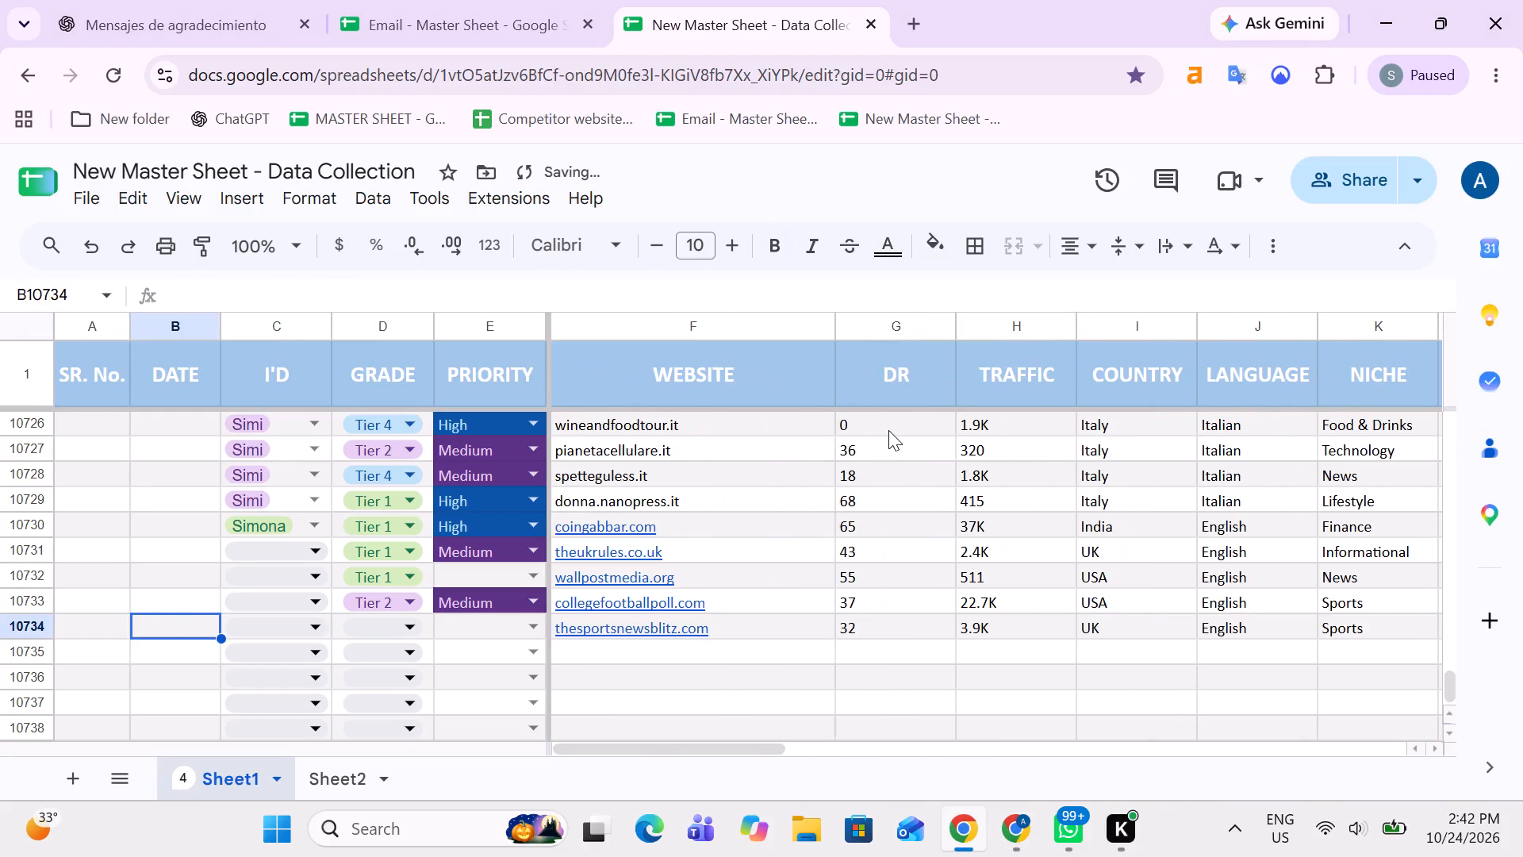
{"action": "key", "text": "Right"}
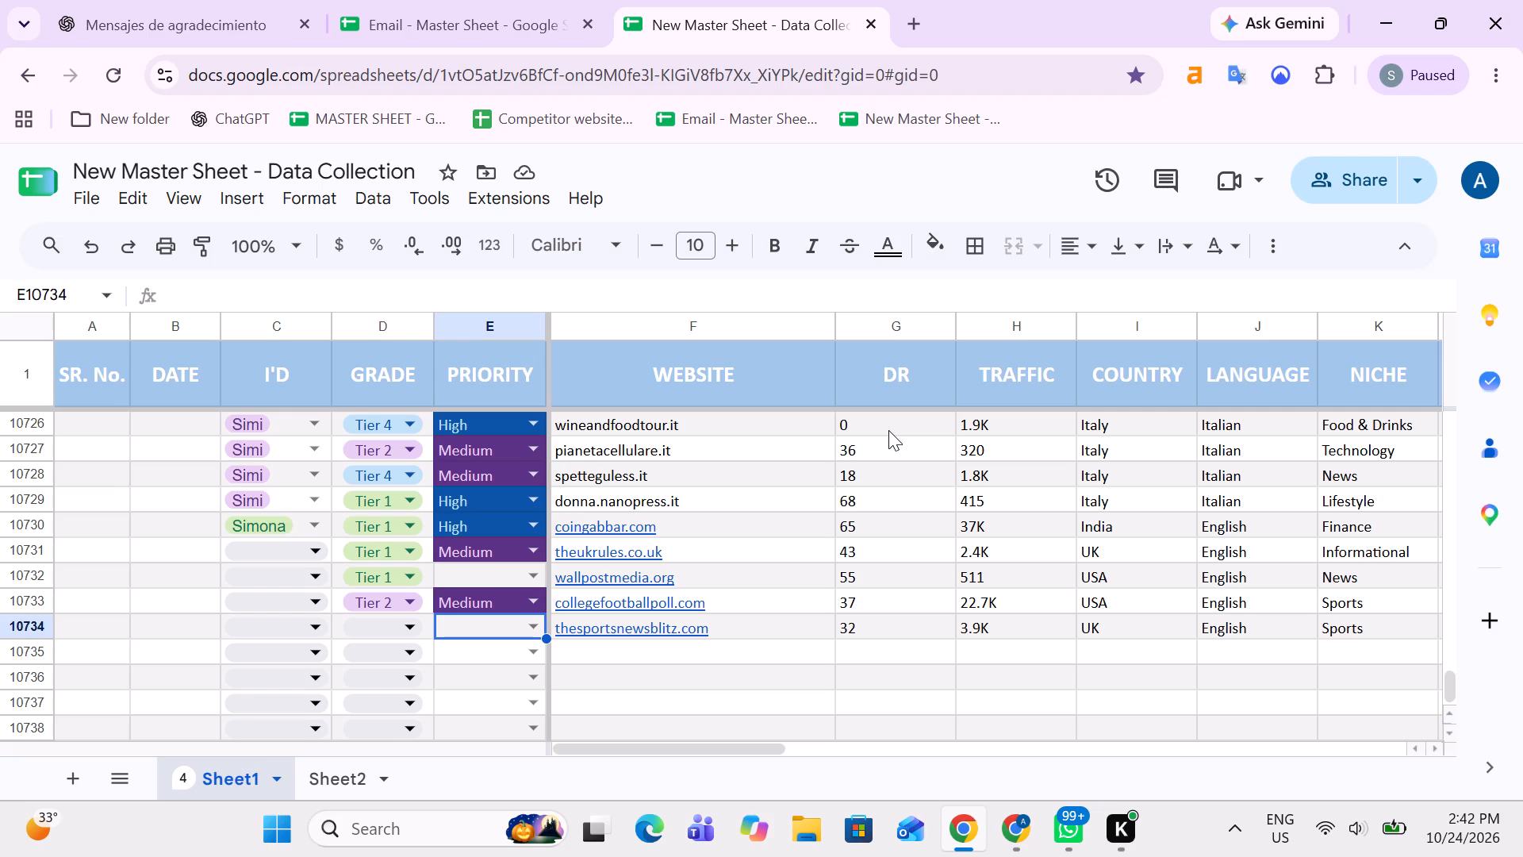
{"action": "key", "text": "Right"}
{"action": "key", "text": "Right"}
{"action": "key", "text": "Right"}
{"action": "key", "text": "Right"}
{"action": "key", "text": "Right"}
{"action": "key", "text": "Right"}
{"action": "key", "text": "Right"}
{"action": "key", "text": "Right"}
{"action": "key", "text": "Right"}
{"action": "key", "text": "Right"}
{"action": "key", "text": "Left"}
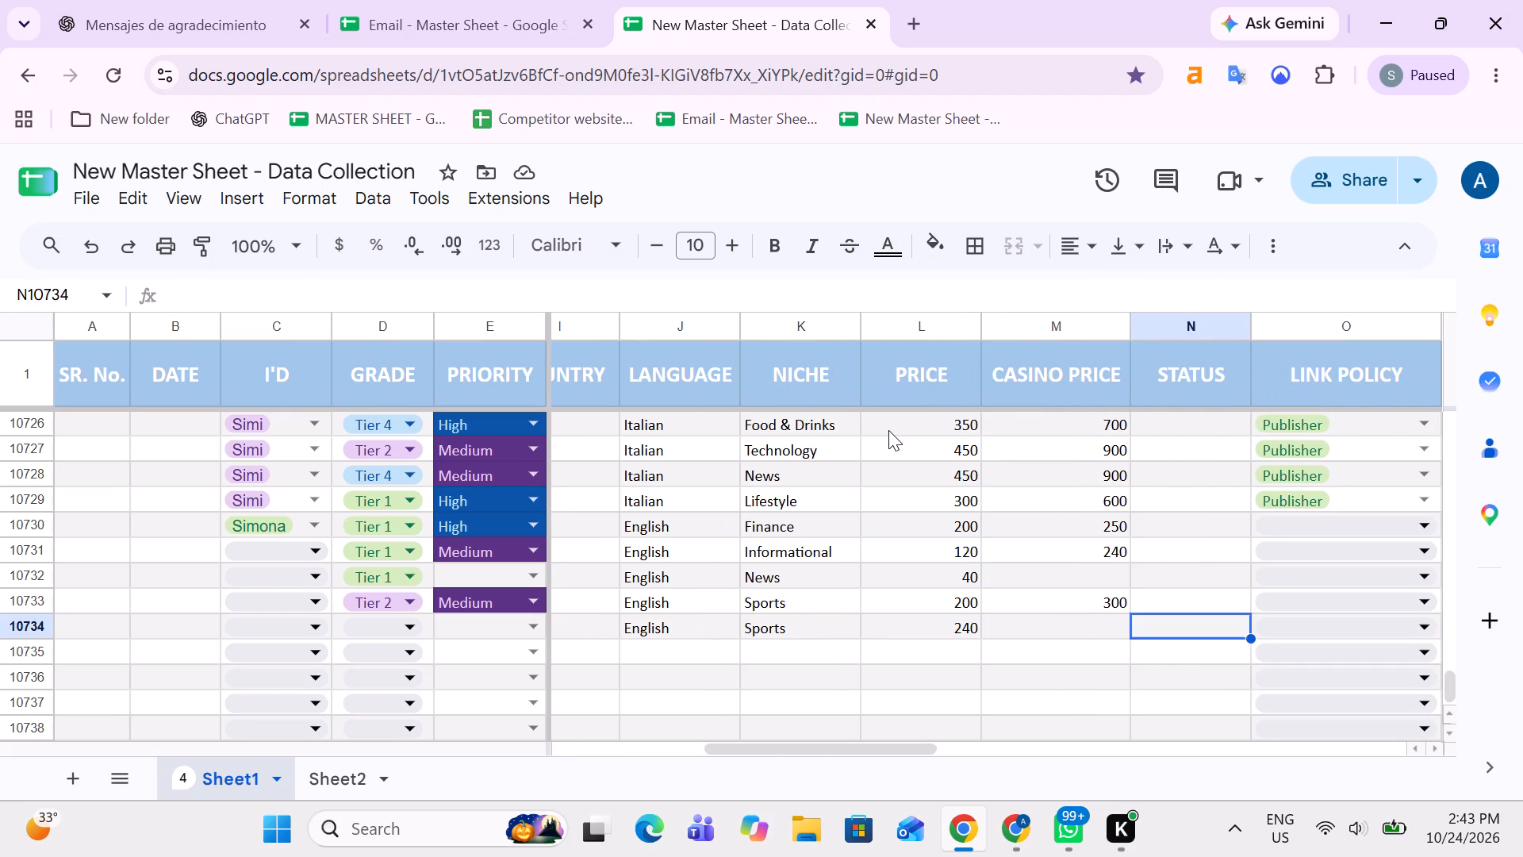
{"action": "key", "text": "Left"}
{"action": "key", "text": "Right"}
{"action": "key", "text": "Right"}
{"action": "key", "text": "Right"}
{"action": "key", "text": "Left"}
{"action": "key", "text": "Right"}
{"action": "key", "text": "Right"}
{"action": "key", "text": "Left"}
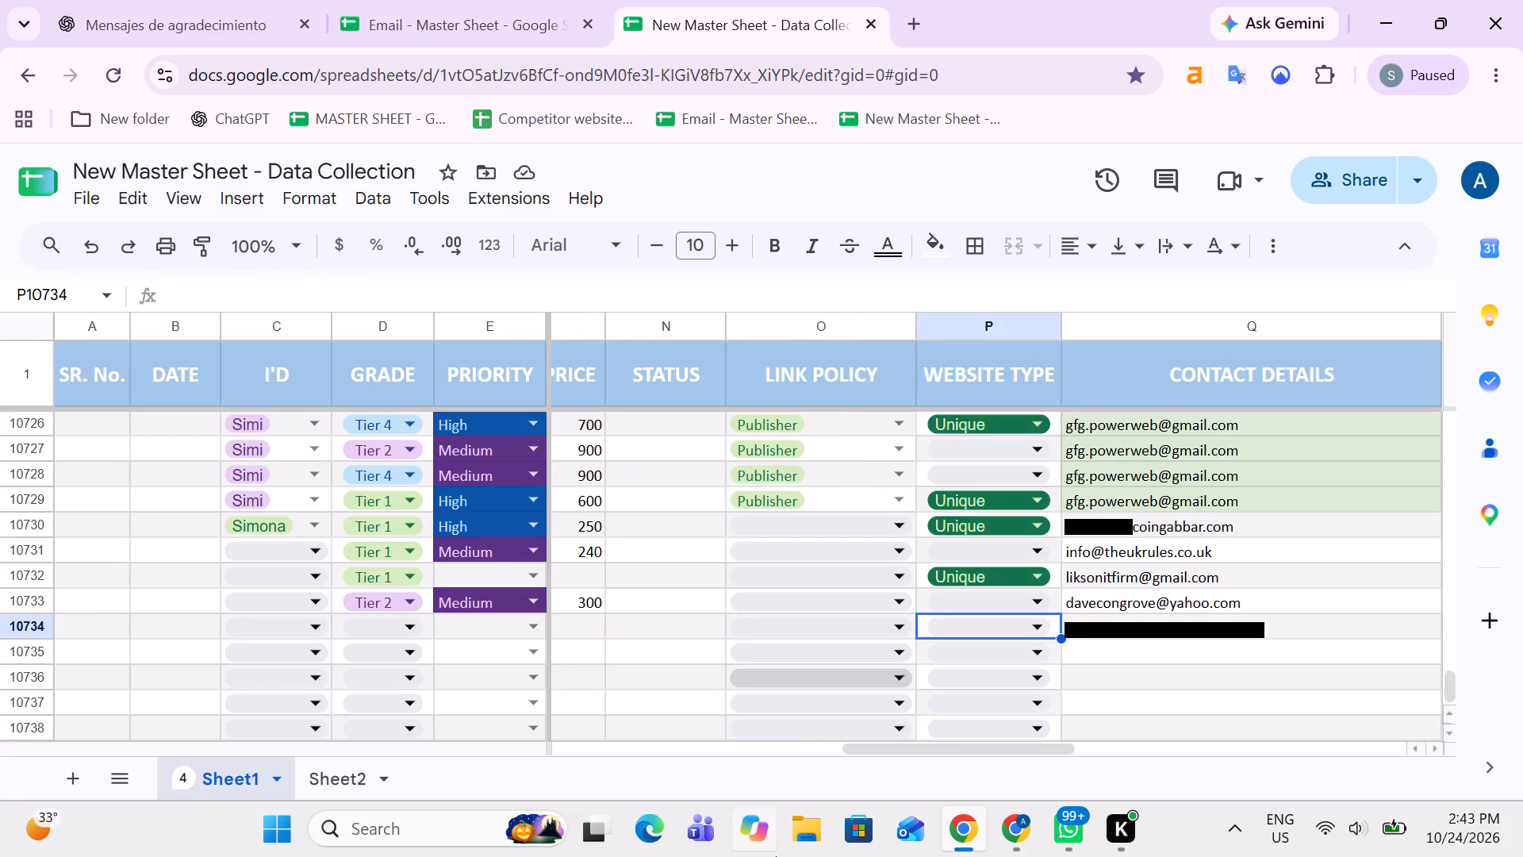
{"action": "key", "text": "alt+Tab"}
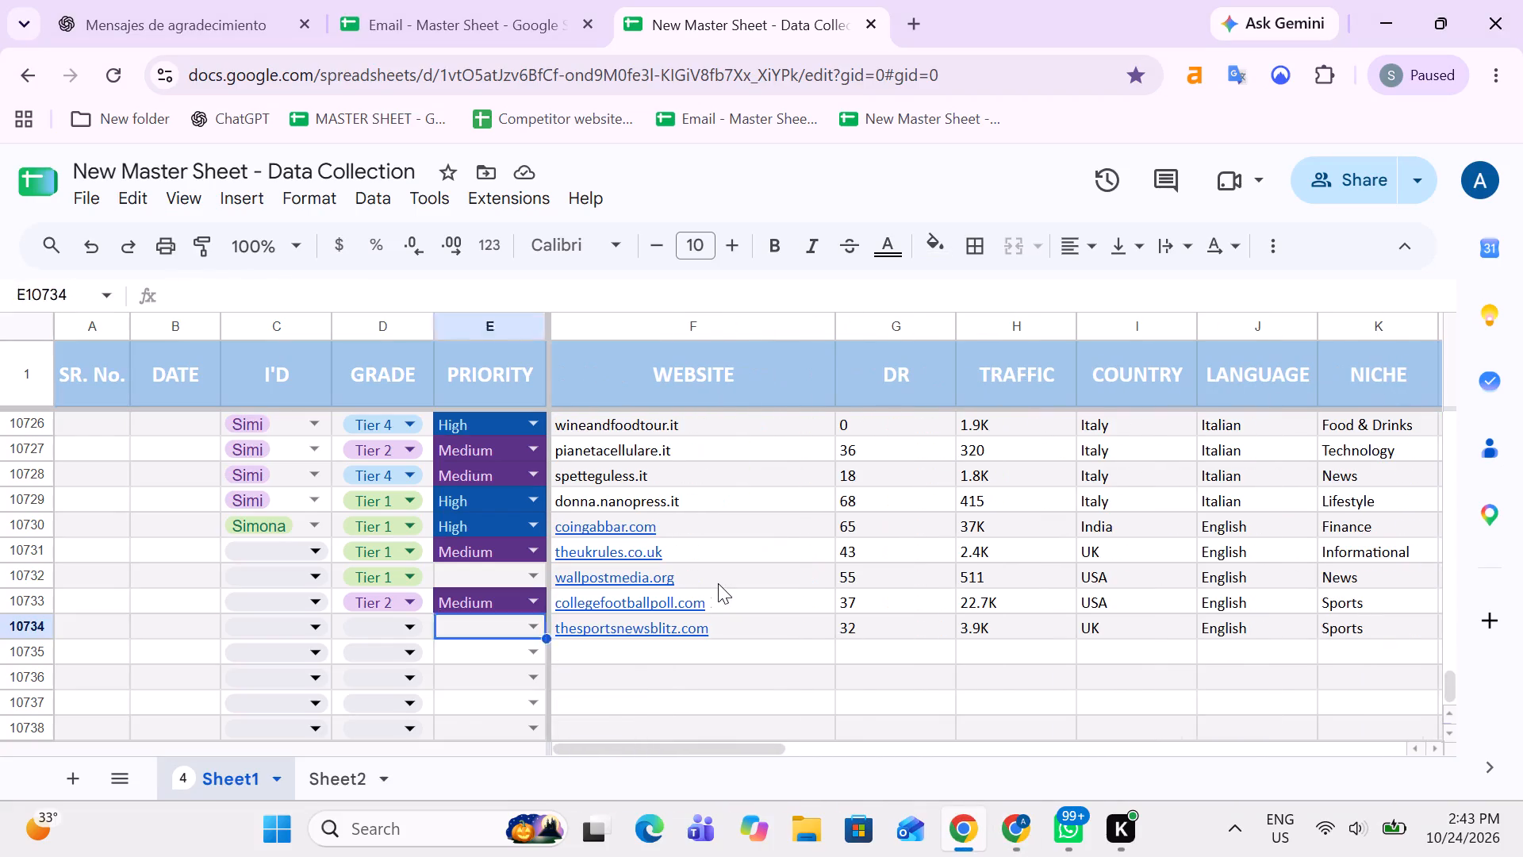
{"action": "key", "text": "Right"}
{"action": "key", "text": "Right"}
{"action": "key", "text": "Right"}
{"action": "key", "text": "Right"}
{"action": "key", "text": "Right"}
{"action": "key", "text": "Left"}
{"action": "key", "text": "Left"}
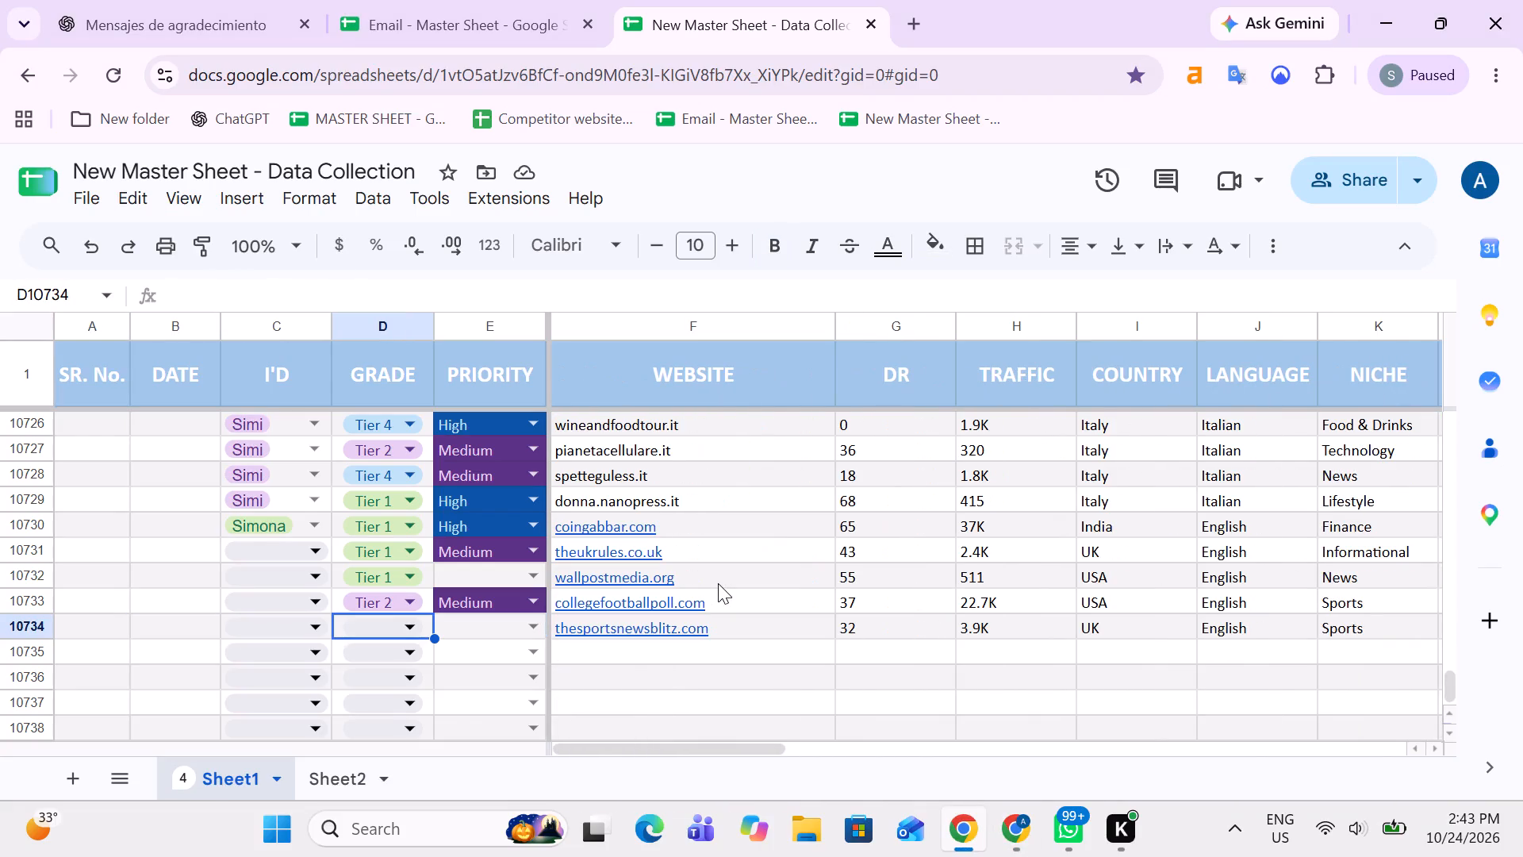
Set the grade of thesportsnewsblitz.com to Tier 2.
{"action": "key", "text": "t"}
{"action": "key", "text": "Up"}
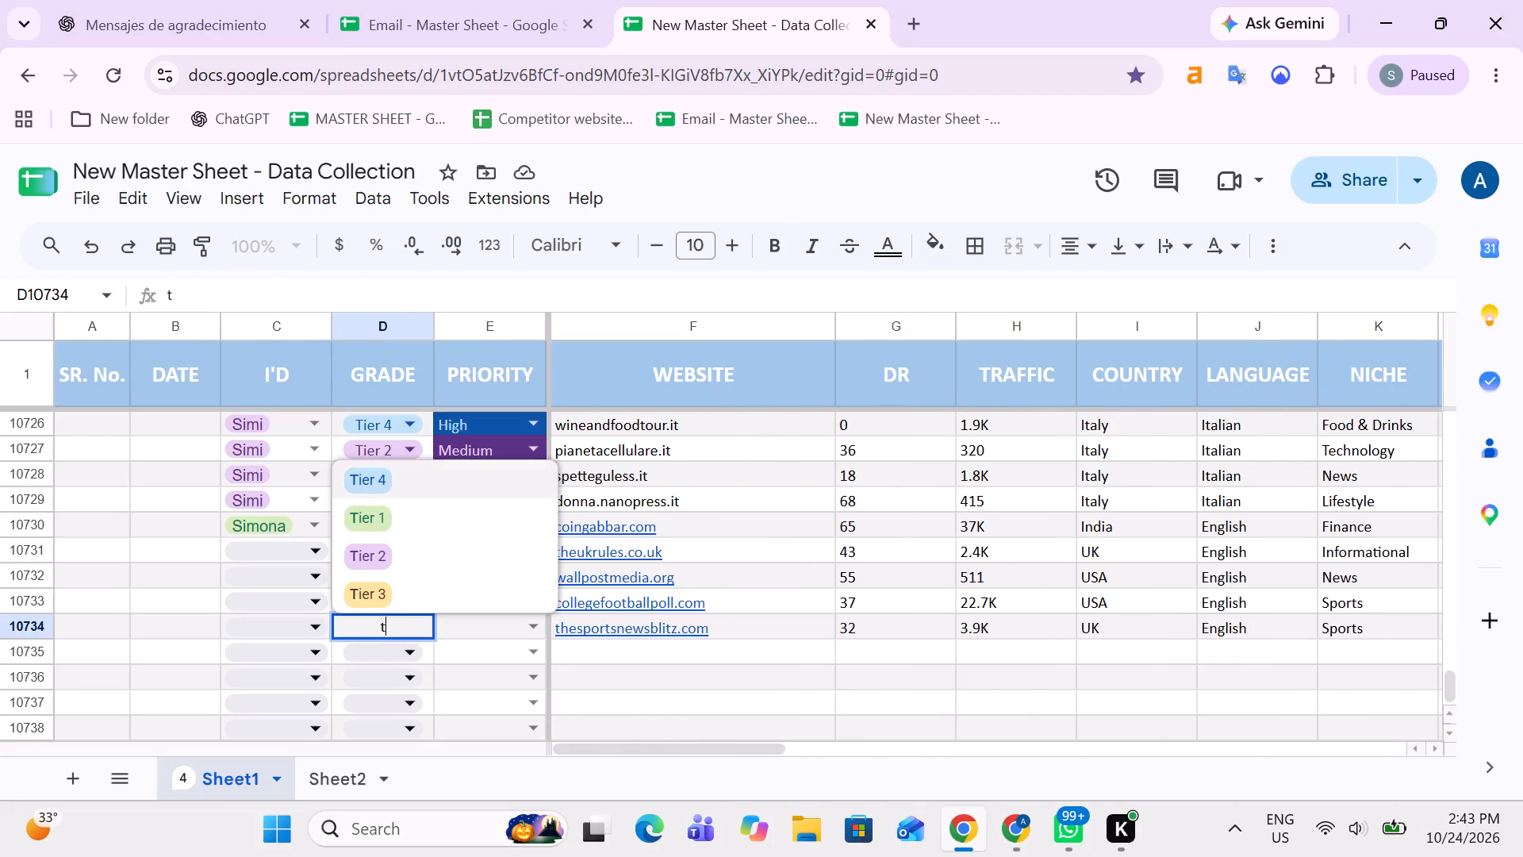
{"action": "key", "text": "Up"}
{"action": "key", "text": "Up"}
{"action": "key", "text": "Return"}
Review the rest of the thesportsnewsblitz.com row, from its metrics and prices through contact details to important notes.
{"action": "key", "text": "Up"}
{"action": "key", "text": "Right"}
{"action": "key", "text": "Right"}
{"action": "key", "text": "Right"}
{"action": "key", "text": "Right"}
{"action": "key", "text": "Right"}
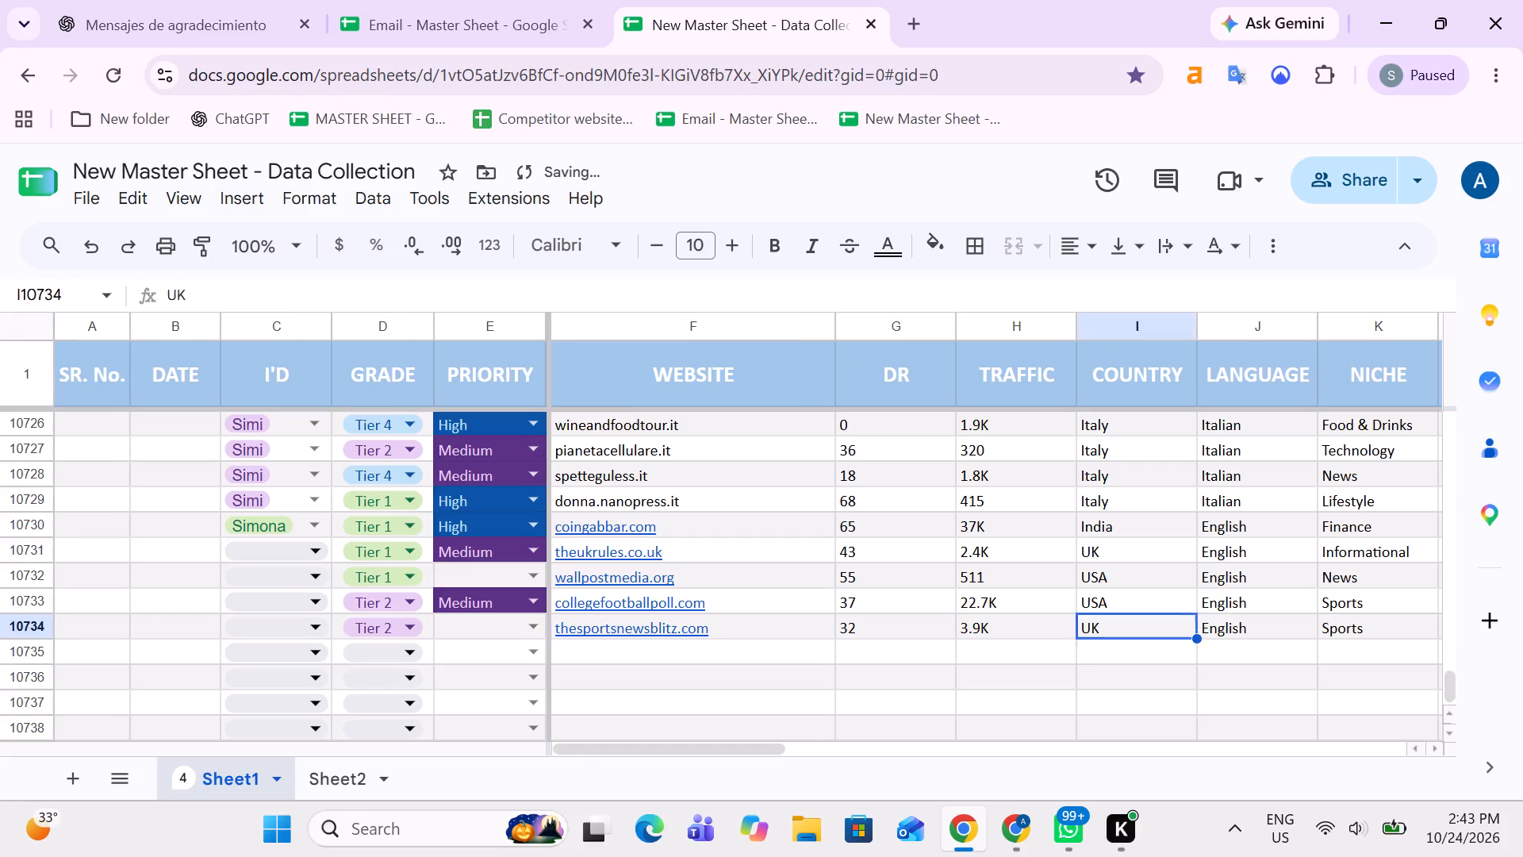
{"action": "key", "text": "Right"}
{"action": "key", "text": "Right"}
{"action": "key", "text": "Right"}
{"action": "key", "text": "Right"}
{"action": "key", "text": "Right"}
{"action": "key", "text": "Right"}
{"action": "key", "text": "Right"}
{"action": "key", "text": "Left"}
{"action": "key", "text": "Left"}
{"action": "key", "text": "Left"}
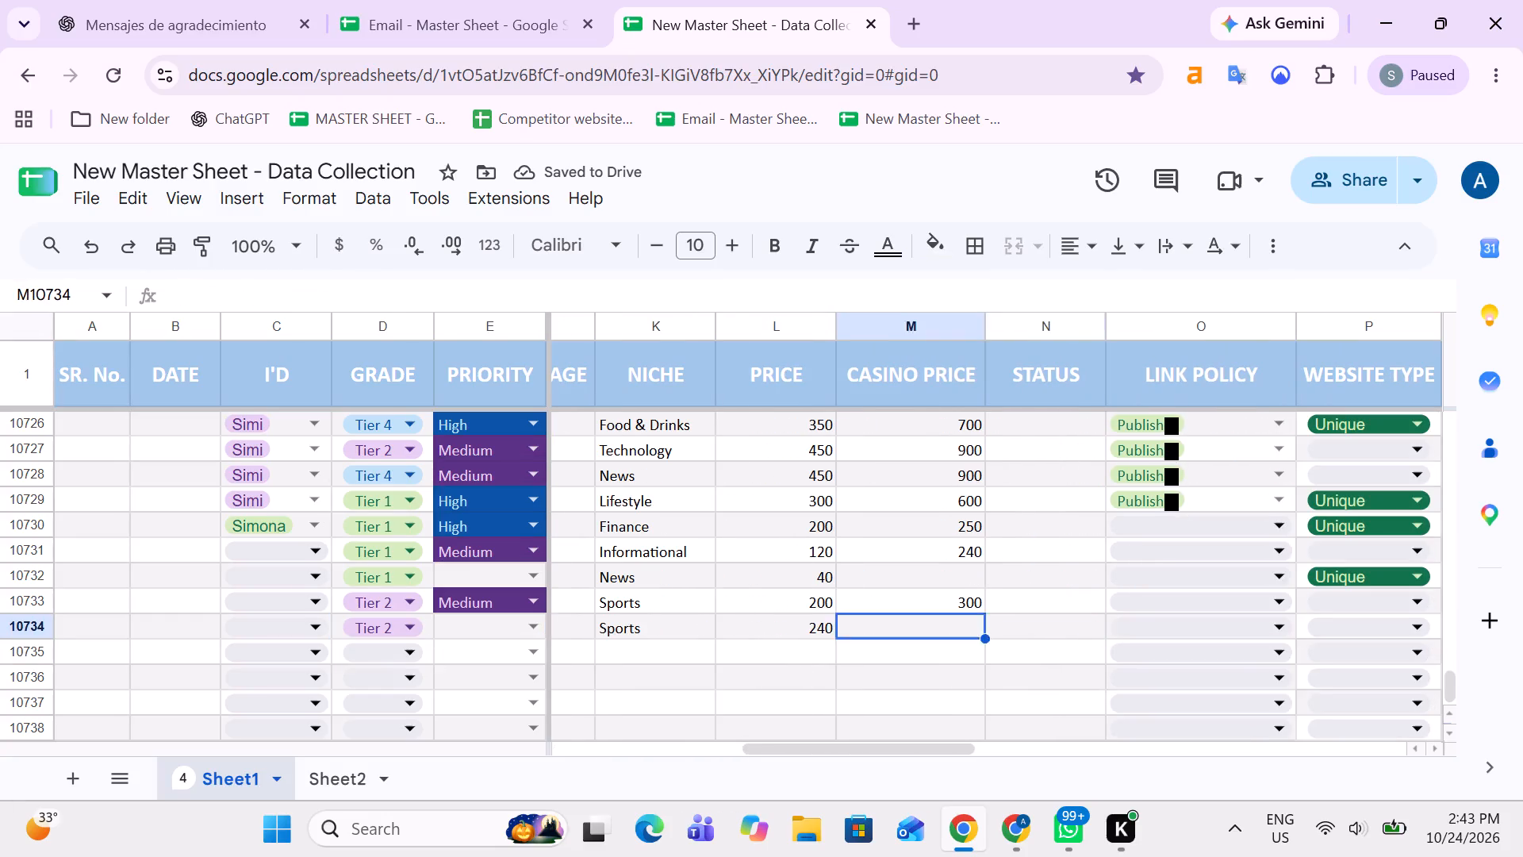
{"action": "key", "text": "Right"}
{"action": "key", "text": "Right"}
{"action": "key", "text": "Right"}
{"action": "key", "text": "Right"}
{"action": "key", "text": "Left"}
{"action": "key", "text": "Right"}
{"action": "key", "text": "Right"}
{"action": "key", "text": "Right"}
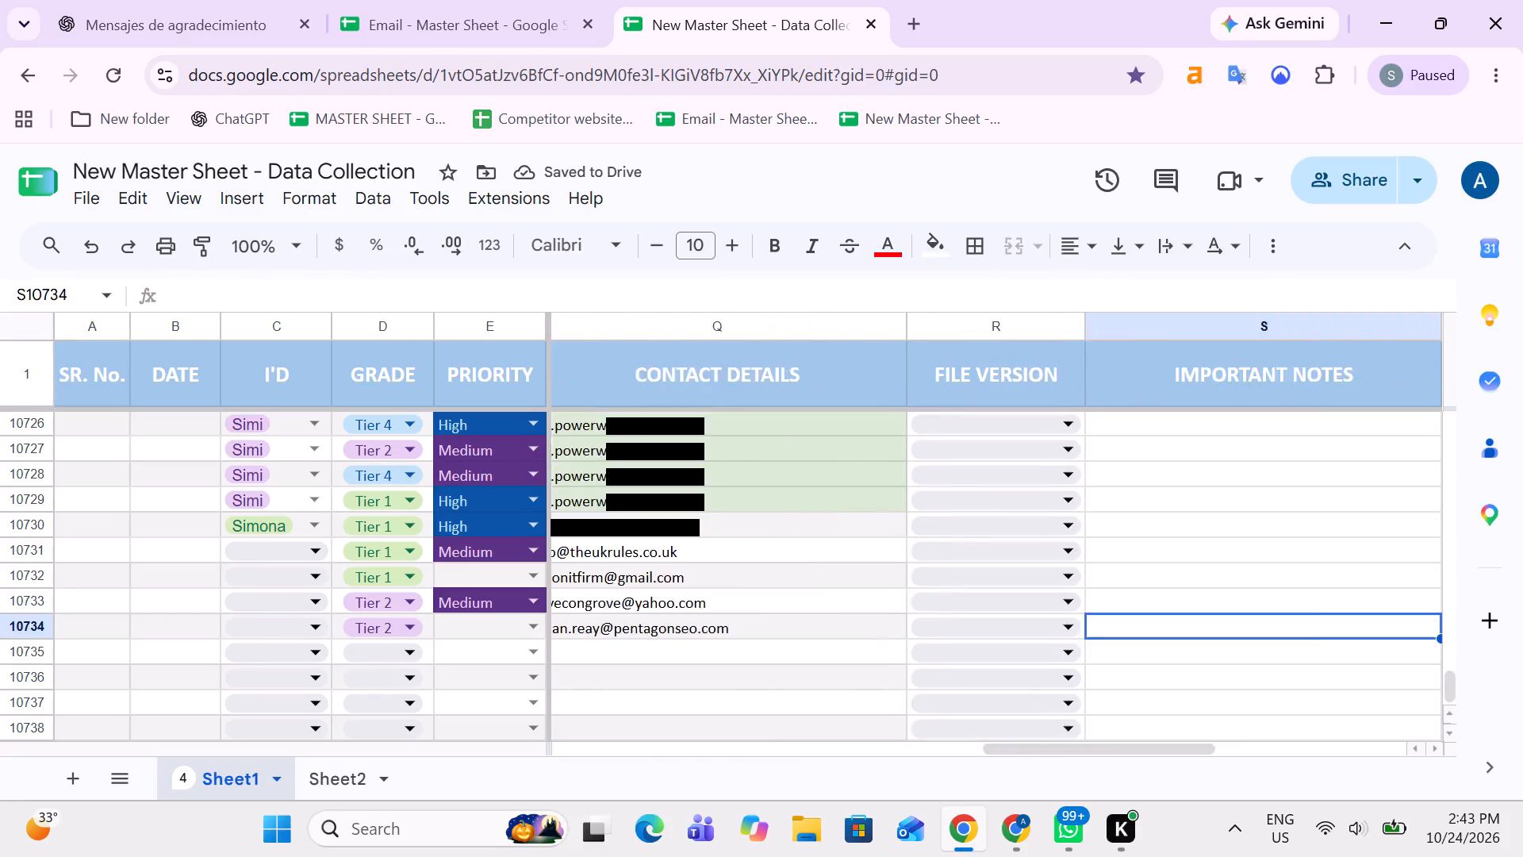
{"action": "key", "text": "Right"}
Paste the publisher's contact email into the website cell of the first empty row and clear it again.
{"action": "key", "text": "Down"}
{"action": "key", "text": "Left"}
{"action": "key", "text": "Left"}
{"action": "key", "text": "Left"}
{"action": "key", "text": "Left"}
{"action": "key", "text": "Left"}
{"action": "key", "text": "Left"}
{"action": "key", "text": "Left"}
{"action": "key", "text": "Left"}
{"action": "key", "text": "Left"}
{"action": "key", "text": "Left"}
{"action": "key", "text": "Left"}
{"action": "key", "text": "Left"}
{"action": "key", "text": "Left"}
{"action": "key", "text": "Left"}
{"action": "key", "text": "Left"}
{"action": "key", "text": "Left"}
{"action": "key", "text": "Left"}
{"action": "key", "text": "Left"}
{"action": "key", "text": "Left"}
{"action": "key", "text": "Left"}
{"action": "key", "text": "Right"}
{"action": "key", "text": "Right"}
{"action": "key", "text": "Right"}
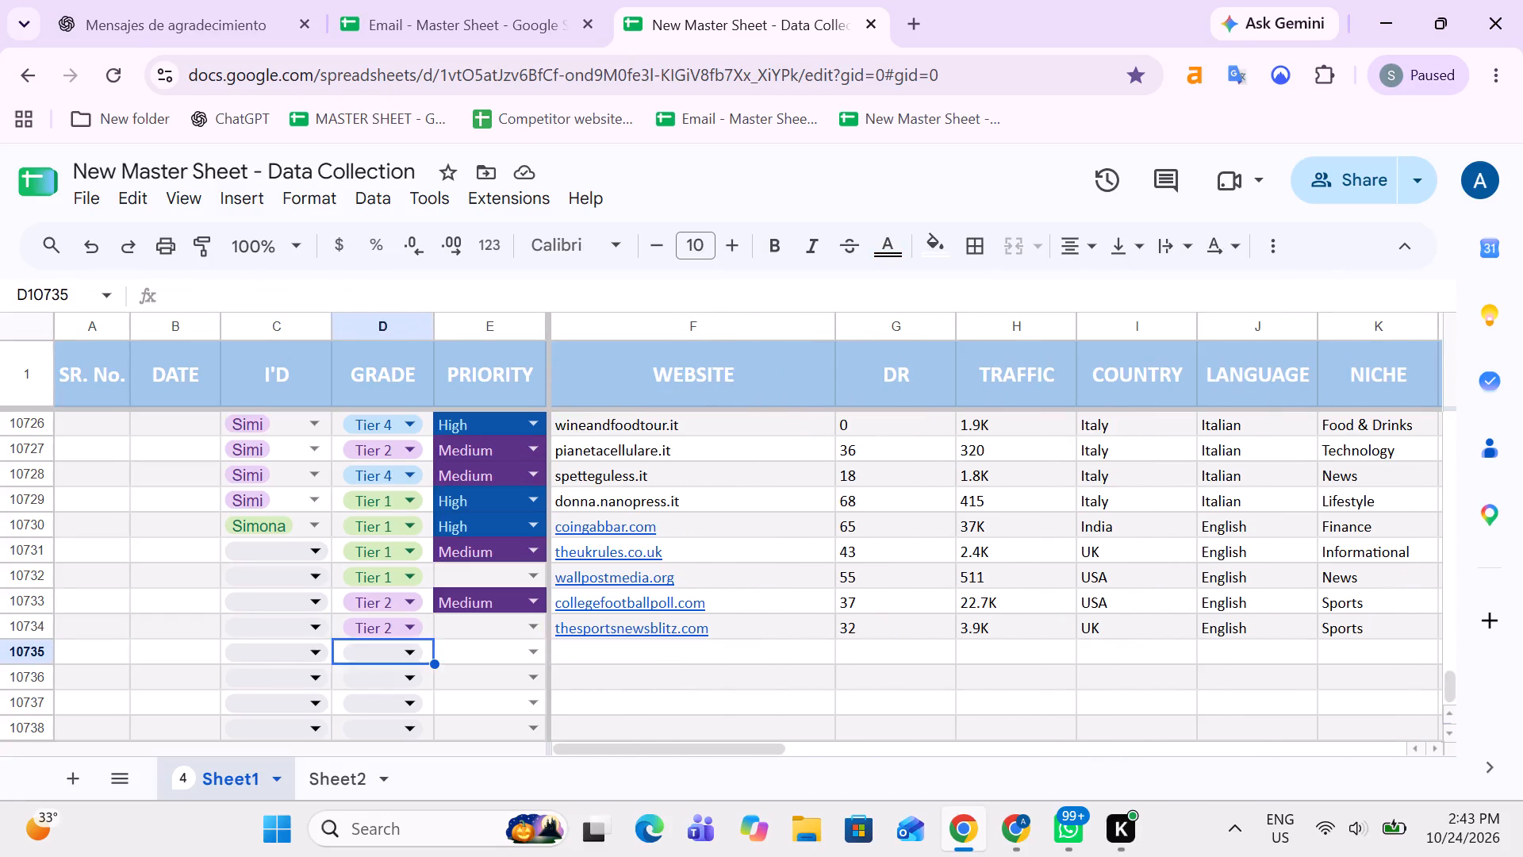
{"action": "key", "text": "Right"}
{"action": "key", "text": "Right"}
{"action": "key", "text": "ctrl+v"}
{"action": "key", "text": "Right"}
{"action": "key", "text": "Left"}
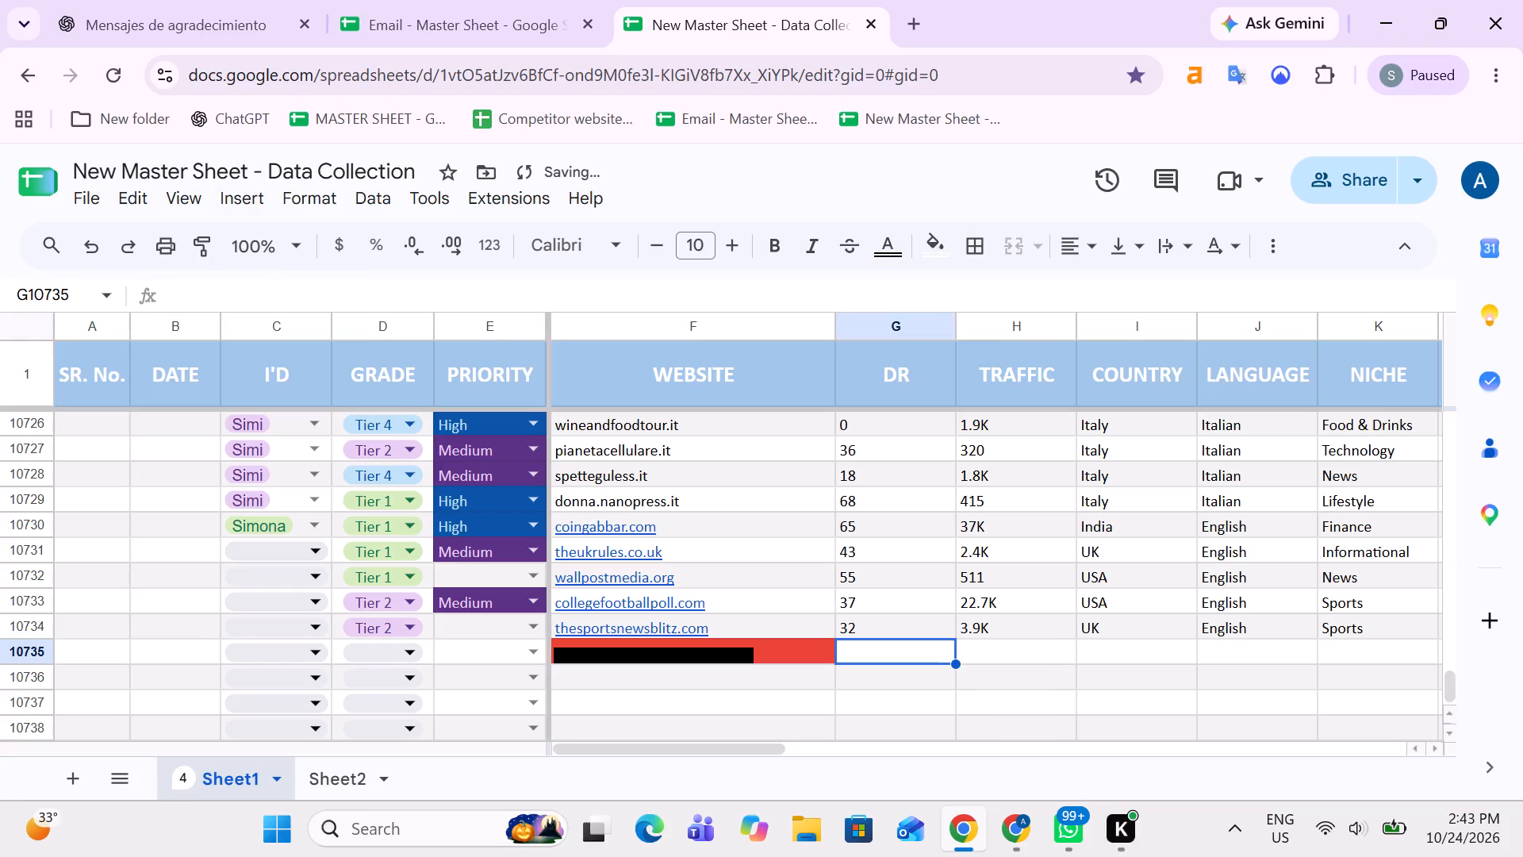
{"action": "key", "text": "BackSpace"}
Search the sheet for the publisher's contact email and examine an earlier matching entry from its contact details back to its website cell.
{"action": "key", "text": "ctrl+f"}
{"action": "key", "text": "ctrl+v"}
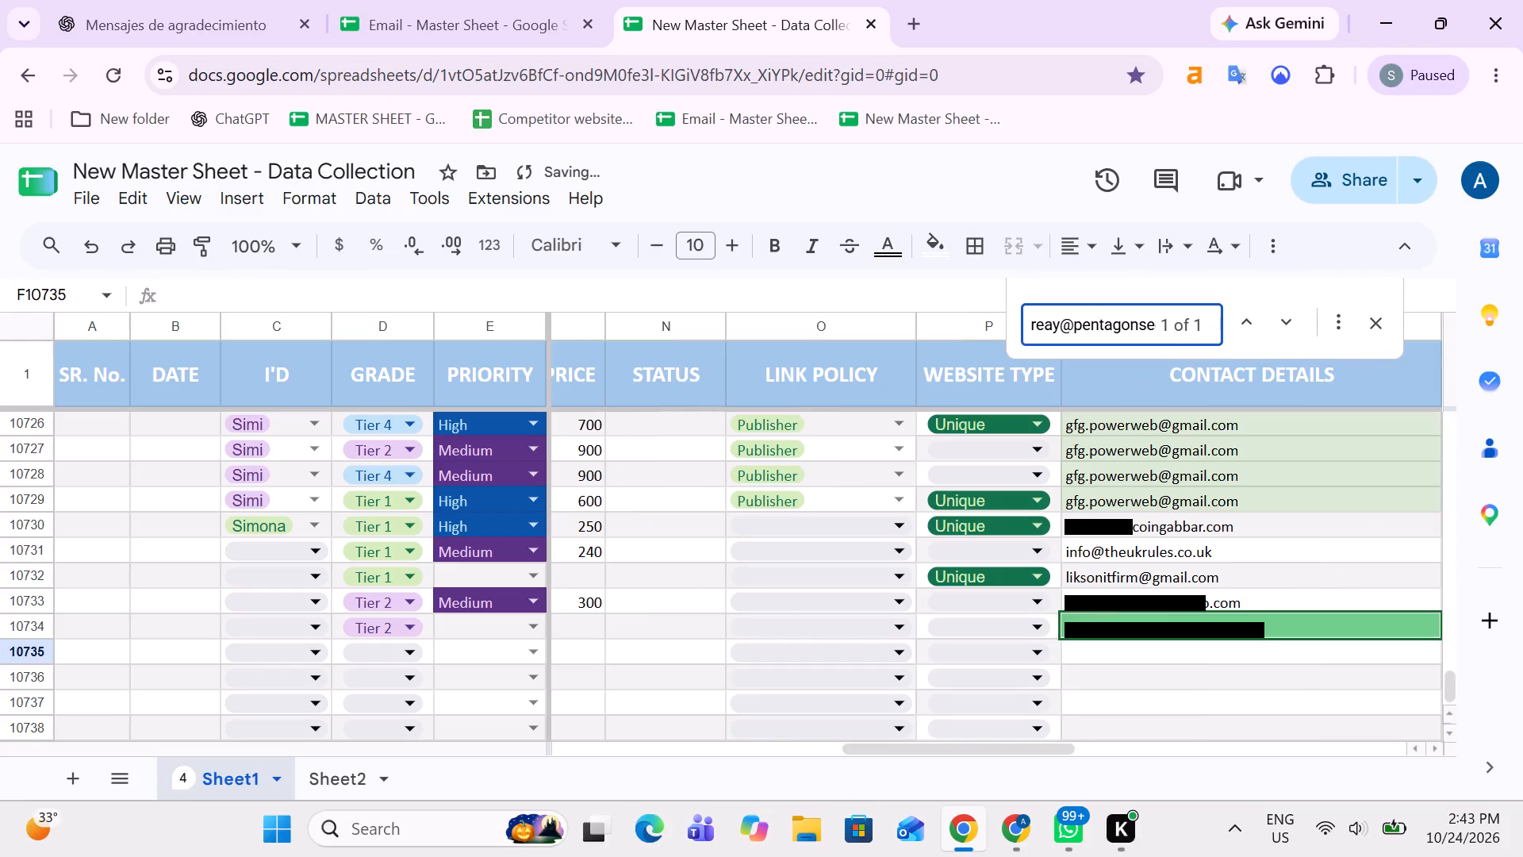
{"action": "left_click", "coordinate": [1253, 328]}
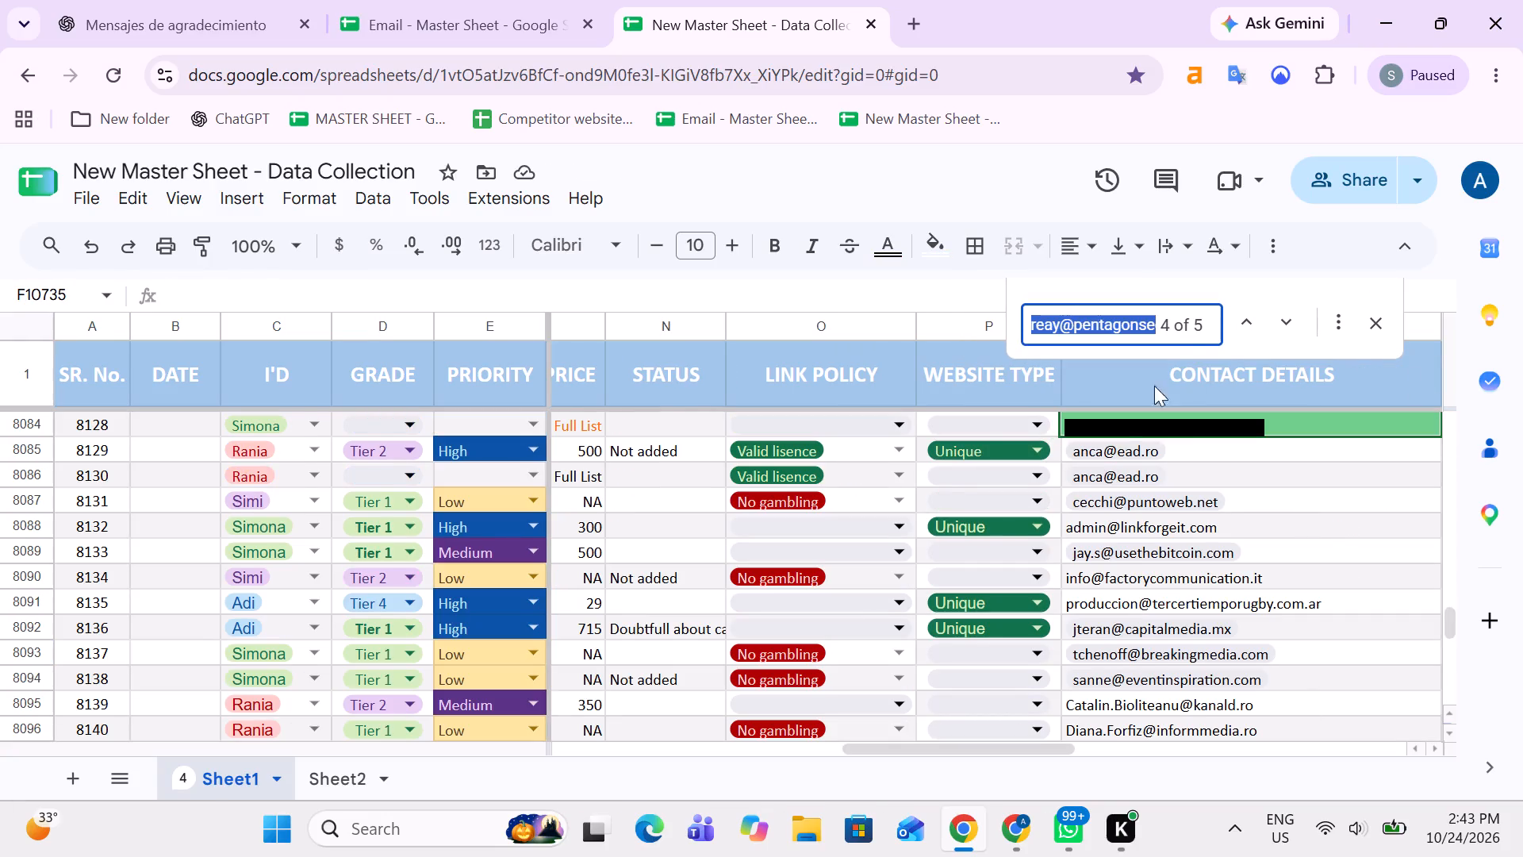
{"action": "scroll", "coordinate": [1044, 513], "scroll_direction": "up", "scroll_amount": 1}
{"action": "left_click", "coordinate": [1281, 576]}
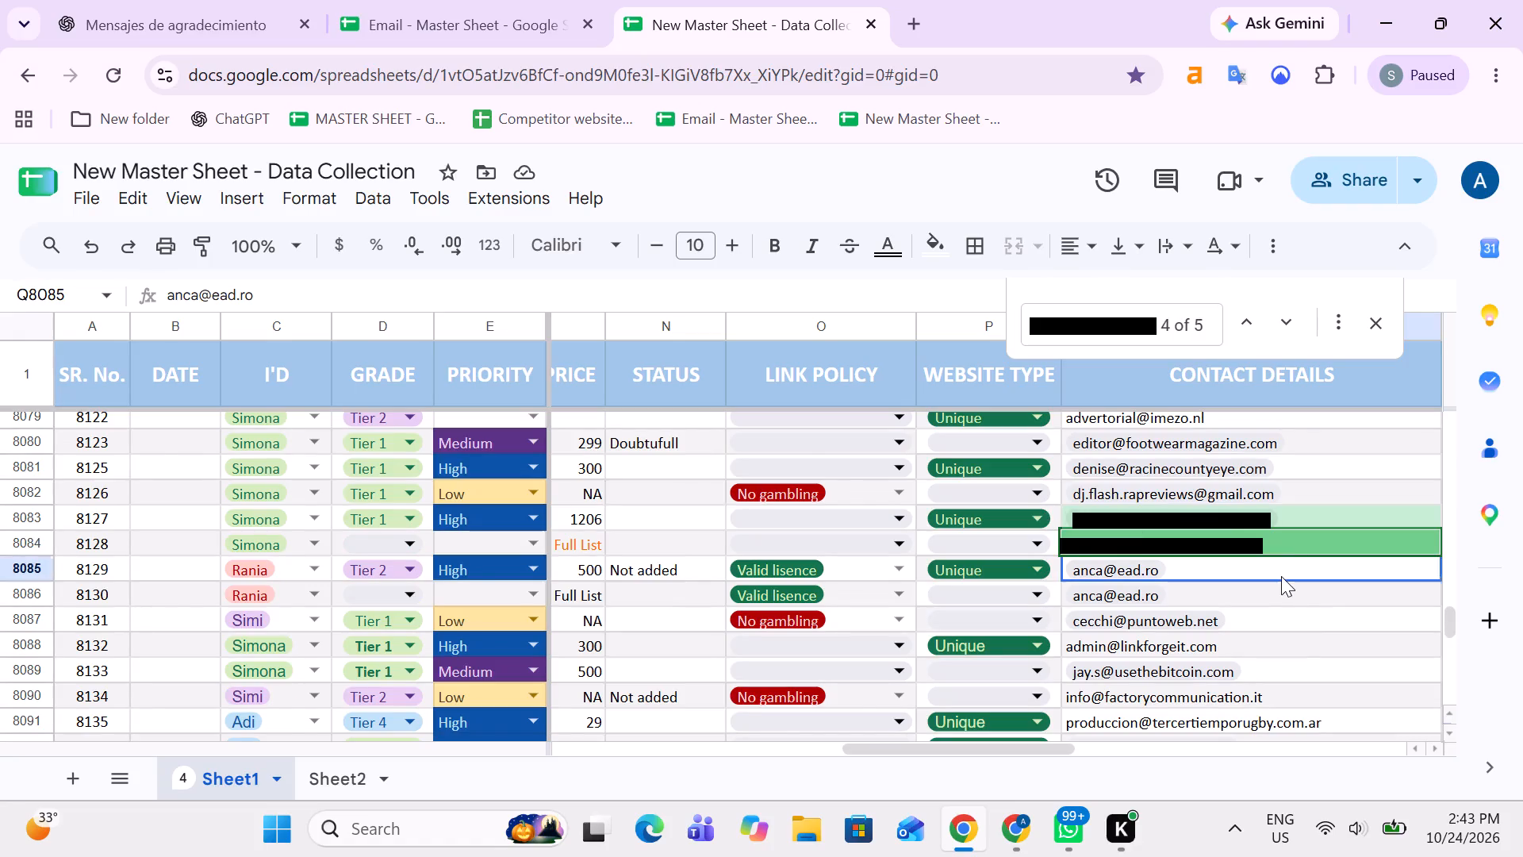
{"action": "key", "text": "Up"}
{"action": "key", "text": "Left"}
{"action": "key", "text": "Right"}
{"action": "key", "text": "Left"}
{"action": "key", "text": "Left"}
{"action": "key", "text": "Left"}
{"action": "key", "text": "Left"}
{"action": "key", "text": "Left"}
{"action": "key", "text": "Left"}
{"action": "key", "text": "Left"}
{"action": "key", "text": "Left"}
{"action": "key", "text": "Left"}
{"action": "key", "text": "Left"}
{"action": "key", "text": "Left"}
{"action": "key", "text": "Left"}
{"action": "key", "text": "Left"}
{"action": "key", "text": "Left"}
{"action": "key", "text": "Left"}
{"action": "key", "text": "Left"}
{"action": "key", "text": "Left"}
{"action": "key", "text": "Left"}
{"action": "key", "text": "Left"}
{"action": "key", "text": "Left"}
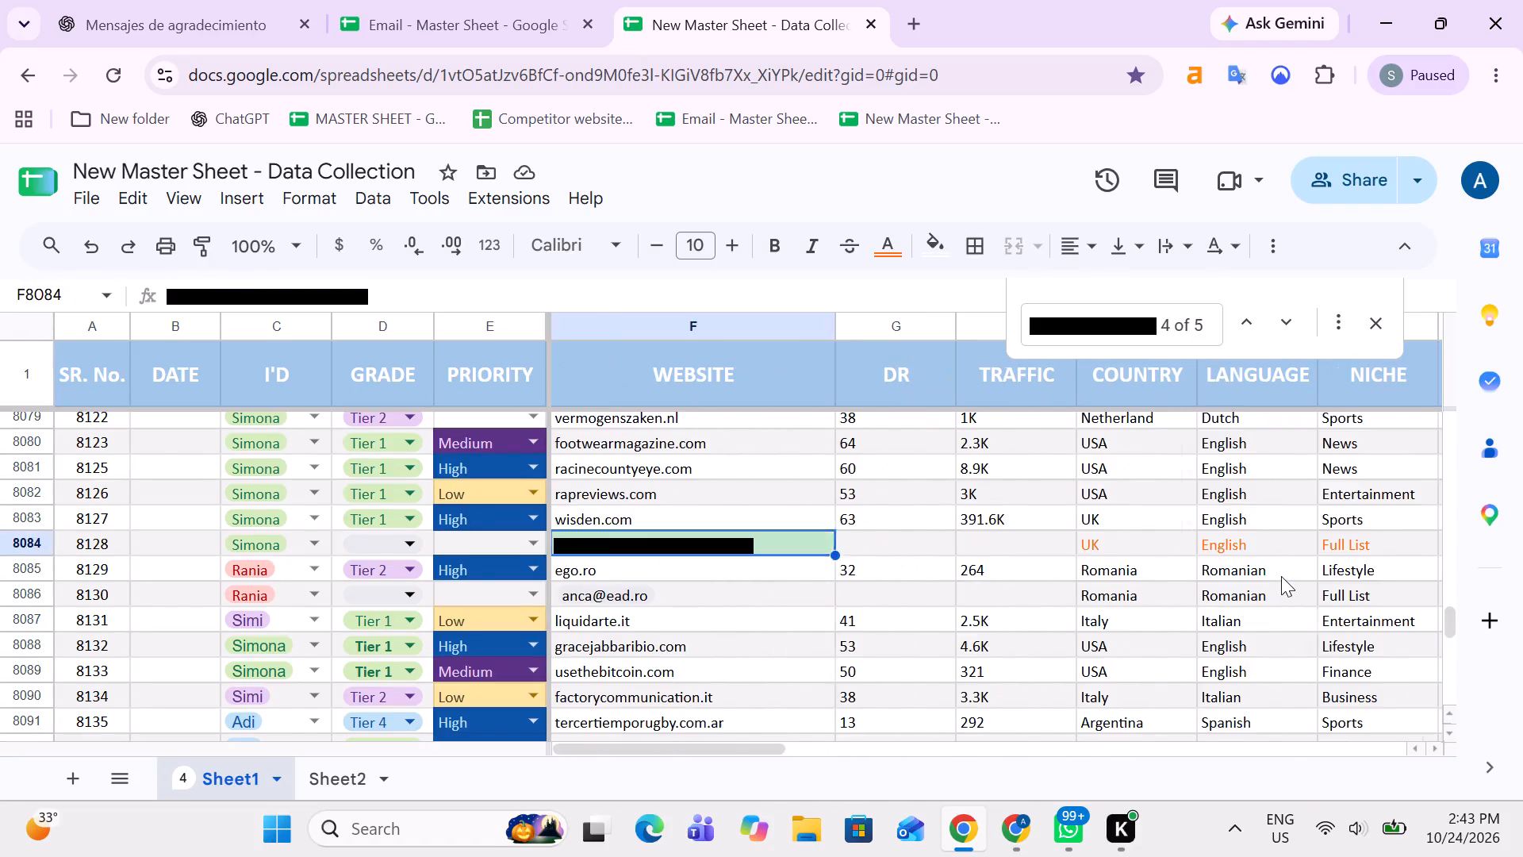
Cut the publisher's earlier full-list row, SR. No. 8128, and paste it into the first empty row at the sheet's end.
{"action": "key", "text": "Right"}
{"action": "key", "text": "Right"}
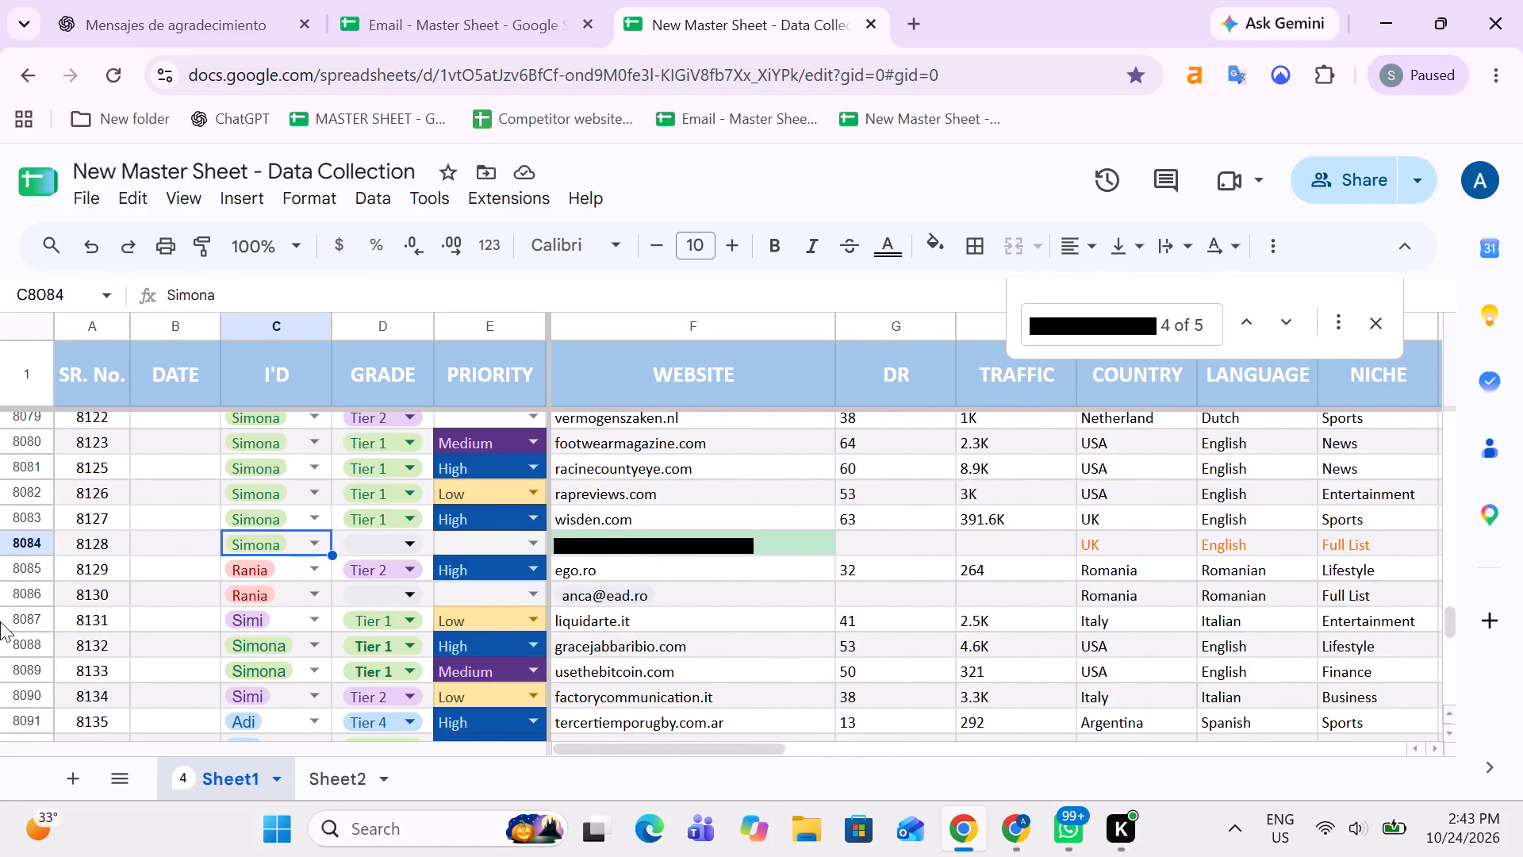
{"action": "left_click", "coordinate": [0, 547]}
{"action": "key", "text": "ctrl+x"}
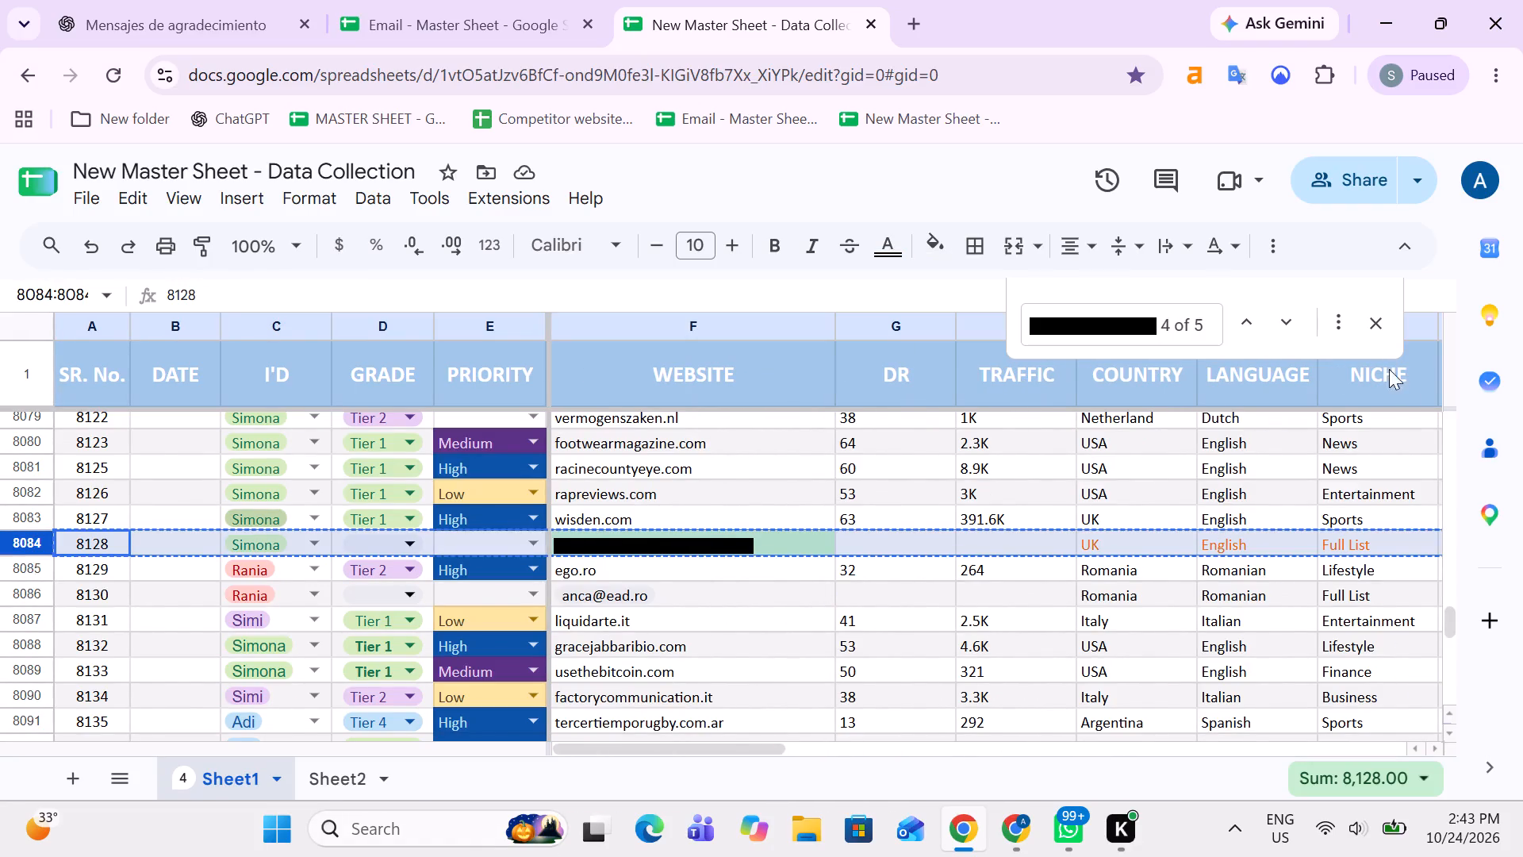
{"action": "left_click", "coordinate": [1376, 321]}
{"action": "key", "text": "Left"}
{"action": "key", "text": "Left"}
{"action": "key", "text": "Left"}
{"action": "key", "text": "Left"}
{"action": "key", "text": "Left"}
{"action": "key", "text": "Left"}
{"action": "key", "text": "Left"}
{"action": "key", "text": "Left"}
{"action": "key", "text": "Left"}
{"action": "key", "text": "Left"}
{"action": "key", "text": "Left"}
{"action": "key", "text": "Left"}
{"action": "key", "text": "Left"}
{"action": "key", "text": "Left"}
{"action": "key", "text": "Left"}
{"action": "key", "text": "Left"}
{"action": "key", "text": "Left"}
{"action": "key", "text": "Left"}
{"action": "key", "text": "Left"}
{"action": "key", "text": "Left"}
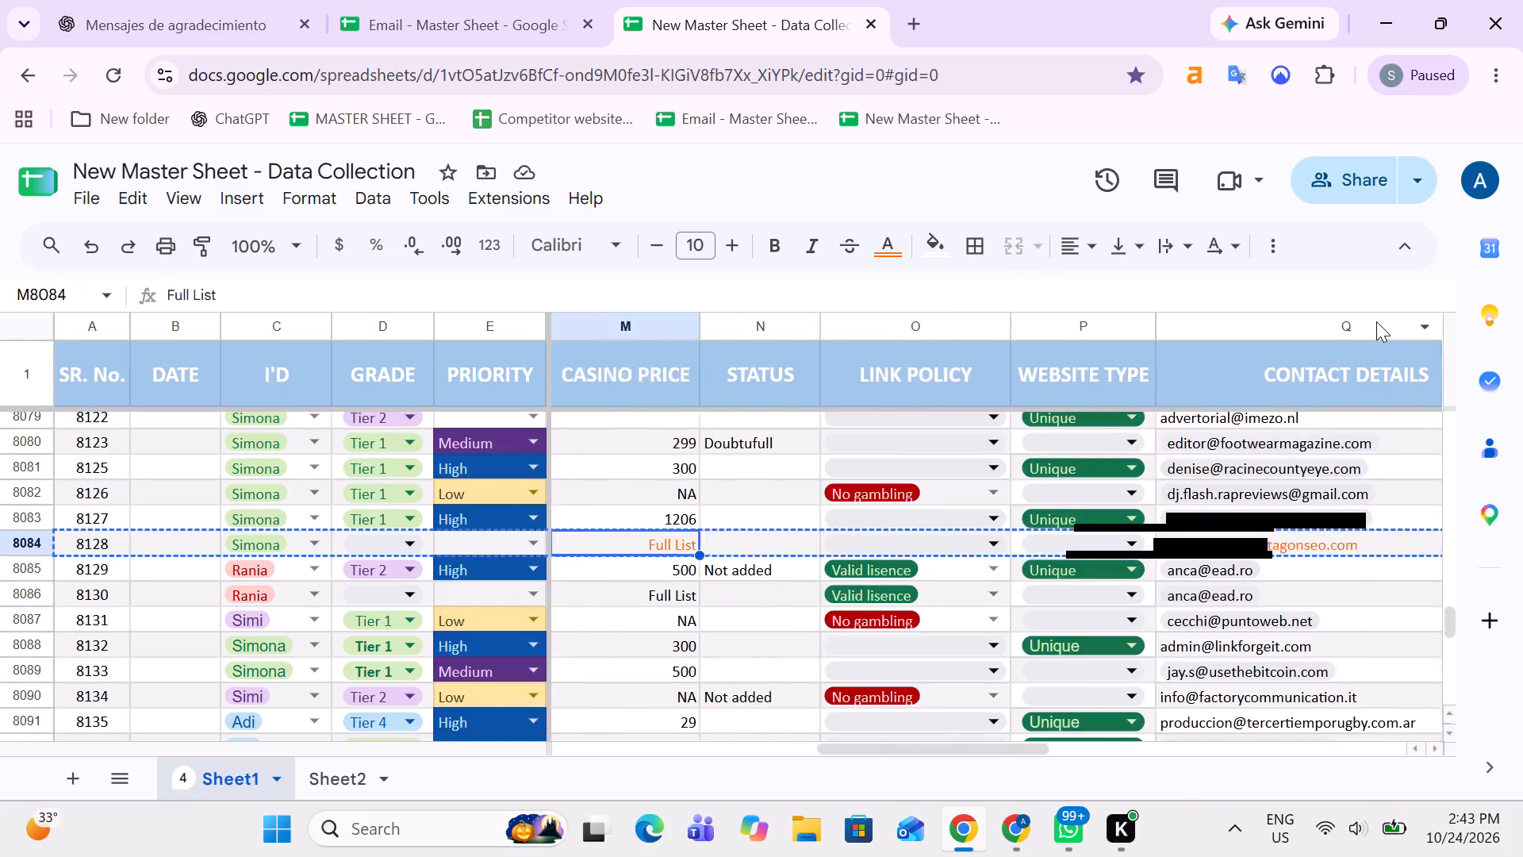
{"action": "key", "text": "Right"}
{"action": "key", "text": "Right"}
{"action": "key", "text": "Right"}
{"action": "key", "text": "Right"}
{"action": "key", "text": "Right"}
{"action": "key", "text": "ctrl+Down"}
{"action": "key", "text": "Down"}
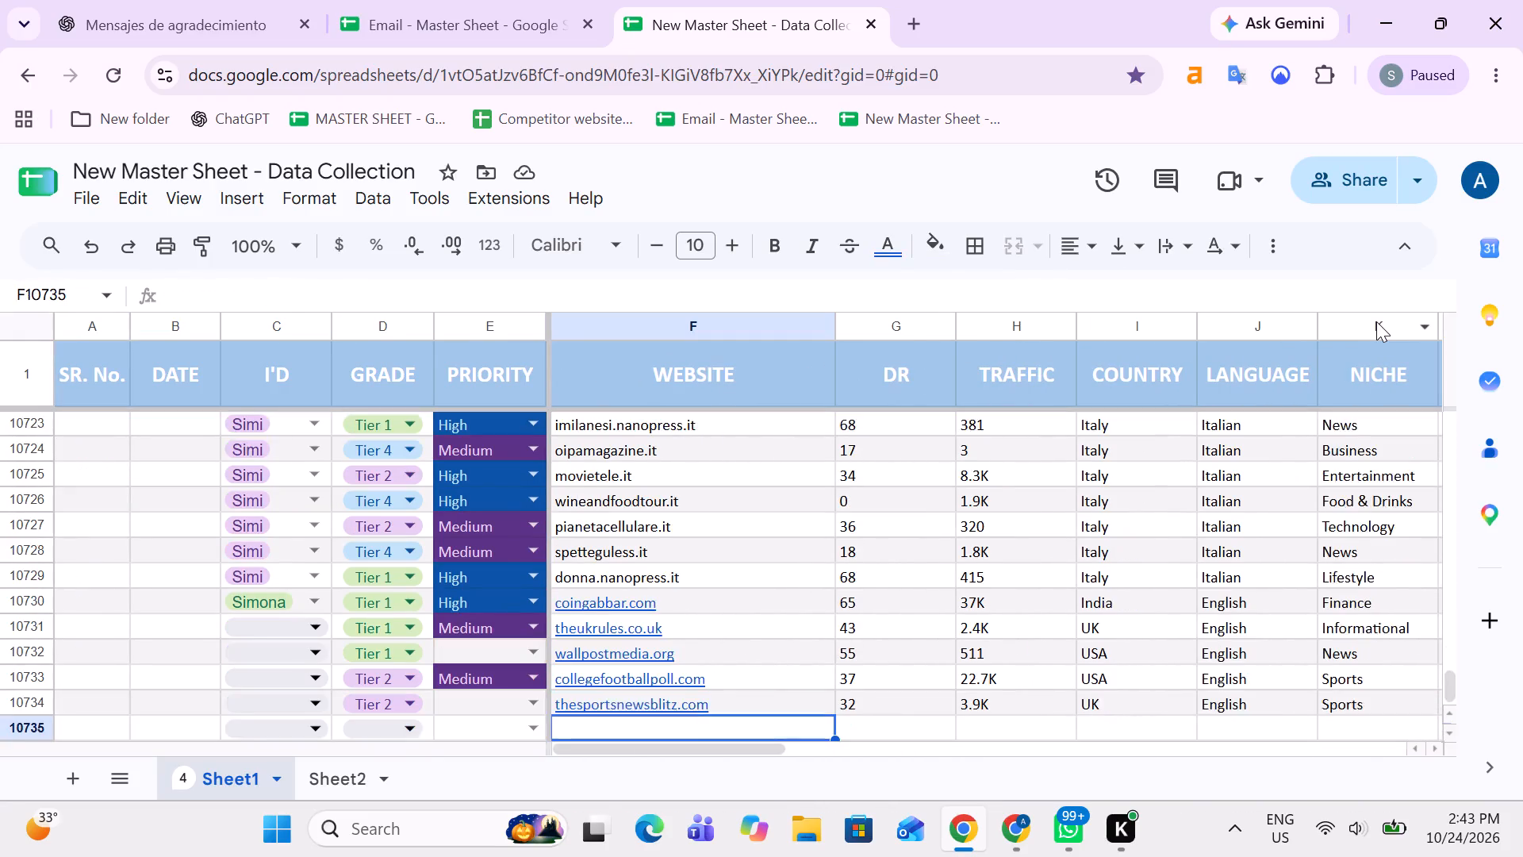
{"action": "key", "text": "Down"}
{"action": "key", "text": "Up"}
{"action": "key", "text": "Left"}
{"action": "key", "text": "Left"}
{"action": "key", "text": "Left"}
{"action": "key", "text": "Left"}
{"action": "key", "text": "Left"}
{"action": "key", "text": "Left"}
{"action": "key", "text": "Left"}
{"action": "key", "text": "Left"}
{"action": "key", "text": "Left"}
{"action": "key", "text": "Left"}
{"action": "key", "text": "Left"}
{"action": "key", "text": "Left"}
{"action": "key", "text": "Left"}
{"action": "key", "text": "Left"}
{"action": "key", "text": "Left"}
{"action": "key", "text": "ctrl+v"}
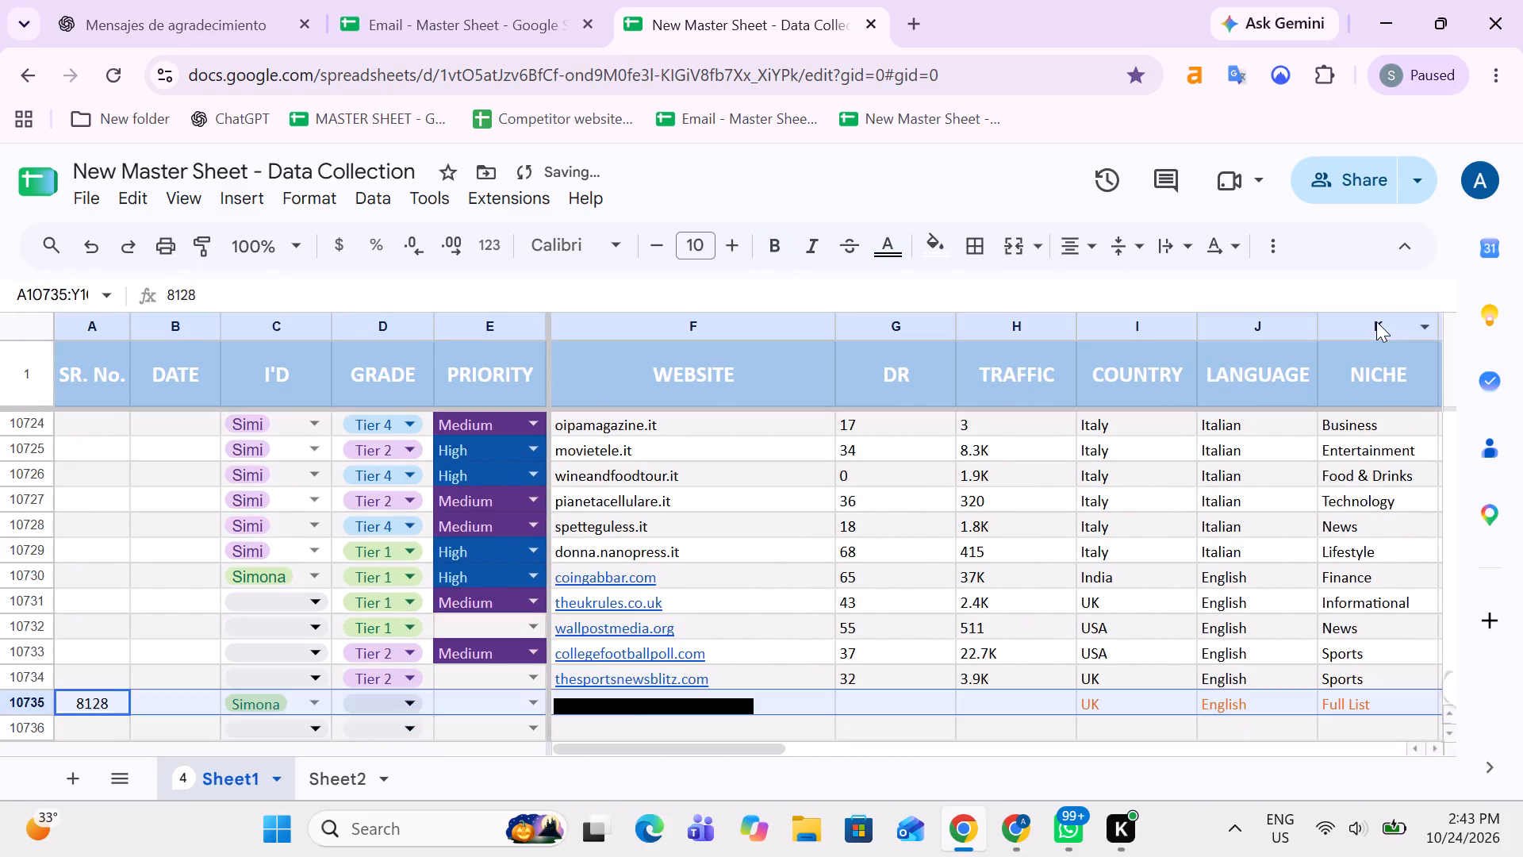
Clear the I'D value Simona from the moved row.
{"action": "key", "text": "Right"}
{"action": "key", "text": "Right"}
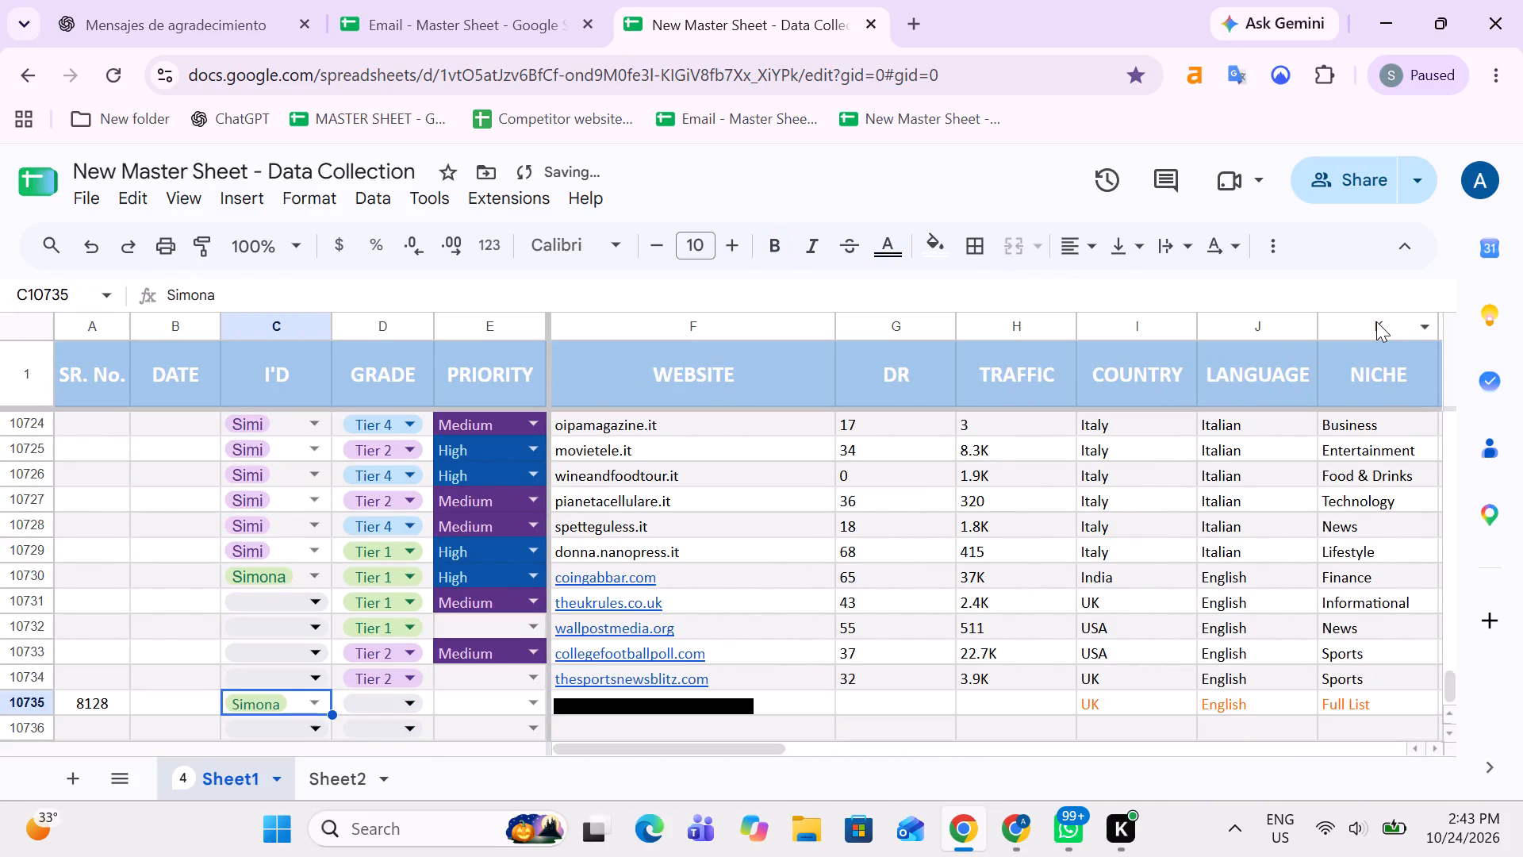
{"action": "key", "text": "BackSpace"}
{"action": "key", "text": "Right"}
{"action": "key", "text": "Right"}
{"action": "key", "text": "Right"}
{"action": "key", "text": "Right"}
{"action": "key", "text": "Right"}
{"action": "key", "text": "Right"}
{"action": "key", "text": "Right"}
{"action": "key", "text": "Right"}
{"action": "key", "text": "Right"}
{"action": "key", "text": "Right"}
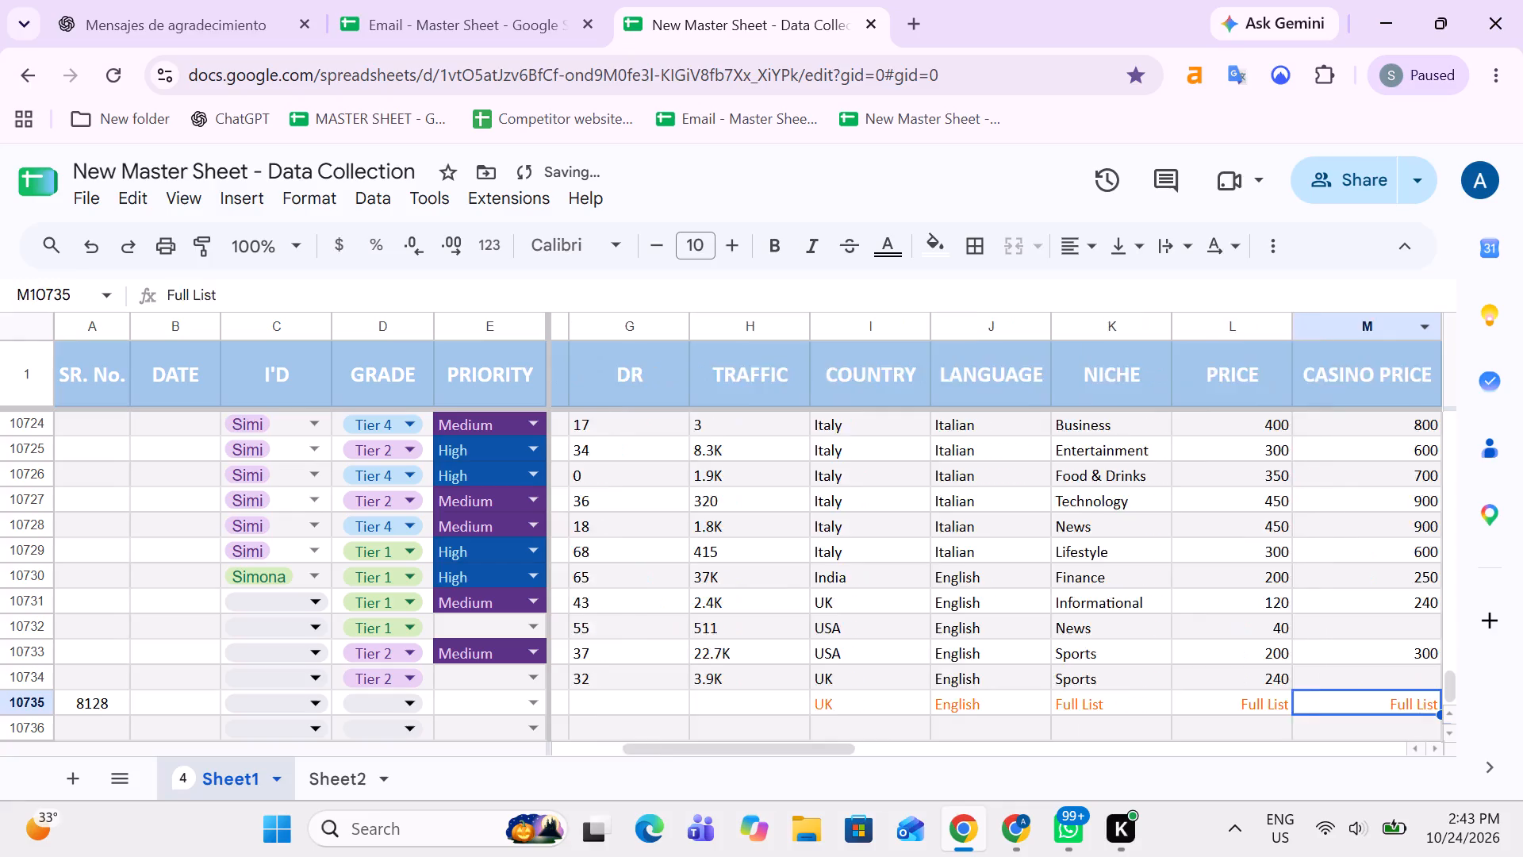
{"action": "key", "text": "Right"}
{"action": "key", "text": "Right"}
{"action": "key", "text": "Right"}
{"action": "key", "text": "Right"}
{"action": "key", "text": "Right"}
{"action": "key", "text": "Right"}
{"action": "key", "text": "Right"}
{"action": "key", "text": "Left"}
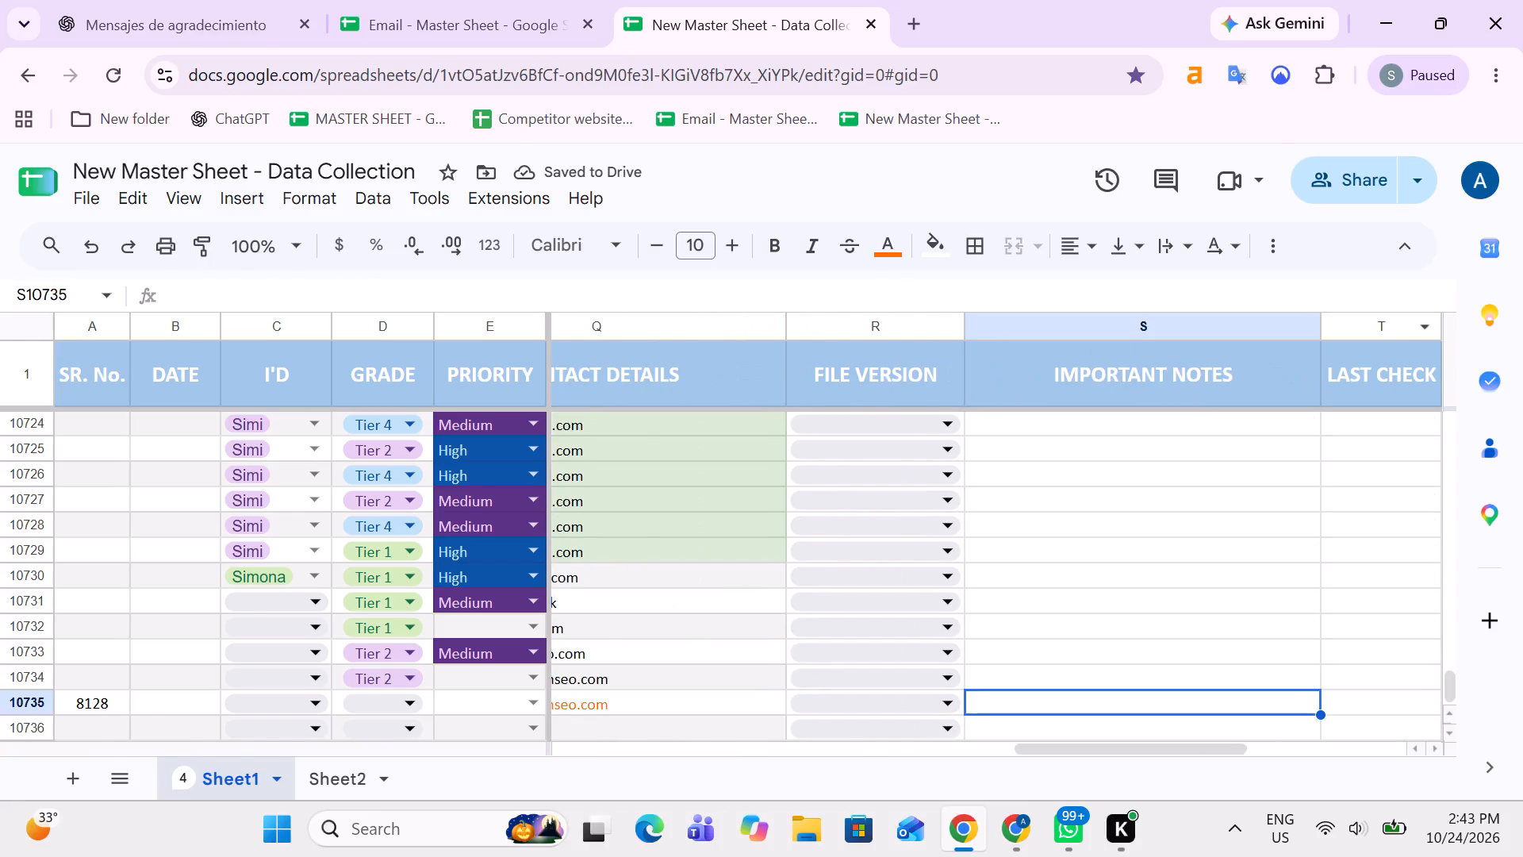
{"action": "key", "text": "alt+Tab"}
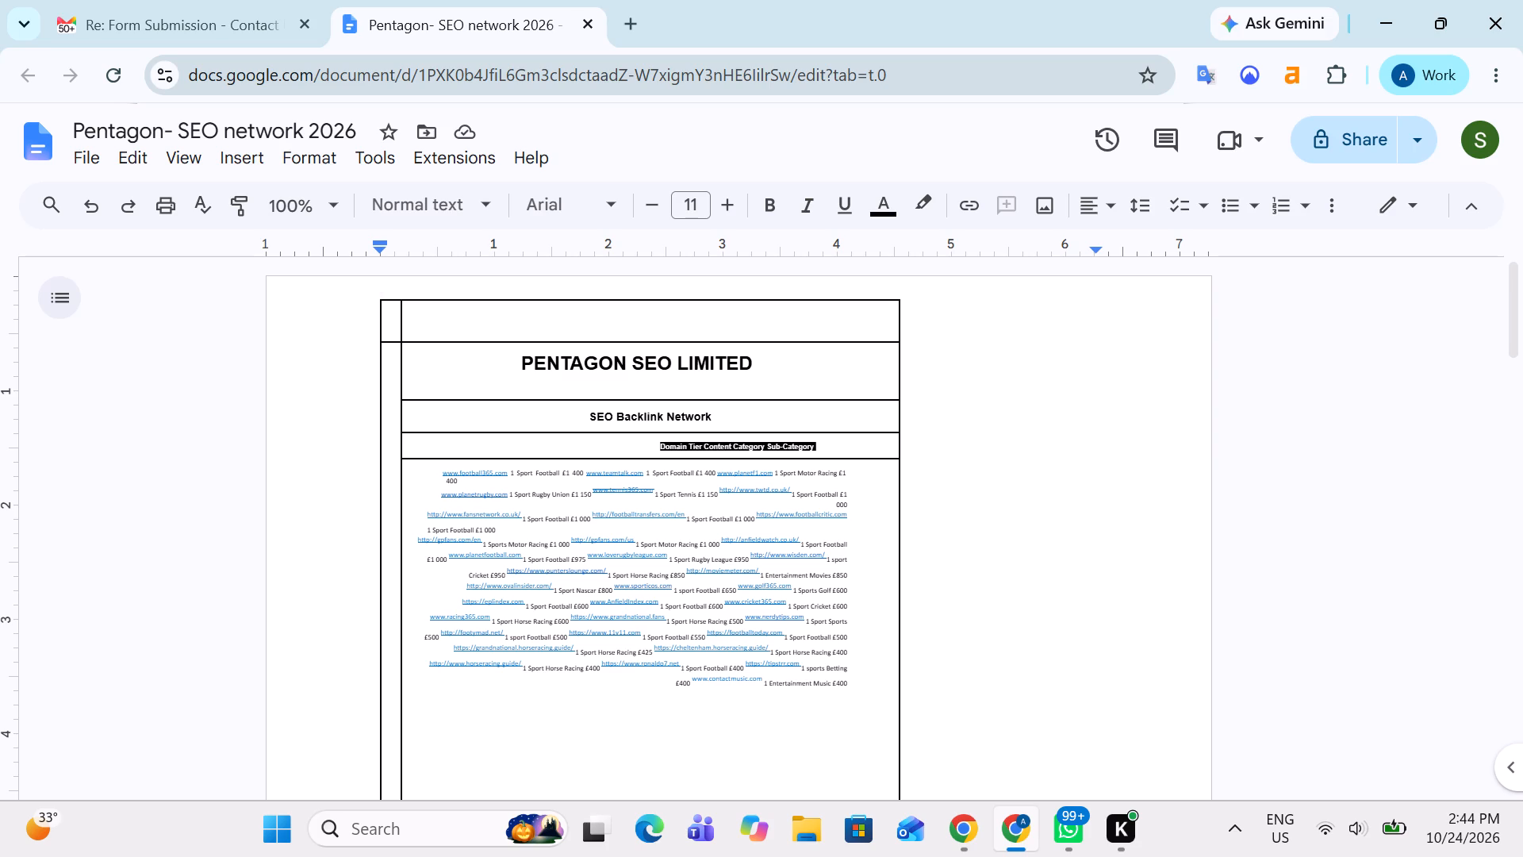
Copy the Pentagon SEO network document's web address and enter it in the moved row's important notes in the New Master Sheet.
{"action": "left_click", "coordinate": [597, 76]}
{"action": "key", "text": "ctrl+c"}
{"action": "key", "text": "ctrl+c"}
{"action": "key", "text": "ctrl+c"}
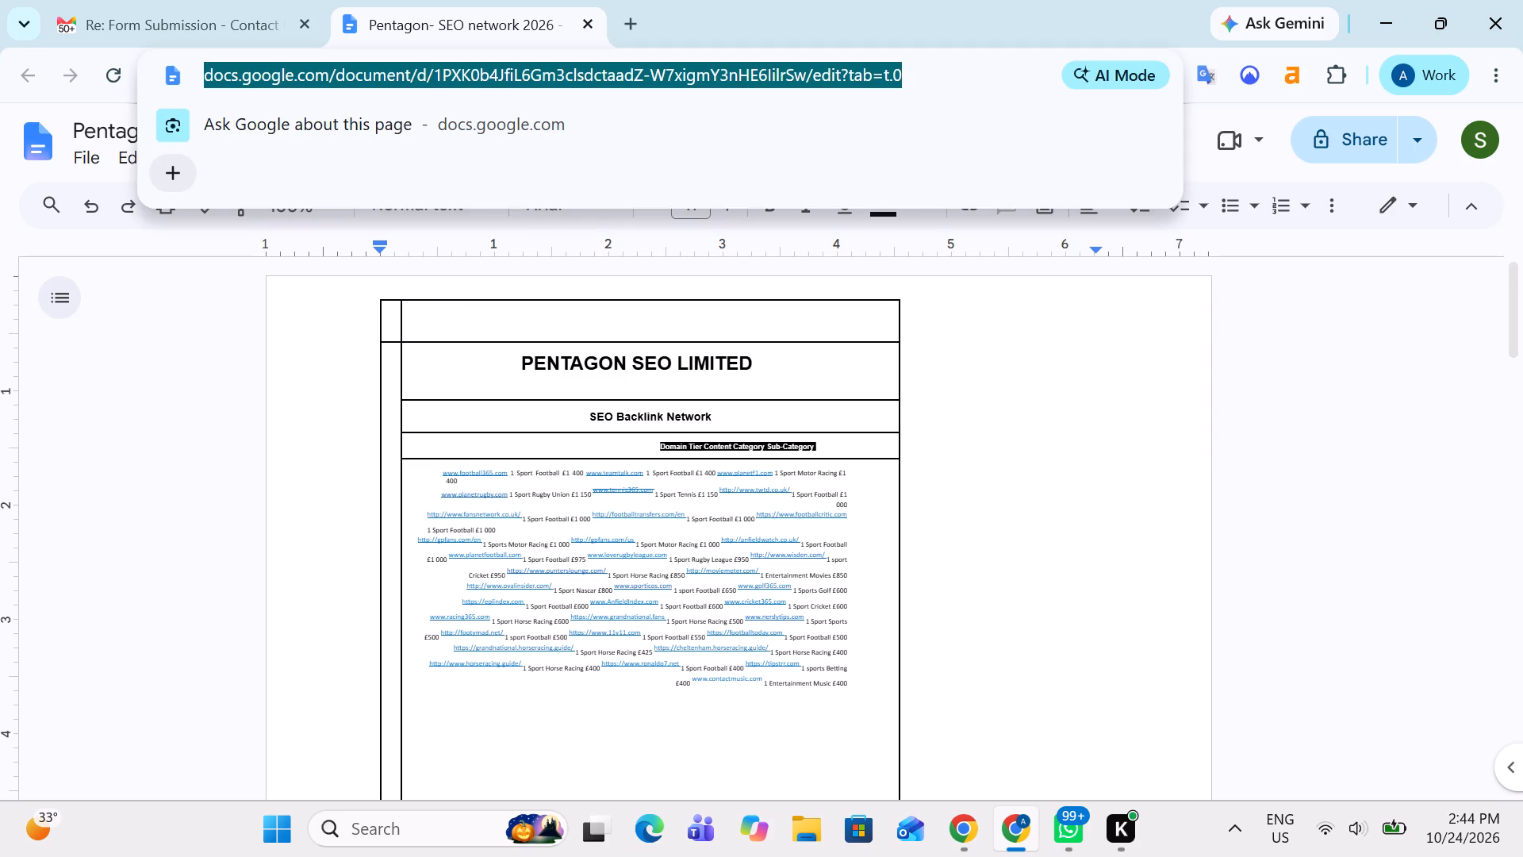
{"action": "key", "text": "alt+Tab"}
{"action": "key", "text": "Return"}
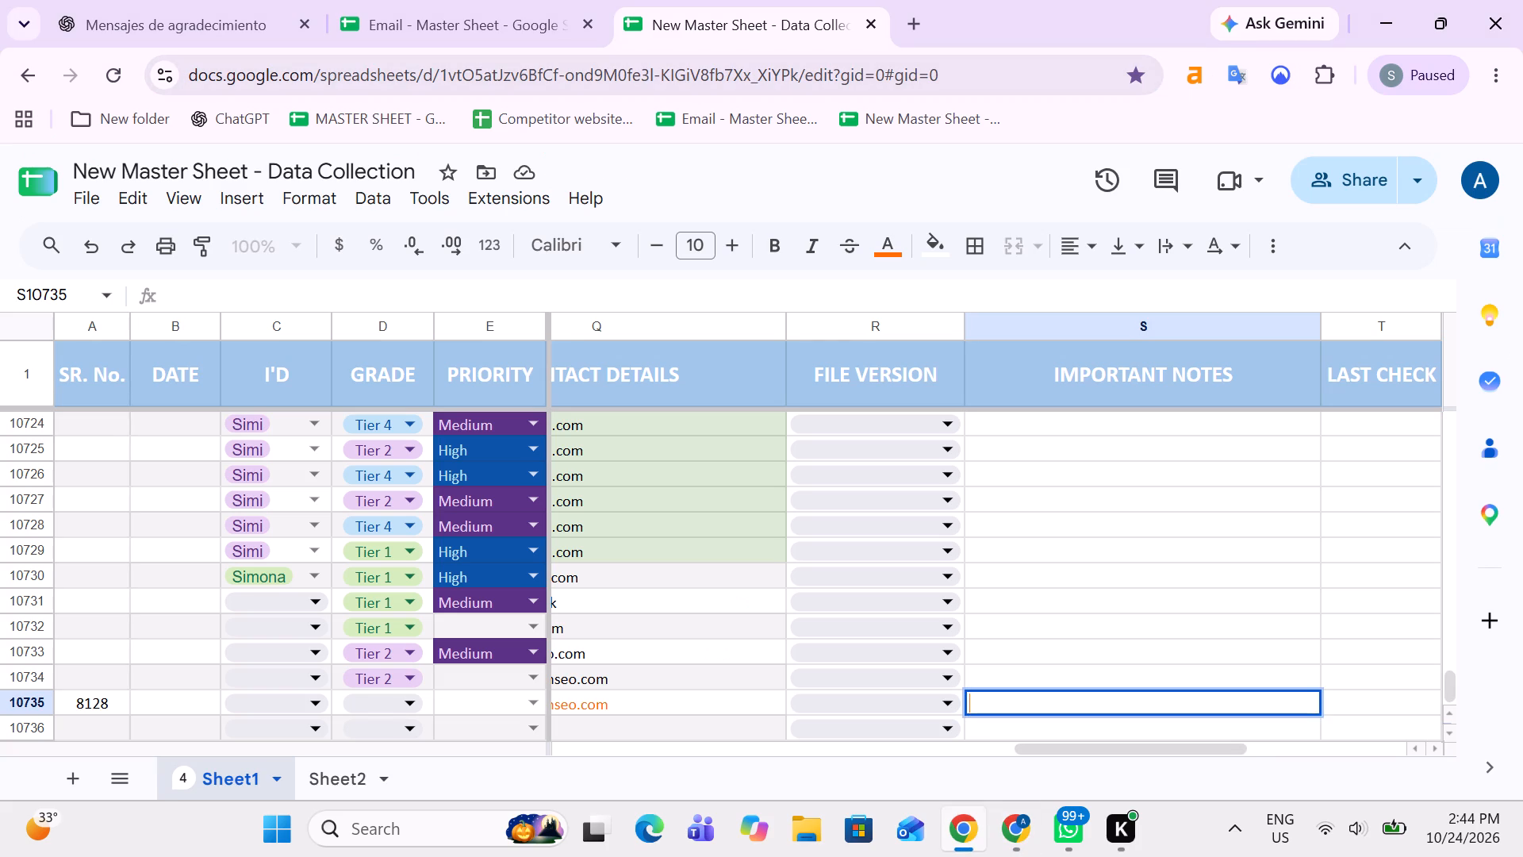
{"action": "key", "text": "ctrl+v"}
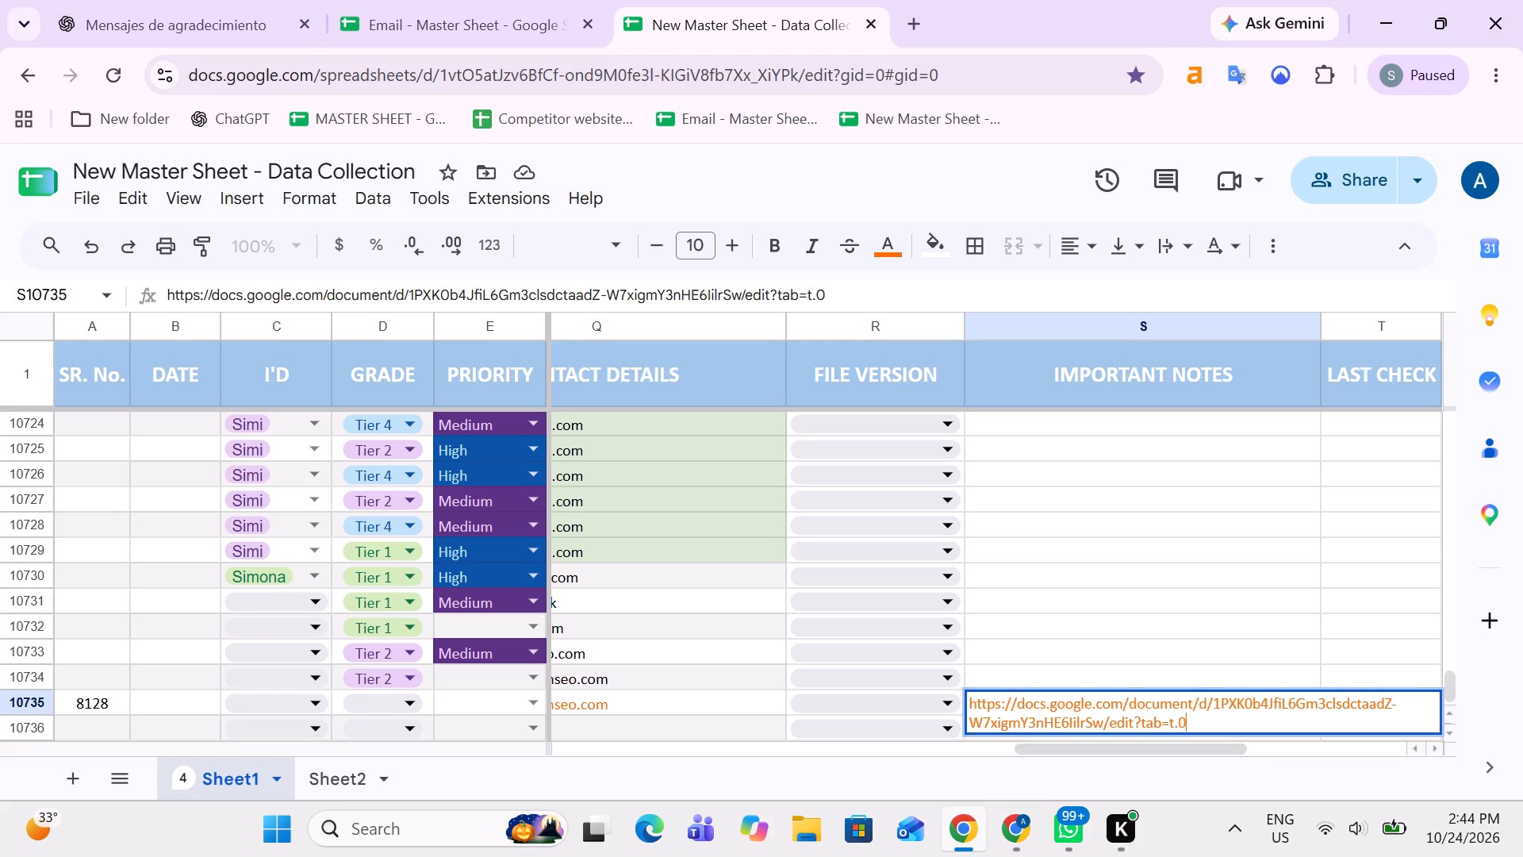
{"action": "key", "text": "Tab"}
{"action": "key", "text": "Left"}
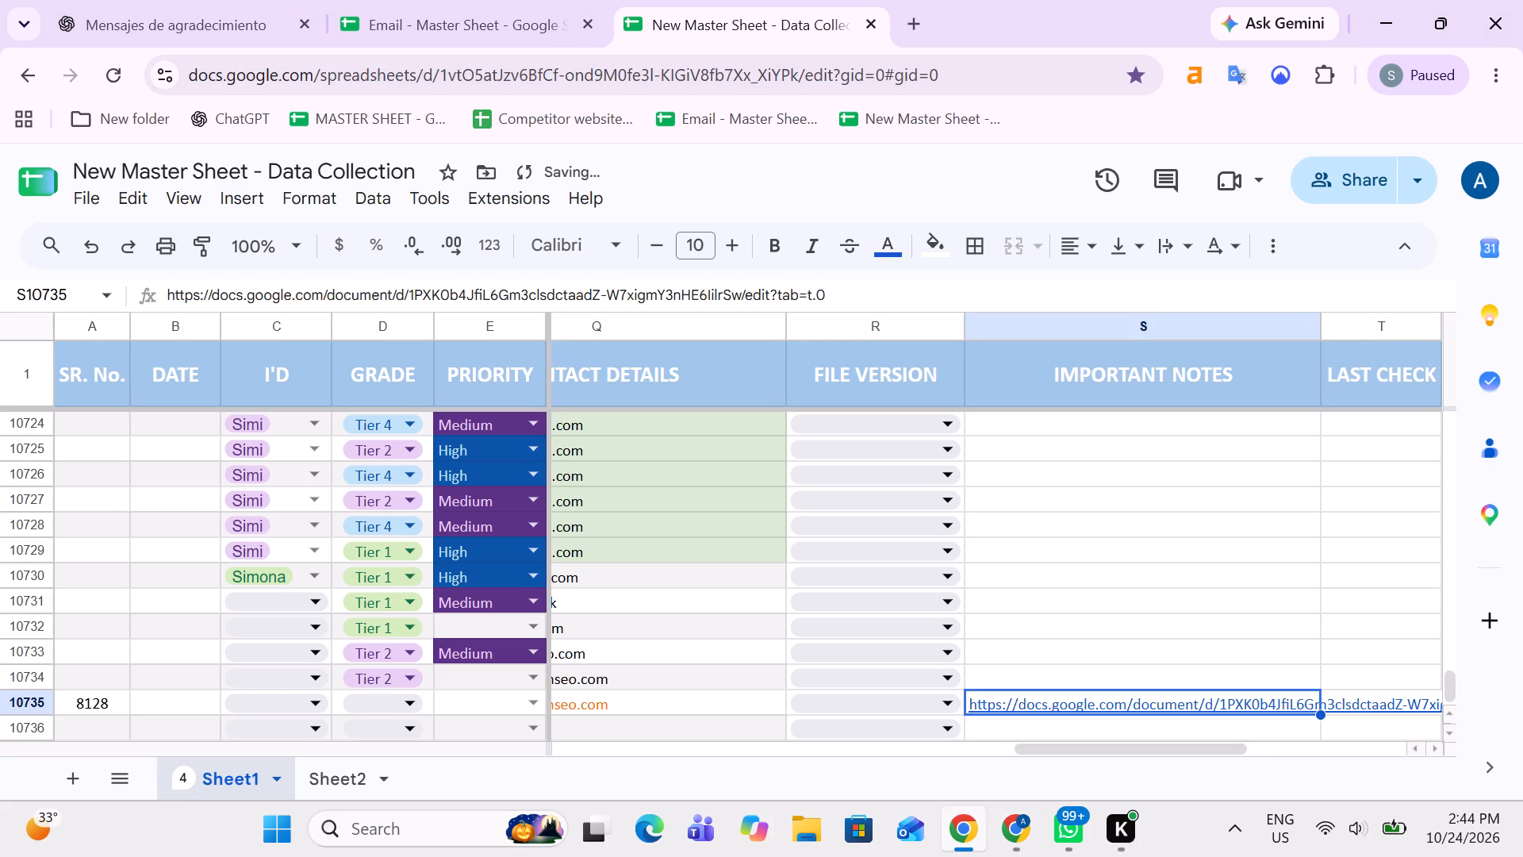
Copy the document link cell from the moved row's important notes.
{"action": "key", "text": "Right"}
{"action": "key", "text": "Left"}
{"action": "key", "text": "ctrl+c"}
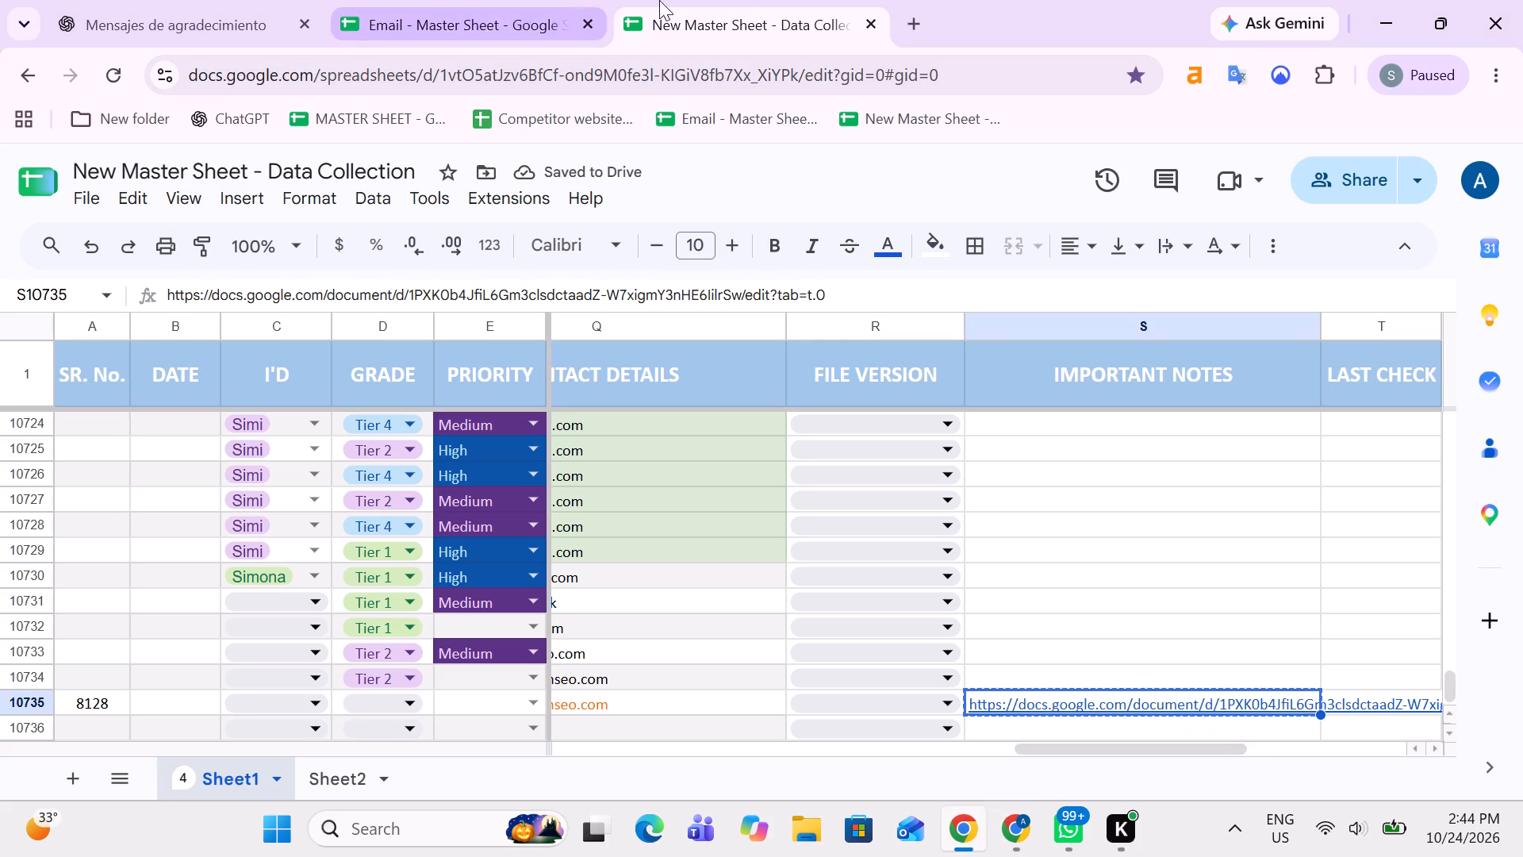
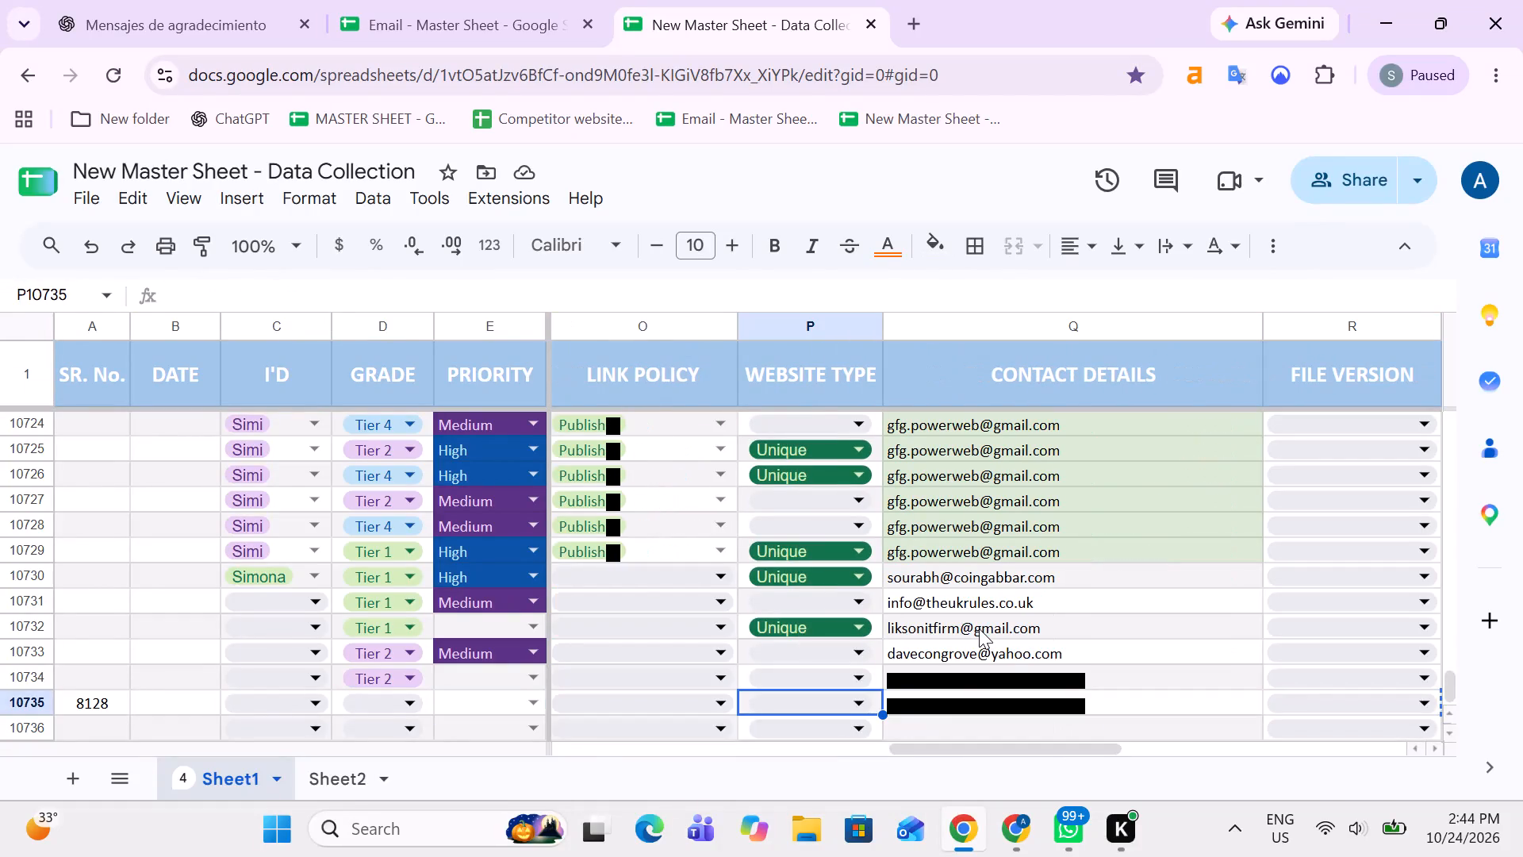
Set the file version of the row with serial number 8128 to Doc.
{"action": "key", "text": "Right"}
{"action": "key", "text": "Right"}
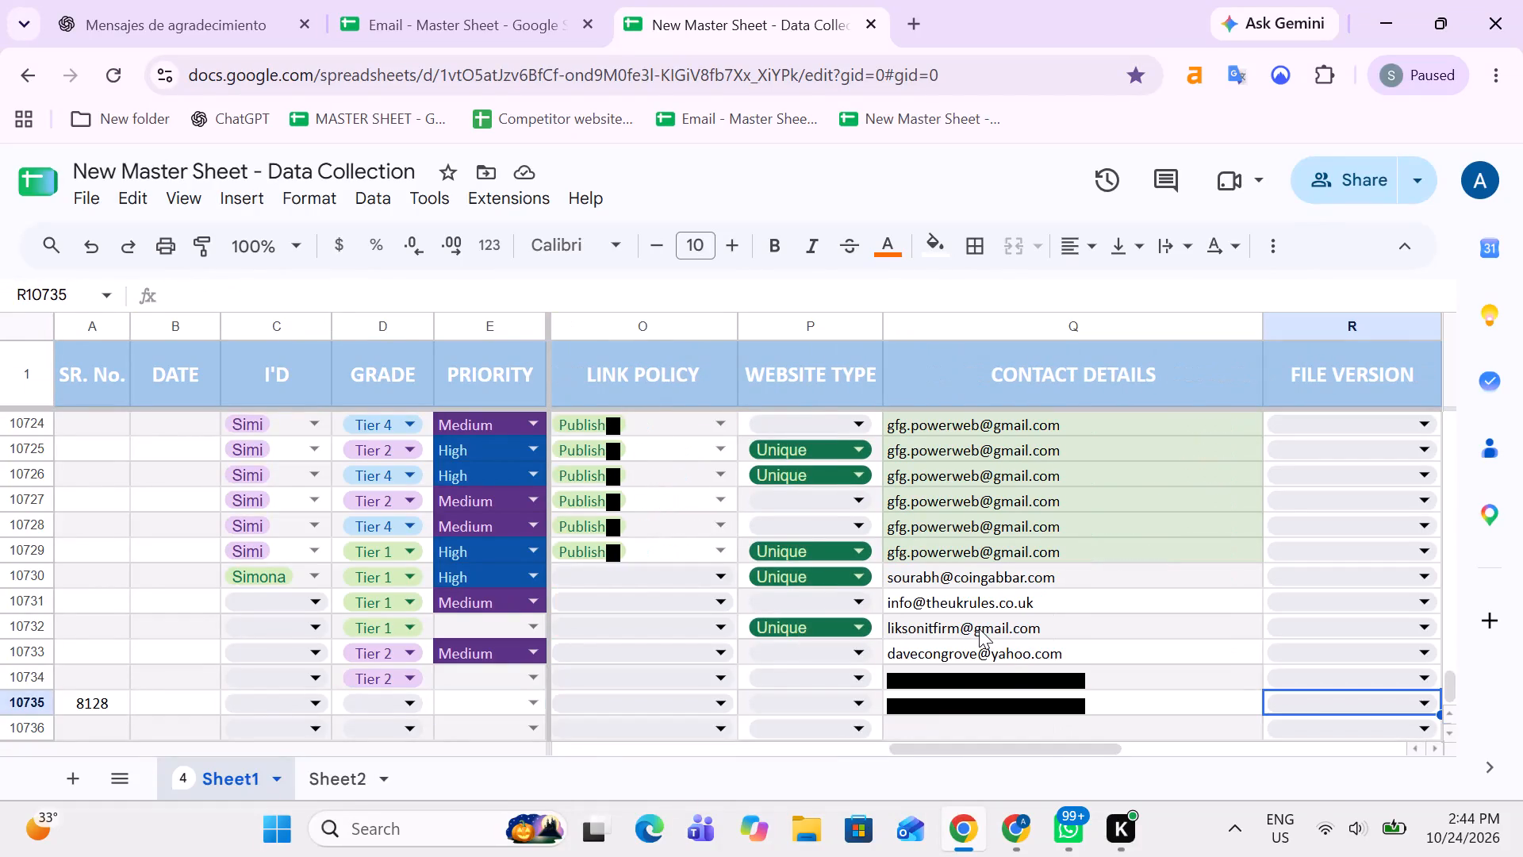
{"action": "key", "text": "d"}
{"action": "key", "text": "Down"}
{"action": "key", "text": "Return"}
{"action": "key", "text": "Up"}
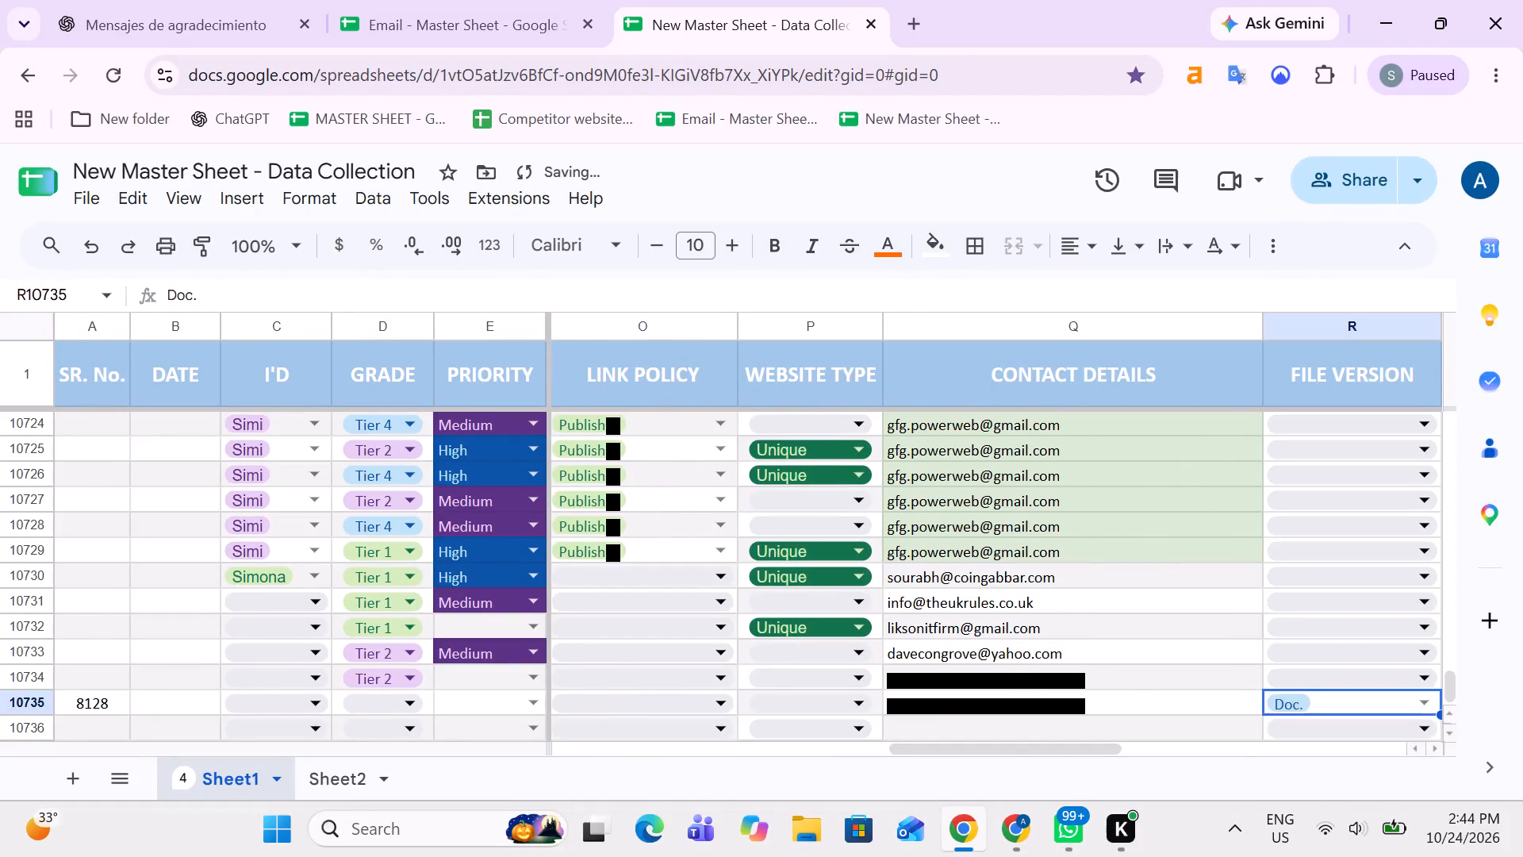
Review the row with serial number 8128 from its file version back to its ID and grade cells.
{"action": "key", "text": "Right"}
{"action": "key", "text": "Right"}
{"action": "key", "text": "Left"}
{"action": "key", "text": "Left"}
{"action": "key", "text": "Left"}
{"action": "key", "text": "Left"}
{"action": "key", "text": "Left"}
{"action": "key", "text": "Left"}
{"action": "key", "text": "Left"}
{"action": "key", "text": "Left"}
{"action": "key", "text": "Left"}
{"action": "key", "text": "Left"}
{"action": "key", "text": "Left"}
{"action": "key", "text": "Left"}
{"action": "key", "text": "Left"}
{"action": "key", "text": "Left"}
{"action": "key", "text": "Left"}
{"action": "key", "text": "Left"}
{"action": "key", "text": "Left"}
{"action": "key", "text": "Left"}
{"action": "key", "text": "Left"}
{"action": "key", "text": "Left"}
{"action": "key", "text": "Right"}
{"action": "key", "text": "Right"}
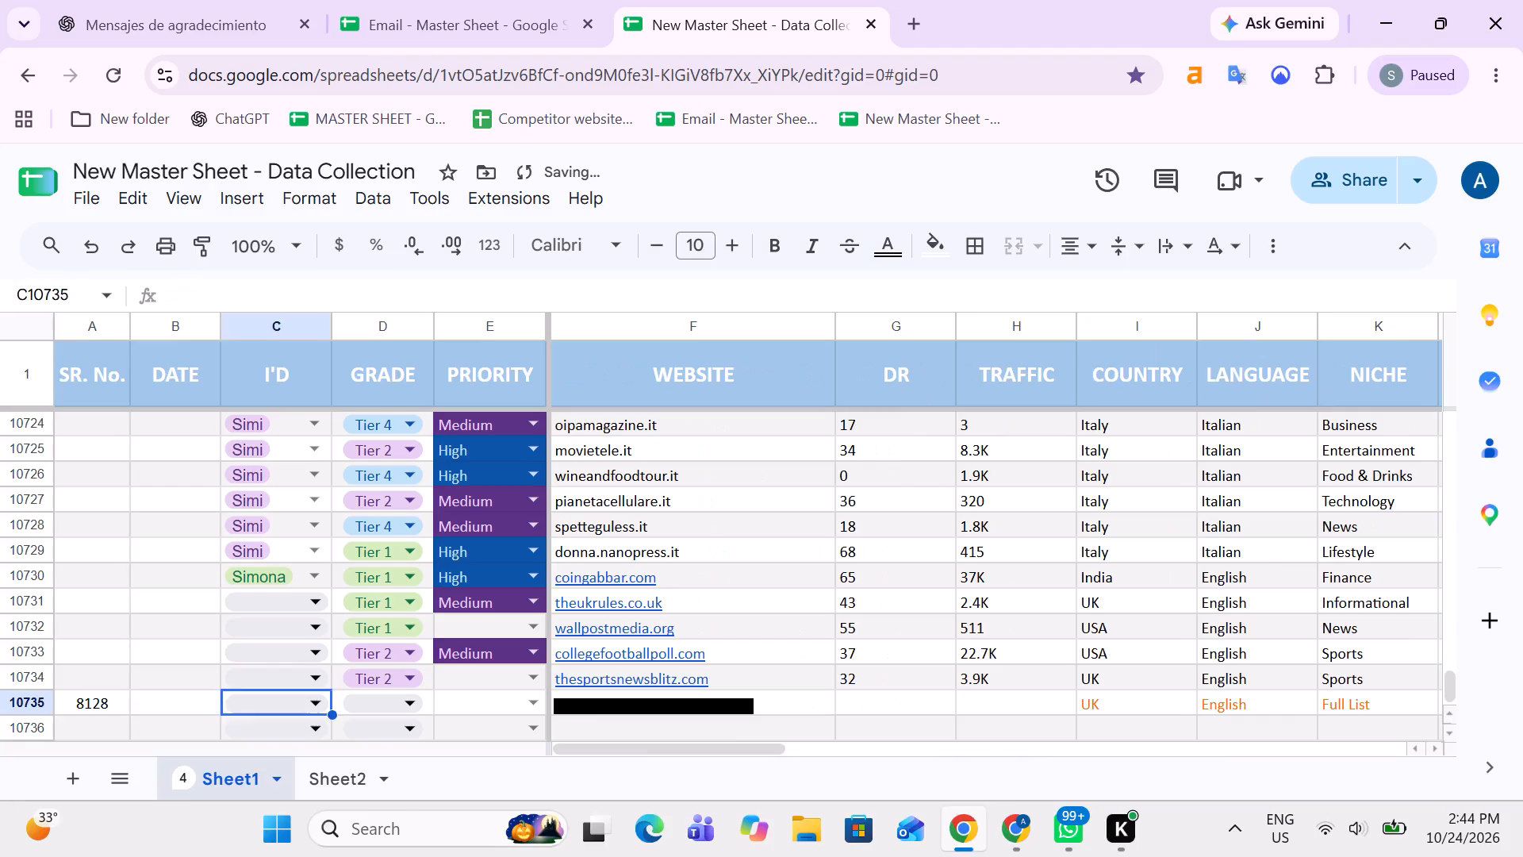
{"action": "key", "text": "Right"}
{"action": "key", "text": "alt+Tab"}
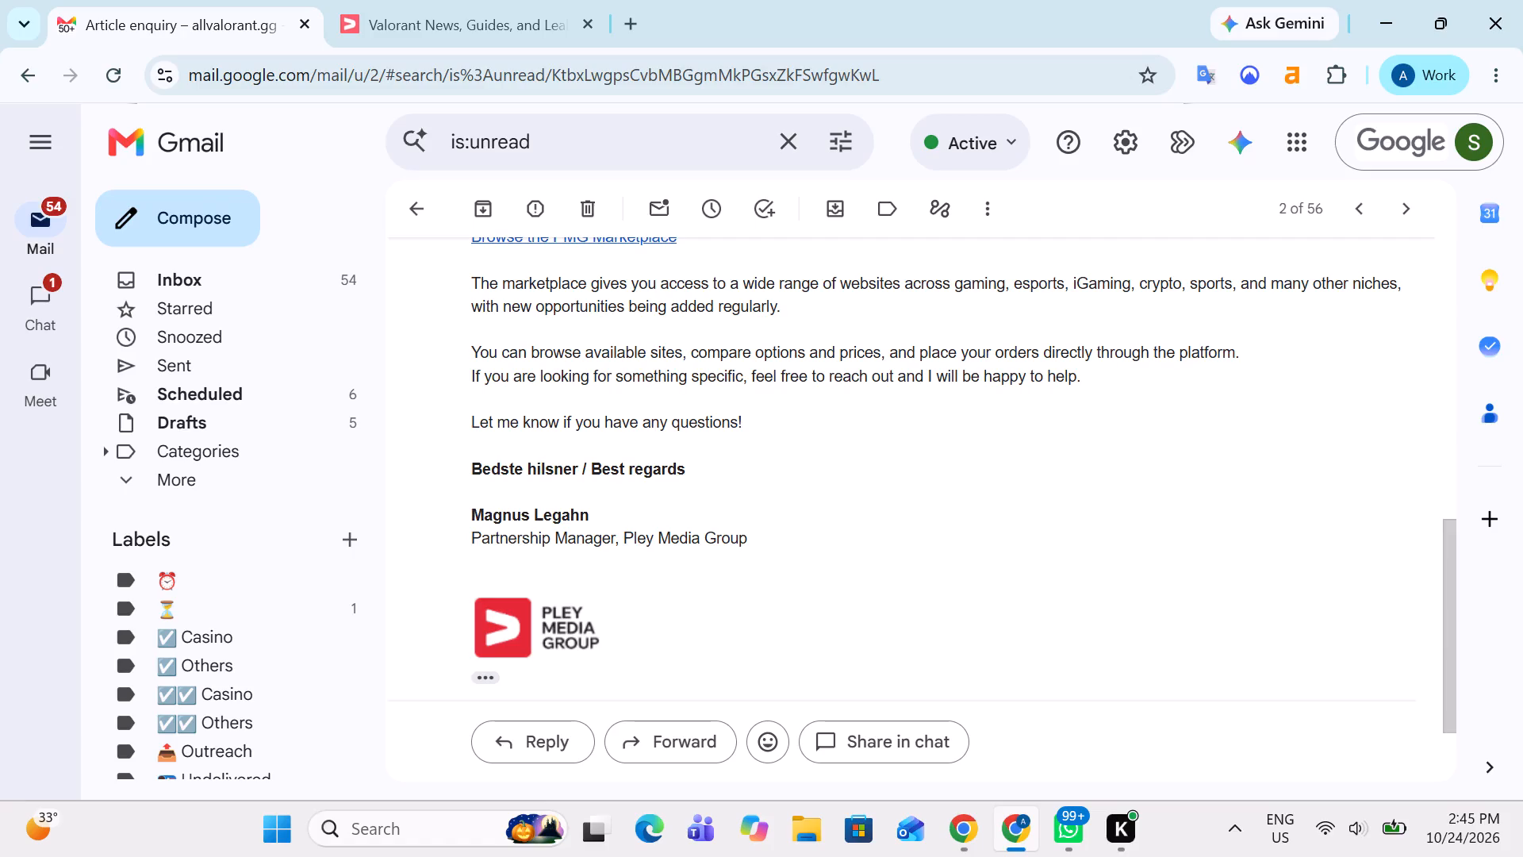
{"action": "scroll", "coordinate": [673, 419], "scroll_direction": "down", "scroll_amount": 5}
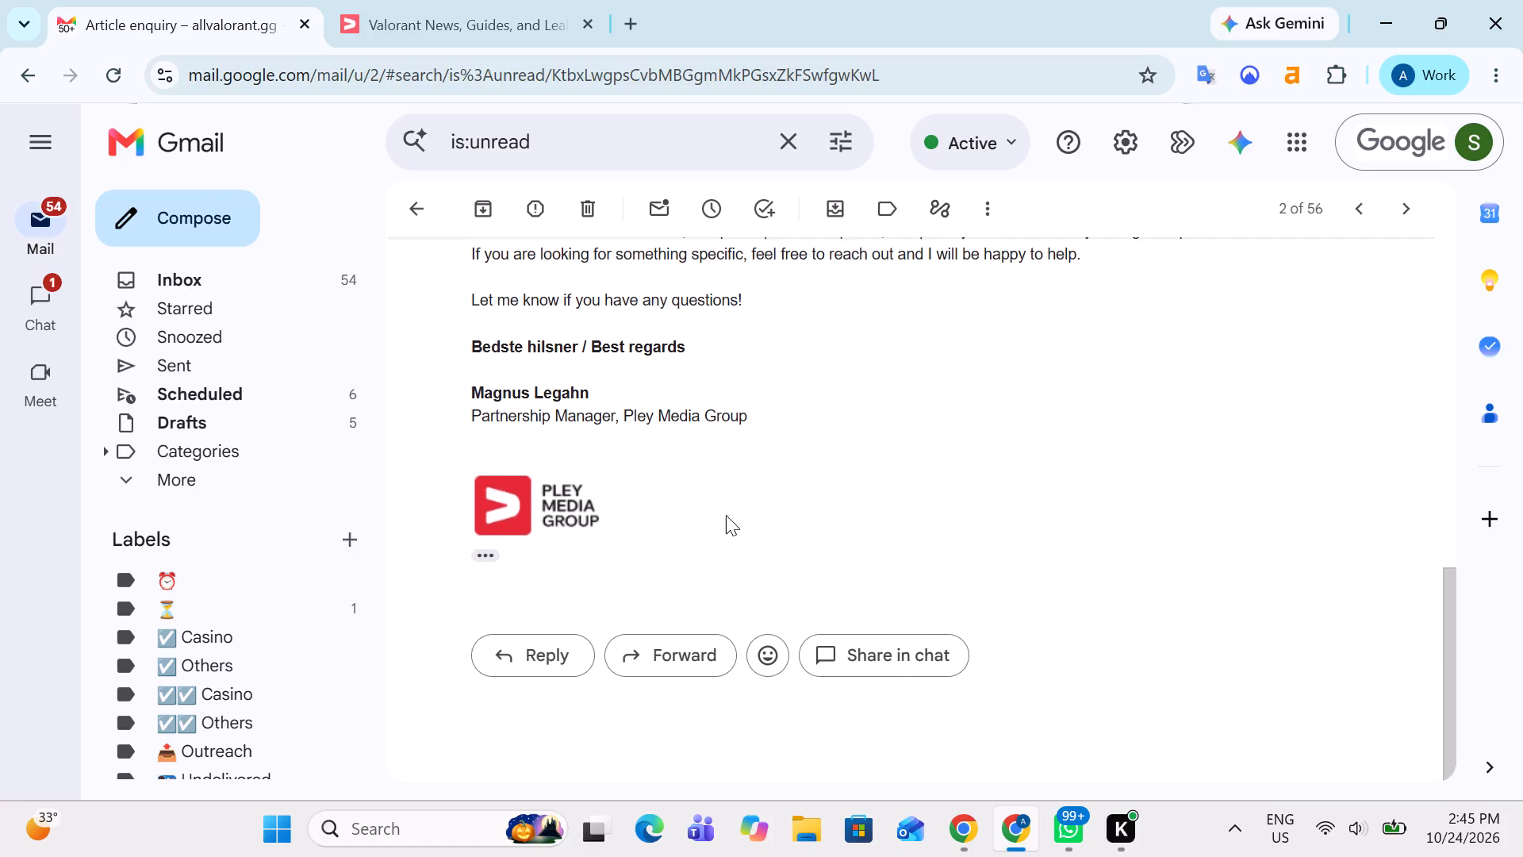
{"action": "scroll", "coordinate": [735, 523], "scroll_direction": "up", "scroll_amount": 6}
{"action": "left_click", "coordinate": [516, 0]}
{"action": "scroll", "coordinate": [581, 567], "scroll_direction": "down", "scroll_amount": 3}
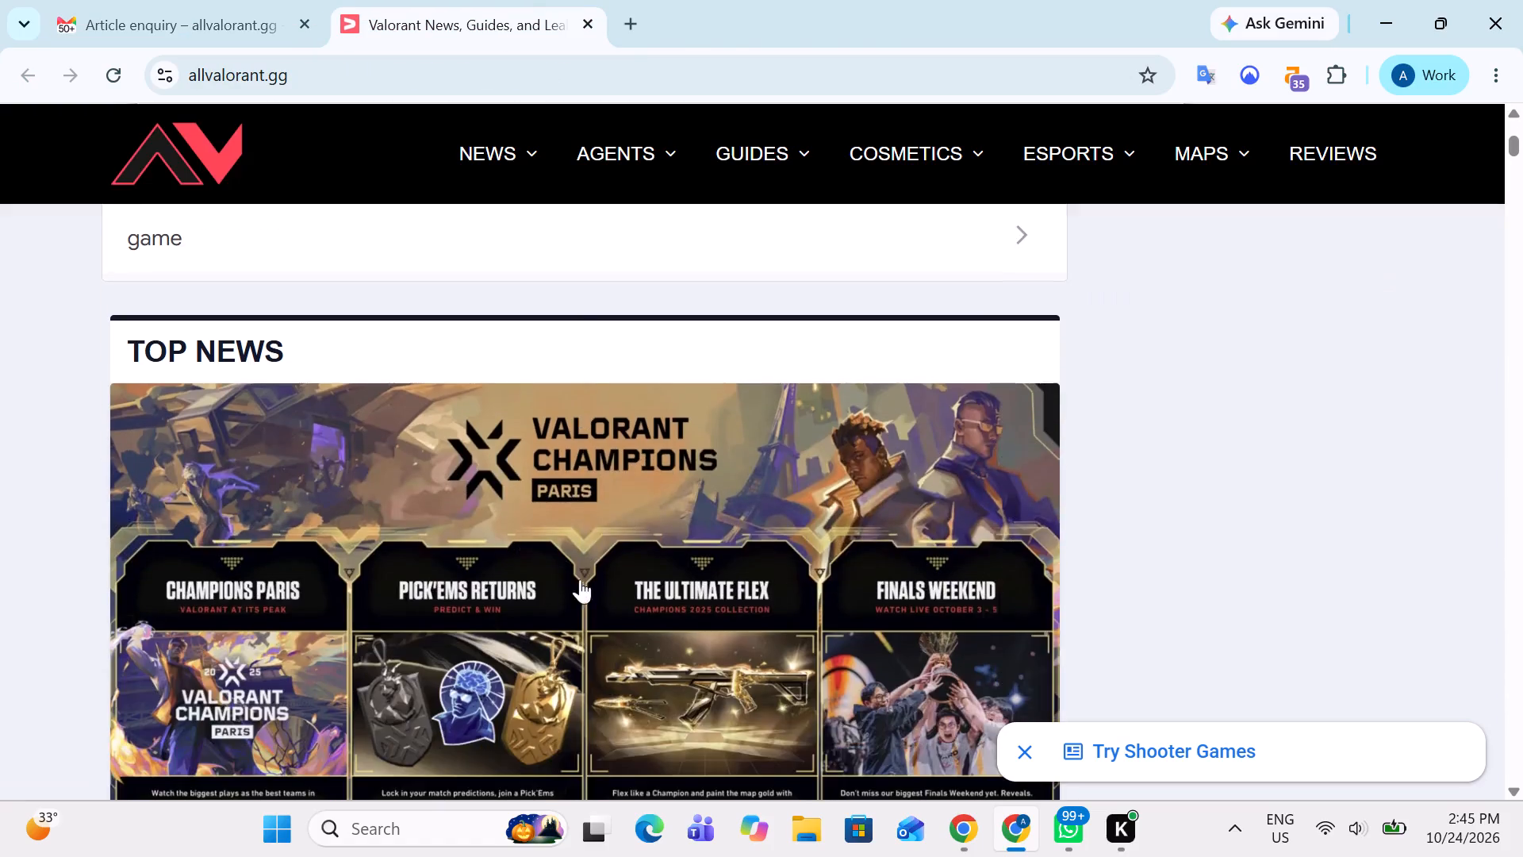
{"action": "scroll", "coordinate": [600, 520], "scroll_direction": "down", "scroll_amount": 6}
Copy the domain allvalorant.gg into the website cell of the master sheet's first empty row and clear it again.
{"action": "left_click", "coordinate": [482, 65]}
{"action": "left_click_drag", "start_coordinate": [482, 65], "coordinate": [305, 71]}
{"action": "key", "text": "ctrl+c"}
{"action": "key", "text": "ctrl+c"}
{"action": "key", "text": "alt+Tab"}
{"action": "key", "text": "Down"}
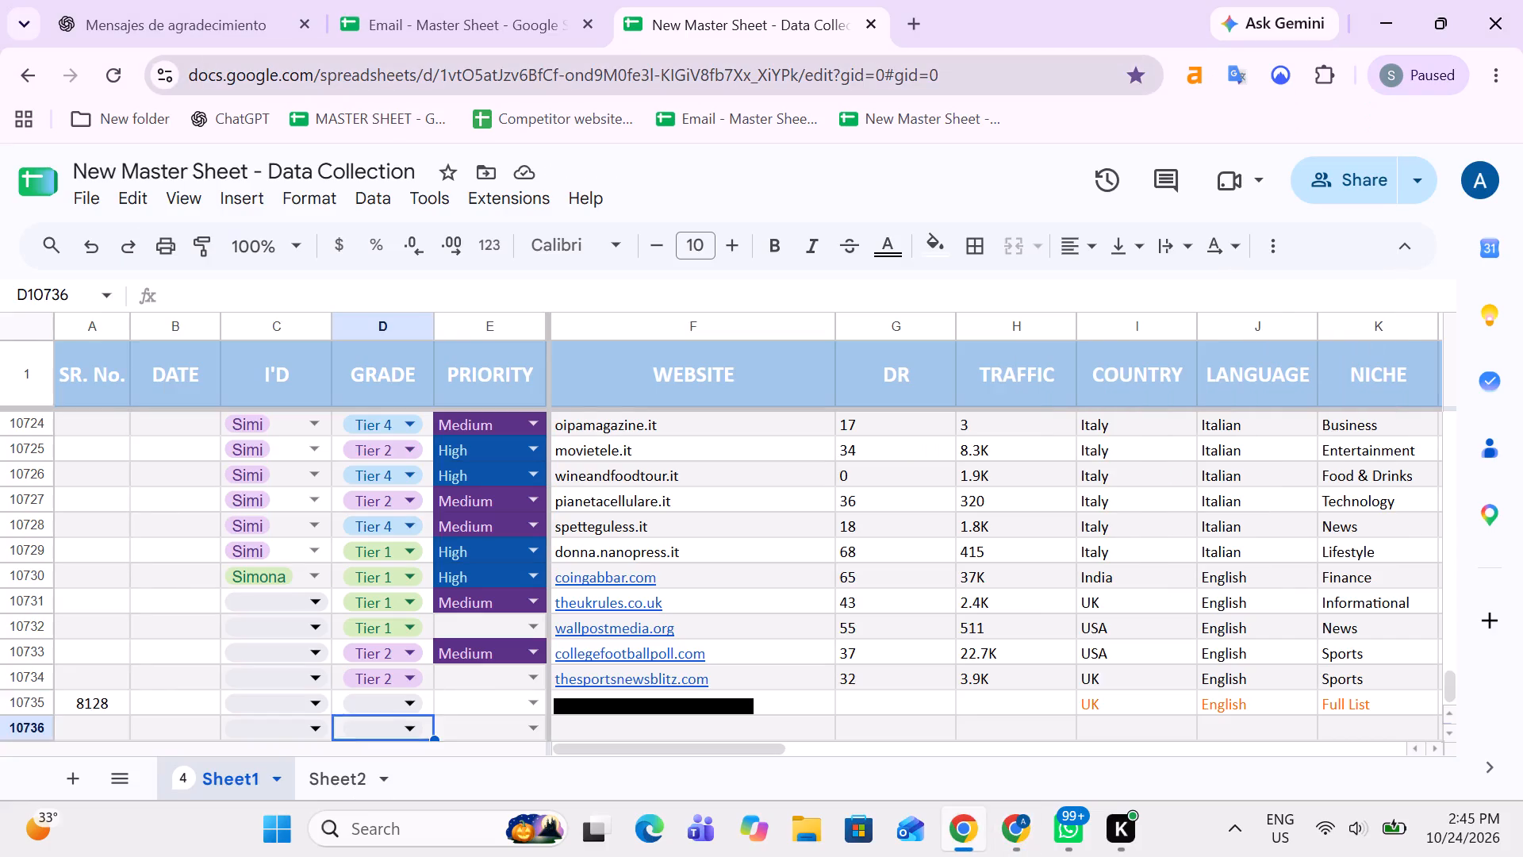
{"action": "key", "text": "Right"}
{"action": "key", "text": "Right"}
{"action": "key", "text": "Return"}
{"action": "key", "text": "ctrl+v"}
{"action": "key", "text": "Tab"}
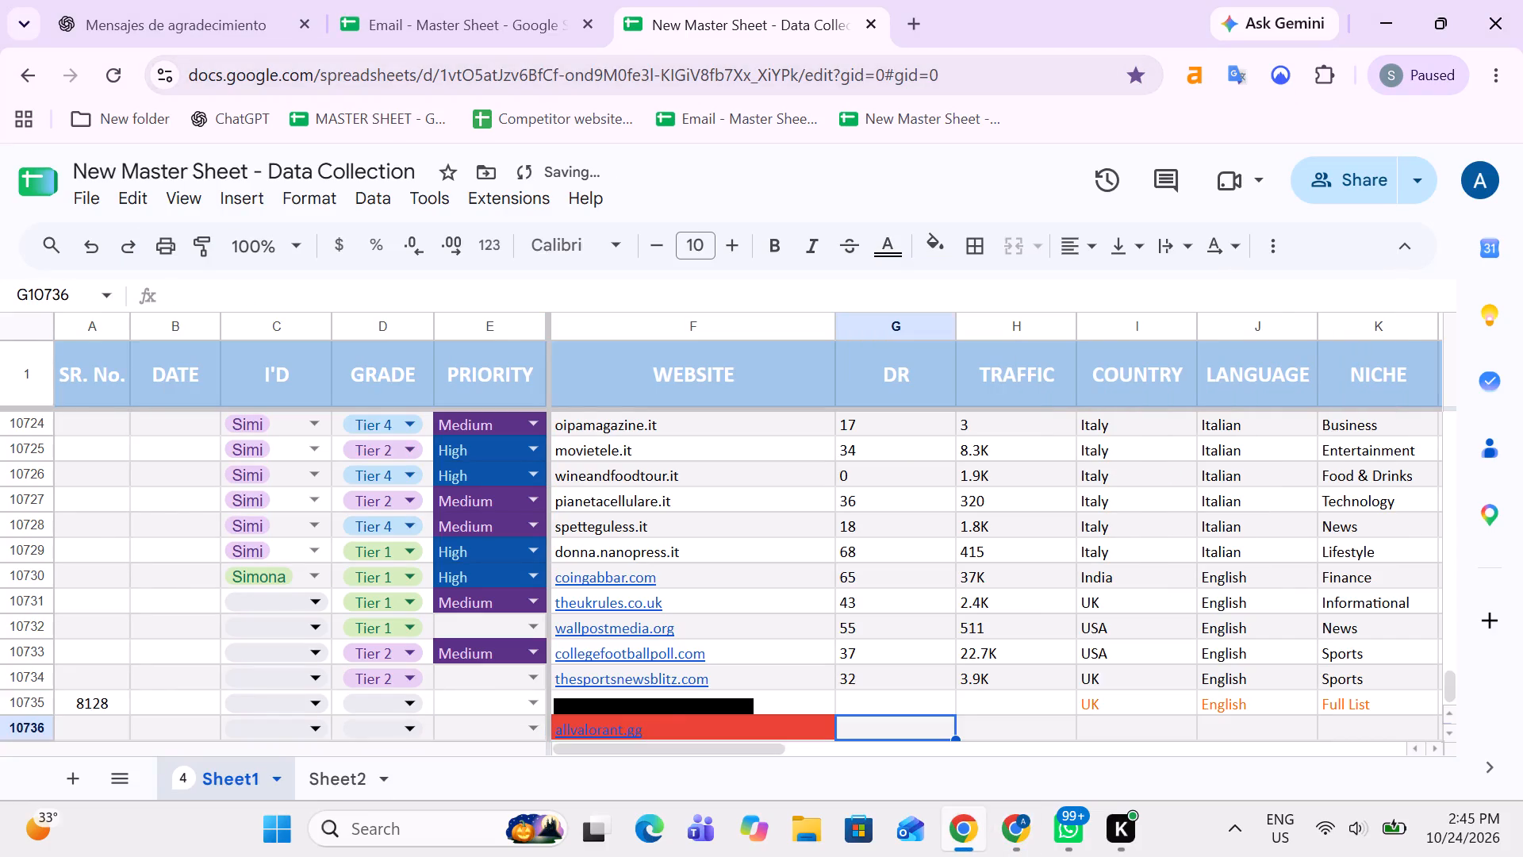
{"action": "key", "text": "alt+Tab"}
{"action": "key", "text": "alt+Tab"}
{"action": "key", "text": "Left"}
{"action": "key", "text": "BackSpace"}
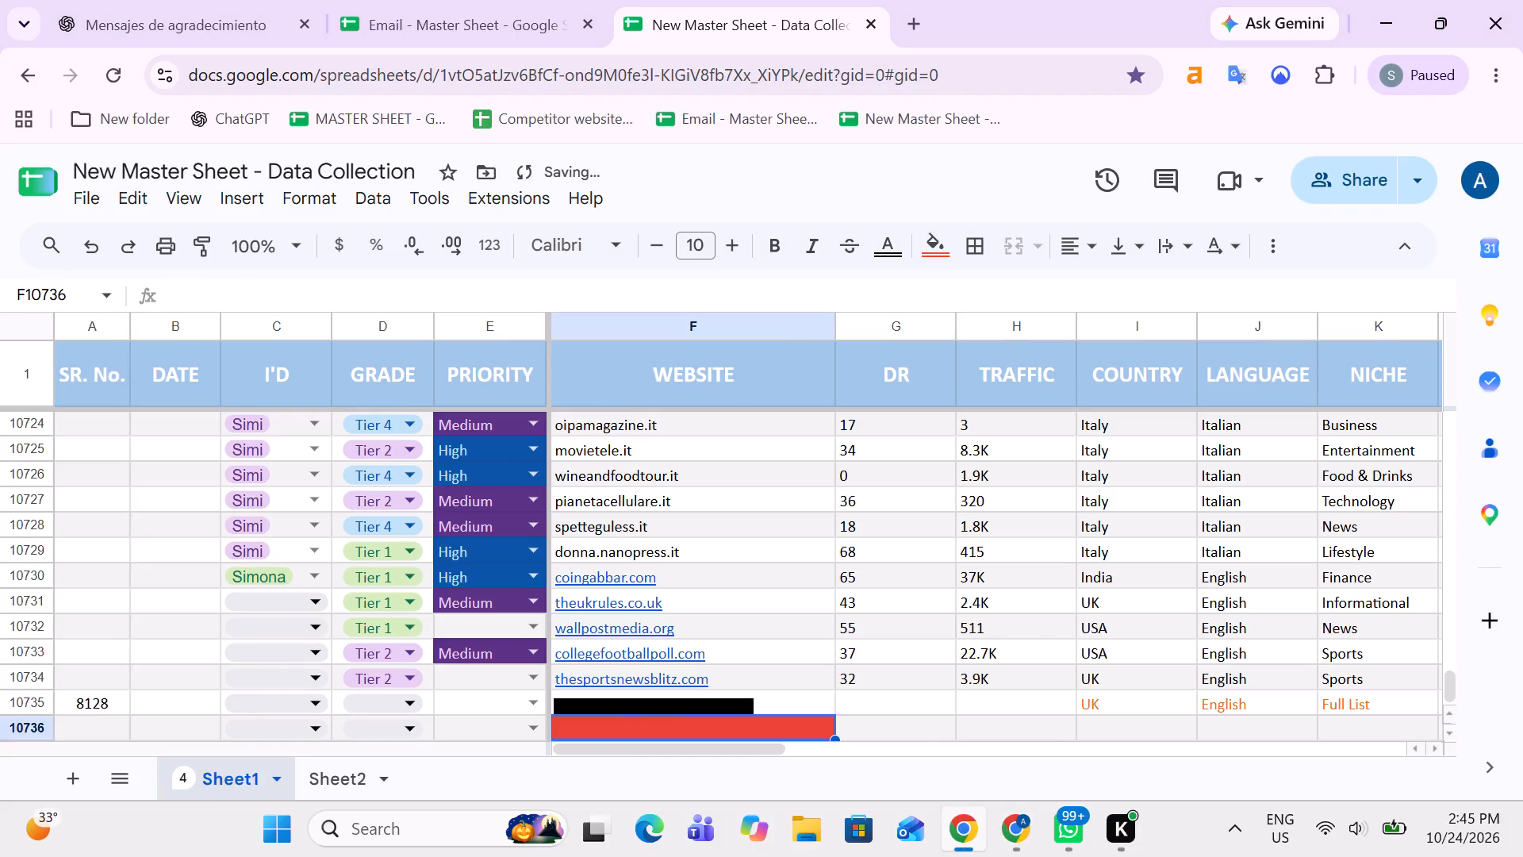
Search the master sheet for allvalorant.gg and examine the matching entry from its website through prices to contact details.
{"action": "key", "text": "ctrl+f"}
{"action": "key", "text": "ctrl+v"}
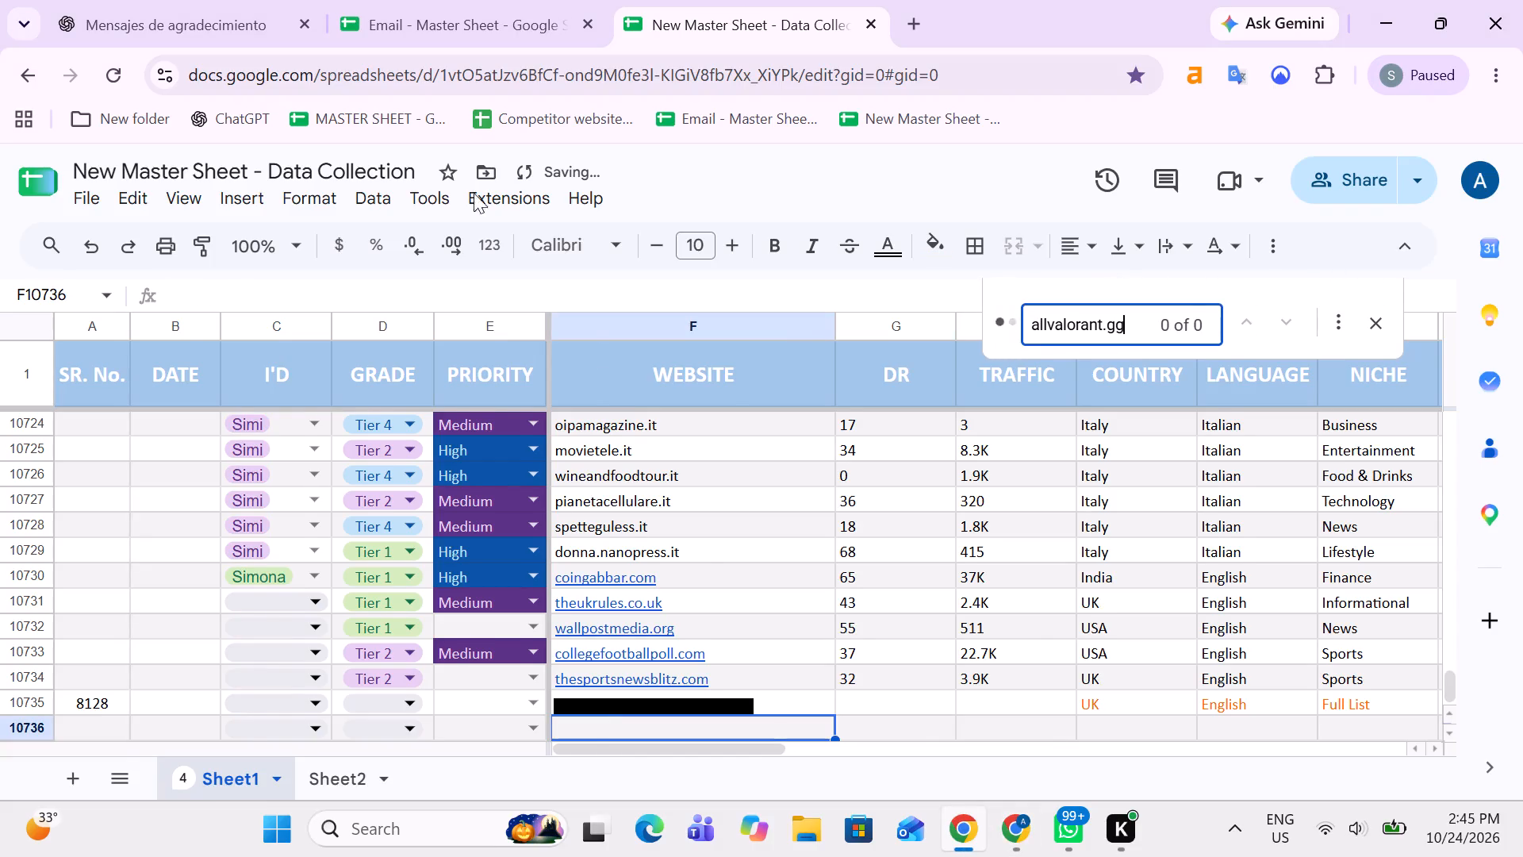
{"action": "scroll", "coordinate": [900, 620], "scroll_direction": "up", "scroll_amount": 1}
{"action": "left_click", "coordinate": [890, 548]}
{"action": "key", "text": "Right"}
{"action": "key", "text": "Right"}
{"action": "key", "text": "Right"}
{"action": "key", "text": "Right"}
{"action": "key", "text": "Right"}
{"action": "key", "text": "Right"}
{"action": "key", "text": "Right"}
{"action": "key", "text": "Right"}
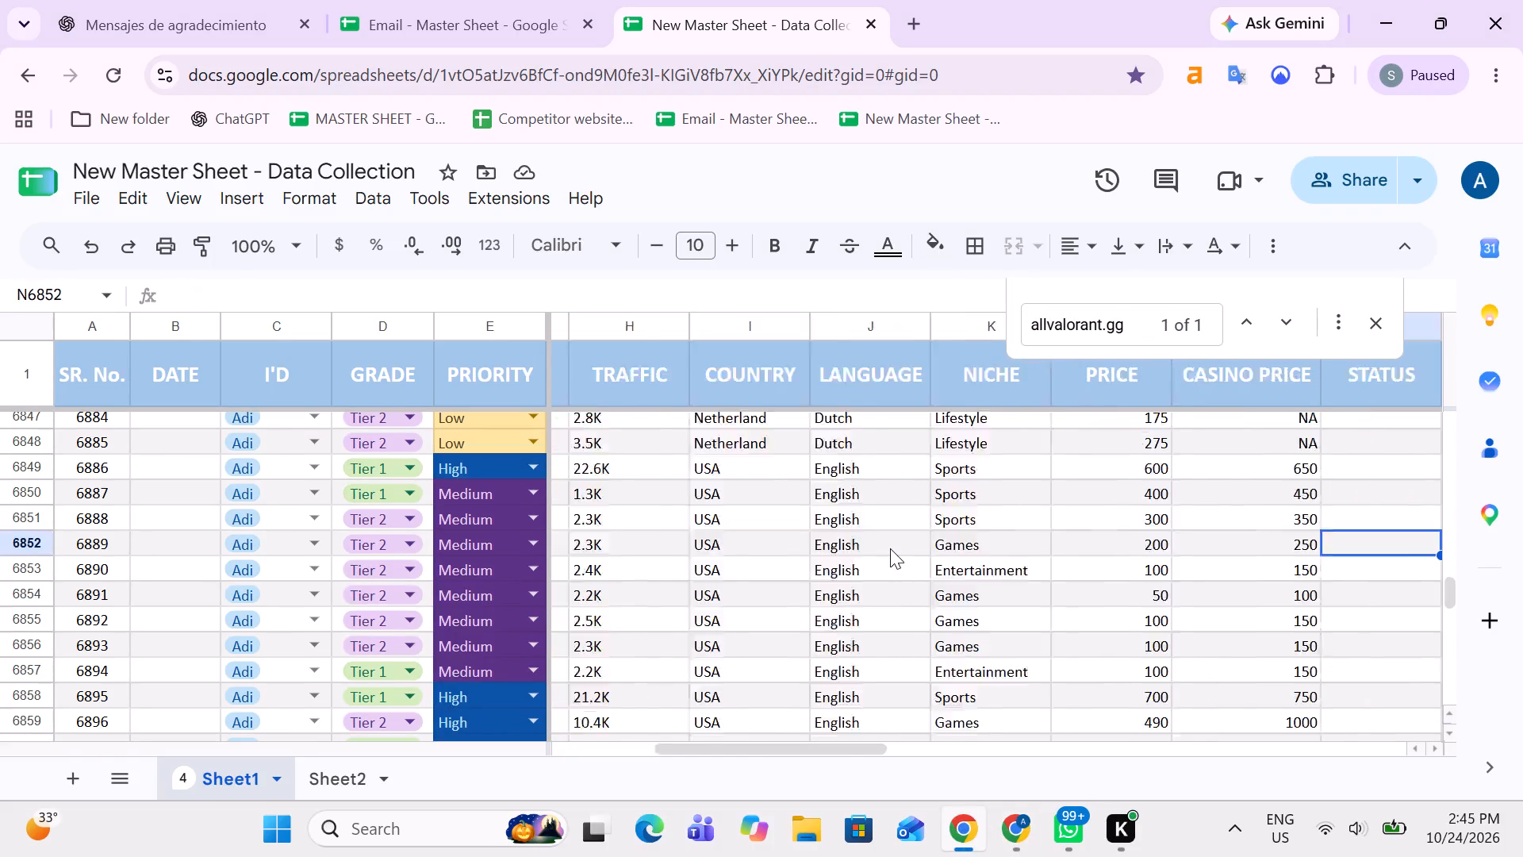
{"action": "key", "text": "Right"}
{"action": "key", "text": "Right"}
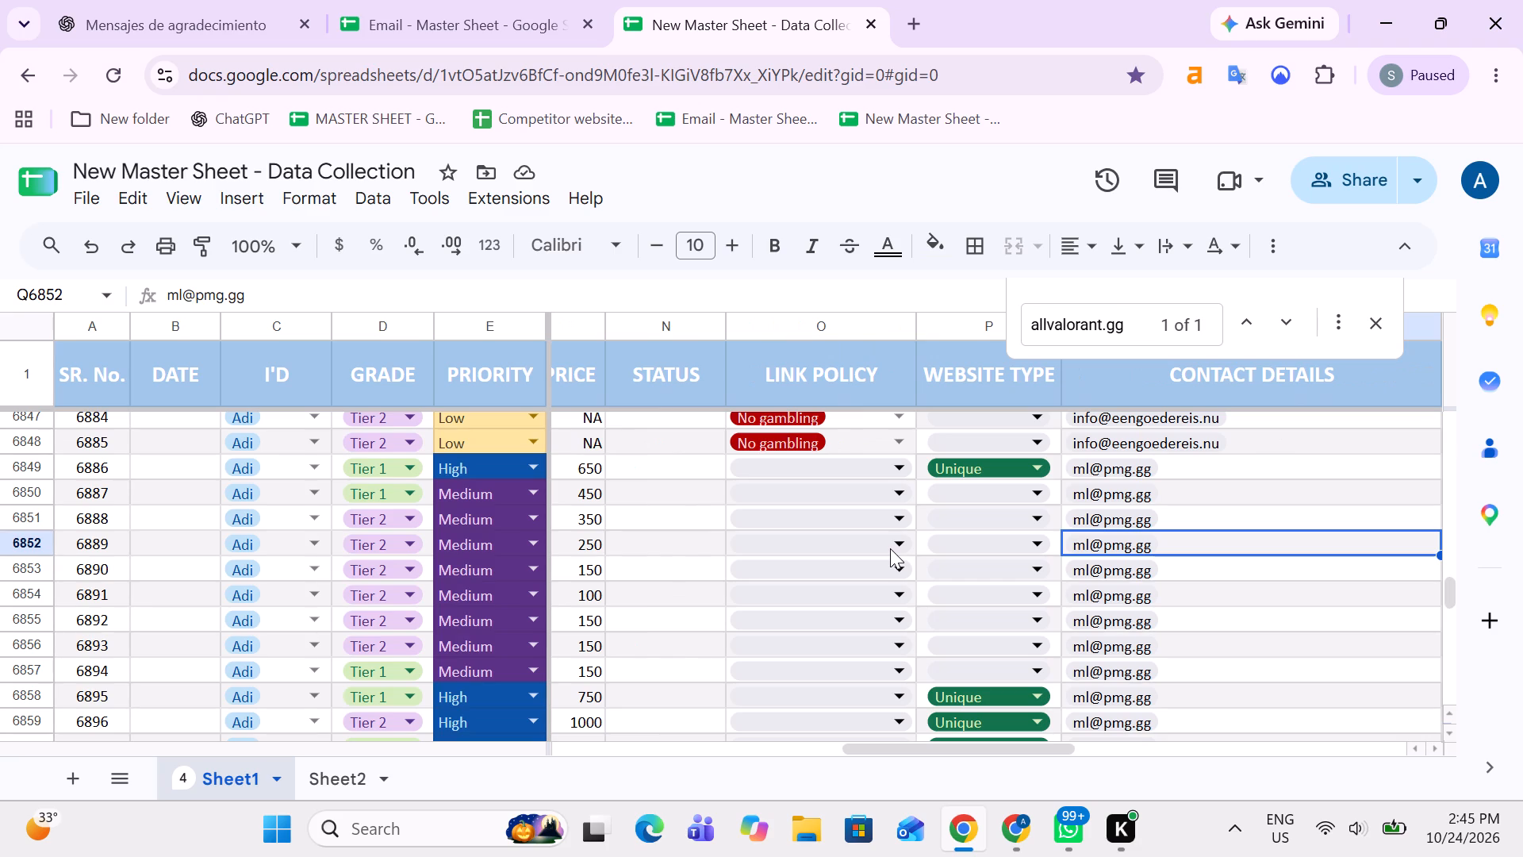
{"action": "left_click", "coordinate": [1379, 316]}
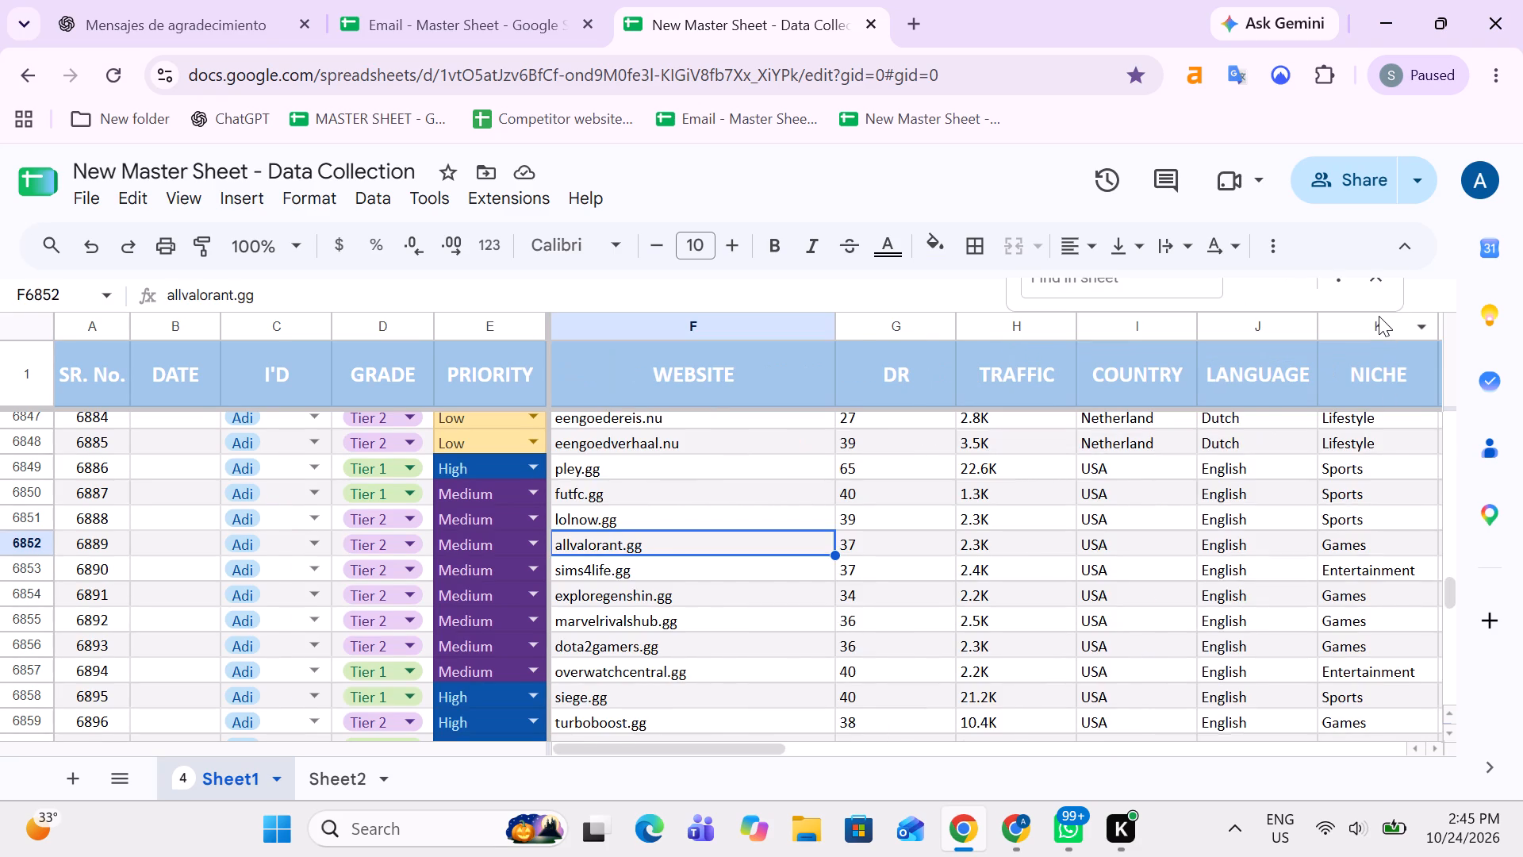
Delete the empty row between the wisden.com and ego.ro entries.
{"action": "key", "text": "ctrl+Down"}
{"action": "key", "text": "Down"}
{"action": "key", "text": "Down"}
{"action": "key", "text": "Up"}
{"action": "key", "text": "Up"}
{"action": "key", "text": "Down"}
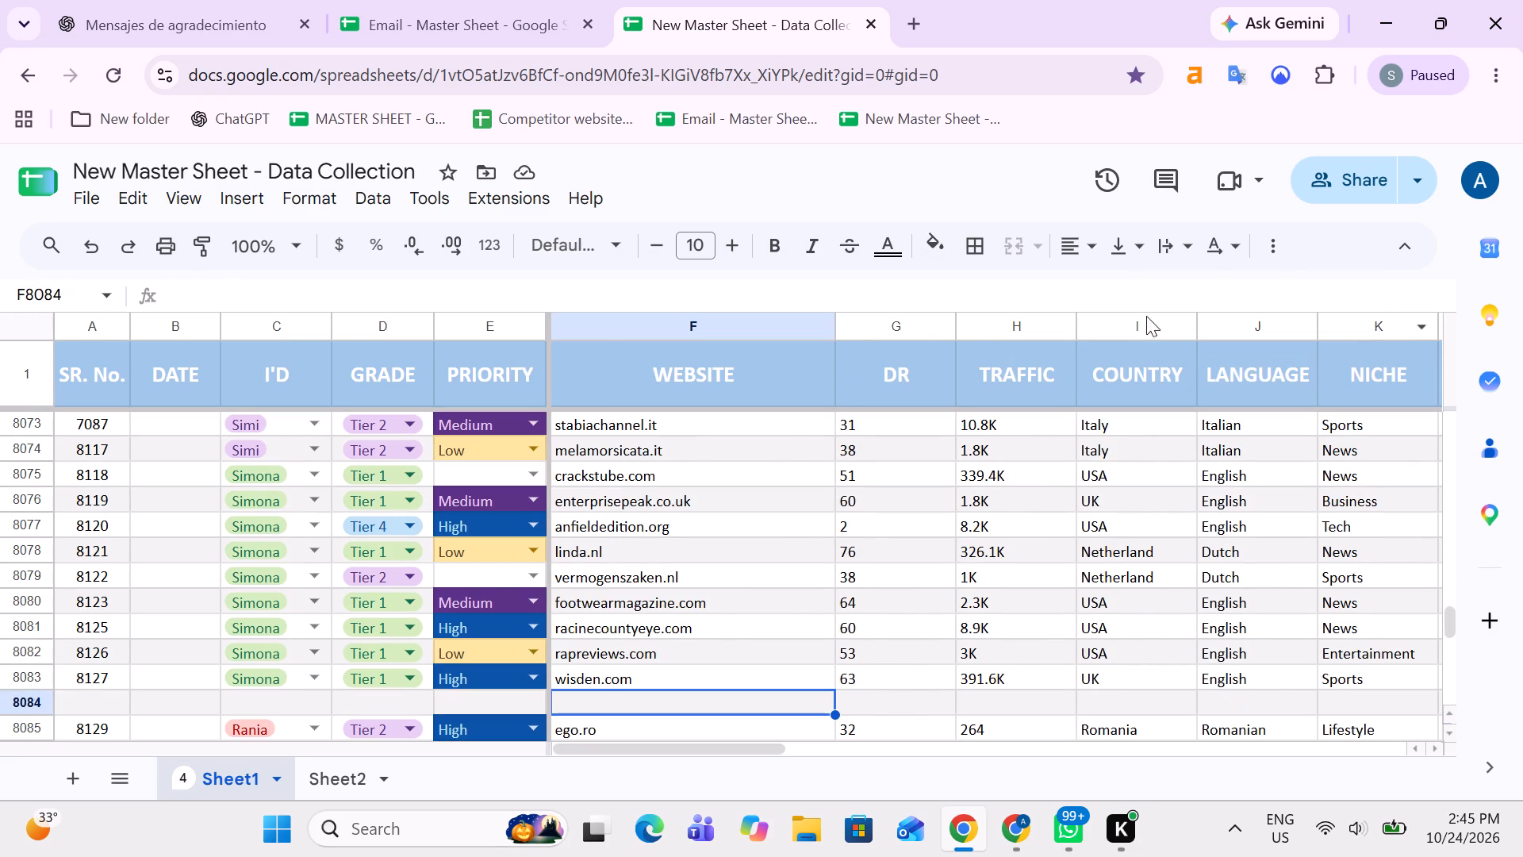
{"action": "left_click", "coordinate": [0, 701]}
{"action": "right_click", "coordinate": [0, 701]}
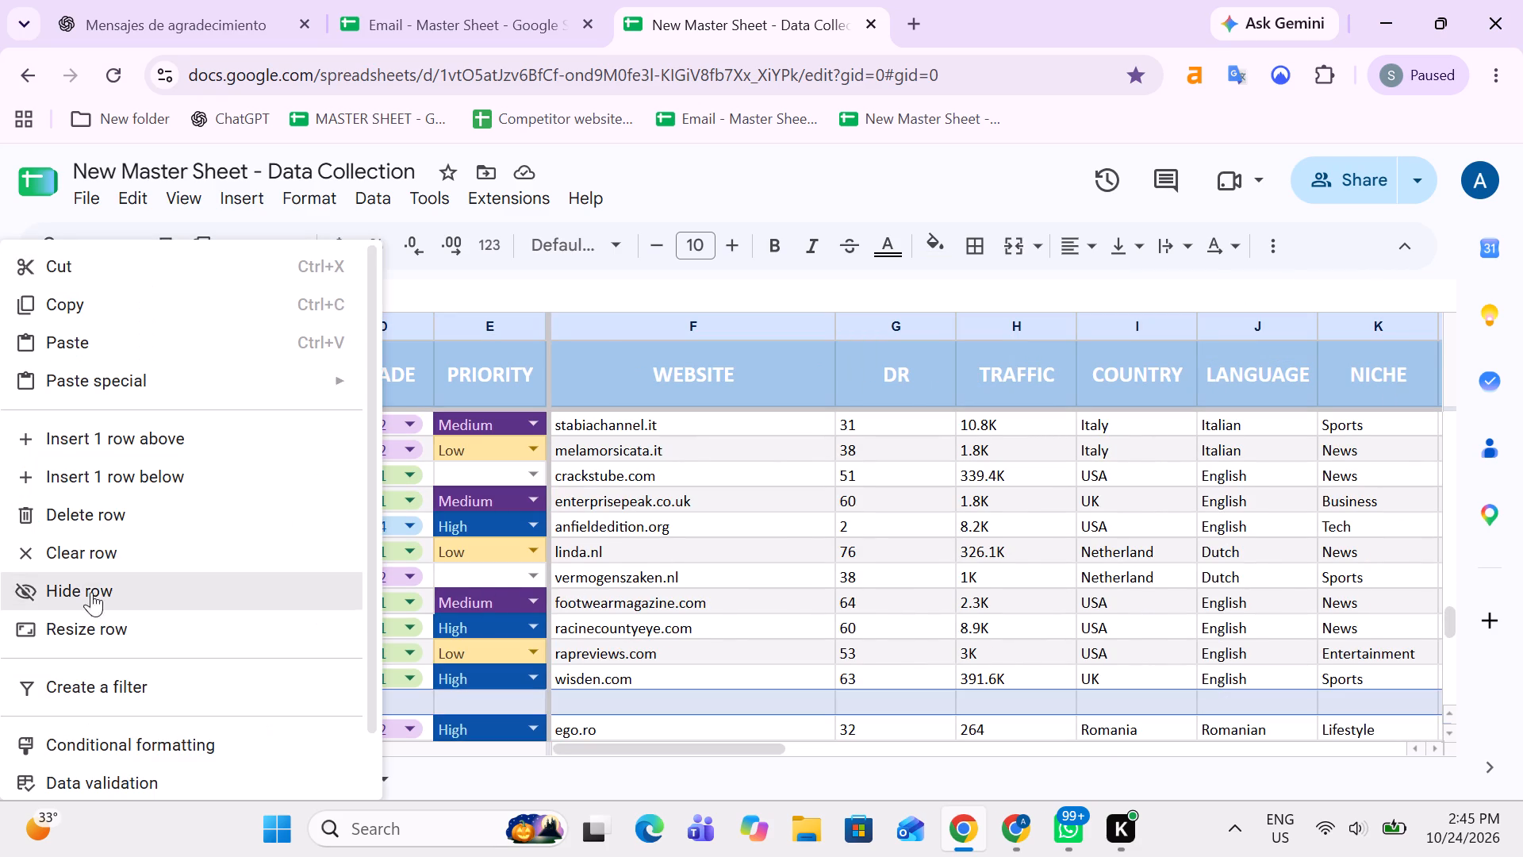
{"action": "left_click", "coordinate": [83, 525]}
{"action": "key", "text": "Right"}
{"action": "key", "text": "Right"}
{"action": "key", "text": "Right"}
{"action": "key", "text": "Right"}
{"action": "key", "text": "Right"}
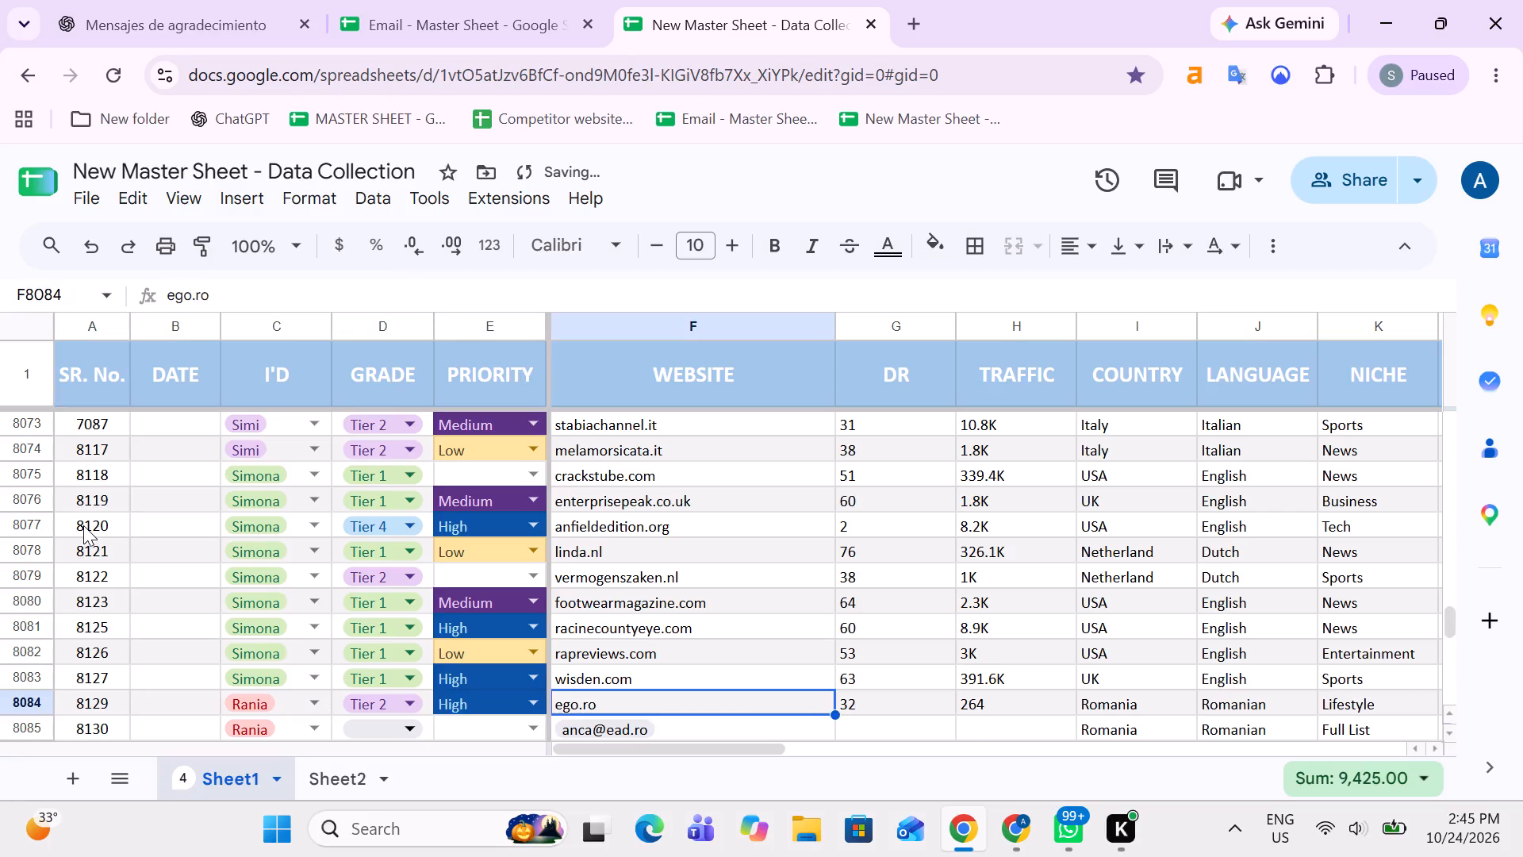
Return to the end of the sheet's website column and close the allvalorant.gg site in the Gmail browser window.
{"action": "key", "text": "ctrl+Down"}
{"action": "key", "text": "Down"}
{"action": "key", "text": "Down"}
{"action": "key", "text": "Down"}
{"action": "key", "text": "Up"}
{"action": "key", "text": "Up"}
{"action": "key", "text": "alt+Tab"}
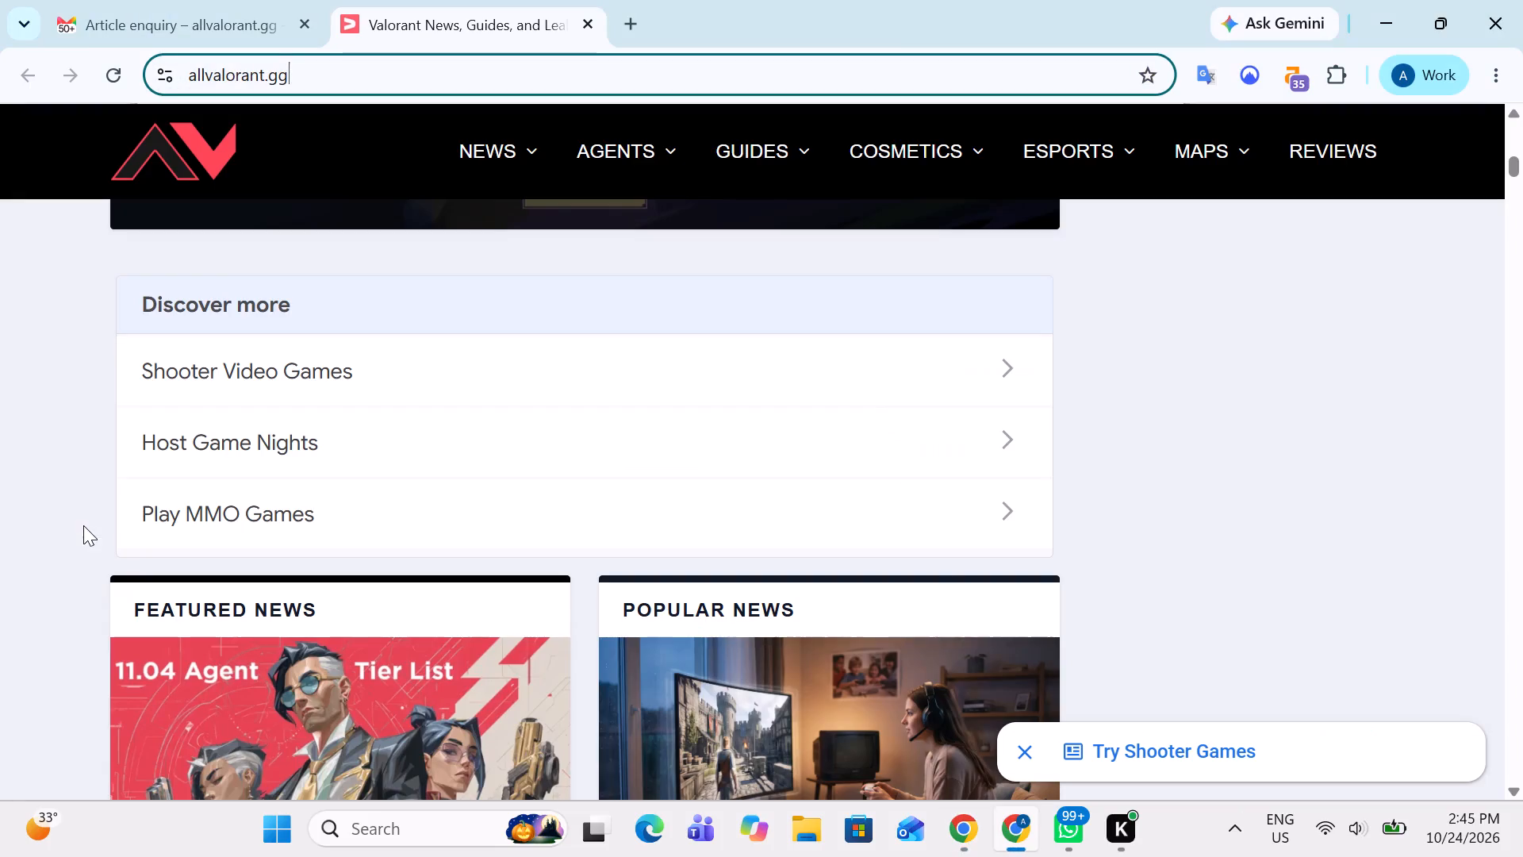
{"action": "left_click", "coordinate": [586, 30]}
Reread the Pley Media Group reply about allvalorant.gg and open its PMG Marketplace link.
{"action": "scroll", "coordinate": [817, 565], "scroll_direction": "up", "scroll_amount": 2}
{"action": "scroll", "coordinate": [813, 562], "scroll_direction": "down", "scroll_amount": 10}
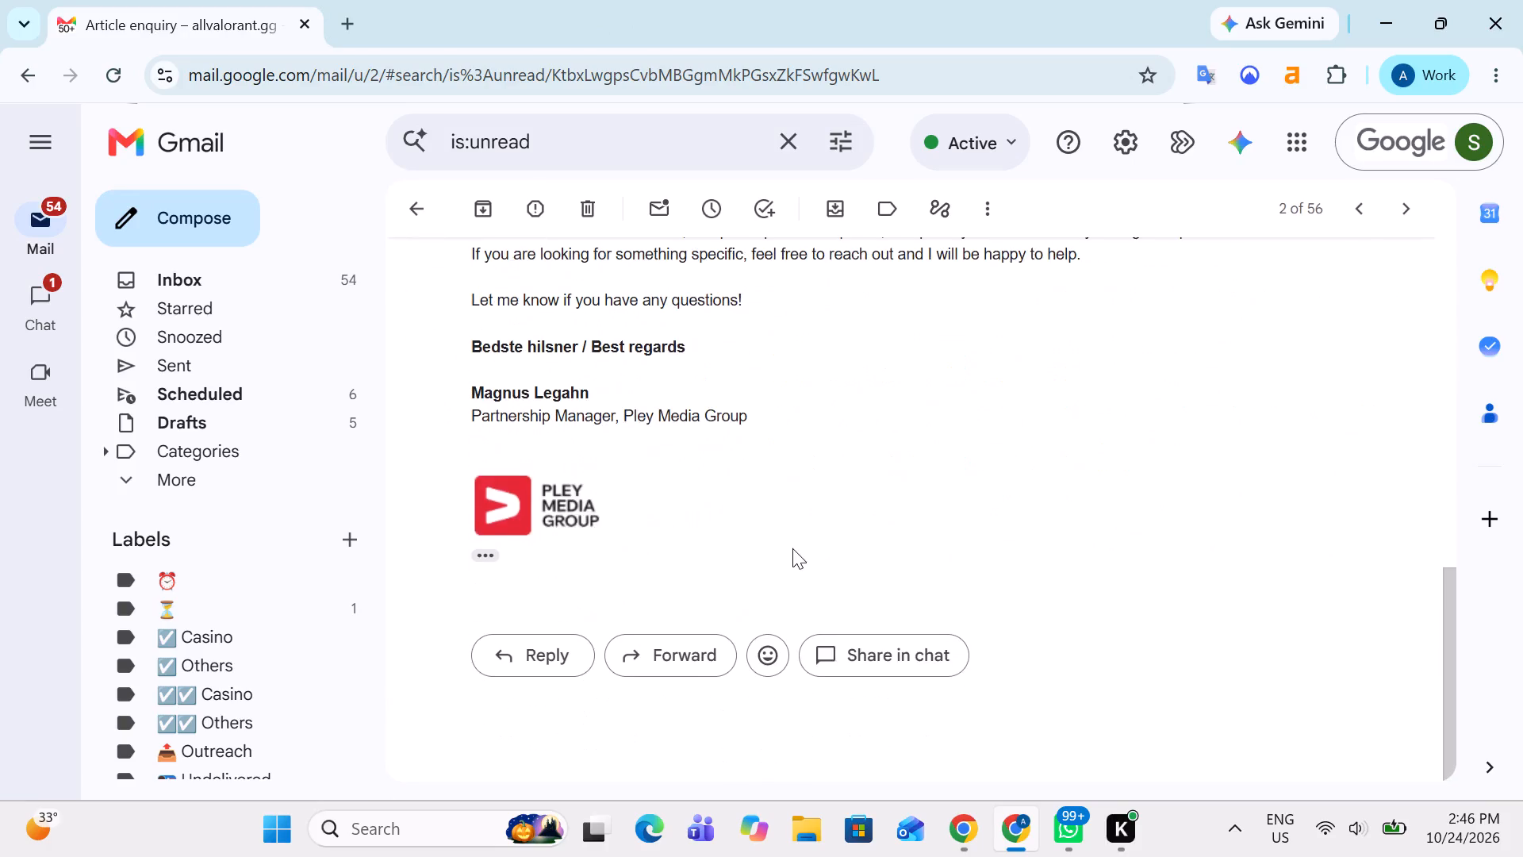
{"action": "scroll", "coordinate": [570, 501], "scroll_direction": "up", "scroll_amount": 2}
{"action": "left_click", "coordinate": [608, 350]}
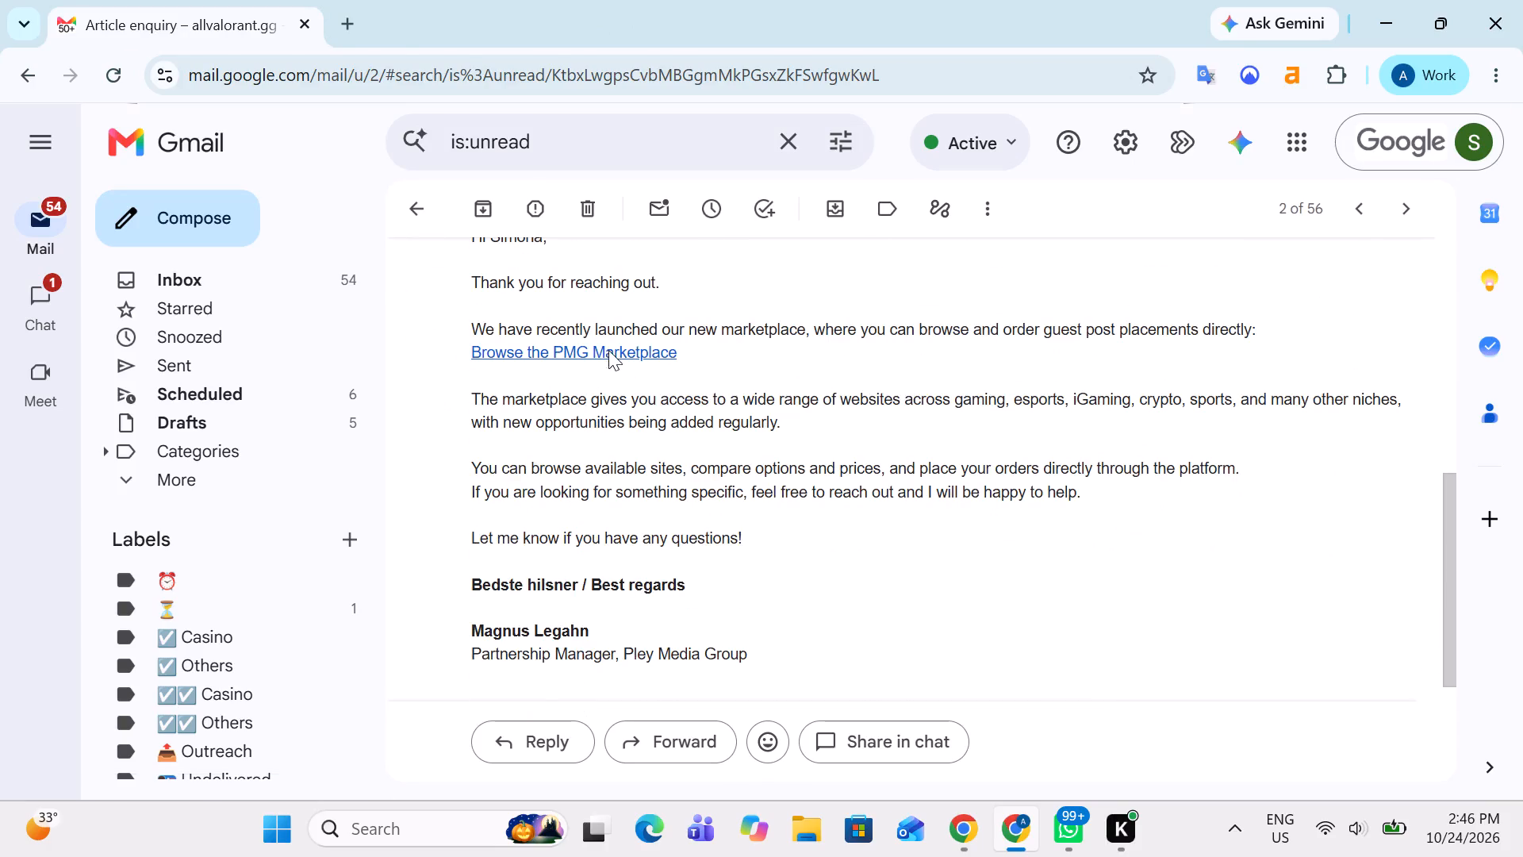
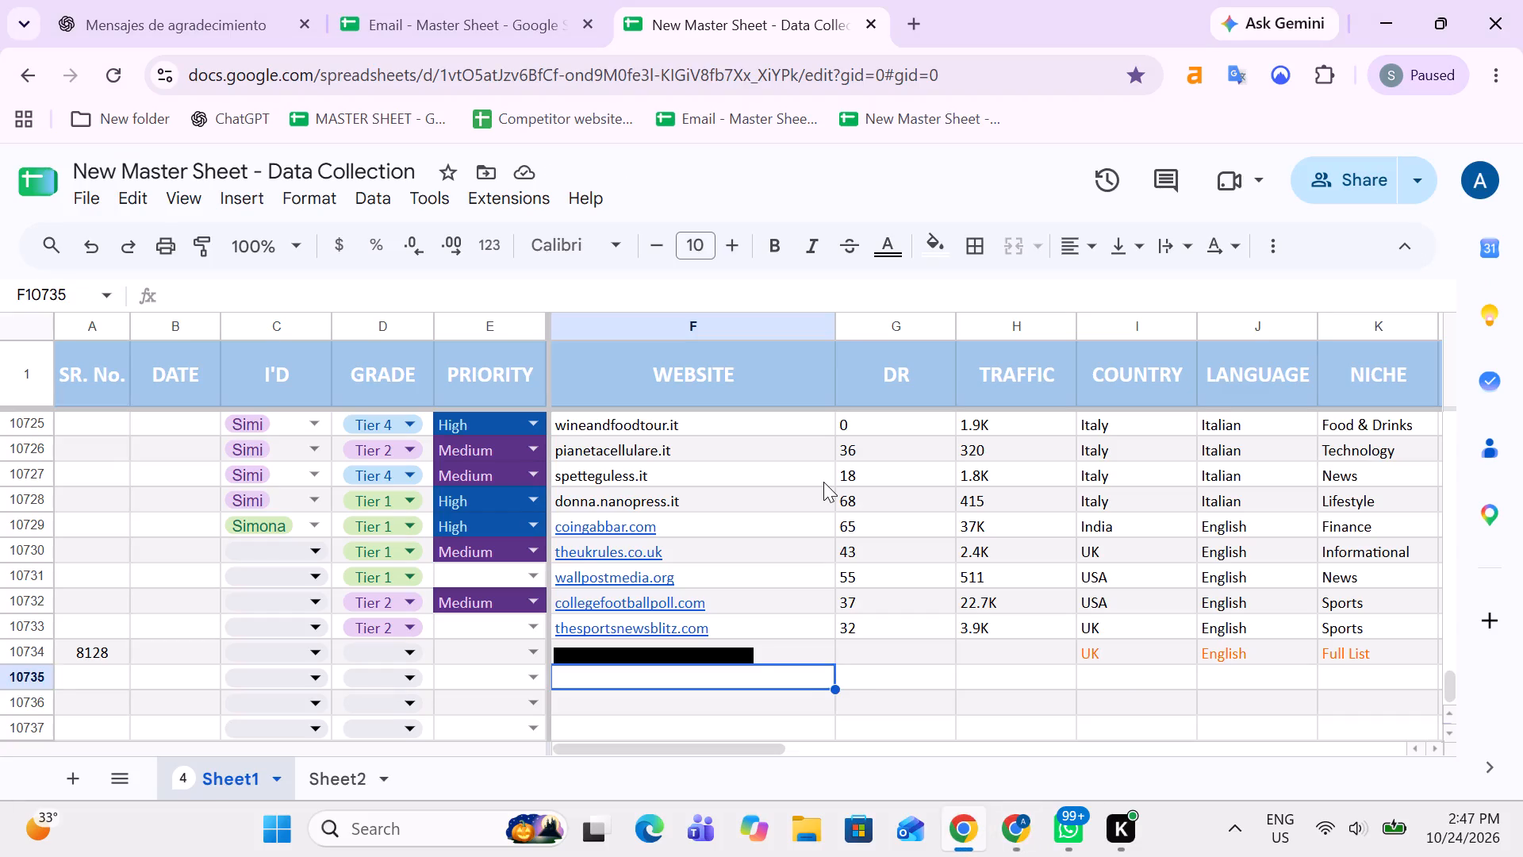
Enter the publisher's contact email as plain text in the website cell of row 10735.
{"action": "key", "text": "Up"}
{"action": "key", "text": "Return"}
{"action": "key", "text": "ctrl+v"}
{"action": "key", "text": "Tab"}
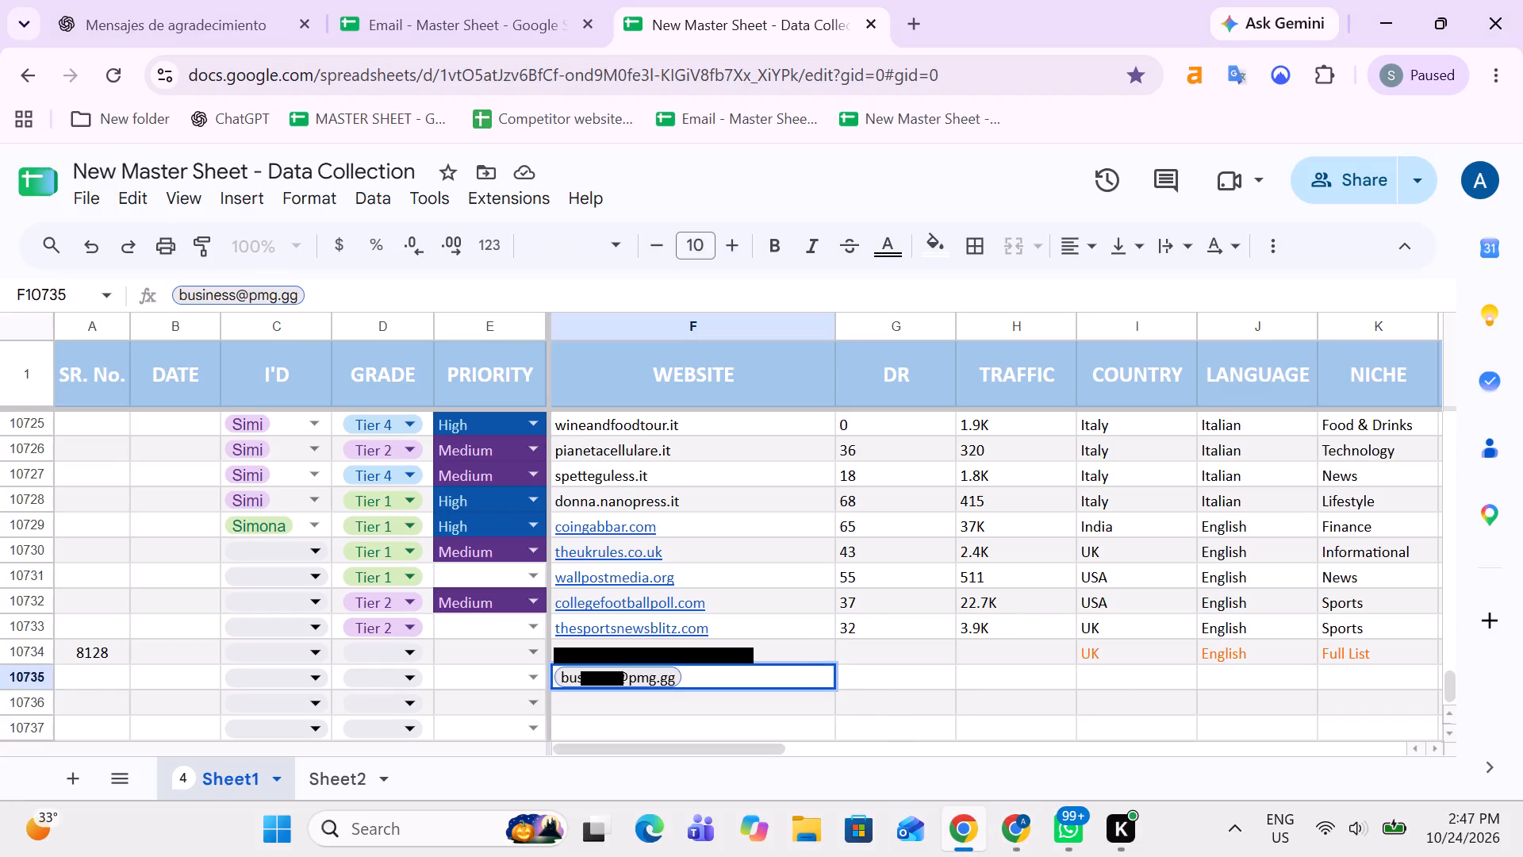
{"action": "key", "text": "ctrl+z"}
{"action": "key", "text": "Tab"}
Paste the same publisher email into the contact details cell of row 10735.
{"action": "key", "text": "Left"}
{"action": "key", "text": "Right"}
{"action": "key", "text": "Right"}
{"action": "key", "text": "Right"}
{"action": "key", "text": "Right"}
{"action": "key", "text": "Right"}
{"action": "key", "text": "Right"}
{"action": "key", "text": "Right"}
{"action": "key", "text": "Right"}
{"action": "key", "text": "Right"}
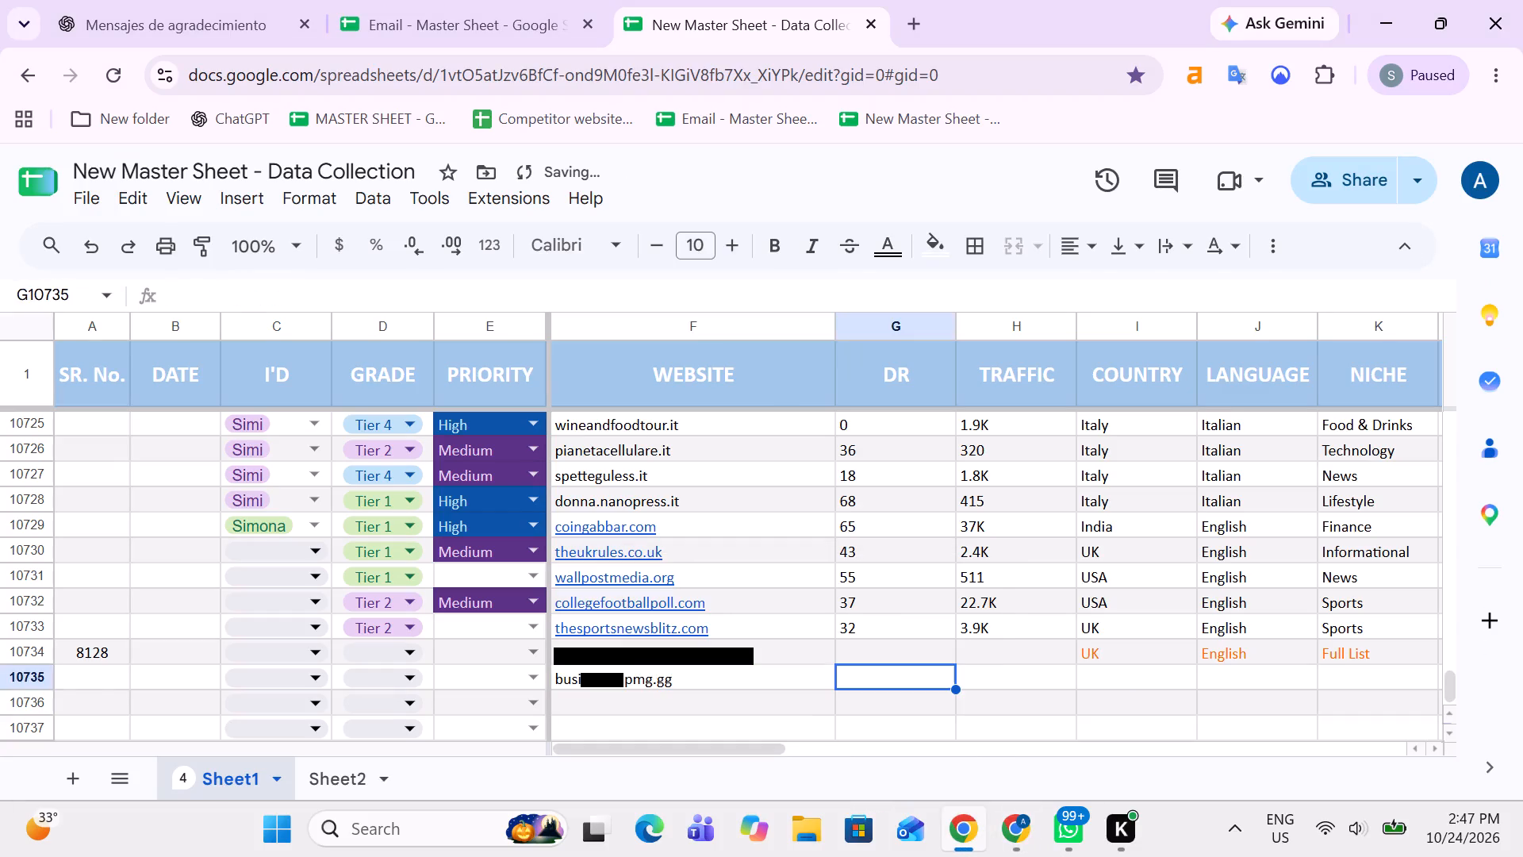
{"action": "key", "text": "Right"}
{"action": "key", "text": "Right"}
{"action": "key", "text": "ctrl+v"}
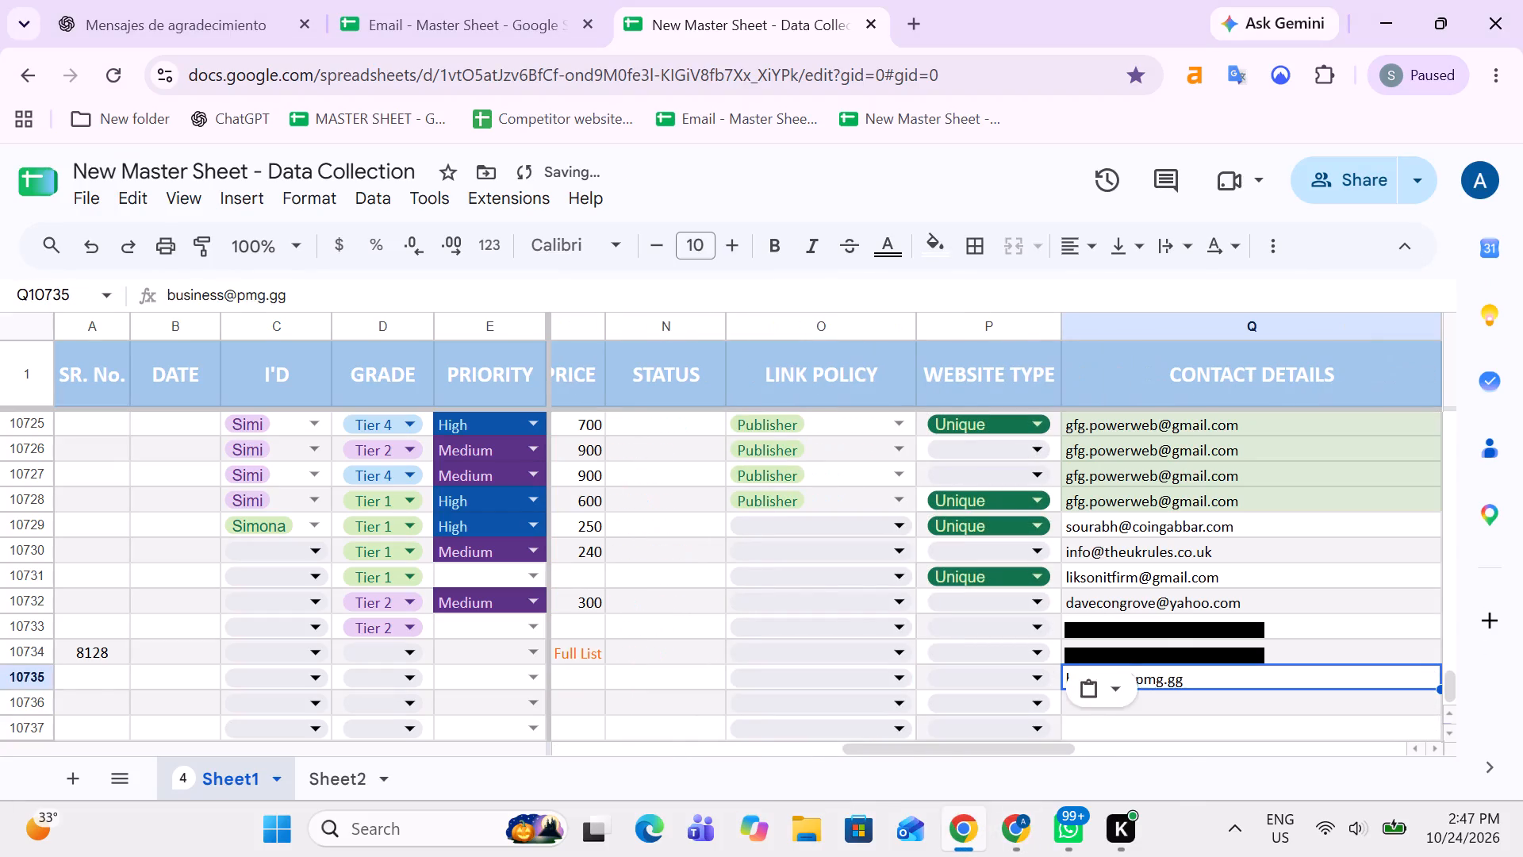
{"action": "key", "text": "Left"}
{"action": "key", "text": "Left"}
{"action": "key", "text": "Left"}
{"action": "key", "text": "Left"}
{"action": "key", "text": "Left"}
{"action": "key", "text": "Left"}
{"action": "key", "text": "Left"}
{"action": "key", "text": "Left"}
{"action": "key", "text": "Left"}
{"action": "key", "text": "Left"}
{"action": "key", "text": "Left"}
{"action": "key", "text": "Left"}
{"action": "key", "text": "Left"}
{"action": "key", "text": "Left"}
{"action": "key", "text": "Left"}
{"action": "key", "text": "Left"}
{"action": "key", "text": "Right"}
{"action": "key", "text": "Right"}
{"action": "key", "text": "Right"}
{"action": "key", "text": "Right"}
{"action": "key", "text": "Right"}
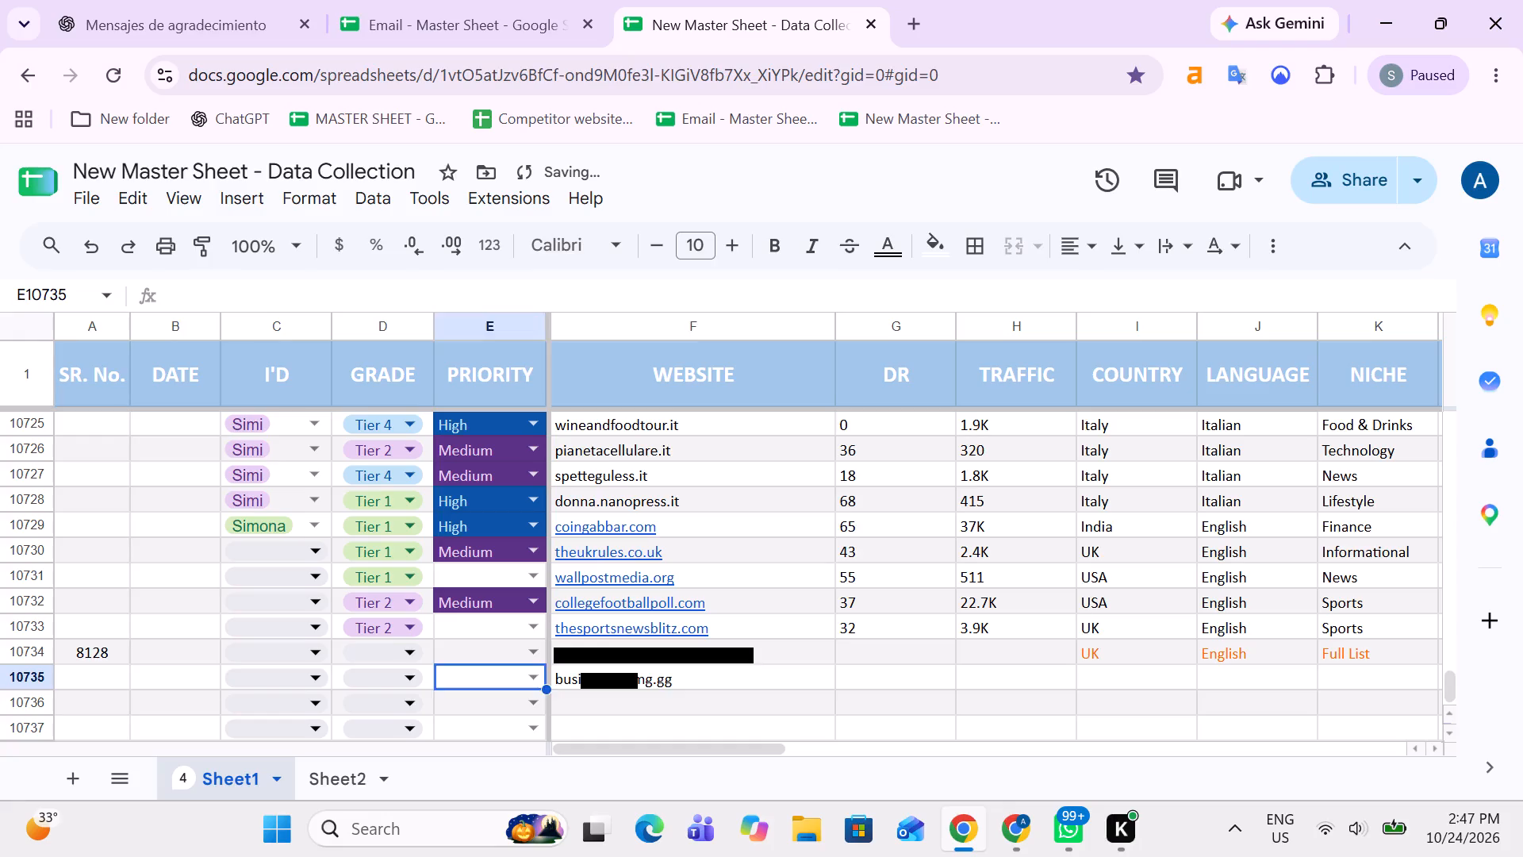
{"action": "key", "text": "Right"}
{"action": "key", "text": "Right"}
{"action": "key", "text": "Right"}
{"action": "key", "text": "alt+Tab"}
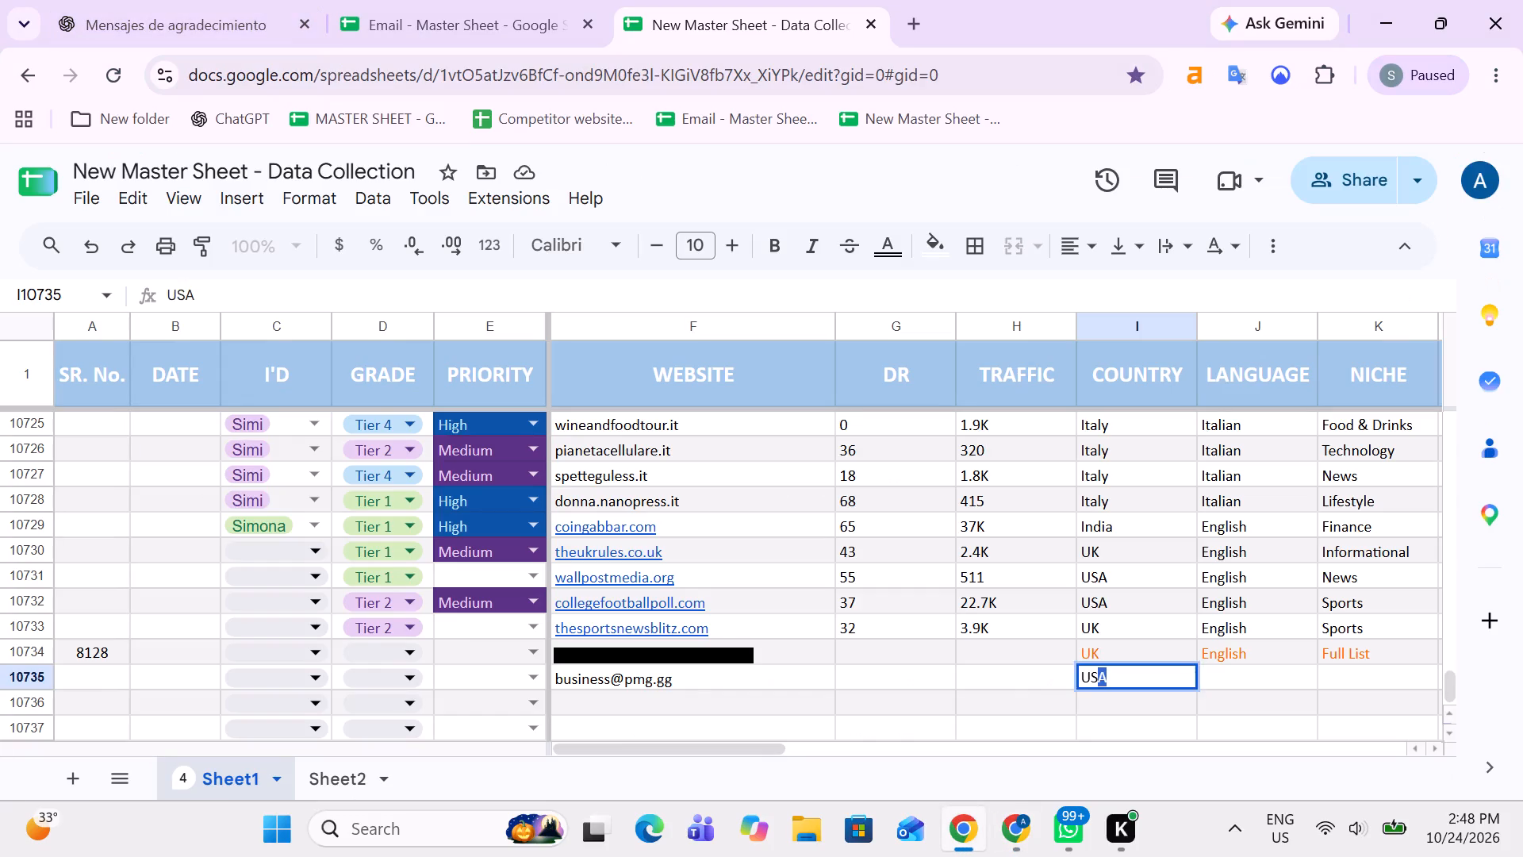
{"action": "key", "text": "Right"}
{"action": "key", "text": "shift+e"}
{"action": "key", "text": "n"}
Enter Full List in the niche, price and casino price cells of row 10735.
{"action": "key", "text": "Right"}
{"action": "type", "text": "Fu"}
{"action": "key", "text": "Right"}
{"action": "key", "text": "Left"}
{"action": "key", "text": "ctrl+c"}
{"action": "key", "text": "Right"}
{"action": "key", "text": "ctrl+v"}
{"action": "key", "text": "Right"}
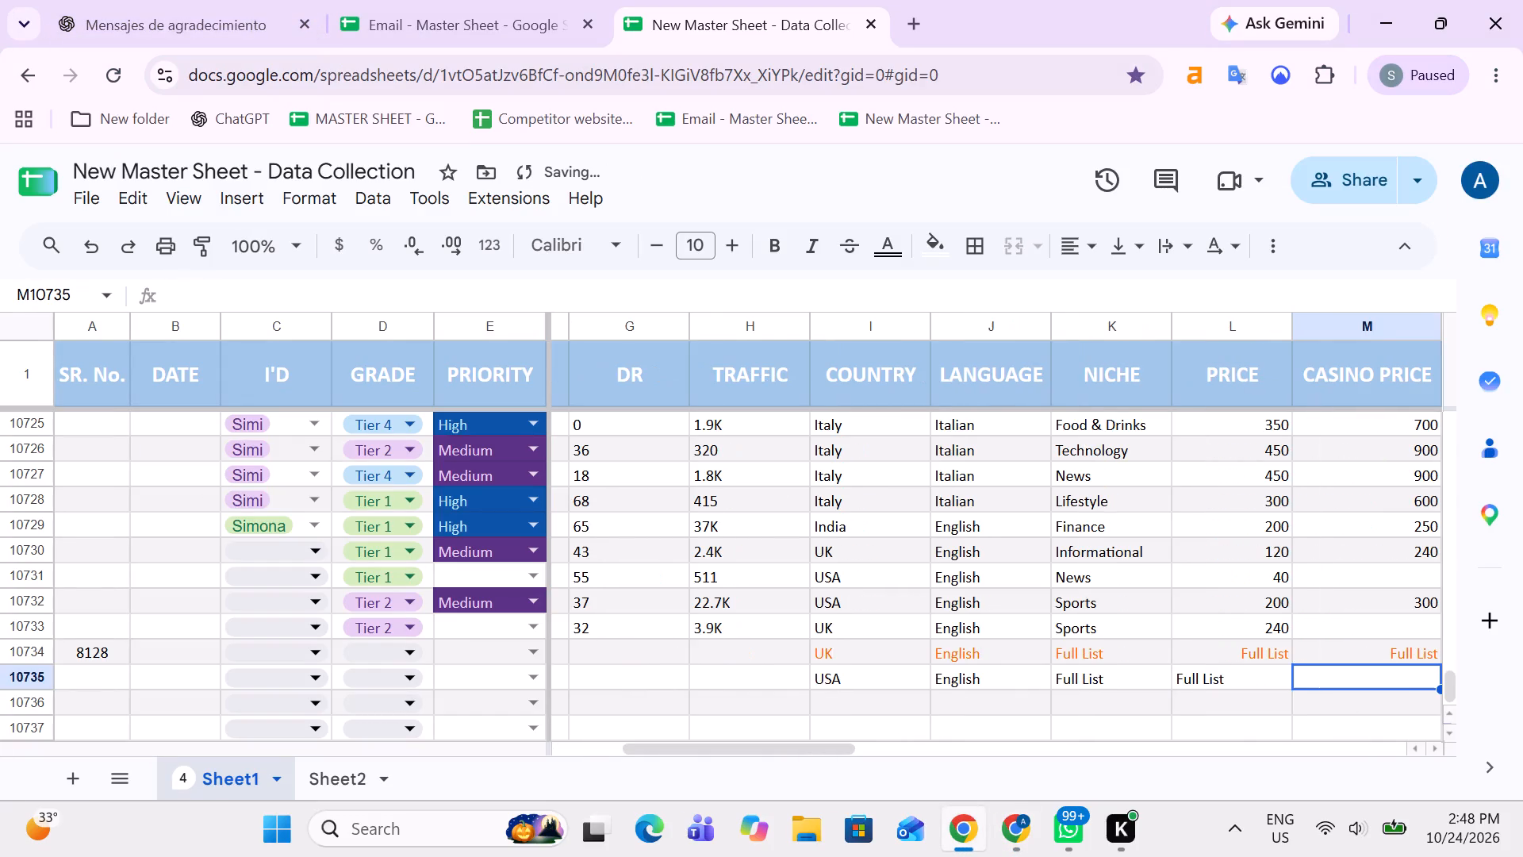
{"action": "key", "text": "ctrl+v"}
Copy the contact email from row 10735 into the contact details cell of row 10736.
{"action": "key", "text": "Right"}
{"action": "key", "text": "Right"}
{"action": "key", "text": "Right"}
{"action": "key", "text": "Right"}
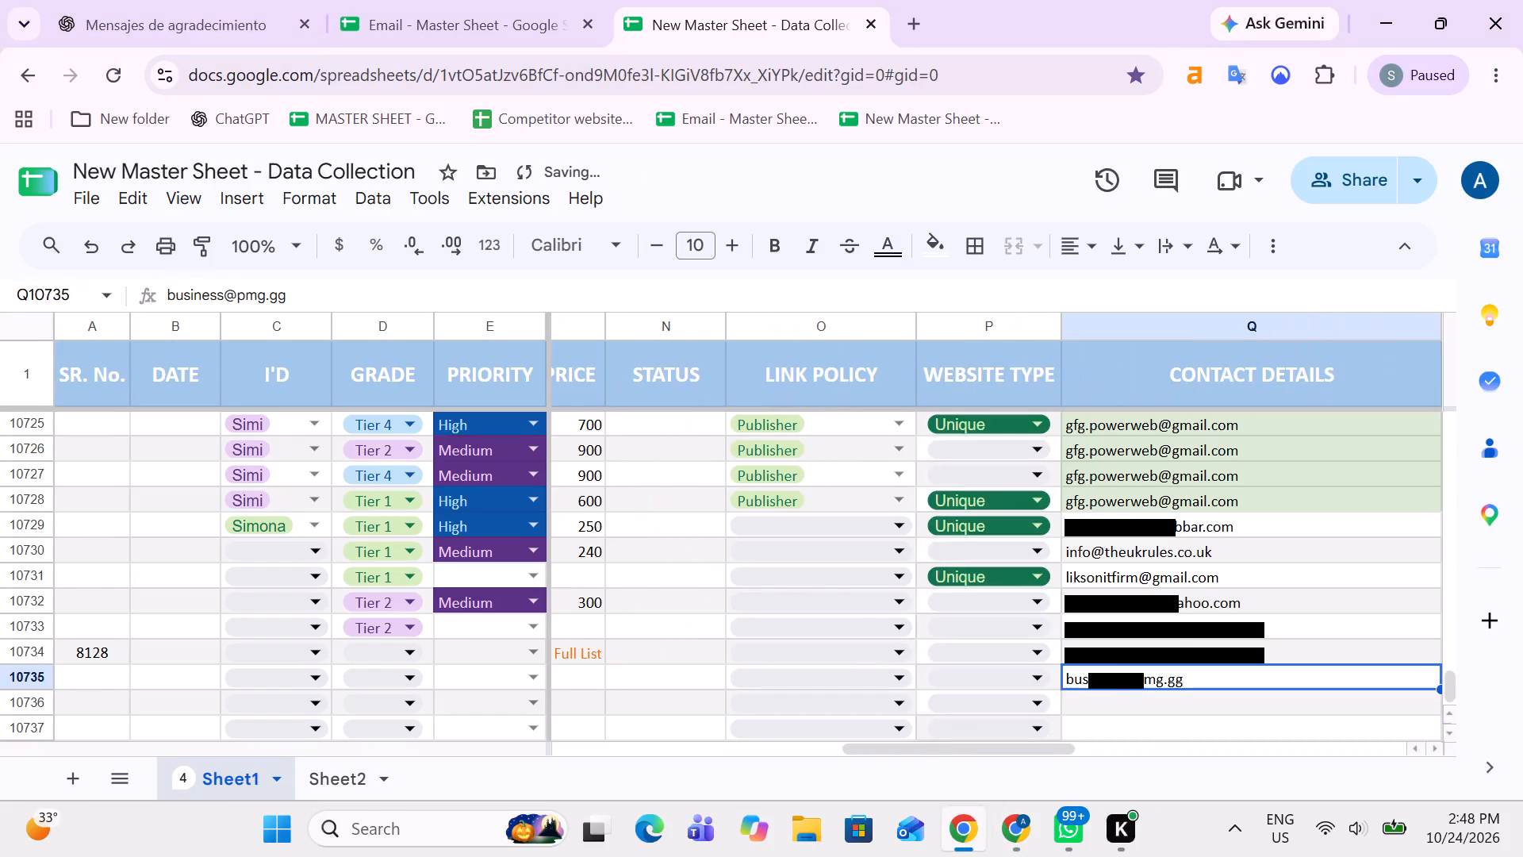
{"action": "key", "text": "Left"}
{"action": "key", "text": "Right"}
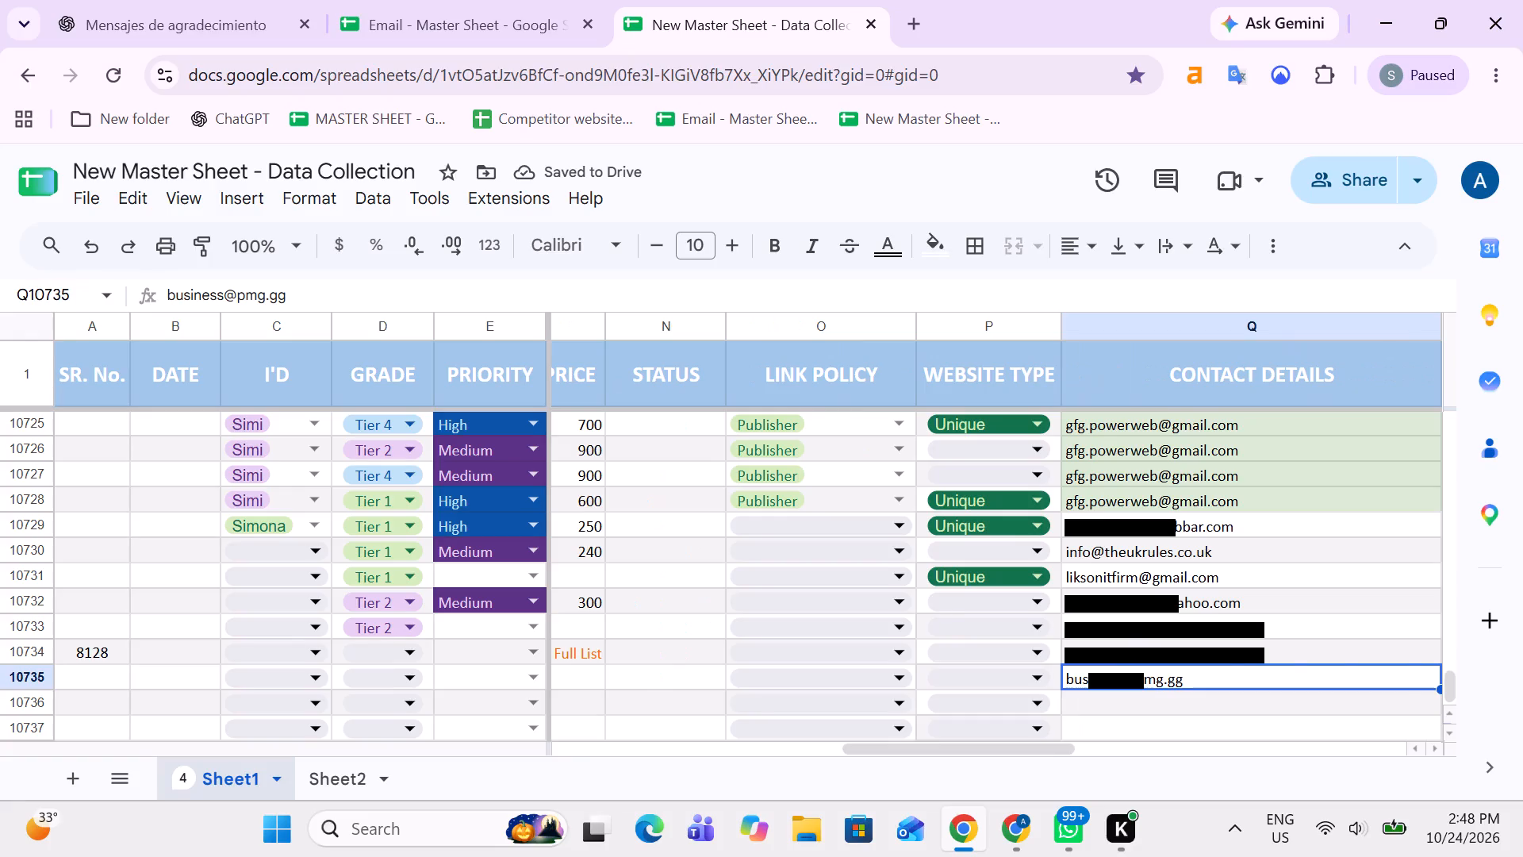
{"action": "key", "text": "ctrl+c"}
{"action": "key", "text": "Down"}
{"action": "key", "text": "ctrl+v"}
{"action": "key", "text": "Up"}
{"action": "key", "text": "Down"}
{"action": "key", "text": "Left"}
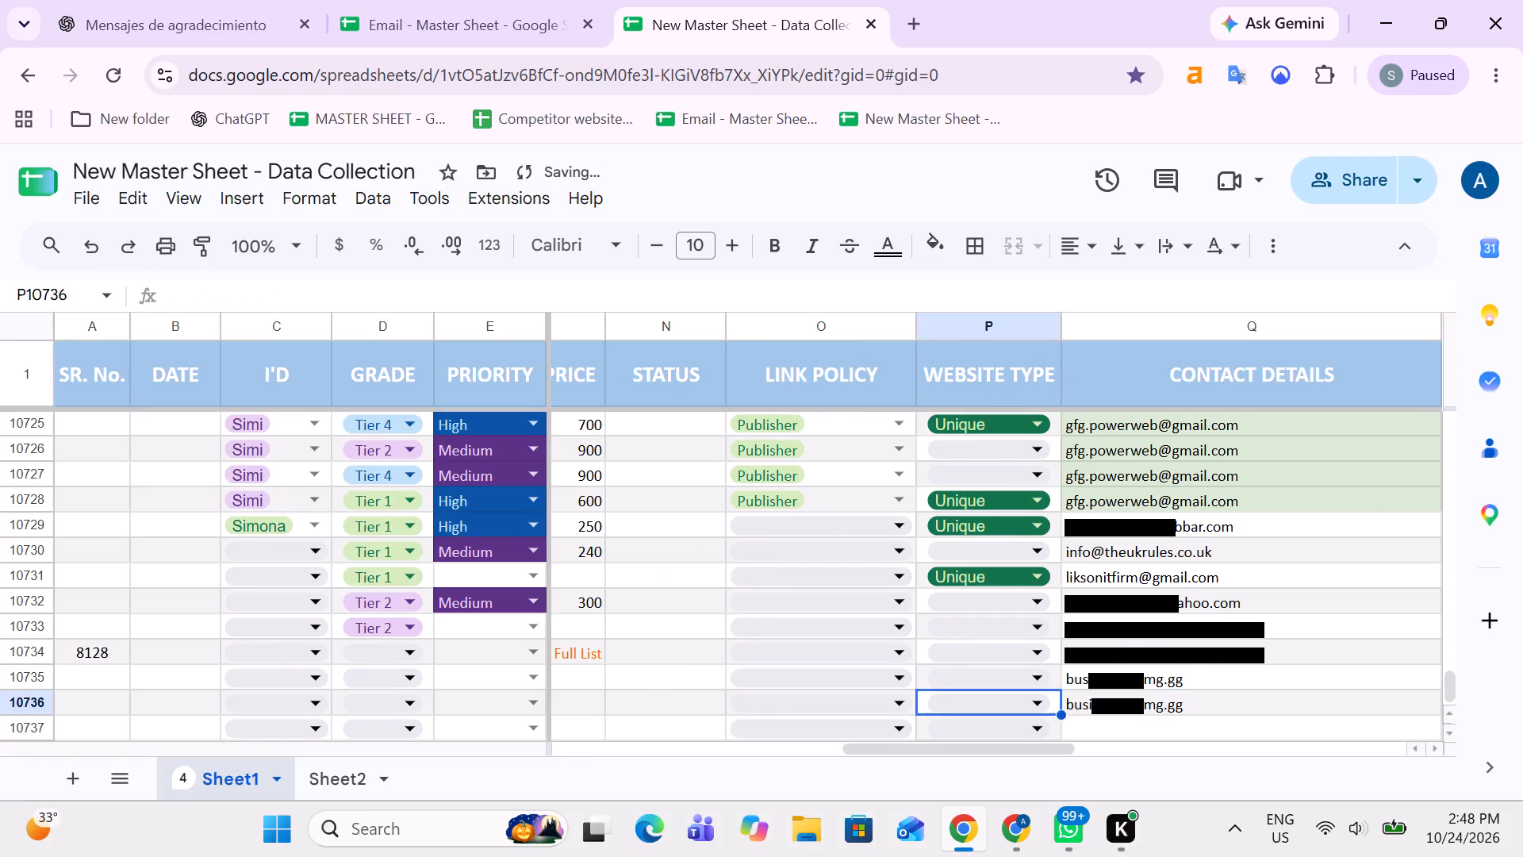
Review row 10735 from its price columns through to contact details.
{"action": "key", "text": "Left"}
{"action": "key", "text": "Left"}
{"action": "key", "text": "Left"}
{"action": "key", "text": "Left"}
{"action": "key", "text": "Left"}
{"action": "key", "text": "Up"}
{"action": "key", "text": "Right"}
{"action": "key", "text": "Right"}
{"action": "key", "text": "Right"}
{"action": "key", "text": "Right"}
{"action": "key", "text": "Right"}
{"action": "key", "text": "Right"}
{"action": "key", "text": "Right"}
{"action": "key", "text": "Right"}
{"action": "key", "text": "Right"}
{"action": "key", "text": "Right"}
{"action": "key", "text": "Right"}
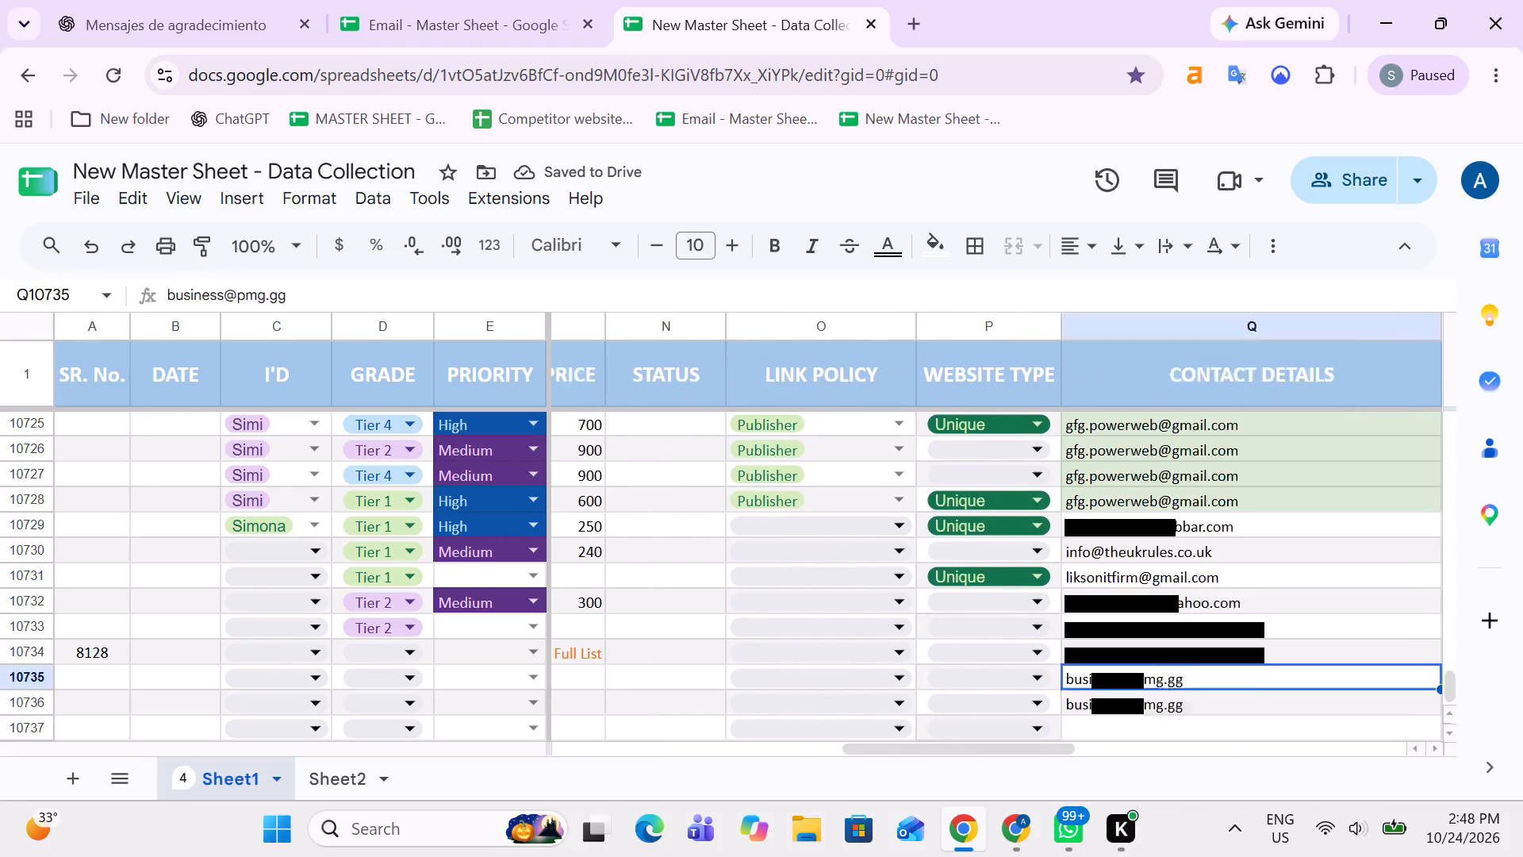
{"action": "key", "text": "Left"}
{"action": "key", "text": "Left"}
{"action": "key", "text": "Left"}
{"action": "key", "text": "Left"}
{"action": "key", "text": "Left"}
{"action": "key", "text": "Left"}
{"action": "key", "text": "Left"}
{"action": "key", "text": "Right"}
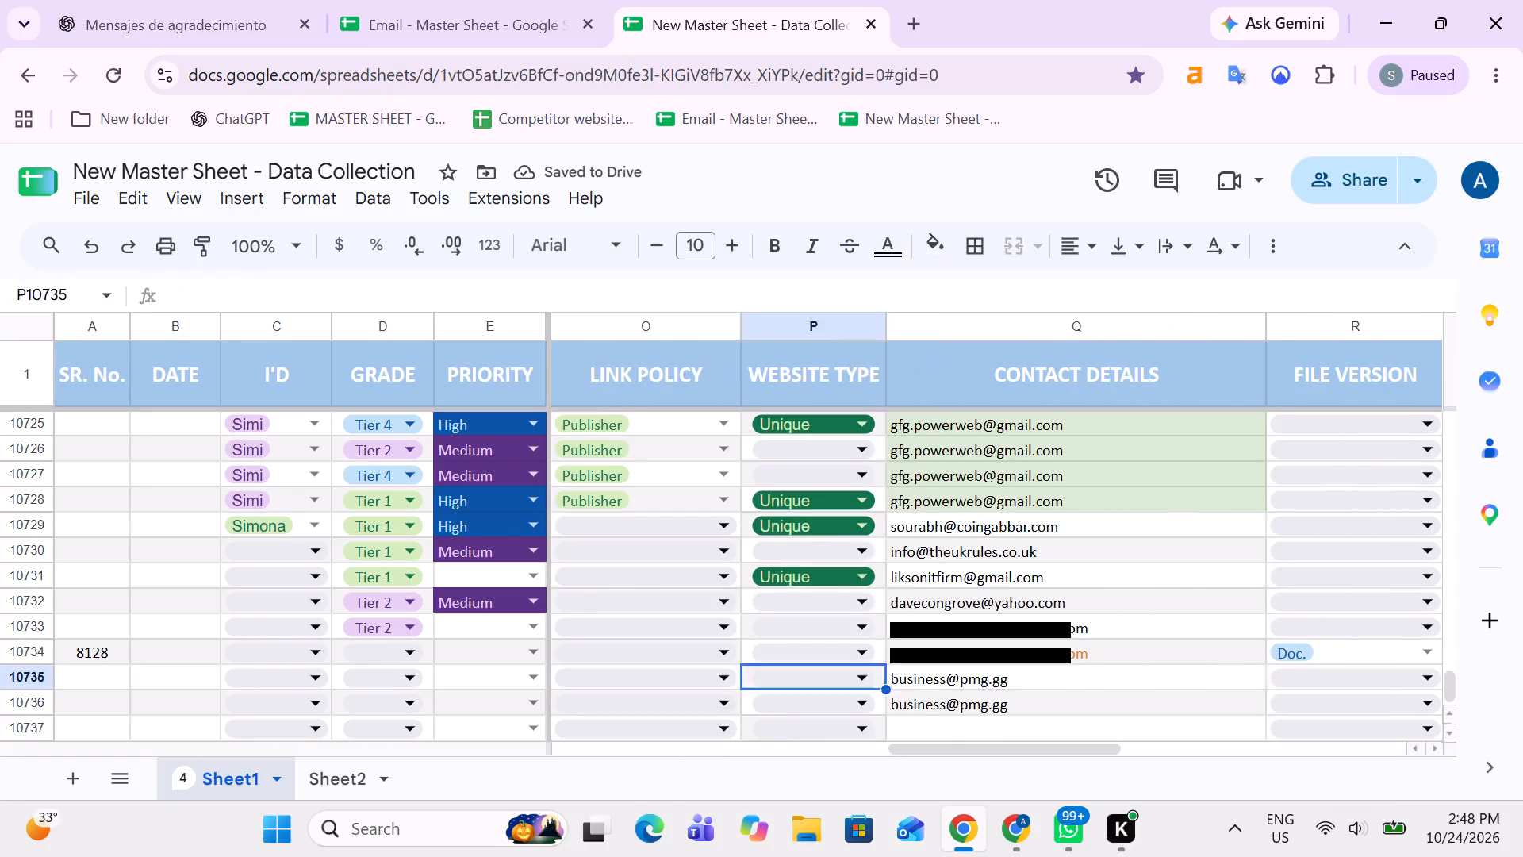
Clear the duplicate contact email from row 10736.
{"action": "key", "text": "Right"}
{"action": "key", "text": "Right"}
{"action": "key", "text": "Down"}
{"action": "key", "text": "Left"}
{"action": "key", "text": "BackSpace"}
Set the file version of row 10735 to Portfolio Link.
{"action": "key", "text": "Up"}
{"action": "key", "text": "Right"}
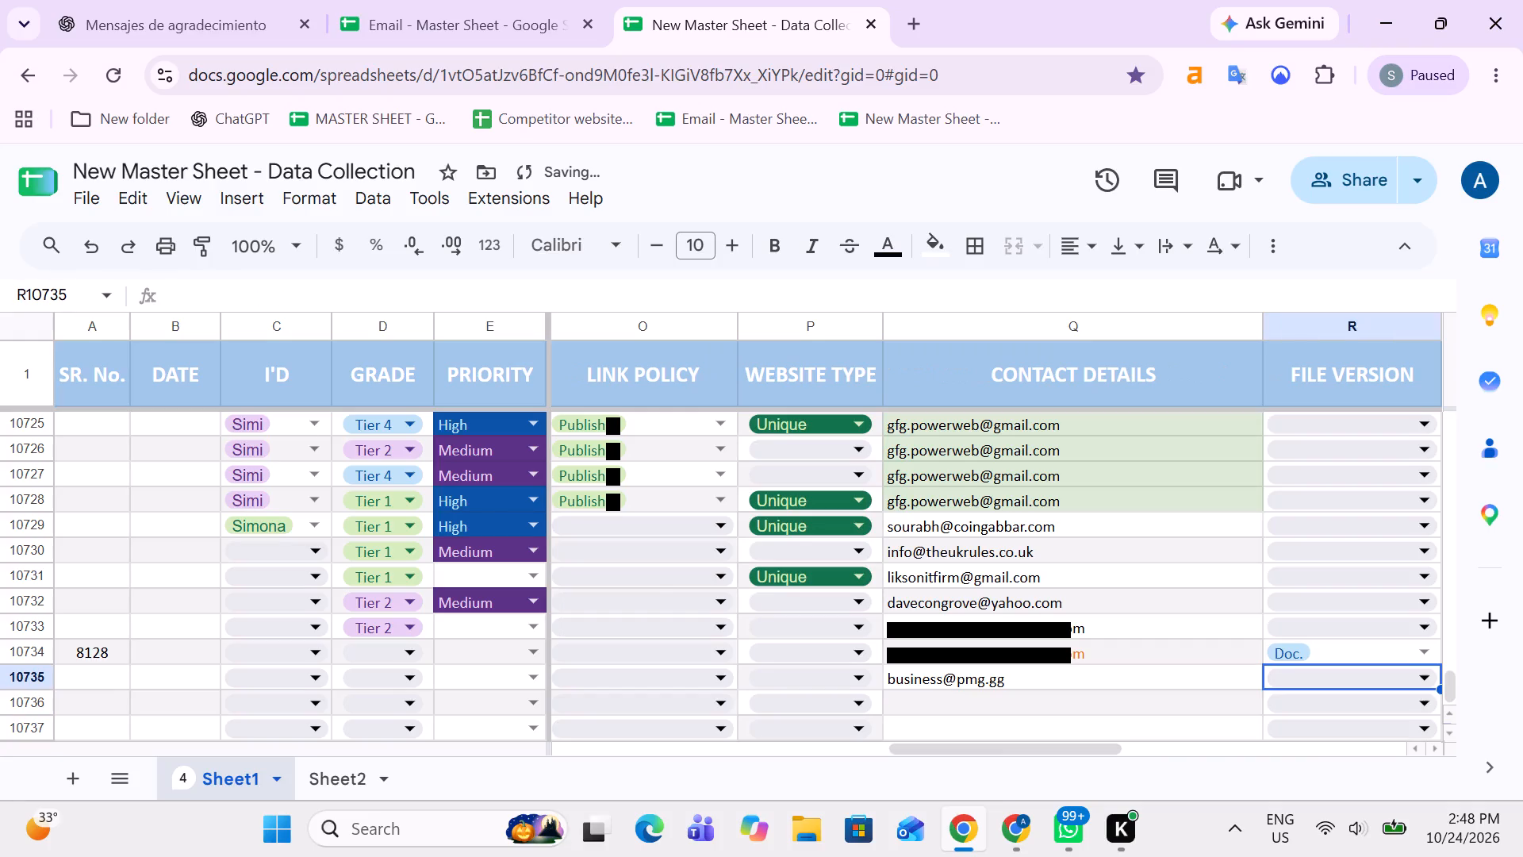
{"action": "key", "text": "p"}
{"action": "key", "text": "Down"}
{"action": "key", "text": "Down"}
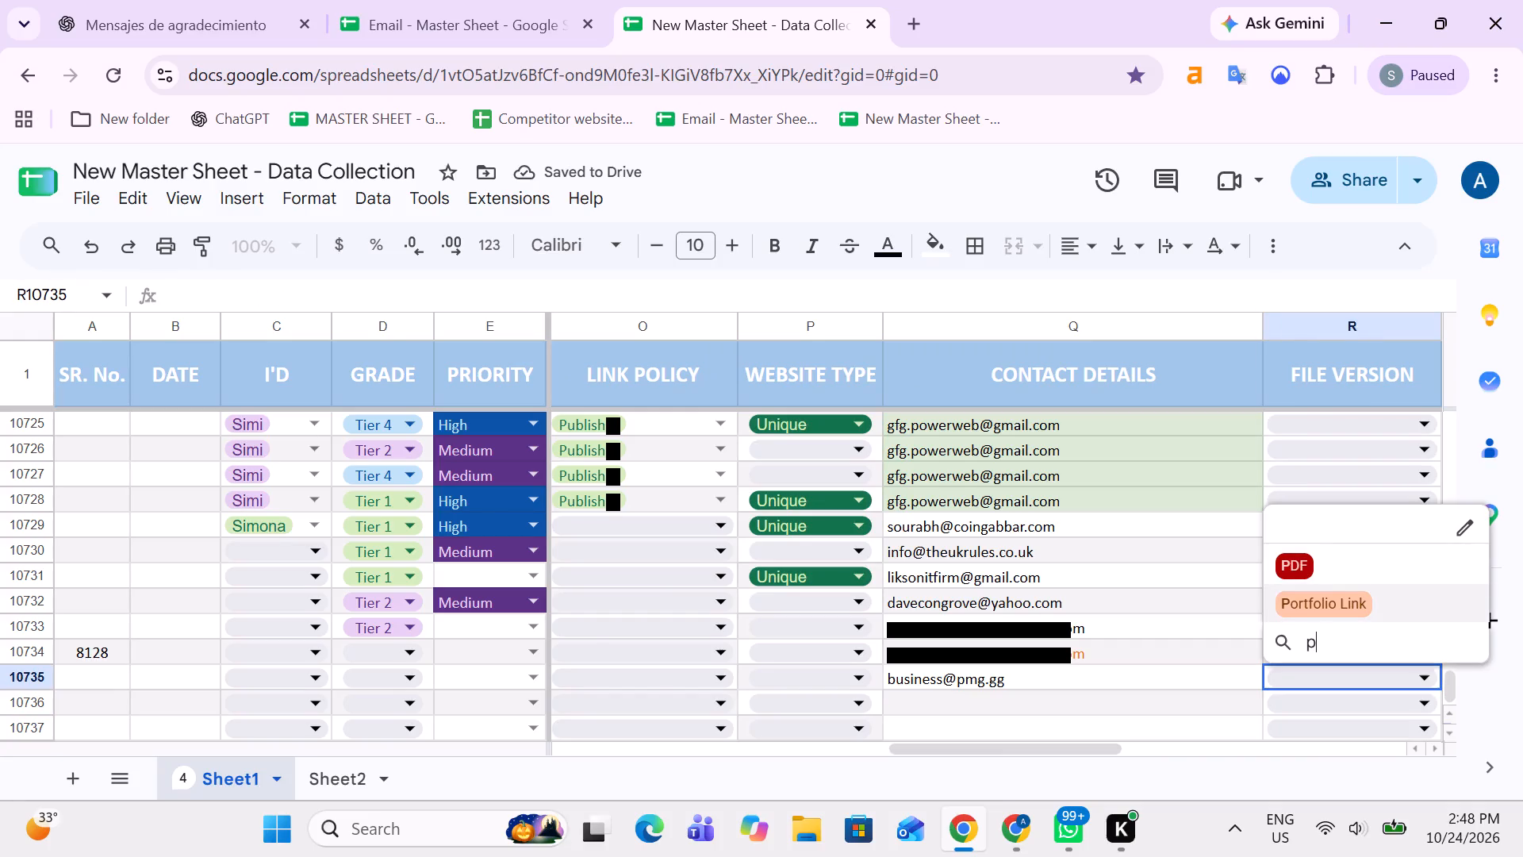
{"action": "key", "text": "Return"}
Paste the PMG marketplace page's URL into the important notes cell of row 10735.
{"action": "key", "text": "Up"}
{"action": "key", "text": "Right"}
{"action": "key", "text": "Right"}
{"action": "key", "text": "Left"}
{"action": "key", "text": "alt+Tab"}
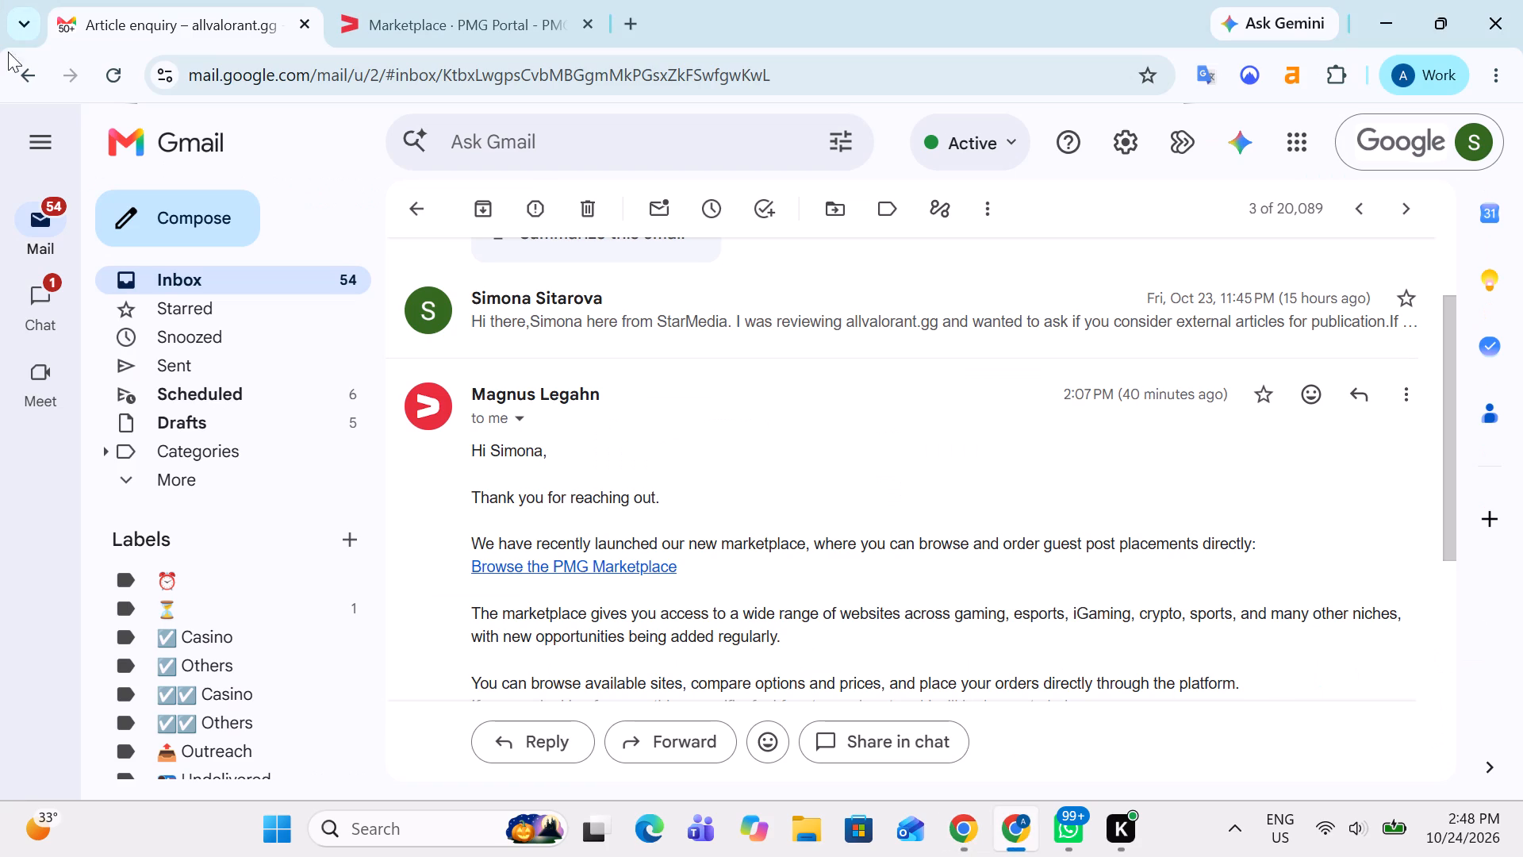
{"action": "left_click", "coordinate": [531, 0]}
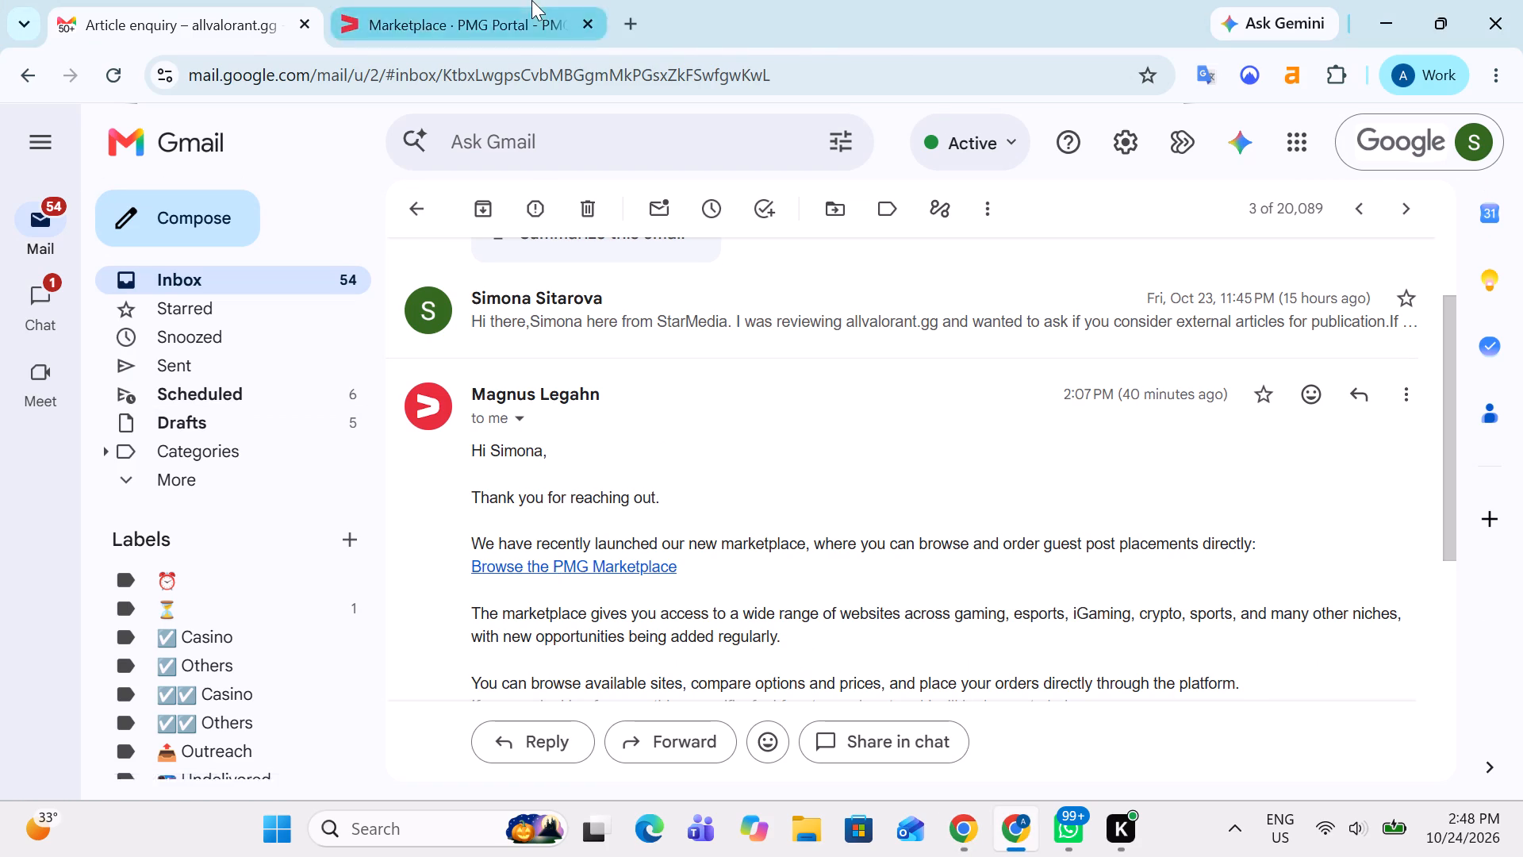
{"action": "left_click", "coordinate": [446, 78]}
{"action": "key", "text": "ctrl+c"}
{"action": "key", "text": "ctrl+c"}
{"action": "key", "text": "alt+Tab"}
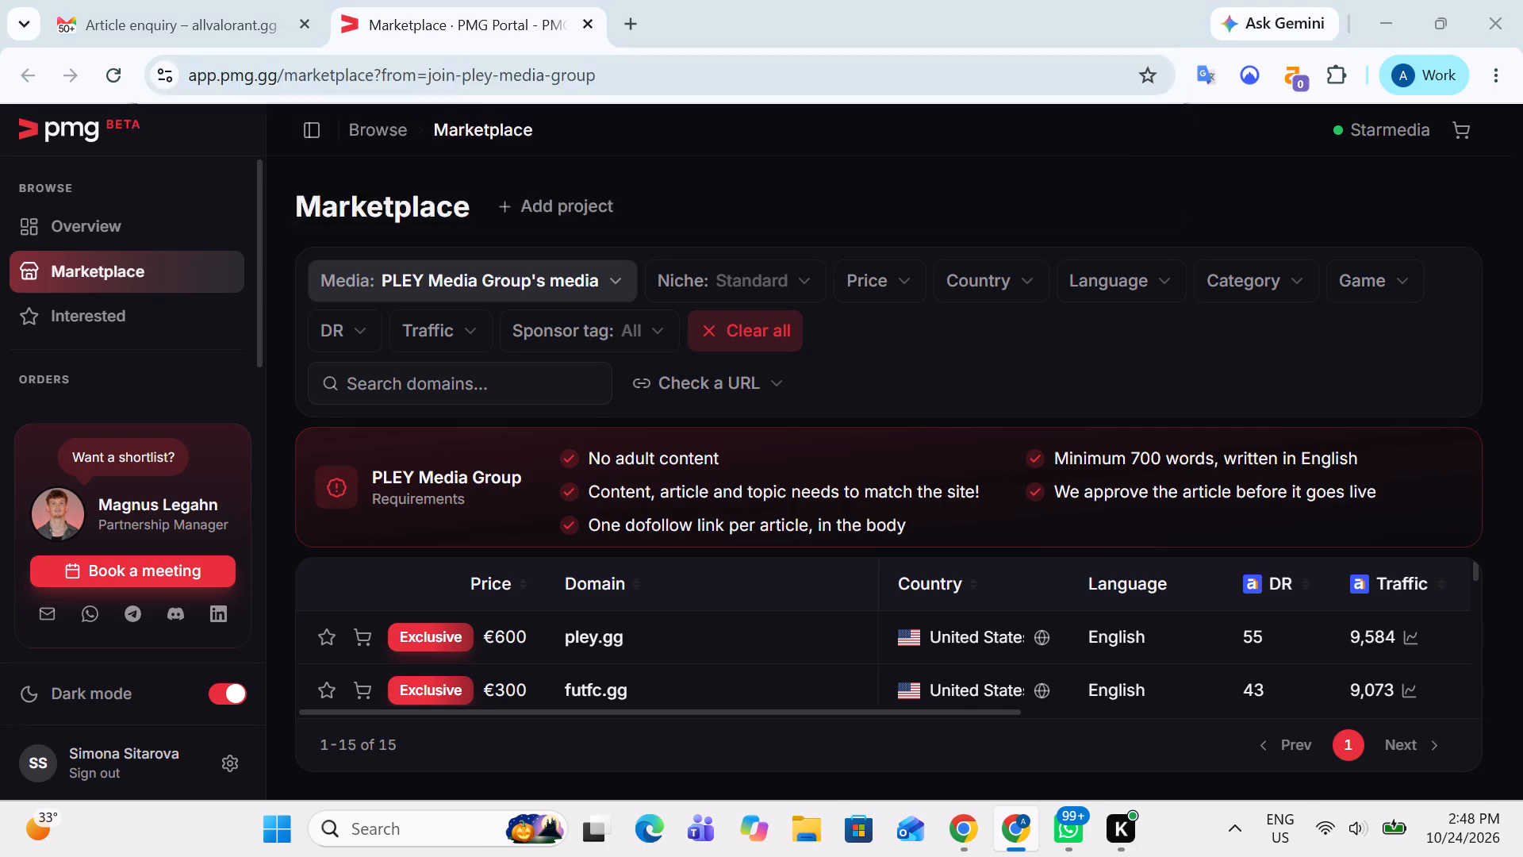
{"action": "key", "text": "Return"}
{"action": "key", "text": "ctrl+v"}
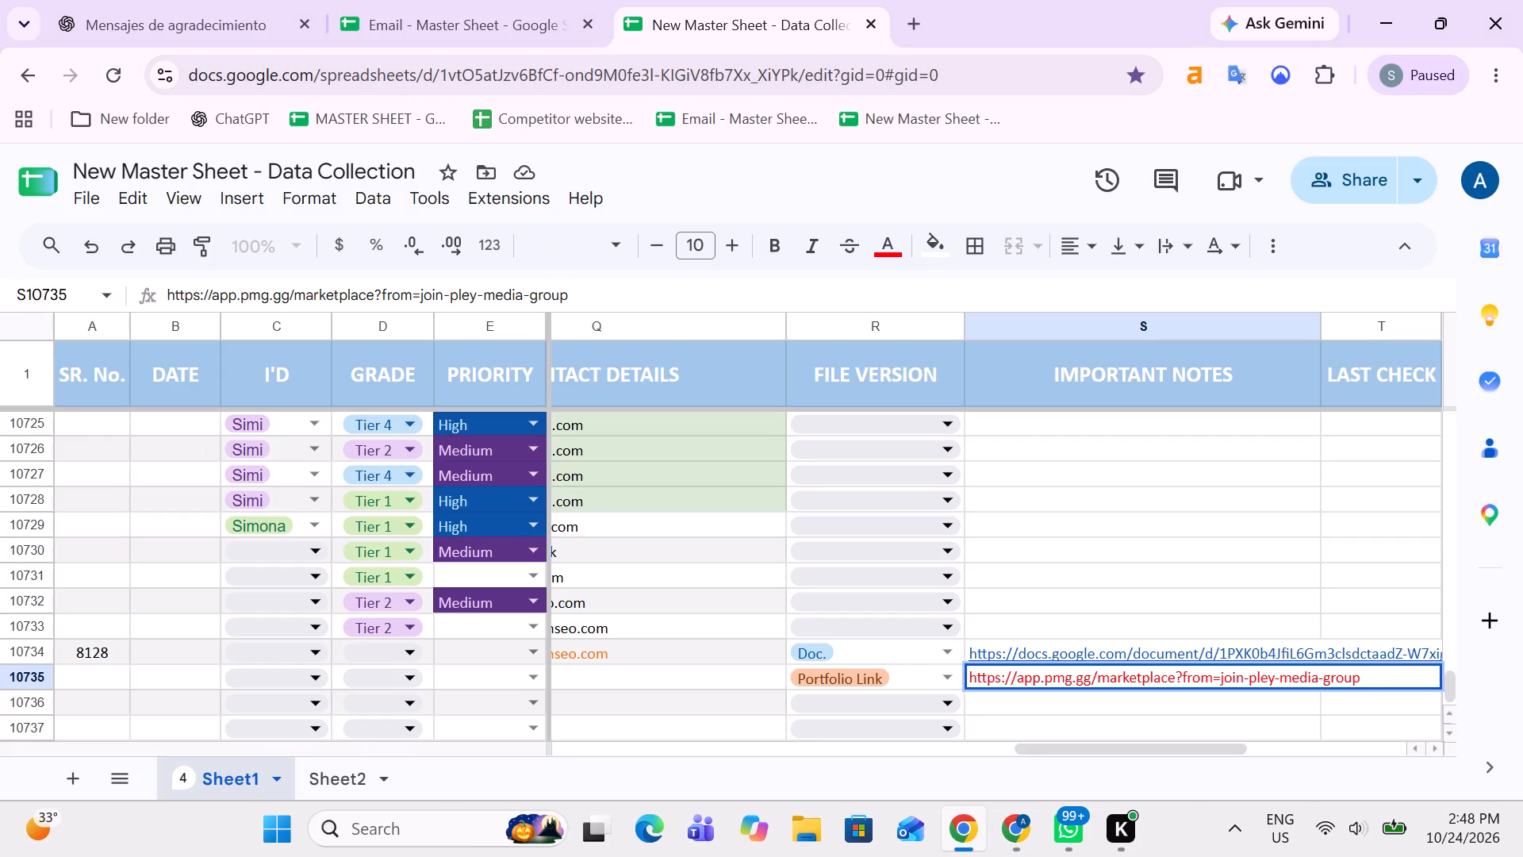
Replace the important notes URL in row 10735 with the Browse the PMG Marketplace link copied from the publisher's email.
{"action": "key", "text": "alt+Tab"}
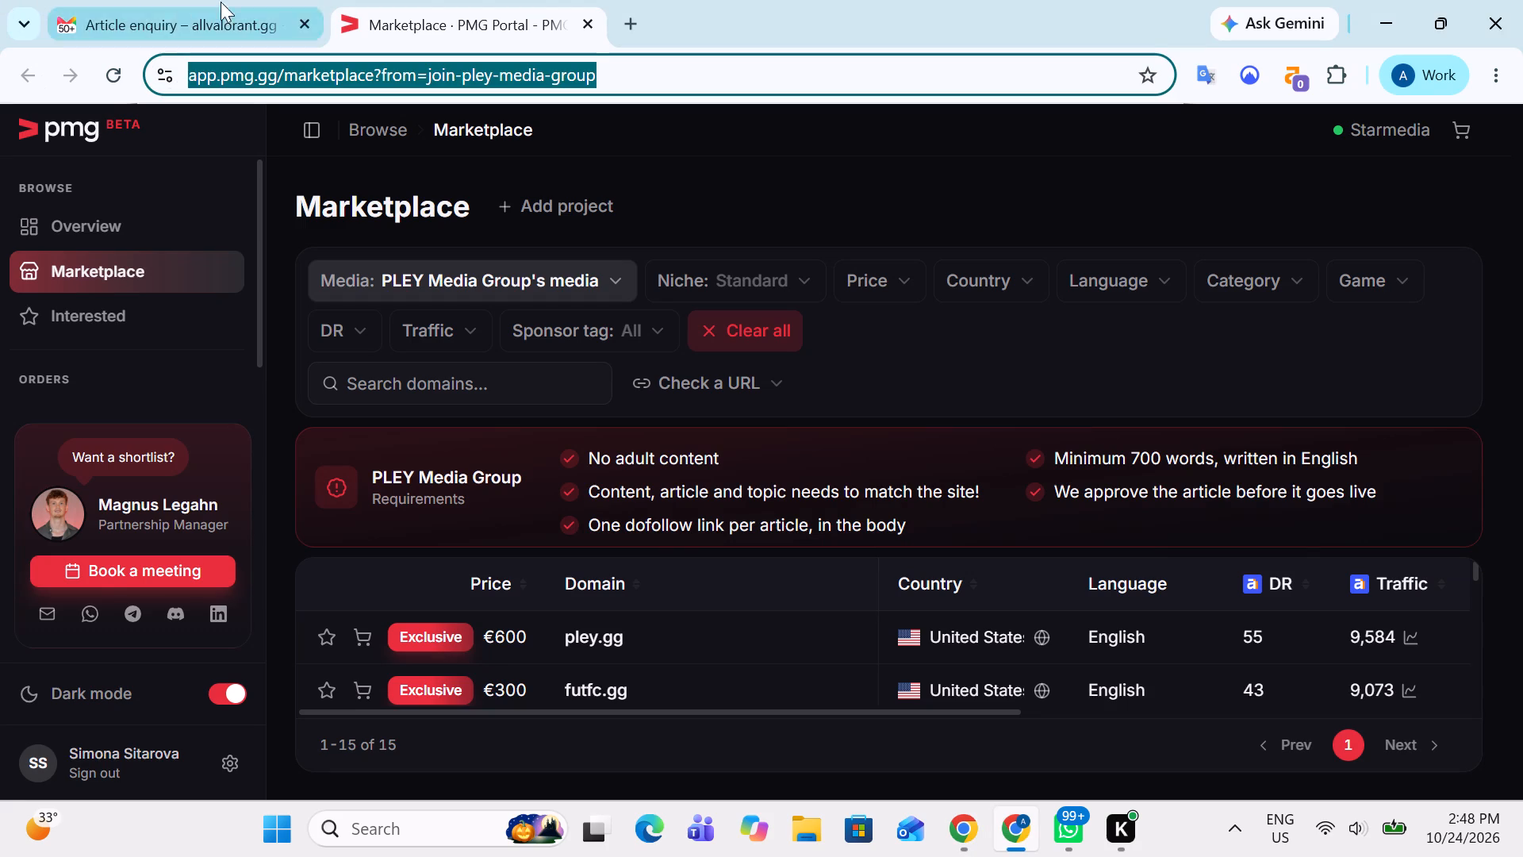
{"action": "left_click", "coordinate": [137, 0]}
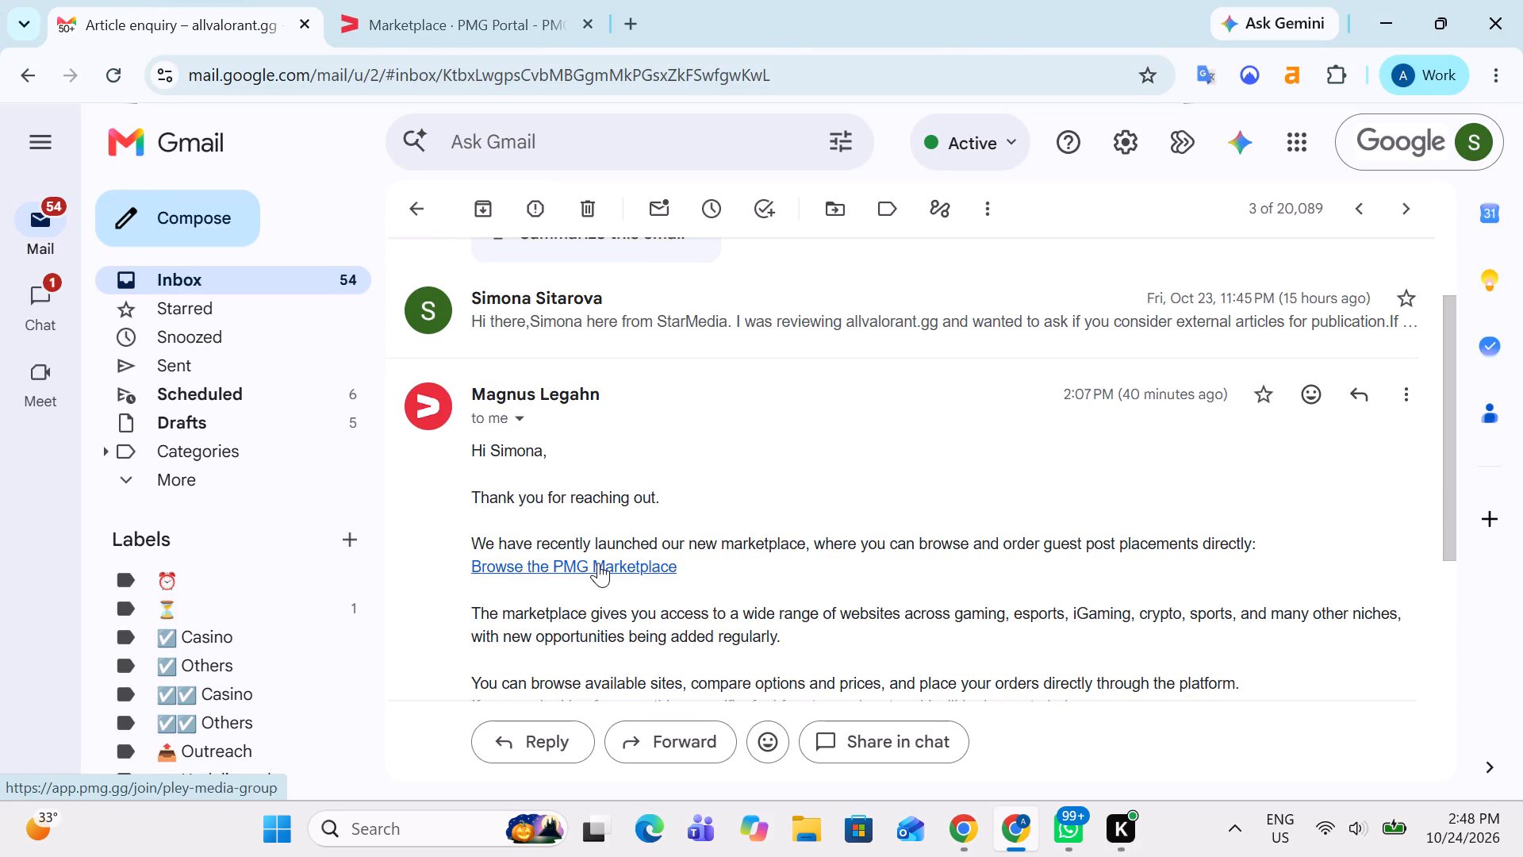
{"action": "right_click", "coordinate": [598, 563]}
{"action": "left_click", "coordinate": [714, 473]}
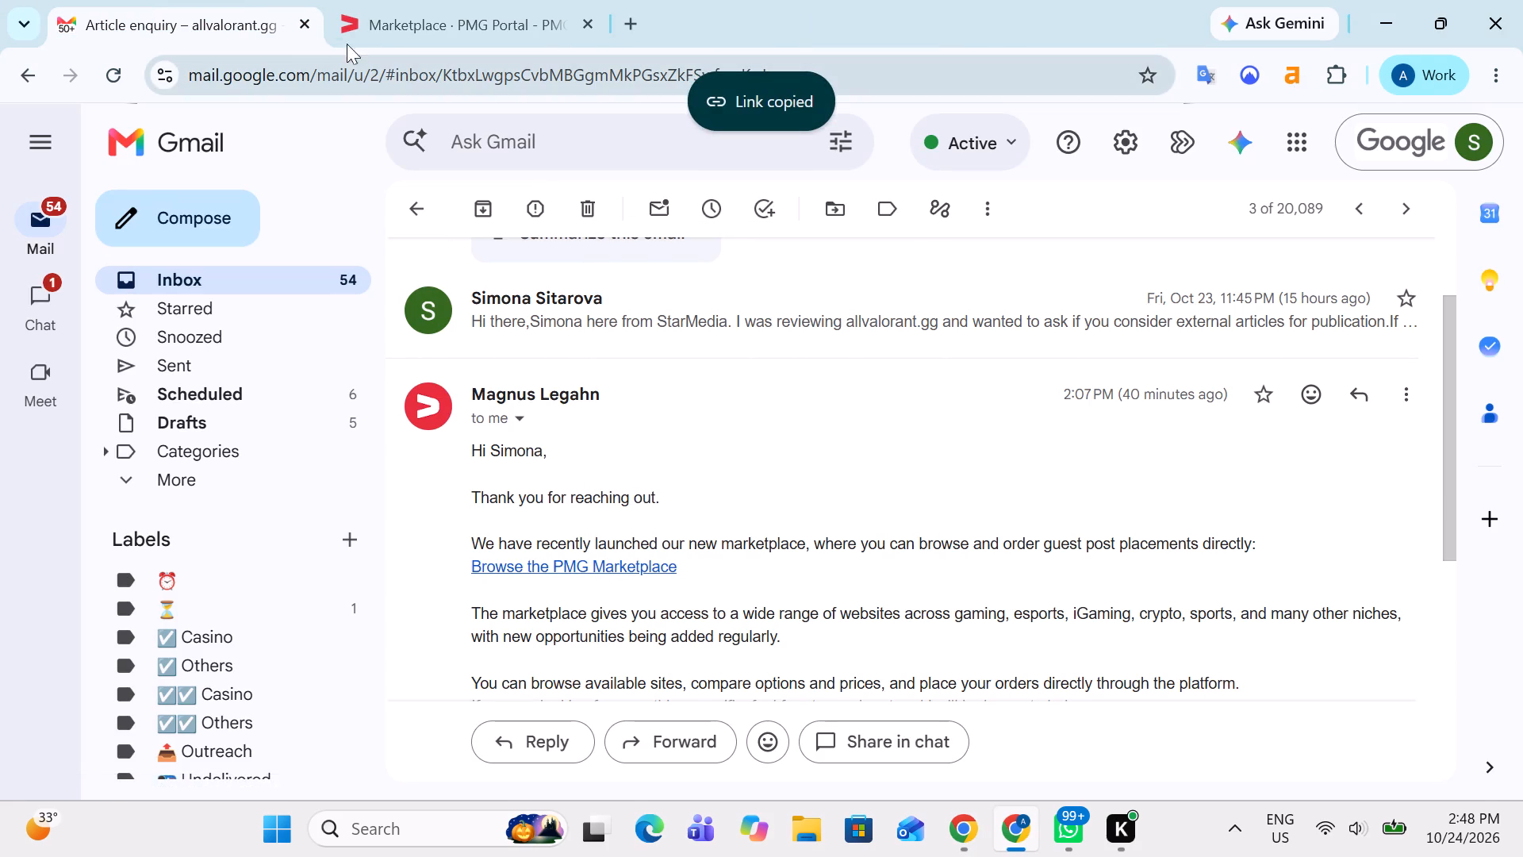
{"action": "key", "text": "alt+Tab"}
{"action": "key", "text": "BackSpace"}
{"action": "key", "text": "BackSpace"}
{"action": "key", "text": "BackSpace"}
{"action": "key", "text": "BackSpace"}
{"action": "key", "text": "BackSpace"}
{"action": "key", "text": "BackSpace"}
{"action": "key", "text": "BackSpace"}
{"action": "key", "text": "BackSpace"}
{"action": "key", "text": "BackSpace"}
{"action": "key", "text": "BackSpace"}
{"action": "key", "text": "BackSpace"}
{"action": "key", "text": "BackSpace"}
{"action": "key", "text": "BackSpace"}
{"action": "key", "text": "BackSpace"}
{"action": "key", "text": "BackSpace"}
{"action": "key", "text": "BackSpace"}
{"action": "key", "text": "BackSpace"}
{"action": "key", "text": "BackSpace"}
{"action": "key", "text": "BackSpace"}
{"action": "key", "text": "BackSpace"}
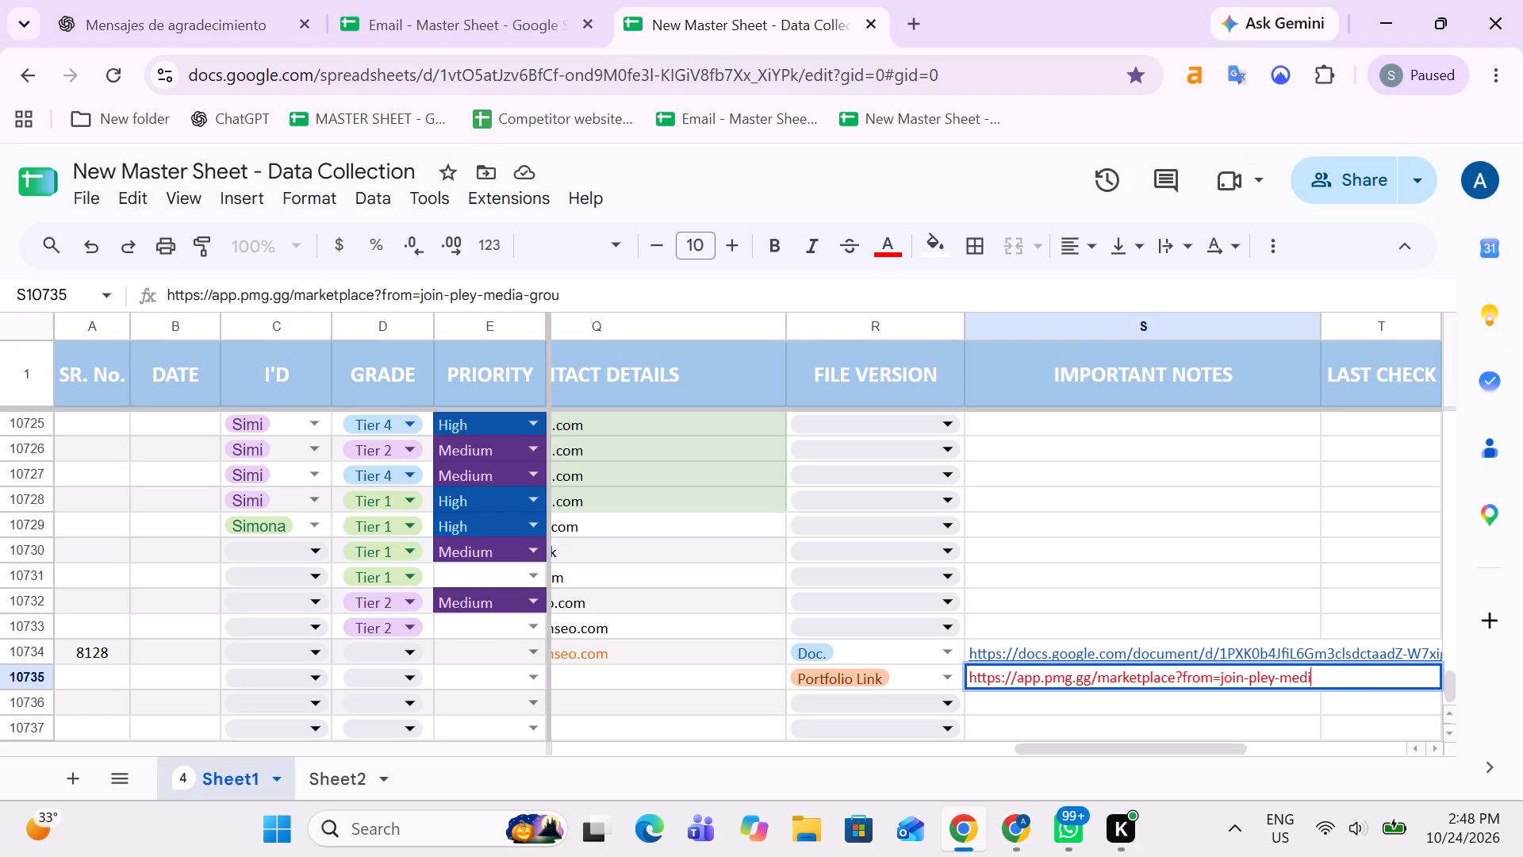
{"action": "key", "text": "ctrl+v"}
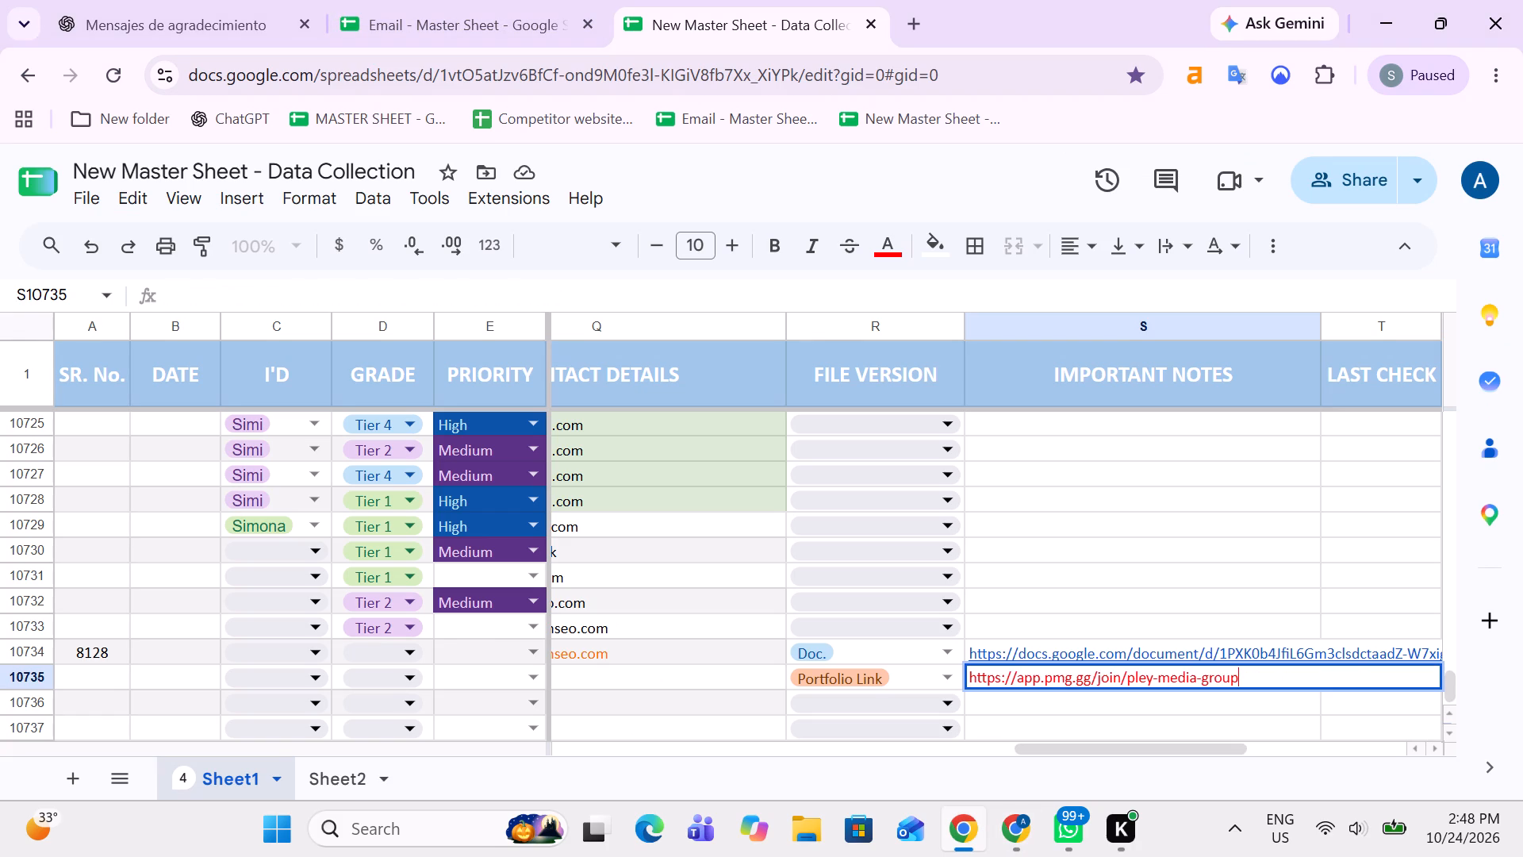
{"action": "key", "text": "Tab"}
{"action": "key", "text": "Right"}
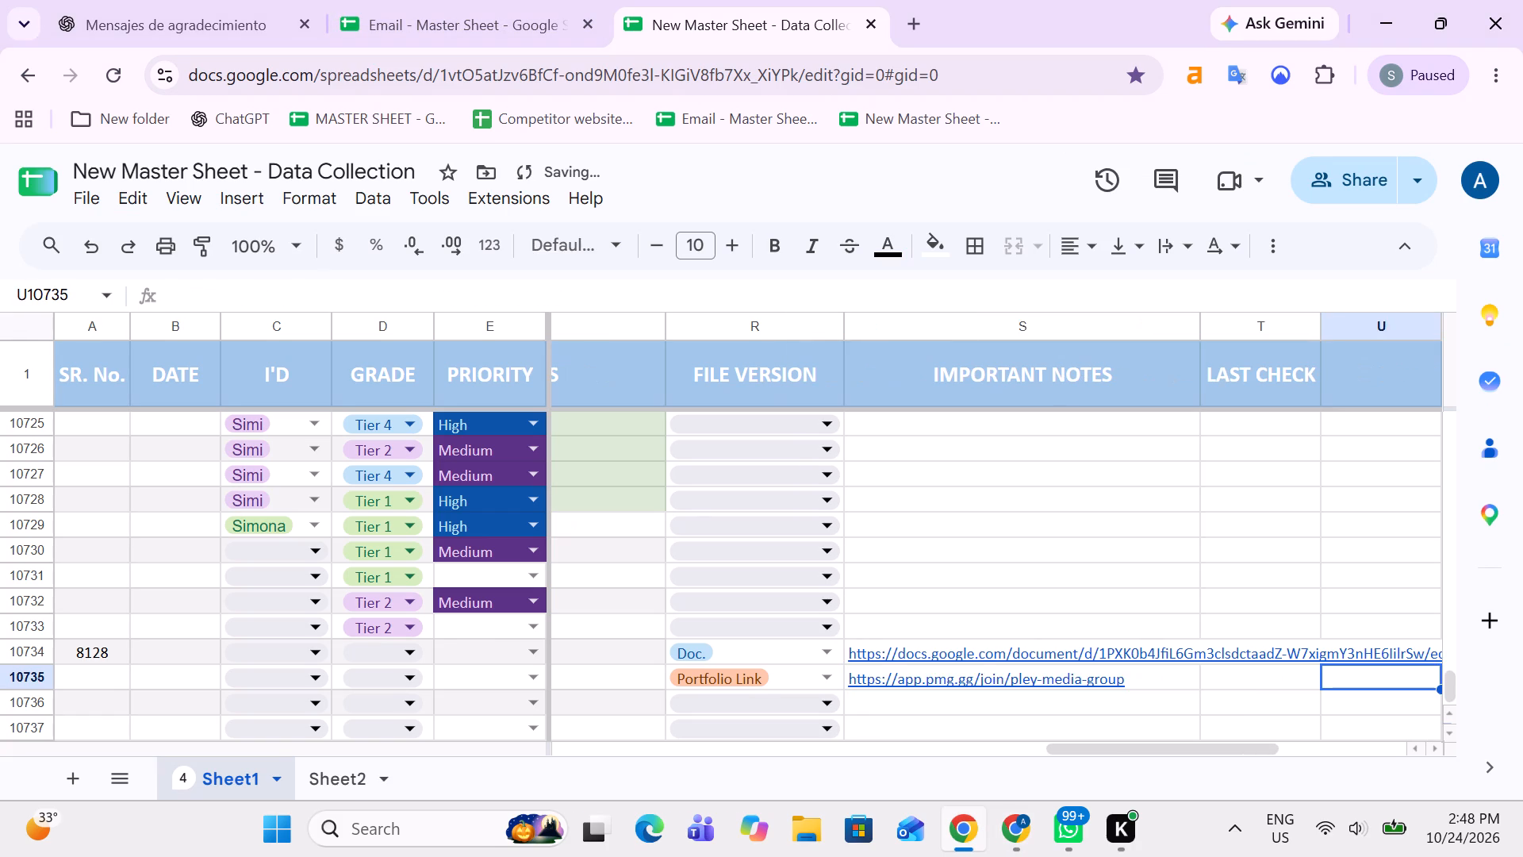
Enter the text ID in the last check cell of row 10735.
{"action": "key", "text": "Left"}
{"action": "key", "text": "Left"}
{"action": "key", "text": "Right"}
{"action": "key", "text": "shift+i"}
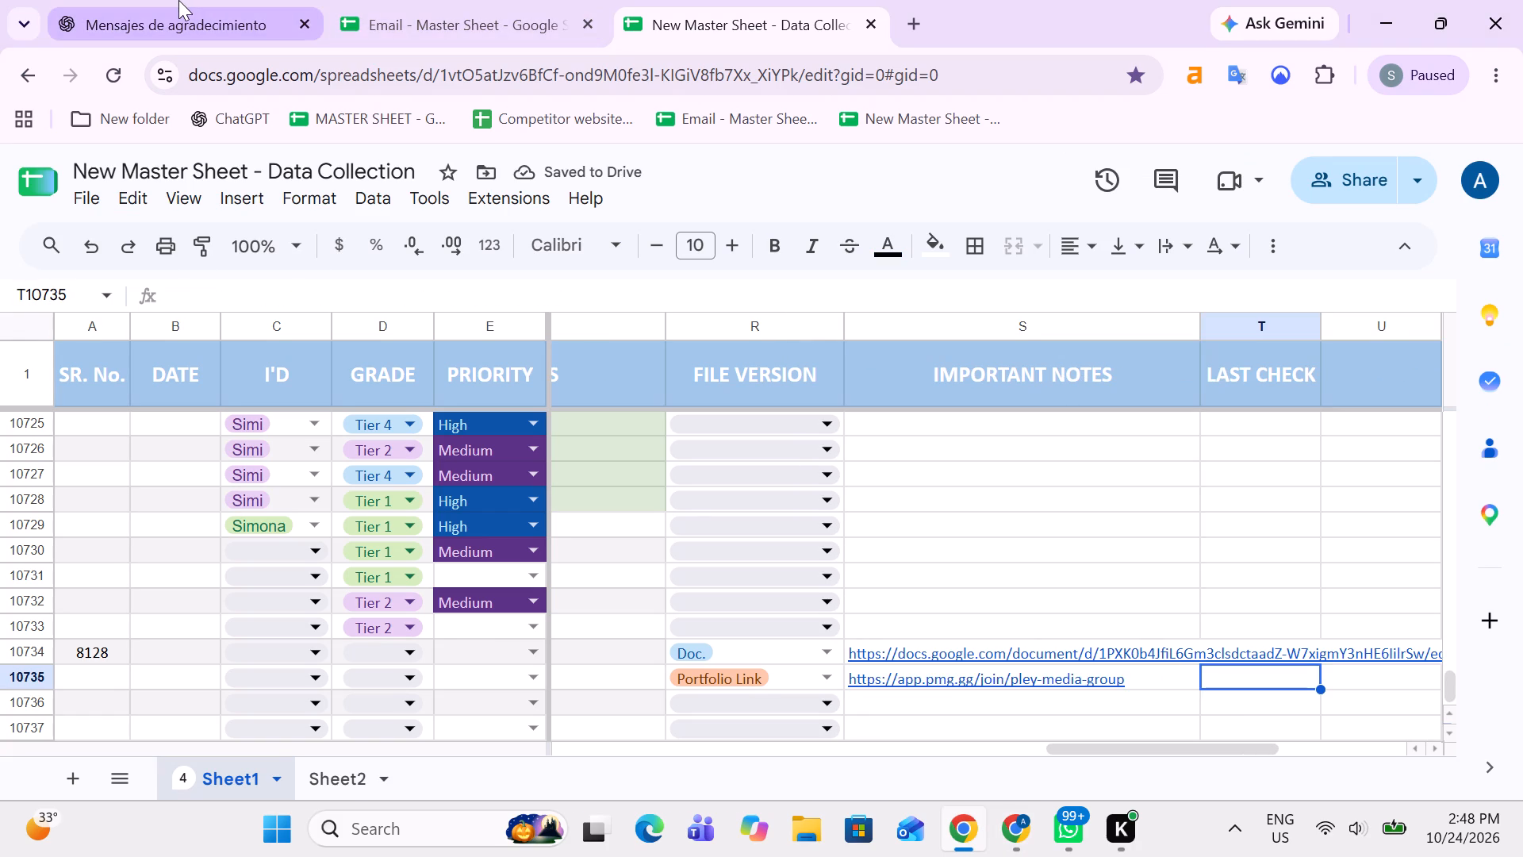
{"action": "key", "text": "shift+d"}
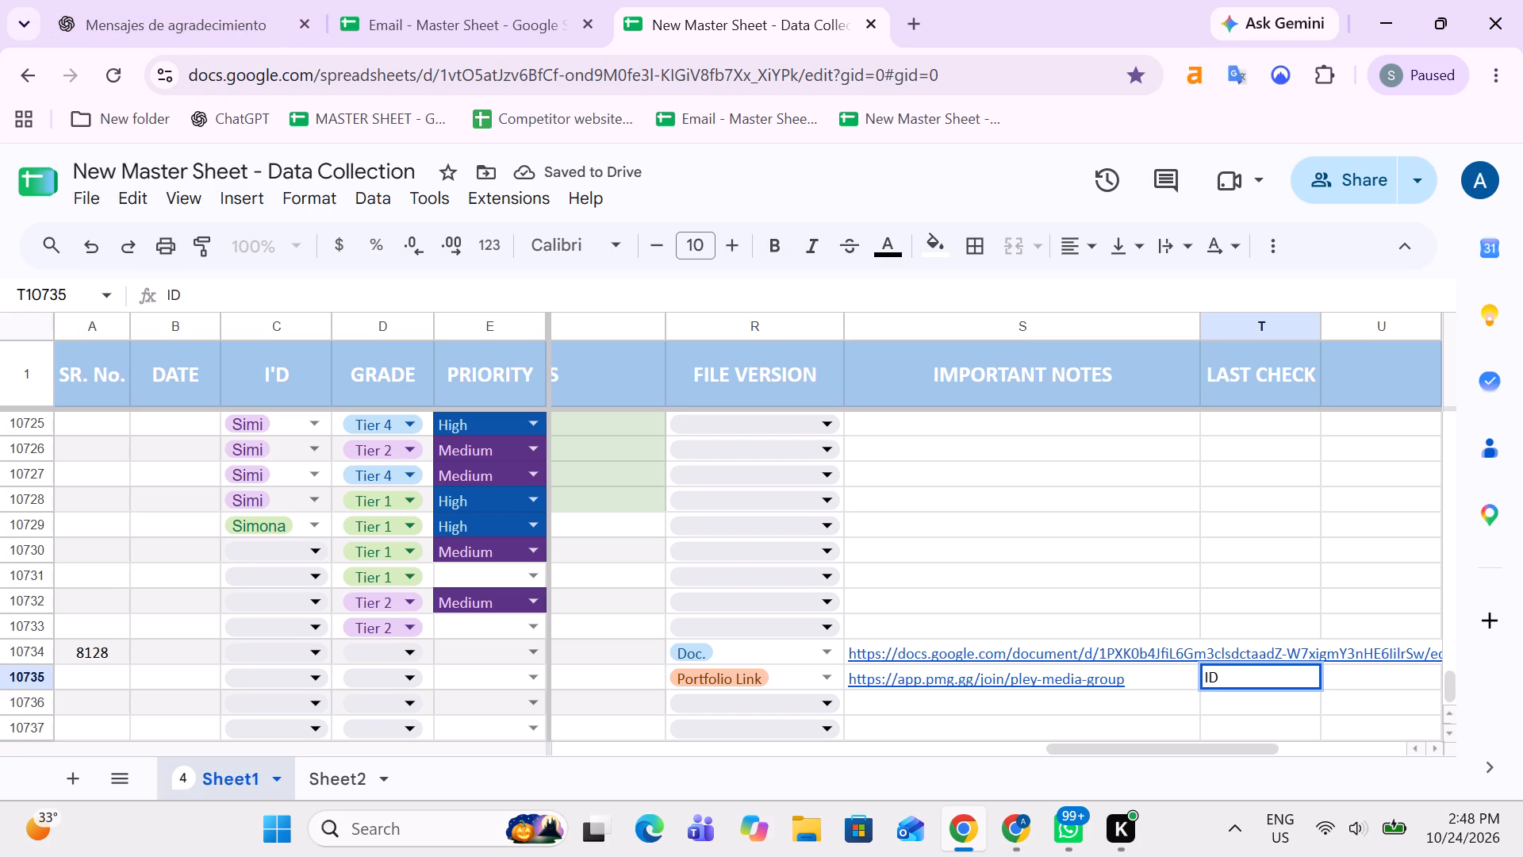
Complete the last check entry as "ID- Simona" in the row holding the pley-media-group portfolio link.
{"action": "type", "text": "- I"}
{"action": "key", "text": "BackSpace"}
{"action": "type", "text": "Simoa"}
{"action": "key", "text": "BackSpace"}
{"action": "type", "text": "na"}
{"action": "key", "text": "shift+Return"}
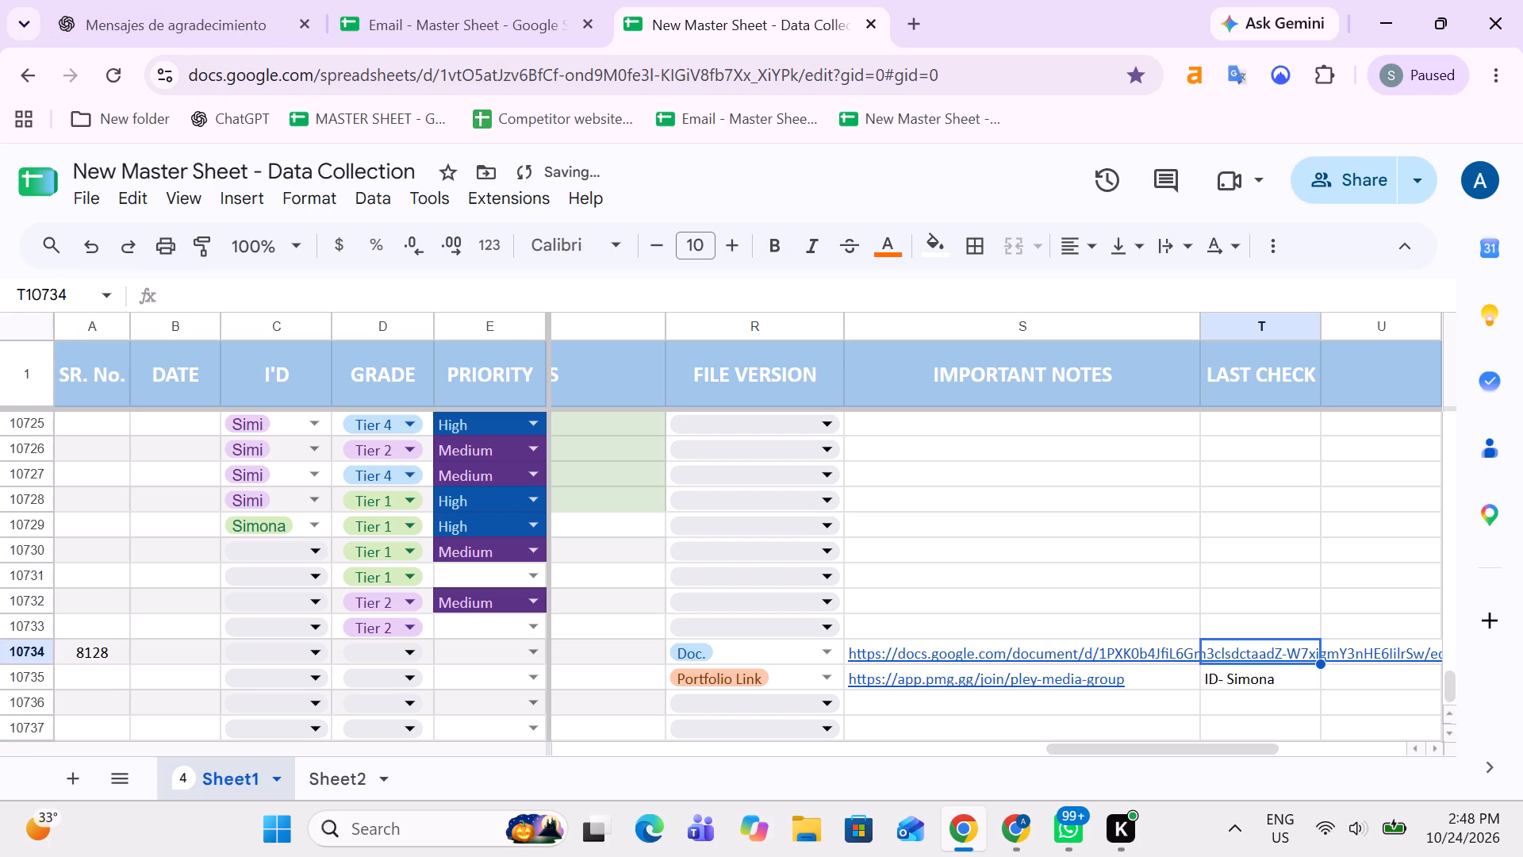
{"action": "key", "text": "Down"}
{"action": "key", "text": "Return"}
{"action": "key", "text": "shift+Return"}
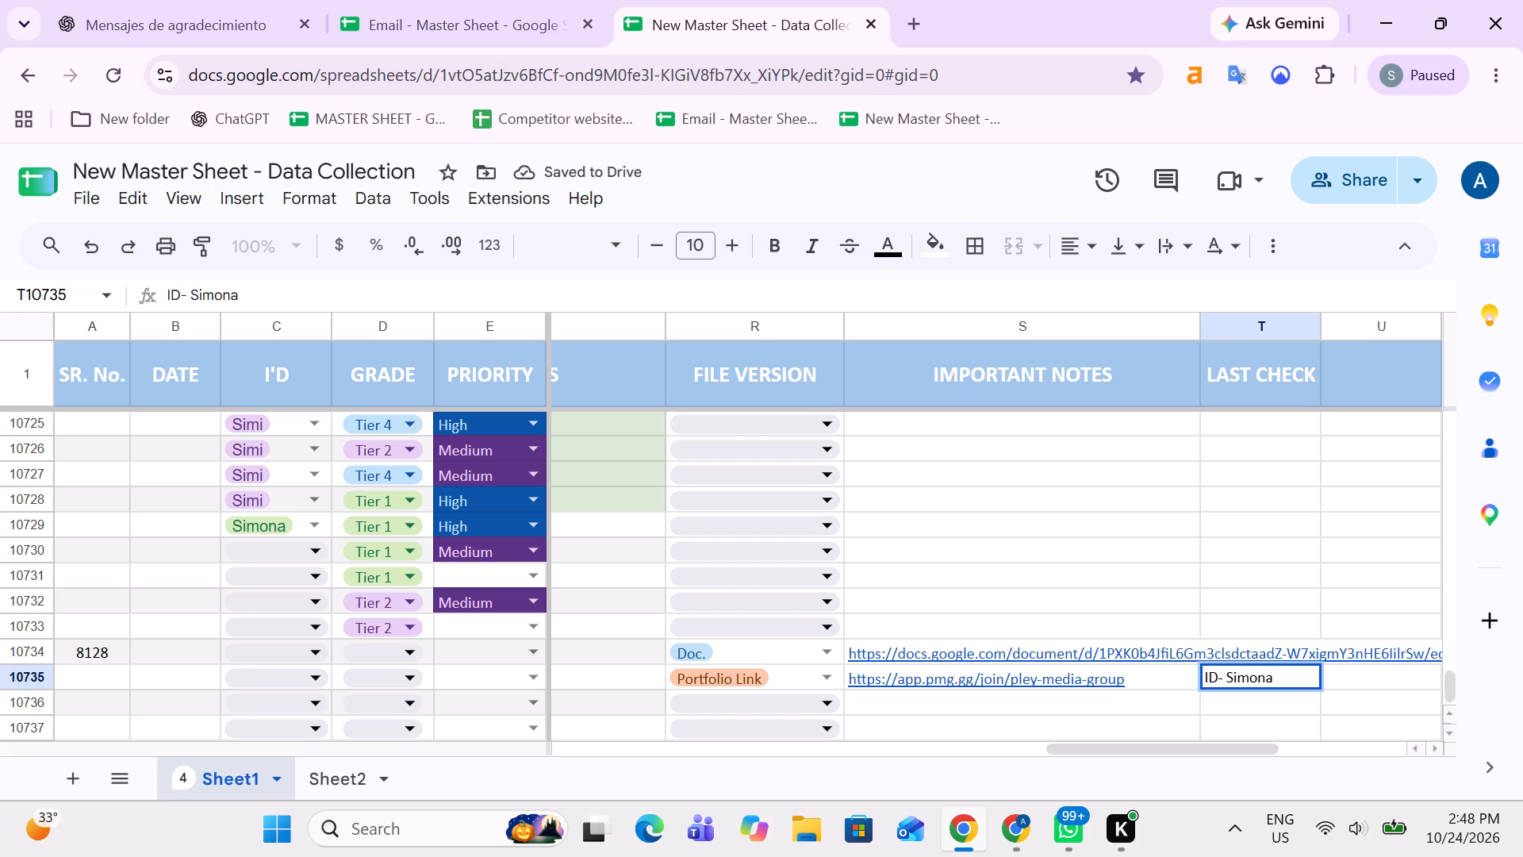
Commit the last check entry in the row holding the pley-media-group portfolio link and reopen that cell for editing.
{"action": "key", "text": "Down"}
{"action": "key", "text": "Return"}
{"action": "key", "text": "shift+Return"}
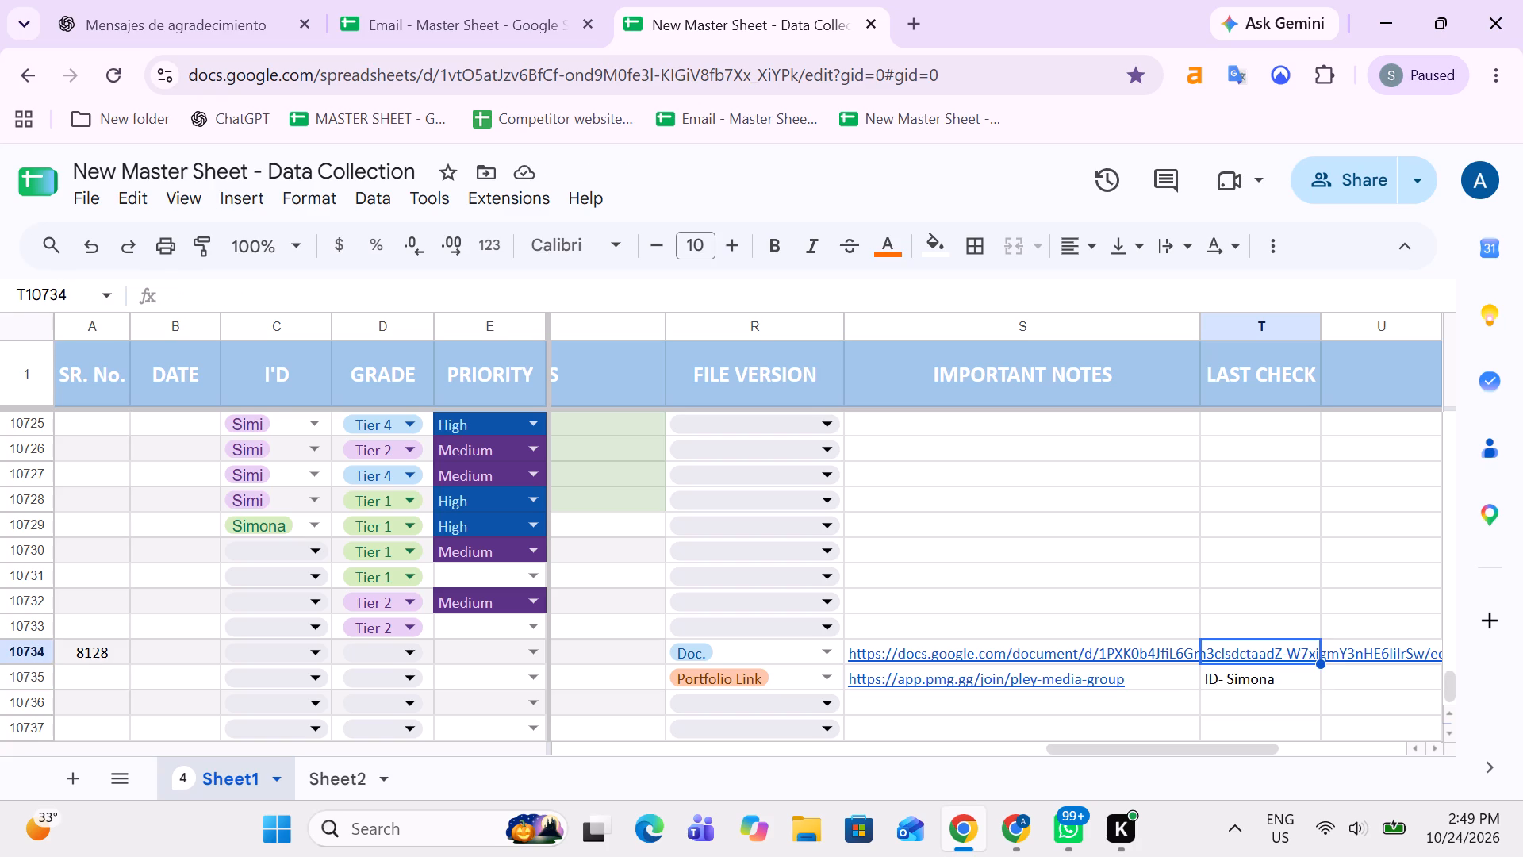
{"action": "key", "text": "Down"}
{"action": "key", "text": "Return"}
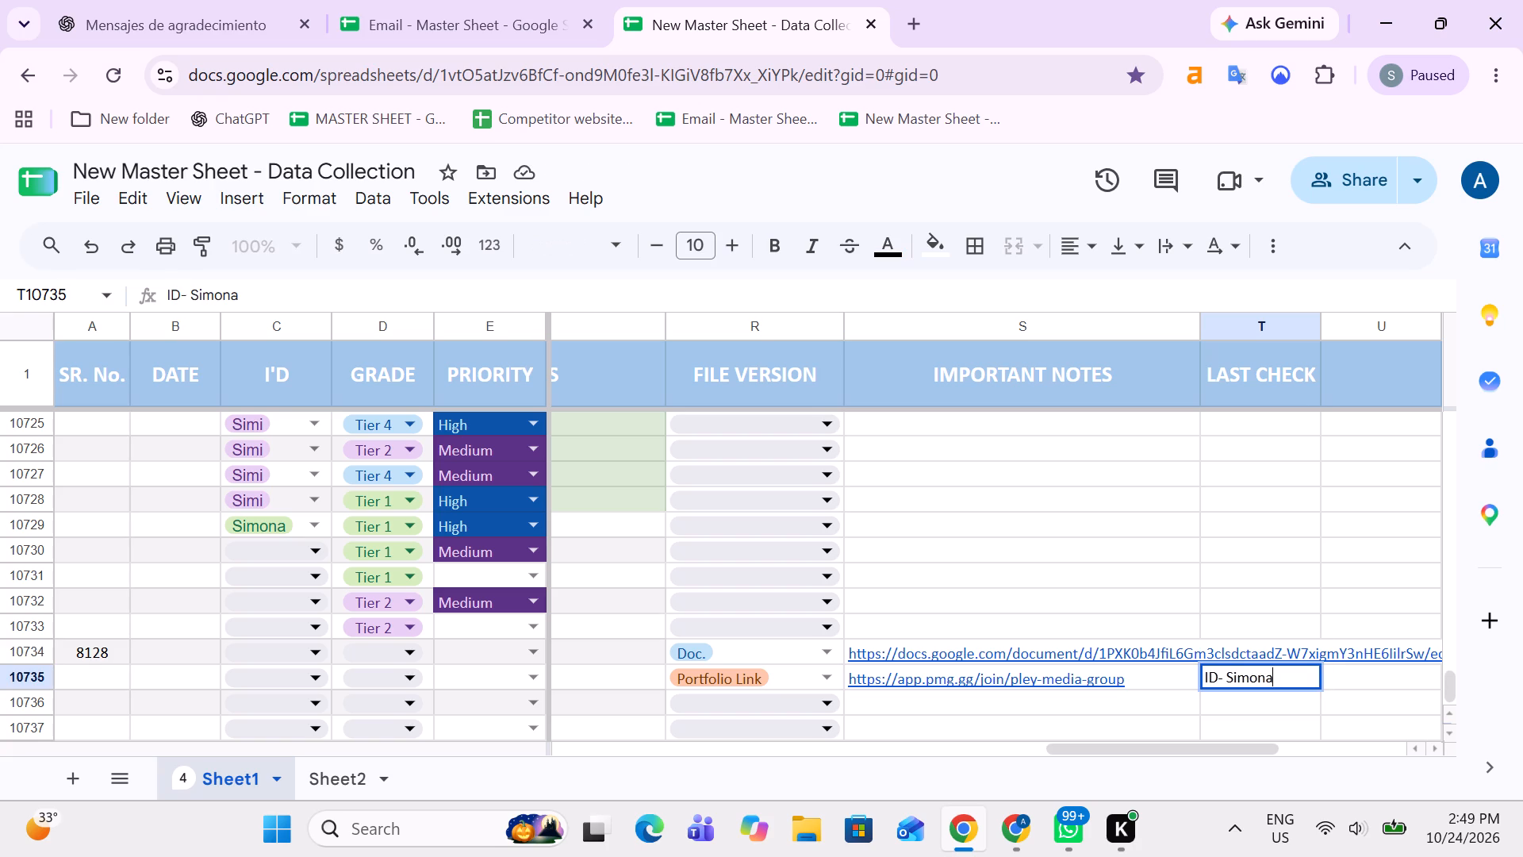
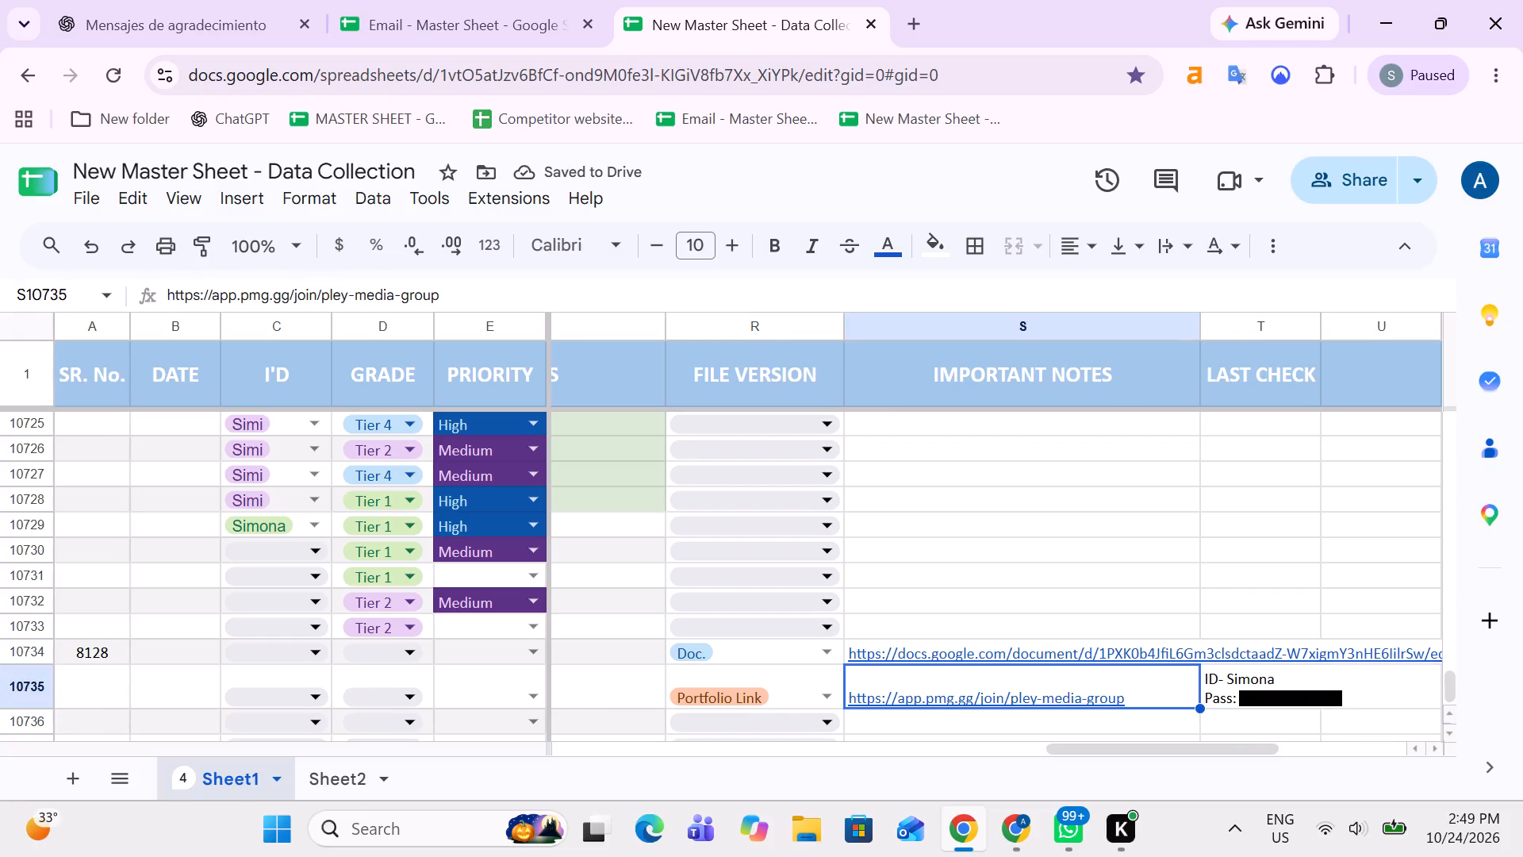
Review the row holding the pley-media-group portfolio link across all its columns, from serial number to last check.
{"action": "key", "text": "Right"}
{"action": "key", "text": "Right"}
{"action": "key", "text": "Right"}
{"action": "key", "text": "Right"}
{"action": "key", "text": "Right"}
{"action": "key", "text": "Right"}
{"action": "key", "text": "Right"}
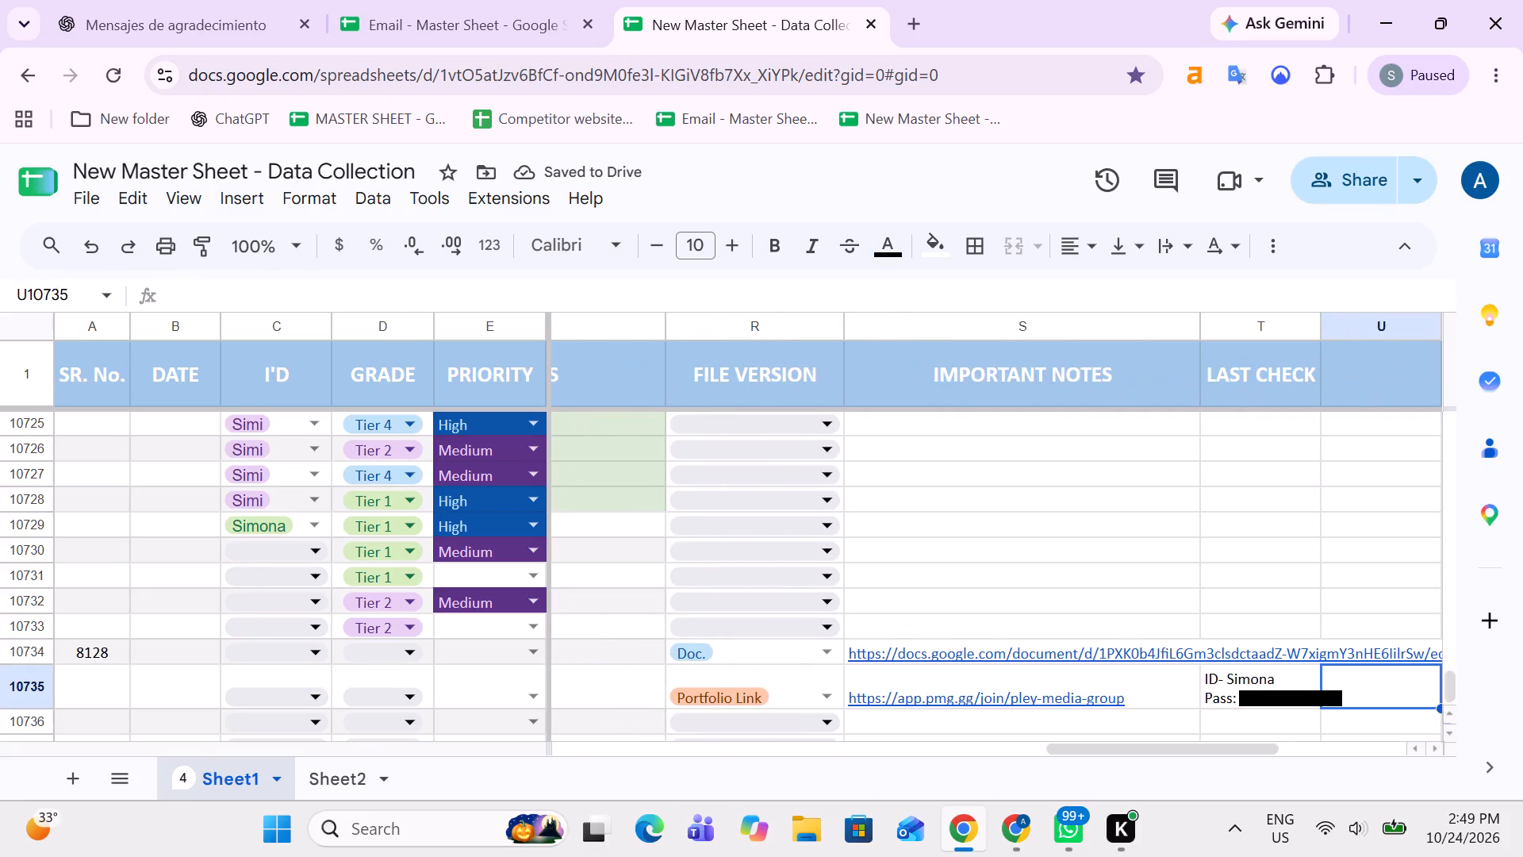
{"action": "key", "text": "Left"}
{"action": "key", "text": "Left"}
{"action": "key", "text": "Left"}
{"action": "key", "text": "Left"}
{"action": "key", "text": "Left"}
{"action": "key", "text": "Left"}
{"action": "key", "text": "Left"}
{"action": "key", "text": "Left"}
{"action": "key", "text": "Left"}
{"action": "key", "text": "Left"}
{"action": "key", "text": "Left"}
{"action": "key", "text": "Left"}
{"action": "key", "text": "Left"}
{"action": "key", "text": "Left"}
{"action": "key", "text": "Left"}
{"action": "key", "text": "Left"}
{"action": "key", "text": "Left"}
{"action": "key", "text": "Left"}
{"action": "key", "text": "Left"}
{"action": "key", "text": "Left"}
{"action": "key", "text": "Right"}
{"action": "key", "text": "Right"}
{"action": "key", "text": "Right"}
{"action": "key", "text": "Right"}
{"action": "key", "text": "Right"}
{"action": "key", "text": "Right"}
{"action": "key", "text": "Right"}
{"action": "key", "text": "Right"}
{"action": "key", "text": "Right"}
{"action": "key", "text": "Right"}
{"action": "key", "text": "Right"}
{"action": "key", "text": "Right"}
{"action": "key", "text": "Right"}
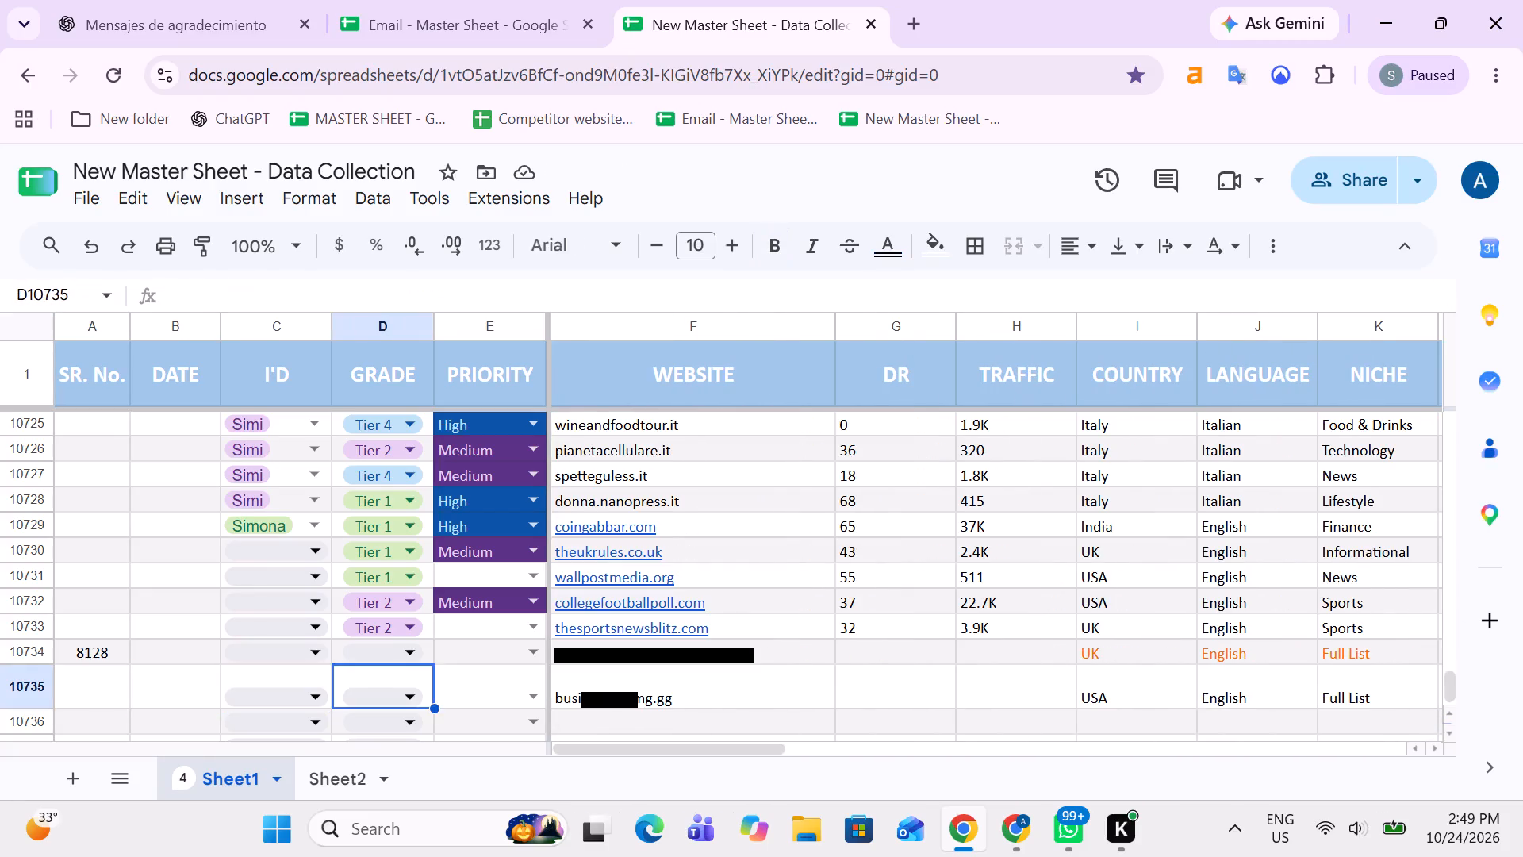
{"action": "key", "text": "Right"}
{"action": "key", "text": "Right"}
{"action": "key", "text": "Right"}
{"action": "key", "text": "Right"}
{"action": "key", "text": "Right"}
{"action": "key", "text": "Right"}
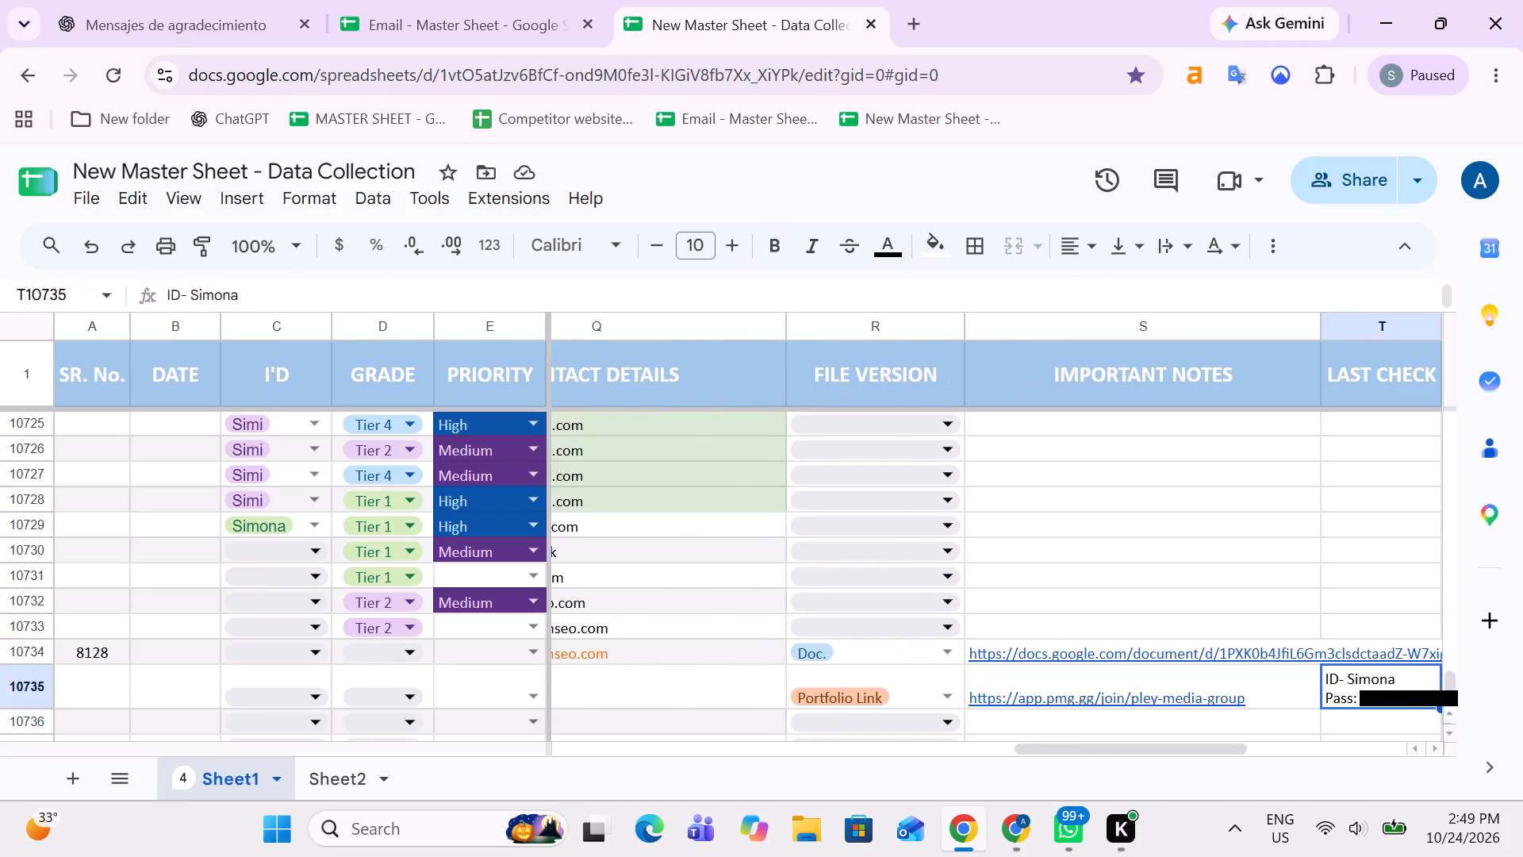
{"action": "key", "text": "Left"}
{"action": "key", "text": "Right"}
{"action": "key", "text": "Right"}
{"action": "key", "text": "Right"}
{"action": "key", "text": "Left"}
{"action": "key", "text": "Left"}
{"action": "key", "text": "Right"}
{"action": "key", "text": "Left"}
{"action": "key", "text": "Left"}
{"action": "key", "text": "Left"}
{"action": "key", "text": "Left"}
{"action": "key", "text": "Left"}
{"action": "key", "text": "Left"}
{"action": "key", "text": "Left"}
{"action": "key", "text": "Left"}
{"action": "key", "text": "Left"}
{"action": "key", "text": "Left"}
{"action": "key", "text": "Left"}
{"action": "key", "text": "Left"}
{"action": "key", "text": "Left"}
{"action": "key", "text": "Left"}
{"action": "key", "text": "Left"}
{"action": "key", "text": "Left"}
{"action": "key", "text": "Left"}
{"action": "key", "text": "Left"}
{"action": "key", "text": "Left"}
{"action": "key", "text": "Left"}
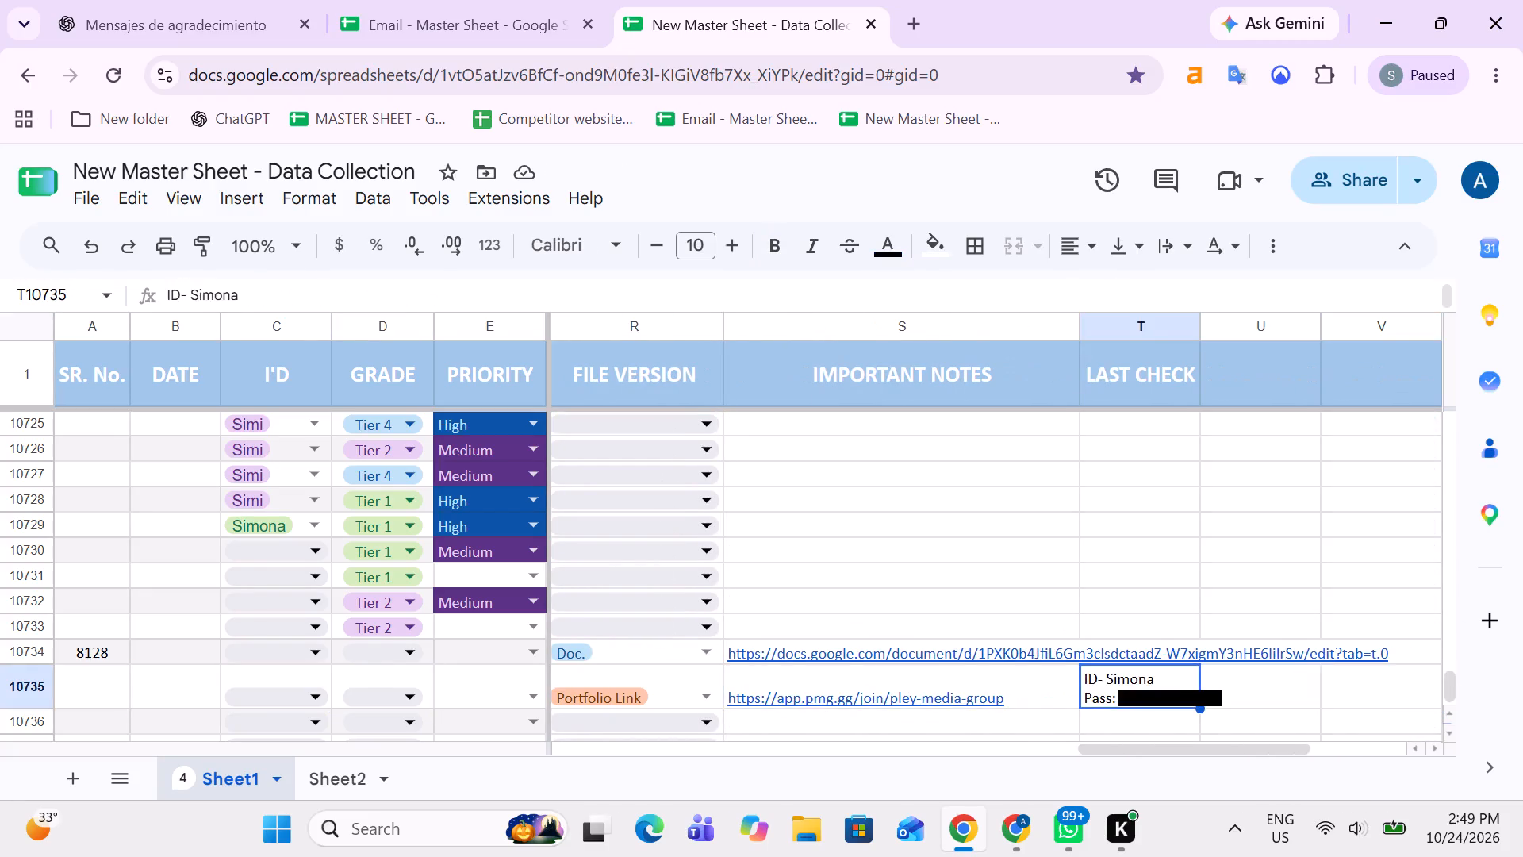
{"action": "key", "text": "Right"}
{"action": "key", "text": "Right"}
{"action": "key", "text": "Right"}
{"action": "key", "text": "Right"}
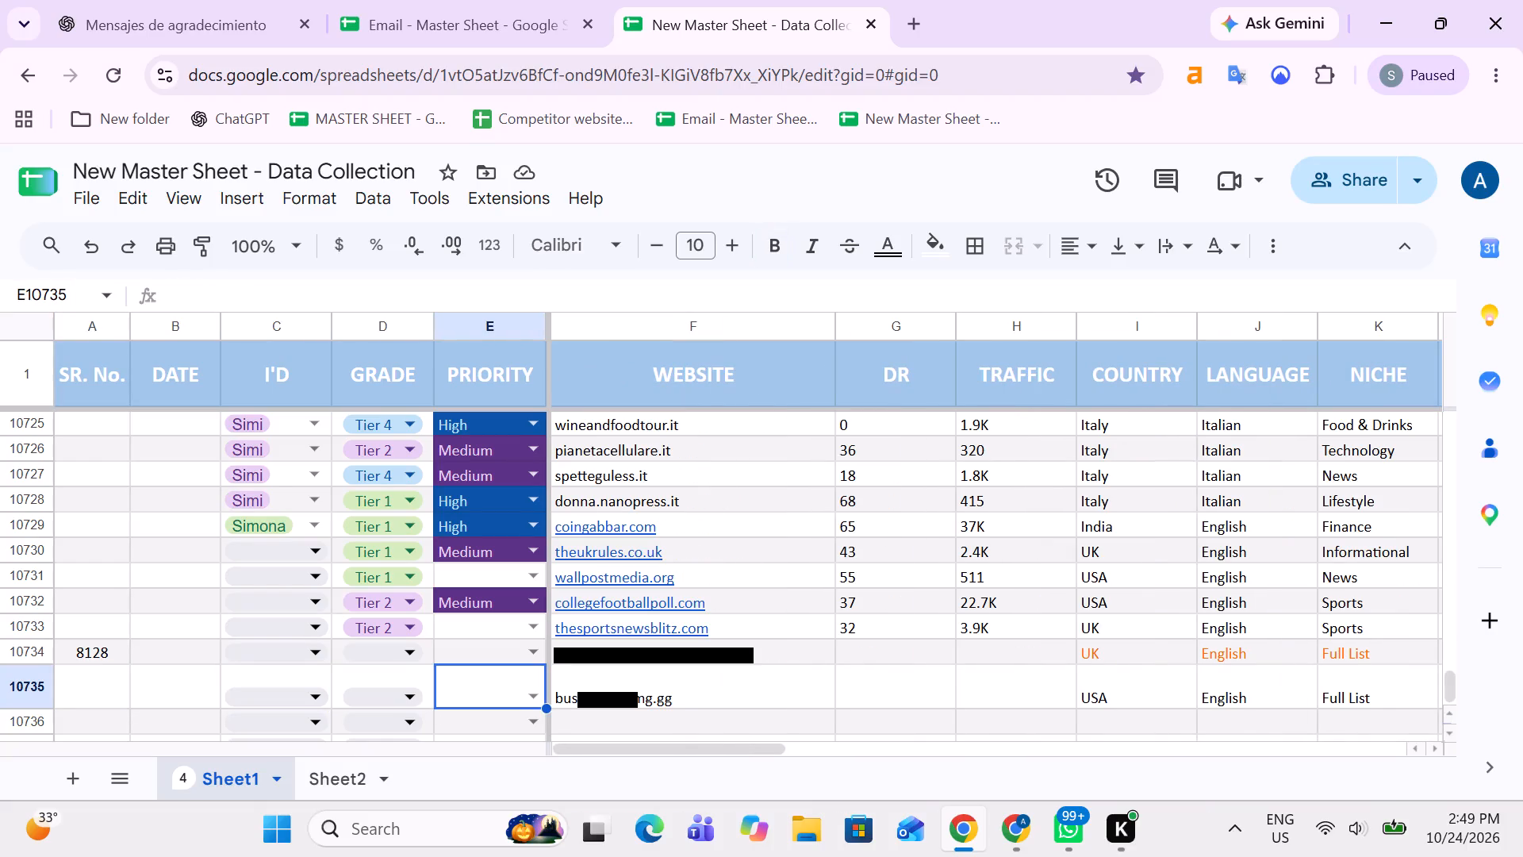
{"action": "key", "text": "Left"}
{"action": "key", "text": "Right"}
{"action": "key", "text": "Right"}
{"action": "key", "text": "Left"}
{"action": "key", "text": "Left"}
{"action": "key", "text": "Left"}
{"action": "key", "text": "Left"}
{"action": "key", "text": "Left"}
{"action": "key", "text": "Left"}
{"action": "key", "text": "Left"}
{"action": "key", "text": "Left"}
{"action": "key", "text": "Left"}
{"action": "key", "text": "Left"}
{"action": "key", "text": "Left"}
{"action": "key", "text": "Left"}
{"action": "key", "text": "Left"}
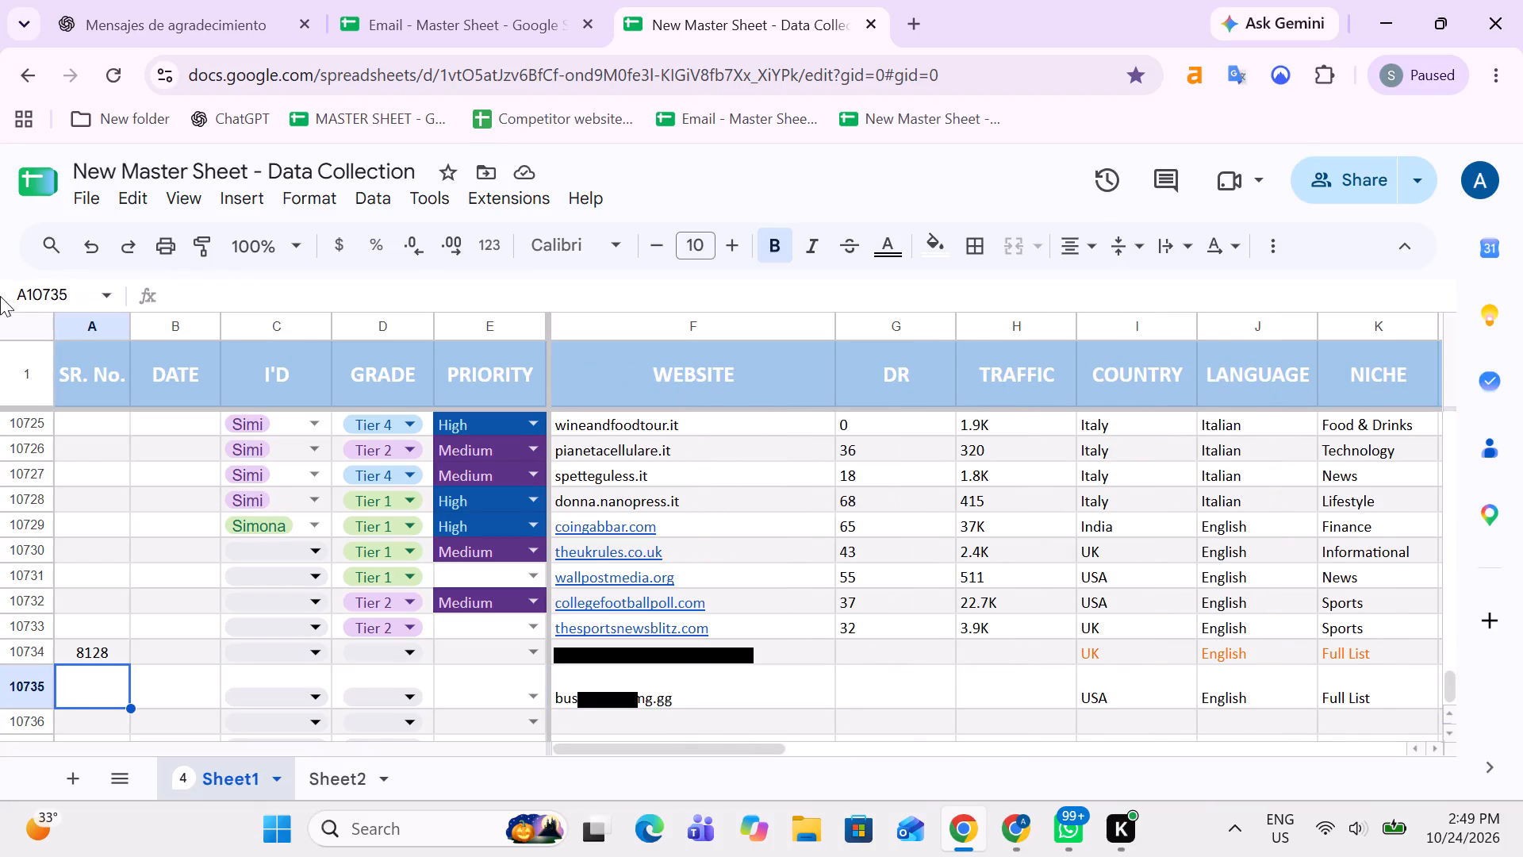
Change the text colour of the entire row holding the pley-media-group portfolio link.
{"action": "left_click", "coordinate": [0, 690]}
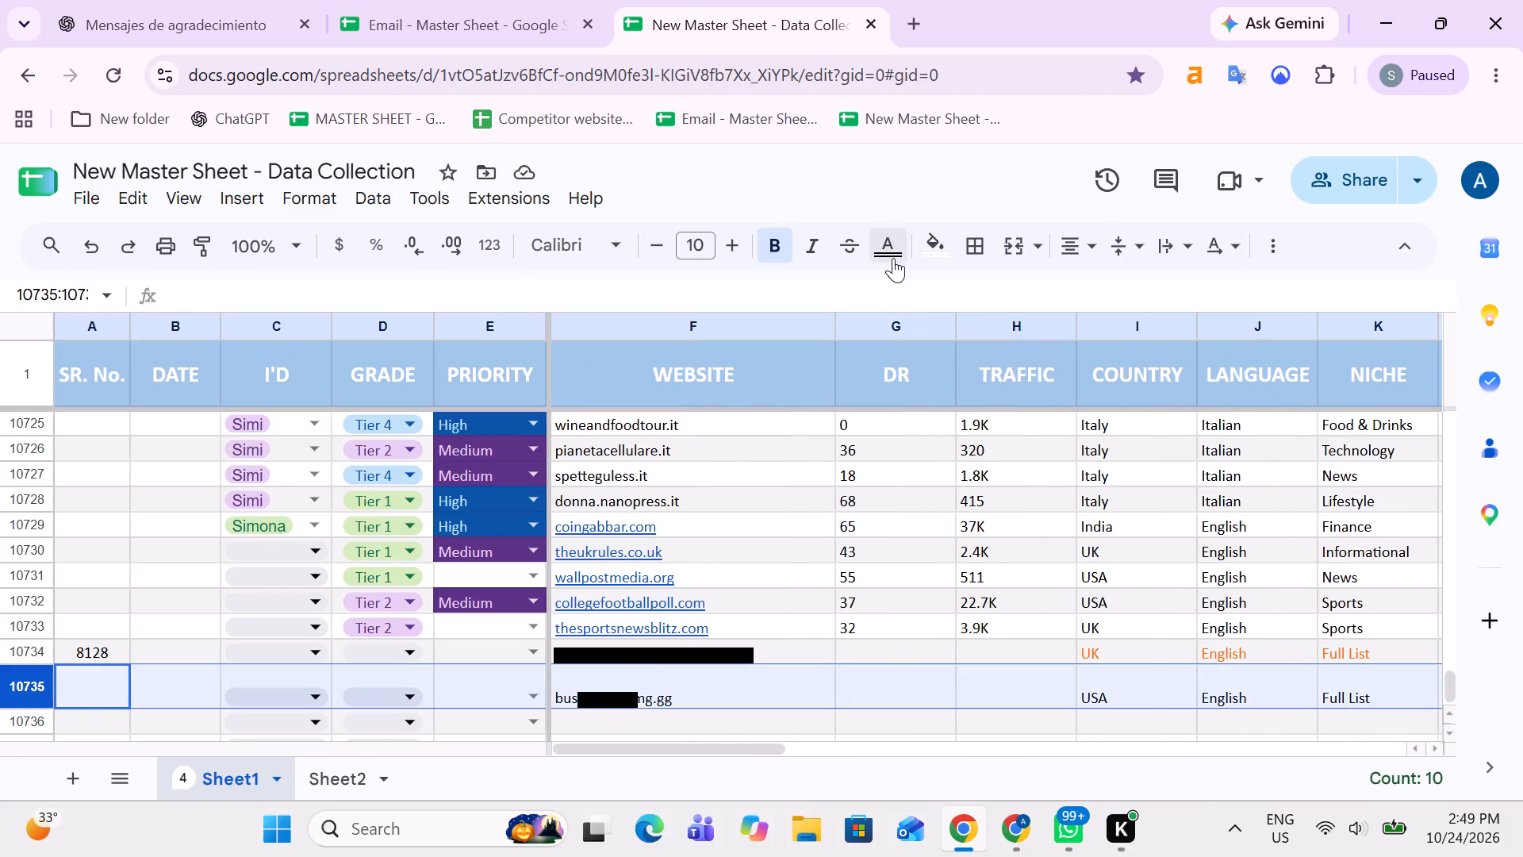
{"action": "left_click", "coordinate": [893, 257]}
{"action": "left_click", "coordinate": [1042, 566]}
Examine PLEY Media Group's listings in the PMG marketplace, covering prices, domains, country, language, DR, traffic, categories, sponsor tags and industries.
{"action": "key", "text": "alt+Tab"}
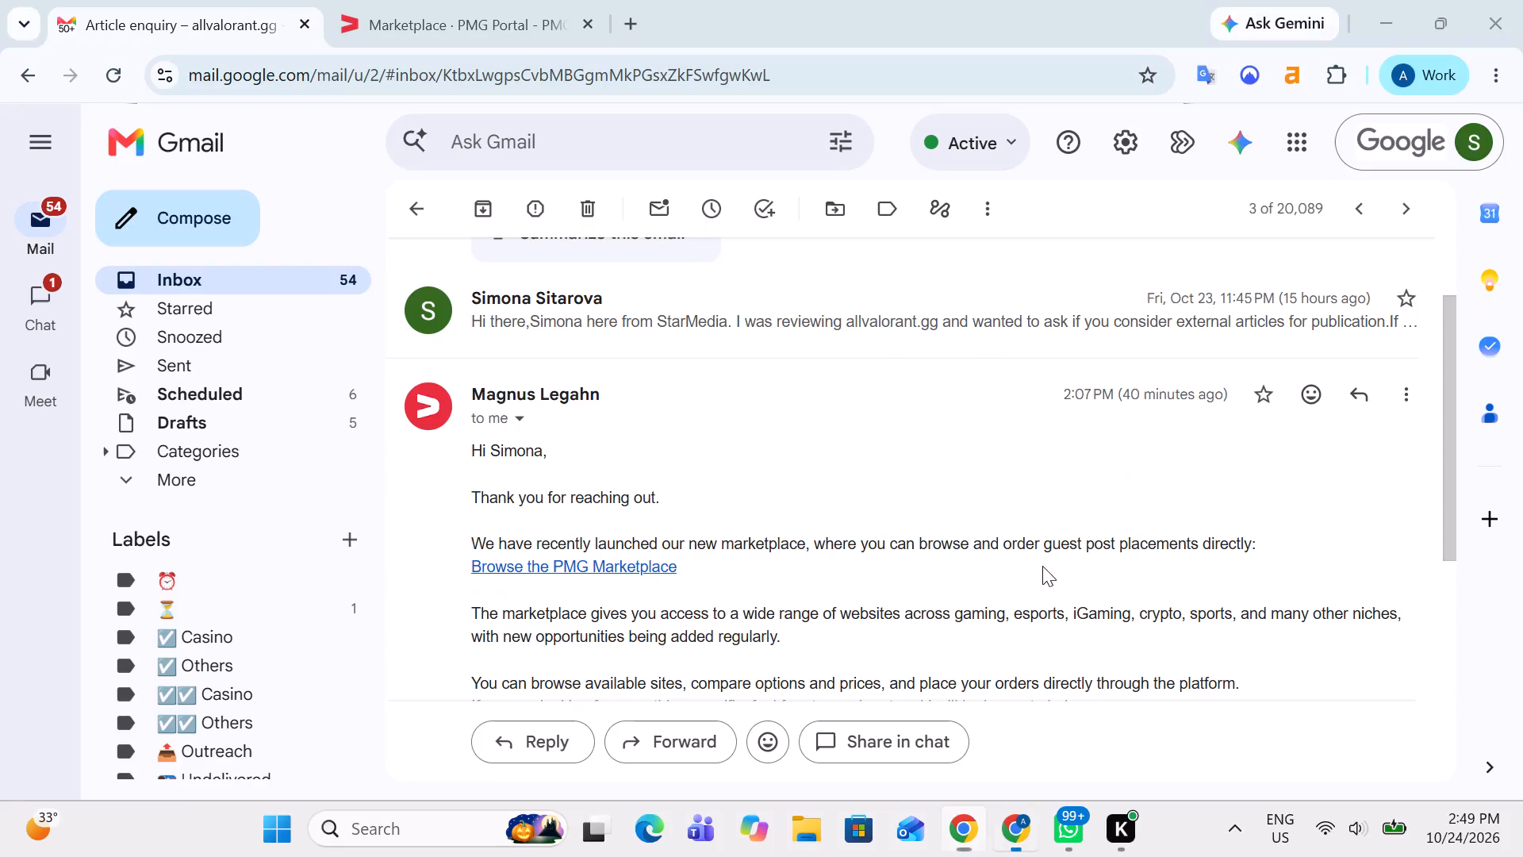
{"action": "left_click", "coordinate": [517, 0]}
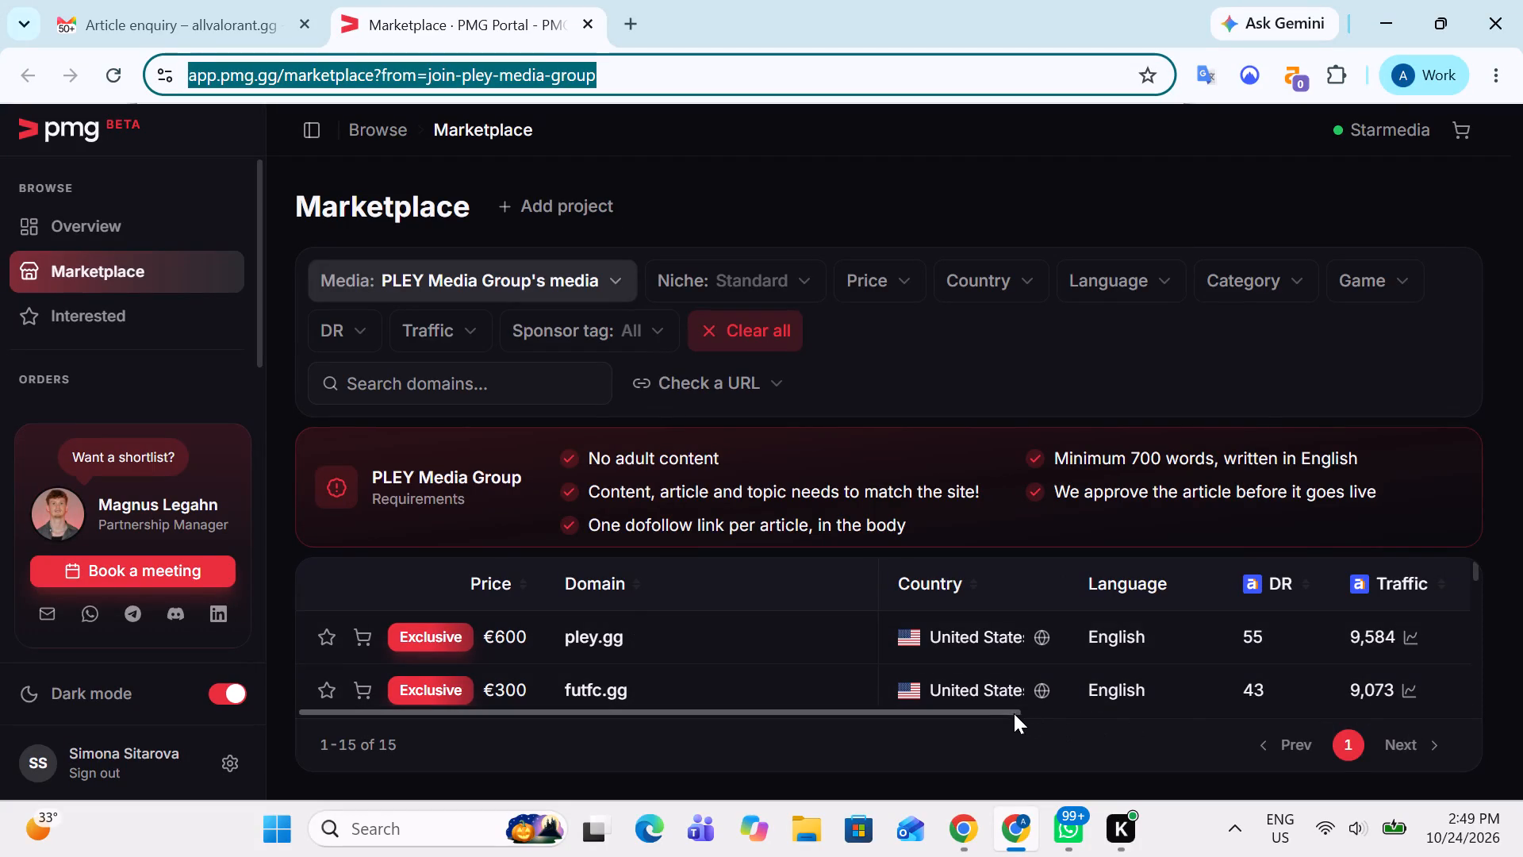
{"action": "left_click_drag", "start_coordinate": [1003, 709], "coordinate": [1354, 744]}
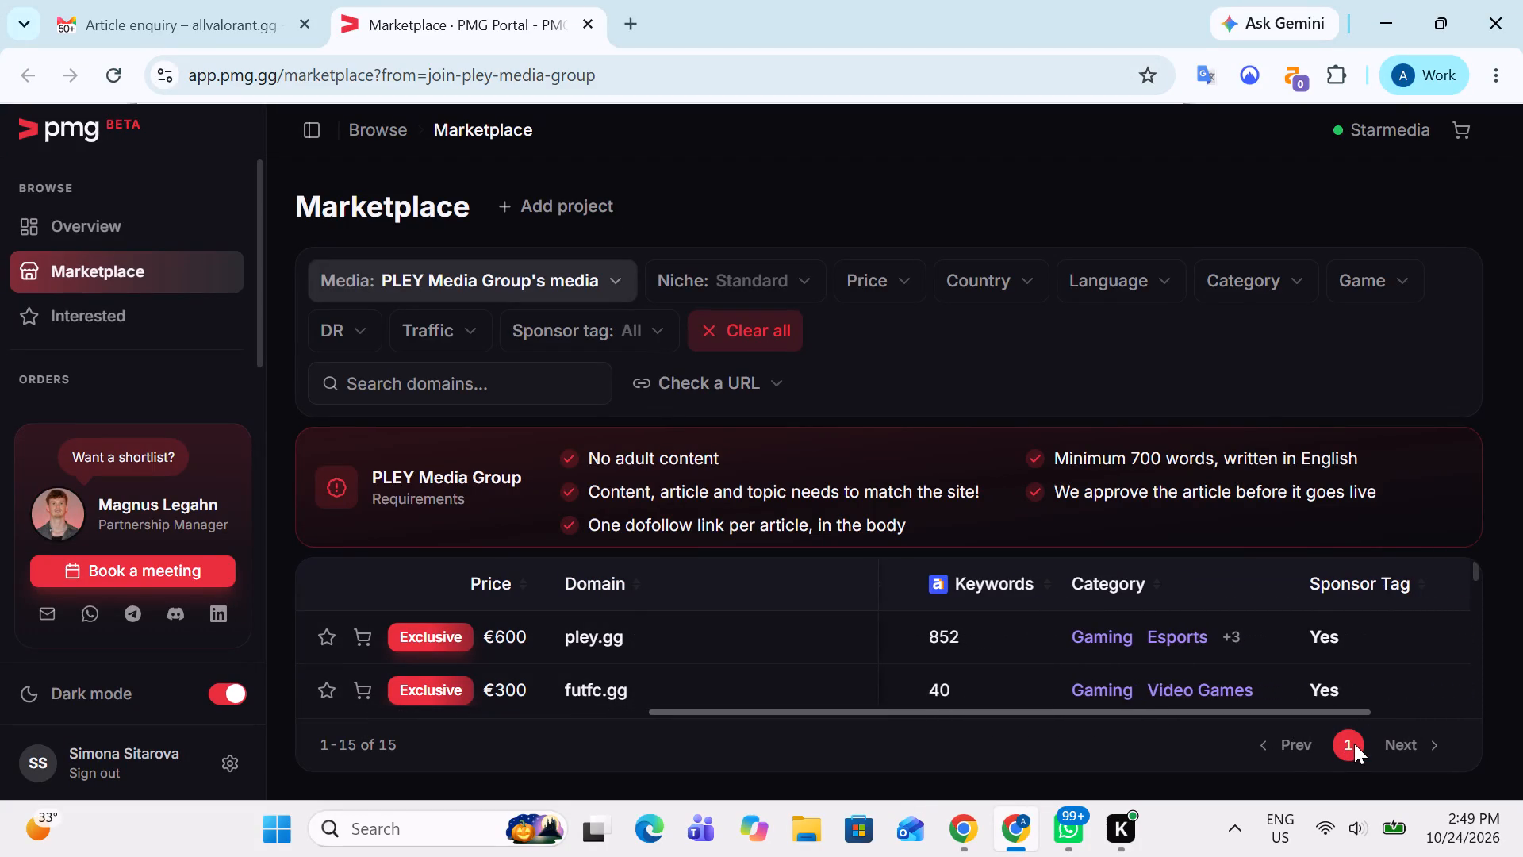
{"action": "left_click_drag", "start_coordinate": [1354, 744], "coordinate": [1495, 741]}
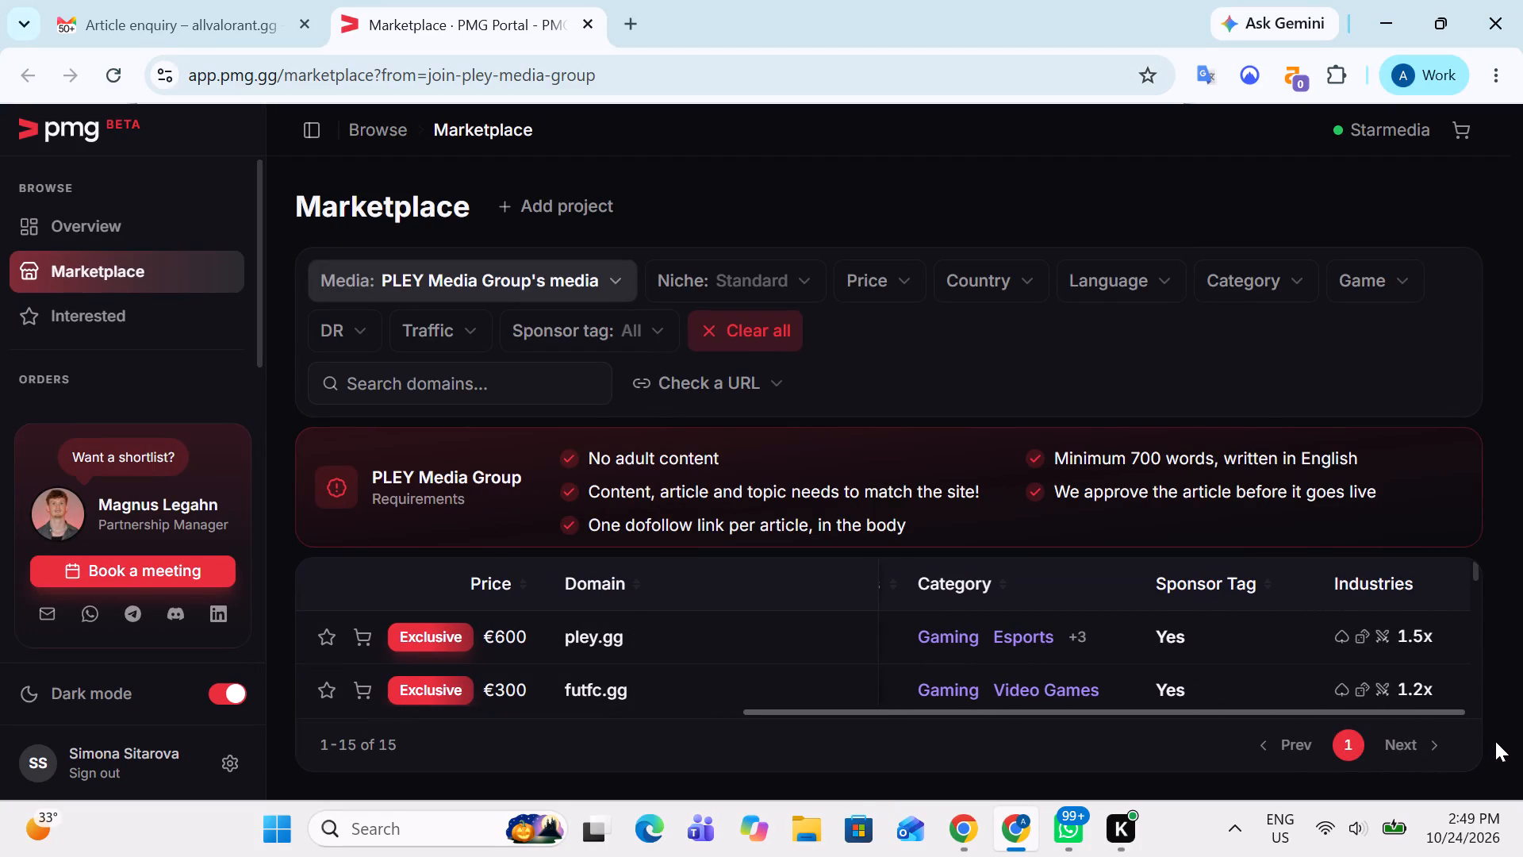
{"action": "left_click_drag", "start_coordinate": [1495, 741], "coordinate": [454, 713]}
{"action": "scroll", "coordinate": [472, 556], "scroll_direction": "down", "scroll_amount": 8}
{"action": "scroll", "coordinate": [745, 582], "scroll_direction": "down", "scroll_amount": 2}
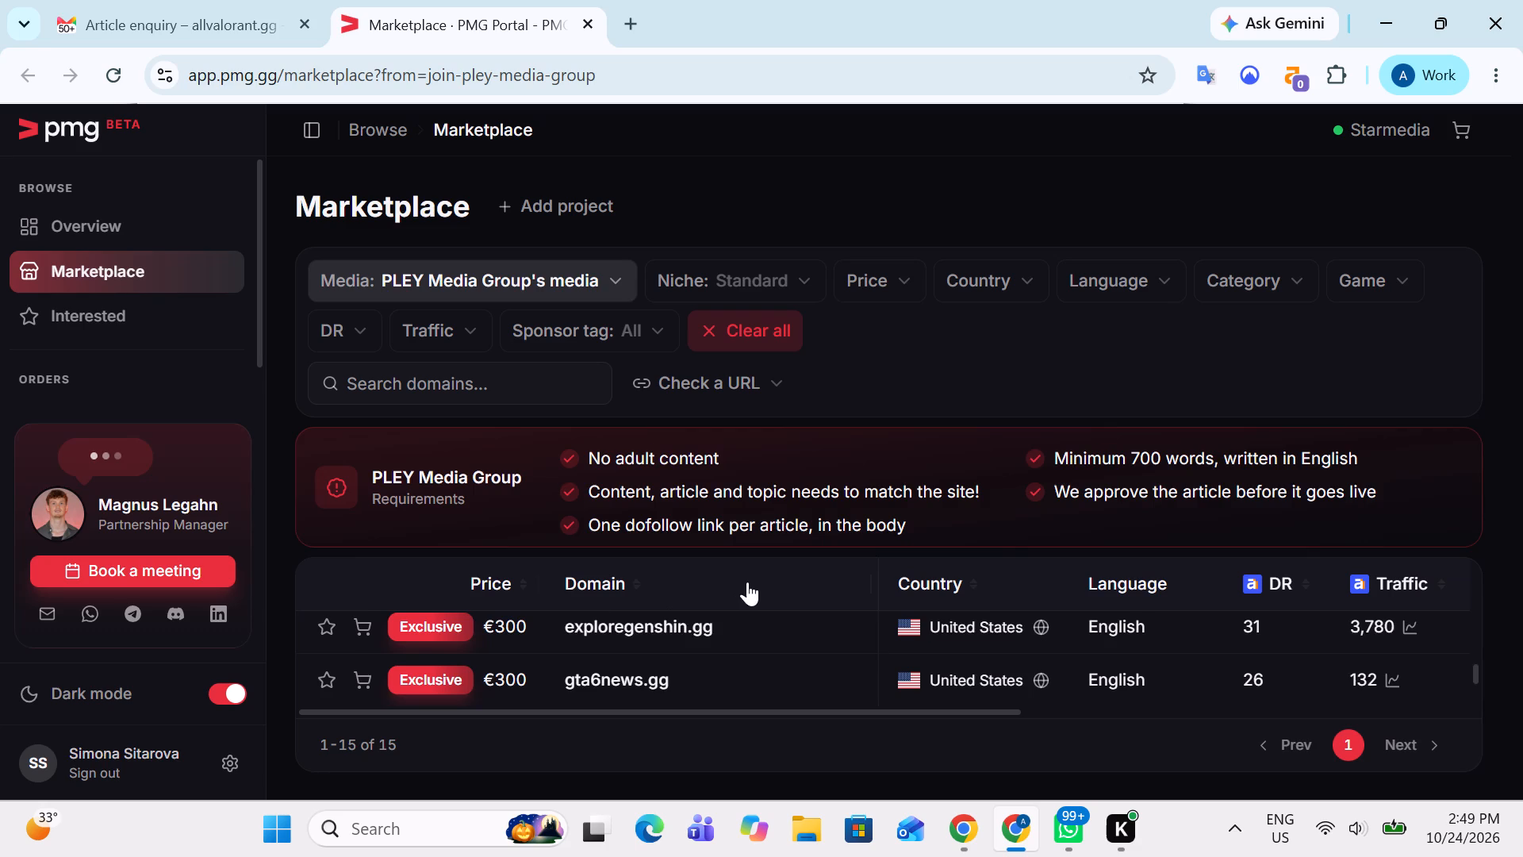
{"action": "scroll", "coordinate": [747, 582], "scroll_direction": "down", "scroll_amount": 3}
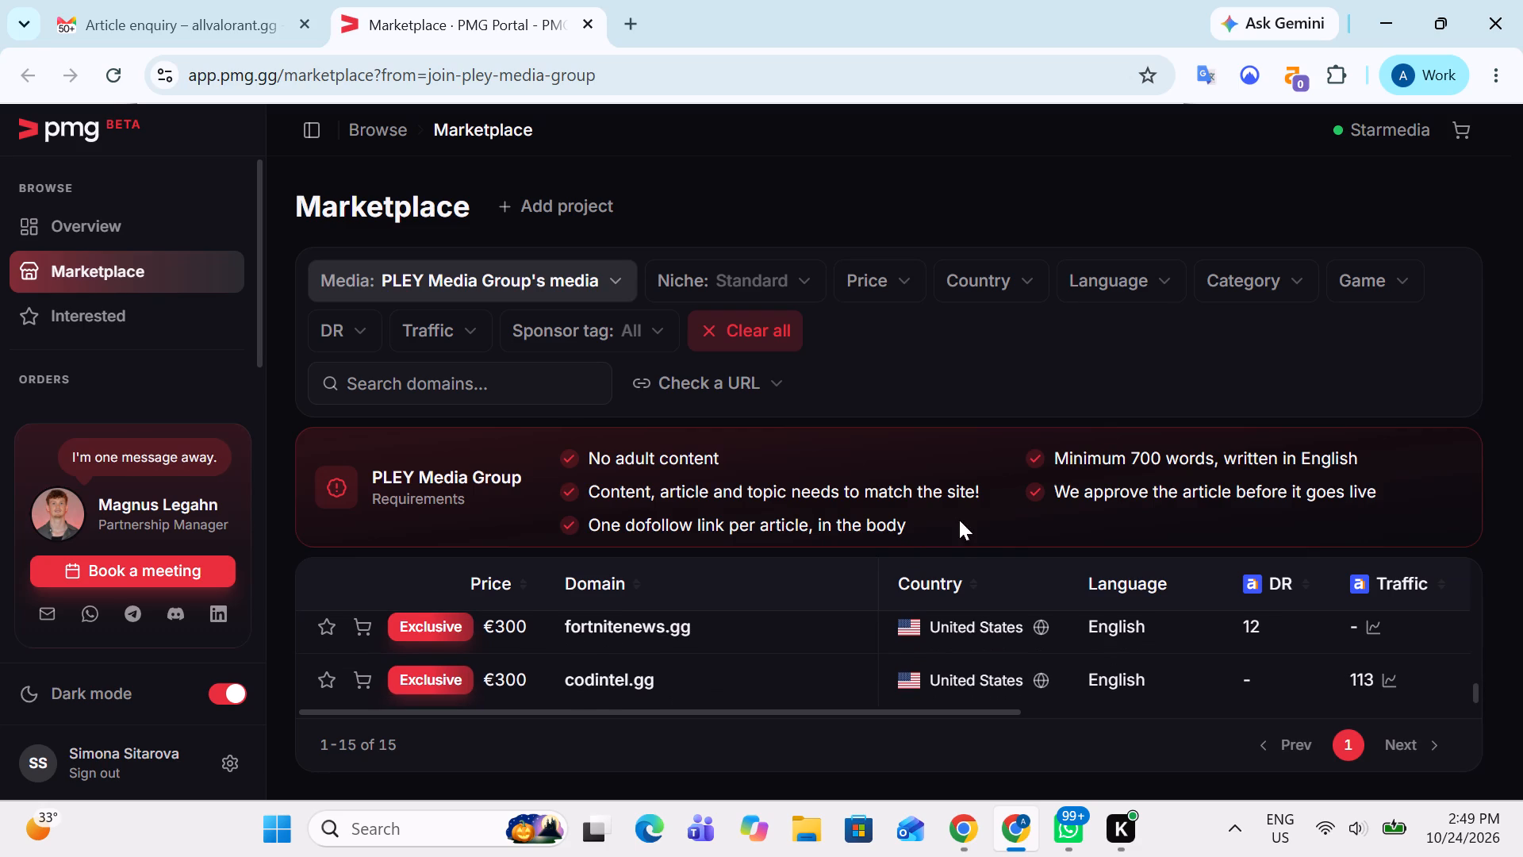
{"action": "scroll", "coordinate": [720, 511], "scroll_direction": "down", "scroll_amount": 2}
Filter PLEY Media Group's marketplace listings to the Casino niche, examine their prices, and close the marketplace.
{"action": "left_click", "coordinate": [739, 275]}
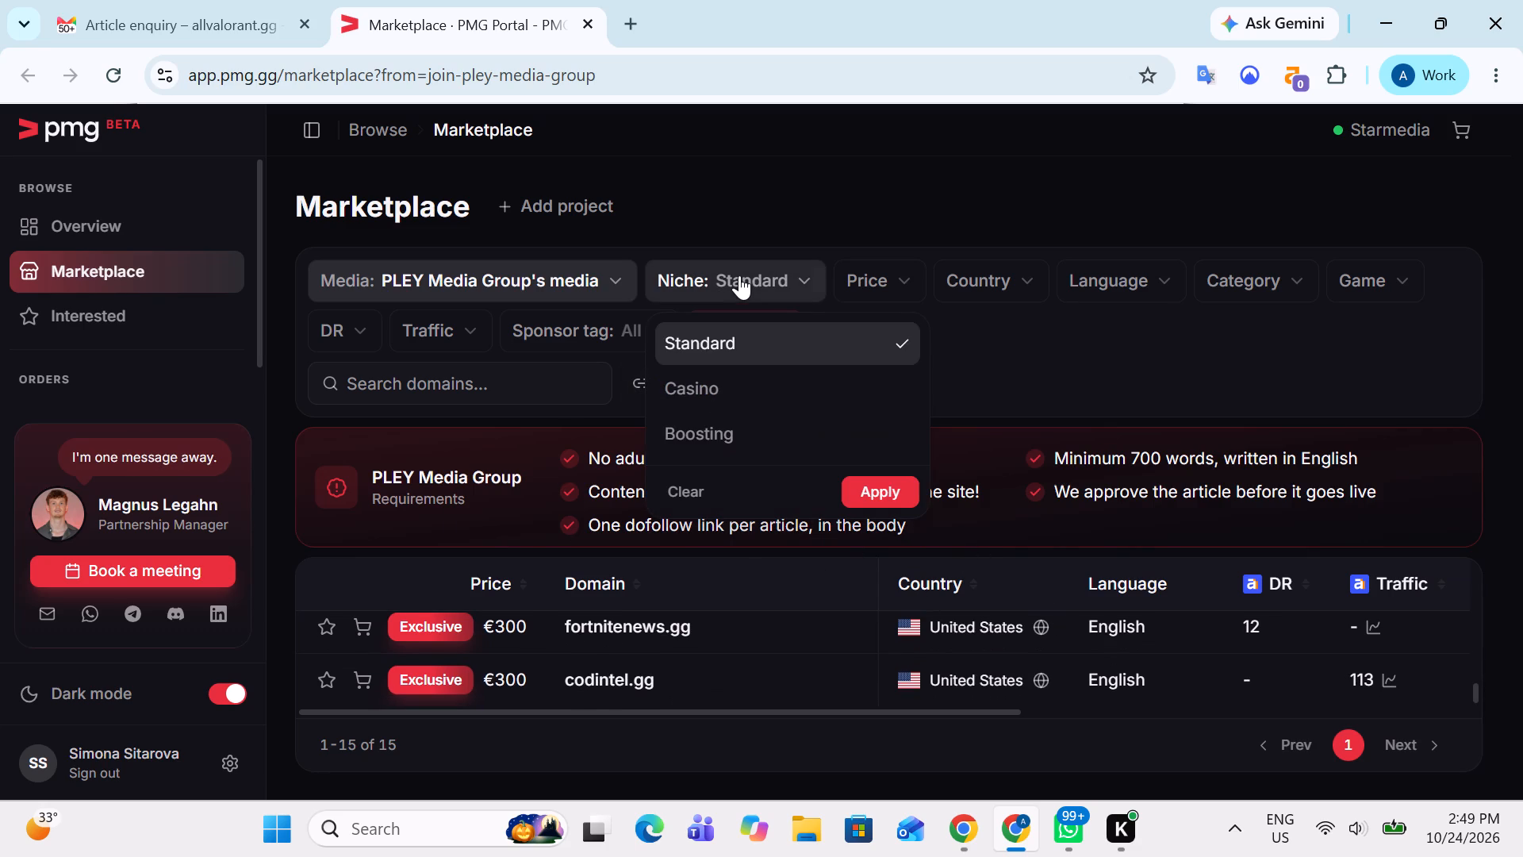
{"action": "left_click", "coordinate": [739, 402]}
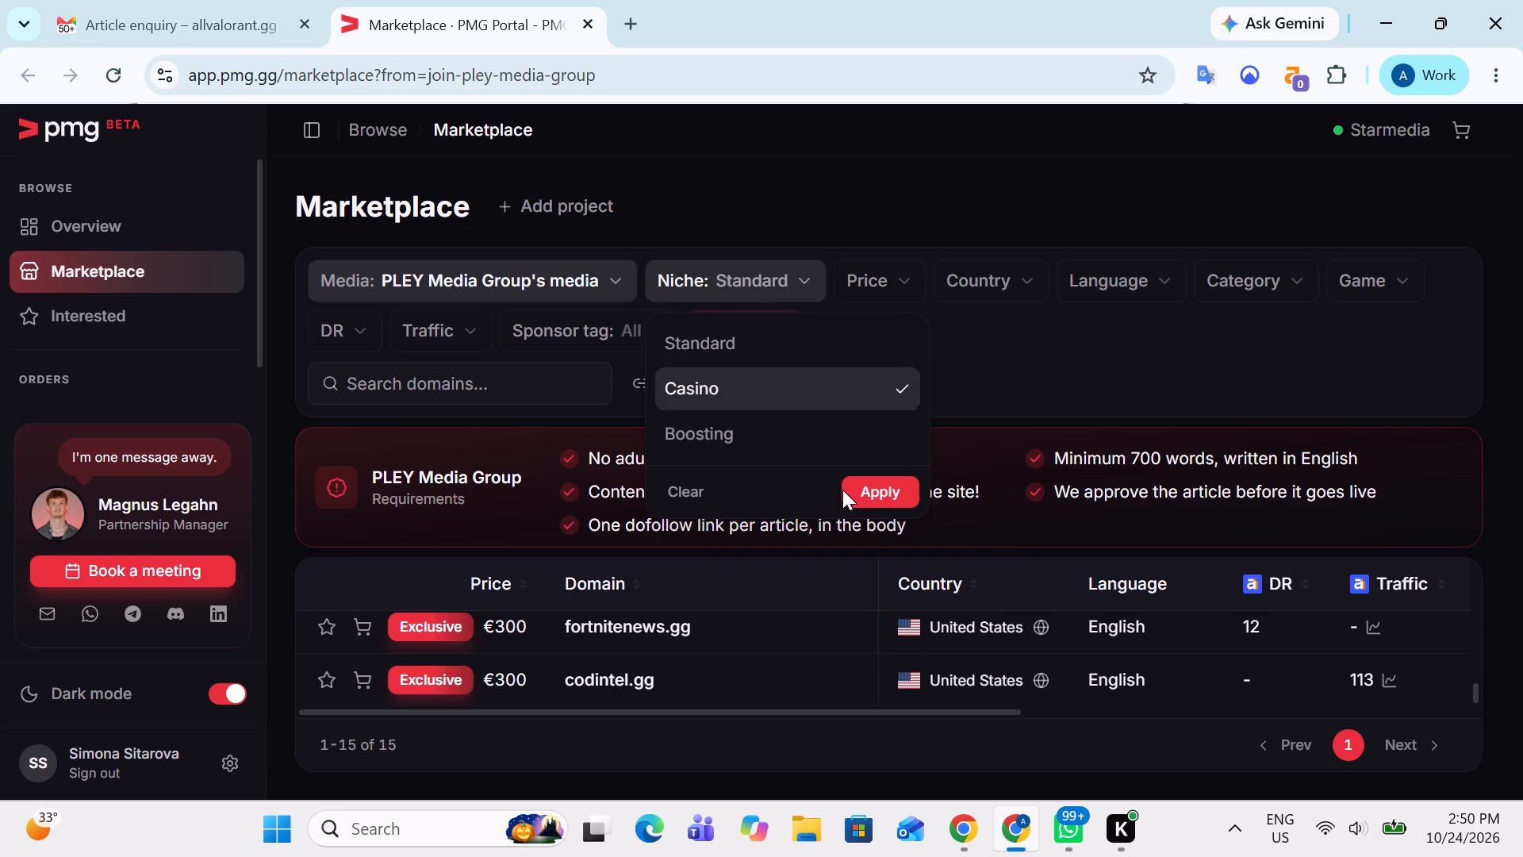
{"action": "left_click", "coordinate": [877, 491]}
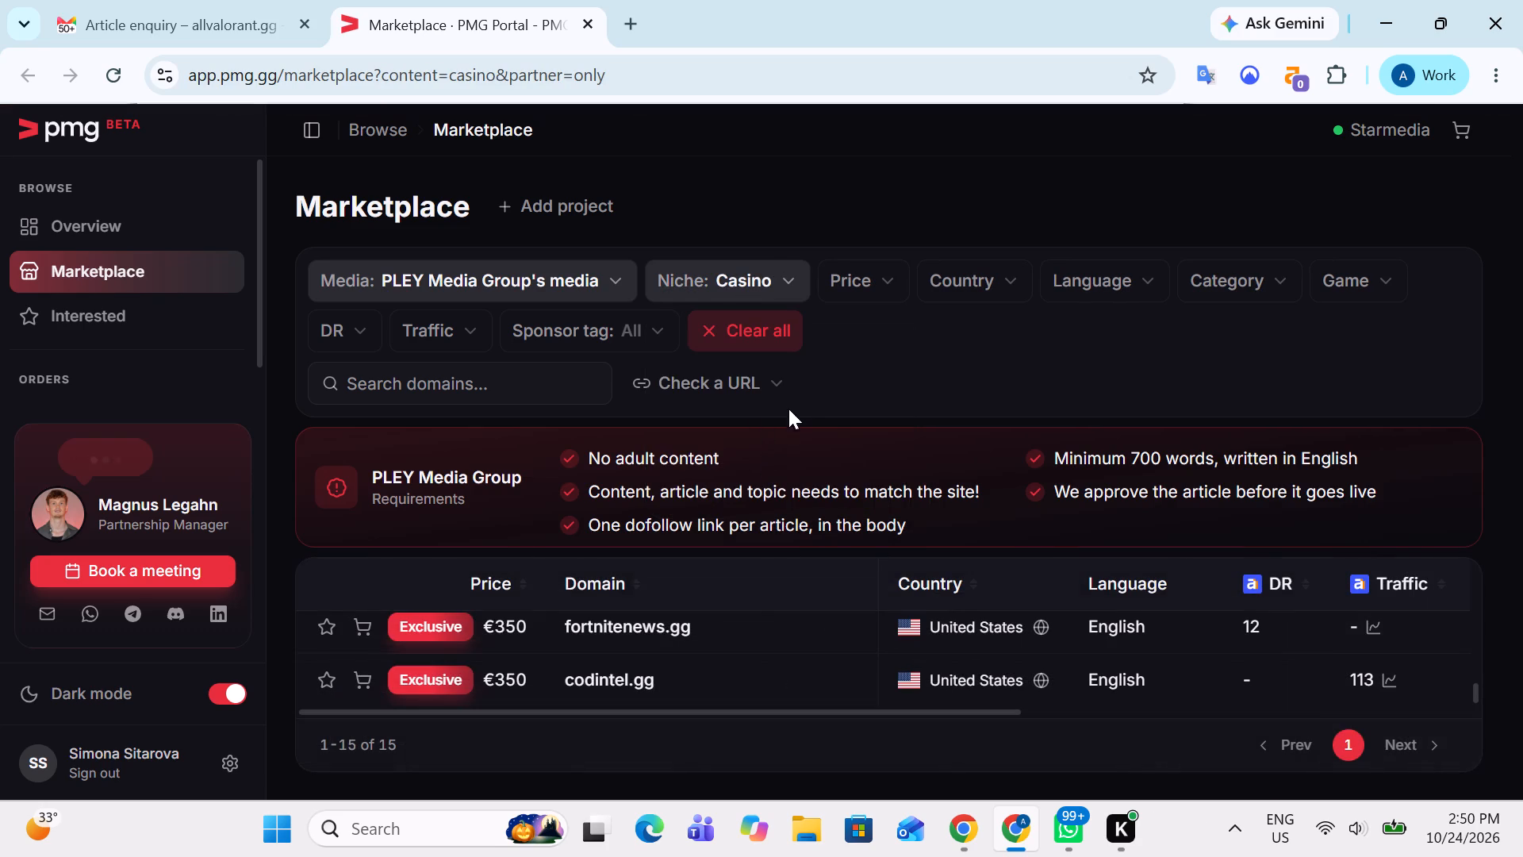
{"action": "scroll", "coordinate": [795, 400], "scroll_direction": "down", "scroll_amount": 2}
{"action": "scroll", "coordinate": [754, 548], "scroll_direction": "down", "scroll_amount": 3}
{"action": "scroll", "coordinate": [738, 657], "scroll_direction": "down", "scroll_amount": 8}
{"action": "scroll", "coordinate": [730, 663], "scroll_direction": "up", "scroll_amount": 7}
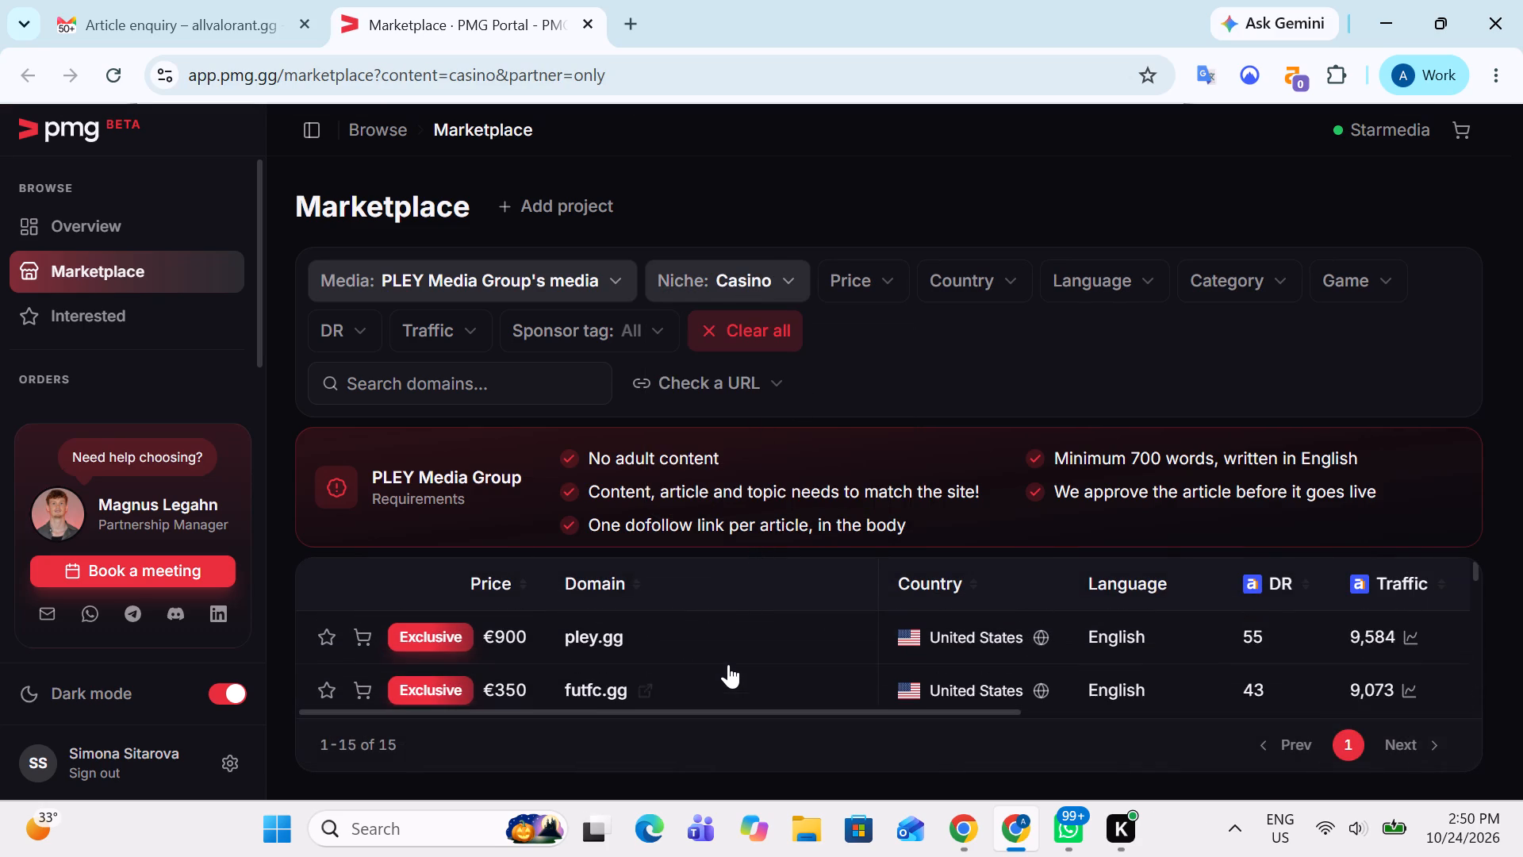
{"action": "scroll", "coordinate": [728, 664], "scroll_direction": "up", "scroll_amount": 8}
{"action": "left_click", "coordinate": [585, 25]}
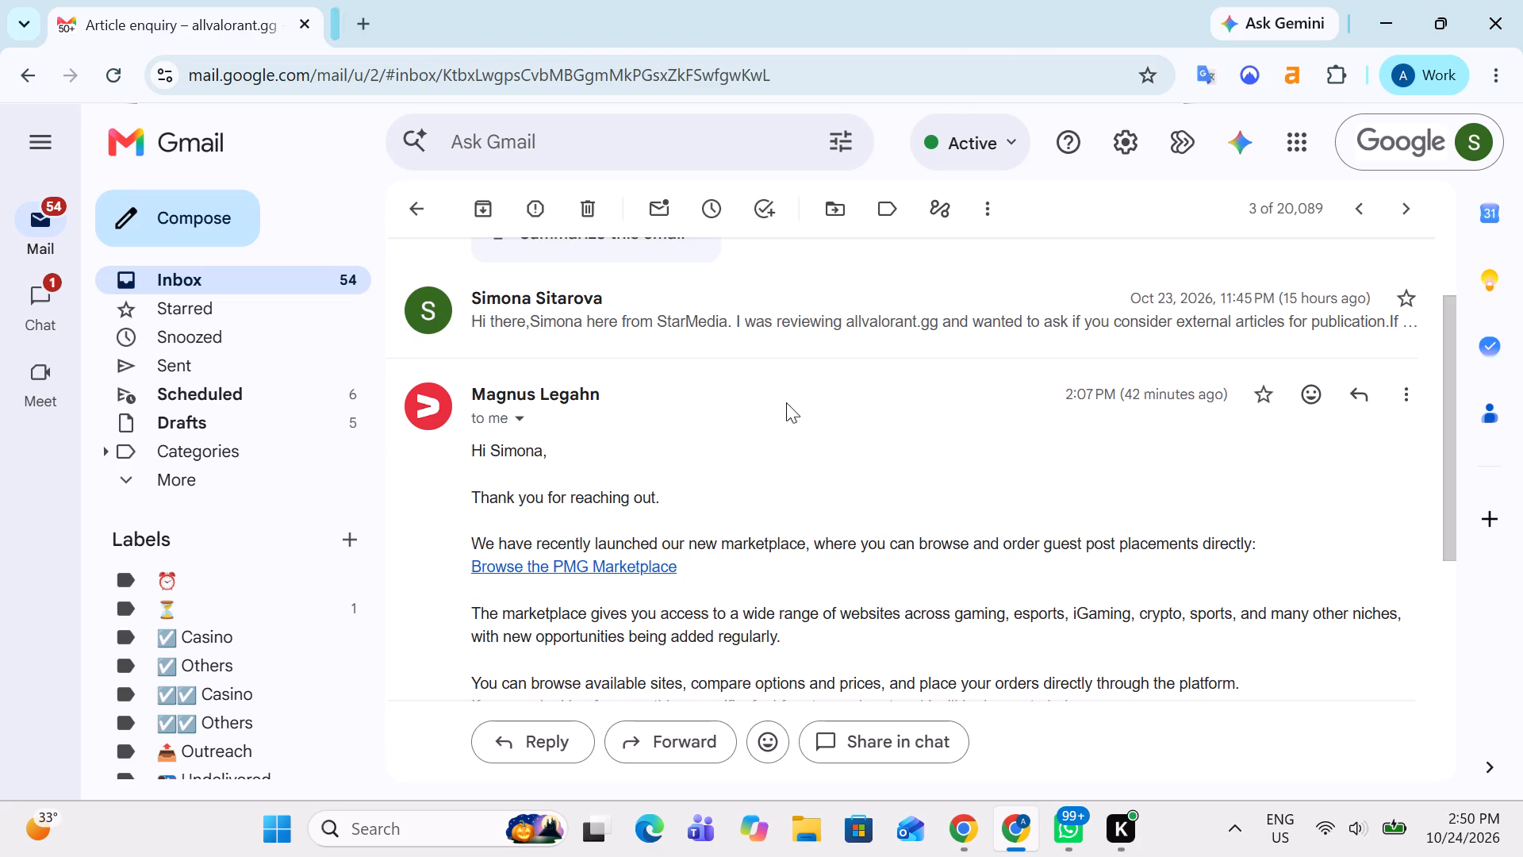
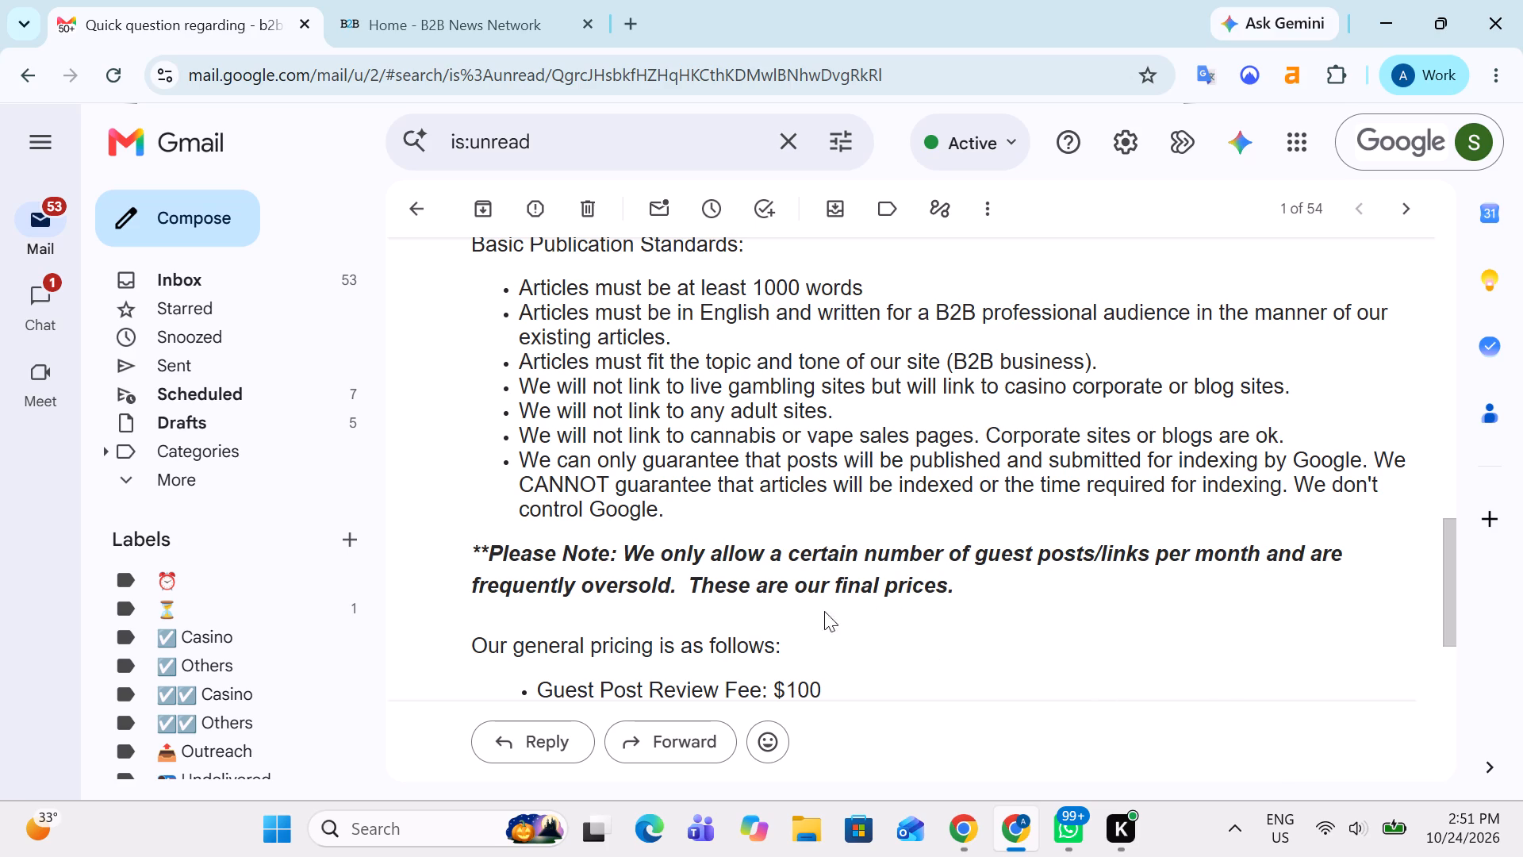
{"action": "scroll", "coordinate": [755, 607], "scroll_direction": "down", "scroll_amount": 2}
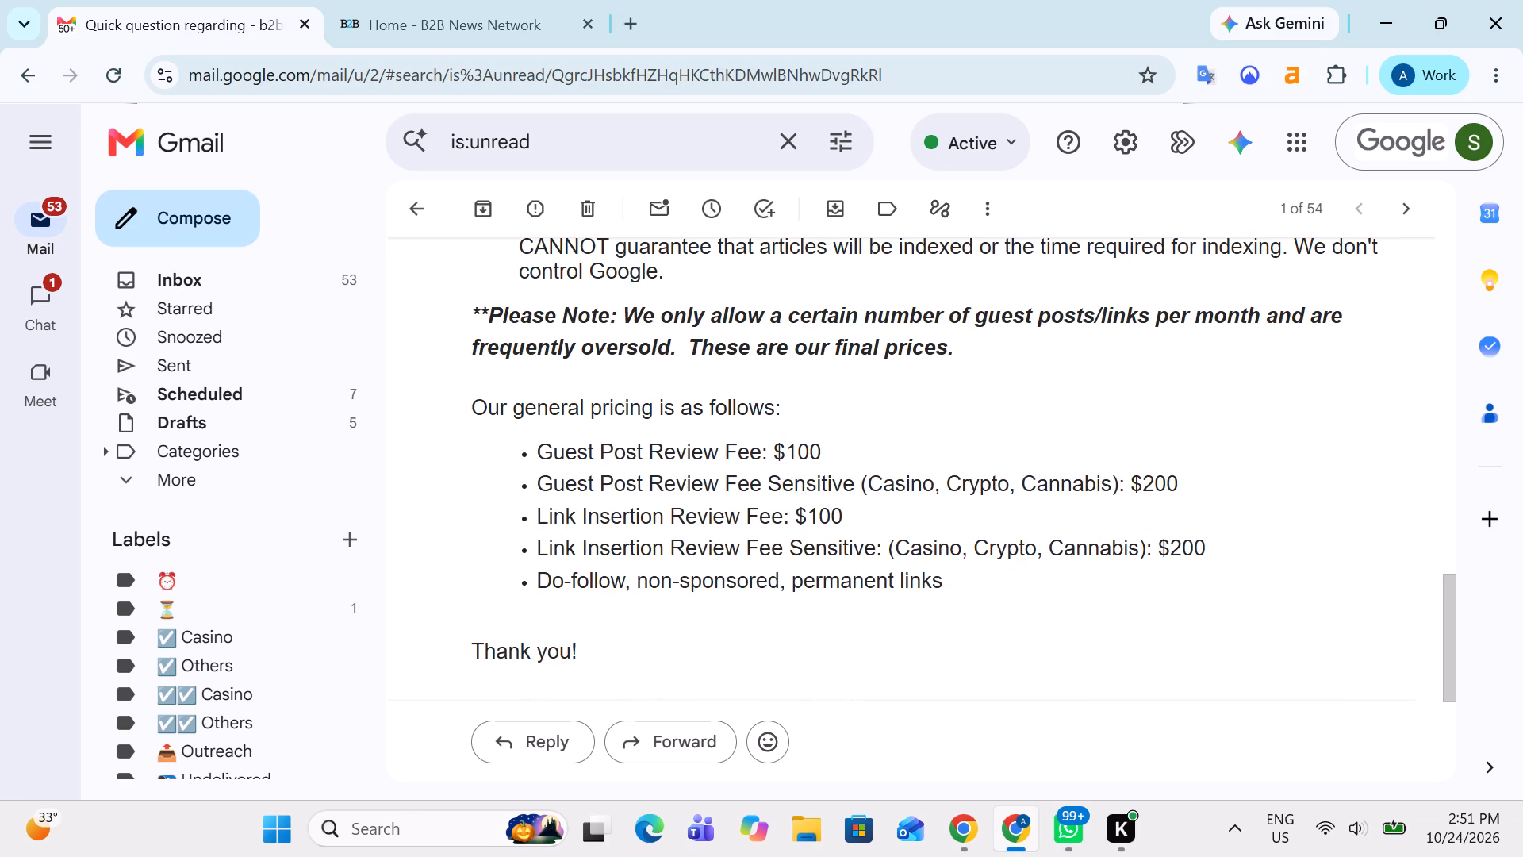
{"action": "scroll", "coordinate": [809, 519], "scroll_direction": "up", "scroll_amount": 2}
{"action": "scroll", "coordinate": [898, 544], "scroll_direction": "down", "scroll_amount": 6}
{"action": "scroll", "coordinate": [895, 585], "scroll_direction": "up", "scroll_amount": 8}
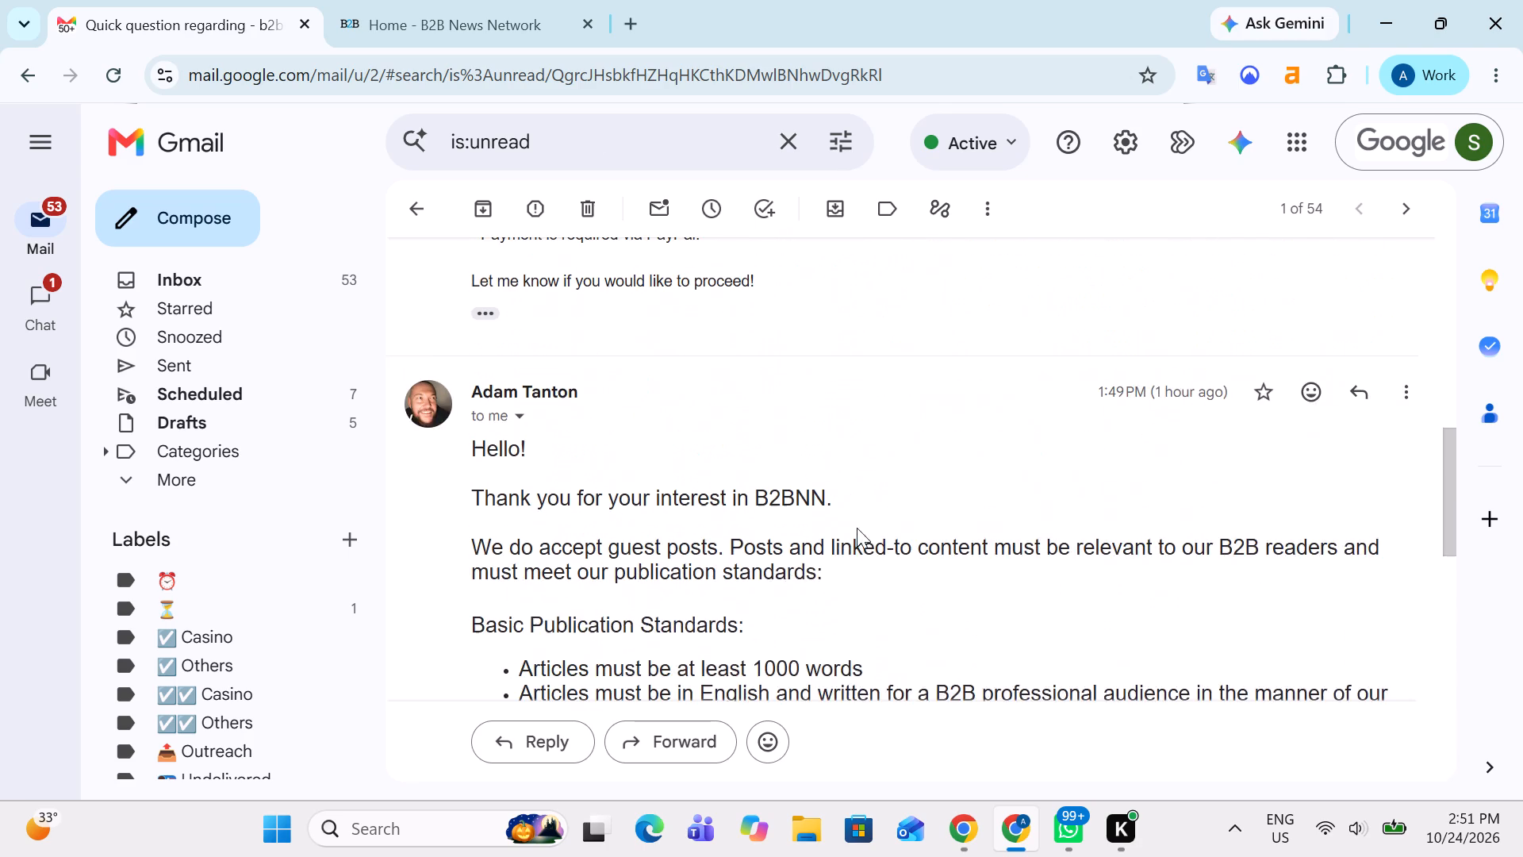
Copy the b2bnn.com address from the opened site and switch to the browser window holding the master sheets.
{"action": "left_click", "coordinate": [510, 0]}
{"action": "left_click", "coordinate": [386, 70]}
{"action": "left_click_drag", "start_coordinate": [386, 70], "coordinate": [320, 79]}
{"action": "key", "text": "ctrl+c"}
{"action": "key", "text": "ctrl+c"}
{"action": "key", "text": "alt+Tab"}
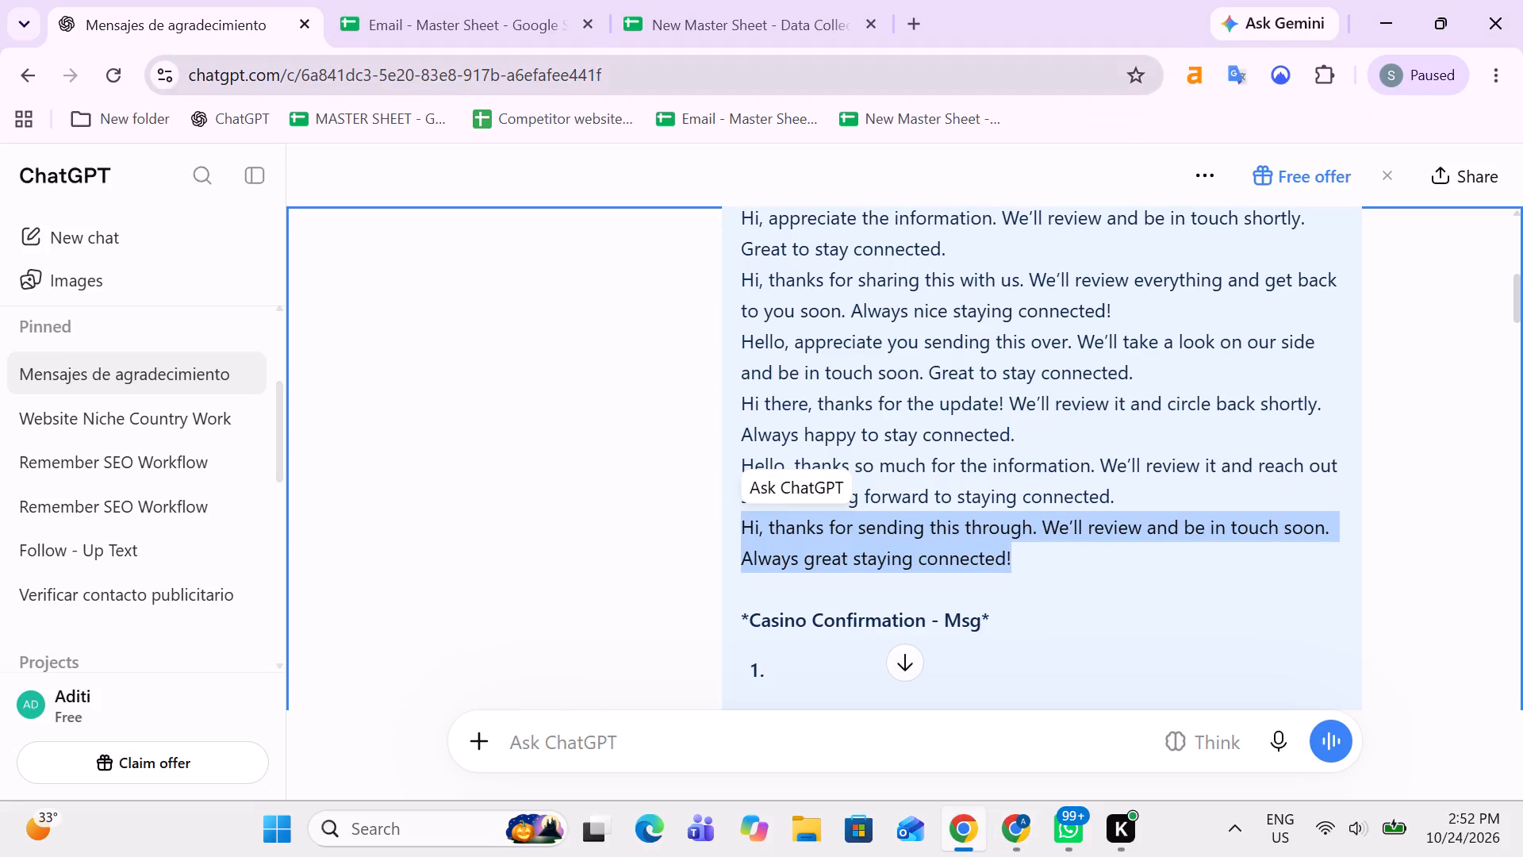
Add b2bnn.com as the website in the first empty row, 10736, of the New Master Sheet.
{"action": "left_click", "coordinate": [830, 3]}
{"action": "key", "text": "Down"}
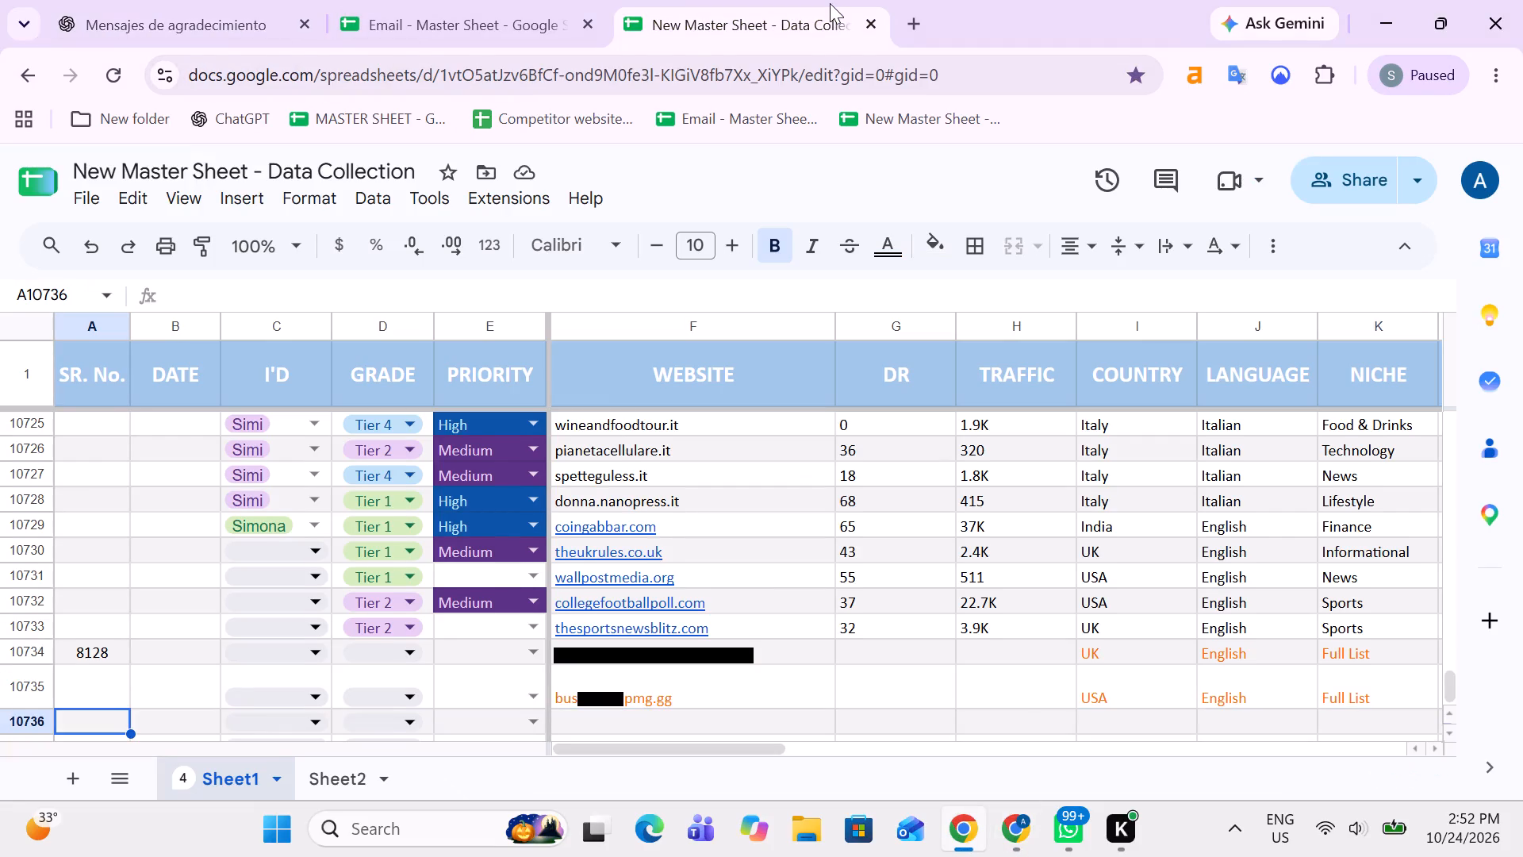
{"action": "key", "text": "Down"}
{"action": "key", "text": "Down"}
{"action": "key", "text": "Down"}
{"action": "key", "text": "Up"}
{"action": "key", "text": "Up"}
{"action": "key", "text": "Up"}
{"action": "key", "text": "Right"}
{"action": "key", "text": "Right"}
{"action": "key", "text": "Right"}
{"action": "key", "text": "Right"}
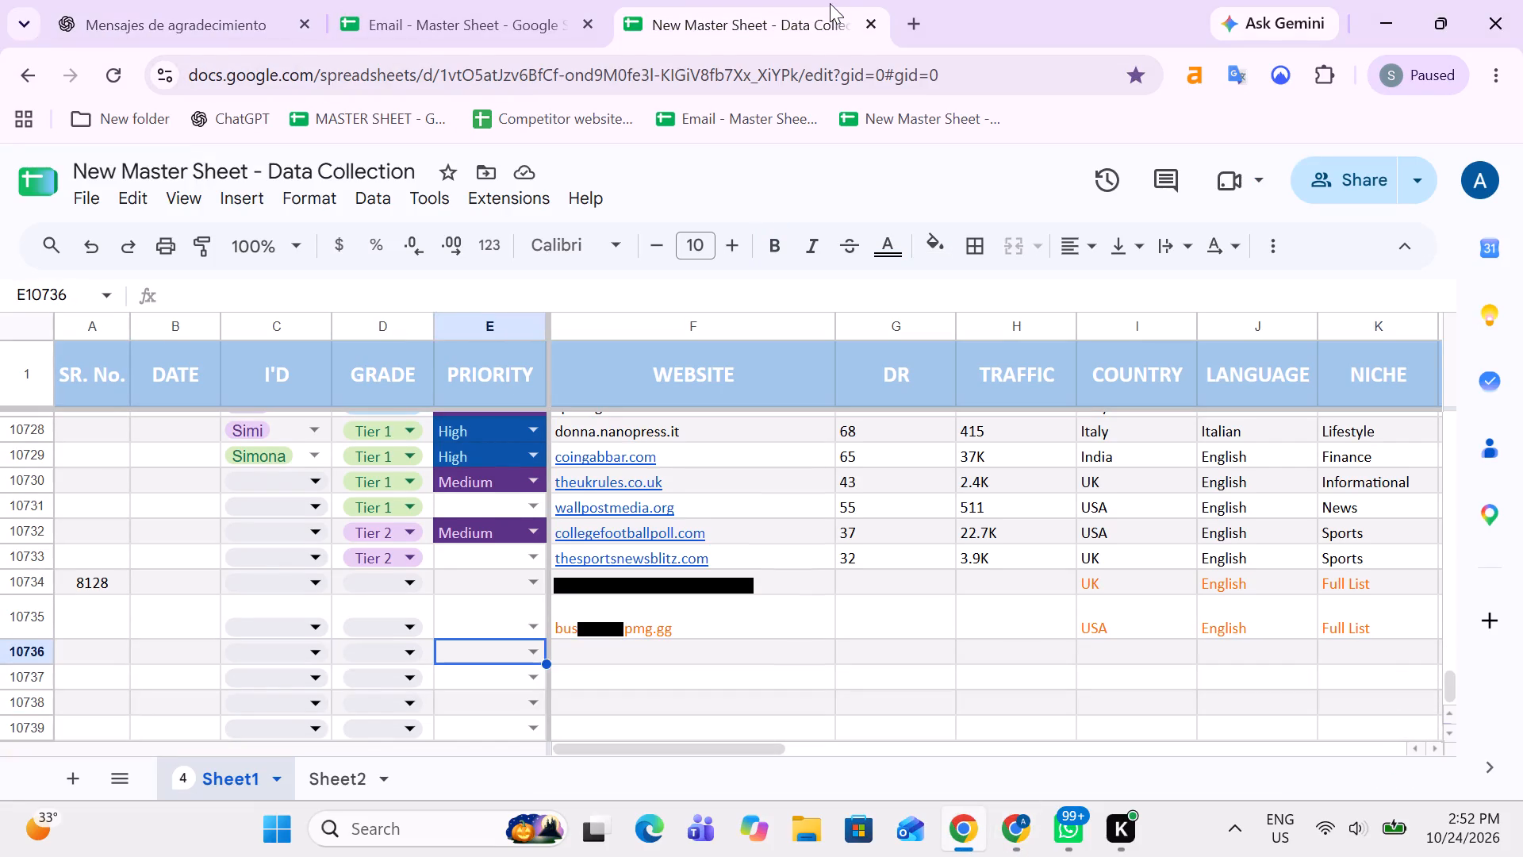
{"action": "key", "text": "Right"}
{"action": "key", "text": "Return"}
{"action": "key", "text": "ctrl+v"}
{"action": "key", "text": "Tab"}
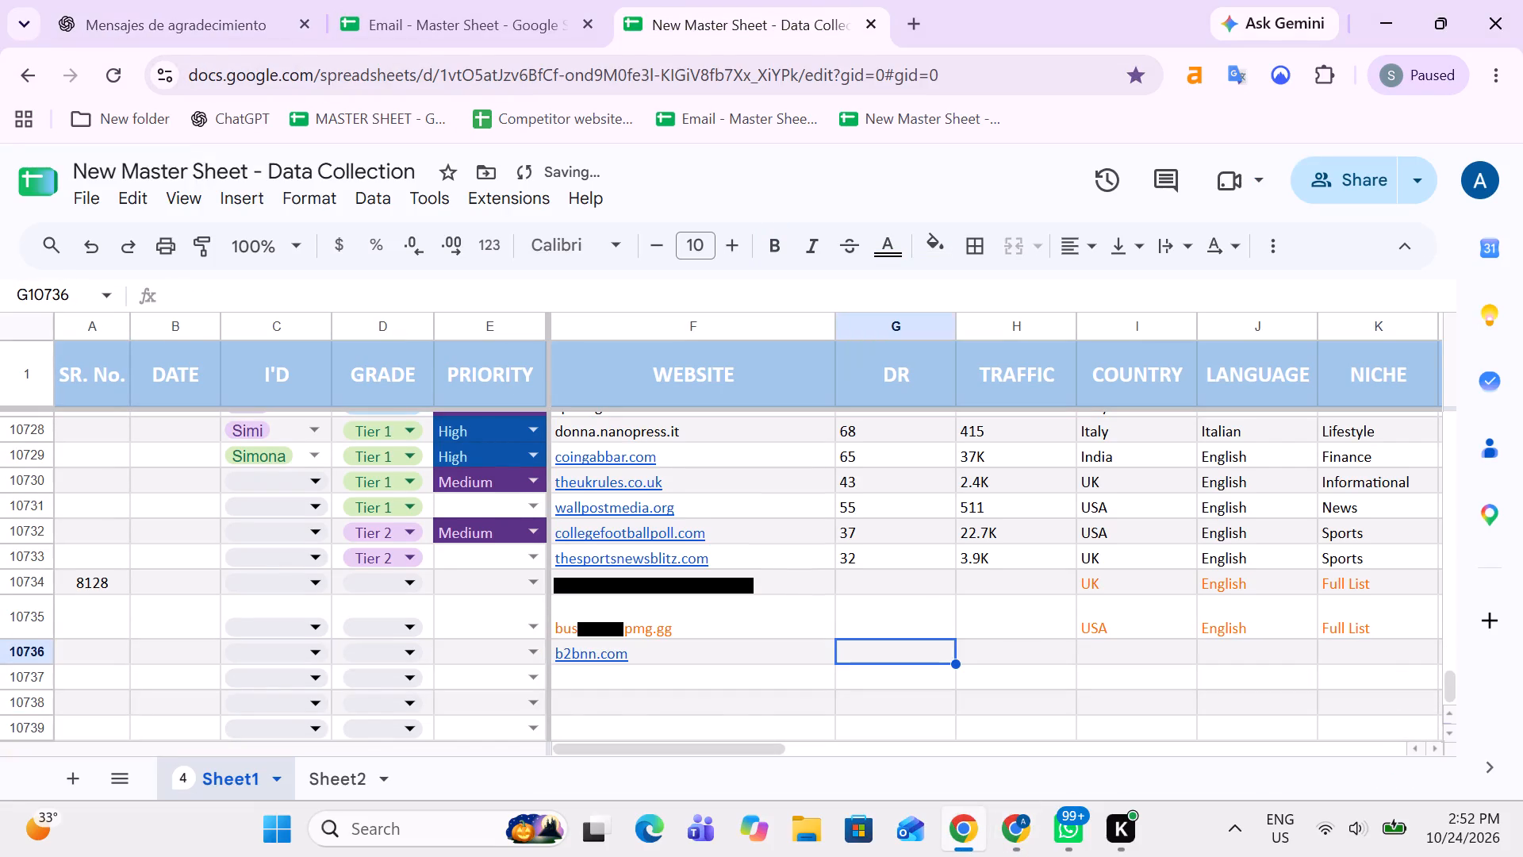
Check b2bnn.com's Ahrefs metrics and enter DR 64 and traffic 4.1K in its New Master Sheet row.
{"action": "key", "text": "alt+Tab"}
{"action": "scroll", "coordinate": [1147, 308], "scroll_direction": "down", "scroll_amount": 16}
{"action": "scroll", "coordinate": [1157, 456], "scroll_direction": "up", "scroll_amount": 16}
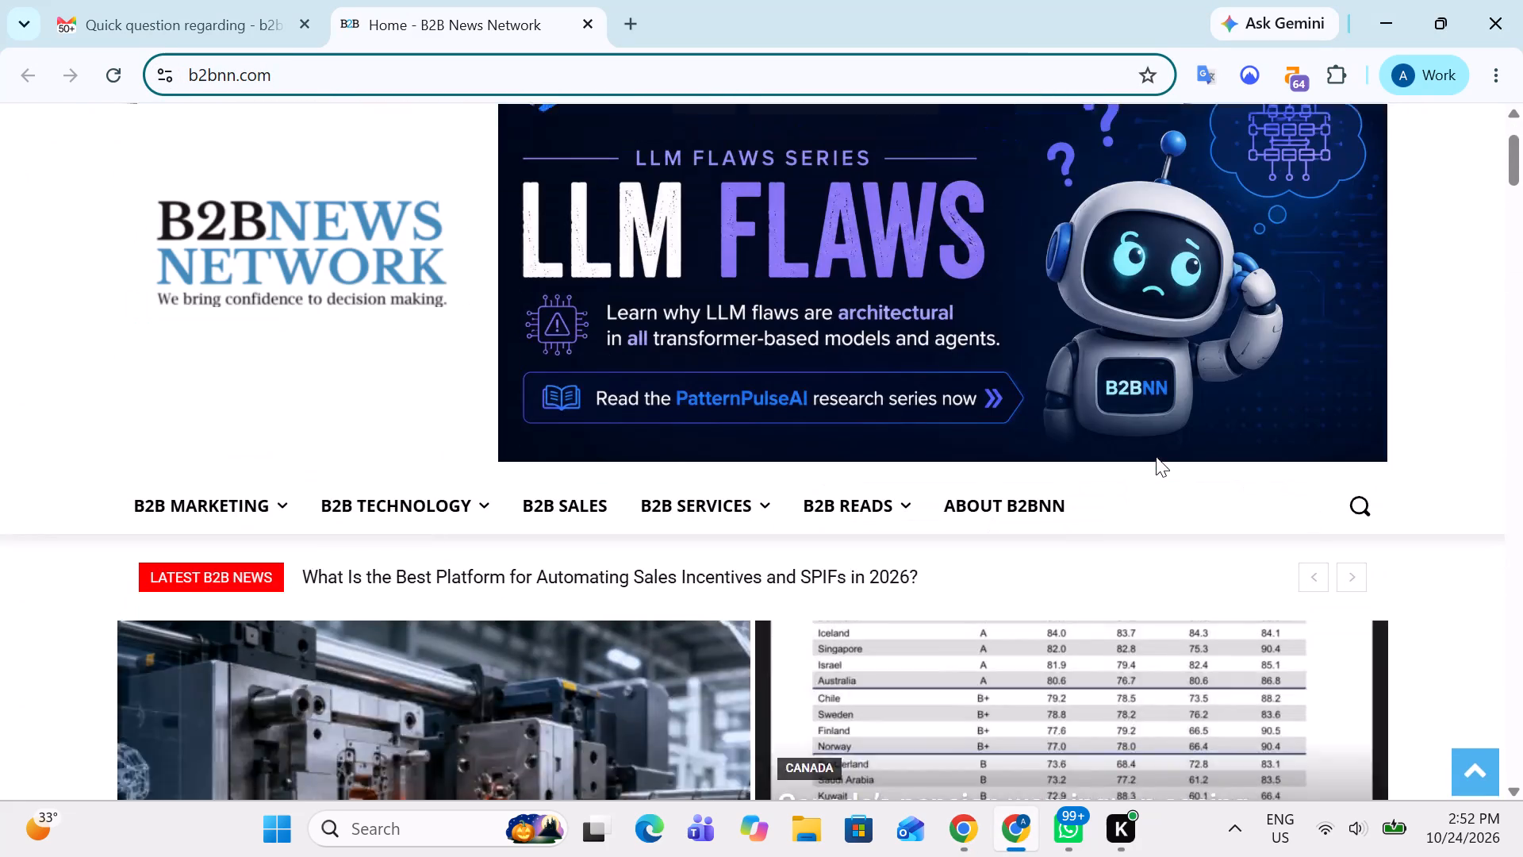
{"action": "left_click", "coordinate": [1287, 83]}
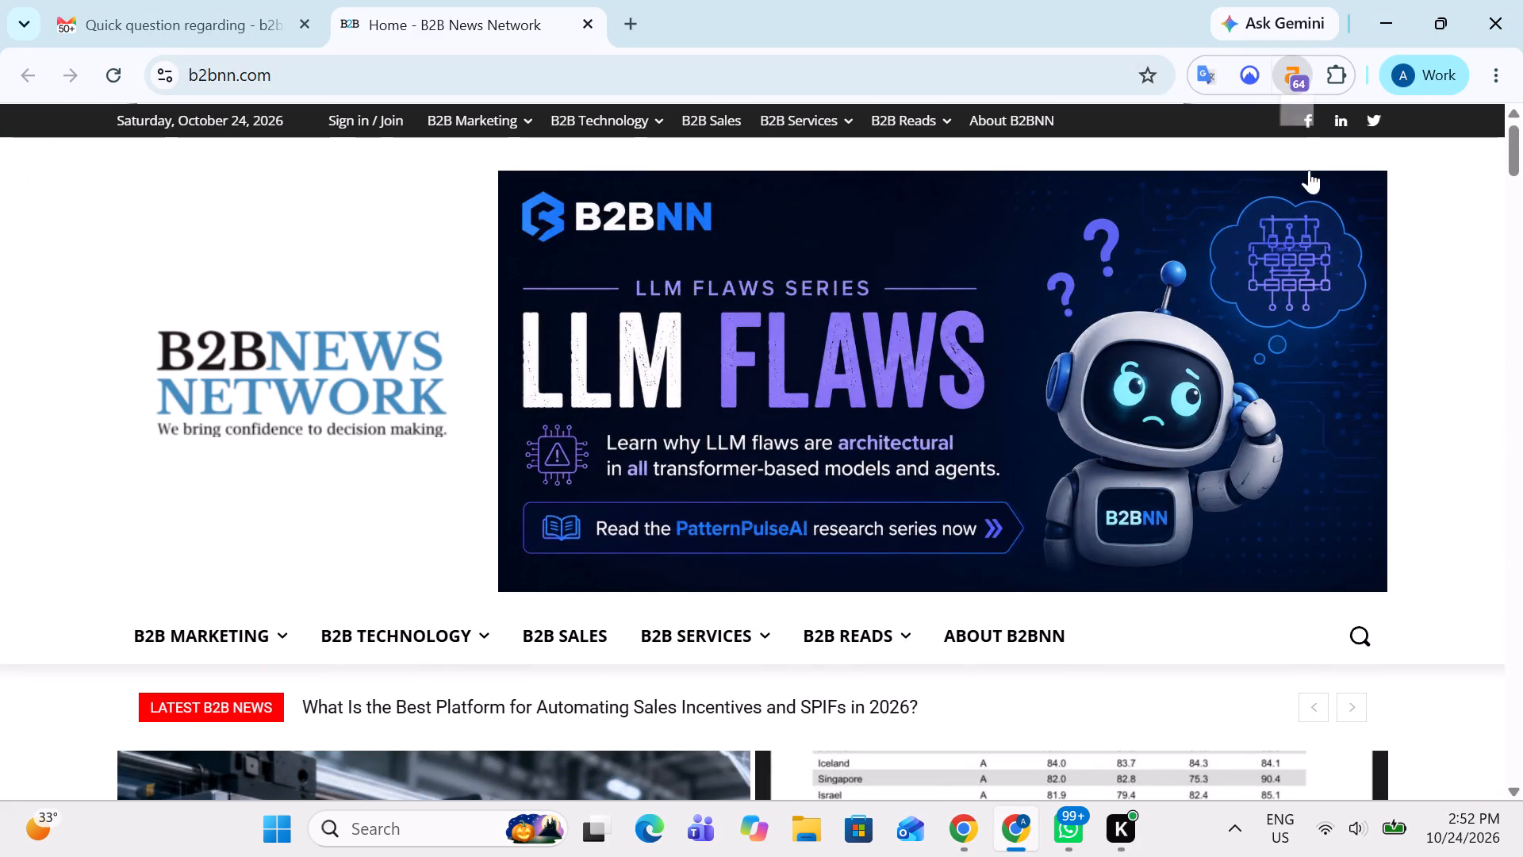
{"action": "key", "text": "alt+Tab"}
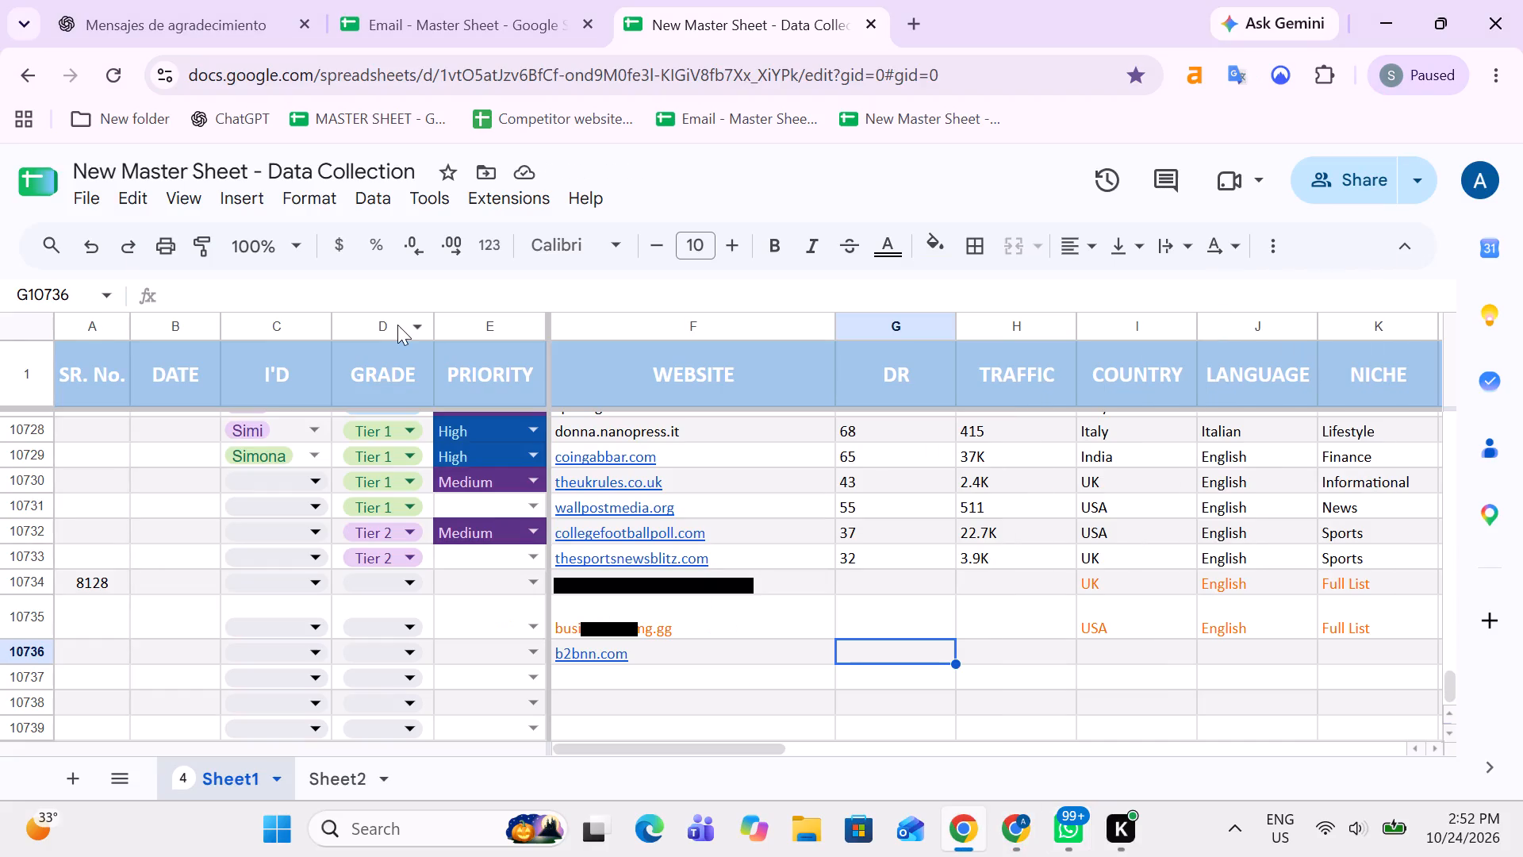
{"action": "type", "text": "64"}
{"action": "key", "text": "Right"}
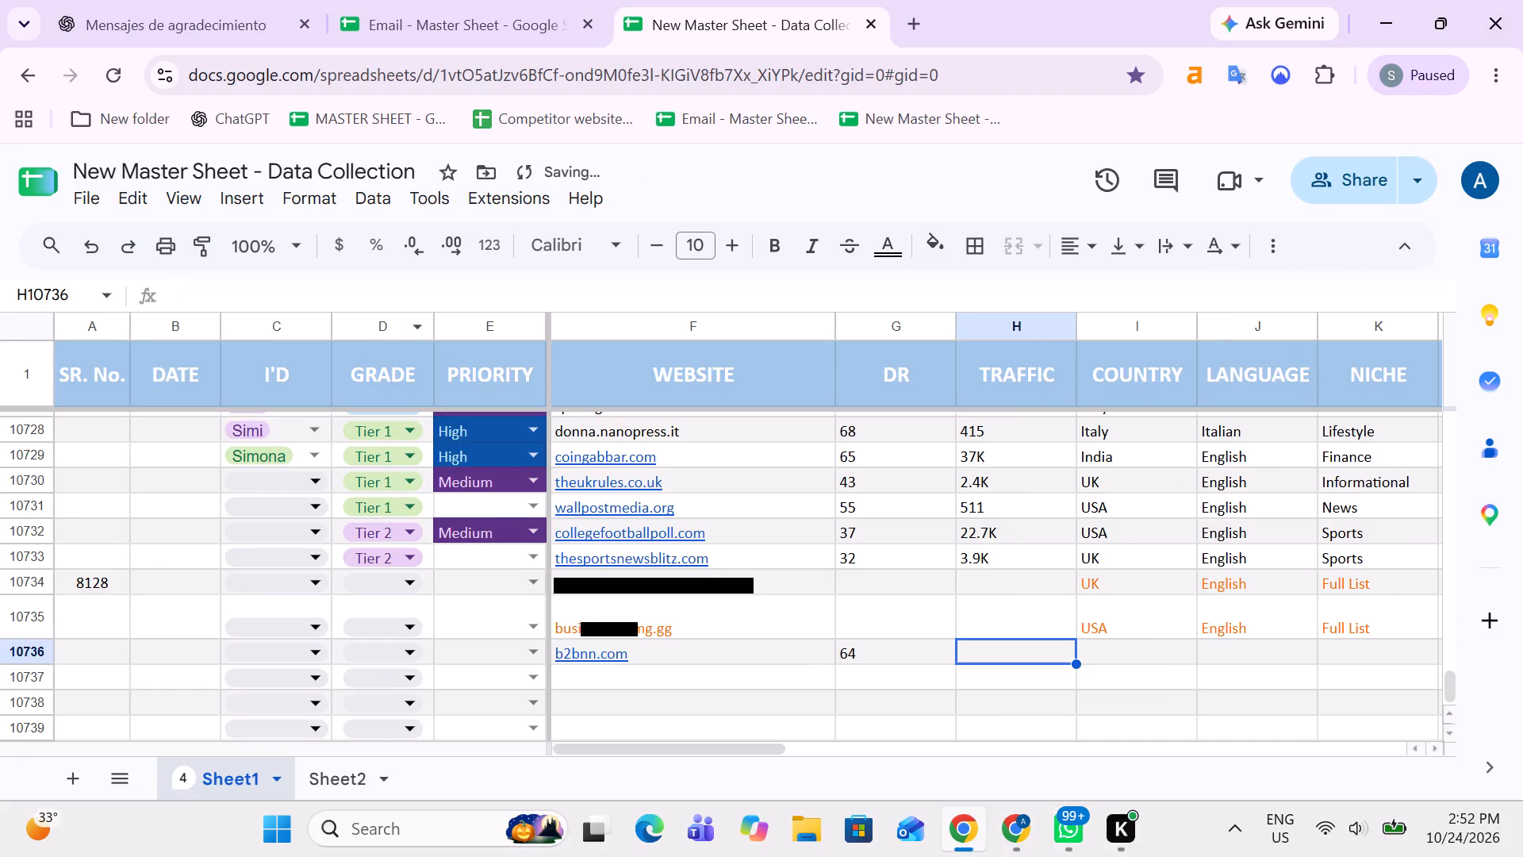
{"action": "type", "text": "4.1K"}
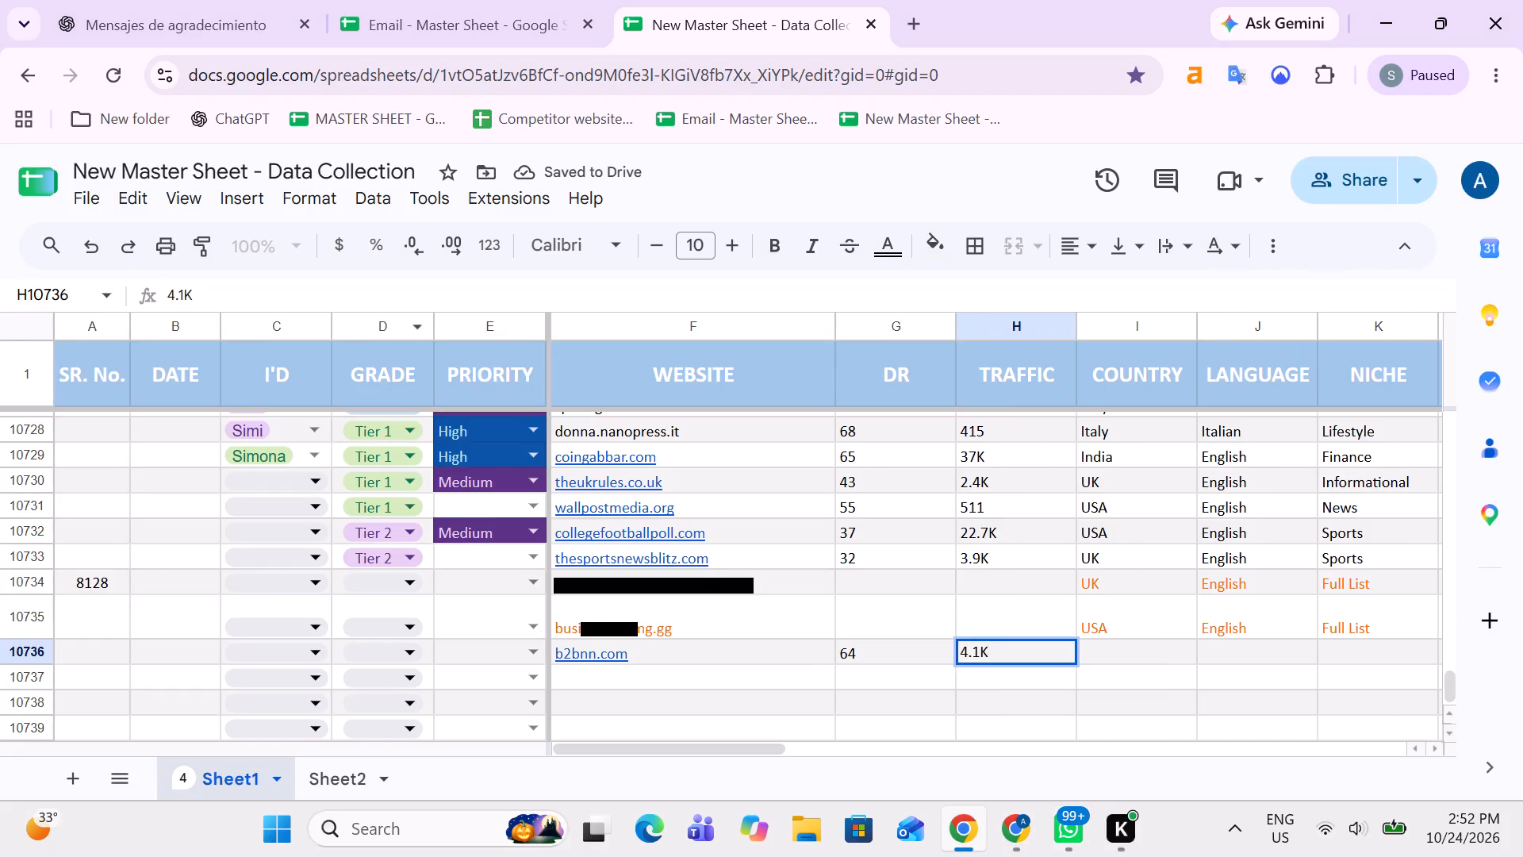
Fill in the b2bnn.com row with country USA, language English and niche News.
{"action": "key", "text": "Right"}
{"action": "type", "text": "US"}
{"action": "key", "text": "Right"}
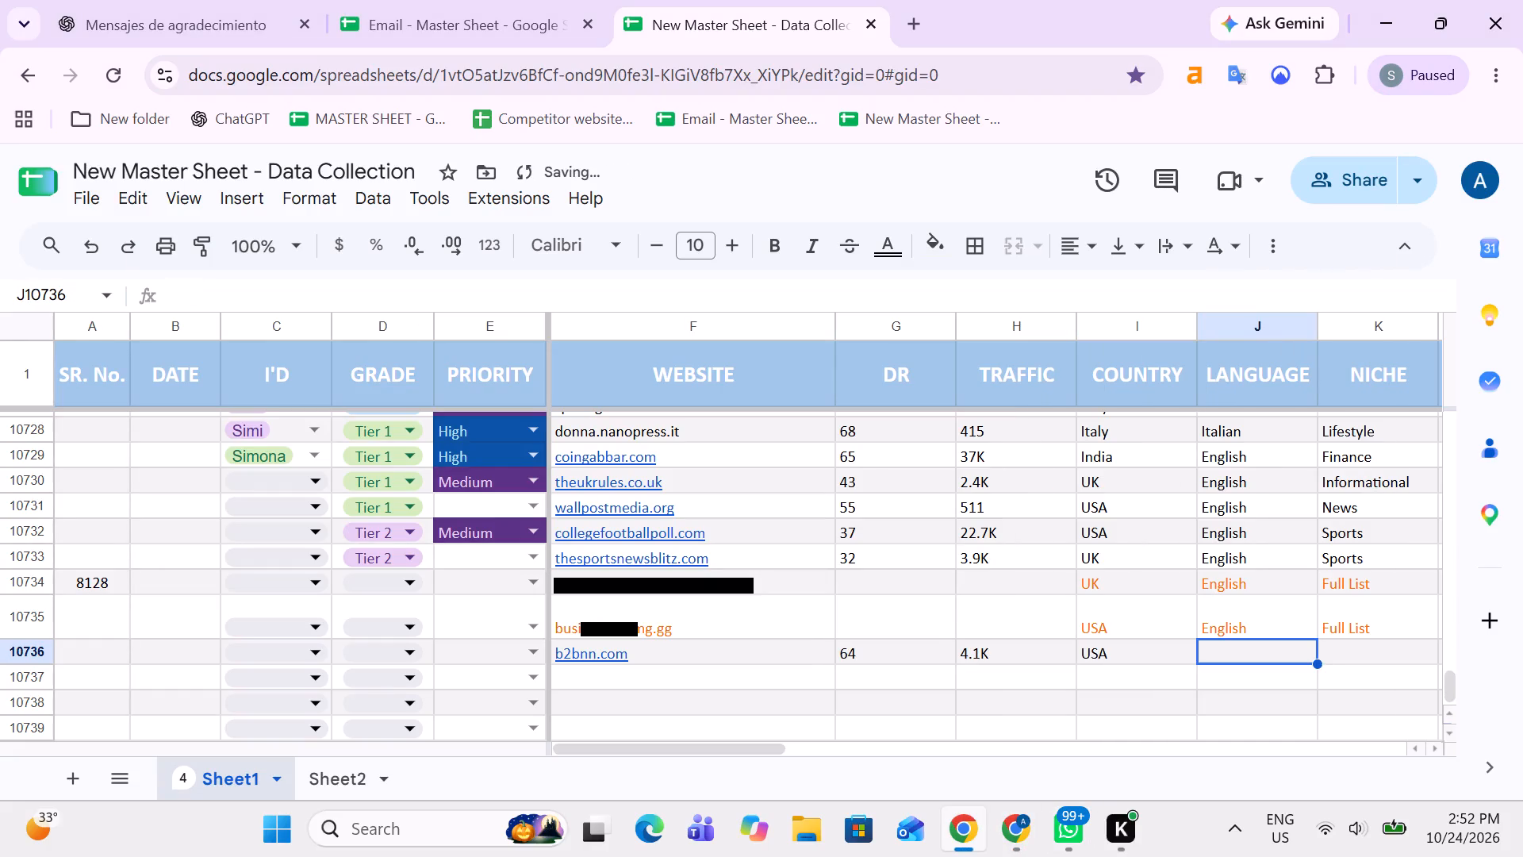
{"action": "type", "text": "En"}
{"action": "key", "text": "Right"}
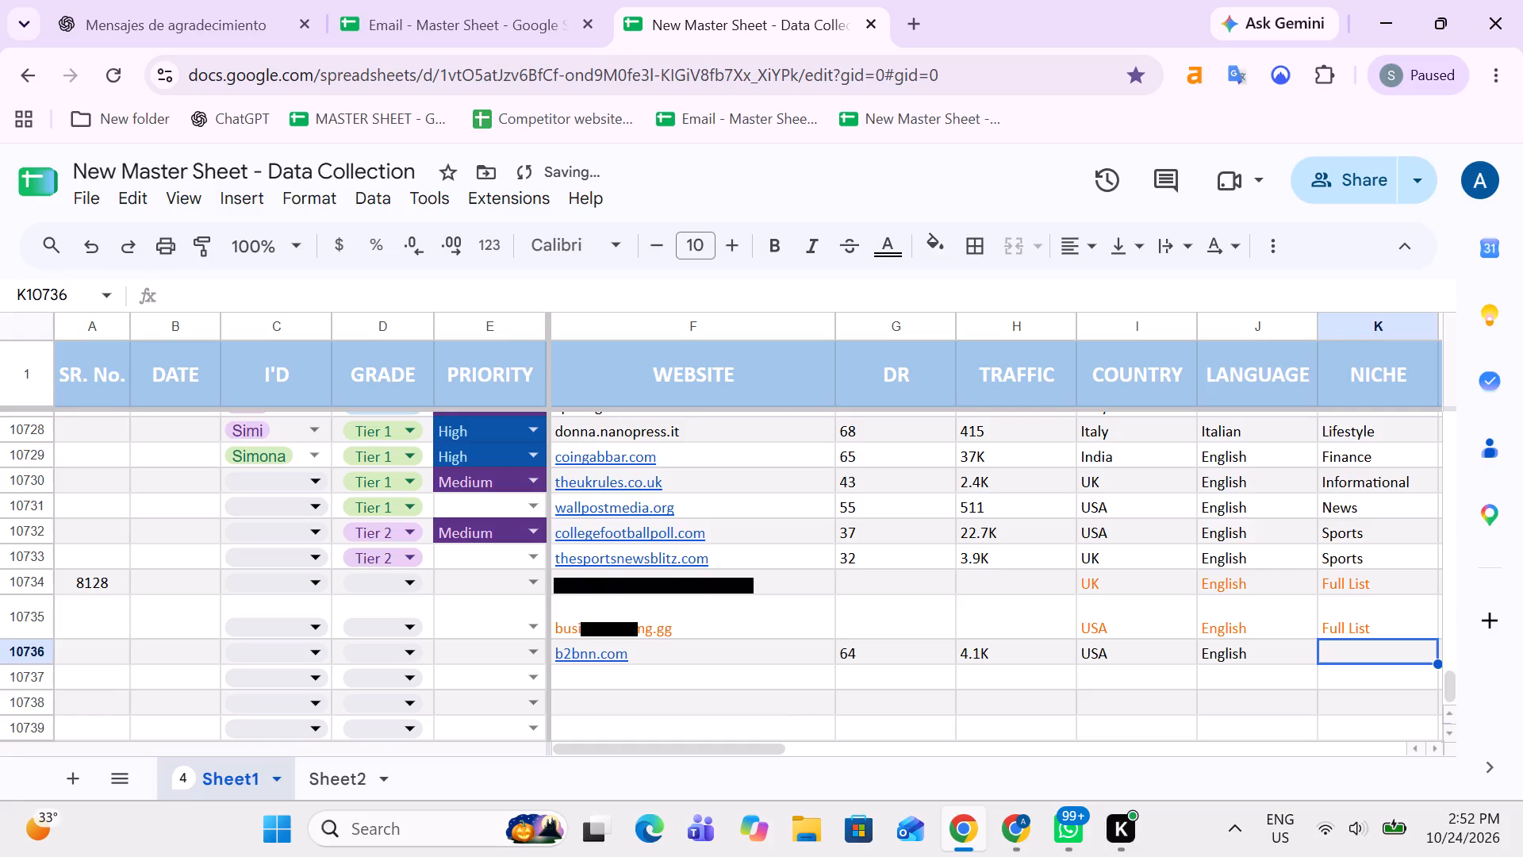
{"action": "type", "text": "Ne"}
{"action": "key", "text": "Right"}
{"action": "key", "text": "Right"}
{"action": "key", "text": "Right"}
{"action": "key", "text": "Left"}
{"action": "key", "text": "Left"}
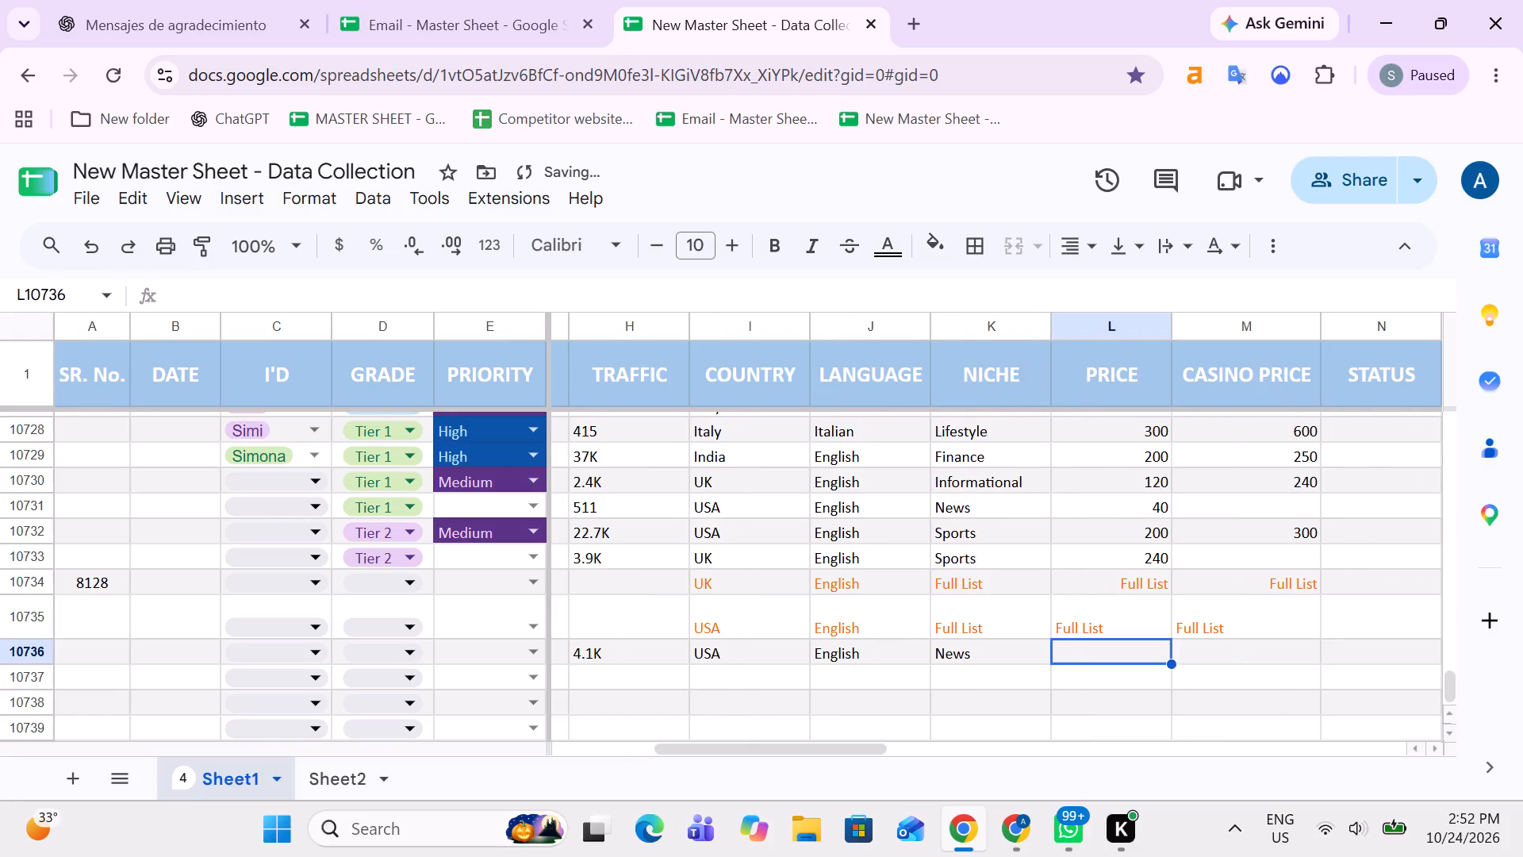
Search the B2B News Network website for "Netbet".
{"action": "key", "text": "alt+Tab"}
{"action": "key", "text": "alt+Tab"}
{"action": "key", "text": "Left"}
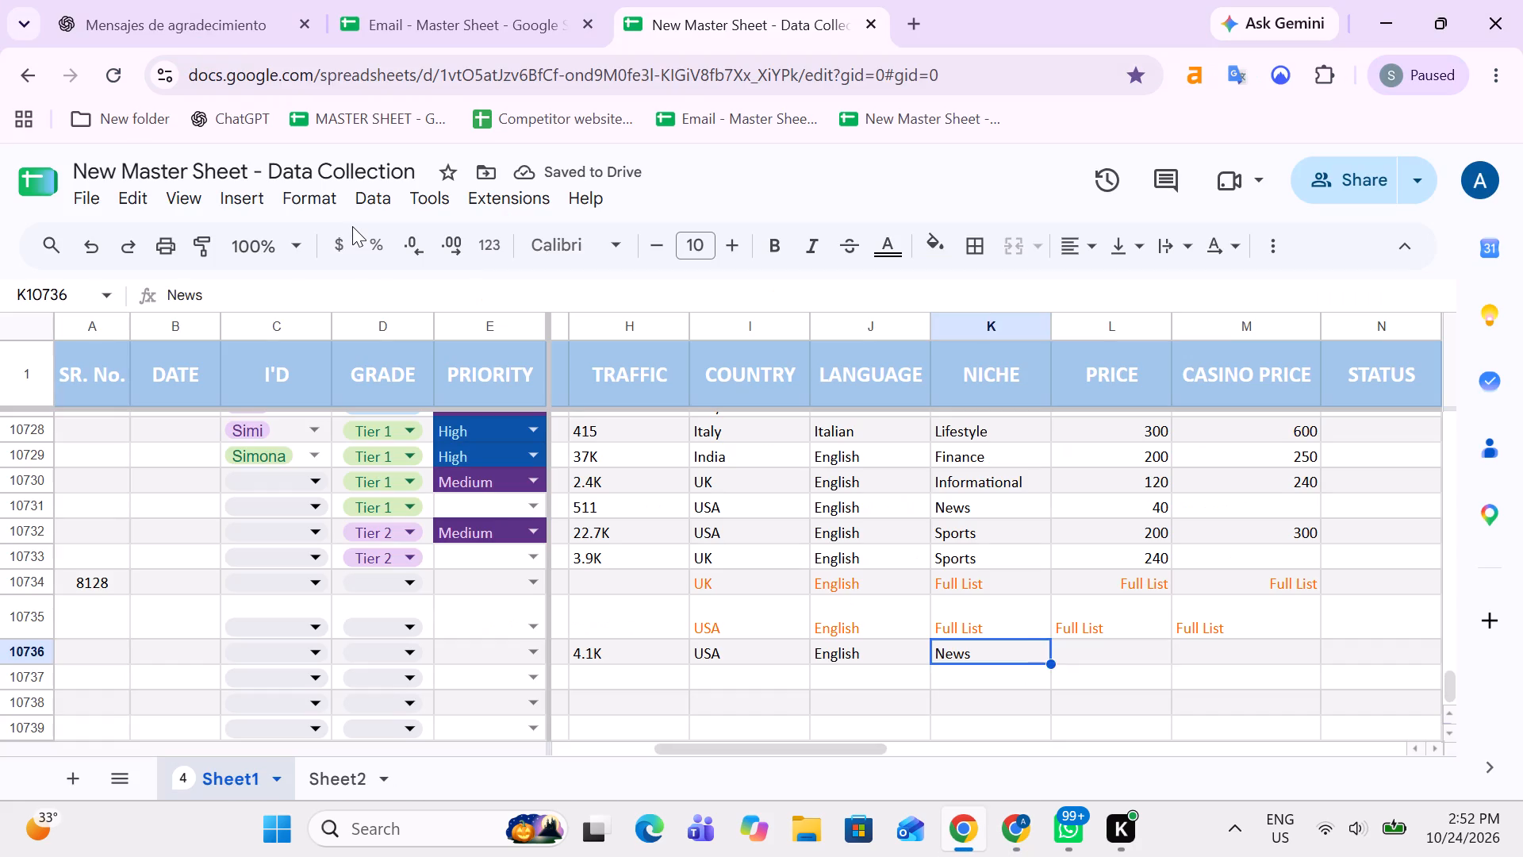
{"action": "key", "text": "Right"}
{"action": "key", "text": "alt+Tab"}
{"action": "left_click", "coordinate": [0, 367]}
{"action": "scroll", "coordinate": [831, 484], "scroll_direction": "up", "scroll_amount": 6}
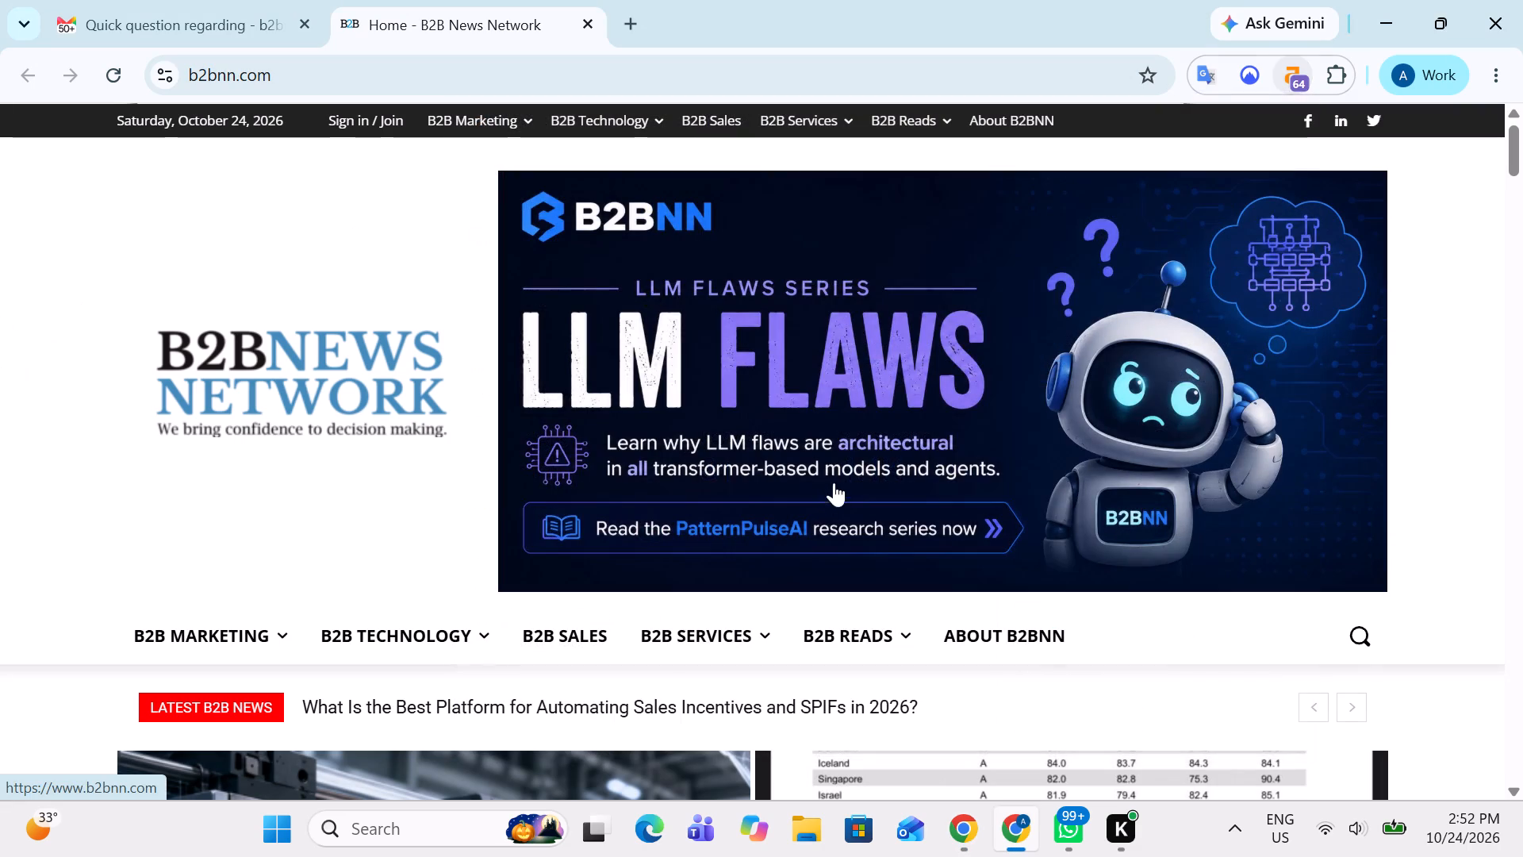
{"action": "left_click", "coordinate": [1375, 633]}
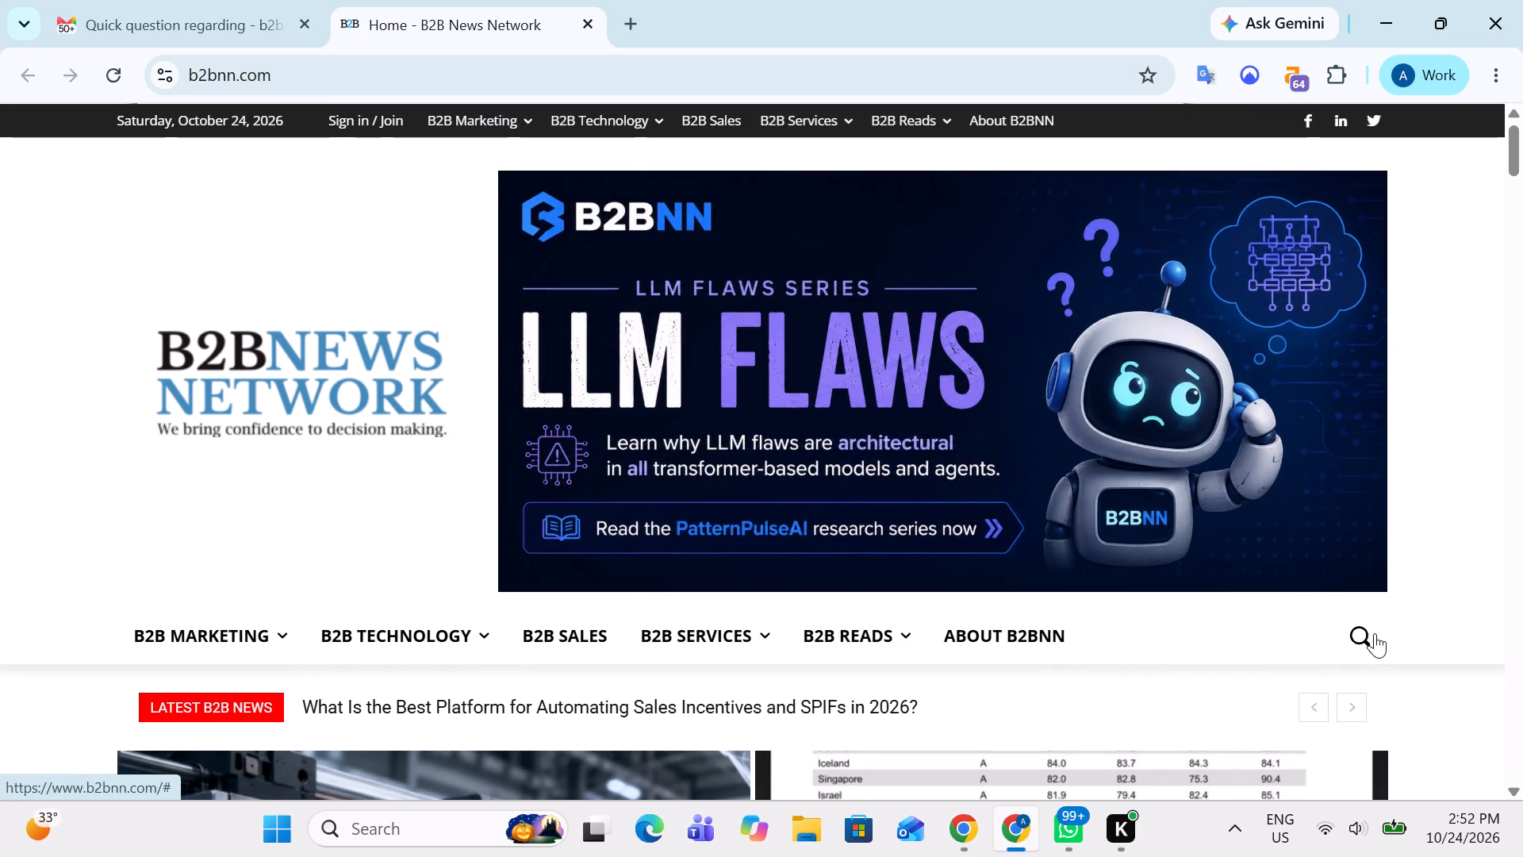
{"action": "type", "text": "Net"}
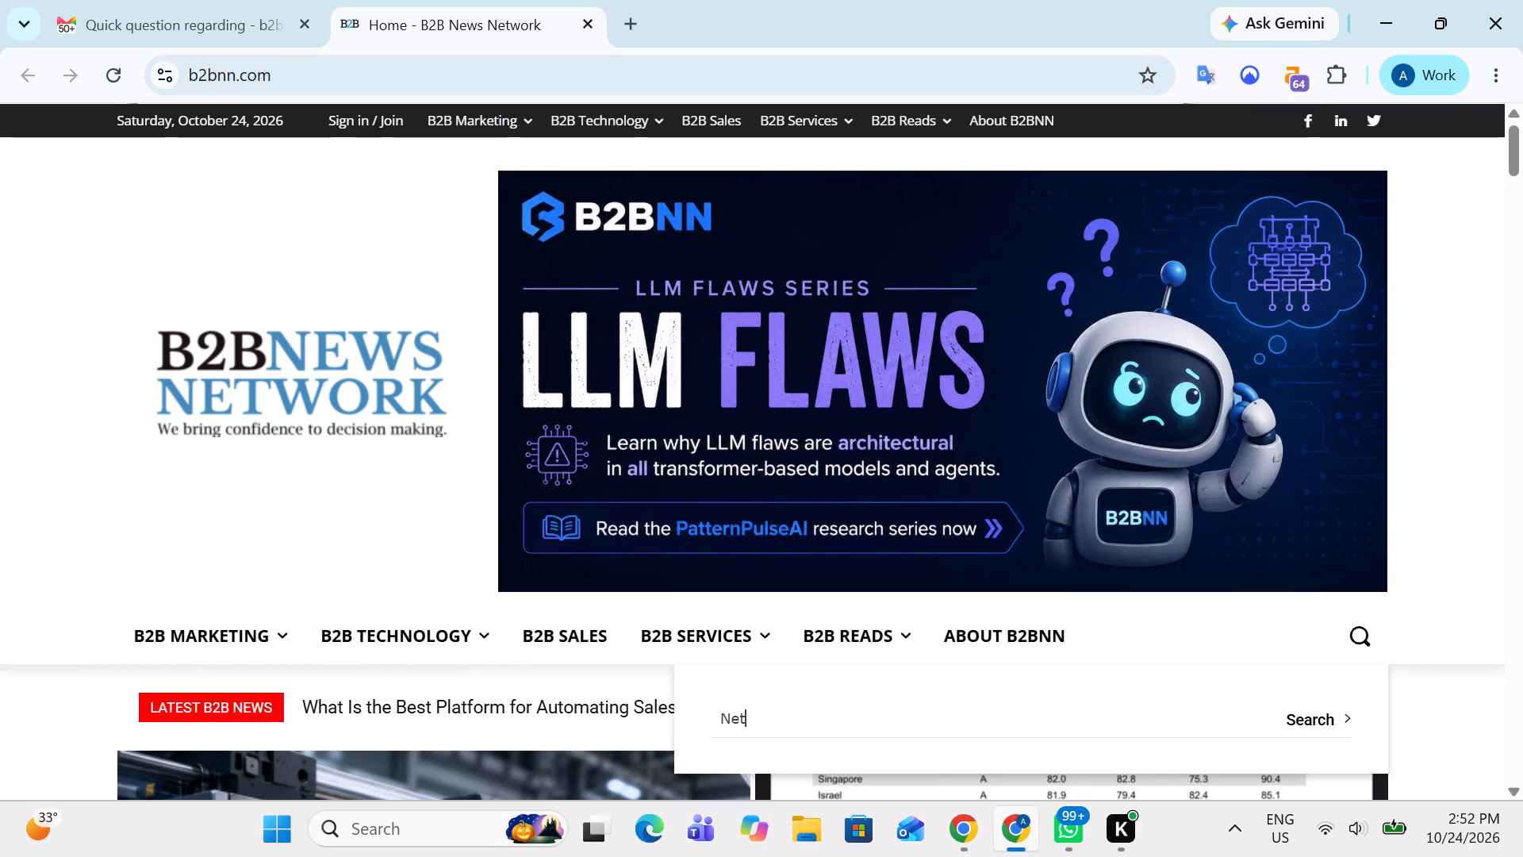
{"action": "type", "text": "bet"}
{"action": "key", "text": "Return"}
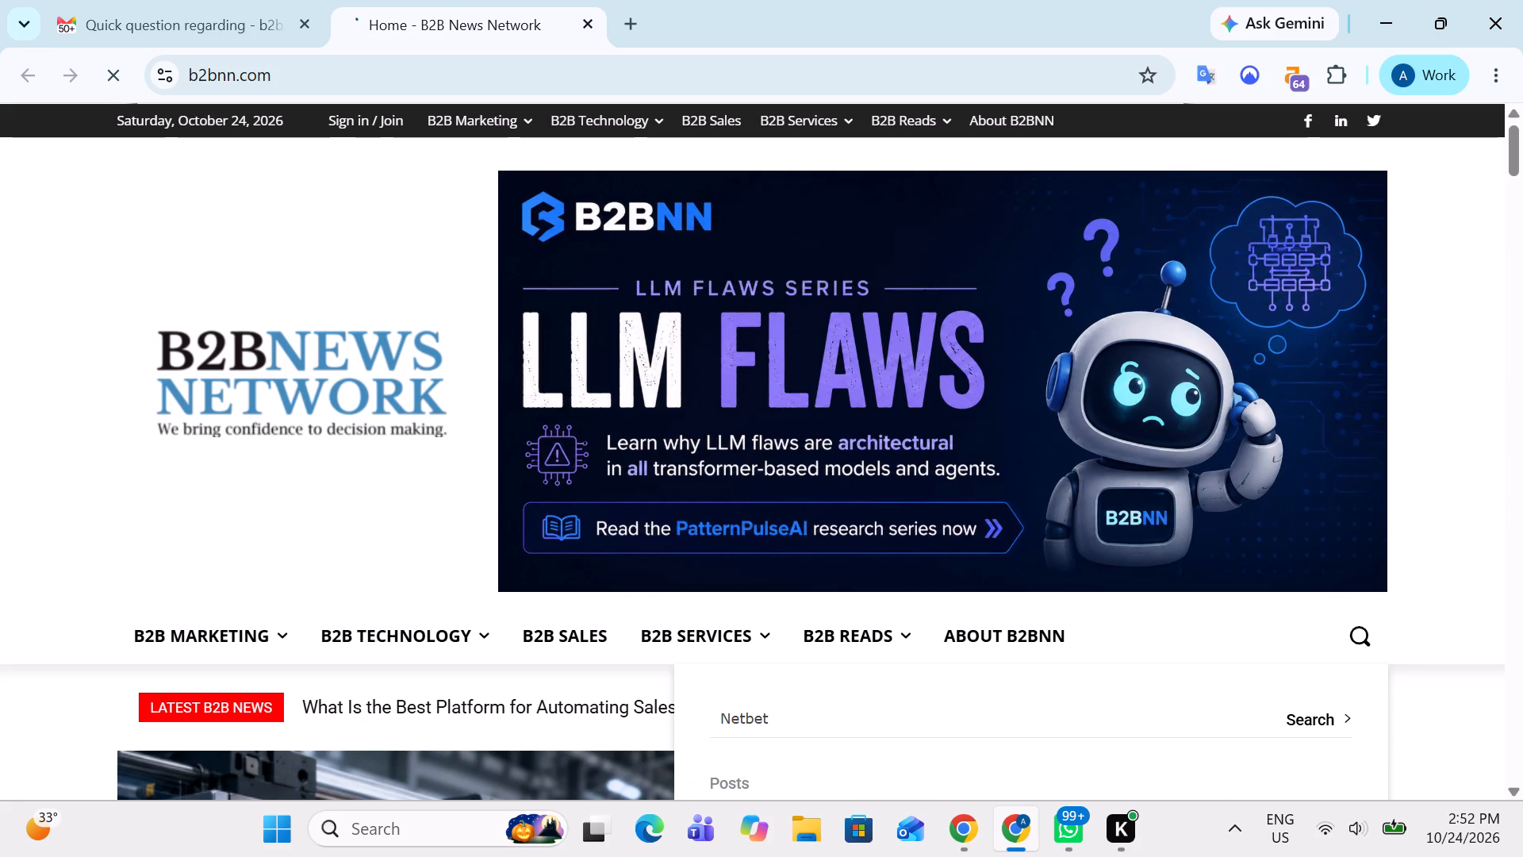
Check the Netbet search result, "The Beginner's Guide to Content Marketing", for a betting link, and close the B2B News Network pages.
{"action": "scroll", "coordinate": [731, 716], "scroll_direction": "down", "scroll_amount": 2}
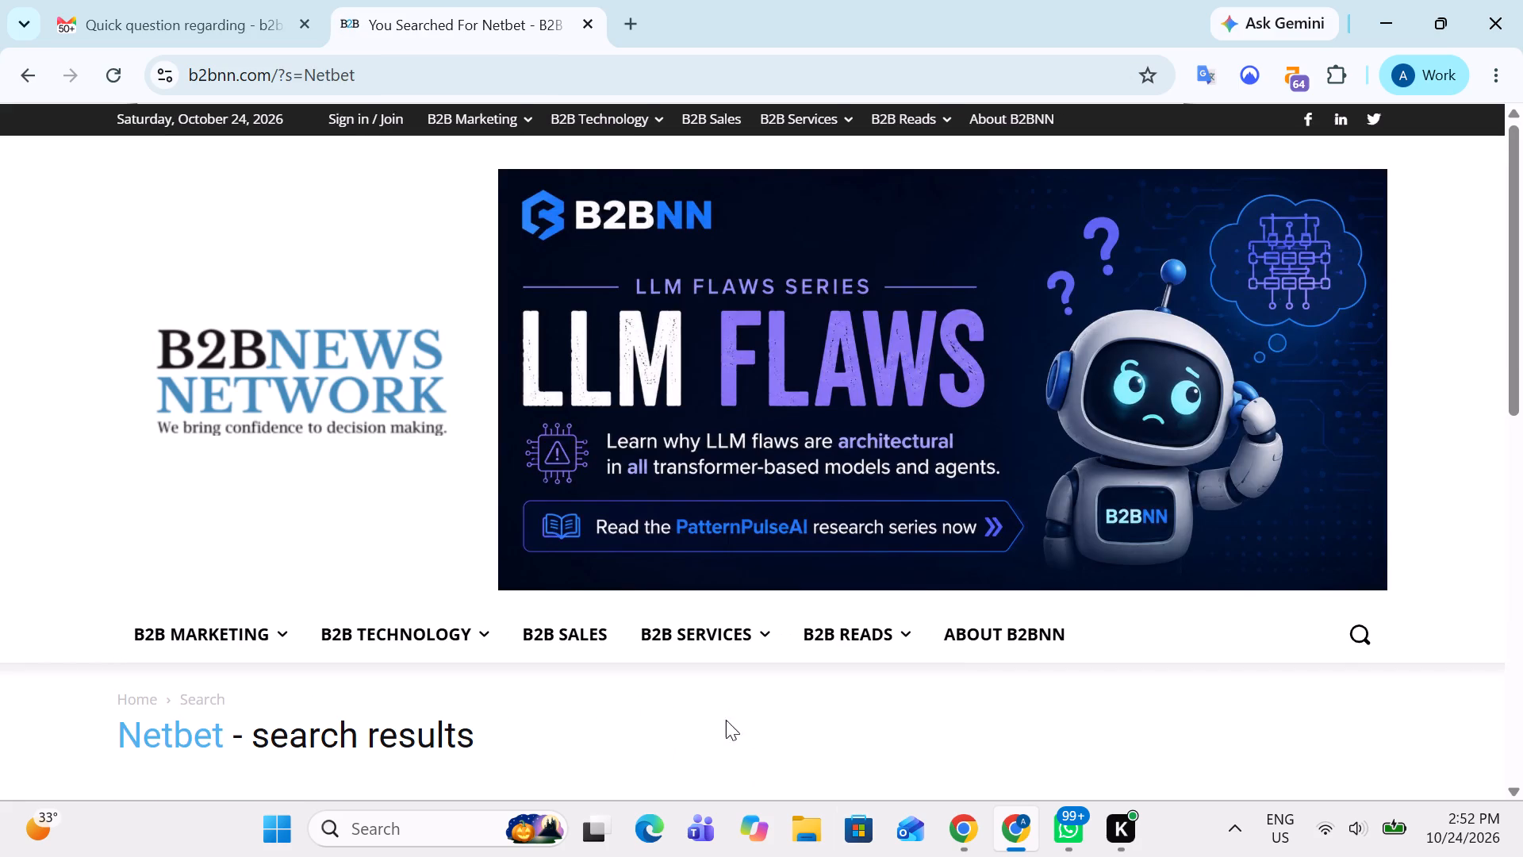
{"action": "scroll", "coordinate": [726, 720], "scroll_direction": "down", "scroll_amount": 2}
{"action": "scroll", "coordinate": [443, 541], "scroll_direction": "down", "scroll_amount": 3}
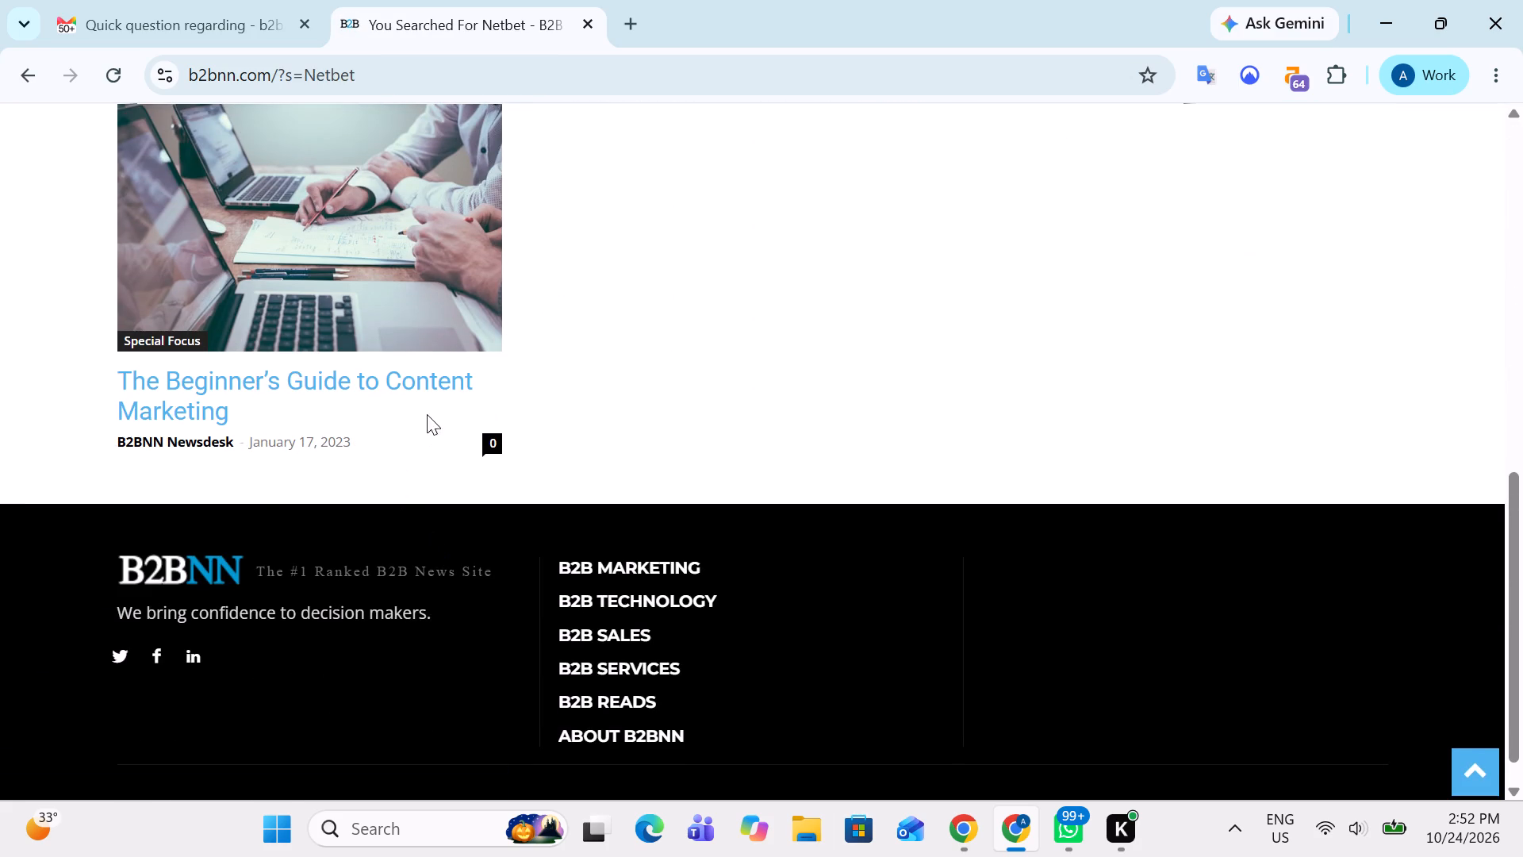
{"action": "left_click", "coordinate": [435, 386], "text": "ctrl"}
{"action": "left_click", "coordinate": [678, 0]}
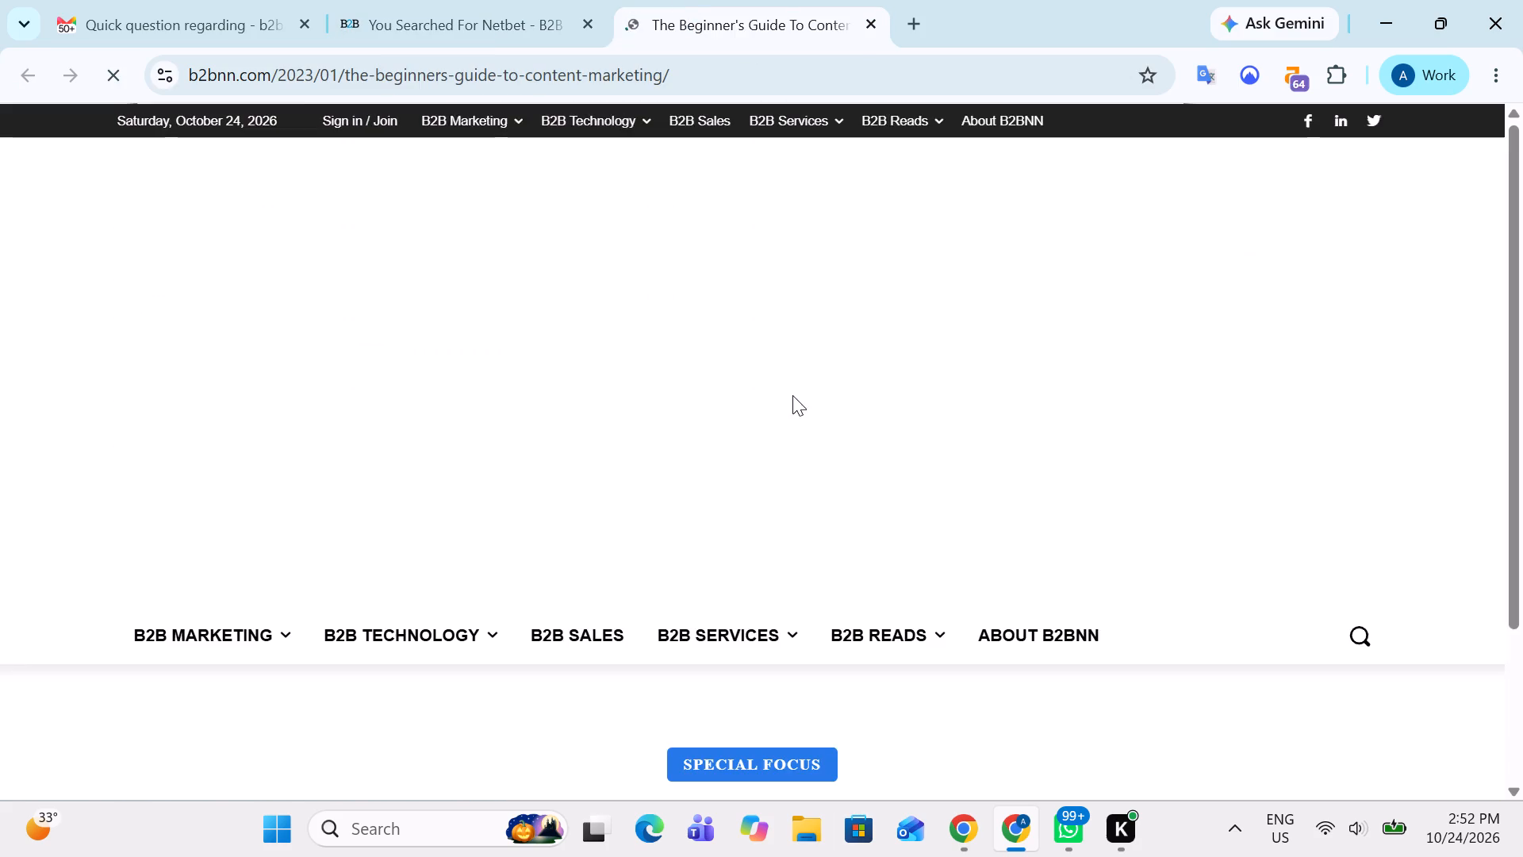
{"action": "scroll", "coordinate": [669, 540], "scroll_direction": "down", "scroll_amount": 5}
{"action": "scroll", "coordinate": [559, 587], "scroll_direction": "down", "scroll_amount": 5}
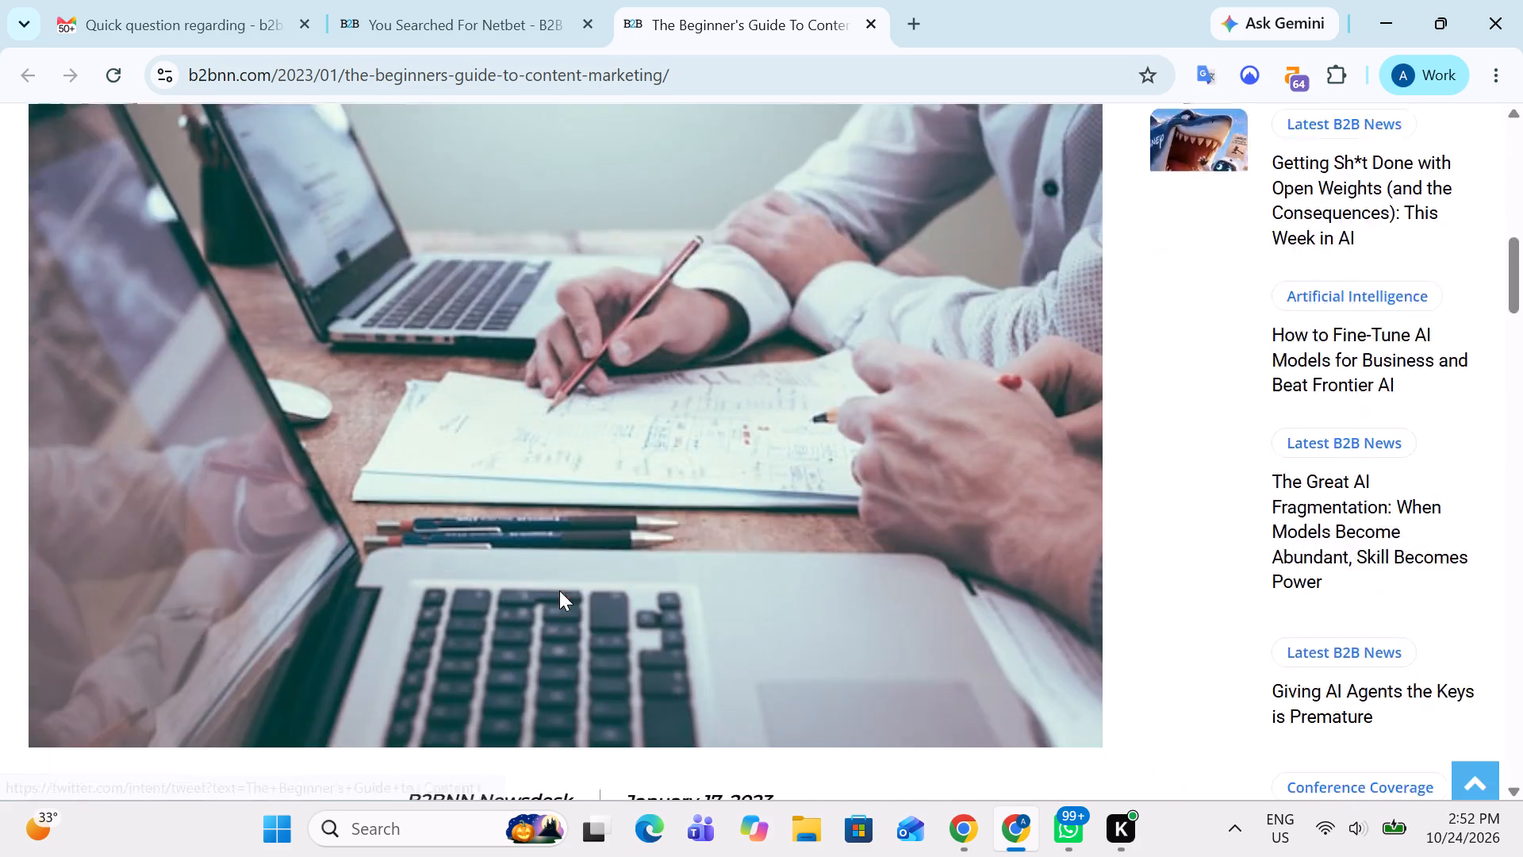
{"action": "scroll", "coordinate": [567, 594], "scroll_direction": "down", "scroll_amount": 5}
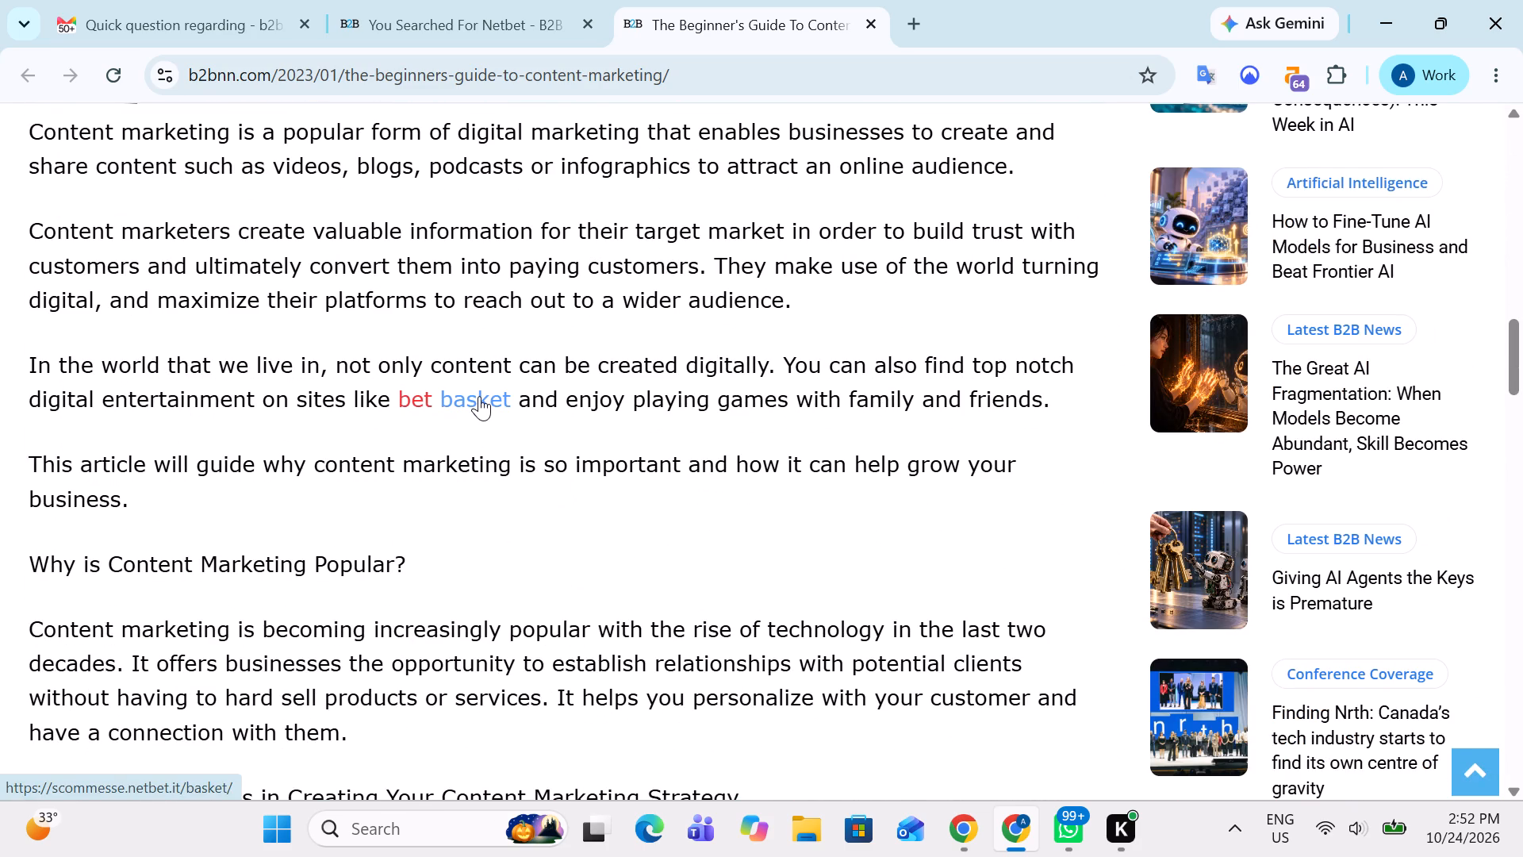
{"action": "left_click", "coordinate": [882, 7]}
{"action": "left_click", "coordinate": [875, 14]}
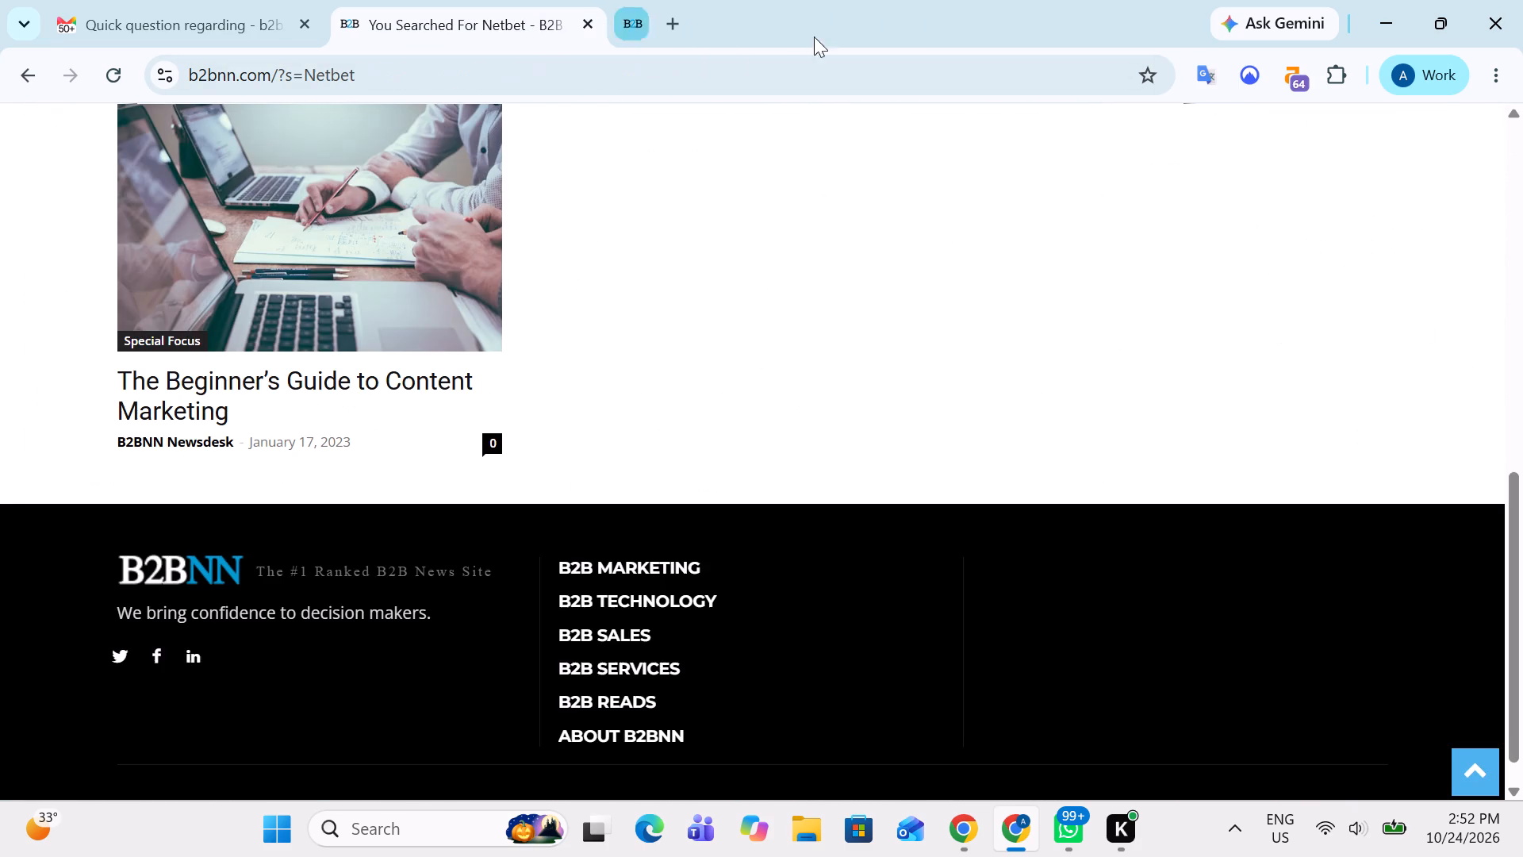
{"action": "left_click", "coordinate": [582, 23]}
{"action": "scroll", "coordinate": [811, 494], "scroll_direction": "down", "scroll_amount": 2}
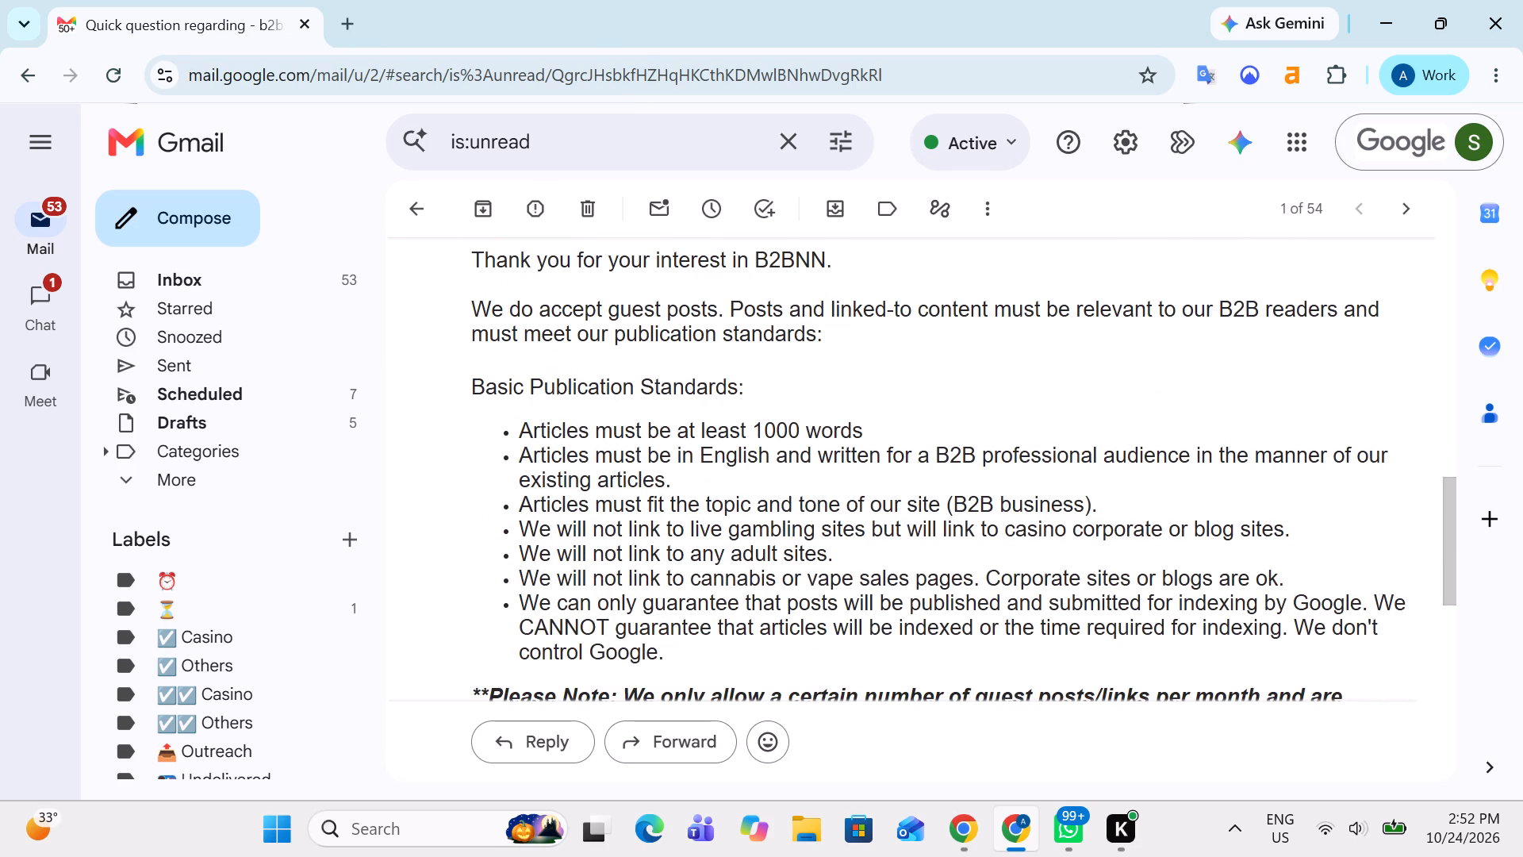
{"action": "scroll", "coordinate": [814, 501], "scroll_direction": "down", "scroll_amount": 4}
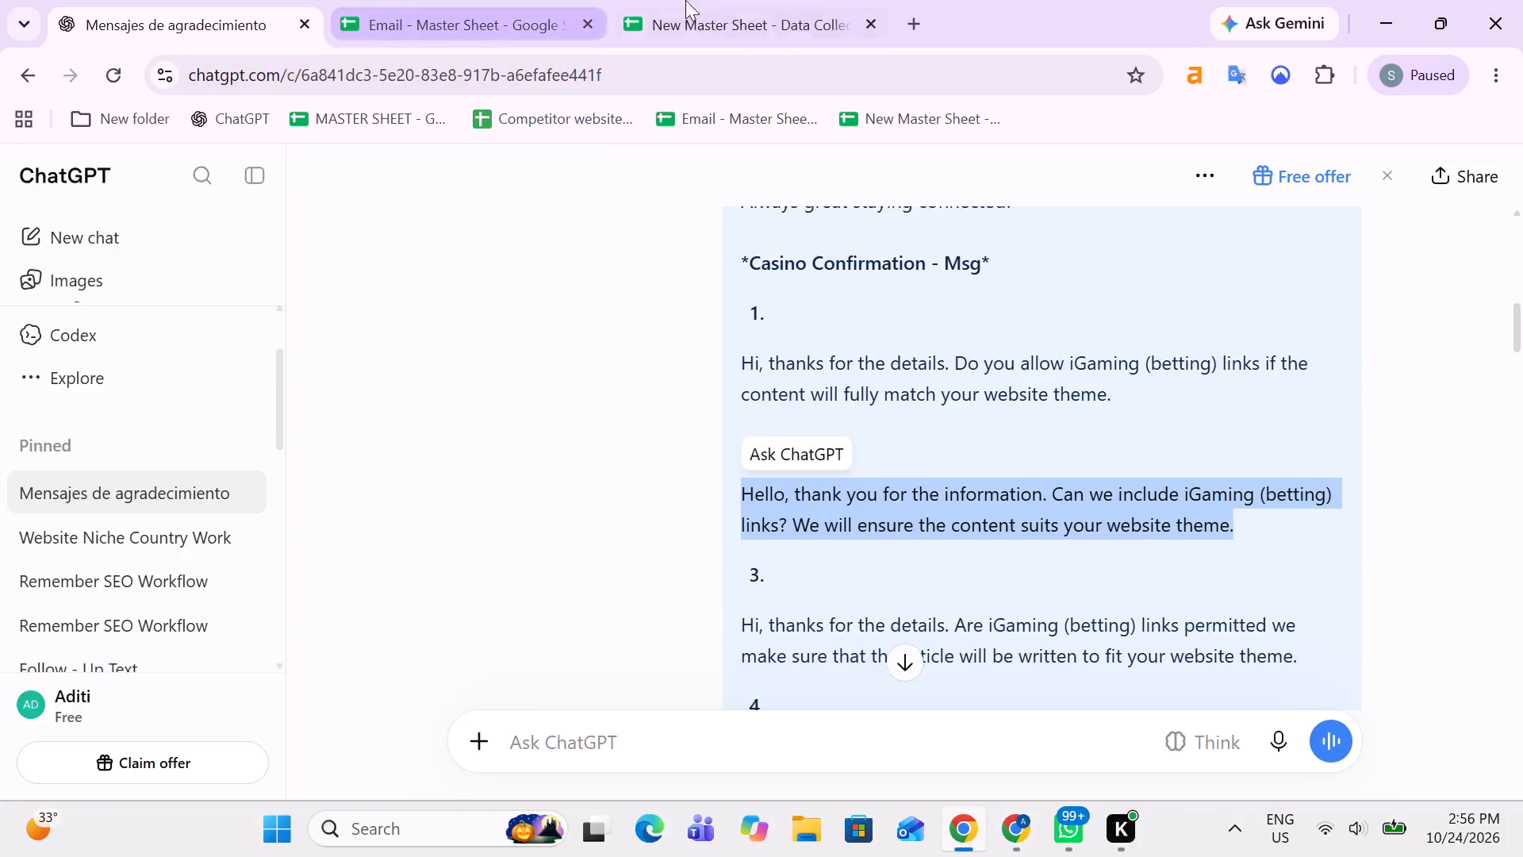
{"action": "left_click", "coordinate": [736, 0]}
{"action": "key", "text": "Right"}
{"action": "key", "text": "Left"}
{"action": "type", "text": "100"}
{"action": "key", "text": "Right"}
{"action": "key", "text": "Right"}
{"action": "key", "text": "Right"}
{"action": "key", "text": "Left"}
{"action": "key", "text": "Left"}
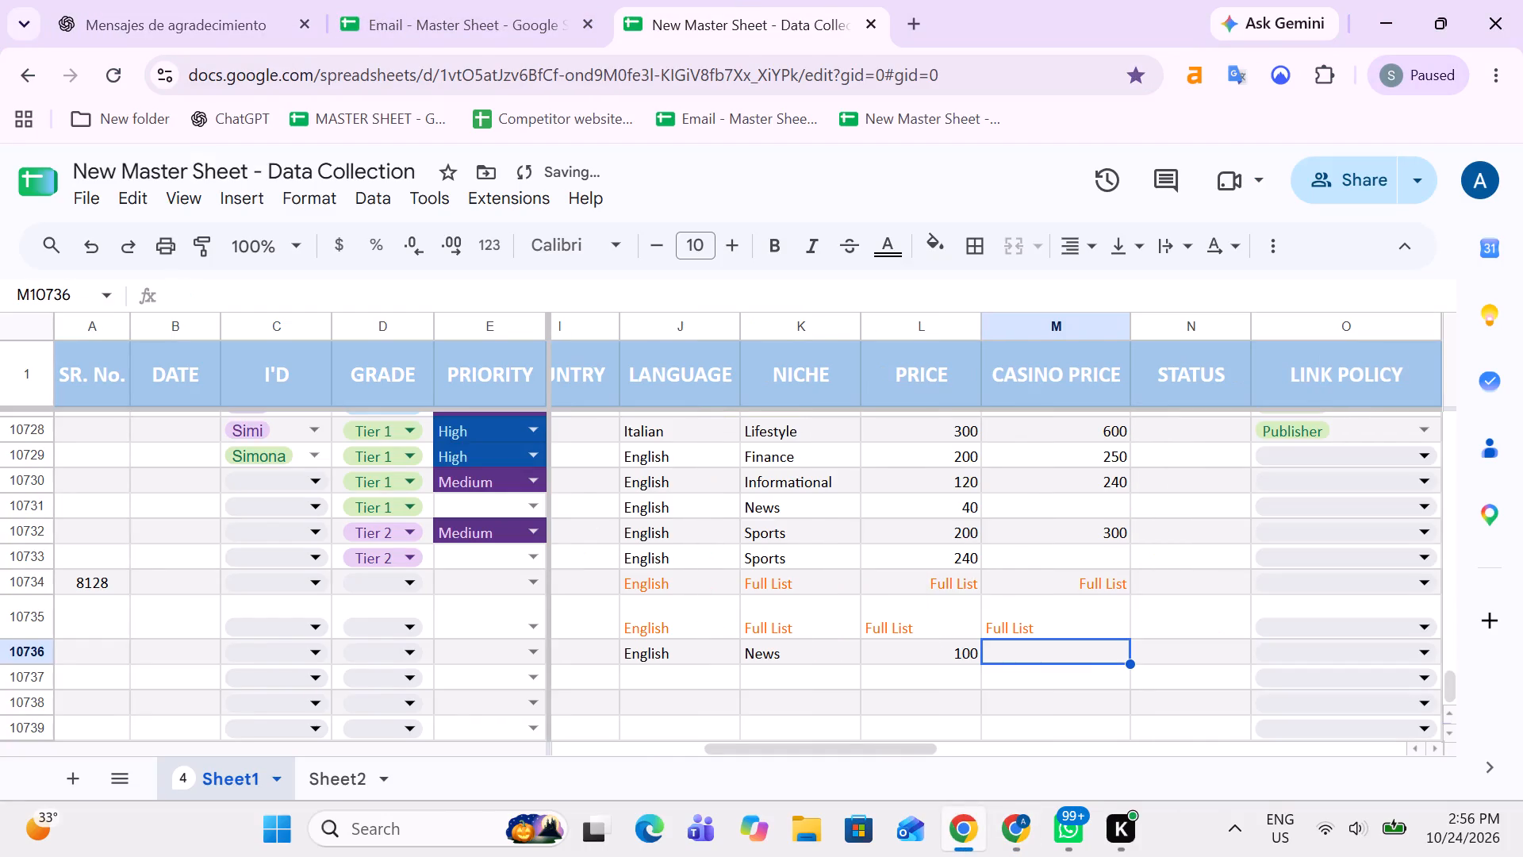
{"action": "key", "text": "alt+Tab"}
{"action": "scroll", "coordinate": [939, 405], "scroll_direction": "down", "scroll_amount": 6}
{"action": "scroll", "coordinate": [894, 492], "scroll_direction": "down", "scroll_amount": 3}
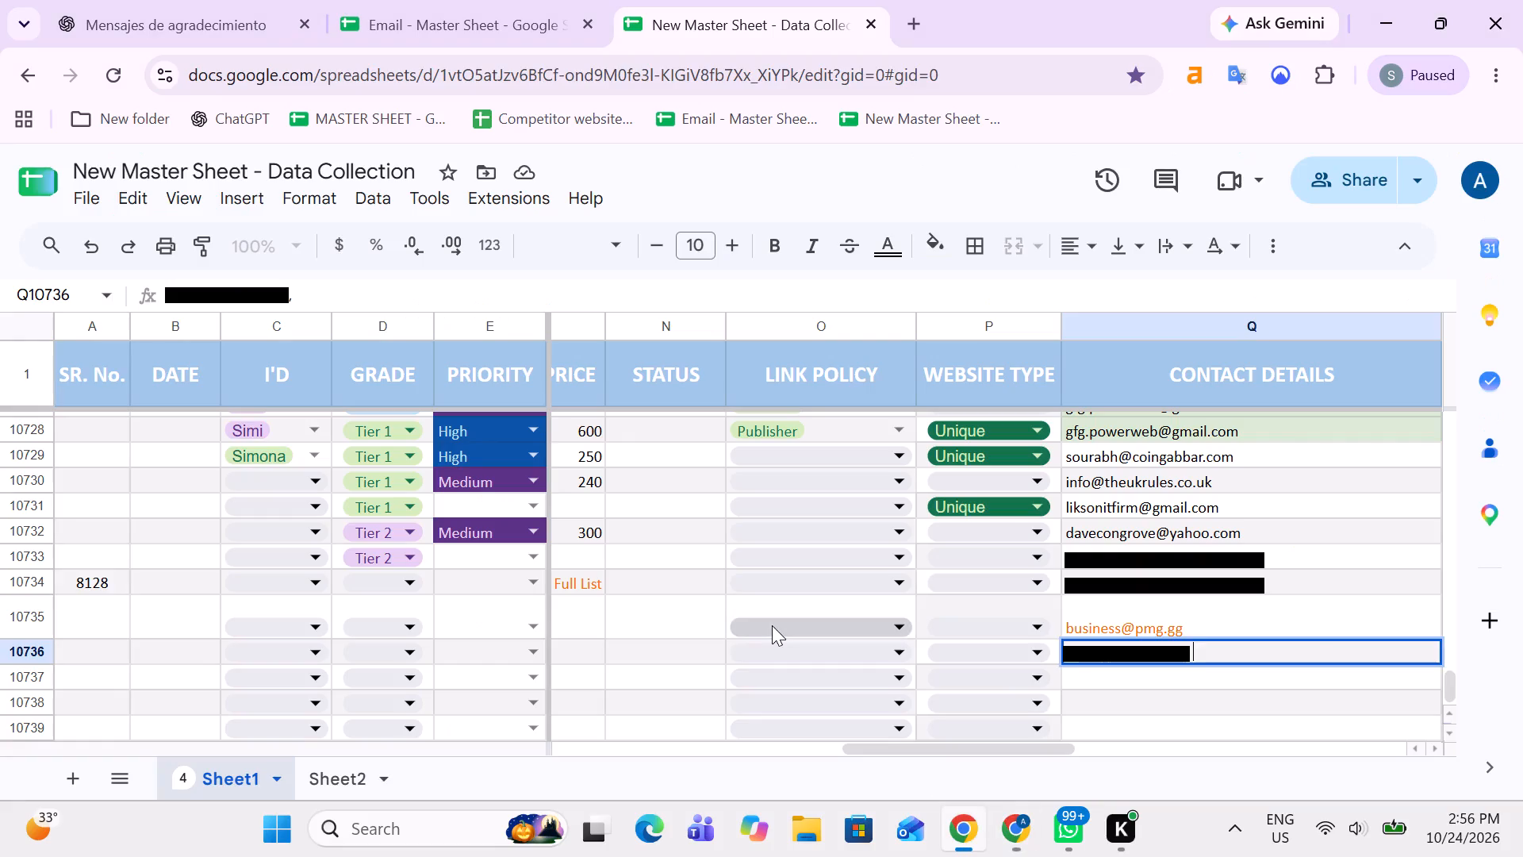
{"action": "key", "text": "ctrl+v"}
{"action": "left_click", "coordinate": [1229, 675]}
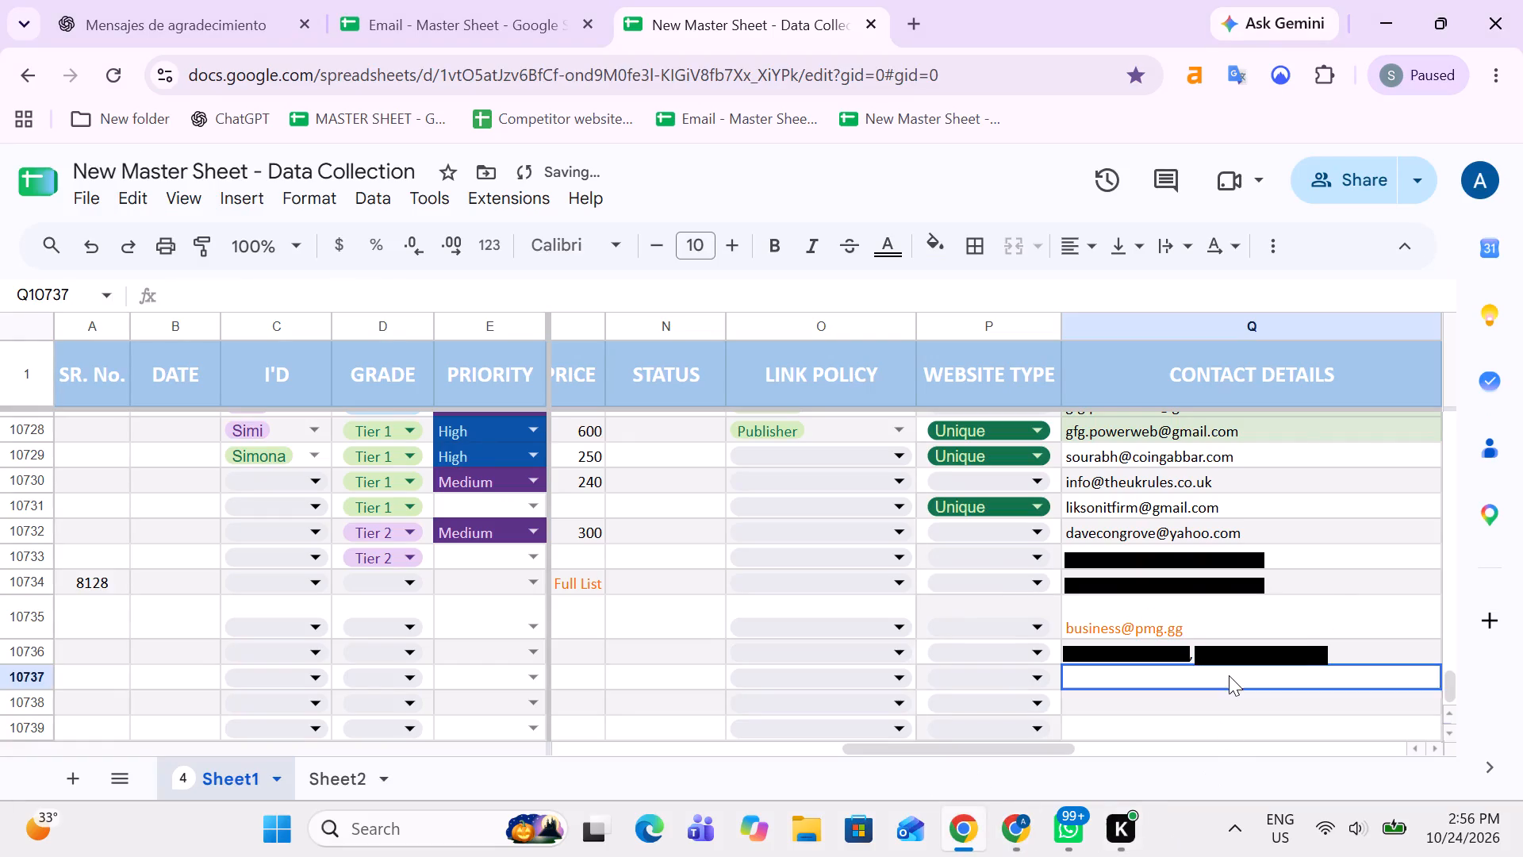
{"action": "key", "text": "Up"}
{"action": "key", "text": "Right"}
{"action": "key", "text": "Left"}
{"action": "key", "text": "Left"}
{"action": "key", "text": "alt+Tab"}
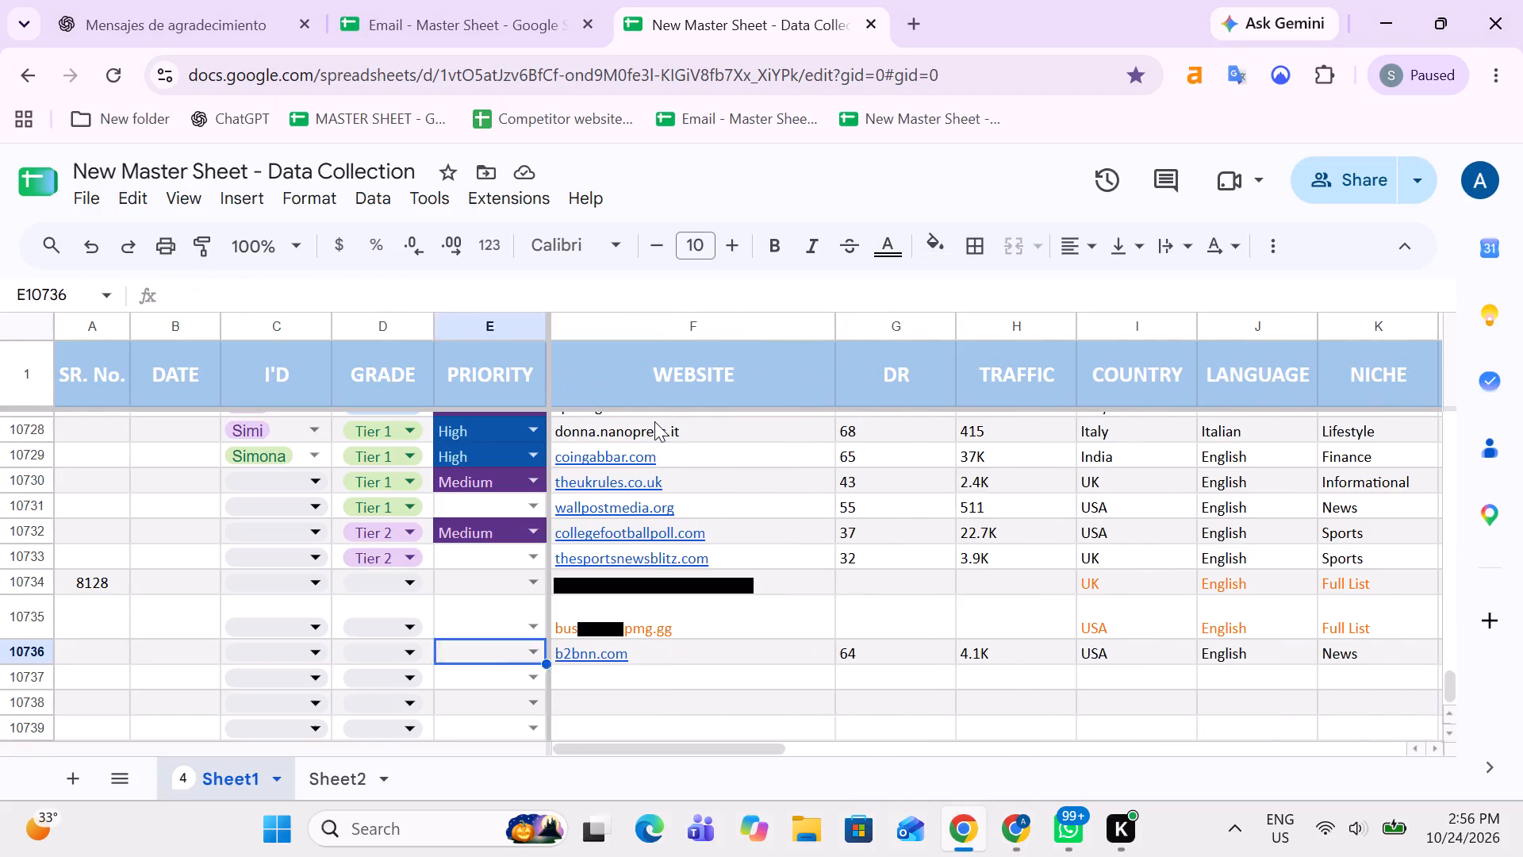
{"action": "key", "text": "Right"}
{"action": "key", "text": "Right"}
{"action": "key", "text": "Right"}
{"action": "key", "text": "Right"}
{"action": "key", "text": "Right"}
{"action": "key", "text": "Right"}
{"action": "key", "text": "Left"}
{"action": "key", "text": "Left"}
{"action": "key", "text": "Right"}
{"action": "key", "text": "Right"}
{"action": "key", "text": "Right"}
{"action": "key", "text": "Right"}
{"action": "key", "text": "Right"}
{"action": "key", "text": "Right"}
{"action": "key", "text": "Right"}
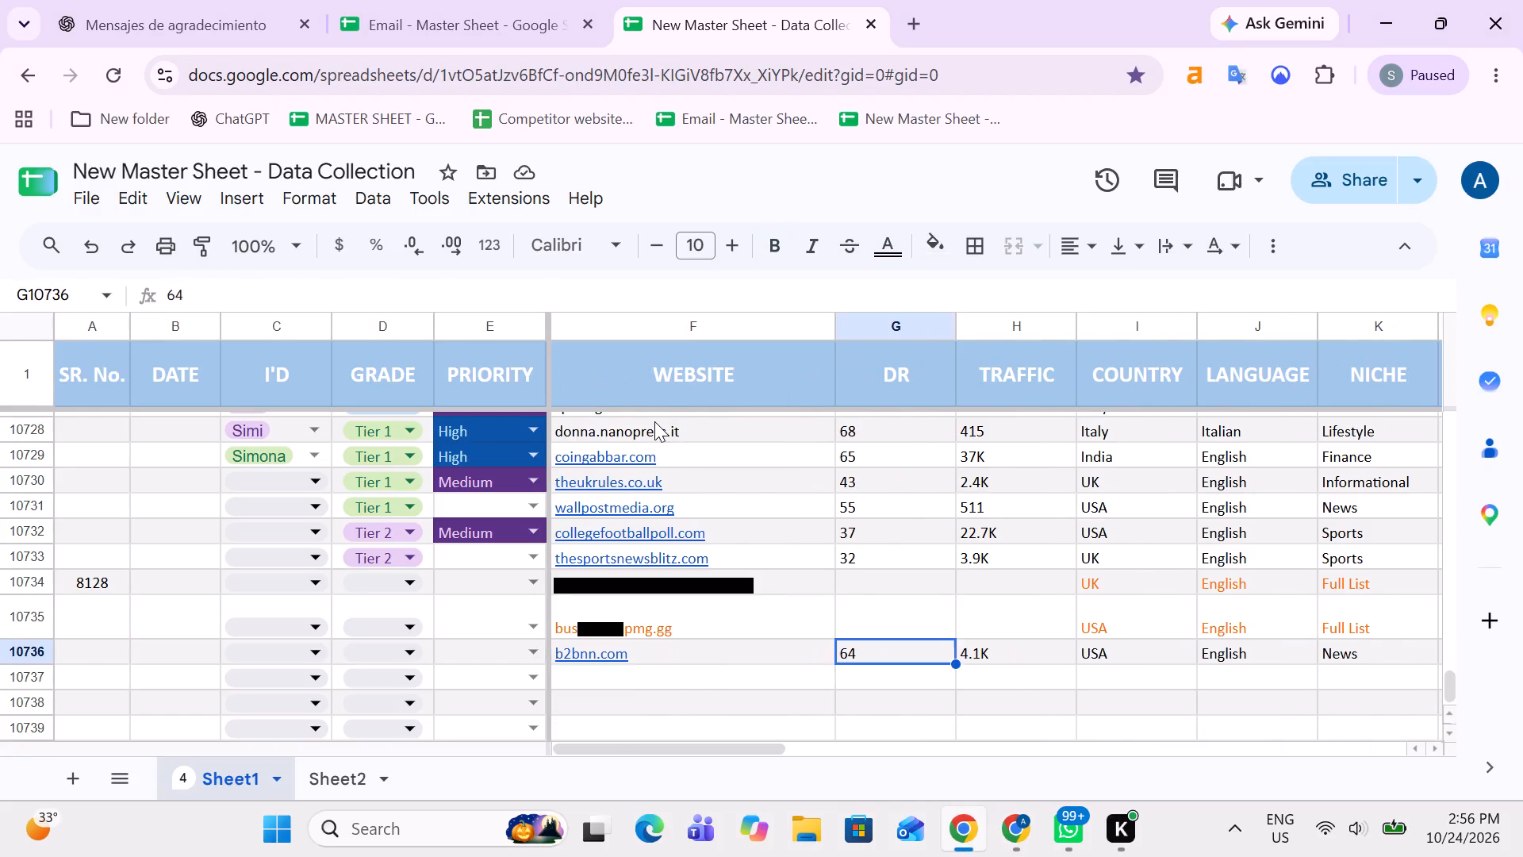
{"action": "key", "text": "Right"}
{"action": "key", "text": "Right"}
{"action": "key", "text": "Right"}
{"action": "key", "text": "Right"}
{"action": "key", "text": "Left"}
{"action": "key", "text": "Left"}
{"action": "key", "text": "Left"}
{"action": "key", "text": "Left"}
{"action": "key", "text": "Left"}
{"action": "key", "text": "Left"}
{"action": "key", "text": "Left"}
{"action": "key", "text": "Left"}
{"action": "key", "text": "Left"}
{"action": "key", "text": "Left"}
{"action": "key", "text": "Left"}
{"action": "key", "text": "Left"}
{"action": "key", "text": "Left"}
{"action": "key", "text": "Left"}
{"action": "key", "text": "Left"}
{"action": "key", "text": "Left"}
{"action": "key", "text": "Left"}
{"action": "key", "text": "Left"}
{"action": "key", "text": "Left"}
{"action": "key", "text": "Left"}
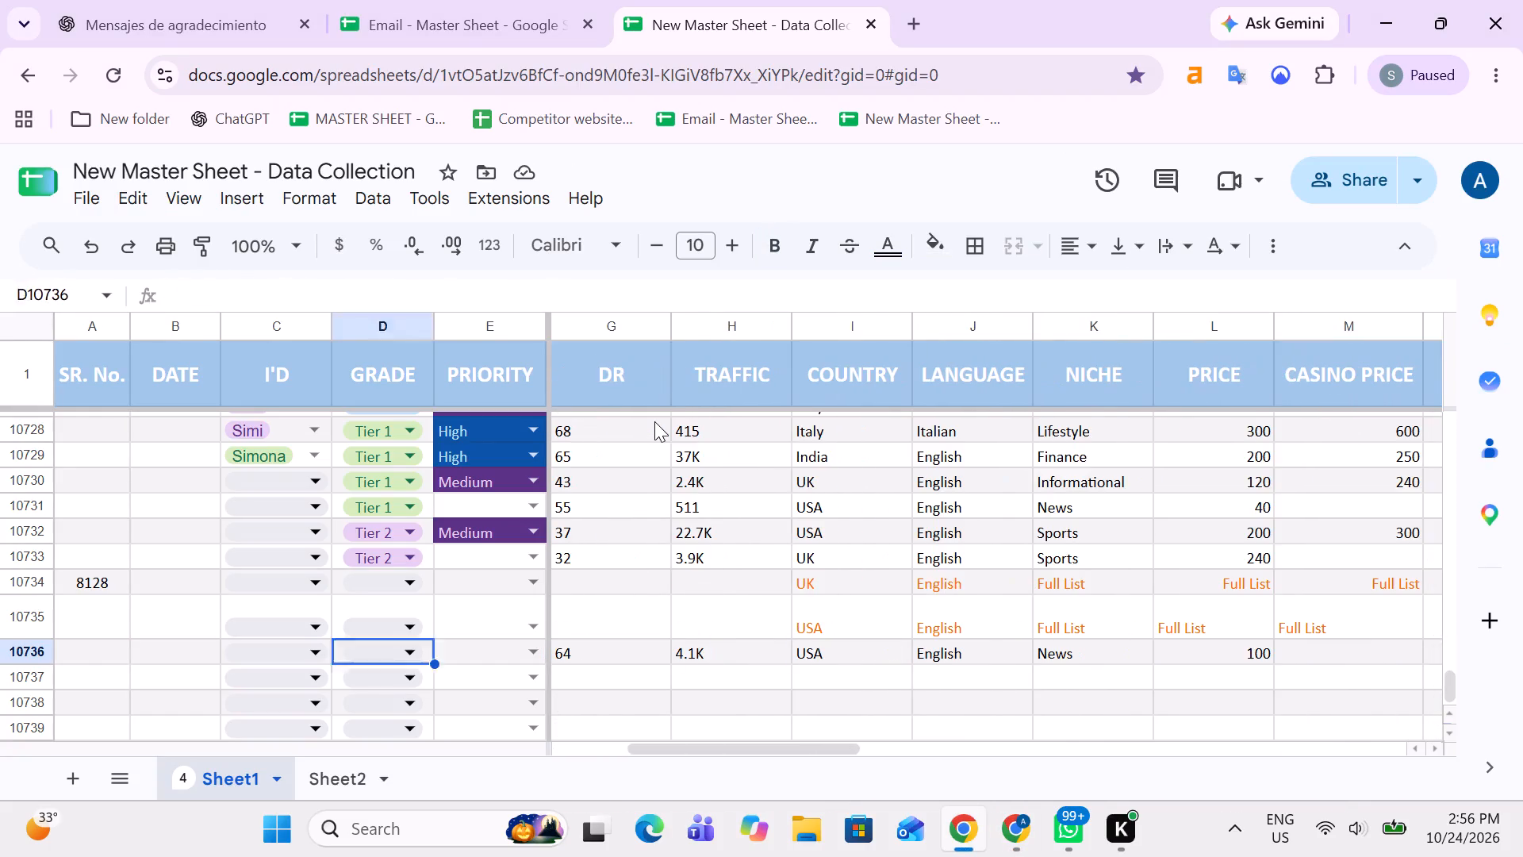
Set the grade in the b2bnn.com row to Tier 1.
{"action": "key", "text": "Right"}
{"action": "key", "text": "Right"}
{"action": "key", "text": "Right"}
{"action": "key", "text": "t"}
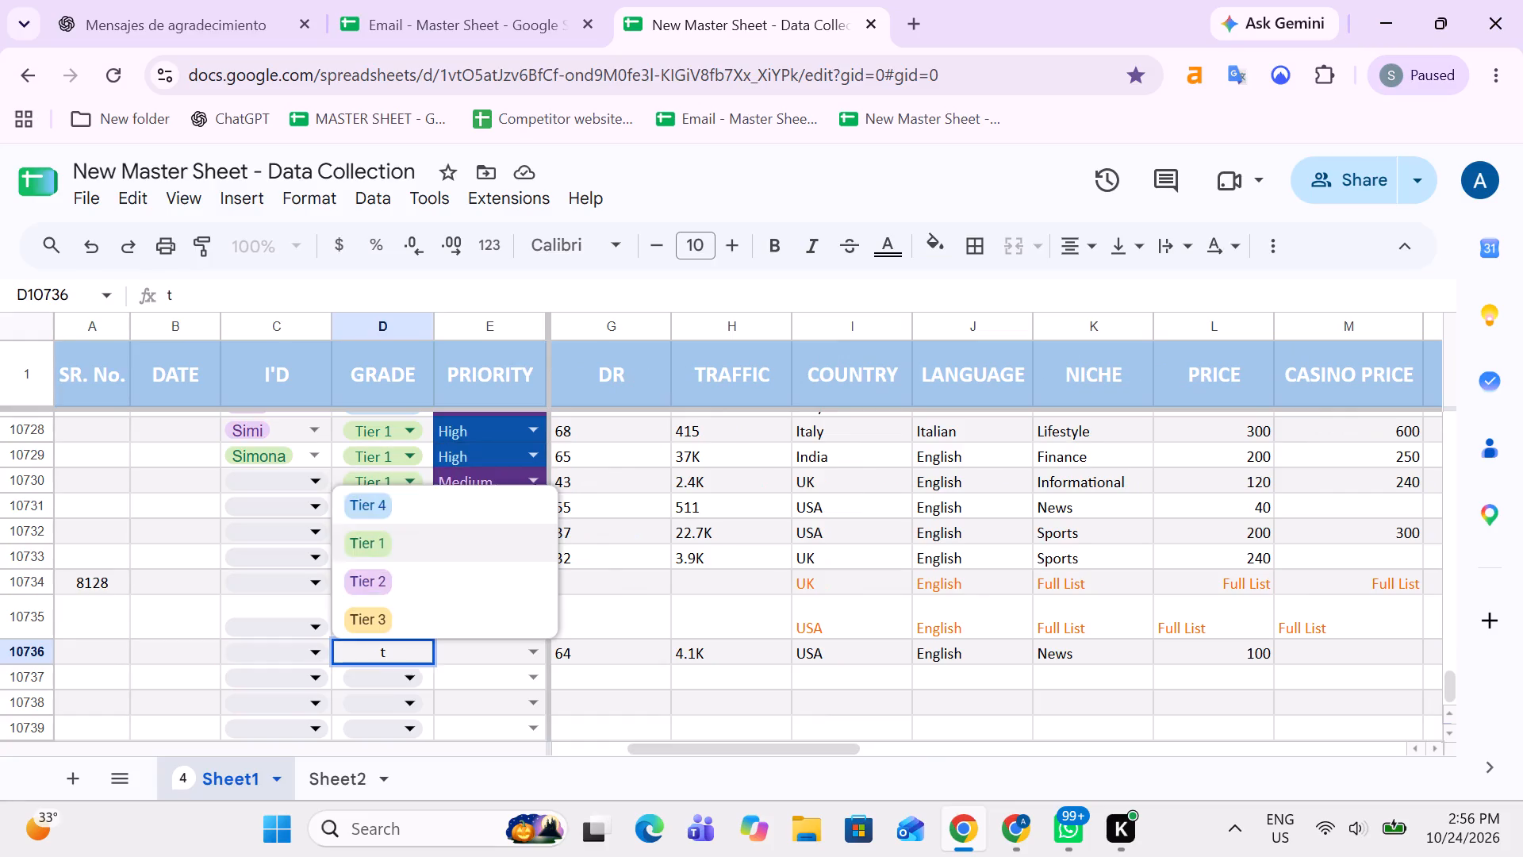
{"action": "key", "text": "Return"}
{"action": "key", "text": "Up"}
Clear the serial number 8128 two rows above b2bnn.com and go to the website cell of the next empty row.
{"action": "key", "text": "Right"}
{"action": "key", "text": "Right"}
{"action": "key", "text": "Left"}
{"action": "key", "text": "Left"}
{"action": "key", "text": "Left"}
{"action": "key", "text": "Left"}
{"action": "key", "text": "Left"}
{"action": "key", "text": "Left"}
{"action": "key", "text": "Left"}
{"action": "key", "text": "Left"}
{"action": "key", "text": "Left"}
{"action": "key", "text": "Left"}
{"action": "key", "text": "Left"}
{"action": "key", "text": "Left"}
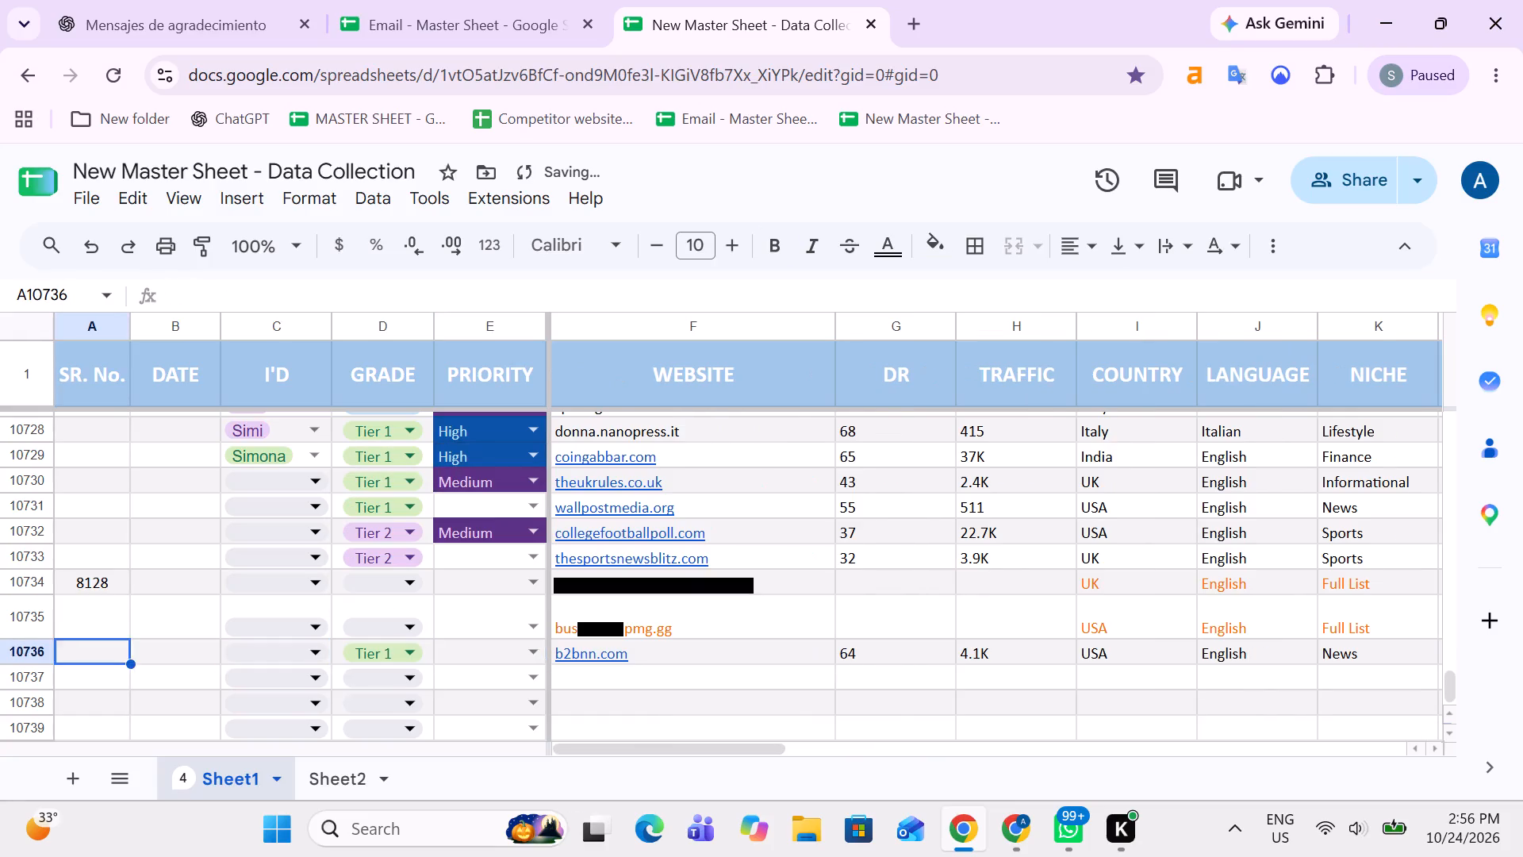
{"action": "key", "text": "Up"}
{"action": "key", "text": "Up"}
{"action": "key", "text": "BackSpace"}
{"action": "key", "text": "Down"}
{"action": "key", "text": "Down"}
{"action": "key", "text": "Down"}
{"action": "key", "text": "Right"}
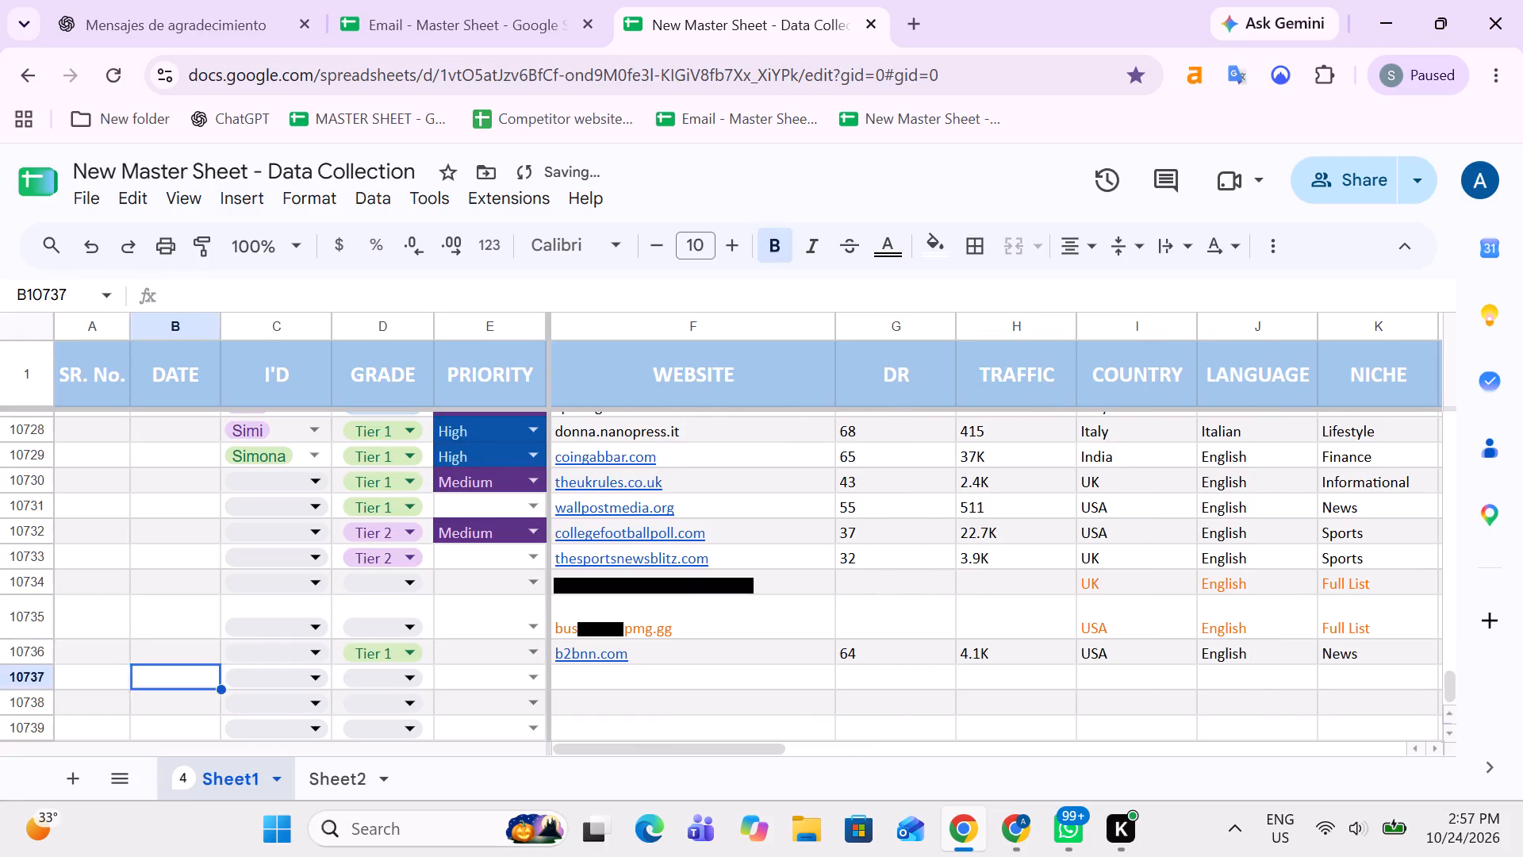
{"action": "key", "text": "Right"}
{"action": "key", "text": "Right"}
{"action": "key", "text": "Right"}
{"action": "key", "text": "Right"}
{"action": "key", "text": "alt+Tab"}
{"action": "scroll", "coordinate": [781, 620], "scroll_direction": "down", "scroll_amount": 20}
{"action": "scroll", "coordinate": [781, 620], "scroll_direction": "up", "scroll_amount": 14}
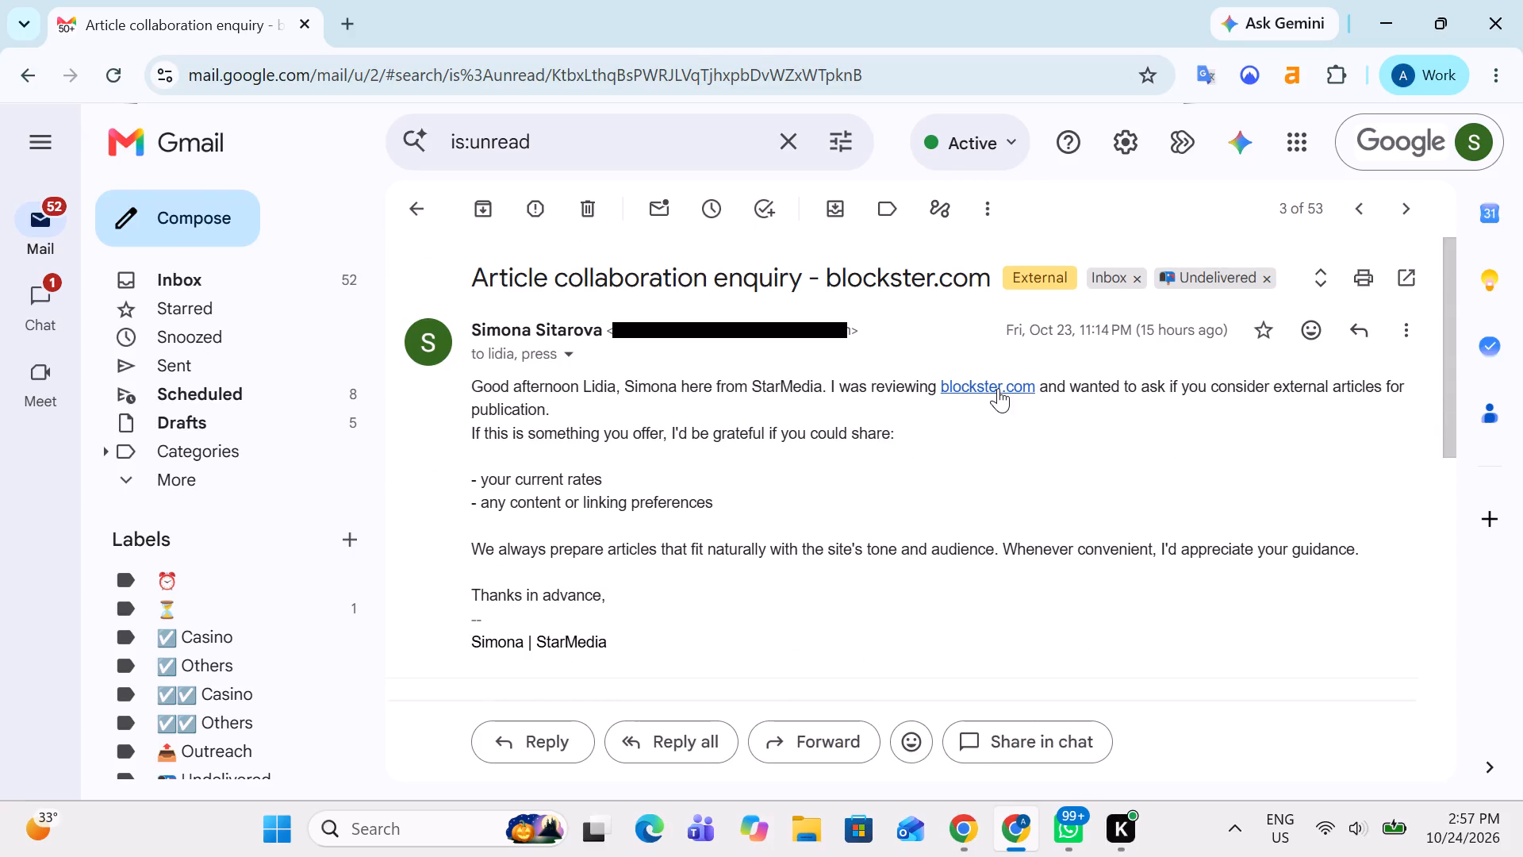
{"action": "left_click", "coordinate": [998, 388], "text": "ctrl"}
{"action": "scroll", "coordinate": [838, 566], "scroll_direction": "down", "scroll_amount": 8}
{"action": "scroll", "coordinate": [864, 591], "scroll_direction": "up", "scroll_amount": 3}
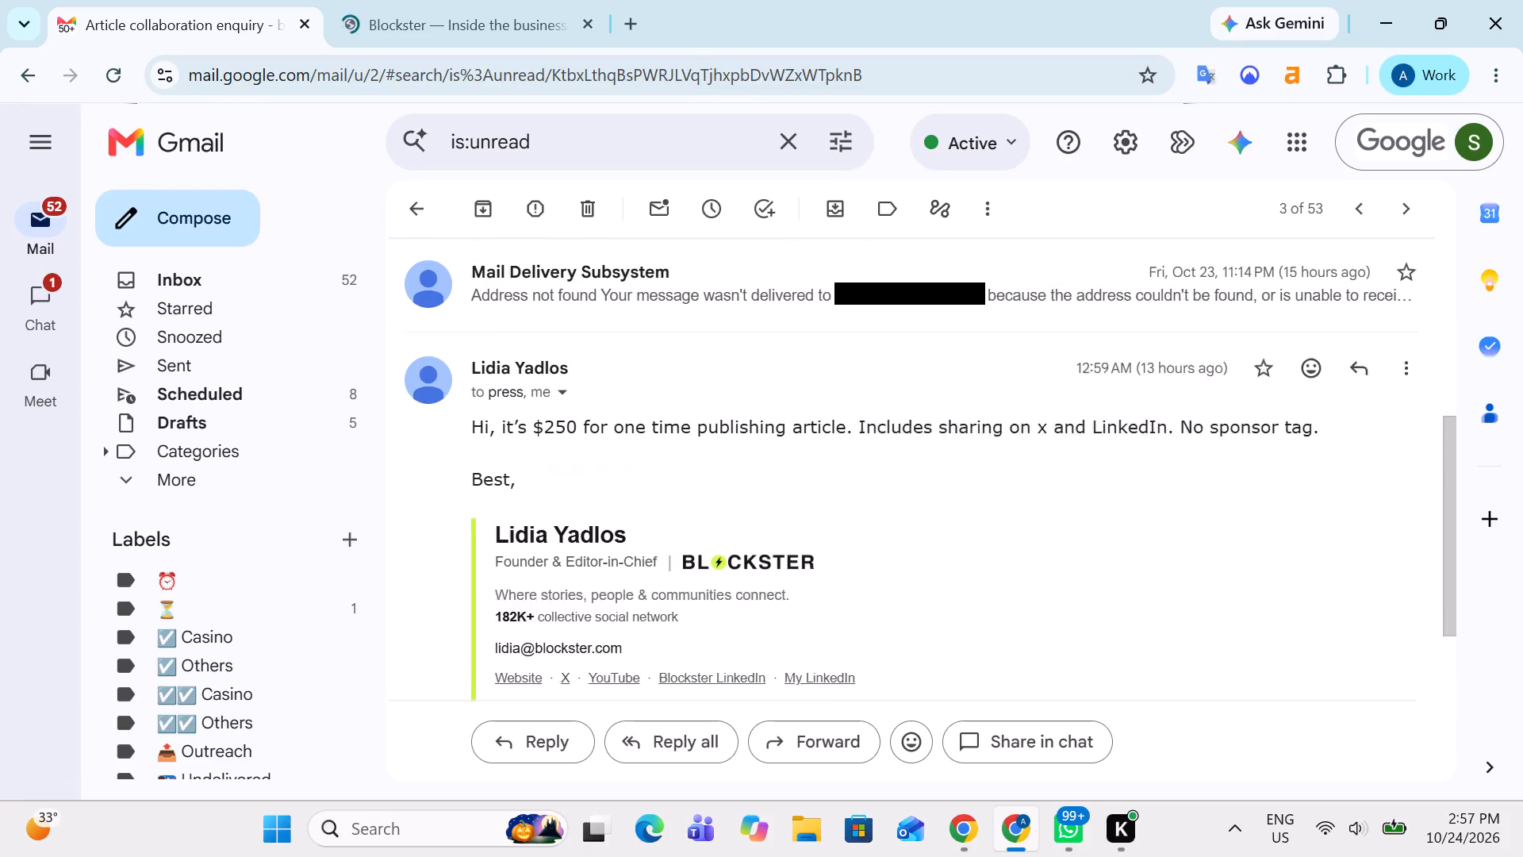
Copy the domain blockster.com from the site's address and enter it as the website in the empty row below b2bnn.com in New Master Sheet.
{"action": "left_click", "coordinate": [467, 0]}
{"action": "left_click", "coordinate": [437, 68]}
{"action": "left_click_drag", "start_coordinate": [437, 68], "coordinate": [307, 78]}
{"action": "key", "text": "ctrl+c"}
{"action": "key", "text": "ctrl+c"}
{"action": "key", "text": "ctrl+c"}
{"action": "key", "text": "alt+Tab"}
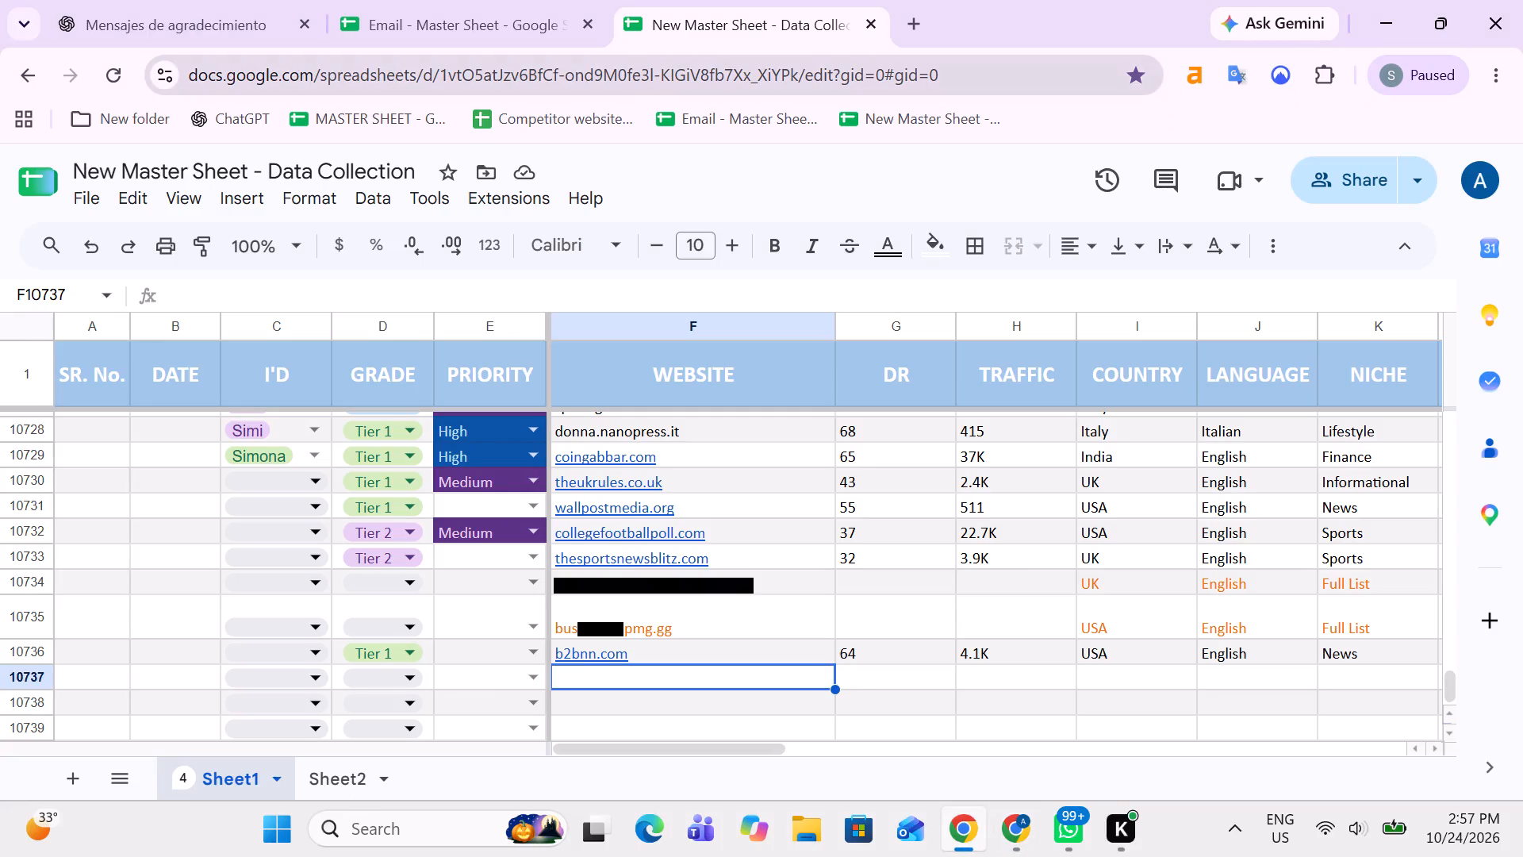
{"action": "key", "text": "Return"}
{"action": "key", "text": "ctrl+v"}
{"action": "key", "text": "Tab"}
Look over the blockster.com homepage for its niche and bring up the site's Ahrefs metrics.
{"action": "key", "text": "alt+Tab"}
{"action": "scroll", "coordinate": [260, 399], "scroll_direction": "down", "scroll_amount": 7}
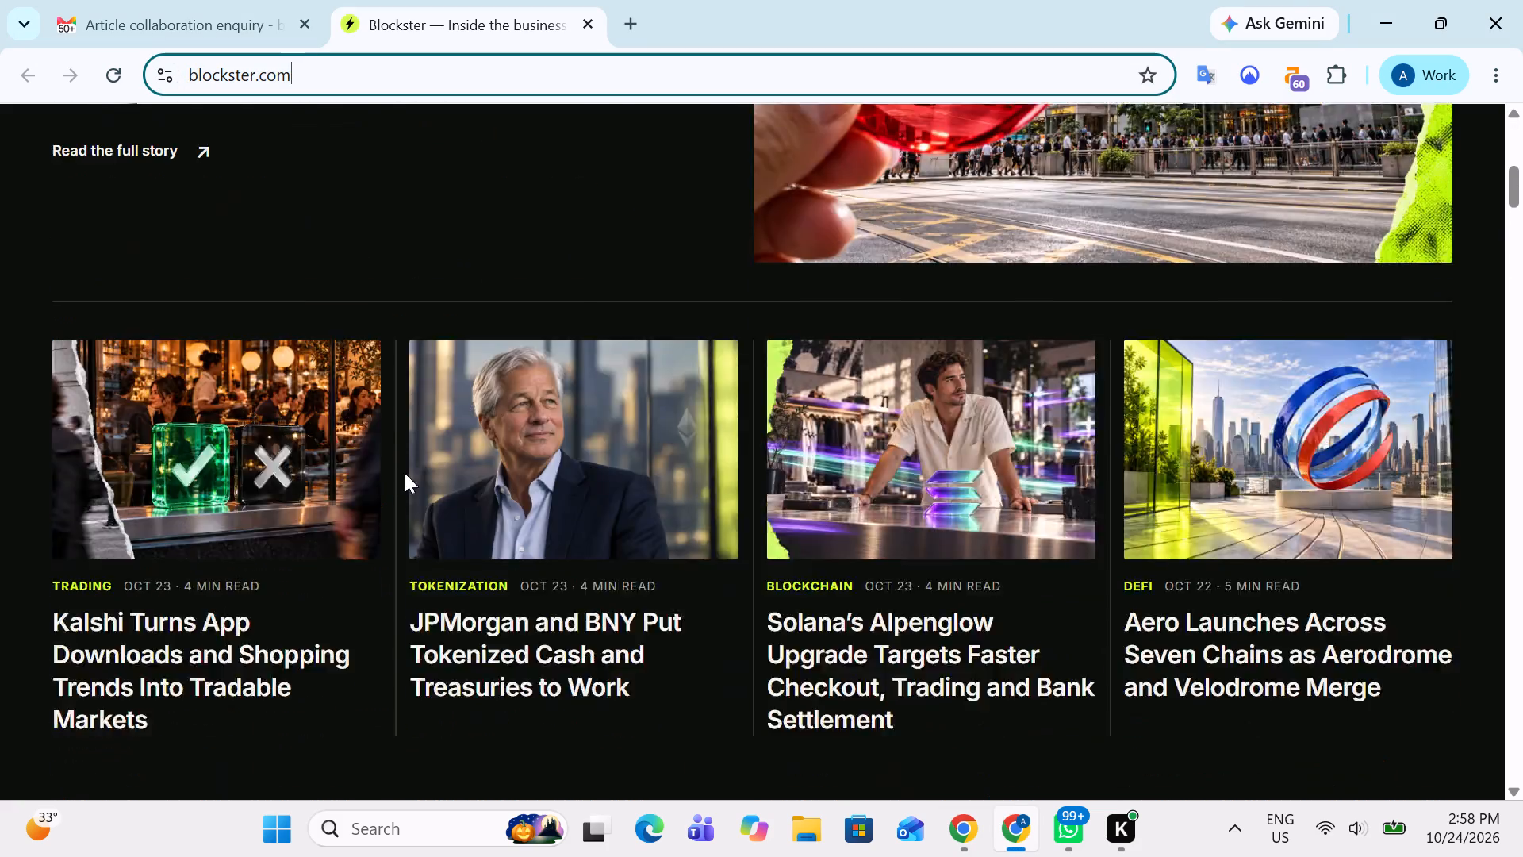
{"action": "scroll", "coordinate": [405, 473], "scroll_direction": "down", "scroll_amount": 9}
{"action": "scroll", "coordinate": [795, 448], "scroll_direction": "up", "scroll_amount": 20}
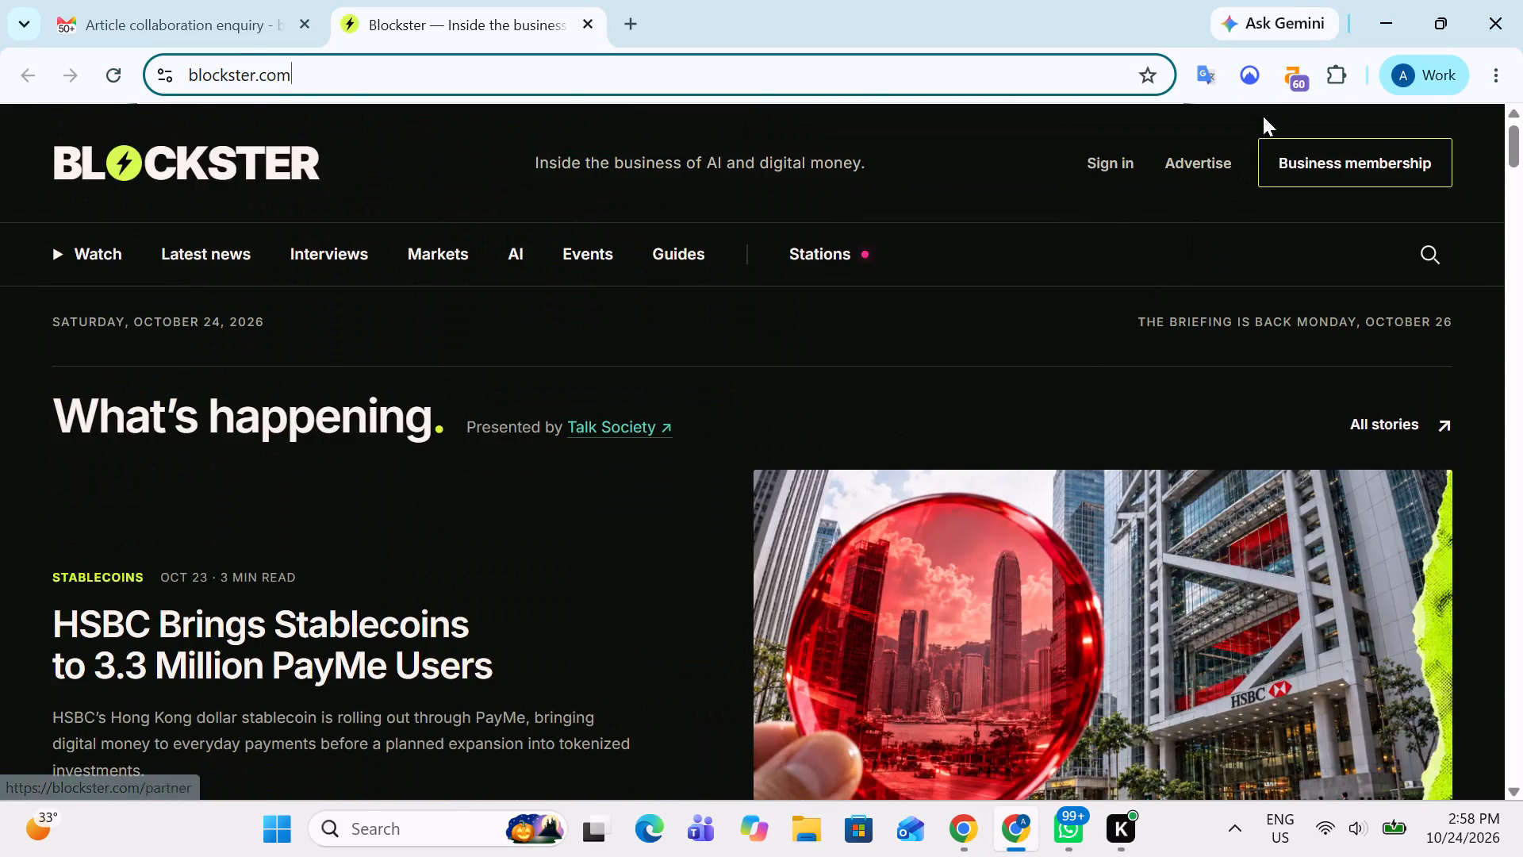
{"action": "left_click", "coordinate": [1295, 86]}
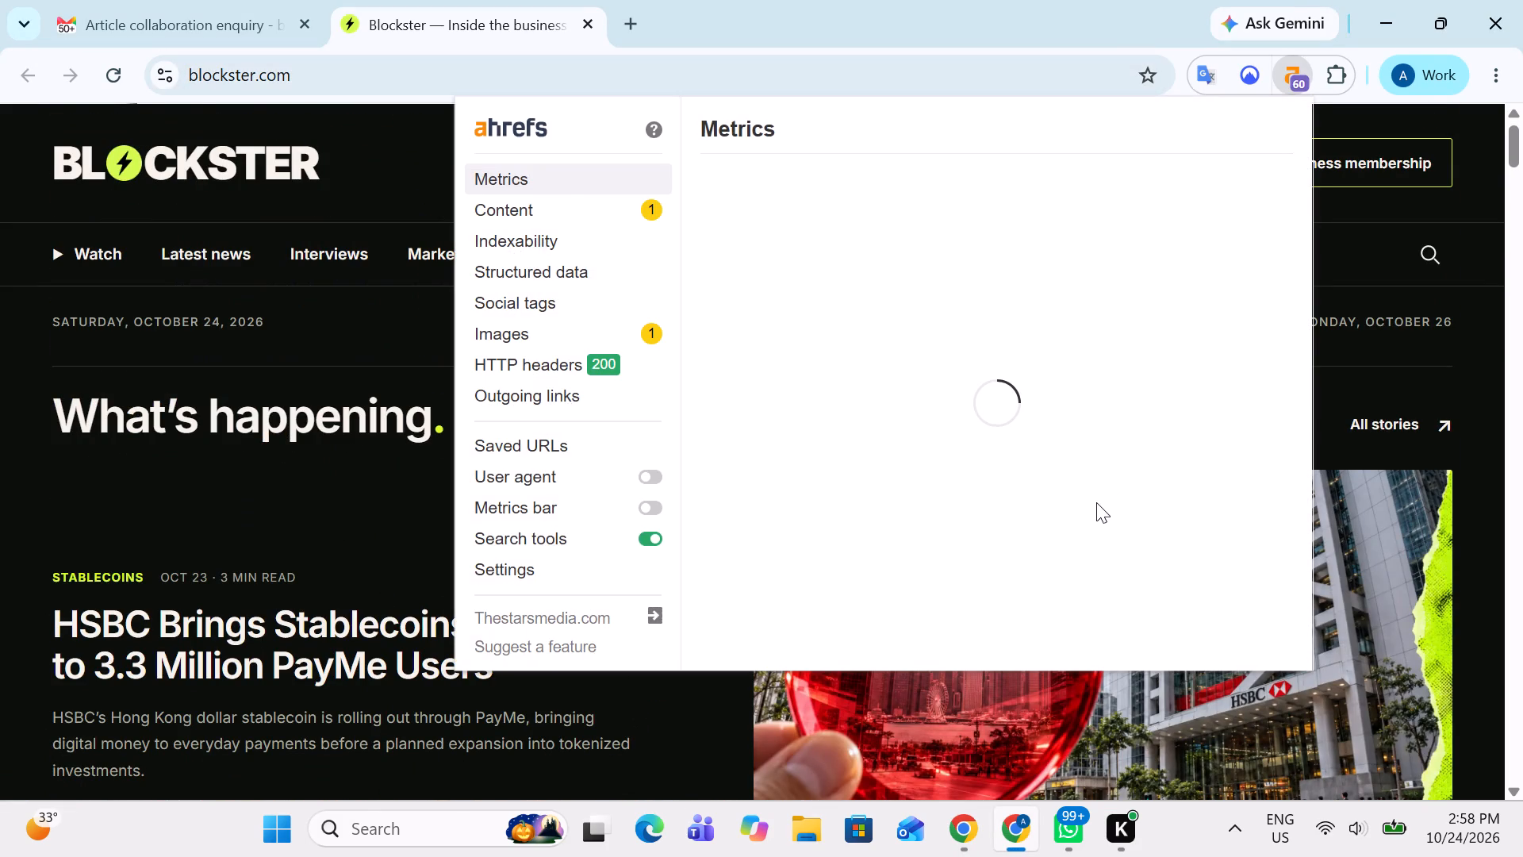
Fill in the blockster.com row with DR 60, traffic 18, country USA, language English and a niche starting "Bu".
{"action": "key", "text": "alt+Tab"}
{"action": "type", "text": "60"}
{"action": "key", "text": "Right"}
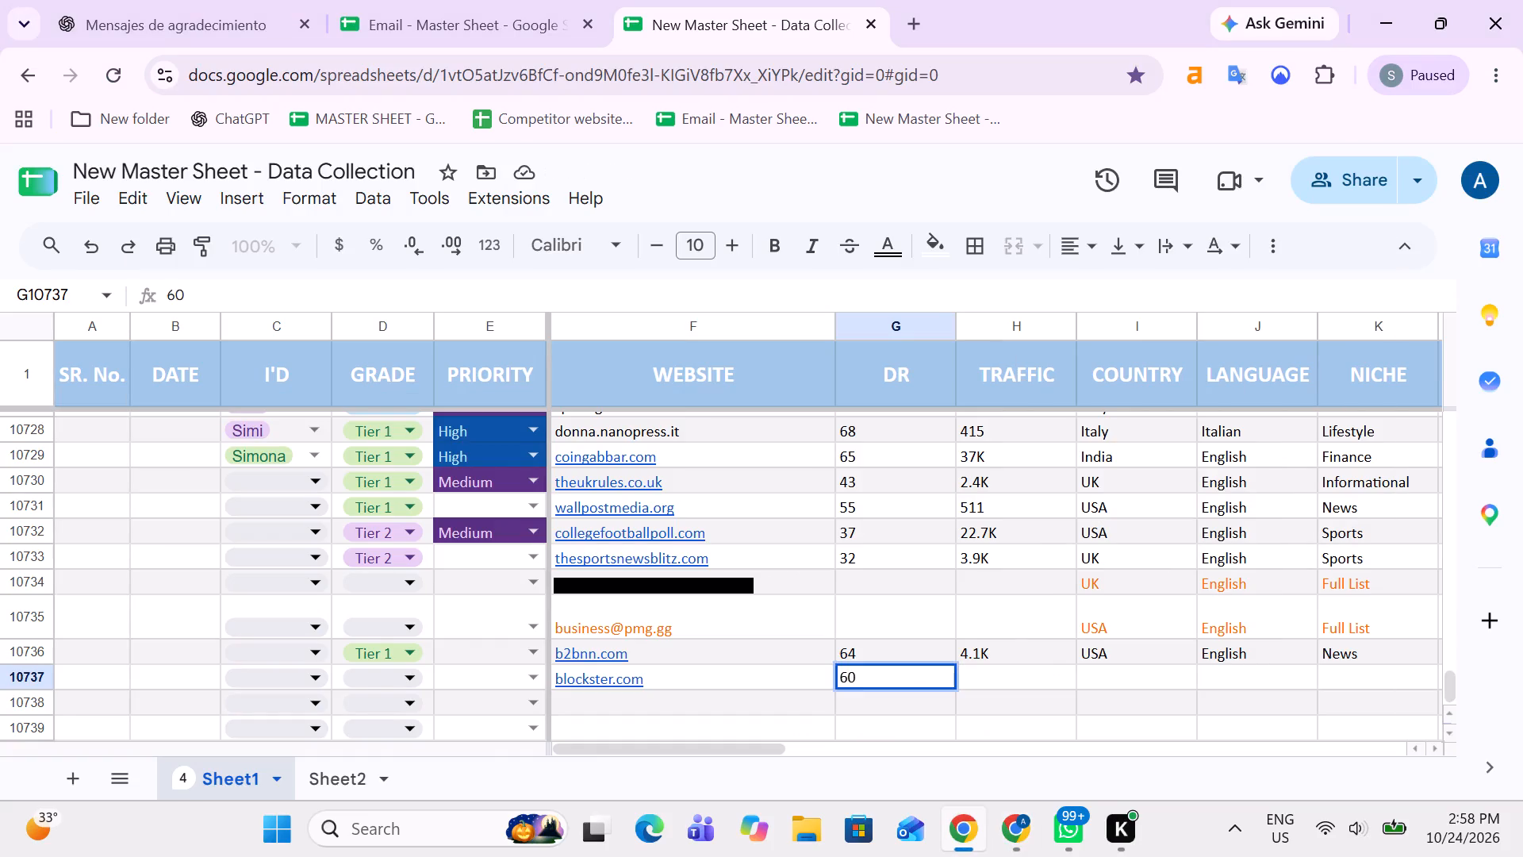
{"action": "type", "text": "18"}
{"action": "key", "text": "Right"}
{"action": "type", "text": "US"}
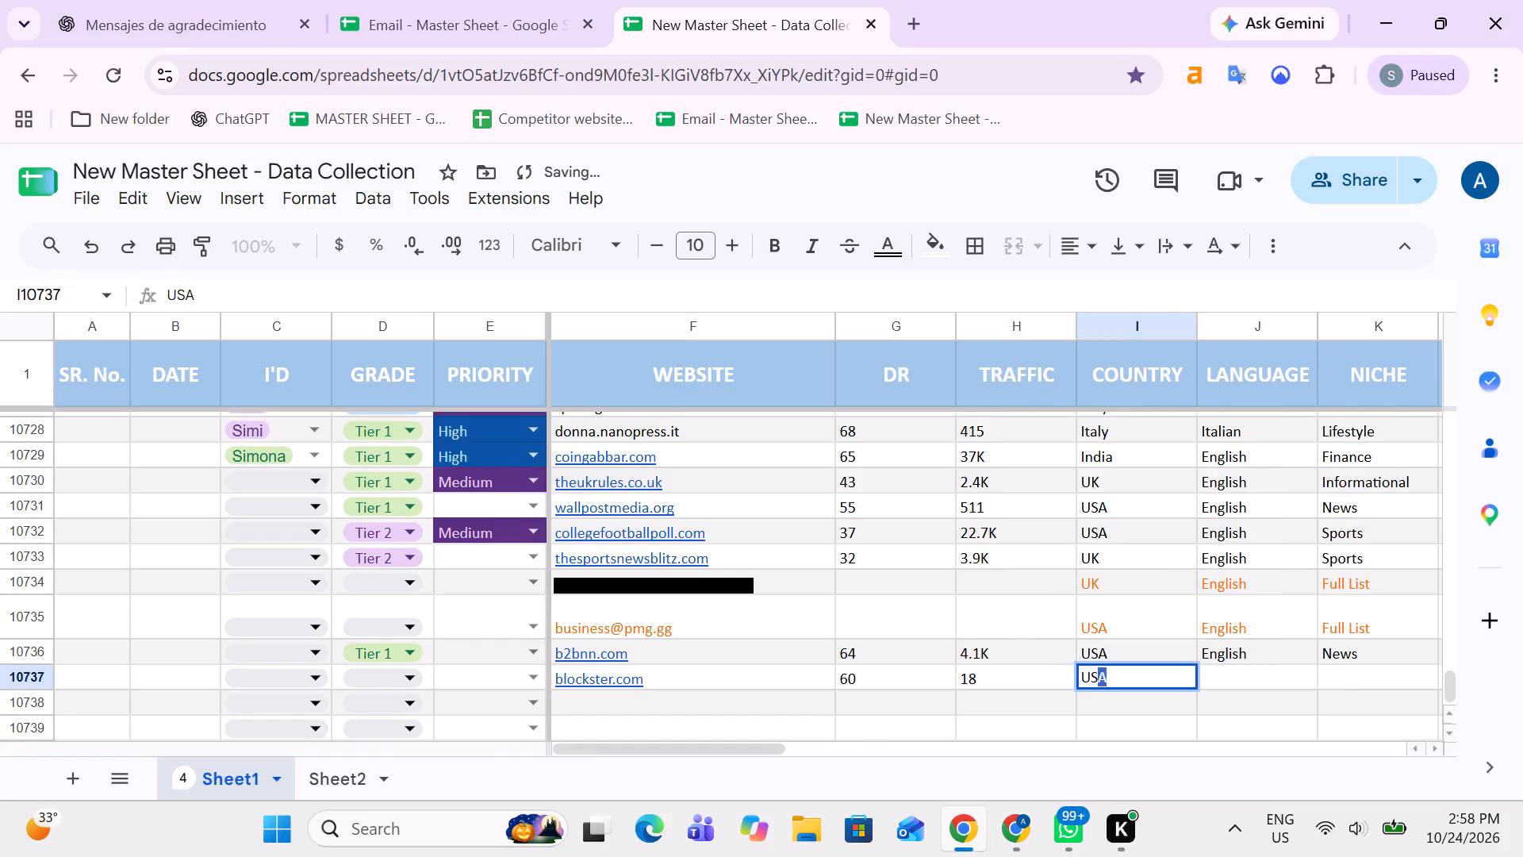
{"action": "key", "text": "Right"}
{"action": "key", "text": "shift+e"}
{"action": "key", "text": "Right"}
{"action": "type", "text": "Bu"}
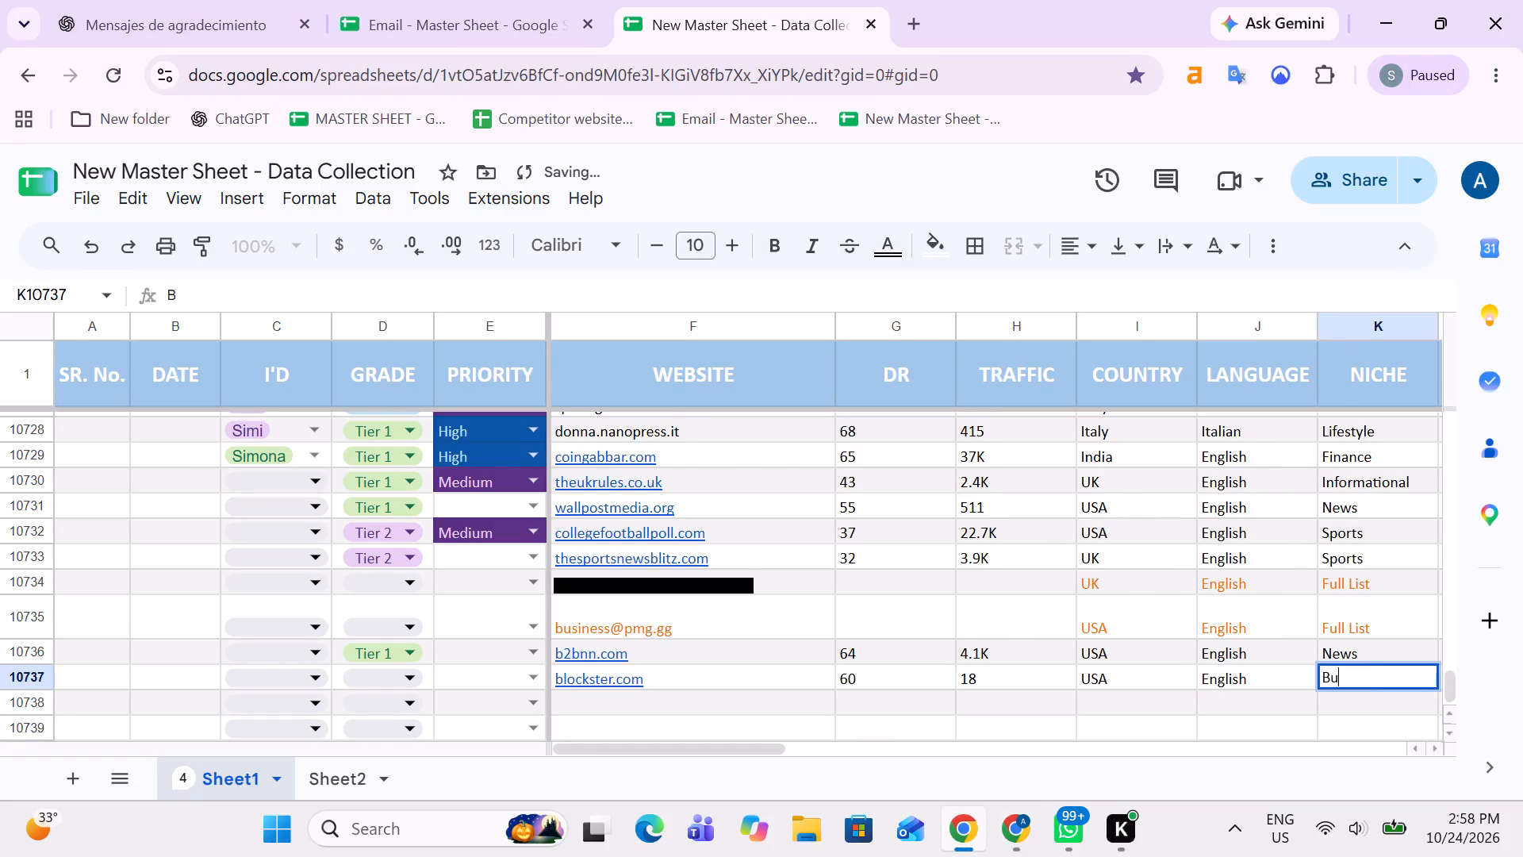
{"action": "key", "text": "Right"}
{"action": "key", "text": "Right"}
{"action": "key", "text": "Right"}
{"action": "key", "text": "Right"}
{"action": "key", "text": "Left"}
{"action": "key", "text": "Left"}
{"action": "key", "text": "Left"}
{"action": "key", "text": "alt+Tab"}
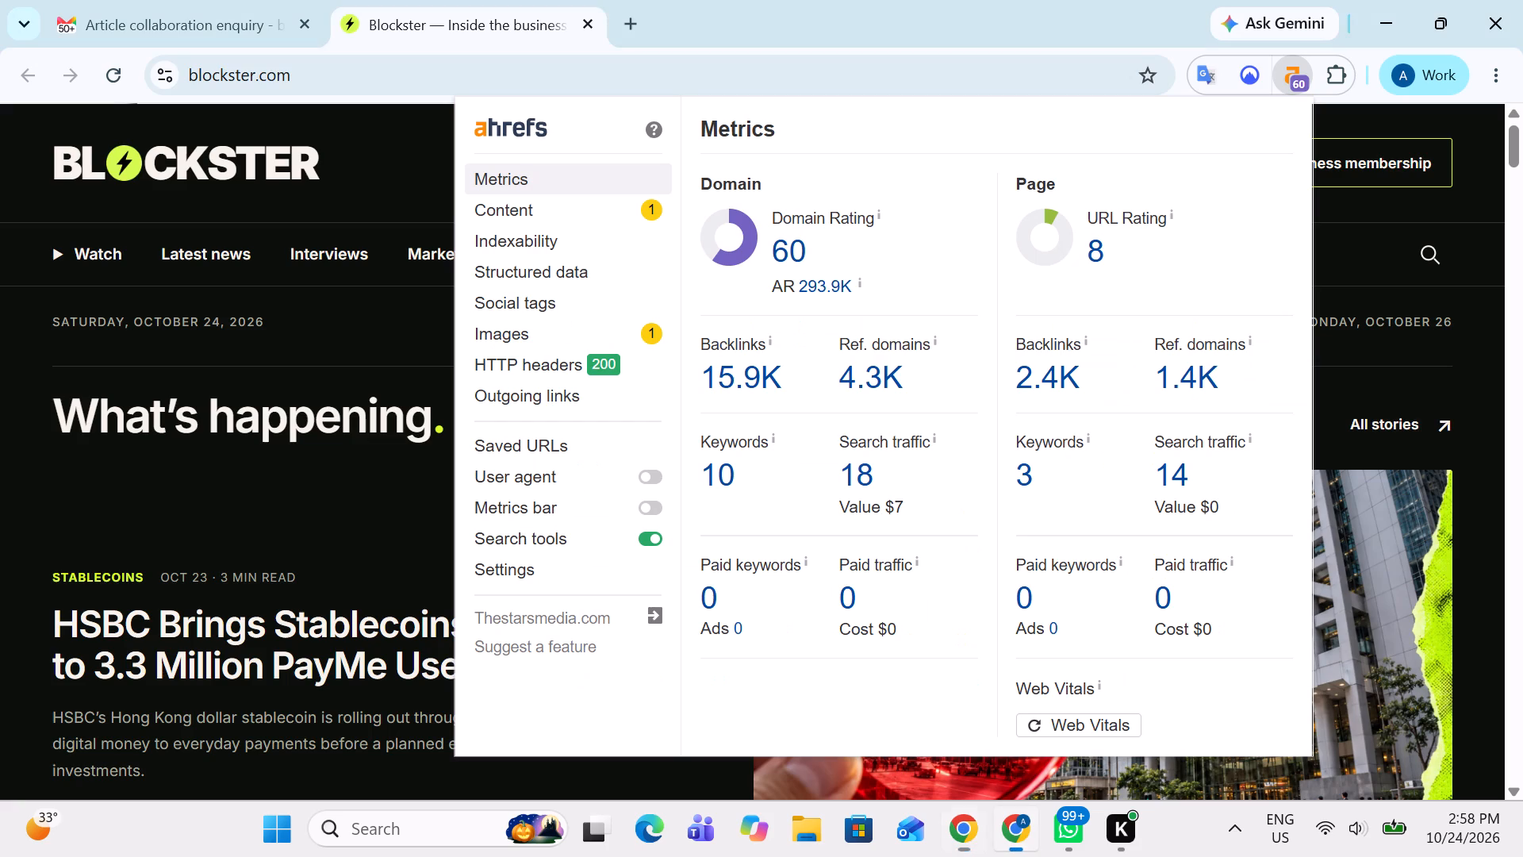
{"action": "left_click", "coordinate": [1427, 255]}
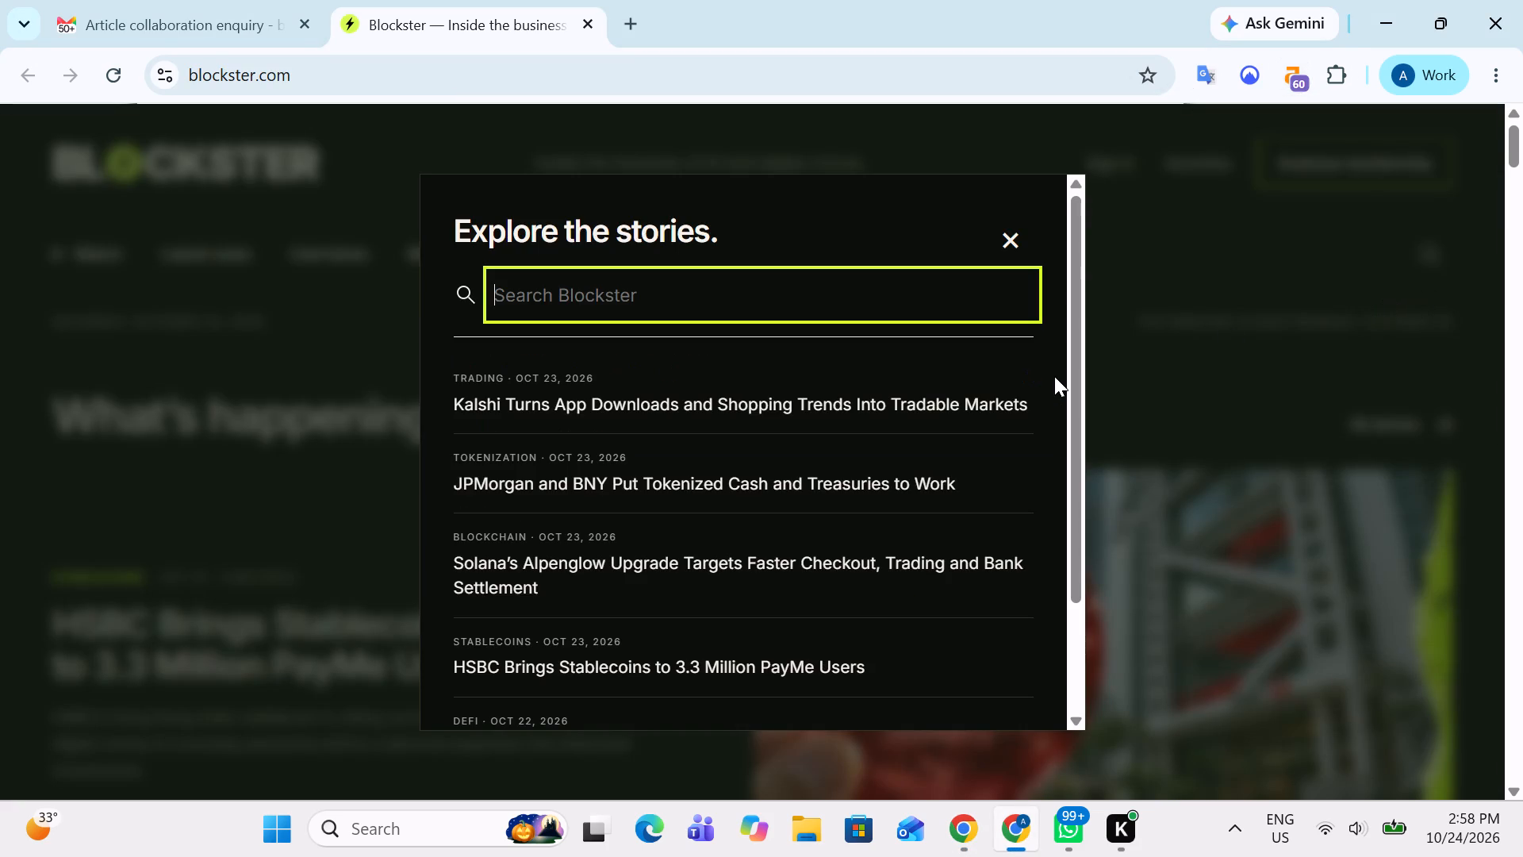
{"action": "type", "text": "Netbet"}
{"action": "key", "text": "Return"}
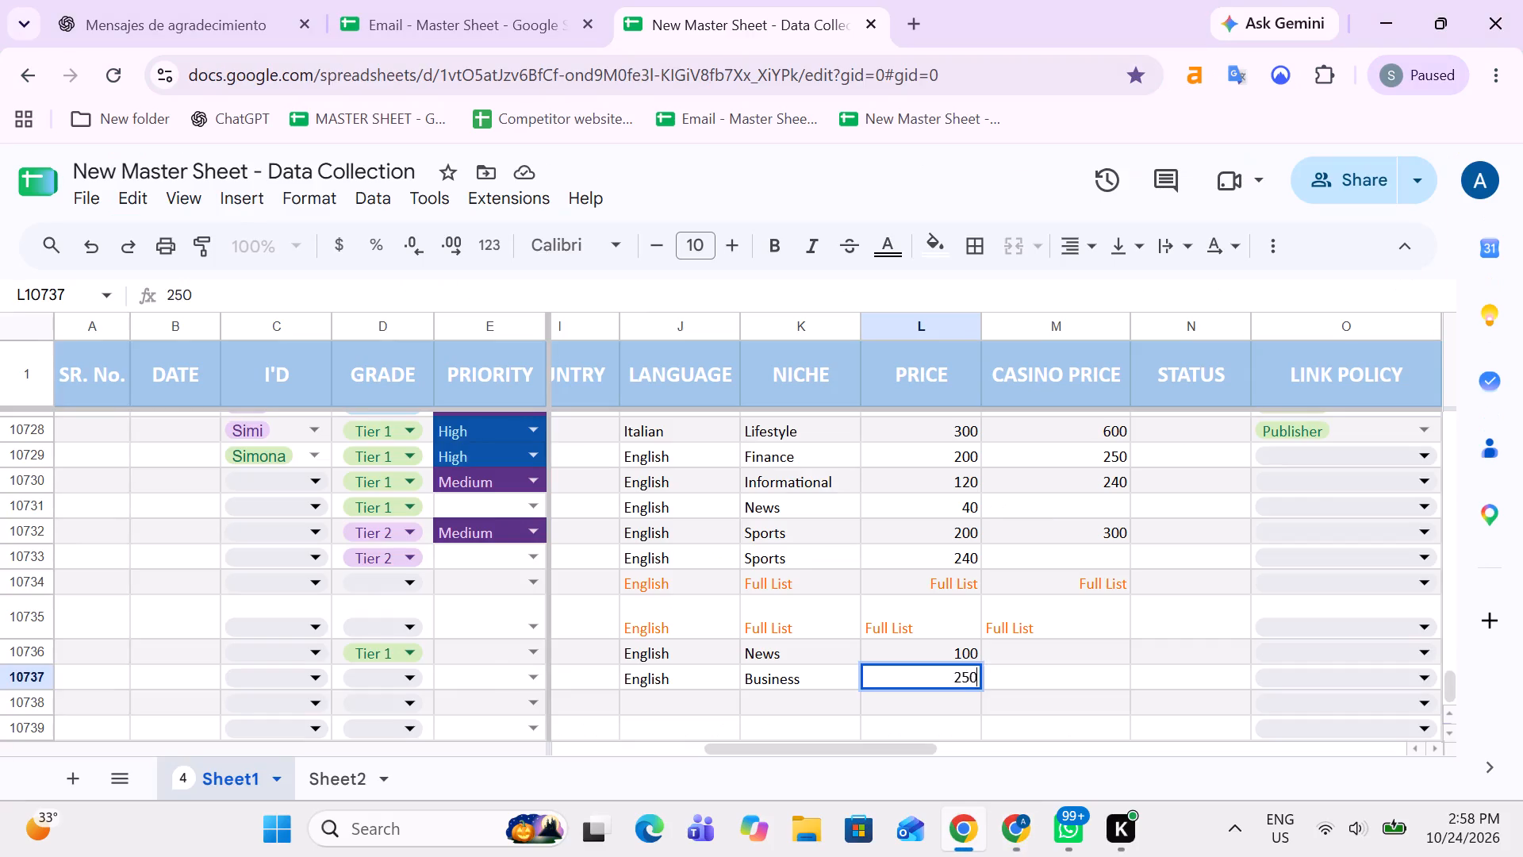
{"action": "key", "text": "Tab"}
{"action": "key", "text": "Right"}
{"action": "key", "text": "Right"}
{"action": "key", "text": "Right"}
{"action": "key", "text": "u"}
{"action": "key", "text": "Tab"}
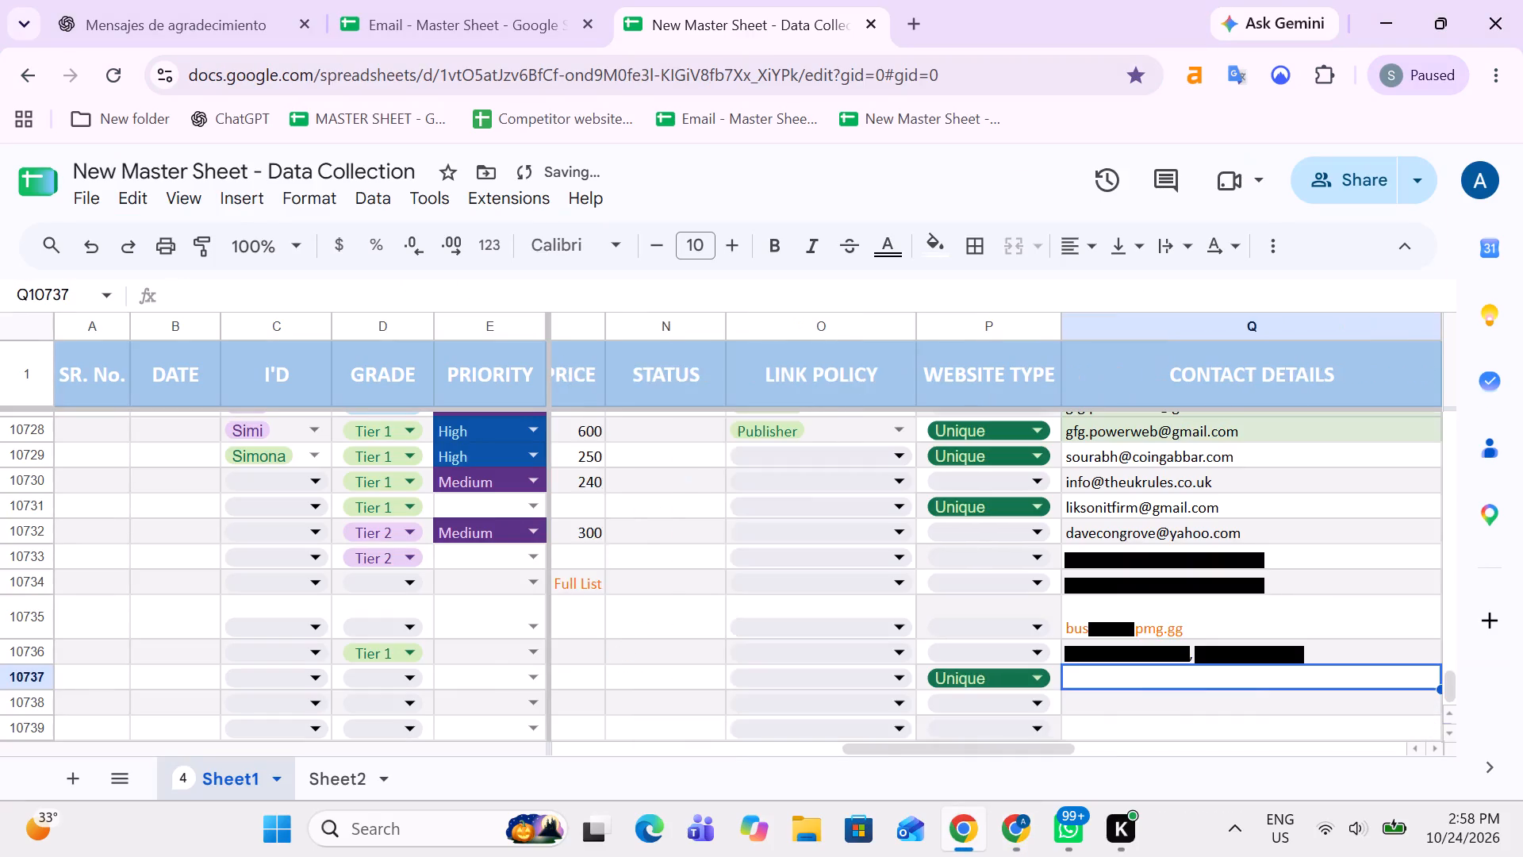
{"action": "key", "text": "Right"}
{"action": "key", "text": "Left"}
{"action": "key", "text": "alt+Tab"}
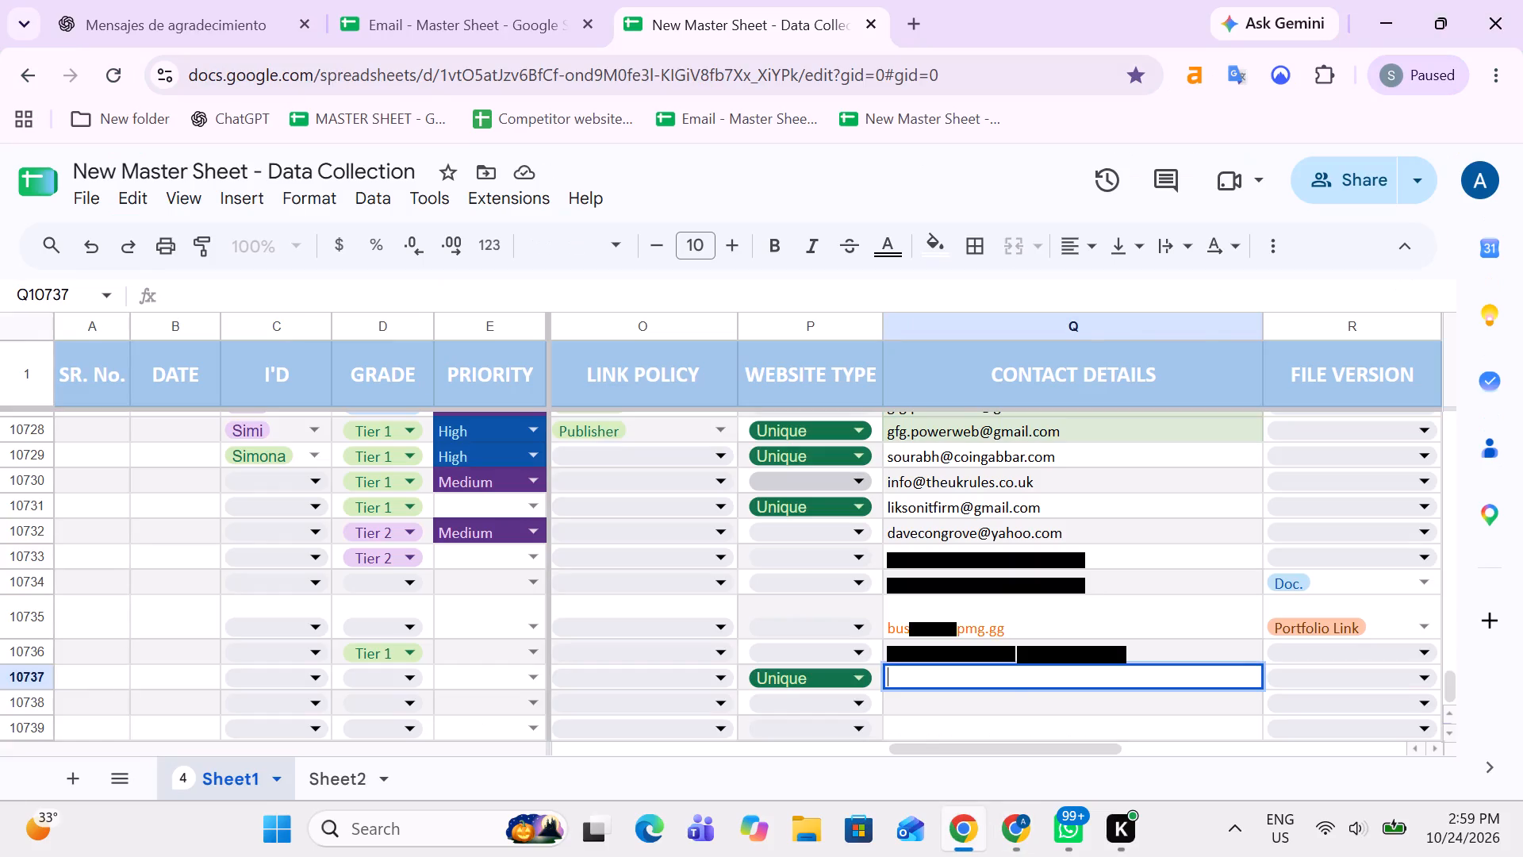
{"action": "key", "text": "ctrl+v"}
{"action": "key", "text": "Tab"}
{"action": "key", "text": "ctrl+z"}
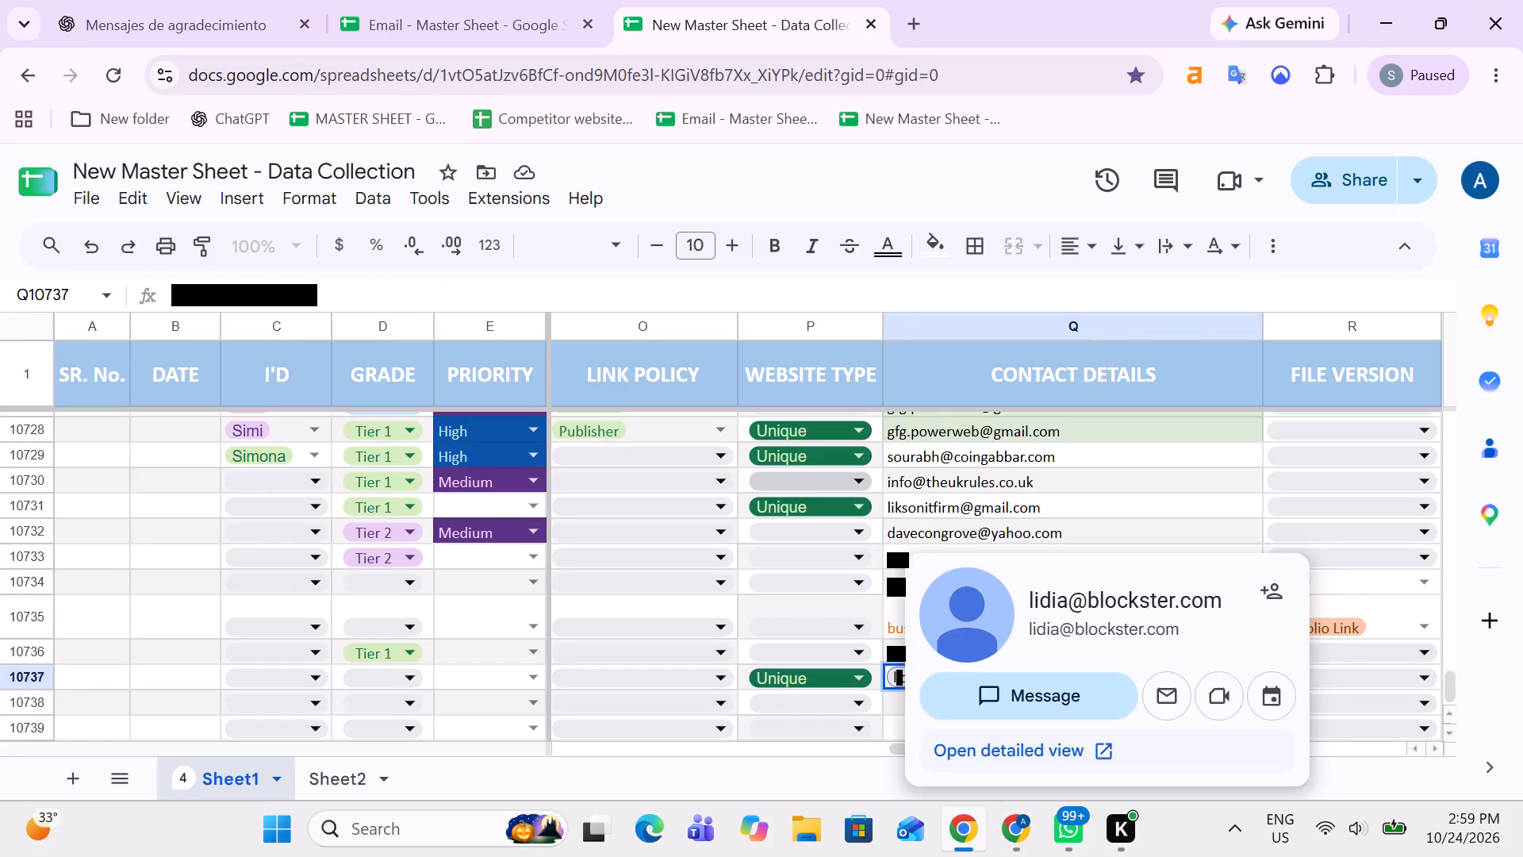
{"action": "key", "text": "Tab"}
Set the blockster.com row's grade to Tier 1.
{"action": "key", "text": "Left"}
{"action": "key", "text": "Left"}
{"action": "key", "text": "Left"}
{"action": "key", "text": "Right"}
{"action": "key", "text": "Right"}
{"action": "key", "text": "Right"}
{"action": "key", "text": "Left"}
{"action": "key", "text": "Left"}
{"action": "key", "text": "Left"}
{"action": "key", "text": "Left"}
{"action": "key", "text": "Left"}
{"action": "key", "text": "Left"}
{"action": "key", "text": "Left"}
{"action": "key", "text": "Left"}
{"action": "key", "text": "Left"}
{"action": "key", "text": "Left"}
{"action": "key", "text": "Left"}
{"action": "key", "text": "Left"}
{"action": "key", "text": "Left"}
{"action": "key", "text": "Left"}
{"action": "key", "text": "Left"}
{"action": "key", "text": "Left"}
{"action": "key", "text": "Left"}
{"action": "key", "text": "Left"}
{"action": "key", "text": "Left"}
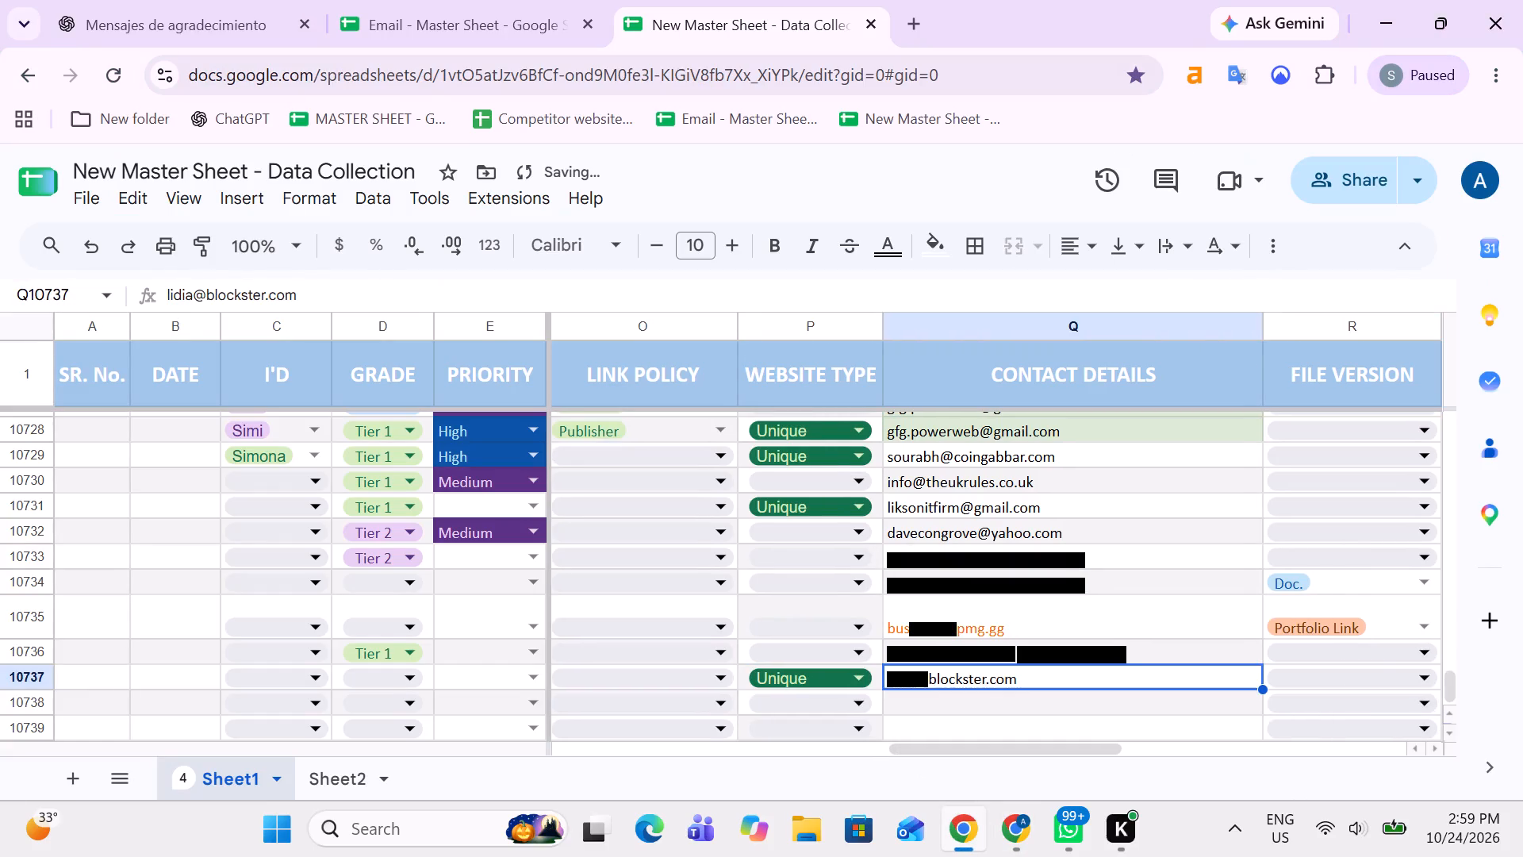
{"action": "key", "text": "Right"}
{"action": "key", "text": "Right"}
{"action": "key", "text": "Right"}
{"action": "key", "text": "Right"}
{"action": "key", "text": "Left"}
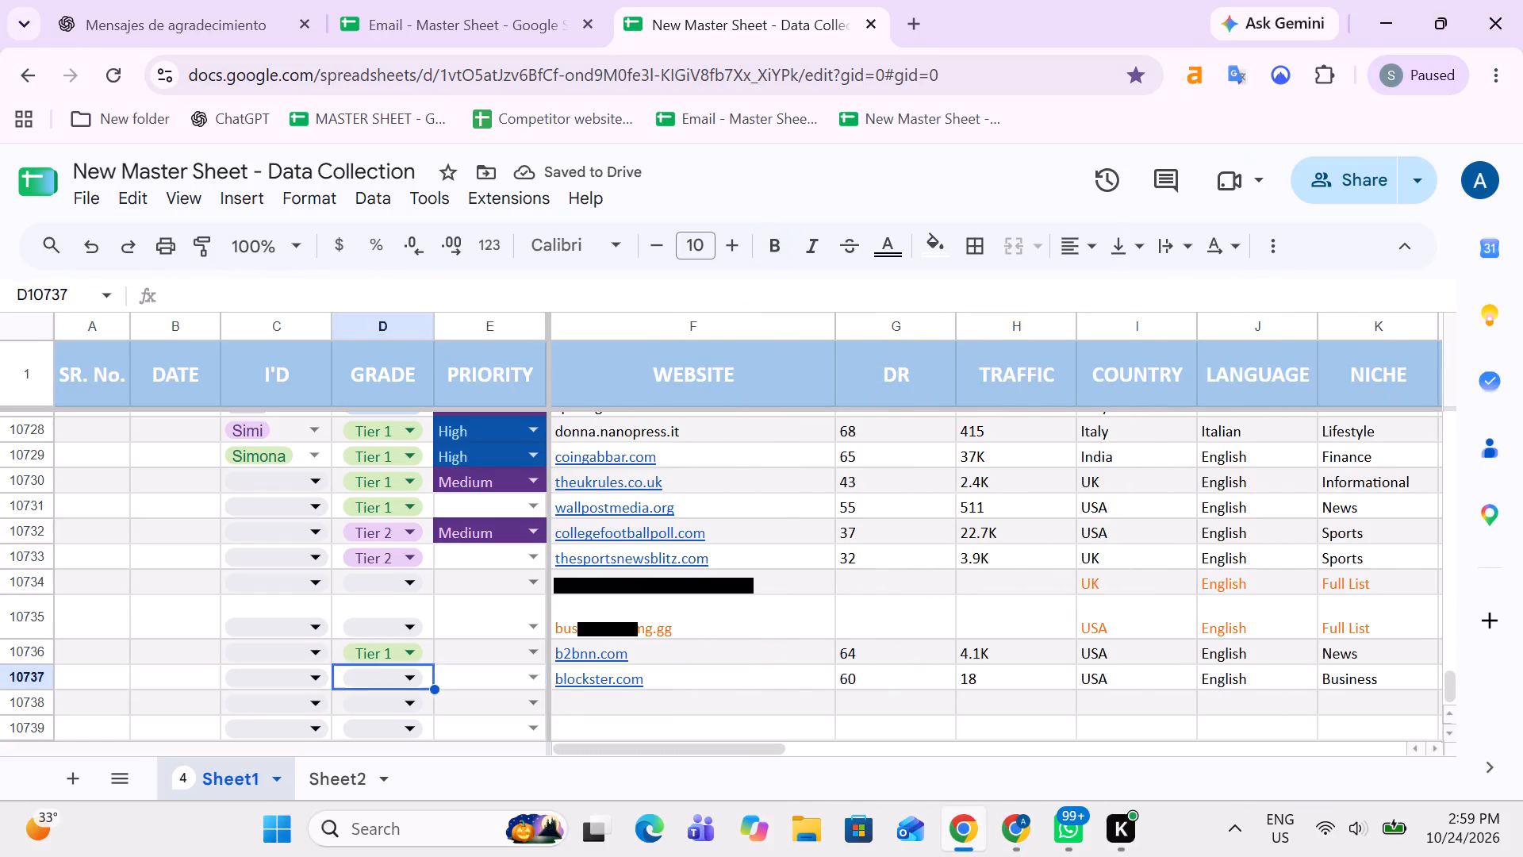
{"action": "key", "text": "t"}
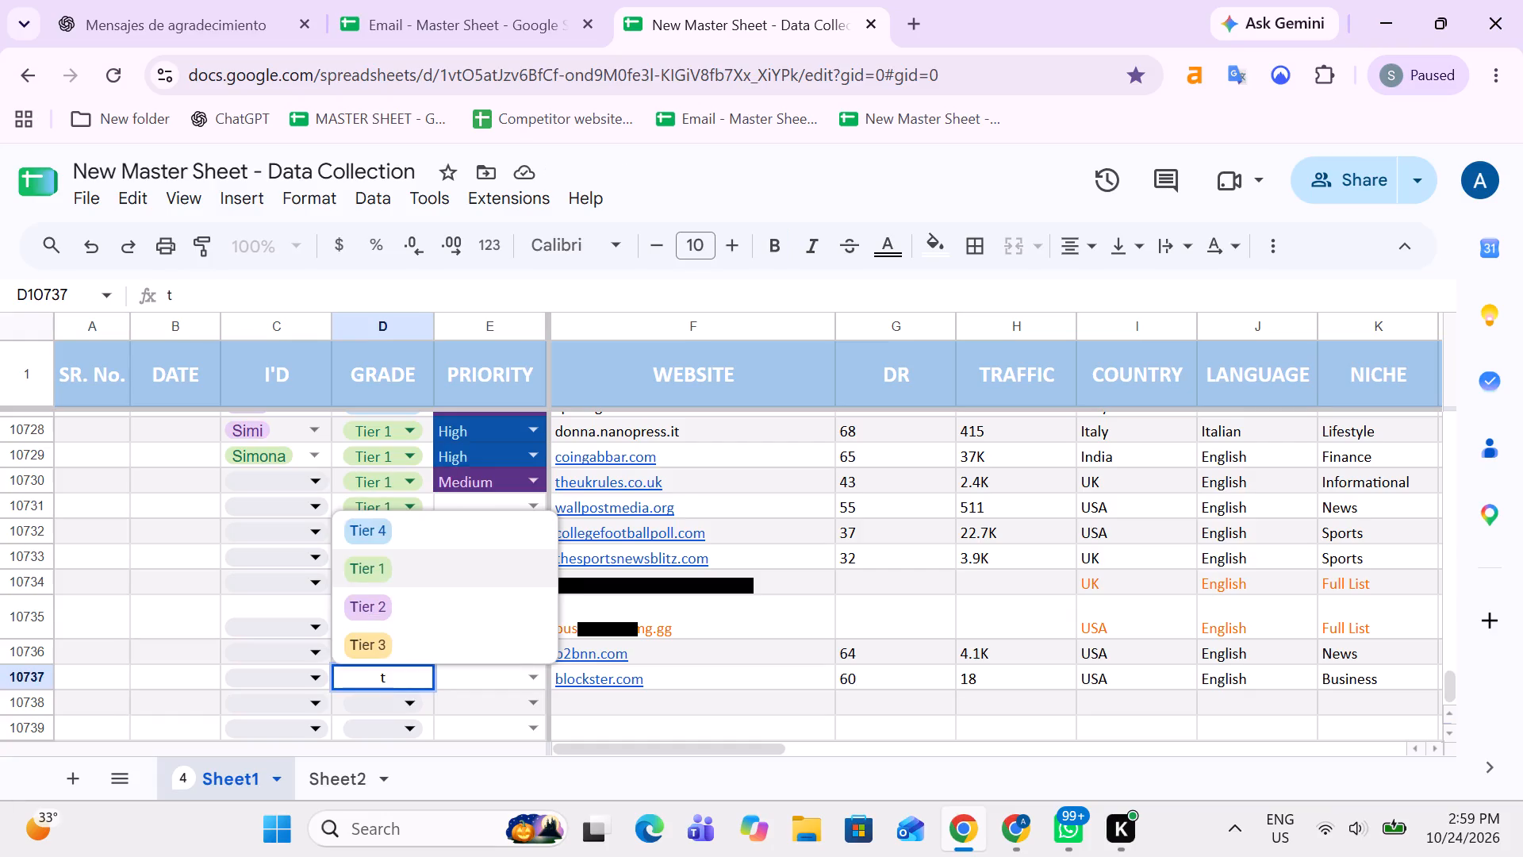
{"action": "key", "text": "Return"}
Review the blockster.com row's entries from the grade across to the website type and contact details.
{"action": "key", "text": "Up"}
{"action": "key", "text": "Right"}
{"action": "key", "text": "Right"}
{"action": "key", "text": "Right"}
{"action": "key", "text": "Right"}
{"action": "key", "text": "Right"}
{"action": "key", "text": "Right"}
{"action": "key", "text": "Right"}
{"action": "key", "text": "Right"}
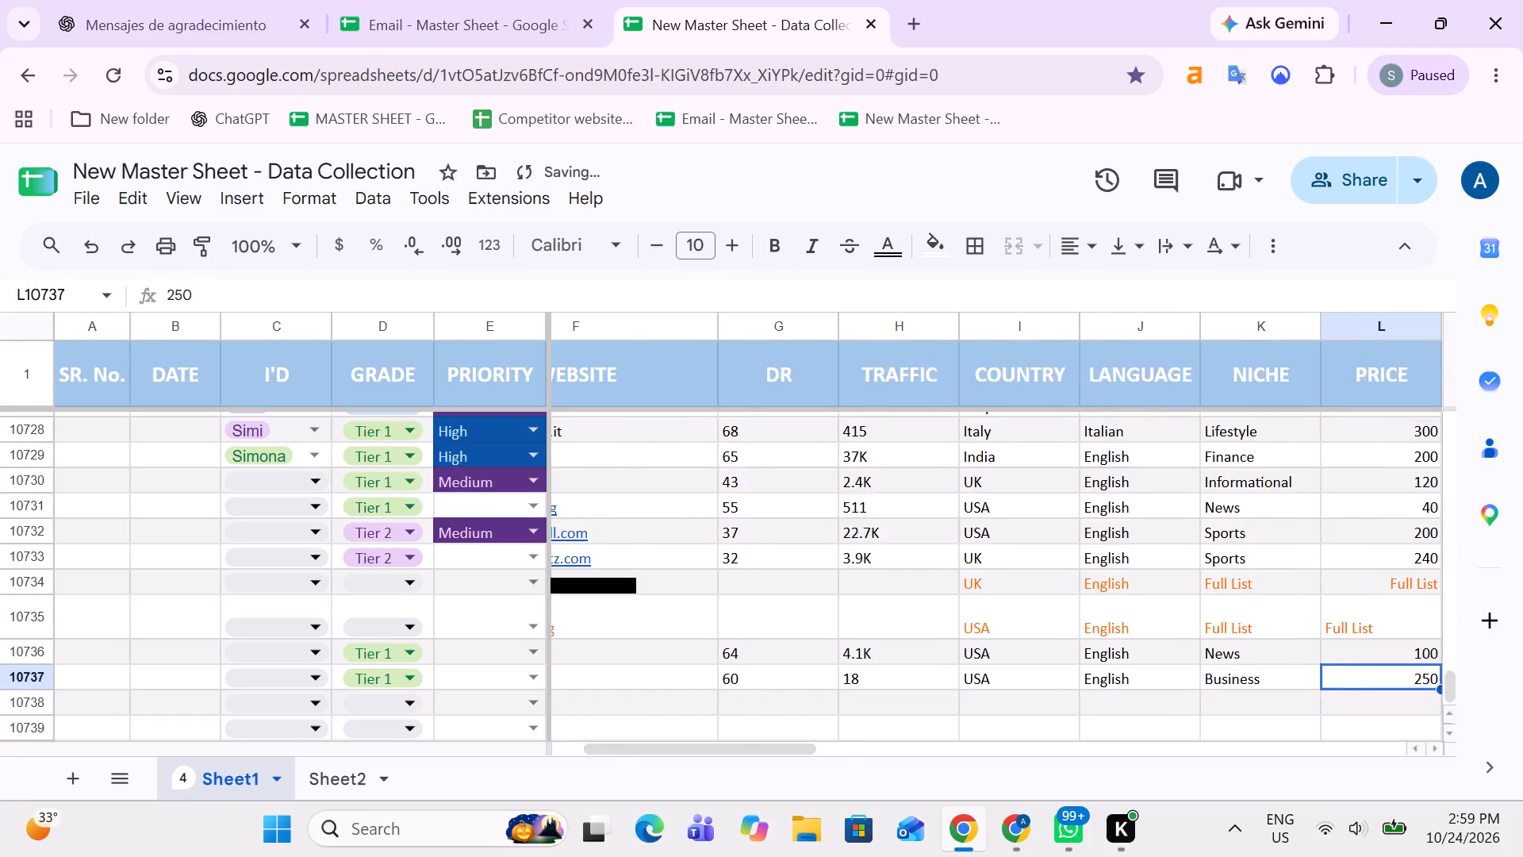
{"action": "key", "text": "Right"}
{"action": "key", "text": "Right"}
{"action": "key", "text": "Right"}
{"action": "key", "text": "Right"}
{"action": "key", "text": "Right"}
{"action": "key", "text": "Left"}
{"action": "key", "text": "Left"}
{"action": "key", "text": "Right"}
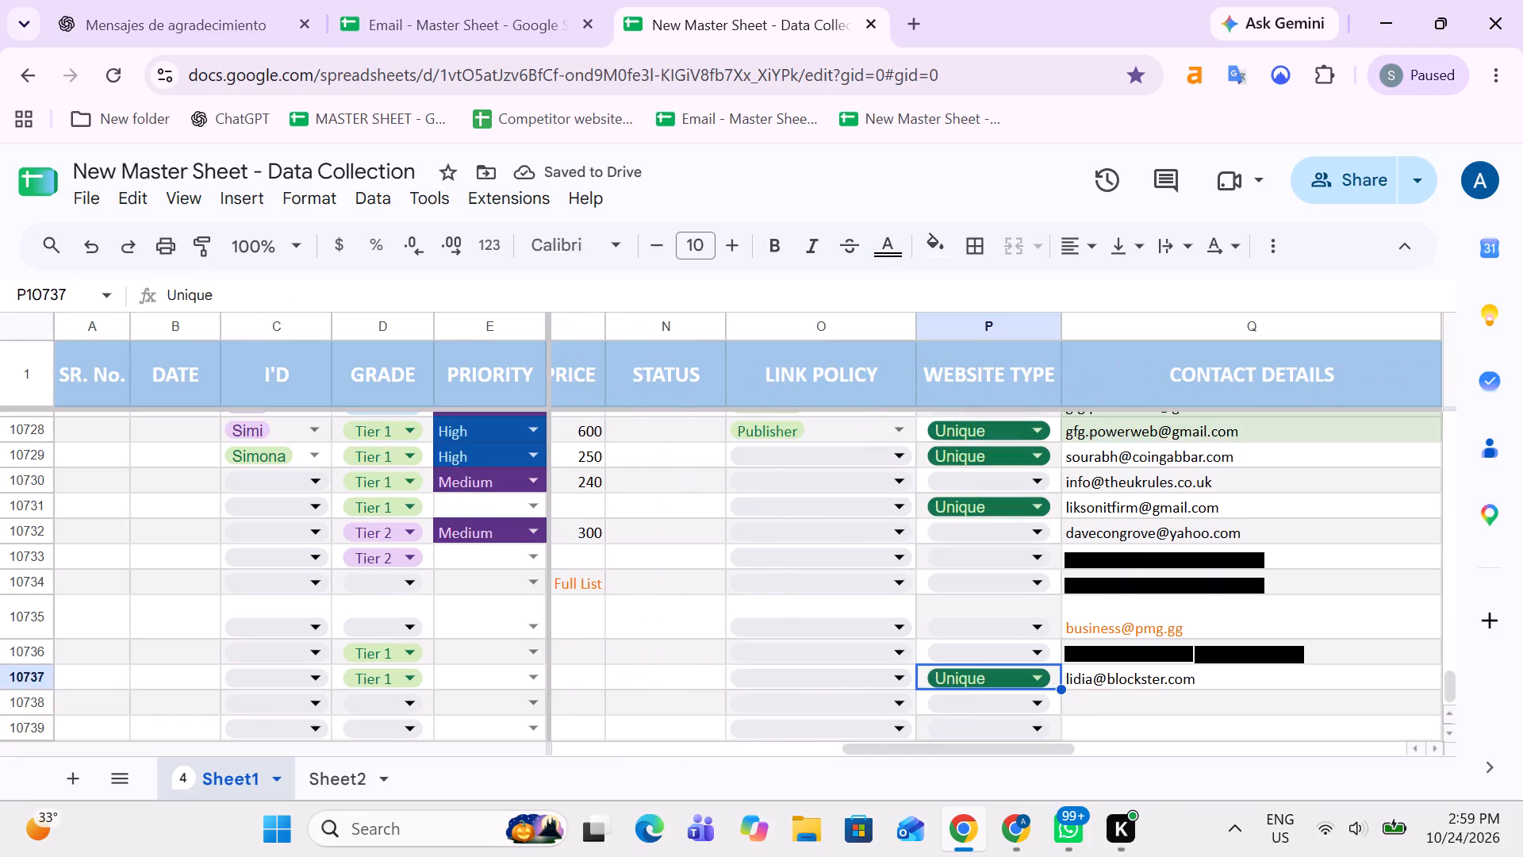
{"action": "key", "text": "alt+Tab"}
{"action": "scroll", "coordinate": [1130, 423], "scroll_direction": "down", "scroll_amount": 6}
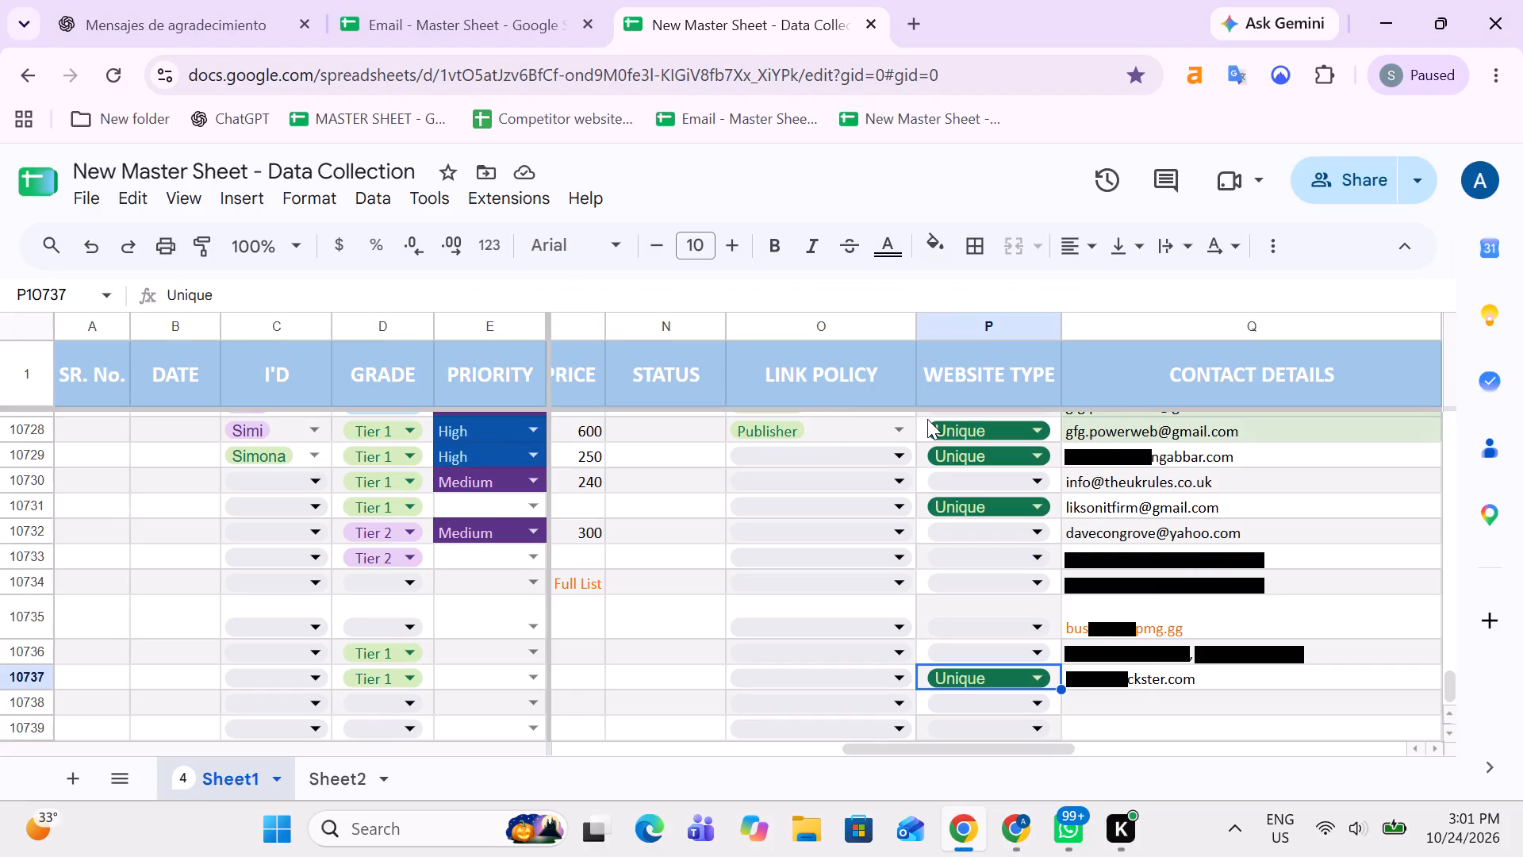
{"action": "key", "text": "Right"}
{"action": "key", "text": "Left"}
{"action": "key", "text": "Left"}
{"action": "key", "text": "Left"}
{"action": "key", "text": "Left"}
{"action": "key", "text": "Left"}
{"action": "key", "text": "Left"}
{"action": "key", "text": "Right"}
{"action": "key", "text": "Right"}
{"action": "key", "text": "Left"}
{"action": "key", "text": "Left"}
{"action": "key", "text": "Left"}
{"action": "key", "text": "Left"}
{"action": "key", "text": "Left"}
{"action": "key", "text": "Left"}
{"action": "key", "text": "Left"}
{"action": "key", "text": "Left"}
{"action": "key", "text": "Left"}
{"action": "key", "text": "Left"}
{"action": "key", "text": "Left"}
{"action": "key", "text": "Left"}
{"action": "key", "text": "Left"}
{"action": "key", "text": "Left"}
{"action": "key", "text": "Left"}
{"action": "key", "text": "Left"}
{"action": "key", "text": "Left"}
{"action": "key", "text": "Left"}
{"action": "key", "text": "Left"}
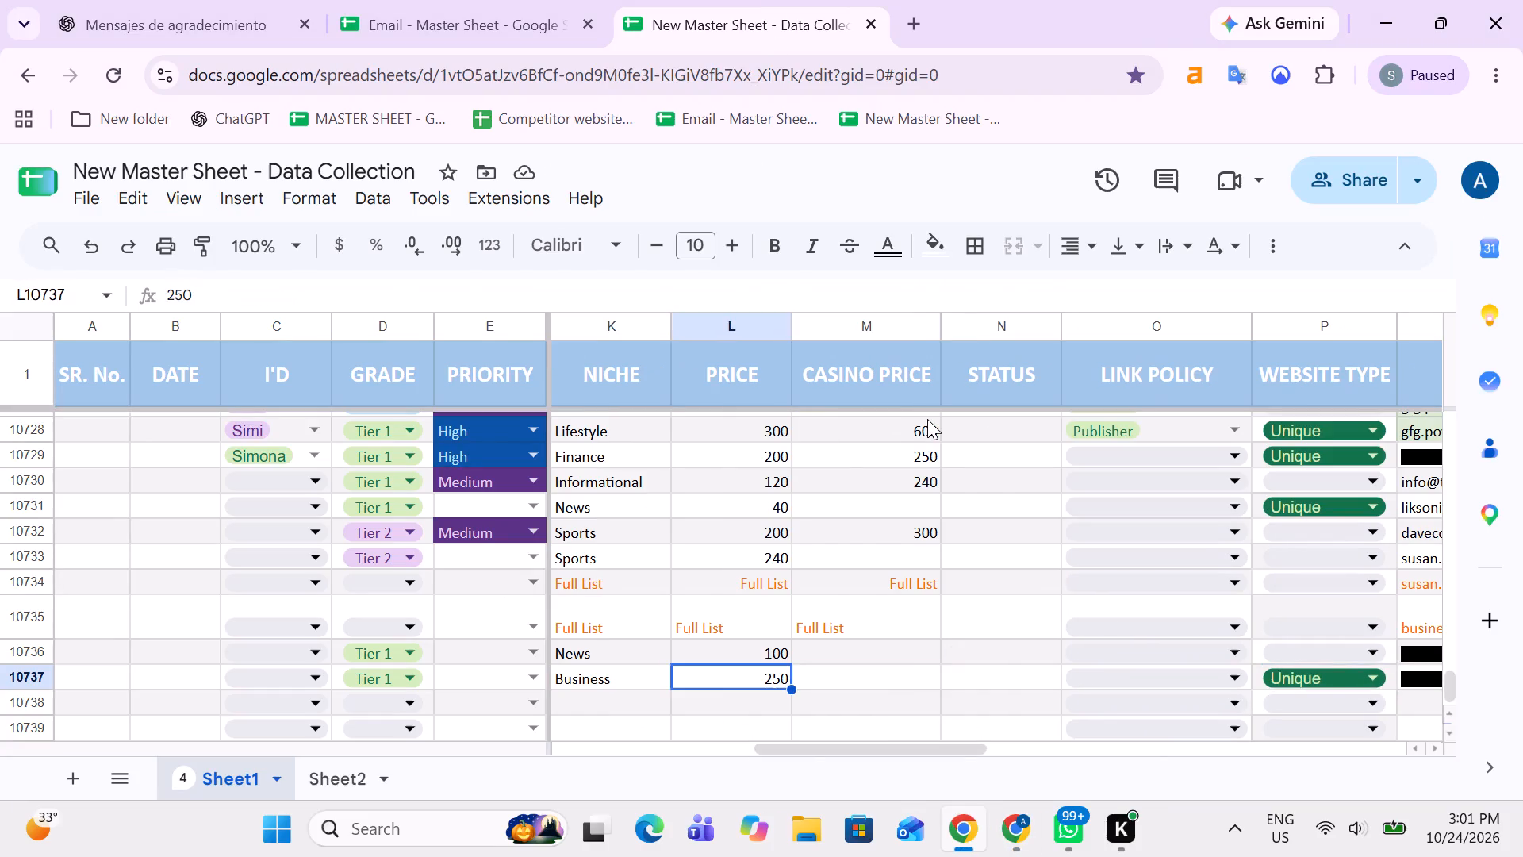
{"action": "key", "text": "Right"}
{"action": "key", "text": "Right"}
{"action": "key", "text": "Right"}
{"action": "key", "text": "Right"}
{"action": "key", "text": "Right"}
{"action": "key", "text": "Right"}
{"action": "key", "text": "Right"}
{"action": "key", "text": "Right"}
{"action": "key", "text": "Right"}
{"action": "key", "text": "Right"}
{"action": "key", "text": "Right"}
{"action": "key", "text": "Right"}
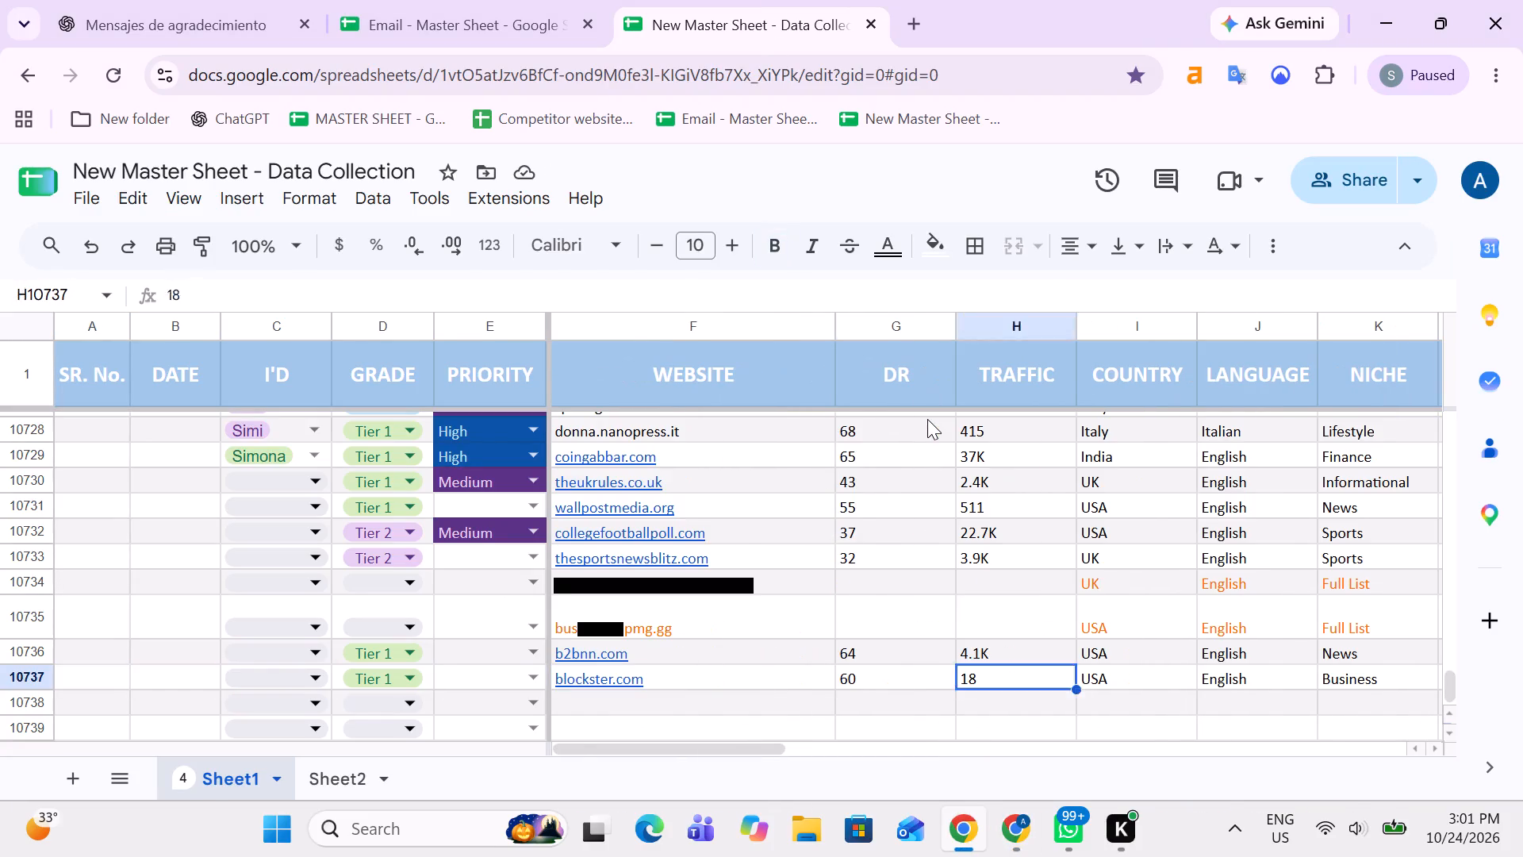
{"action": "key", "text": "Right"}
{"action": "key", "text": "Right"}
{"action": "key", "text": "Right"}
{"action": "key", "text": "Right"}
Return to the Gmail window, reopen the recently closed Blockster search page for Netbet, and close it again.
{"action": "key", "text": "alt+Tab"}
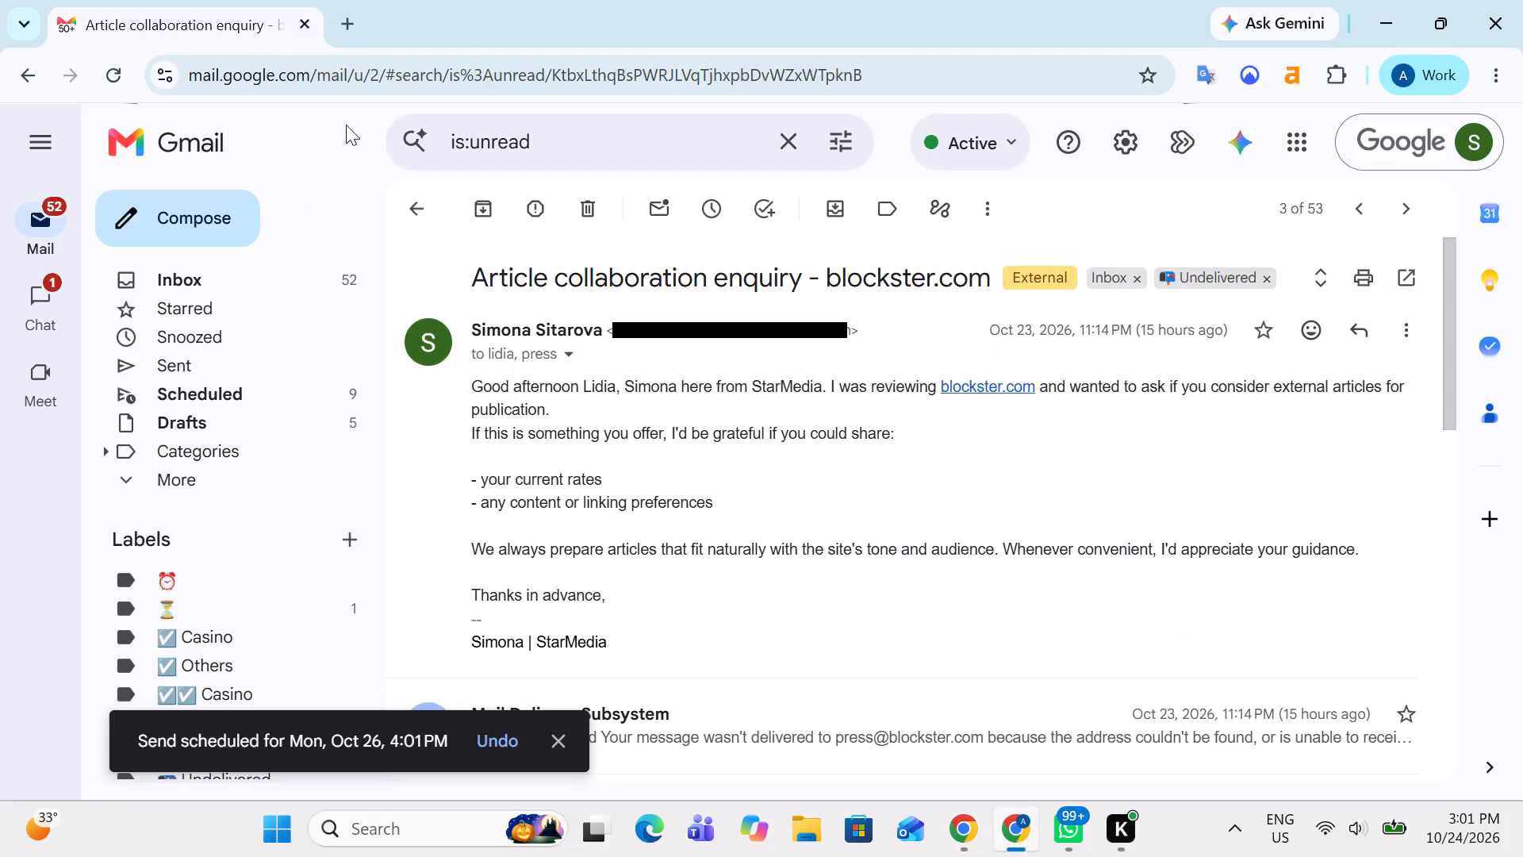
{"action": "key", "text": "ctrl+shift+t"}
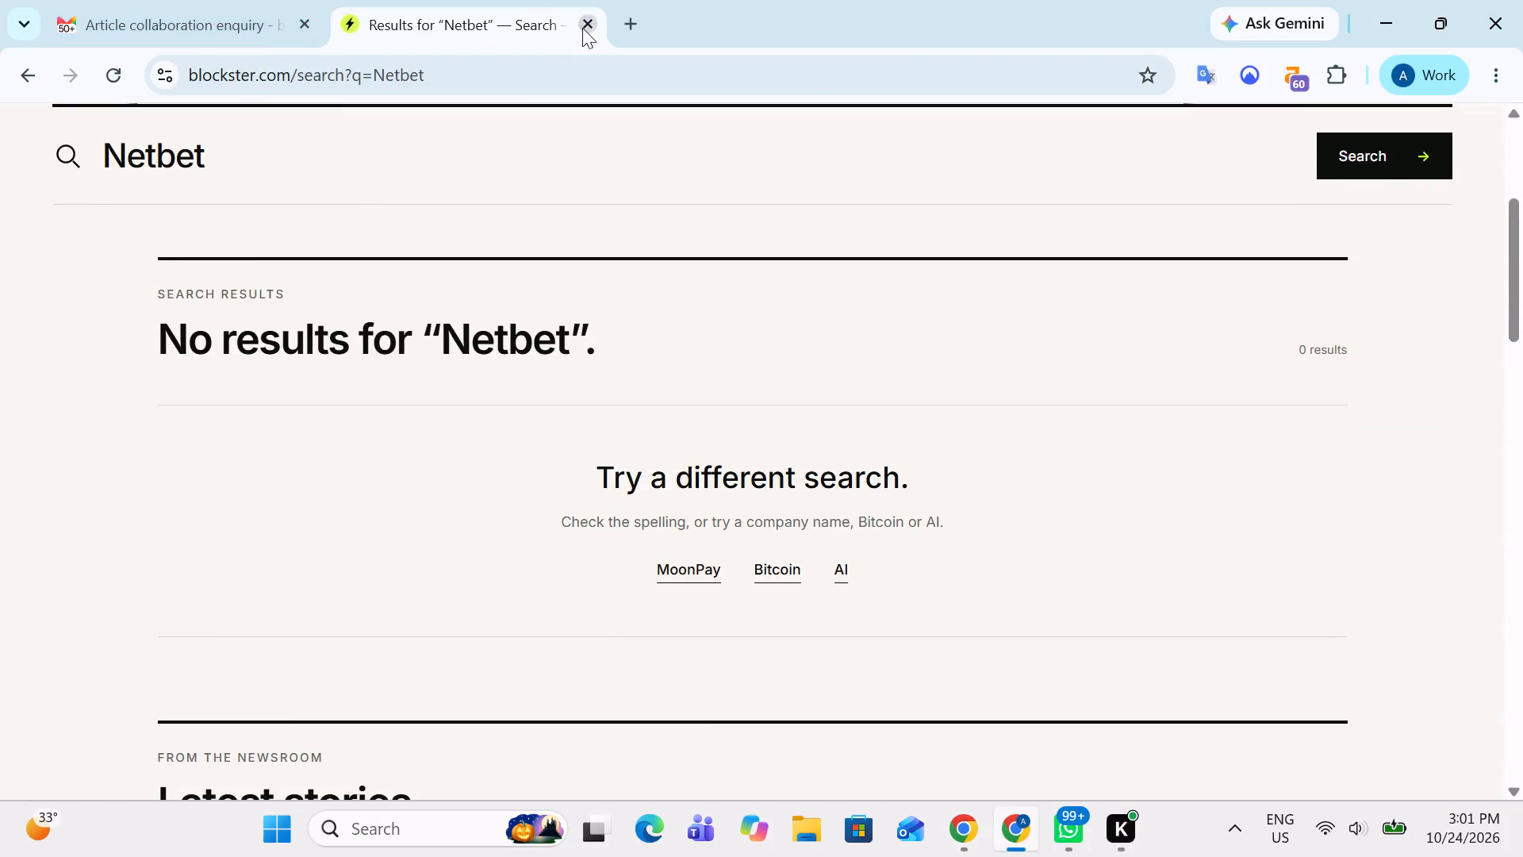
{"action": "left_click", "coordinate": [582, 28]}
Switch back to the New Master Sheet and recheck the blockster.com row and the empty rows beneath it.
{"action": "key", "text": "alt+Tab"}
{"action": "key", "text": "Right"}
{"action": "key", "text": "Left"}
{"action": "key", "text": "Left"}
{"action": "key", "text": "Left"}
{"action": "key", "text": "Left"}
{"action": "key", "text": "Left"}
{"action": "key", "text": "Left"}
{"action": "key", "text": "Left"}
{"action": "key", "text": "Left"}
{"action": "key", "text": "Left"}
{"action": "key", "text": "Left"}
{"action": "key", "text": "Left"}
{"action": "key", "text": "Left"}
{"action": "key", "text": "Left"}
{"action": "key", "text": "Left"}
{"action": "key", "text": "Left"}
{"action": "key", "text": "Left"}
{"action": "key", "text": "Left"}
{"action": "key", "text": "Left"}
{"action": "key", "text": "Left"}
{"action": "key", "text": "Left"}
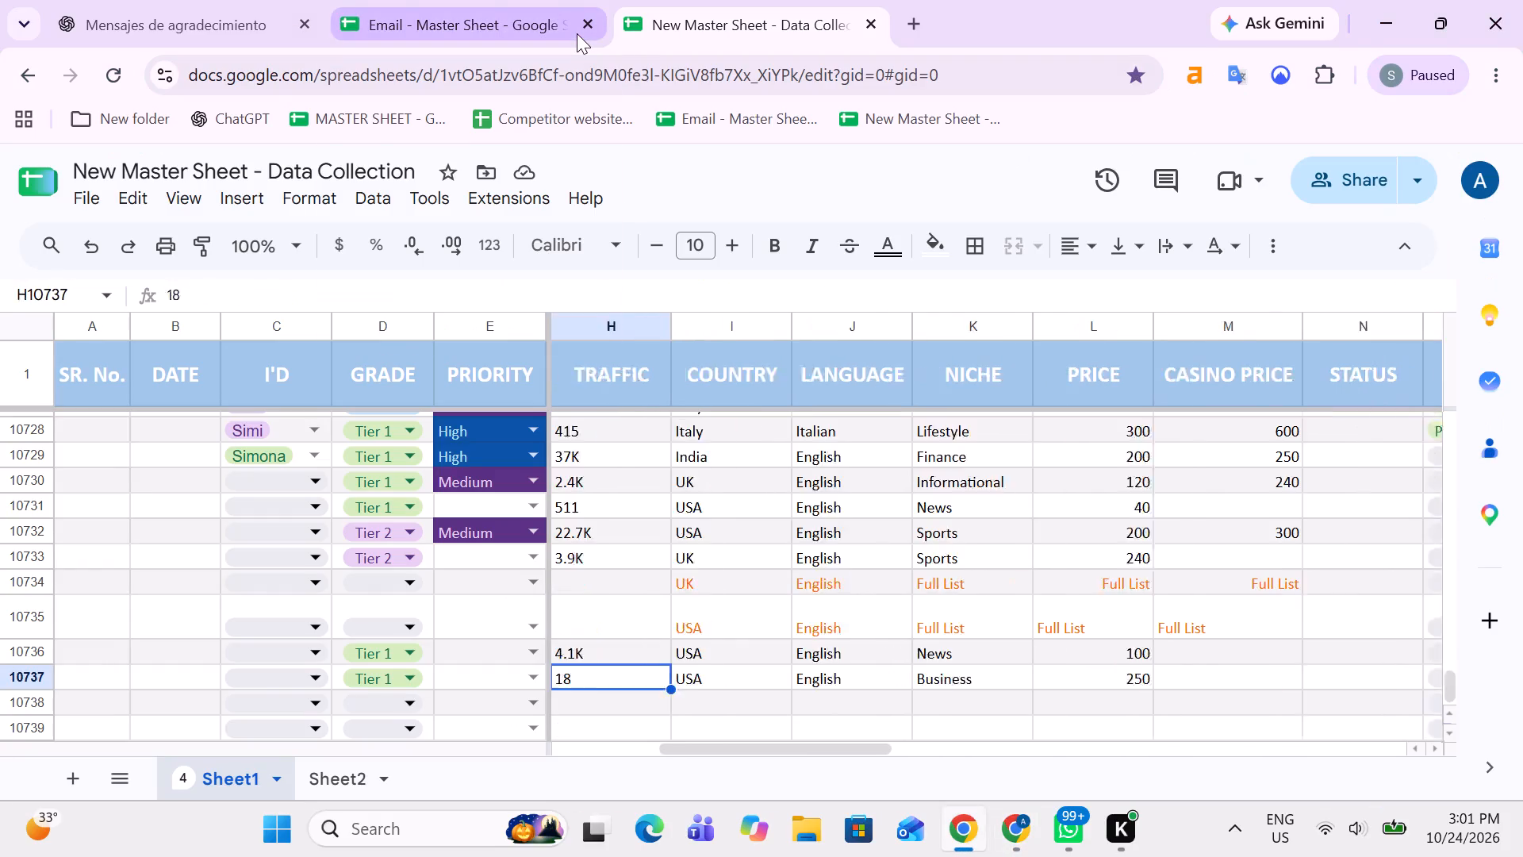
{"action": "key", "text": "Right"}
{"action": "key", "text": "Right"}
{"action": "key", "text": "Right"}
{"action": "key", "text": "Right"}
{"action": "key", "text": "Right"}
{"action": "key", "text": "Down"}
{"action": "key", "text": "Left"}
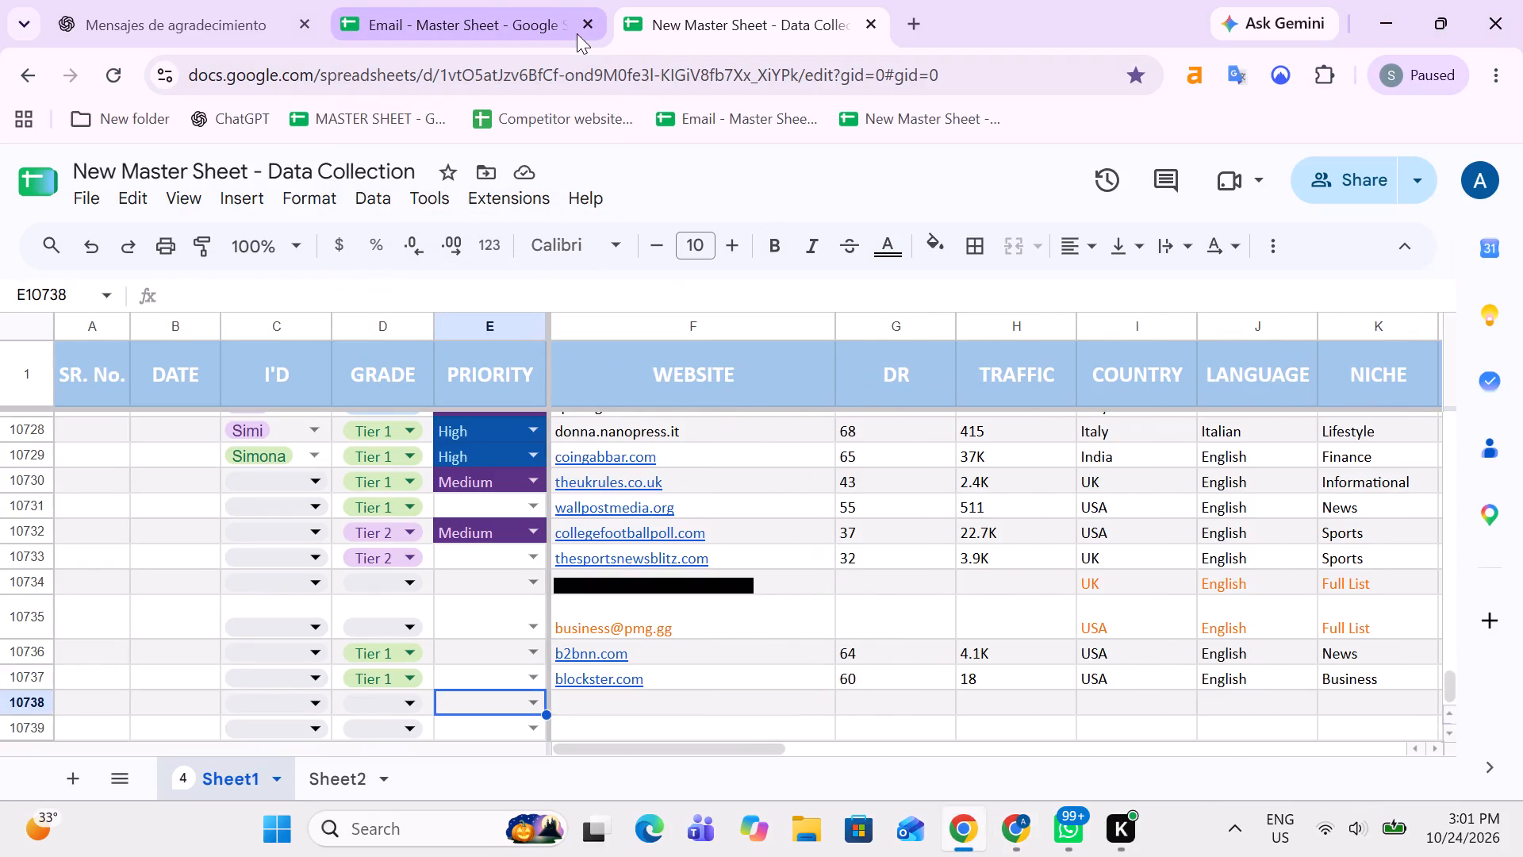
{"action": "key", "text": "Down"}
{"action": "key", "text": "Right"}
{"action": "key", "text": "Up"}
{"action": "key", "text": "Down"}
{"action": "key", "text": "Down"}
{"action": "key", "text": "Down"}
{"action": "key", "text": "Down"}
{"action": "key", "text": "Down"}
{"action": "key", "text": "Down"}
{"action": "key", "text": "Down"}
{"action": "key", "text": "Down"}
{"action": "key", "text": "Down"}
{"action": "key", "text": "Up"}
{"action": "key", "text": "Up"}
{"action": "key", "text": "Up"}
{"action": "key", "text": "Up"}
{"action": "key", "text": "Up"}
{"action": "key", "text": "Up"}
{"action": "key", "text": "Up"}
{"action": "key", "text": "Up"}
{"action": "key", "text": "Up"}
{"action": "key", "text": "Up"}
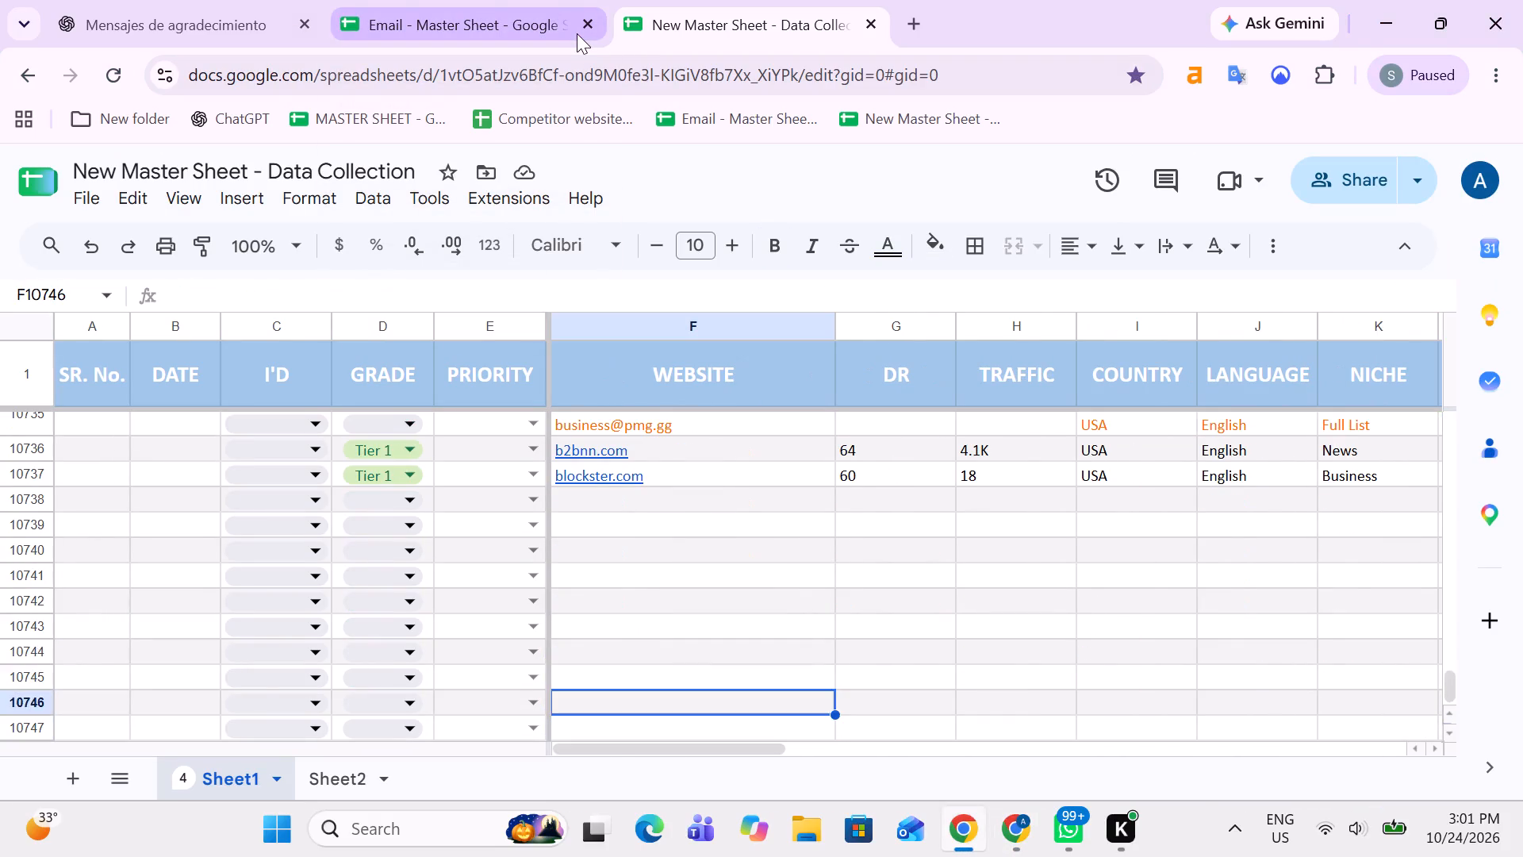
{"action": "key", "text": "alt+Tab"}
{"action": "scroll", "coordinate": [963, 275], "scroll_direction": "down", "scroll_amount": 5}
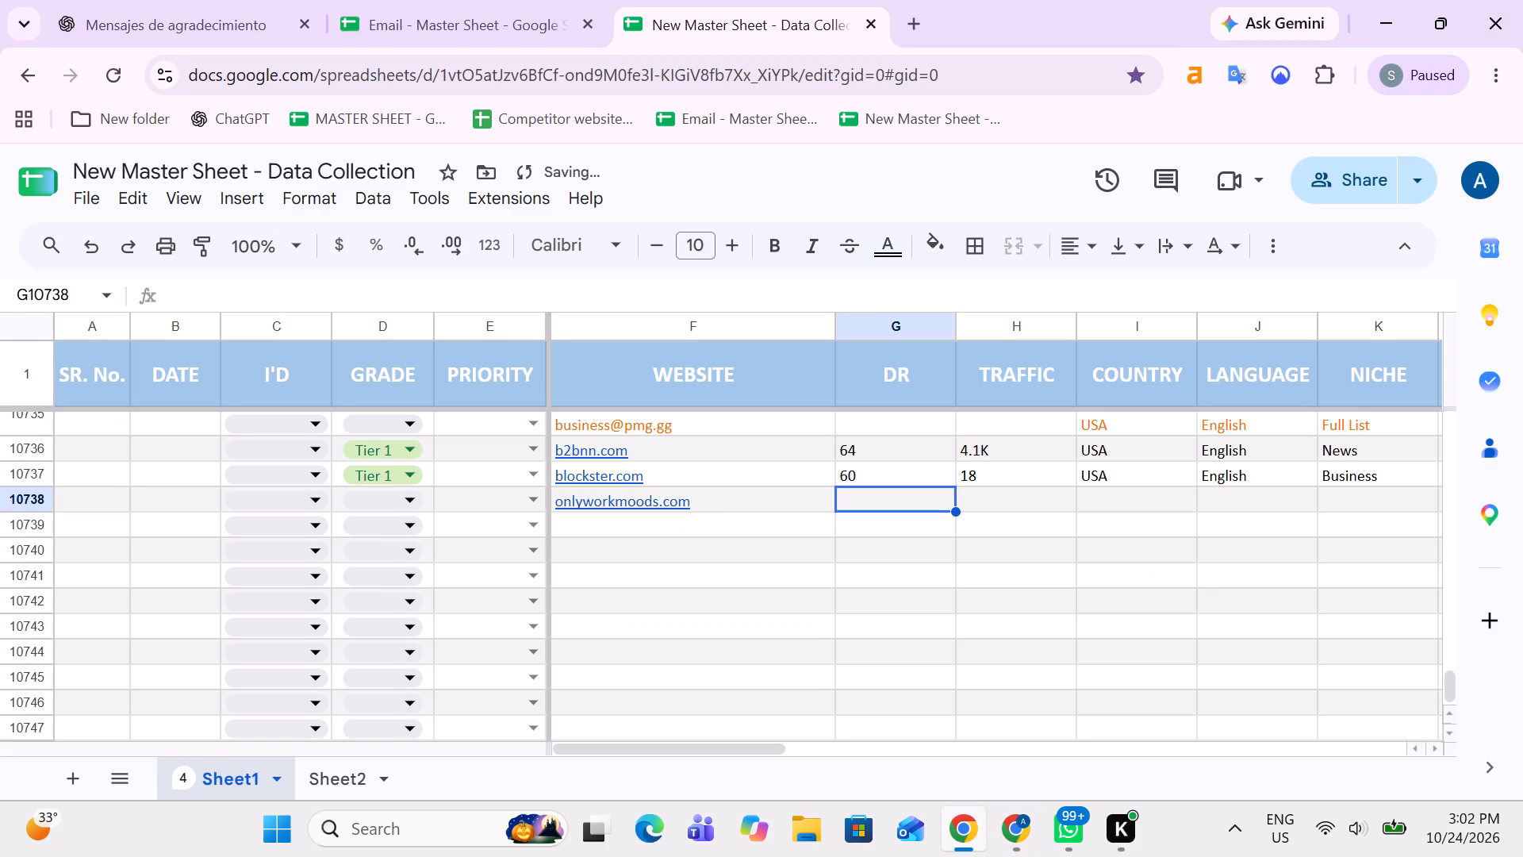
Look up the site's Ahrefs metrics and record DR 57 and traffic 0 in the onlyworkmoods.com row.
{"action": "key", "text": "alt+Tab"}
{"action": "scroll", "coordinate": [327, 390], "scroll_direction": "down", "scroll_amount": 11}
{"action": "scroll", "coordinate": [787, 325], "scroll_direction": "down", "scroll_amount": 9}
{"action": "scroll", "coordinate": [898, 342], "scroll_direction": "up", "scroll_amount": 9}
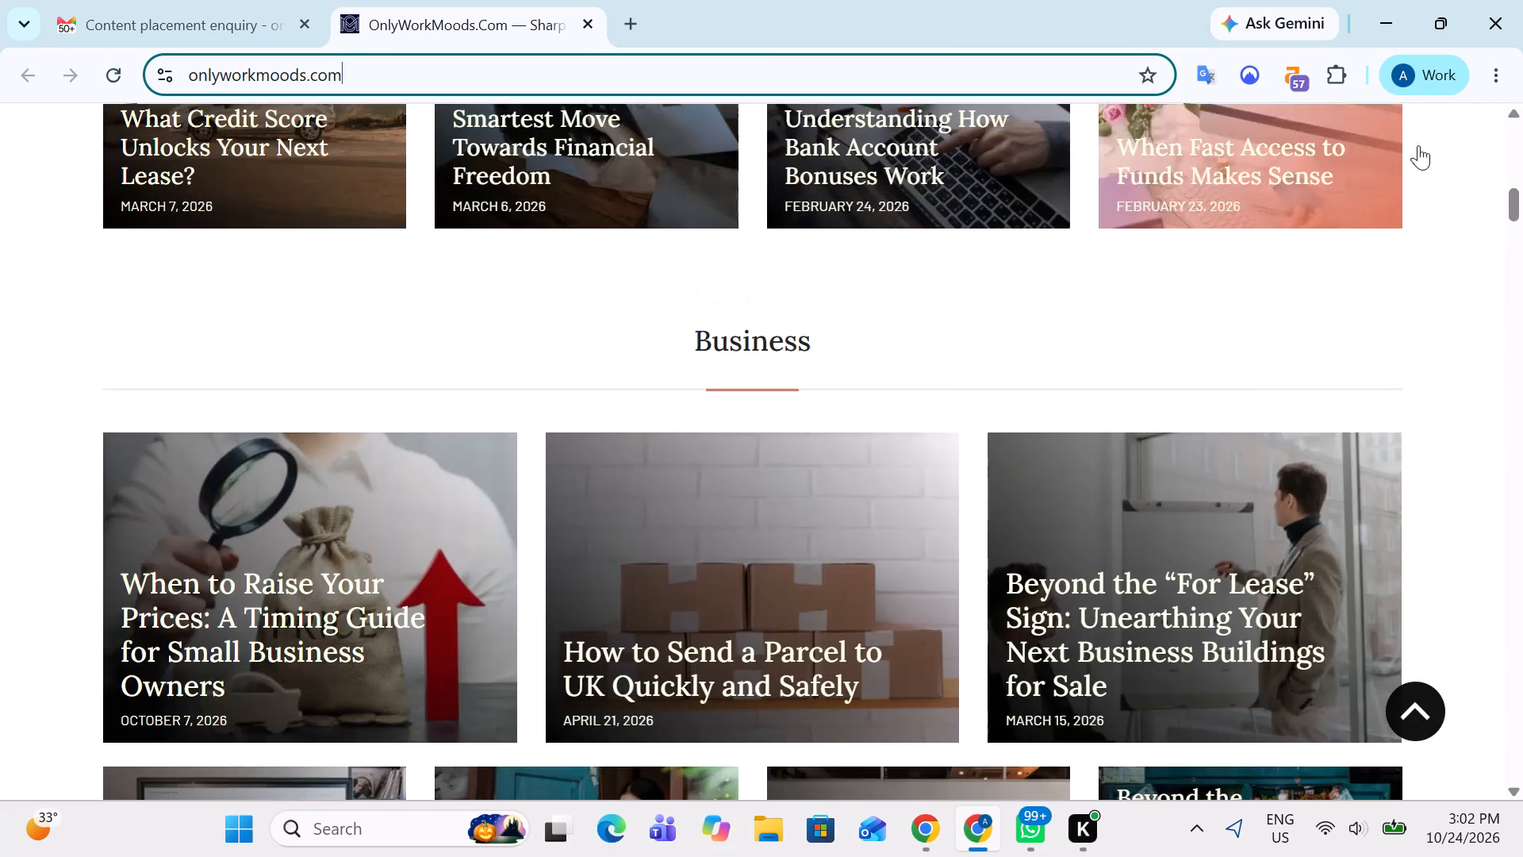
{"action": "left_click", "coordinate": [1291, 66]}
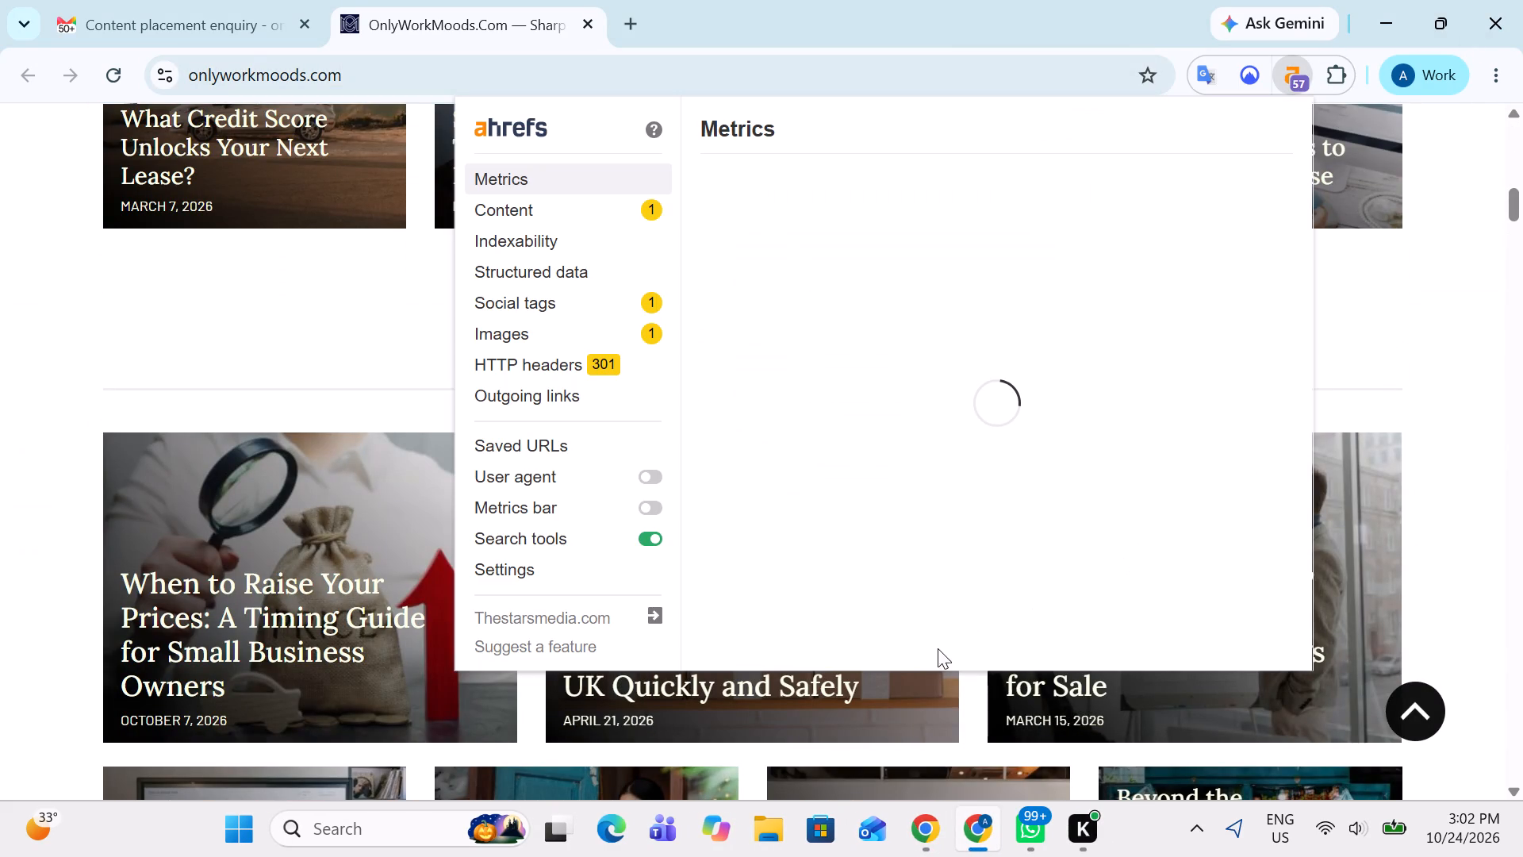
{"action": "key", "text": "alt+Tab"}
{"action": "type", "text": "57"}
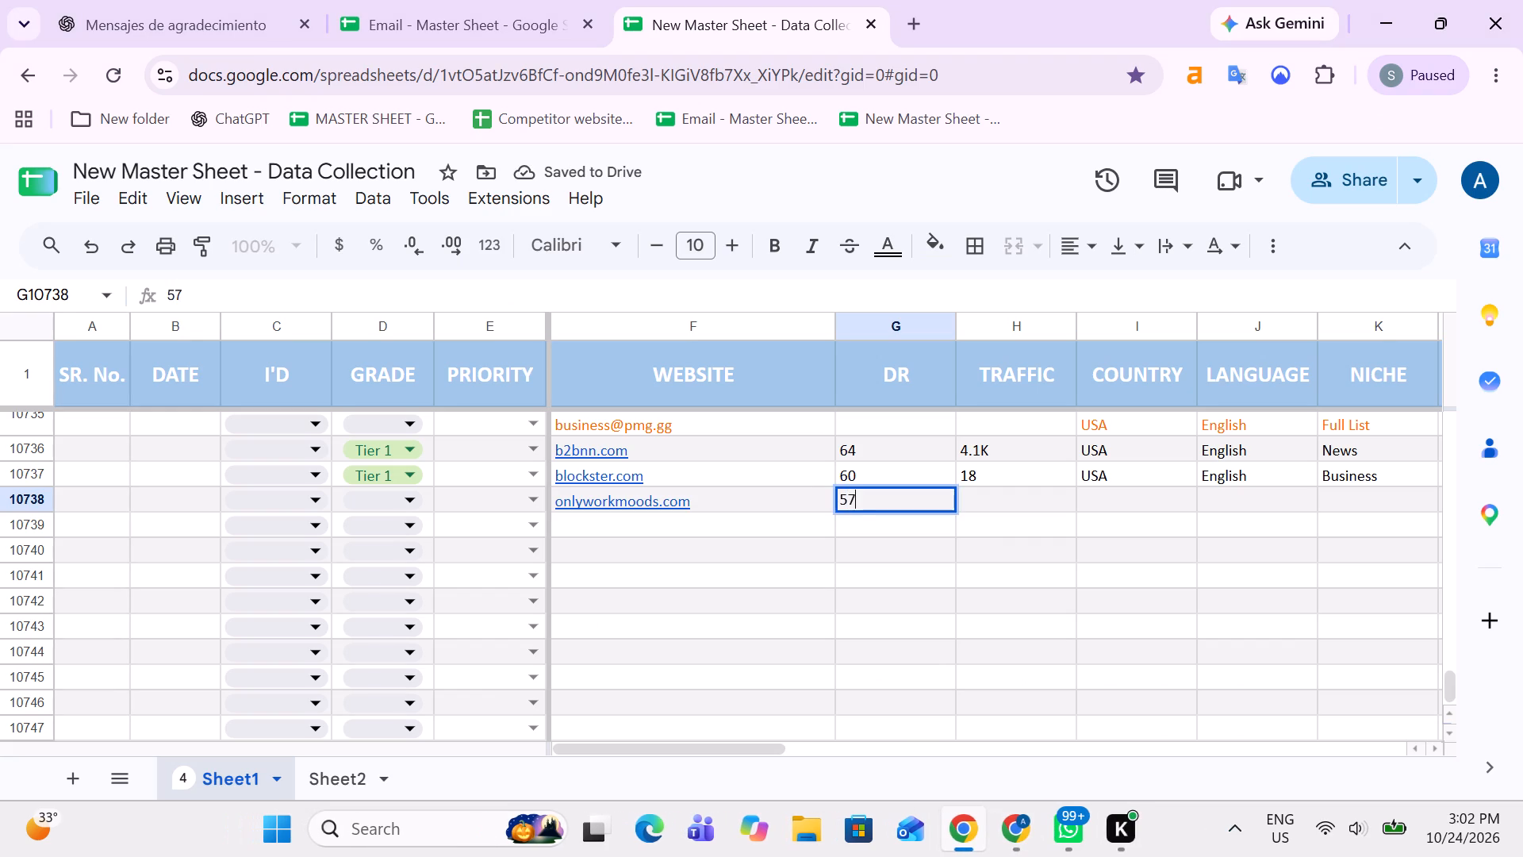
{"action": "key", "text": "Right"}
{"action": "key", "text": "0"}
Fill in the onlyworkmoods.com row with country USA, language English and niche News.
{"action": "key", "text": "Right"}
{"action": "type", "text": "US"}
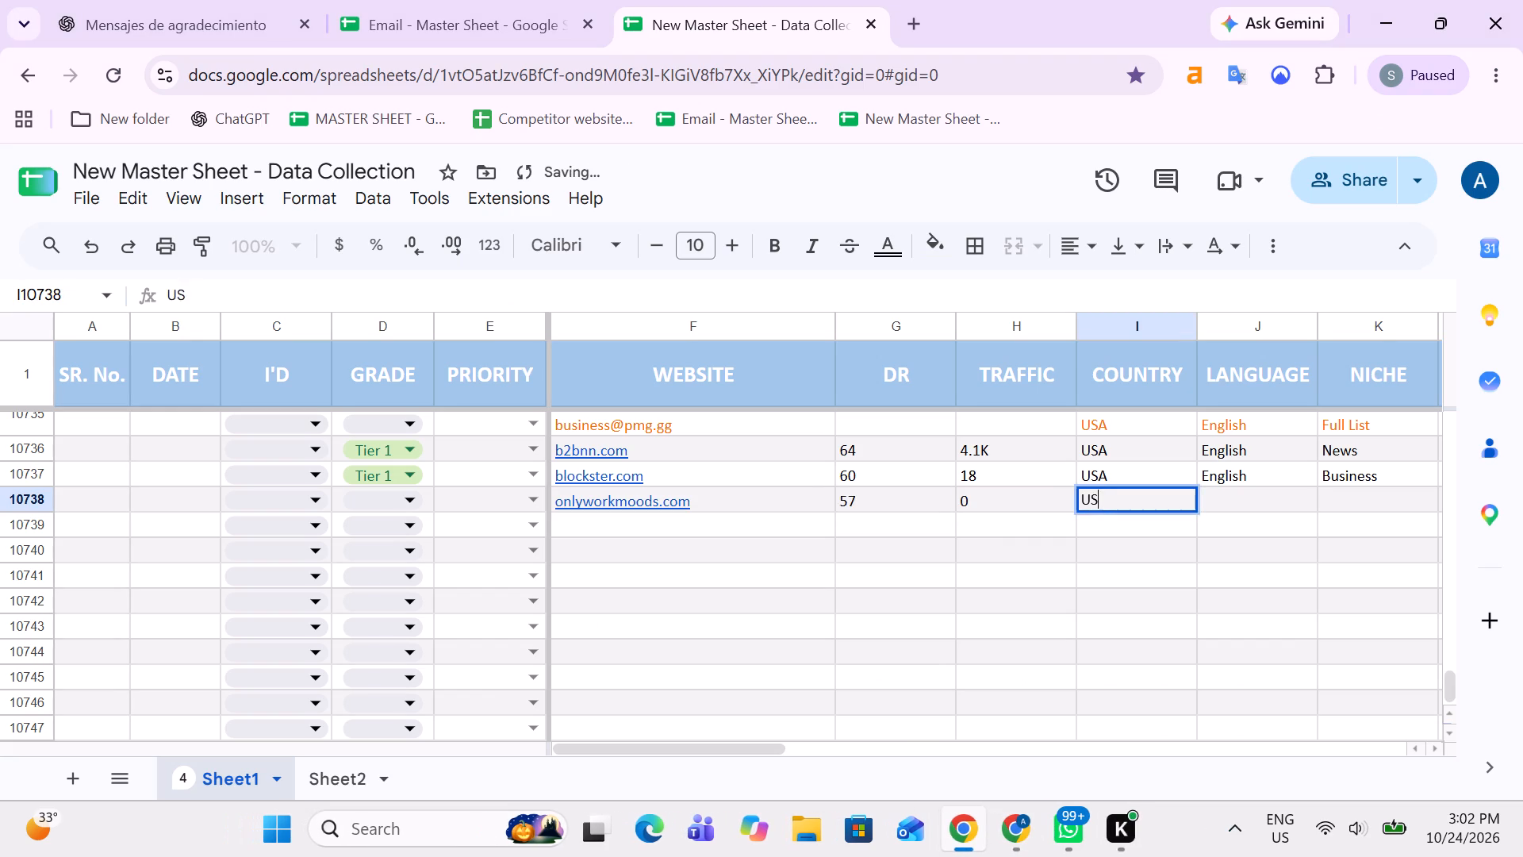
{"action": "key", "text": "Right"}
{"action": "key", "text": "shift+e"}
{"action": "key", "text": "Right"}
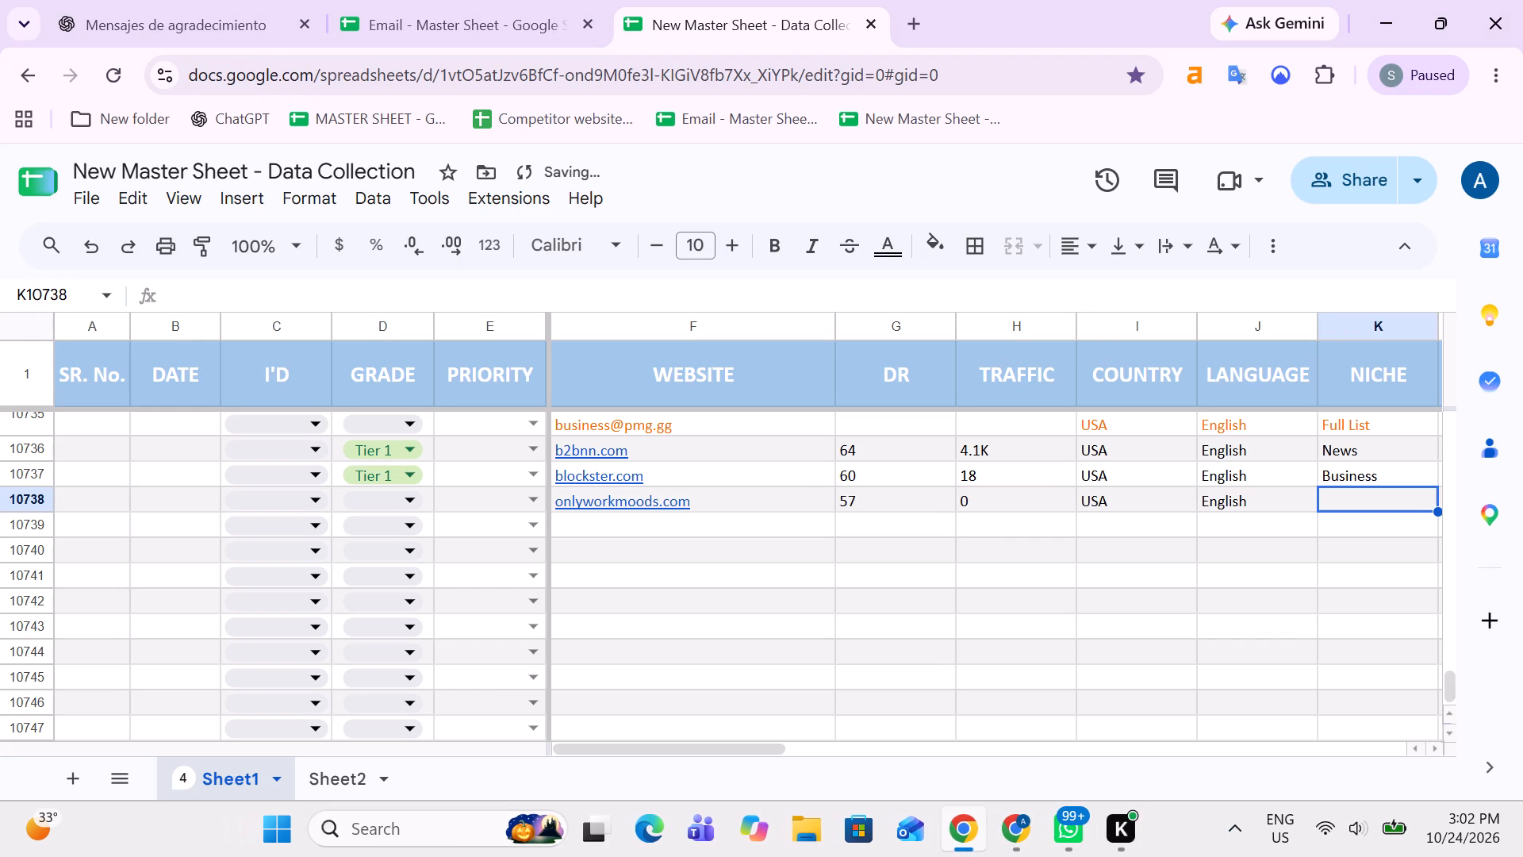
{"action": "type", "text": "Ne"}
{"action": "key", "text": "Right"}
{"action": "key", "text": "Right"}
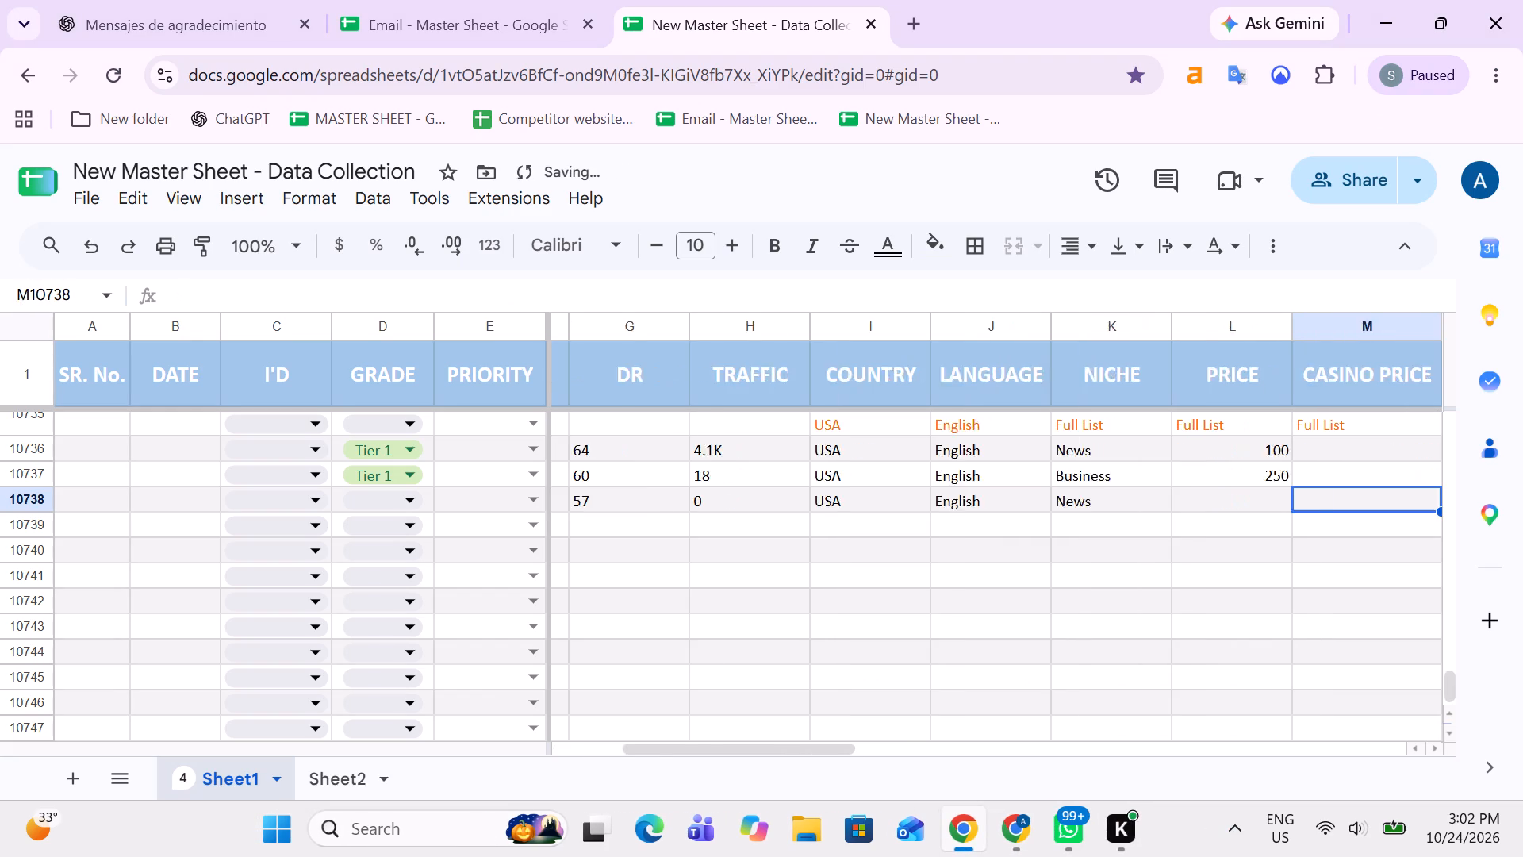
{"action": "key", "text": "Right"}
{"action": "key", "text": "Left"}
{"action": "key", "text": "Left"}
Dismiss the Ahrefs metrics, search the OnlyWorkMoods site for Netbet, and close the site once the results are checked.
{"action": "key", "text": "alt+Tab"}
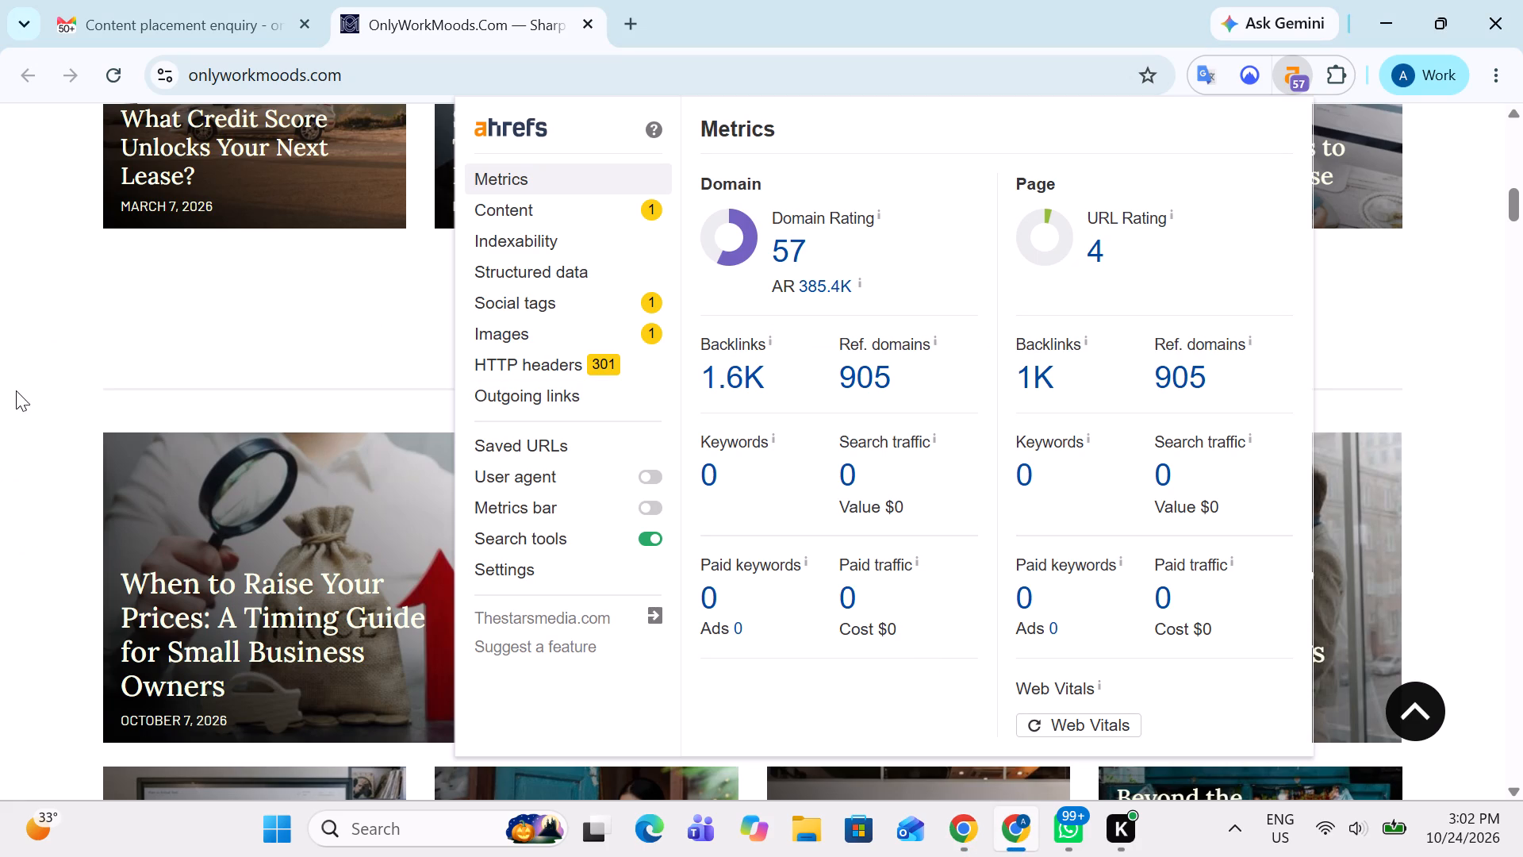
{"action": "left_click", "coordinate": [19, 381]}
{"action": "scroll", "coordinate": [883, 467], "scroll_direction": "up", "scroll_amount": 20}
{"action": "scroll", "coordinate": [883, 467], "scroll_direction": "up", "scroll_amount": 10}
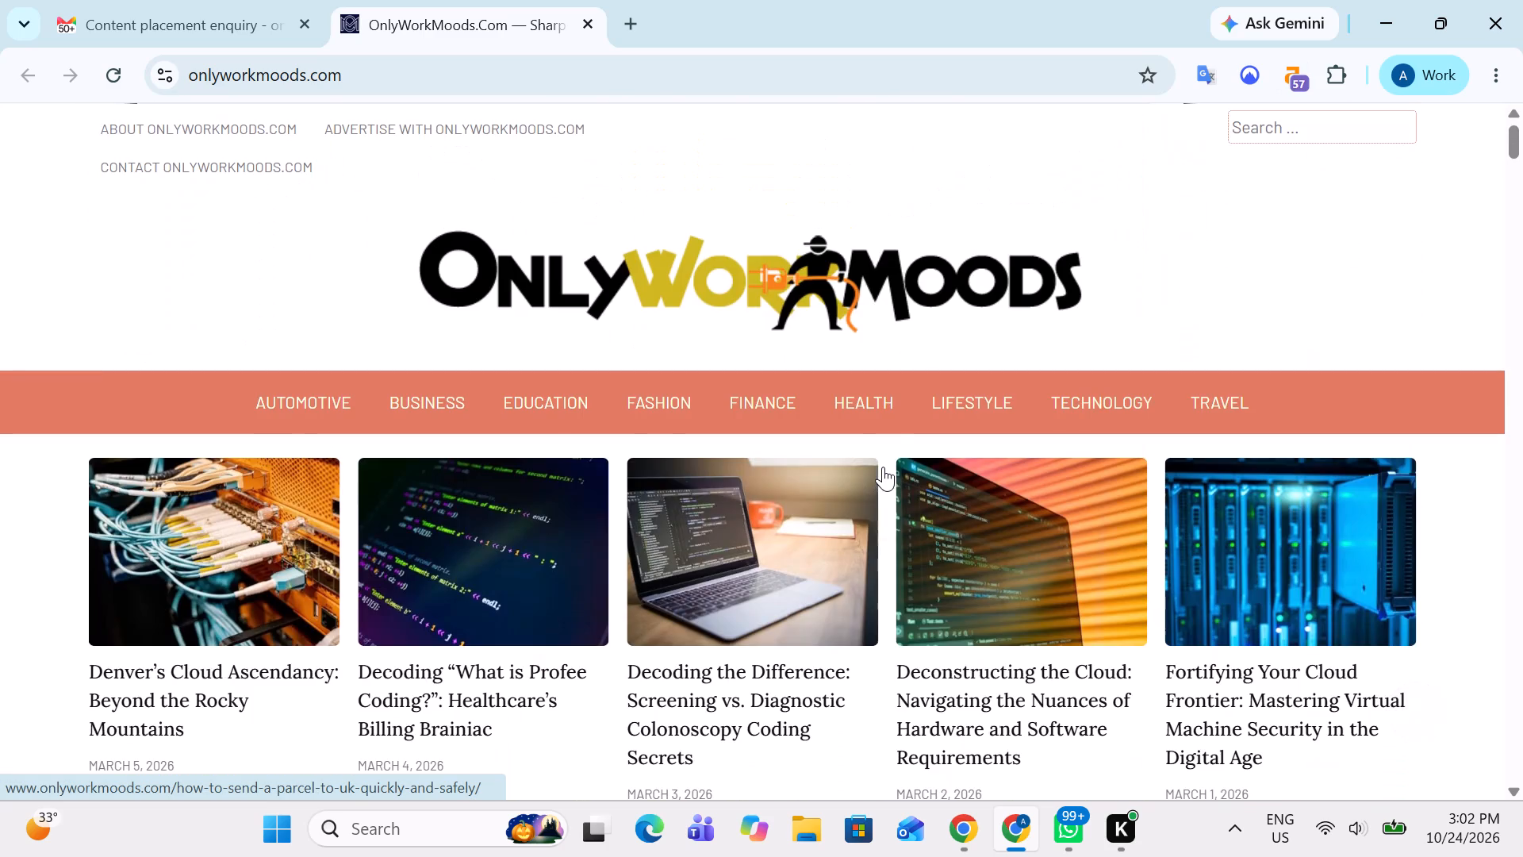
{"action": "scroll", "coordinate": [883, 467], "scroll_direction": "up", "scroll_amount": 2}
{"action": "left_click", "coordinate": [1306, 102]}
{"action": "left_click", "coordinate": [1301, 122]}
{"action": "left_click", "coordinate": [1348, 182]}
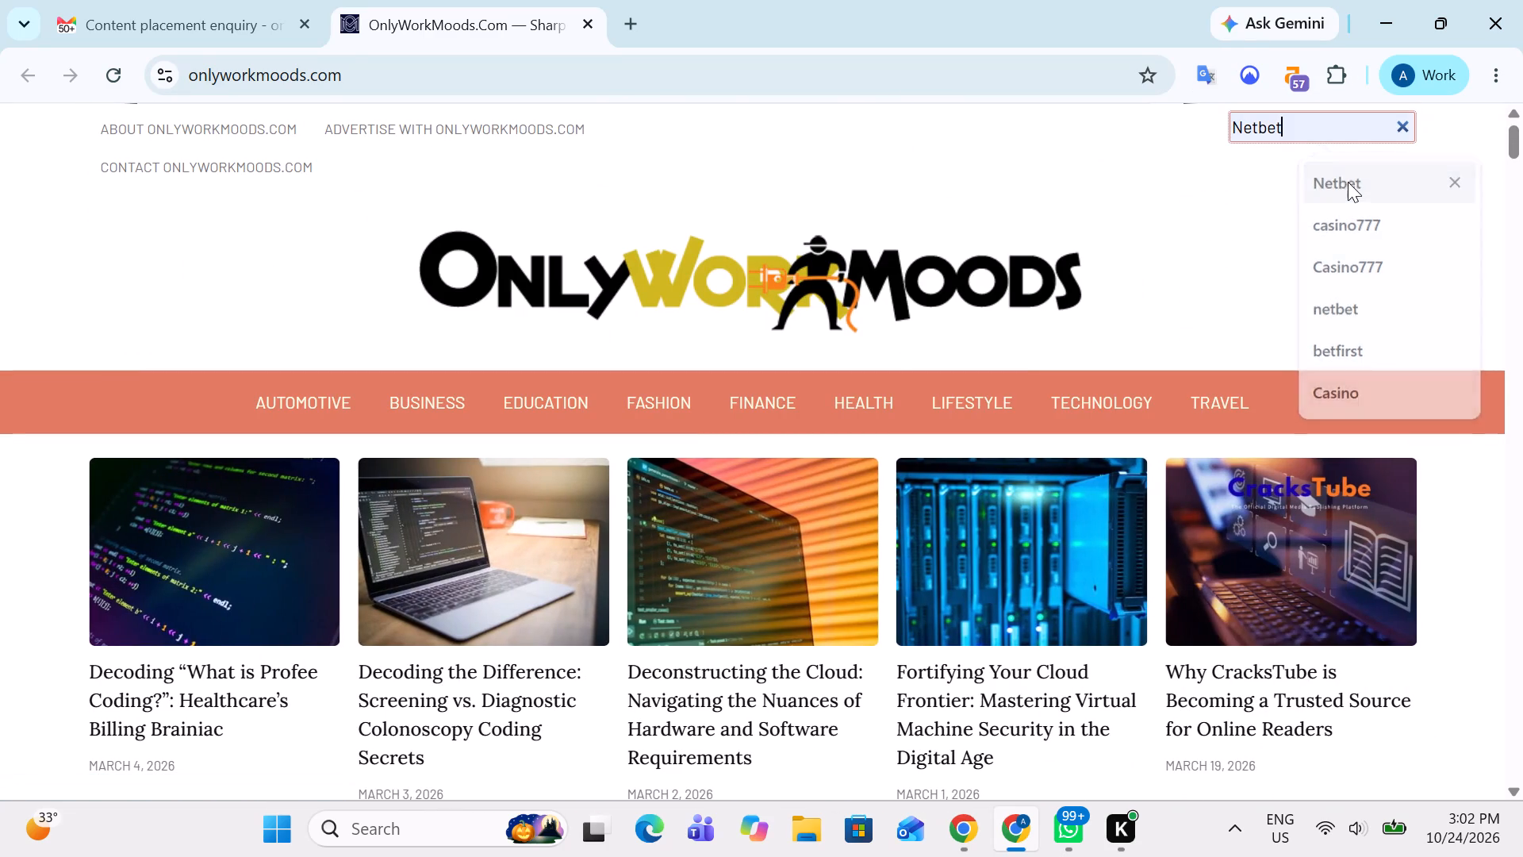
{"action": "key", "text": "Return"}
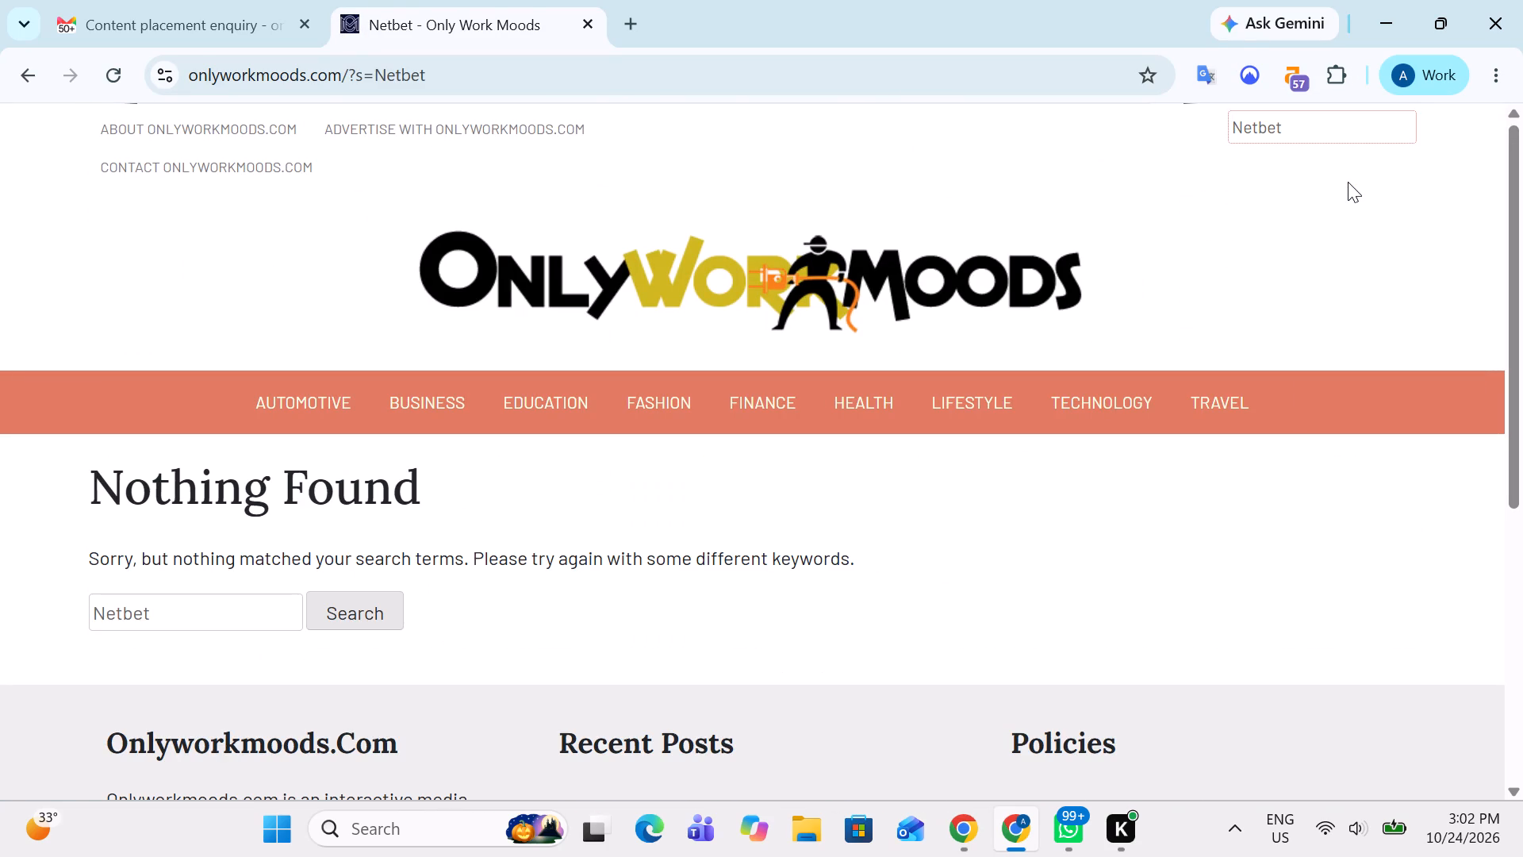
{"action": "left_click", "coordinate": [589, 25]}
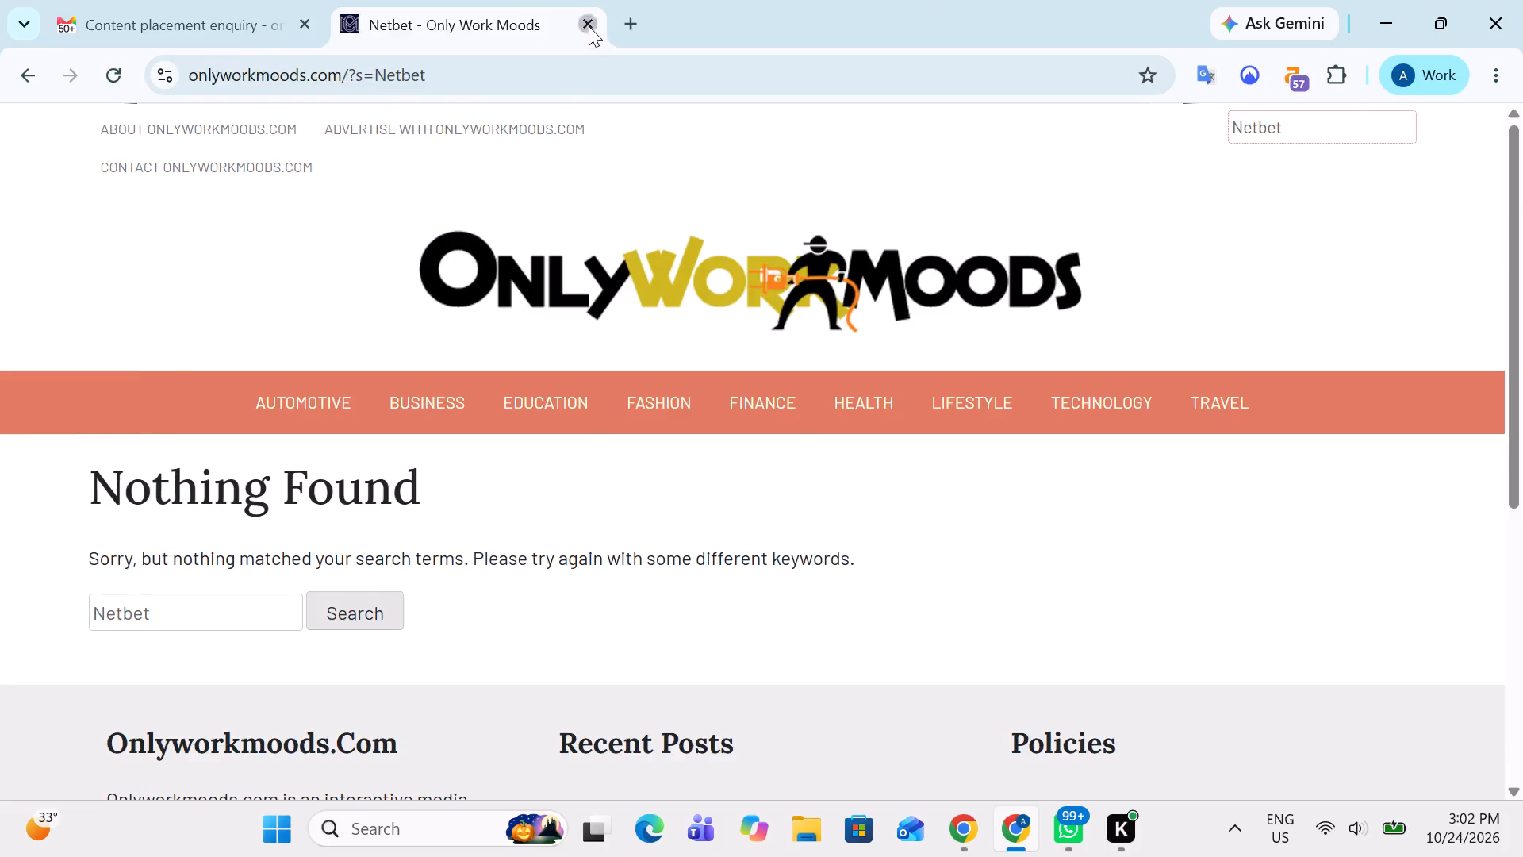
Check the publisher's quoted fee in the email and enter a price of 190 in the onlyworkmoods.com row.
{"action": "scroll", "coordinate": [795, 432], "scroll_direction": "down", "scroll_amount": 3}
{"action": "key", "text": "alt+Tab"}
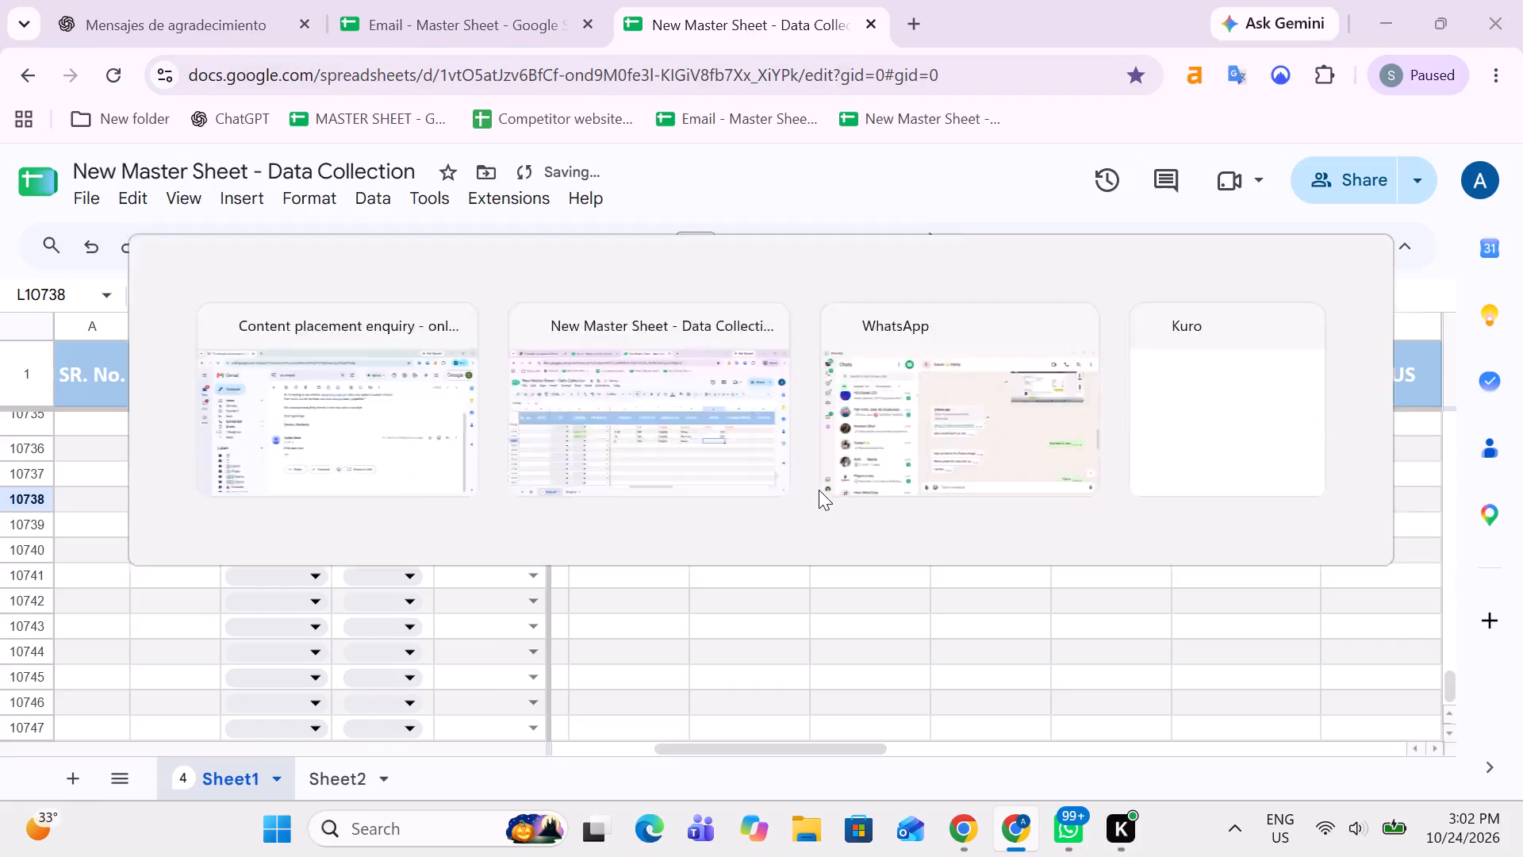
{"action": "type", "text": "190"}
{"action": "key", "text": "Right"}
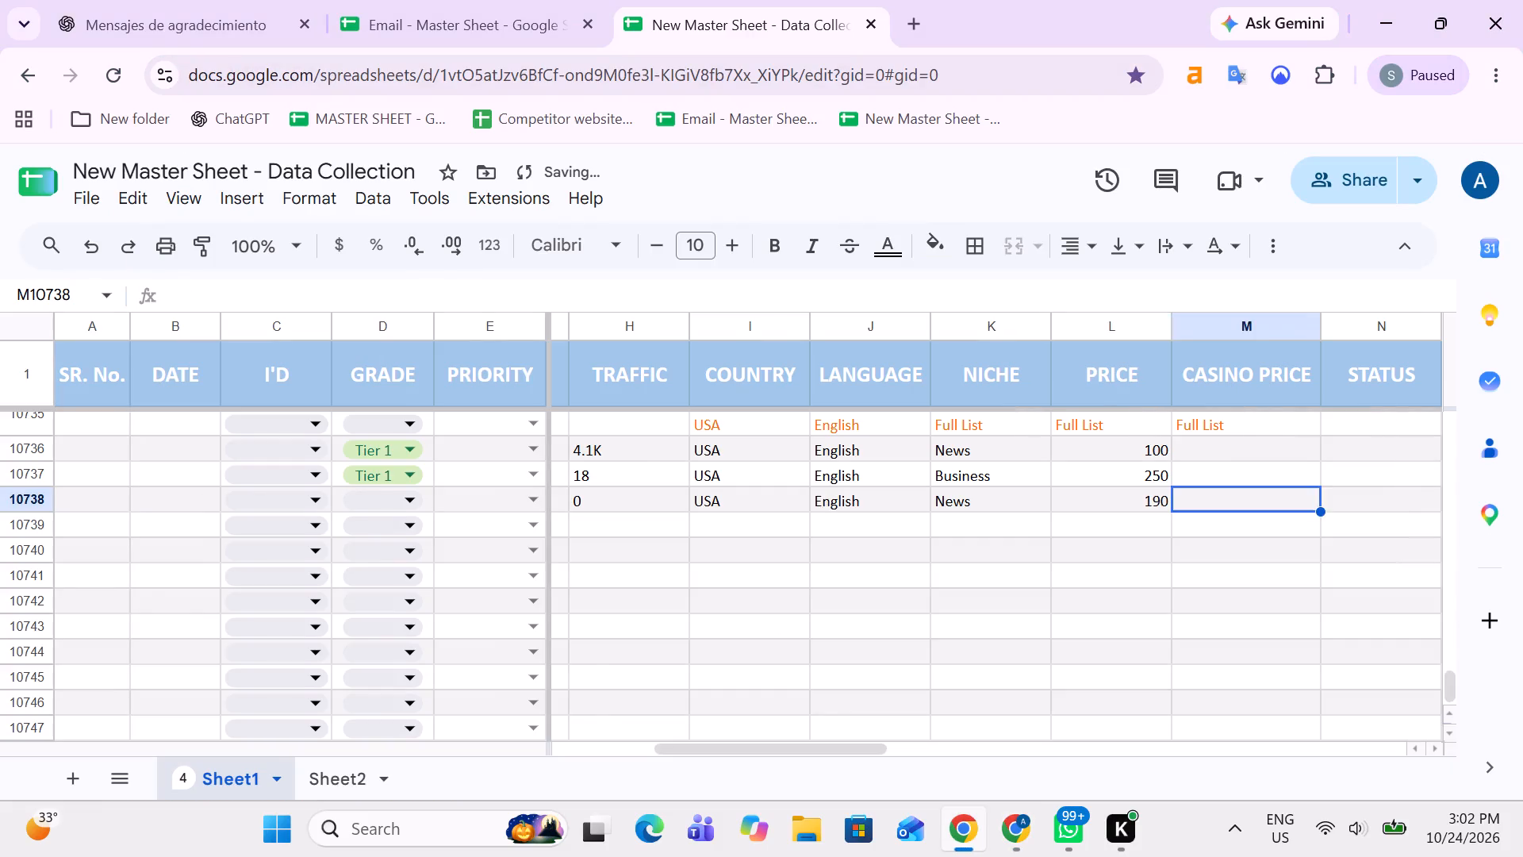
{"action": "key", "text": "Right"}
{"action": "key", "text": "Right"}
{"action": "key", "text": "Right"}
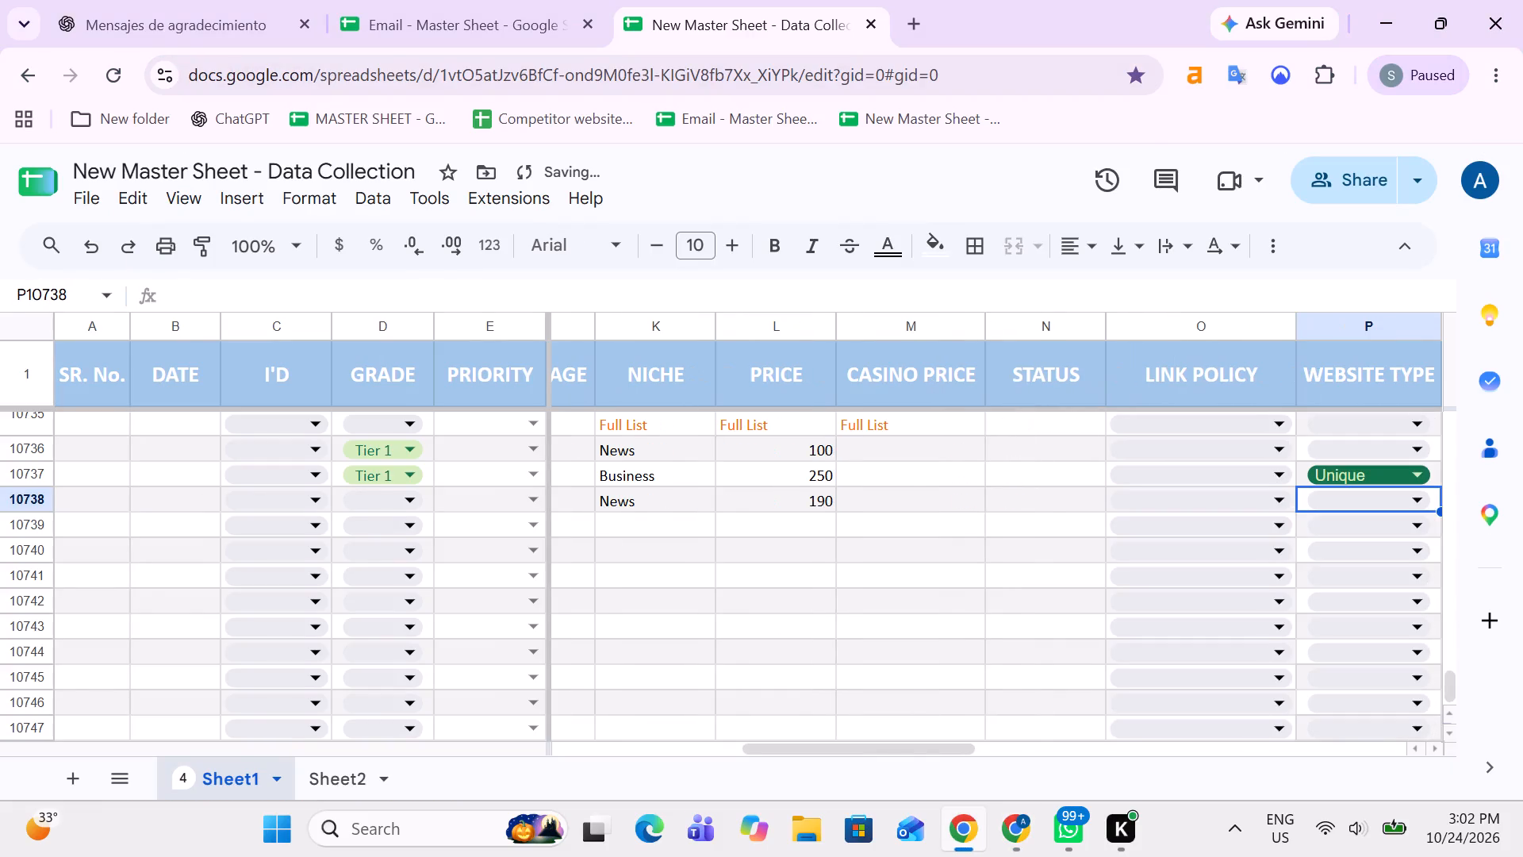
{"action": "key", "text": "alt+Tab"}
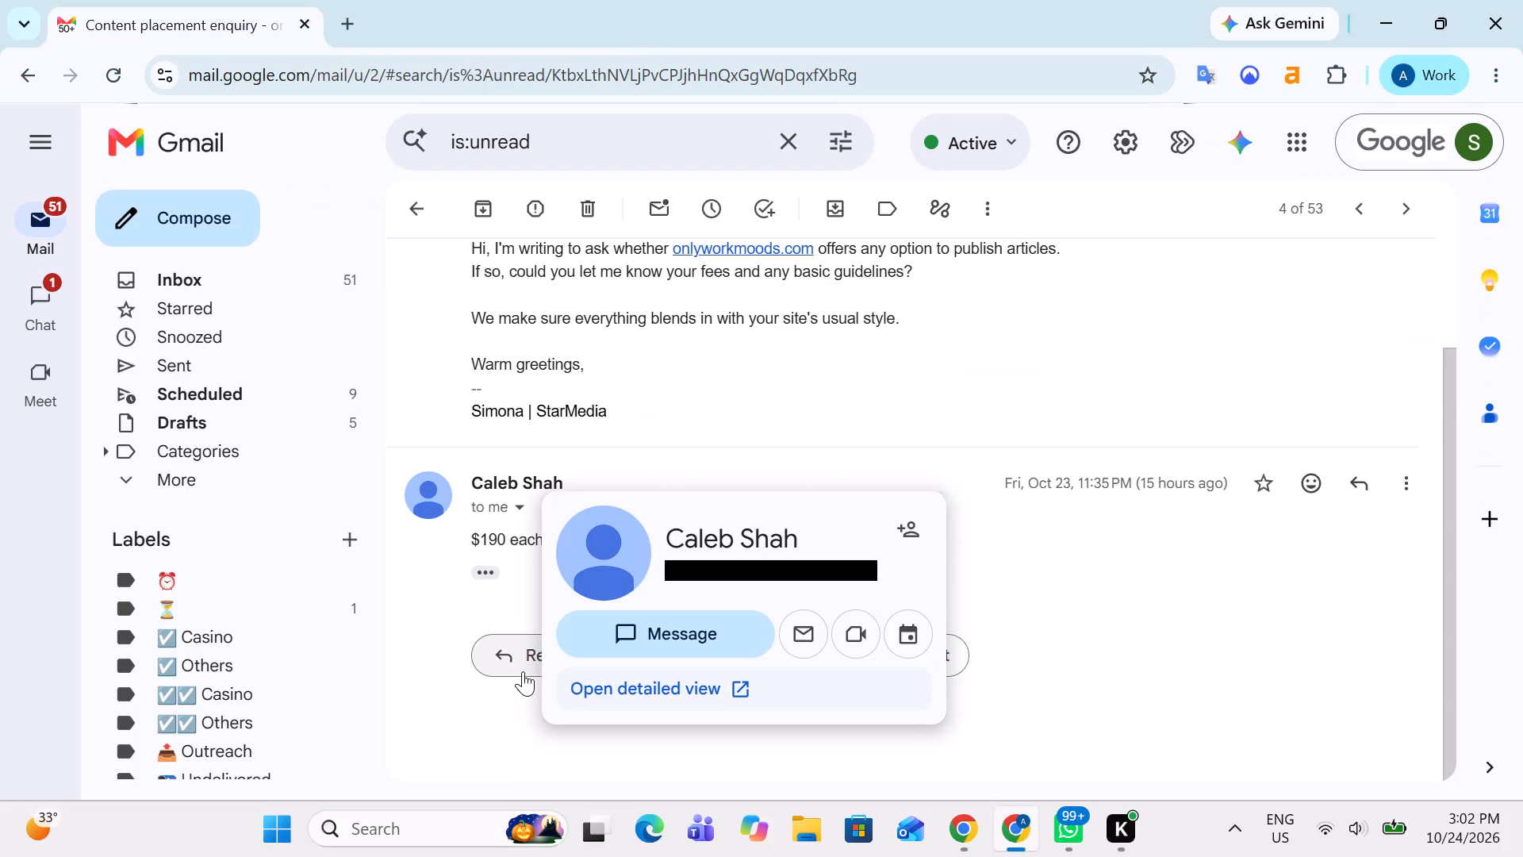
{"action": "left_click", "coordinate": [523, 671]}
{"action": "key", "text": "alt+Tab"}
{"action": "left_click", "coordinate": [351, 0]}
{"action": "left_click", "coordinate": [144, 0]}
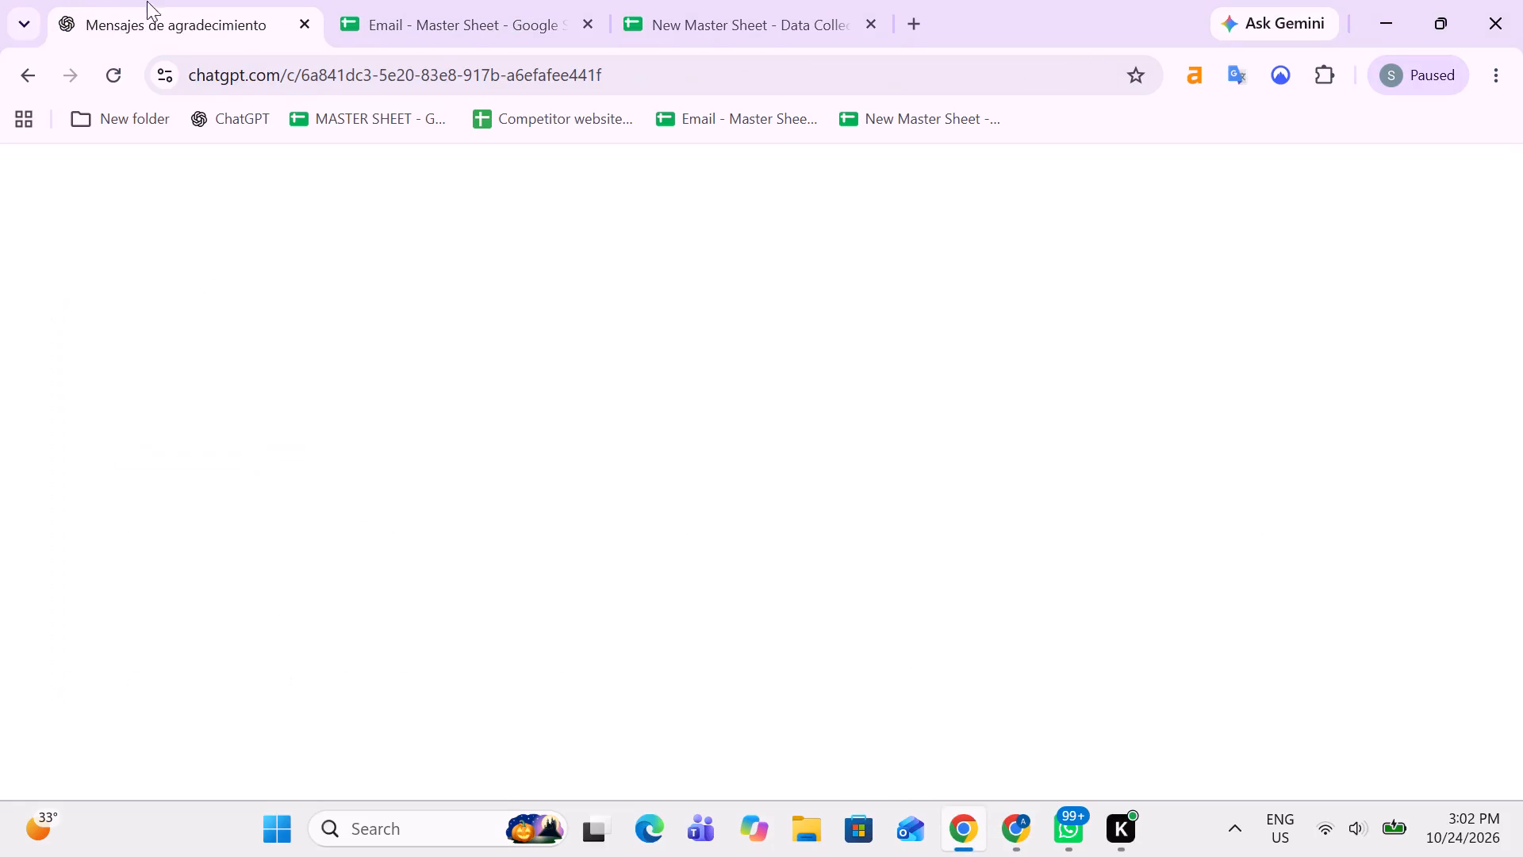
{"action": "scroll", "coordinate": [894, 555], "scroll_direction": "down", "scroll_amount": 2}
{"action": "scroll", "coordinate": [819, 455], "scroll_direction": "up", "scroll_amount": 1}
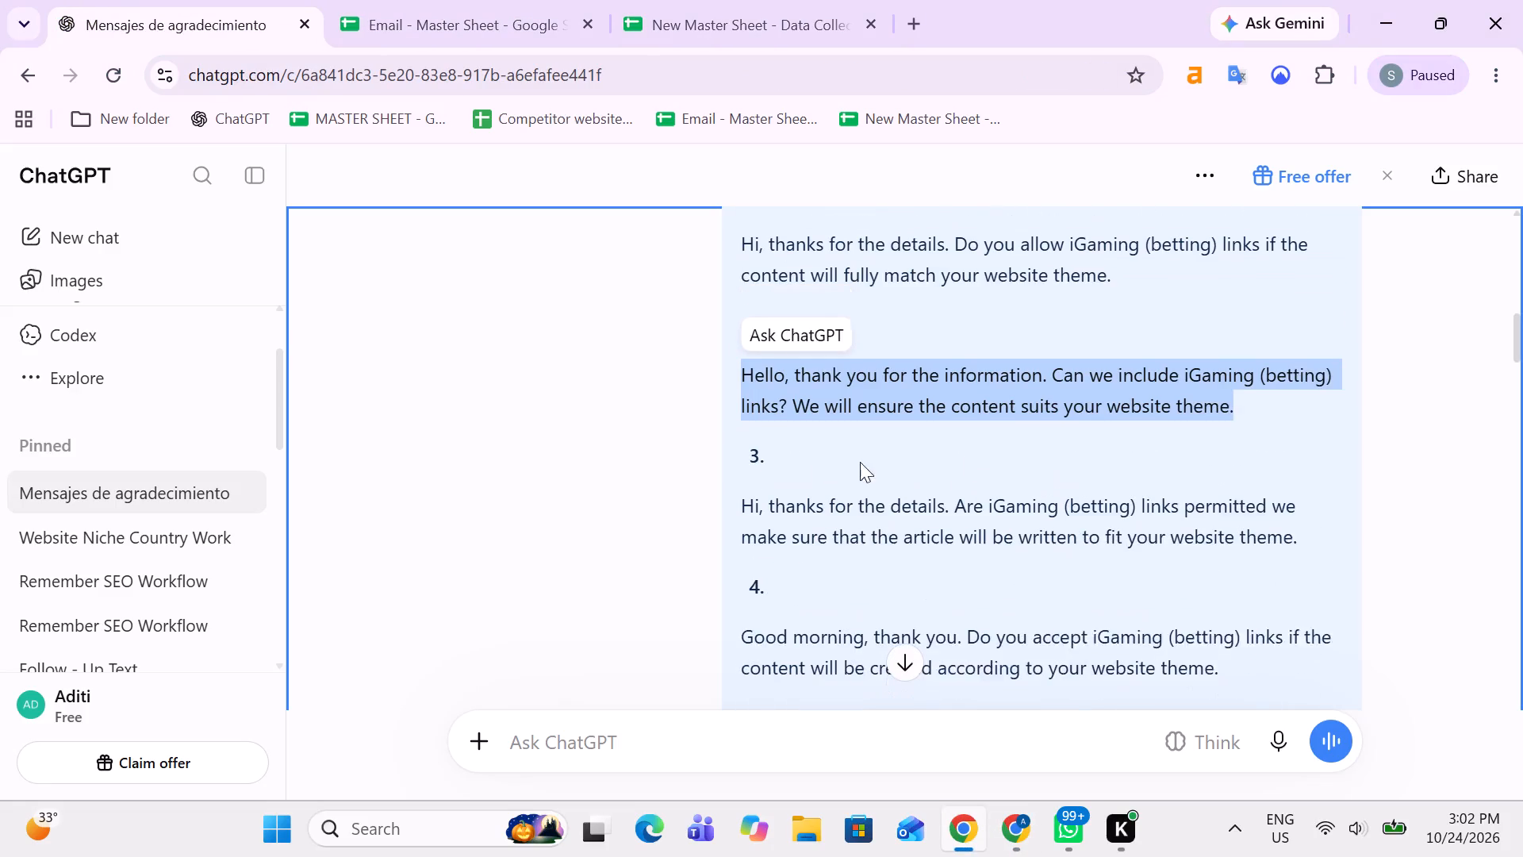
{"action": "key", "text": "ctrl+c"}
{"action": "key", "text": "ctrl+c"}
{"action": "key", "text": "ctrl+c"}
{"action": "key", "text": "alt+Tab"}
{"action": "scroll", "coordinate": [834, 505], "scroll_direction": "down", "scroll_amount": 5}
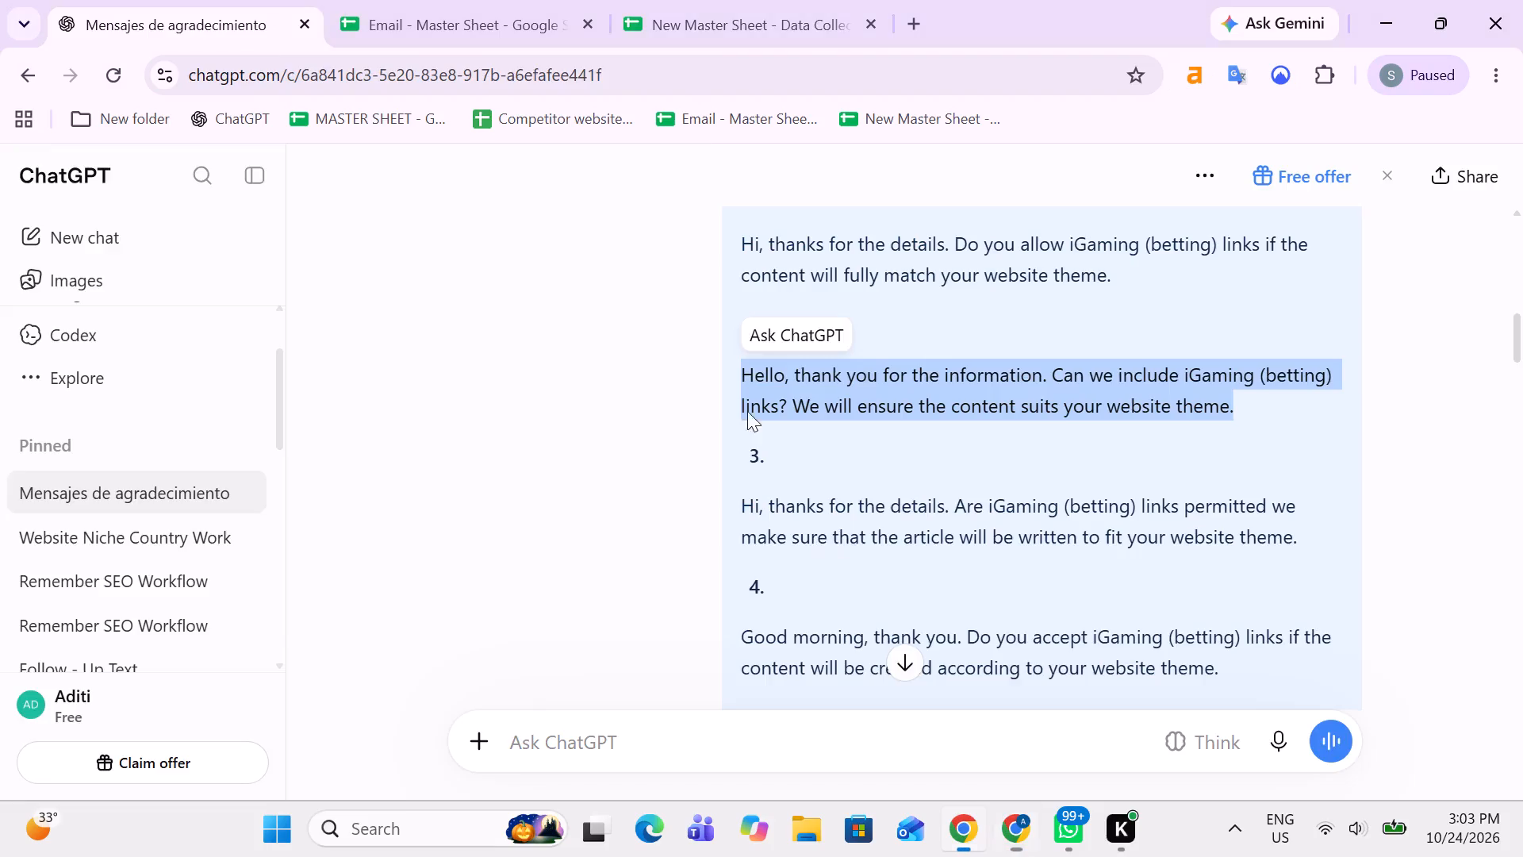
{"action": "left_click", "coordinate": [708, 0]}
{"action": "key", "text": "Right"}
{"action": "key", "text": "Left"}
{"action": "key", "text": "Left"}
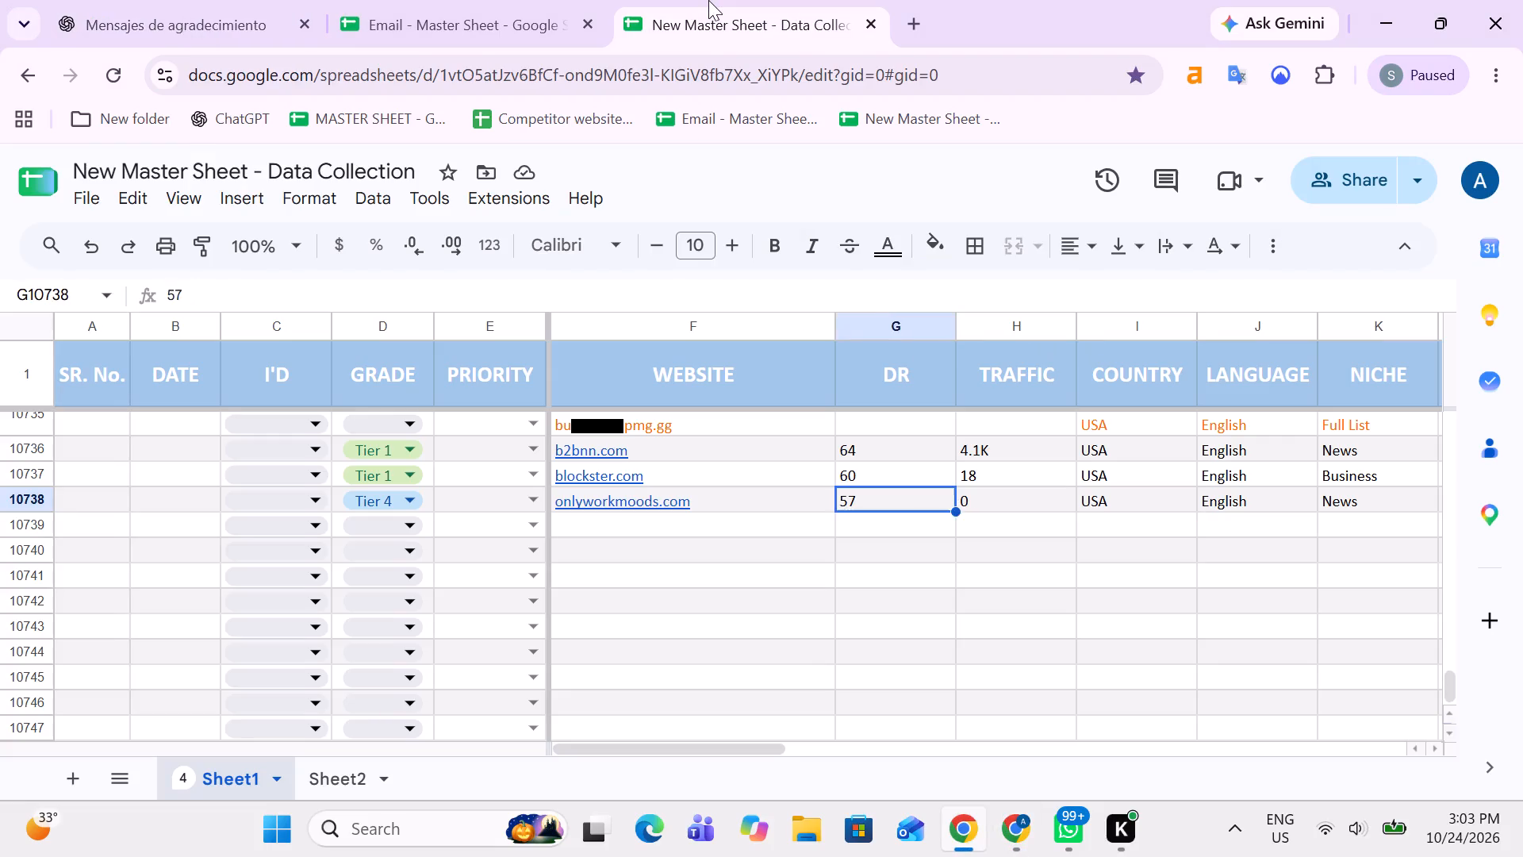
Recheck the onlyworkmoods.com row across all its columns, from grade to important notes, ending at the empty website cell below it.
{"action": "key", "text": "Left"}
{"action": "key", "text": "Left"}
{"action": "key", "text": "Left"}
{"action": "key", "text": "Left"}
{"action": "key", "text": "Right"}
{"action": "key", "text": "Right"}
{"action": "key", "text": "Right"}
{"action": "key", "text": "Right"}
{"action": "key", "text": "Right"}
{"action": "key", "text": "Right"}
{"action": "key", "text": "Right"}
{"action": "key", "text": "Right"}
{"action": "key", "text": "Right"}
{"action": "key", "text": "Right"}
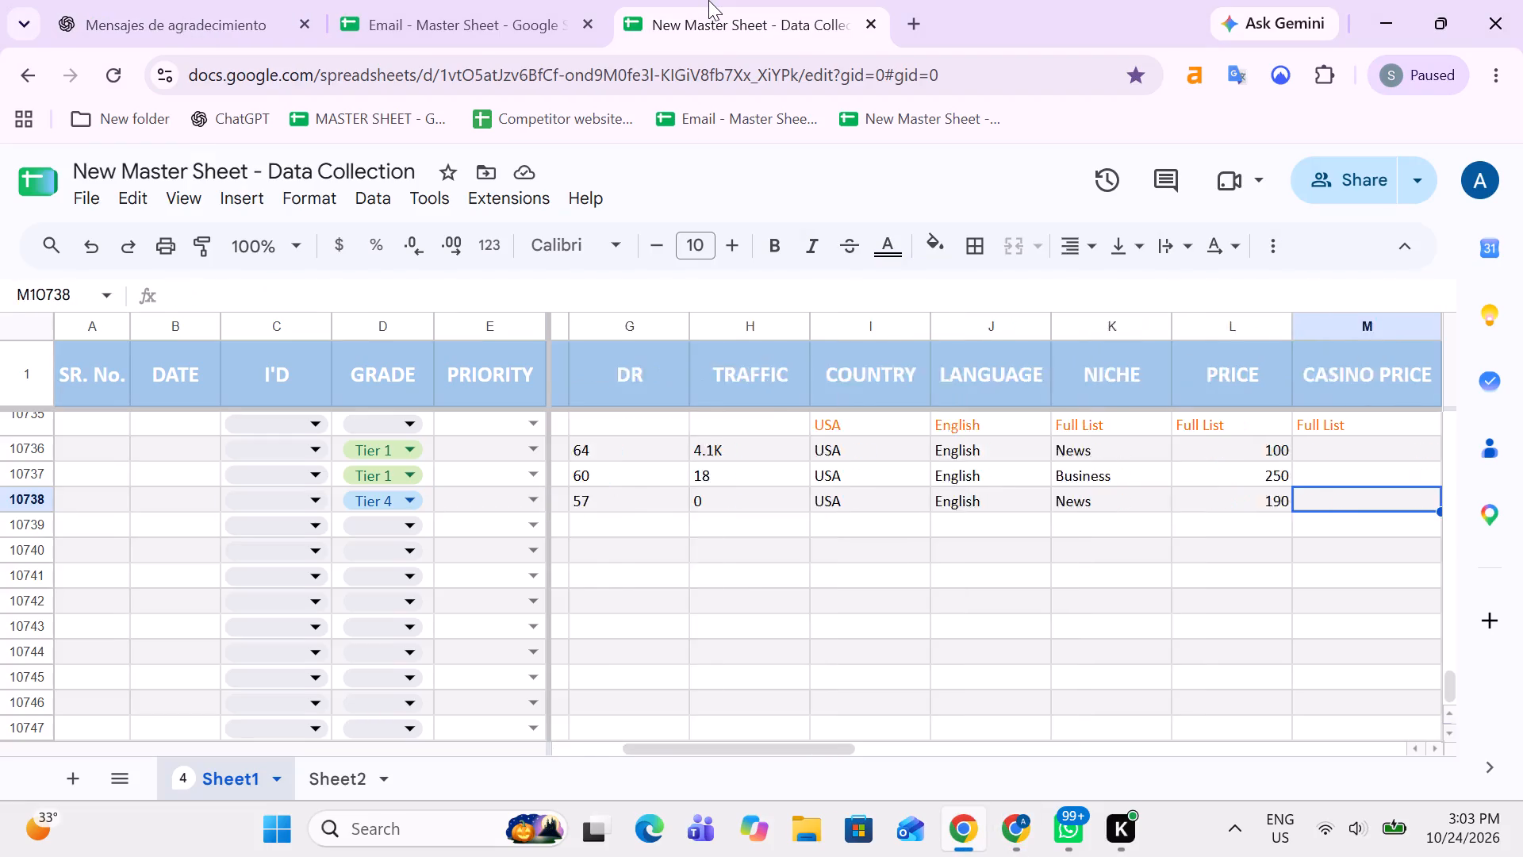
{"action": "key", "text": "Right"}
{"action": "key", "text": "Right"}
{"action": "key", "text": "Right"}
{"action": "key", "text": "Right"}
{"action": "key", "text": "Right"}
{"action": "key", "text": "Right"}
{"action": "key", "text": "Right"}
{"action": "key", "text": "Left"}
{"action": "key", "text": "Left"}
{"action": "key", "text": "Left"}
{"action": "key", "text": "Left"}
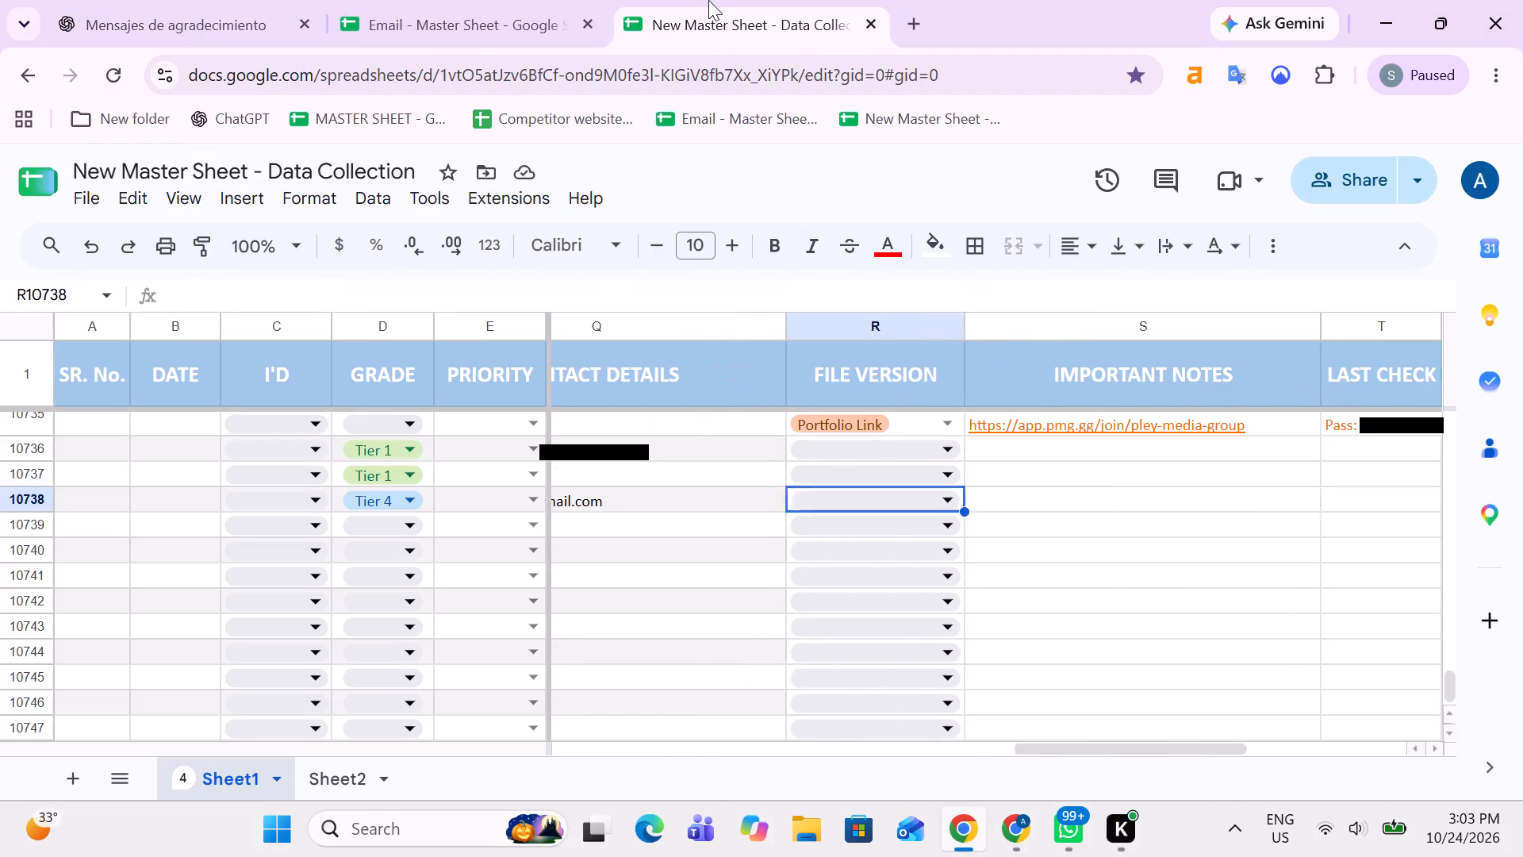
{"action": "key", "text": "Right"}
{"action": "key", "text": "Right"}
{"action": "key", "text": "Right"}
{"action": "key", "text": "Right"}
{"action": "key", "text": "Left"}
{"action": "key", "text": "Left"}
{"action": "key", "text": "Left"}
{"action": "key", "text": "Left"}
{"action": "key", "text": "Left"}
{"action": "key", "text": "Left"}
{"action": "key", "text": "Left"}
{"action": "key", "text": "Left"}
{"action": "key", "text": "Left"}
{"action": "key", "text": "Left"}
{"action": "key", "text": "Left"}
{"action": "key", "text": "Left"}
{"action": "key", "text": "Left"}
{"action": "key", "text": "Left"}
{"action": "key", "text": "Left"}
{"action": "key", "text": "Left"}
{"action": "key", "text": "Left"}
{"action": "key", "text": "Left"}
{"action": "key", "text": "Left"}
{"action": "key", "text": "Left"}
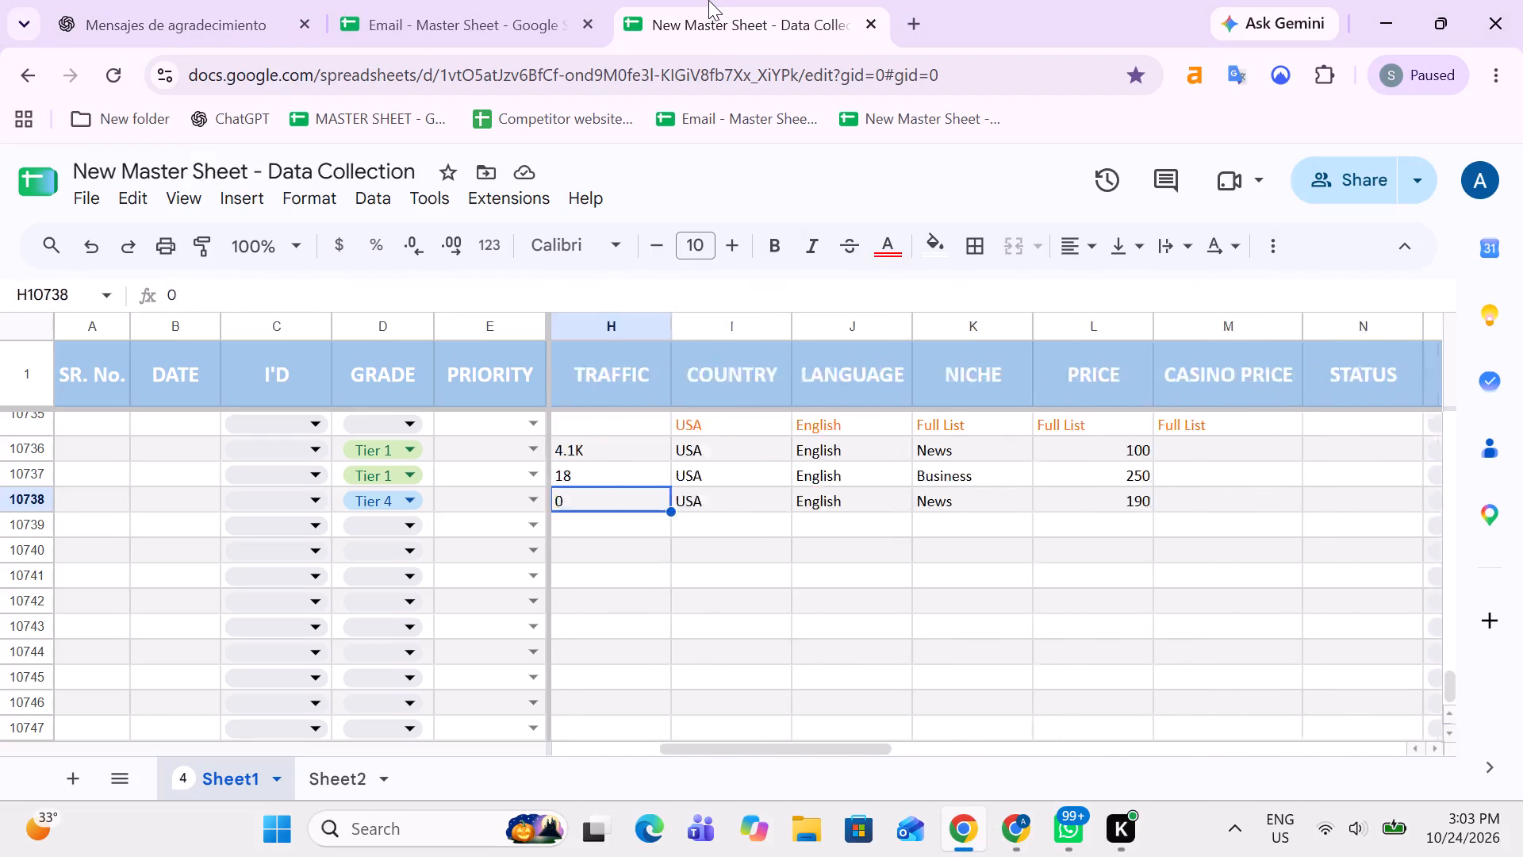
{"action": "key", "text": "Right"}
{"action": "key", "text": "Right"}
{"action": "key", "text": "Right"}
{"action": "key", "text": "Right"}
{"action": "key", "text": "Right"}
{"action": "key", "text": "Right"}
{"action": "key", "text": "Right"}
{"action": "key", "text": "Right"}
{"action": "key", "text": "Right"}
{"action": "key", "text": "Right"}
{"action": "key", "text": "Right"}
{"action": "key", "text": "Right"}
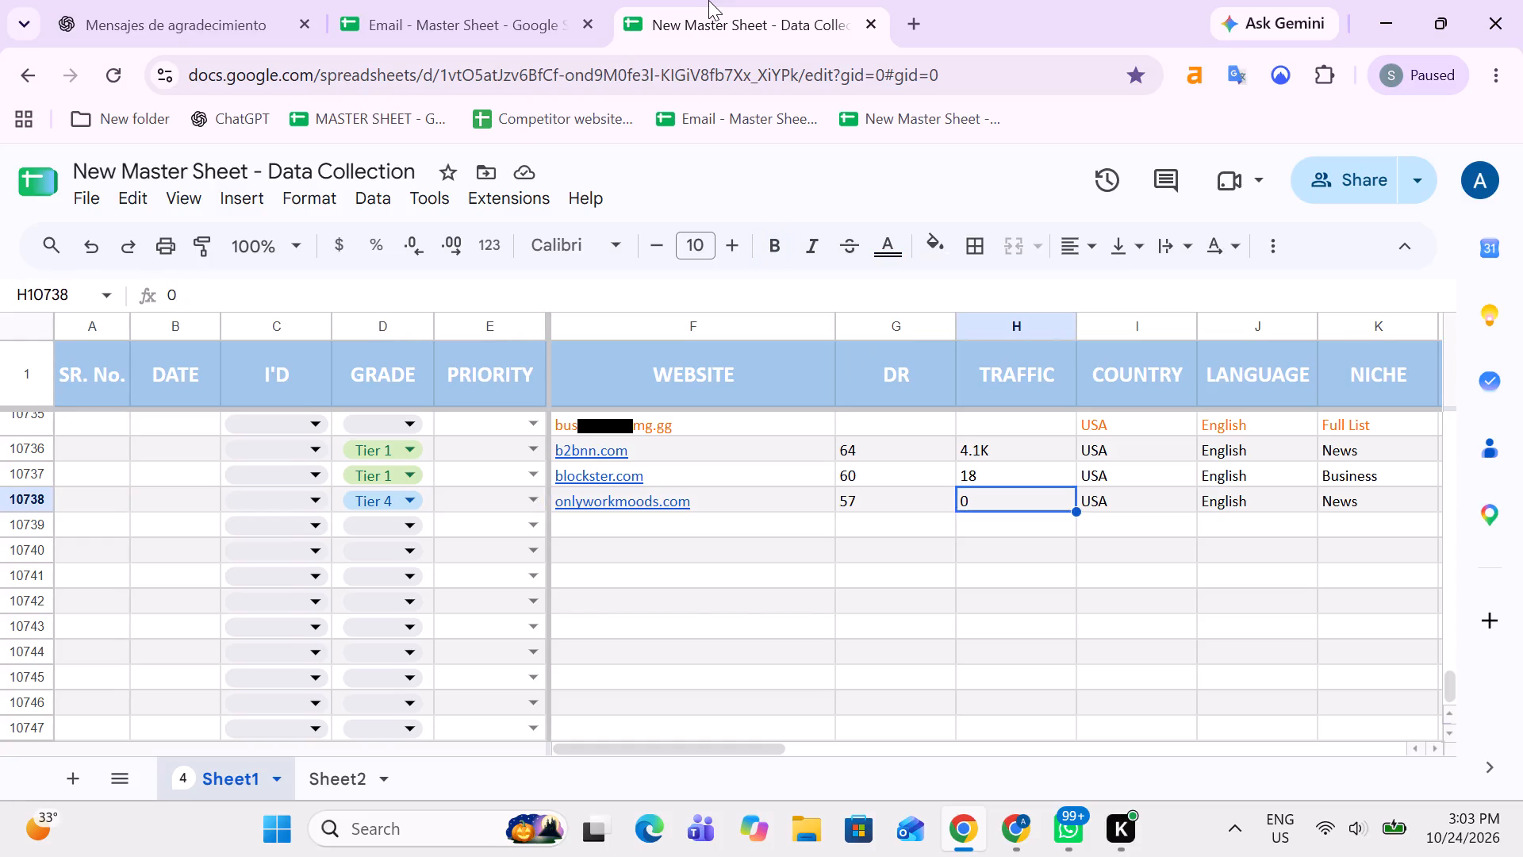
{"action": "key", "text": "Right"}
{"action": "key", "text": "Right"}
{"action": "key", "text": "Right"}
{"action": "key", "text": "Right"}
{"action": "key", "text": "Left"}
{"action": "key", "text": "Right"}
{"action": "key", "text": "Right"}
{"action": "key", "text": "Left"}
{"action": "key", "text": "Left"}
{"action": "key", "text": "Left"}
{"action": "key", "text": "Left"}
{"action": "key", "text": "Left"}
{"action": "key", "text": "Left"}
{"action": "key", "text": "Left"}
{"action": "key", "text": "Left"}
{"action": "key", "text": "Left"}
{"action": "key", "text": "Left"}
{"action": "key", "text": "Left"}
{"action": "key", "text": "Left"}
{"action": "key", "text": "Left"}
{"action": "key", "text": "Left"}
{"action": "key", "text": "Left"}
{"action": "key", "text": "Left"}
{"action": "key", "text": "Left"}
{"action": "key", "text": "Left"}
{"action": "key", "text": "Left"}
{"action": "key", "text": "Left"}
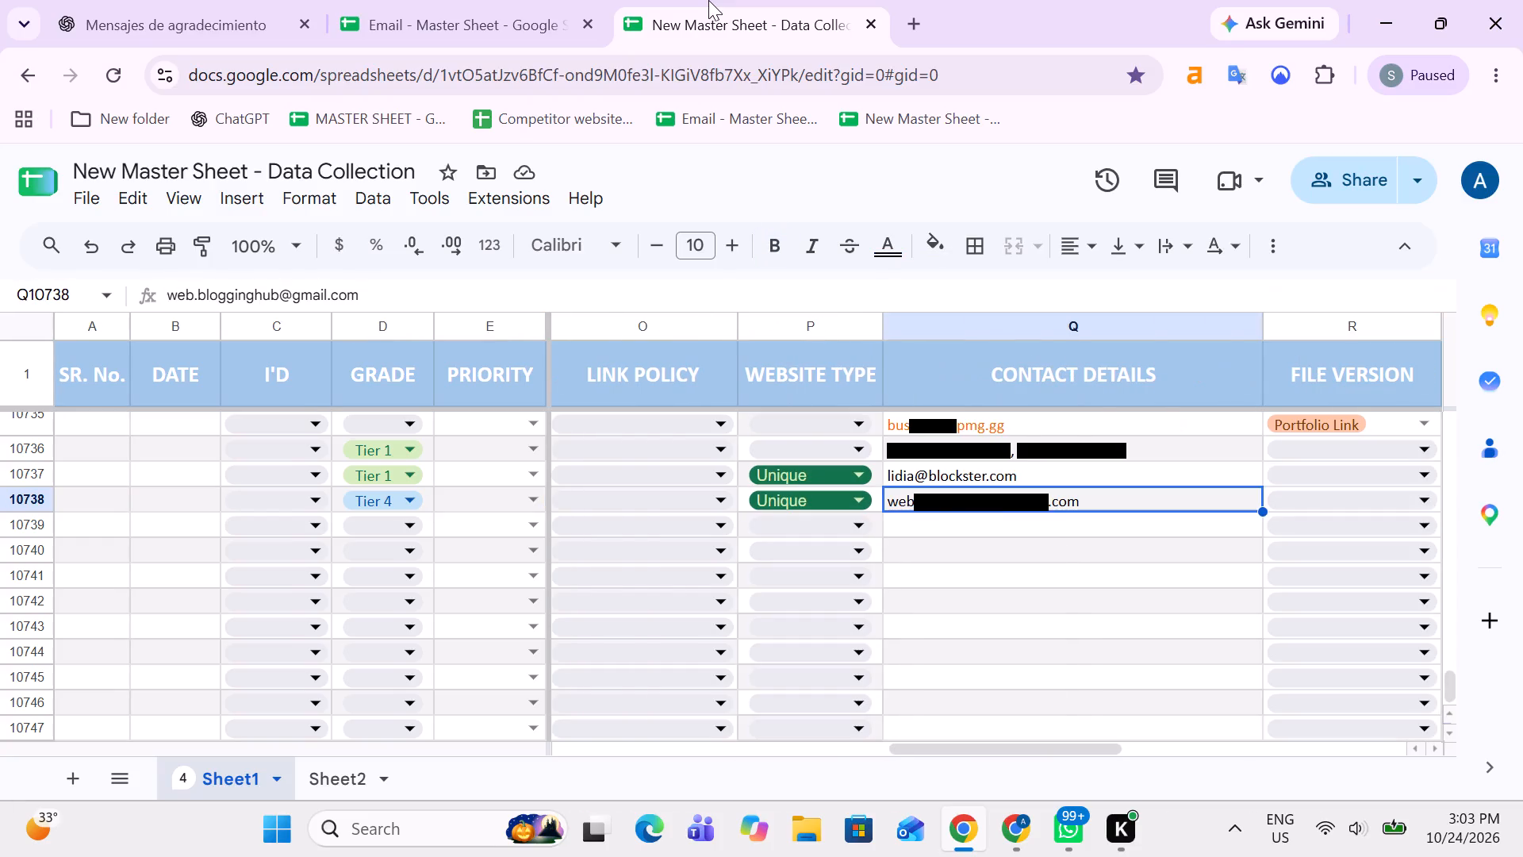
{"action": "key", "text": "Right"}
{"action": "key", "text": "Right"}
{"action": "key", "text": "Right"}
{"action": "key", "text": "Right"}
{"action": "key", "text": "Right"}
{"action": "key", "text": "Down"}
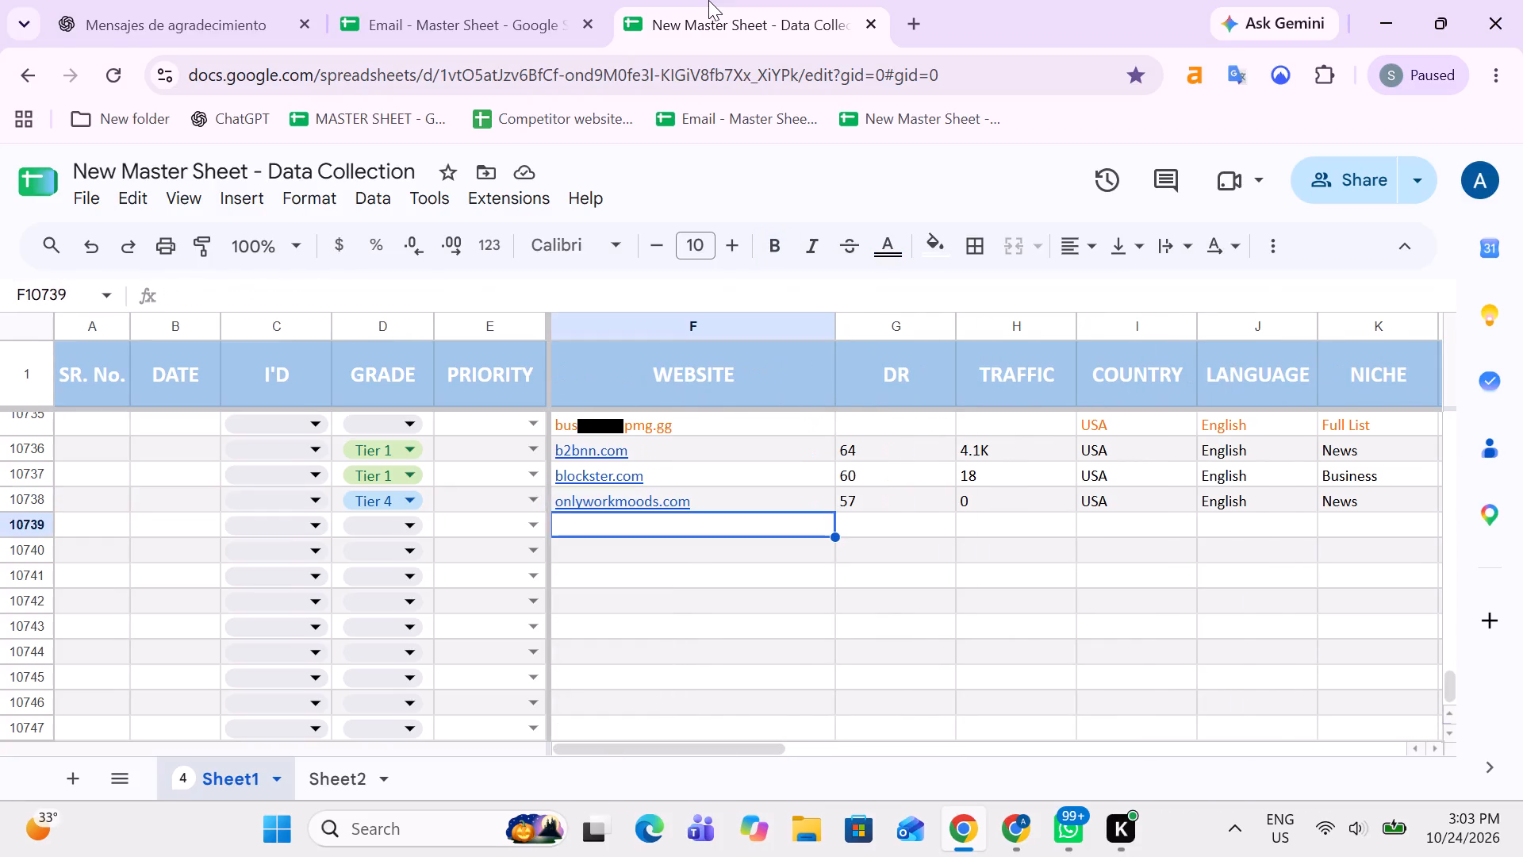
{"action": "key", "text": "alt+Tab"}
{"action": "scroll", "coordinate": [809, 144], "scroll_direction": "down", "scroll_amount": 7}
{"action": "scroll", "coordinate": [781, 540], "scroll_direction": "down", "scroll_amount": 6}
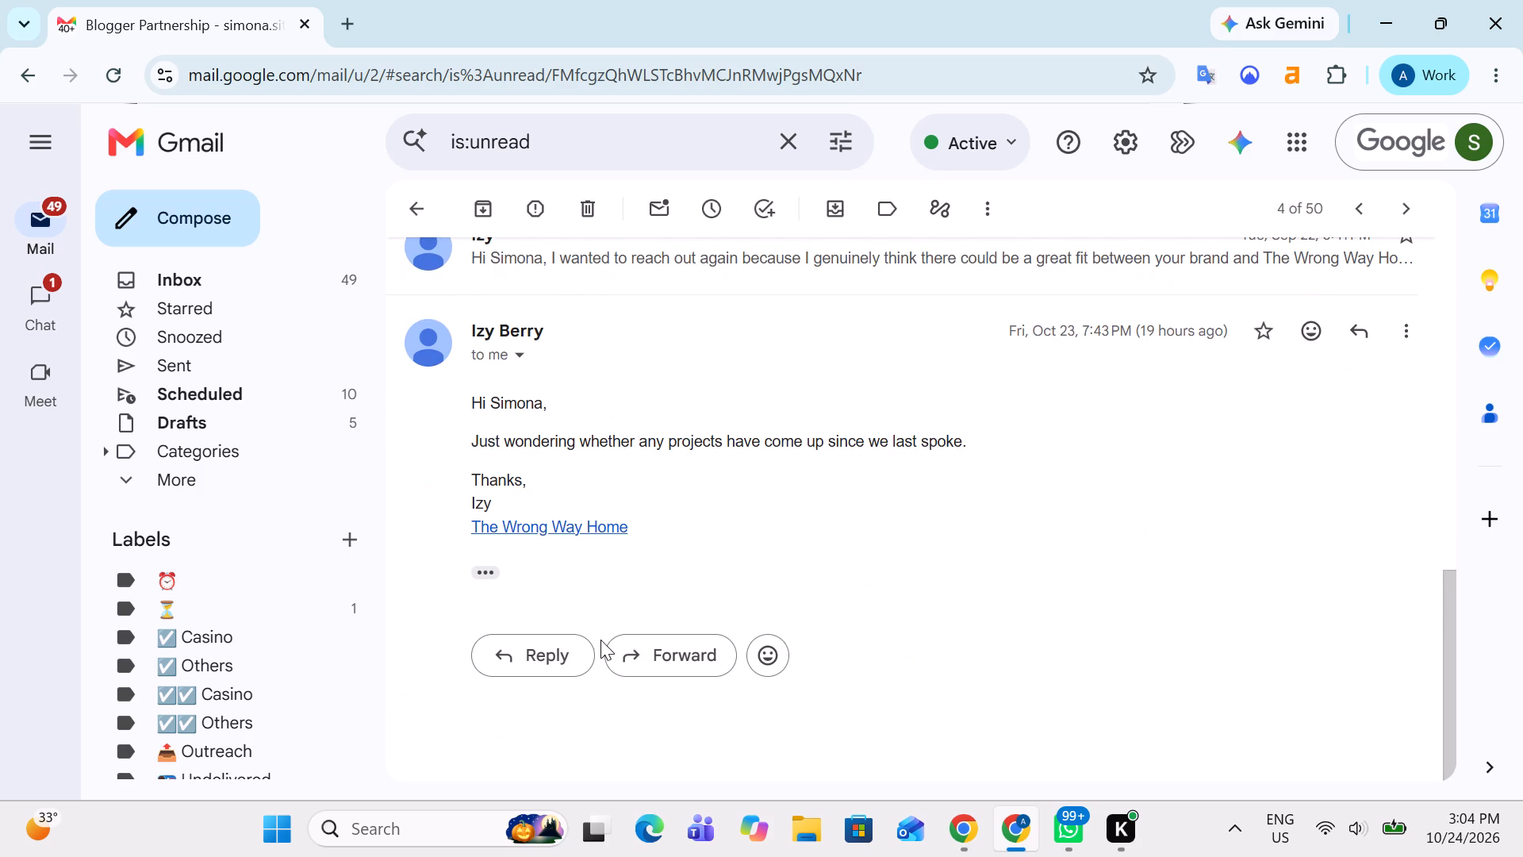
Start a reply to the latest Blogger Partnership message and generate its text with the prompt "say a good reply to this".
{"action": "left_click", "coordinate": [583, 652]}
{"action": "scroll", "coordinate": [662, 557], "scroll_direction": "down", "scroll_amount": 3}
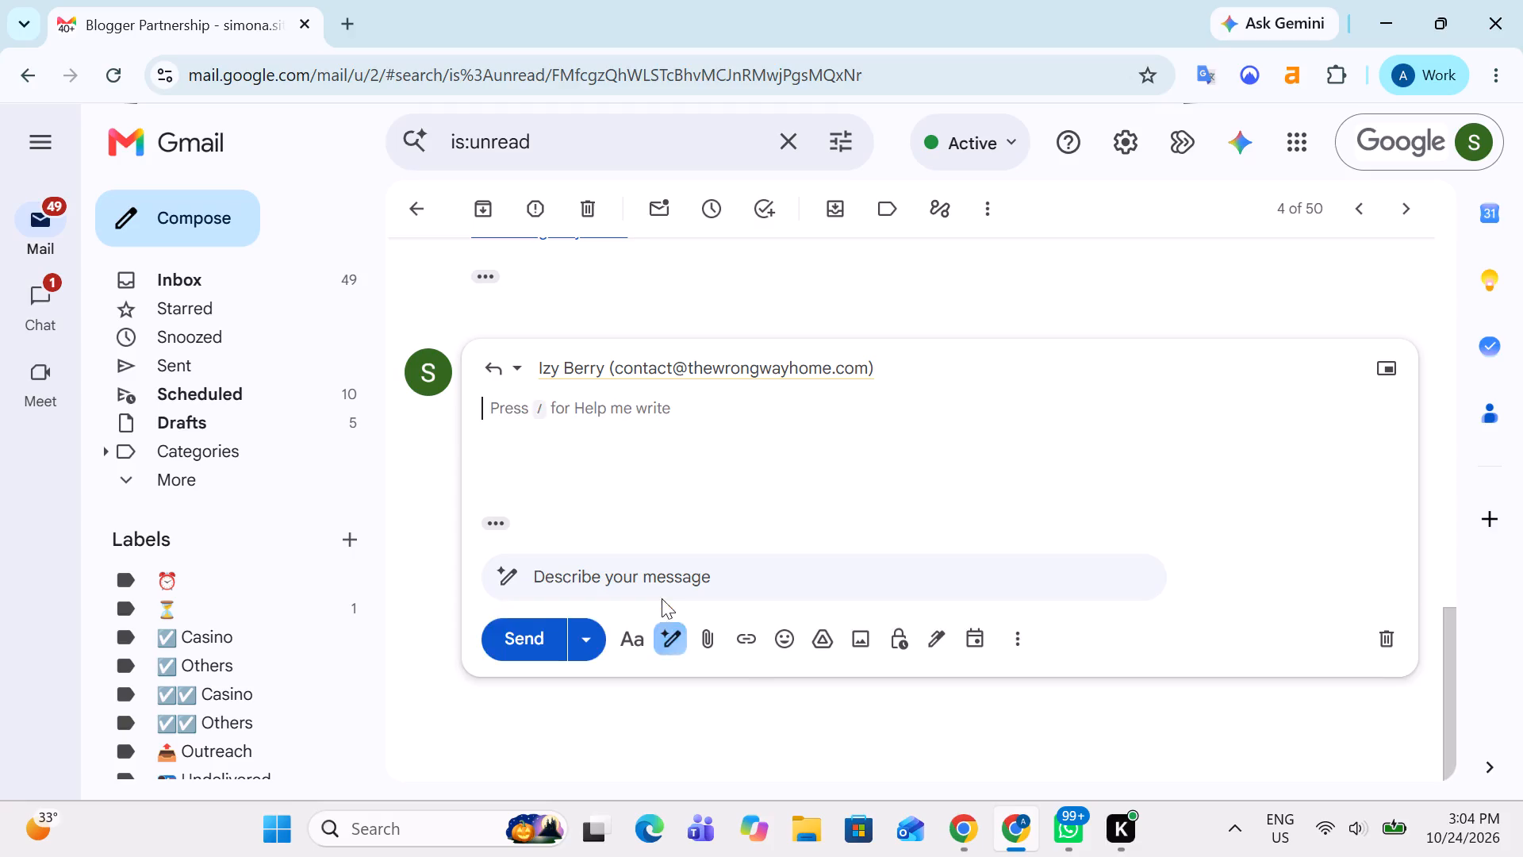
{"action": "left_click", "coordinate": [680, 573]}
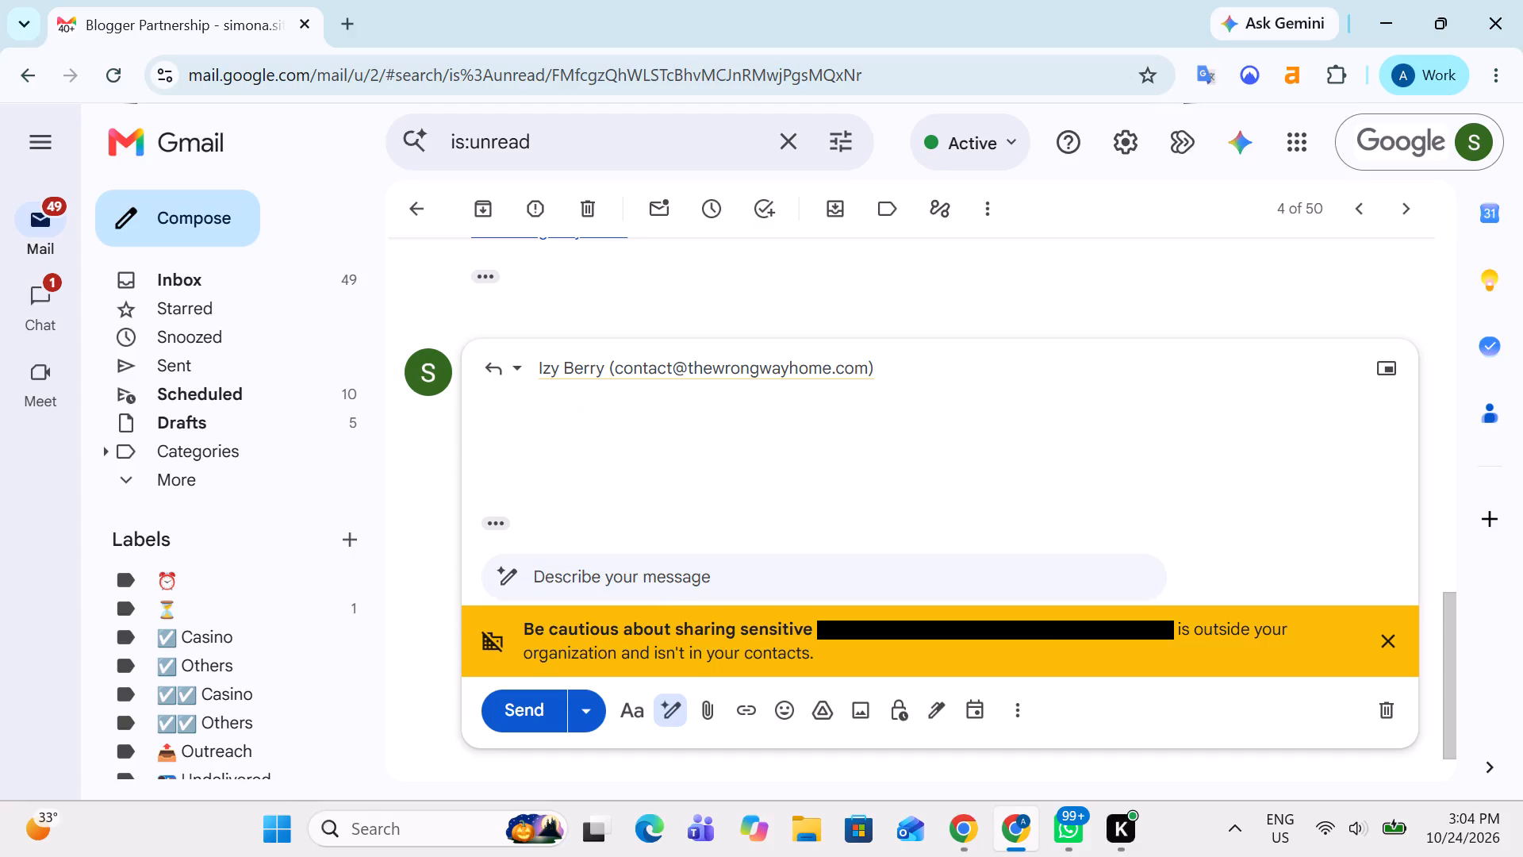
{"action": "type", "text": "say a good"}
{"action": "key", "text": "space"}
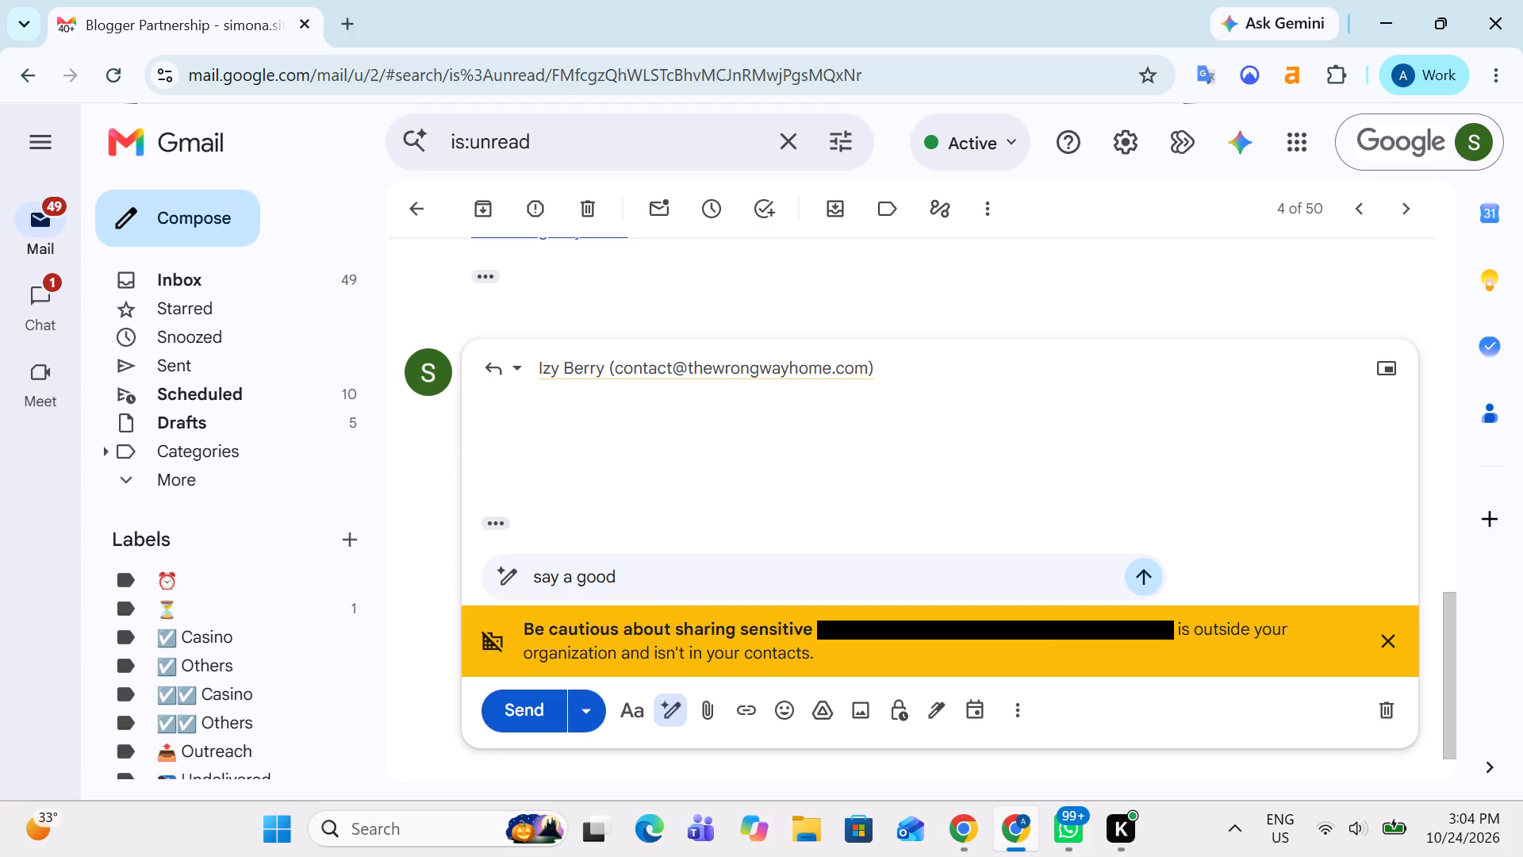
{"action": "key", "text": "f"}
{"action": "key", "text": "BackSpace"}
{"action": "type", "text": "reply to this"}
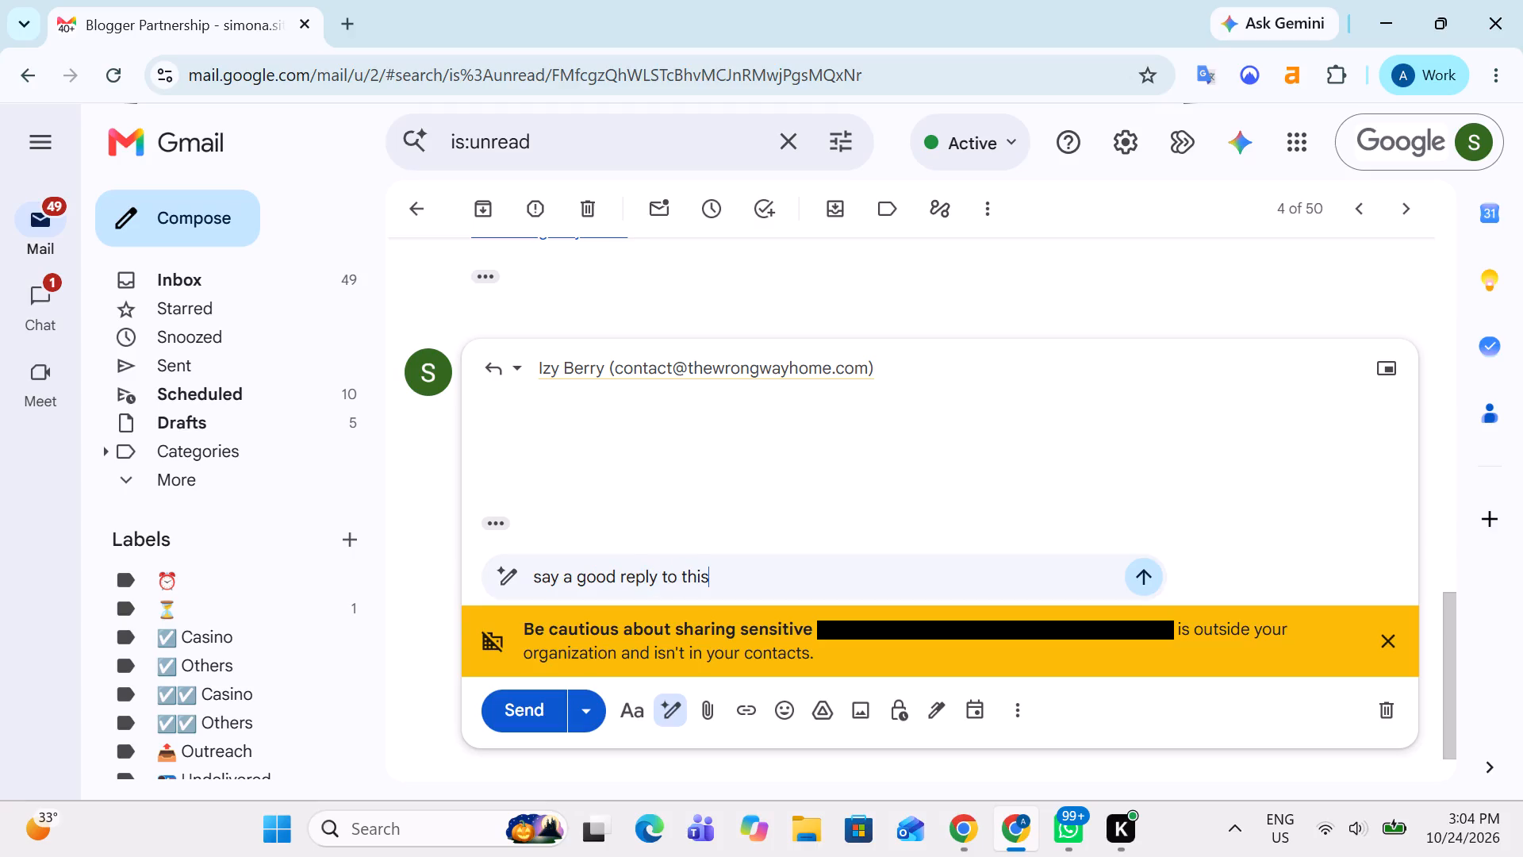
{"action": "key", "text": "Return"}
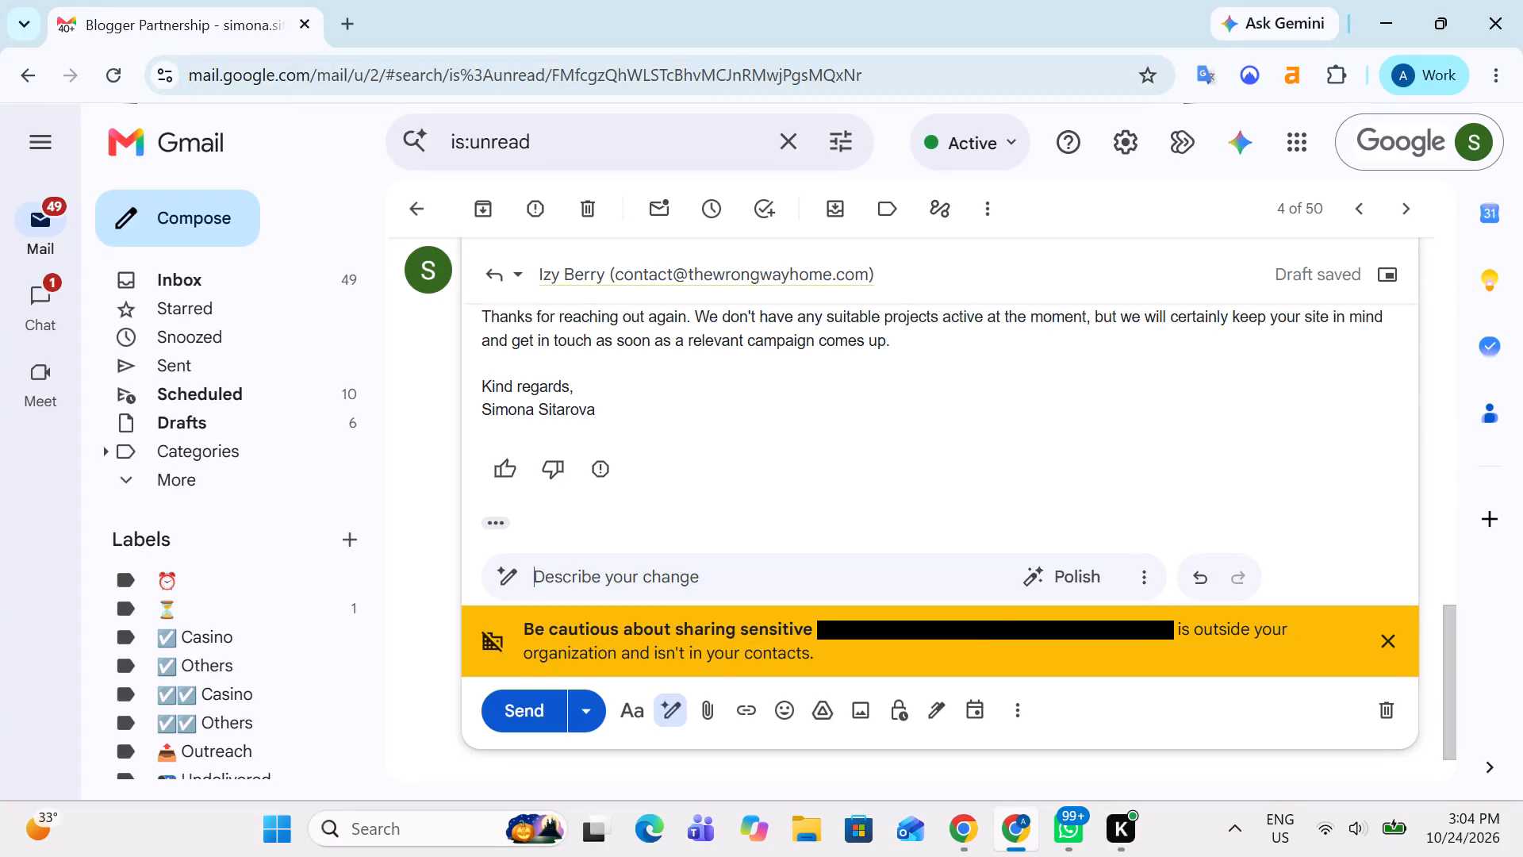
Remove the "Kind regards" closing and sender's name from the generated reply and go over the remaining text.
{"action": "left_click_drag", "start_coordinate": [507, 363], "coordinate": [508, 661]}
{"action": "key", "text": "BackSpace"}
{"action": "key", "text": "BackSpace"}
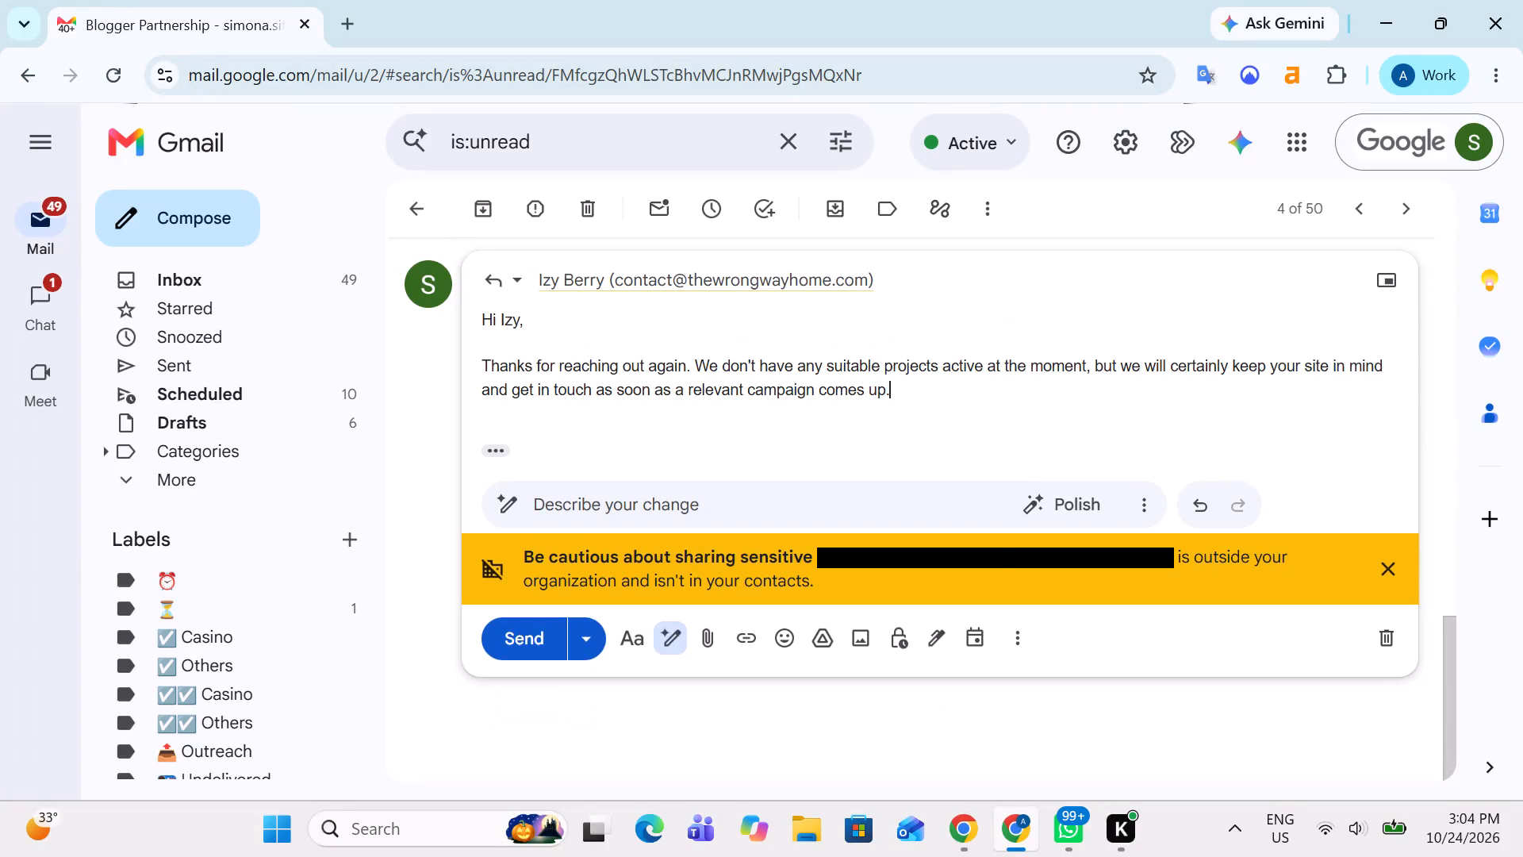
{"action": "key", "text": "Up"}
{"action": "key", "text": "Right"}
{"action": "key", "text": "Up"}
{"action": "key", "text": "Up"}
{"action": "key", "text": "Down"}
{"action": "key", "text": "Down"}
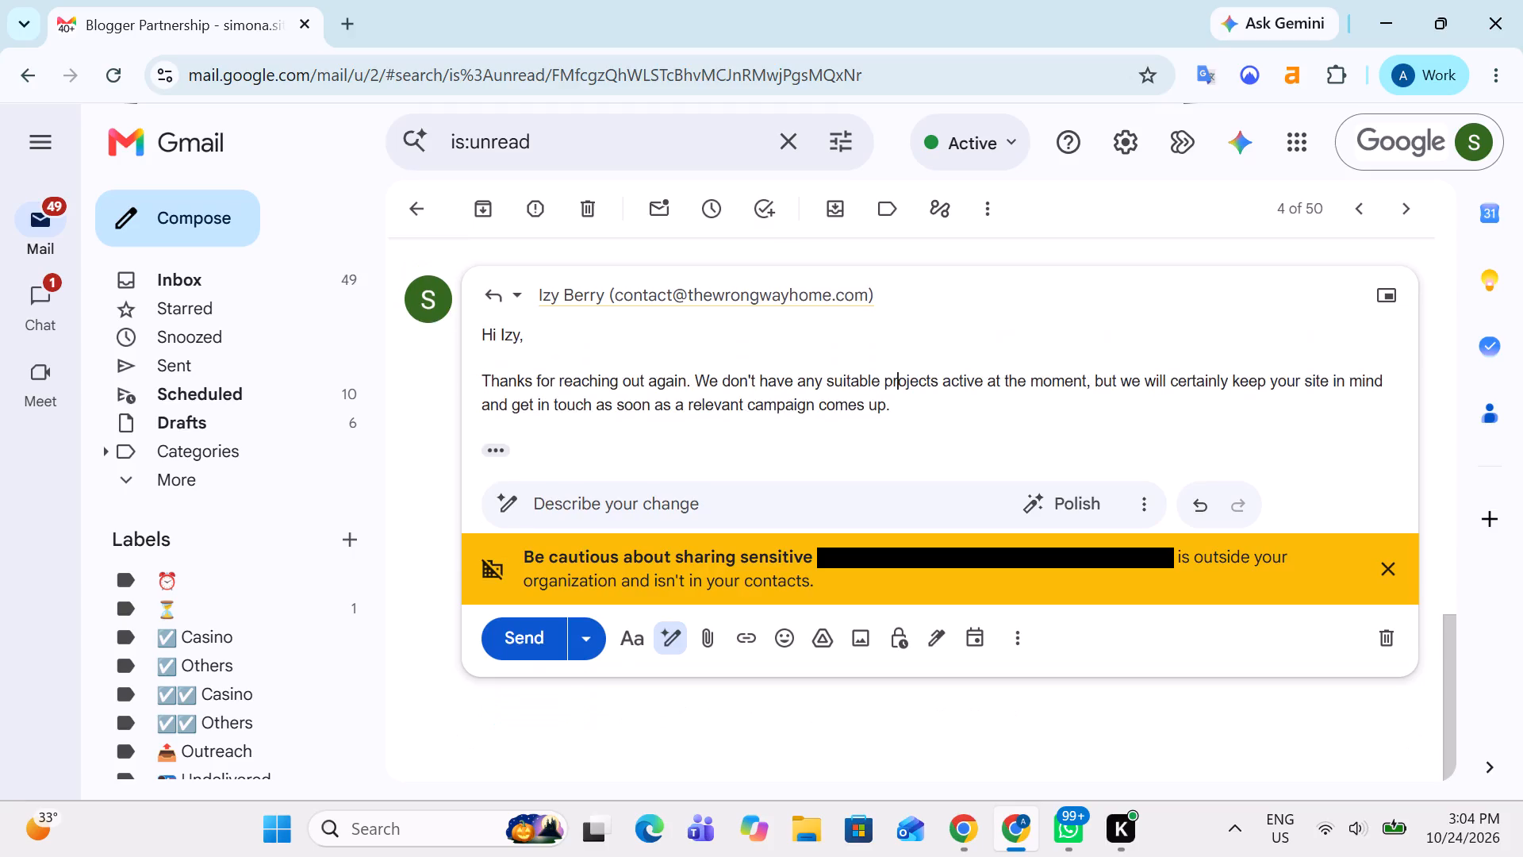
Join the greeting and the body of the Blogger Partnership reply on one line, separated by a space.
{"action": "key", "text": "Up"}
{"action": "key", "text": "Down"}
{"action": "key", "text": "Left"}
{"action": "key", "text": "Left"}
{"action": "key", "text": "Left"}
{"action": "key", "text": "Left"}
{"action": "key", "text": "Left"}
{"action": "key", "text": "Left"}
{"action": "key", "text": "Left"}
{"action": "key", "text": "Left"}
{"action": "key", "text": "Left"}
{"action": "key", "text": "Left"}
{"action": "key", "text": "Left"}
{"action": "key", "text": "Left"}
{"action": "key", "text": "Left"}
{"action": "key", "text": "Left"}
{"action": "key", "text": "Left"}
{"action": "key", "text": "Left"}
{"action": "key", "text": "Left"}
{"action": "key", "text": "Left"}
{"action": "key", "text": "Left"}
{"action": "key", "text": "Left"}
{"action": "key", "text": "Left"}
{"action": "key", "text": "BackSpace"}
{"action": "key", "text": "BackSpace"}
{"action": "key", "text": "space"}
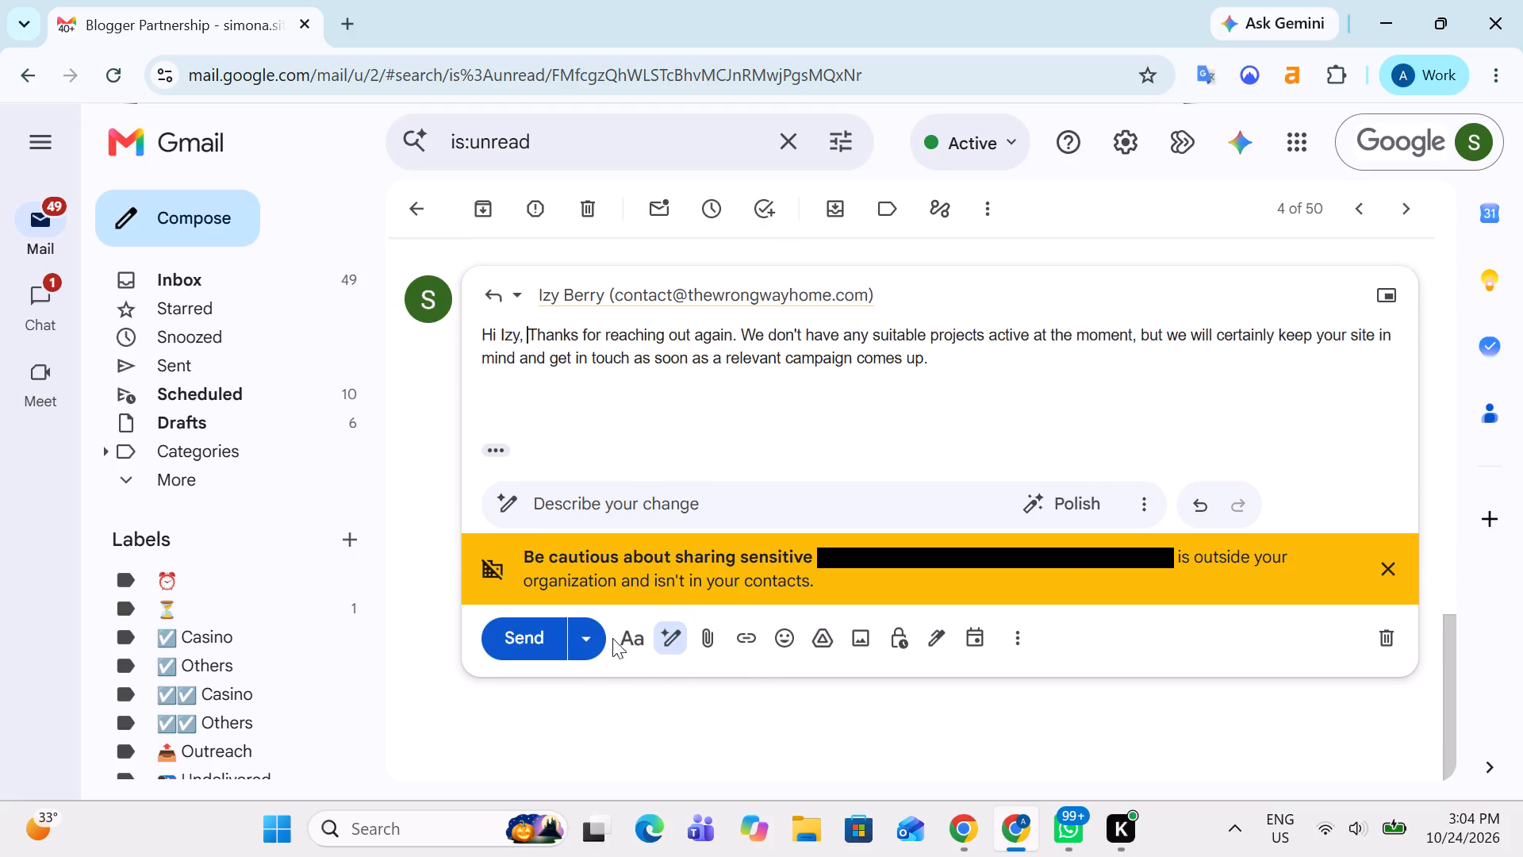
Schedule the Blogger Partnership reply to send on Oct 26, 2026 at 12:05 PM.
{"action": "left_click", "coordinate": [592, 628]}
{"action": "left_click", "coordinate": [600, 598]}
{"action": "left_click", "coordinate": [801, 601]}
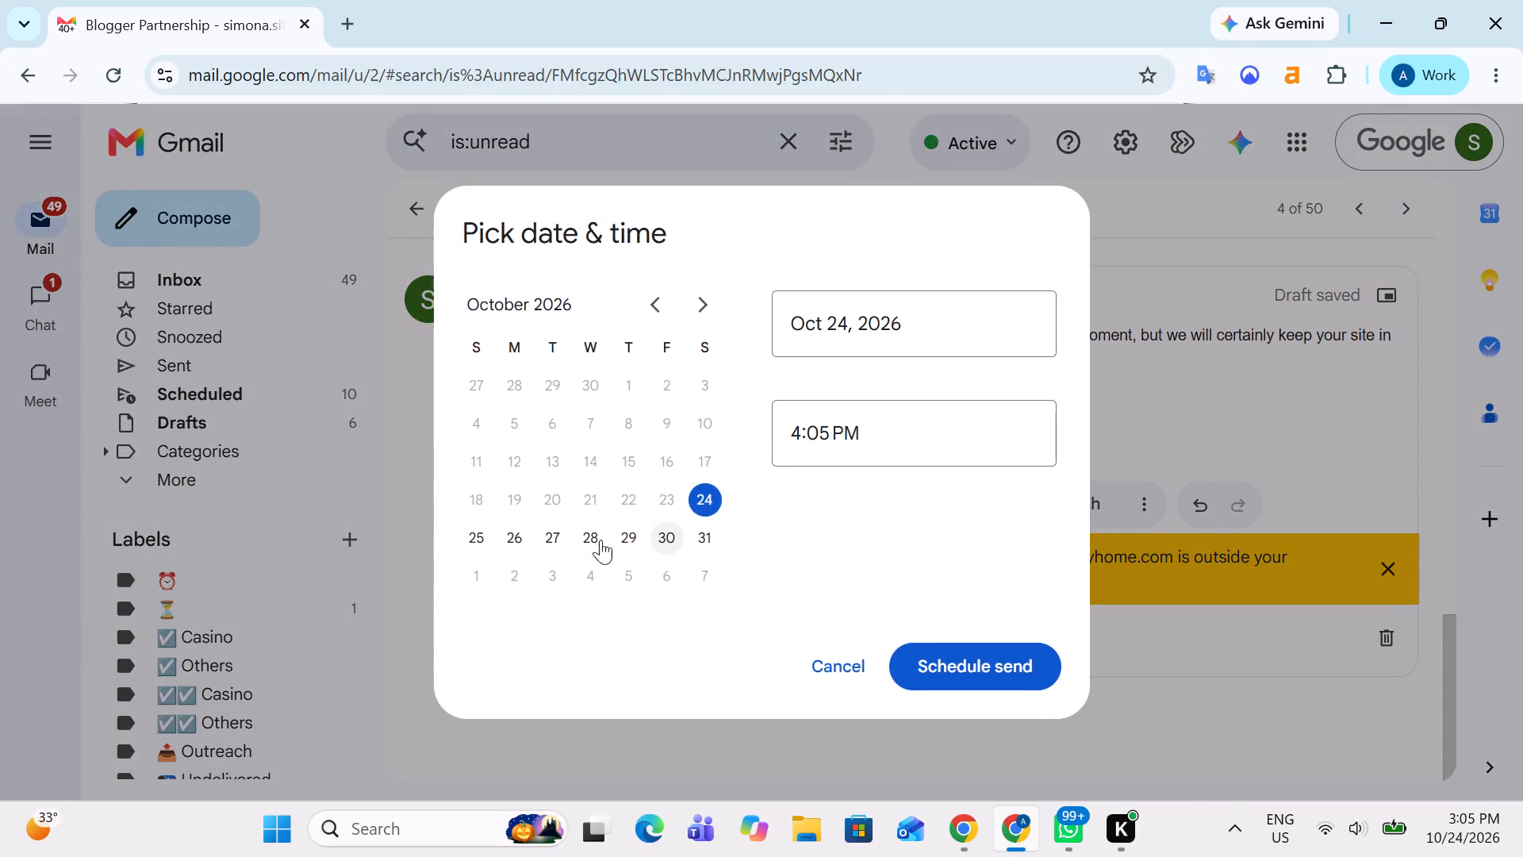
{"action": "left_click", "coordinate": [511, 552]}
{"action": "left_click", "coordinate": [801, 432]}
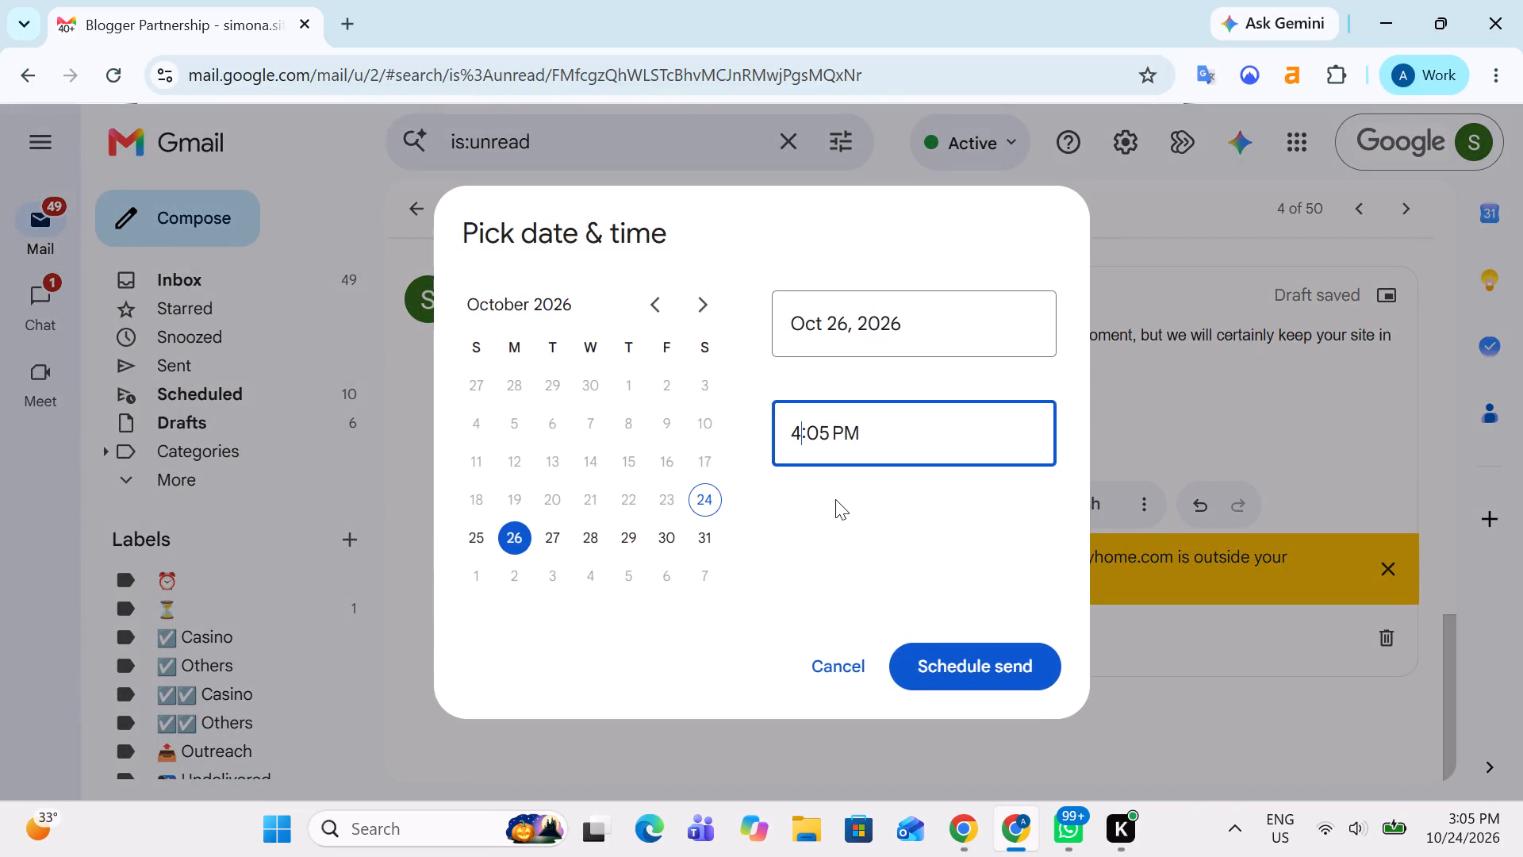
{"action": "key", "text": "BackSpace"}
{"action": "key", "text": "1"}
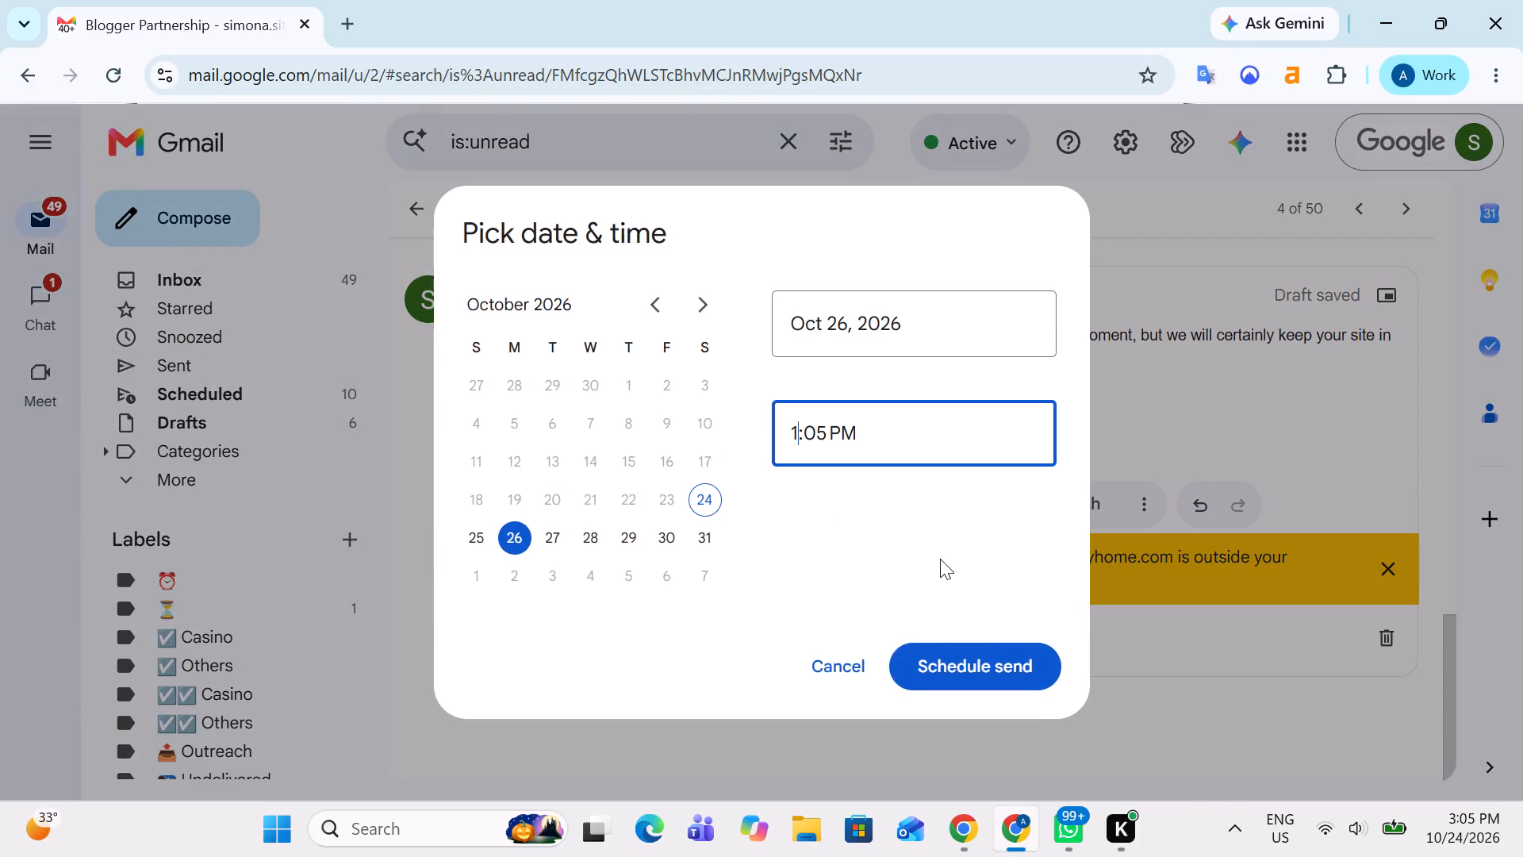
{"action": "key", "text": "BackSpace"}
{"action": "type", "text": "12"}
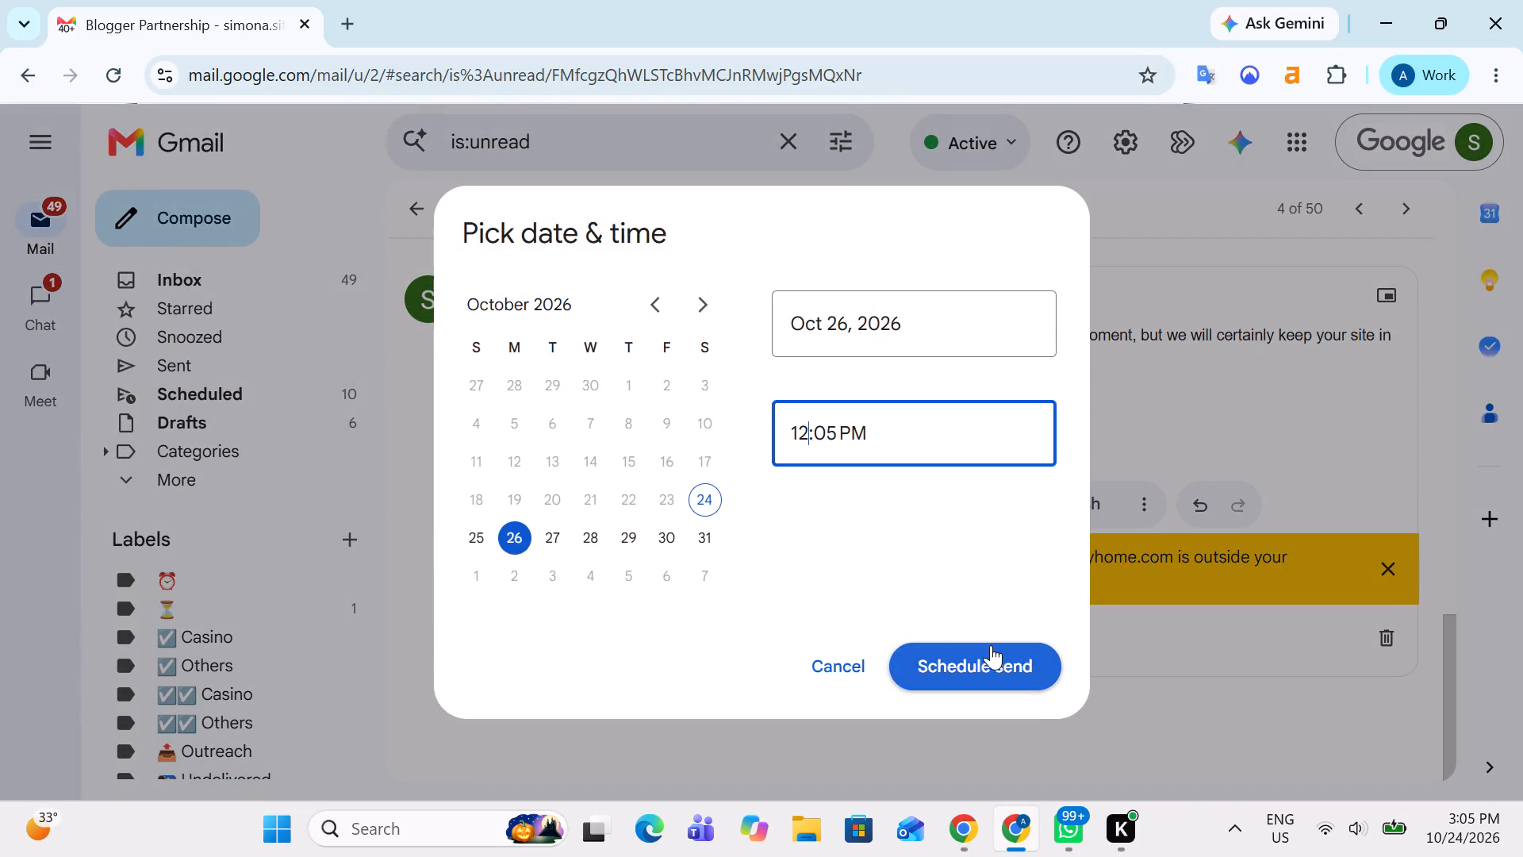
{"action": "left_click", "coordinate": [991, 645]}
Check the Sep 11 3:47 PM casino message, and replace the conversation's double-check Others label with double-check Casino.
{"action": "scroll", "coordinate": [904, 432], "scroll_direction": "up", "scroll_amount": 16}
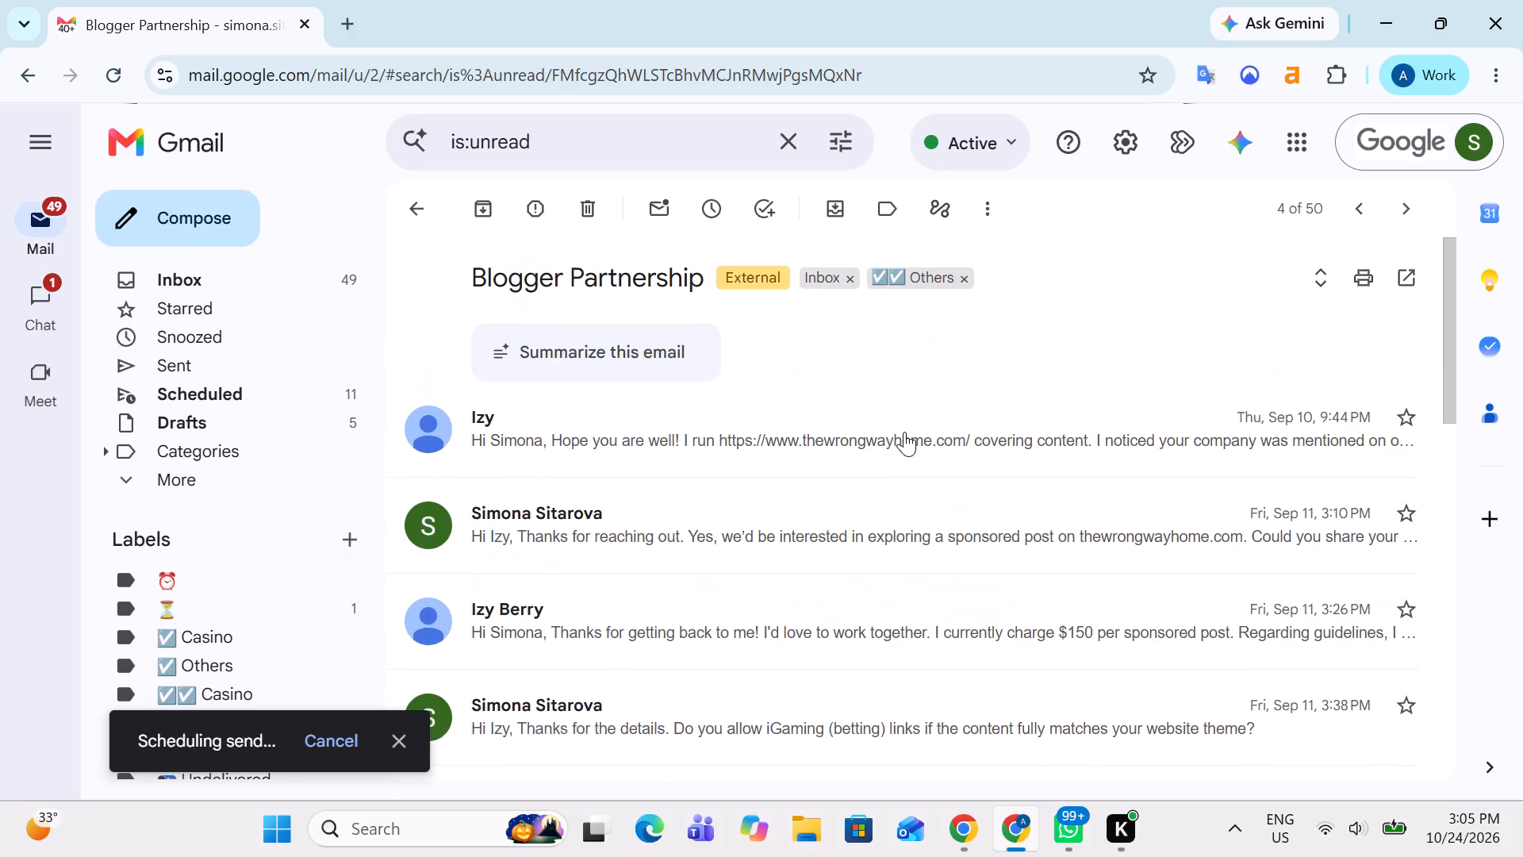
{"action": "scroll", "coordinate": [904, 432], "scroll_direction": "up", "scroll_amount": 5}
{"action": "scroll", "coordinate": [842, 540], "scroll_direction": "down", "scroll_amount": 1}
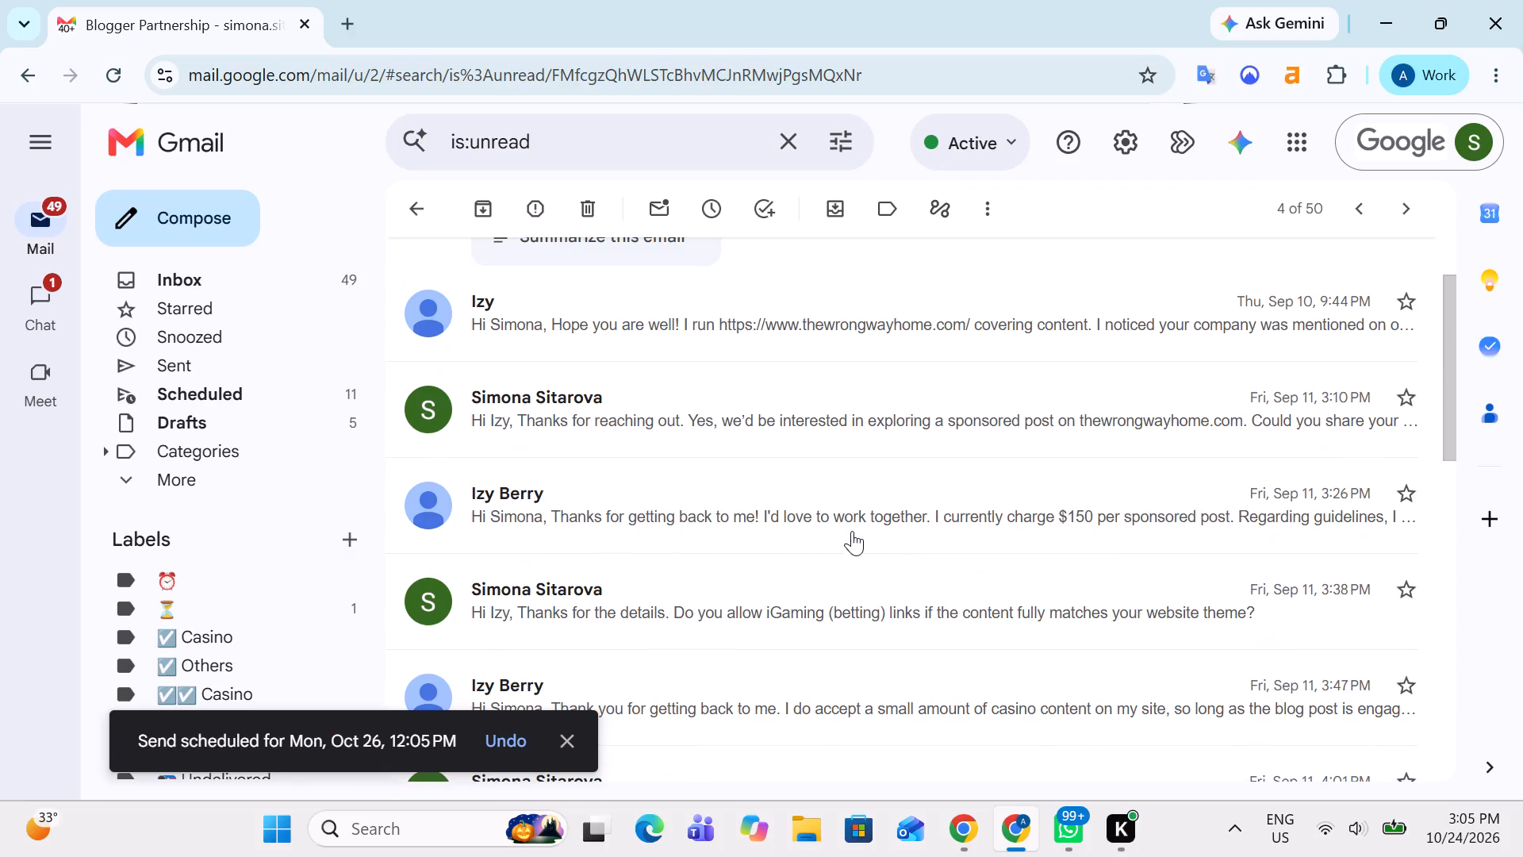
{"action": "scroll", "coordinate": [996, 542], "scroll_direction": "down", "scroll_amount": 1}
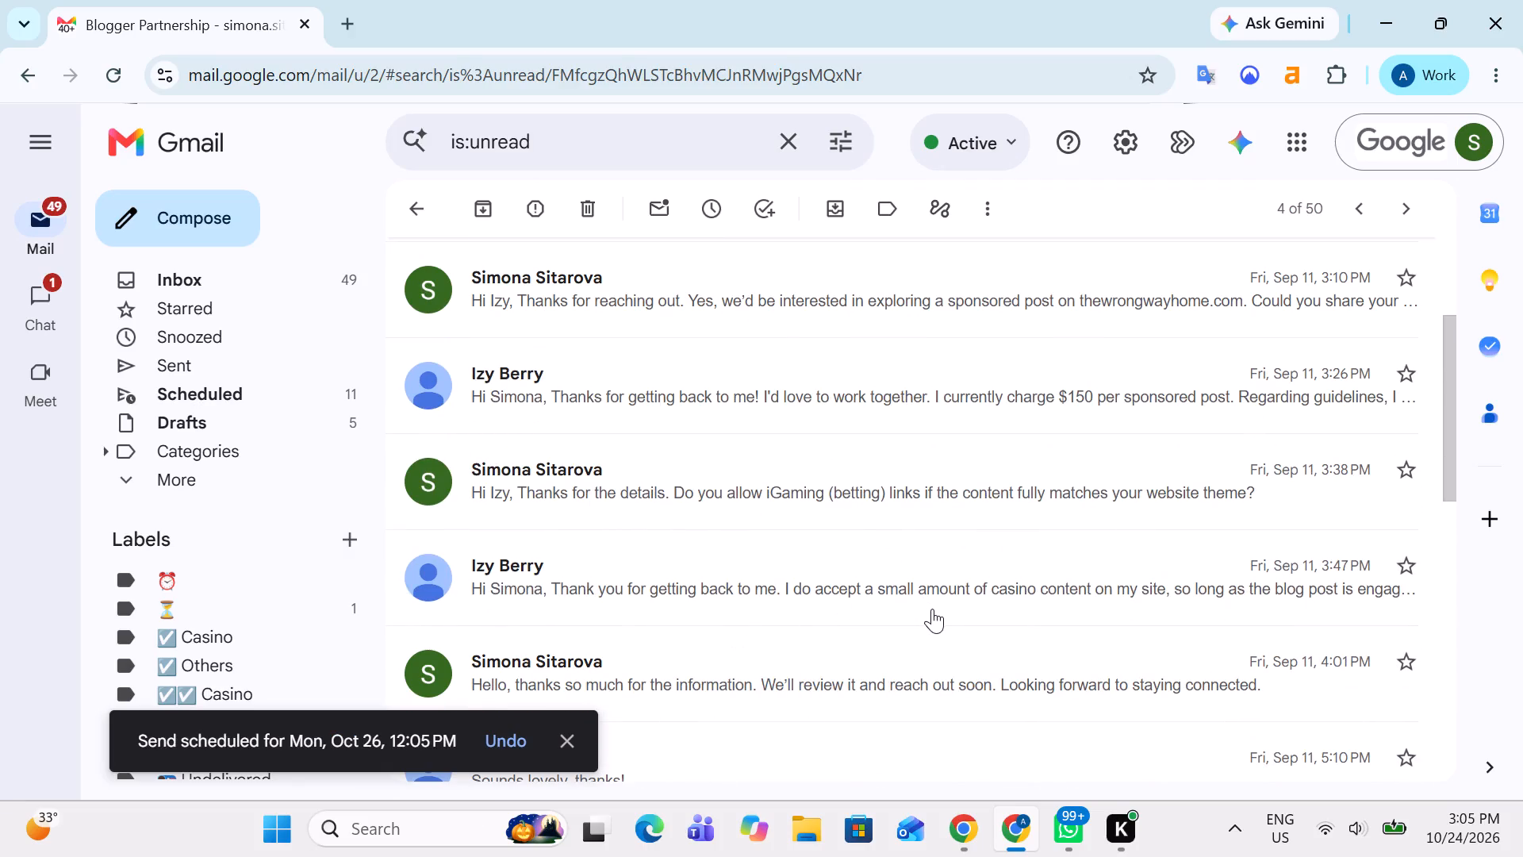
{"action": "scroll", "coordinate": [958, 595], "scroll_direction": "down", "scroll_amount": 2}
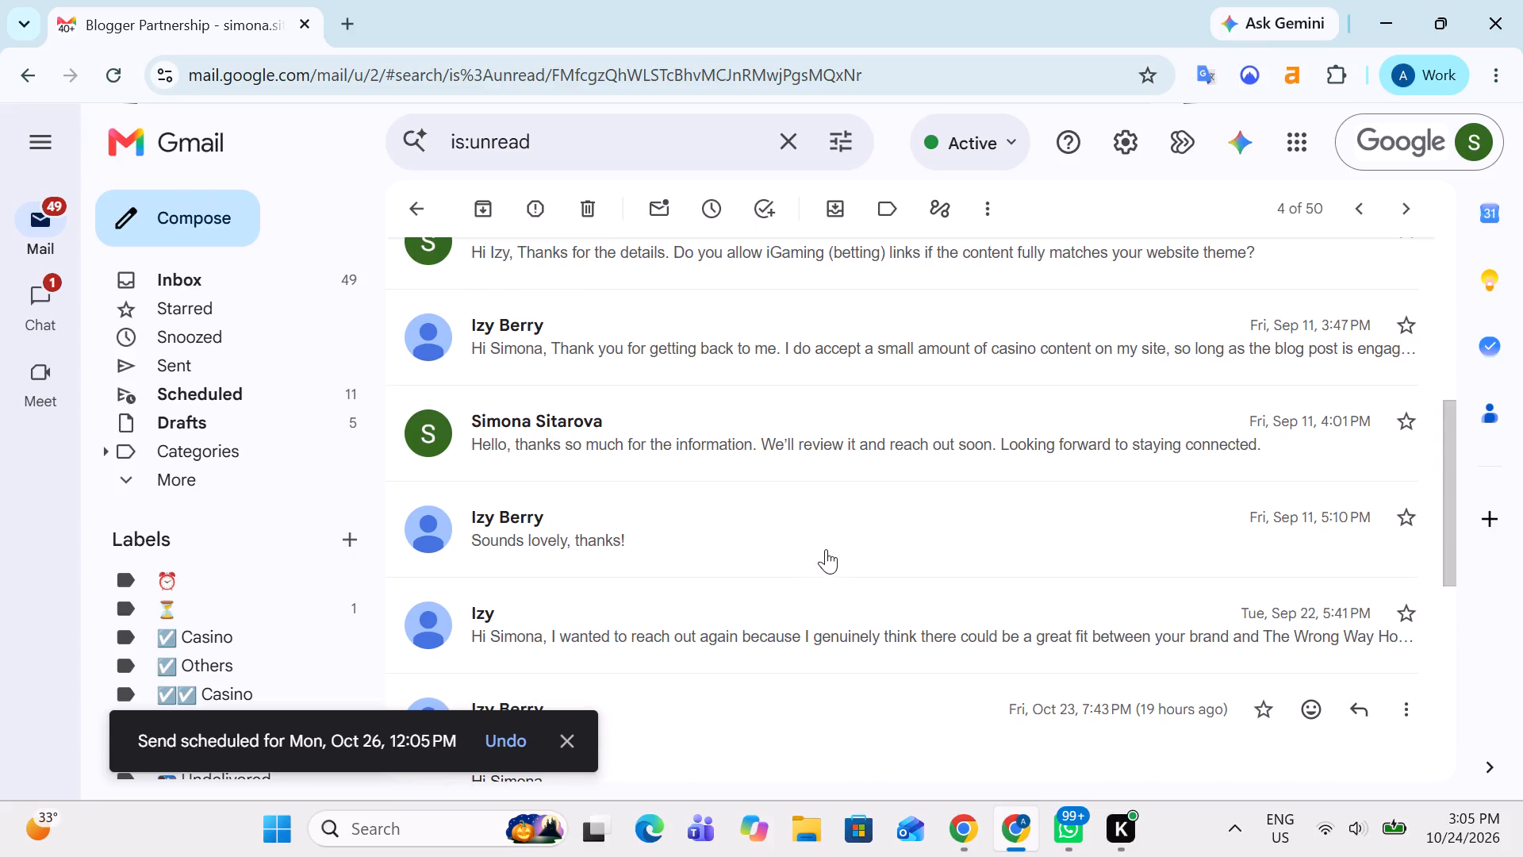
{"action": "left_click", "coordinate": [831, 360]}
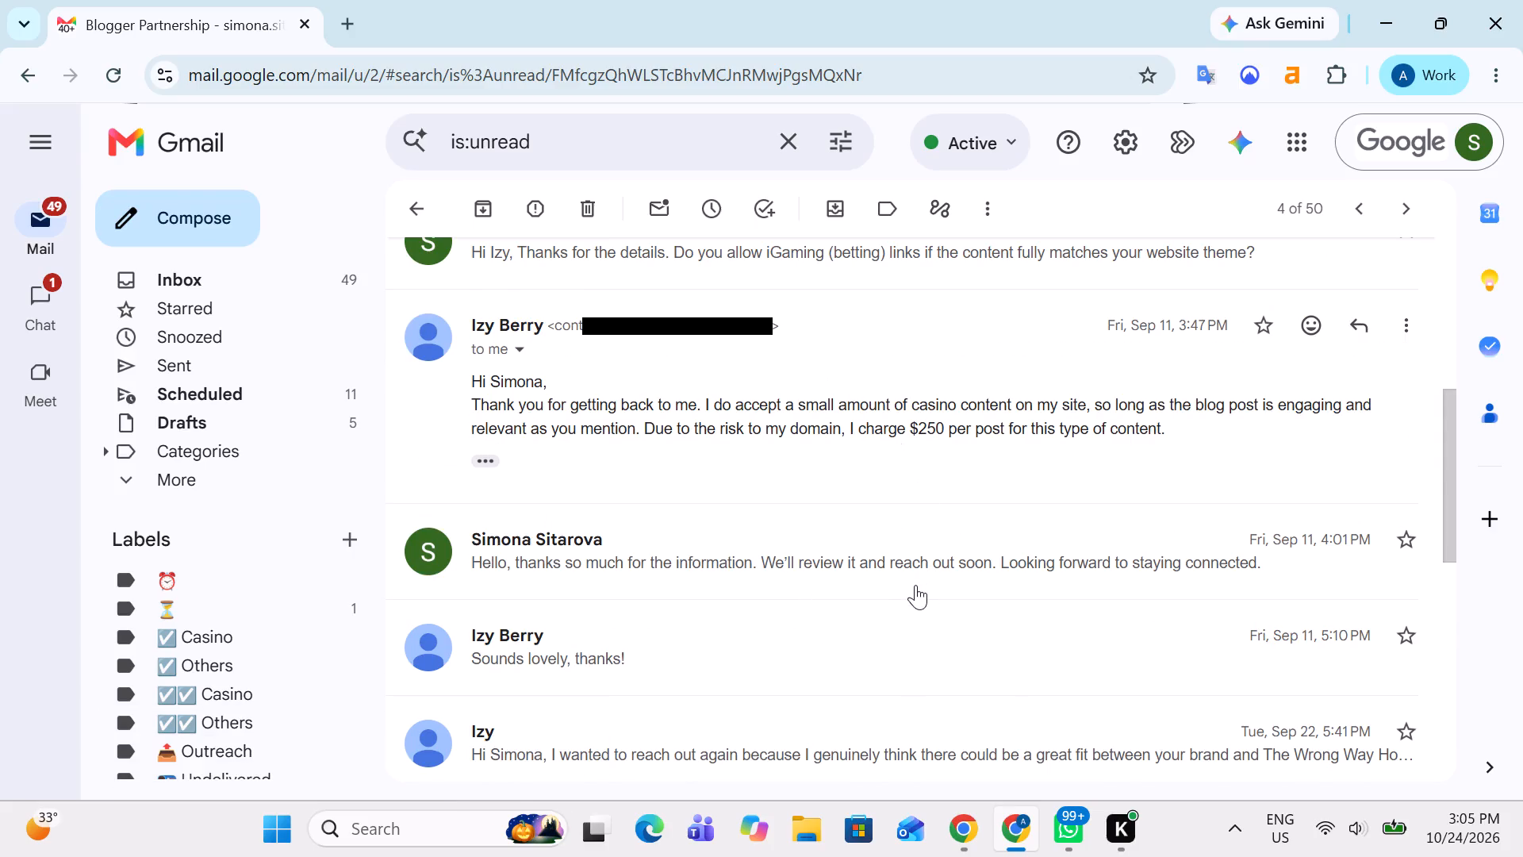
{"action": "scroll", "coordinate": [823, 430], "scroll_direction": "up", "scroll_amount": 7}
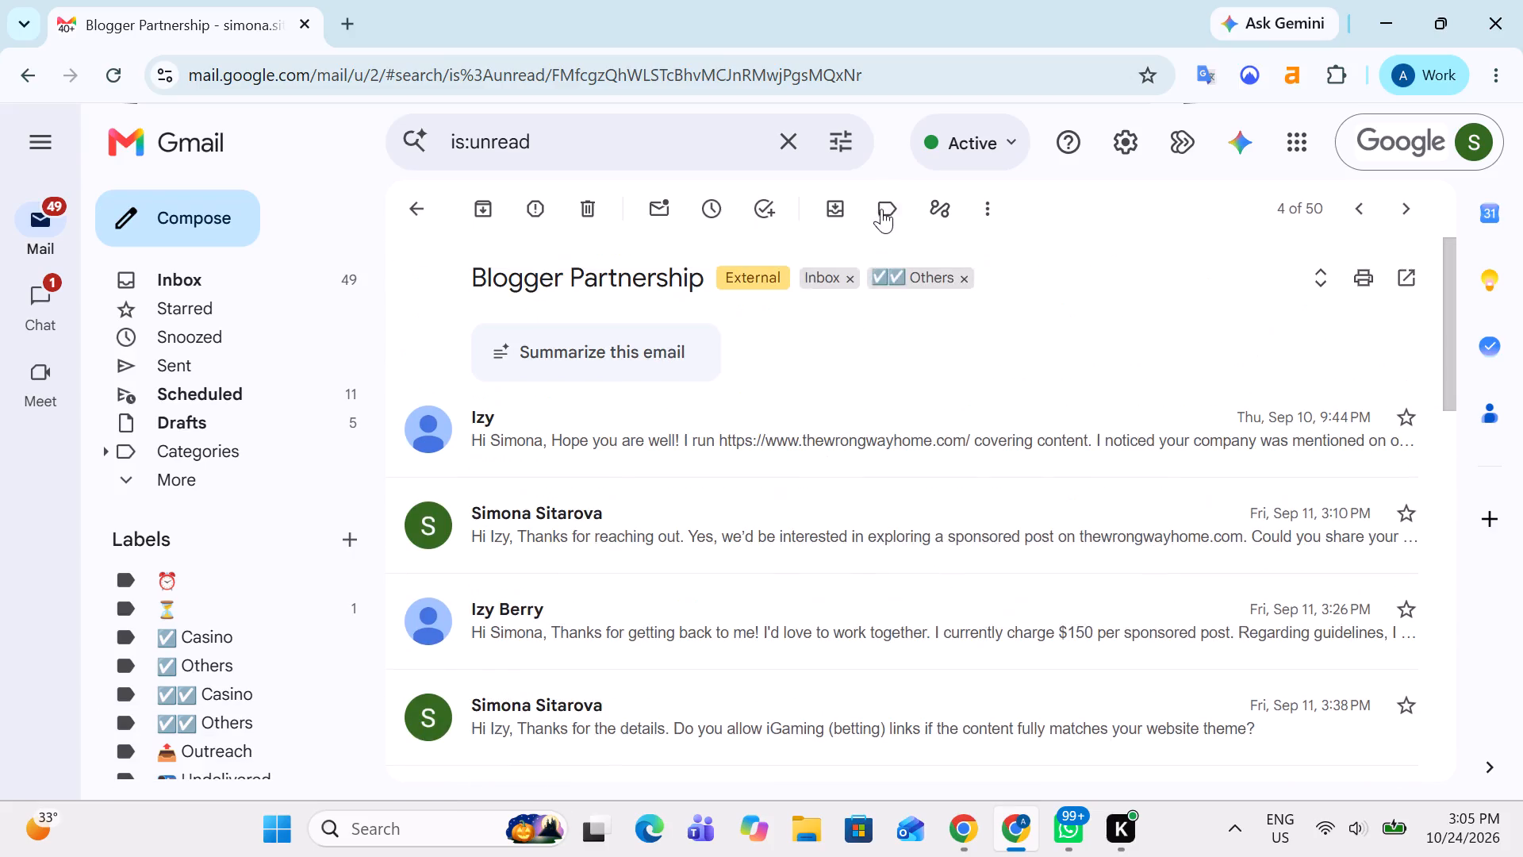
{"action": "left_click", "coordinate": [882, 208]}
{"action": "left_click", "coordinate": [910, 336]}
{"action": "left_click", "coordinate": [1012, 478]}
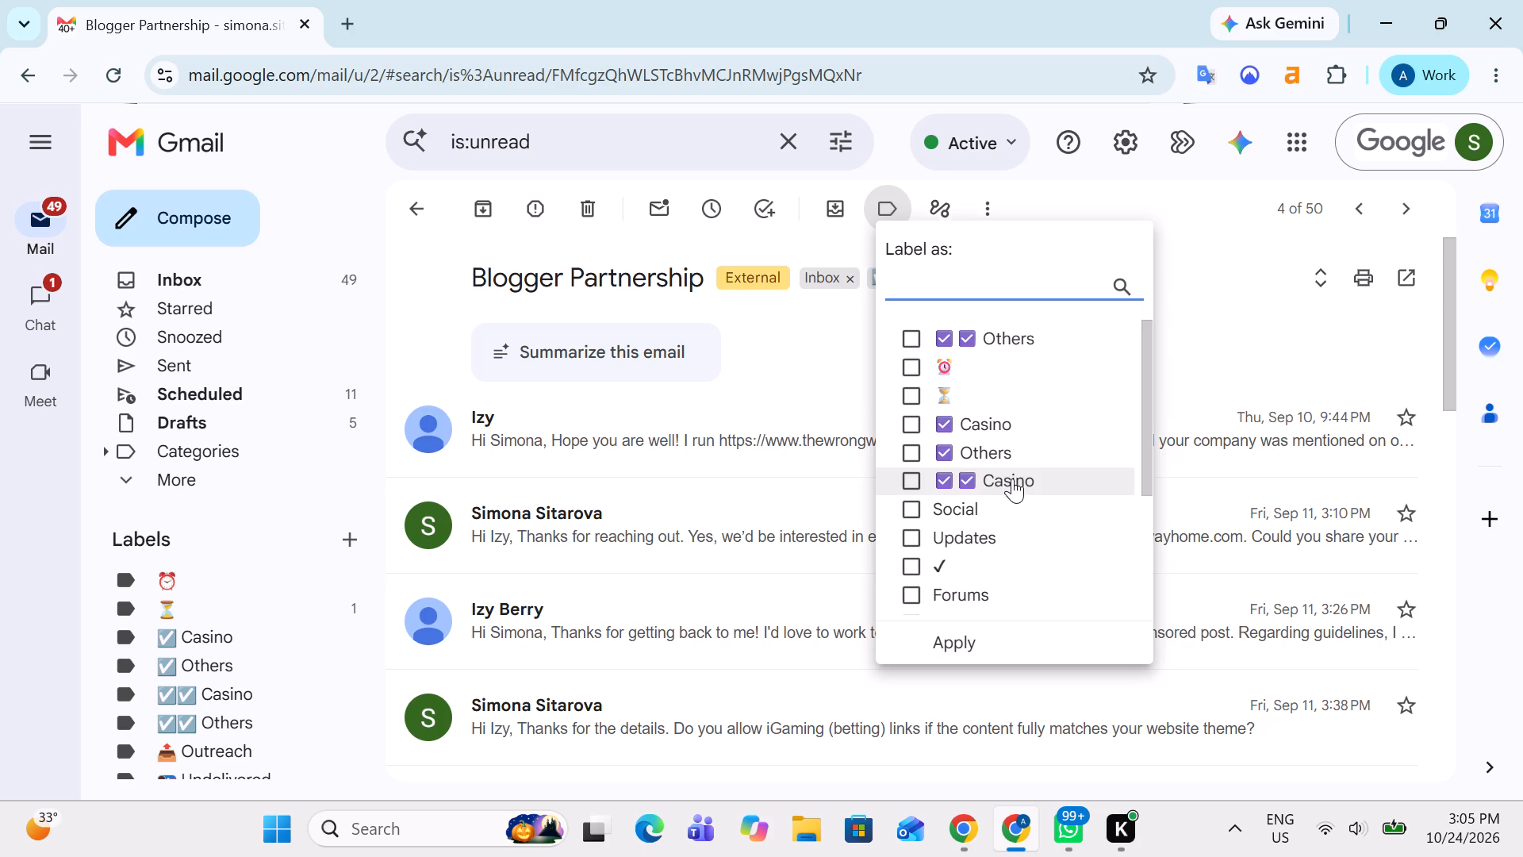
{"action": "scroll", "coordinate": [996, 477], "scroll_direction": "down", "scroll_amount": 7}
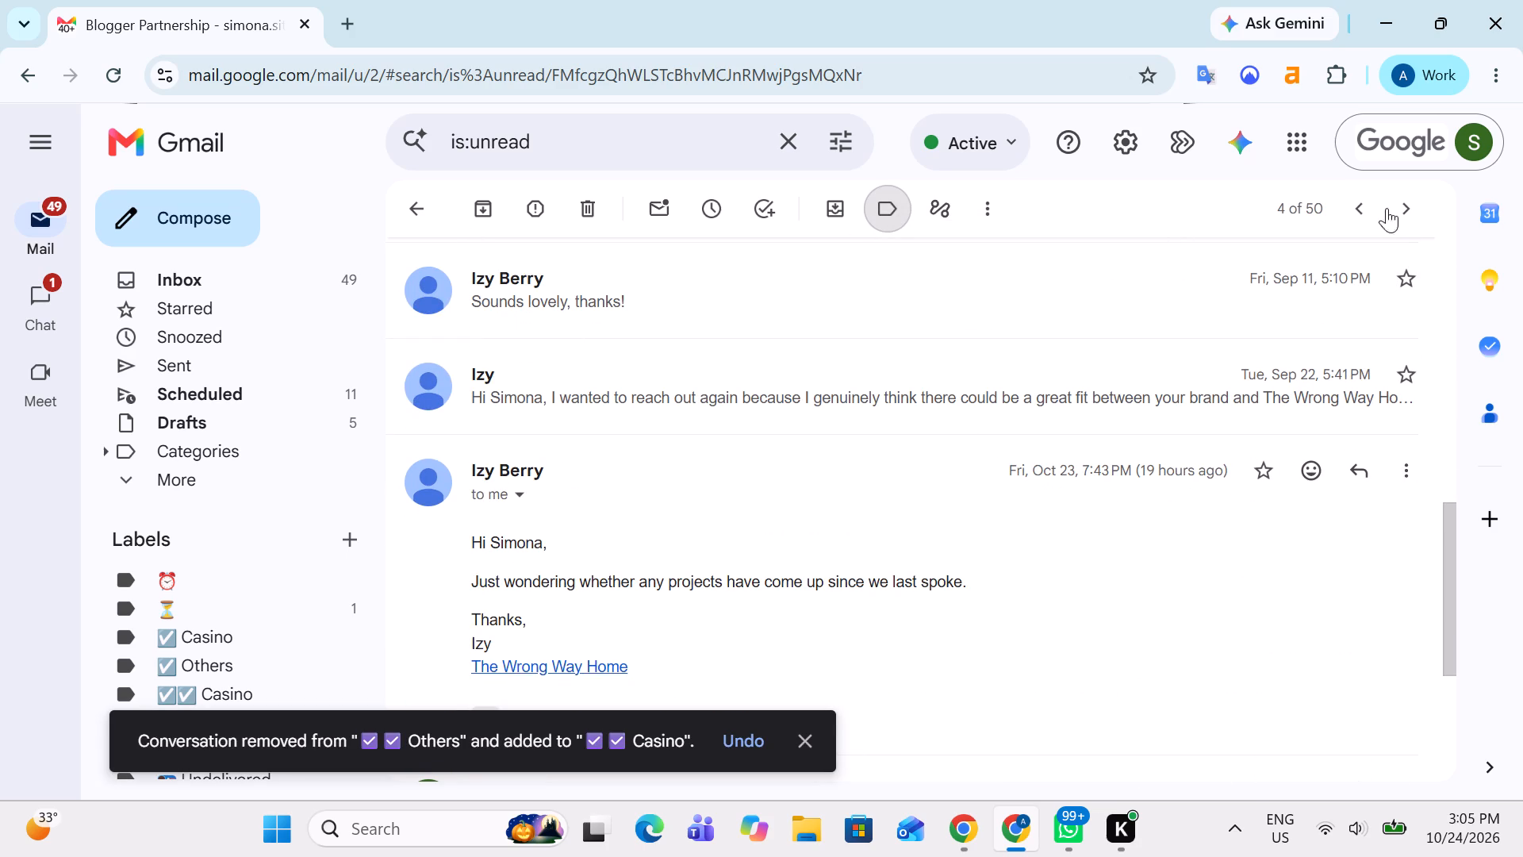
Return to the unread results and open the "Quick question regarding - akc.org" conversation.
{"action": "left_click", "coordinate": [417, 206]}
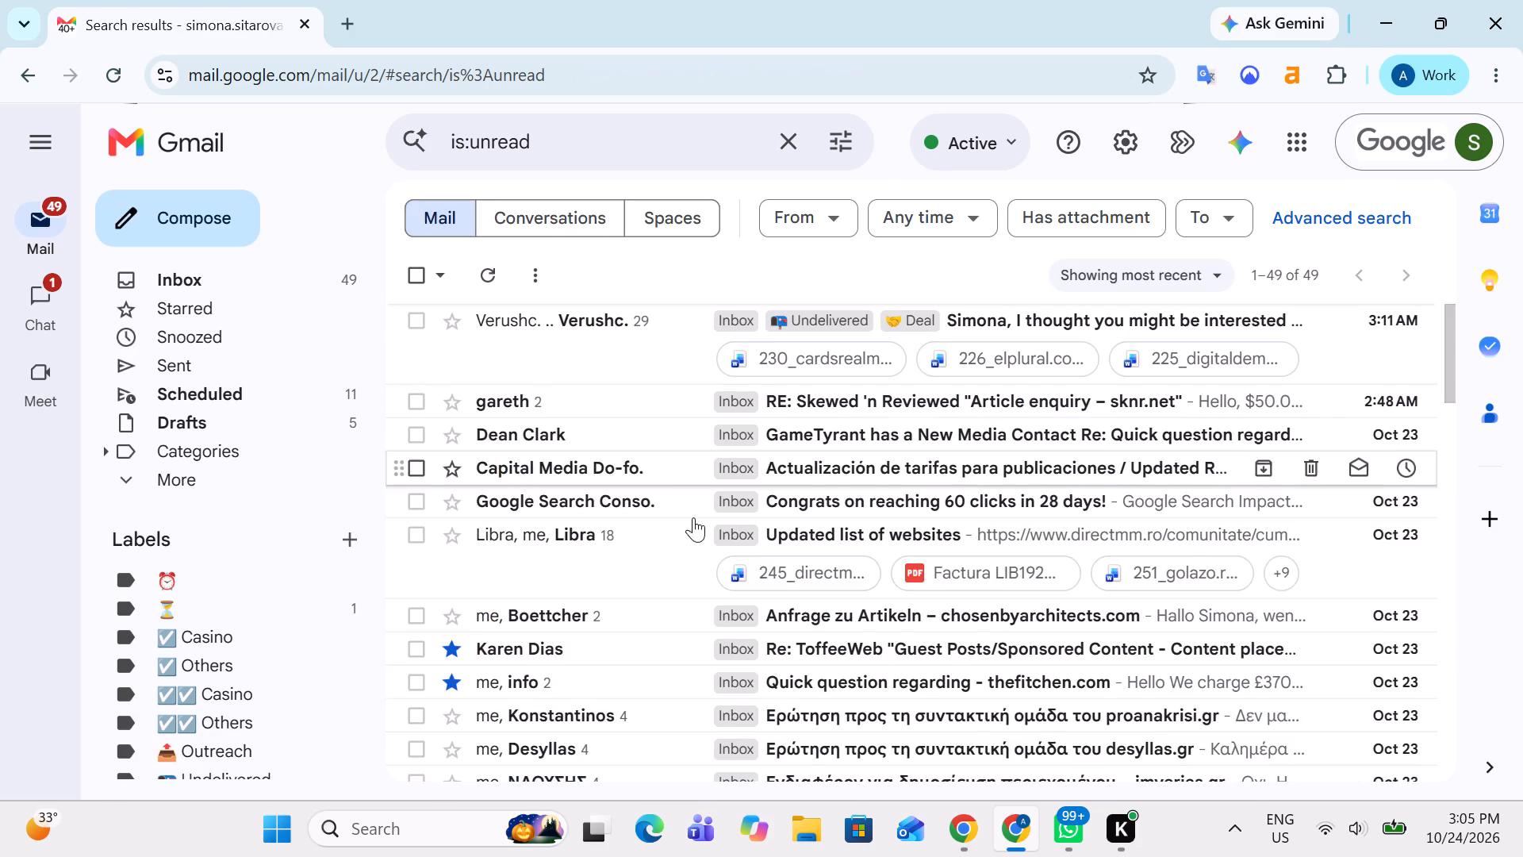
{"action": "scroll", "coordinate": [704, 521], "scroll_direction": "down", "scroll_amount": 3}
{"action": "scroll", "coordinate": [704, 536], "scroll_direction": "up", "scroll_amount": 5}
{"action": "scroll", "coordinate": [702, 536], "scroll_direction": "down", "scroll_amount": 5}
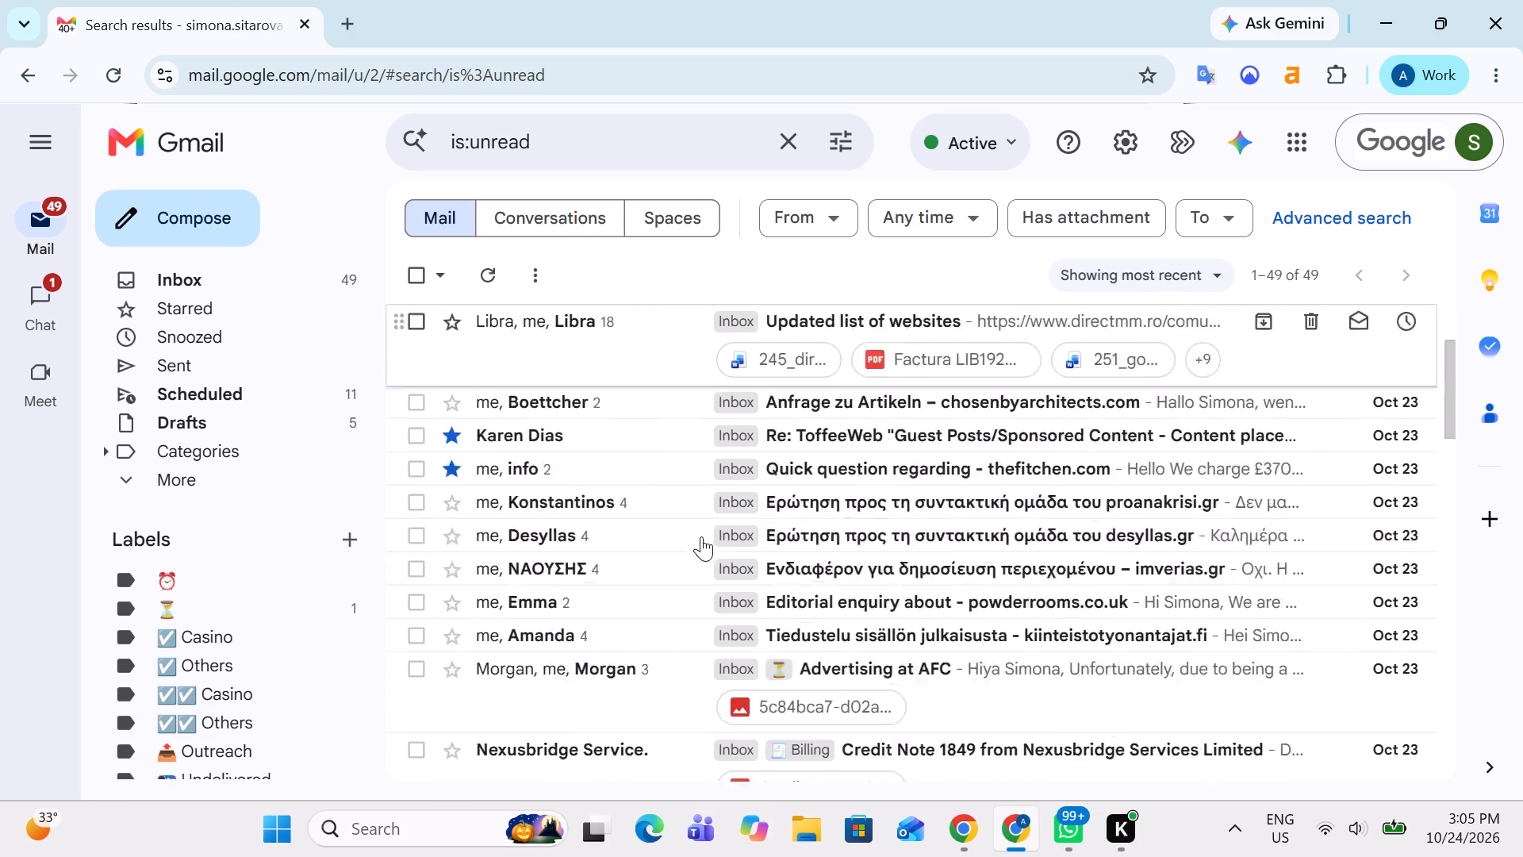
{"action": "scroll", "coordinate": [701, 536], "scroll_direction": "down", "scroll_amount": 10}
{"action": "scroll", "coordinate": [666, 560], "scroll_direction": "up", "scroll_amount": 1}
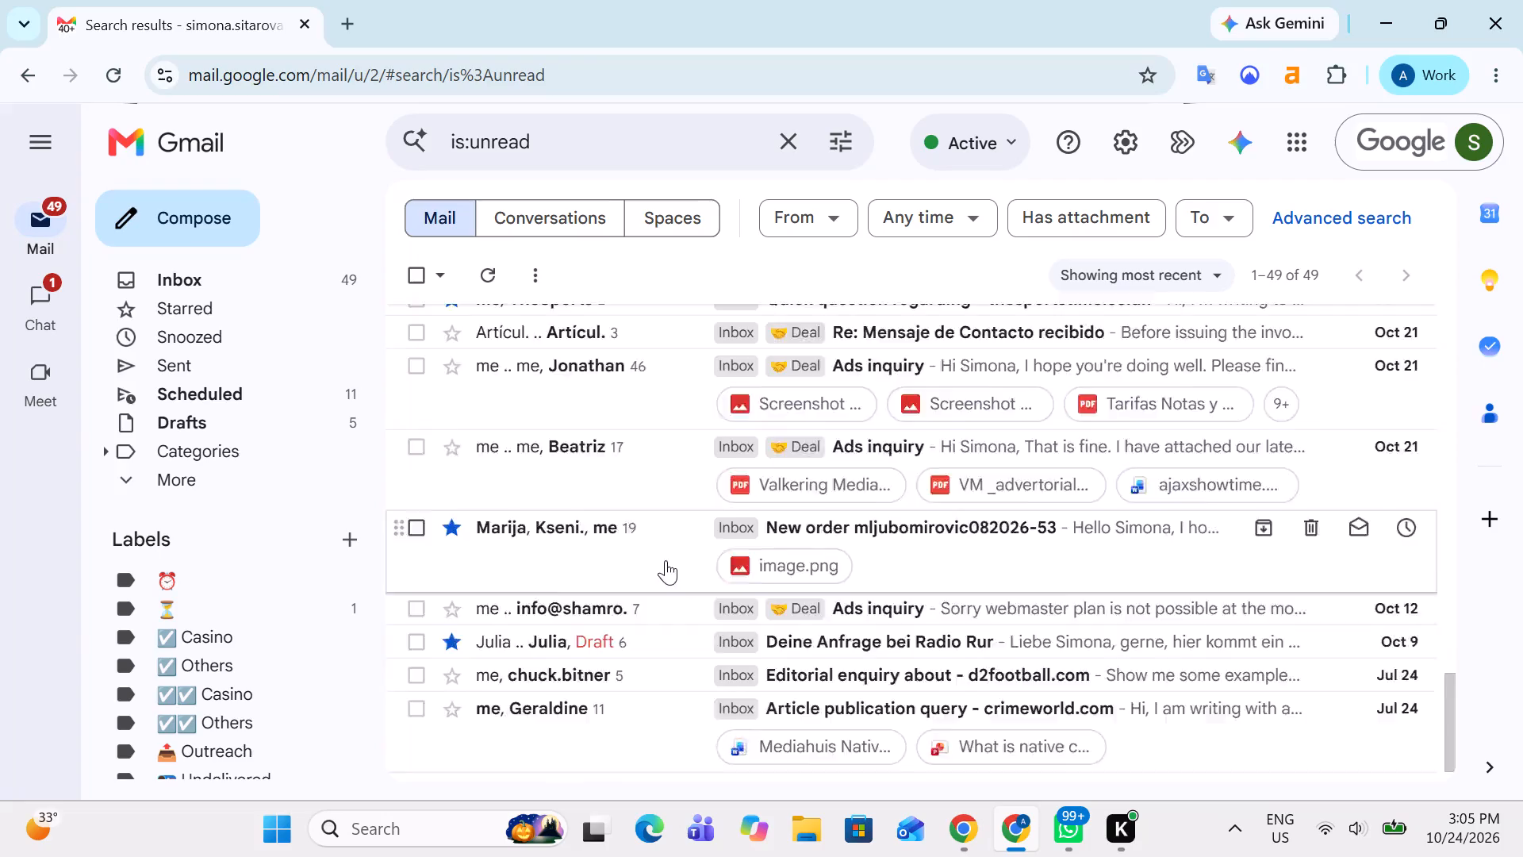
{"action": "scroll", "coordinate": [666, 560], "scroll_direction": "up", "scroll_amount": 2}
{"action": "left_click", "coordinate": [587, 448]}
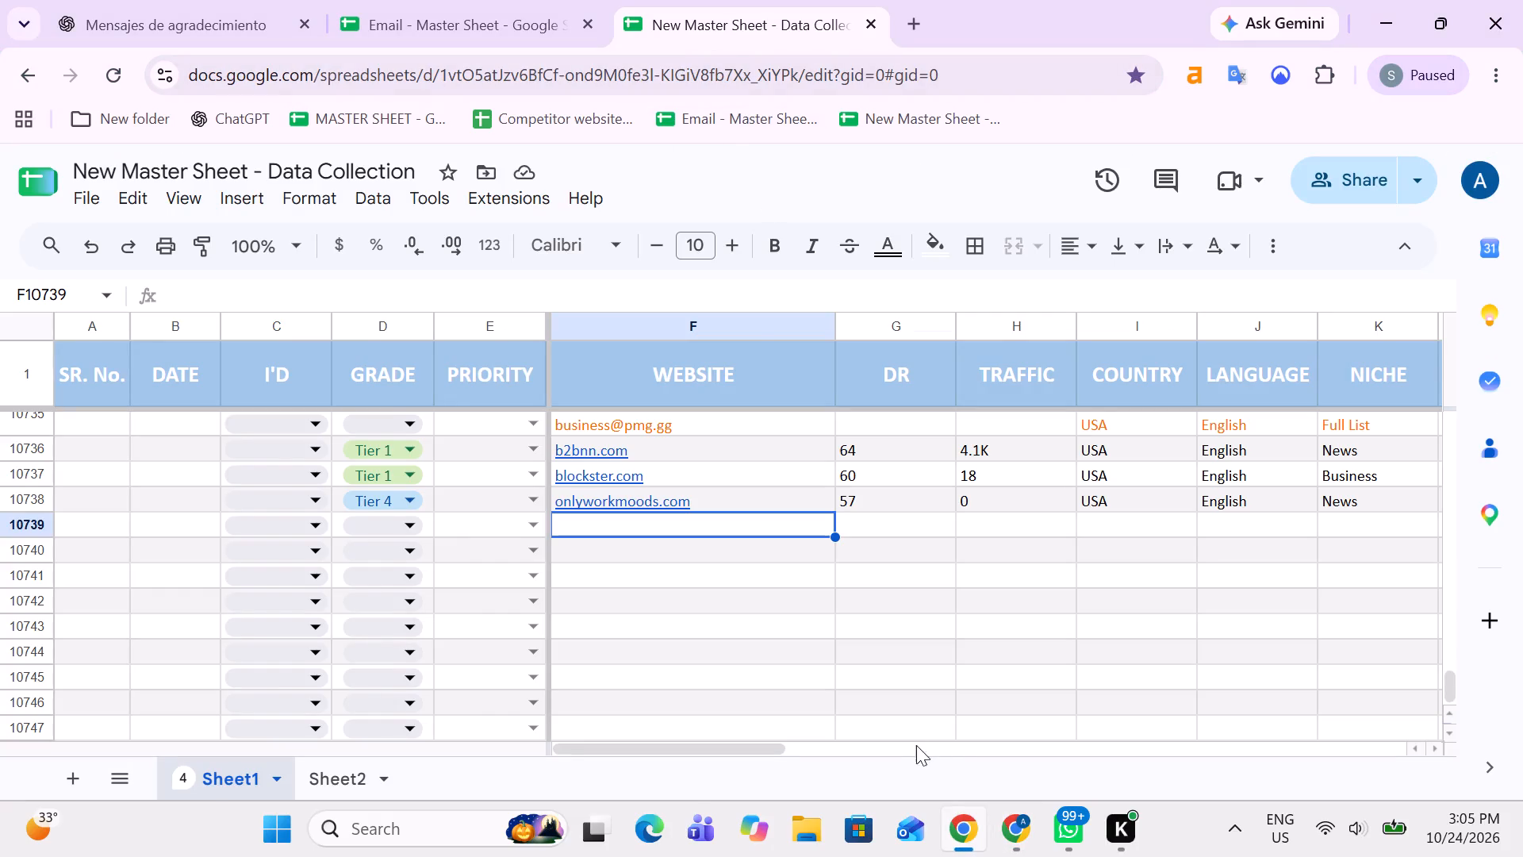
{"action": "key", "text": "ctrl+f"}
{"action": "key", "text": "ctrl+v"}
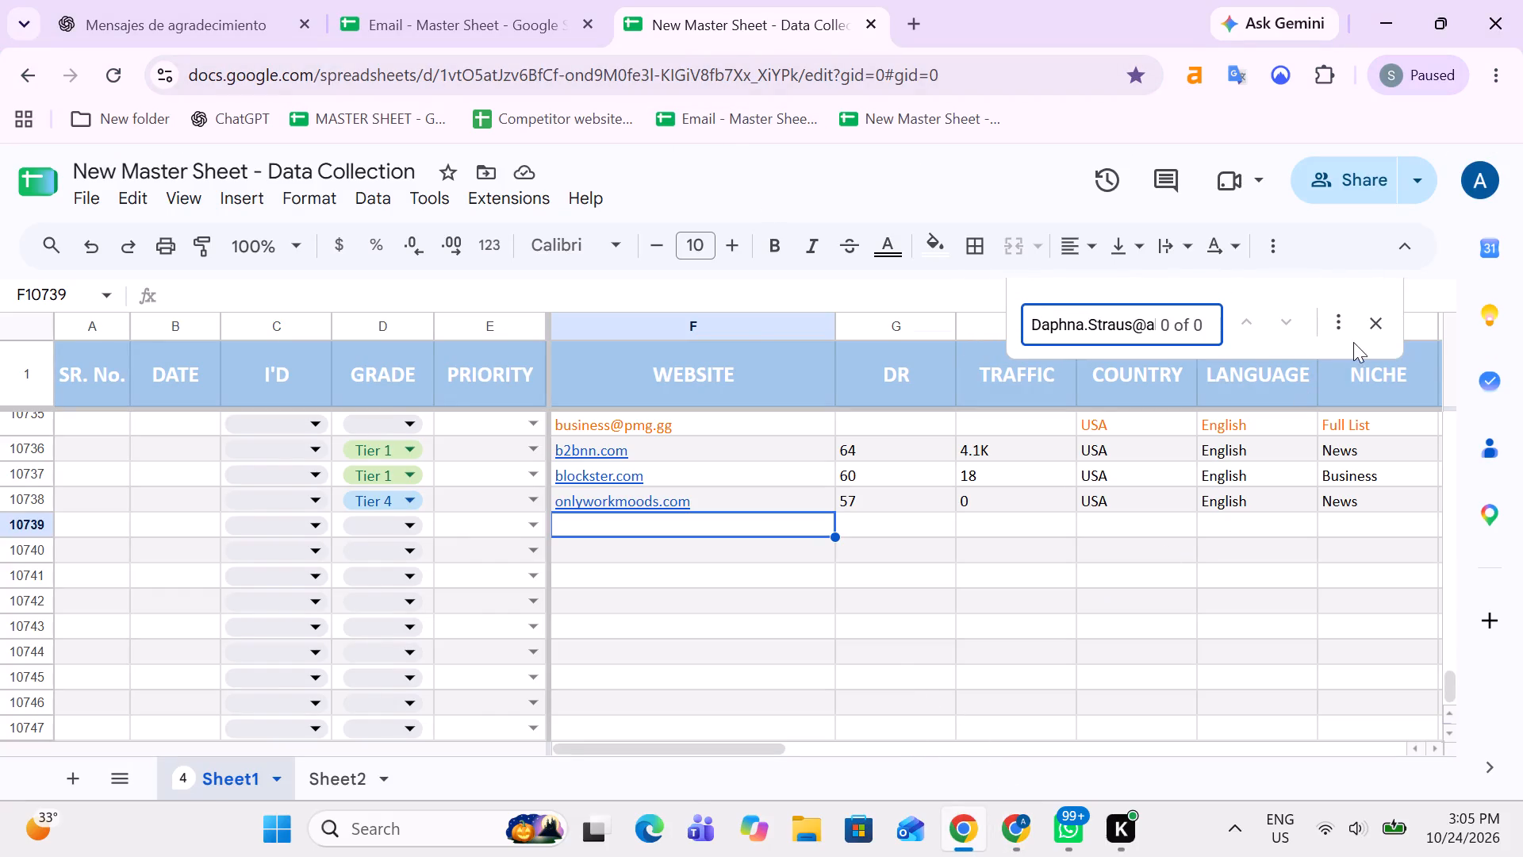
{"action": "left_click", "coordinate": [1373, 332]}
{"action": "scroll", "coordinate": [1112, 437], "scroll_direction": "down", "scroll_amount": 5}
{"action": "scroll", "coordinate": [1092, 544], "scroll_direction": "up", "scroll_amount": 4}
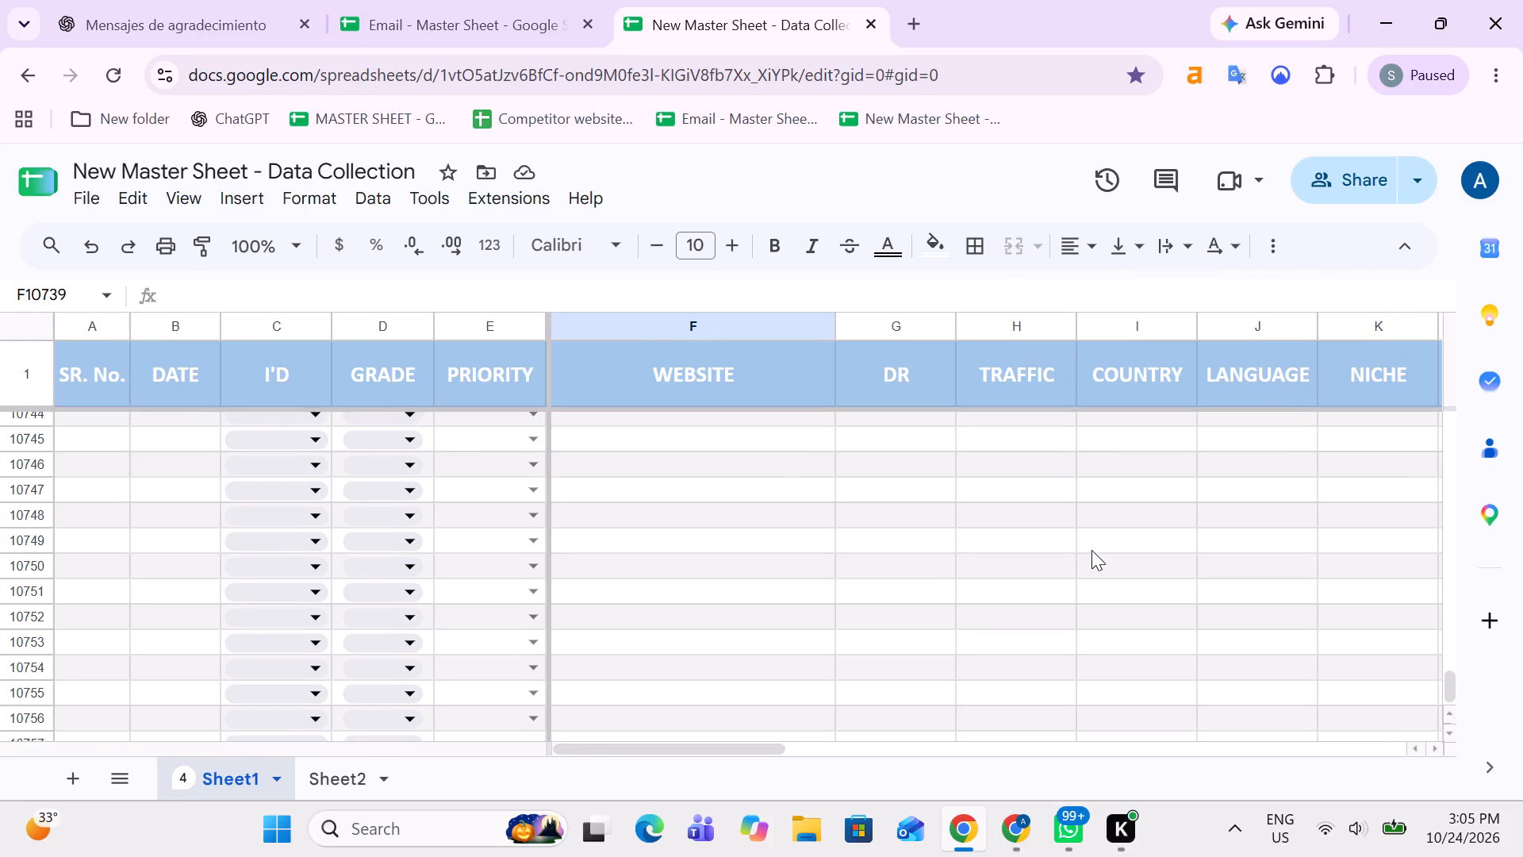
{"action": "key", "text": "alt+Tab"}
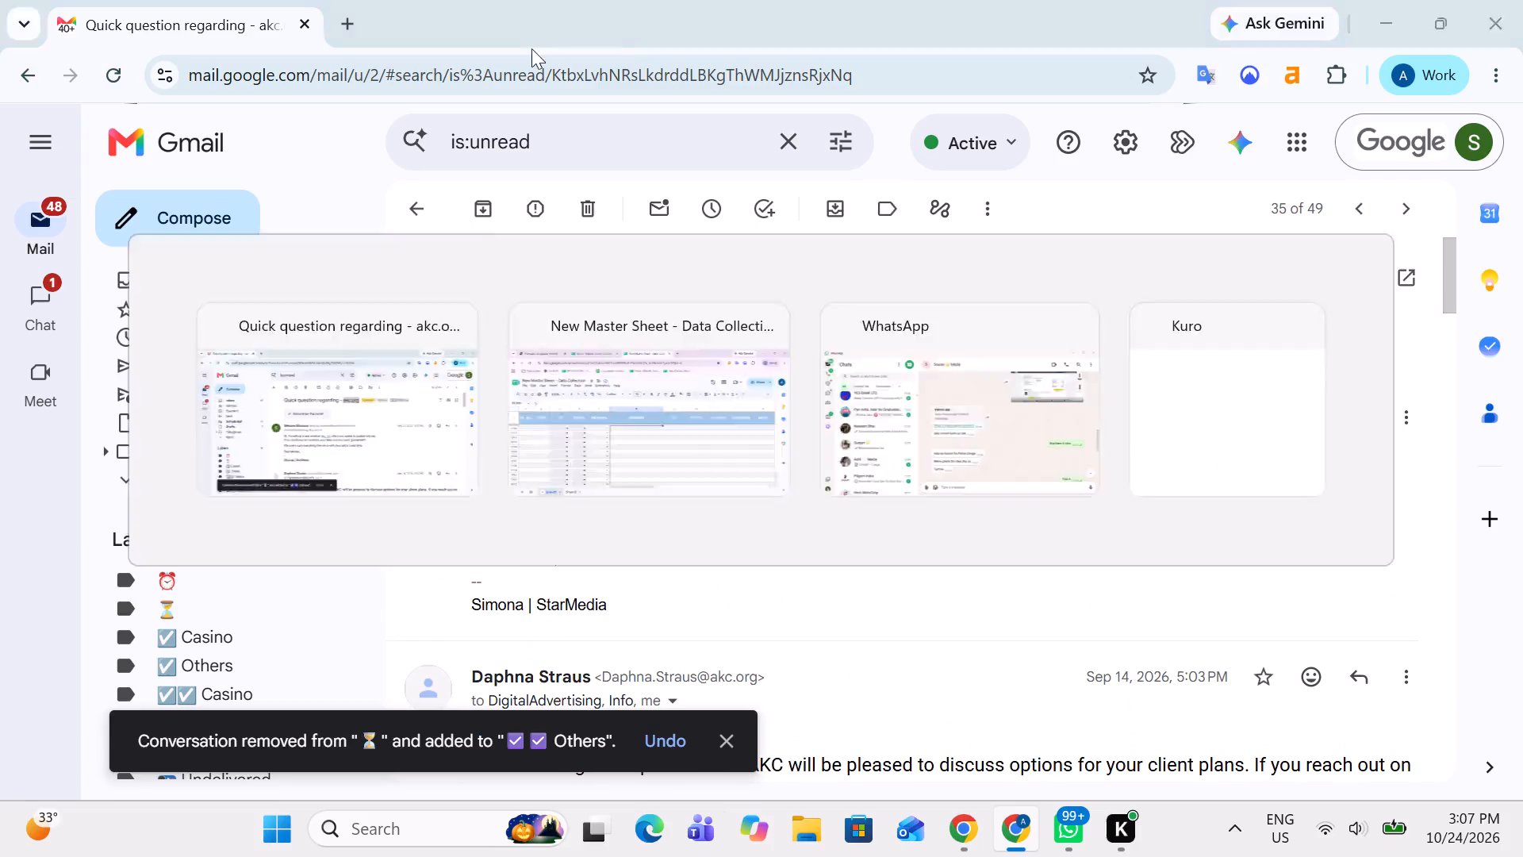
{"action": "left_click", "coordinate": [478, 0]}
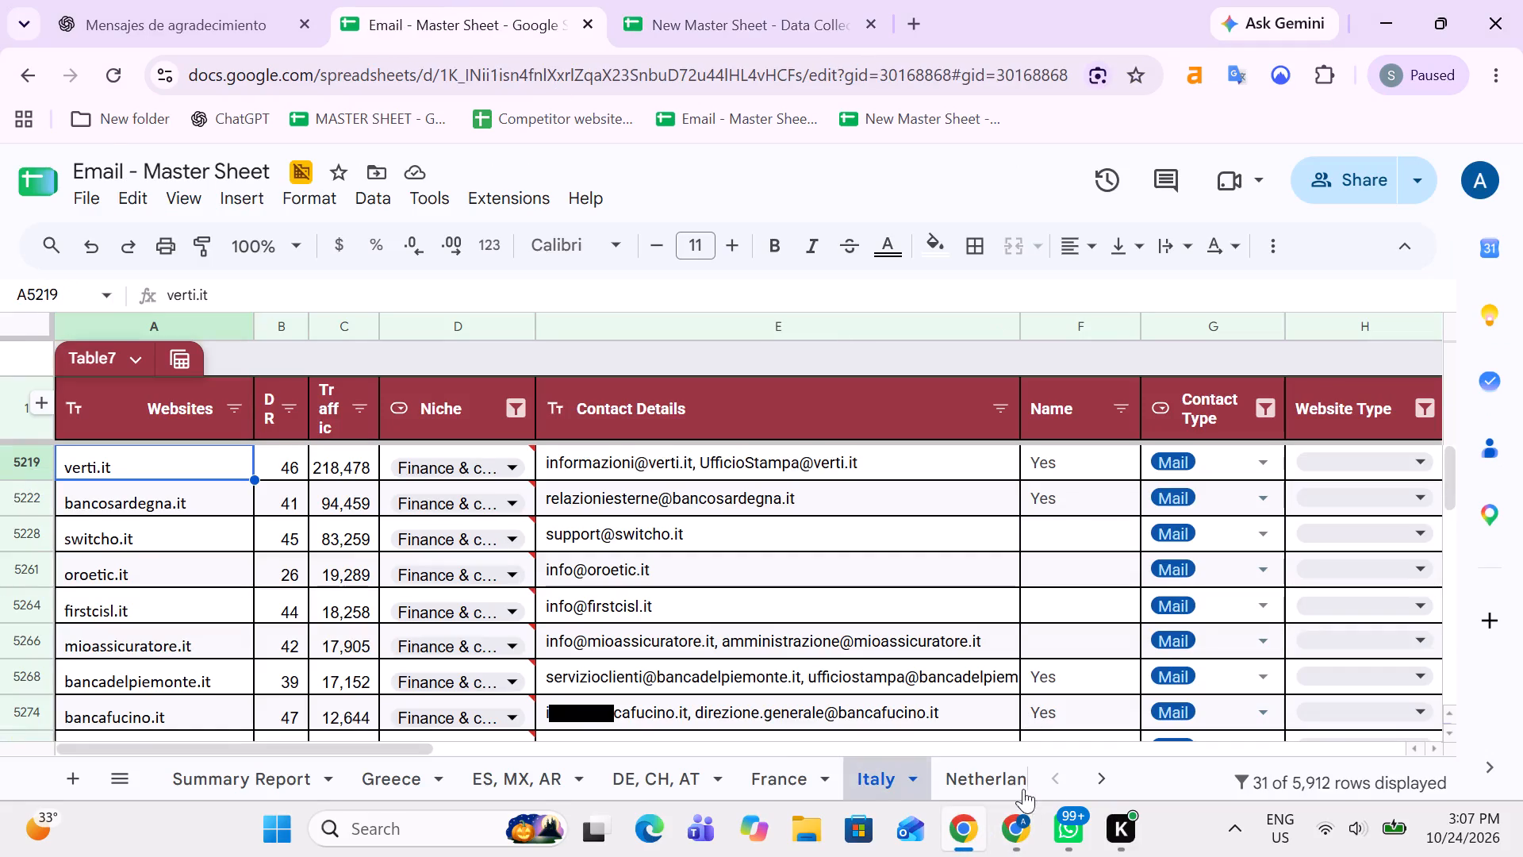
{"action": "left_click", "coordinate": [1098, 781]}
{"action": "left_click", "coordinate": [560, 771]}
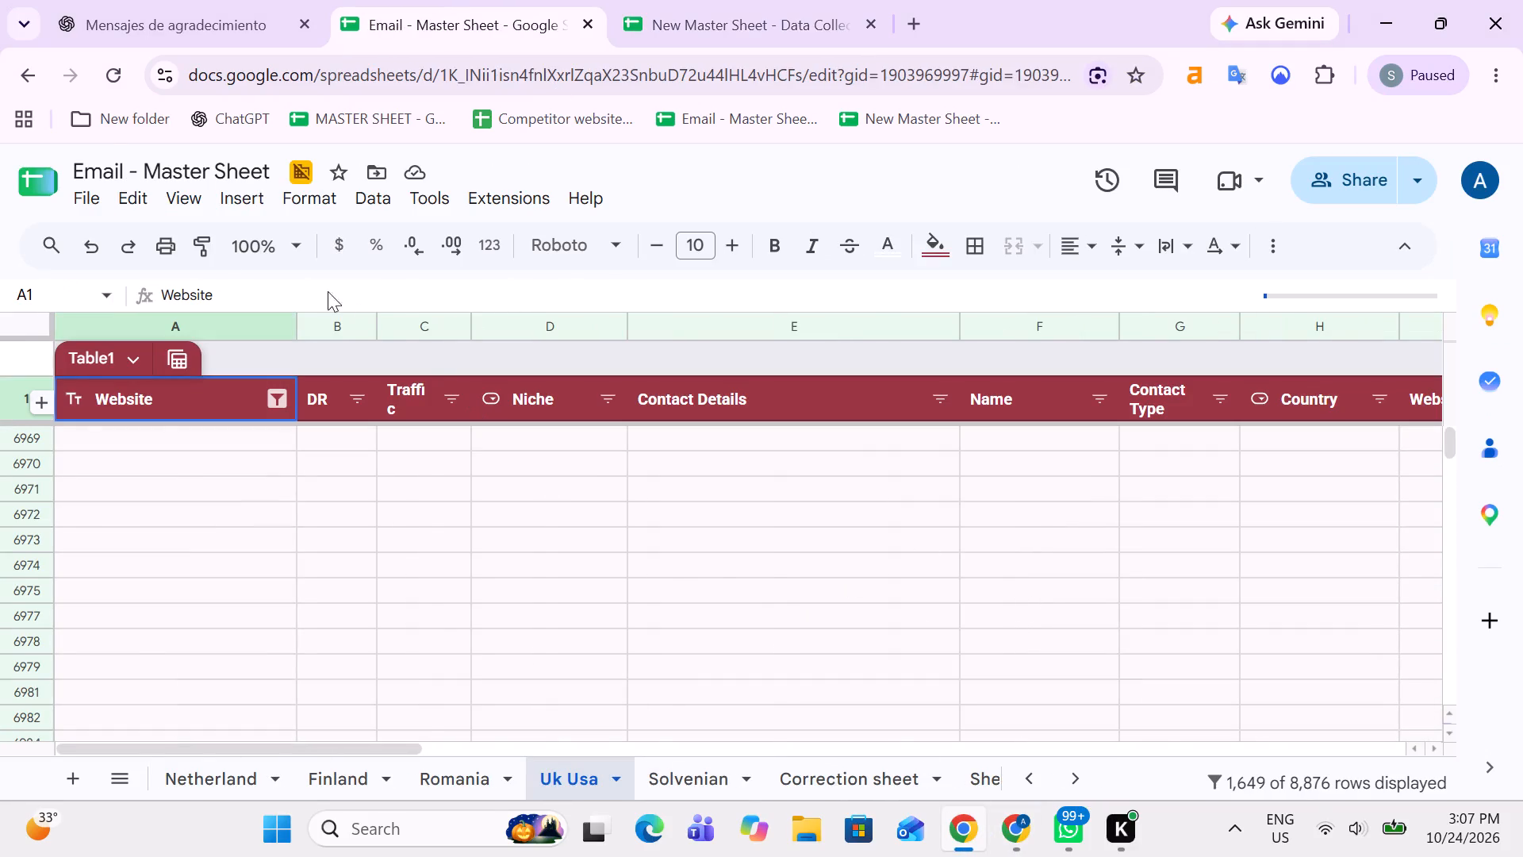
{"action": "left_click", "coordinate": [165, 362]}
{"action": "left_click", "coordinate": [206, 444]}
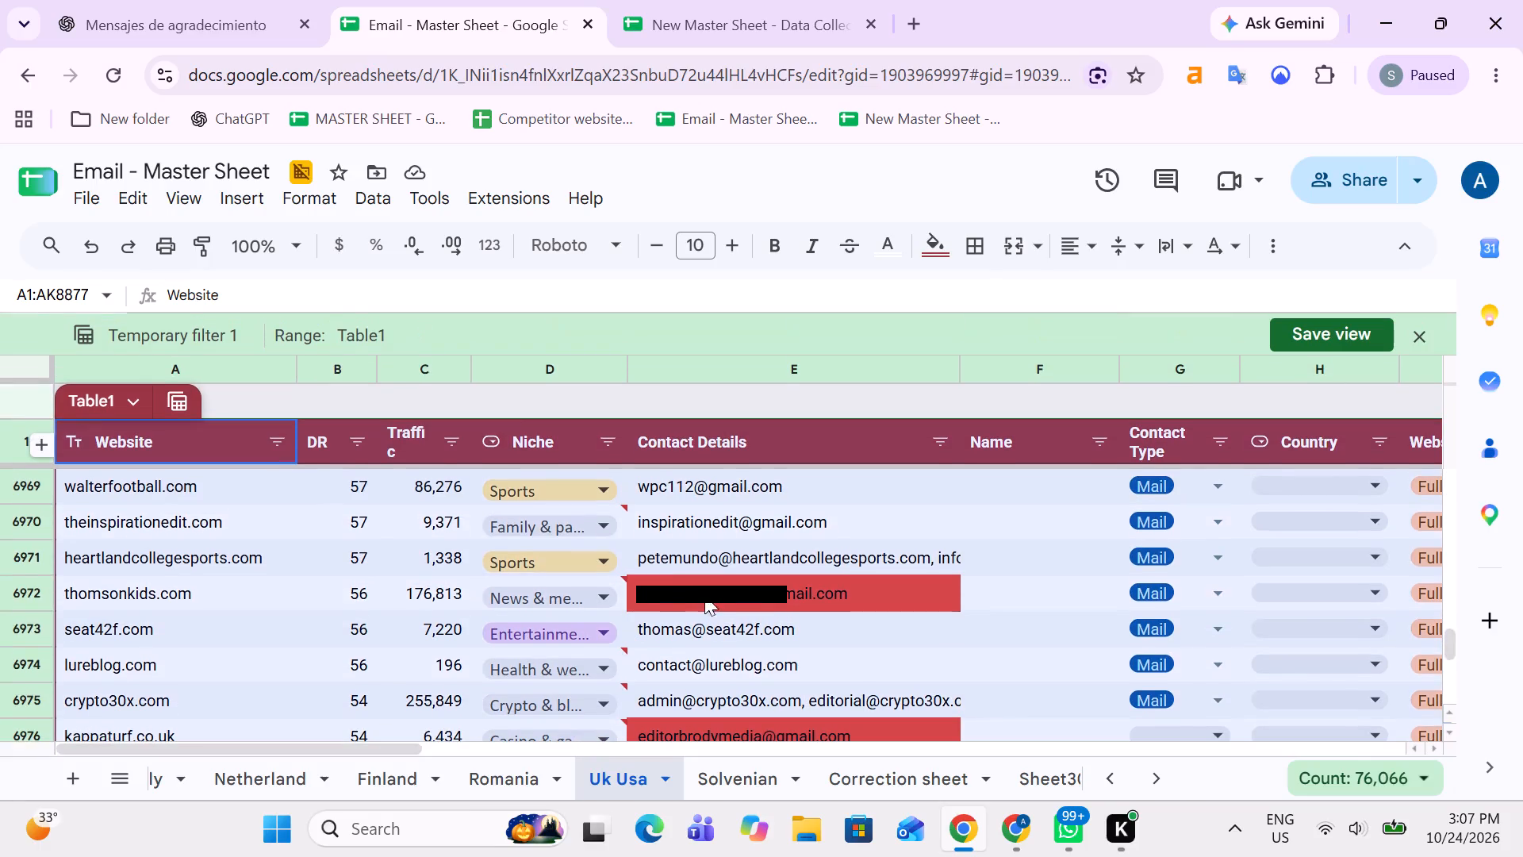
{"action": "key", "text": "ctrl+f"}
{"action": "key", "text": "ctrl+v"}
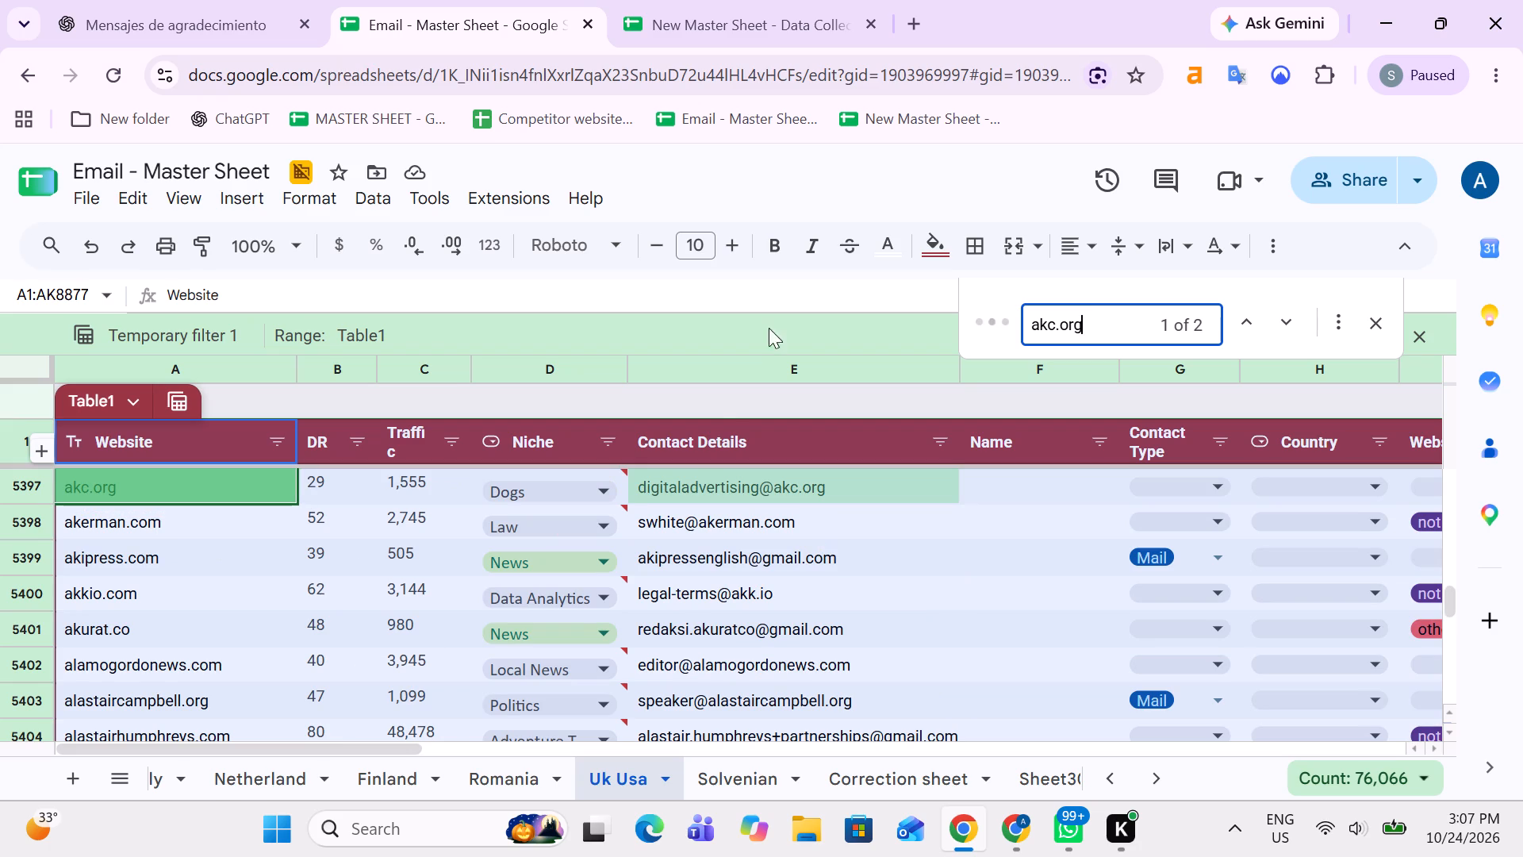
Set the Inbox status of the akc.org row to NOT INTRESTED.
{"action": "left_click", "coordinate": [776, 494]}
{"action": "key", "text": "Right"}
{"action": "key", "text": "Right"}
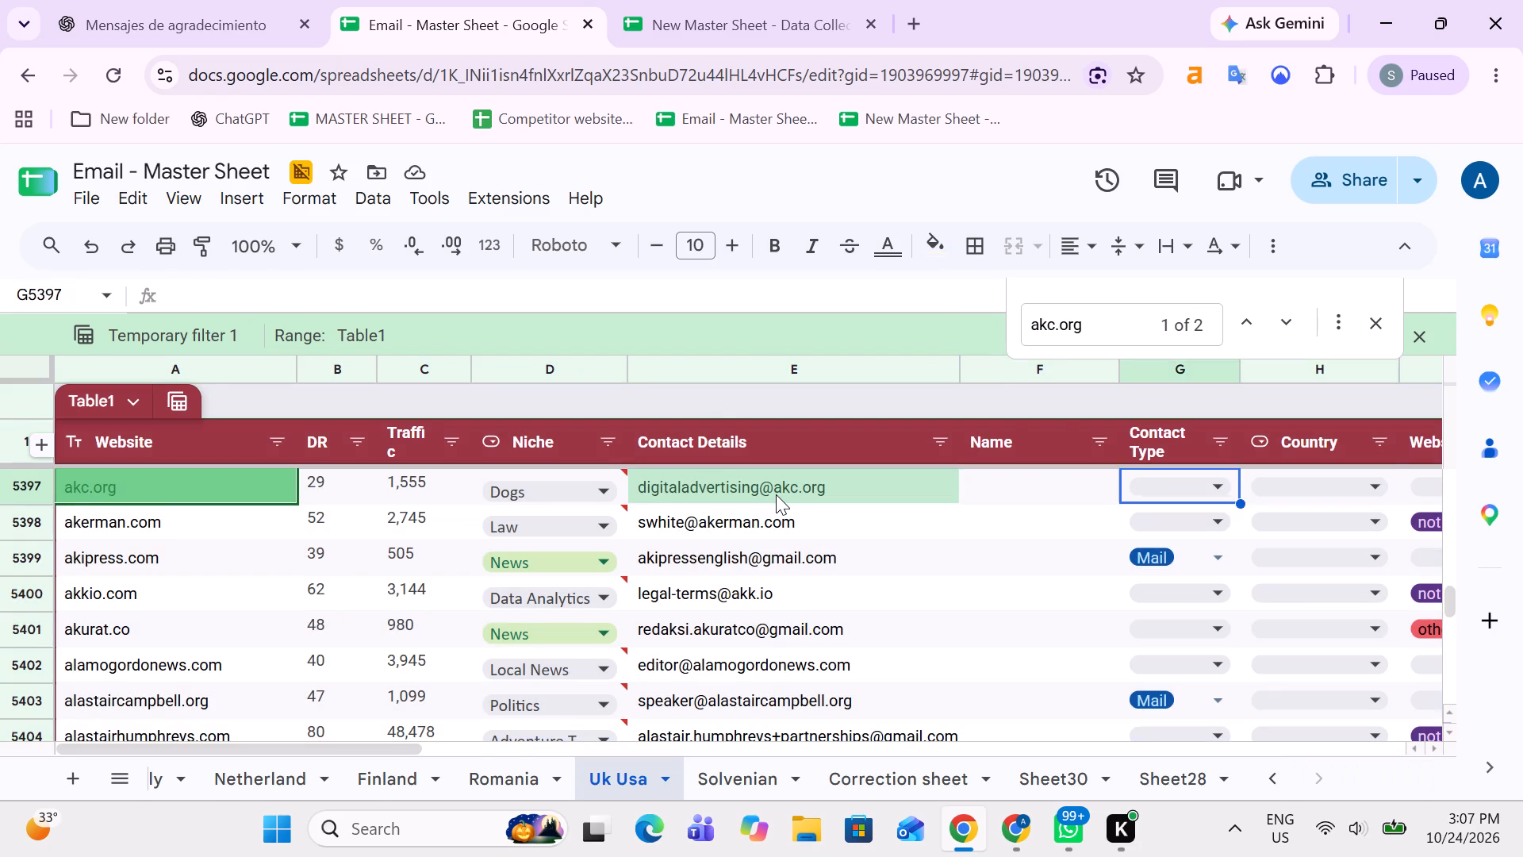
{"action": "key", "text": "Right"}
{"action": "key", "text": "Right"}
{"action": "key", "text": "Right"}
{"action": "key", "text": "Right"}
{"action": "key", "text": "Right"}
{"action": "key", "text": "Right"}
{"action": "key", "text": "Left"}
{"action": "key", "text": "Left"}
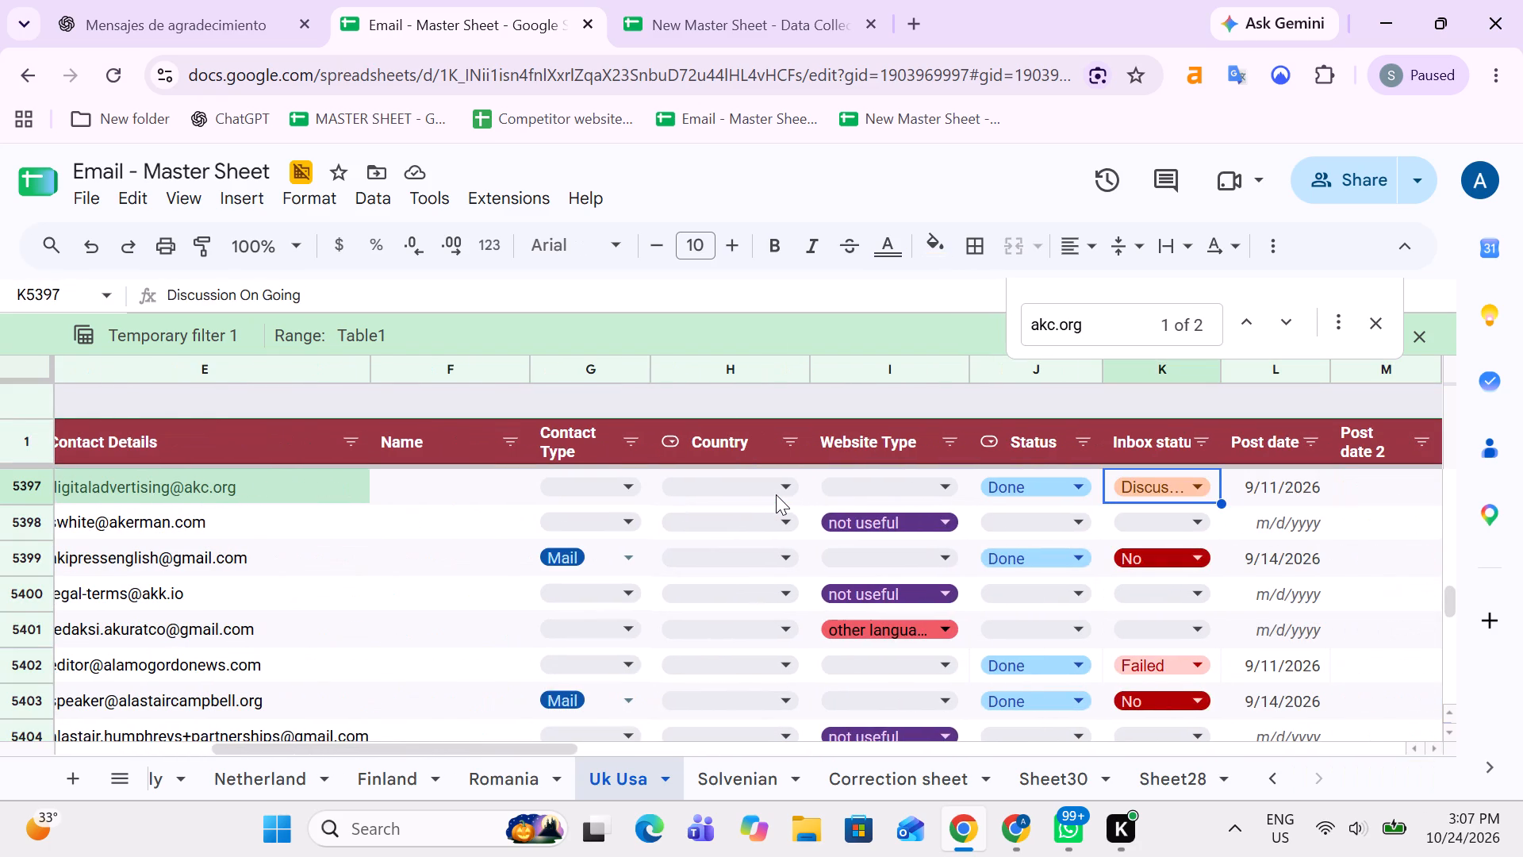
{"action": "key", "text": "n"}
{"action": "key", "text": "Up"}
{"action": "key", "text": "Up"}
{"action": "key", "text": "Return"}
{"action": "key", "text": "Up"}
{"action": "key", "text": "Right"}
{"action": "key", "text": "Left"}
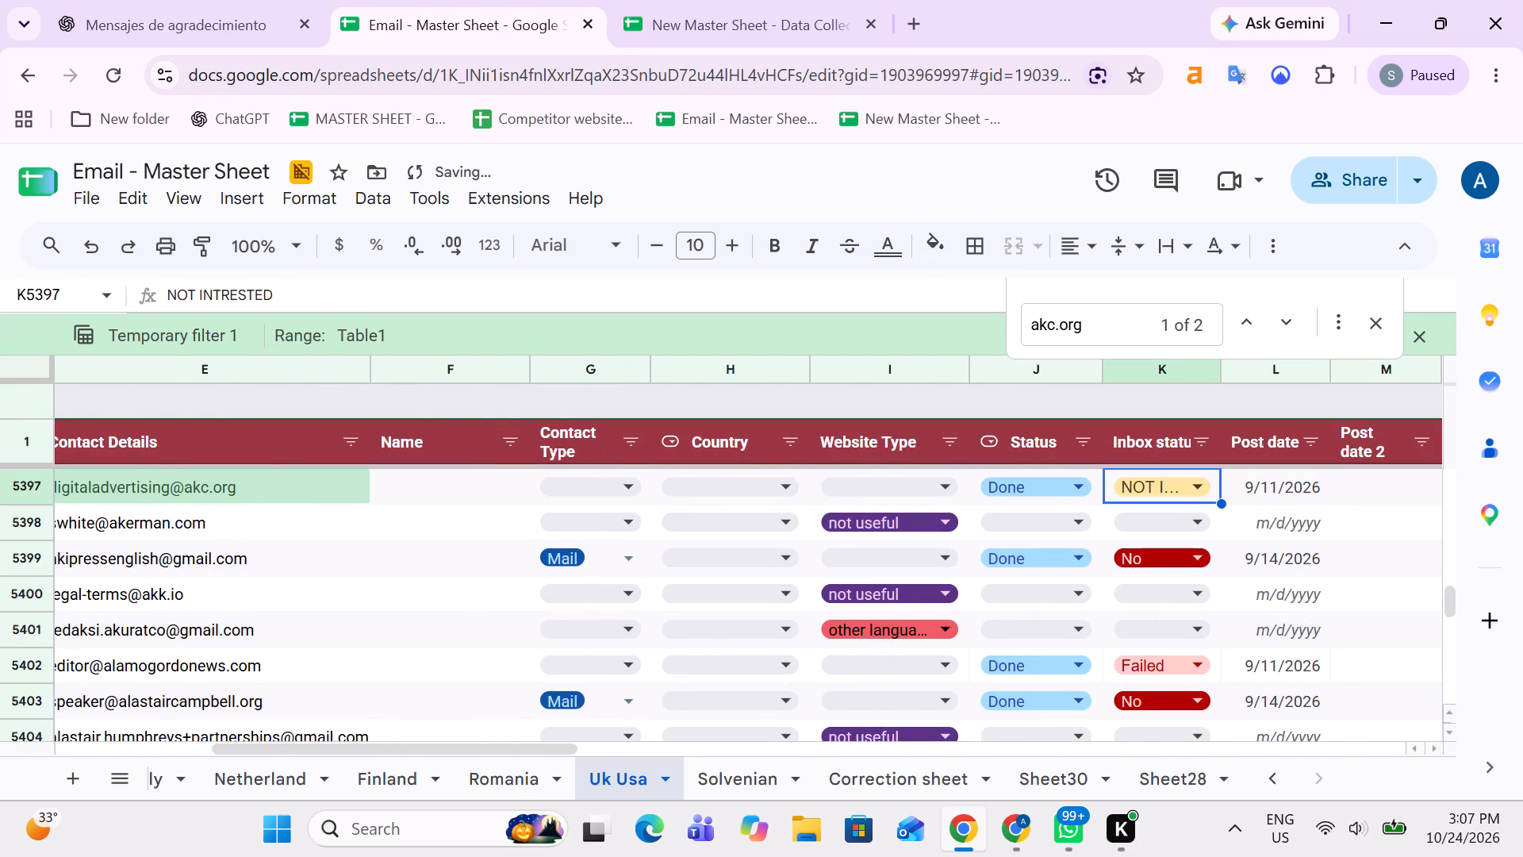
{"action": "key", "text": "alt+Tab"}
{"action": "scroll", "coordinate": [1207, 335], "scroll_direction": "down", "scroll_amount": 5}
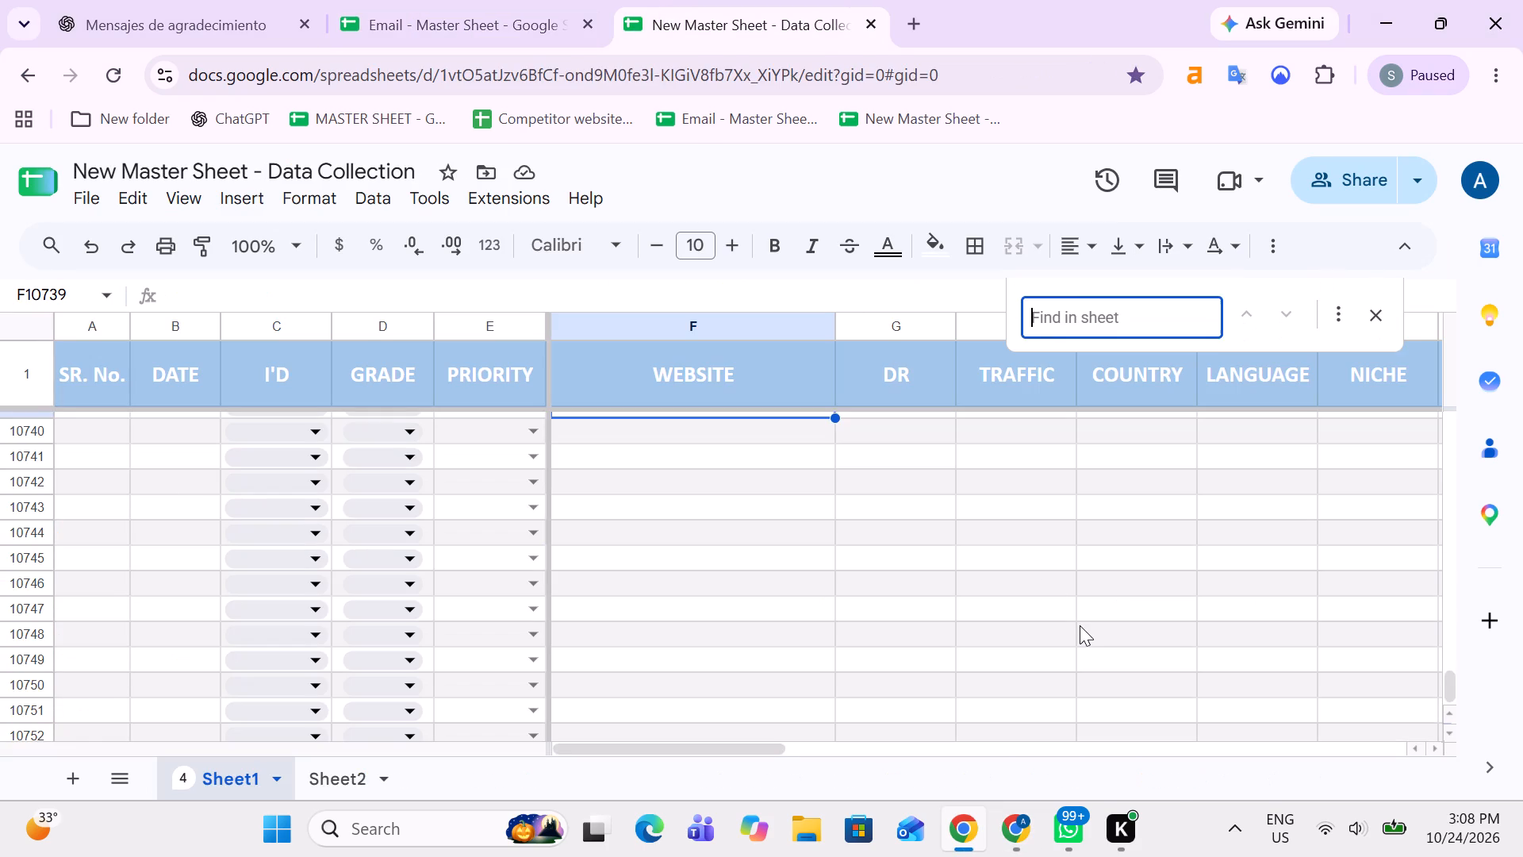
{"action": "key", "text": "ctrl+v"}
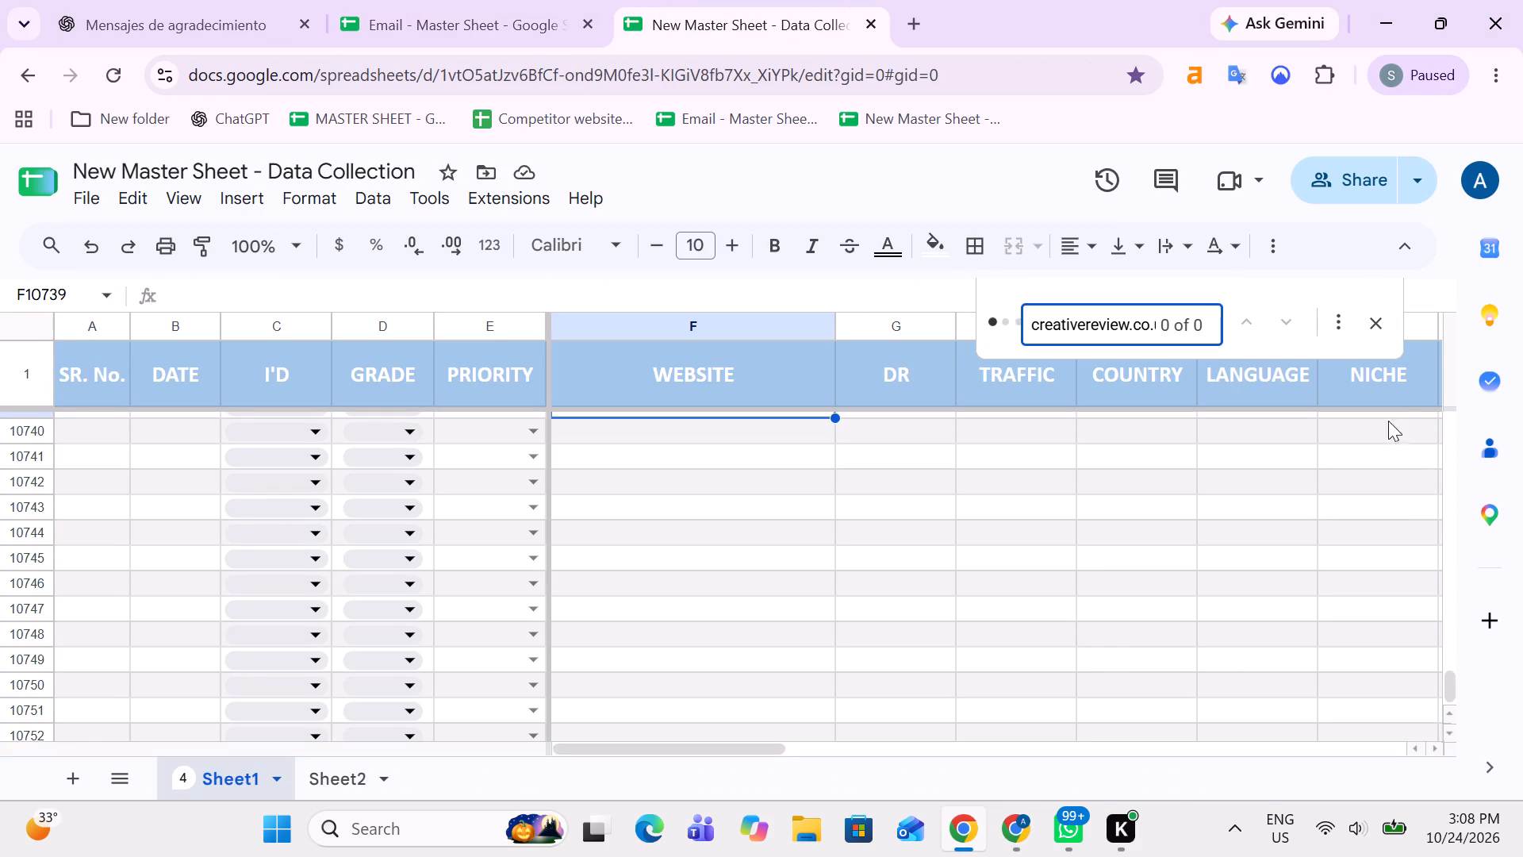
{"action": "left_click", "coordinate": [1380, 332]}
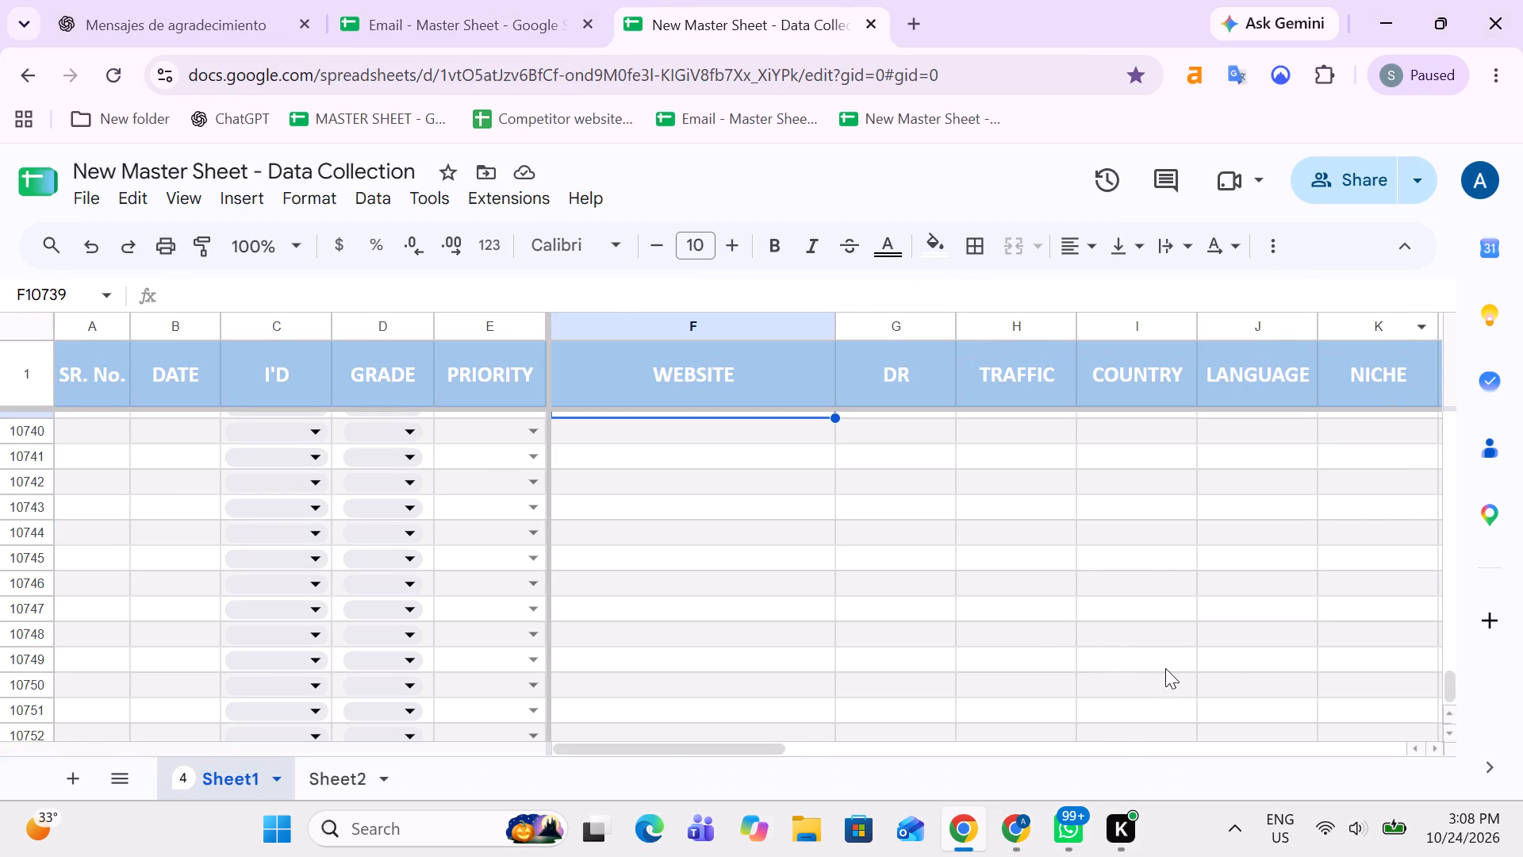
Expand the first two messages of the creativereview.co.uk conversation and open the linked website.
{"action": "key", "text": "alt+Tab"}
{"action": "scroll", "coordinate": [822, 617], "scroll_direction": "up", "scroll_amount": 1}
{"action": "left_click", "coordinate": [884, 490]}
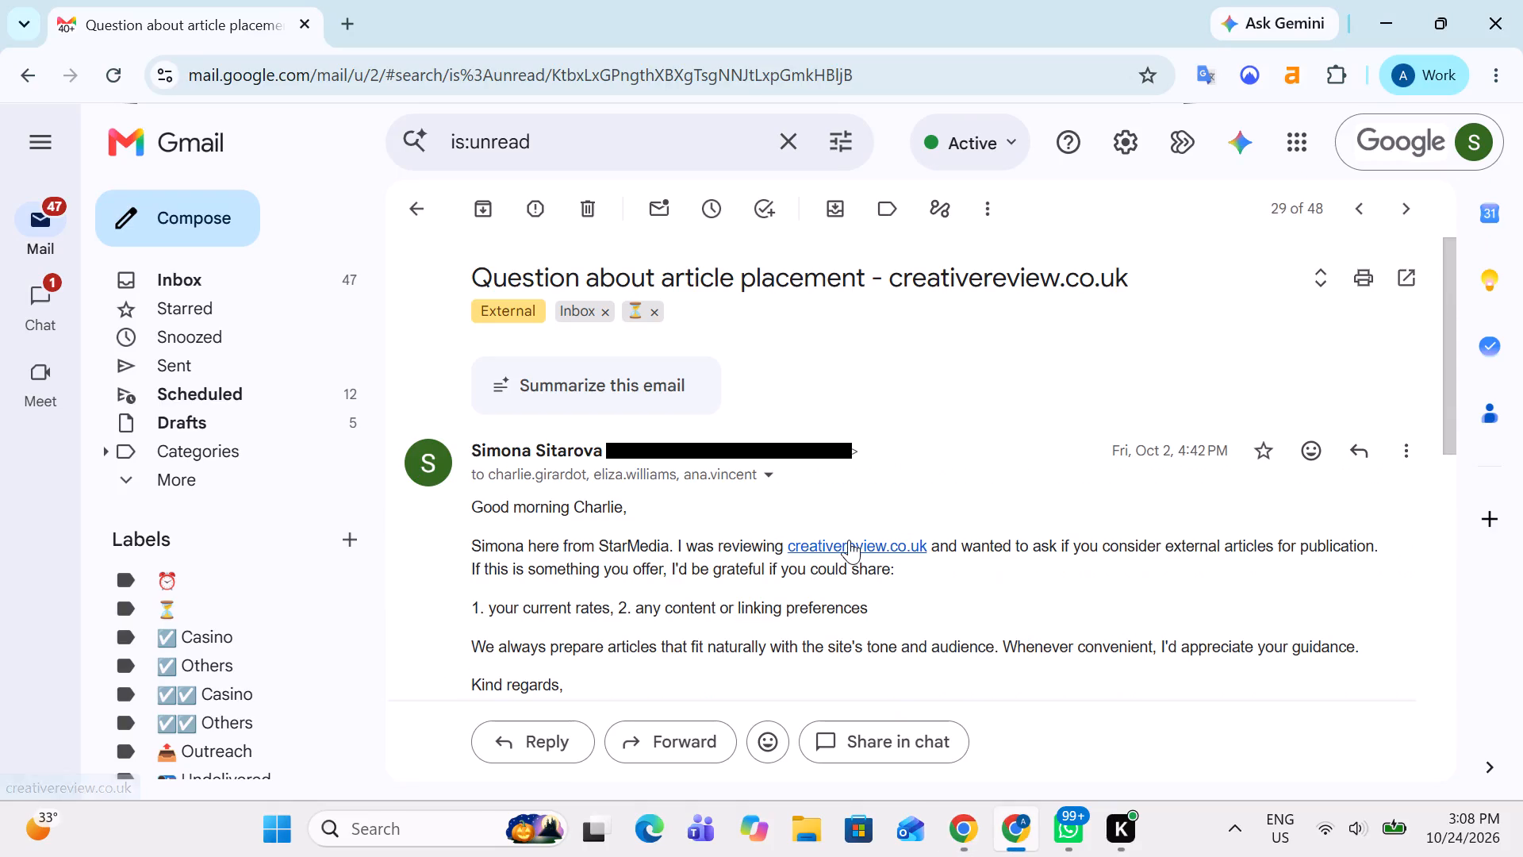
{"action": "left_click", "coordinate": [849, 540], "text": "ctrl"}
{"action": "scroll", "coordinate": [812, 622], "scroll_direction": "down", "scroll_amount": 4}
{"action": "left_click", "coordinate": [782, 374]}
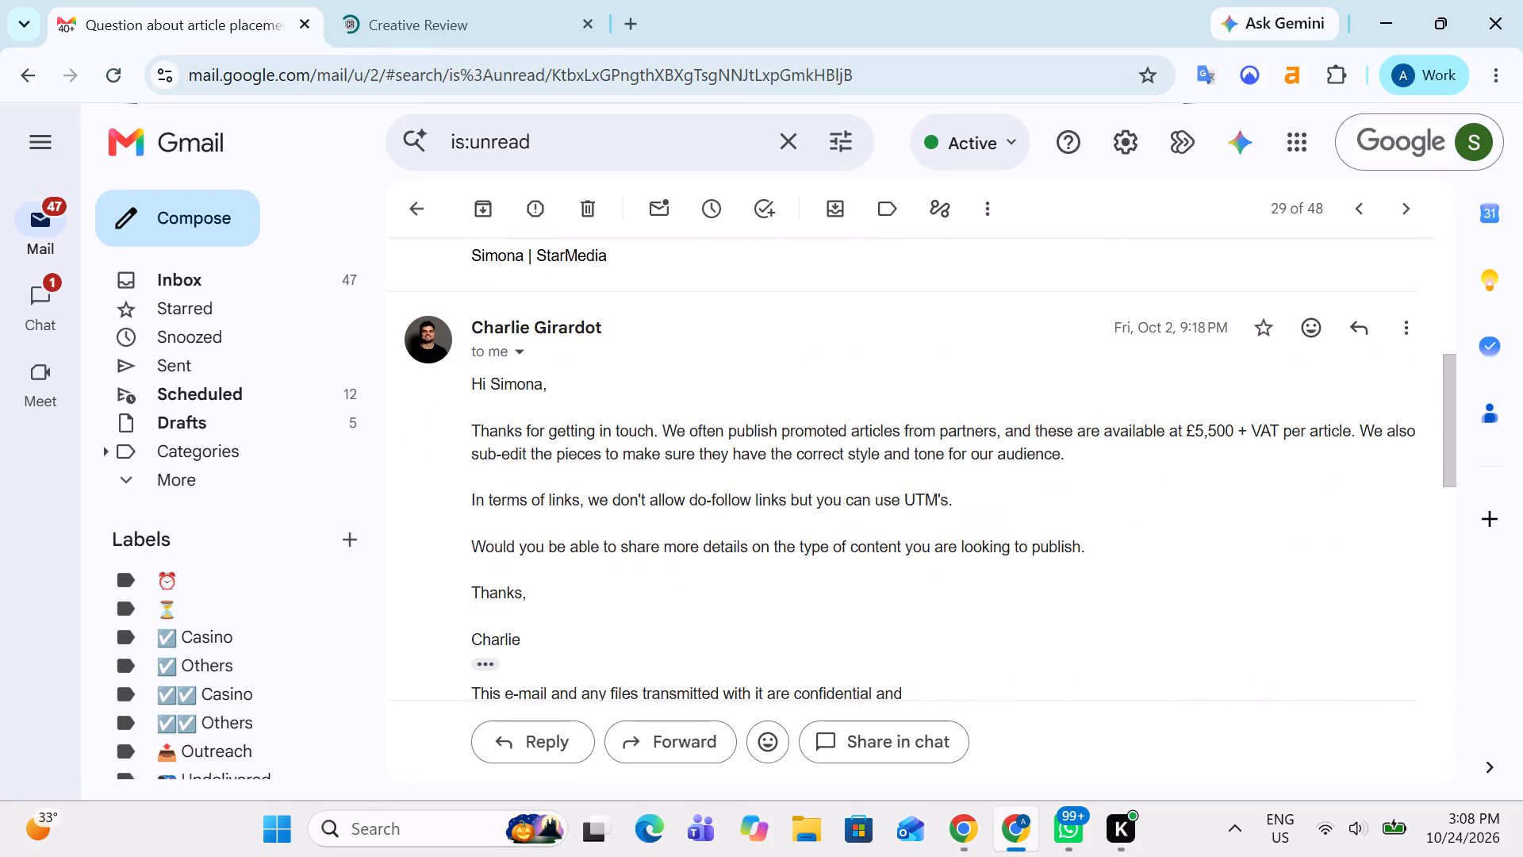
Copy the Creative Review site's web address from its browser page.
{"action": "left_click", "coordinate": [497, 28]}
{"action": "left_click", "coordinate": [458, 75]}
{"action": "left_click_drag", "start_coordinate": [458, 75], "coordinate": [398, 75]}
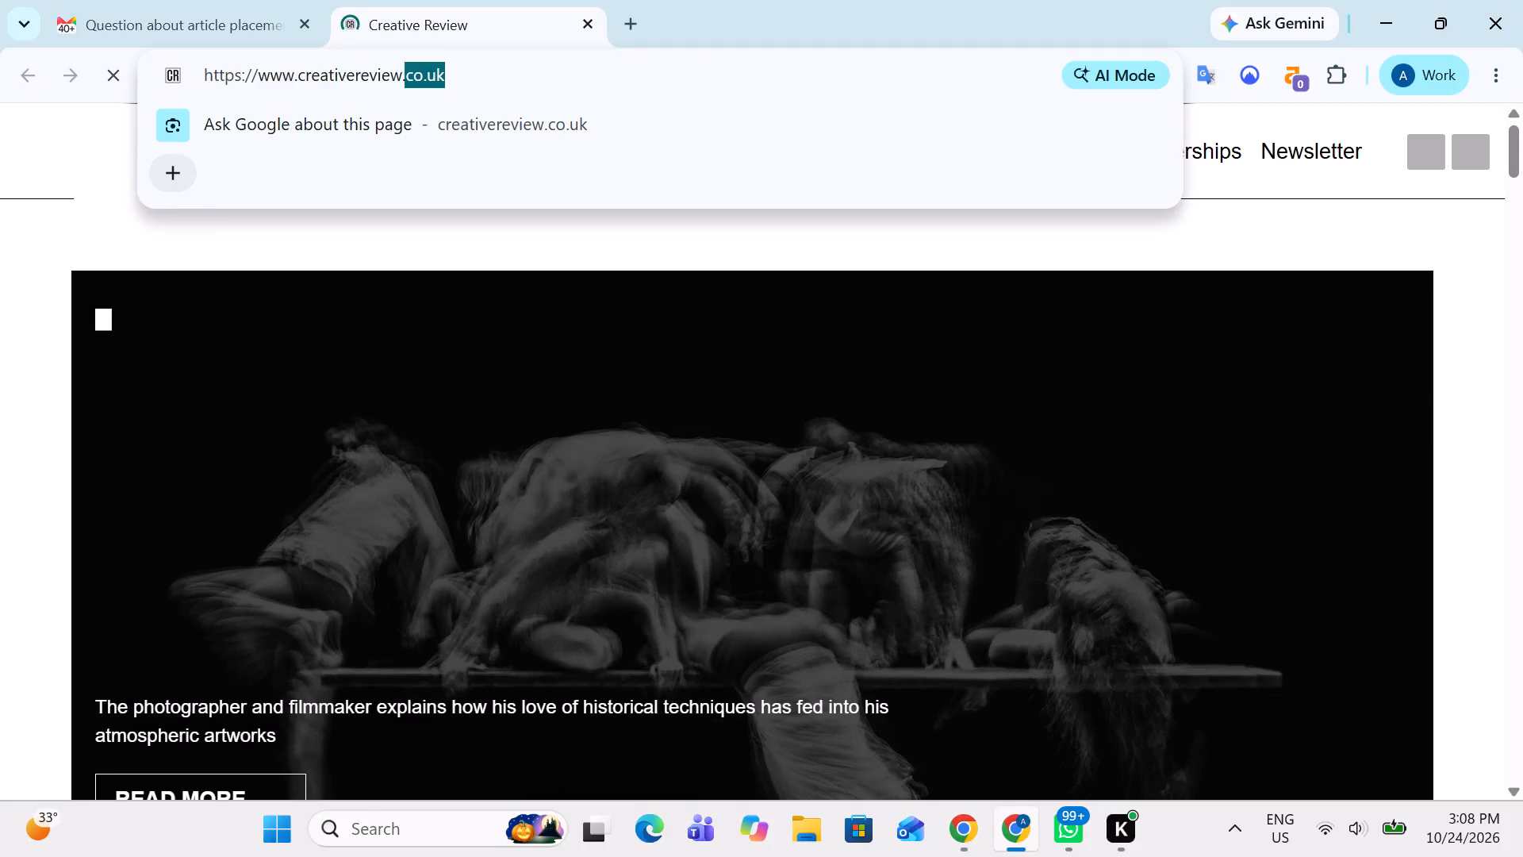
{"action": "left_click_drag", "start_coordinate": [398, 75], "coordinate": [391, 74]}
{"action": "key", "text": "ctrl+c"}
{"action": "key", "text": "ctrl+c"}
{"action": "key", "text": "ctrl+c"}
{"action": "key", "text": "alt+Tab"}
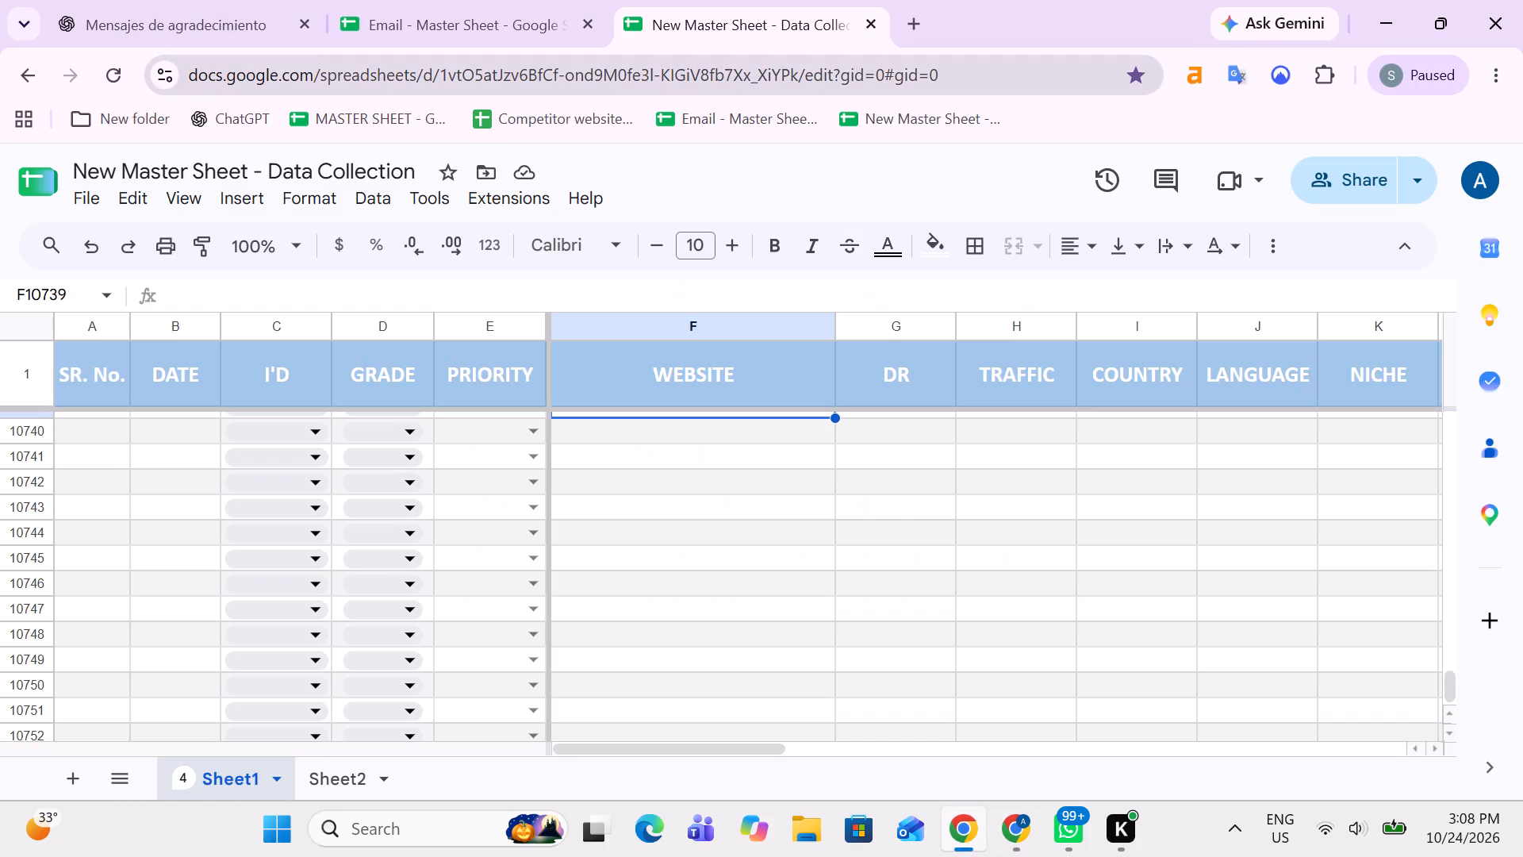
{"action": "key", "text": "alt+Tab"}
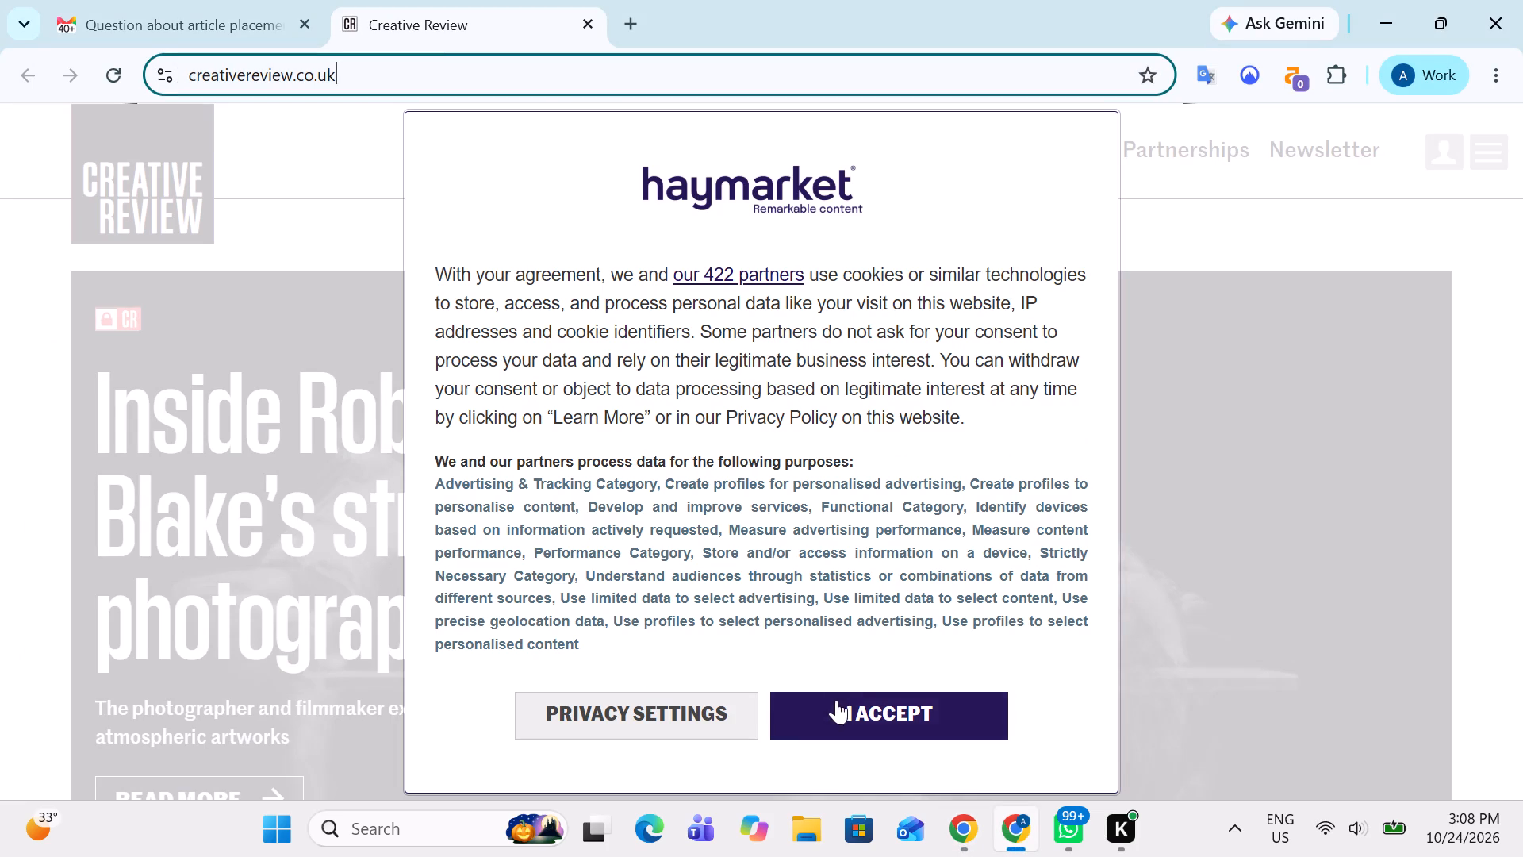
Accept the cookie consent on creativereview.co.uk and open the Ahrefs metrics for the site.
{"action": "left_click", "coordinate": [834, 703]}
{"action": "scroll", "coordinate": [685, 463], "scroll_direction": "up", "scroll_amount": 9}
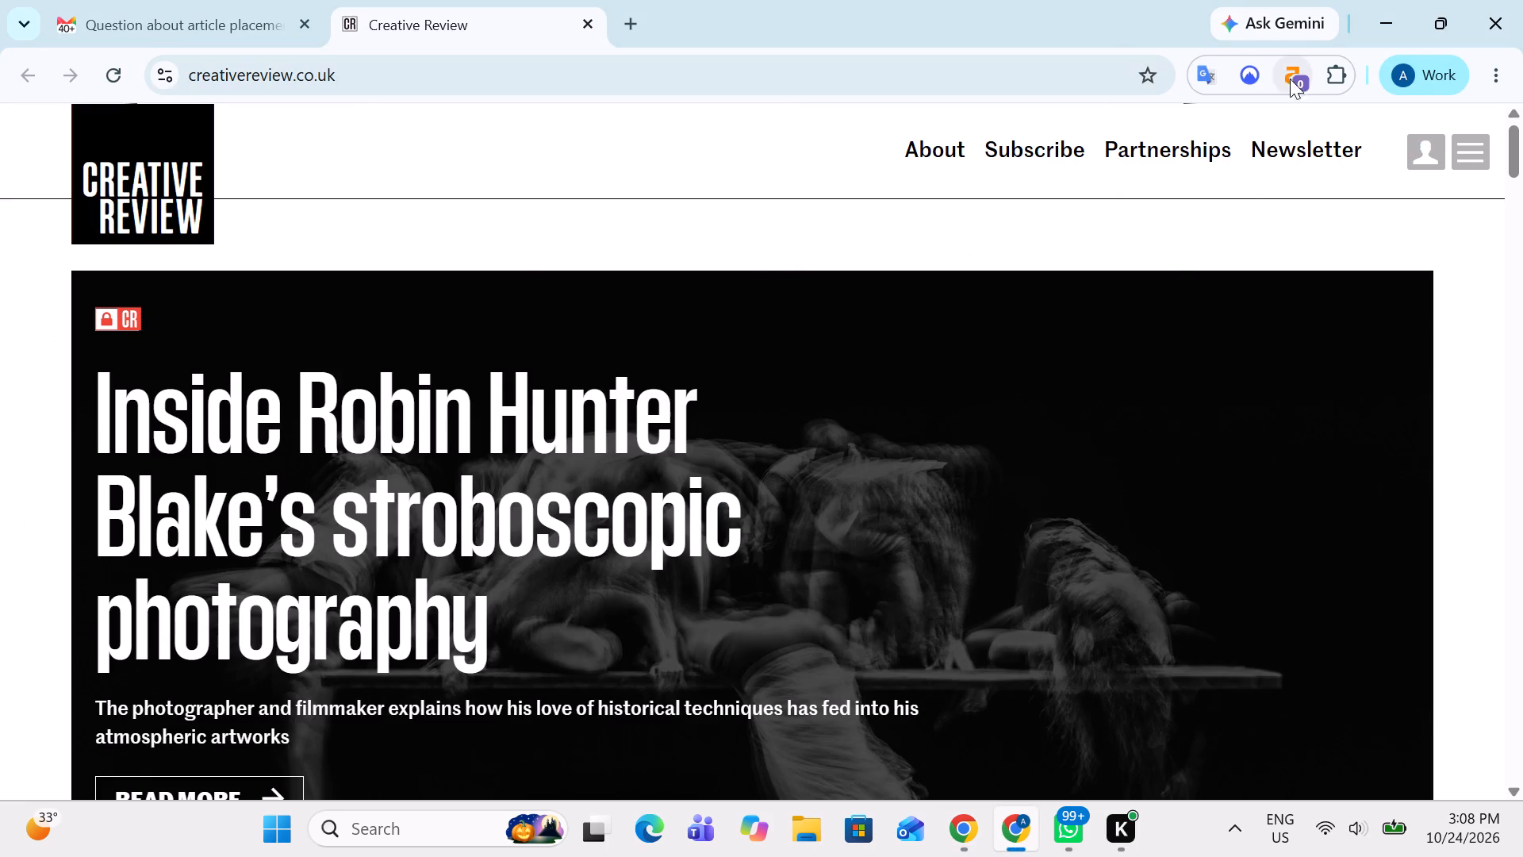
{"action": "left_click", "coordinate": [1302, 95]}
{"action": "left_click", "coordinate": [1295, 86]}
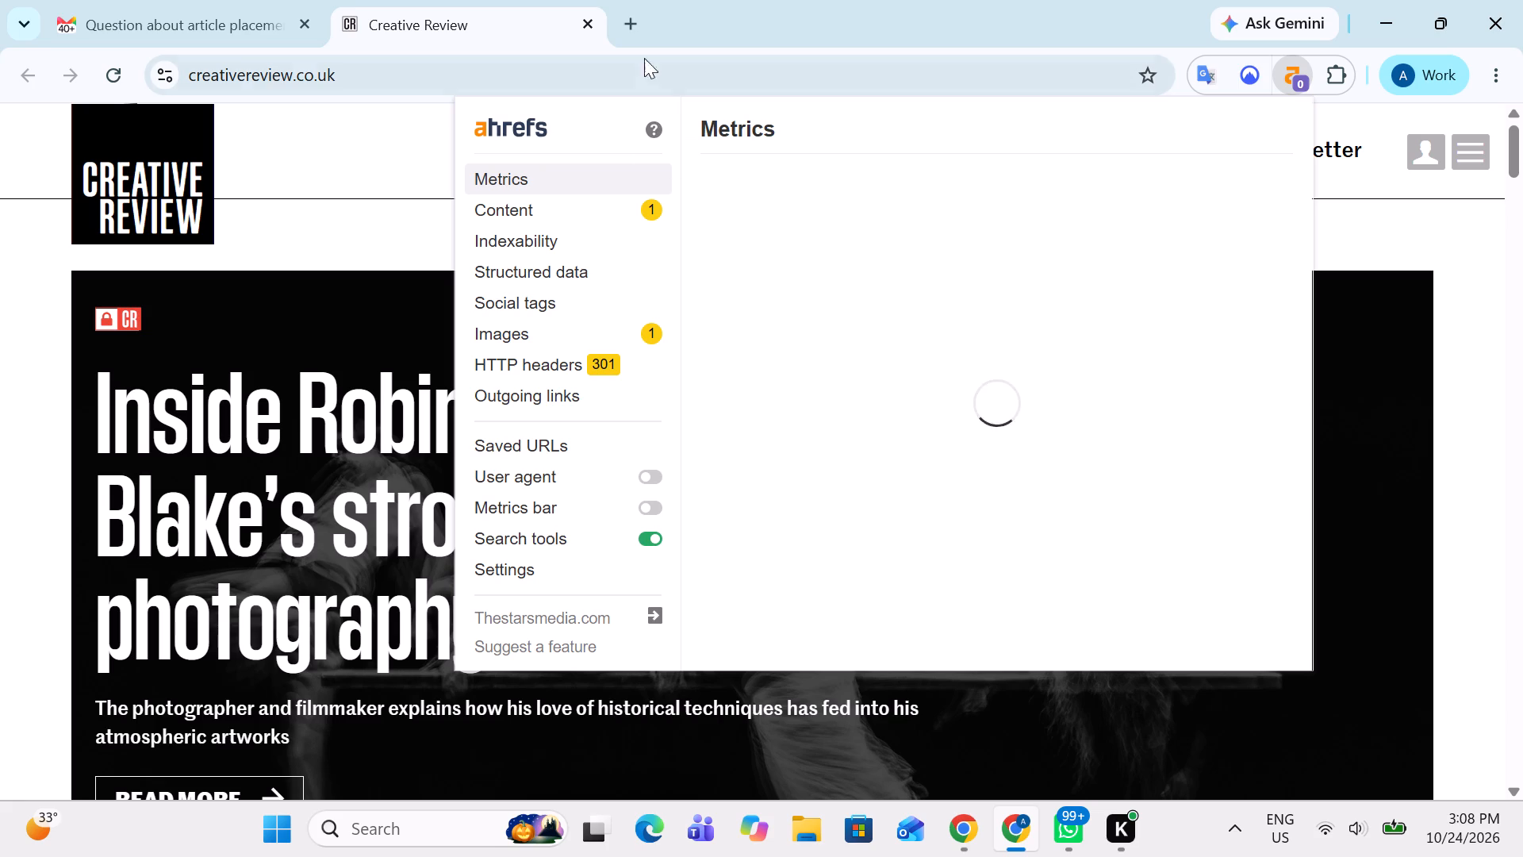
Open the Ahrefs extension from a new tab in the master sheet's browser window.
{"action": "key", "text": "alt+Tab"}
{"action": "left_click", "coordinate": [919, 23]}
{"action": "left_click", "coordinate": [1199, 76]}
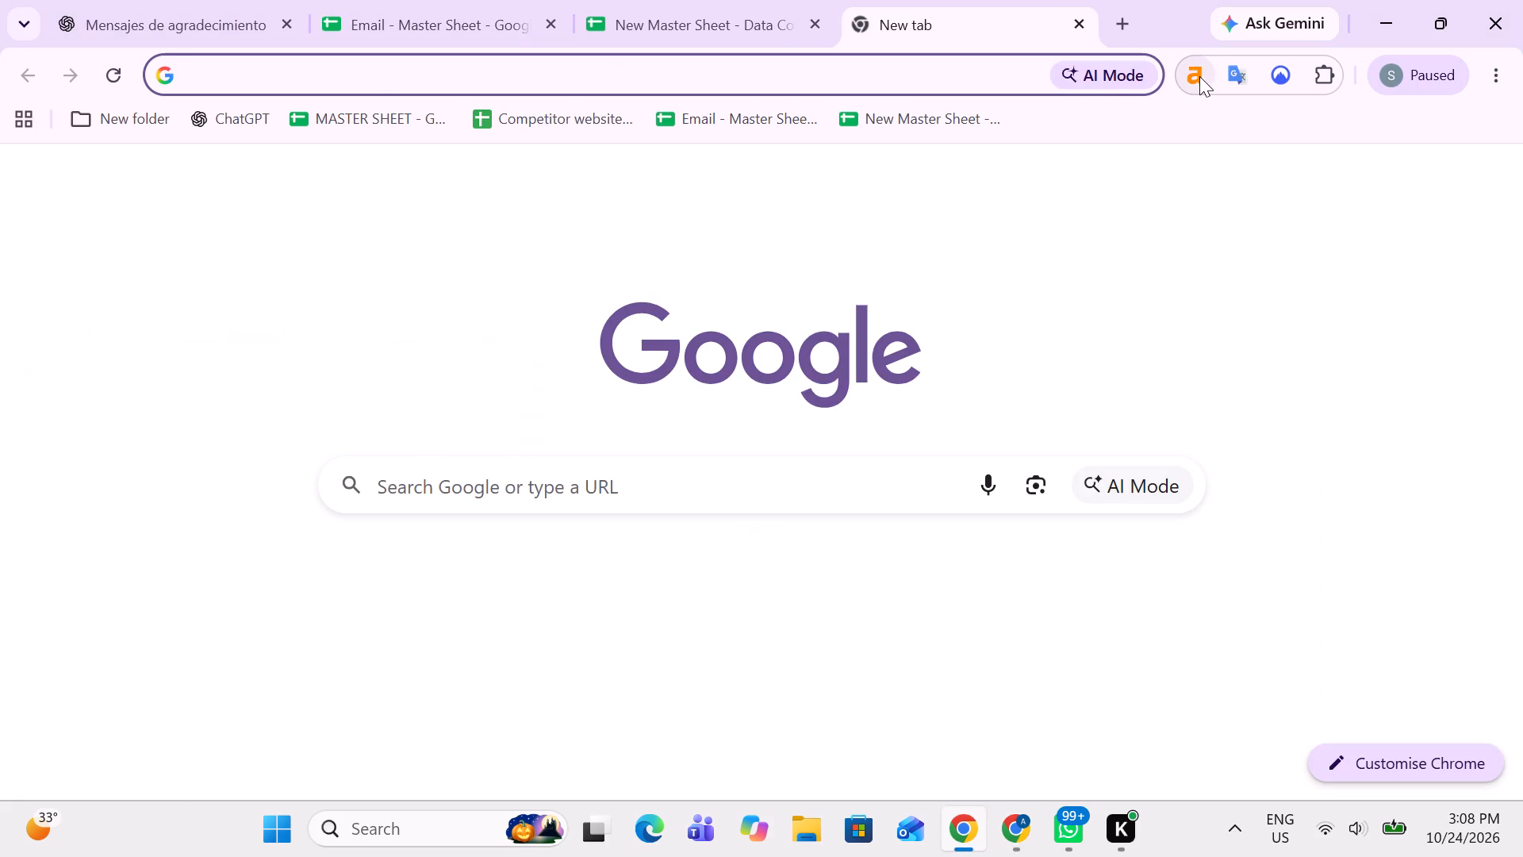
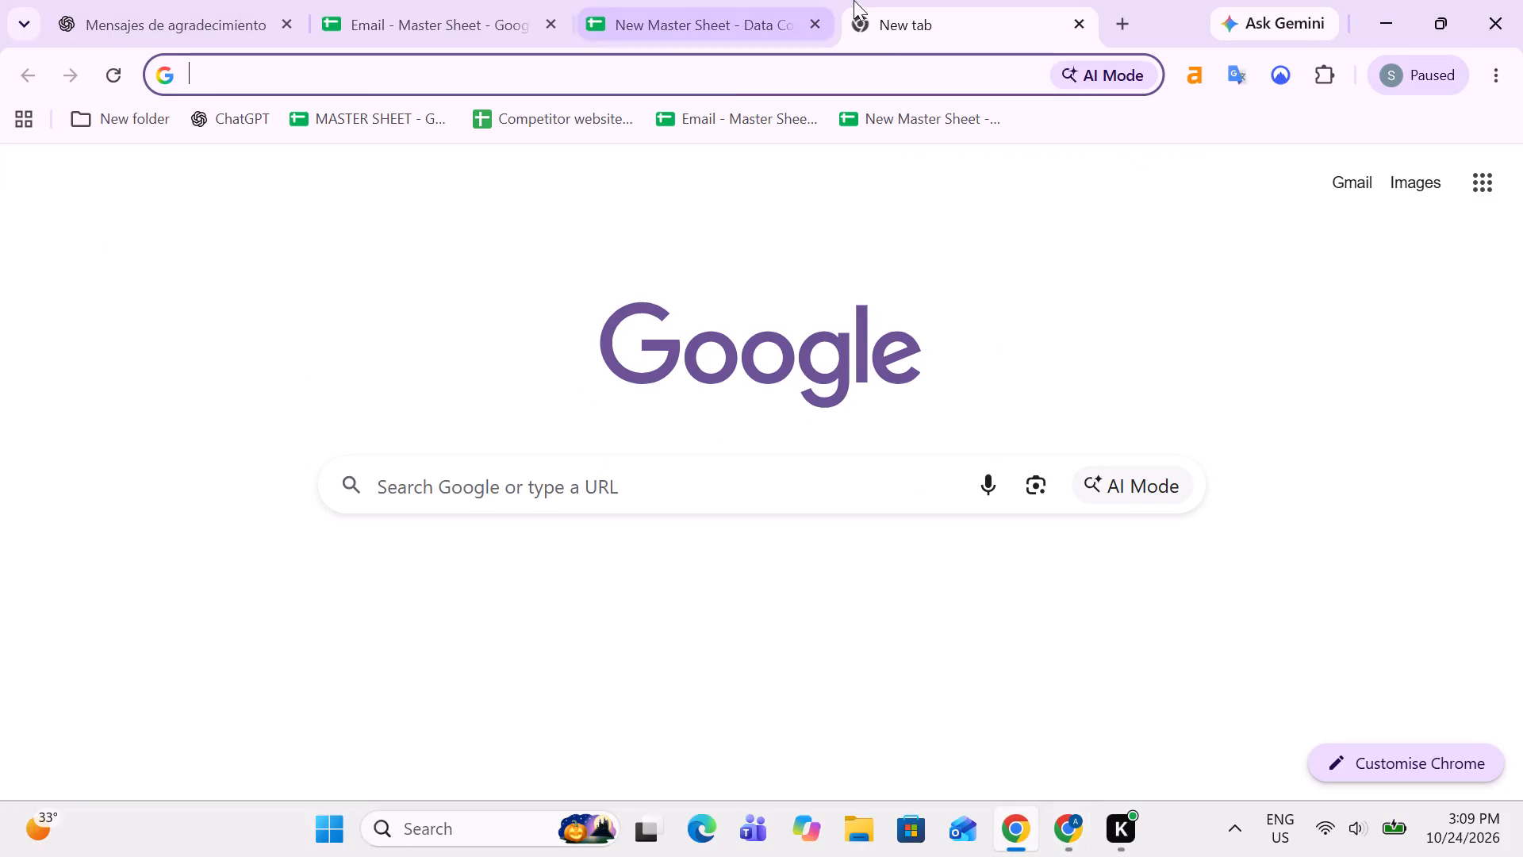
Close the blank tab and paste the copied website into the first empty row below onlyworkmoods.com.
{"action": "left_click", "coordinate": [1072, 22]}
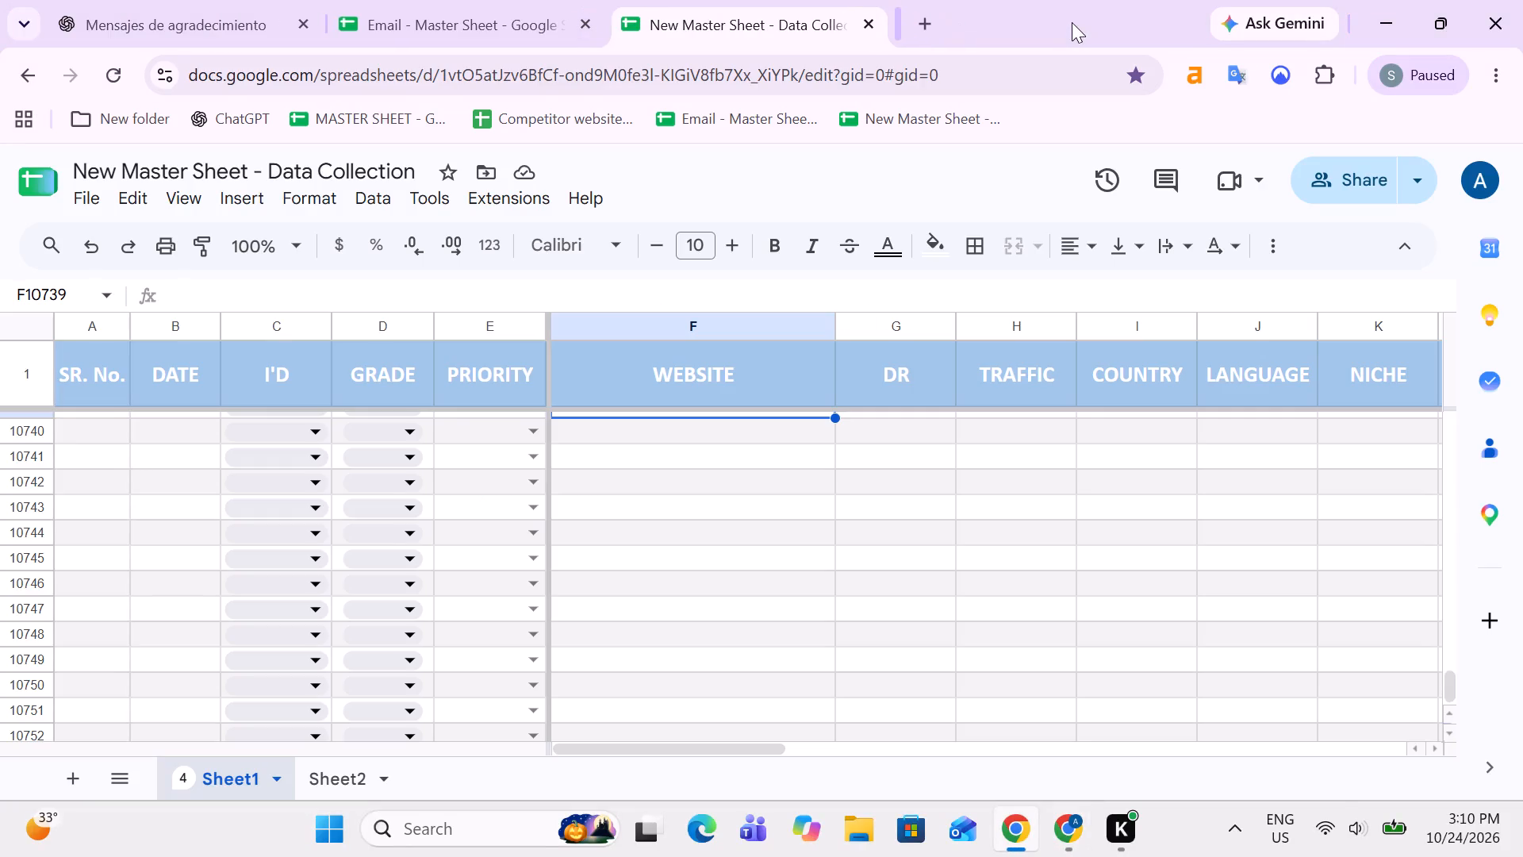
{"action": "key", "text": "Down"}
{"action": "key", "text": "Left"}
{"action": "key", "text": "ctrl+Up"}
{"action": "key", "text": "Down"}
{"action": "key", "text": "Down"}
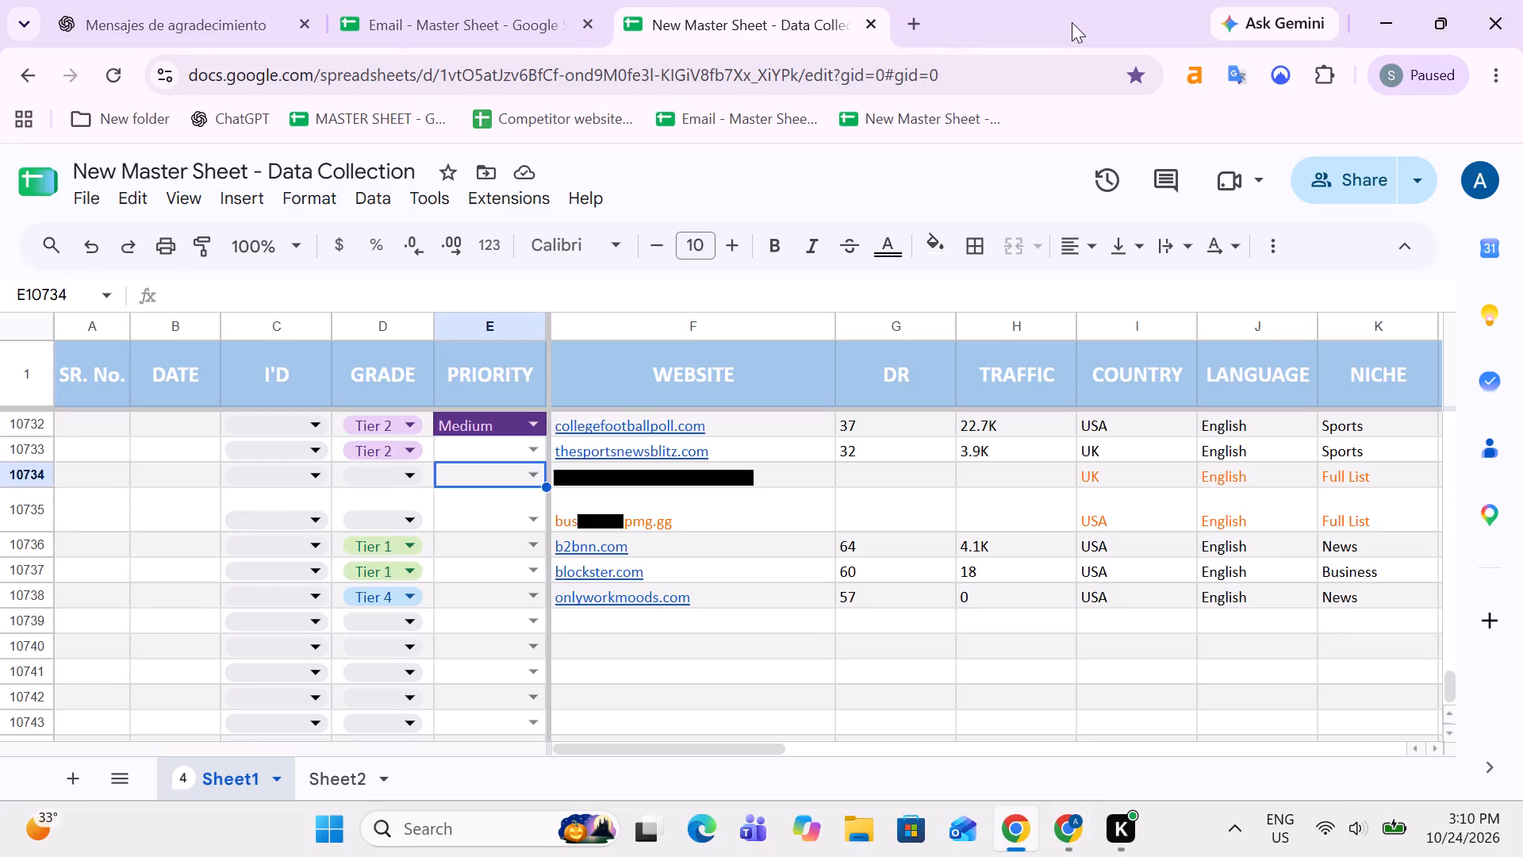
{"action": "key", "text": "Down"}
{"action": "key", "text": "Down"}
{"action": "key", "text": "Down"}
{"action": "key", "text": "Down"}
{"action": "key", "text": "Down"}
{"action": "key", "text": "Right"}
{"action": "key", "text": "Right"}
{"action": "key", "text": "Left"}
{"action": "key", "text": "Return"}
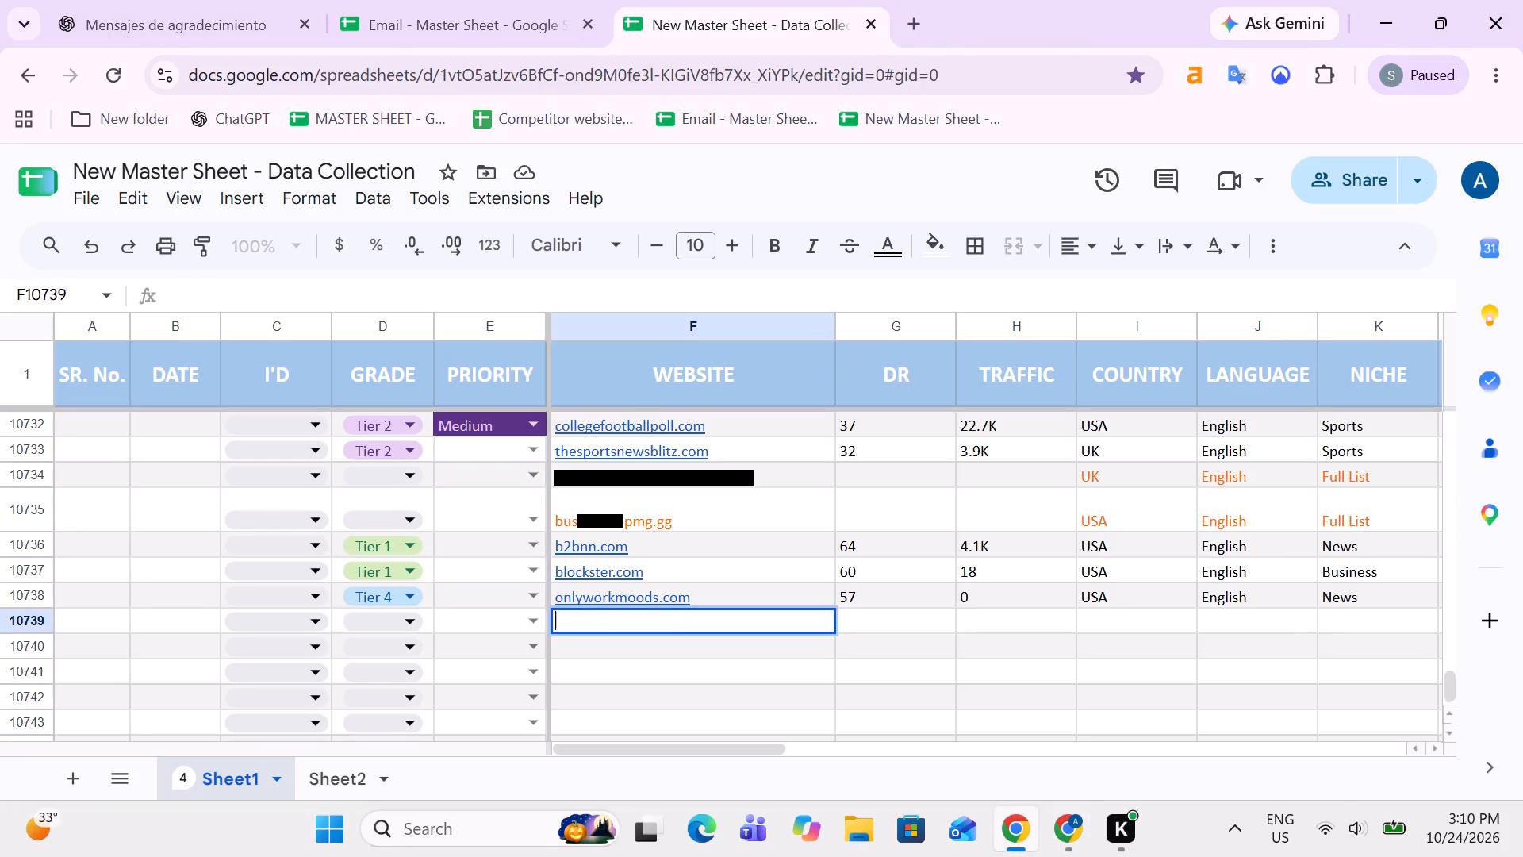
{"action": "key", "text": "ctrl+v"}
{"action": "key", "text": "Tab"}
{"action": "key", "text": "Left"}
{"action": "key", "text": "Right"}
Check the Ahrefs metrics for the creativereview.co.uk website.
{"action": "key", "text": "alt+Tab"}
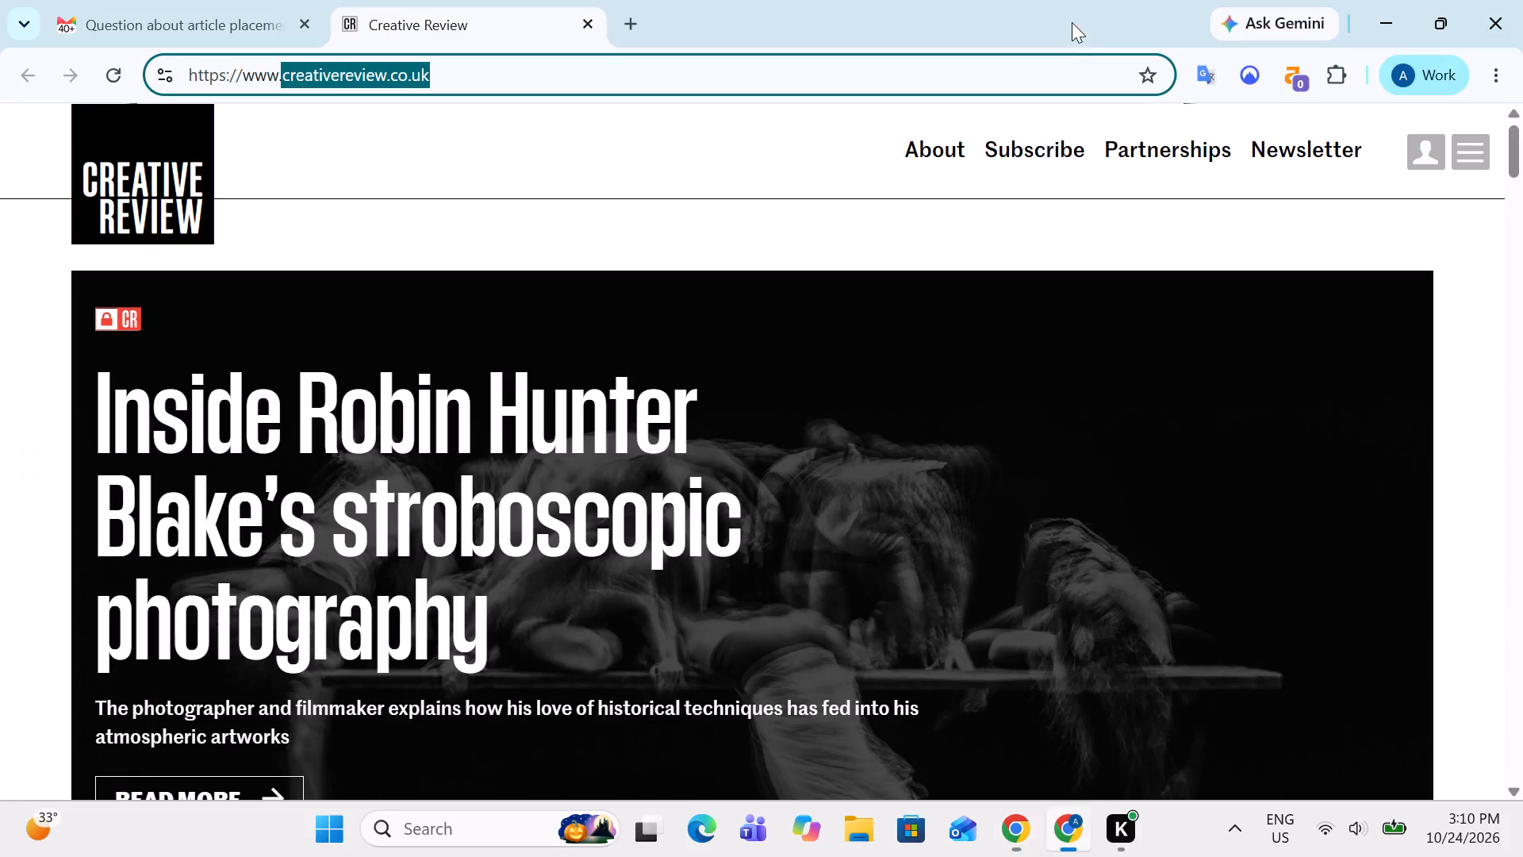
{"action": "left_click", "coordinate": [1289, 86]}
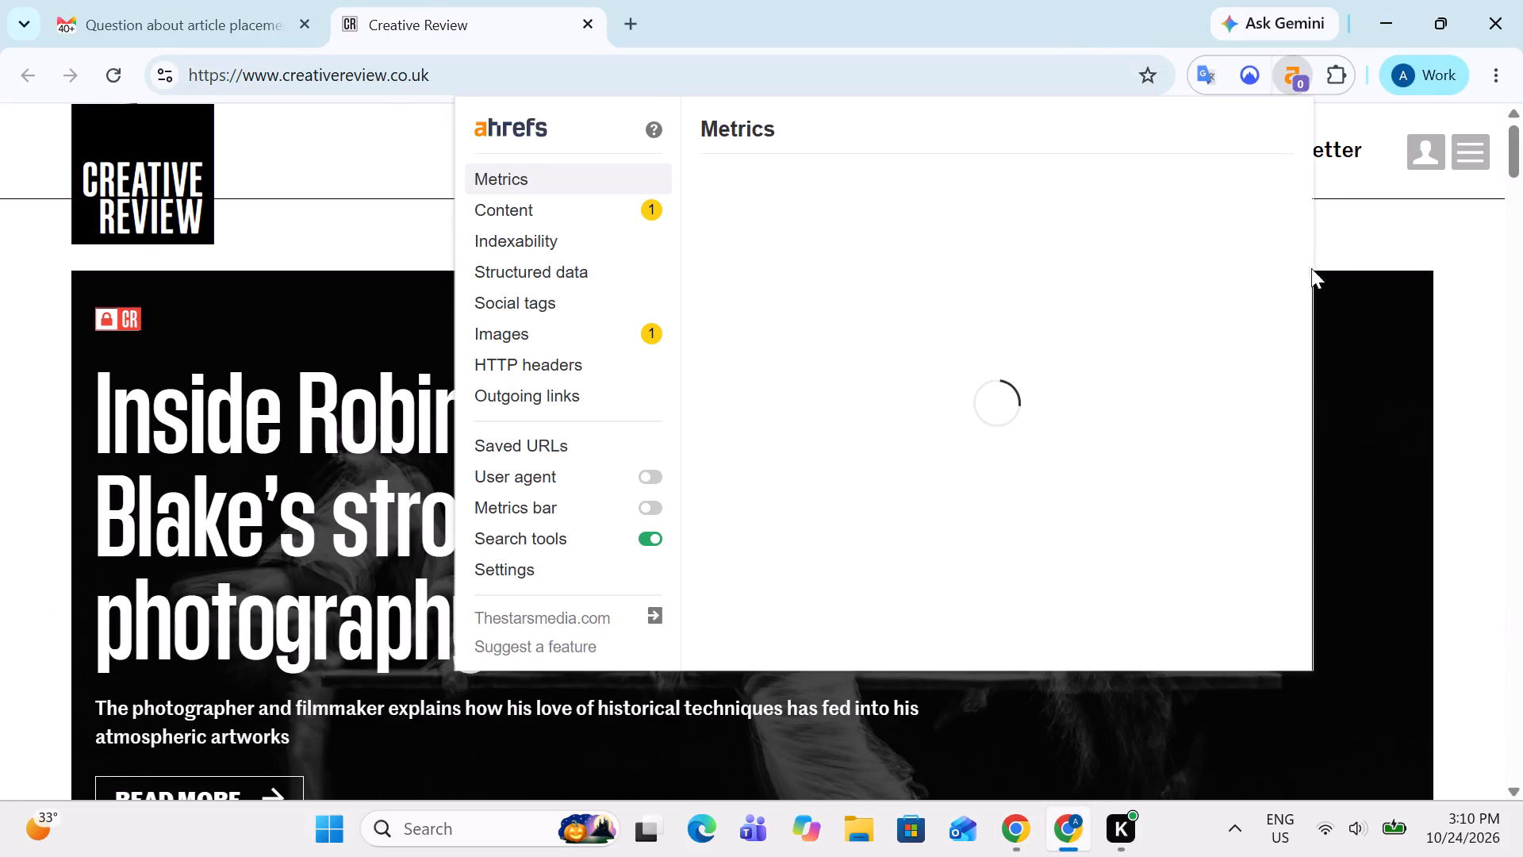
Fill in the creativereview.co.uk row with DR 0, traffic 8K, country UK, language English and niche Reviews.
{"action": "key", "text": "alt+Tab"}
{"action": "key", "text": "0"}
{"action": "key", "text": "Right"}
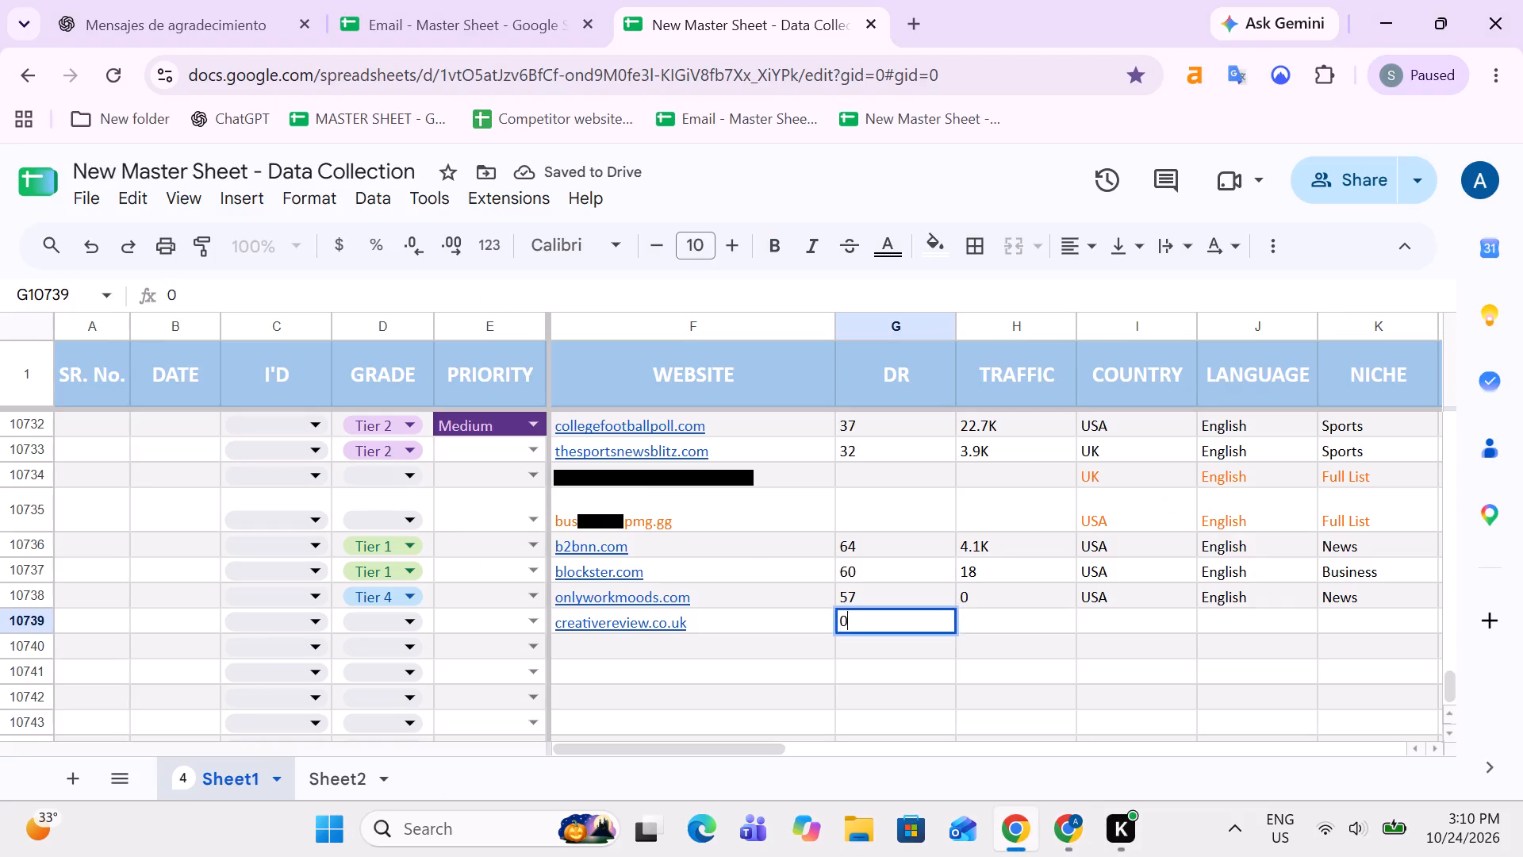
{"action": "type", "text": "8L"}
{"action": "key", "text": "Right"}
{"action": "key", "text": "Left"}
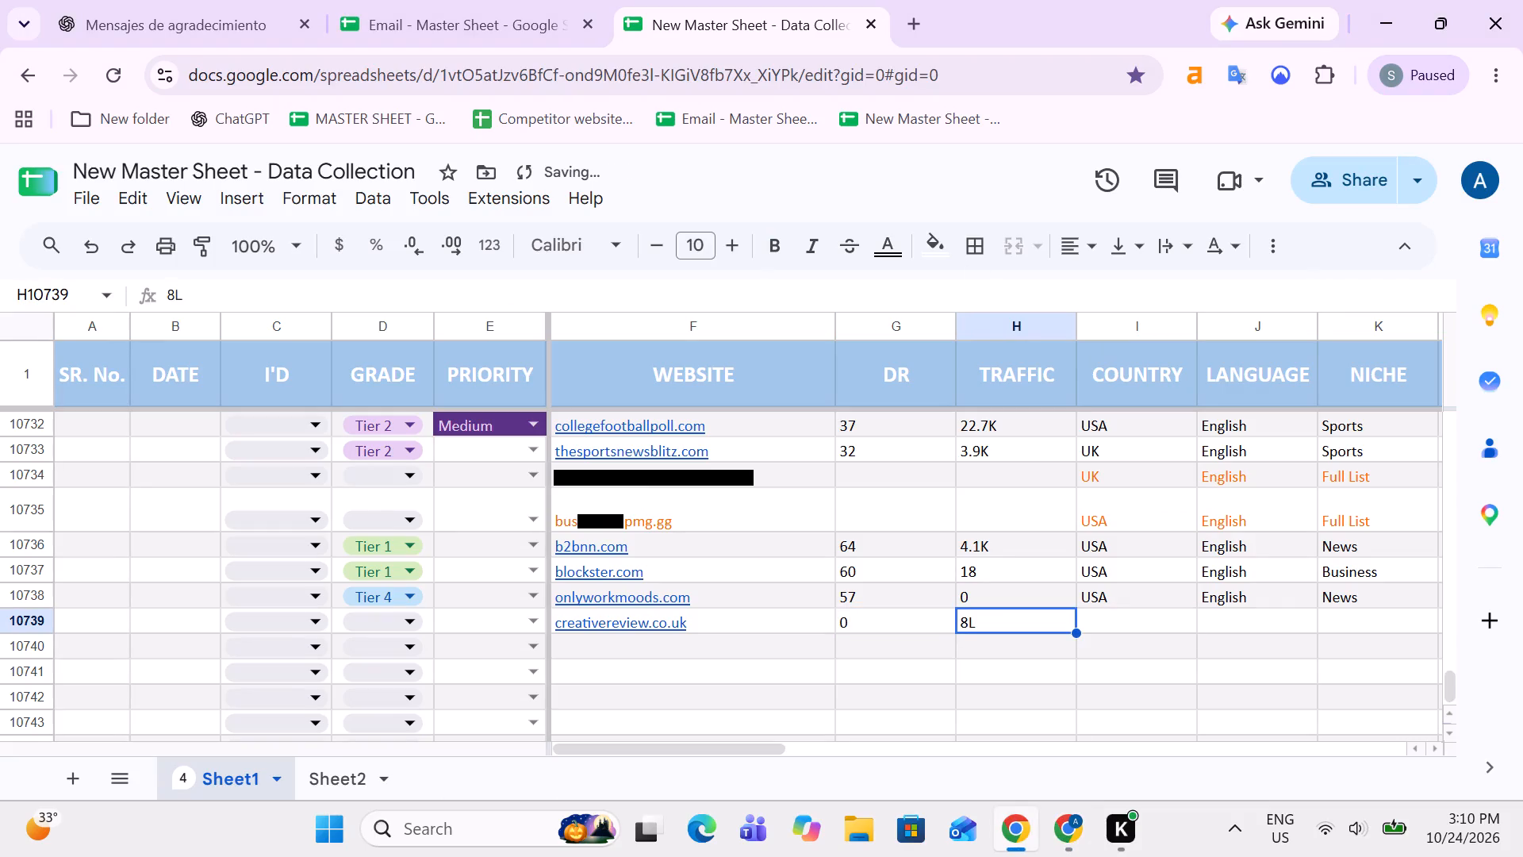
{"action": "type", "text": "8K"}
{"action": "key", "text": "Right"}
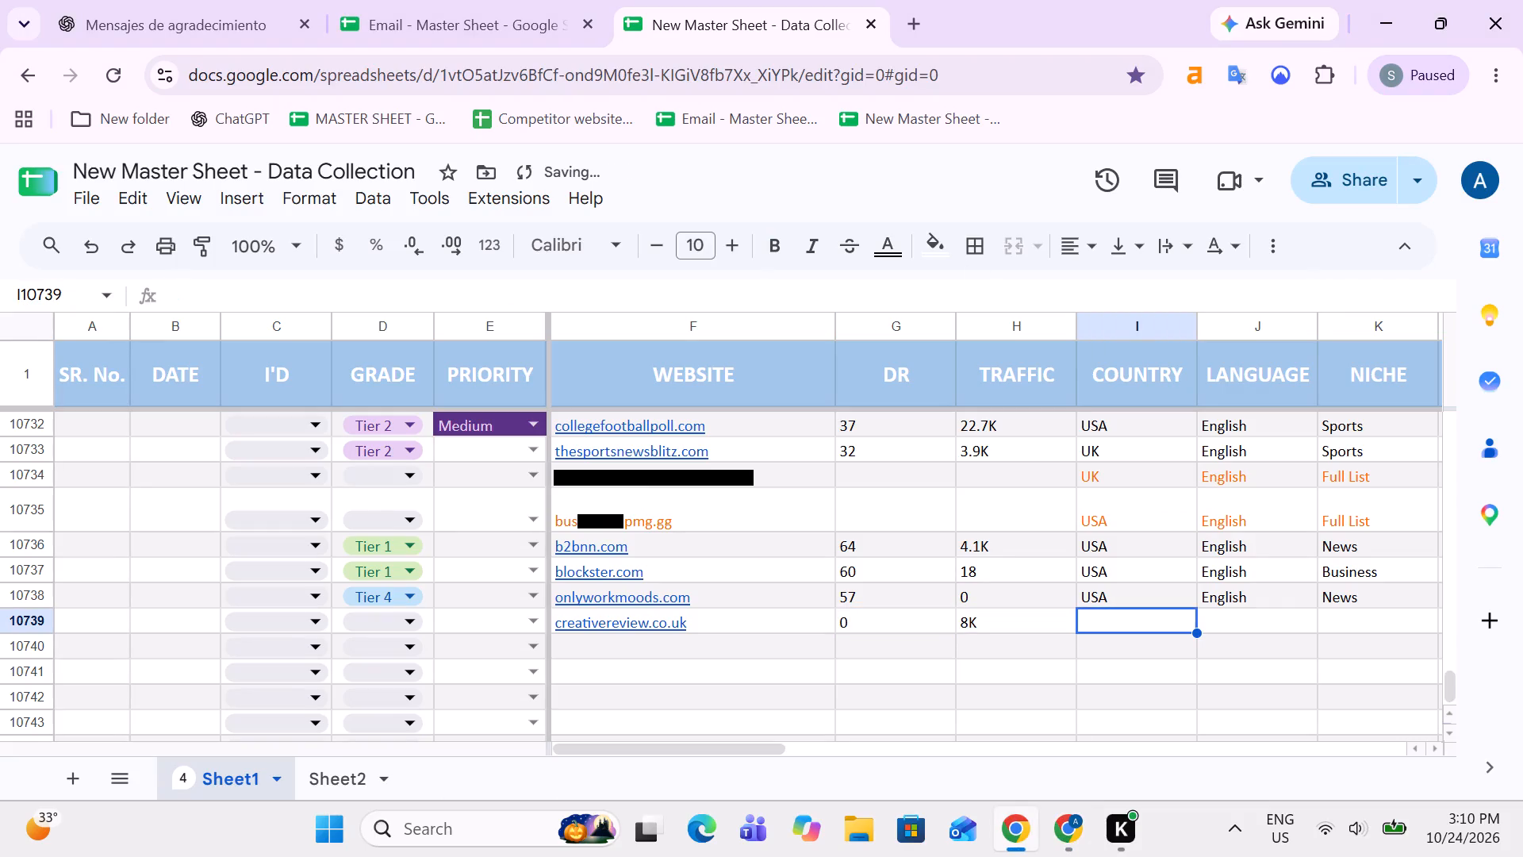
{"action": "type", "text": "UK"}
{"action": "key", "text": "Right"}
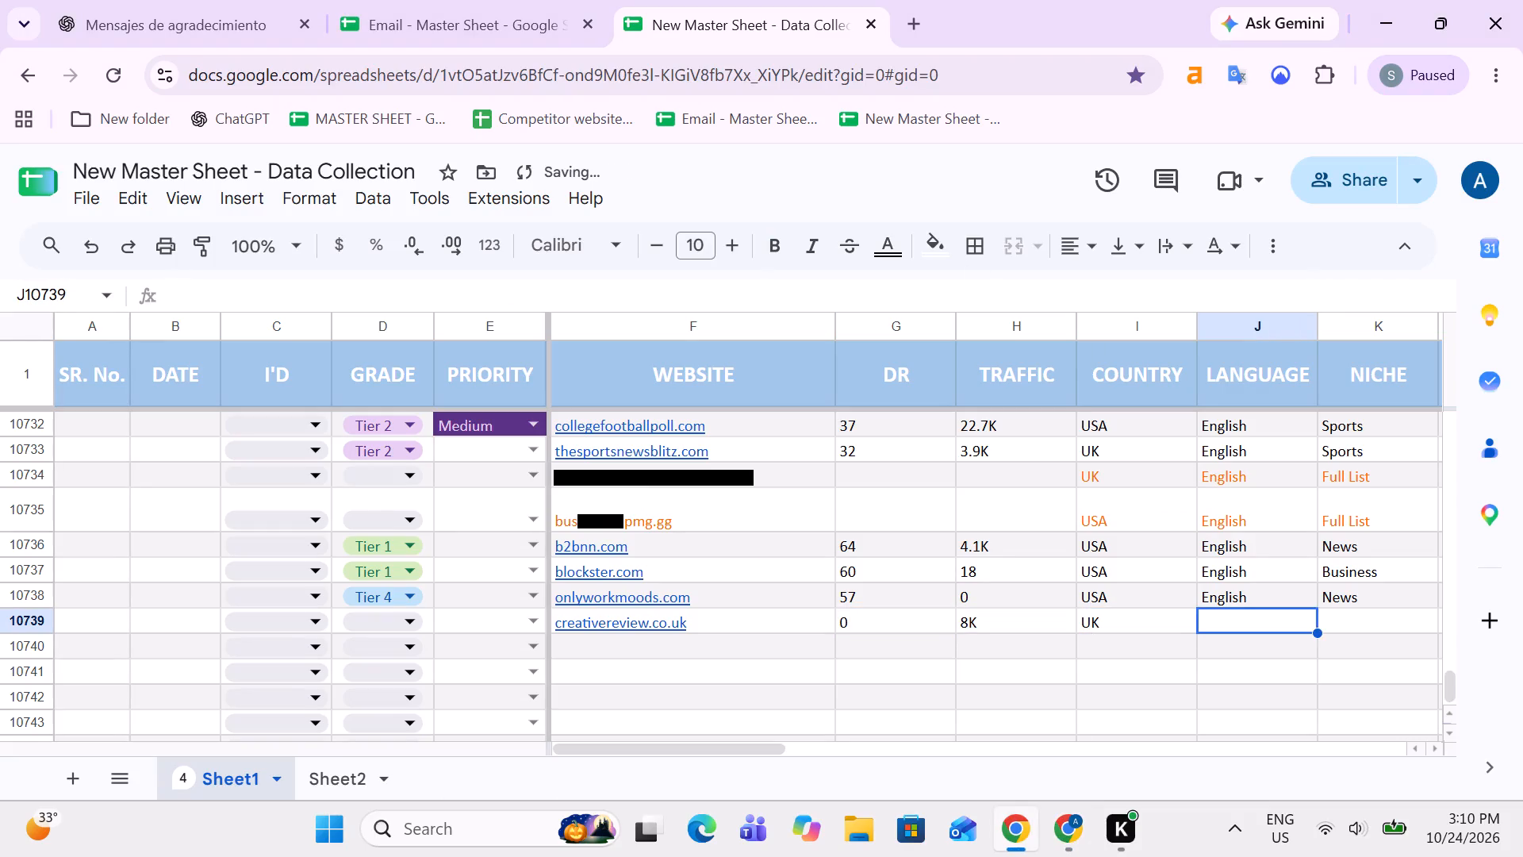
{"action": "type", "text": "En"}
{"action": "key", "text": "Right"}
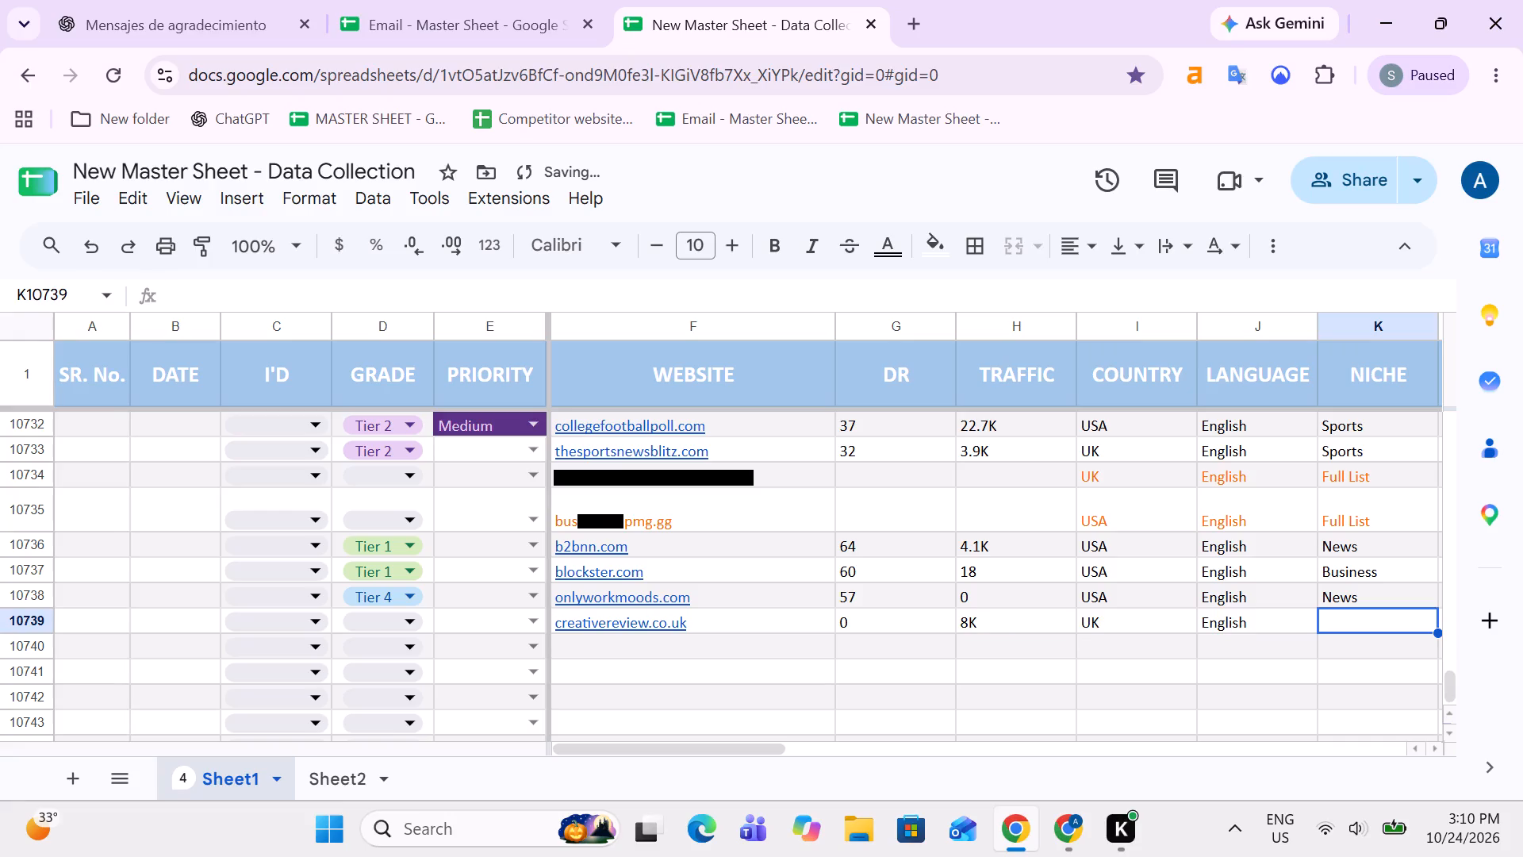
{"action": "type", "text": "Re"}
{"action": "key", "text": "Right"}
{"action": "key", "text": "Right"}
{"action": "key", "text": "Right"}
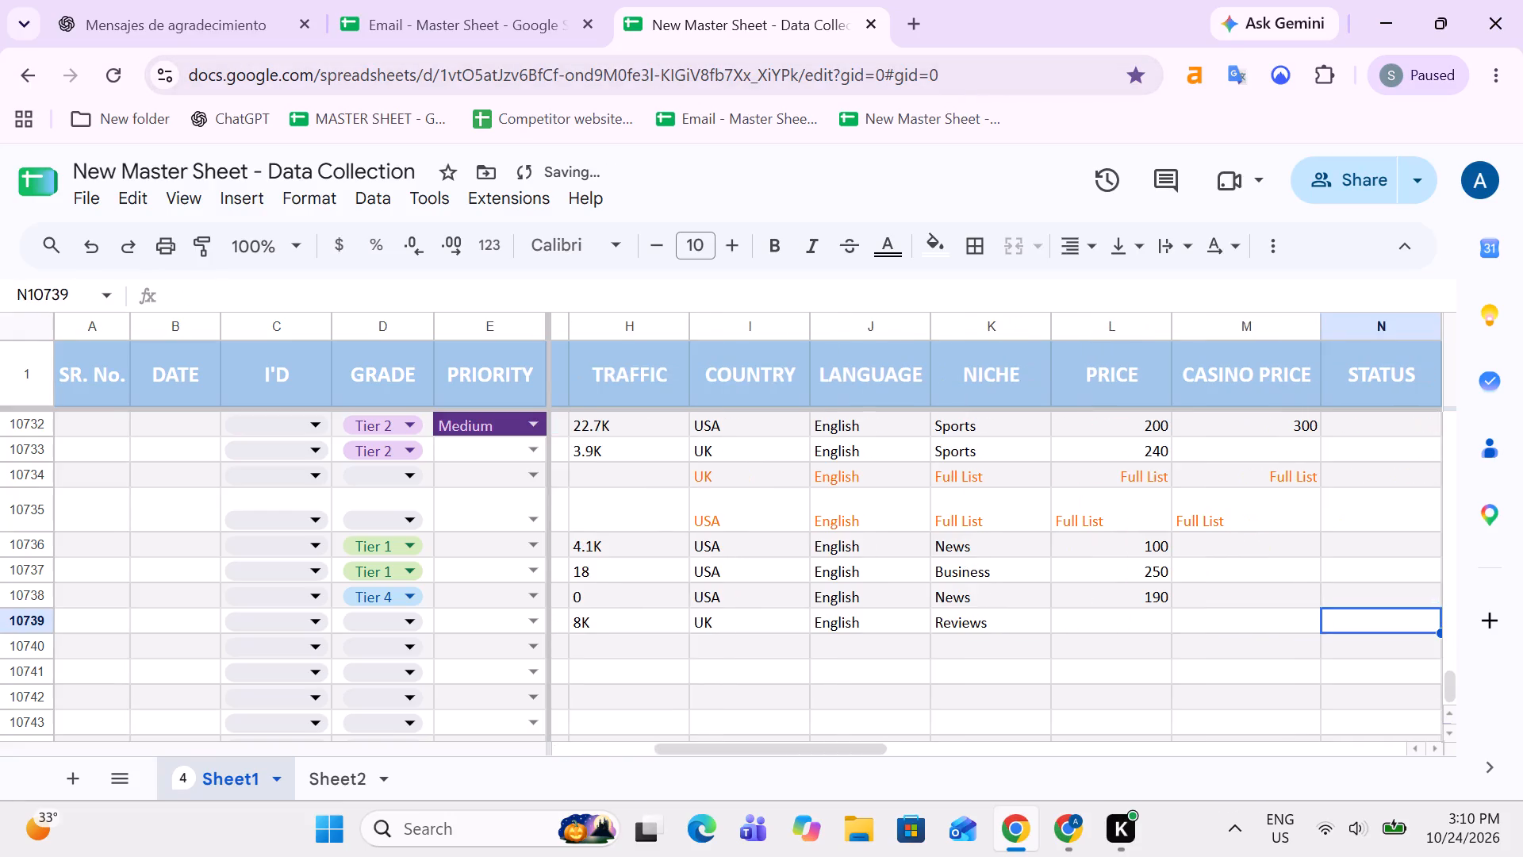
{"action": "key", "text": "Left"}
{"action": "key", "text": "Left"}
Close the Creative Review website and review the publisher's pricing reply in the email.
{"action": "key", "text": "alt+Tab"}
{"action": "left_click", "coordinate": [0, 67]}
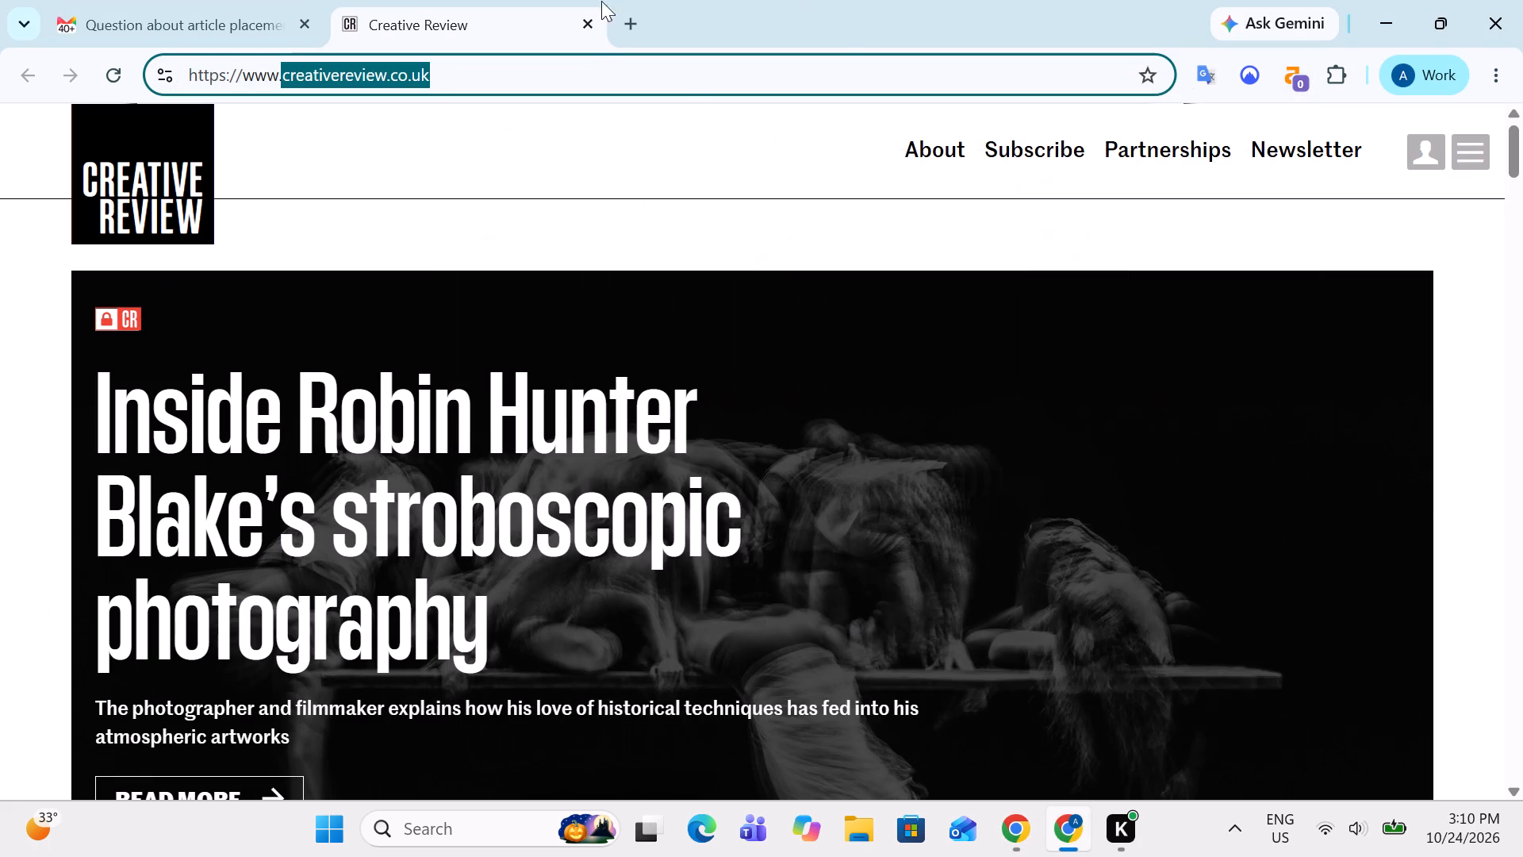
{"action": "scroll", "coordinate": [981, 429], "scroll_direction": "up", "scroll_amount": 9}
{"action": "left_click", "coordinate": [593, 22]}
{"action": "scroll", "coordinate": [843, 544], "scroll_direction": "down", "scroll_amount": 3}
{"action": "scroll", "coordinate": [1072, 512], "scroll_direction": "up", "scroll_amount": 3}
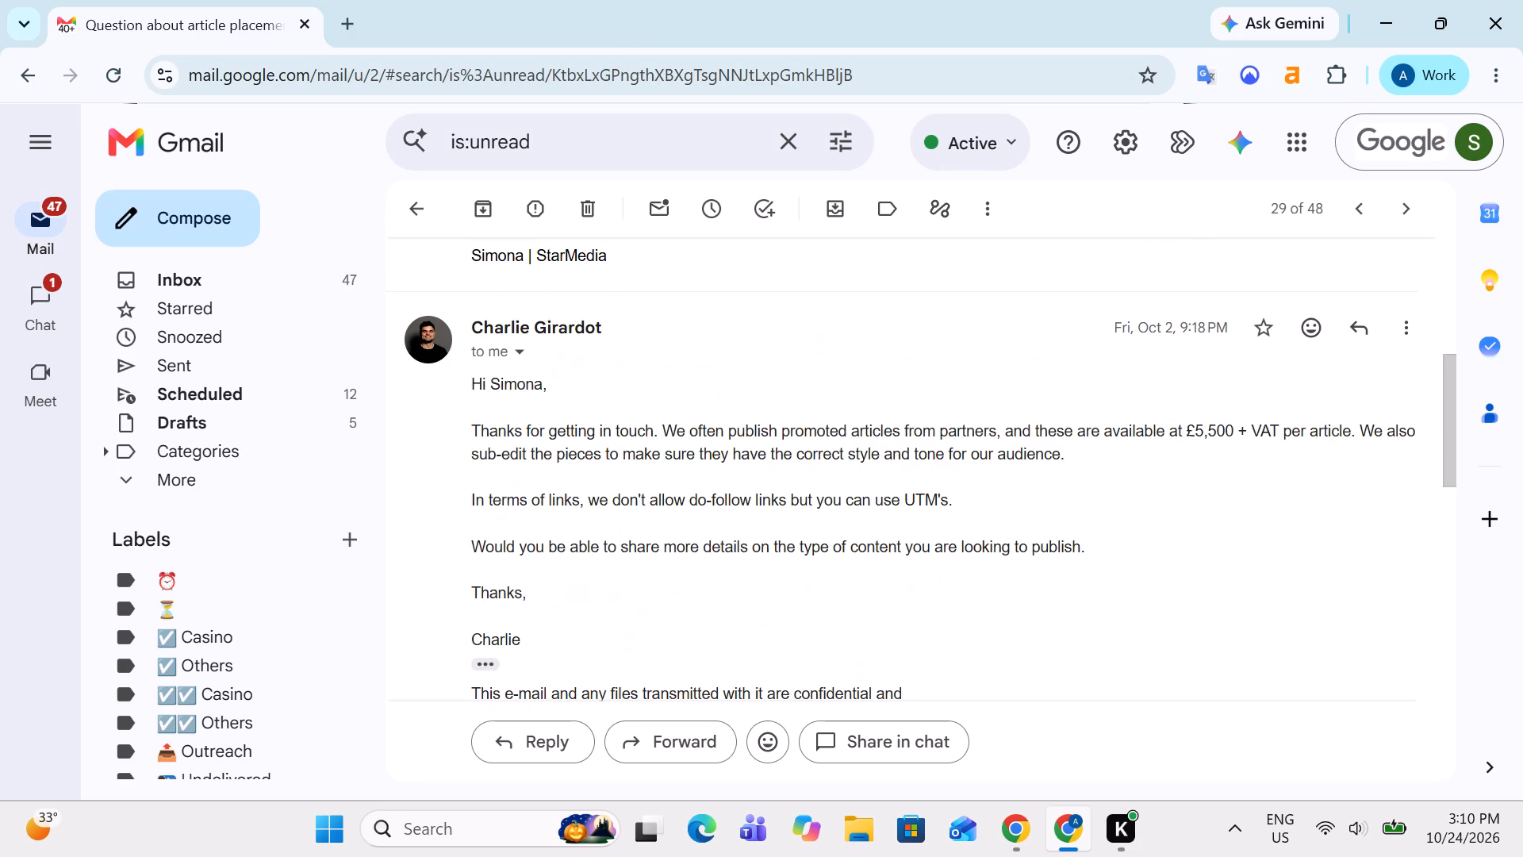
Copy the £5,500 article price from the email and convert it to euros in ChatGPT's Convert Lei To Euros chat.
{"action": "left_click_drag", "start_coordinate": [1188, 432], "coordinate": [1233, 438]}
{"action": "key", "text": "ctrl+c"}
{"action": "key", "text": "ctrl+c"}
{"action": "key", "text": "ctrl+c"}
{"action": "key", "text": "alt+Tab"}
{"action": "left_click", "coordinate": [251, 6]}
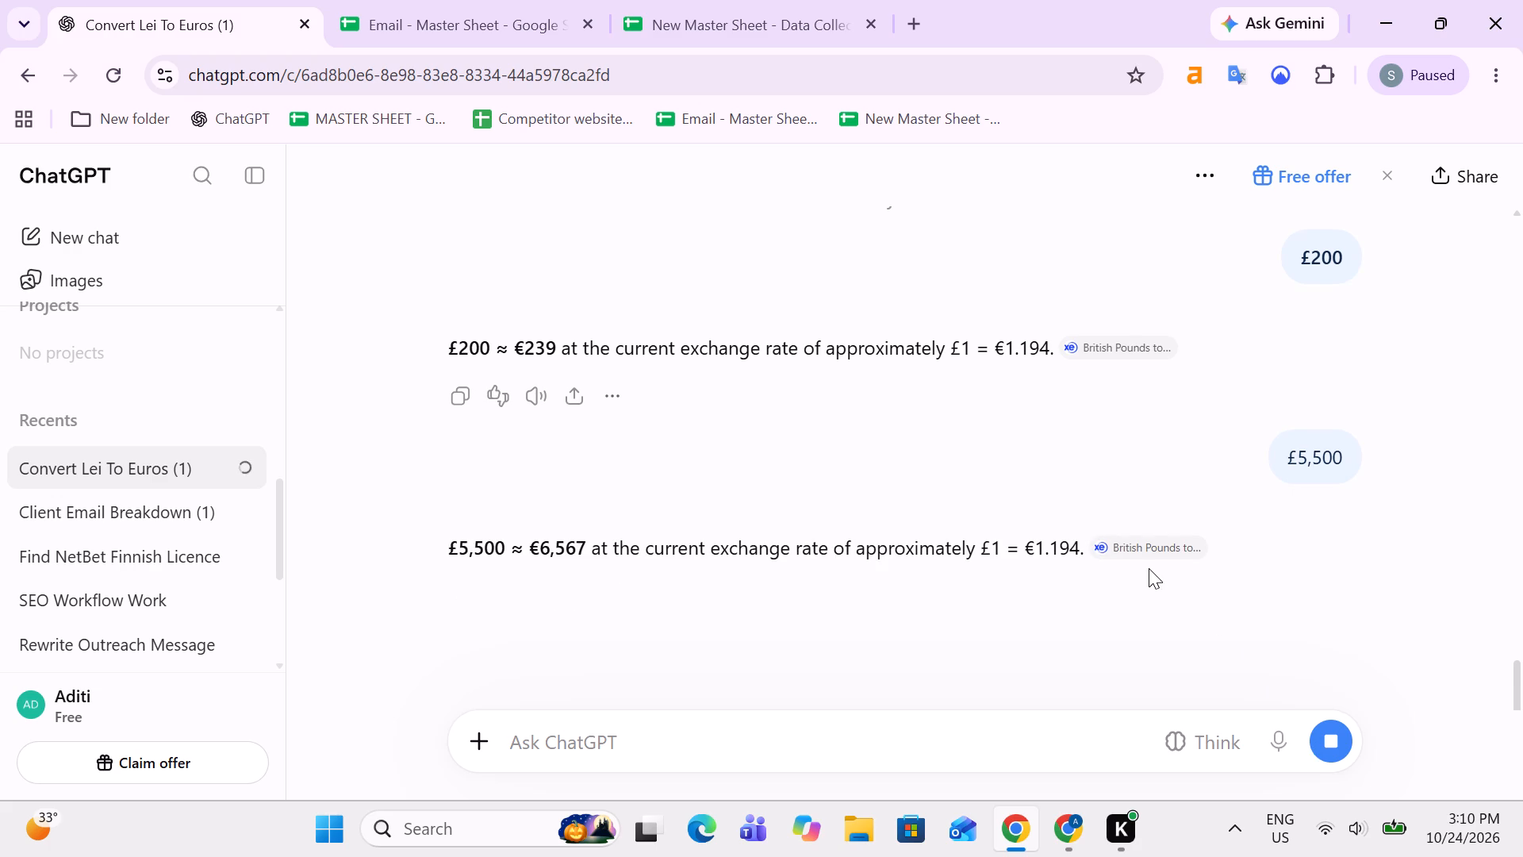
Enter a price of 6567 and a casino price of NA in the creativereview.co.uk row of New Master Sheet.
{"action": "left_click", "coordinate": [745, 0]}
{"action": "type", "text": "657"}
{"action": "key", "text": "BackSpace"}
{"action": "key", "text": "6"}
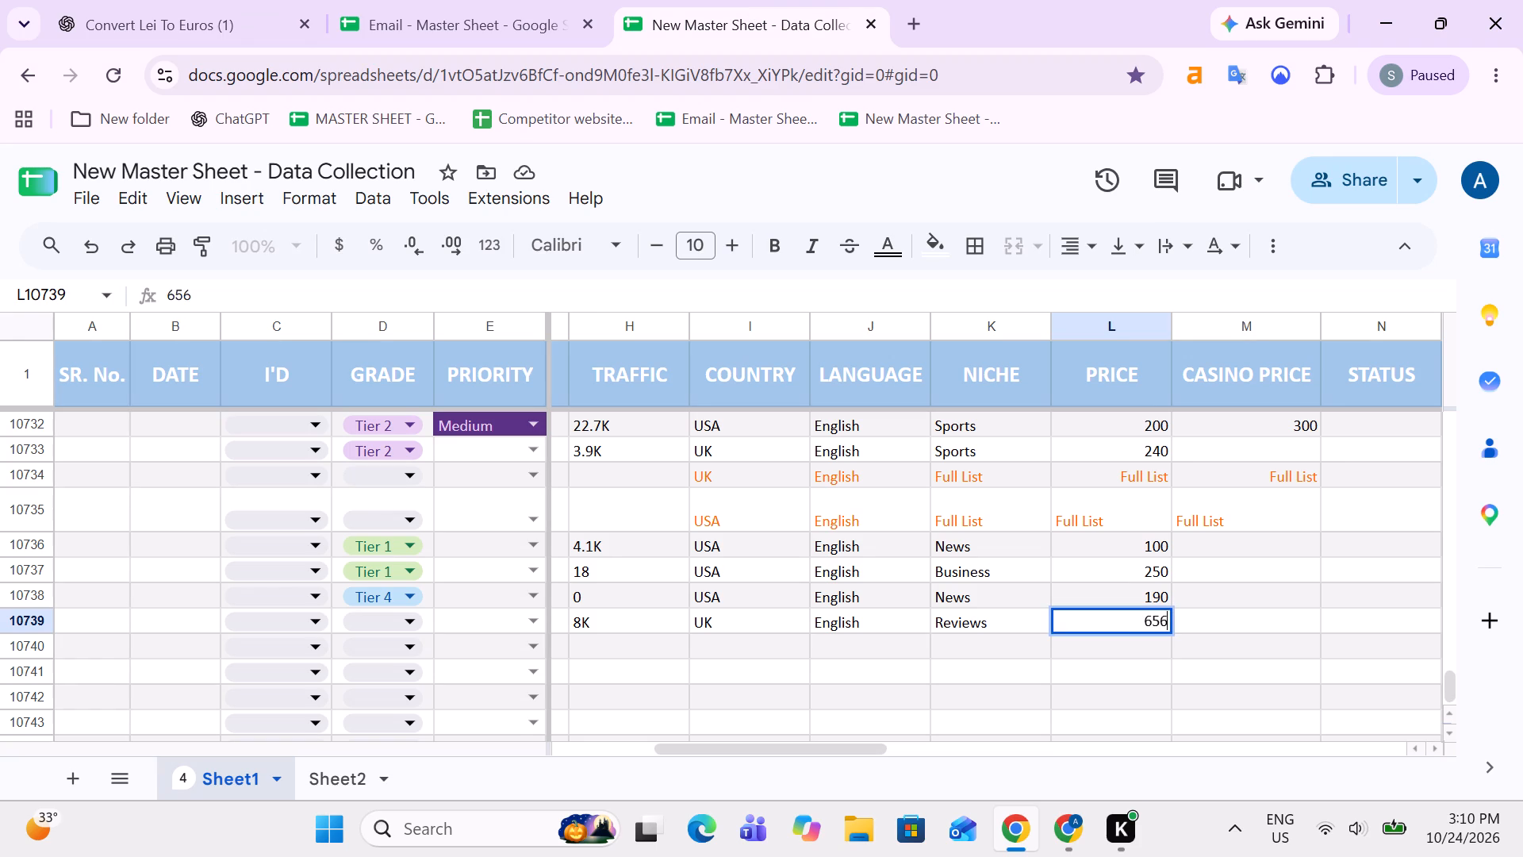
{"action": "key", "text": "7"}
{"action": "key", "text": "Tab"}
Set the uploadarticle.com row's casino price to NA and its link policy to No gambling.
{"action": "type", "text": "NA"}
{"action": "key", "text": "Right"}
{"action": "key", "text": "Right"}
{"action": "key", "text": "Right"}
{"action": "key", "text": "Left"}
{"action": "type", "text": "no"}
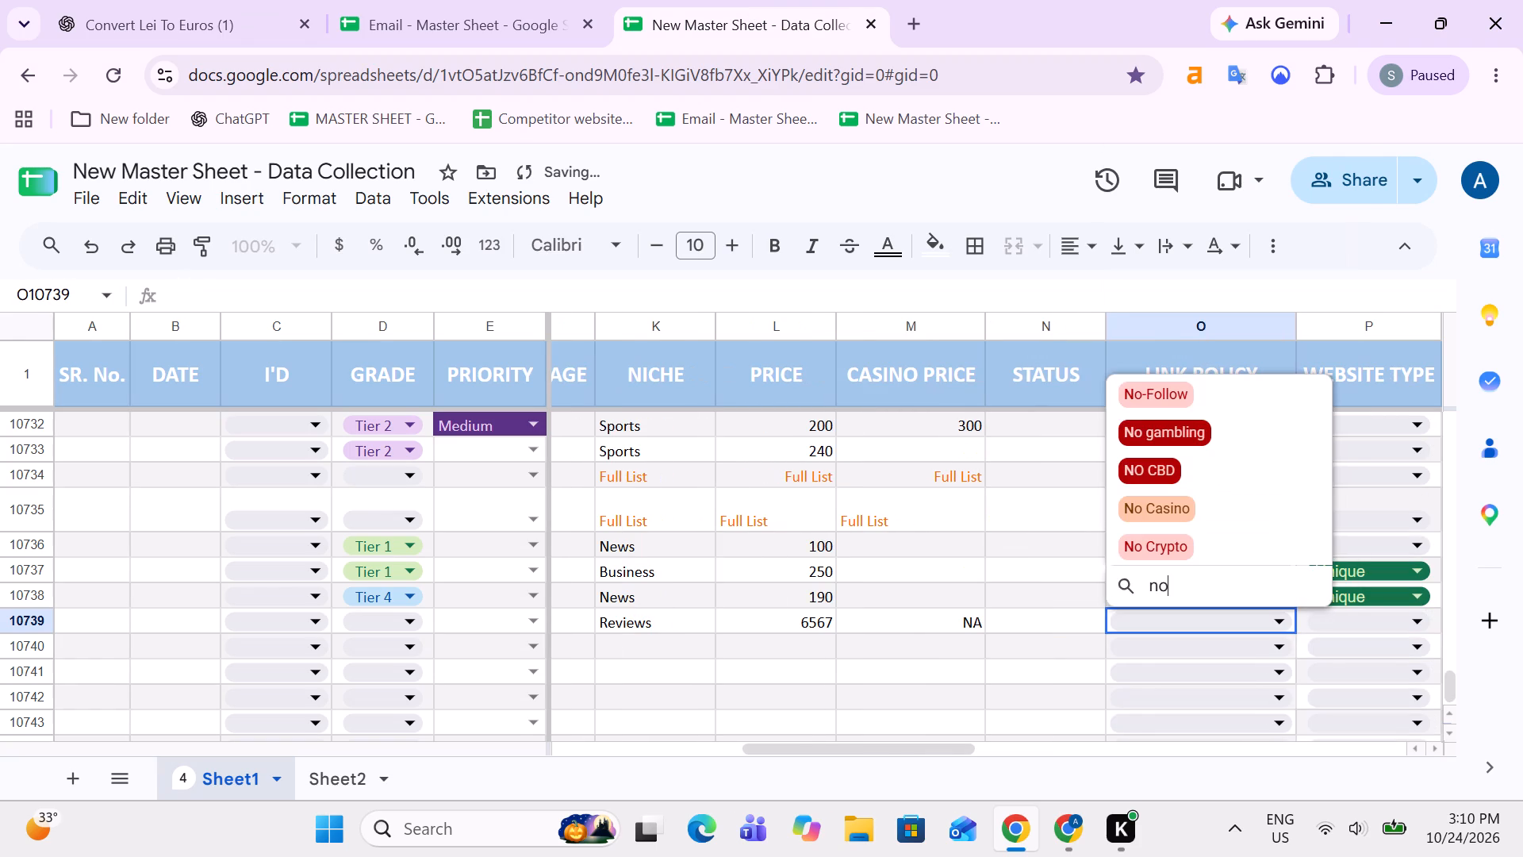
Set the creativereview.co.uk link policy to No-Follow and No gambling.
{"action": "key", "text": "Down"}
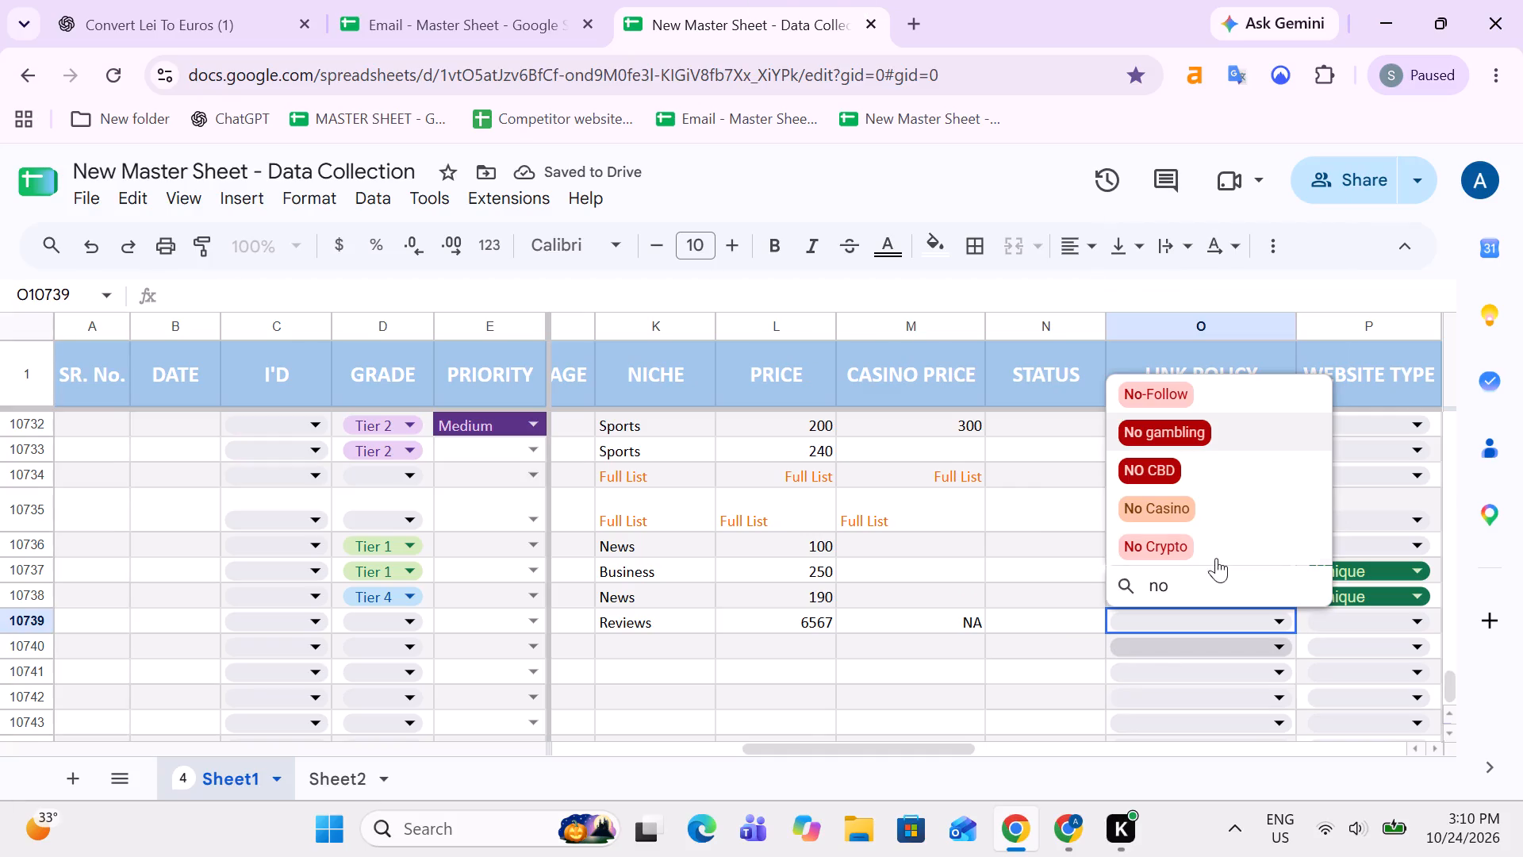
{"action": "left_click", "coordinate": [1168, 394]}
{"action": "scroll", "coordinate": [1191, 263], "scroll_direction": "up", "scroll_amount": 8}
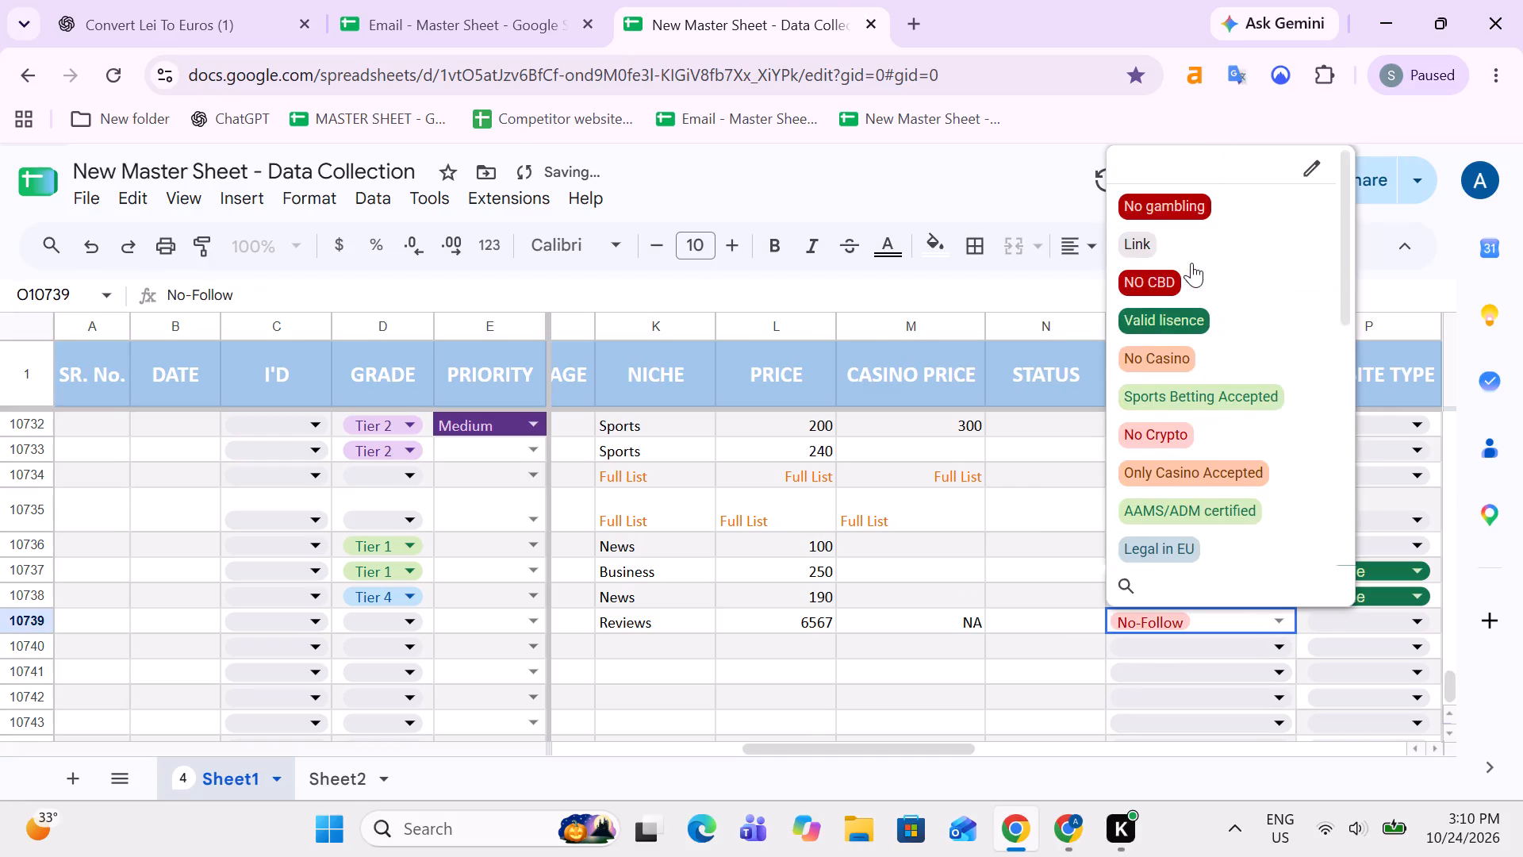
{"action": "left_click", "coordinate": [1157, 195]}
{"action": "key", "text": "Tab"}
{"action": "key", "text": "Right"}
{"action": "key", "text": "Right"}
{"action": "key", "text": "Left"}
{"action": "key", "text": "Left"}
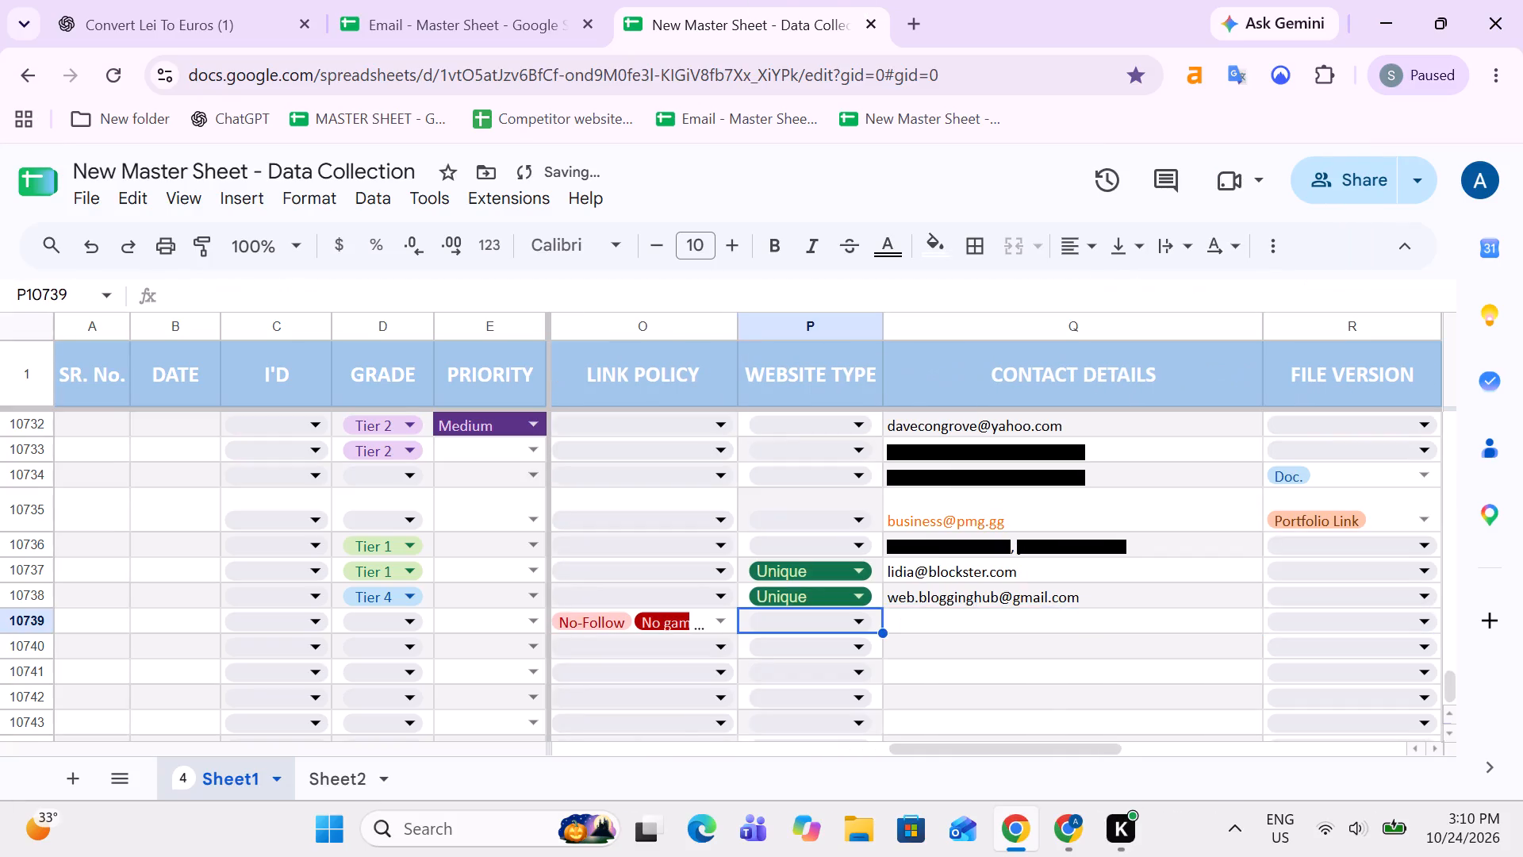
{"action": "key", "text": "Right"}
{"action": "key", "text": "alt+Tab"}
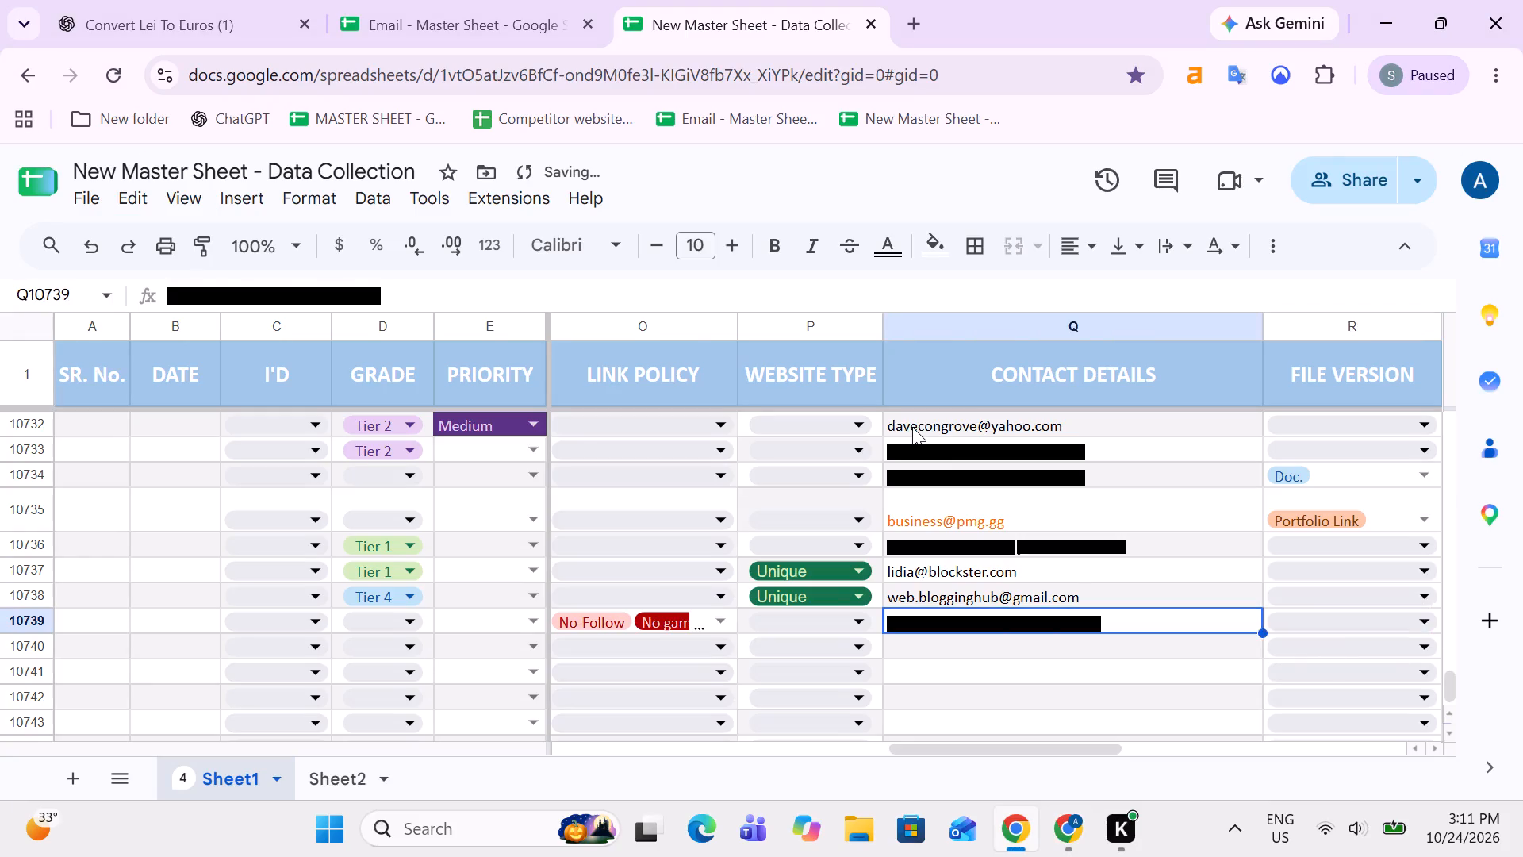
{"action": "key", "text": "Right"}
{"action": "key", "text": "Right"}
{"action": "key", "text": "Right"}
{"action": "key", "text": "Right"}
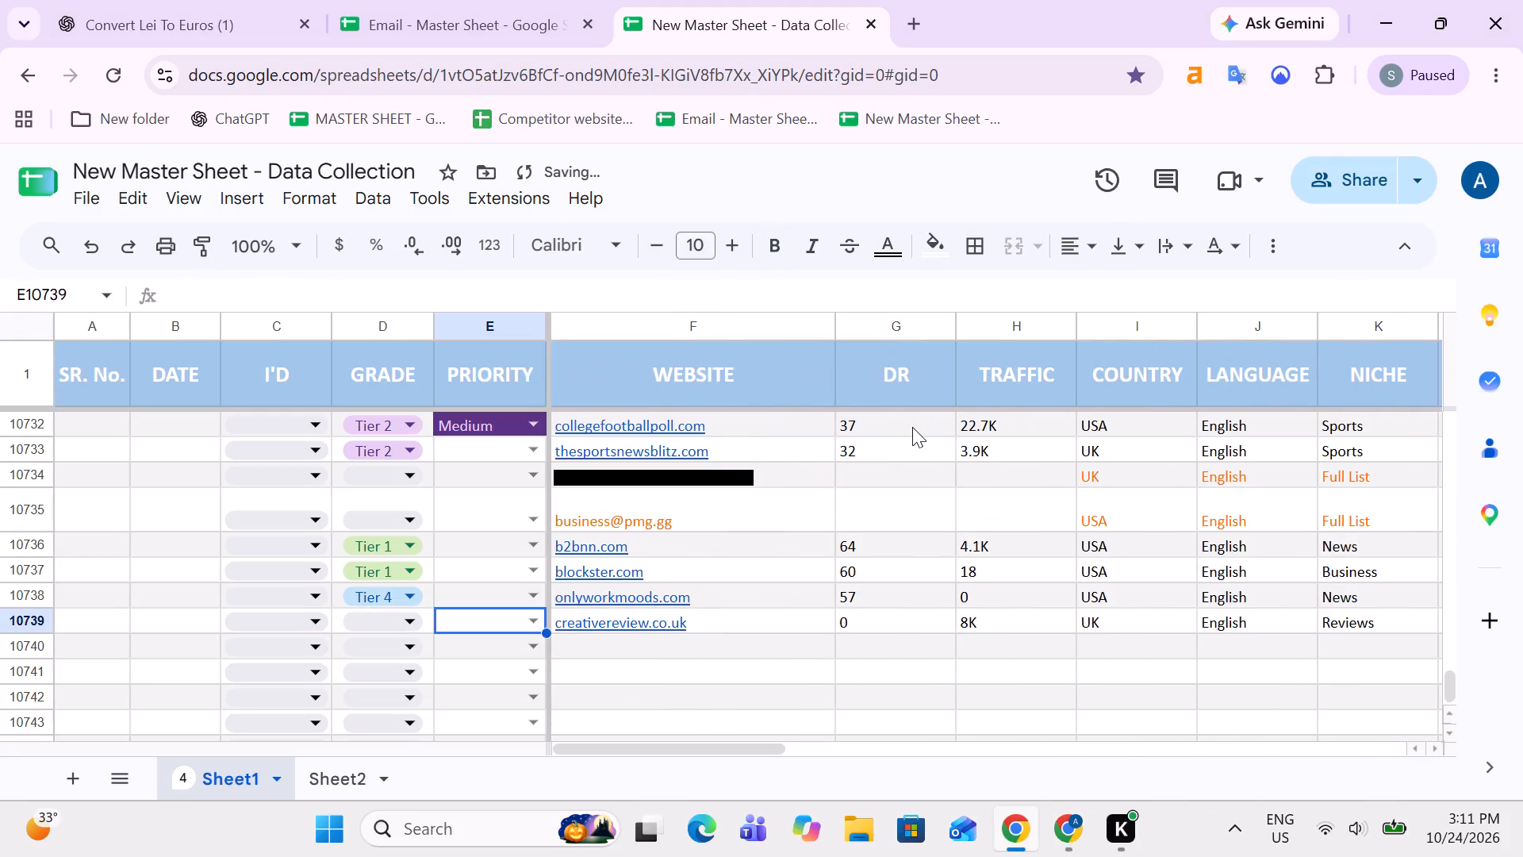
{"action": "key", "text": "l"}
{"action": "key", "text": "Down"}
{"action": "key", "text": "Return"}
{"action": "key", "text": "Up"}
{"action": "key", "text": "Left"}
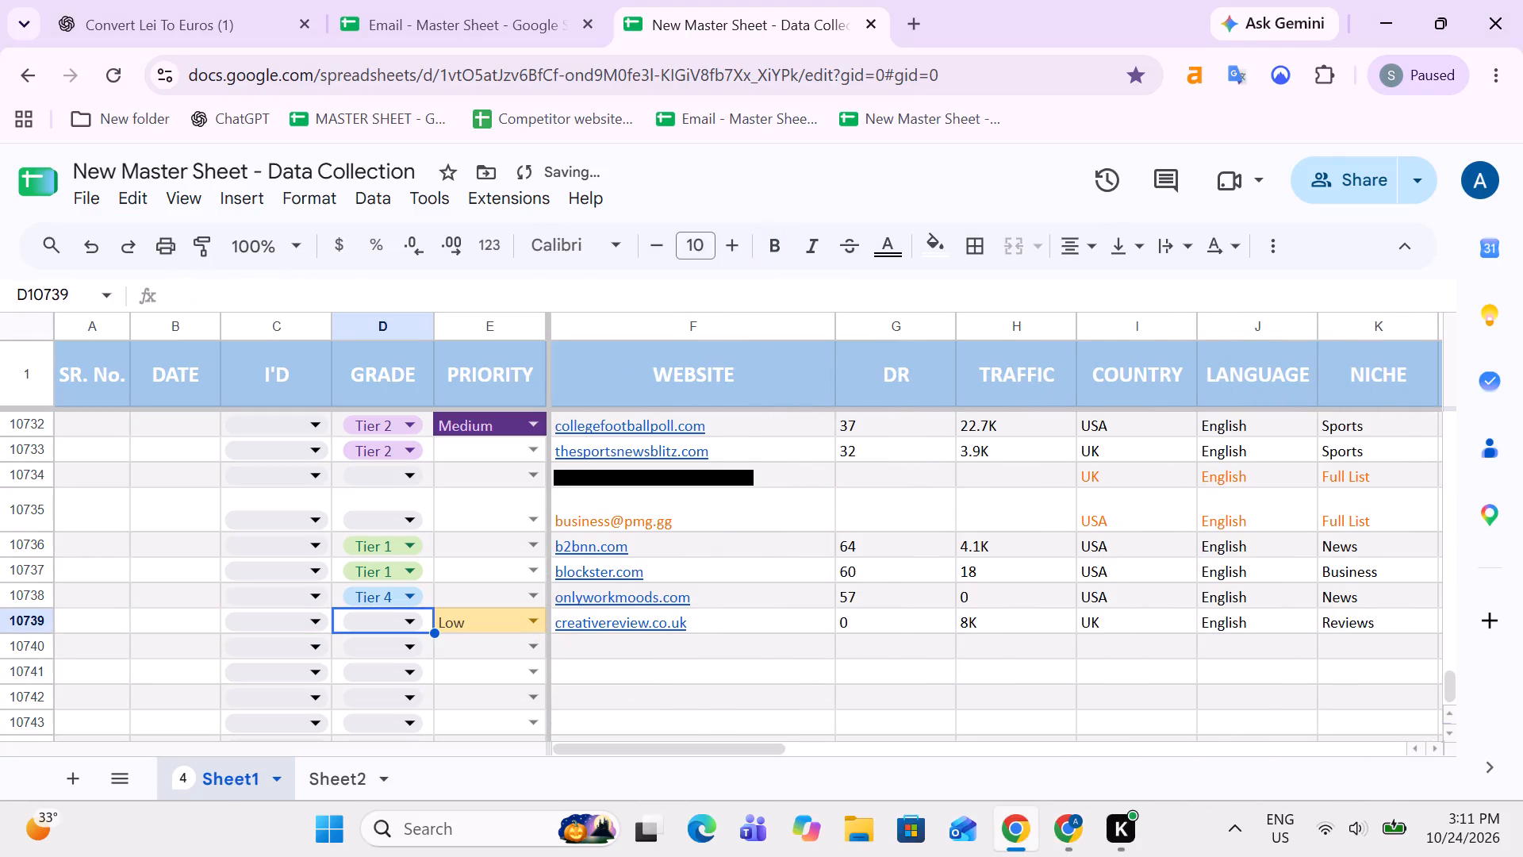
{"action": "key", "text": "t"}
{"action": "key", "text": "Up"}
{"action": "key", "text": "Return"}
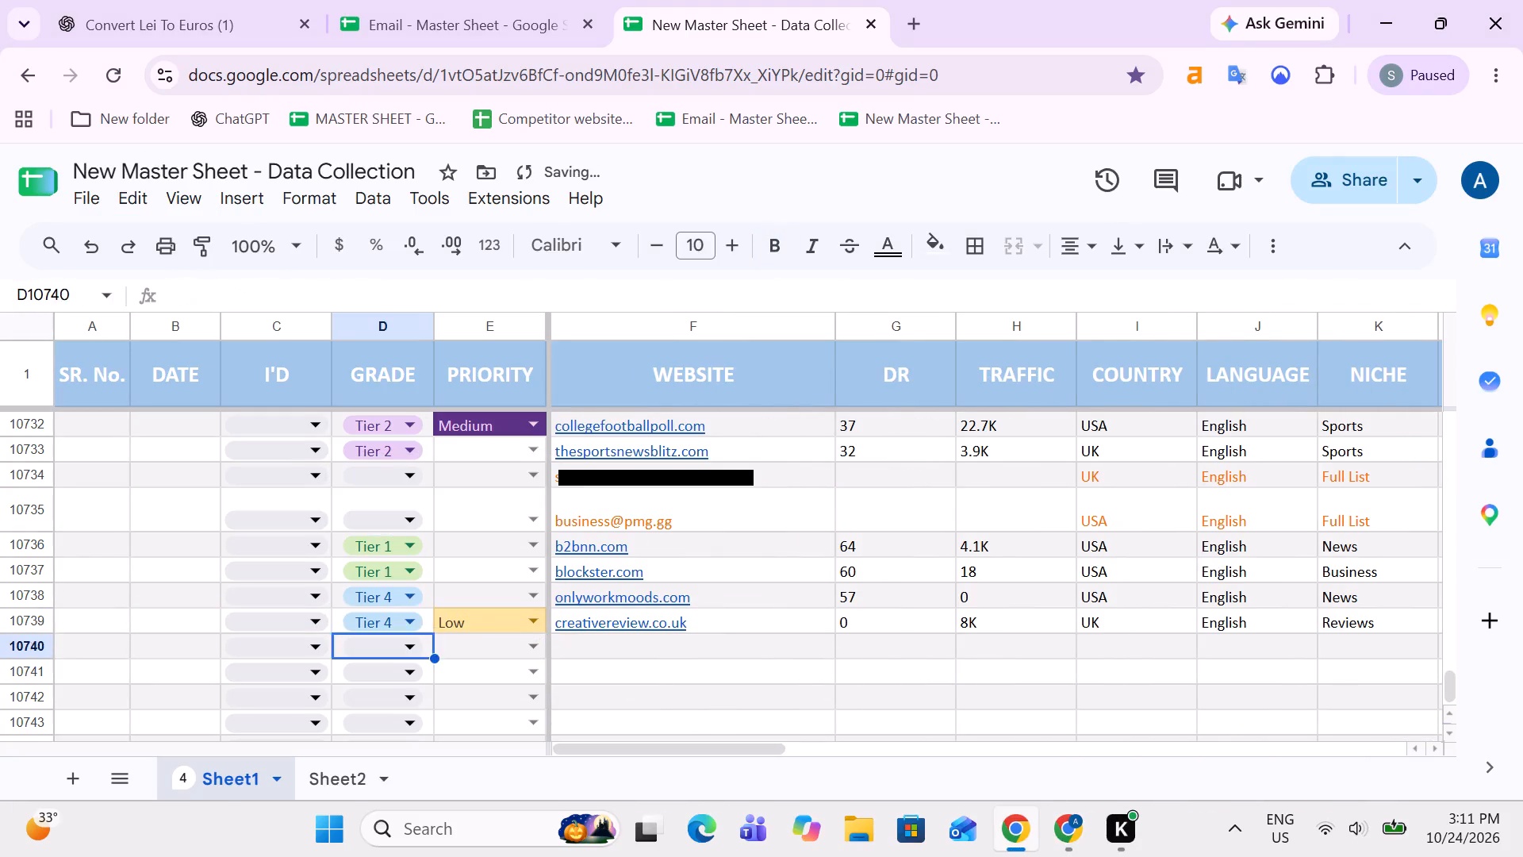
{"action": "key", "text": "Up"}
{"action": "key", "text": "Right"}
{"action": "key", "text": "Right"}
Copy the "Hello, appreciate you sending this over" reply from the pinned Mensajes de agradecimiento chat in ChatGPT.
{"action": "left_click", "coordinate": [274, 0]}
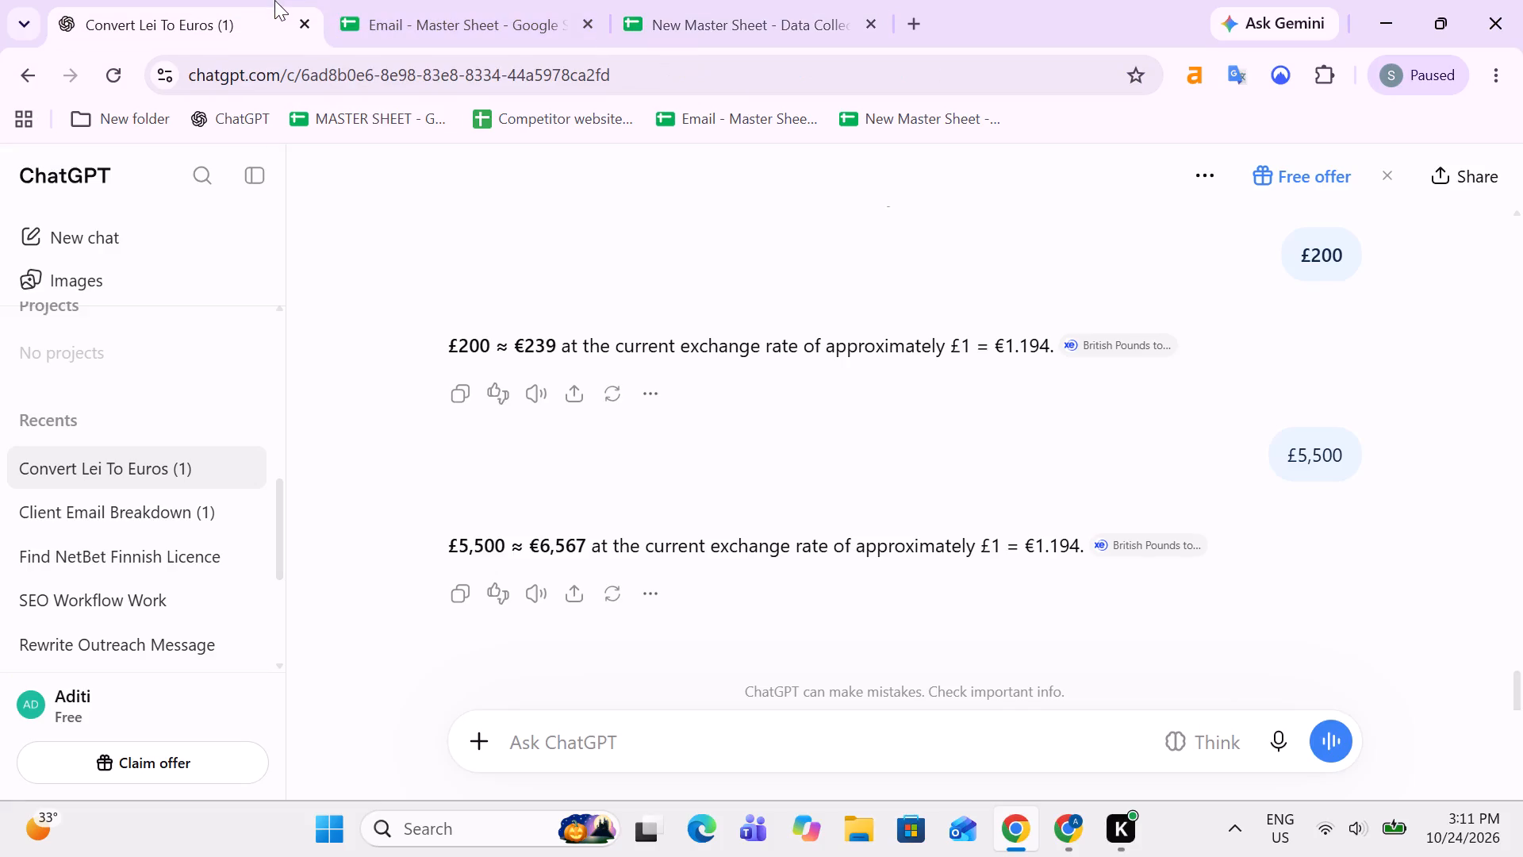
{"action": "scroll", "coordinate": [112, 540], "scroll_direction": "up", "scroll_amount": 5}
{"action": "left_click", "coordinate": [83, 605]}
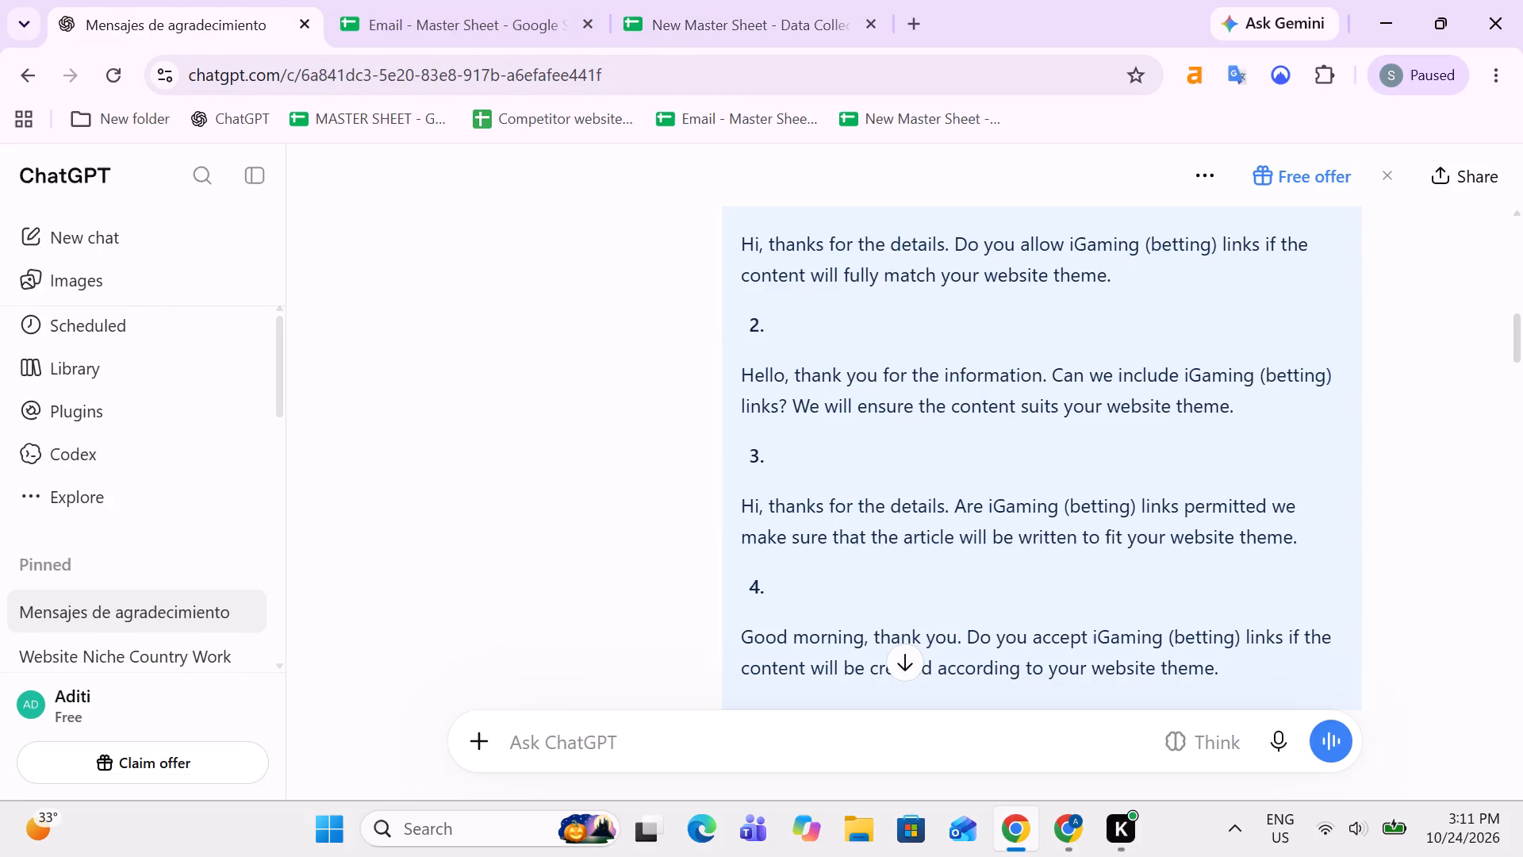
{"action": "scroll", "coordinate": [811, 436], "scroll_direction": "up", "scroll_amount": 7}
{"action": "triple_click", "coordinate": [751, 398]}
{"action": "key", "text": "ctrl+c"}
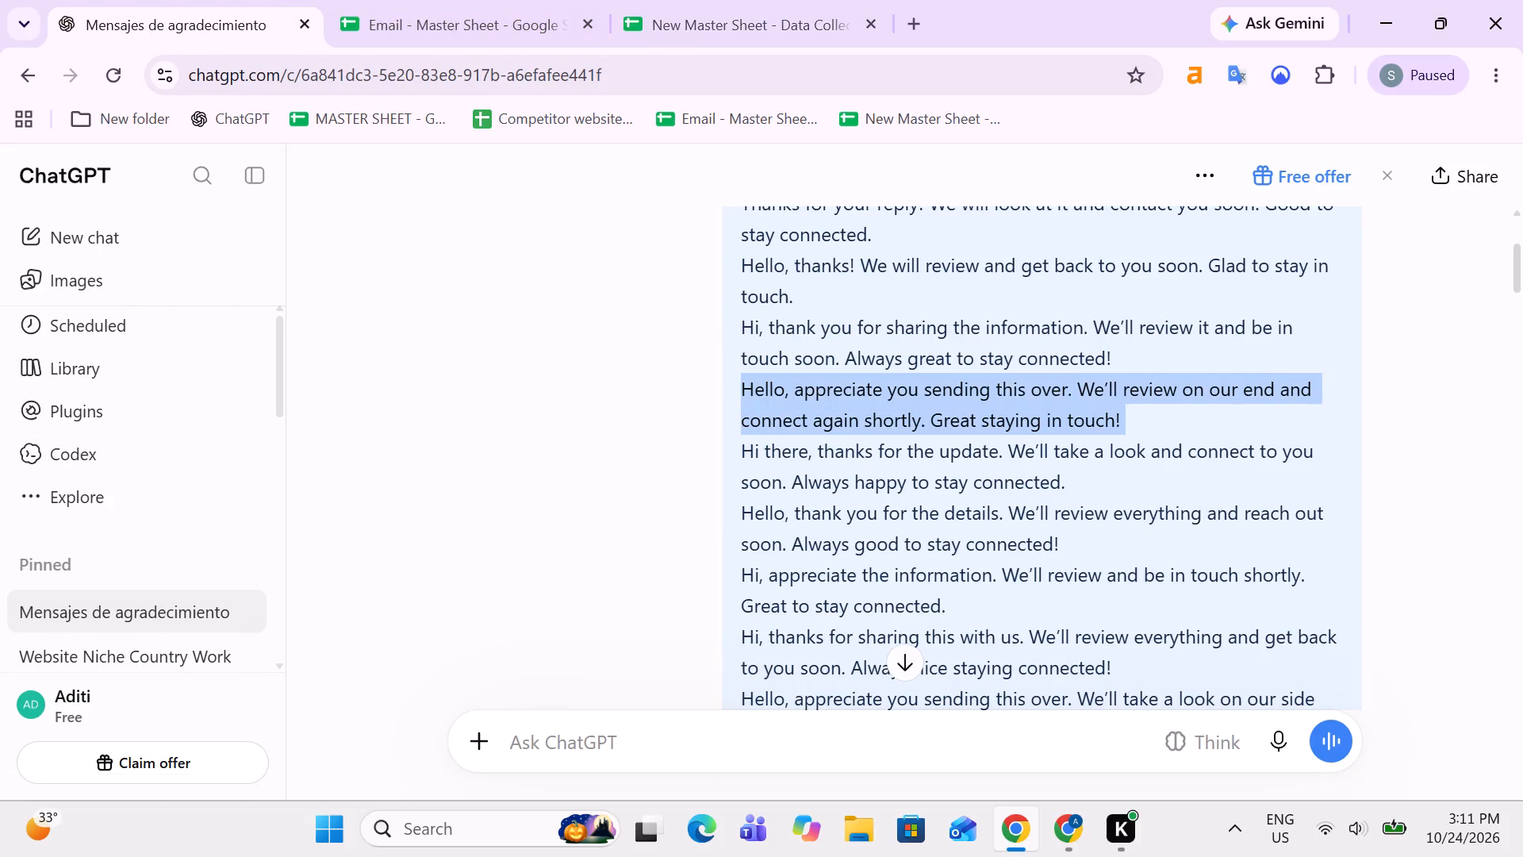
{"action": "key", "text": "ctrl+c"}
{"action": "key", "text": "alt+Tab"}
{"action": "scroll", "coordinate": [490, 554], "scroll_direction": "down", "scroll_amount": 7}
{"action": "scroll", "coordinate": [600, 518], "scroll_direction": "down", "scroll_amount": 8}
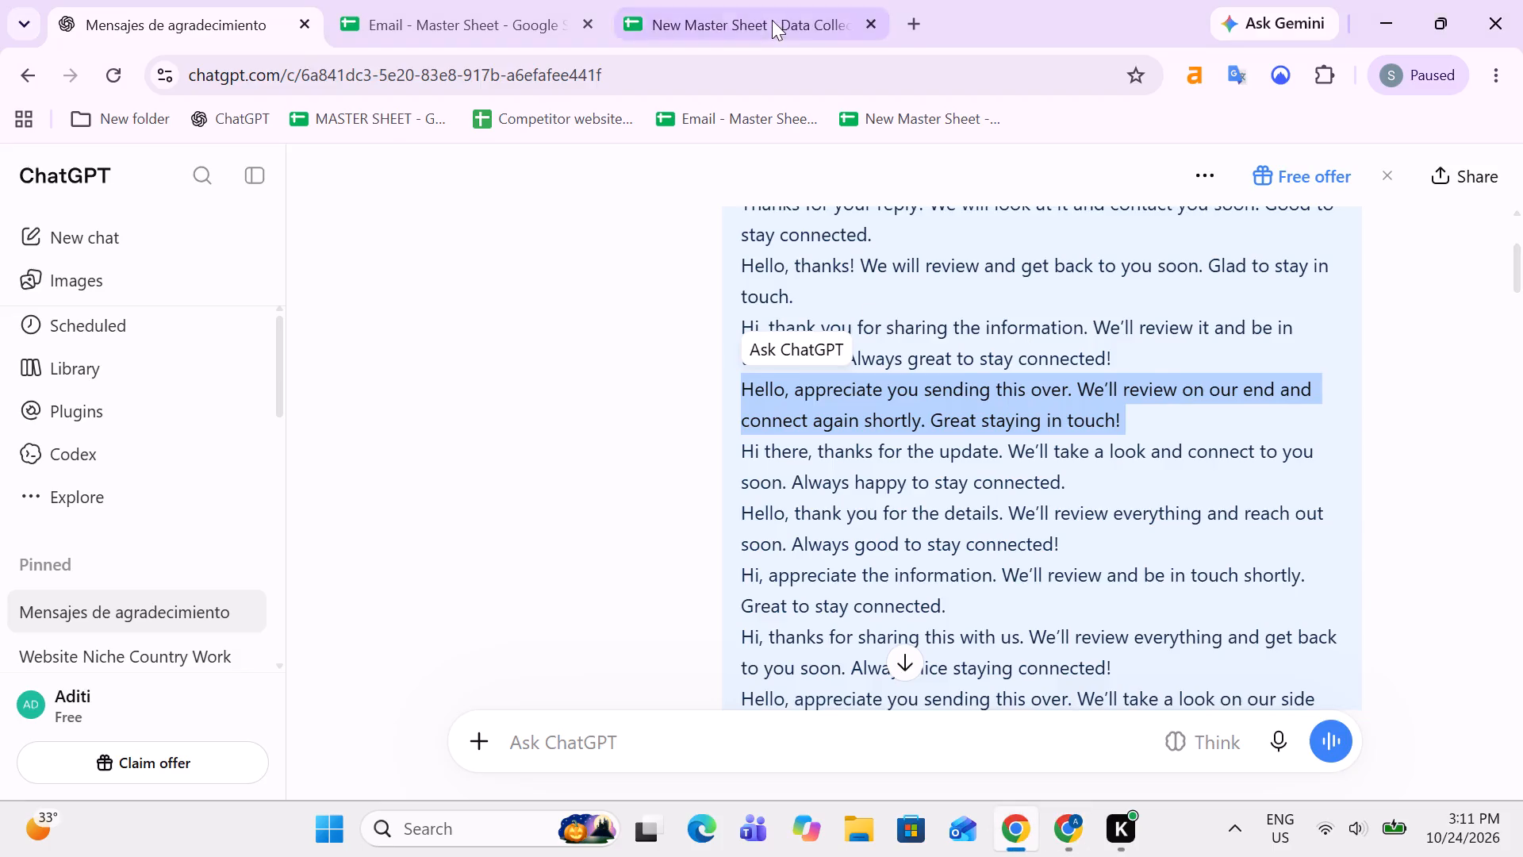
{"action": "left_click", "coordinate": [772, 20]}
{"action": "key", "text": "ctrl+f"}
{"action": "key", "text": "ctrl+v"}
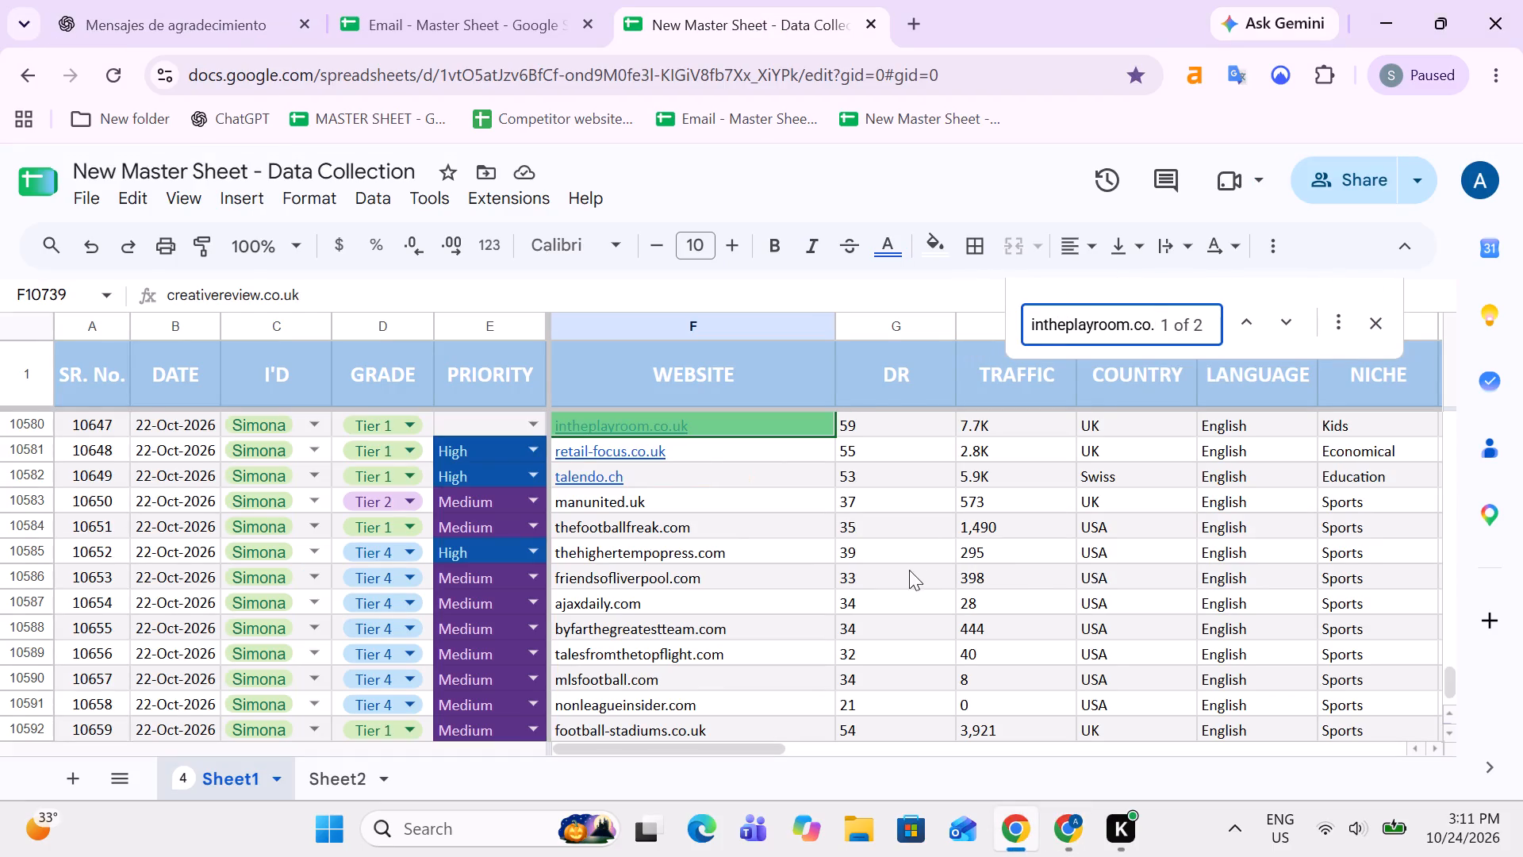
Set the priority of the intheplayroom.co.uk row to Low.
{"action": "scroll", "coordinate": [915, 582], "scroll_direction": "up", "scroll_amount": 1}
{"action": "left_click", "coordinate": [869, 544]}
{"action": "key", "text": "Left"}
{"action": "key", "text": "Left"}
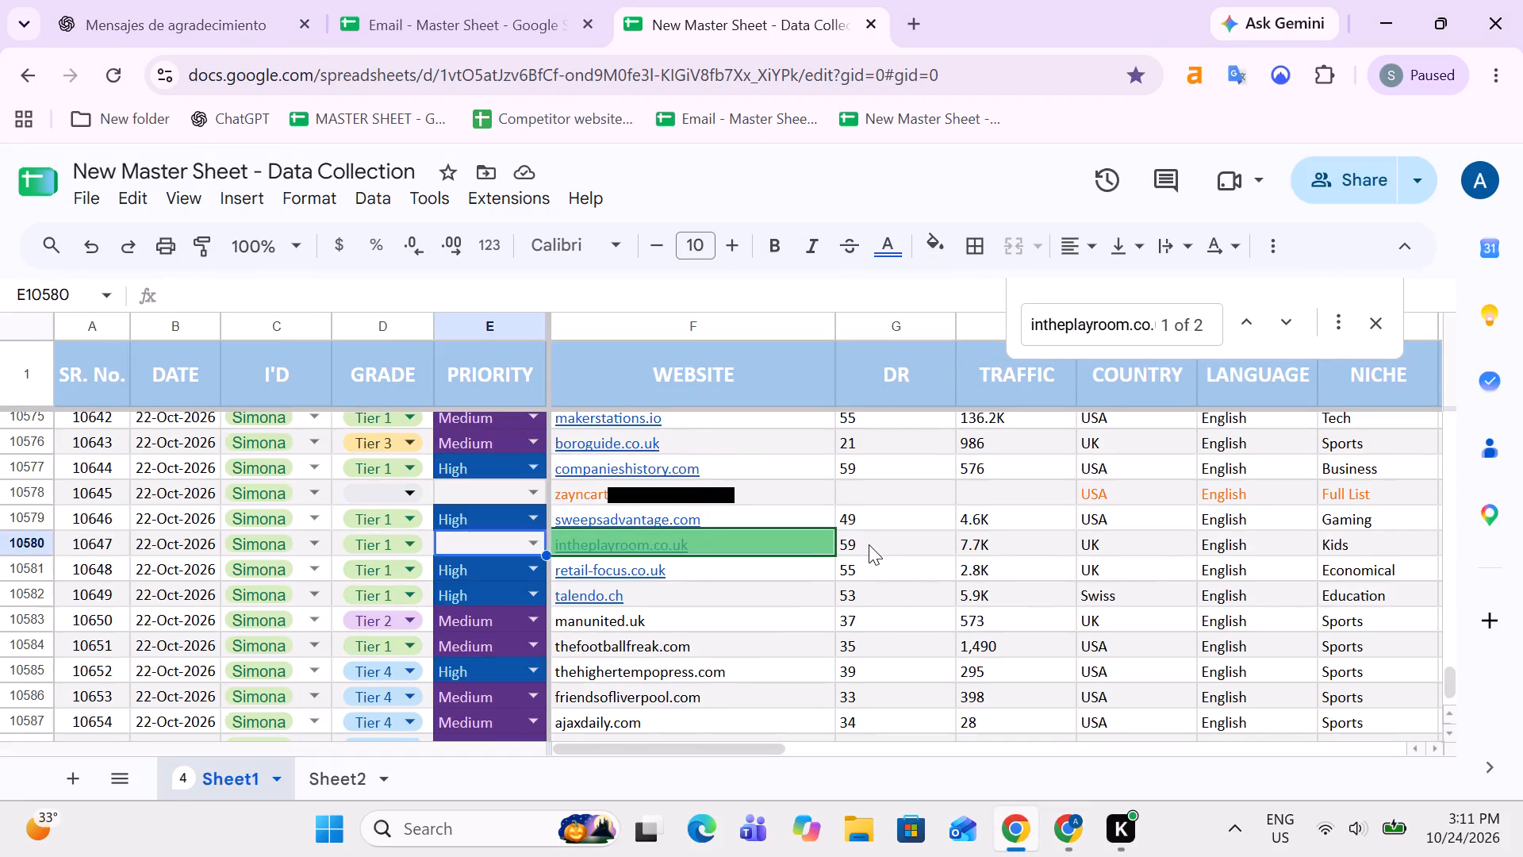
{"action": "key", "text": "Left"}
{"action": "key", "text": "Right"}
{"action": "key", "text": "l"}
{"action": "key", "text": "Down"}
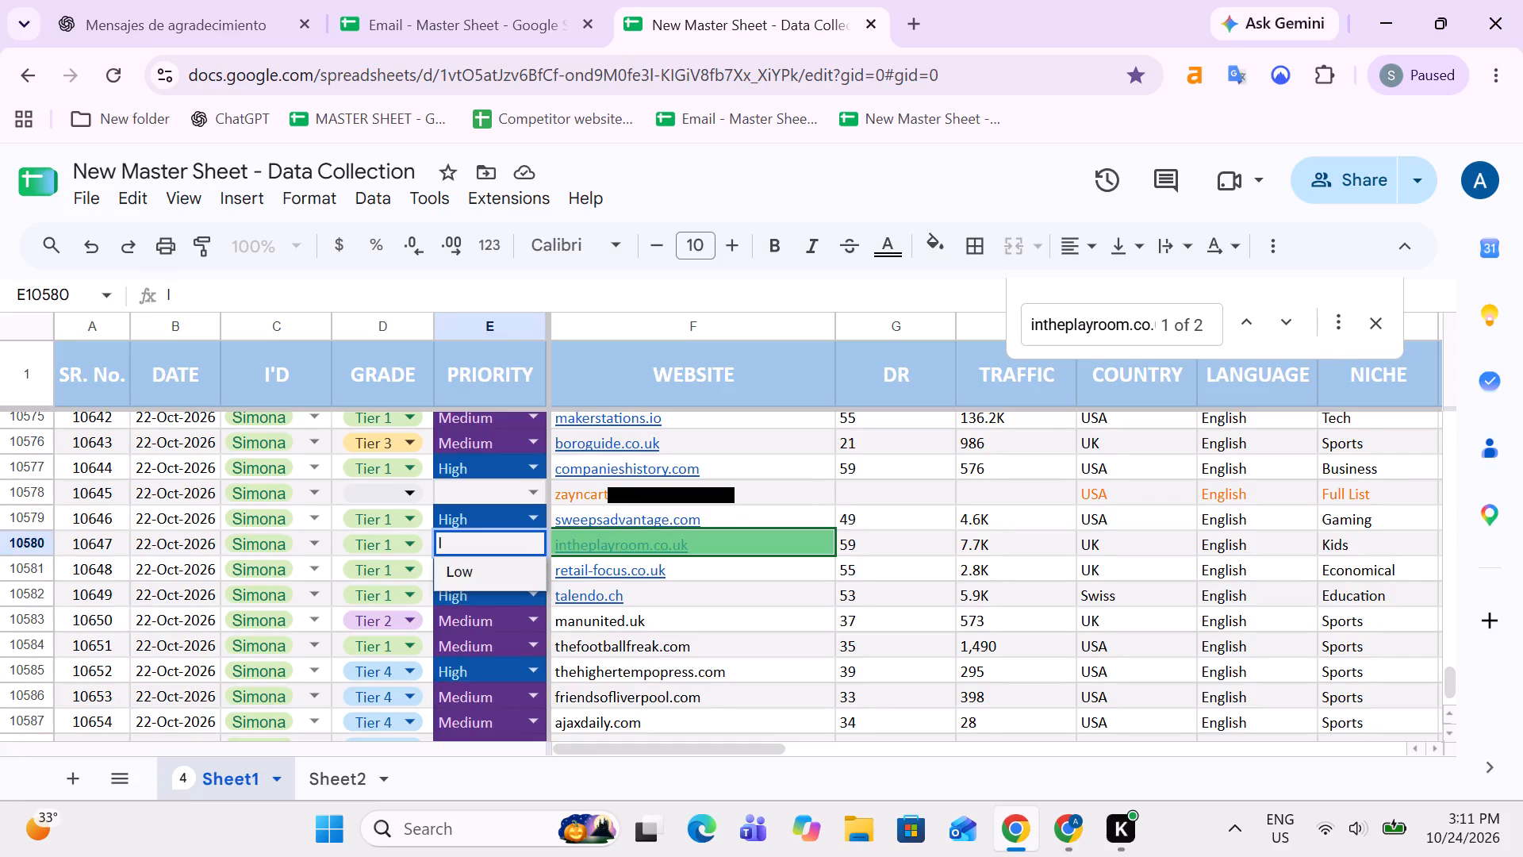
{"action": "key", "text": "Return"}
{"action": "key", "text": "Up"}
{"action": "key", "text": "Right"}
{"action": "key", "text": "Right"}
{"action": "key", "text": "Right"}
{"action": "key", "text": "Right"}
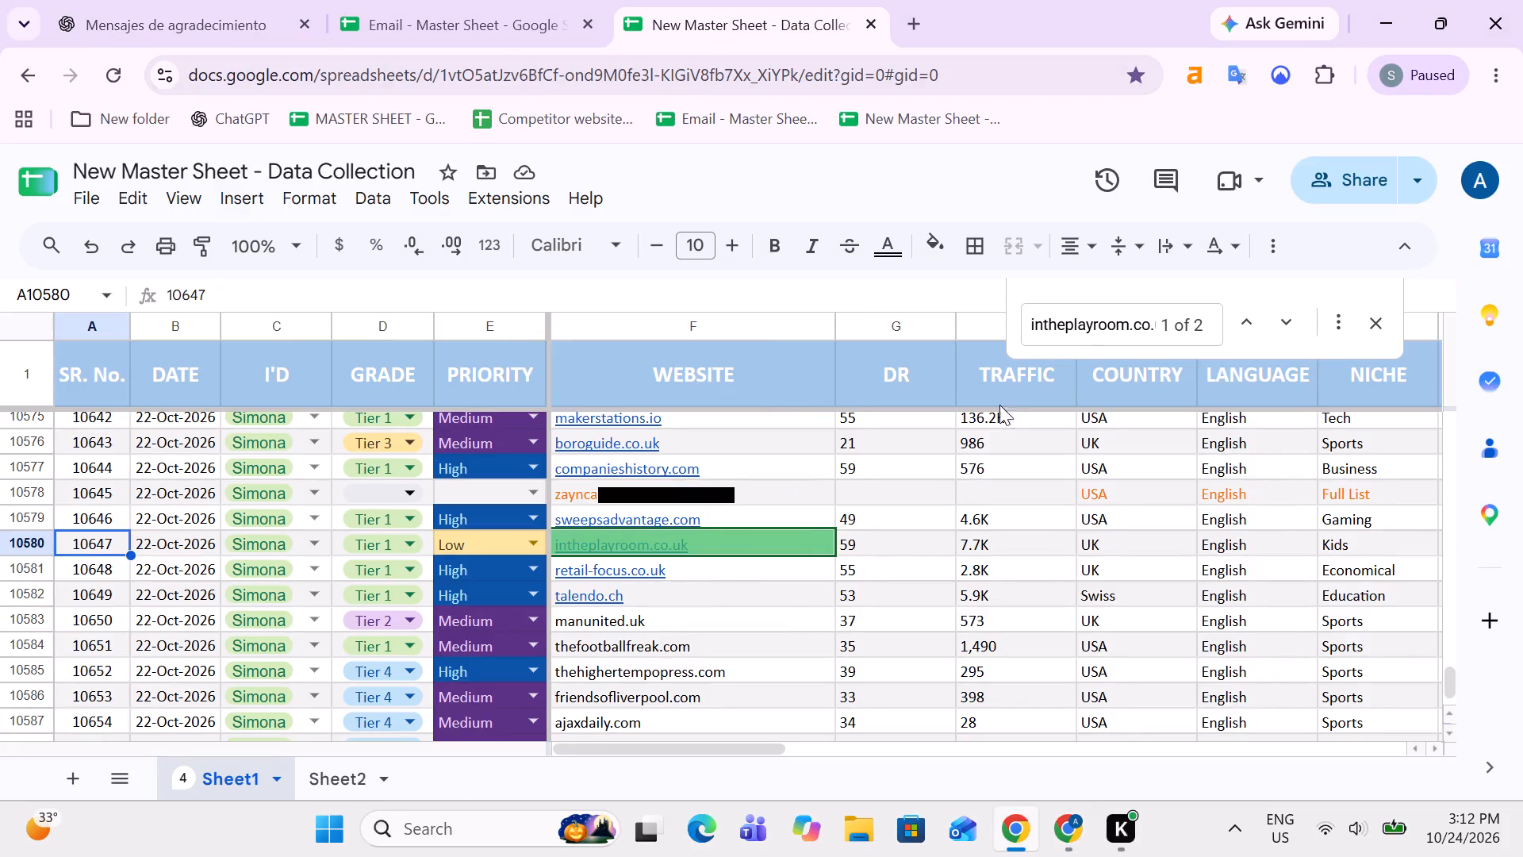
{"action": "triple_click", "coordinate": [1076, 328]}
{"action": "key", "text": "ctrl+v"}
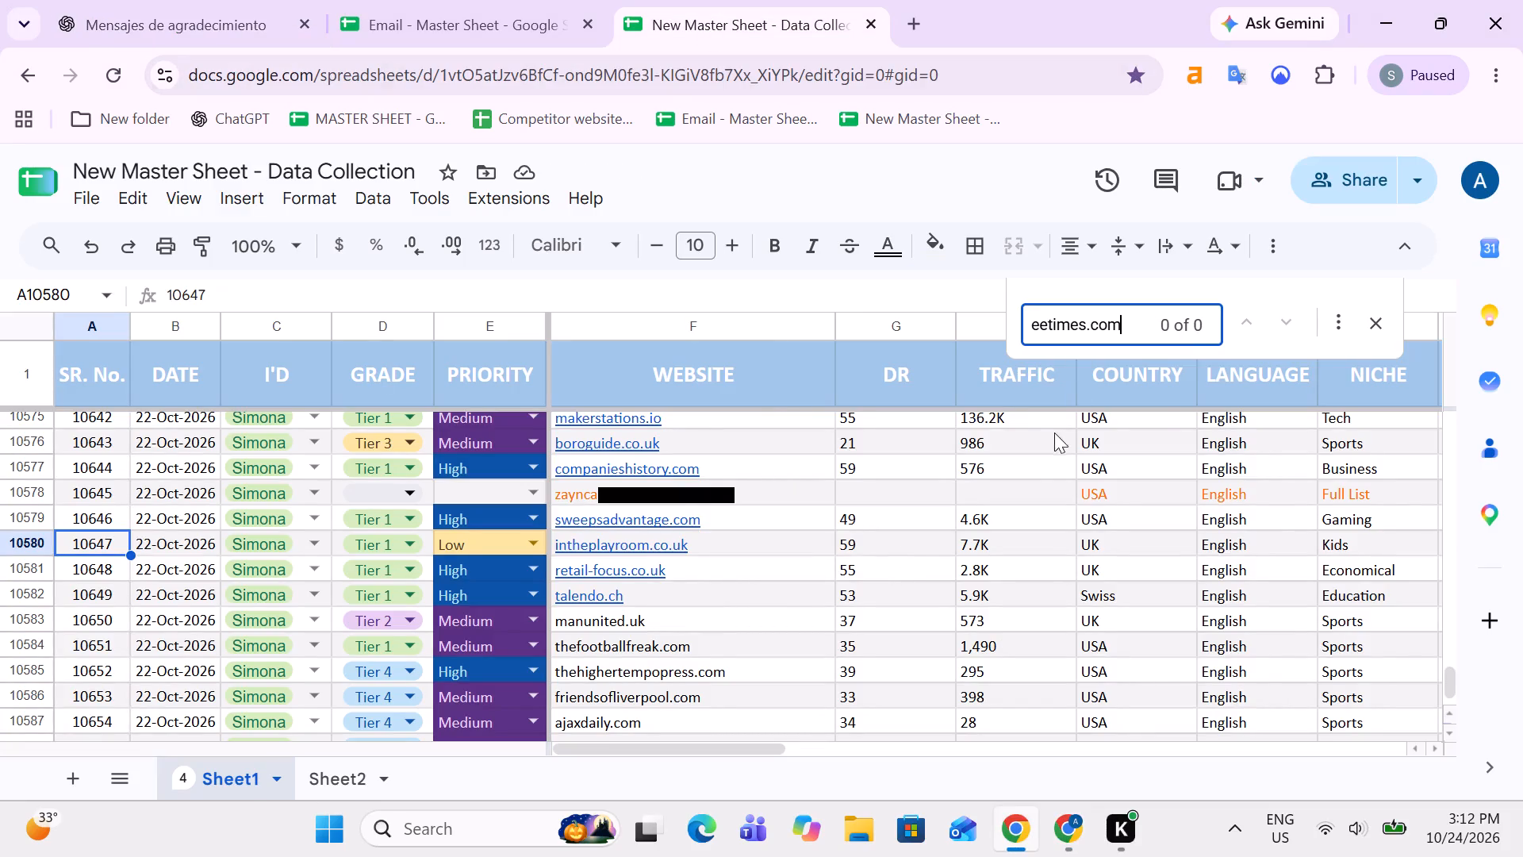
{"action": "left_click", "coordinate": [1378, 318]}
Find eetimes.com in Email - Master Sheet and set its inbox status to NOT ALLOW PUBLICATION.
{"action": "left_click", "coordinate": [384, 0]}
{"action": "triple_click", "coordinate": [1119, 323]}
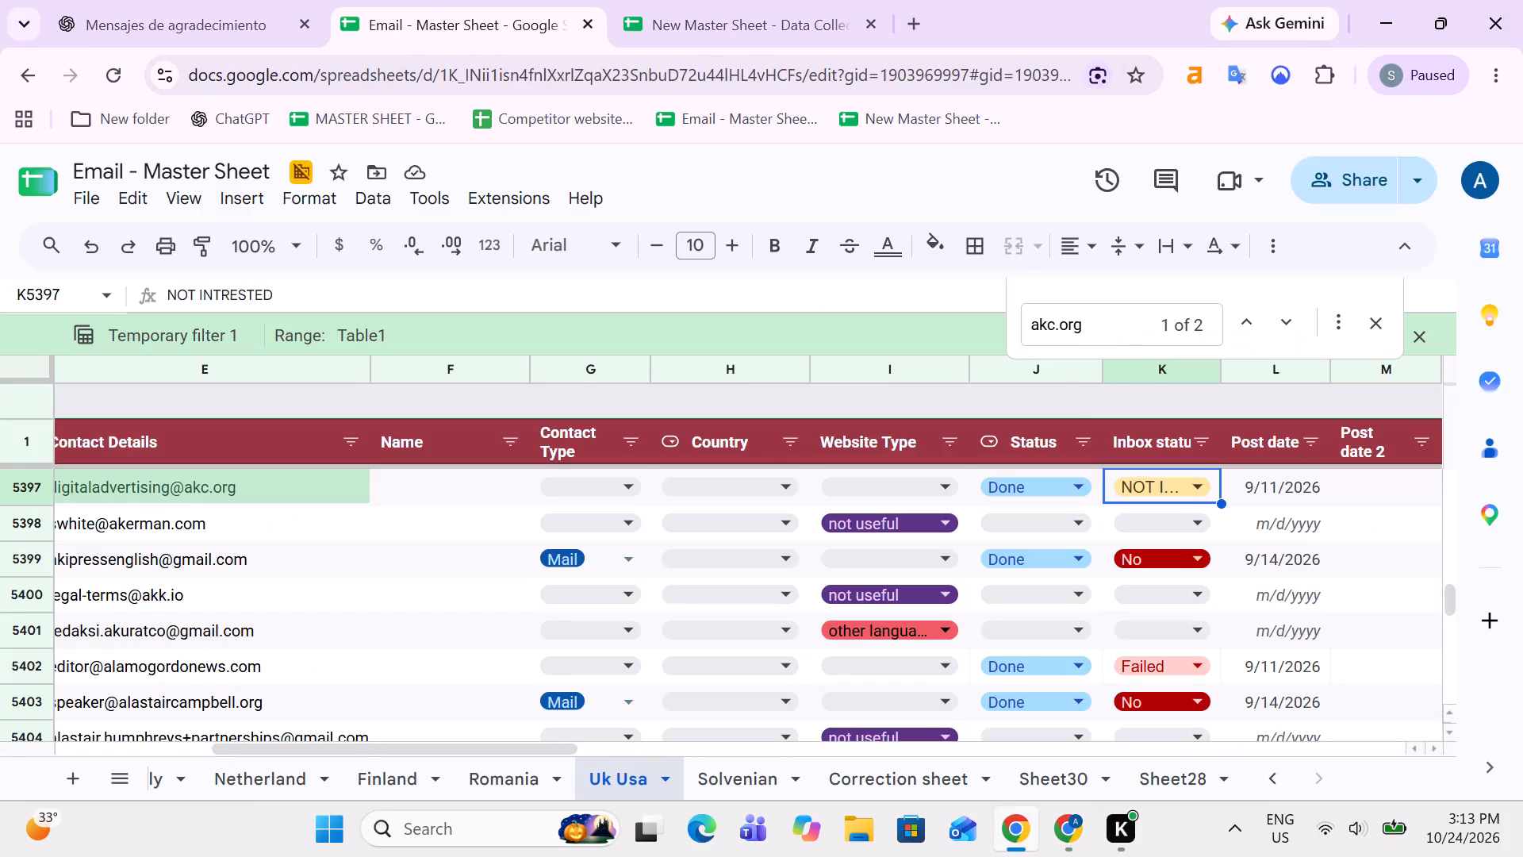
{"action": "key", "text": "ctrl+v"}
{"action": "left_click", "coordinate": [720, 719]}
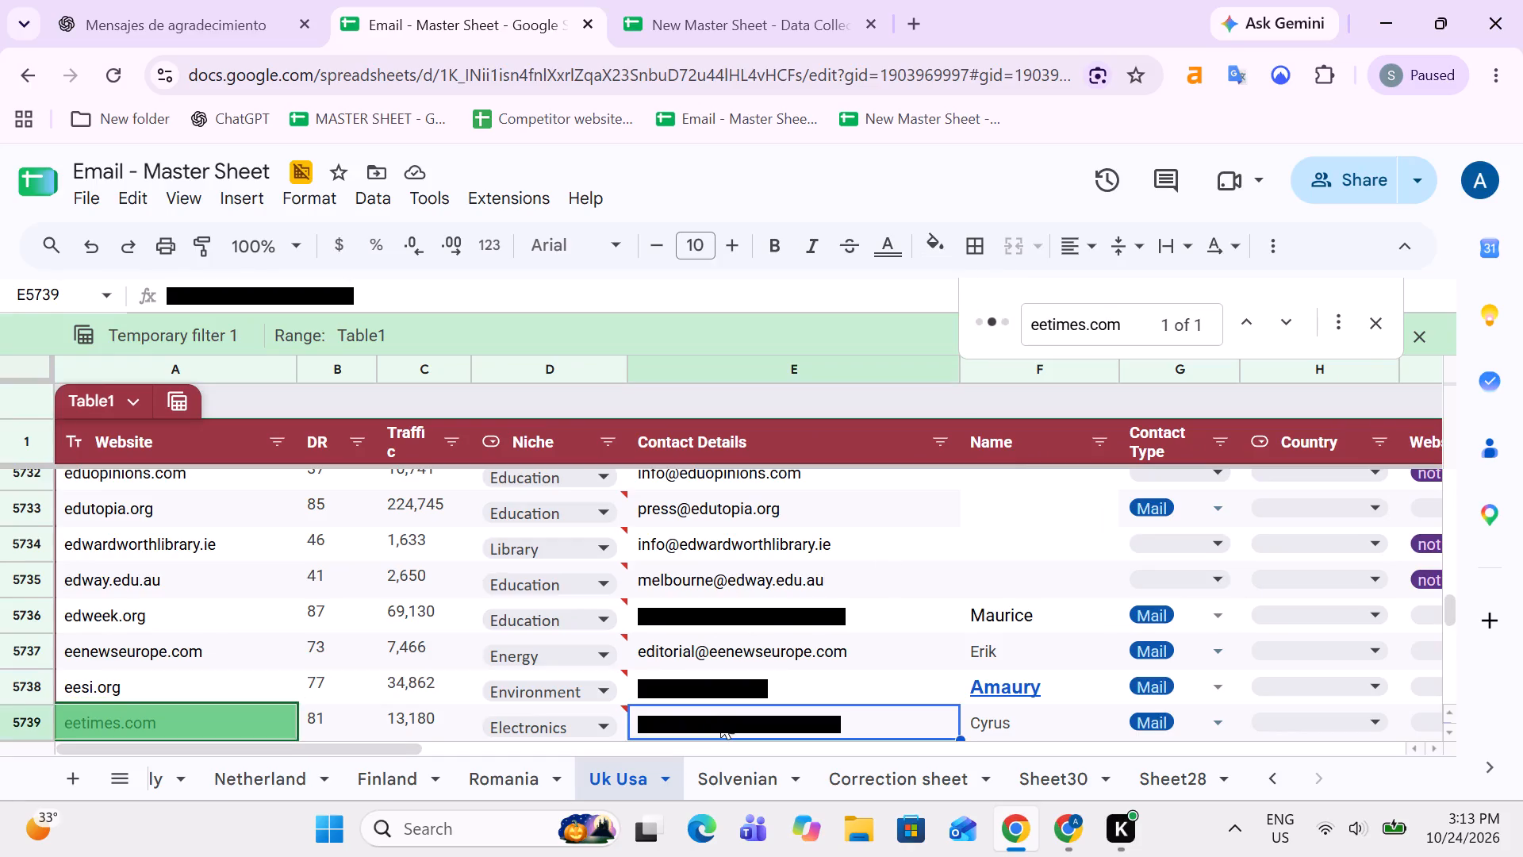
{"action": "key", "text": "Right"}
{"action": "key", "text": "Right"}
{"action": "key", "text": "Right"}
{"action": "key", "text": "Right"}
{"action": "key", "text": "Right"}
{"action": "key", "text": "Right"}
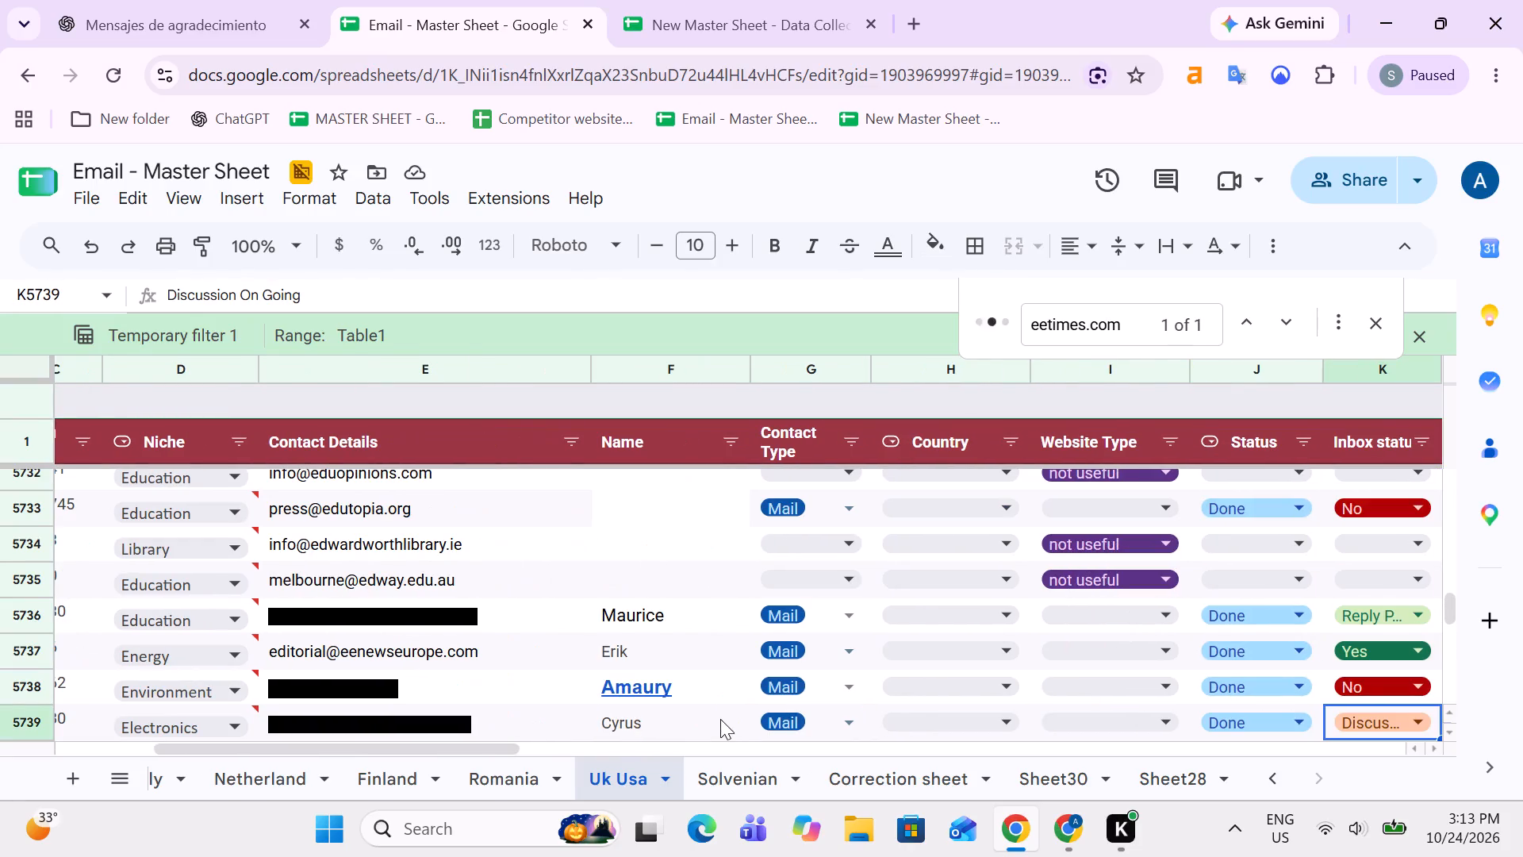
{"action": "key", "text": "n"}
{"action": "key", "text": "Up"}
{"action": "key", "text": "Return"}
{"action": "key", "text": "Up"}
{"action": "key", "text": "Right"}
{"action": "key", "text": "Left"}
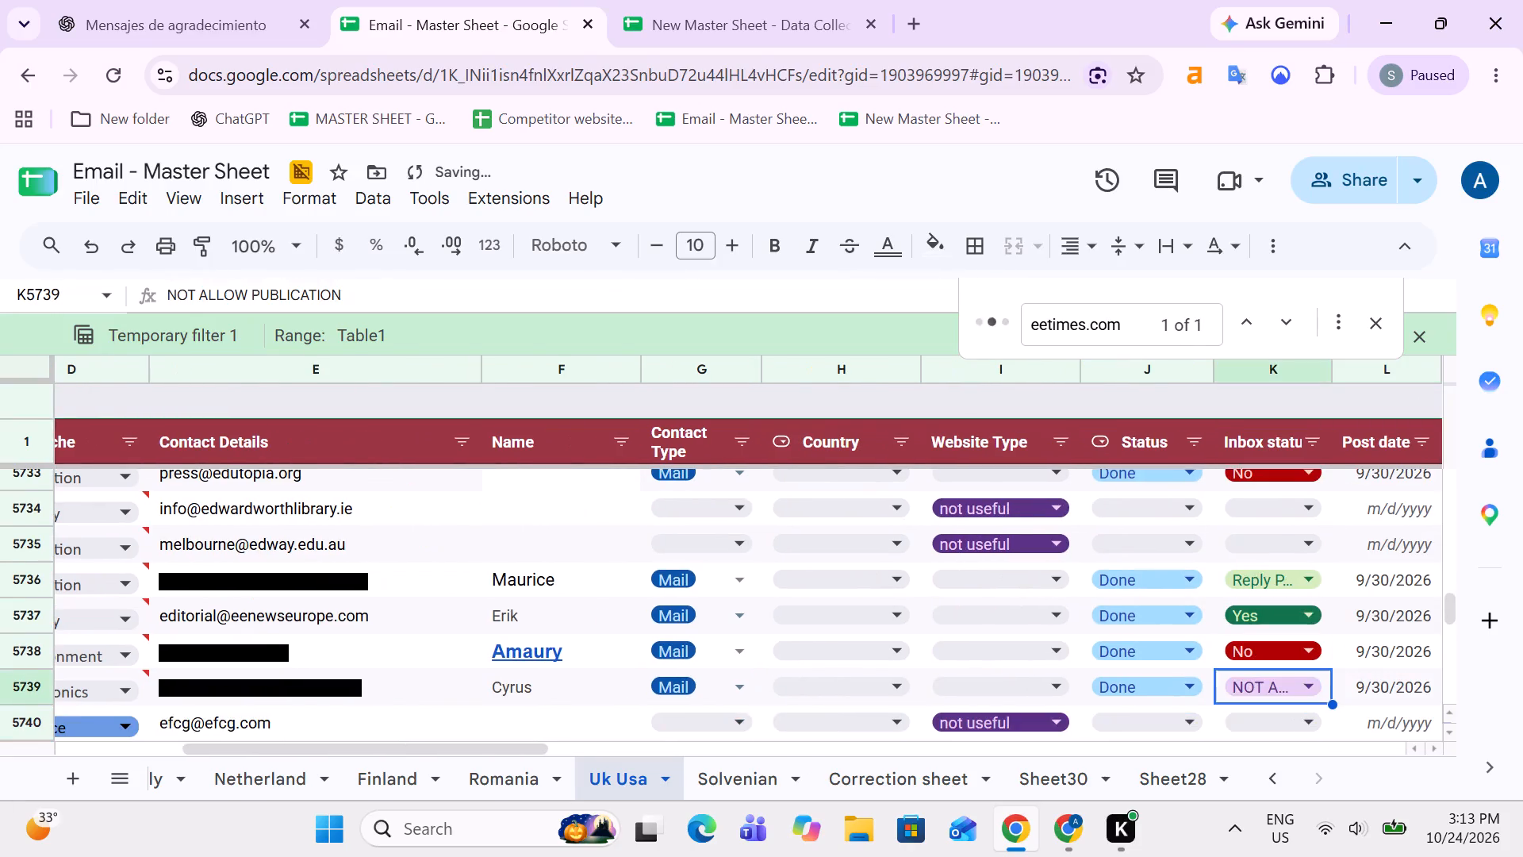
{"action": "key", "text": "alt+Tab"}
{"action": "scroll", "coordinate": [720, 719], "scroll_direction": "up", "scroll_amount": 1}
{"action": "scroll", "coordinate": [662, 757], "scroll_direction": "down", "scroll_amount": 7}
{"action": "scroll", "coordinate": [749, 628], "scroll_direction": "down", "scroll_amount": 16}
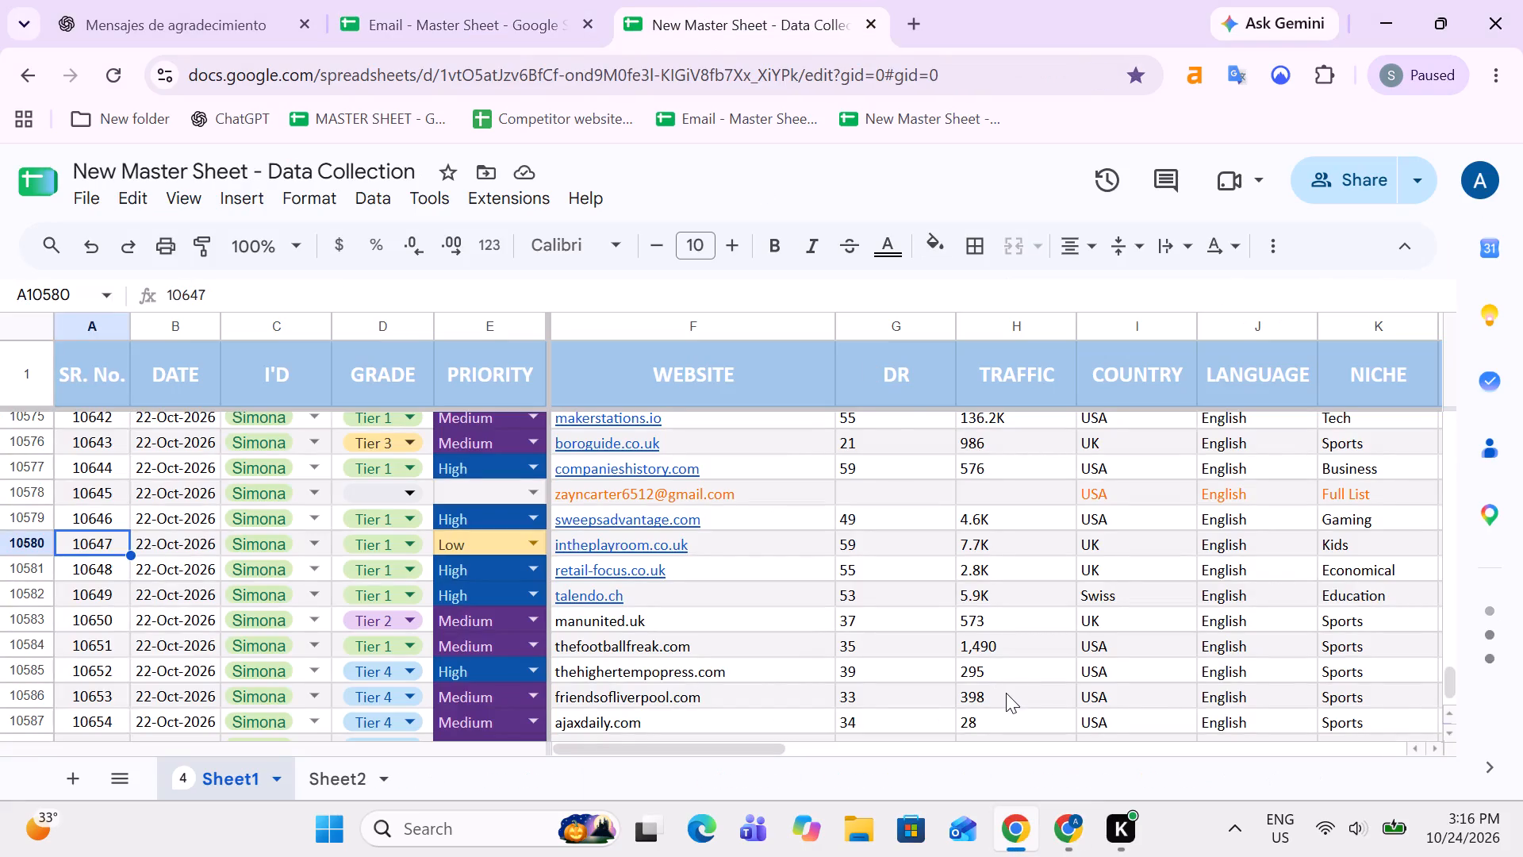
{"action": "key", "text": "ctrl+f"}
{"action": "key", "text": "ctrl+v"}
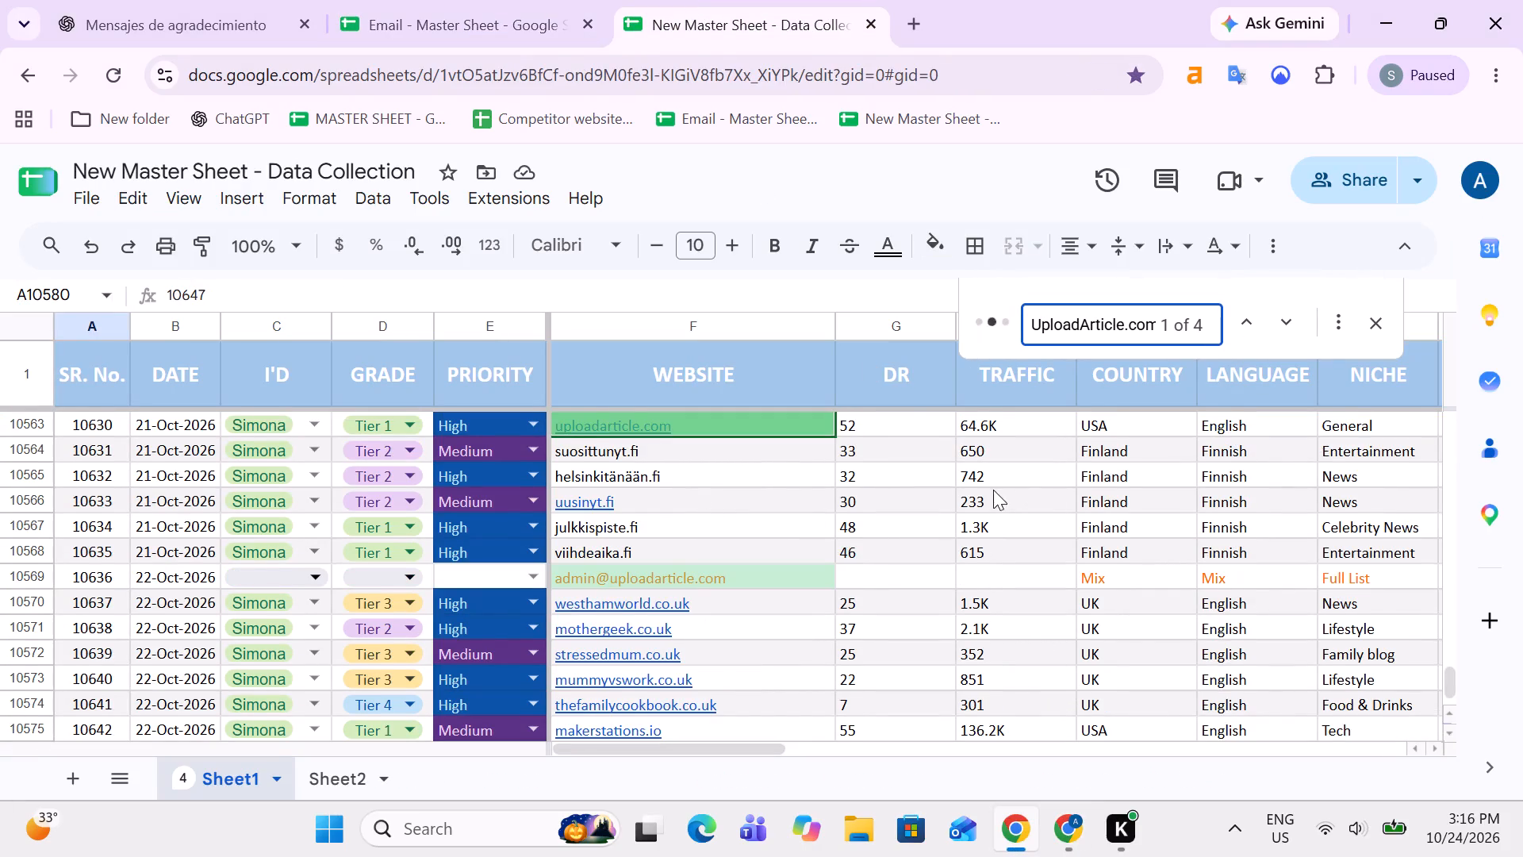
Review the uploadarticle.com row across its price, casino price, link policy, website type and contact details.
{"action": "scroll", "coordinate": [994, 490], "scroll_direction": "up", "scroll_amount": 1}
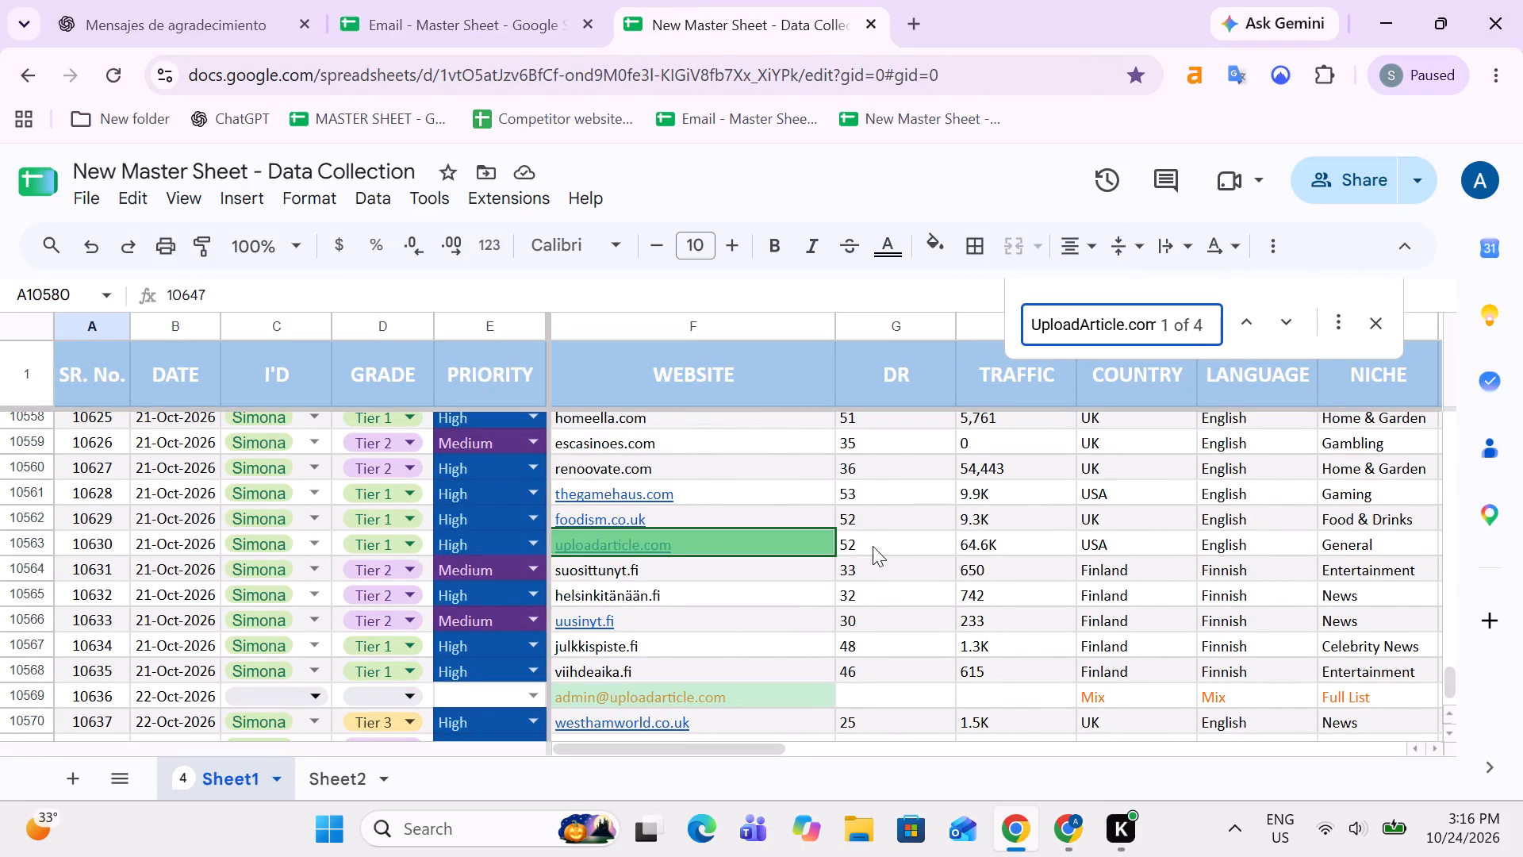
{"action": "left_click", "coordinate": [873, 546]}
{"action": "key", "text": "Right"}
{"action": "key", "text": "Right"}
{"action": "key", "text": "Right"}
{"action": "key", "text": "Right"}
{"action": "key", "text": "Right"}
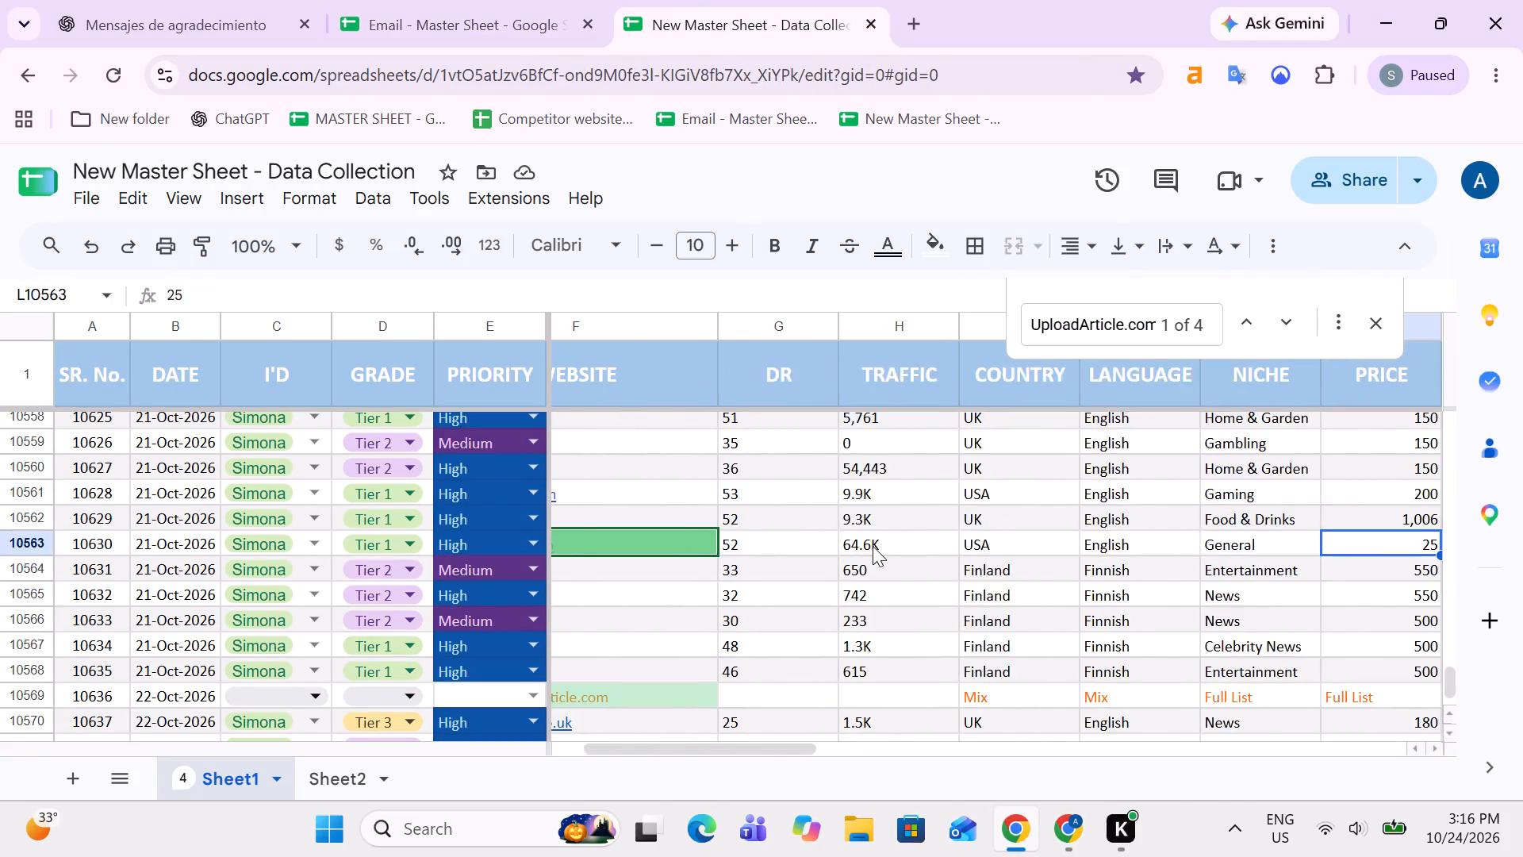
{"action": "key", "text": "Right"}
{"action": "key", "text": "Right"}
{"action": "key", "text": "Right"}
{"action": "key", "text": "Right"}
{"action": "key", "text": "Right"}
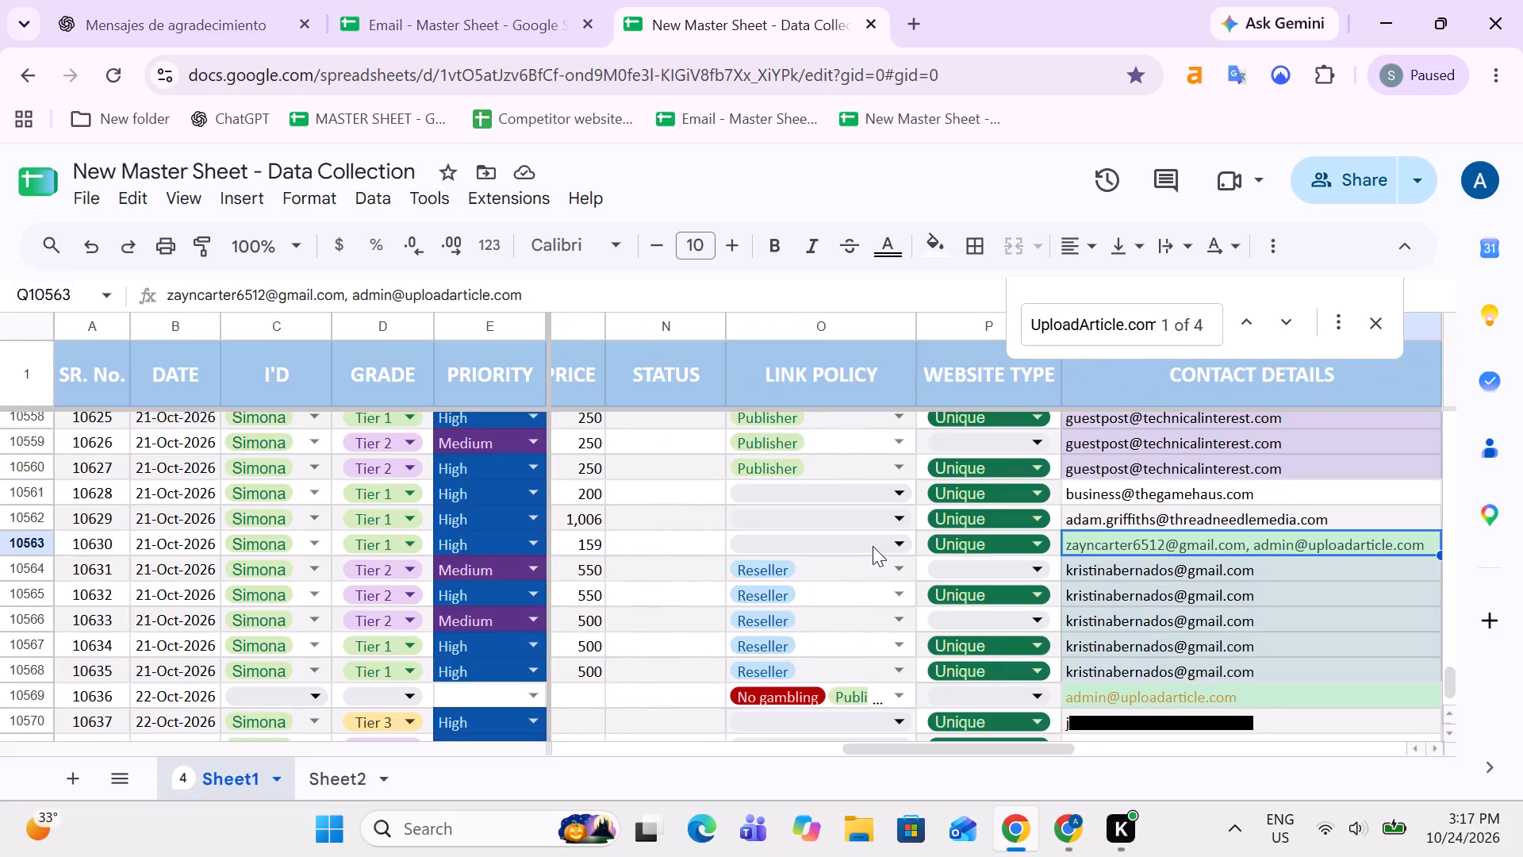
{"action": "key", "text": "Right"}
{"action": "key", "text": "Left"}
{"action": "key", "text": "Left"}
{"action": "key", "text": "Right"}
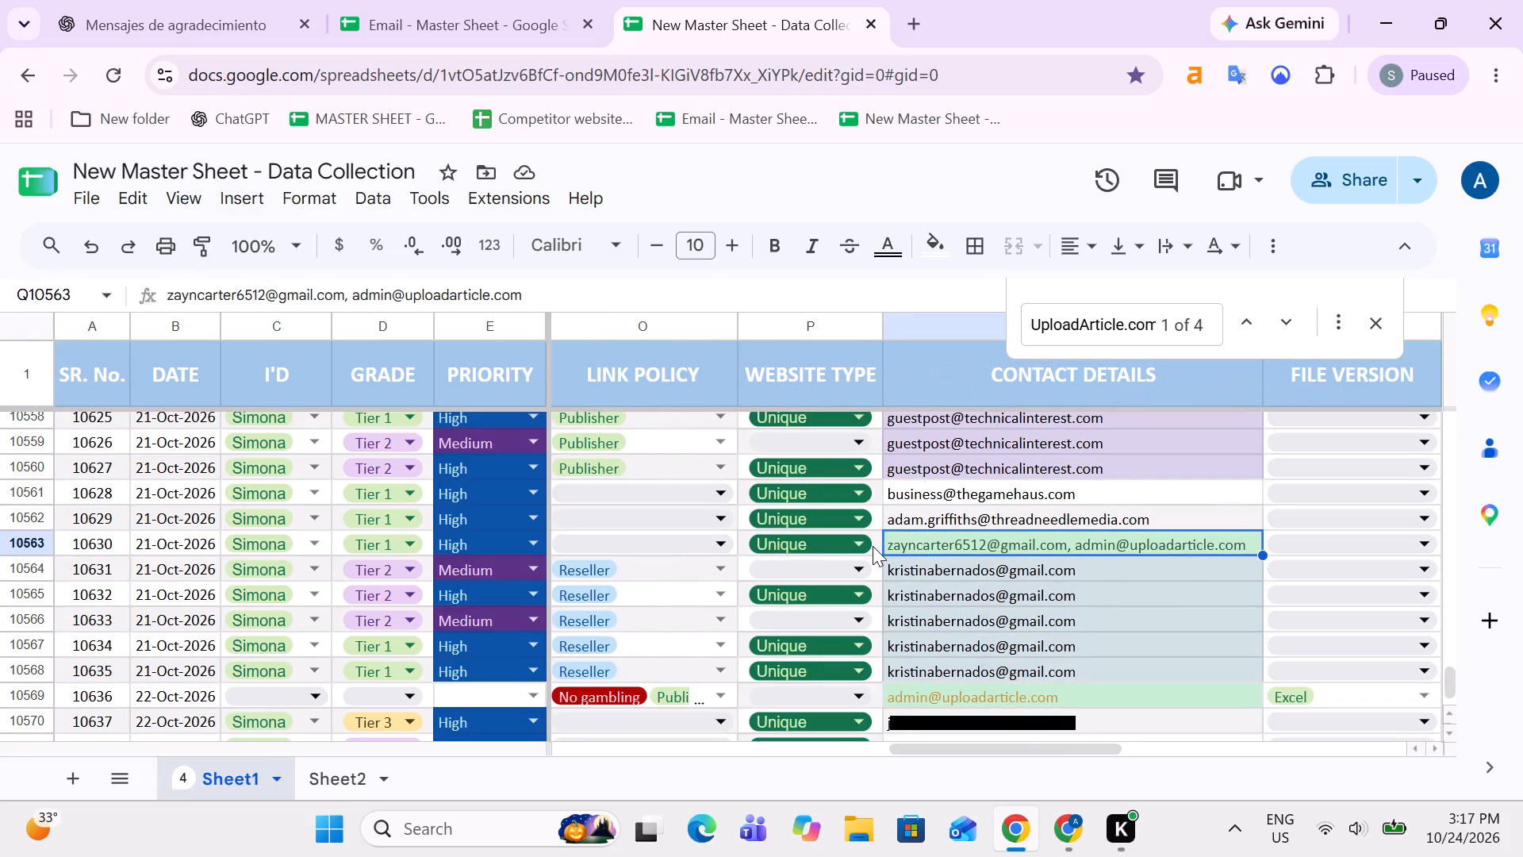
{"action": "key", "text": "alt+Tab"}
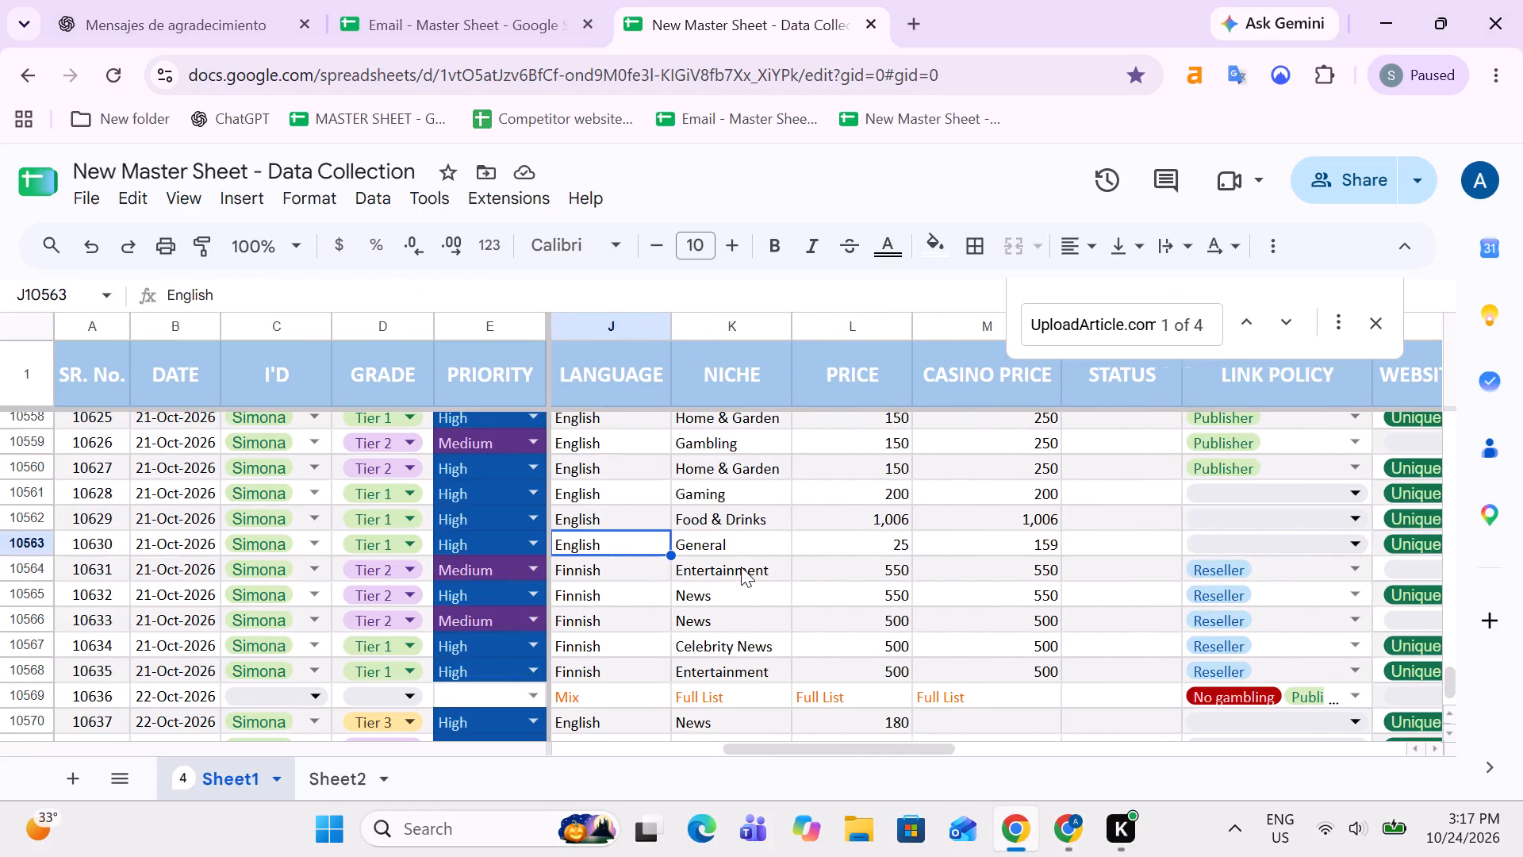
{"action": "key", "text": "Right"}
{"action": "key", "text": "Right"}
{"action": "key", "text": "Right"}
{"action": "key", "text": "Right"}
{"action": "key", "text": "Left"}
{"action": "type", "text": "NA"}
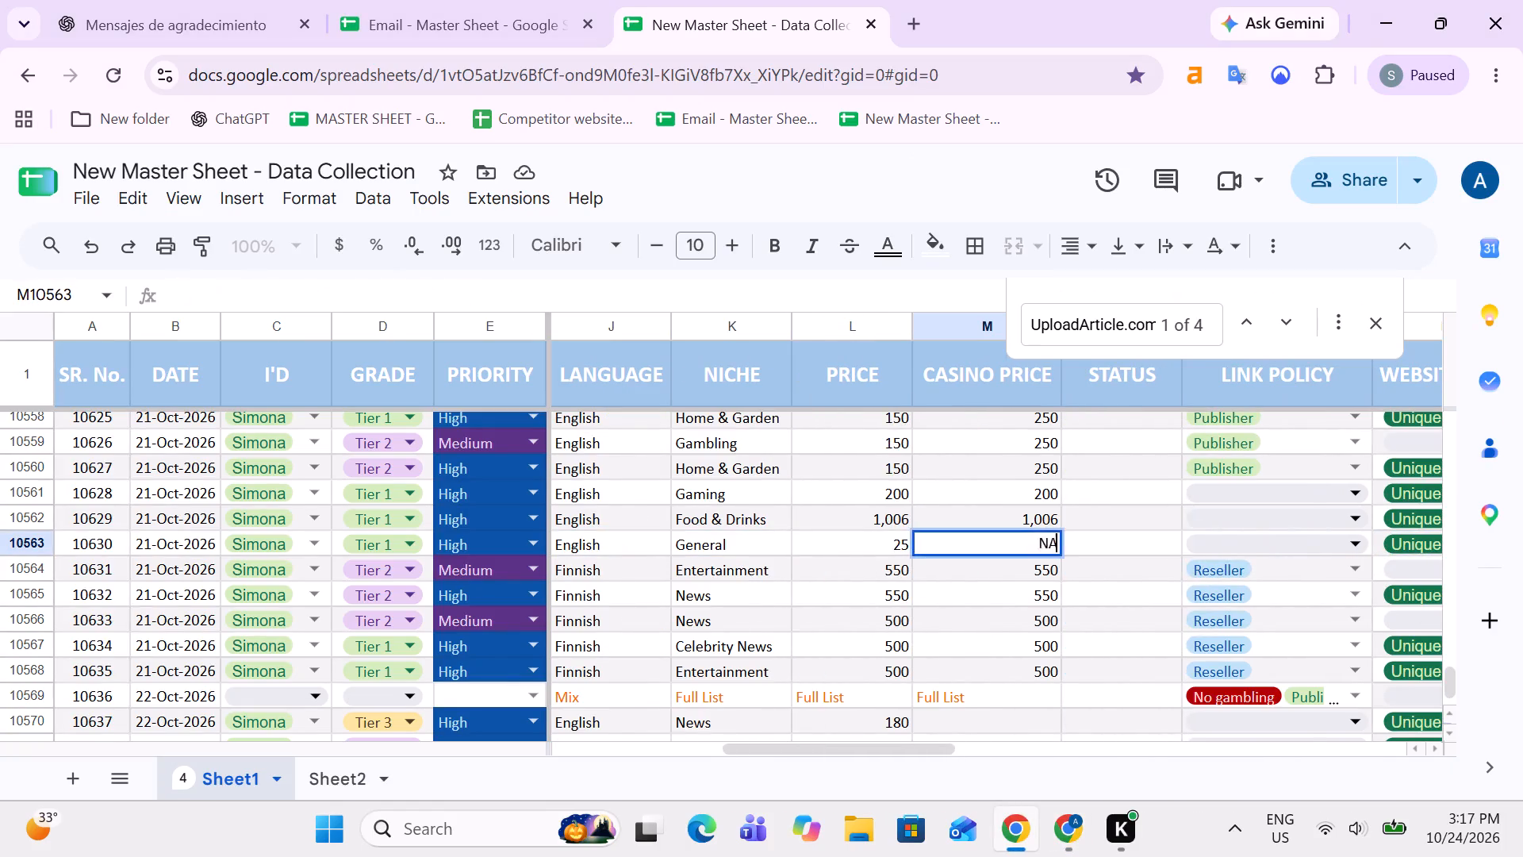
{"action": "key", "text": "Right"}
Set the link policy for uploadarticle.com to No gambling.
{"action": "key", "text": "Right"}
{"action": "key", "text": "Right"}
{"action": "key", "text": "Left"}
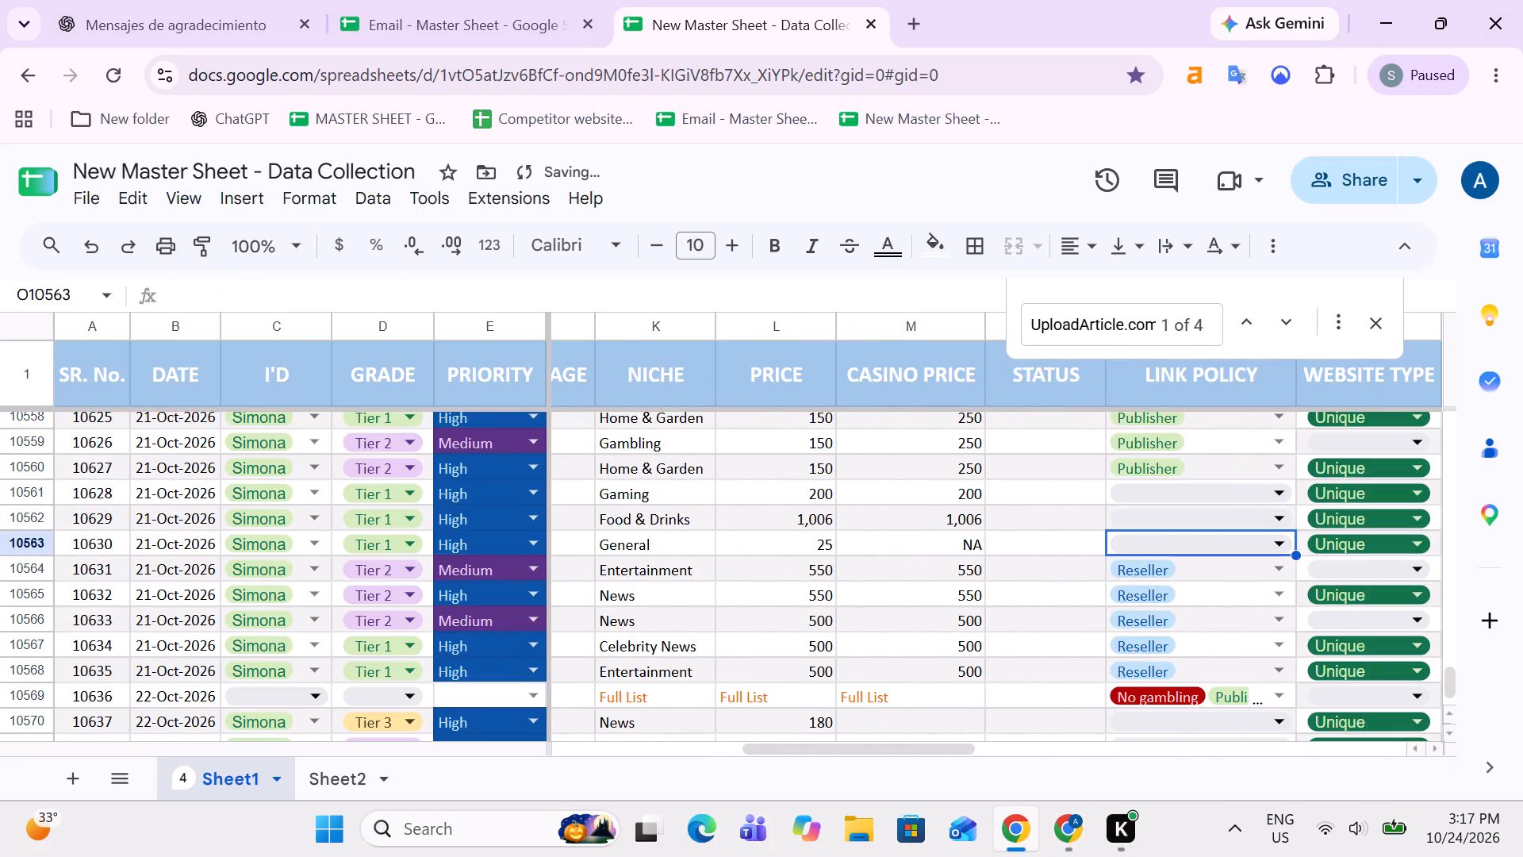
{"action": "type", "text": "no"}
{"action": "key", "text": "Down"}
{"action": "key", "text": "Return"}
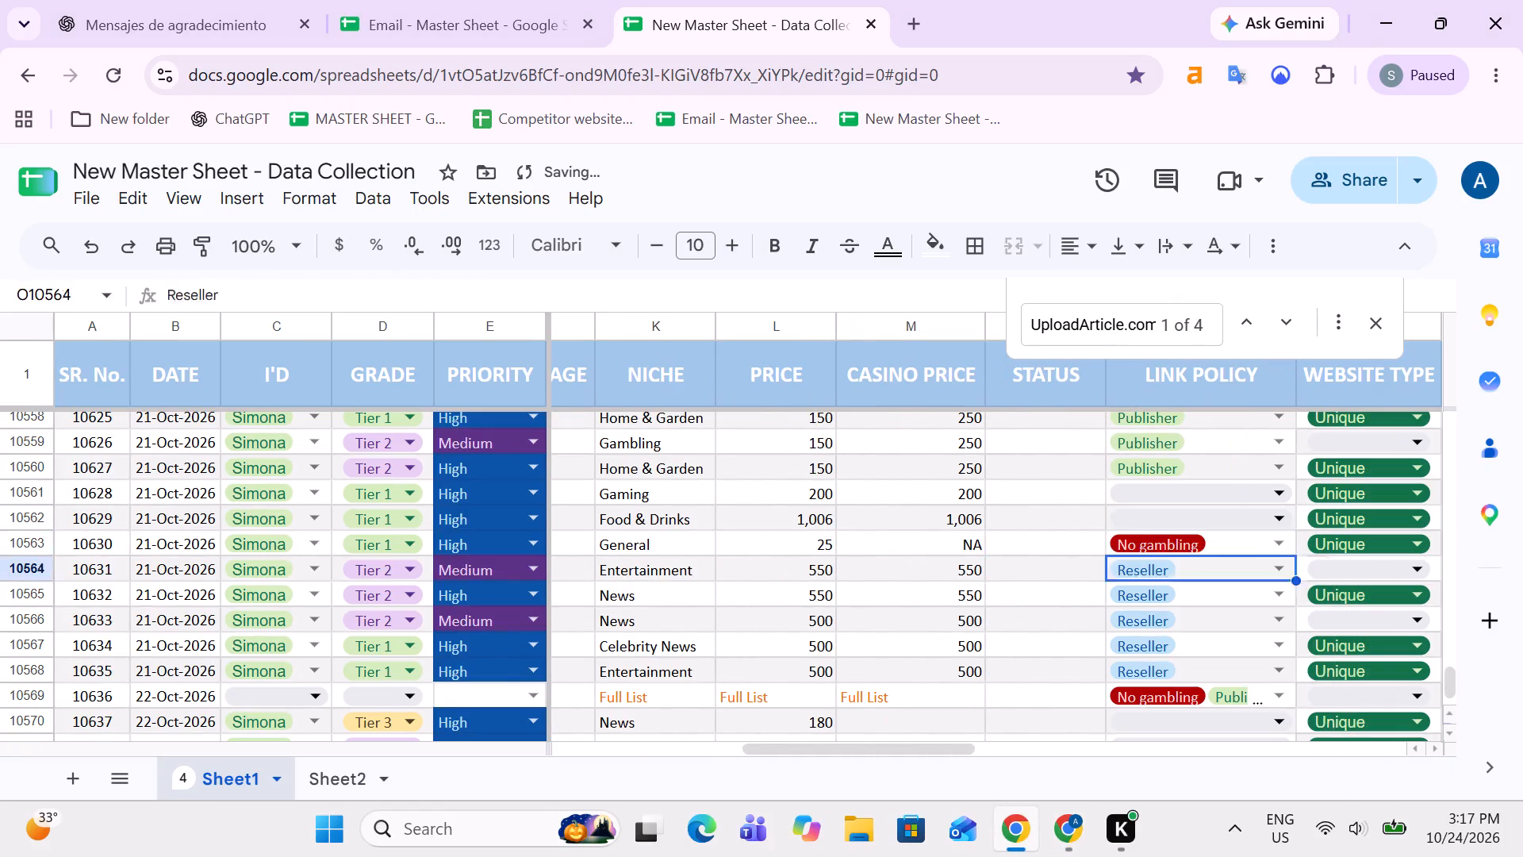
Clear the website type of the uploadarticle.com row.
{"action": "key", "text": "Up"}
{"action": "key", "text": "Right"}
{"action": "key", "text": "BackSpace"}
Go back along the uploadarticle.com row to its leading columns.
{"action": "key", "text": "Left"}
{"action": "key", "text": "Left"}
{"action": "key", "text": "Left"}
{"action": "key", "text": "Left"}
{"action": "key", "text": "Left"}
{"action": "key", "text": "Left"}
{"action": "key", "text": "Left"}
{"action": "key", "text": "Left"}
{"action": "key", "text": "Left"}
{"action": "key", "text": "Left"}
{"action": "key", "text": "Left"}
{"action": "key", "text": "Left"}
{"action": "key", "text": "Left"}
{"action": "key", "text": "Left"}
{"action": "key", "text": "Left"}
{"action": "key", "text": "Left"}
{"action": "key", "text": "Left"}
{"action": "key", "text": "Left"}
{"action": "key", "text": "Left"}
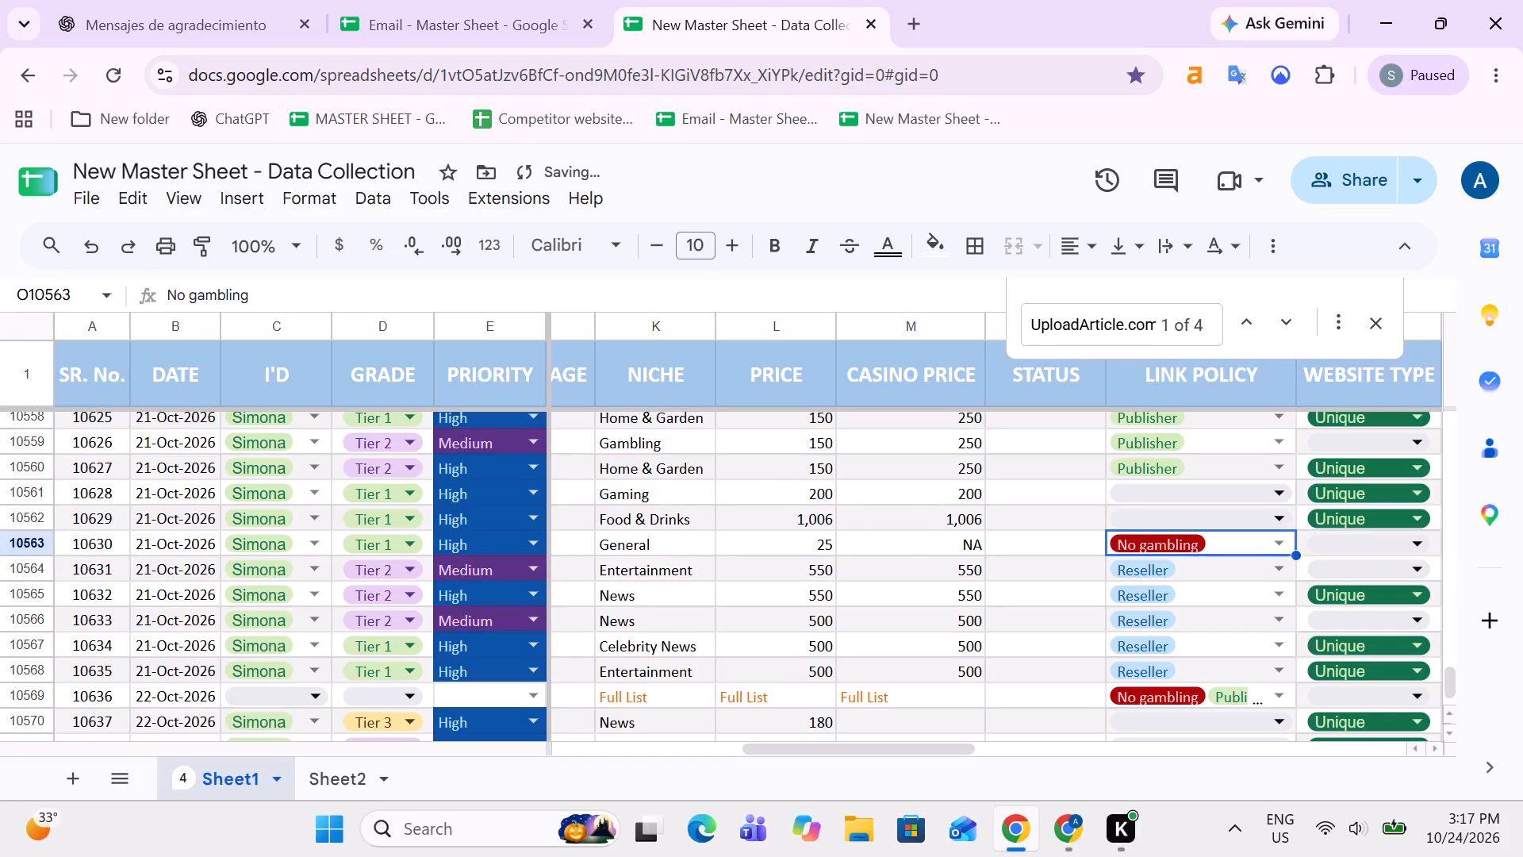
Set the priority of the uploadarticle.com row to Low.
{"action": "key", "text": "Right"}
{"action": "key", "text": "Right"}
{"action": "key", "text": "Right"}
{"action": "key", "text": "Right"}
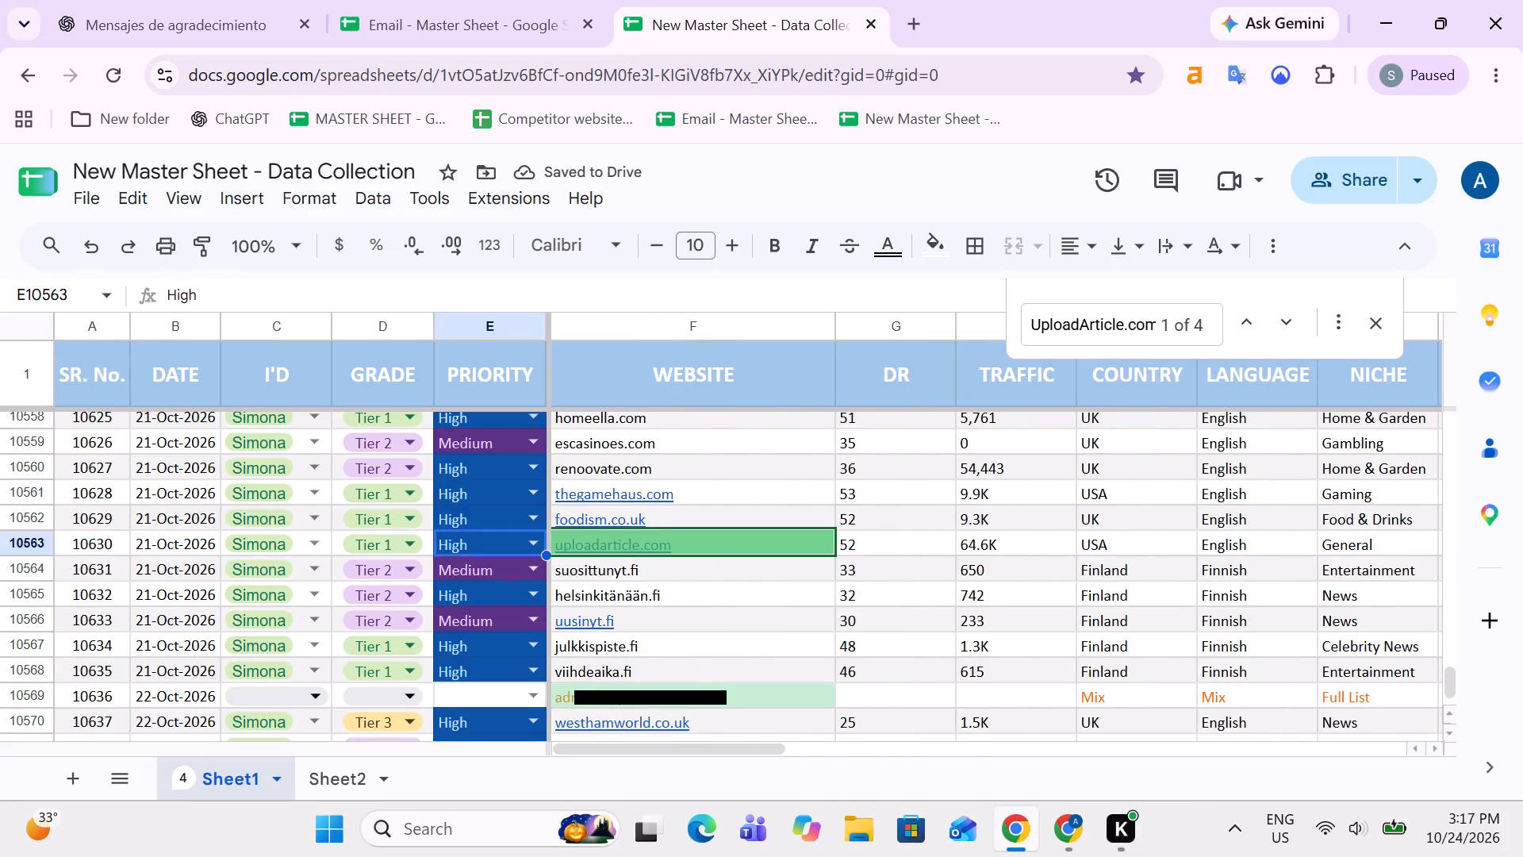
{"action": "key", "text": "l"}
{"action": "key", "text": "Down"}
{"action": "key", "text": "Return"}
{"action": "key", "text": "Up"}
Replace the important note for uploadarticle.com with text beginning "Website admin denied gambling but other".
{"action": "key", "text": "Right"}
{"action": "key", "text": "Right"}
{"action": "key", "text": "Right"}
{"action": "key", "text": "Right"}
{"action": "key", "text": "Right"}
{"action": "key", "text": "Right"}
{"action": "key", "text": "Right"}
{"action": "key", "text": "Right"}
{"action": "key", "text": "Right"}
{"action": "key", "text": "Right"}
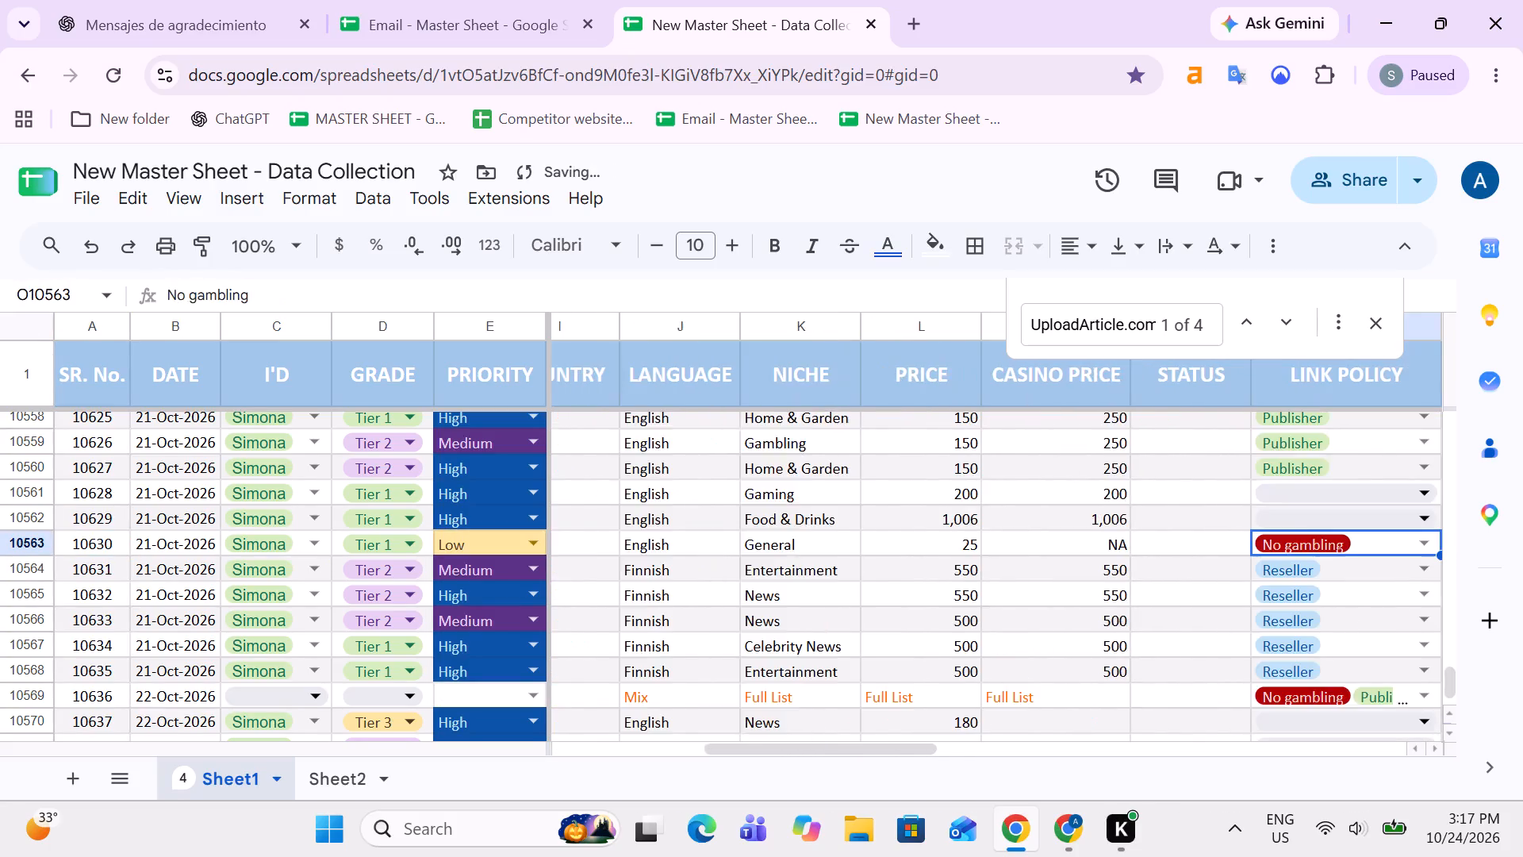
{"action": "key", "text": "Right"}
{"action": "key", "text": "Right"}
{"action": "key", "text": "Right"}
{"action": "key", "text": "Right"}
{"action": "key", "text": "Left"}
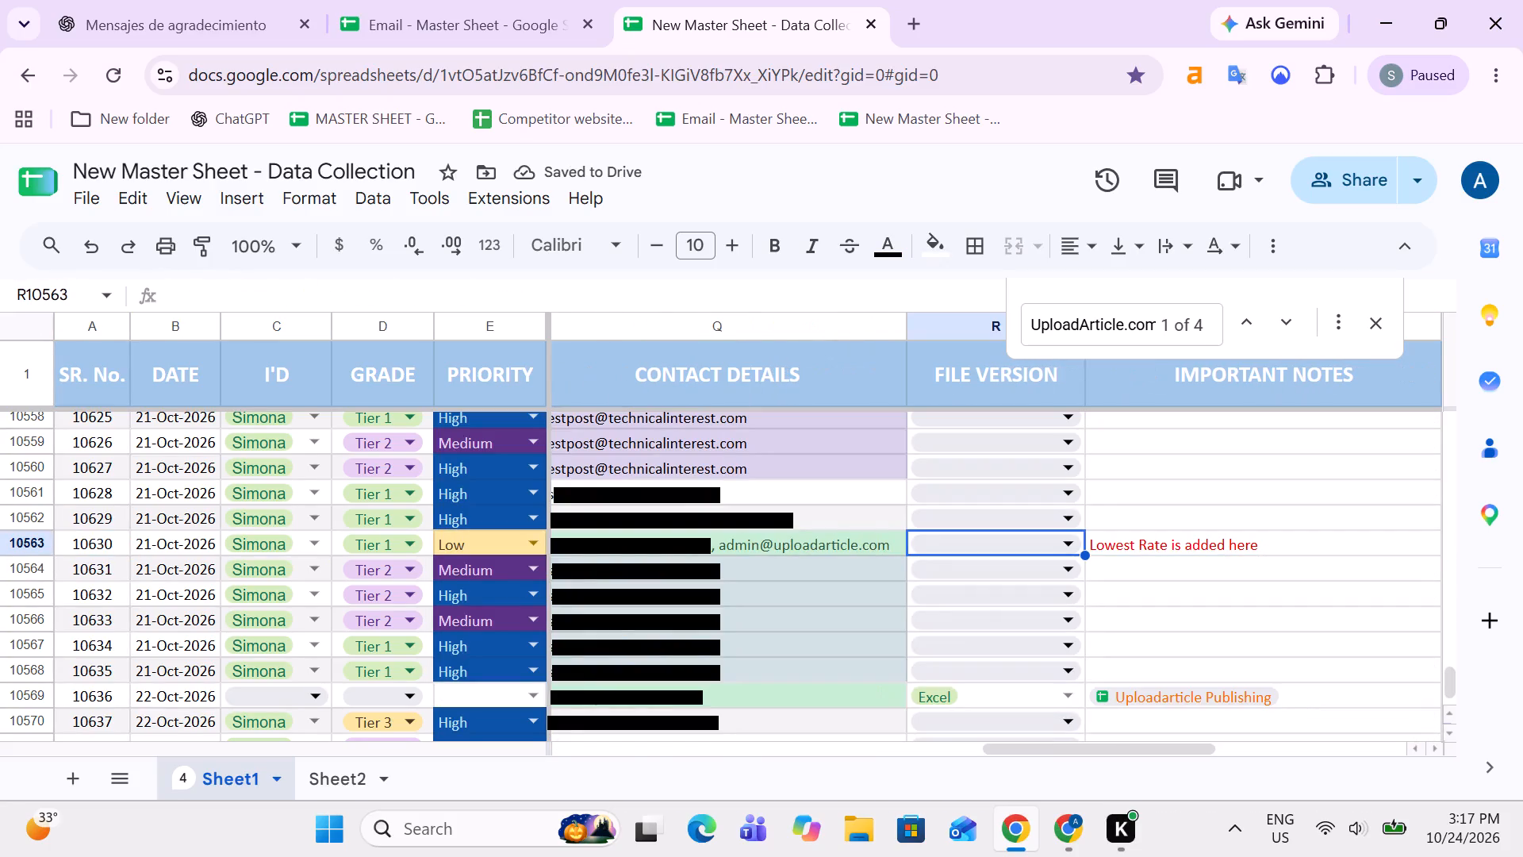
{"action": "key", "text": "Right"}
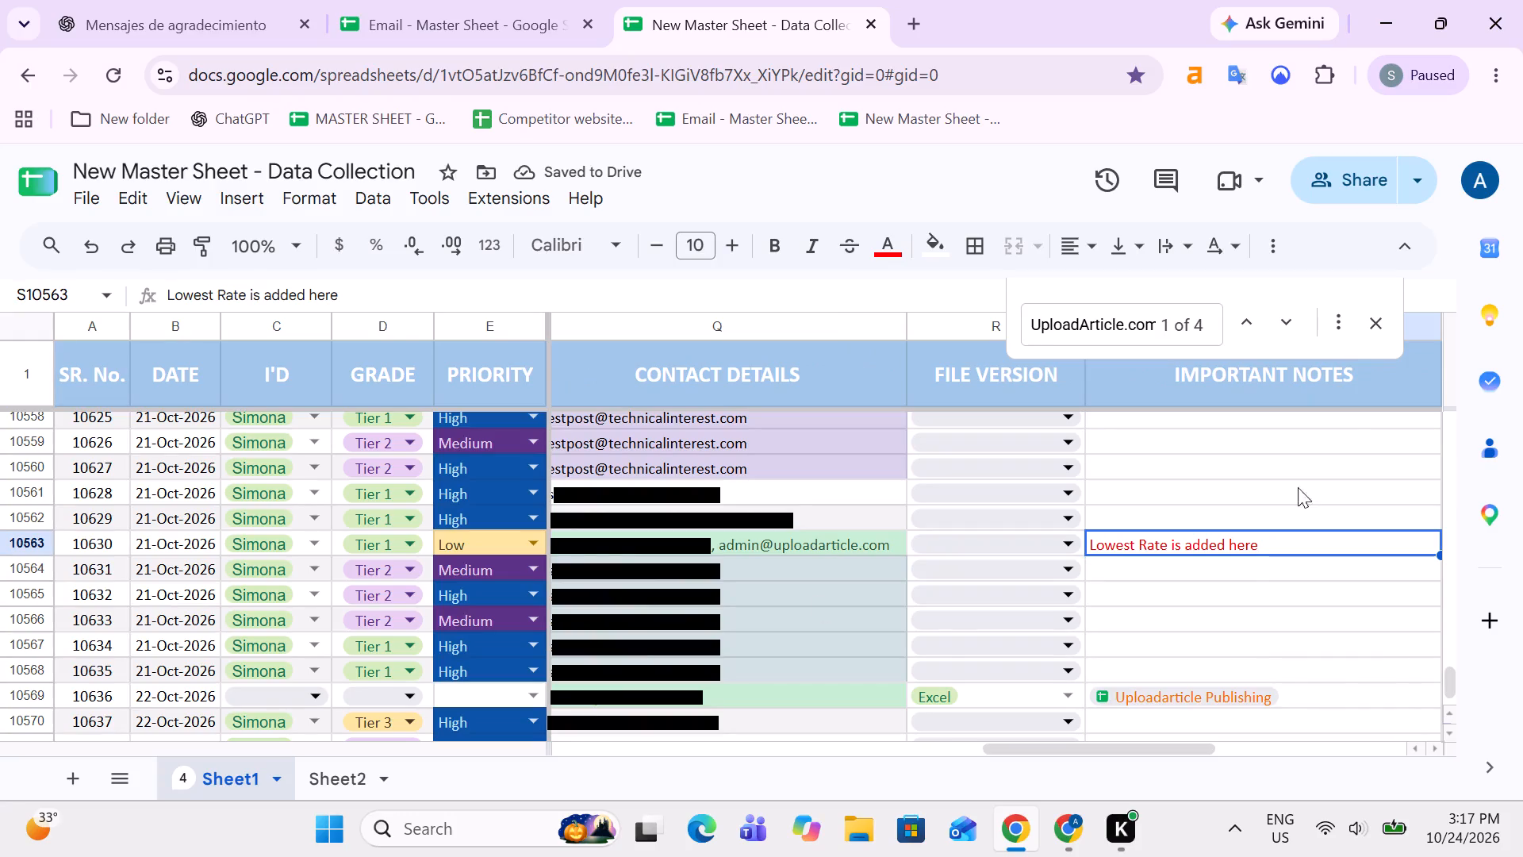
{"action": "left_click", "coordinate": [1371, 324]}
{"action": "key", "text": "Right"}
{"action": "key", "text": "Right"}
{"action": "key", "text": "Right"}
{"action": "key", "text": "Right"}
{"action": "key", "text": "Right"}
{"action": "key", "text": "Right"}
{"action": "key", "text": "Right"}
{"action": "key", "text": "Right"}
{"action": "key", "text": "Right"}
{"action": "key", "text": "Right"}
{"action": "key", "text": "Right"}
{"action": "key", "text": "Right"}
{"action": "key", "text": "Right"}
{"action": "key", "text": "Right"}
{"action": "key", "text": "Right"}
{"action": "key", "text": "Right"}
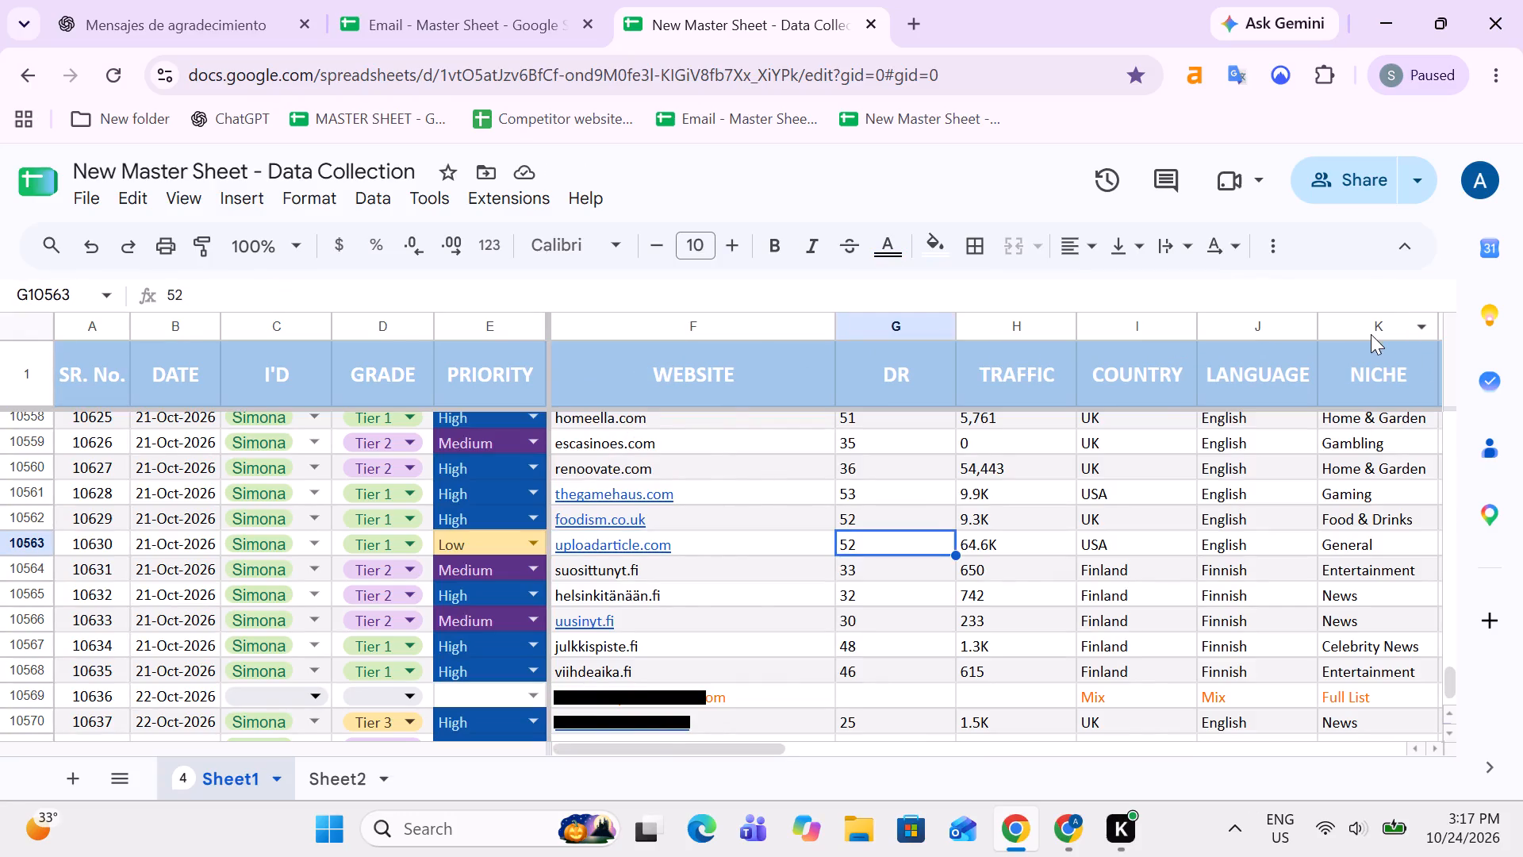
{"action": "key", "text": "Right"}
{"action": "key", "text": "Left"}
{"action": "key", "text": "Left"}
{"action": "key", "text": "Left"}
{"action": "key", "text": "Left"}
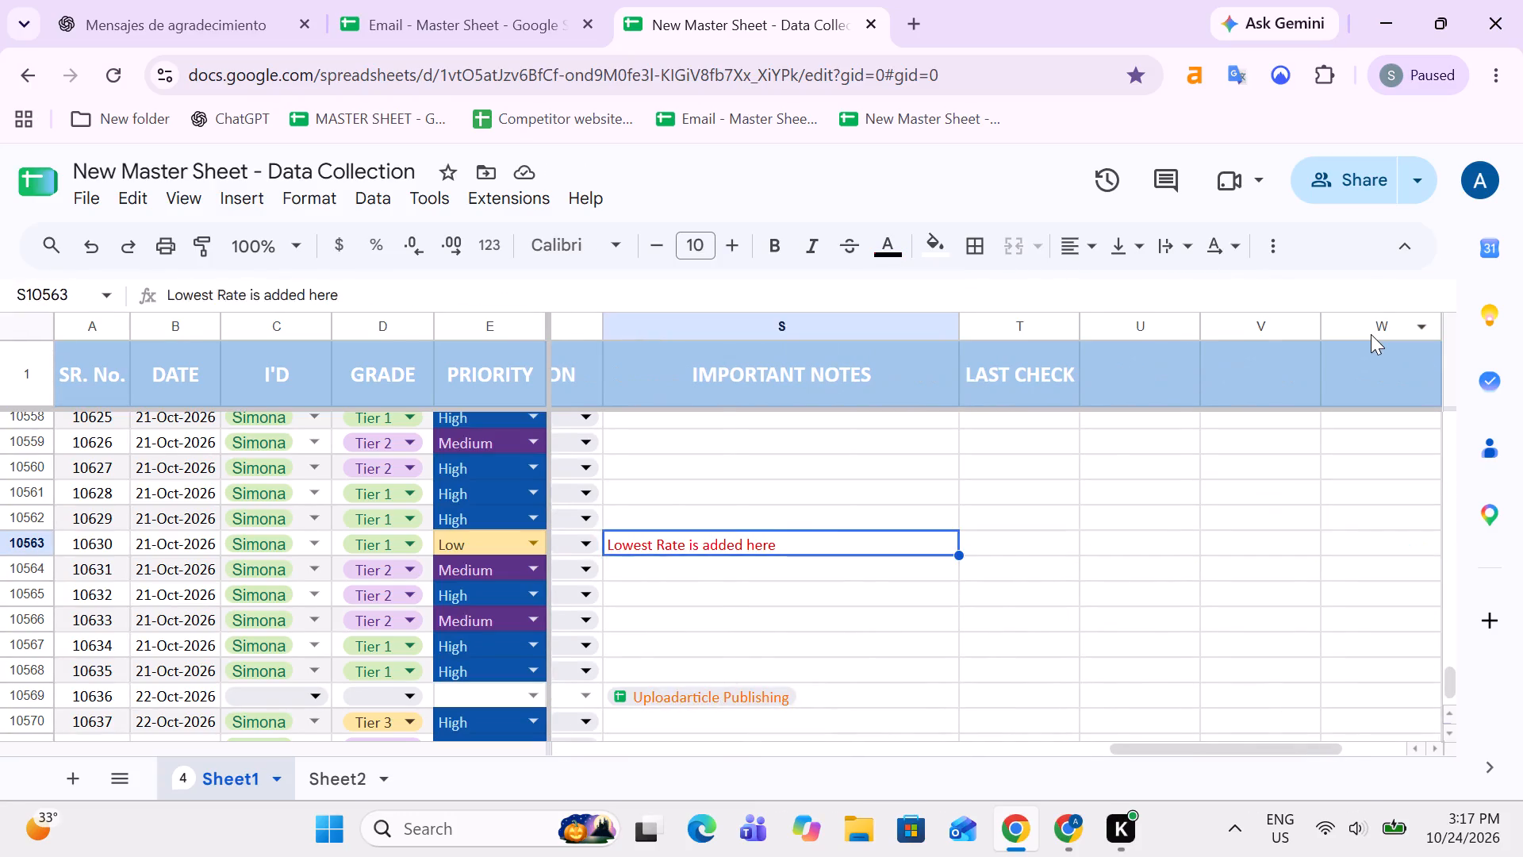
{"action": "key", "text": "Left"}
{"action": "key", "text": "Right"}
{"action": "key", "text": "BackSpace"}
{"action": "type", "text": "Website a"}
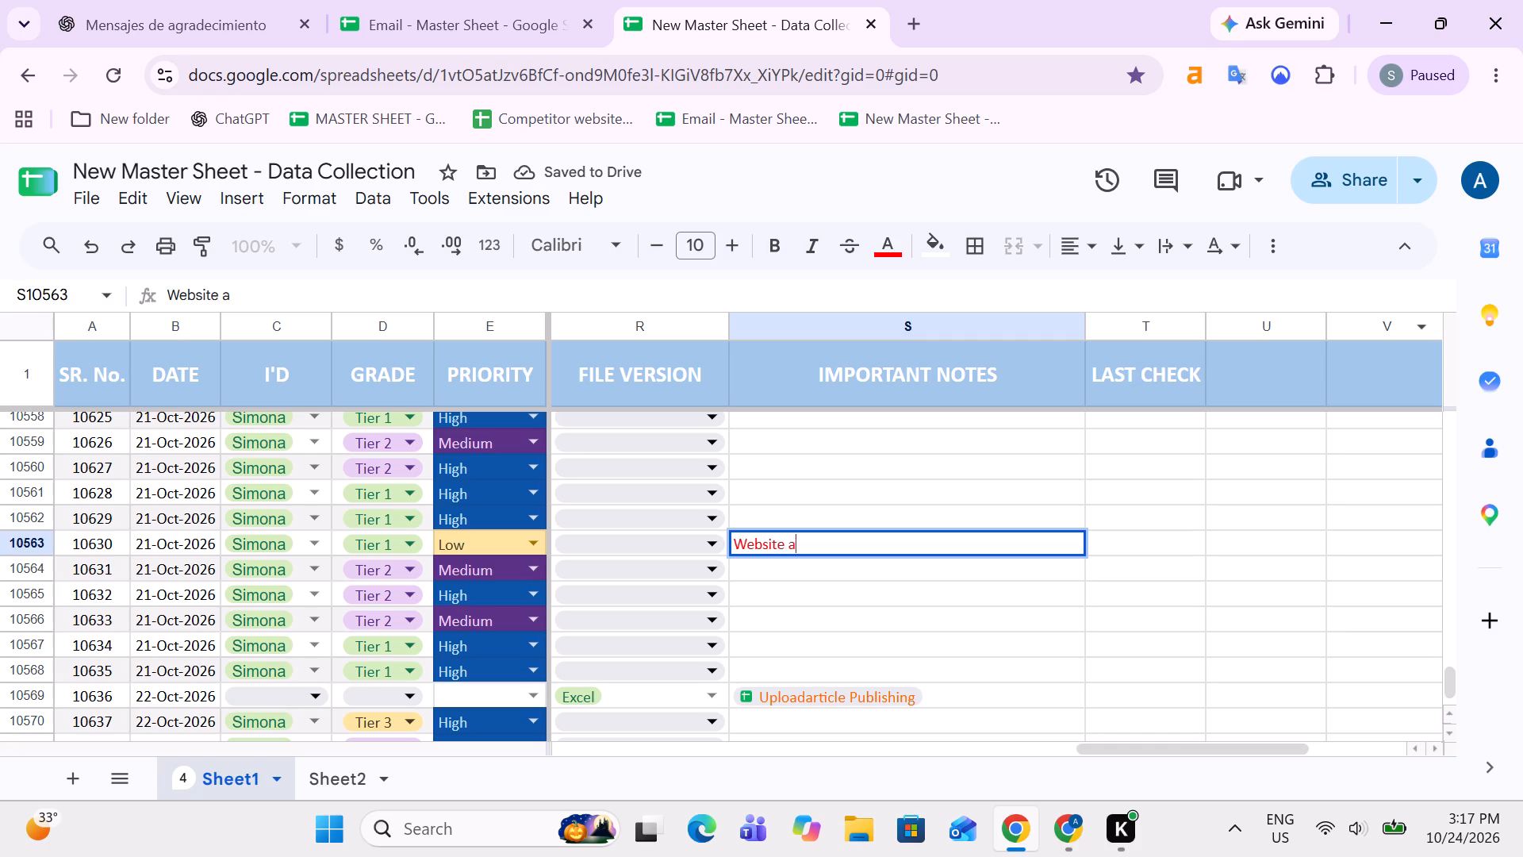
{"action": "type", "text": "dmin"}
{"action": "key", "text": "space"}
{"action": "type", "text": "denied ha"}
{"action": "key", "text": "BackSpace"}
{"action": "key", "text": "BackSpace"}
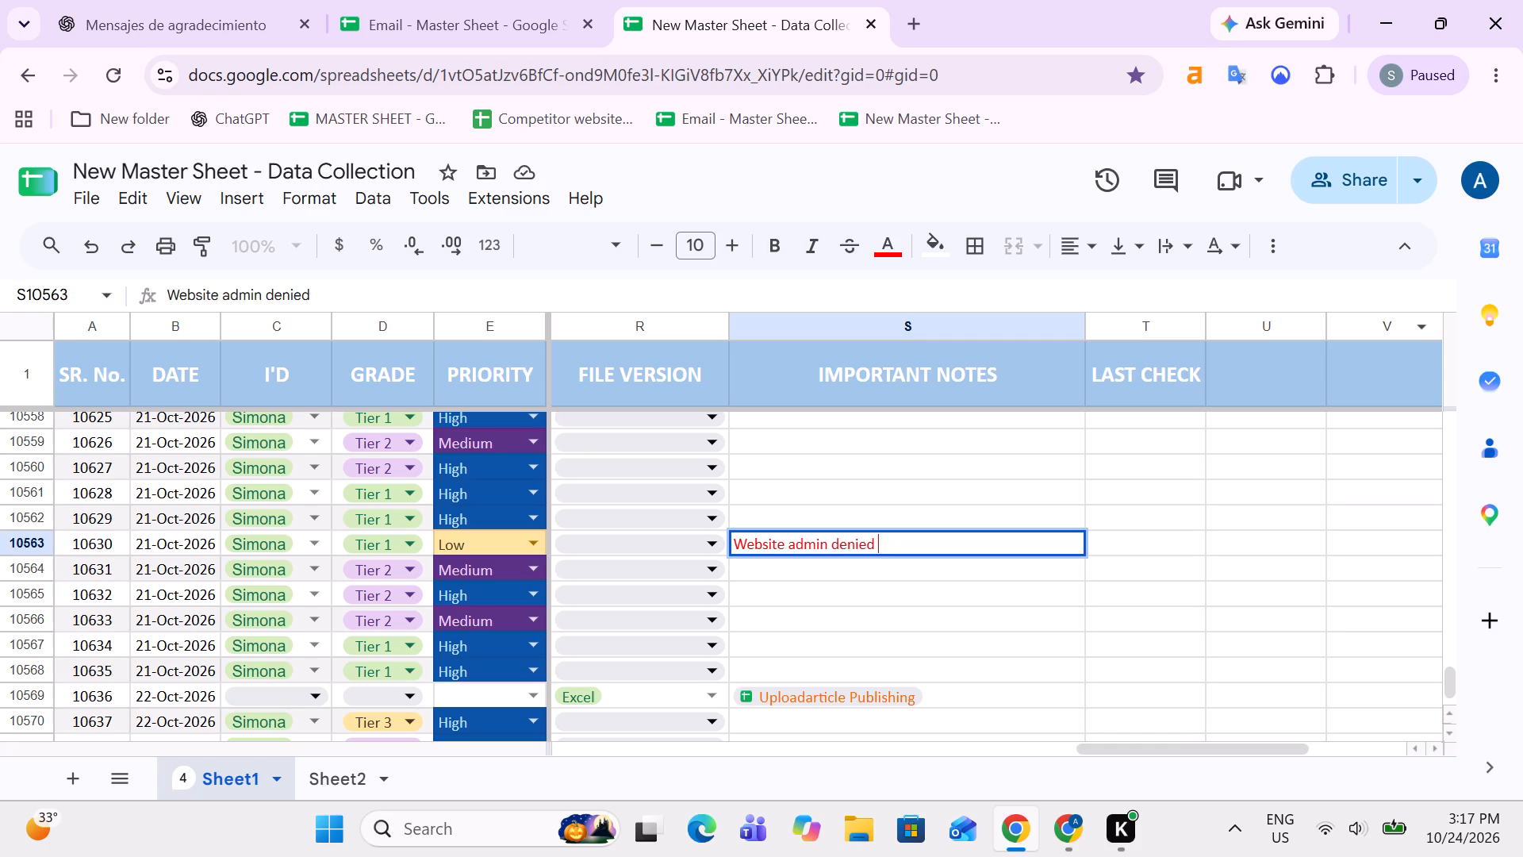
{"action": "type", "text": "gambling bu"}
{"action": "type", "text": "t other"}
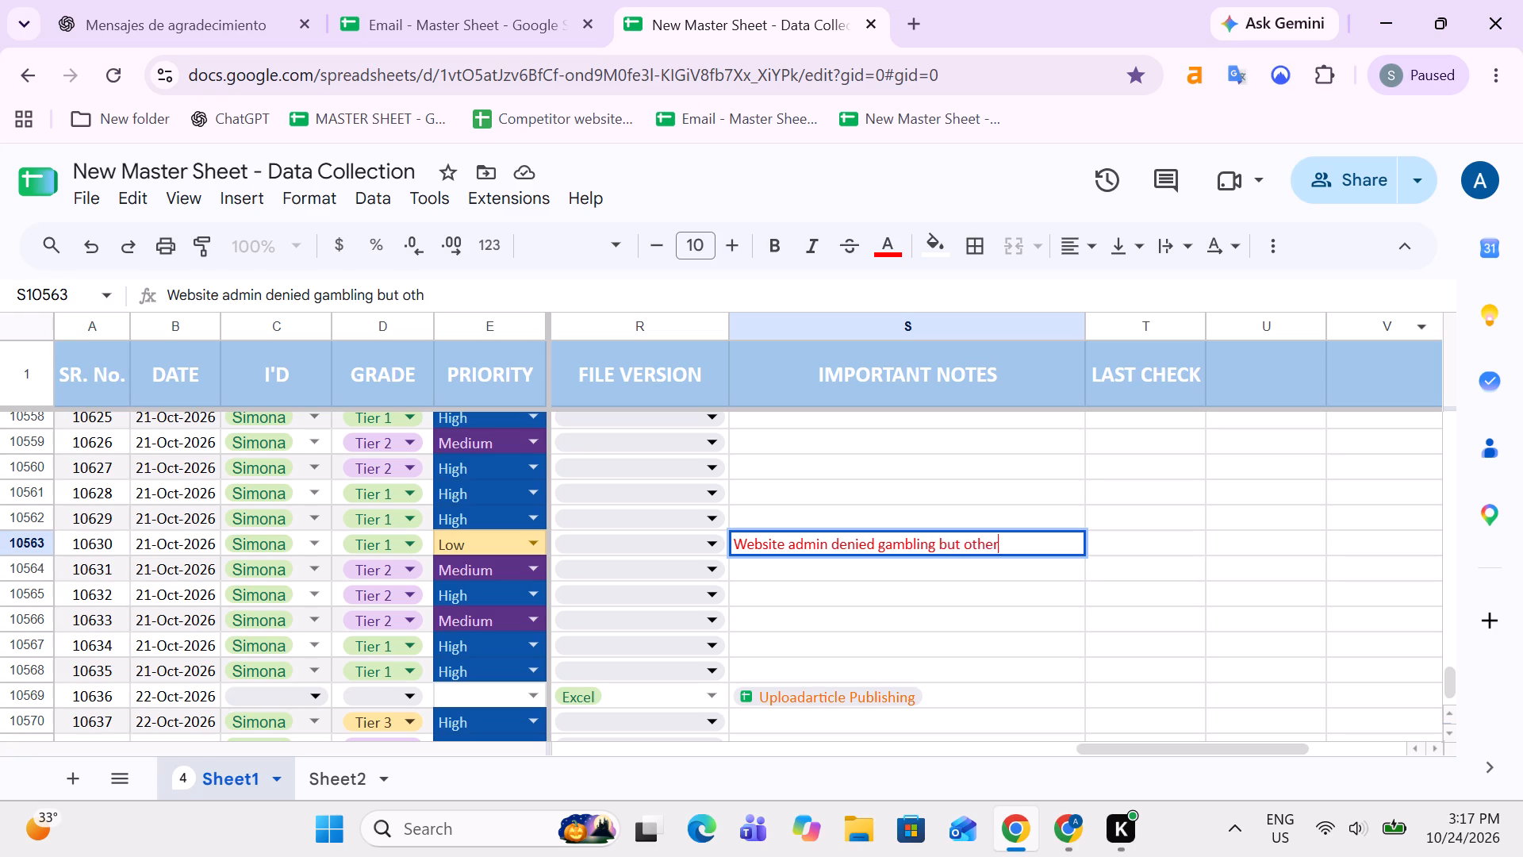
Complete the uploadarticle.com row's important note so it reads "Website admin denied gambling but other mail allowed".
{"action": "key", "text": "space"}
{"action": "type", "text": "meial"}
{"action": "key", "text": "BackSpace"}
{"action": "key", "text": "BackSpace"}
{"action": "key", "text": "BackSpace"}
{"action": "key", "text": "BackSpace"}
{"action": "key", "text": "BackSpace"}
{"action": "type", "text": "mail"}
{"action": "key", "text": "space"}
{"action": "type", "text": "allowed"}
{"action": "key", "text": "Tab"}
Start a status entry beginning with "C" in the Status column of the uploadarticle.com row, serial number 10630.
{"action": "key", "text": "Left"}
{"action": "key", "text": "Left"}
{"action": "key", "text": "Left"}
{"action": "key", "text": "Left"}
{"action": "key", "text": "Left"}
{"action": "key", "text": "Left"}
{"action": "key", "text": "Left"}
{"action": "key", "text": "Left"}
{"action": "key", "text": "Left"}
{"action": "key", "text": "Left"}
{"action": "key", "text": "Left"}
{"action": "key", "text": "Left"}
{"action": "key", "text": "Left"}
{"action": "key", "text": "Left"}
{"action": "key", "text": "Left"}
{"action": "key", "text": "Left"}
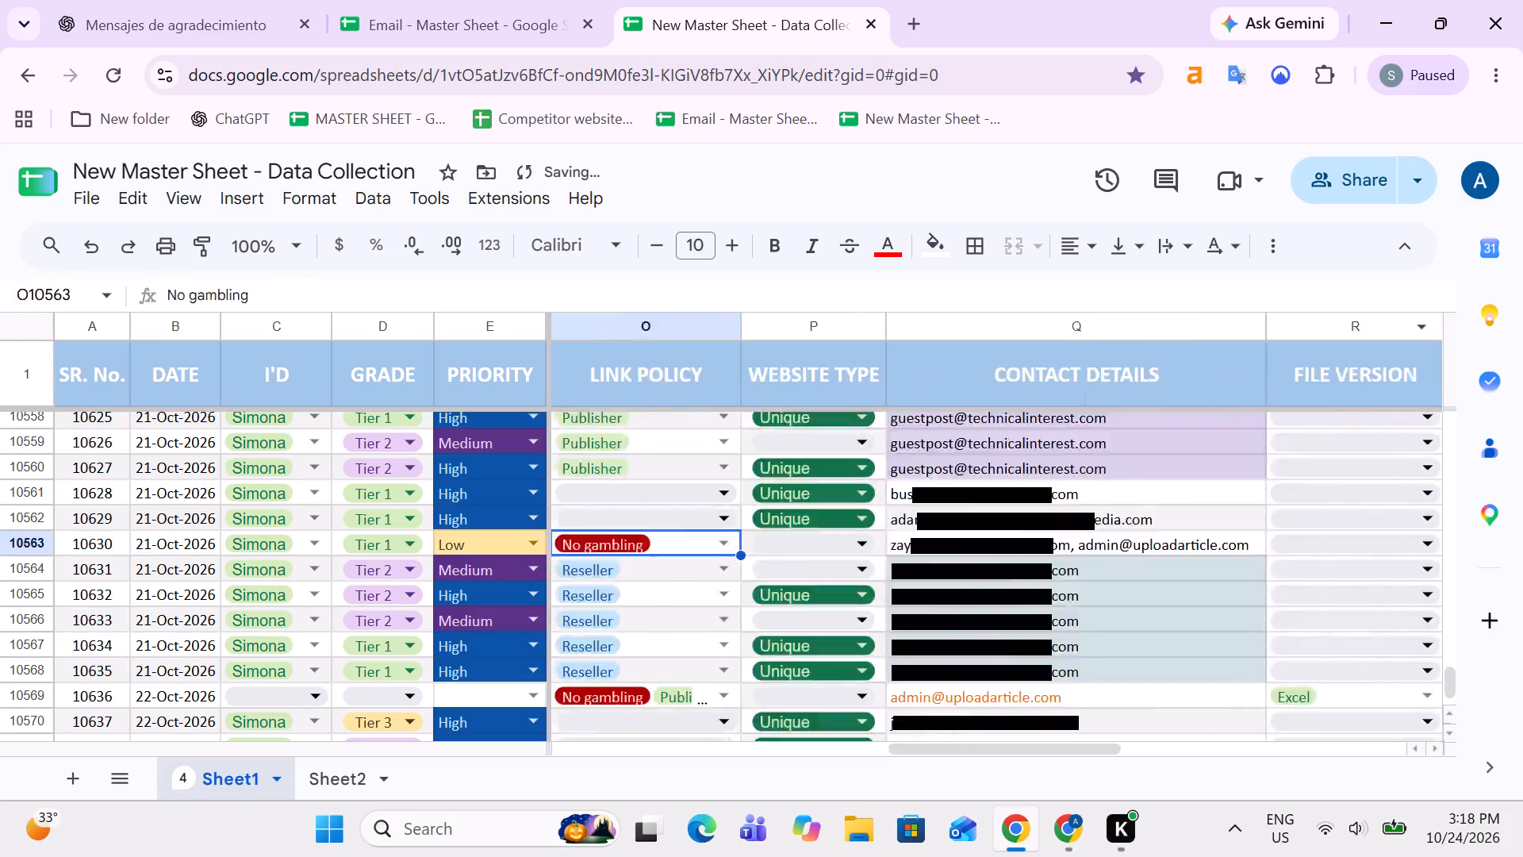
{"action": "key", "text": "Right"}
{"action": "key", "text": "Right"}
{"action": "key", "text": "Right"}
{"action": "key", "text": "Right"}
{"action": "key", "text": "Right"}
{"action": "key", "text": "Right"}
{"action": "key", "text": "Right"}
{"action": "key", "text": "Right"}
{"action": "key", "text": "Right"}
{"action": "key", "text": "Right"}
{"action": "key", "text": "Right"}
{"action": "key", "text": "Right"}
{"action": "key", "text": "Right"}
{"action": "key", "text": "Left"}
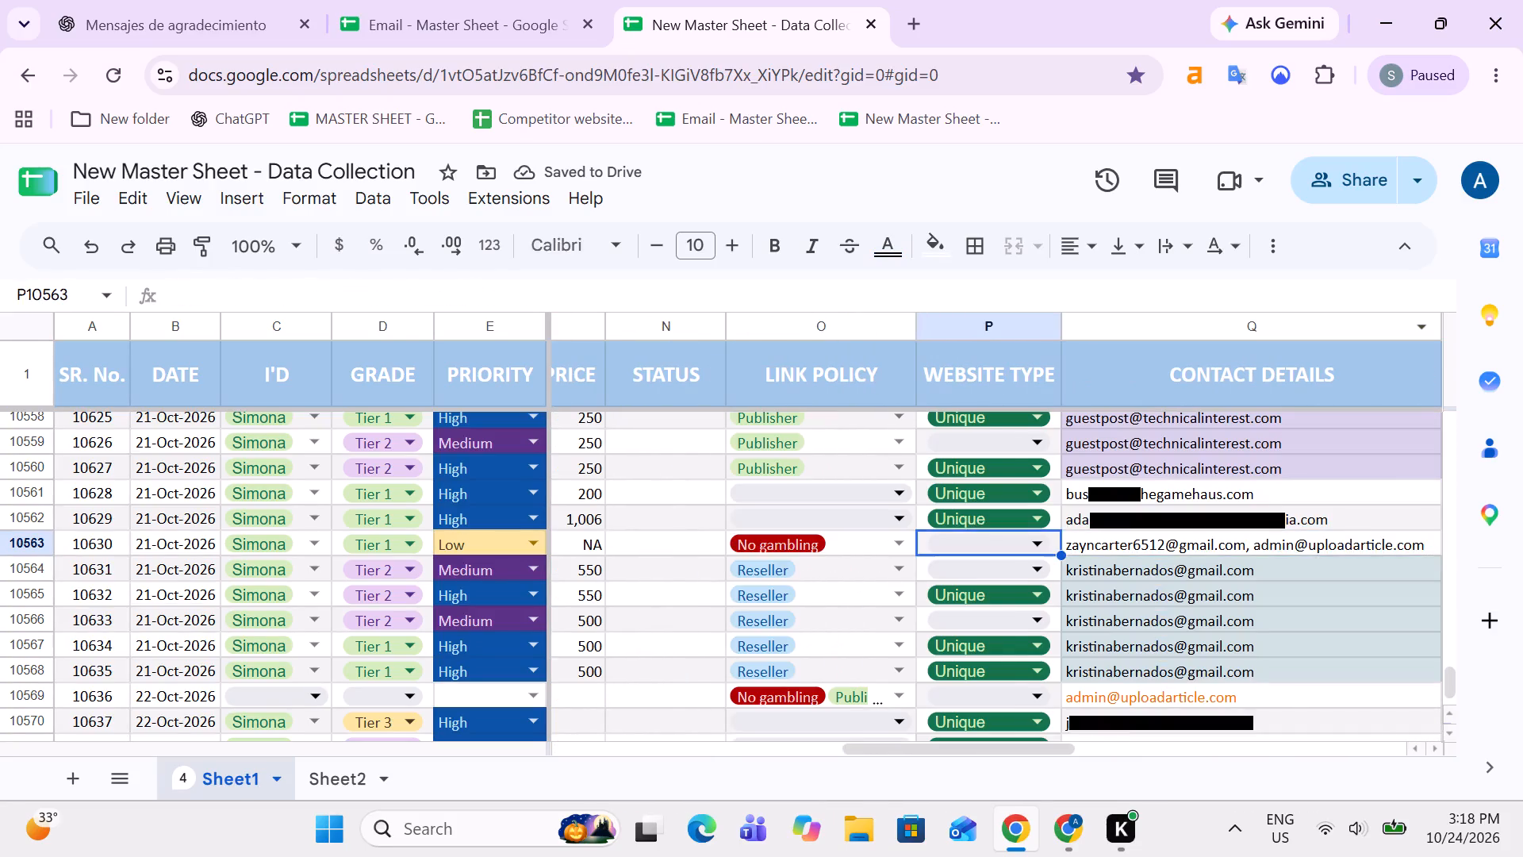